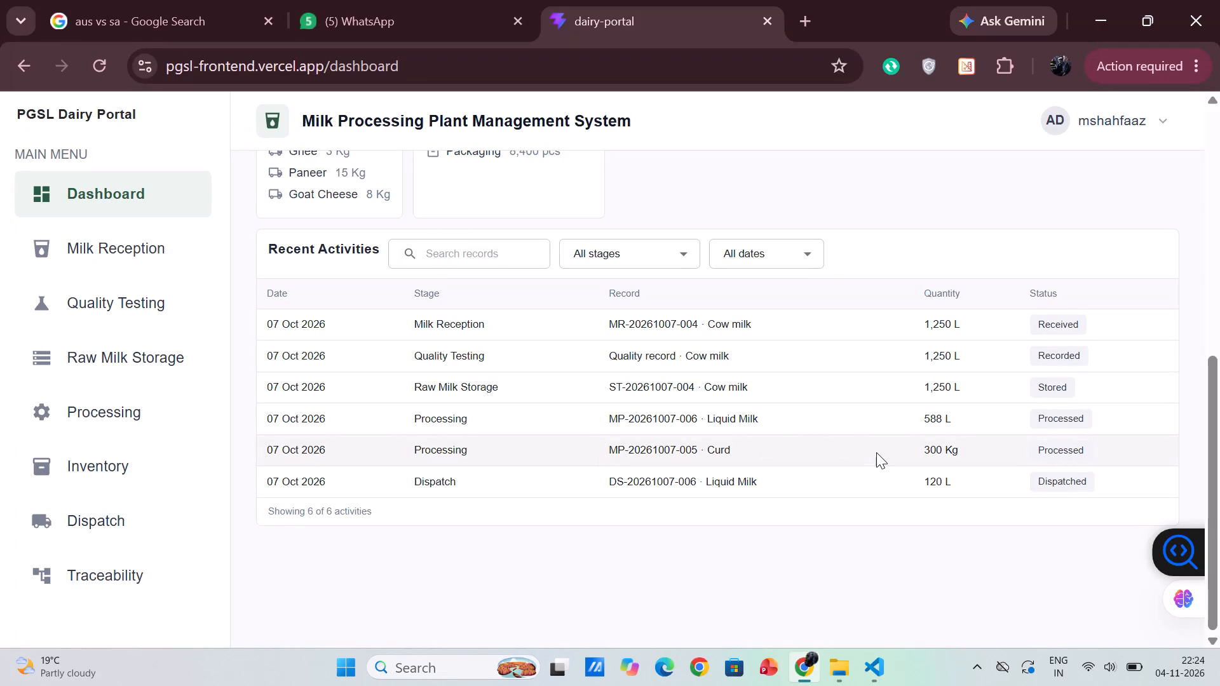
Look over the dashboard's summaries and recent activities, and open the Milk Reception page to examine the New Milk Reception form.
scroll(616, 312, "up", 5)
scroll(484, 395, "down", 2)
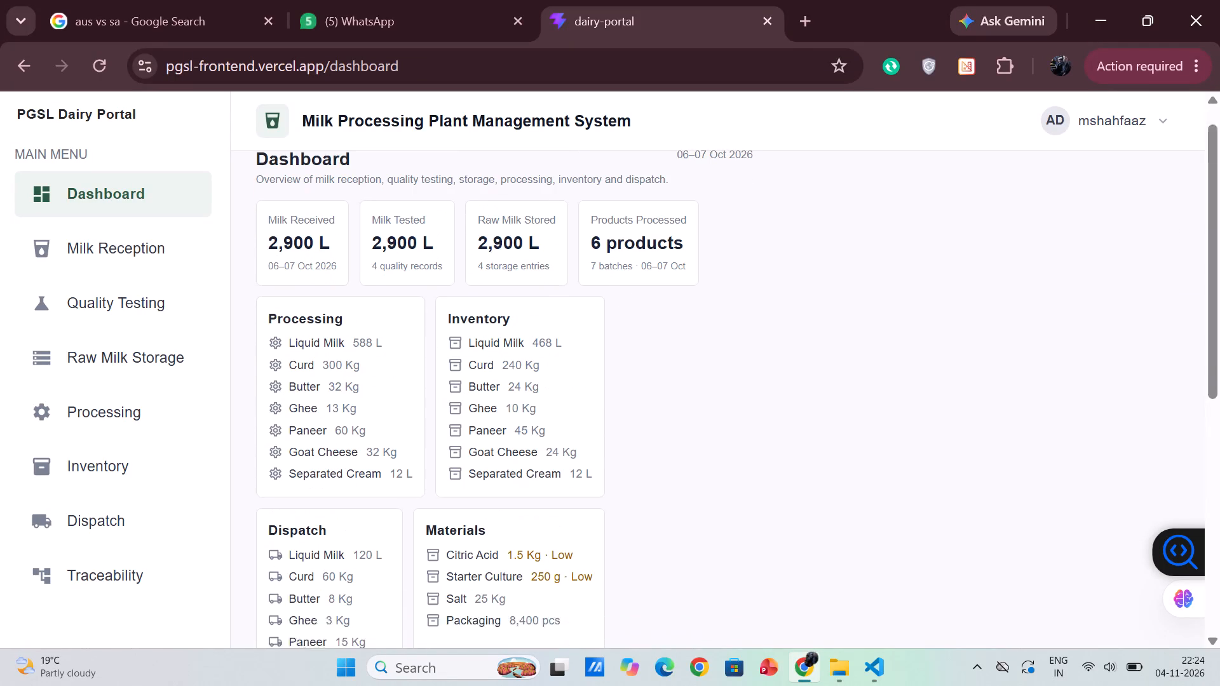
scroll(484, 395, "down", 3)
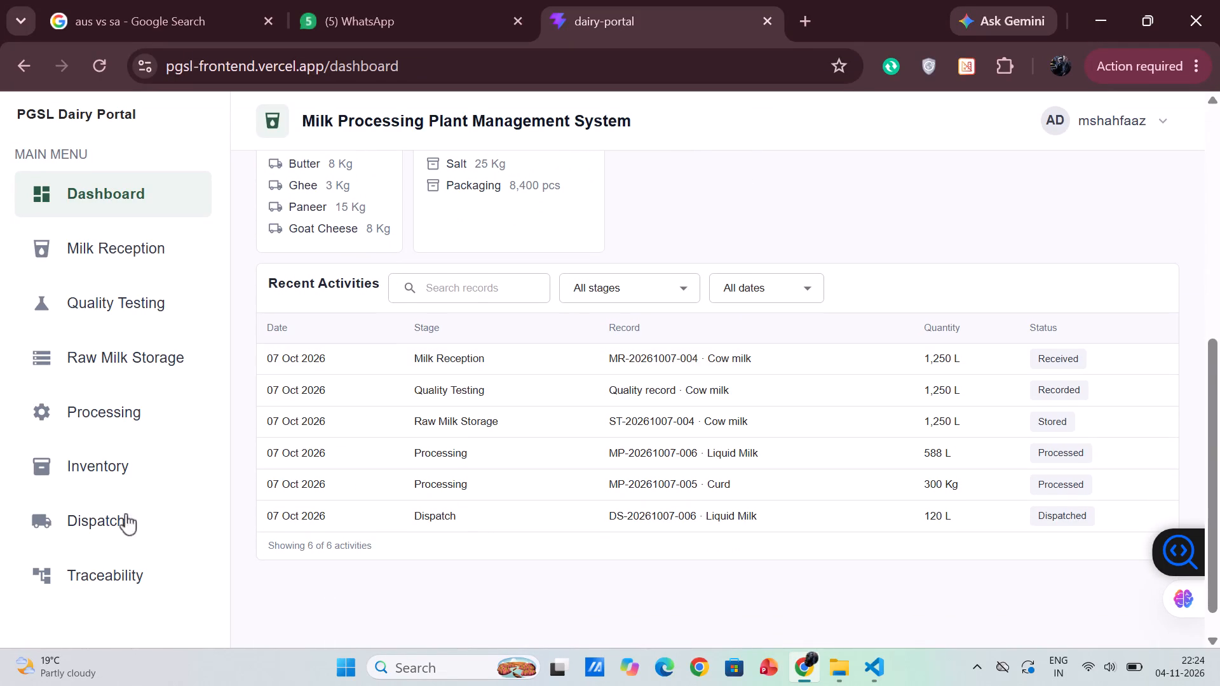
left_click(105, 261)
scroll(531, 282, "up", 5)
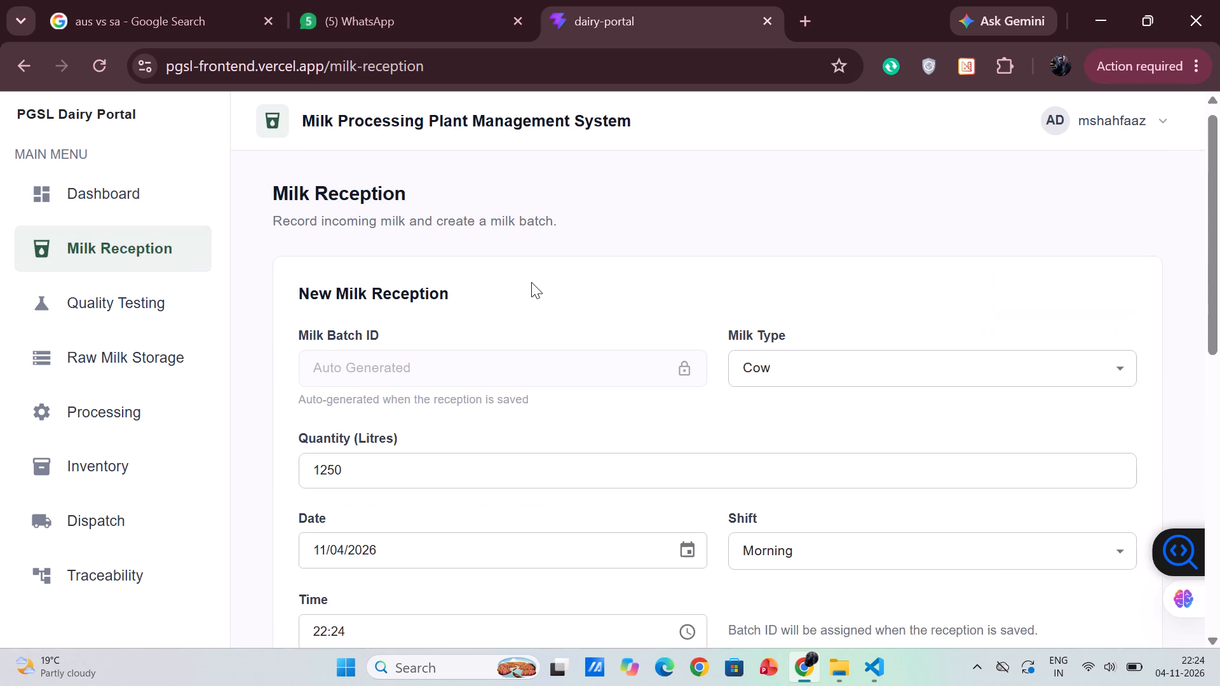
scroll(531, 282, "down", 1)
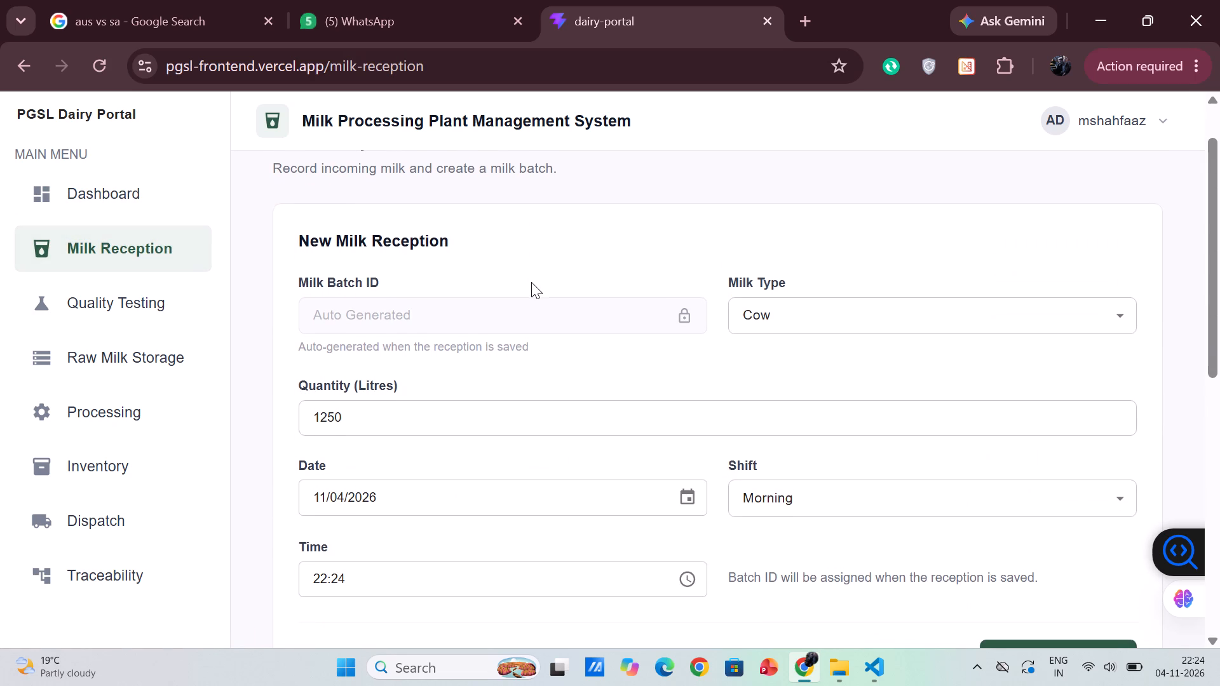
scroll(531, 282, "down", 1)
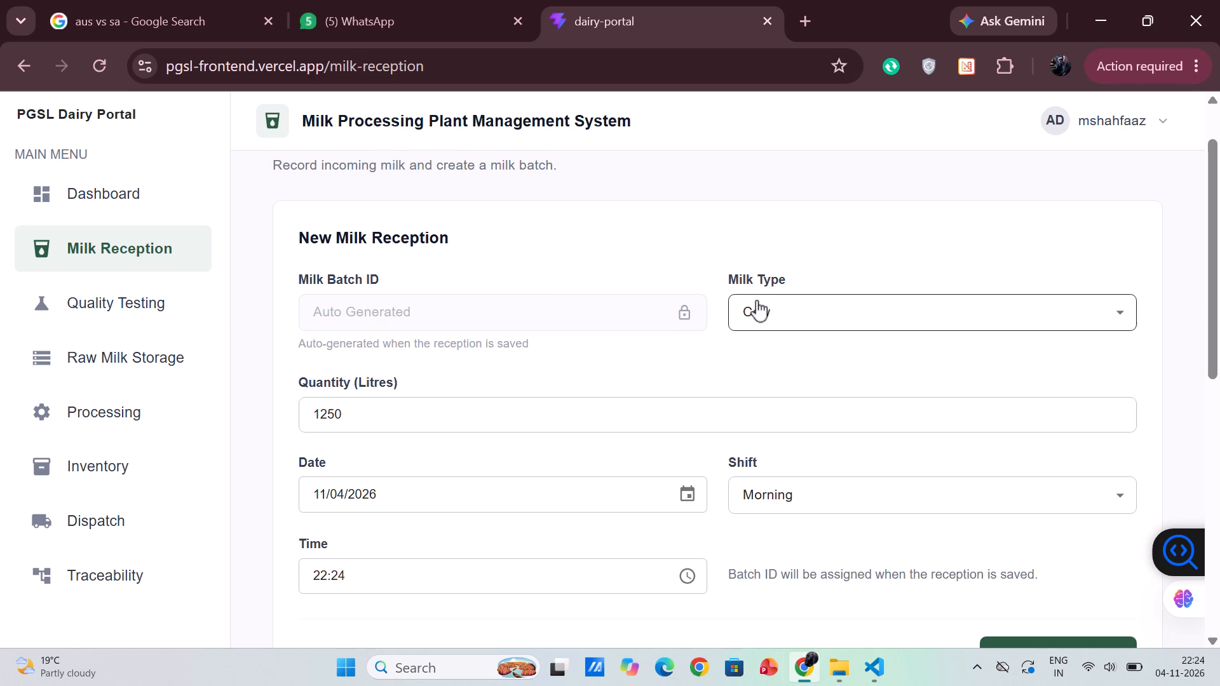
left_click(768, 241)
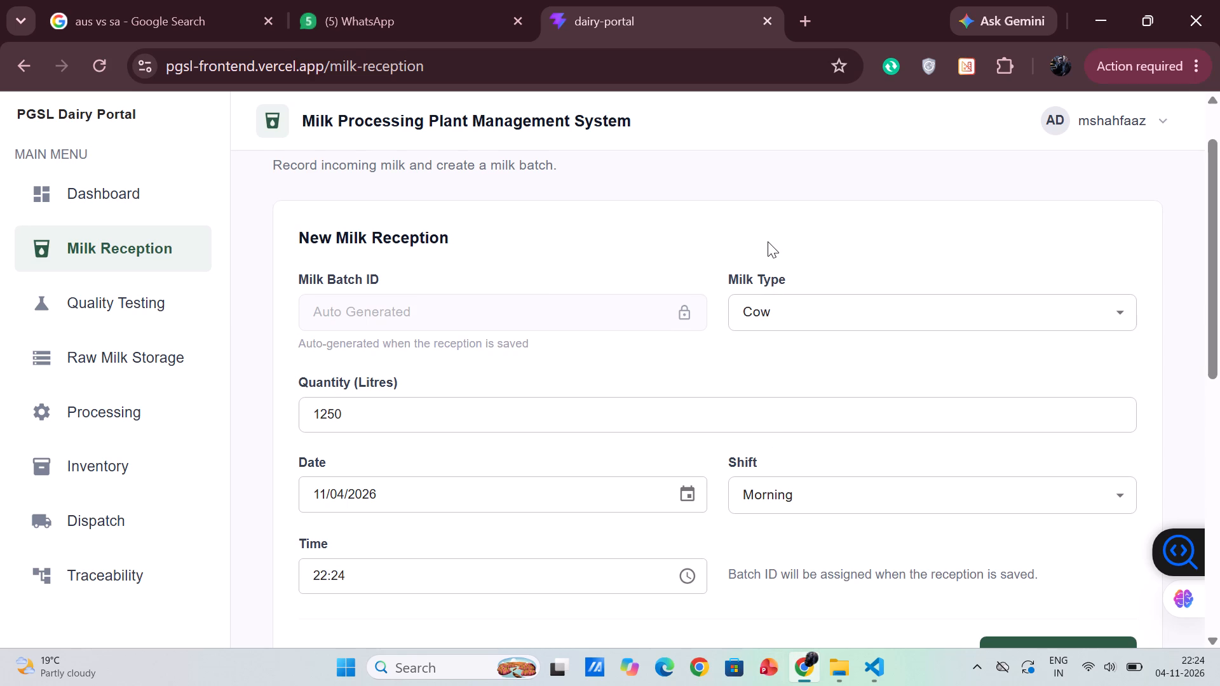
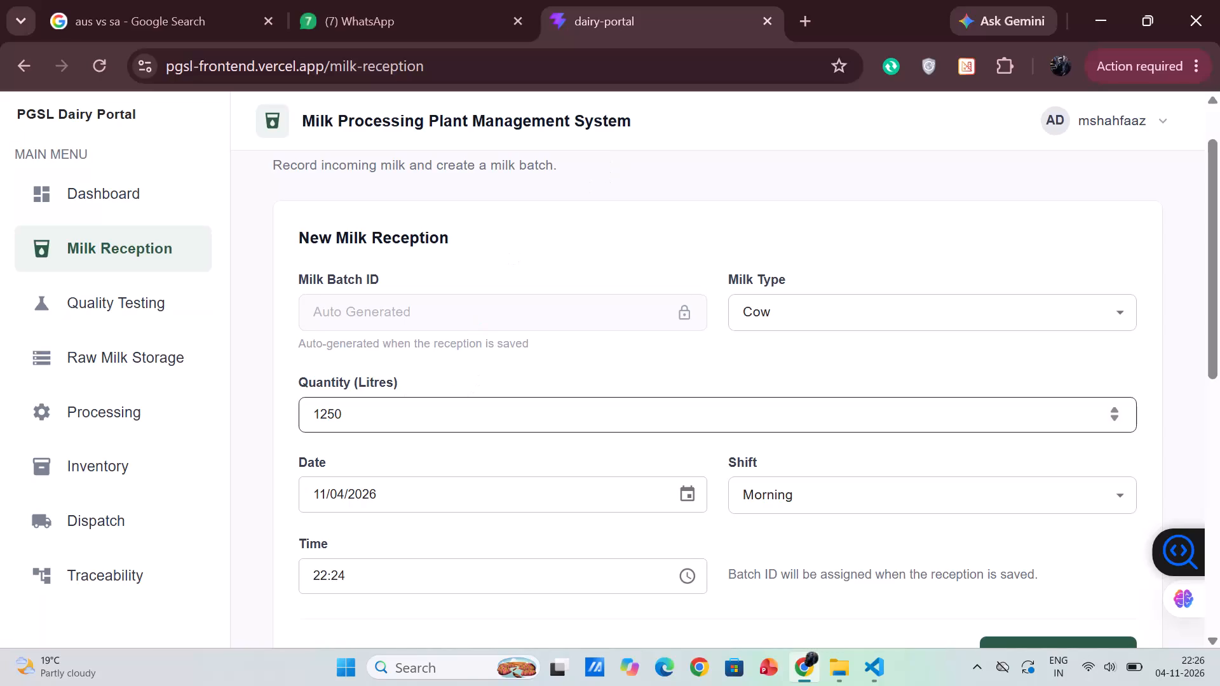
Set the quantity to 1000 litres in the New Milk Reception form and save the reception.
left_click(388, 407)
key("BackSpace")
key("BackSpace")
key("BackSpace")
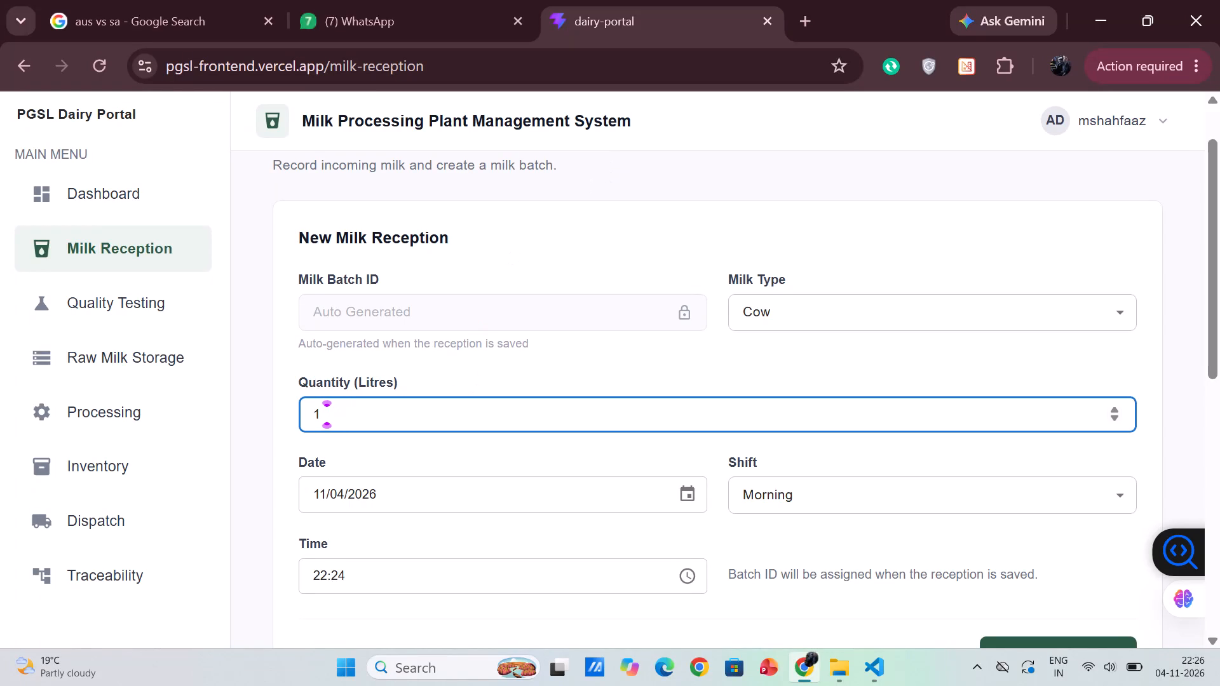
key("BackSpace")
type("1000")
key("Return")
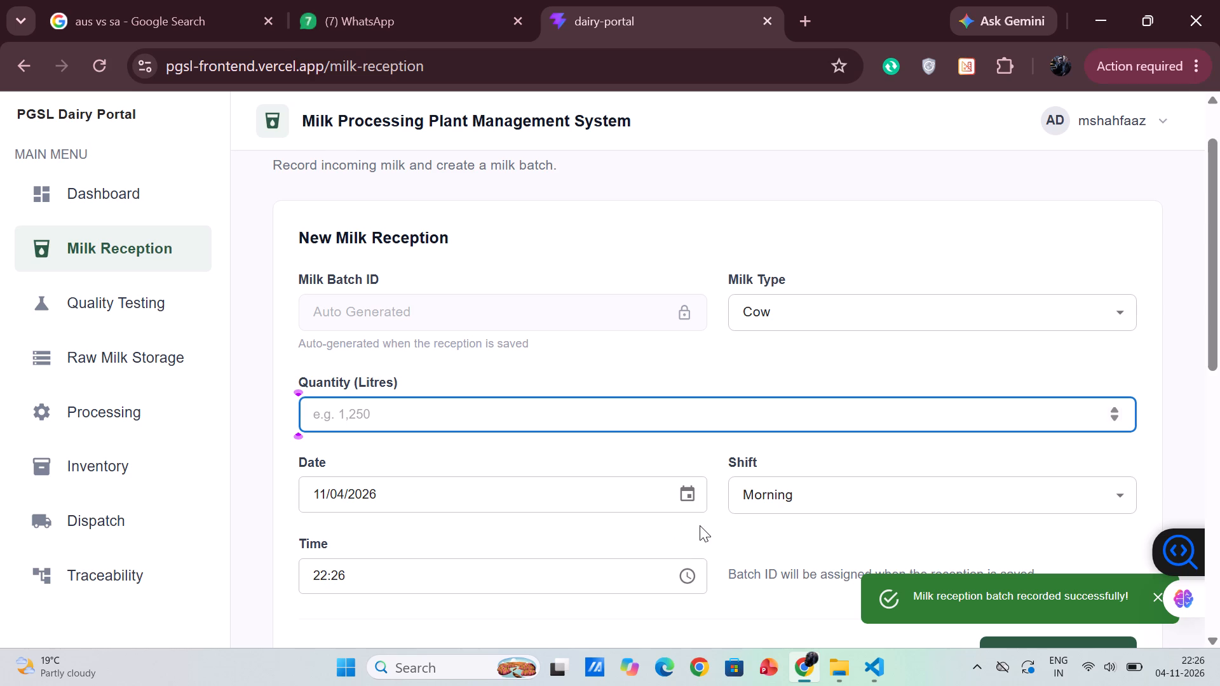
Open the reception date's calendar to examine the date selection, and close it without picking a date.
left_click(689, 495)
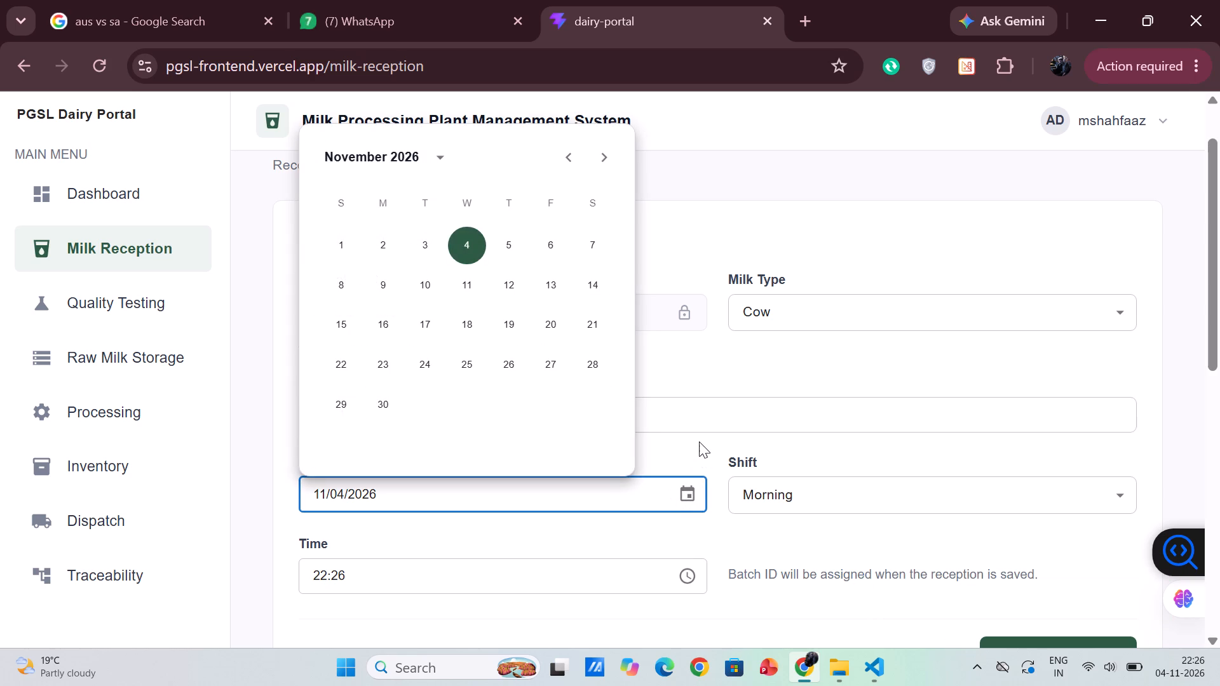
left_click(699, 441)
left_click(689, 491)
left_click(676, 232)
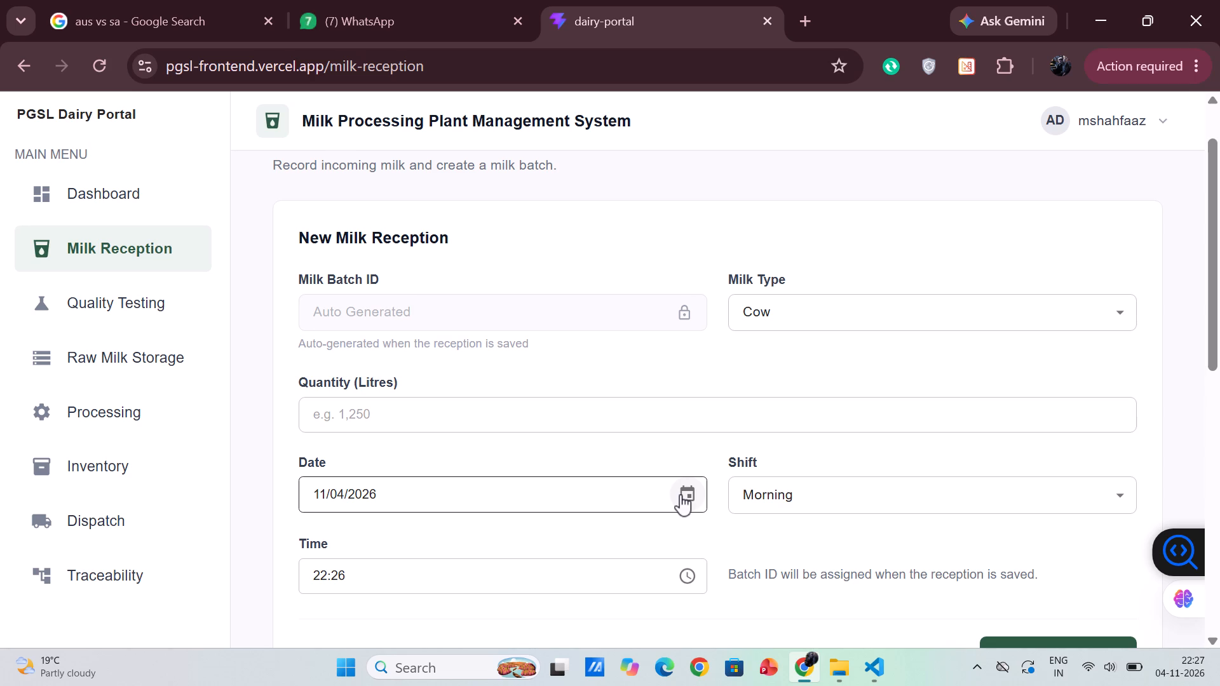
Look through the Quality Testing, Raw Milk Storage and Processing pages, and return to the New Milk Reception form.
left_click(105, 292)
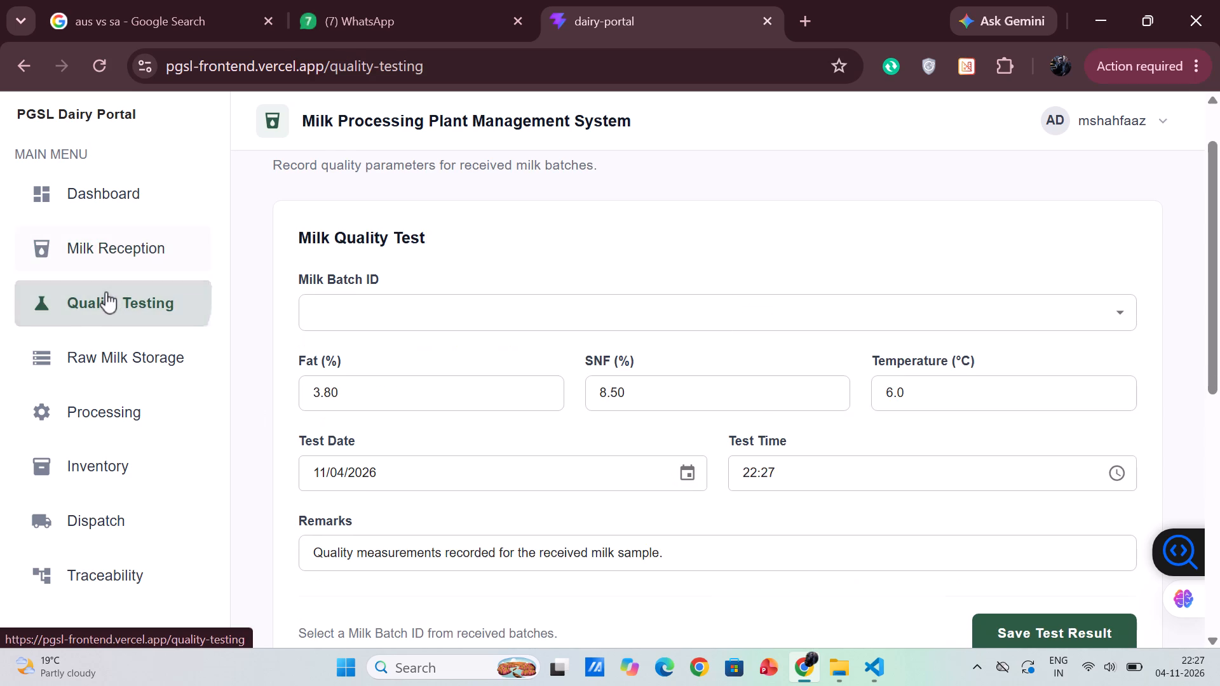
left_click(116, 349)
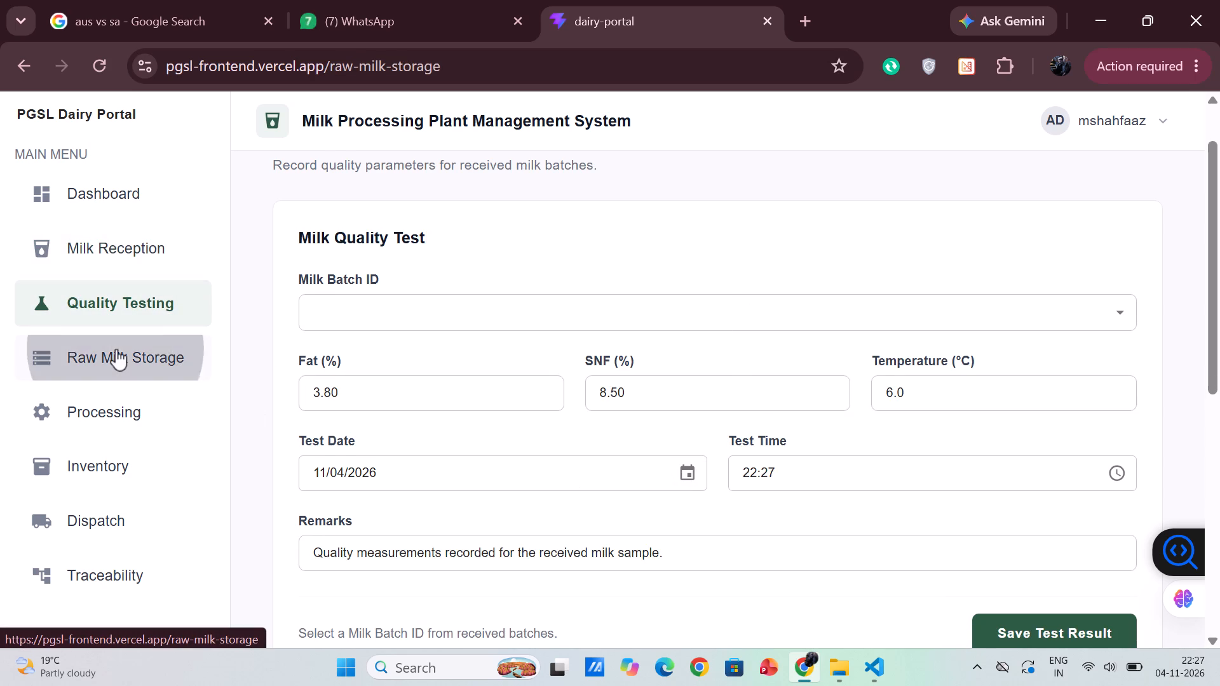
scroll(349, 437, "down", 1)
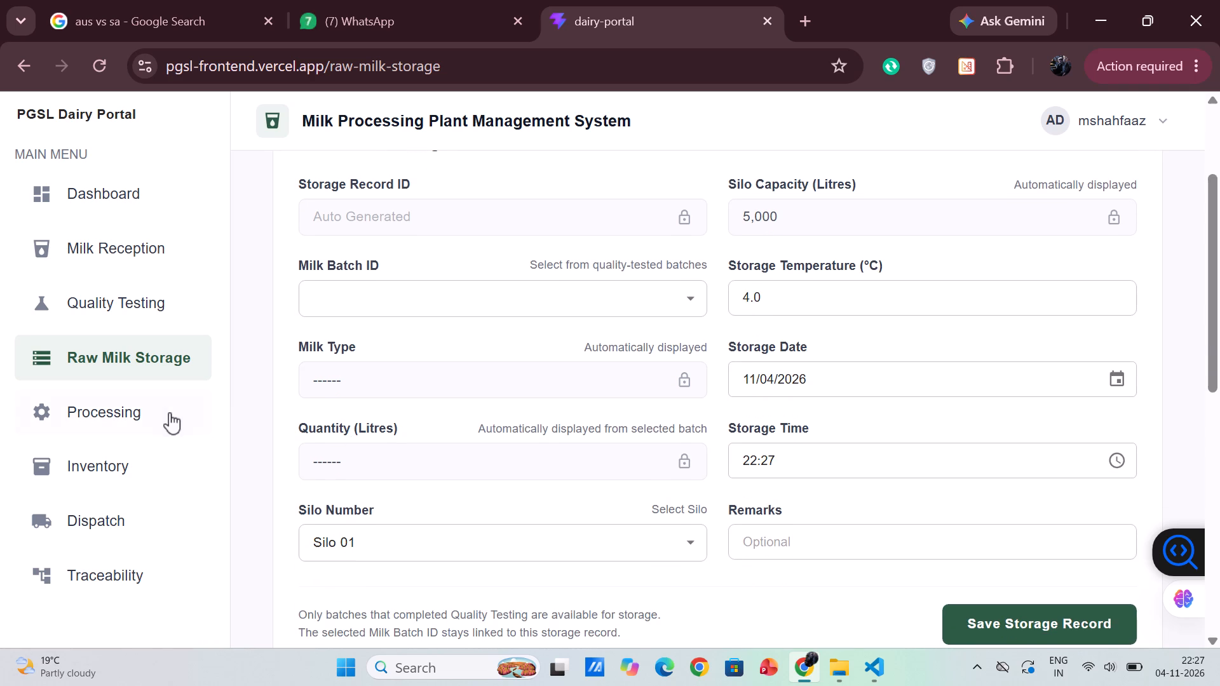
left_click(159, 407)
scroll(407, 437, "down", 6)
scroll(407, 437, "up", 3)
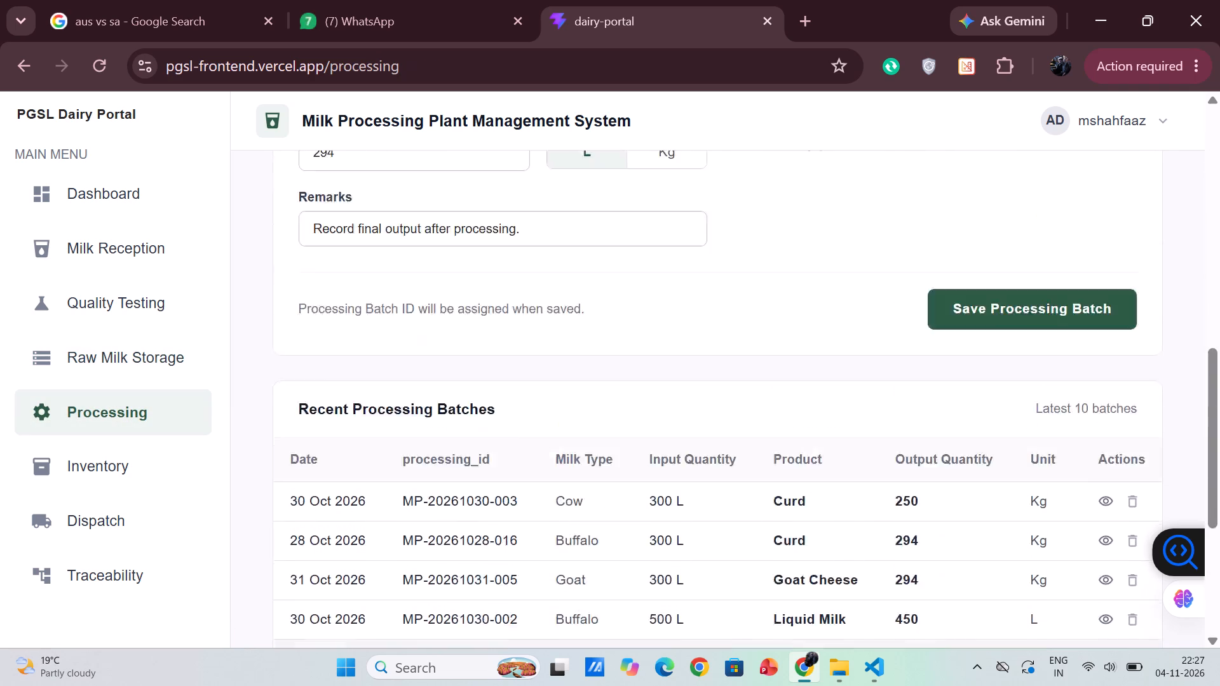
scroll(407, 437, "up", 2)
left_click(104, 251)
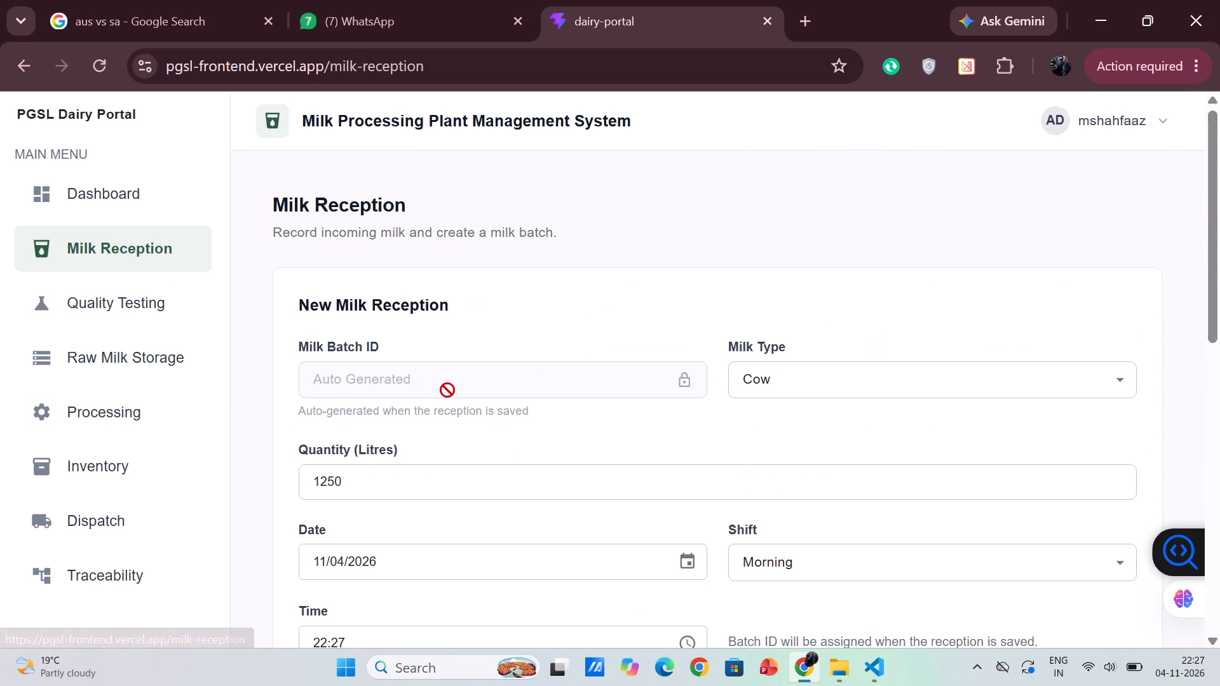
scroll(447, 390, "down", 1)
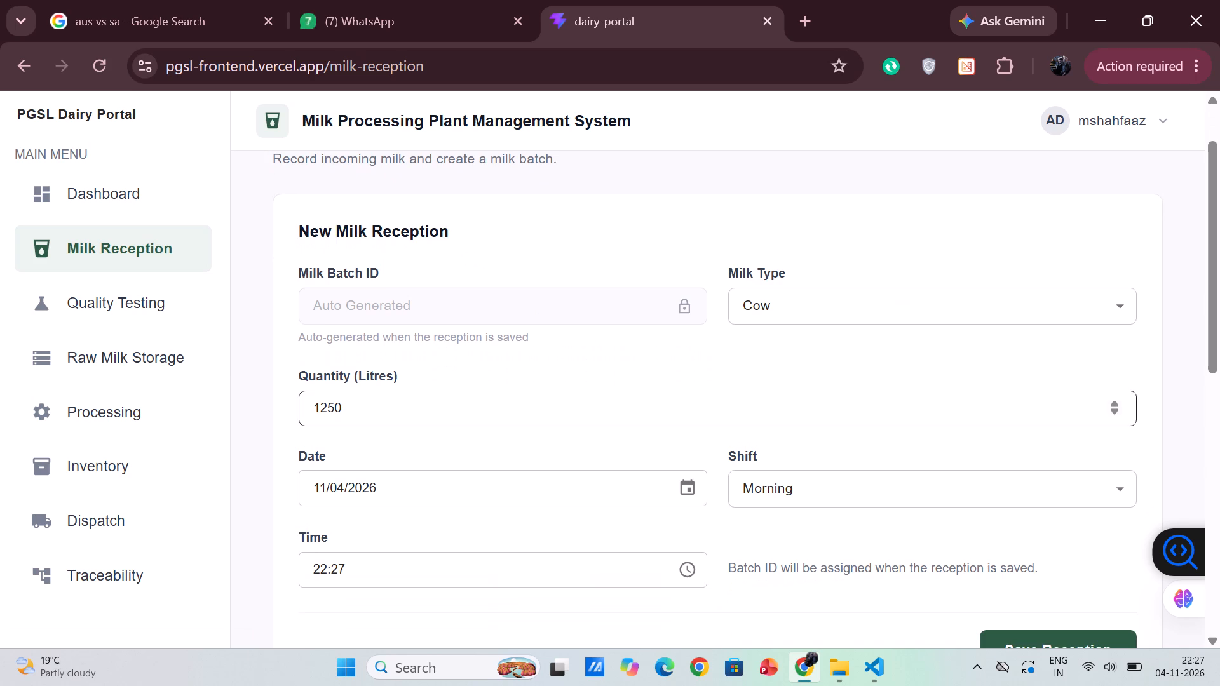
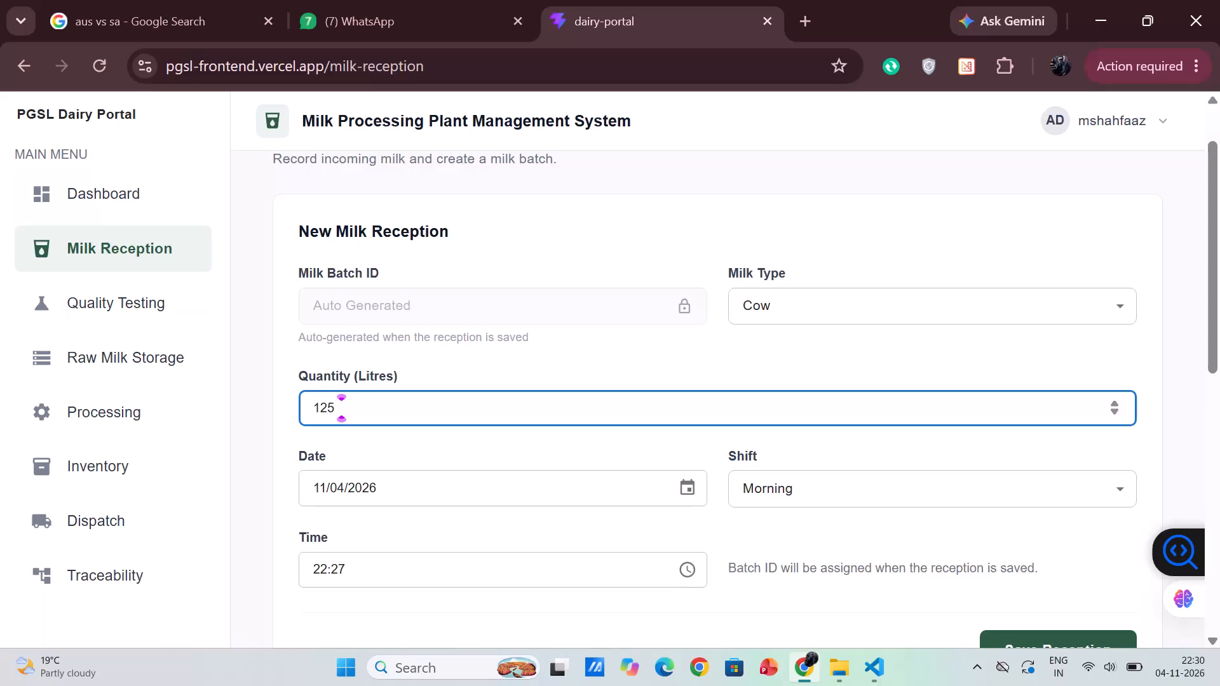
Set the quantity to 10000 litres and the reception time to 22:00 in the New Milk Reception form.
key("BackSpace")
key("BackSpace")
key("BackSpace")
type("10000")
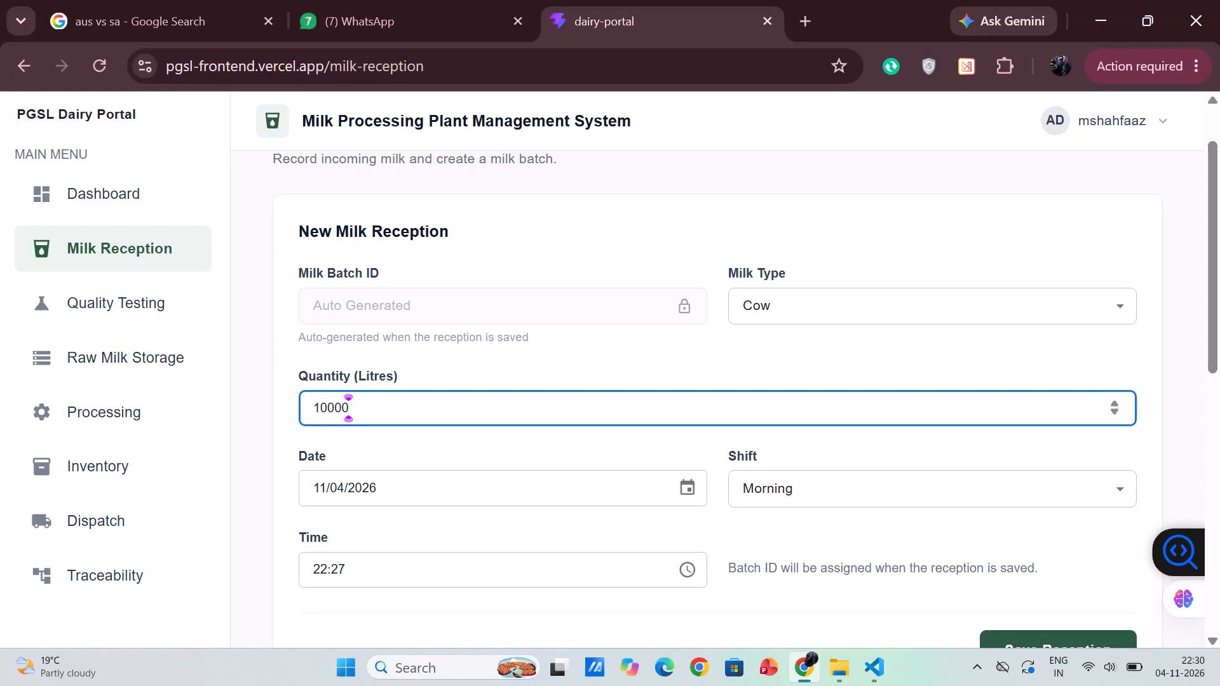
left_click(691, 568)
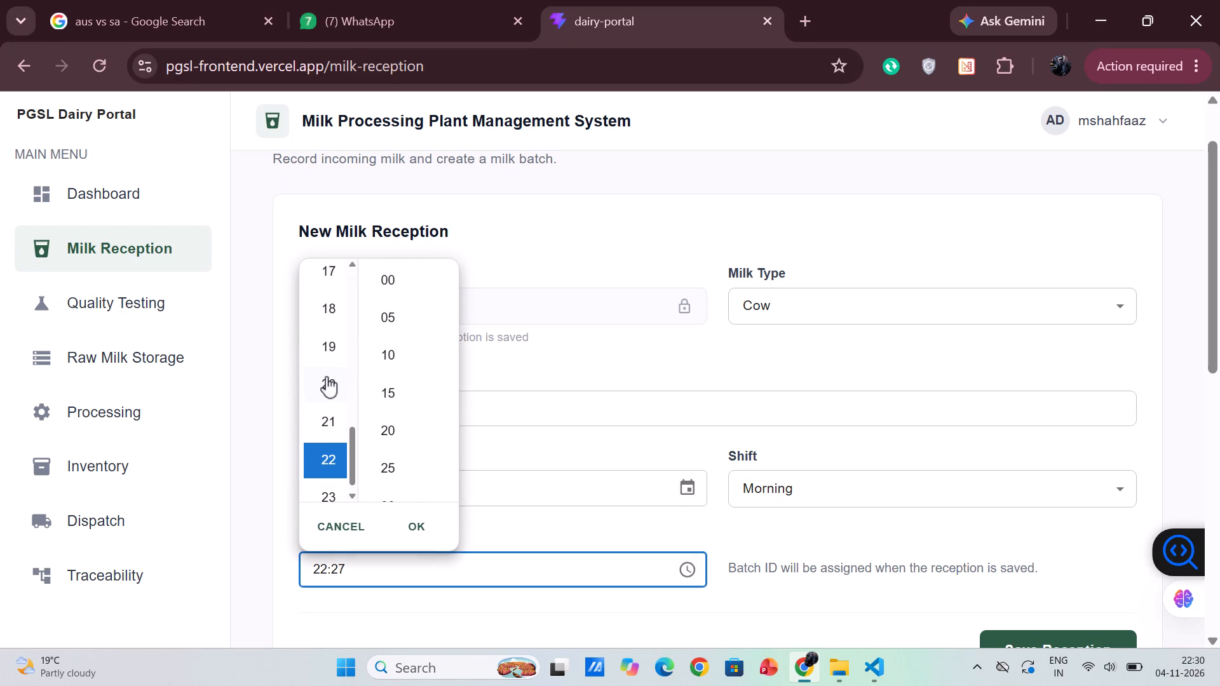
scroll(409, 443, "up", 2)
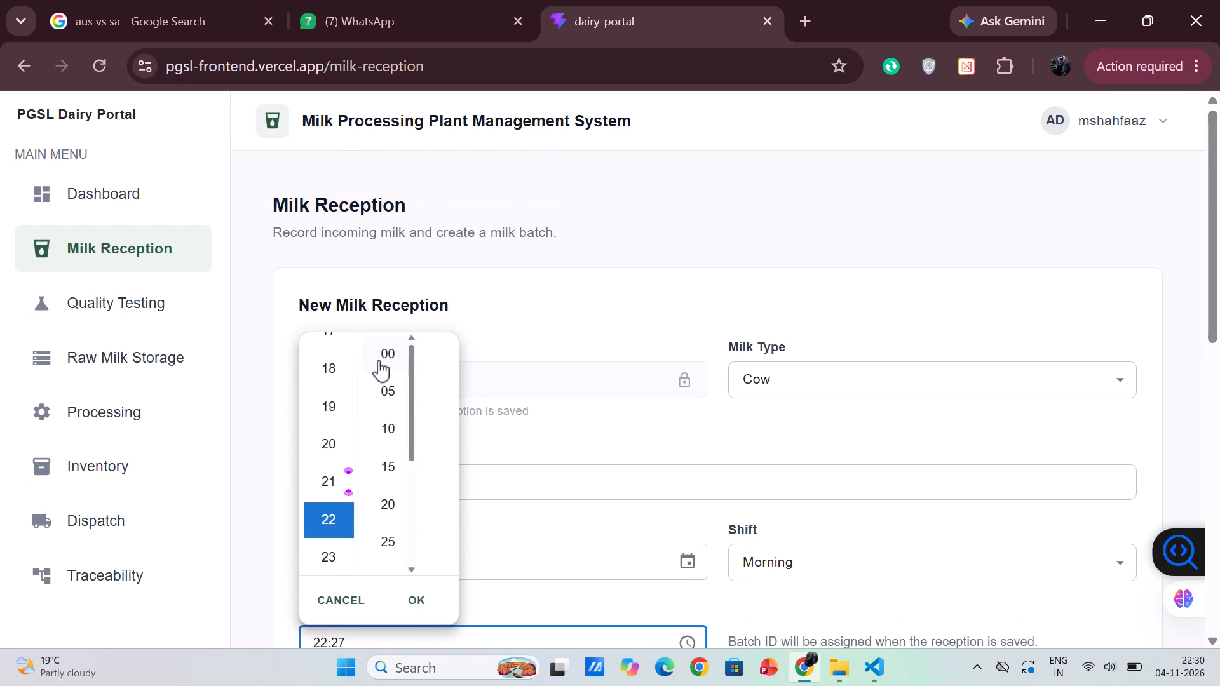
left_click(384, 359)
left_click(432, 597)
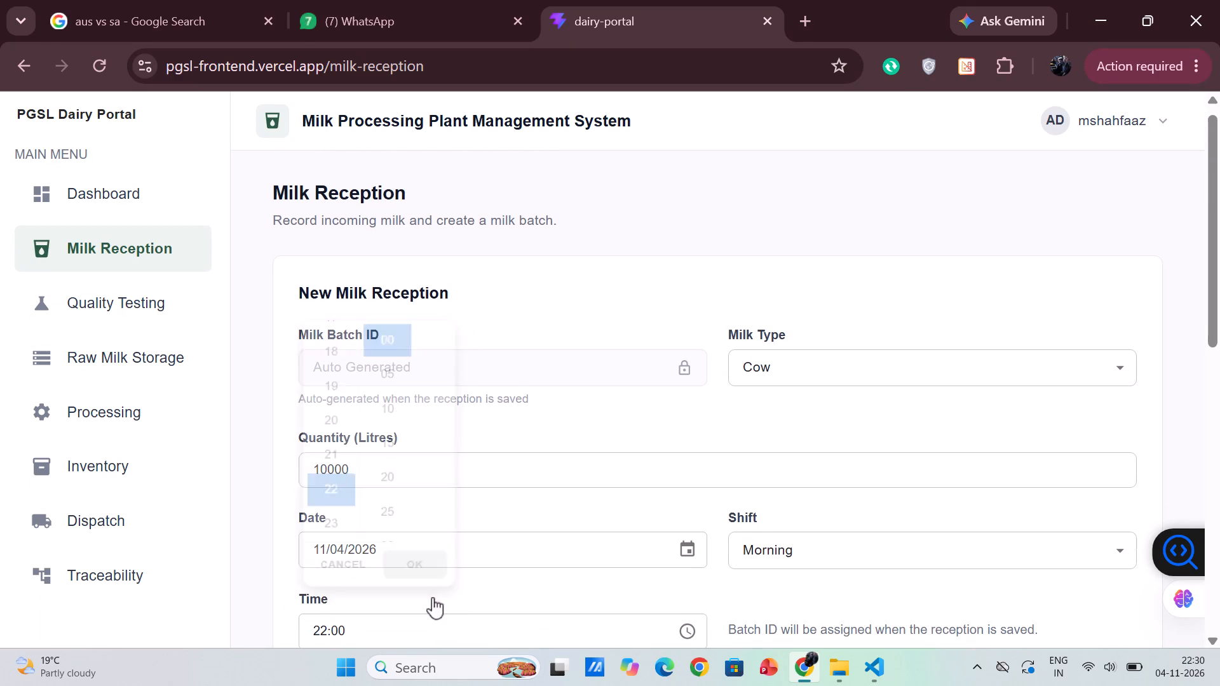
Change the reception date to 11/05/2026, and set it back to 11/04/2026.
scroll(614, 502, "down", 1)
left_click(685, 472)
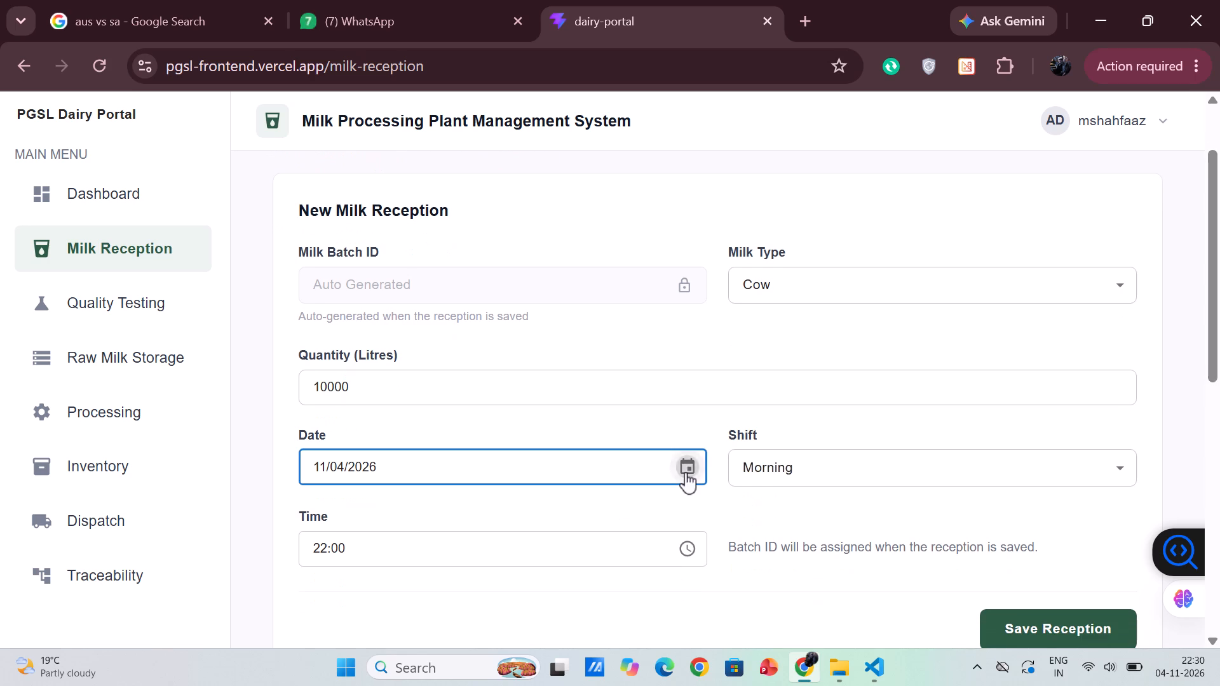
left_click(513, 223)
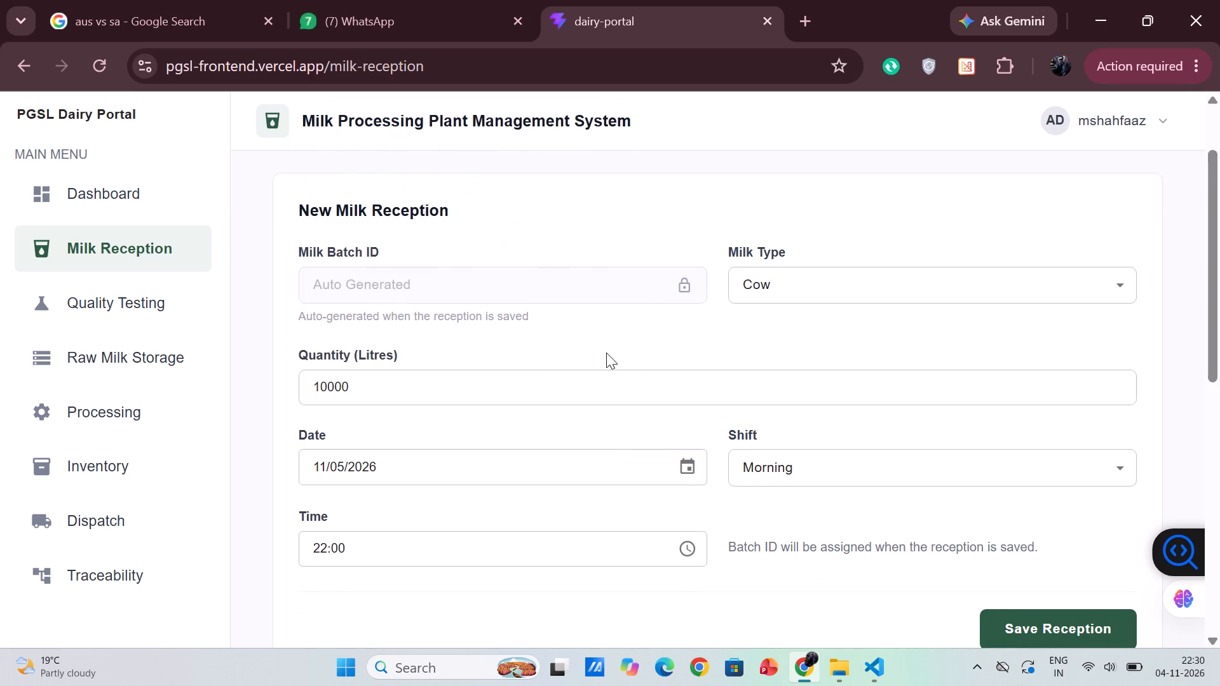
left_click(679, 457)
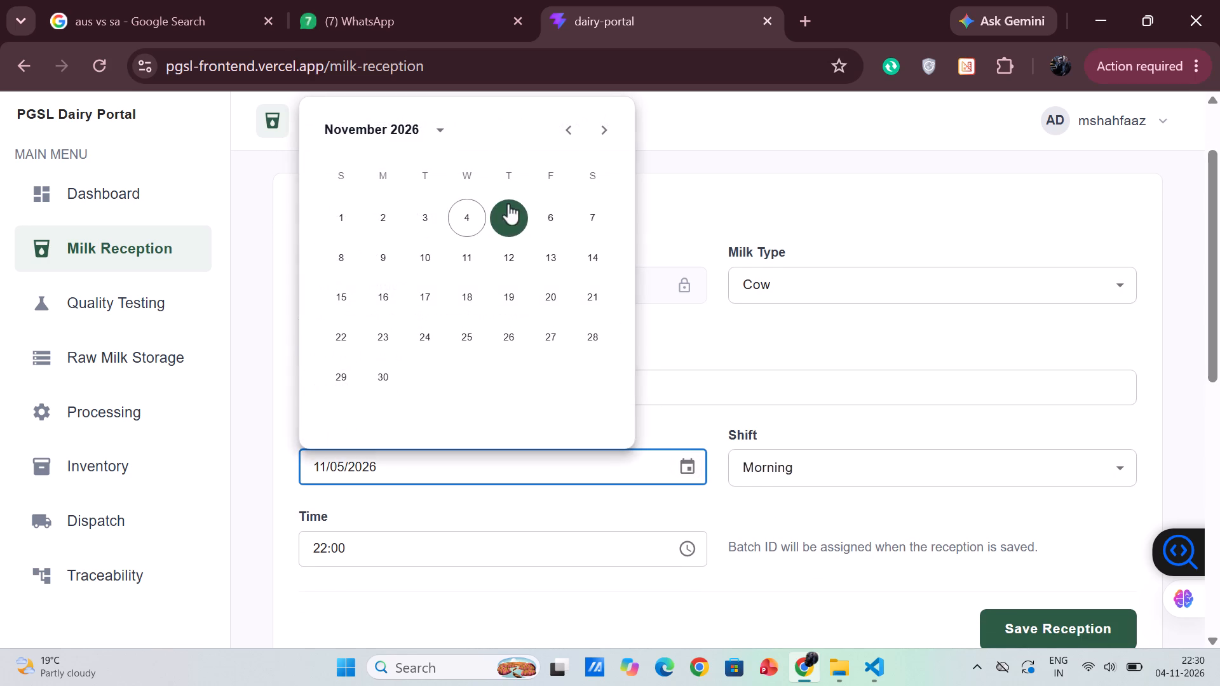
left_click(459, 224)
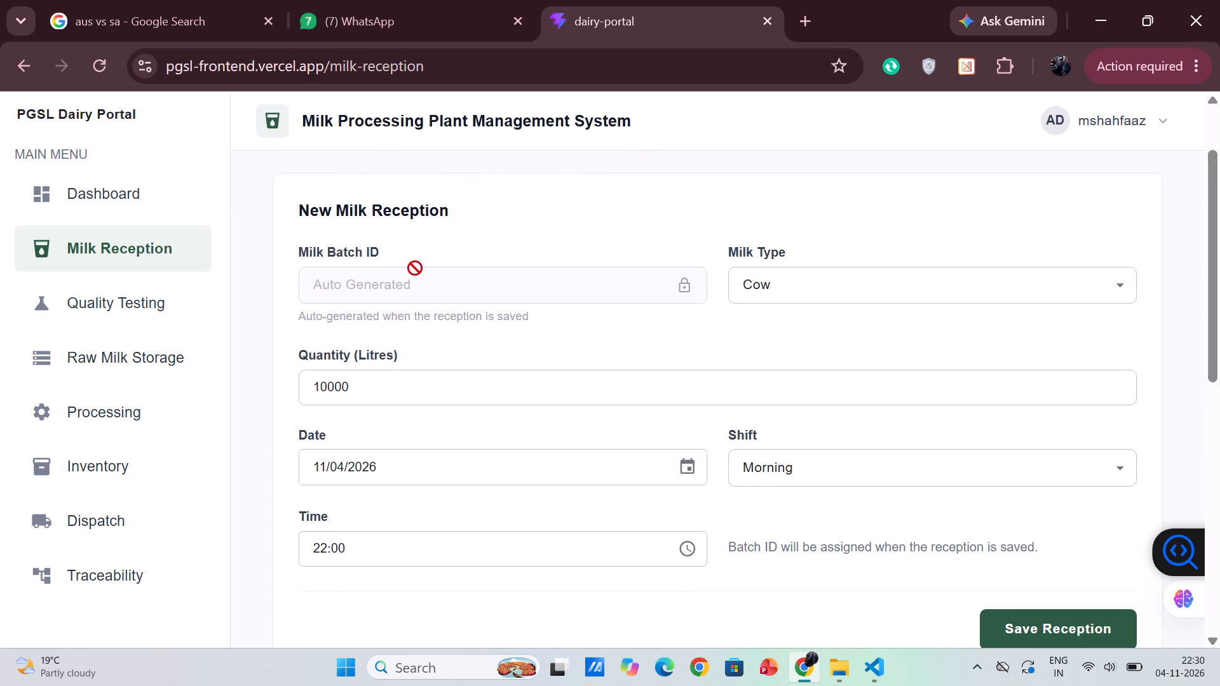
Check the milk type options, keep Cow, and save the milk reception.
left_click(846, 288)
left_click(846, 288)
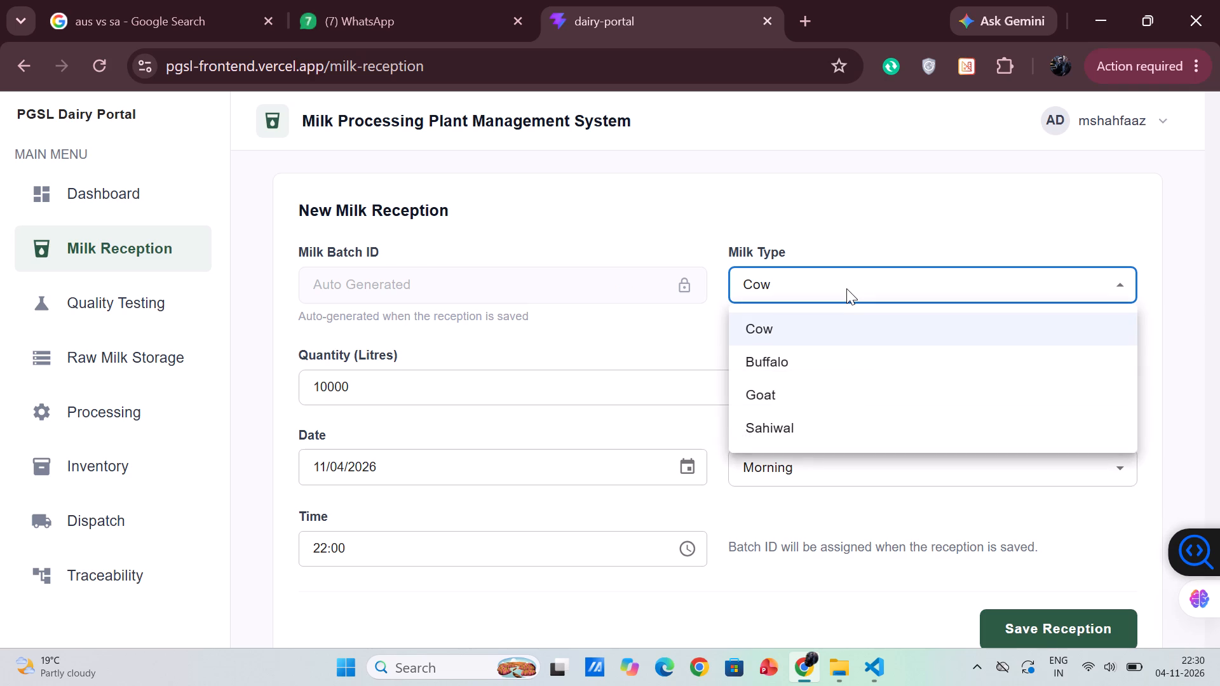
scroll(734, 336, "down", 1)
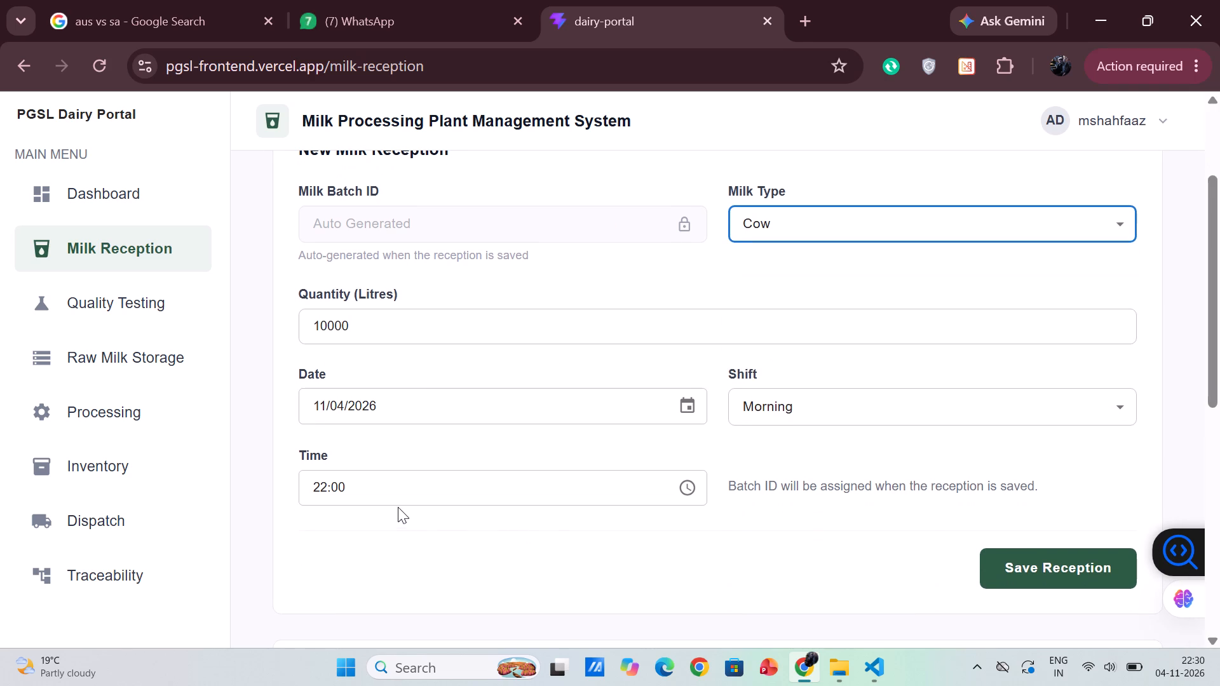
scroll(625, 528, "down", 2)
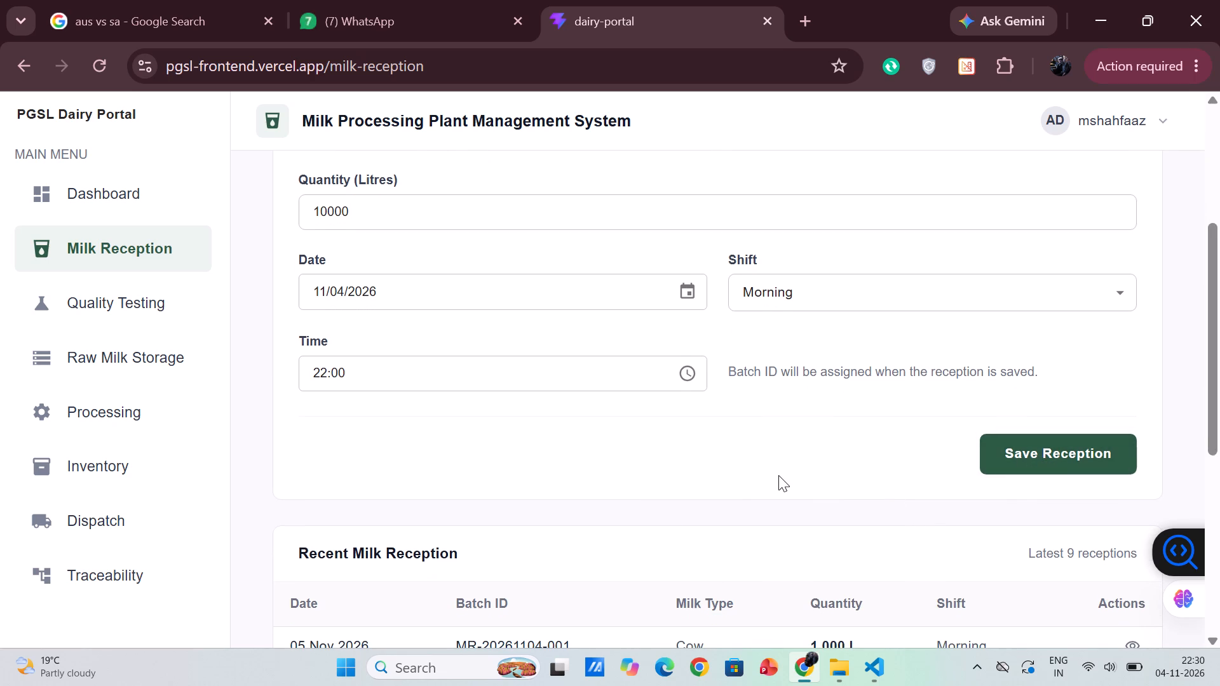
scroll(778, 475, "down", 4)
scroll(778, 475, "up", 3)
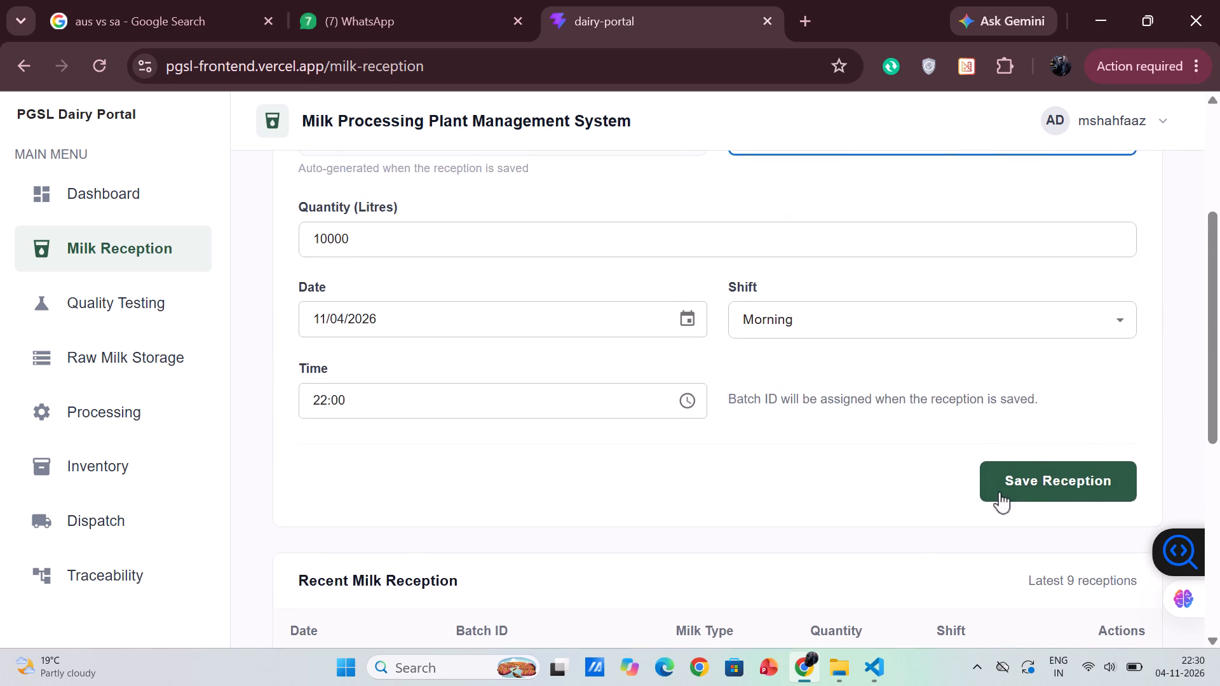
left_click(1031, 488)
Find the new 10,000 L cow milk batch among the recent receptions, review its batch details, and close them.
scroll(861, 449, "down", 1)
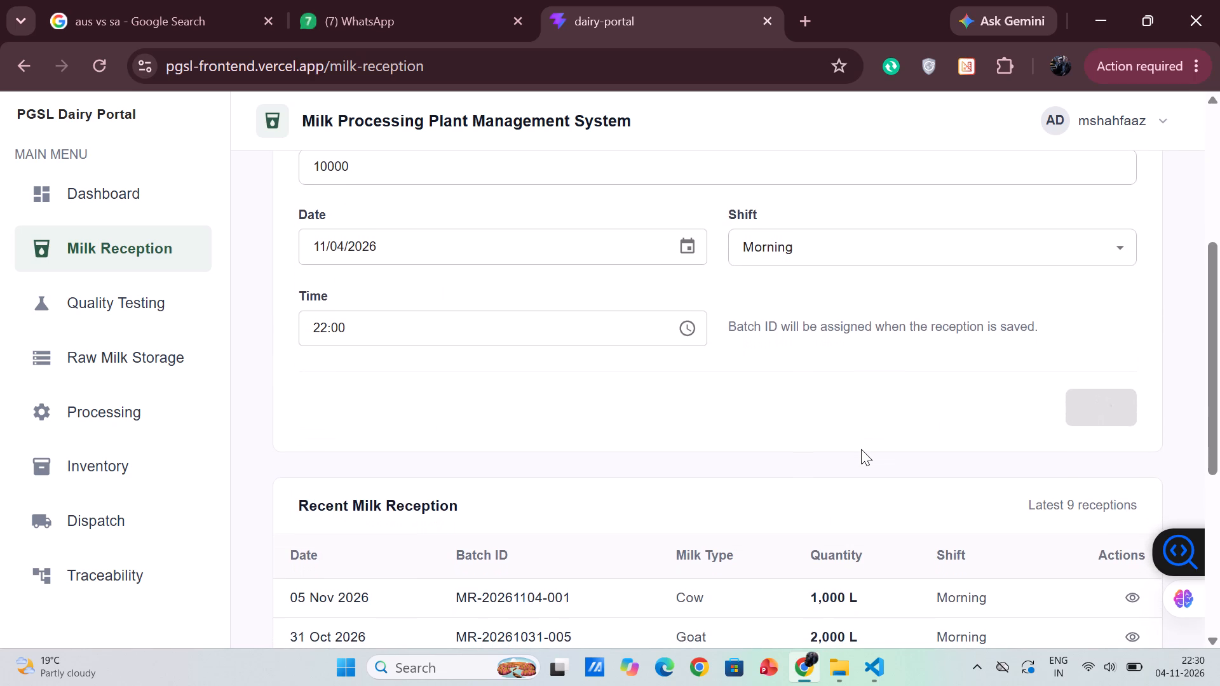
scroll(861, 449, "down", 8)
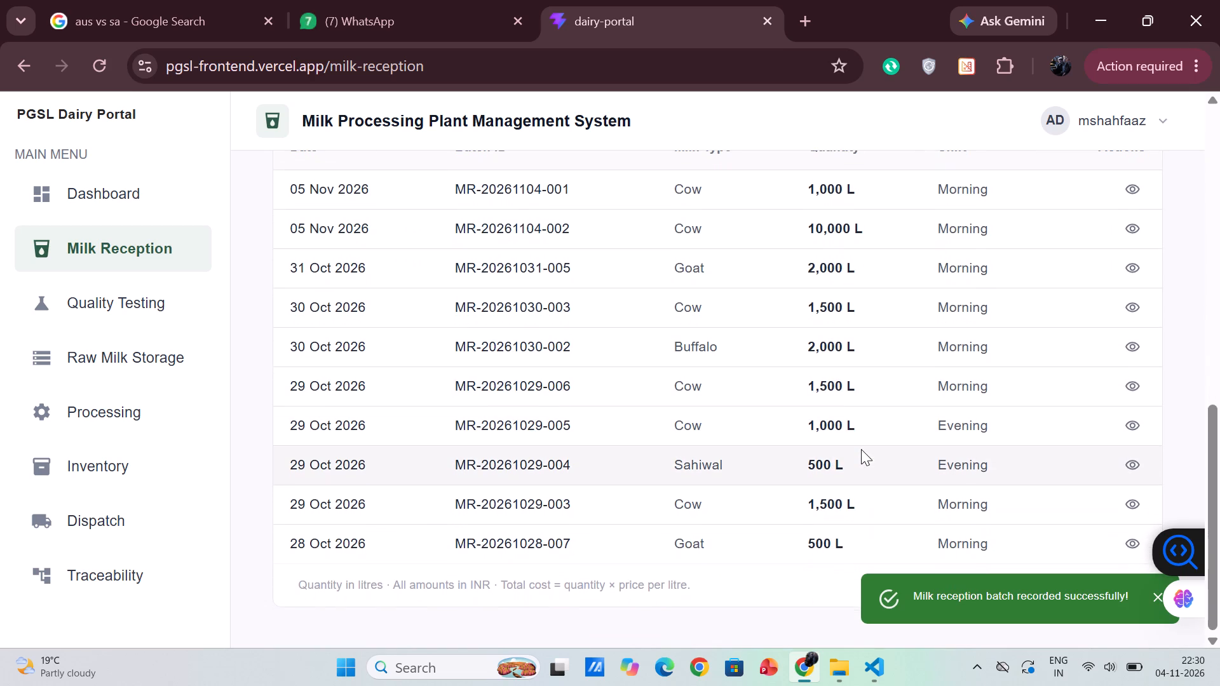
scroll(861, 449, "up", 1)
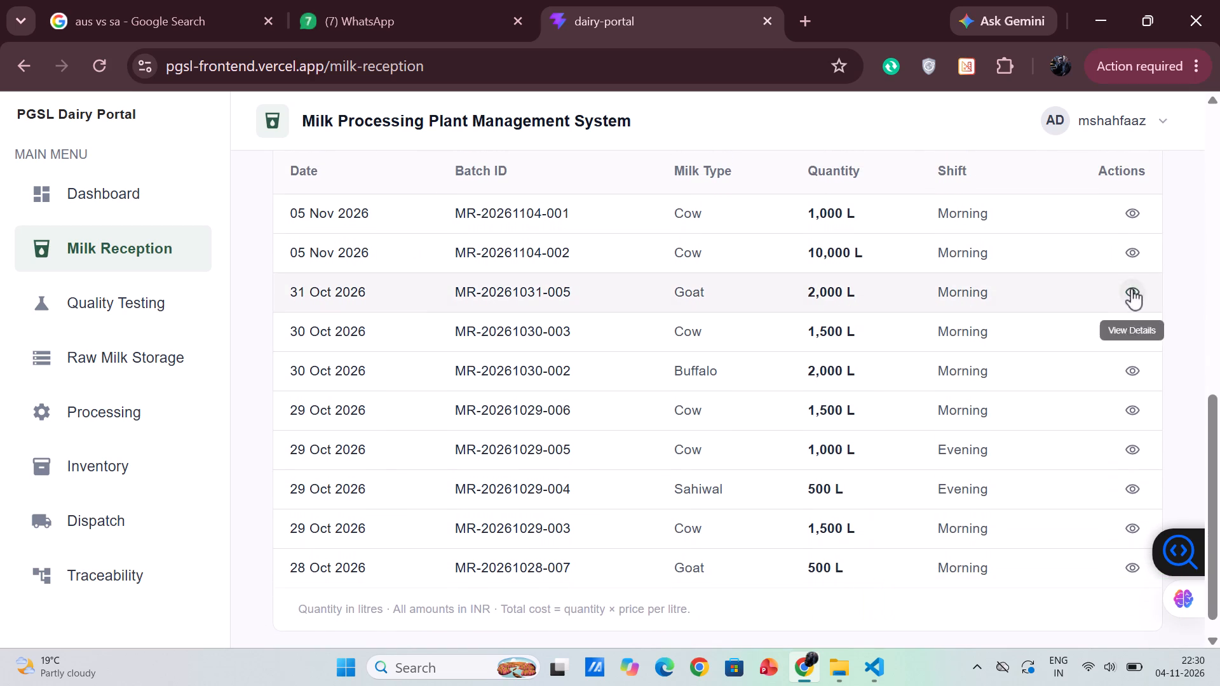
left_click(1130, 251)
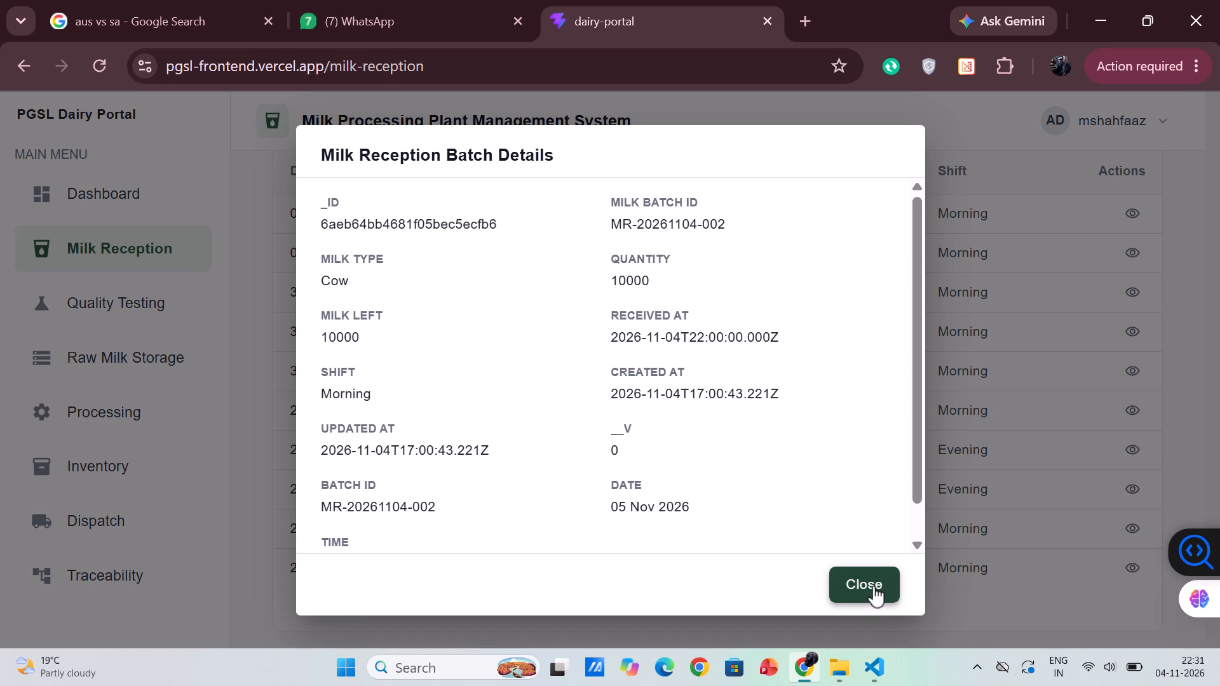
scroll(682, 525, "down", 2)
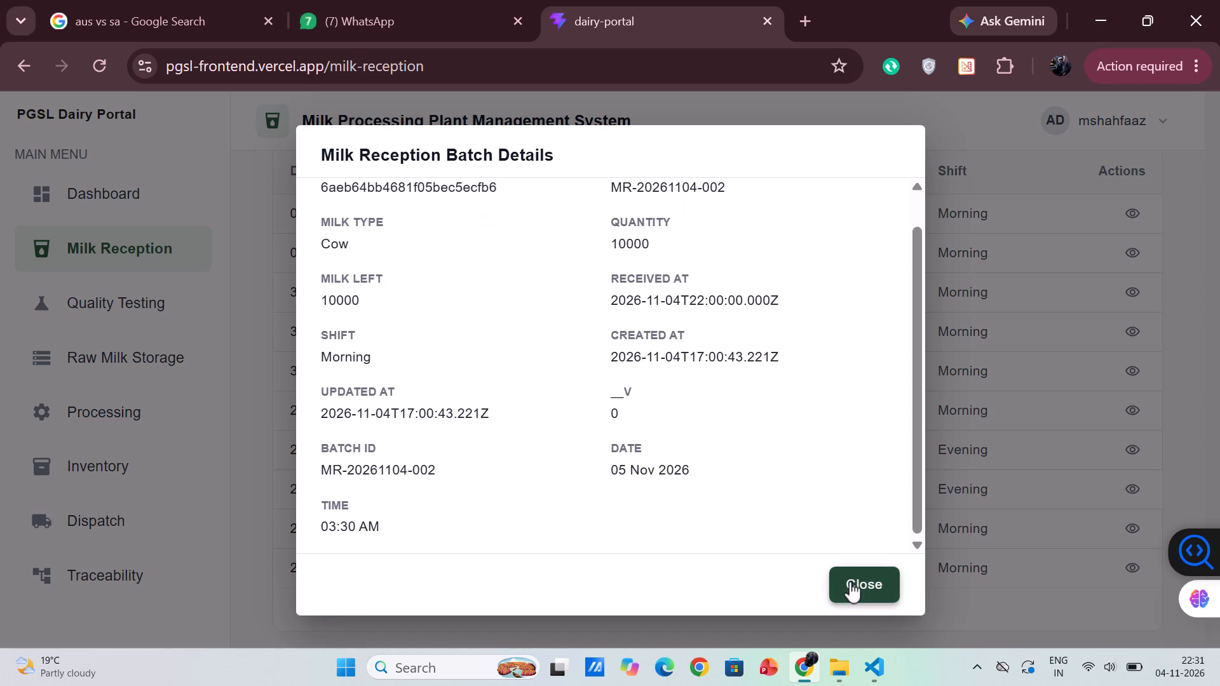
left_click(850, 581)
scroll(850, 581, "up", 2)
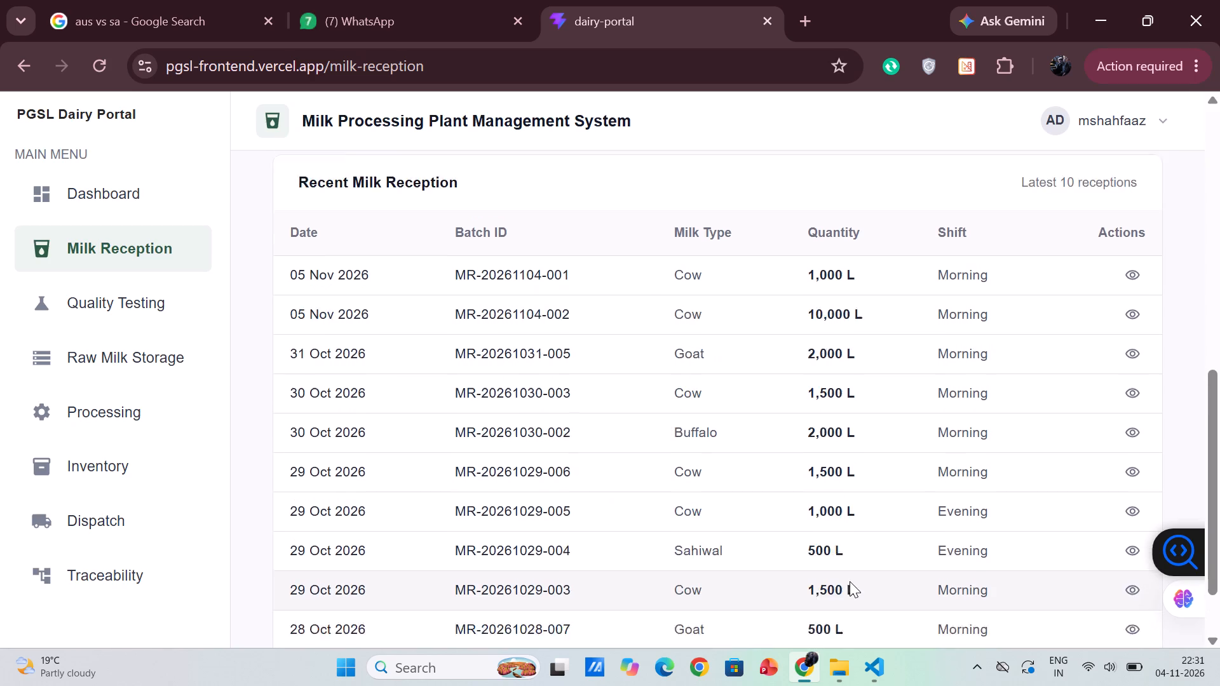
scroll(850, 581, "up", 2)
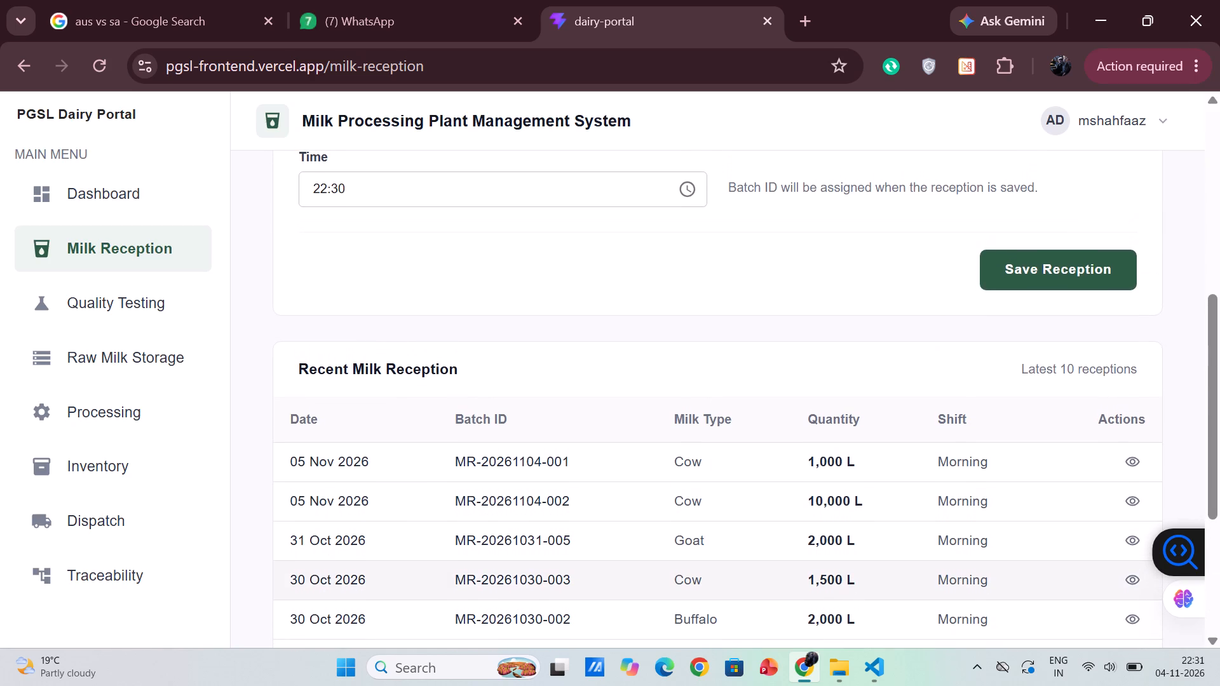
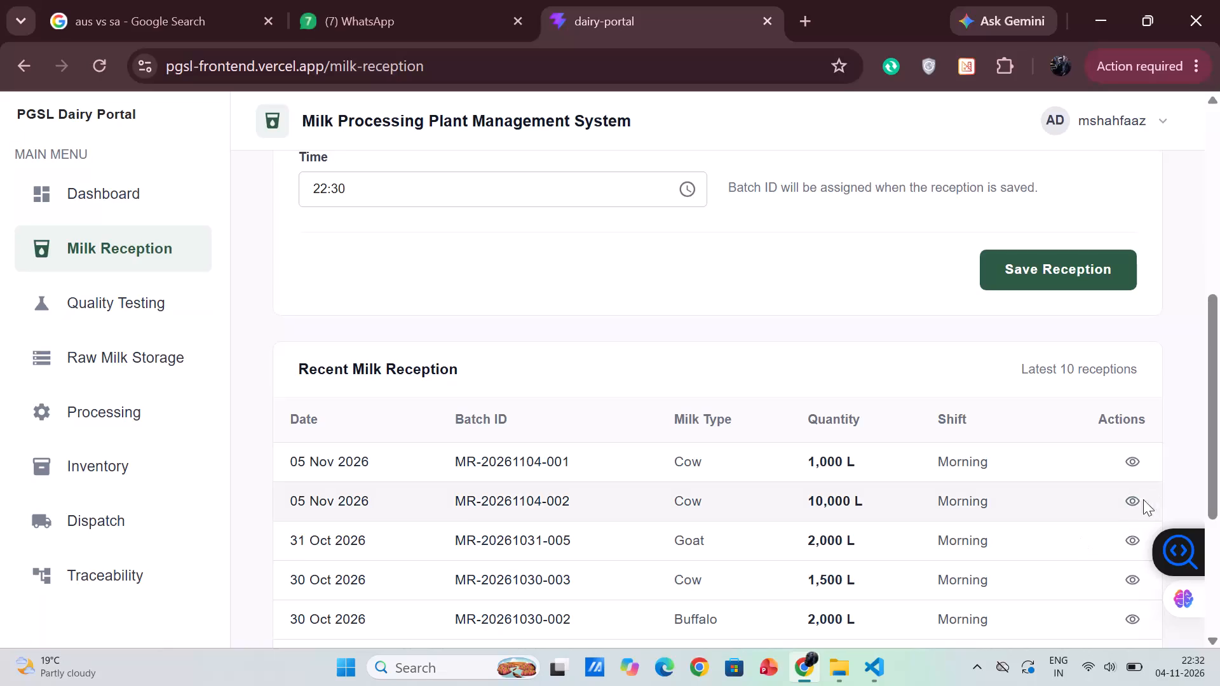
Reopen the batch details of the 10,000 L cow milk reception, read them through to the time, and close them.
left_click(1132, 505)
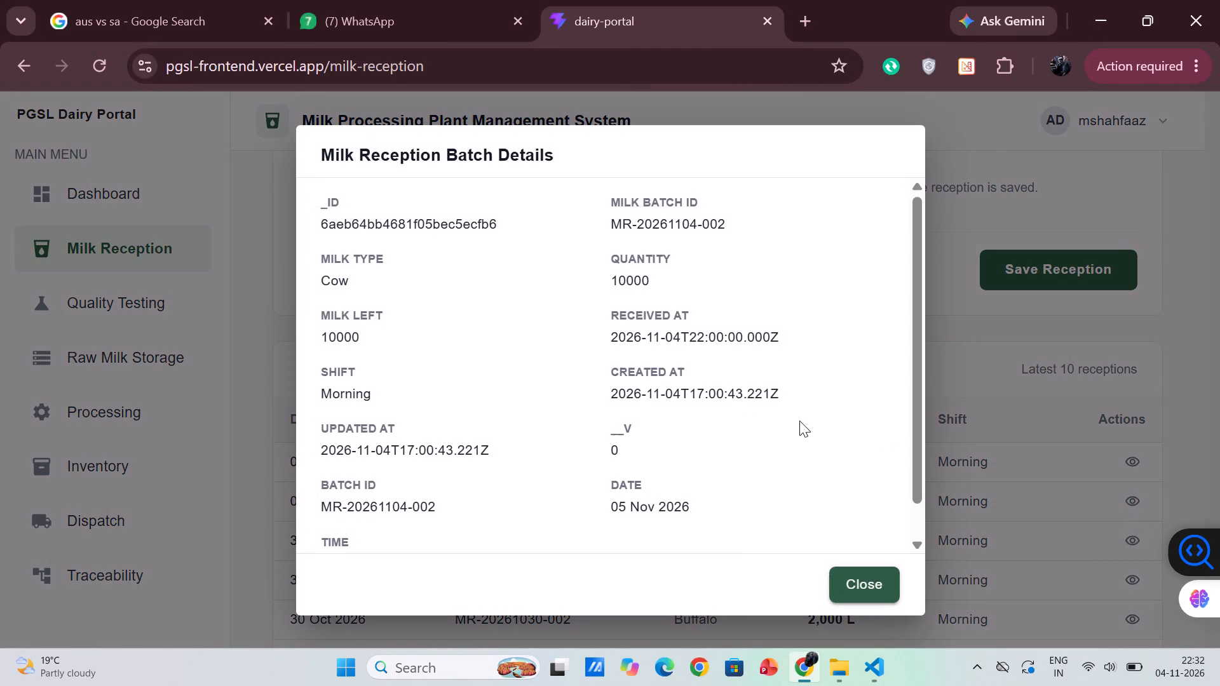
scroll(677, 454, "down", 3)
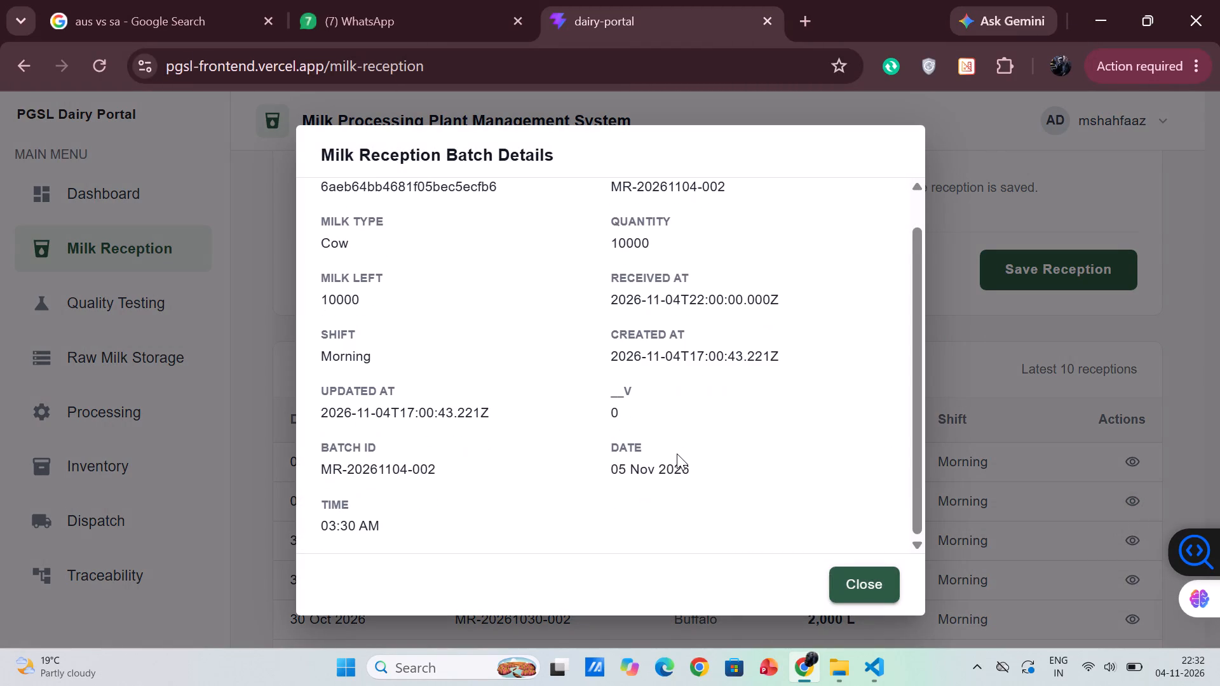
left_click(859, 577)
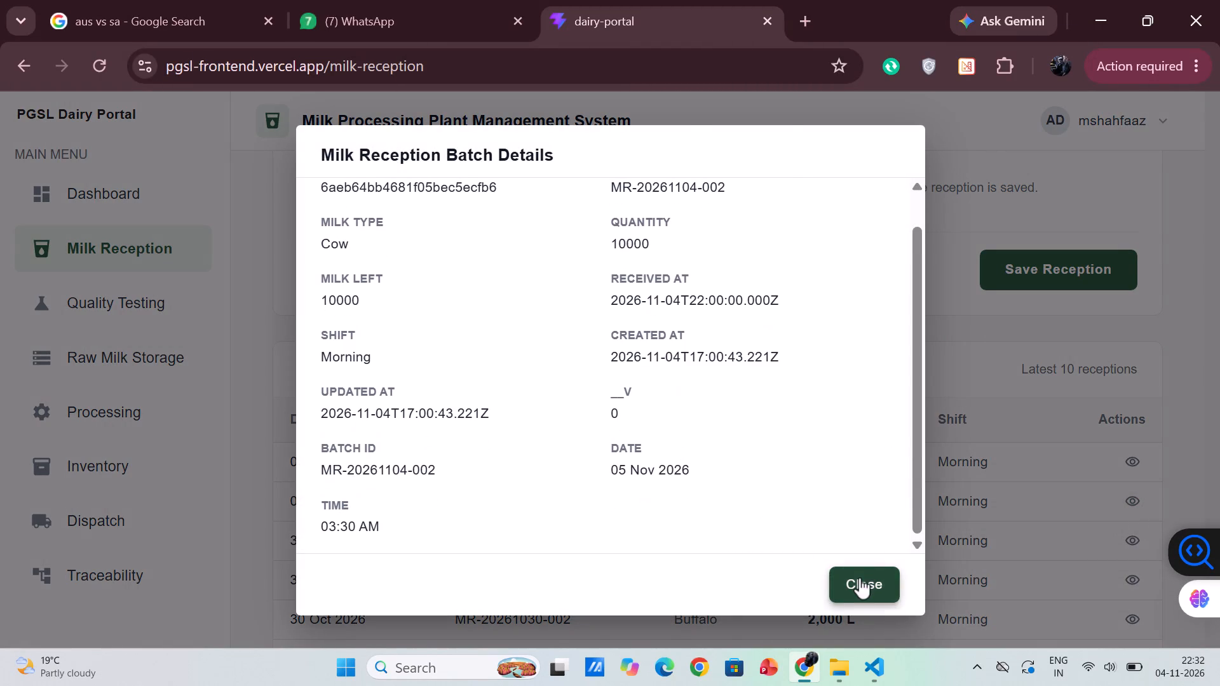
Record another milk reception of 12000 litres, keeping Cow, the Morning shift, date 11/04/2026 and time 22:30.
scroll(833, 493, "down", 3)
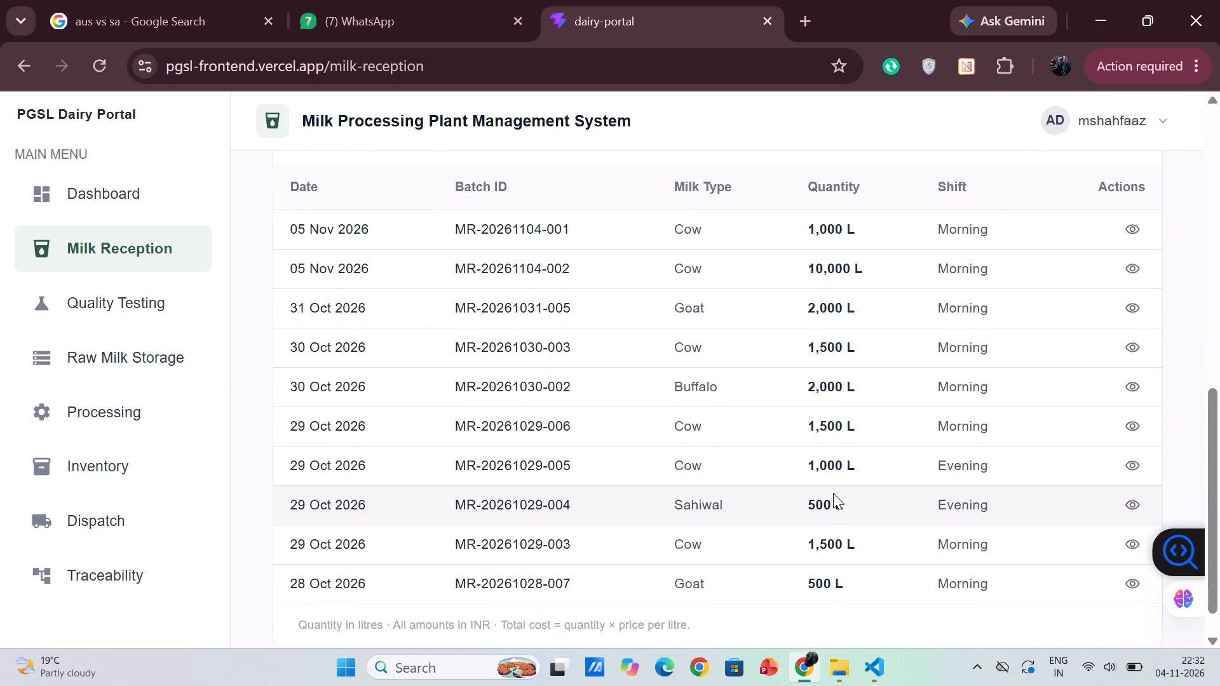
scroll(835, 433, "up", 2)
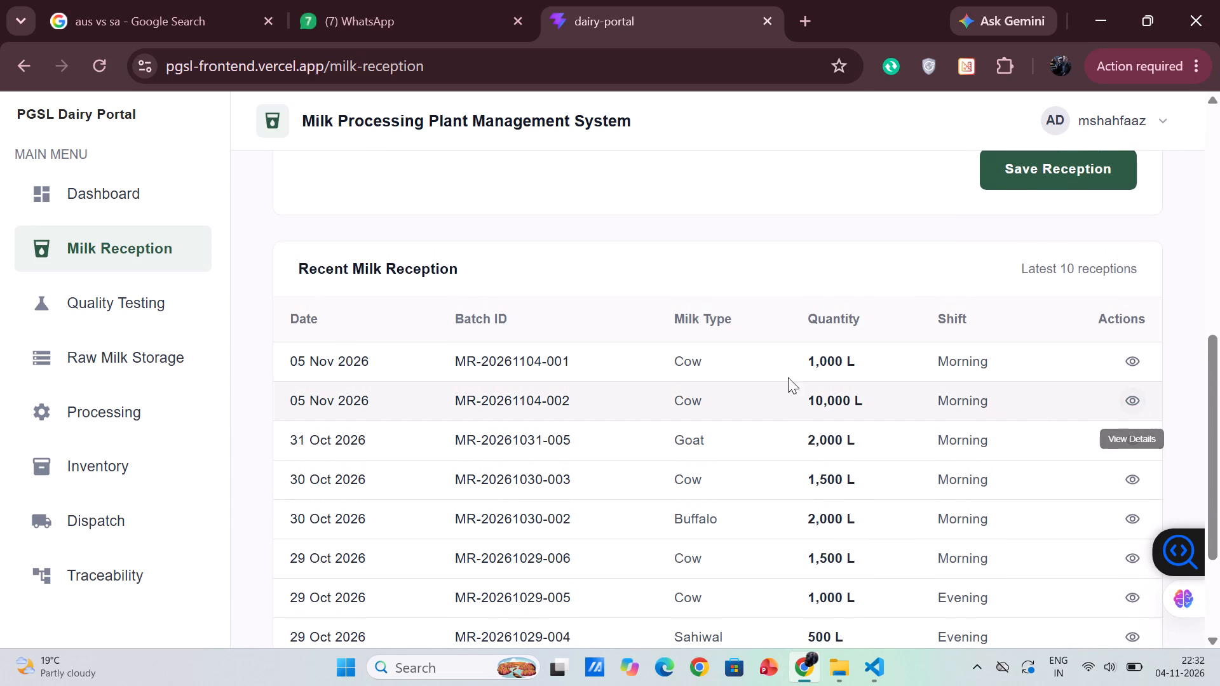
scroll(727, 373, "up", 1)
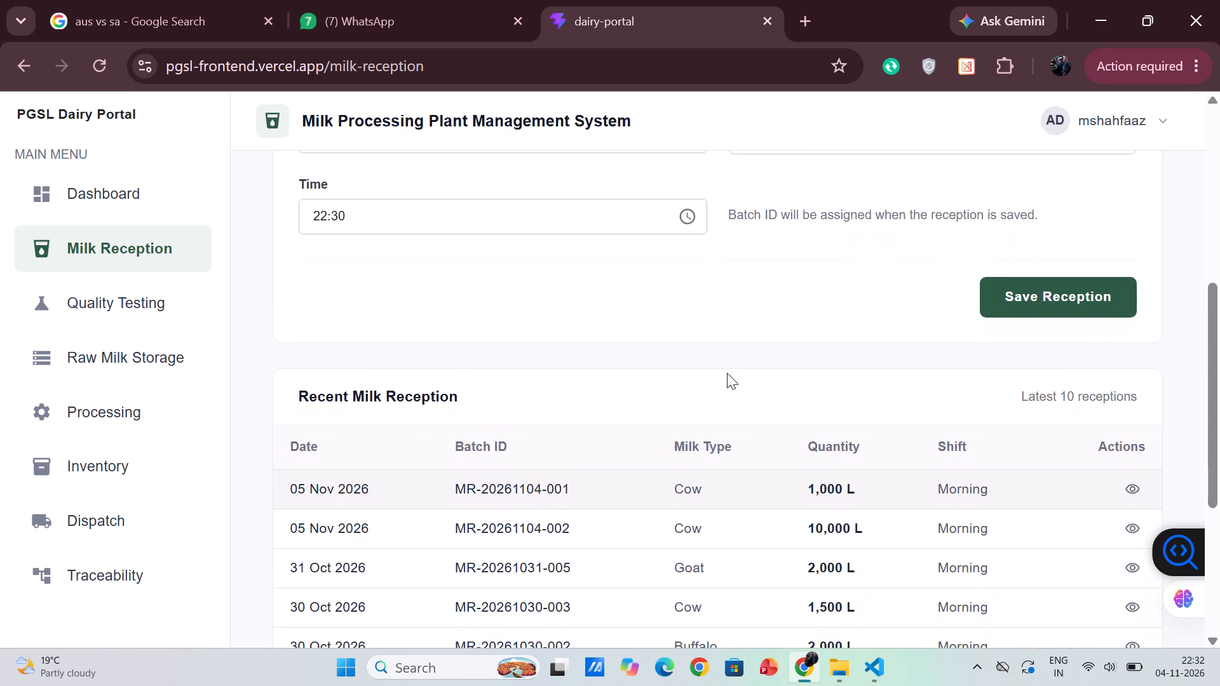
scroll(727, 373, "up", 1)
scroll(712, 447, "up", 4)
left_click(499, 408)
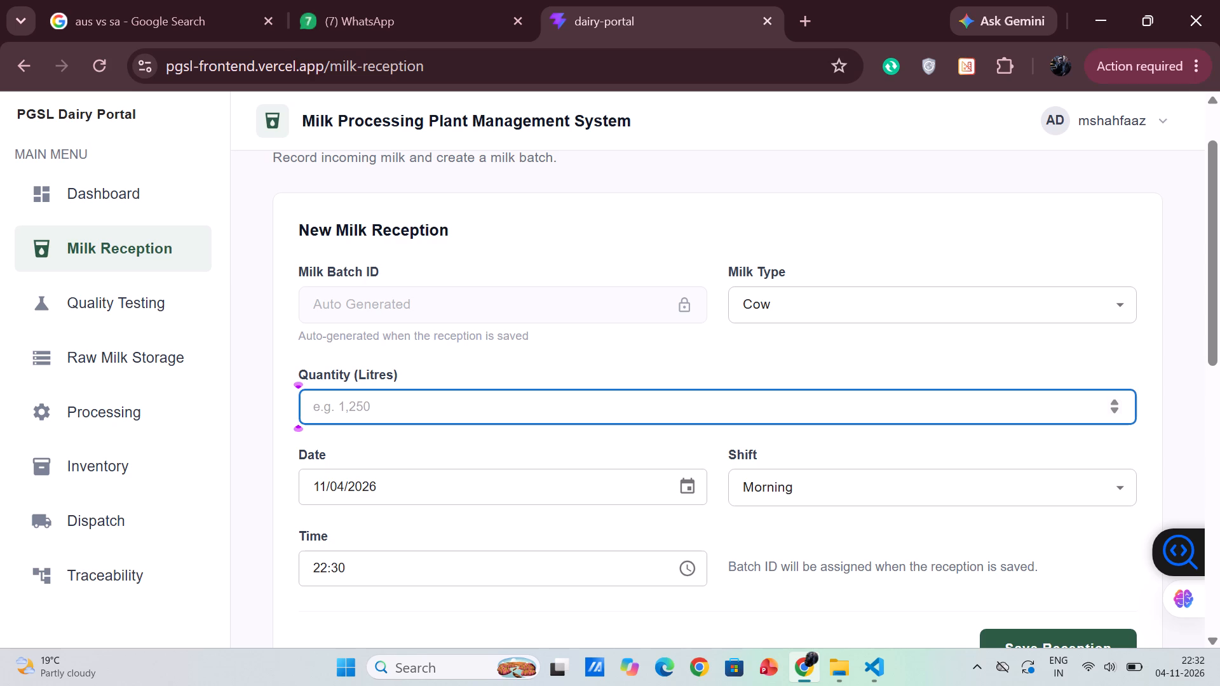
type("12000")
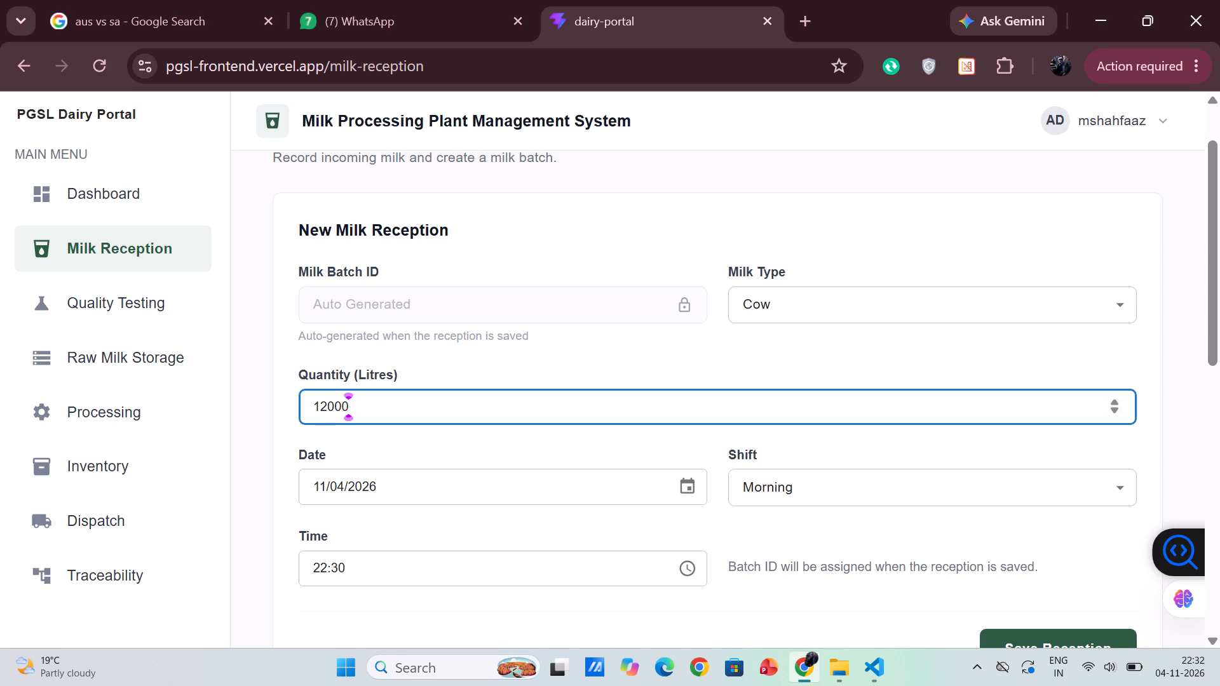
key("Return")
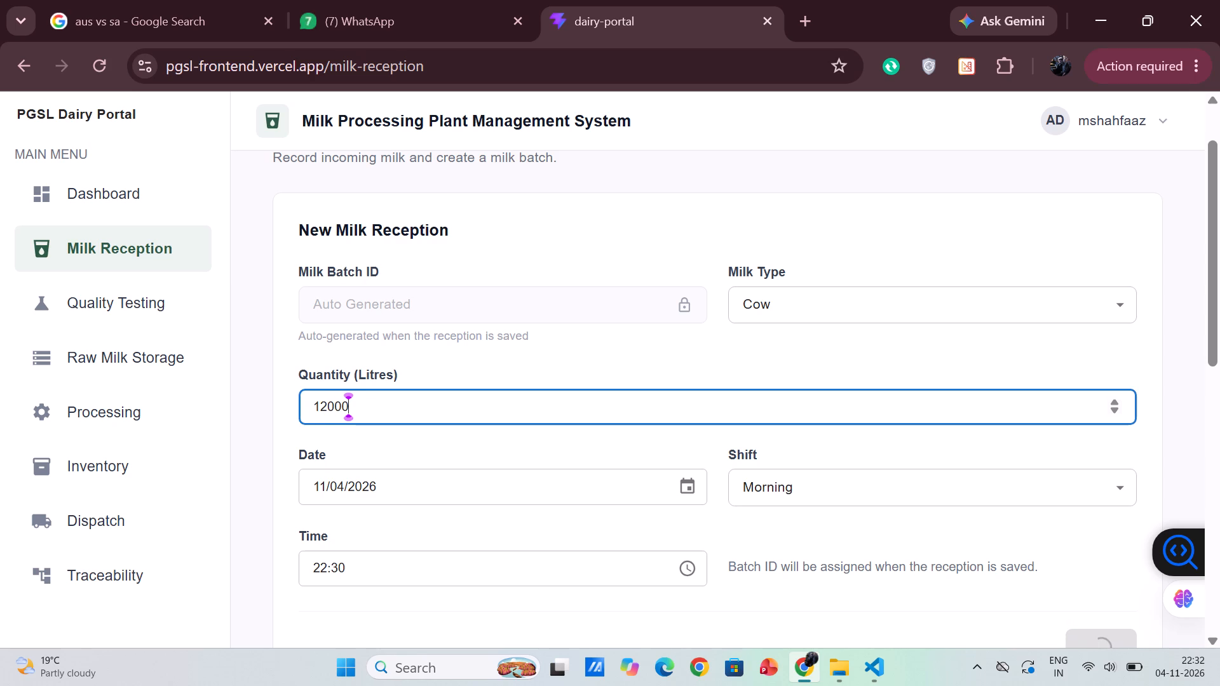
Examine the Recent Milk Reception list for the new 12,000 L batch, comparing its entry with the older receptions.
scroll(499, 408, "down", 3)
scroll(663, 508, "down", 6)
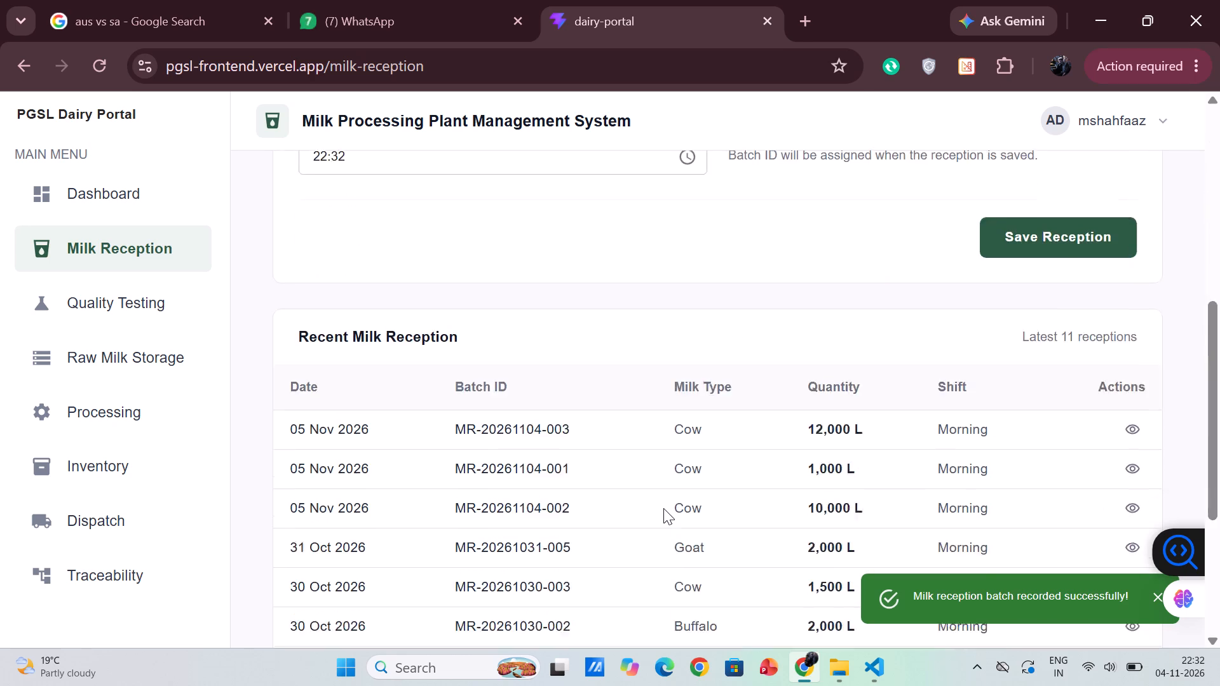
scroll(663, 508, "up", 1)
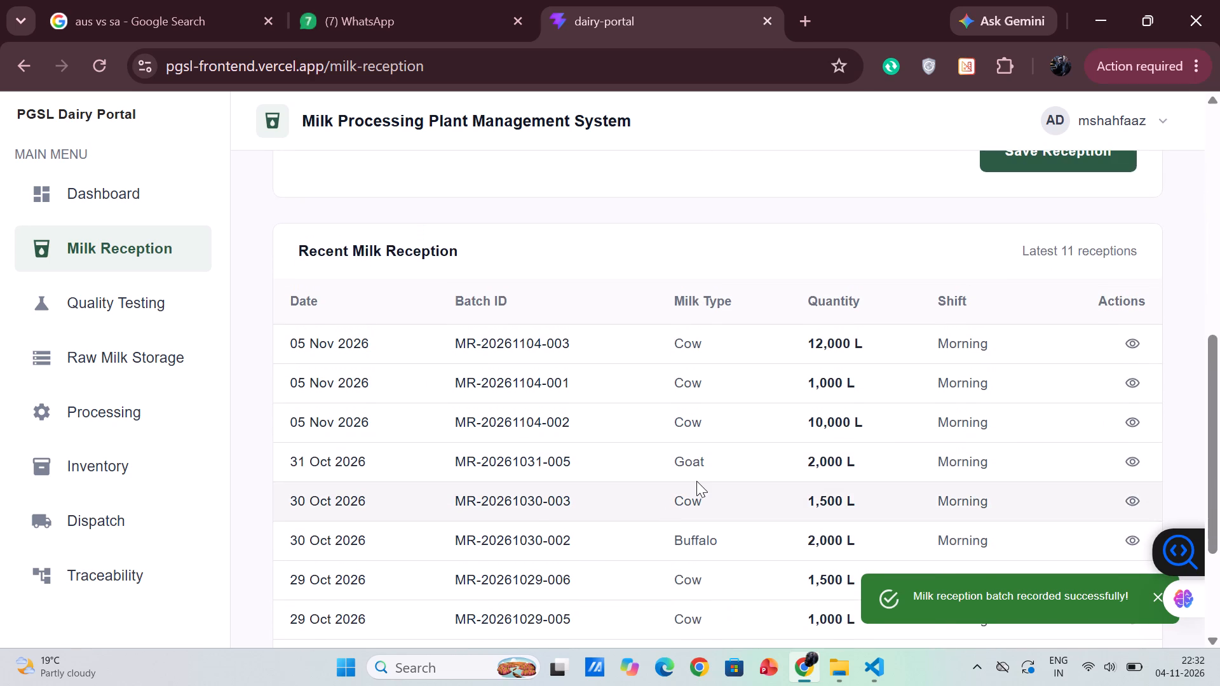
scroll(696, 481, "up", 1)
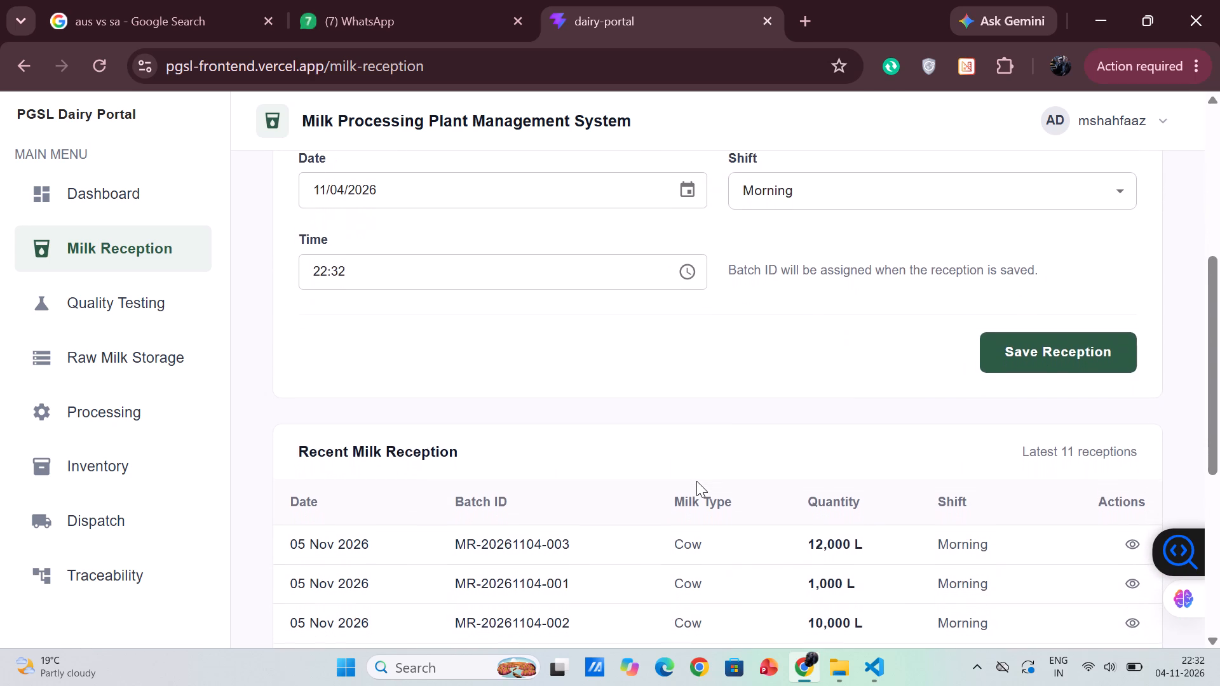
scroll(696, 481, "up", 1)
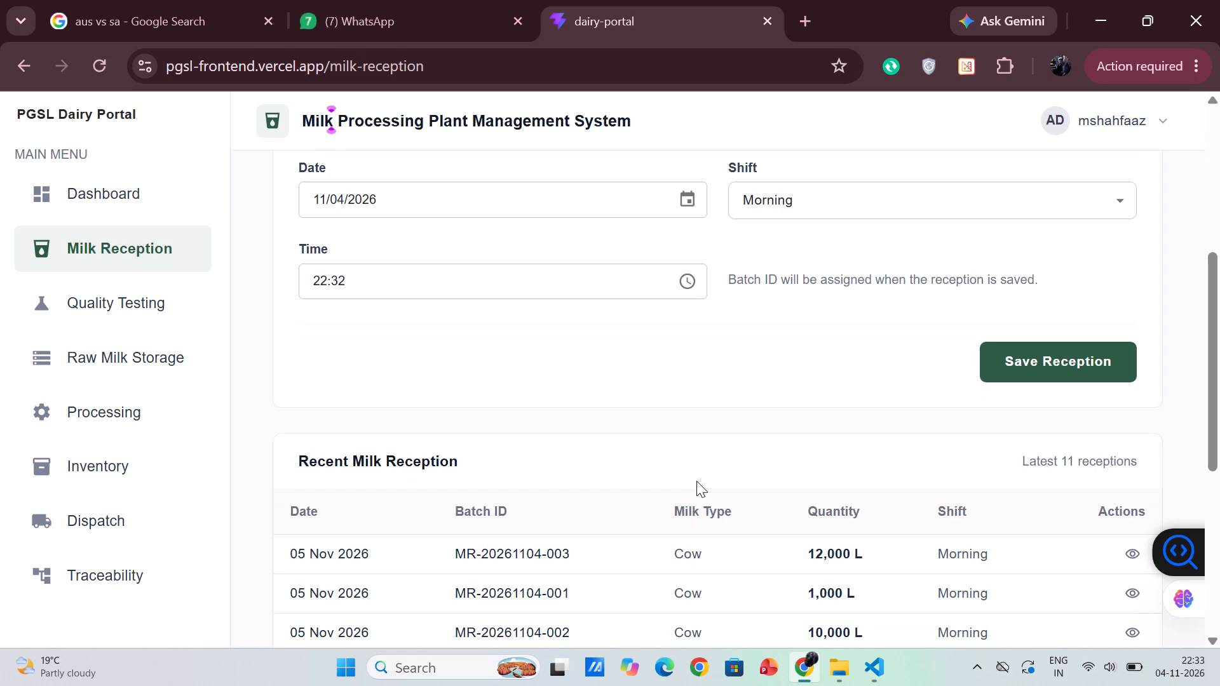
scroll(696, 481, "up", 1)
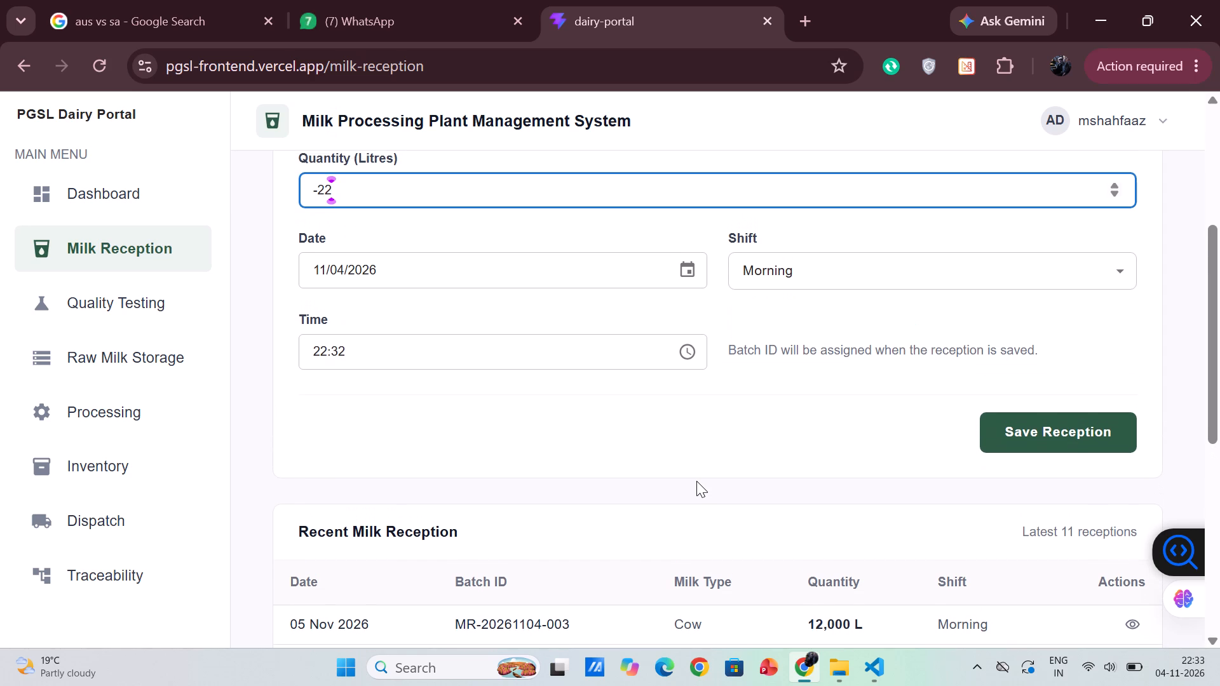
scroll(696, 481, "down", 2)
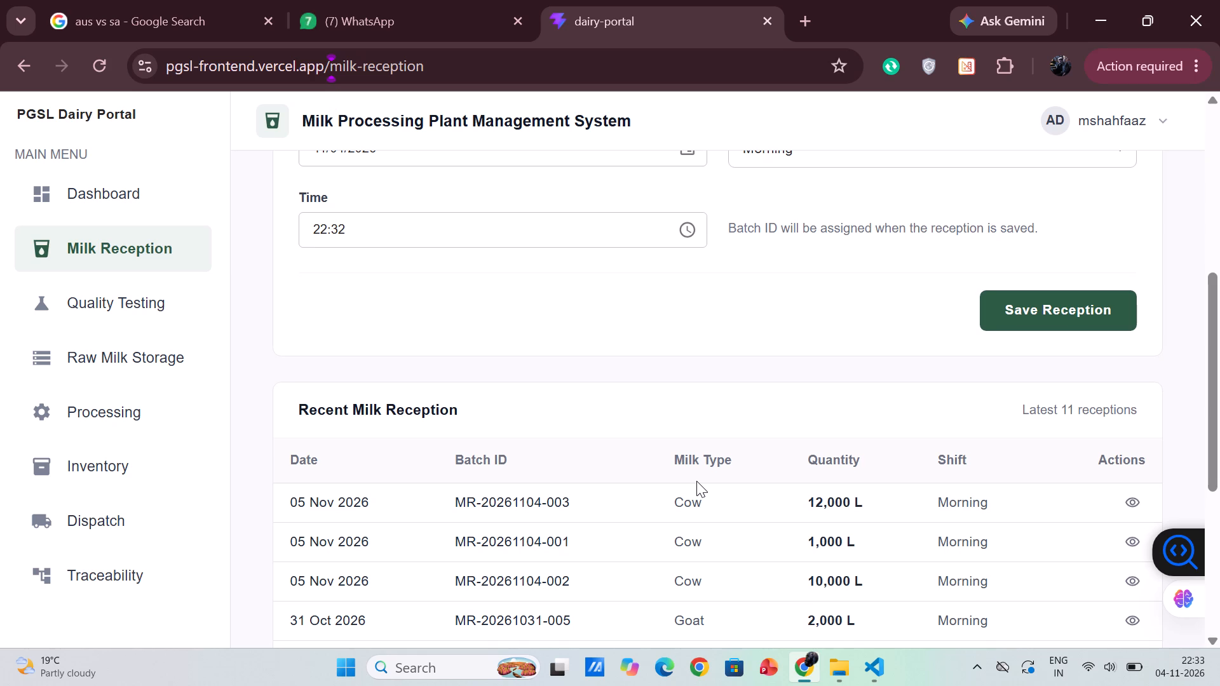
scroll(696, 481, "down", 1)
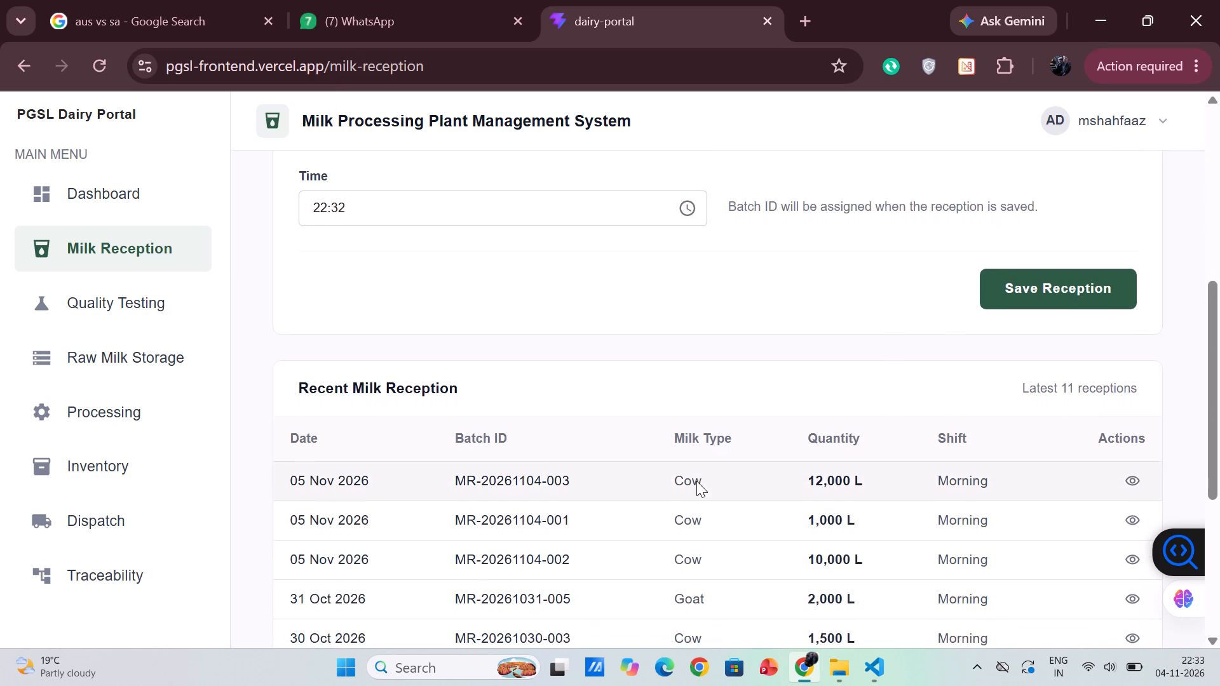
scroll(696, 481, "down", 2)
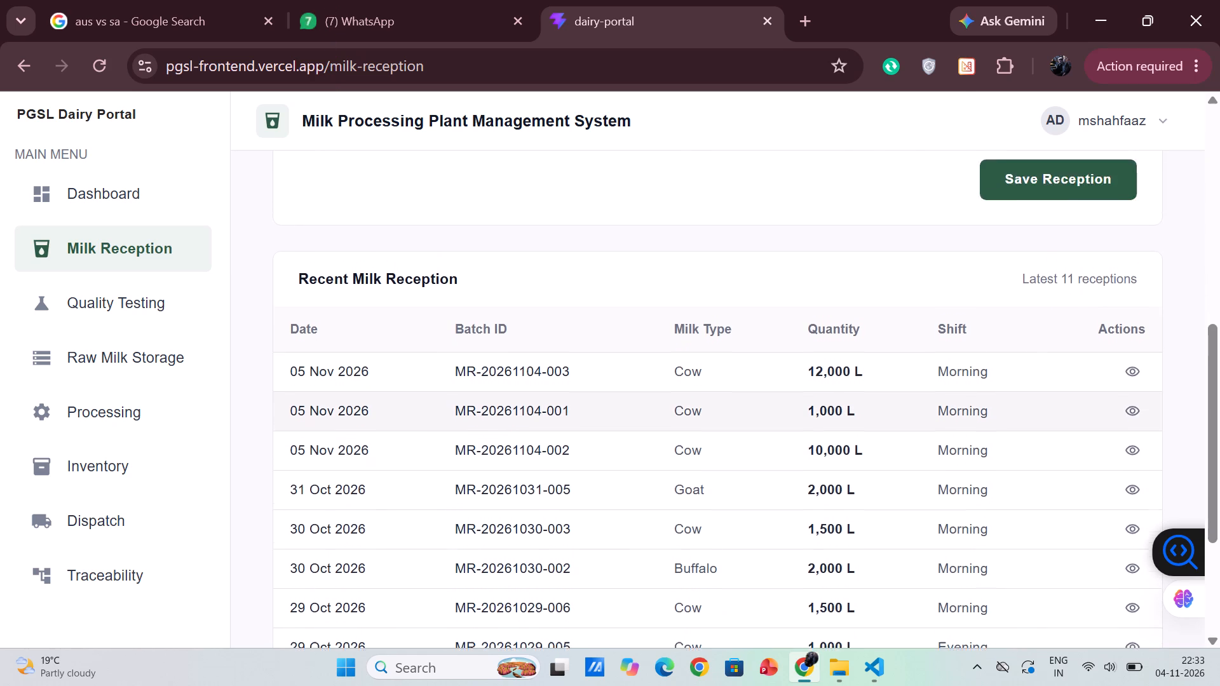
scroll(462, 361, "up", 1)
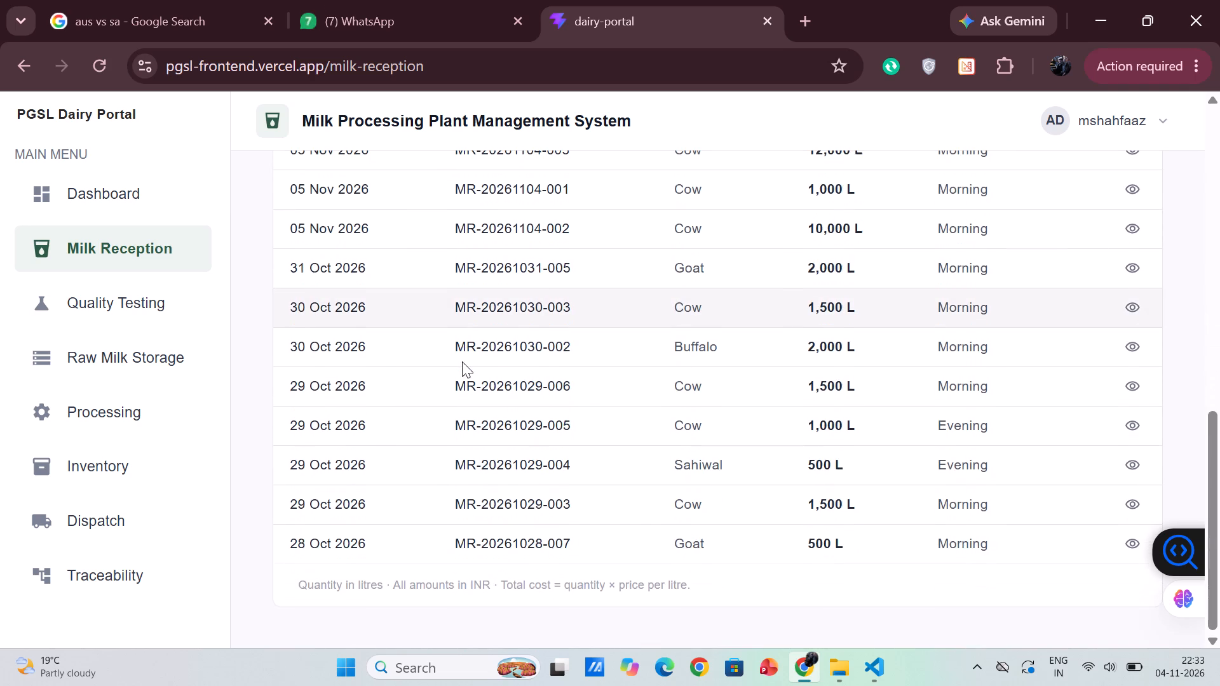
scroll(462, 361, "up", 1)
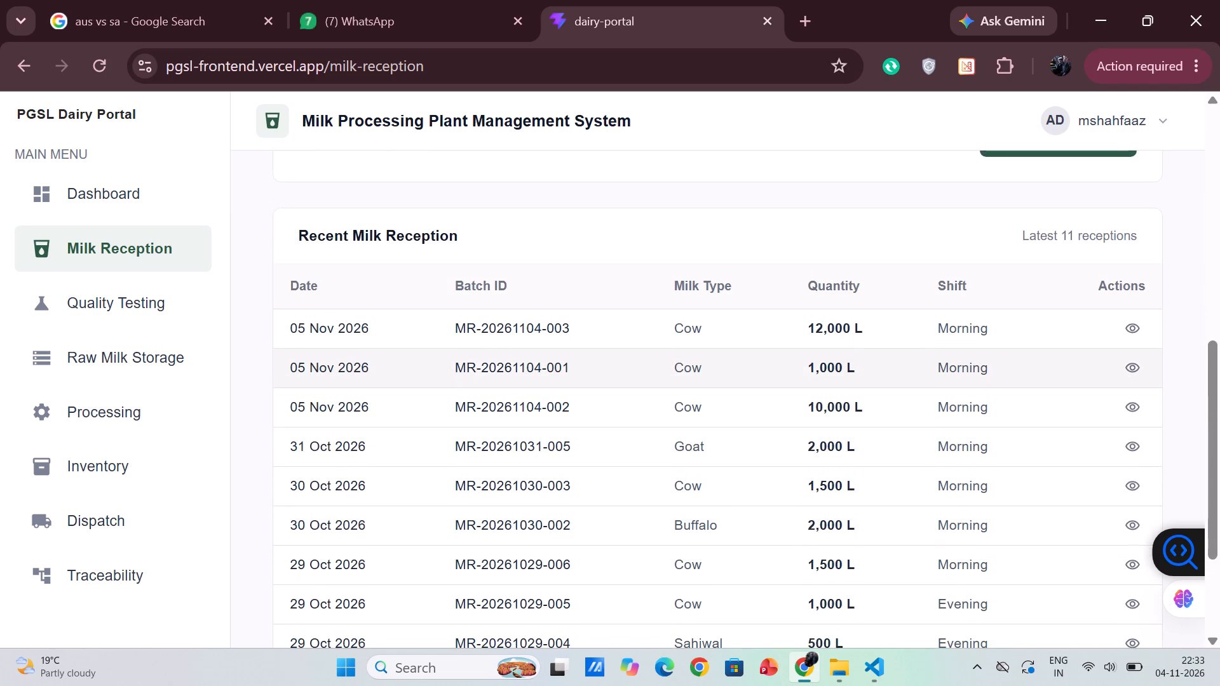
scroll(462, 361, "up", 1)
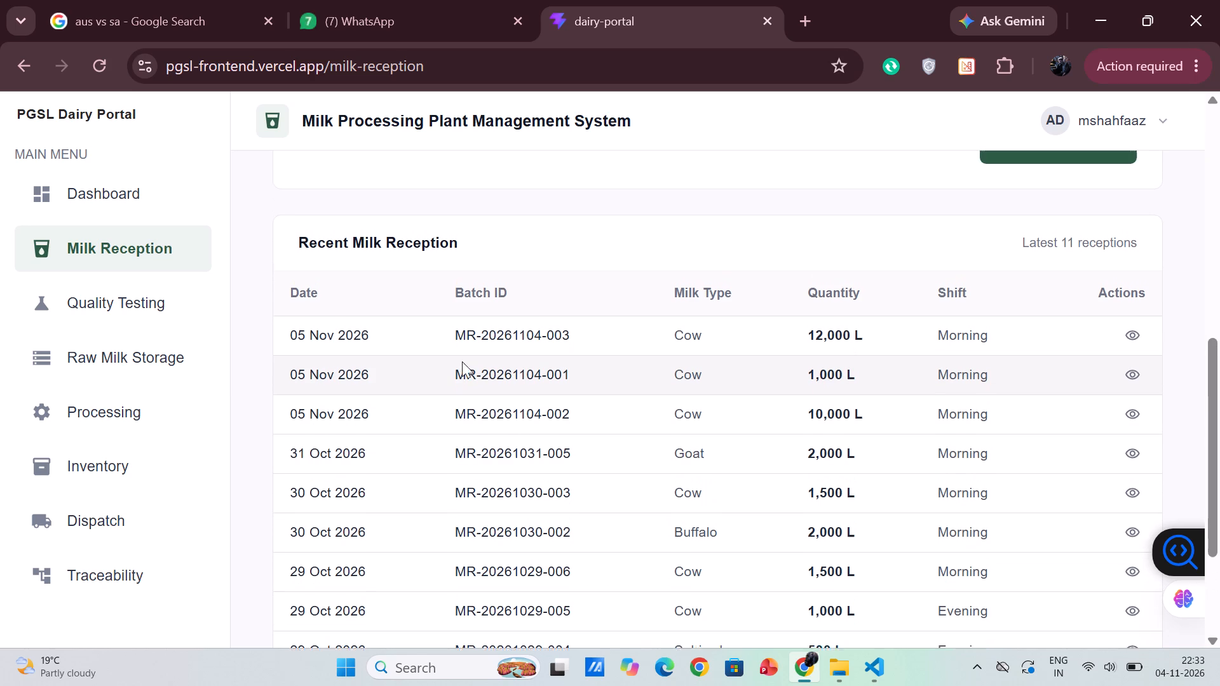
scroll(462, 361, "up", 1)
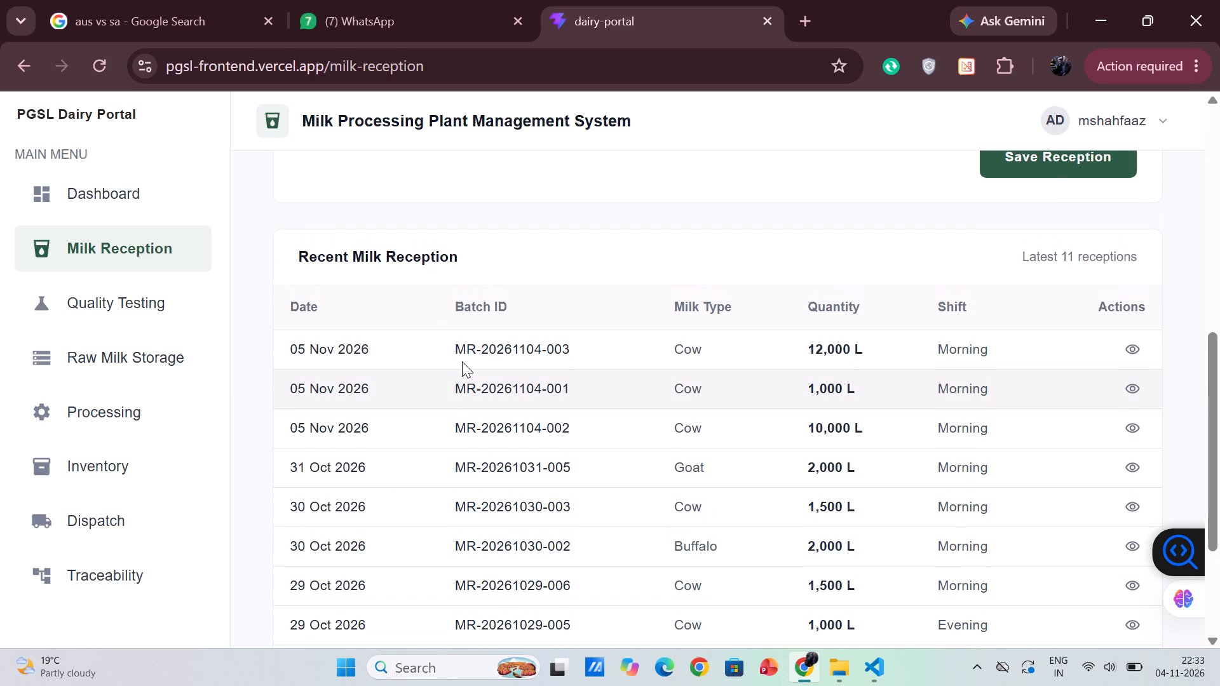
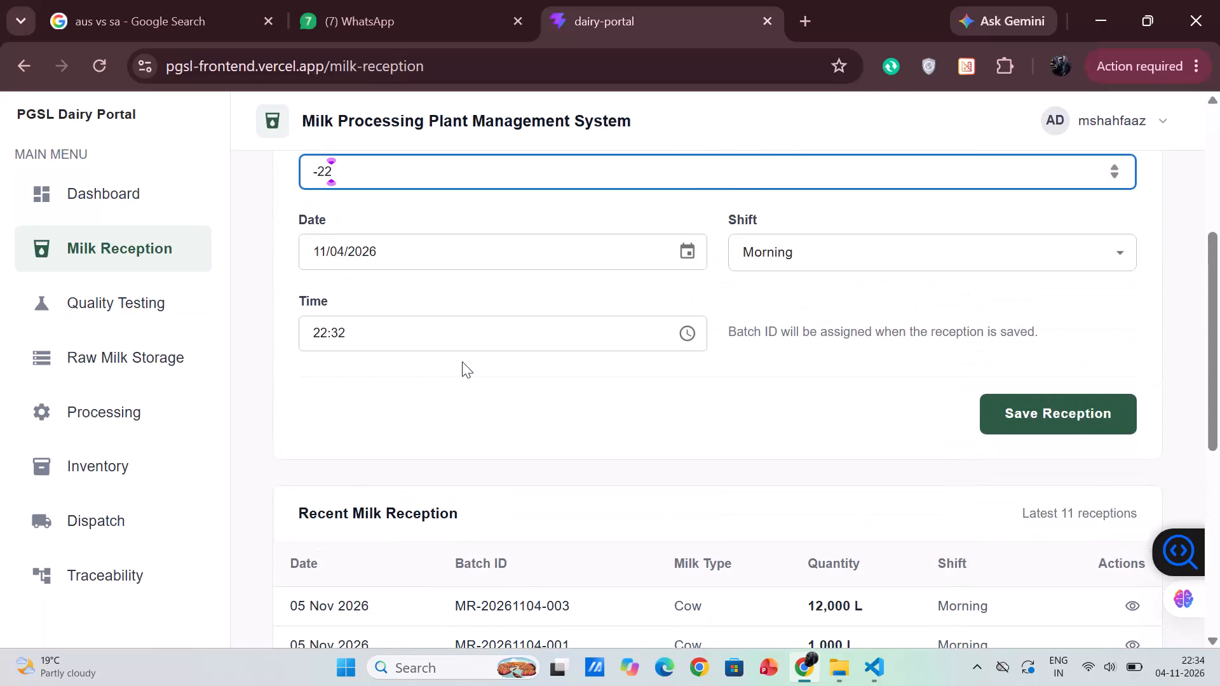
Record a milk reception of 125 litres, keeping Cow, the Morning shift, date 11/04/2026 and time 22:32.
scroll(462, 361, "up", 1)
key("BackSpace")
key("BackSpace")
key("BackSpace")
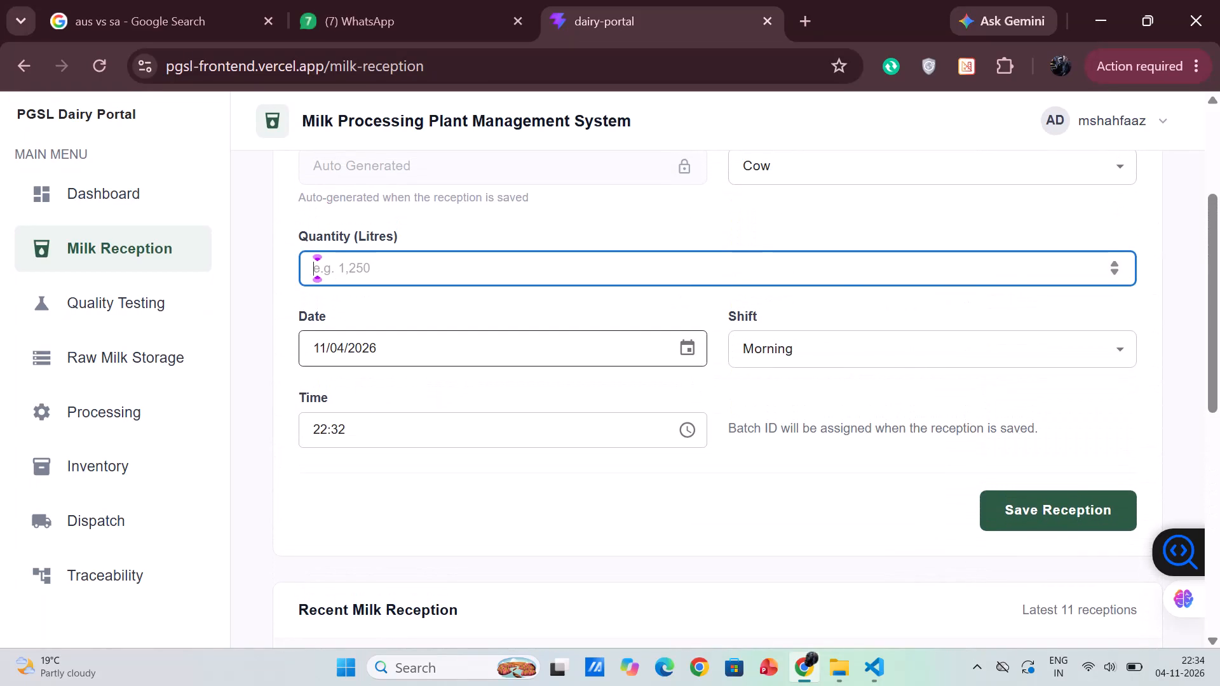
key("BackSpace")
type("125")
scroll(813, 465, "down", 4)
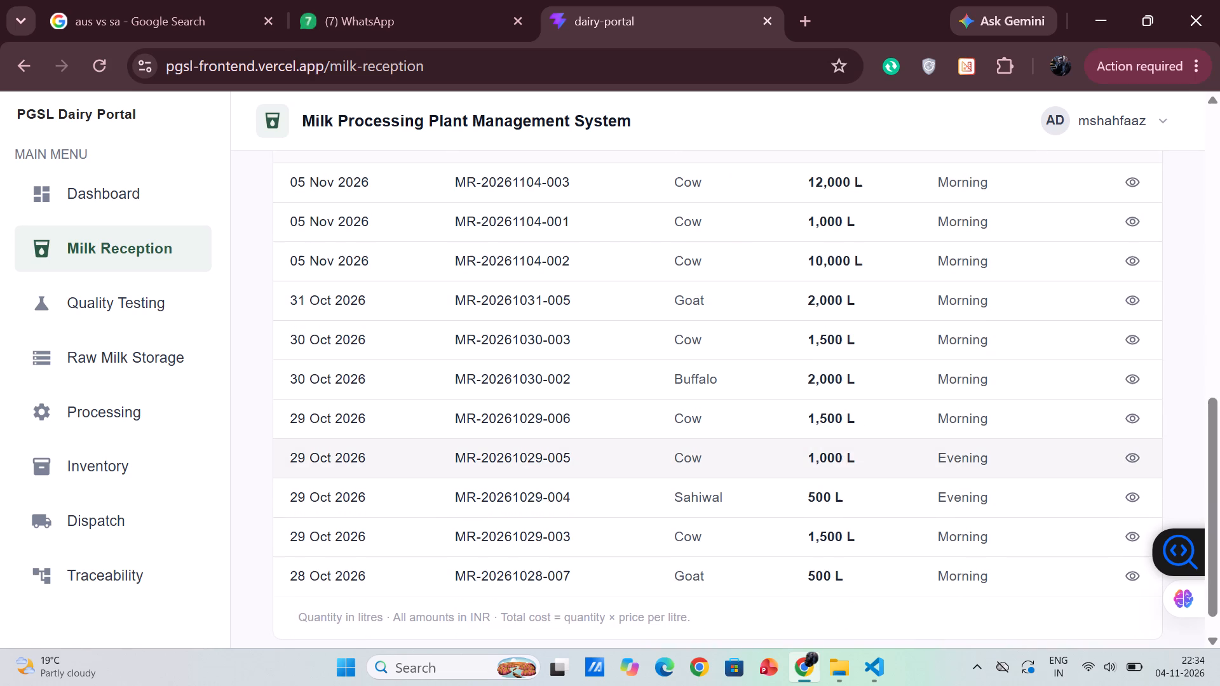
scroll(813, 465, "up", 6)
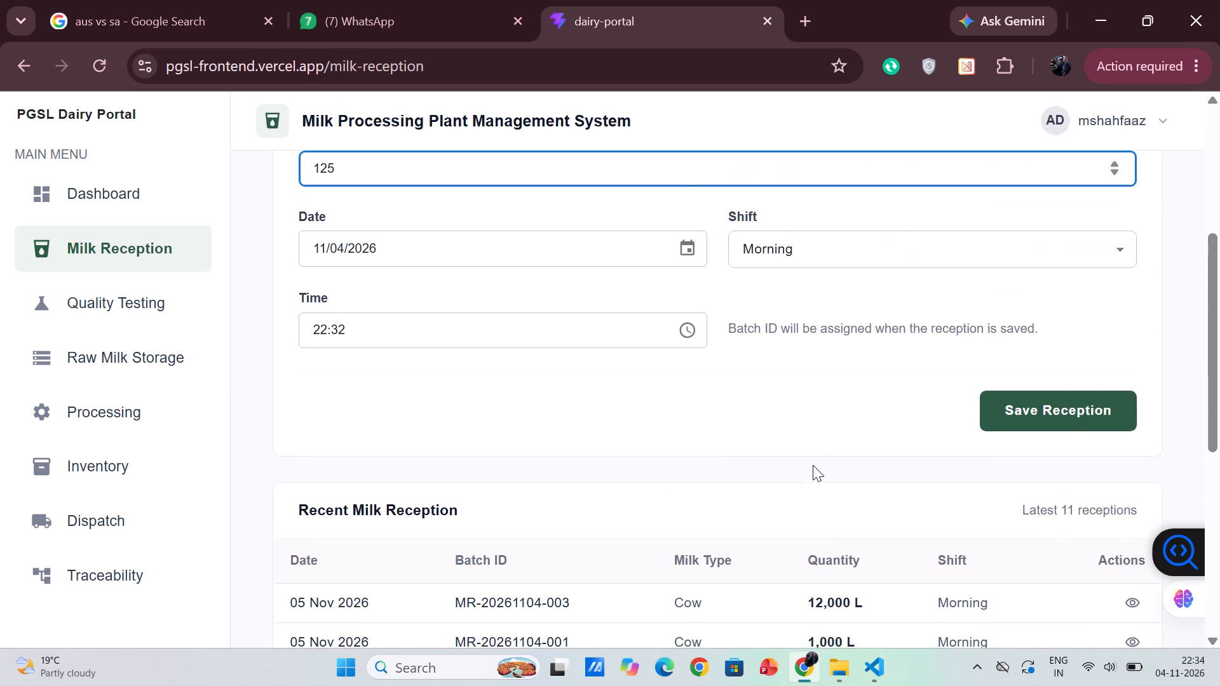
scroll(813, 465, "up", 1)
left_click(862, 251)
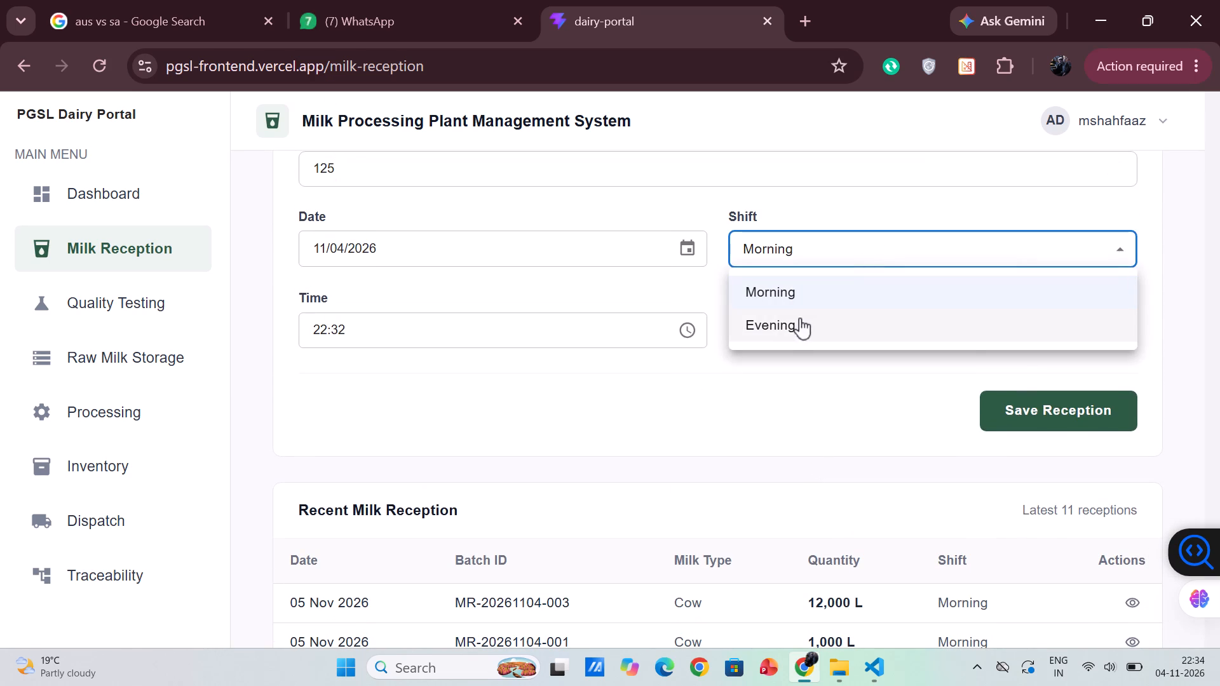
left_click(825, 462)
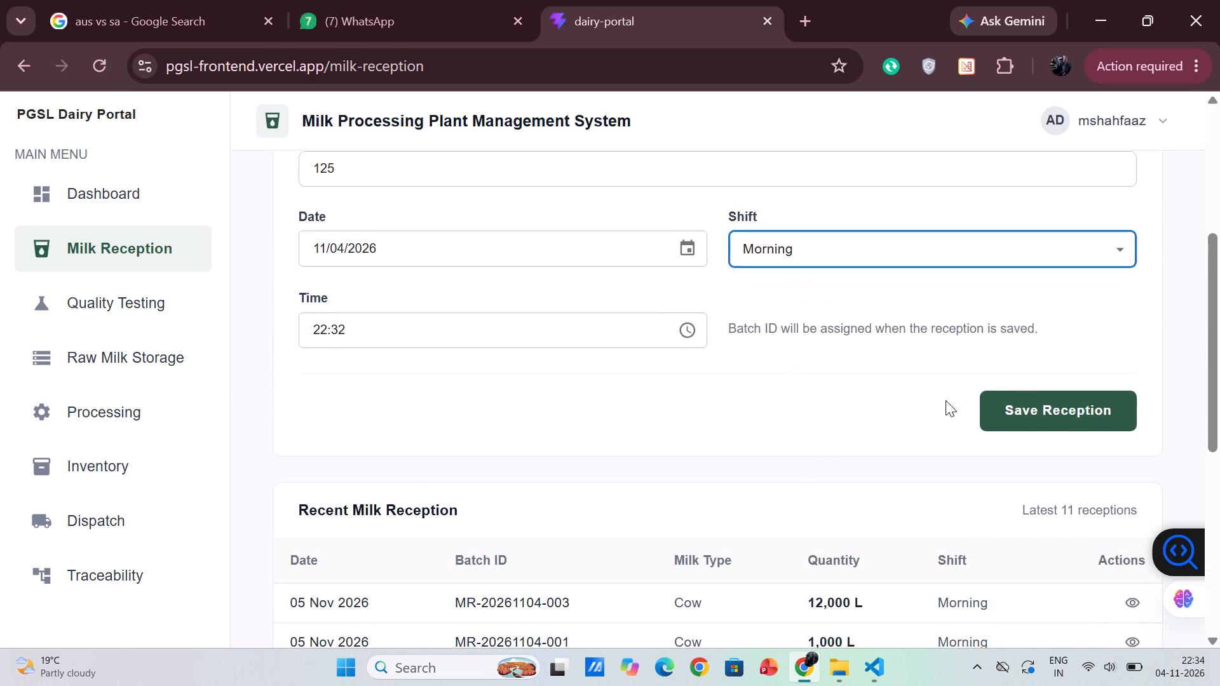
left_click(1027, 422)
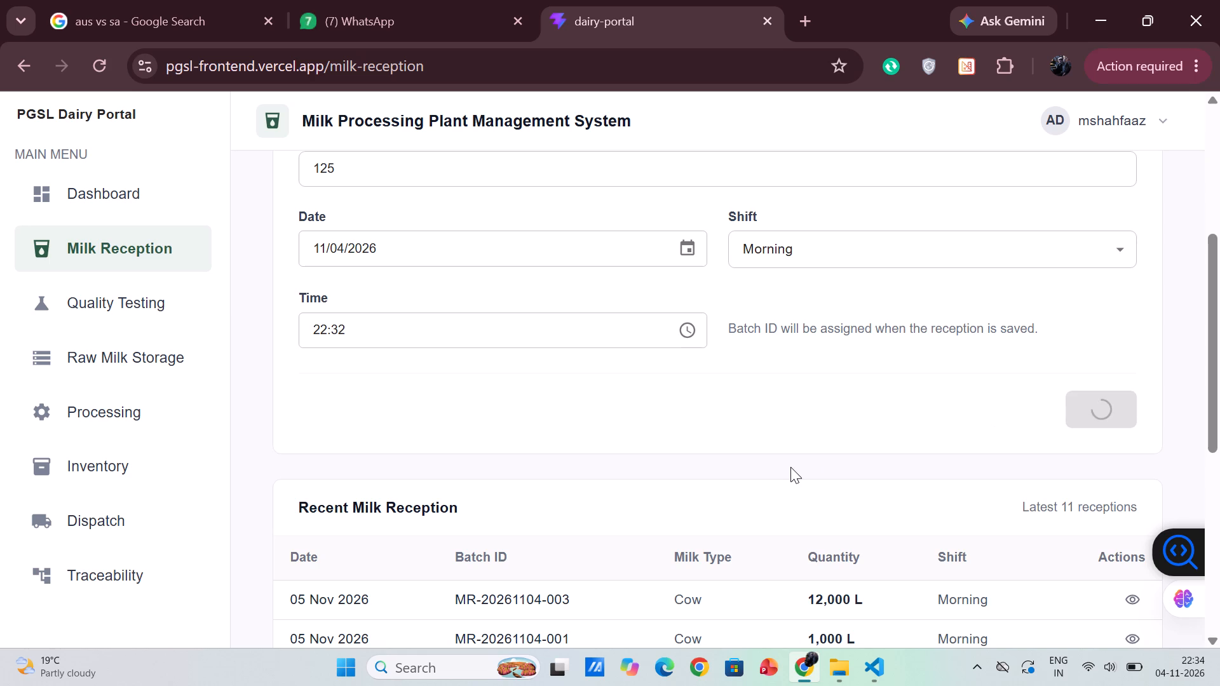
Examine the new 125 L batch and the other dates in Recent Milk Reception, reloading the page several times, including a hard reload.
scroll(790, 467, "down", 2)
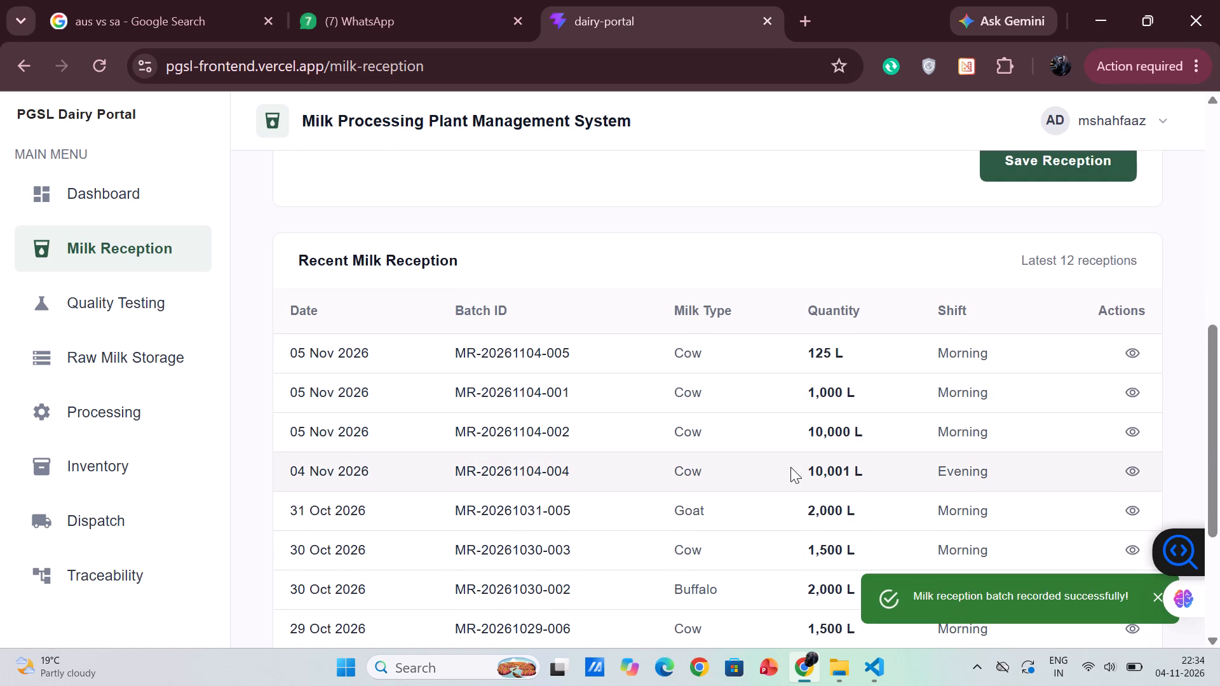
scroll(790, 467, "up", 1)
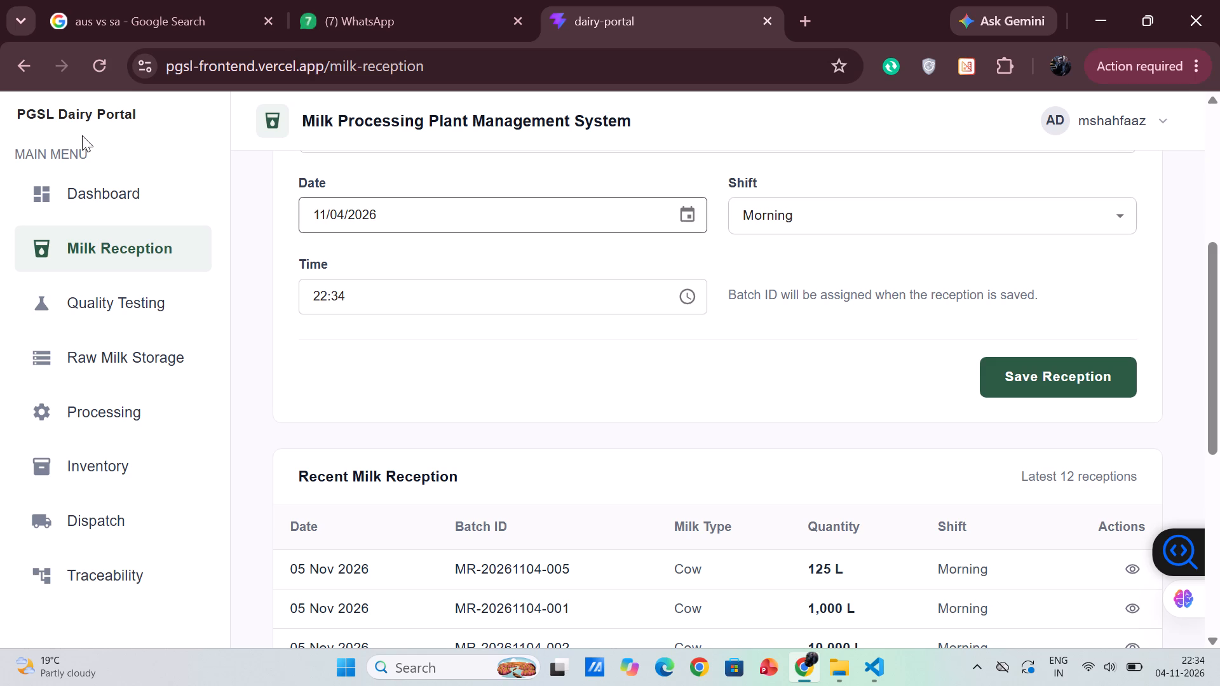
left_click(97, 74)
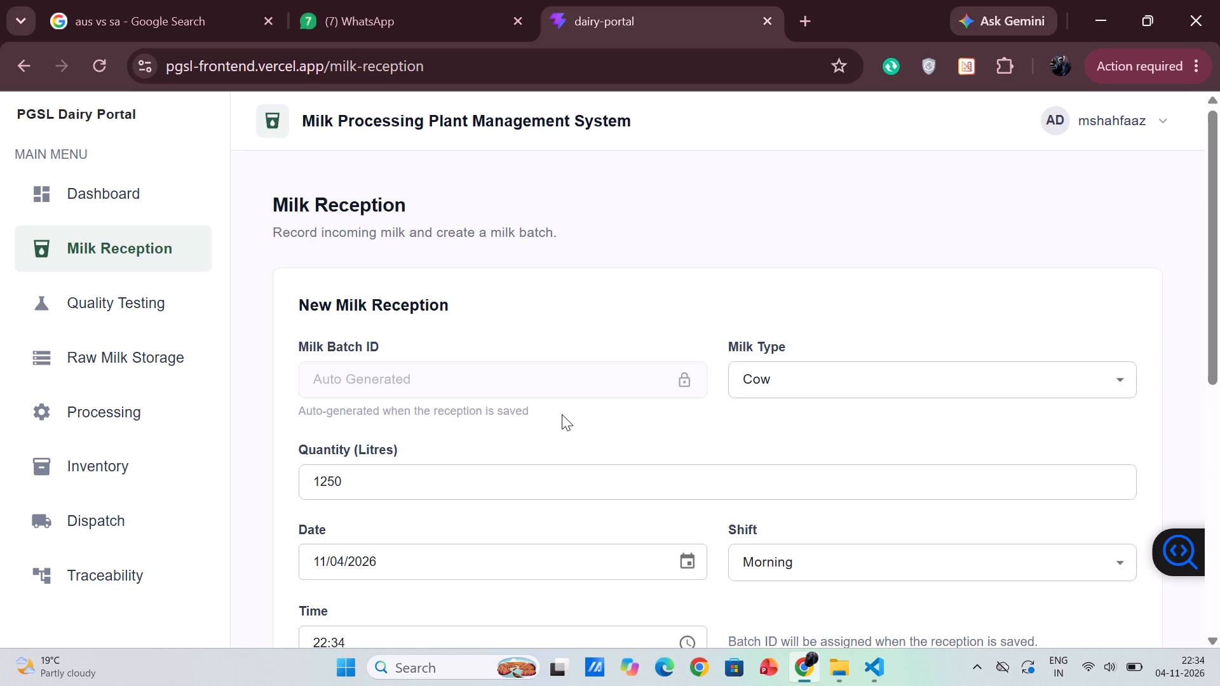
scroll(562, 414, "down", 7)
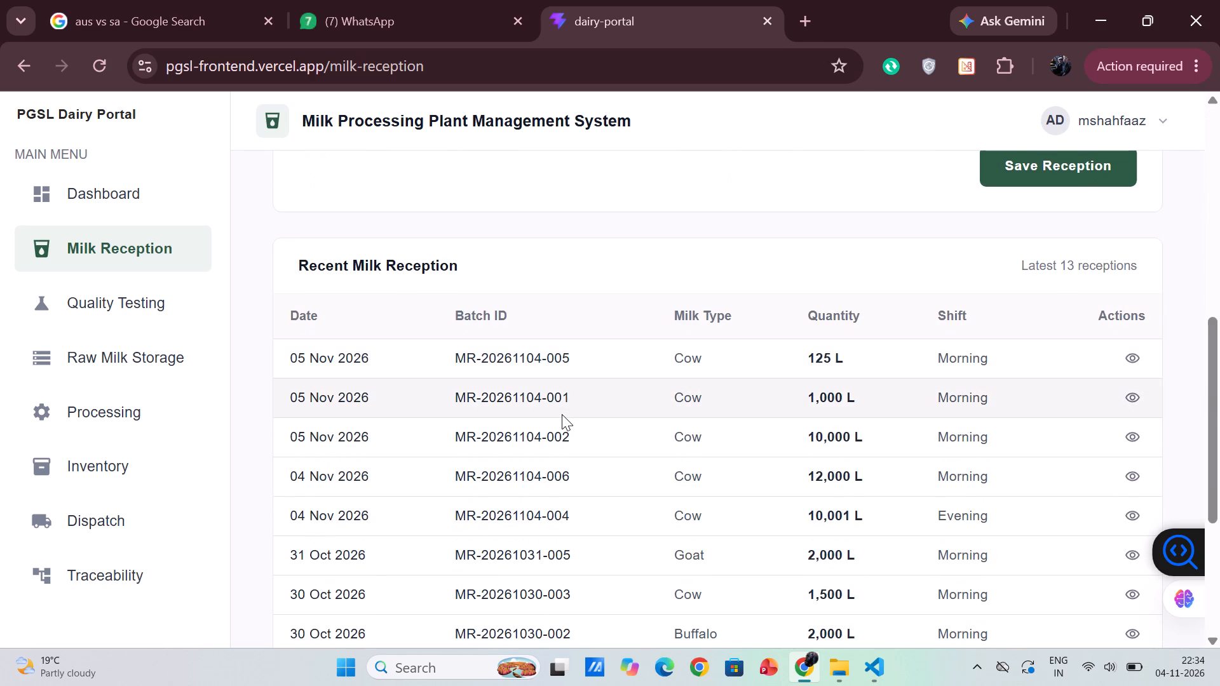
scroll(562, 414, "up", 4)
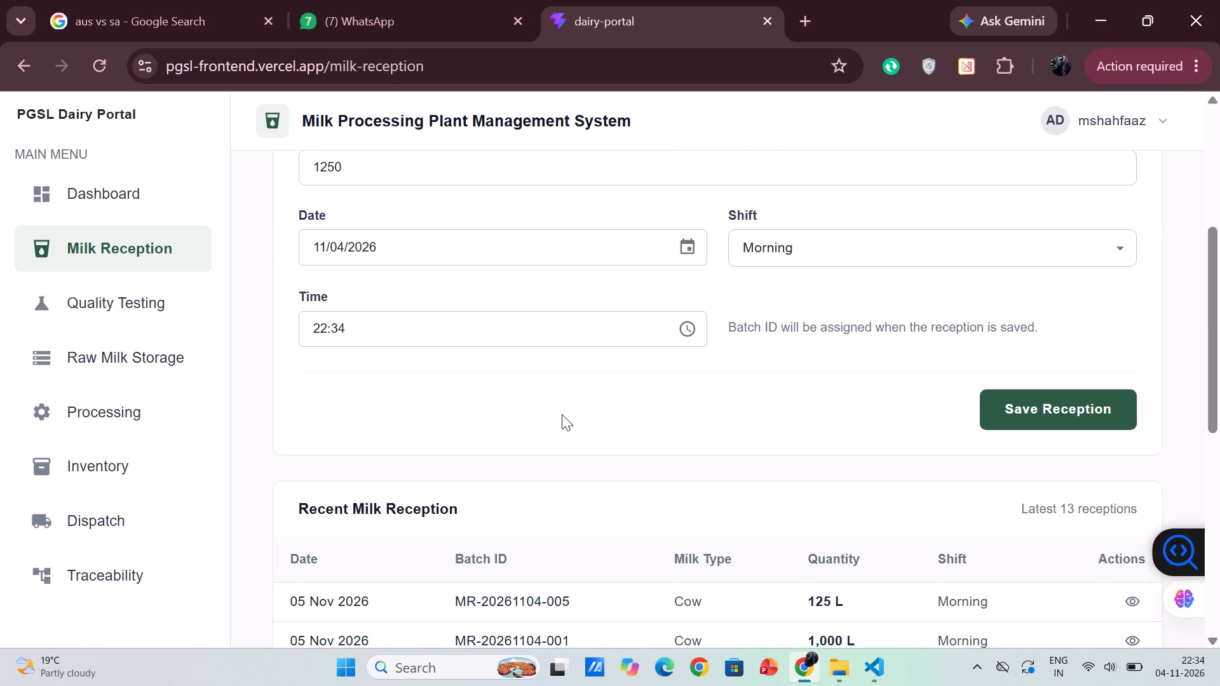
left_click(95, 76)
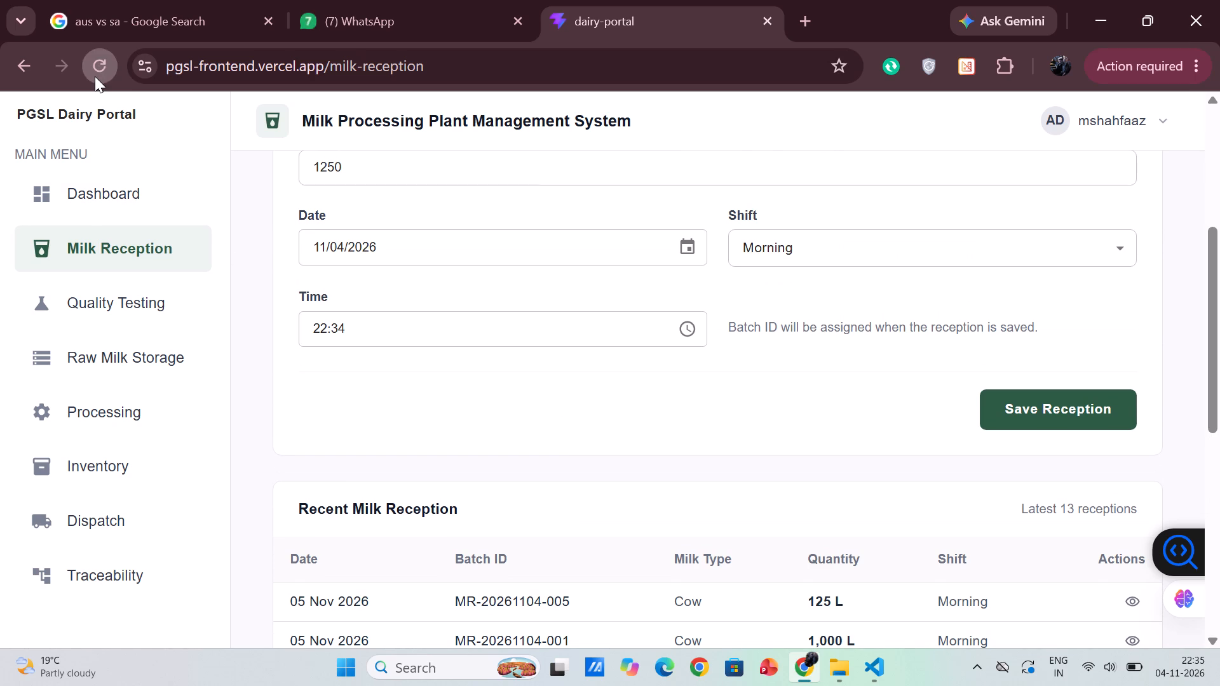
left_click(95, 76)
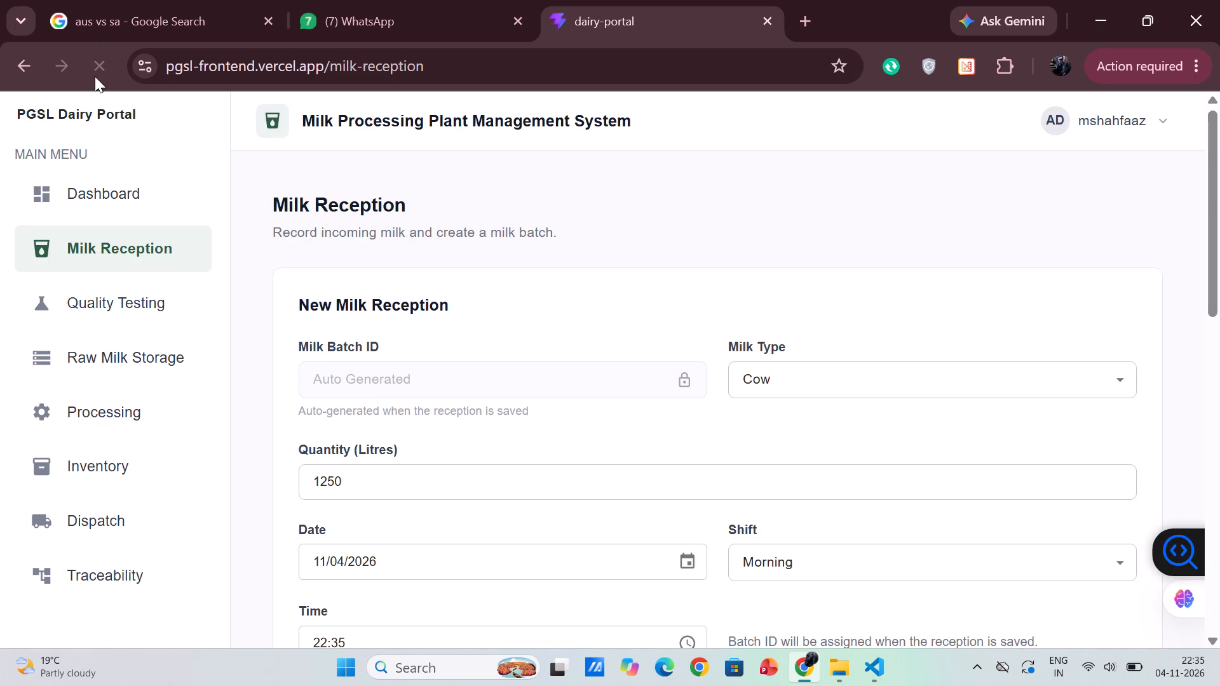
left_click(95, 76)
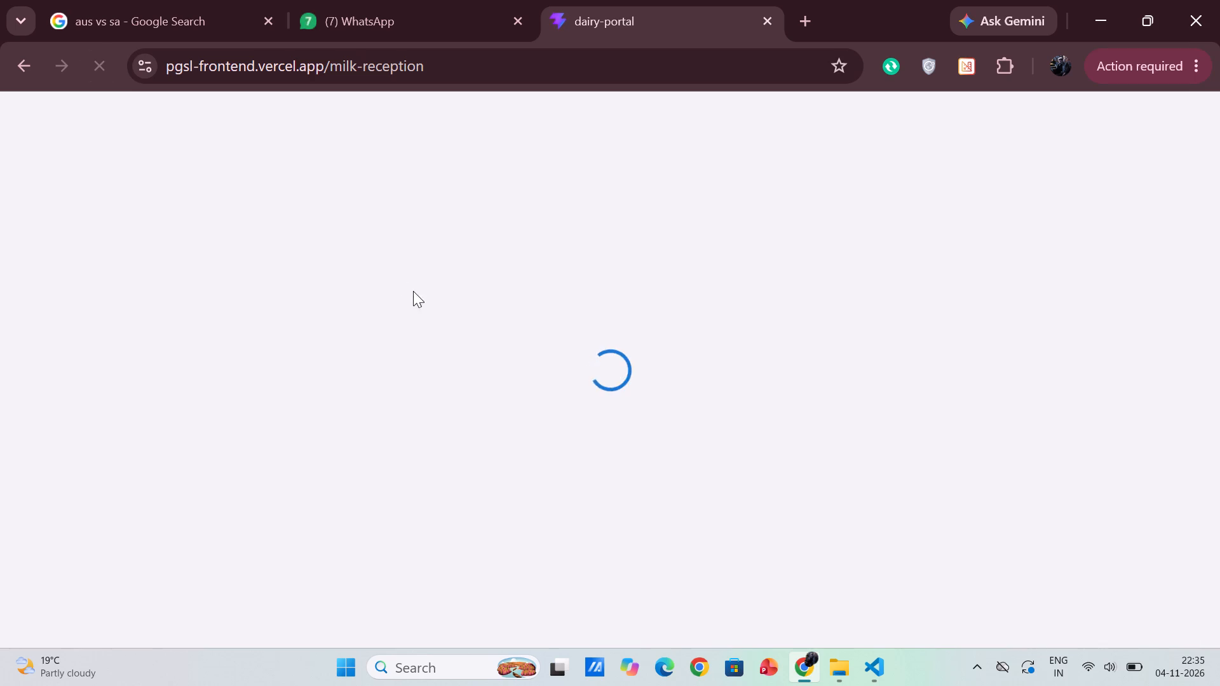
scroll(414, 292, "down", 2)
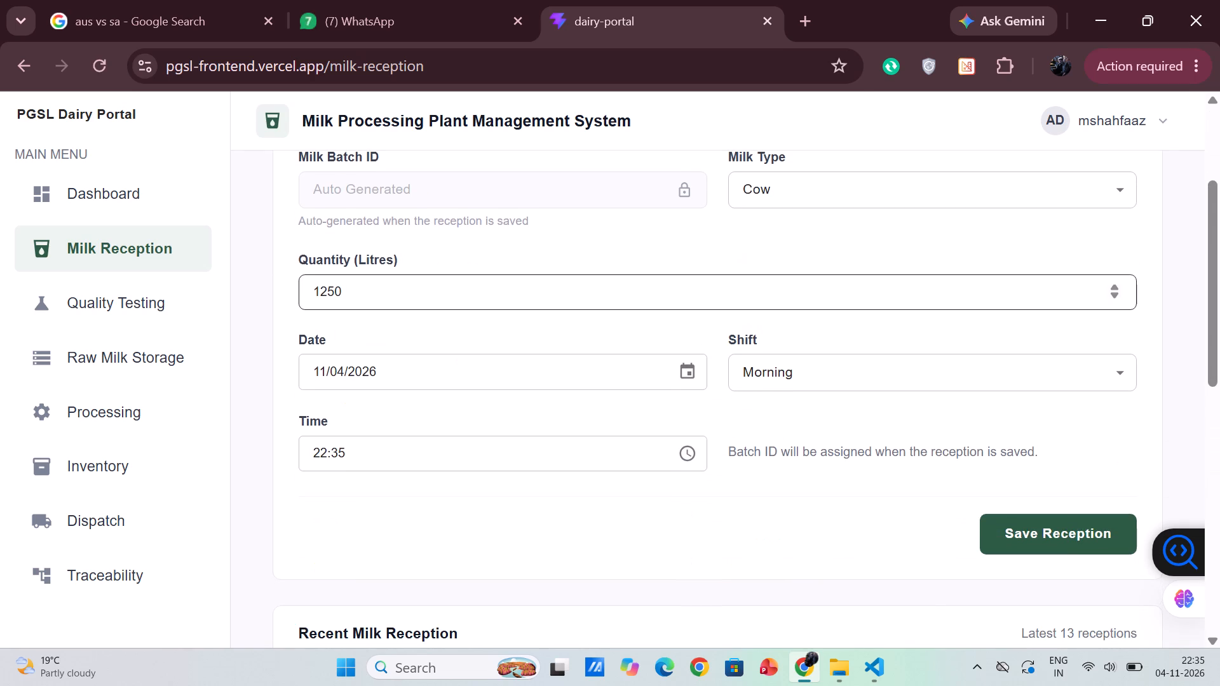
key("ctrl+shift+r")
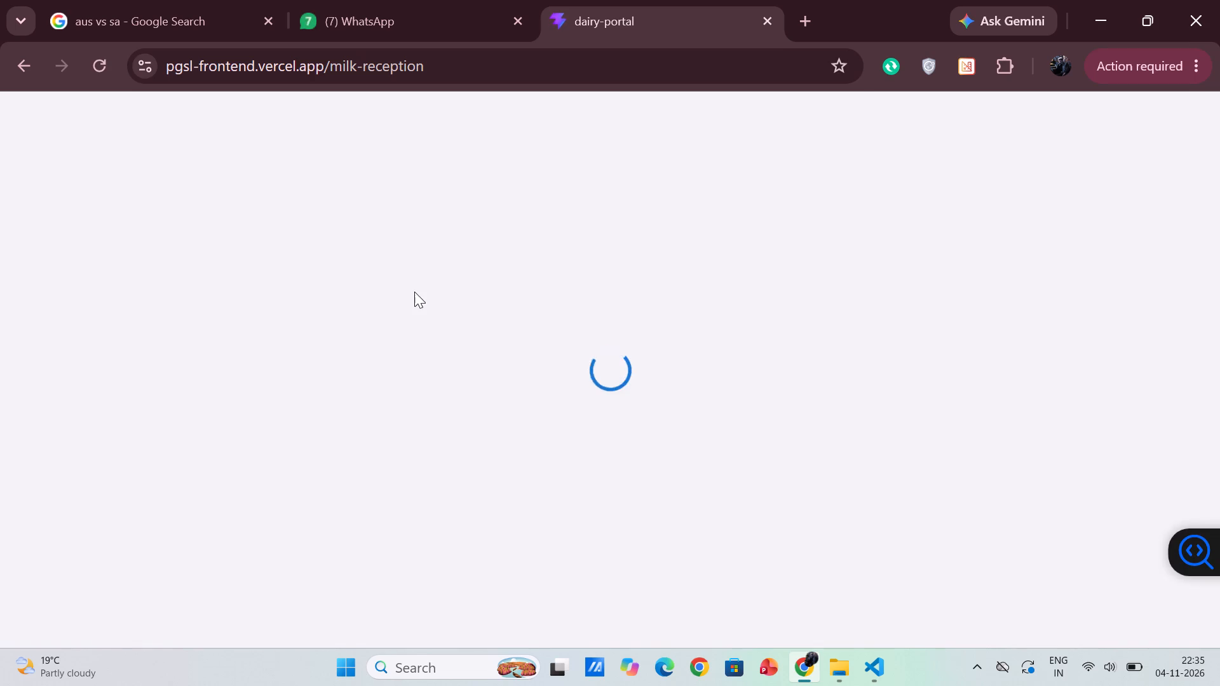
scroll(414, 292, "down", 6)
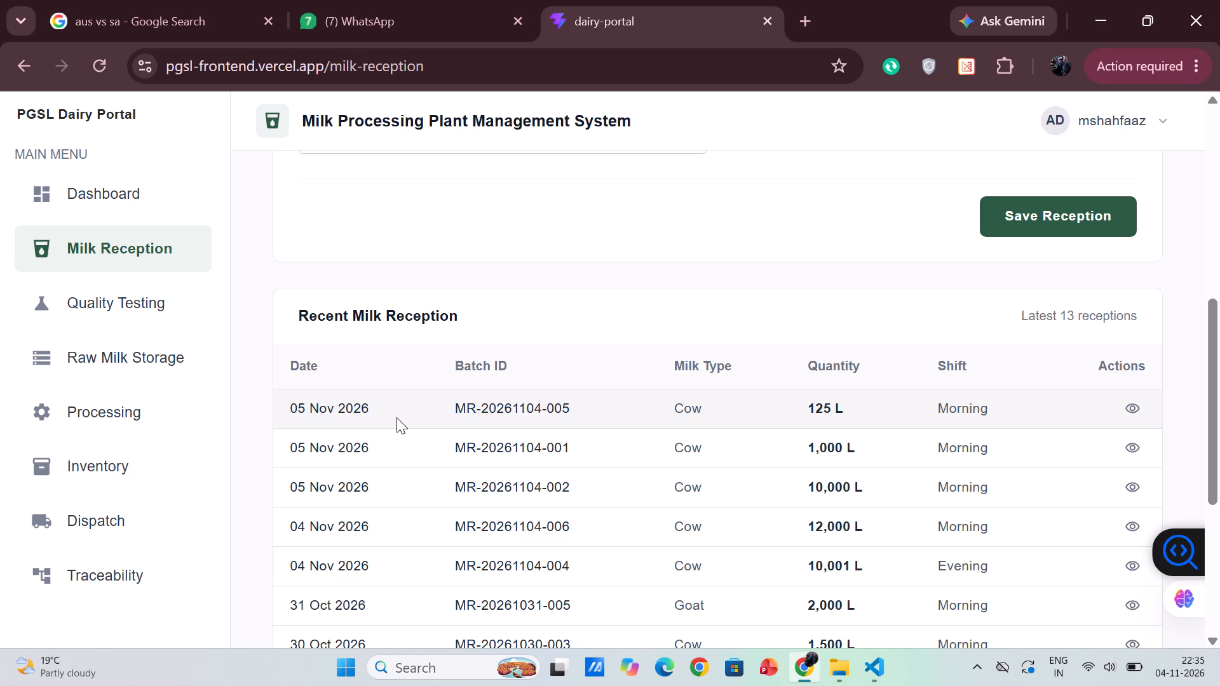
Record a milk reception of 1257 litres, keeping Cow, the Morning shift, date 11/04/2026 and time 22:35.
scroll(396, 417, "up", 3)
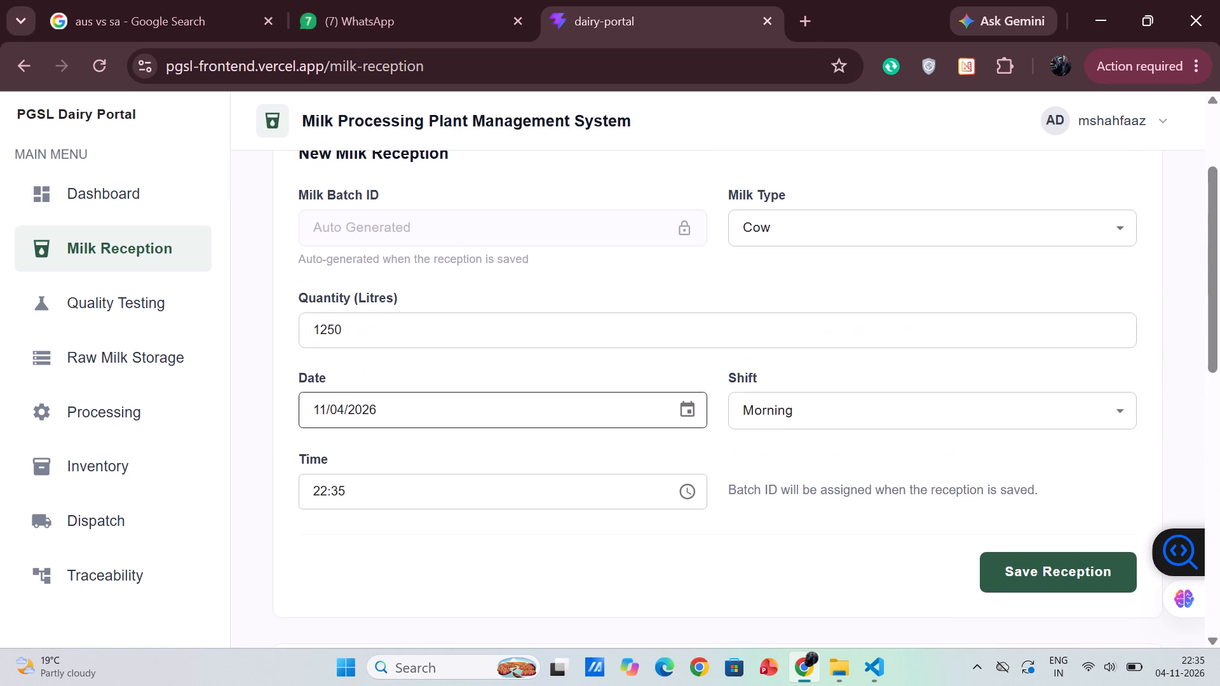
left_click(355, 340)
key("BackSpace")
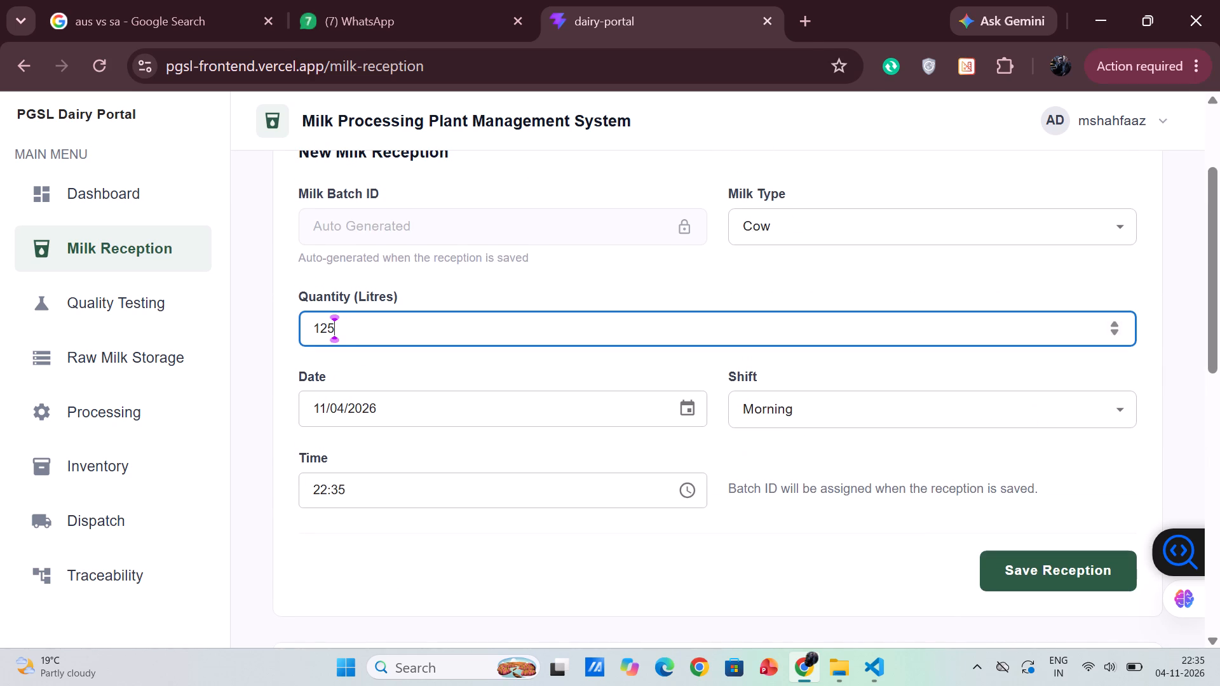
key("7")
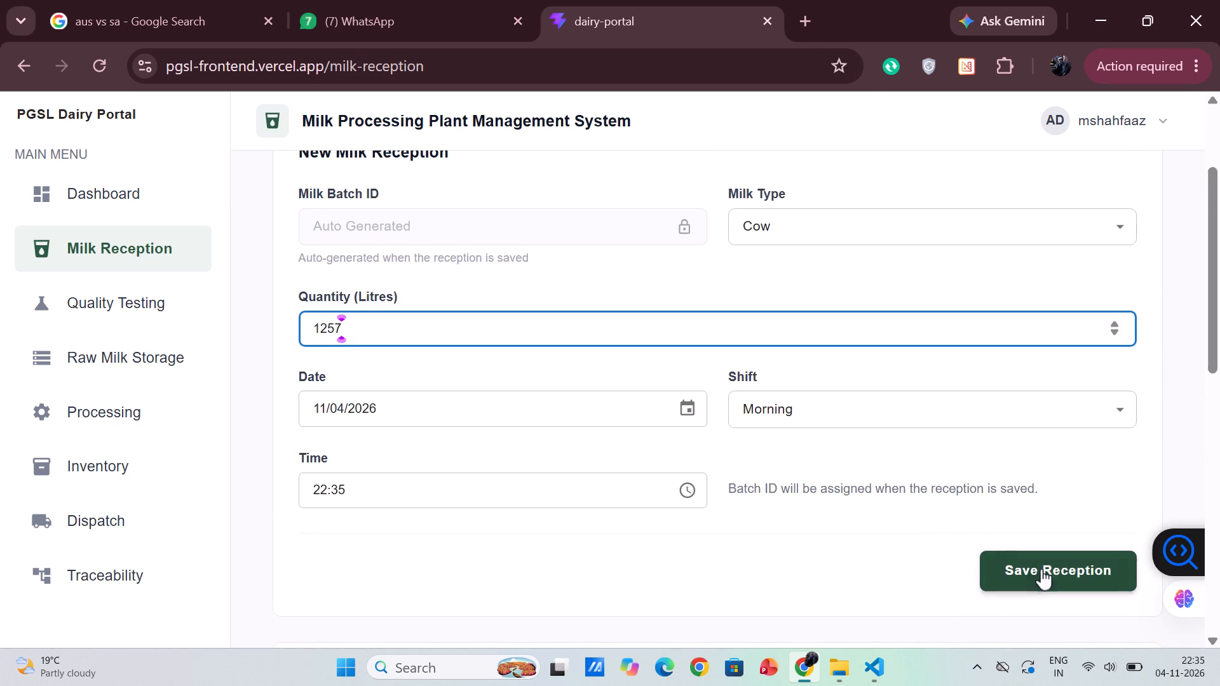
left_click(1044, 570)
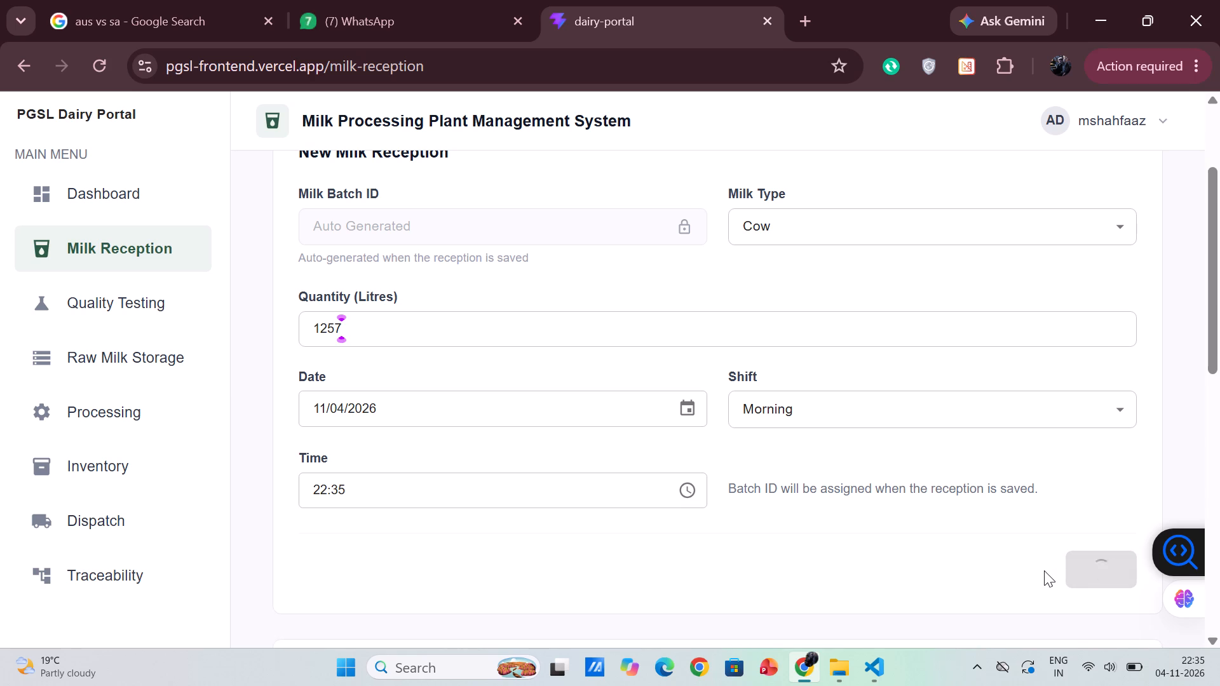
Check the new 1,257 L batch in the Recent Milk Reception list and reload the page.
scroll(911, 504, "down", 4)
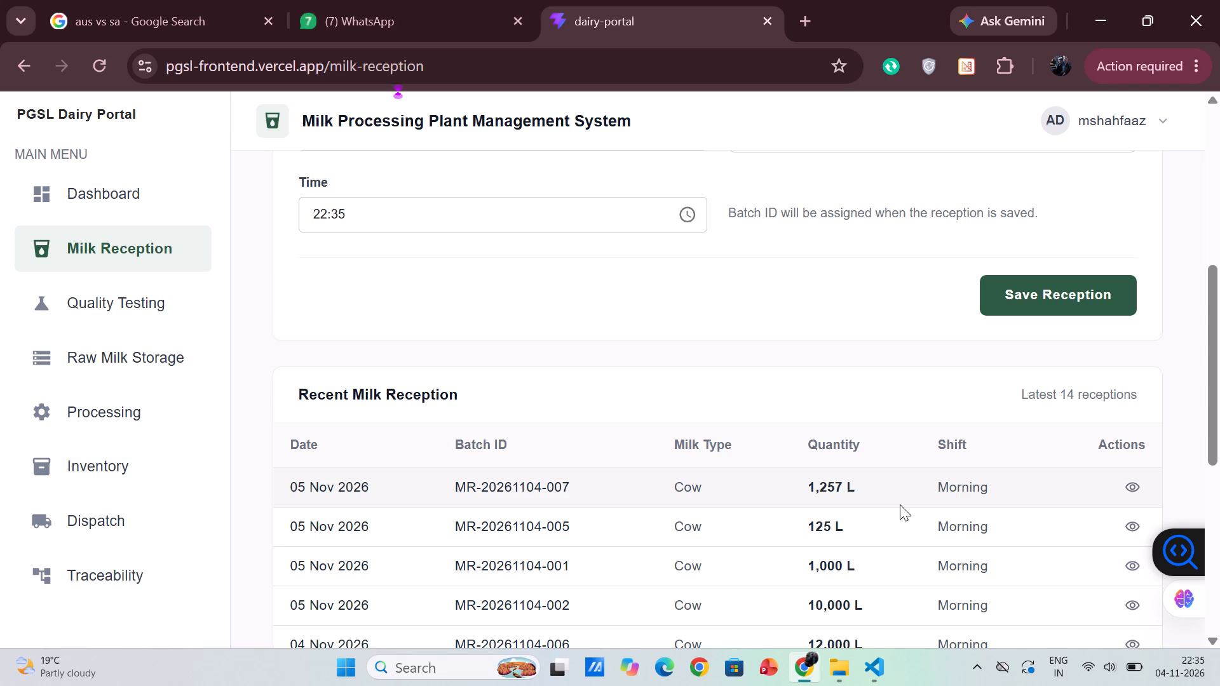
scroll(736, 466, "left", 6)
left_click(100, 67)
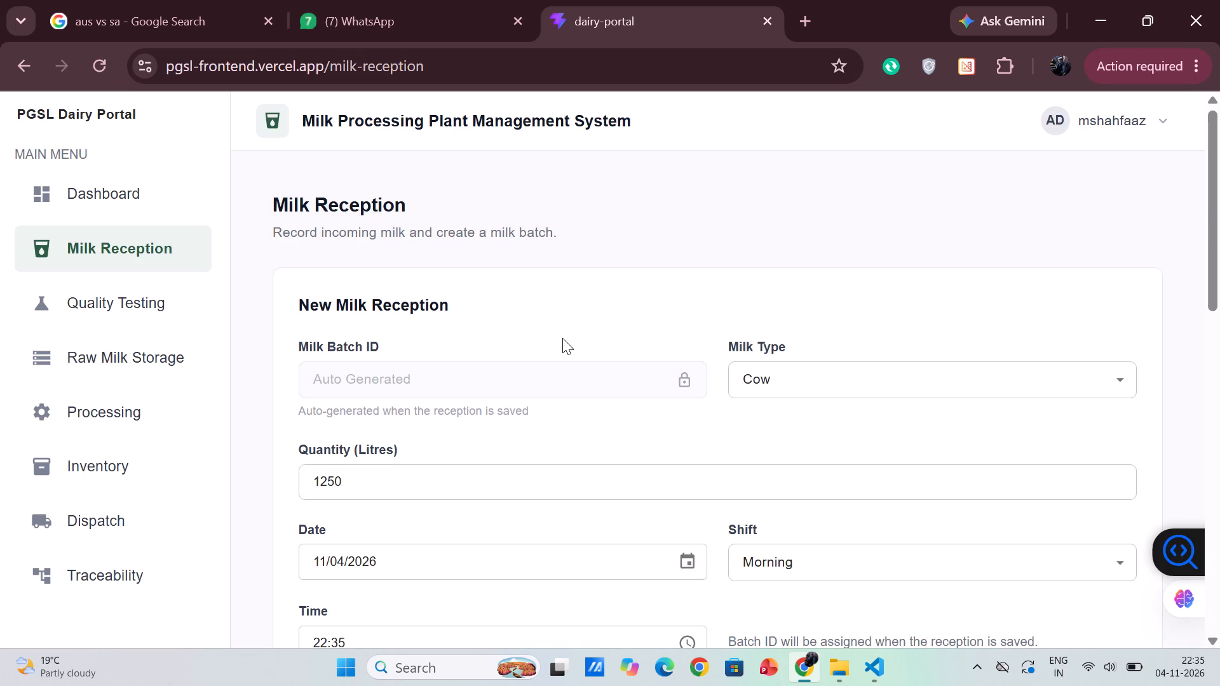
Record a milk reception of 12559 litres, picking 4 November 2026 as the date and keeping Cow, the Morning shift and time 22:35.
scroll(562, 338, "down", 5)
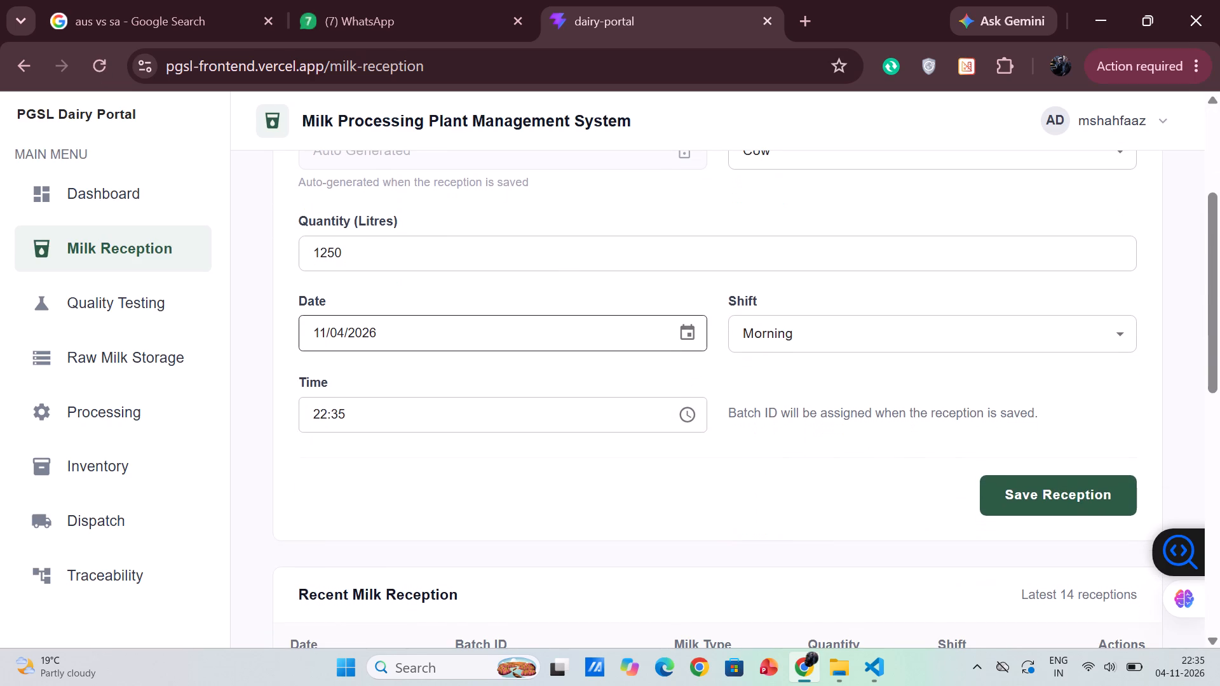
left_click(690, 335)
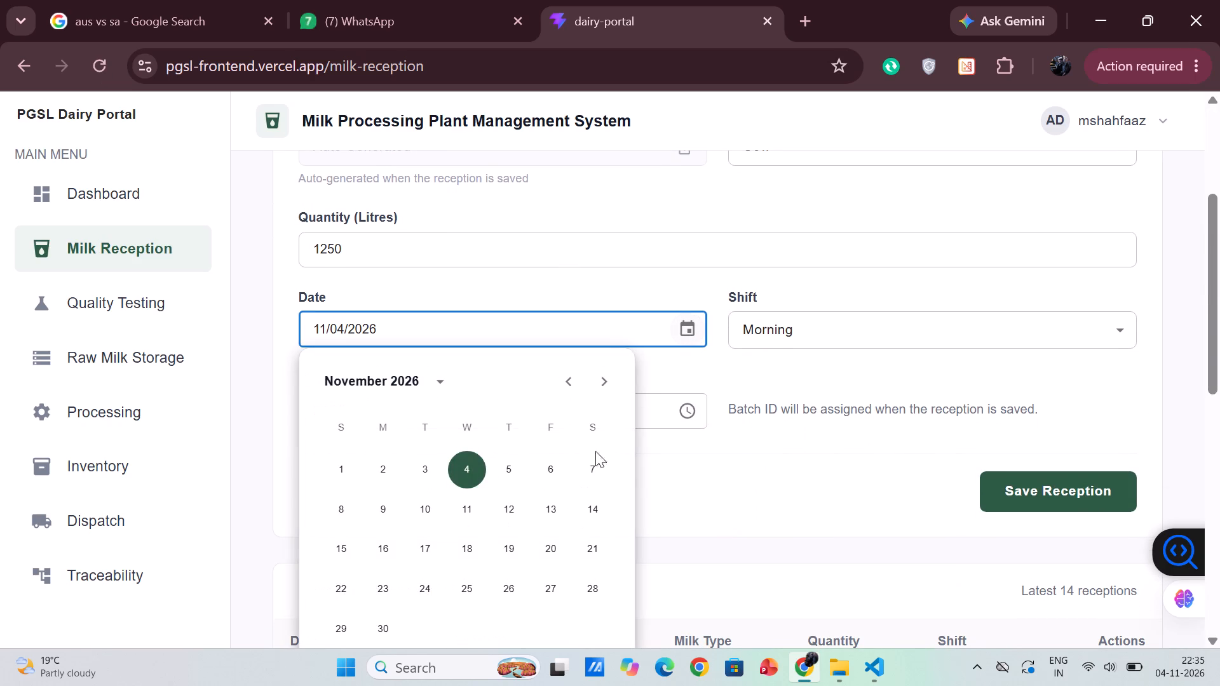
left_click(459, 466)
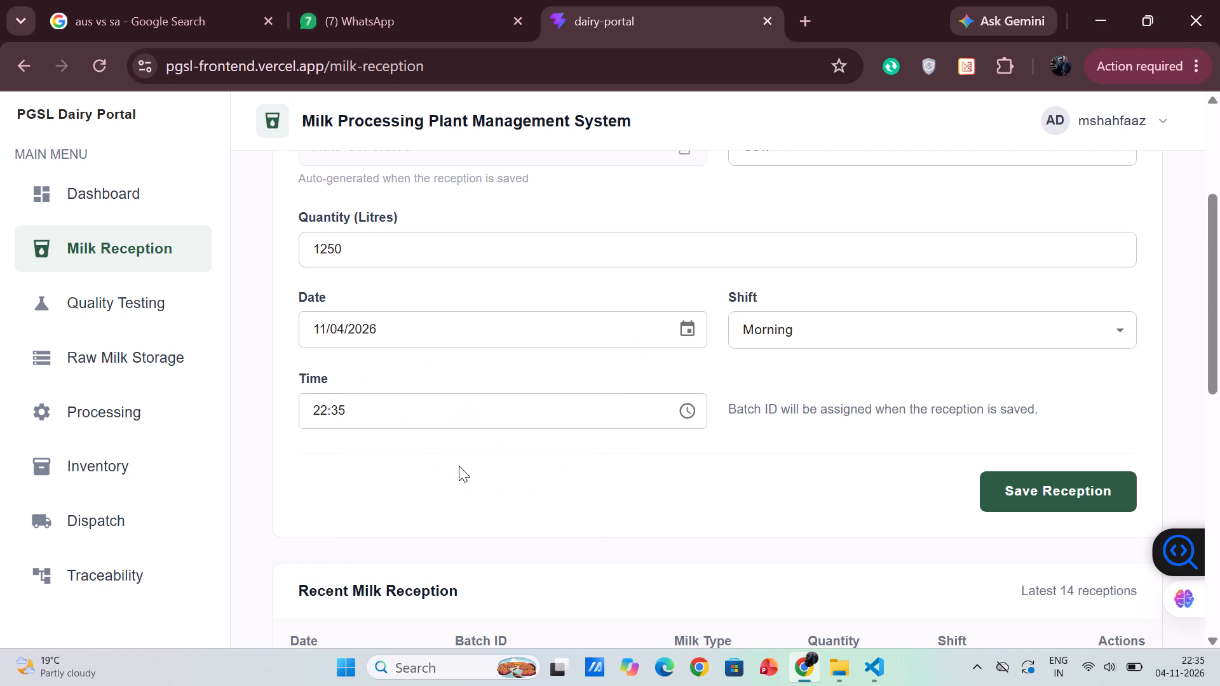
scroll(459, 466, "down", 2)
scroll(459, 466, "up", 2)
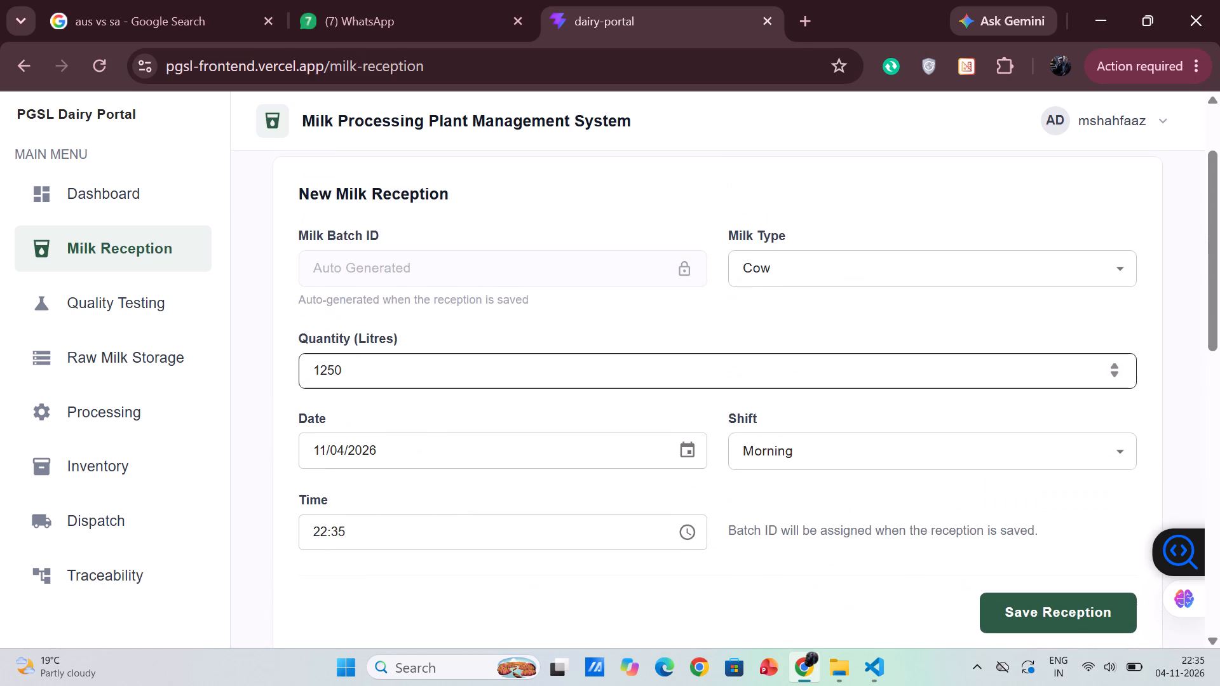
left_click(370, 376)
key("BackSpace")
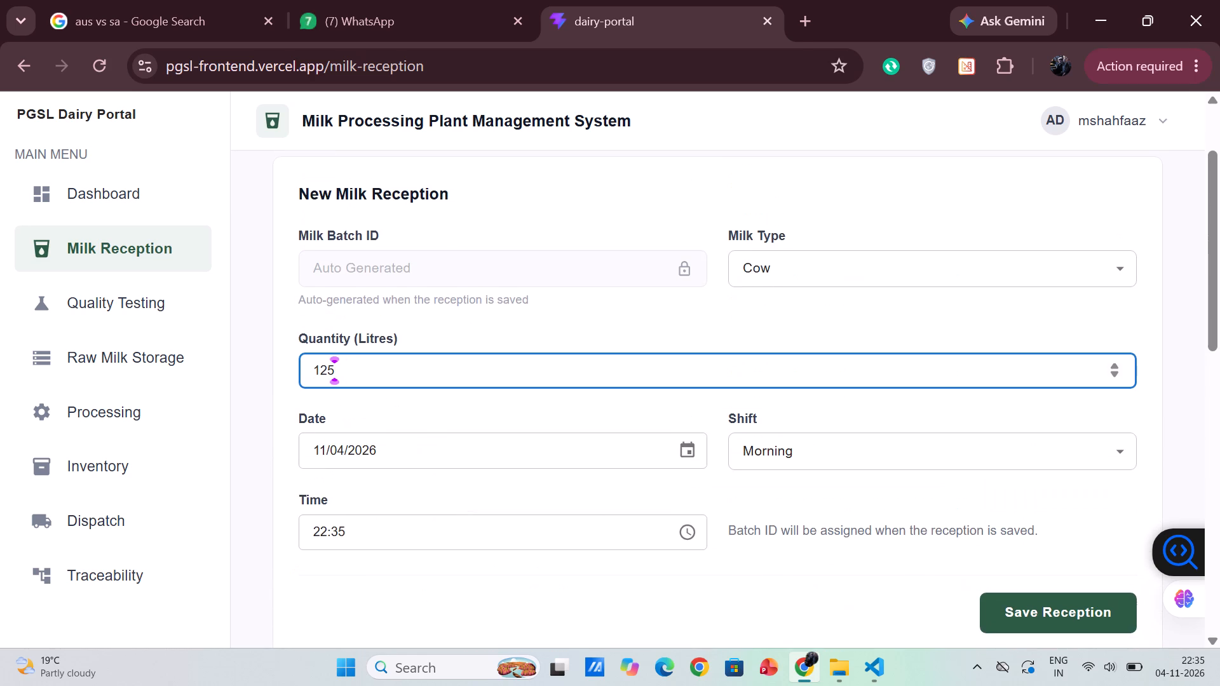
type("78")
scroll(370, 376, "down", 3)
left_click(1020, 603)
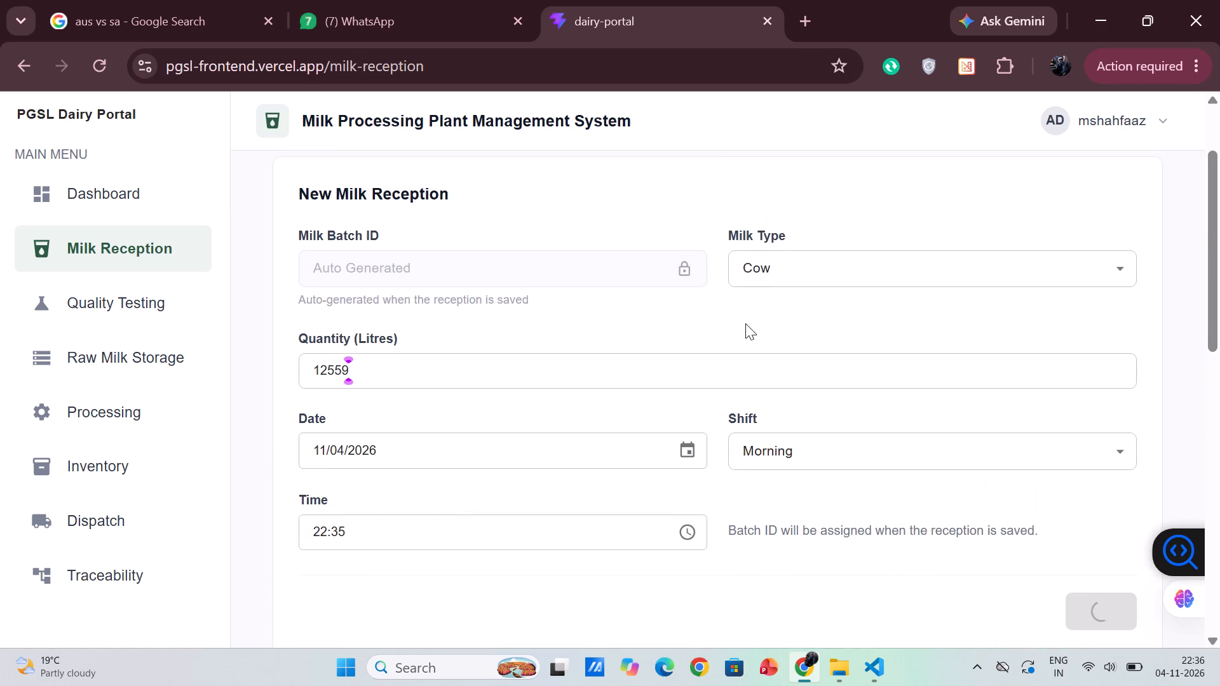
Check the date and position of the new 12,559 L batch in the Recent Milk Reception list.
scroll(745, 323, "down", 6)
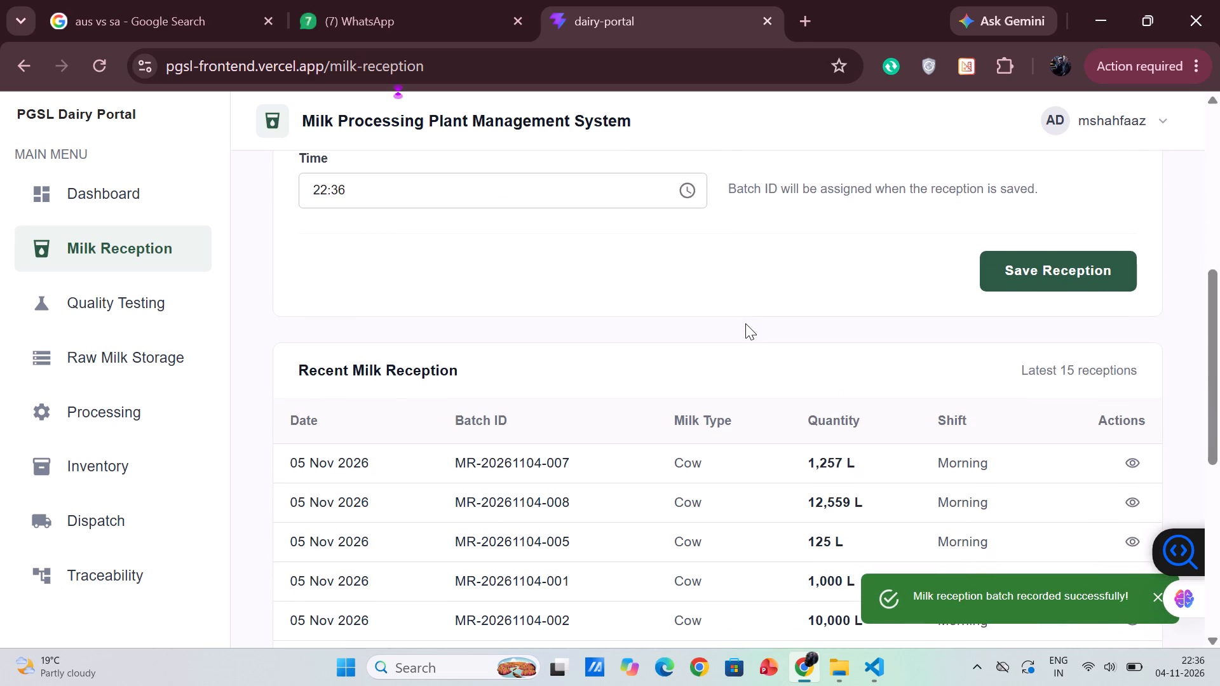
scroll(745, 323, "down", 1)
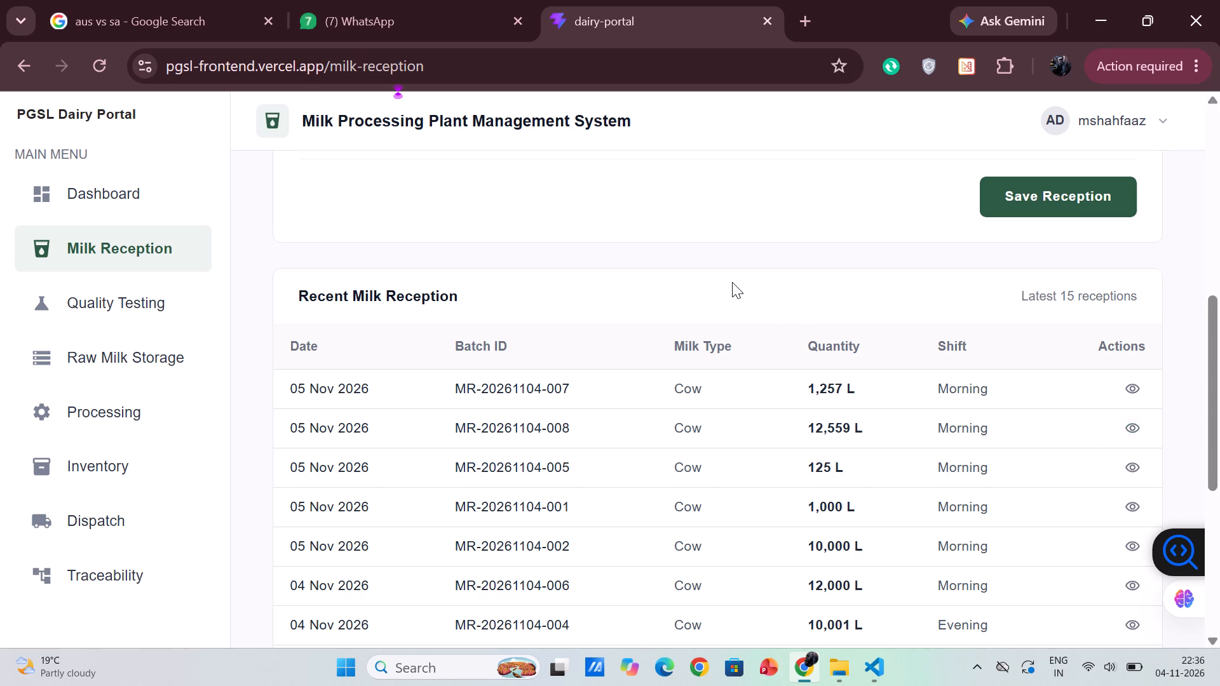
scroll(732, 282, "up", 6)
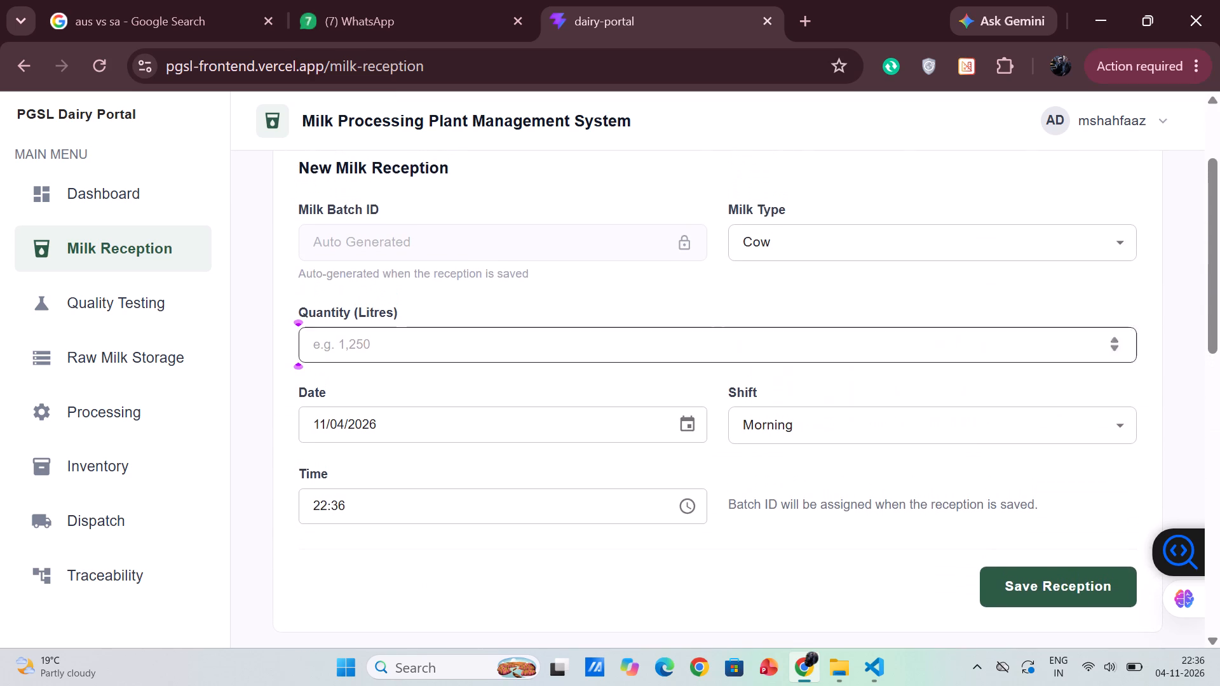
Record a milk reception of 134 litres for the Evening shift, keeping Cow, date 11/04/2026 and time 22:36.
left_click(686, 436)
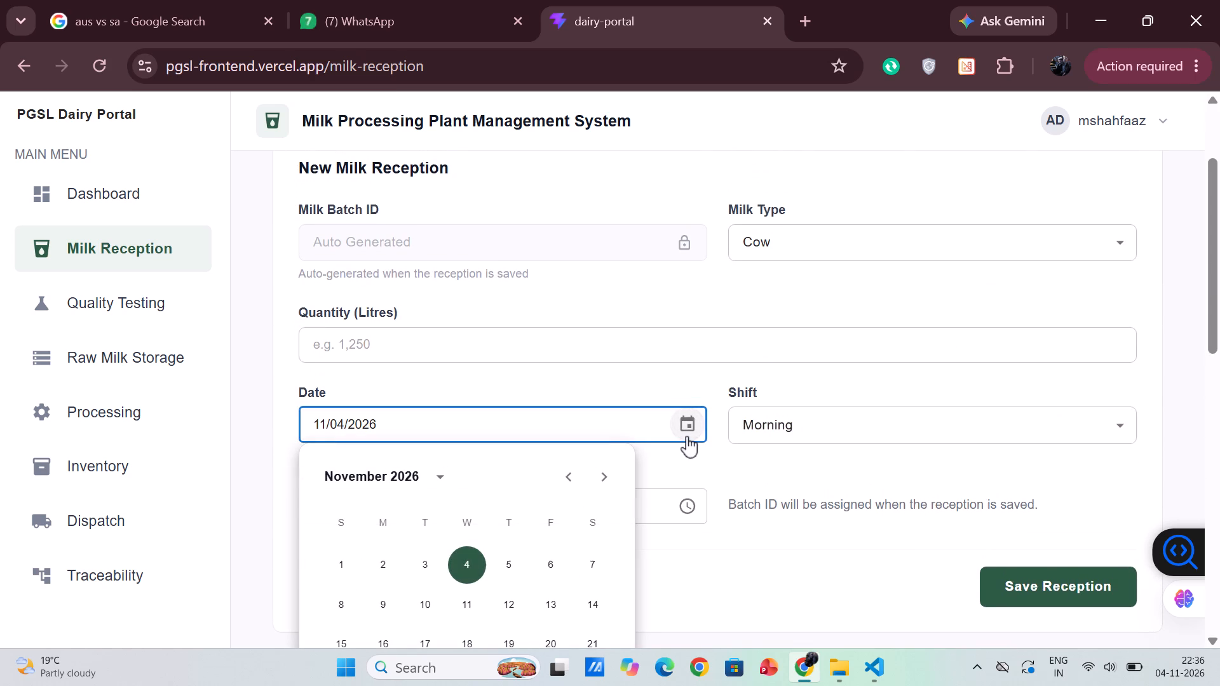
left_click(641, 373)
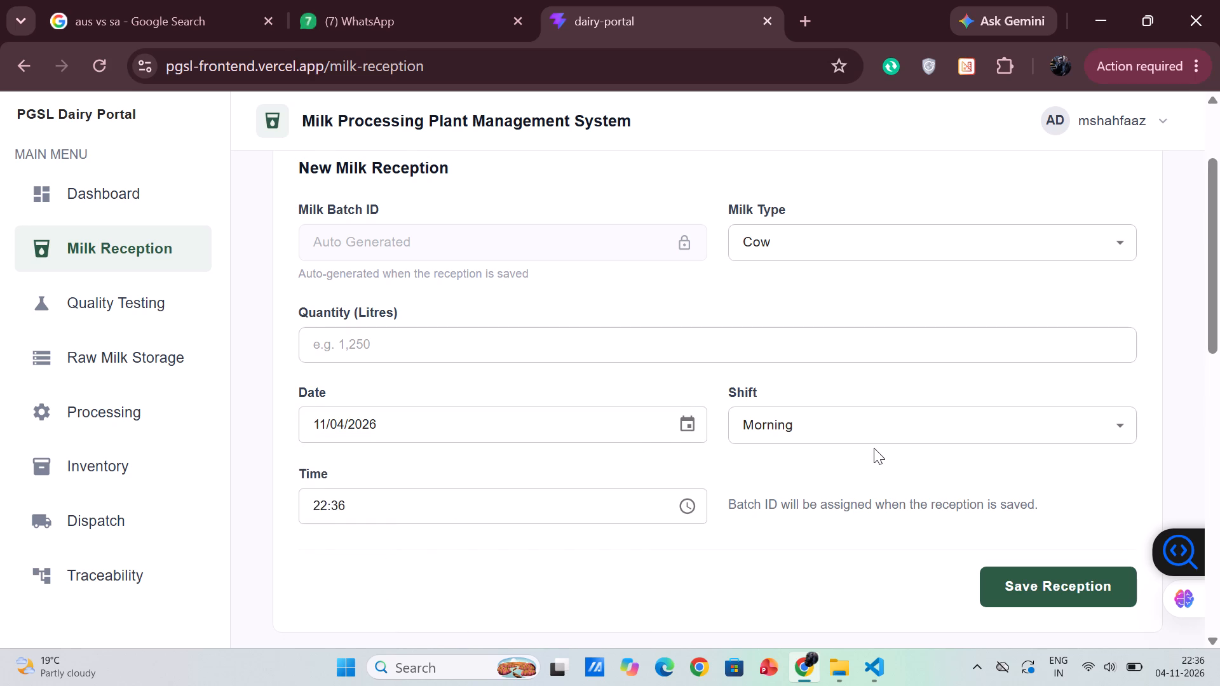
left_click(874, 448)
left_click(837, 437)
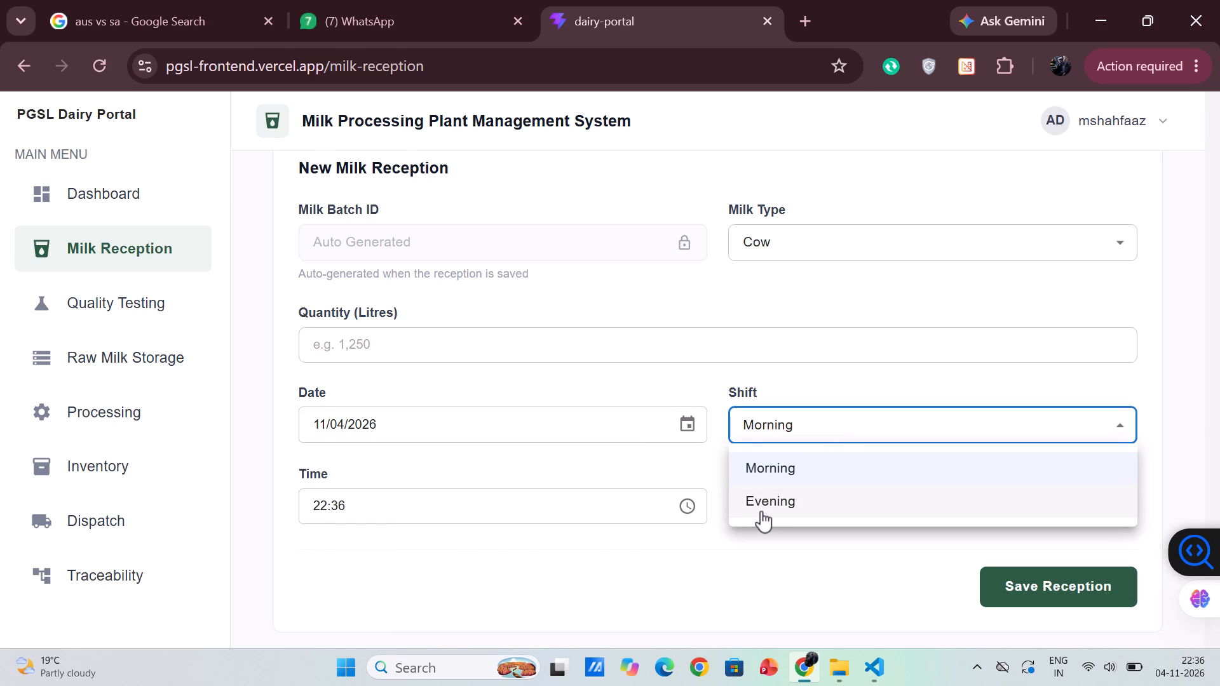
left_click(761, 511)
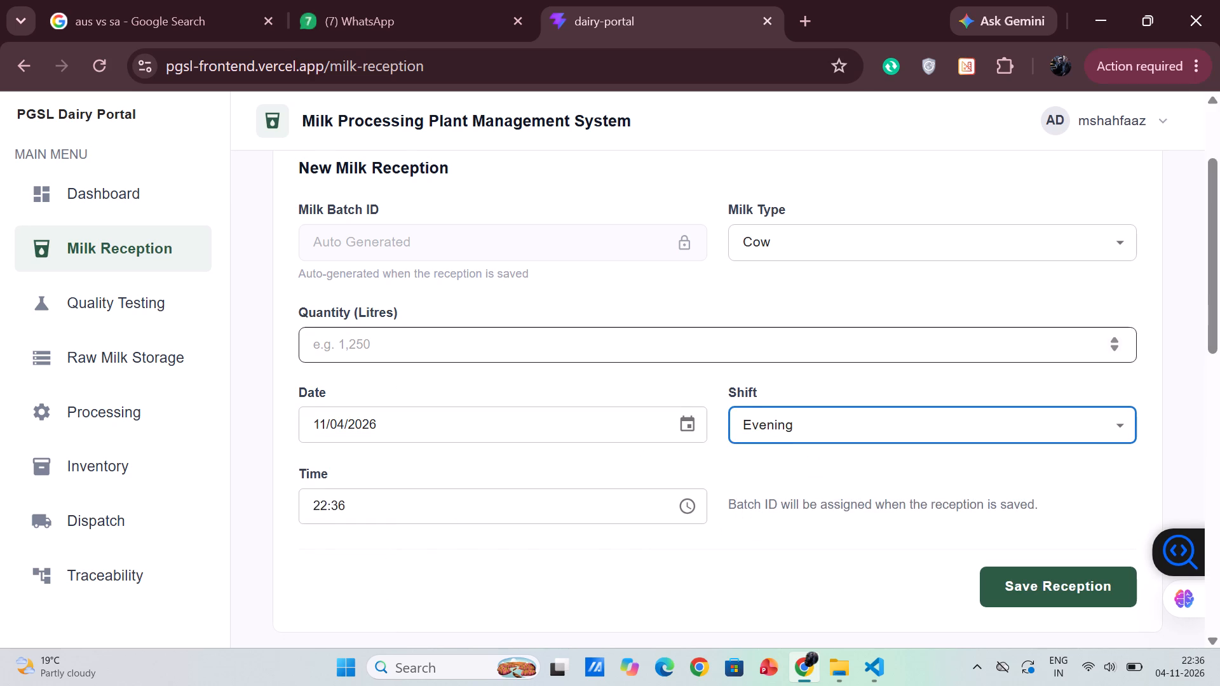
left_click(369, 342)
type("134")
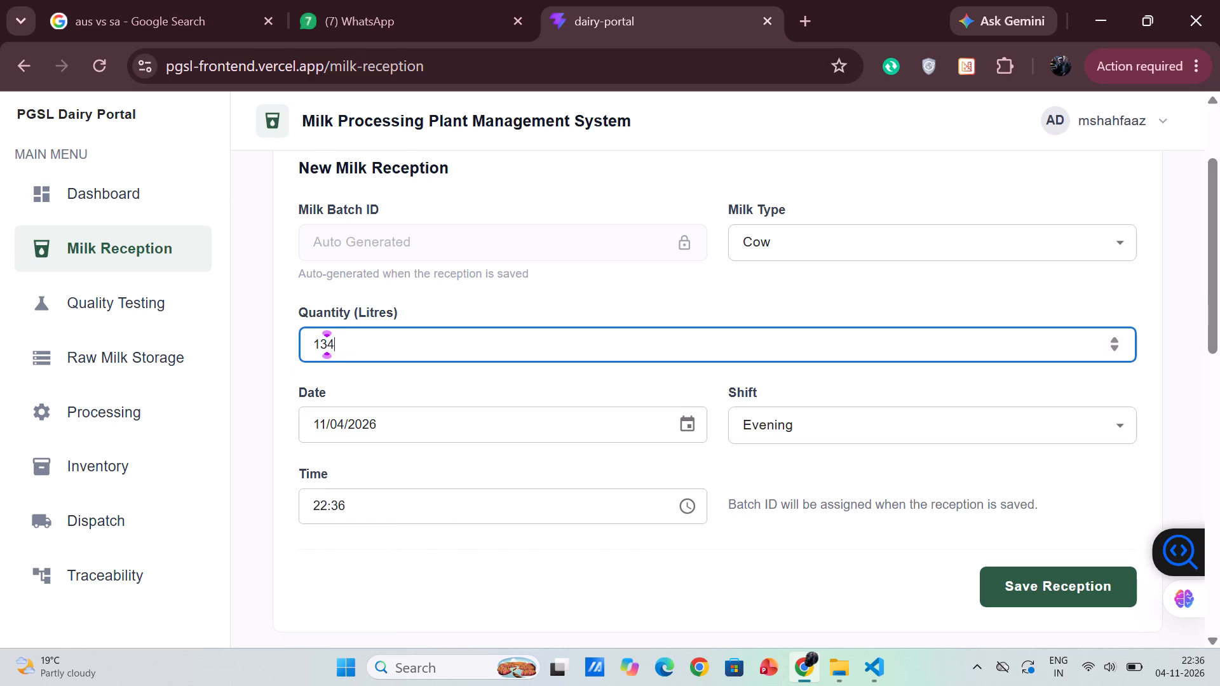
left_click(1009, 586)
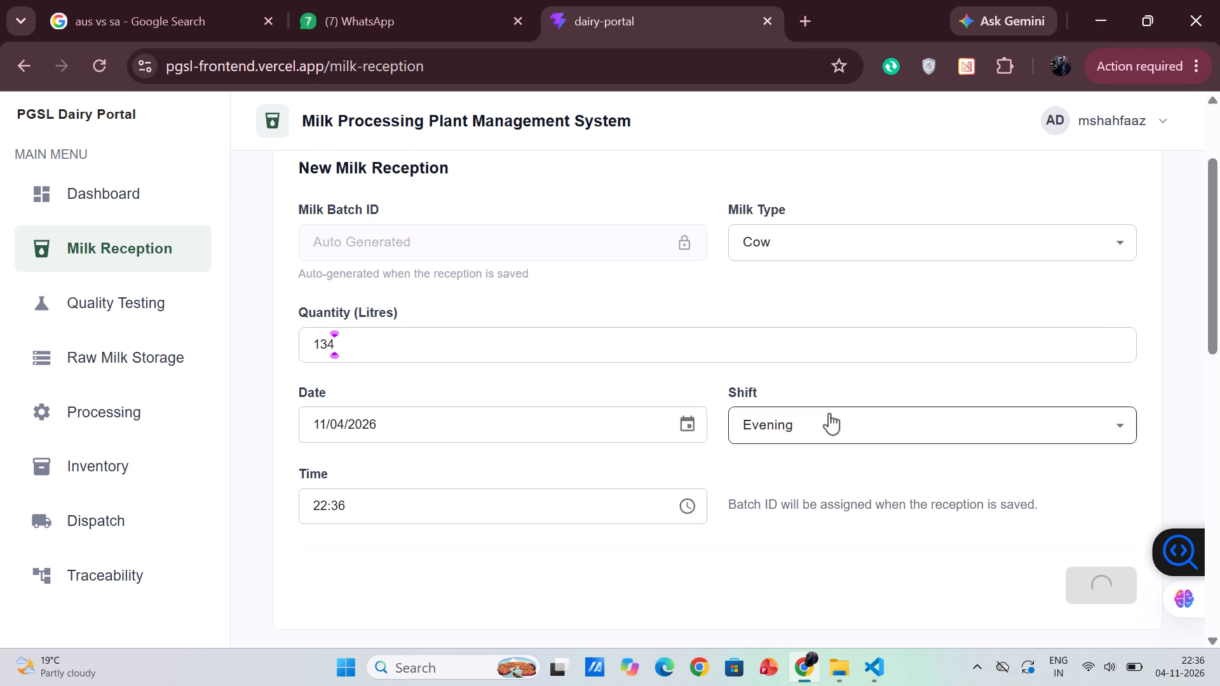
Open the details of the new 134 L batch in the Recent Milk Reception list and examine its received, created, date and time fields.
scroll(806, 348, "down", 6)
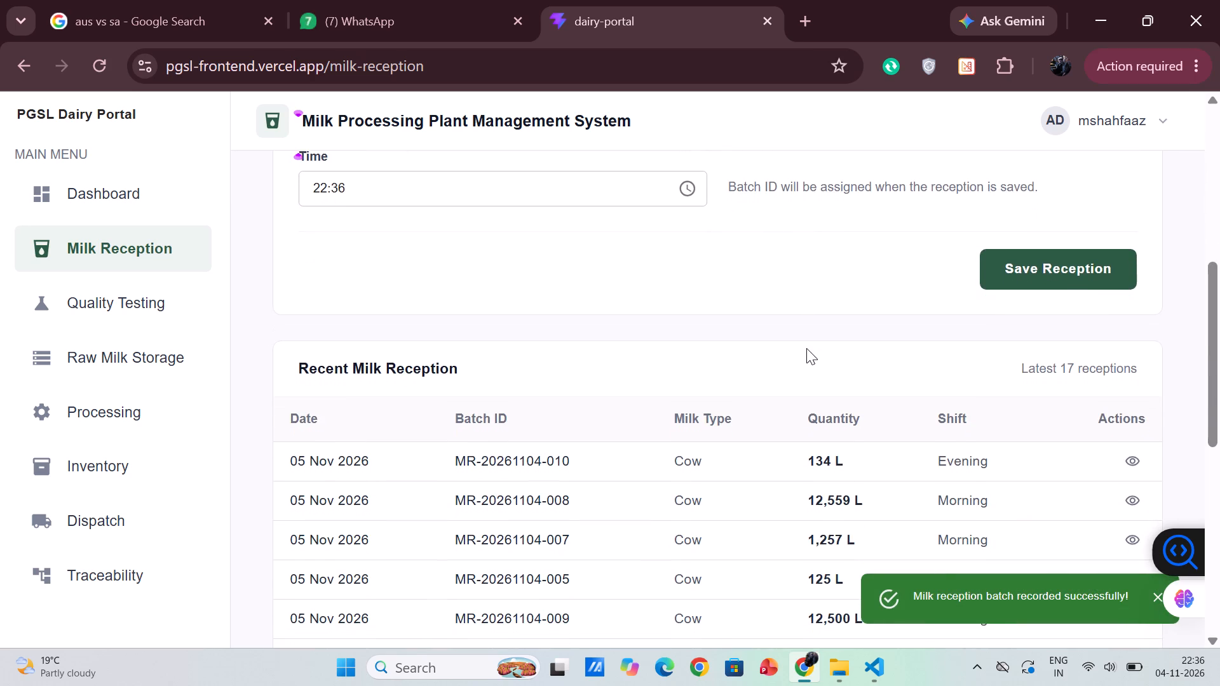
scroll(806, 348, "down", 1)
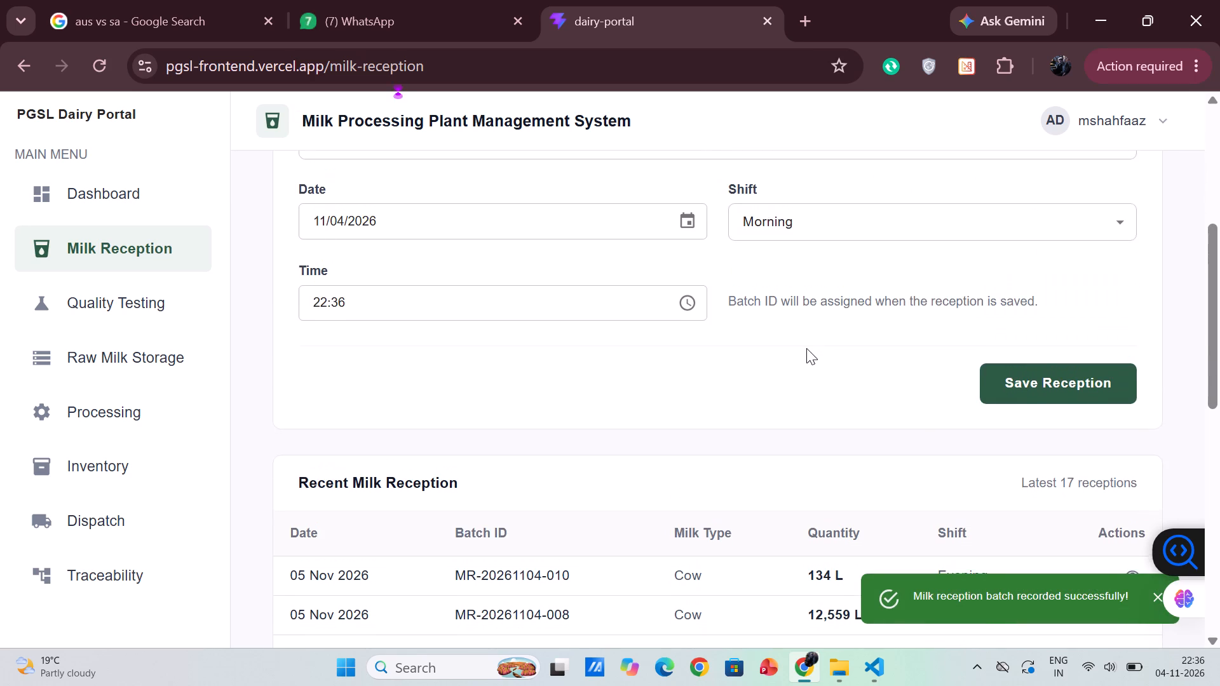
scroll(806, 348, "down", 1)
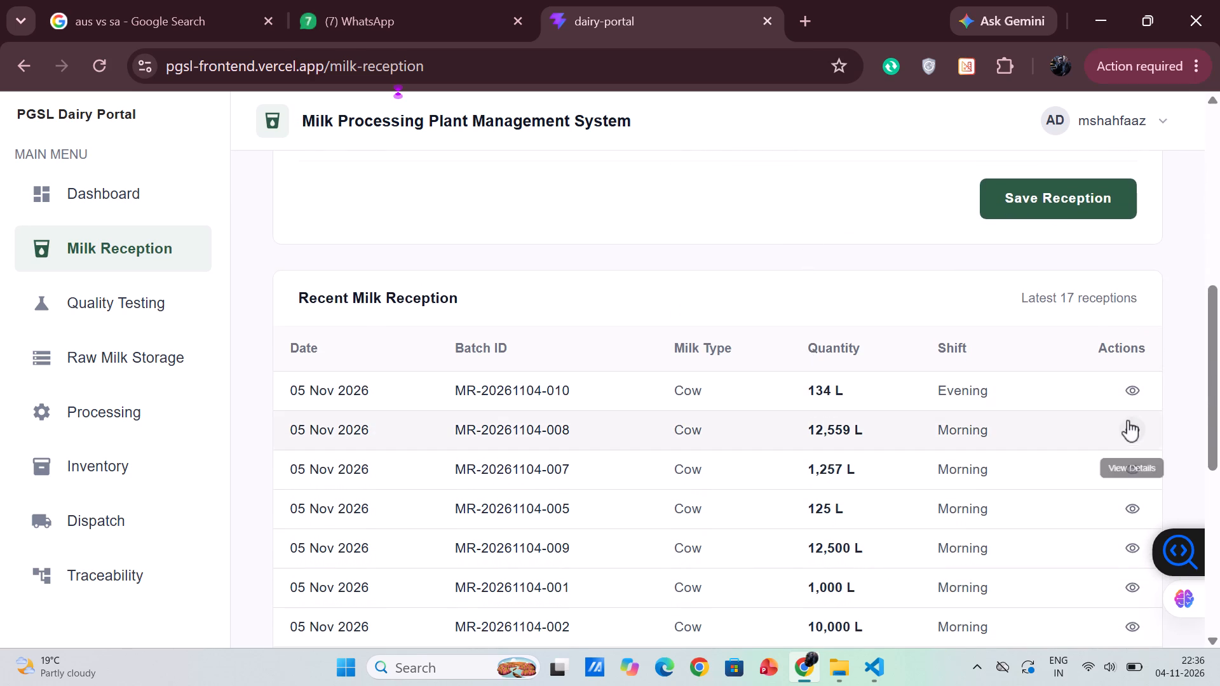
left_click(1129, 389)
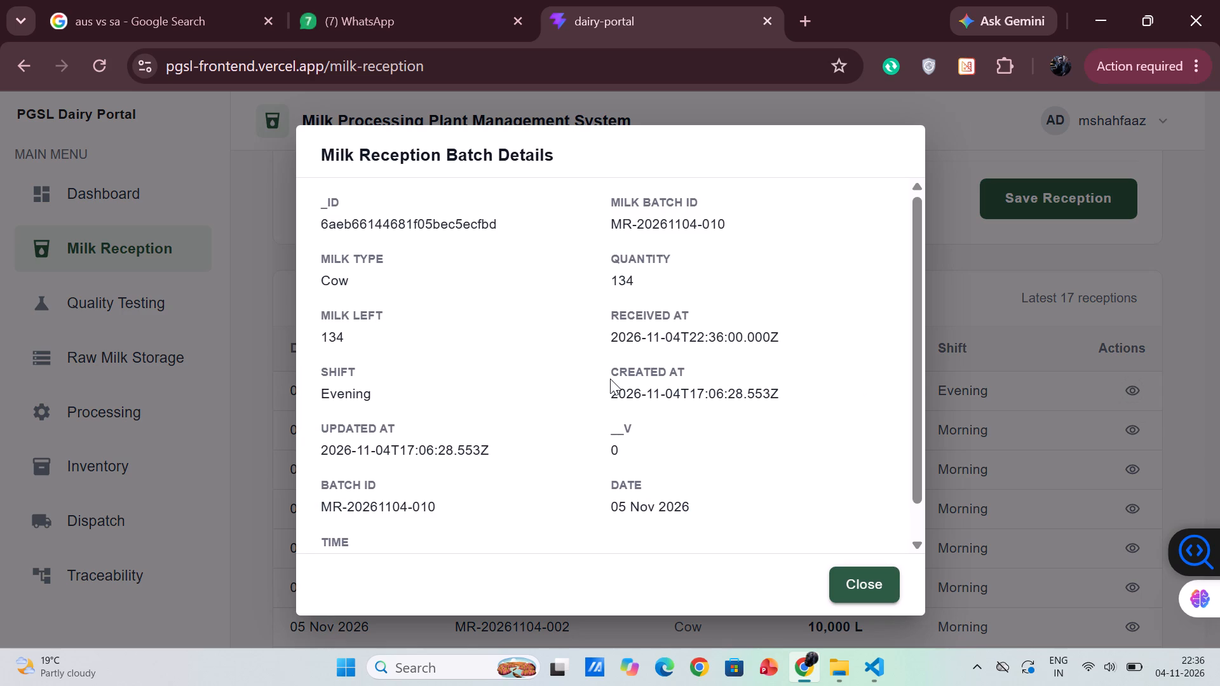
scroll(610, 379, "down", 2)
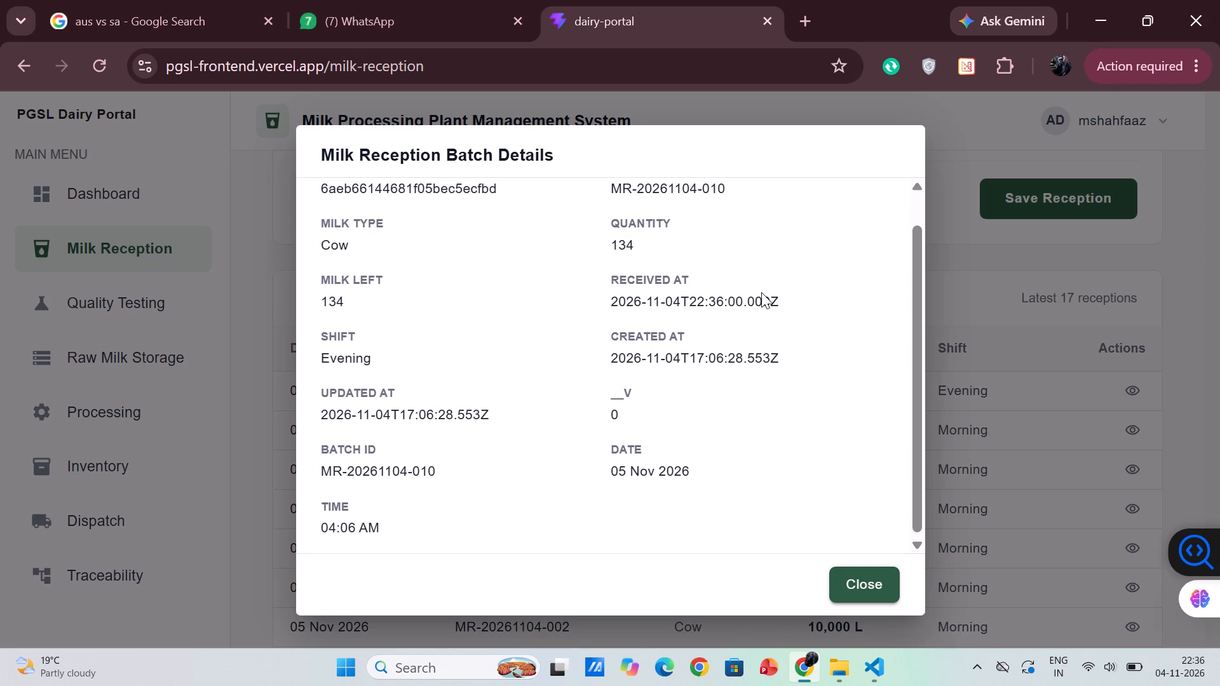
scroll(761, 292, "up", 3)
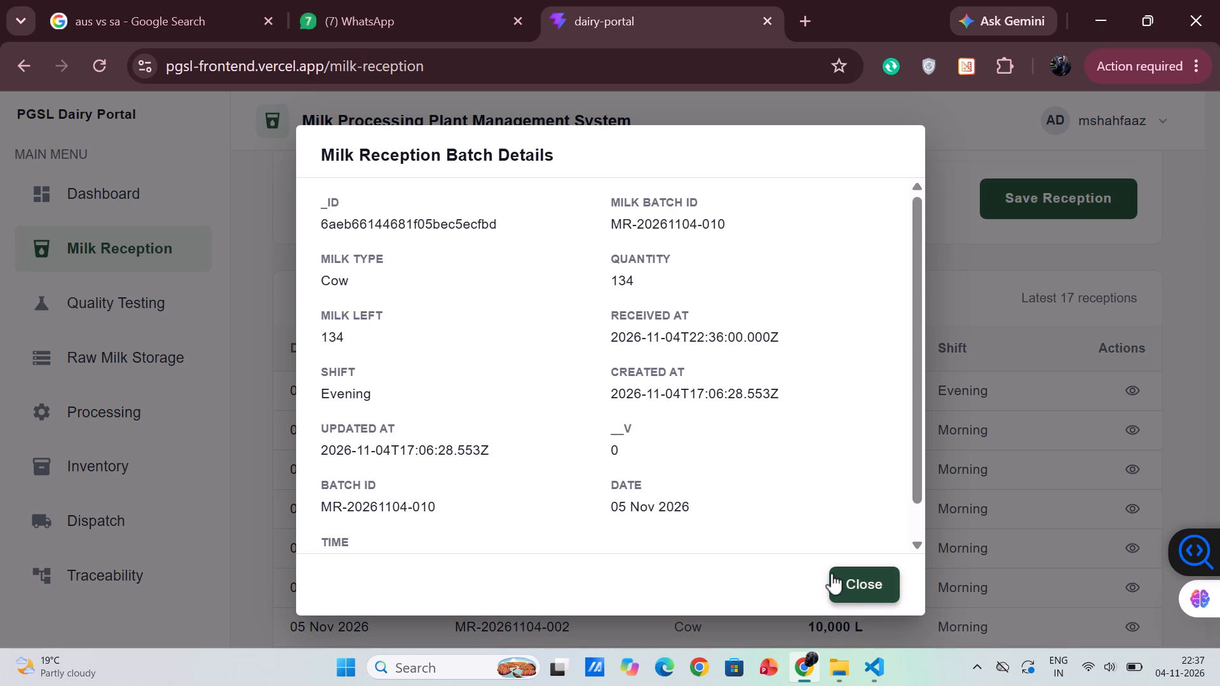
scroll(771, 564, "down", 1)
scroll(726, 495, "down", 1)
scroll(726, 495, "up", 1)
scroll(733, 466, "down", 2)
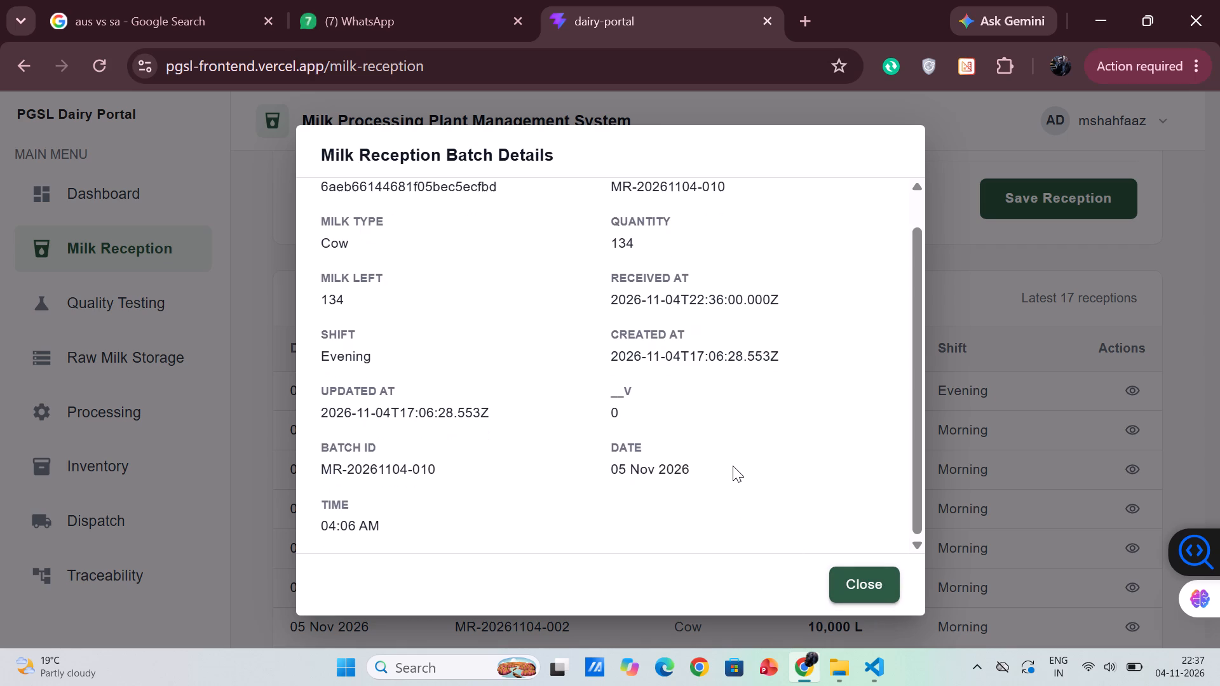
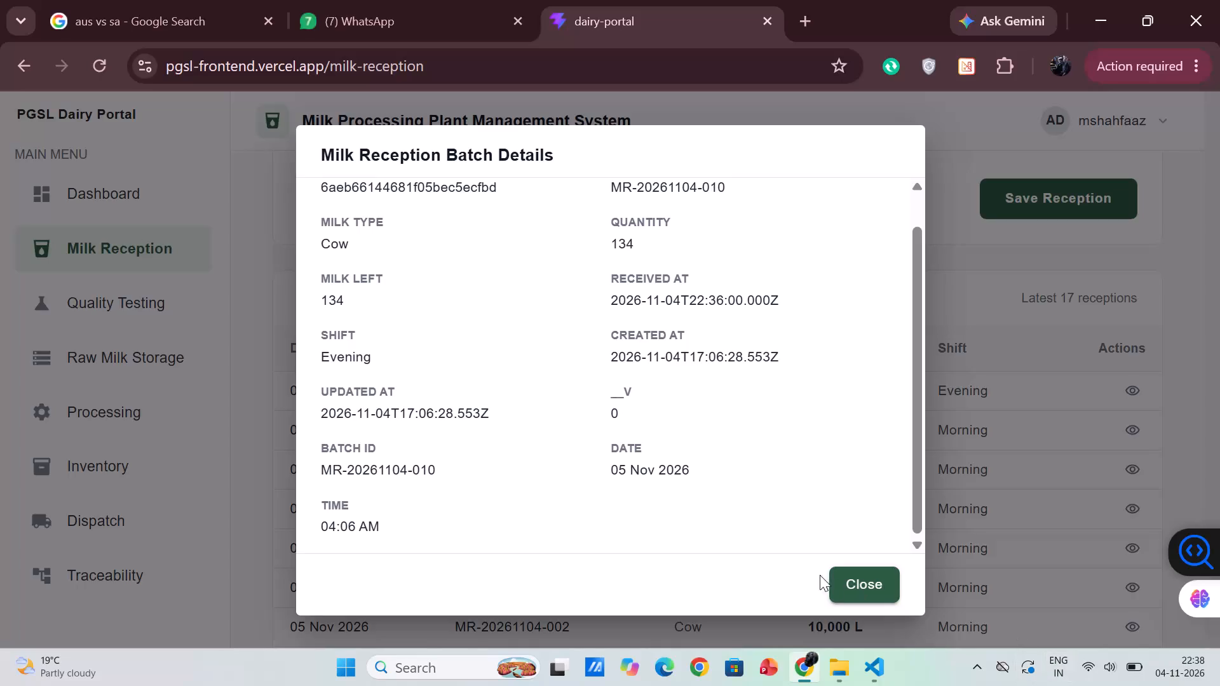
Close the 134 L batch details and return to the New Milk Reception form.
left_click(846, 586)
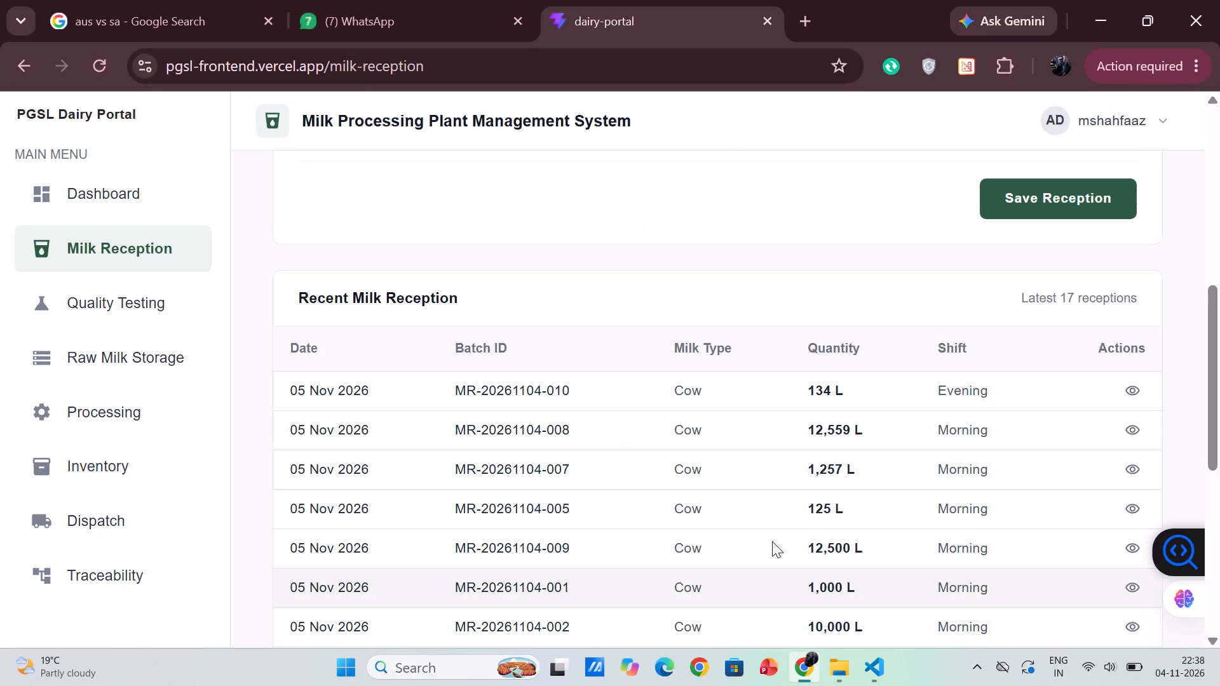
scroll(577, 445, "up", 4)
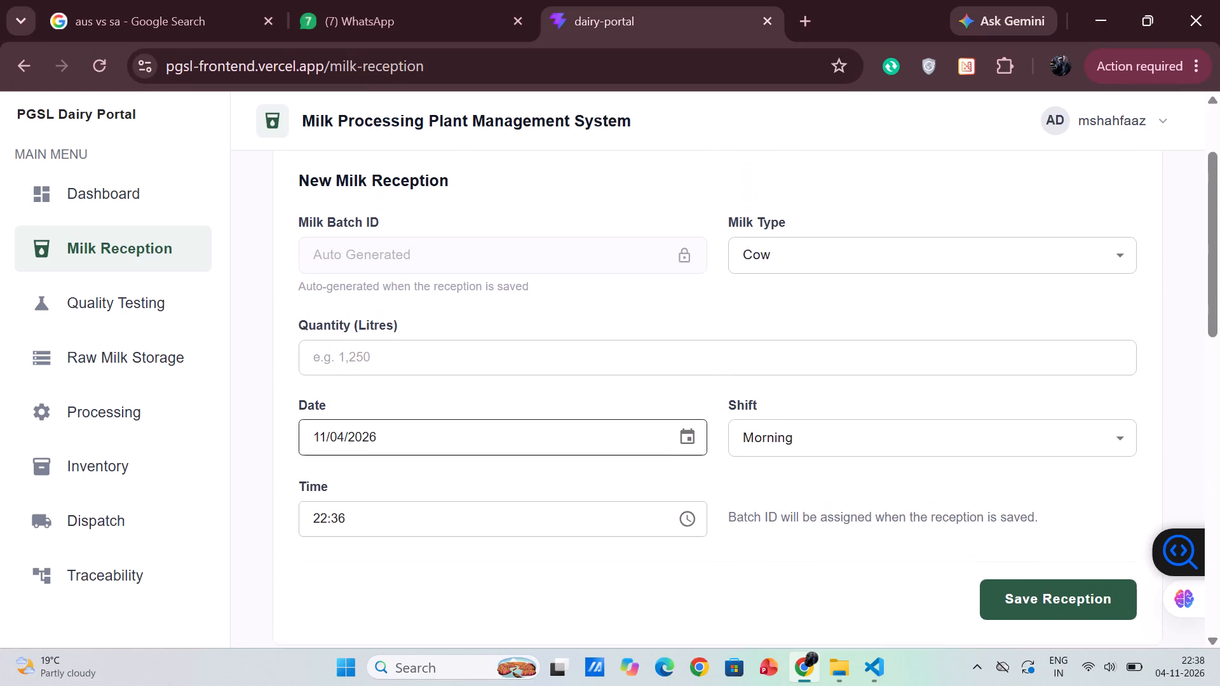
scroll(577, 445, "up", 1)
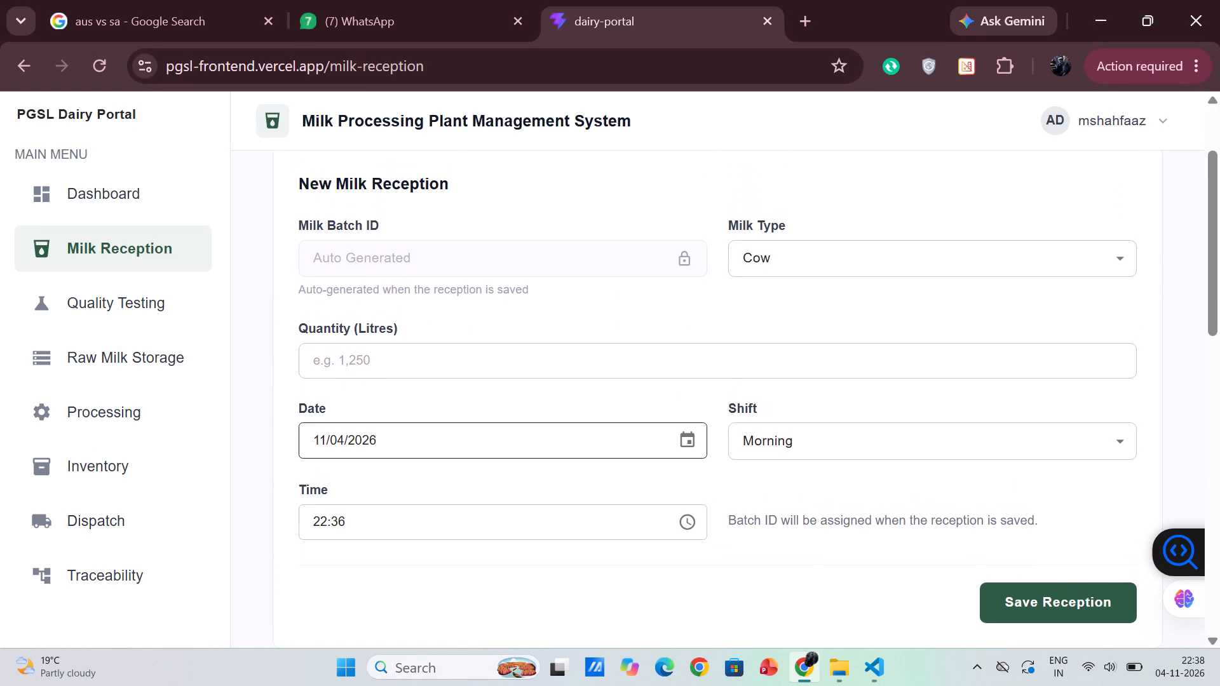
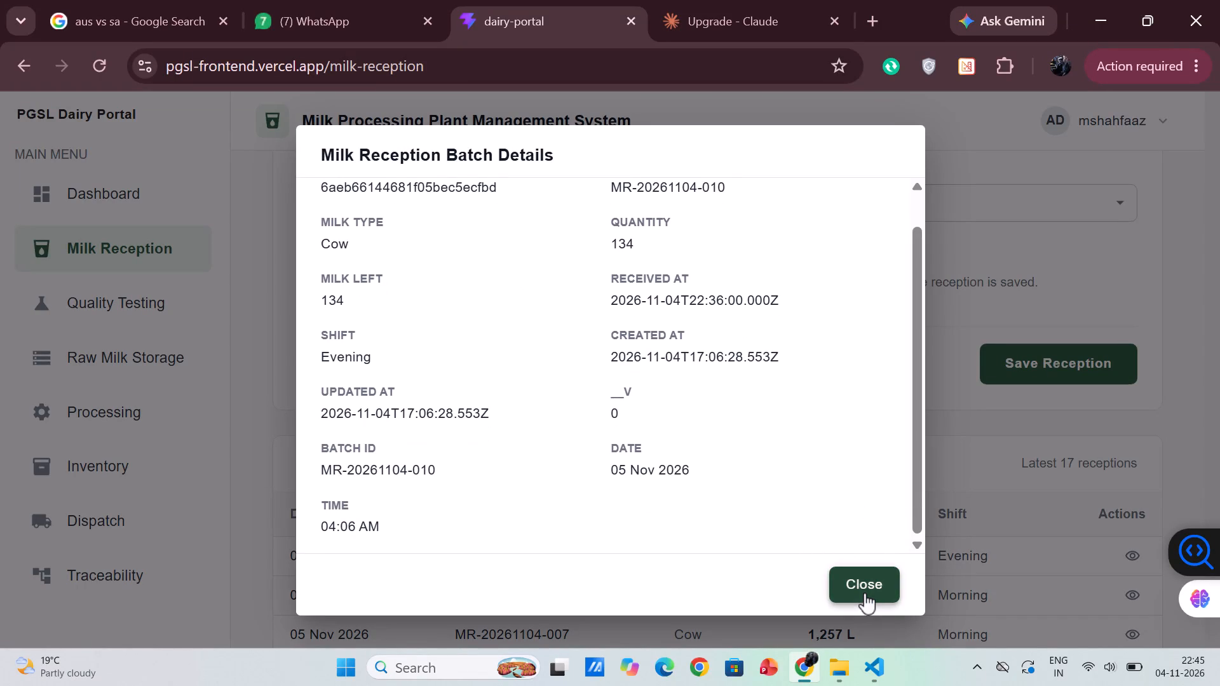
scroll(611, 387, "up", 3)
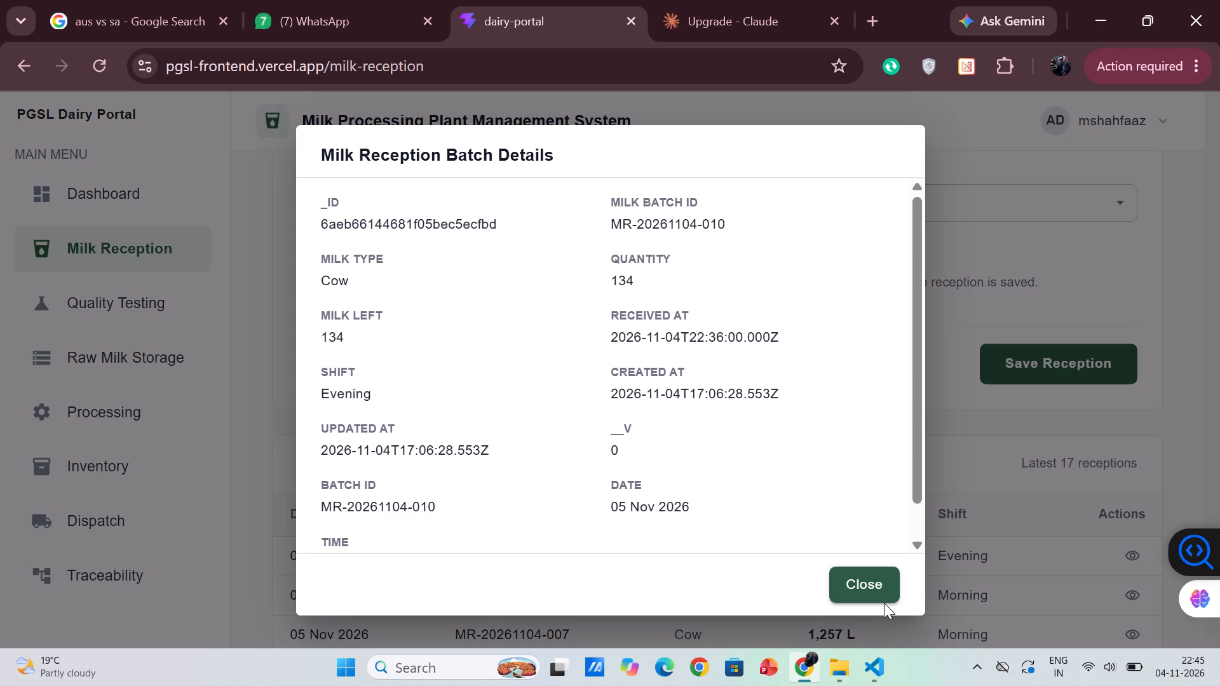
left_click(867, 582)
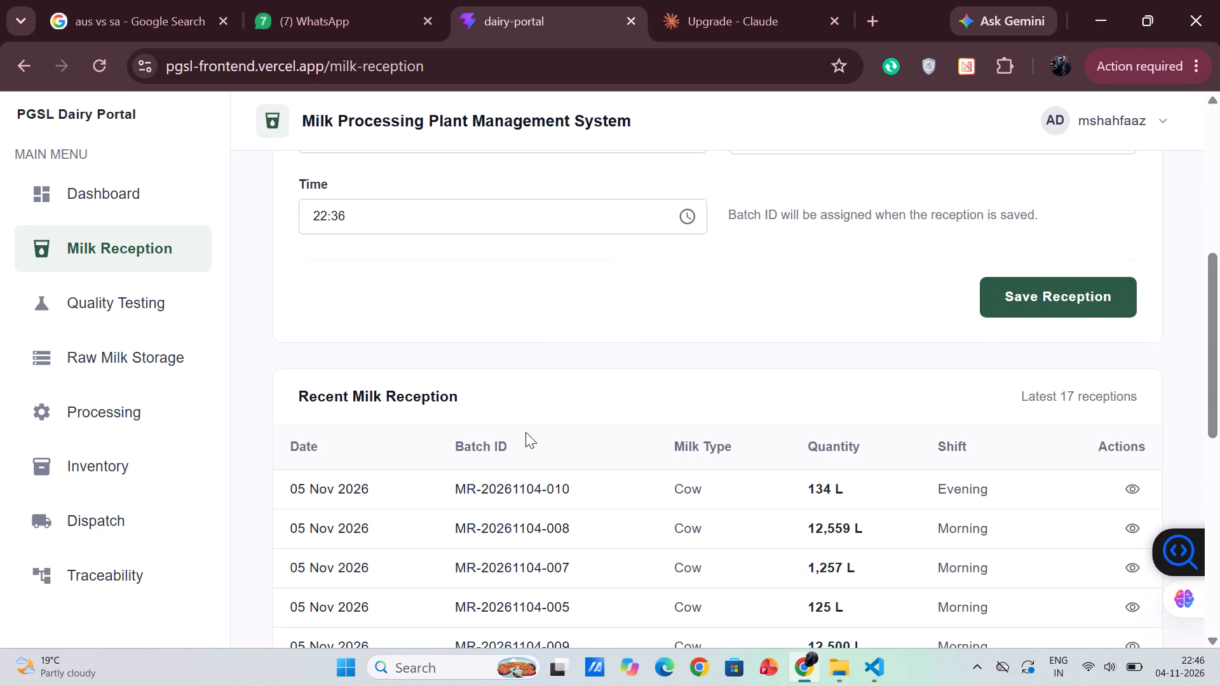
Examine the dates and batch IDs in the Recent Milk Reception list against the new reception form's date and time.
scroll(525, 432, "up", 3)
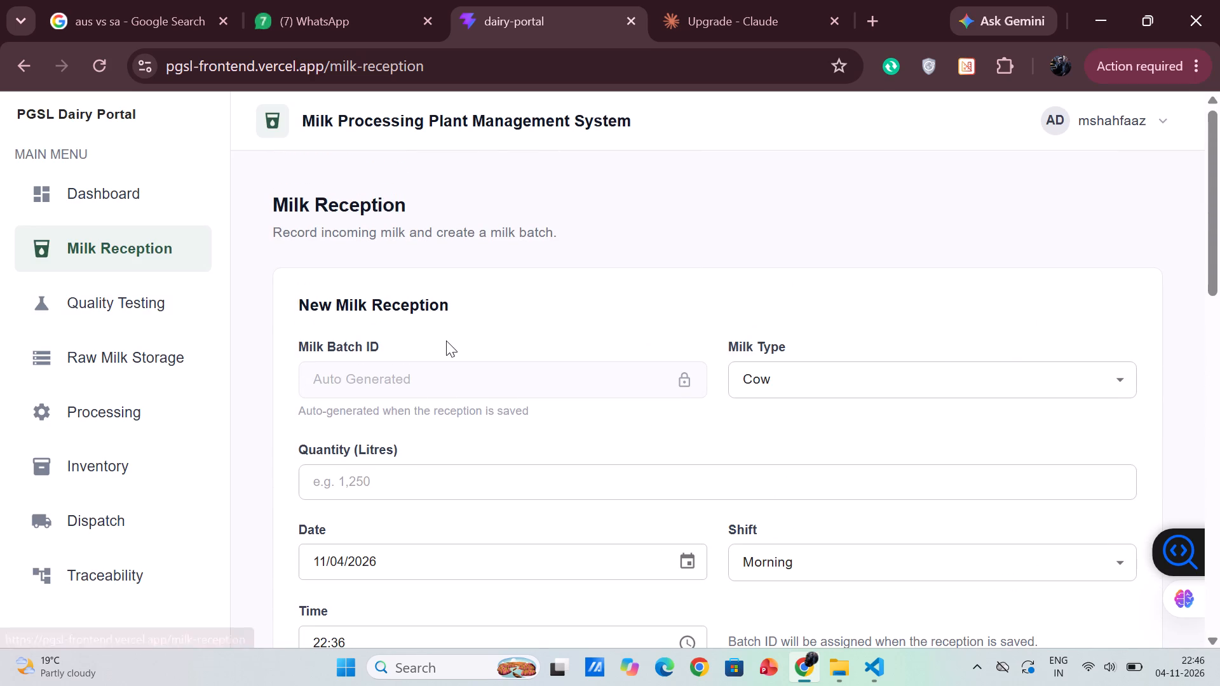
scroll(413, 481, "down", 5)
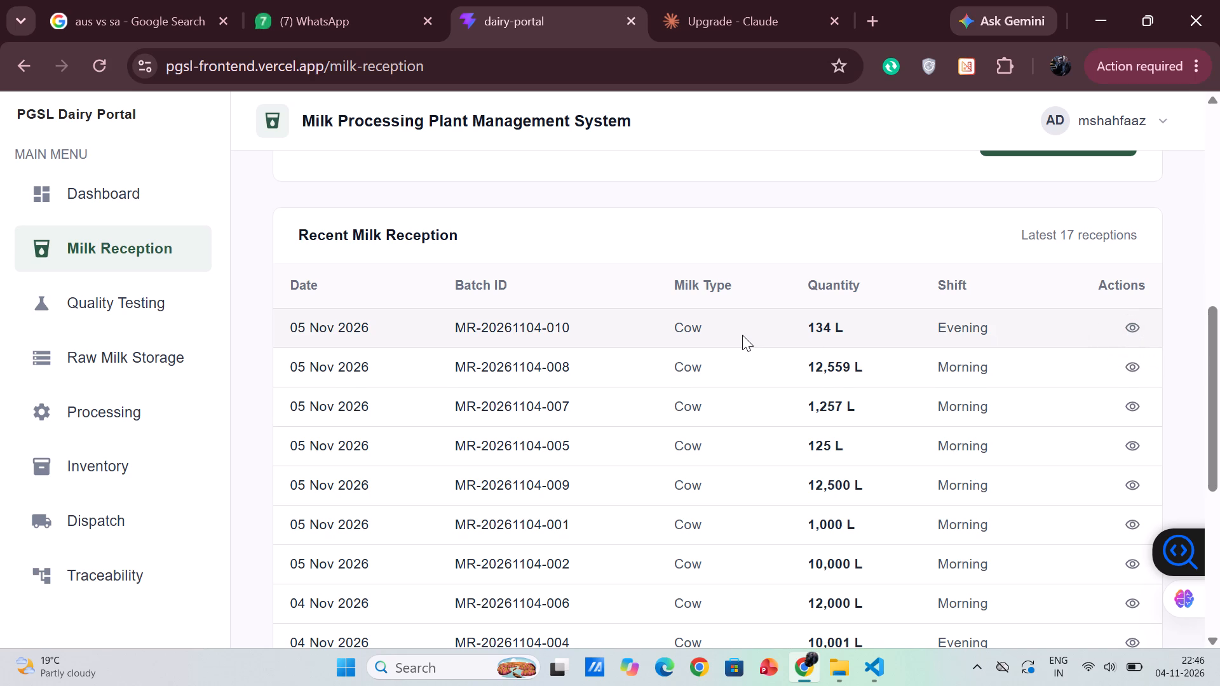
scroll(742, 335, "down", 5)
scroll(742, 335, "up", 5)
scroll(742, 335, "down", 3)
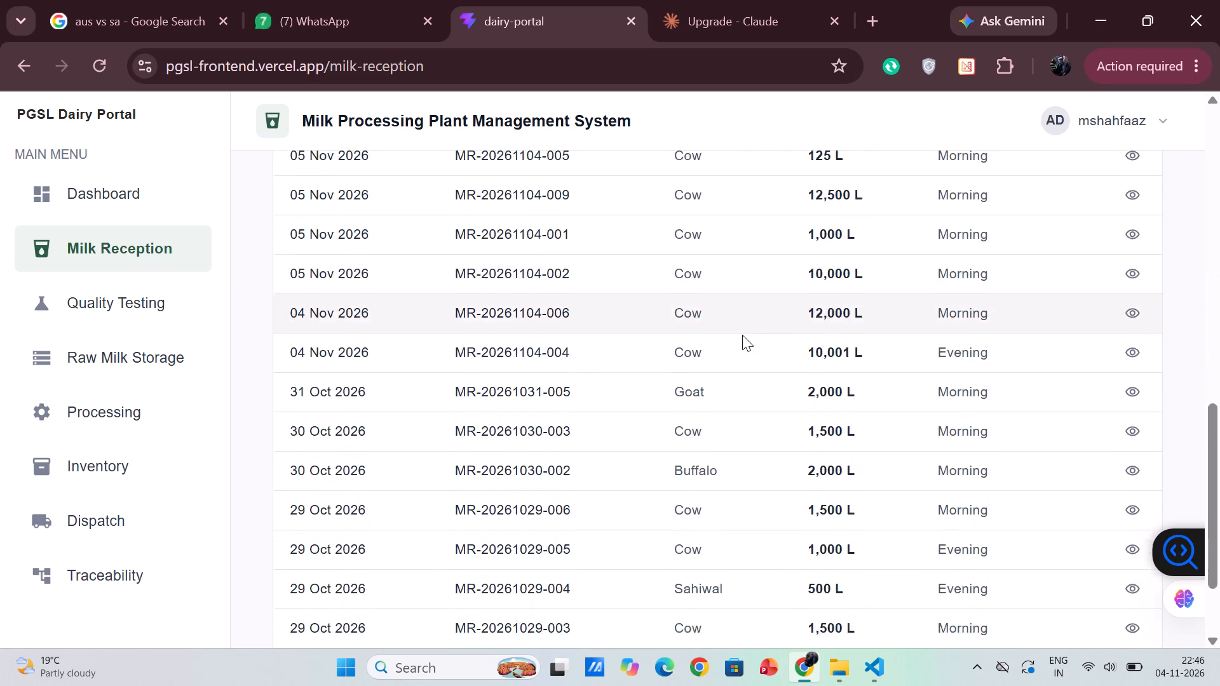
scroll(742, 335, "down", 3)
scroll(742, 335, "up", 6)
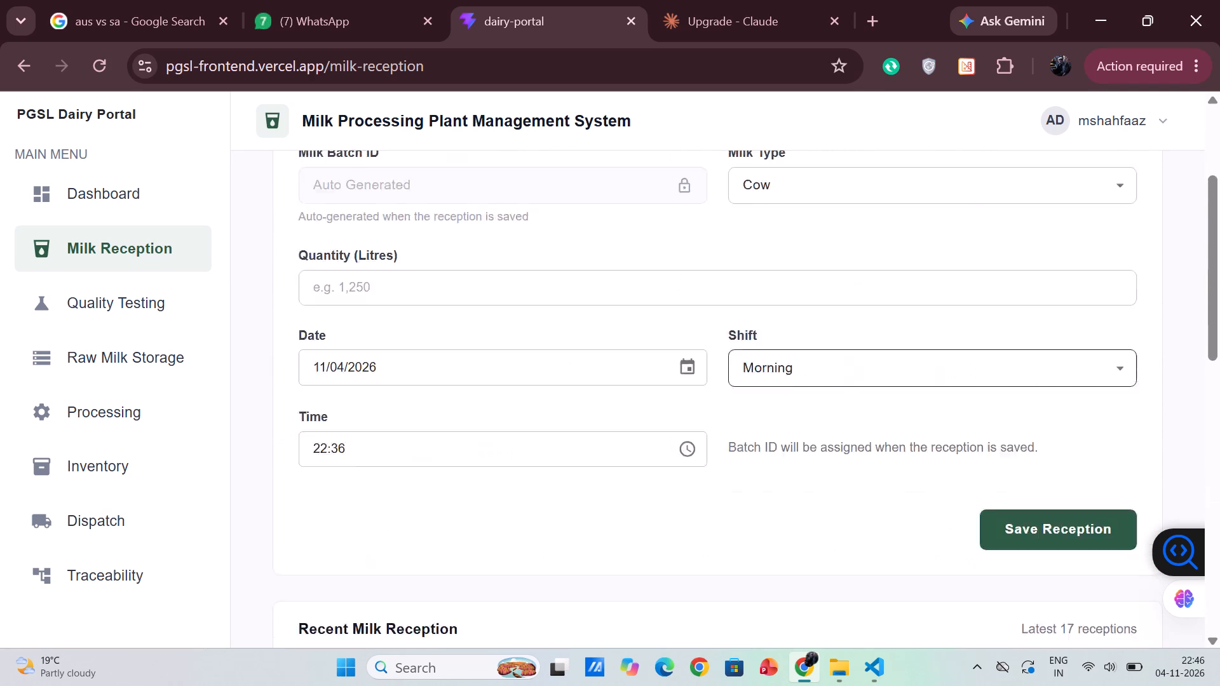
scroll(338, 484, "down", 1)
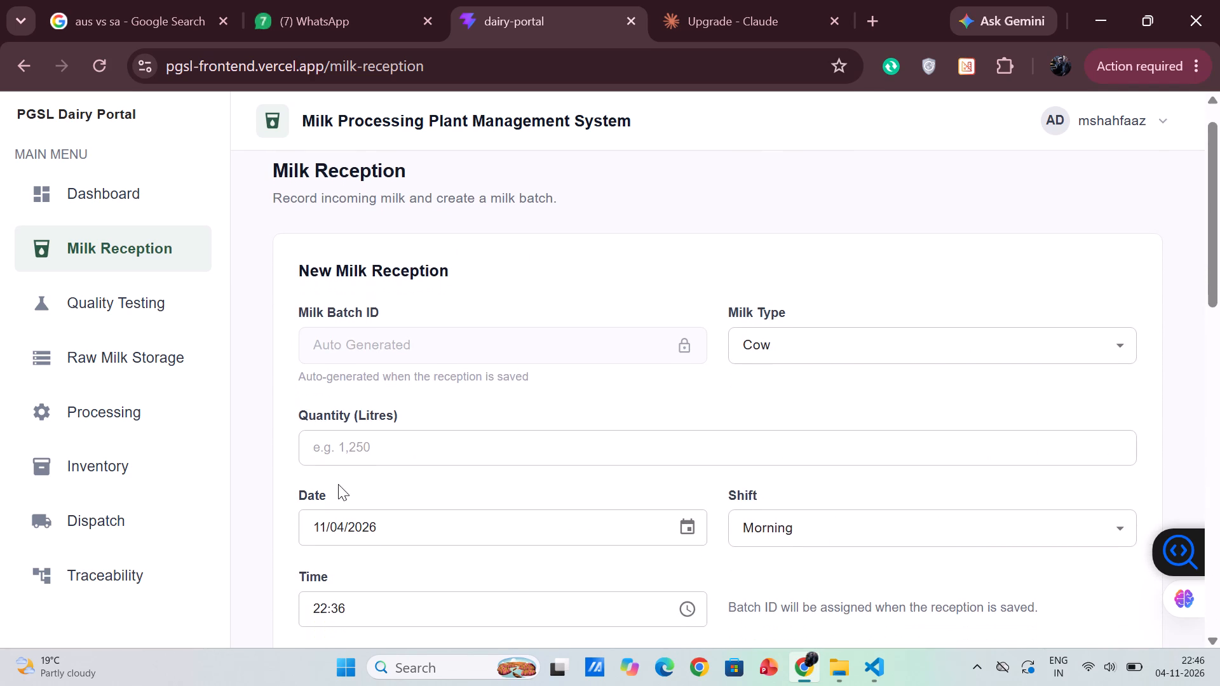
Save a new milk reception of 10000 litres dated 11/06/2026.
scroll(338, 484, "down", 1)
left_click(405, 451)
type("10000")
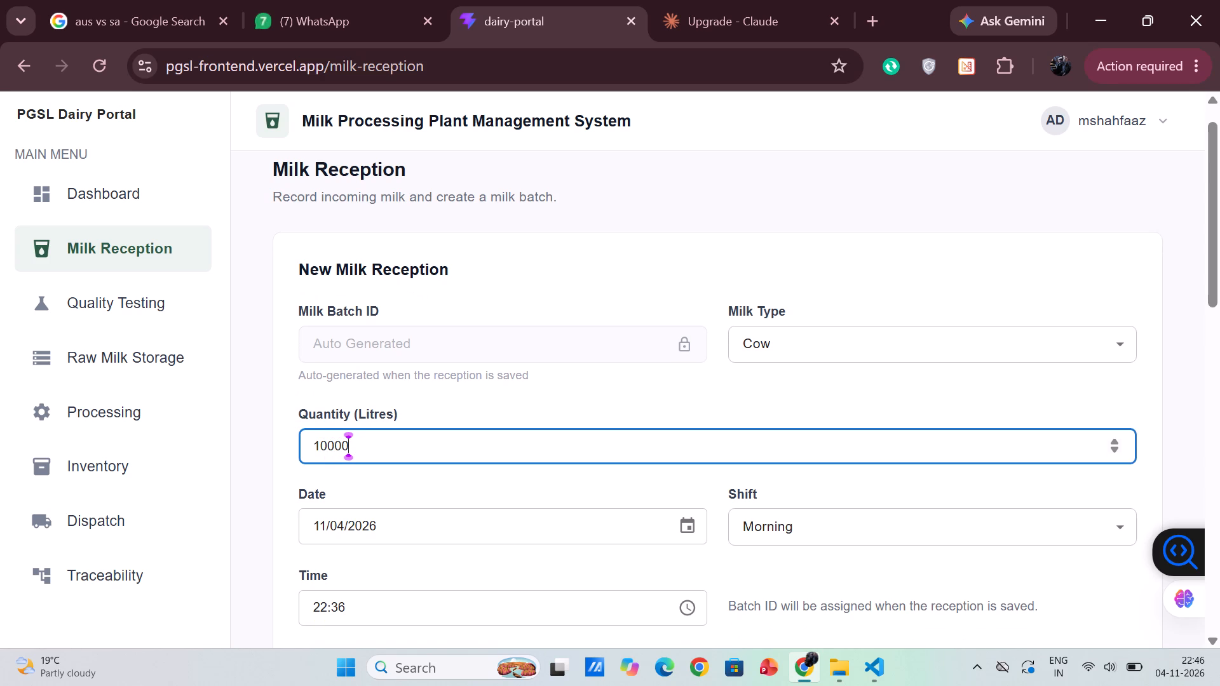
left_click(689, 528)
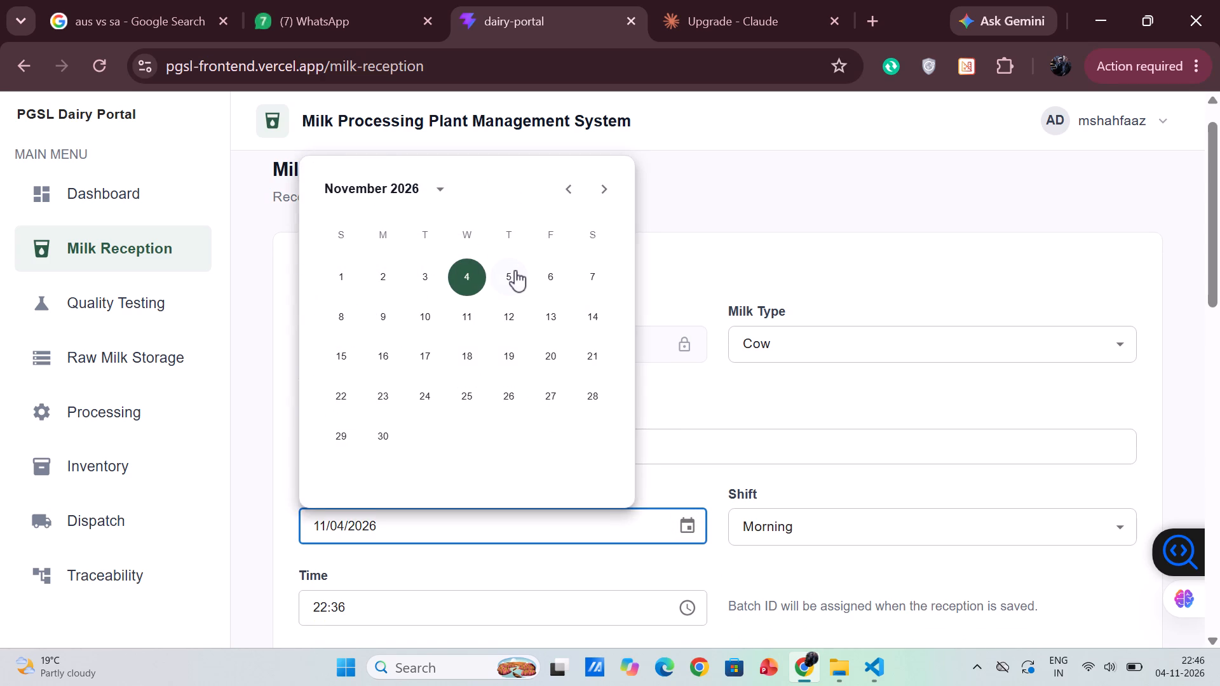
left_click(536, 275)
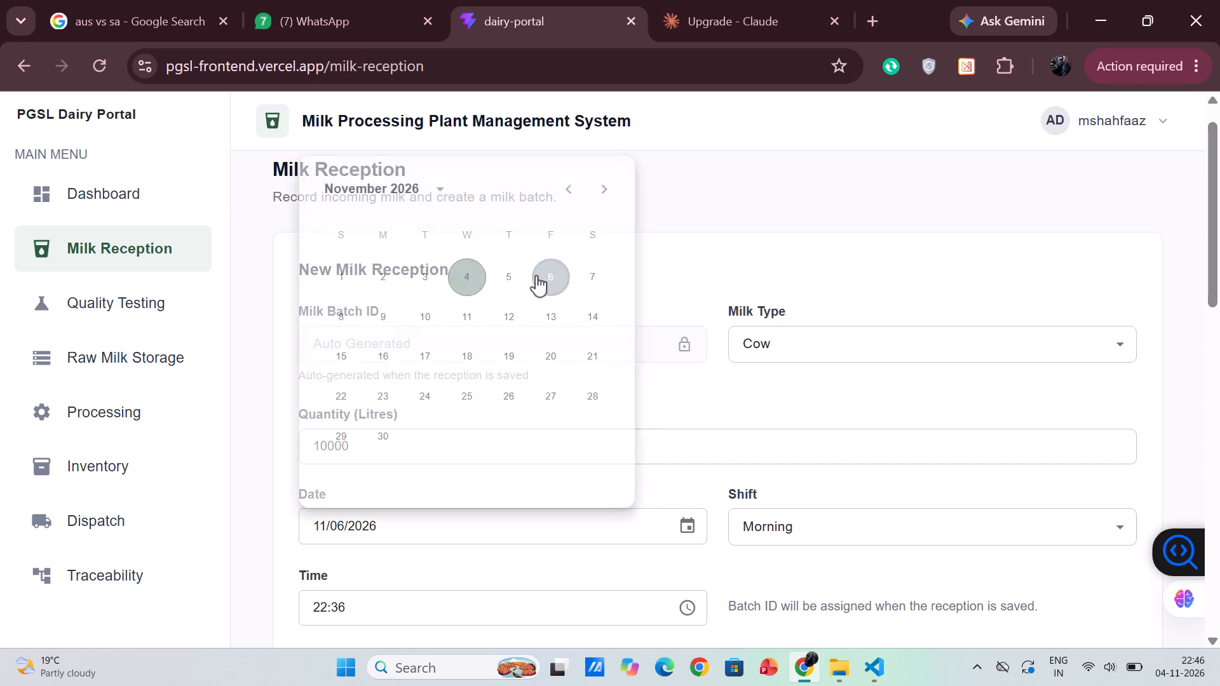
left_click(683, 525)
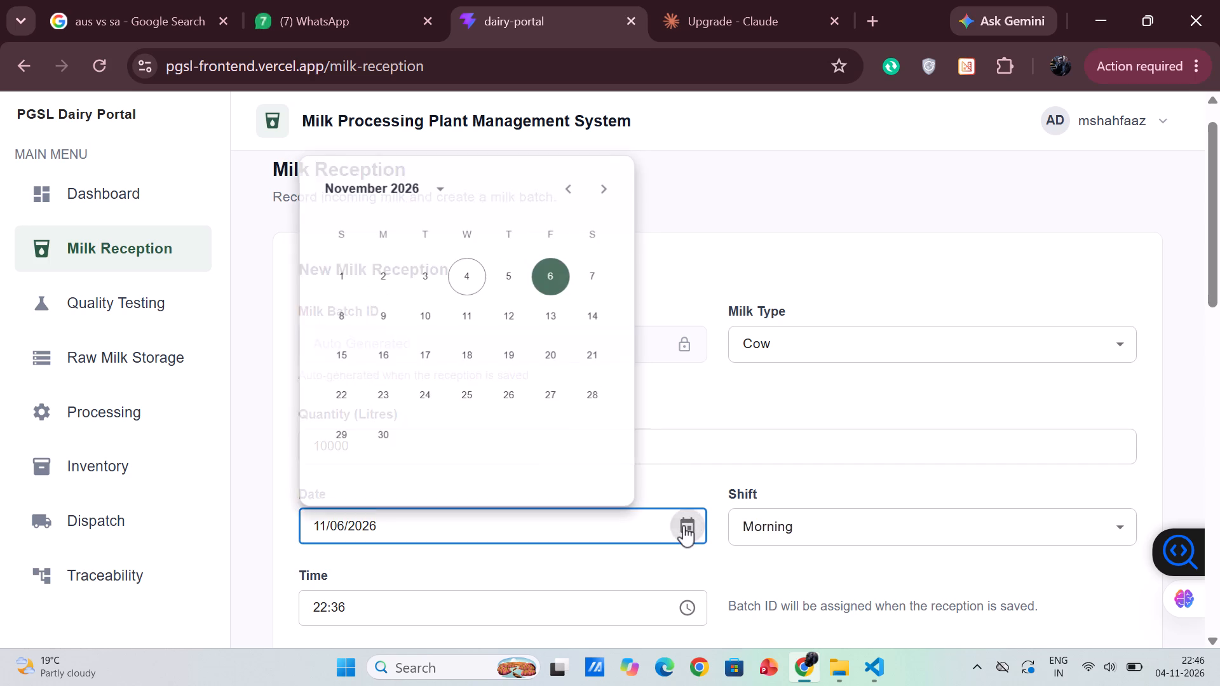
left_click(656, 443)
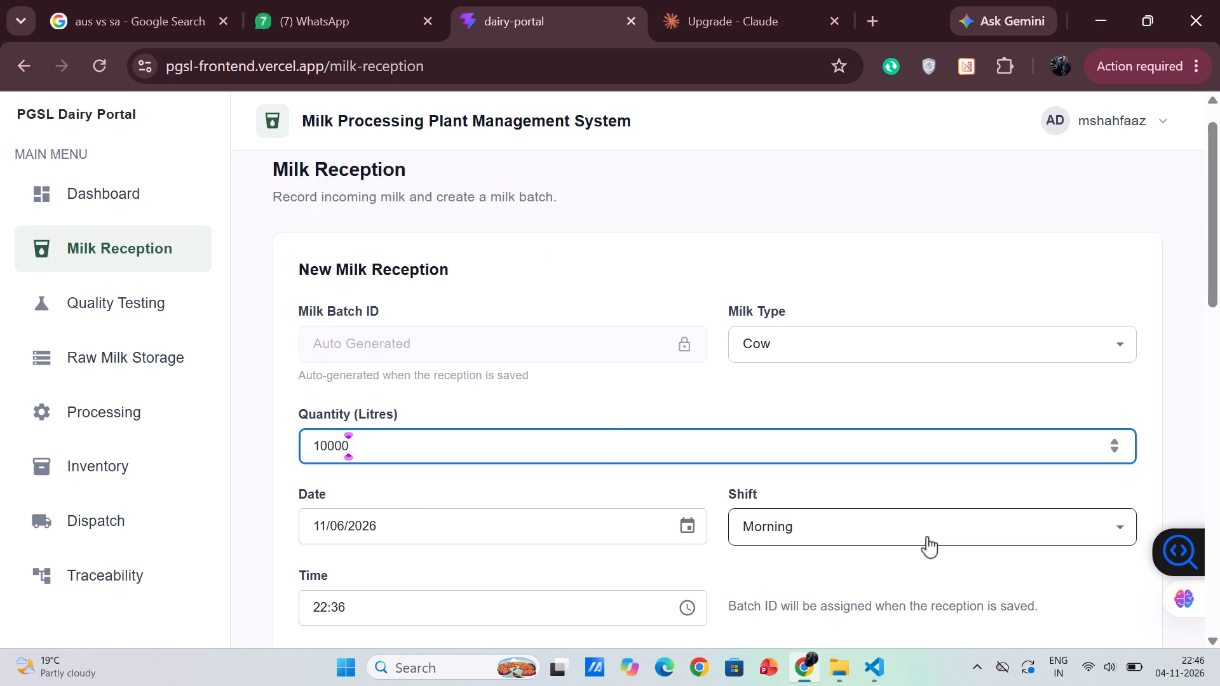
key("Return")
Check how the newly saved 10,000 L reception is dated and ordered in the Recent Milk Reception list.
scroll(926, 536, "down", 3)
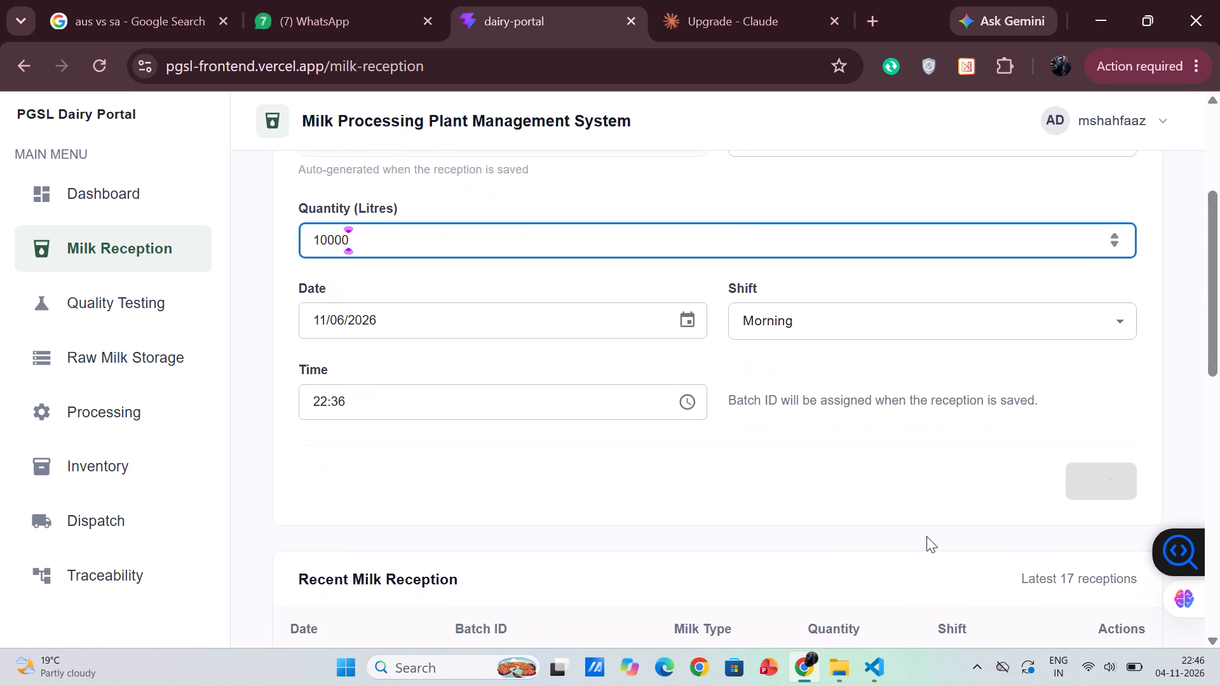
scroll(926, 536, "down", 4)
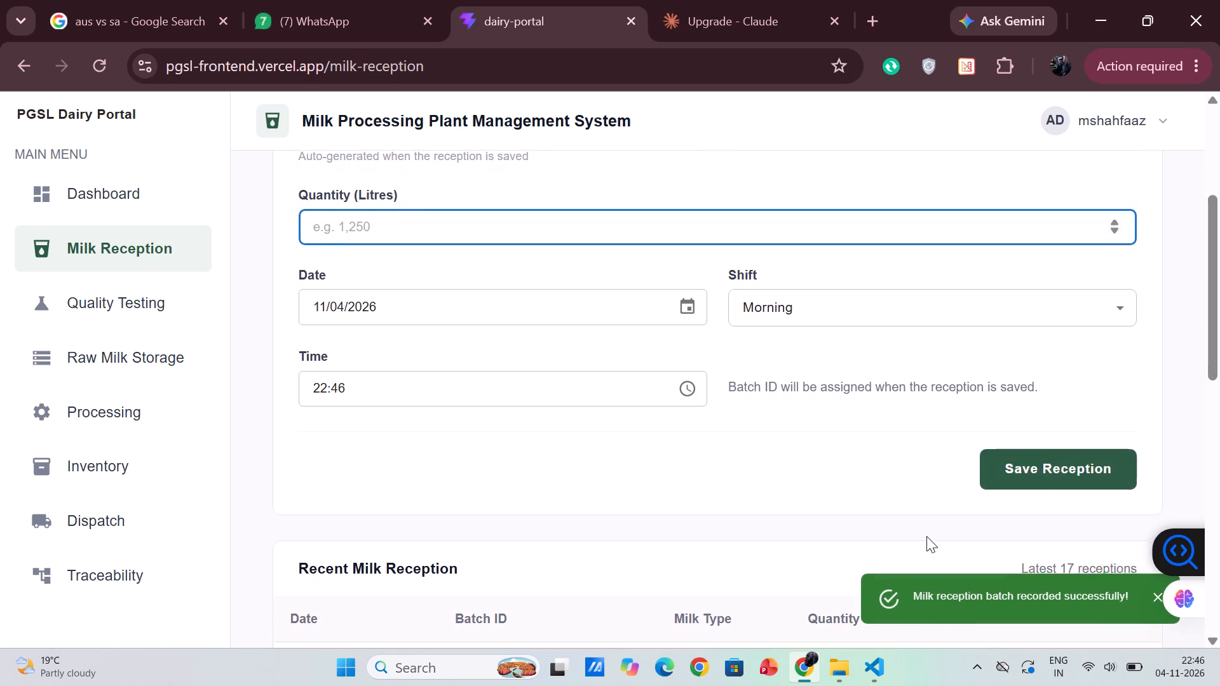
scroll(926, 536, "down", 2)
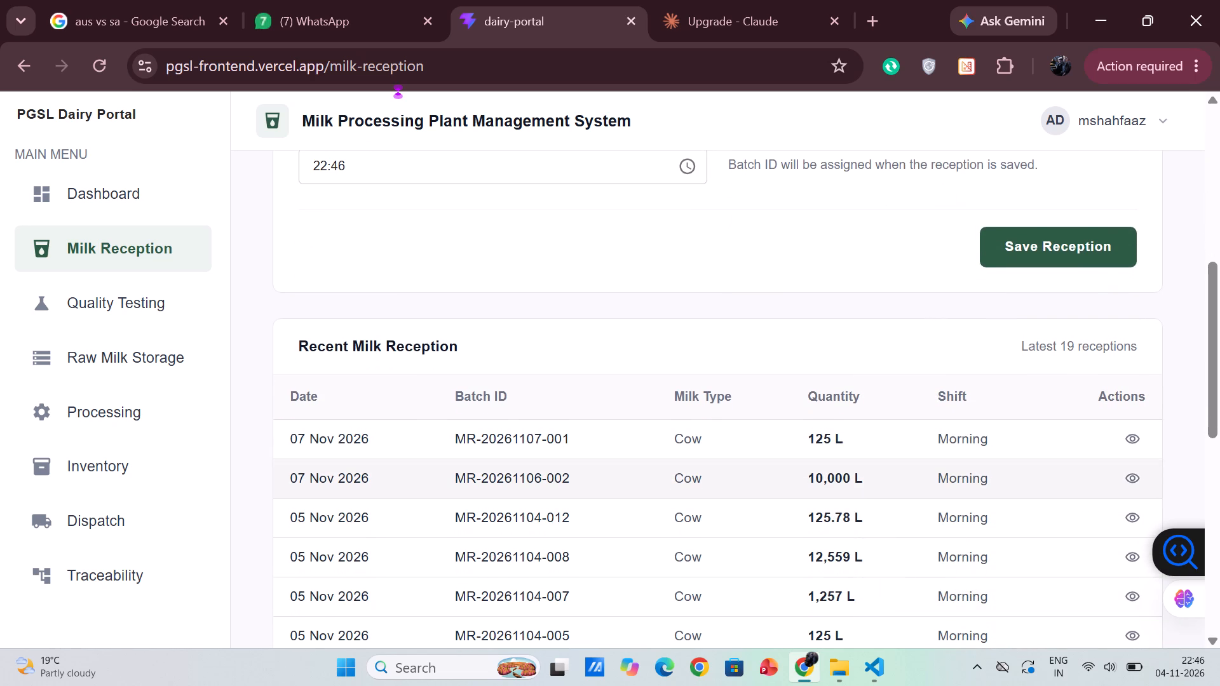
scroll(846, 479, "up", 2)
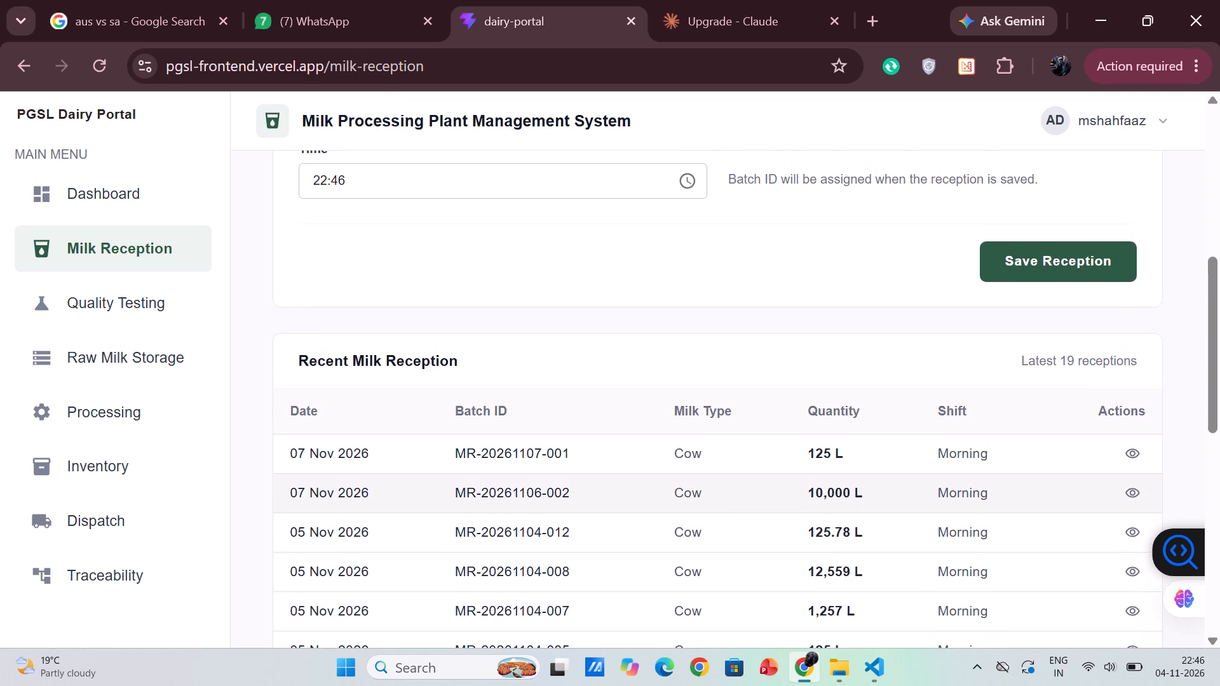
scroll(846, 479, "up", 2)
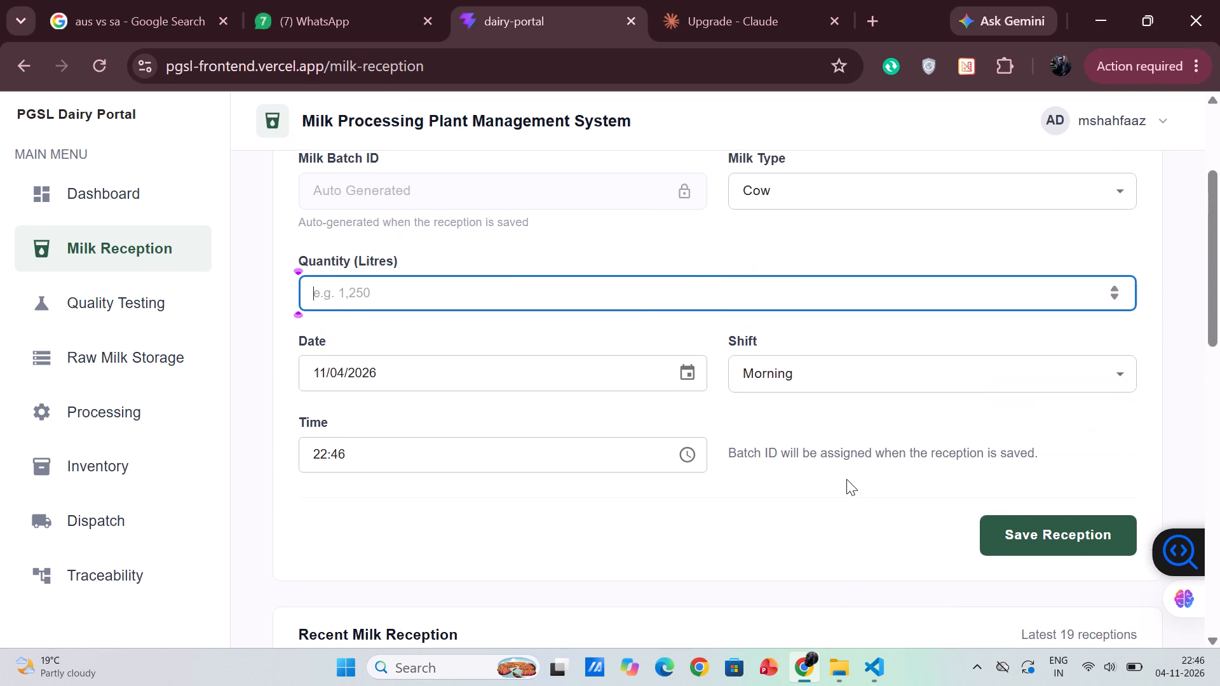
left_click(408, 508)
scroll(408, 508, "down", 2)
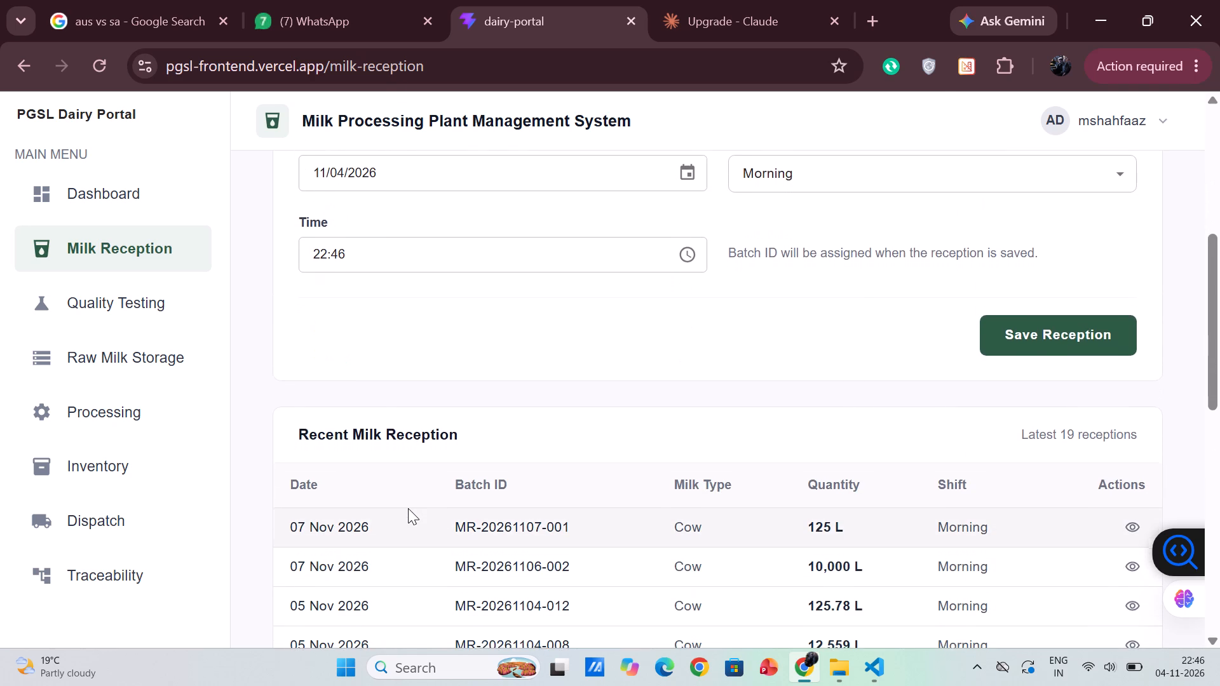
scroll(408, 508, "down", 2)
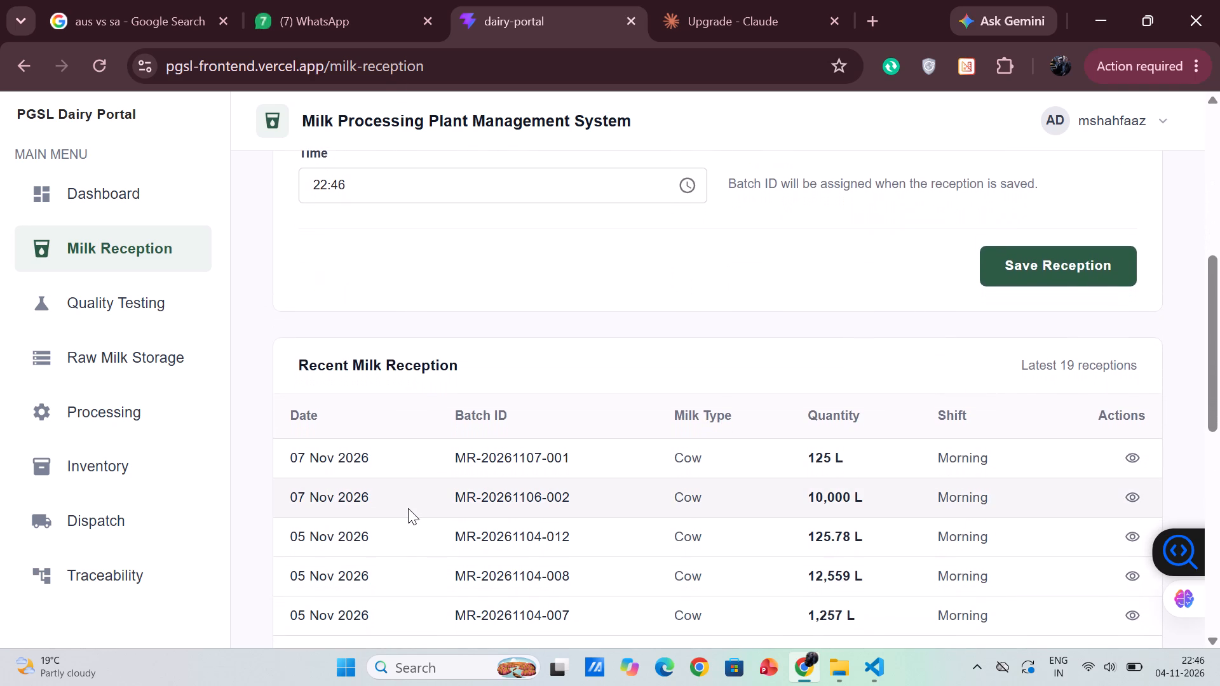
scroll(408, 508, "down", 1)
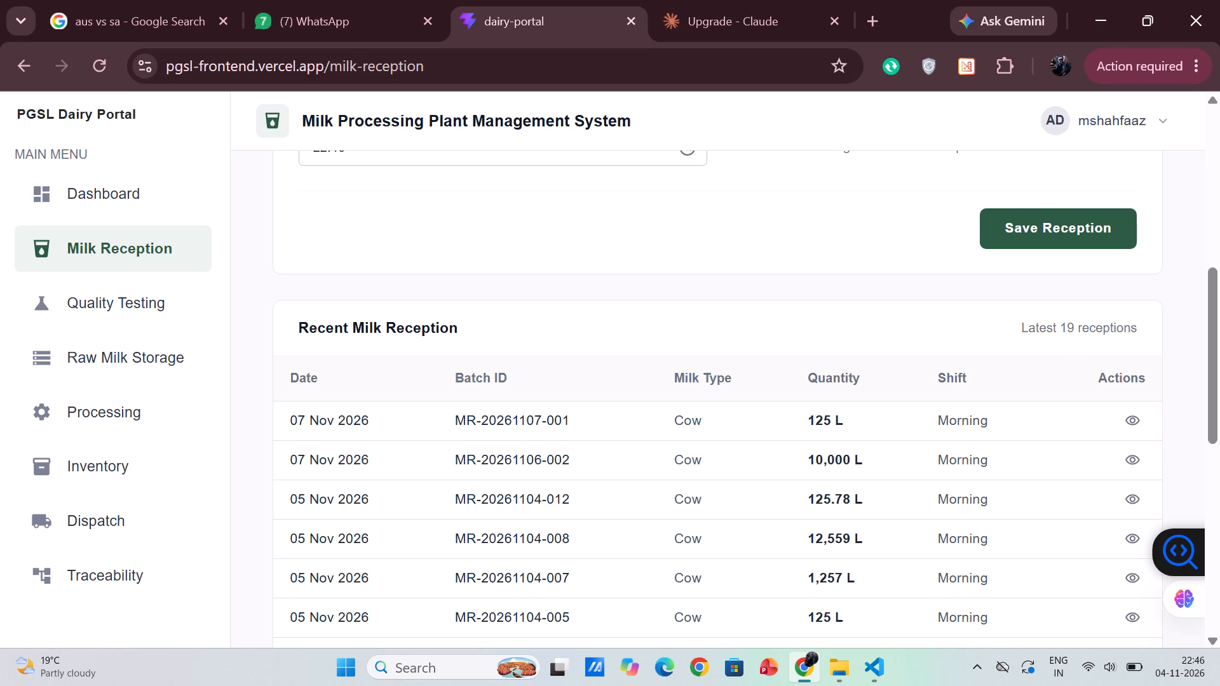
Save another milk reception of 12567 litres, keeping the prefilled date, time and shift.
scroll(744, 431, "up", 4)
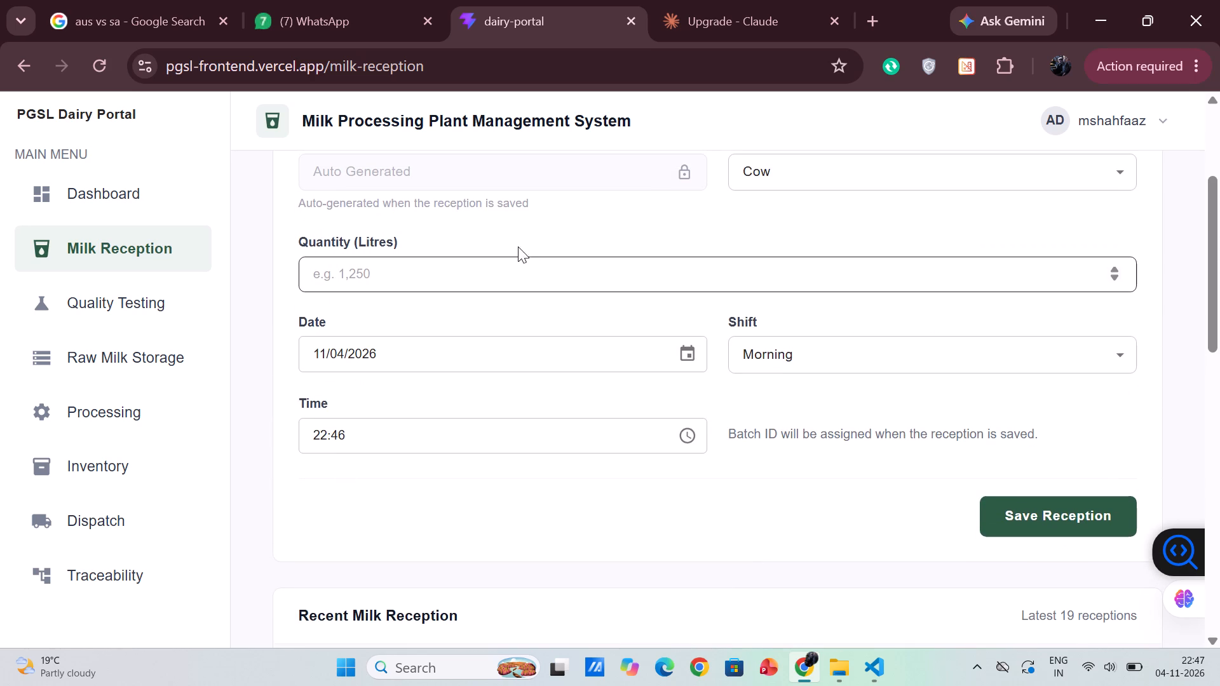
scroll(405, 285, "up", 1)
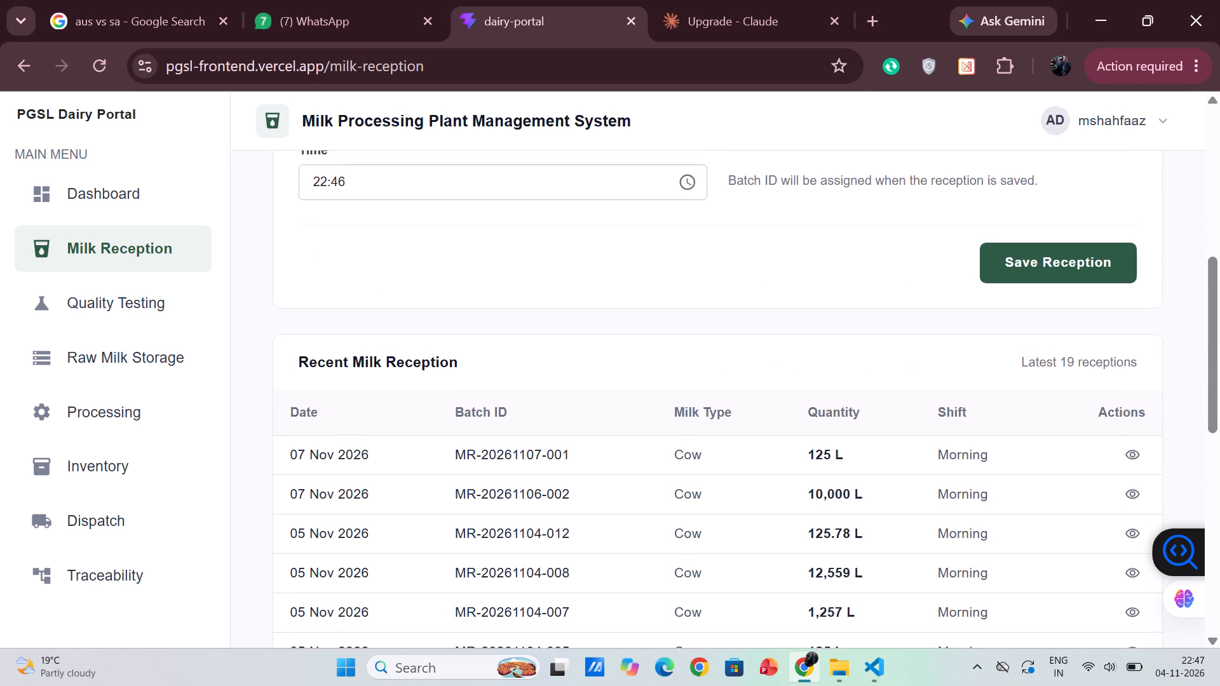
scroll(405, 285, "up", 1)
left_click(391, 267)
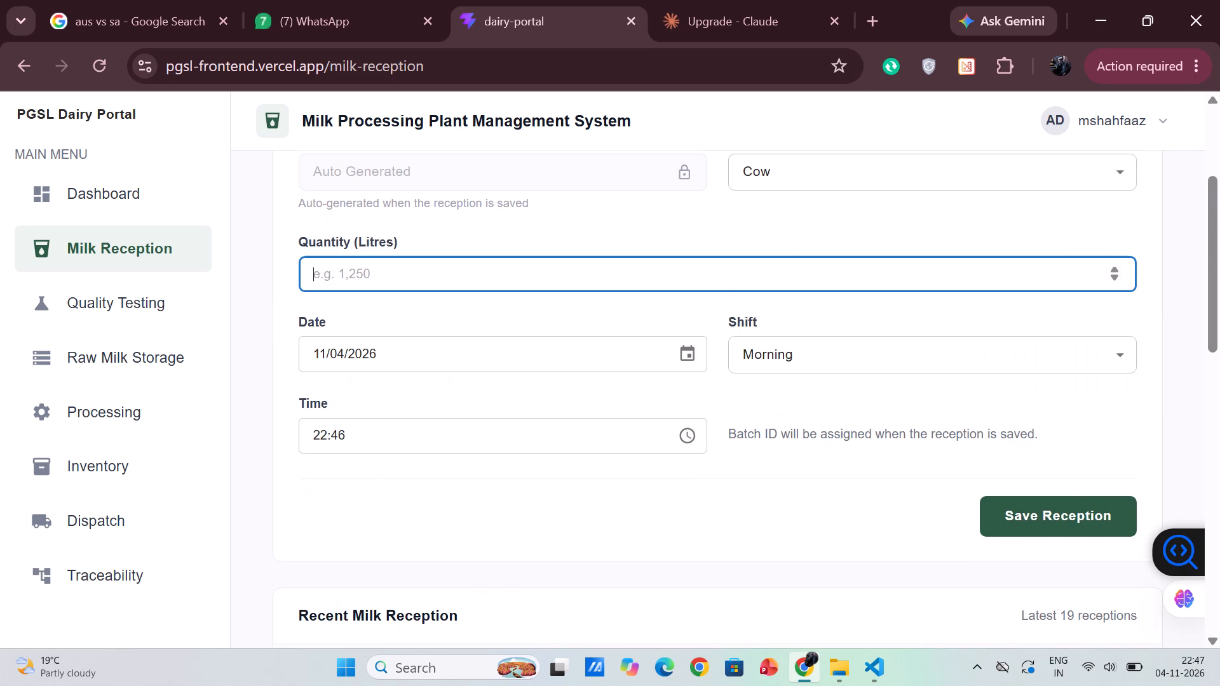
type("12567")
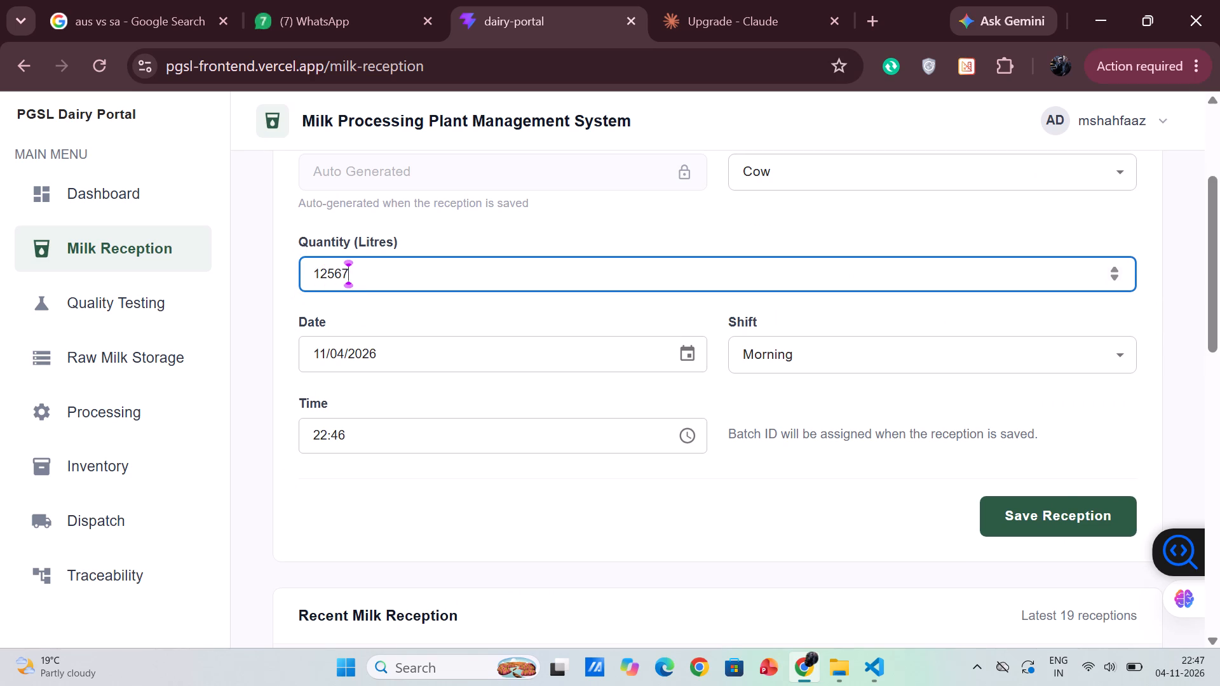
key("Return")
Compare the date and batch ID of the 12,567 L reception with the other entries in the Recent Milk Reception list.
scroll(628, 556, "down", 2)
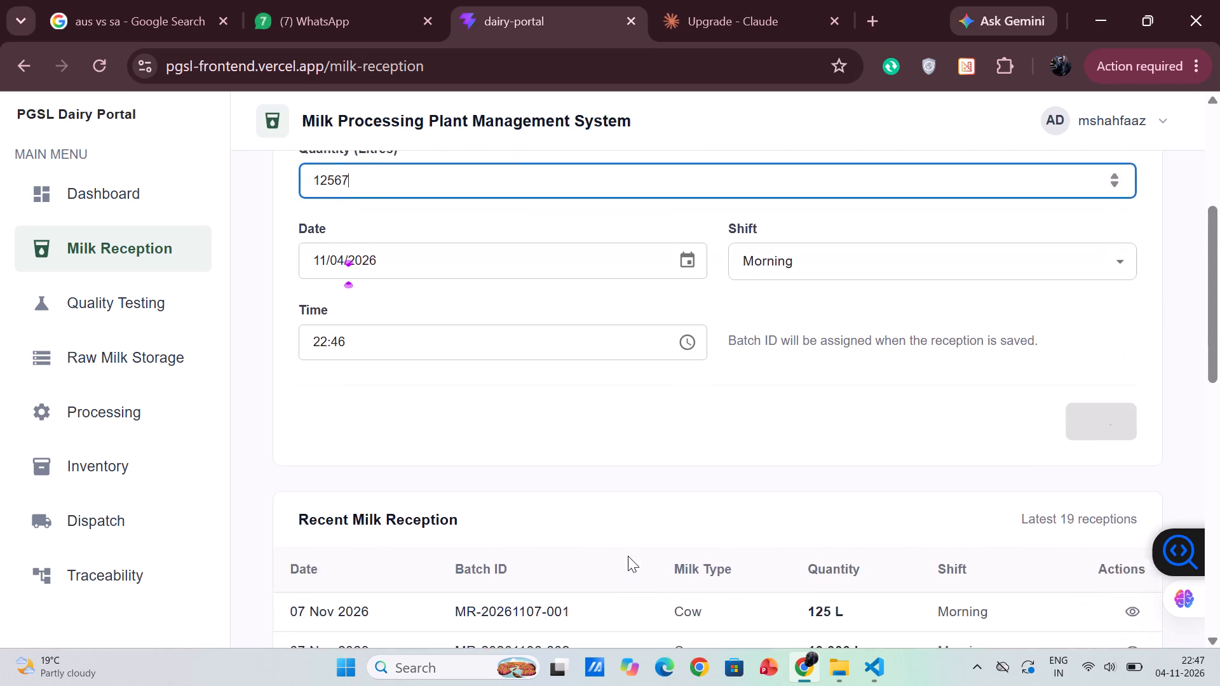
scroll(628, 556, "down", 3)
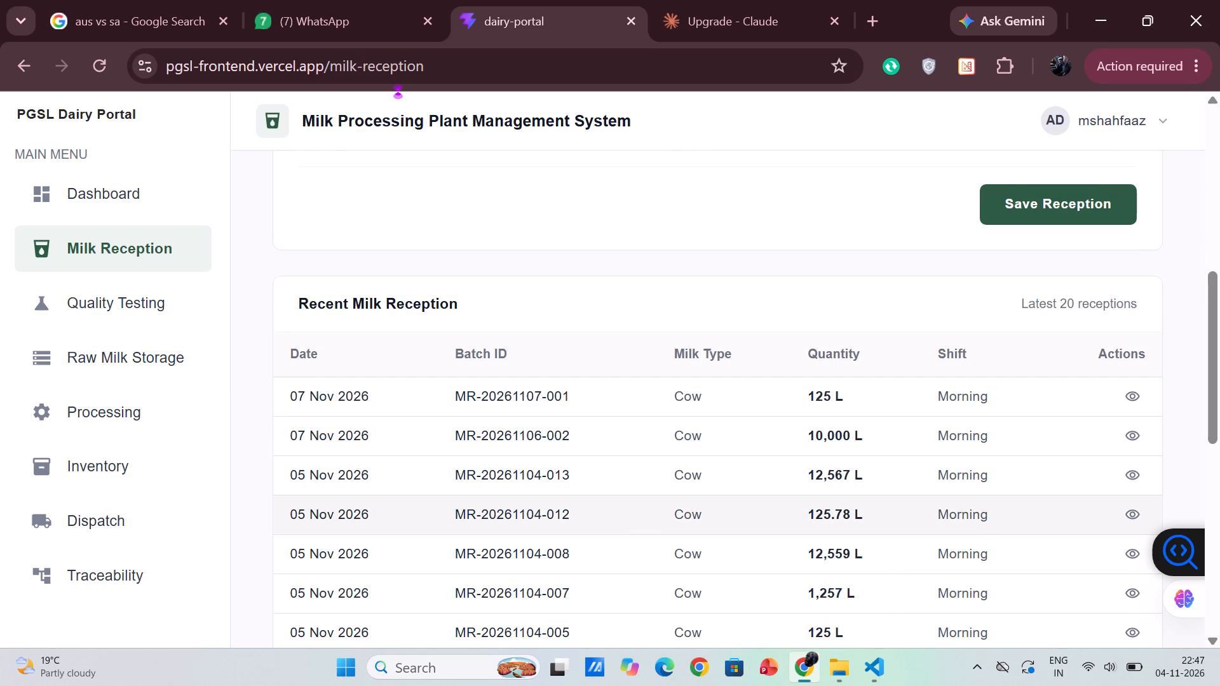
scroll(842, 513, "up", 1)
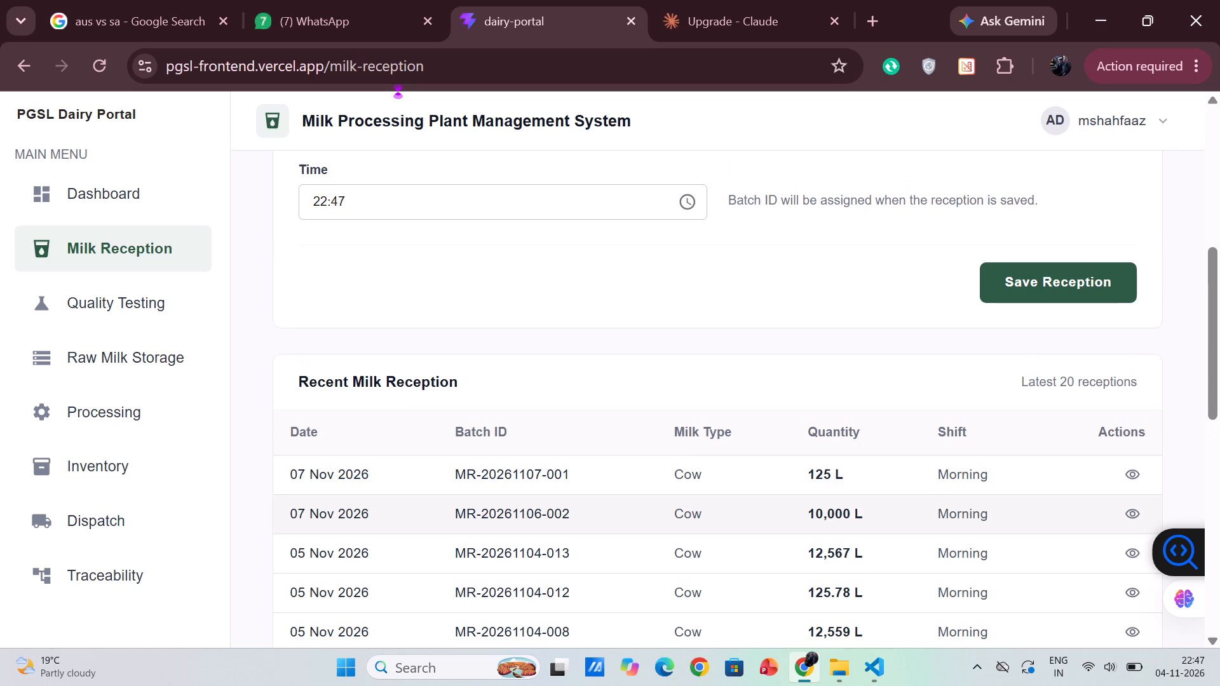
scroll(789, 510, "down", 6)
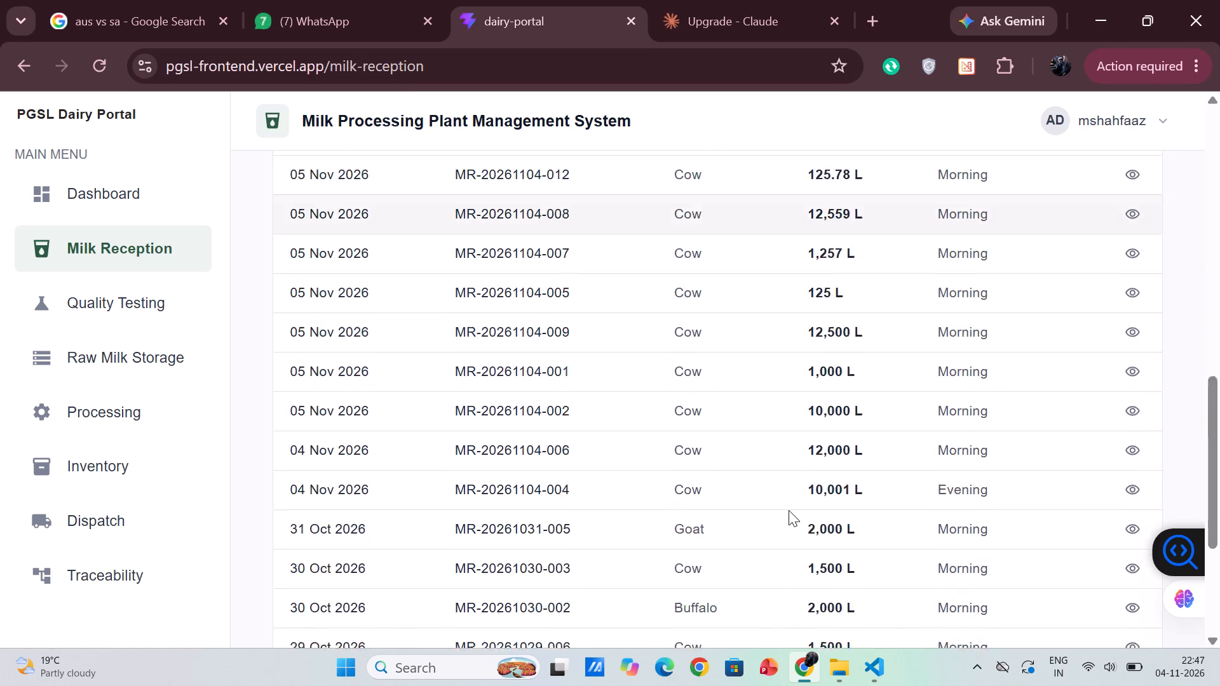
scroll(789, 510, "down", 4)
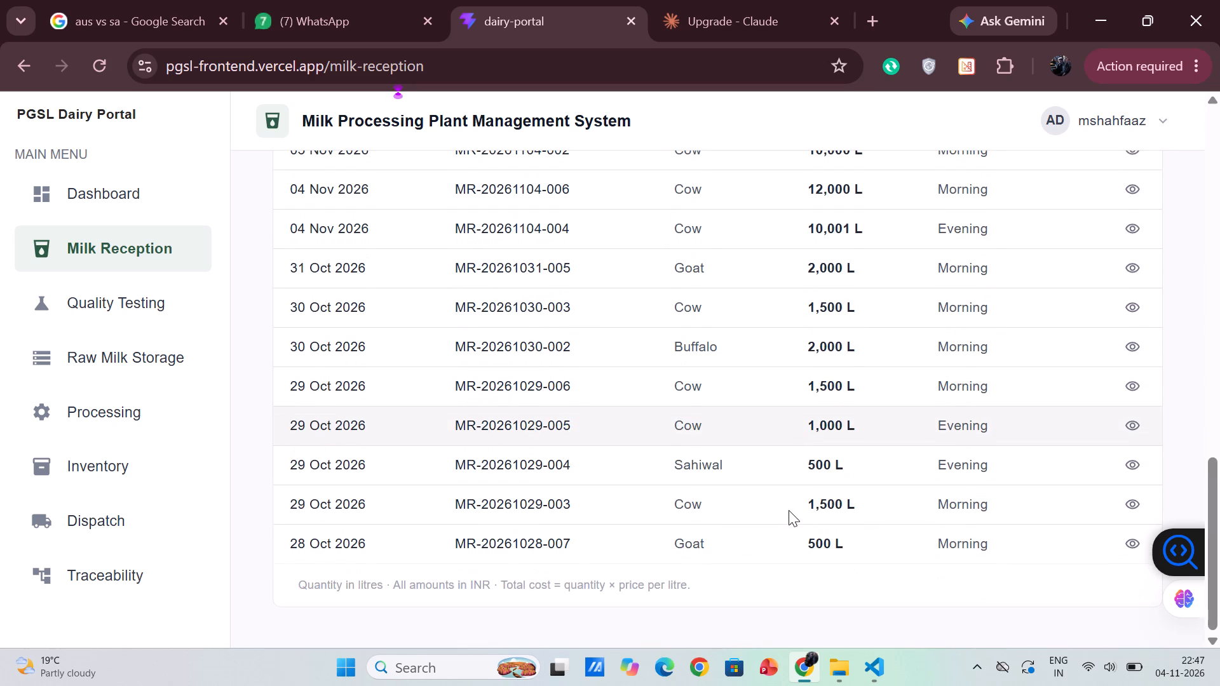
scroll(789, 510, "up", 6)
scroll(789, 510, "down", 1)
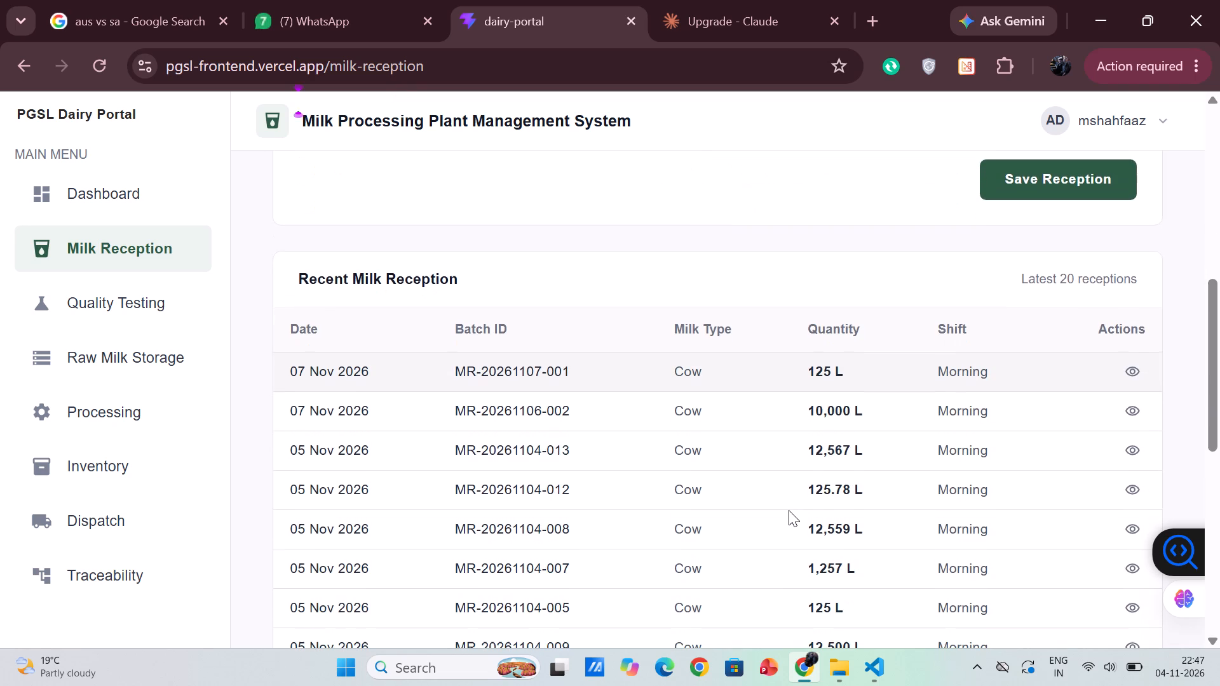
scroll(789, 510, "down", 1)
Save a new cow milk reception of 1235 litres dated 11/09/2026, keeping the prefilled time and shift.
scroll(789, 510, "up", 3)
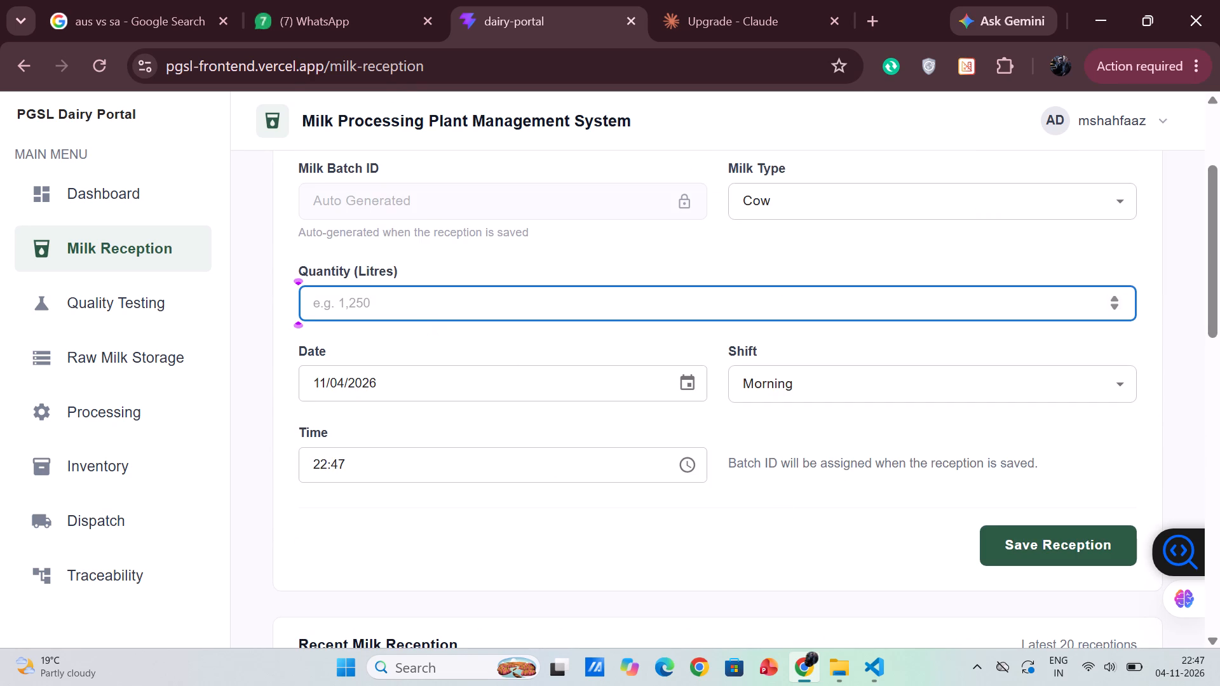
type("1235")
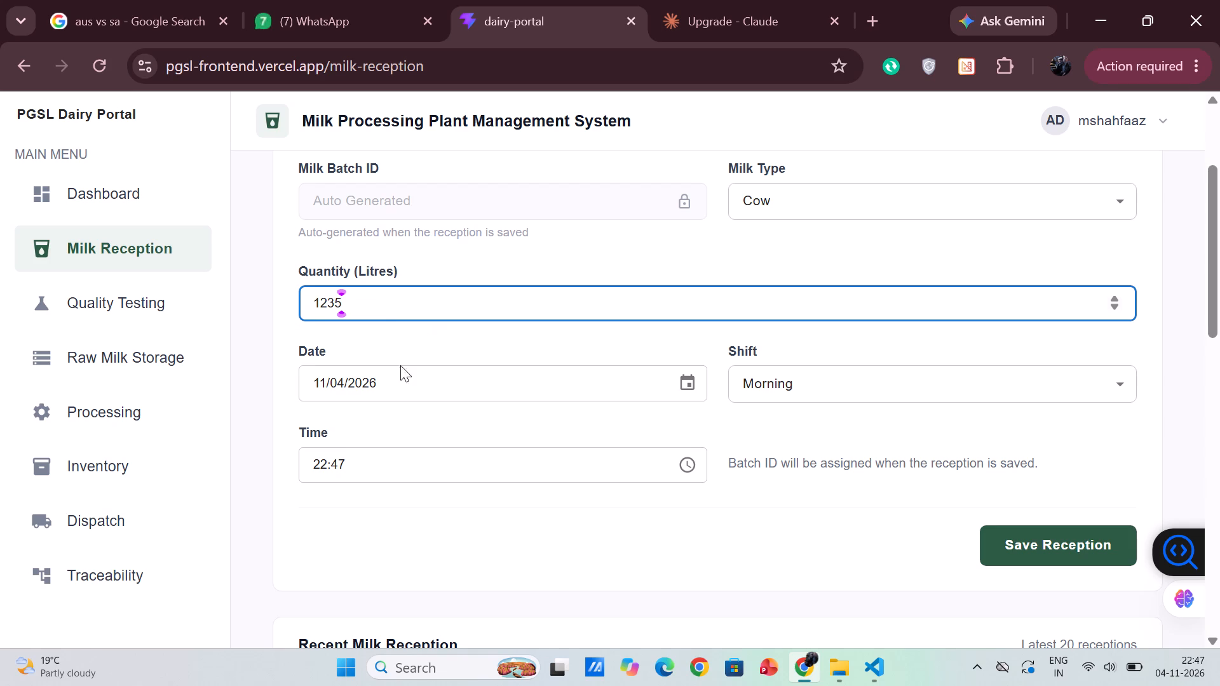
left_click(687, 381)
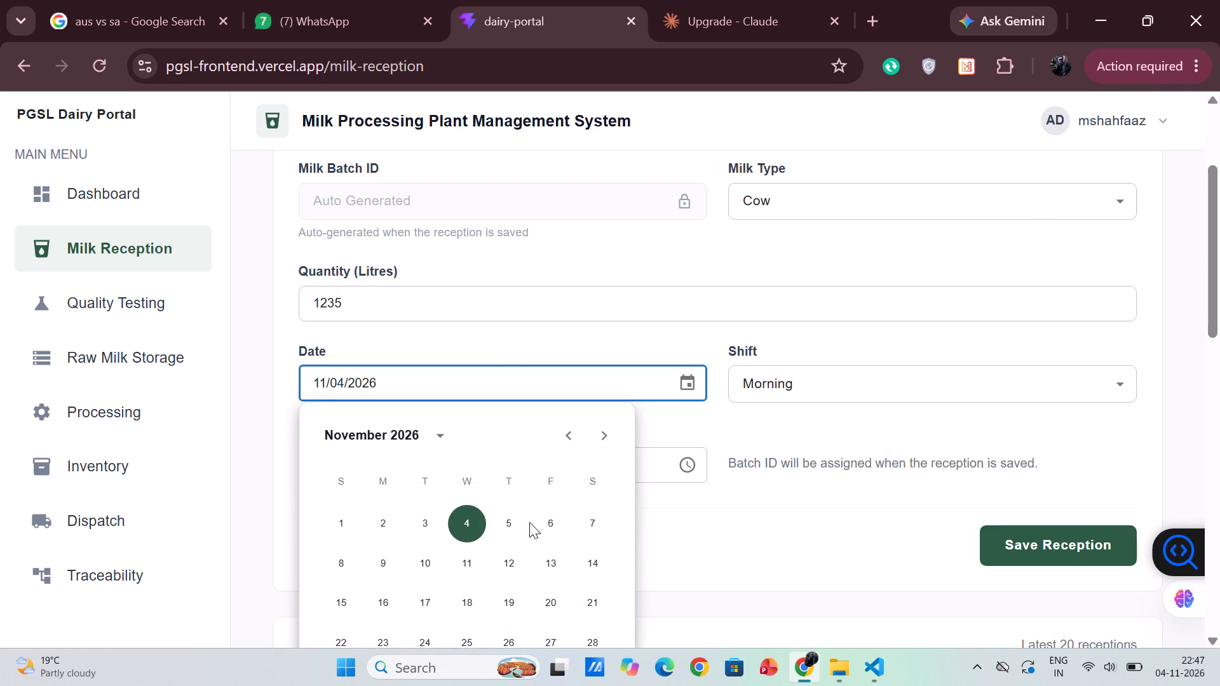
left_click(552, 532)
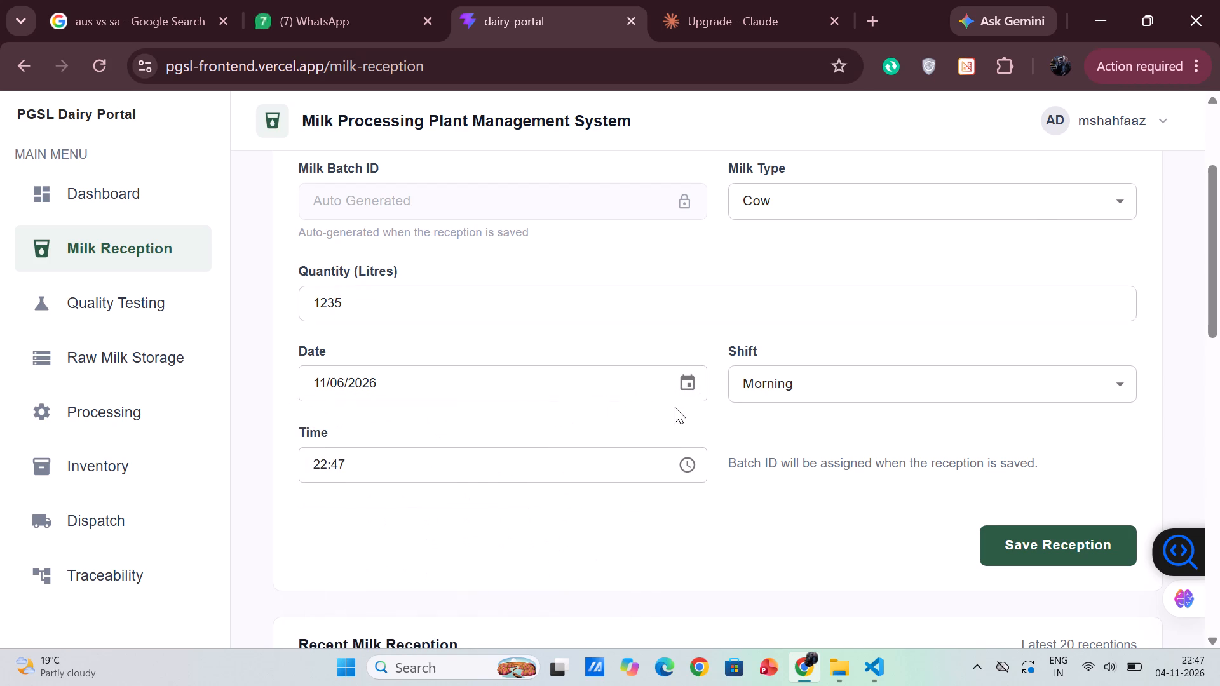
left_click(695, 371)
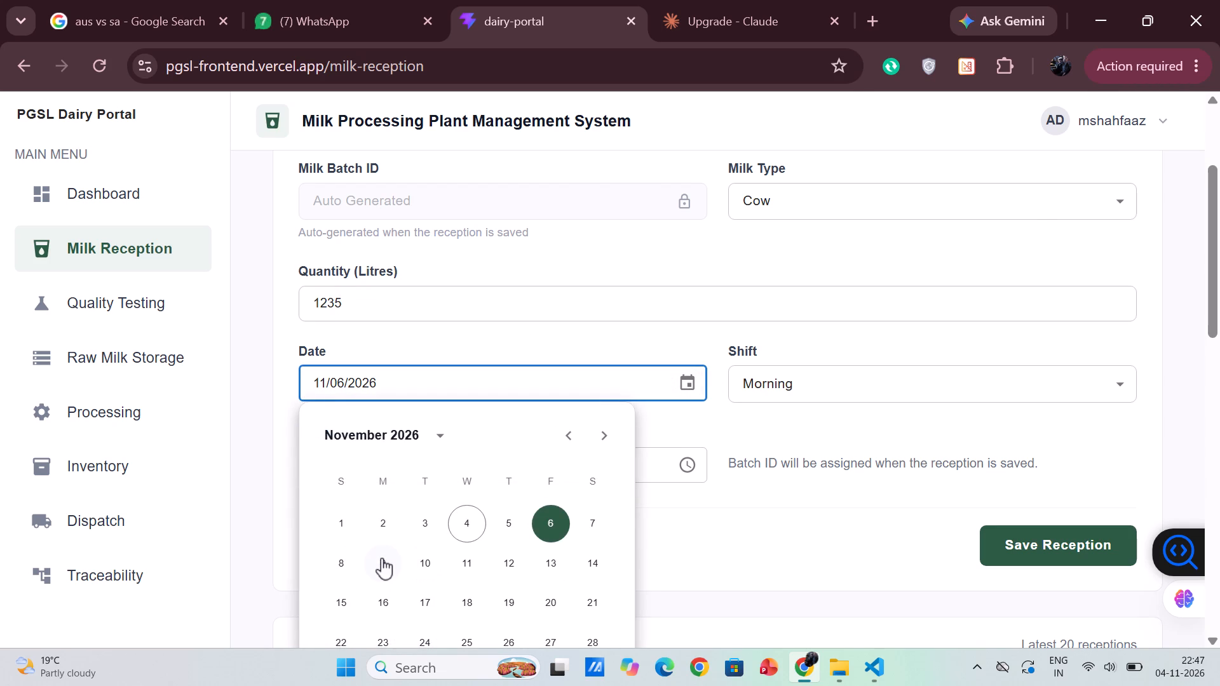
left_click(381, 558)
left_click(1104, 548)
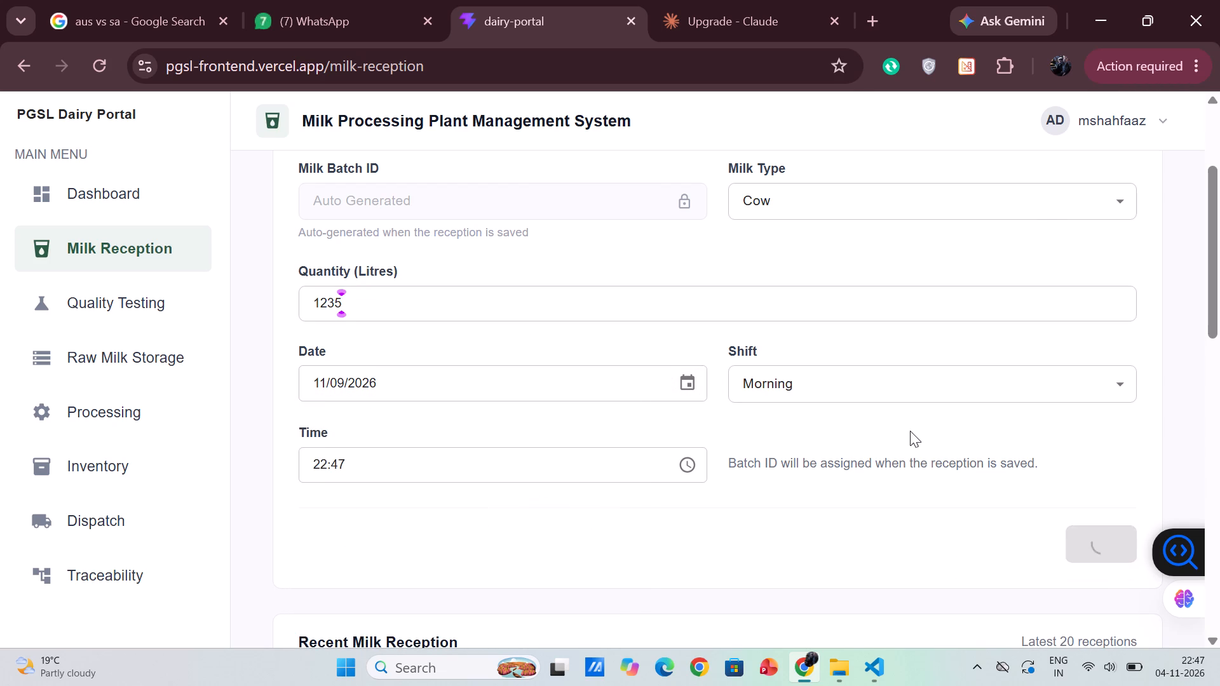
Check how the newly saved 1,235 L reception is dated and ordered in the Recent Milk Reception list.
scroll(910, 431, "down", 5)
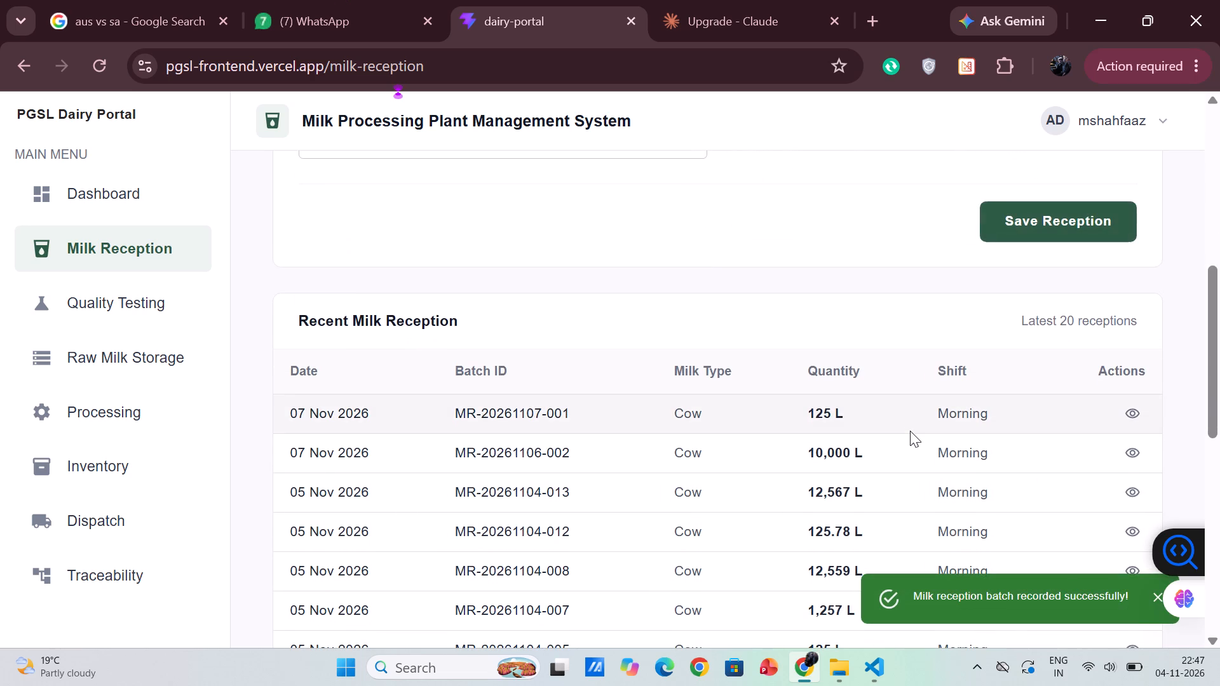
scroll(873, 490, "down", 1)
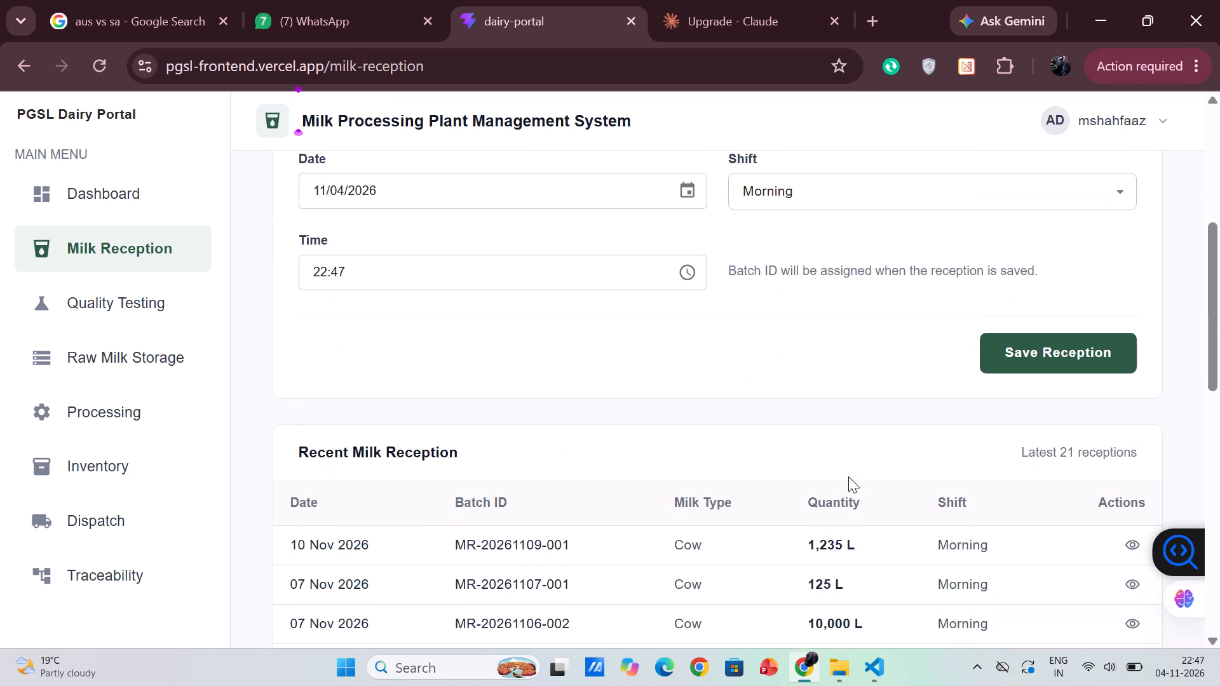
scroll(847, 508, "down", 3)
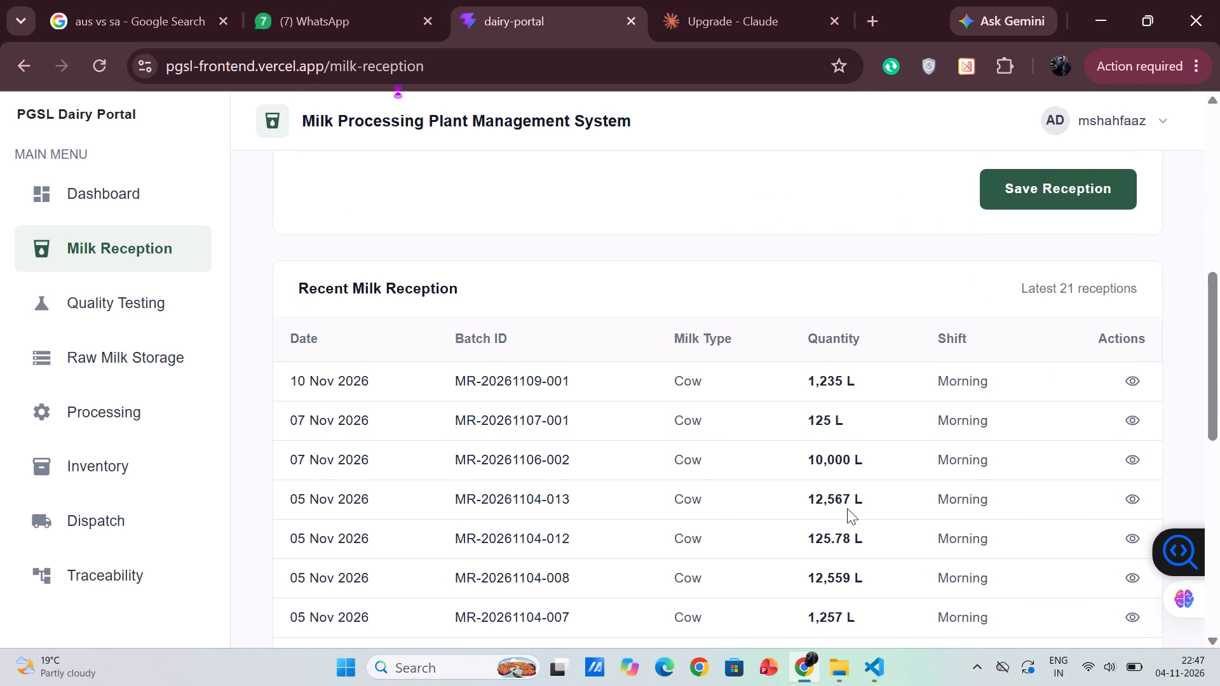
Save another cow milk reception of 10000 litres, keeping the prefilled date 11/04/2026, time and Morning shift.
scroll(847, 508, "up", 1)
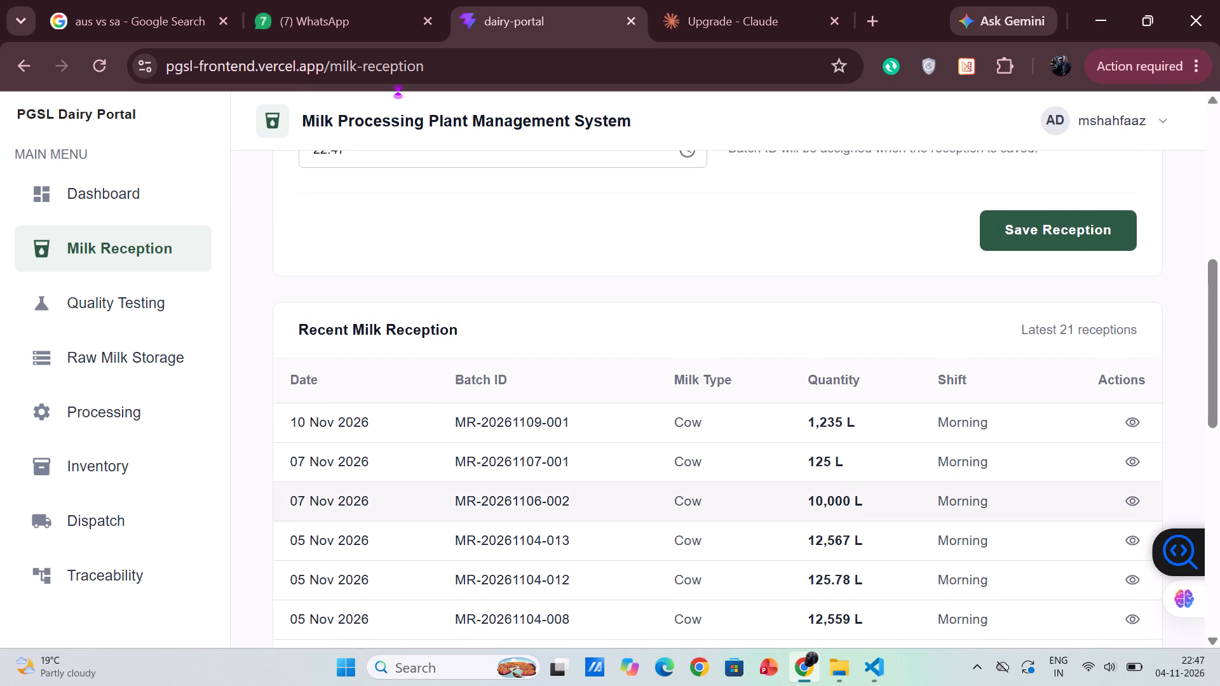
scroll(847, 508, "up", 3)
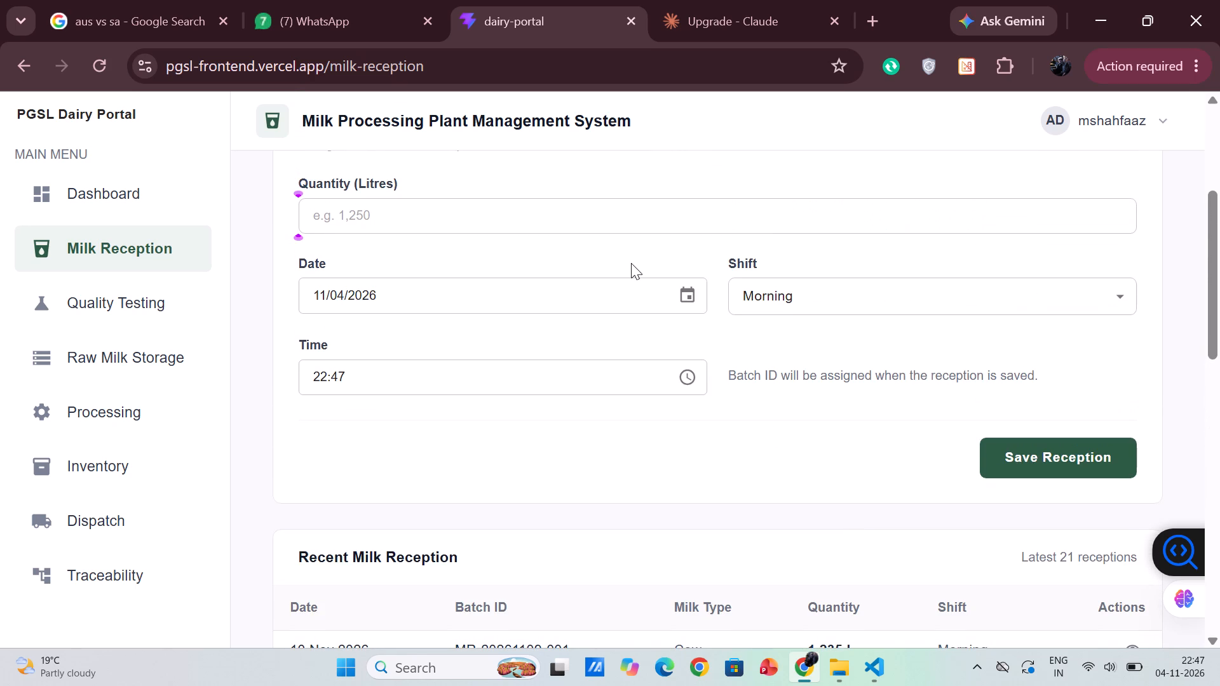
scroll(634, 263, "up", 1)
left_click(435, 289)
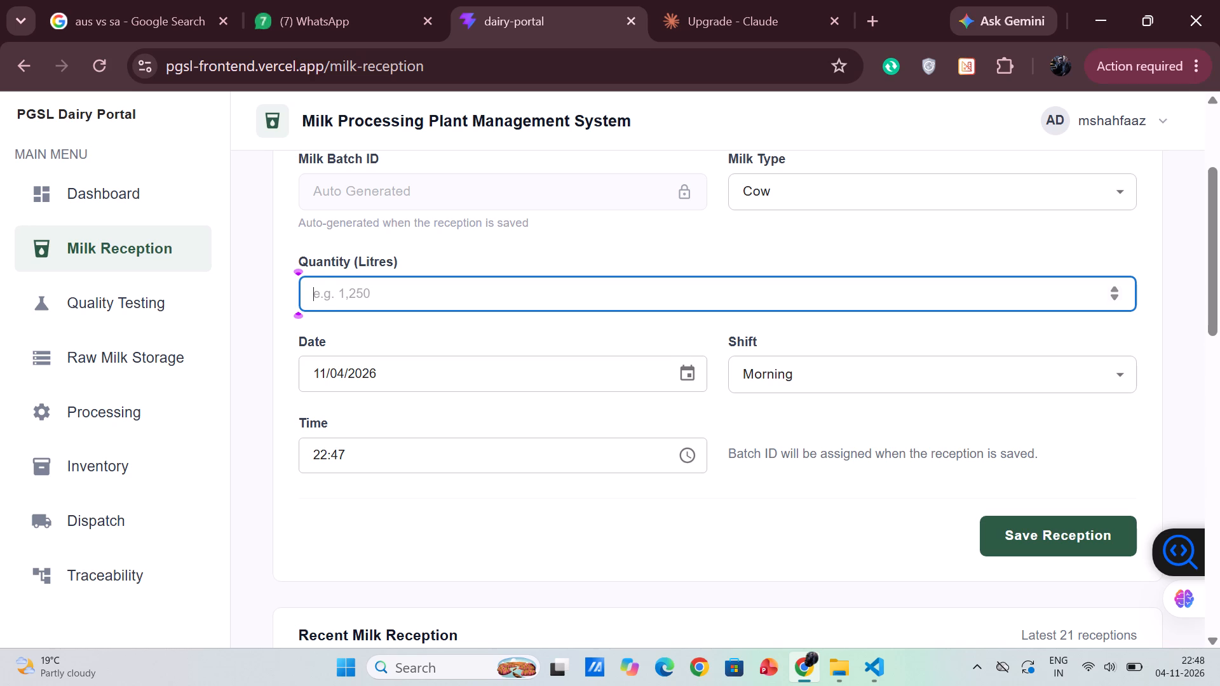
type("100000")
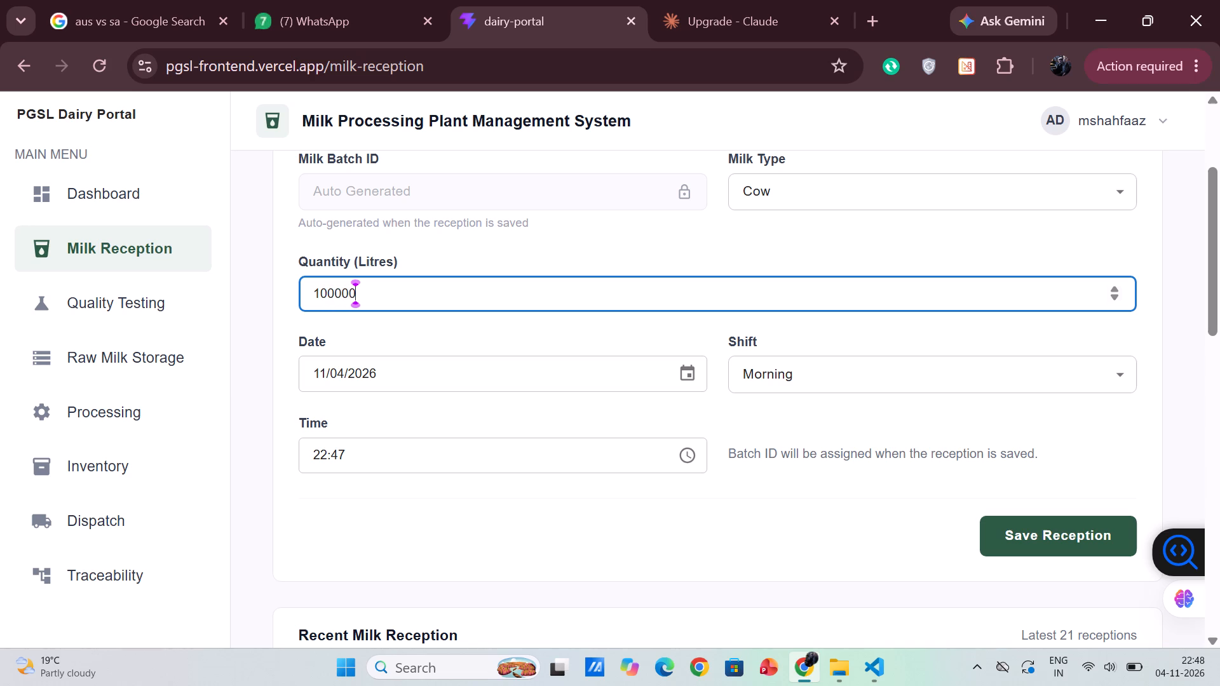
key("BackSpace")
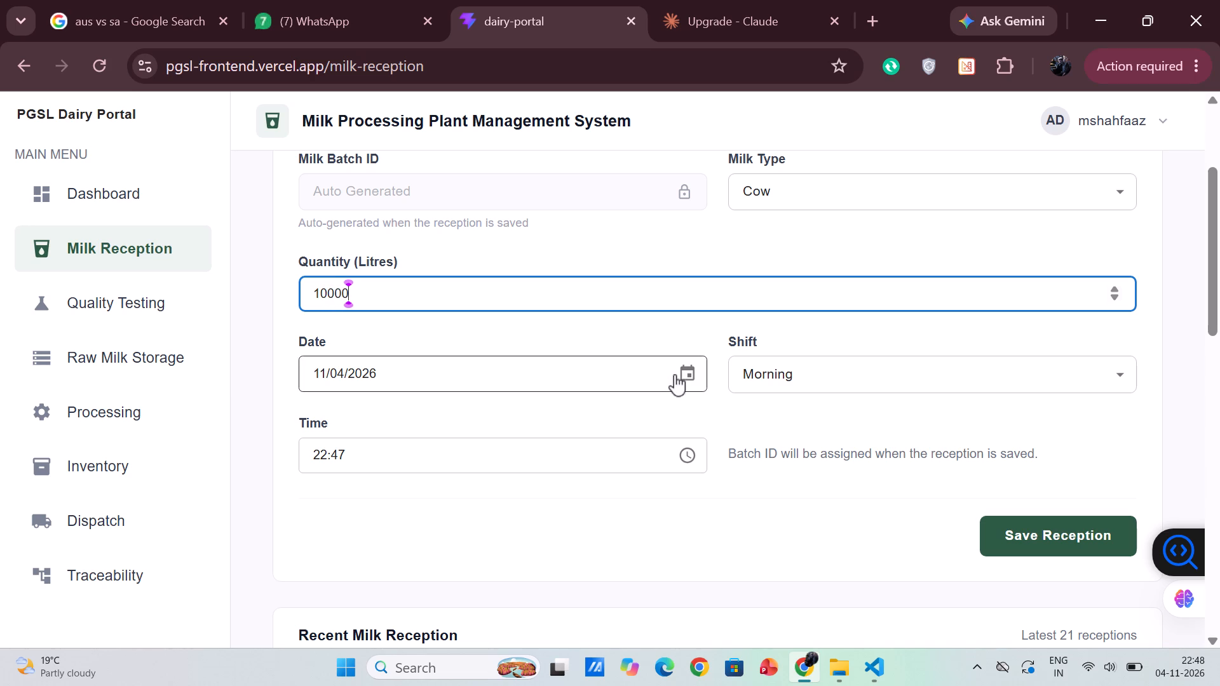
left_click(682, 373)
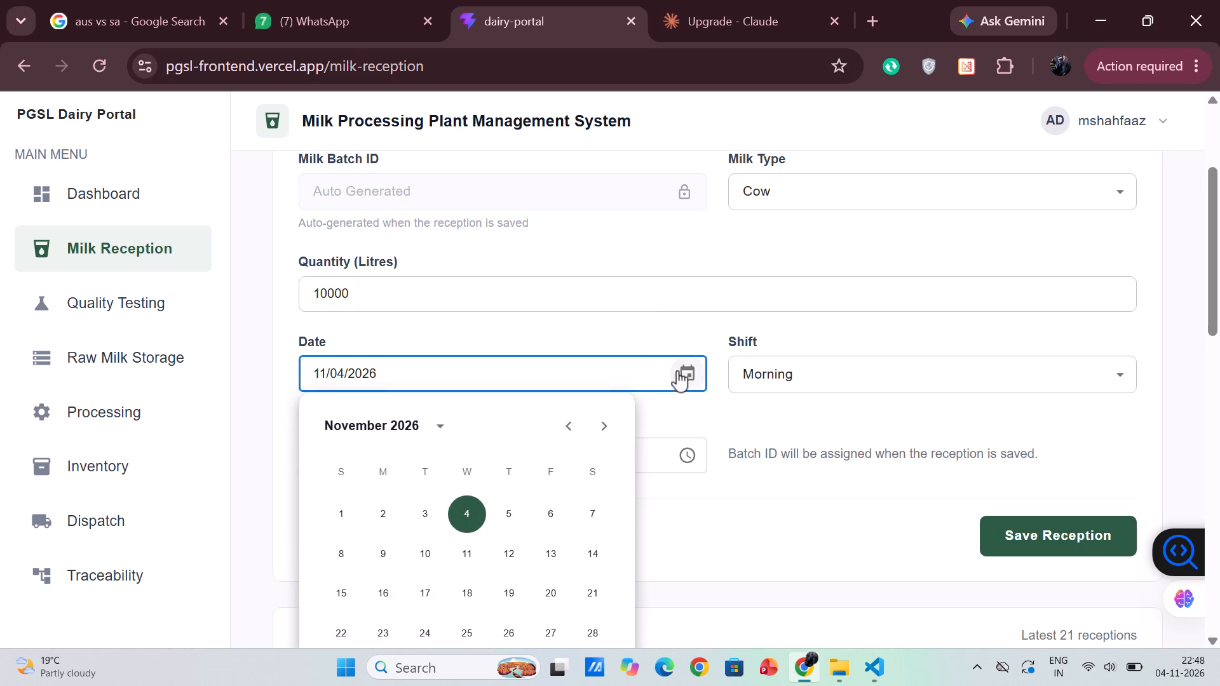
left_click(628, 336)
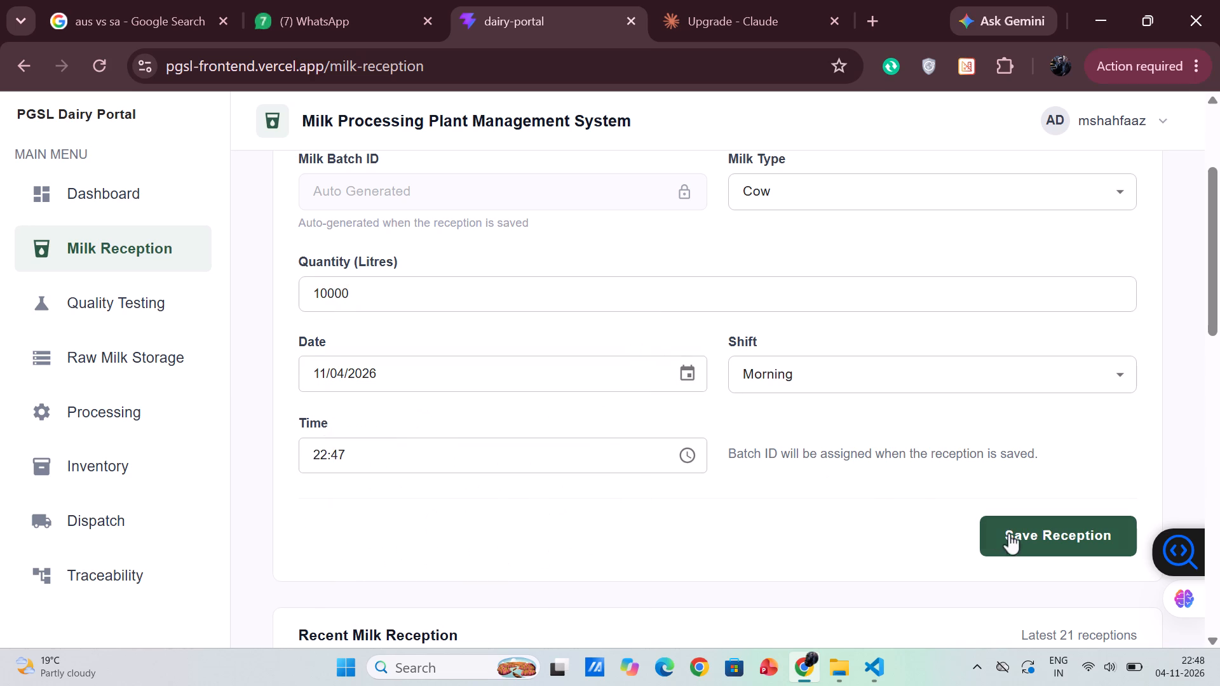
left_click(1047, 518)
left_click(776, 449)
scroll(776, 449, "down", 3)
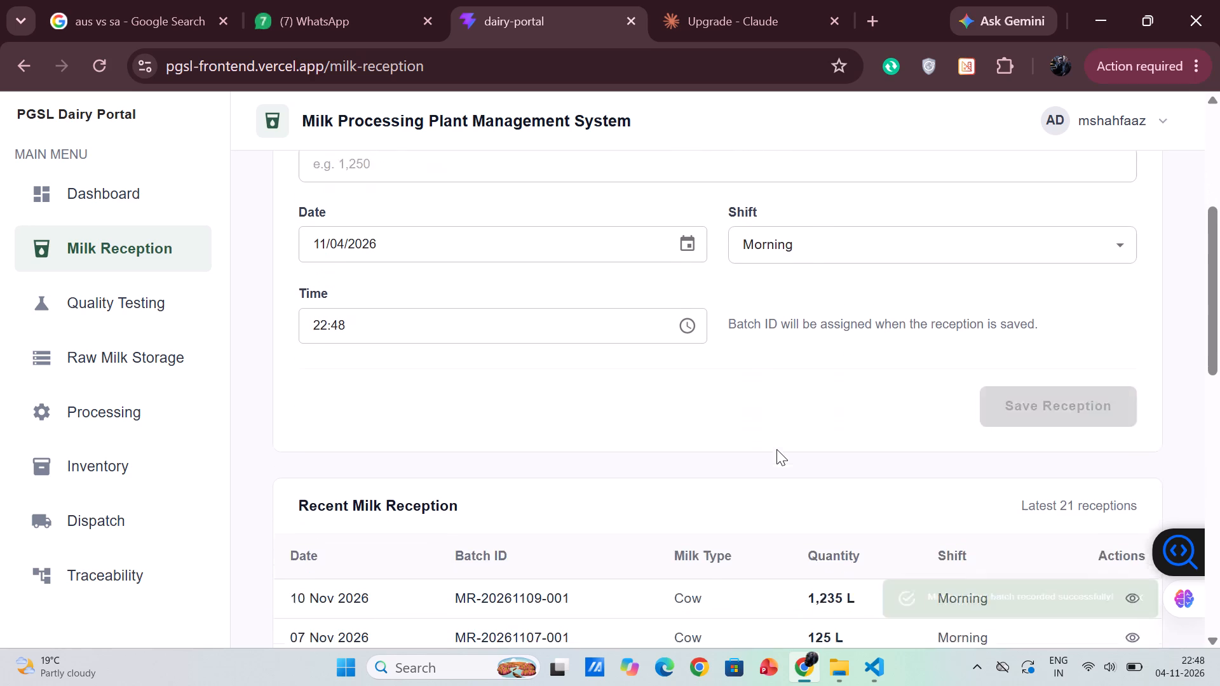
scroll(776, 449, "down", 2)
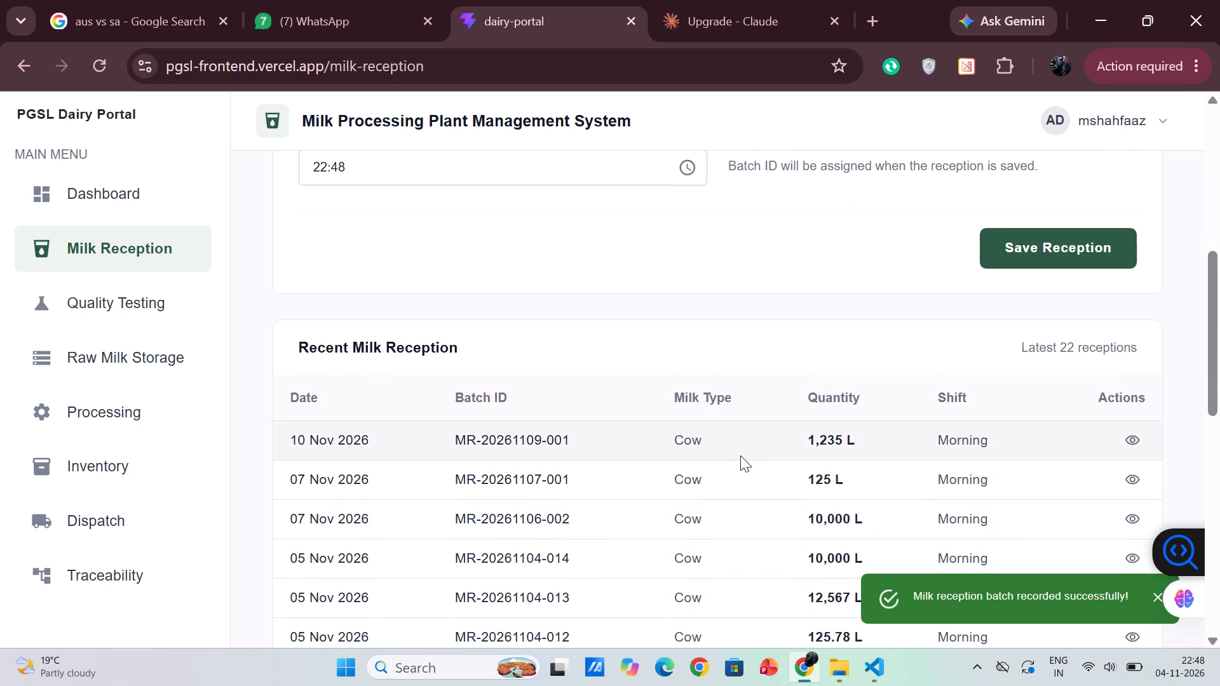
scroll(658, 482, "down", 2)
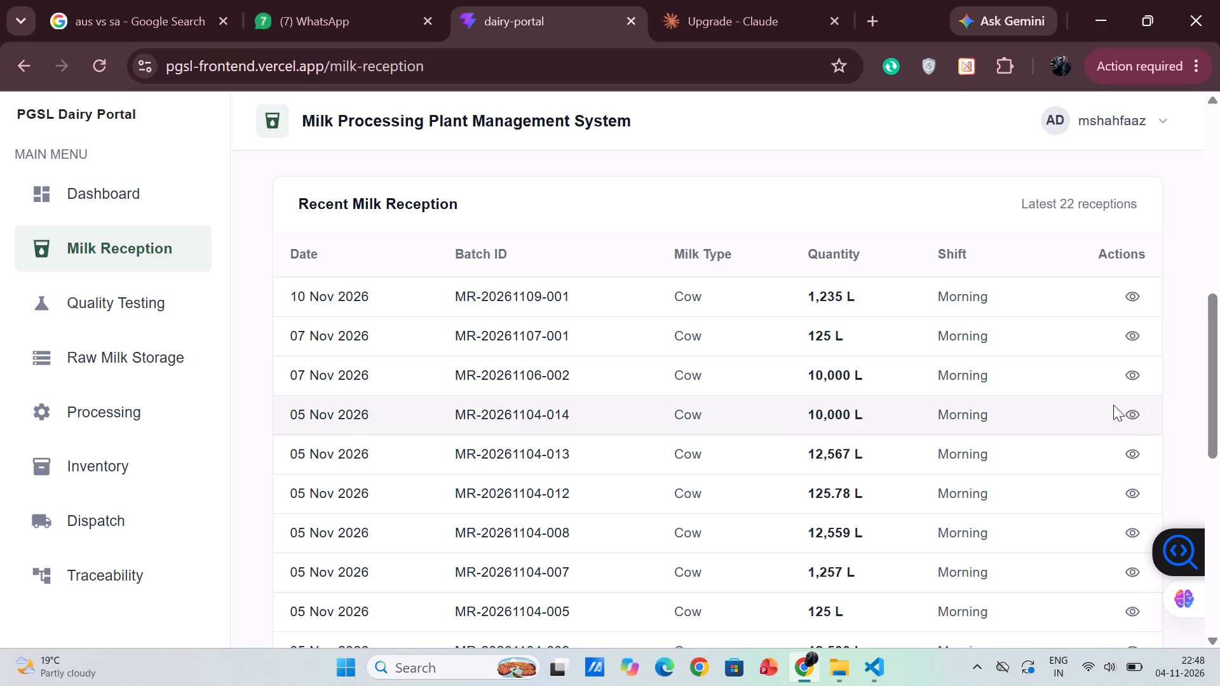
left_click(1142, 411)
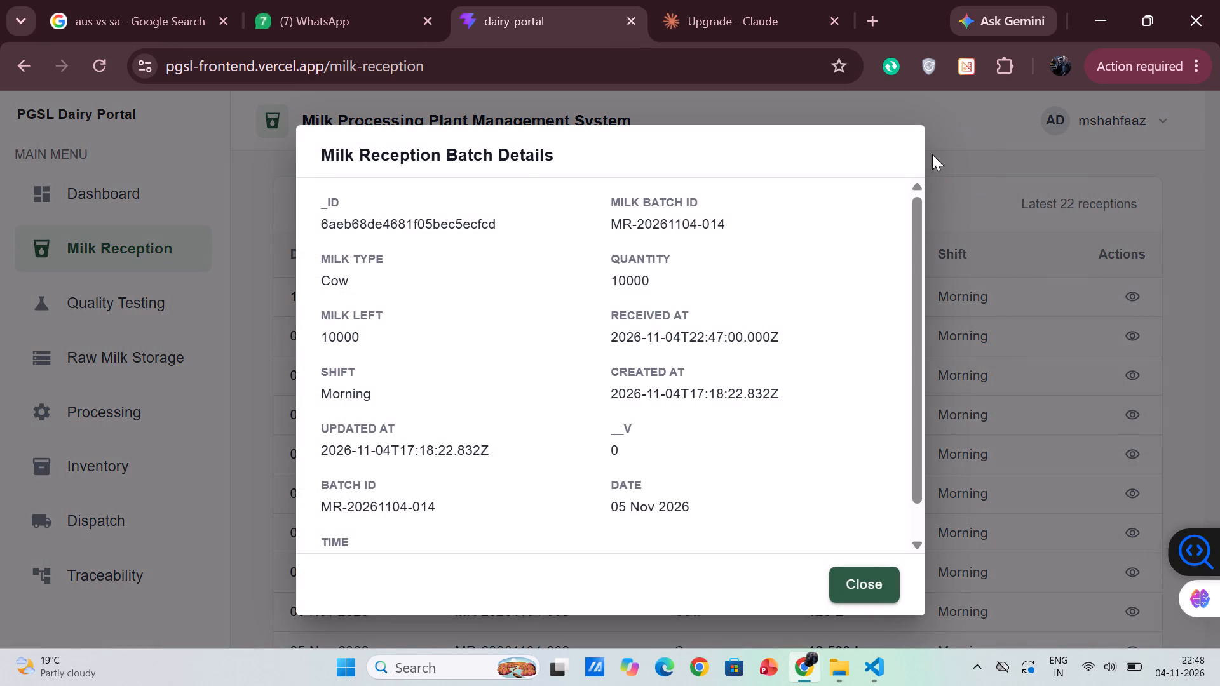
left_click(863, 579)
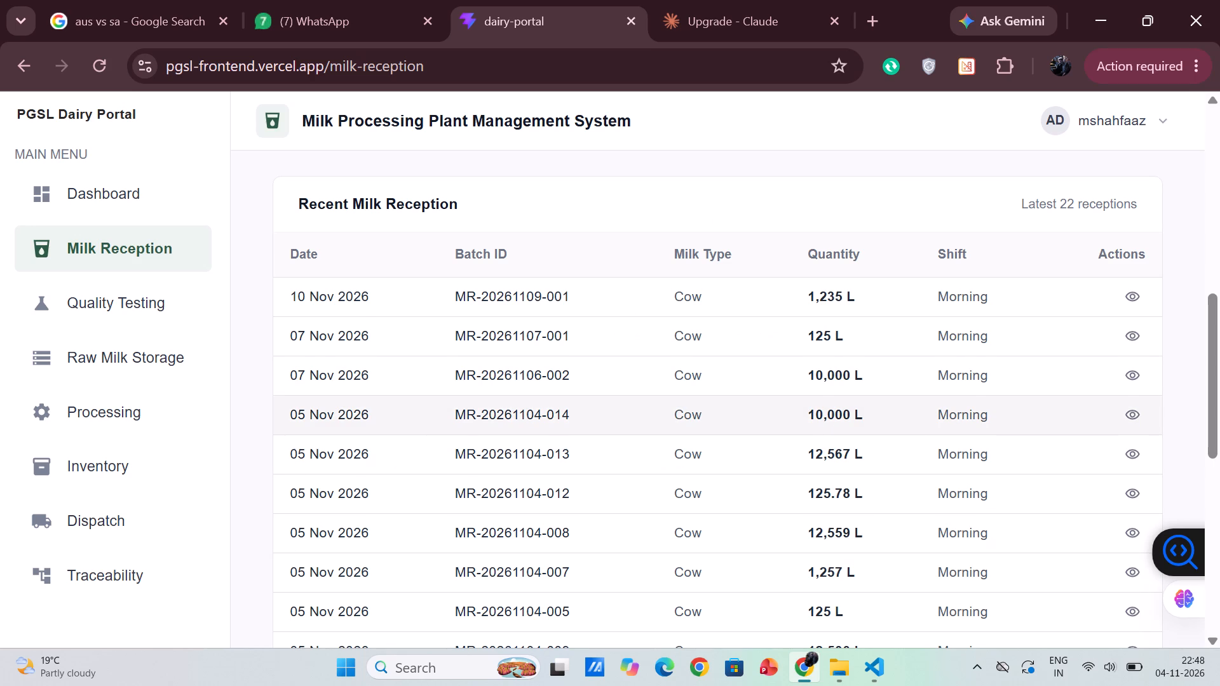
Review the dates and batch IDs of the Recent Milk Reception list down to its oldest entry.
scroll(830, 421, "down", 1)
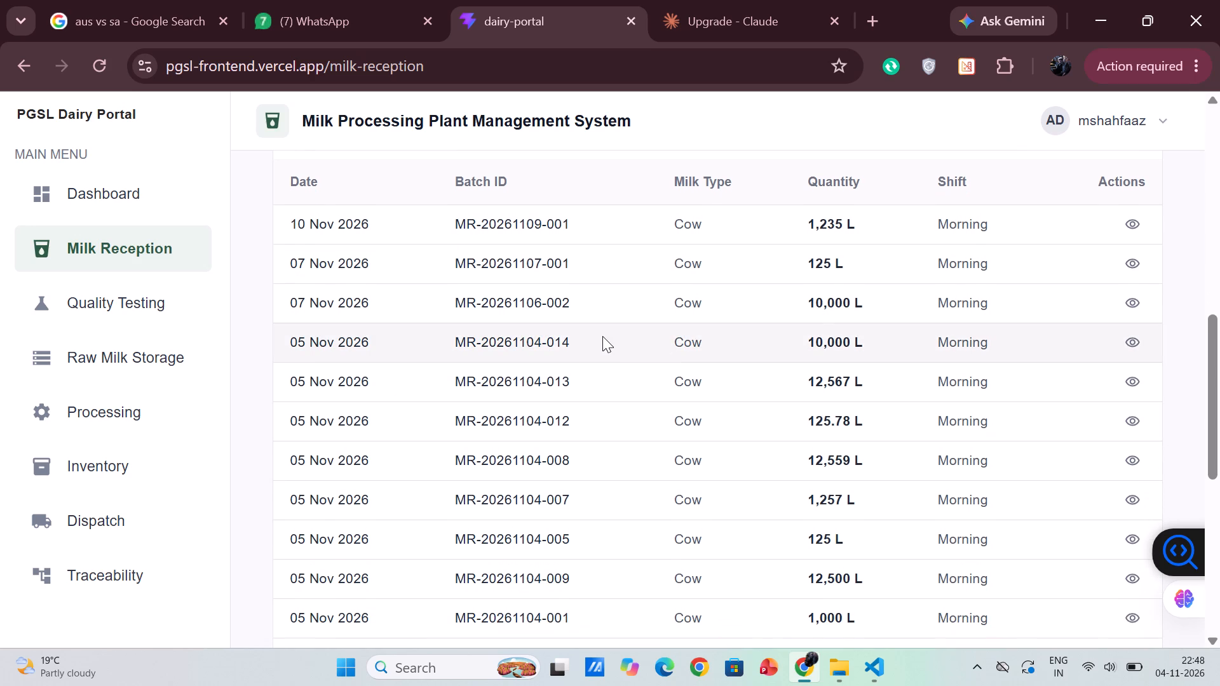
scroll(602, 336, "down", 6)
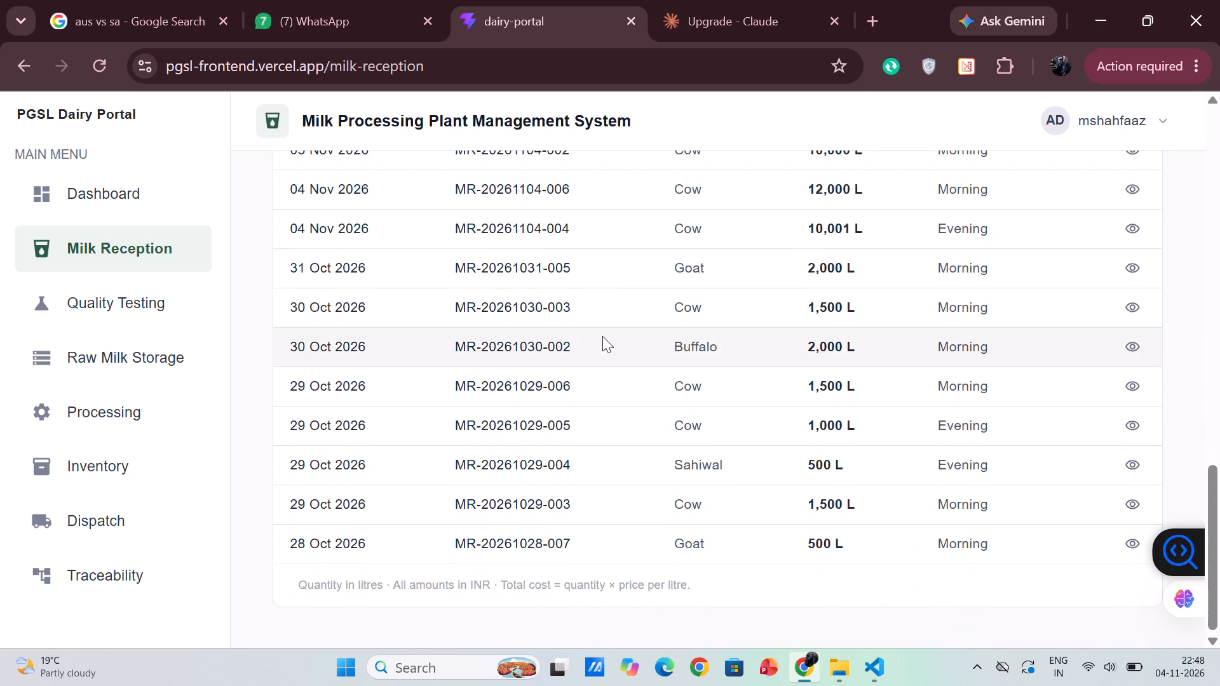
scroll(602, 336, "down", 1)
Save a new Sahiwal milk reception of 1290 litres, keeping the prefilled date, time and shift.
scroll(696, 398, "up", 1)
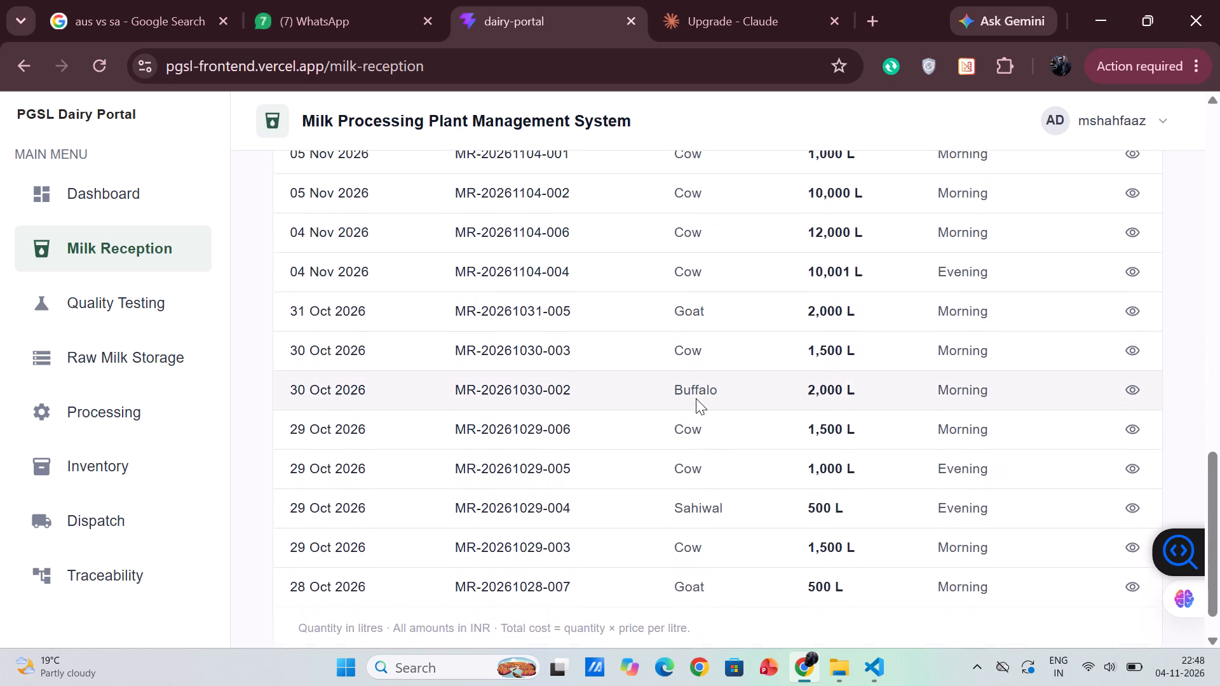
scroll(696, 398, "up", 6)
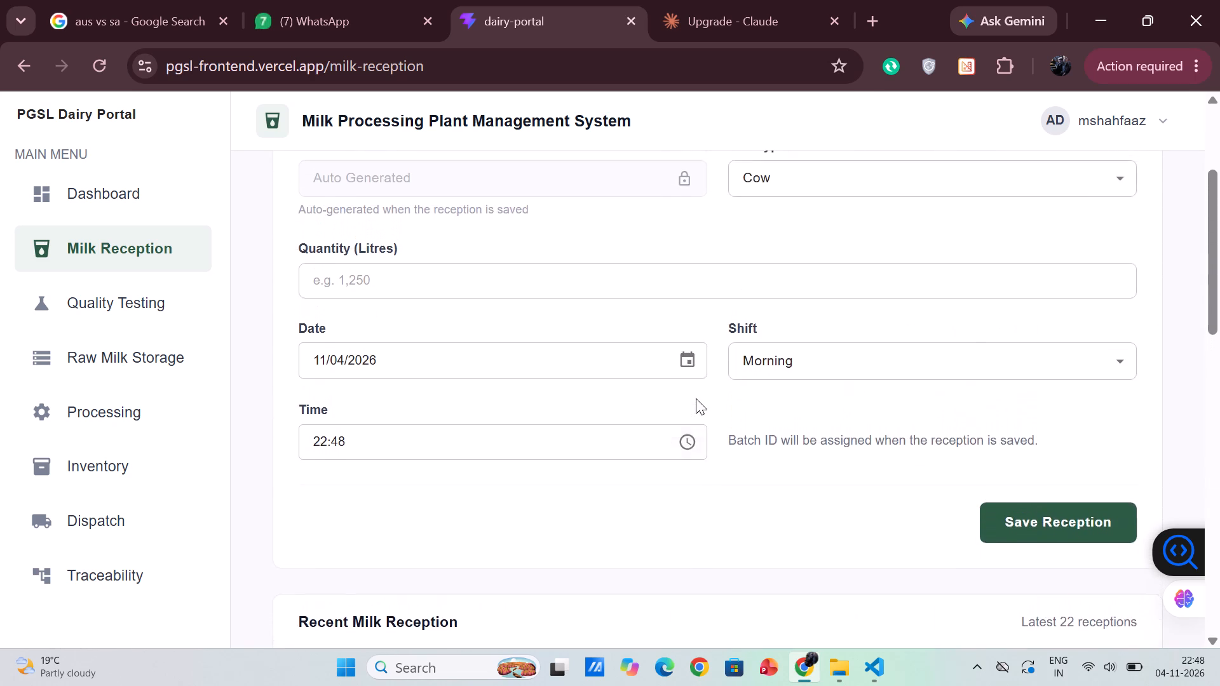
scroll(696, 398, "up", 1)
left_click(866, 260)
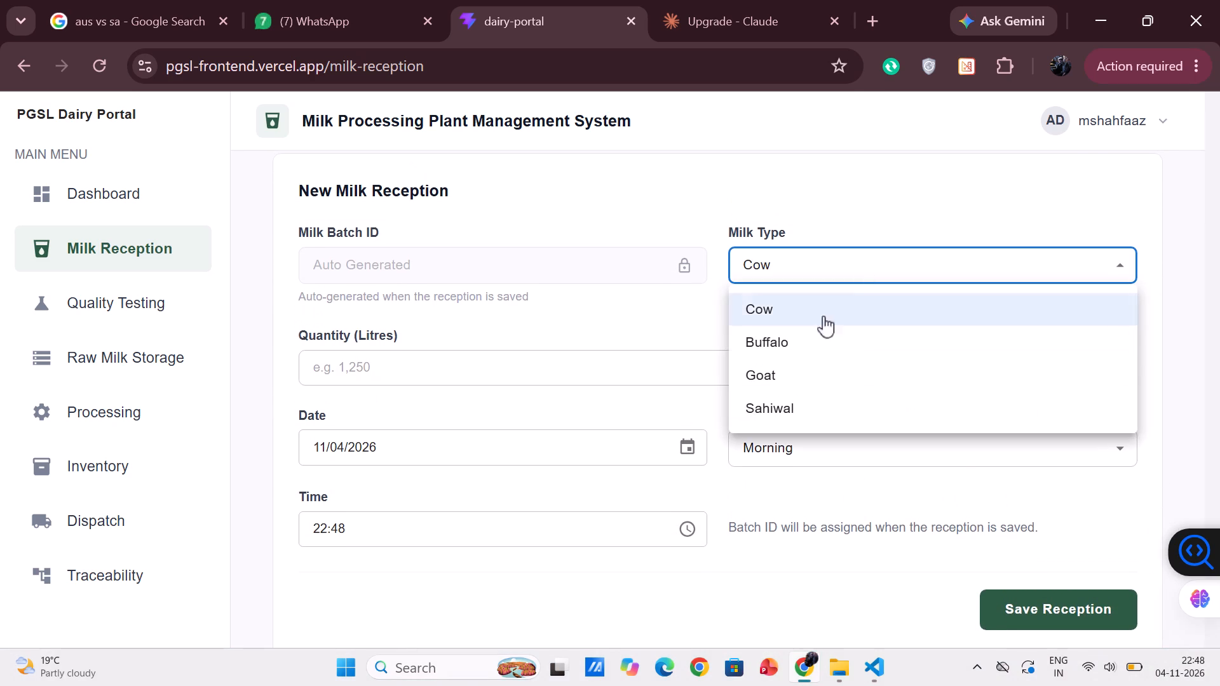
left_click(797, 347)
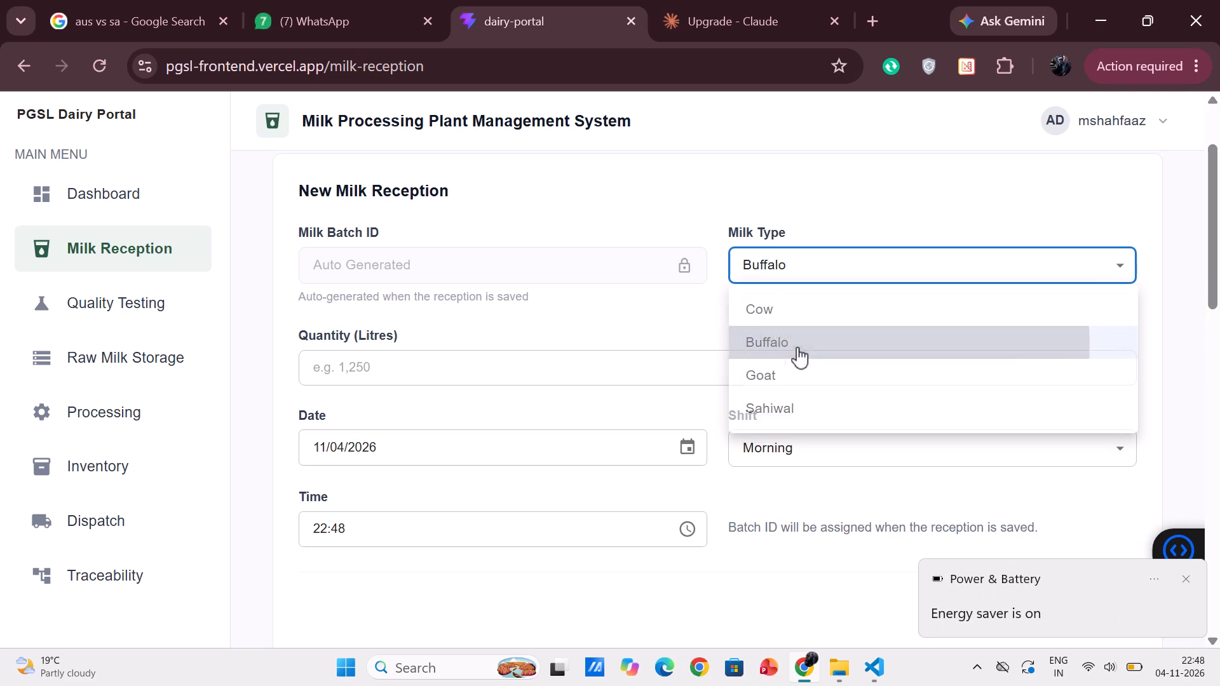
left_click(908, 273)
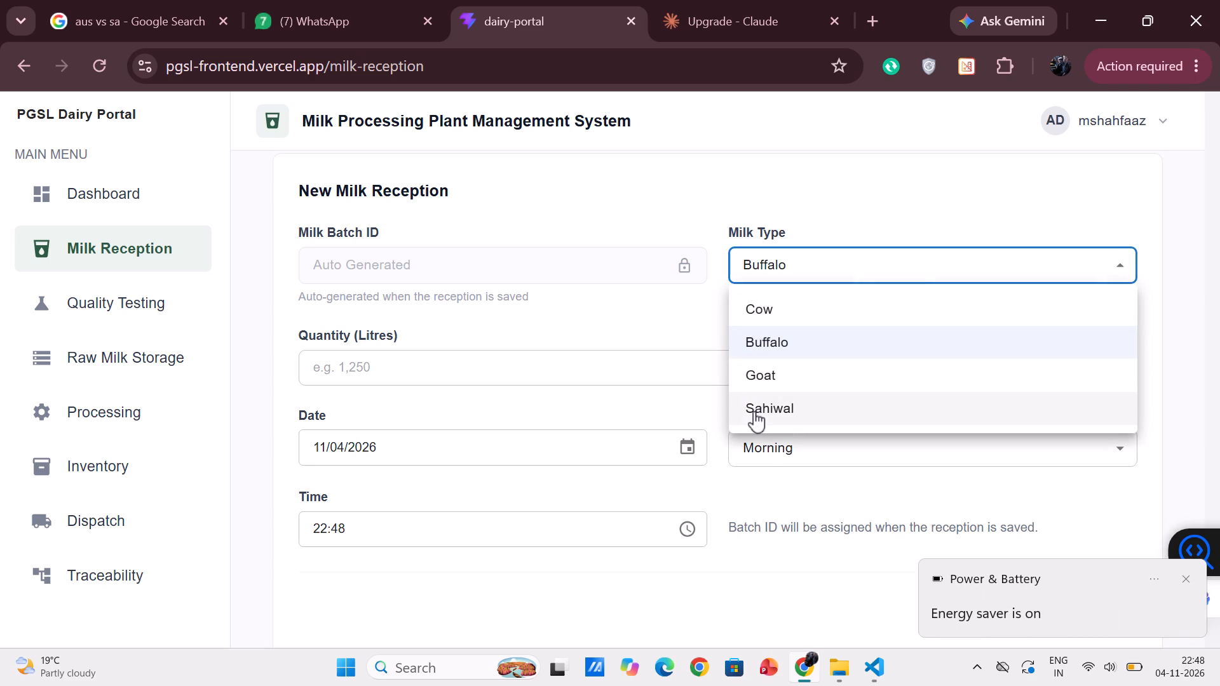
left_click(754, 411)
left_click(342, 365)
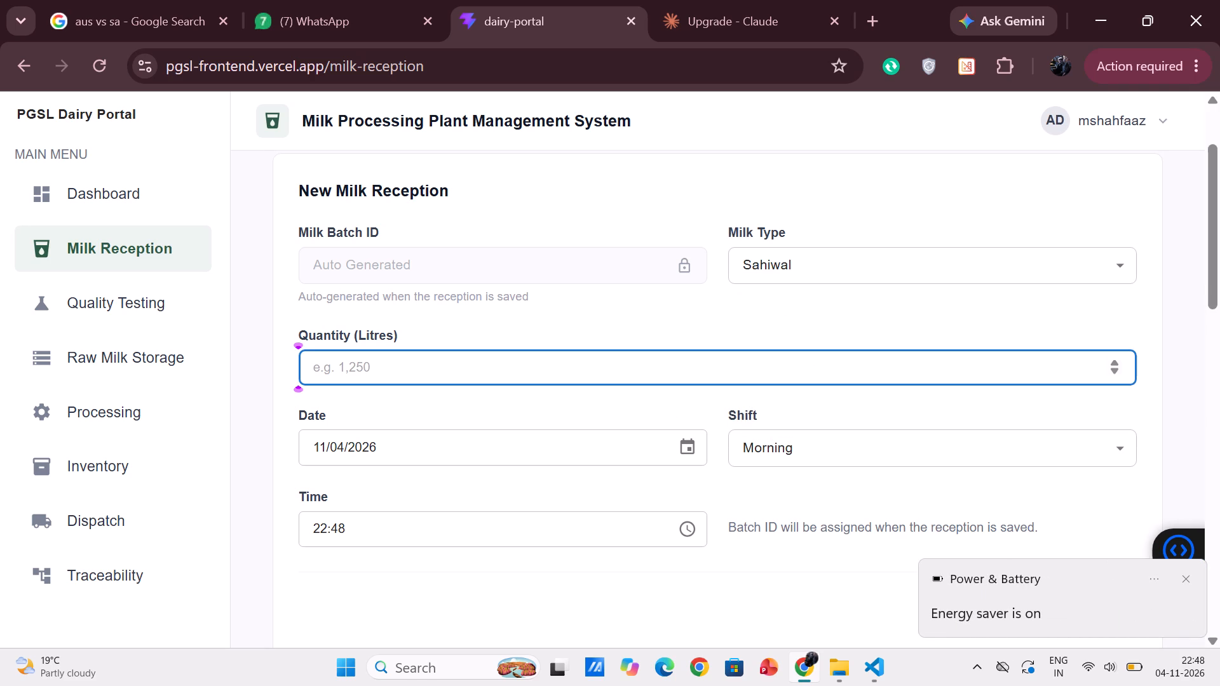
type("1290")
key("Return")
Inspect the received, created, date and time values in the new 1,290 L Sahiwal batch's details, and close them.
scroll(644, 494, "down", 7)
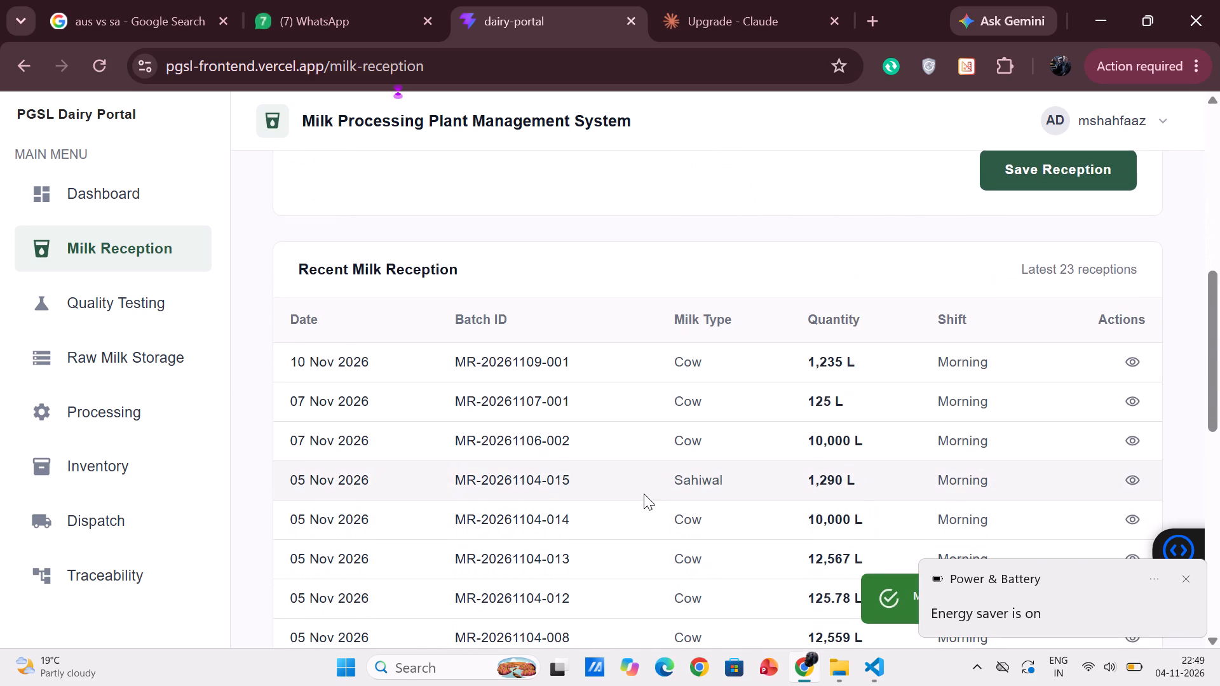
left_click(1128, 482)
scroll(636, 391, "down", 1)
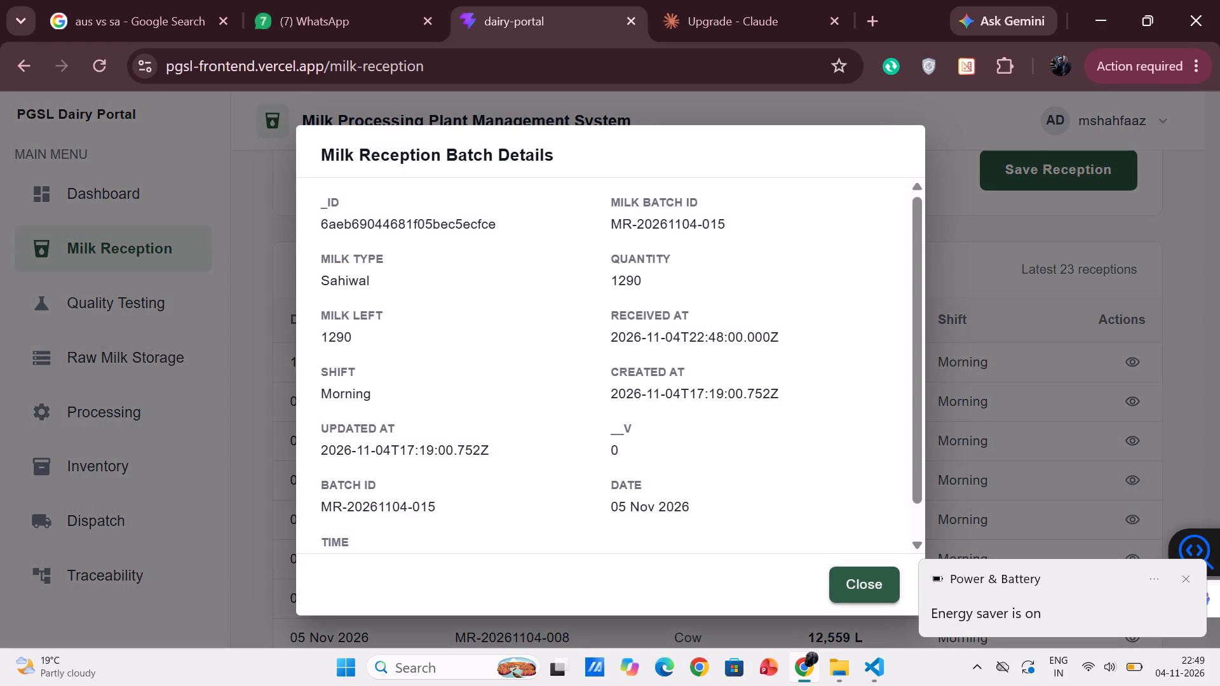
scroll(636, 391, "down", 1)
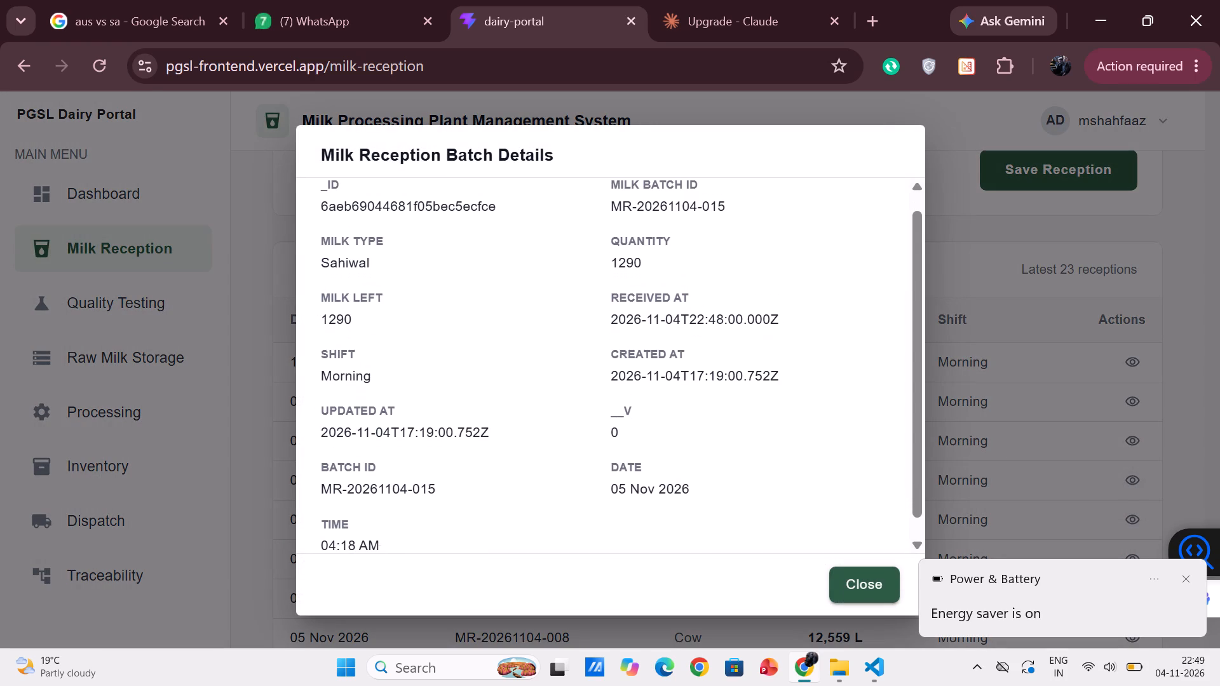
scroll(636, 391, "down", 1)
left_click(857, 569)
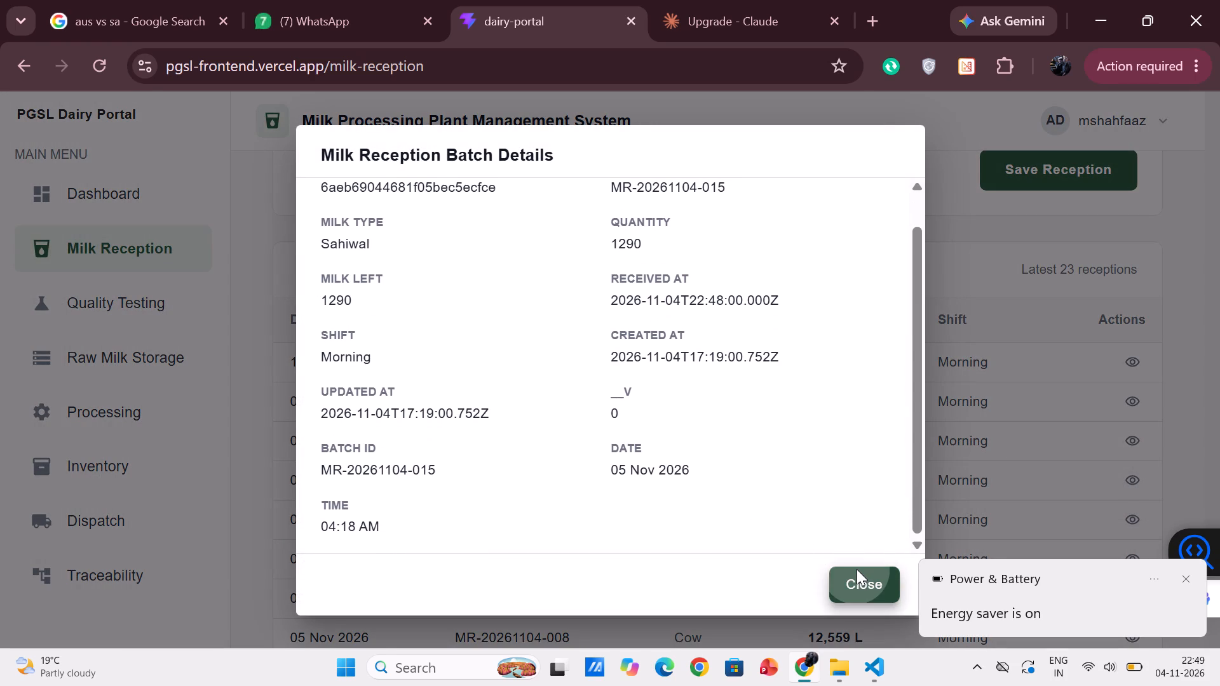
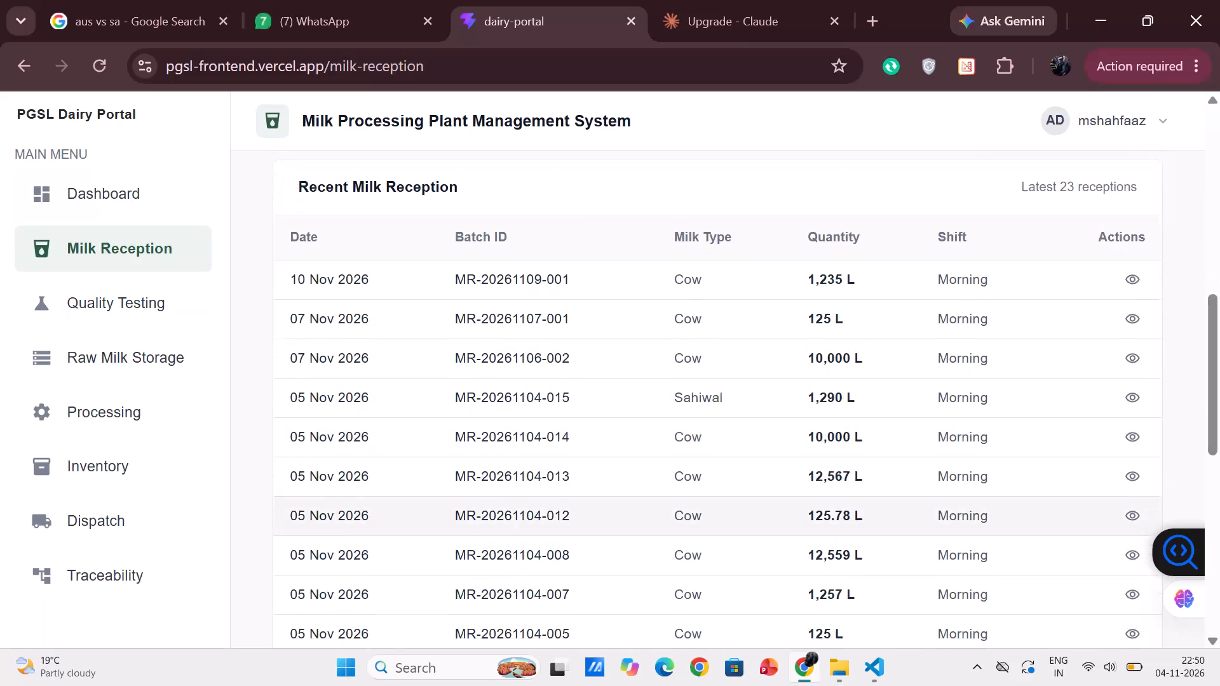
scroll(698, 518, "down", 3)
scroll(865, 530, "up", 6)
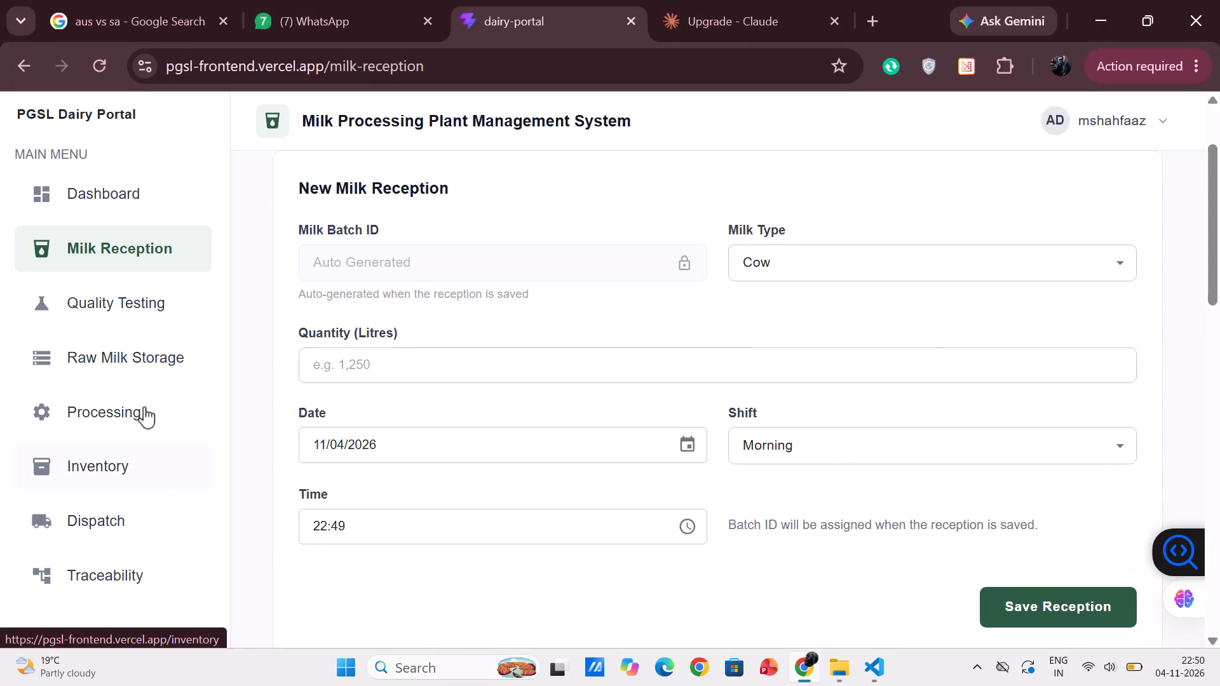
left_click(104, 296)
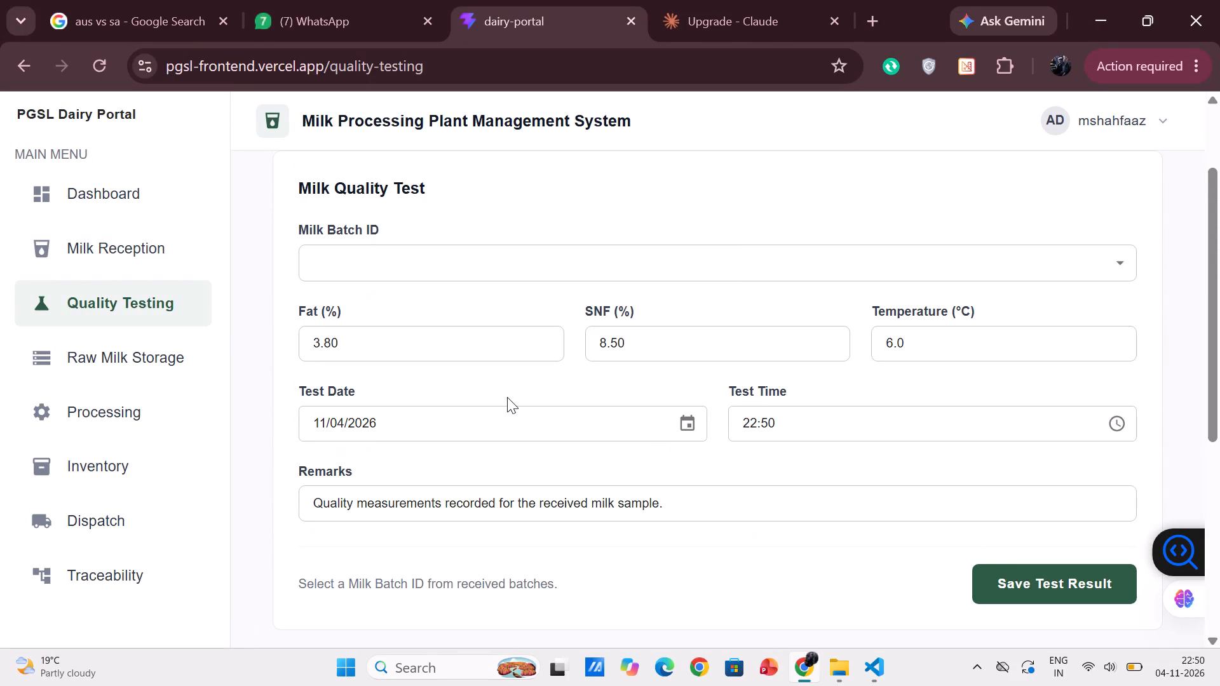
left_click(387, 265)
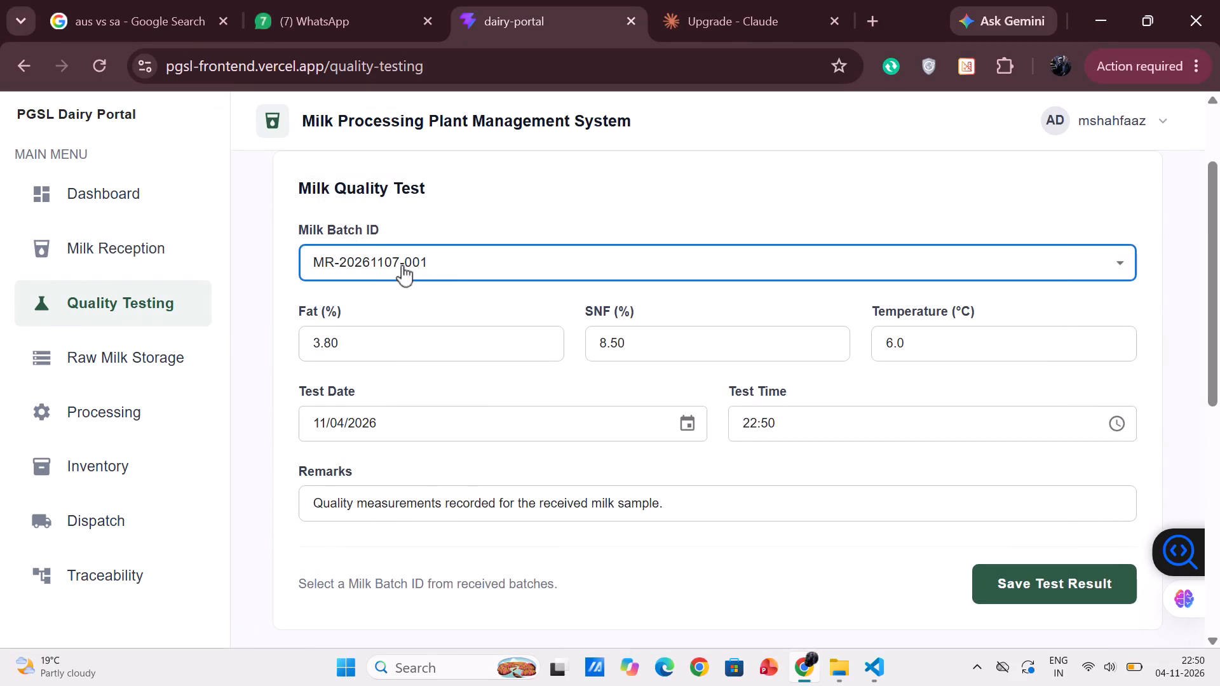
left_click(445, 265)
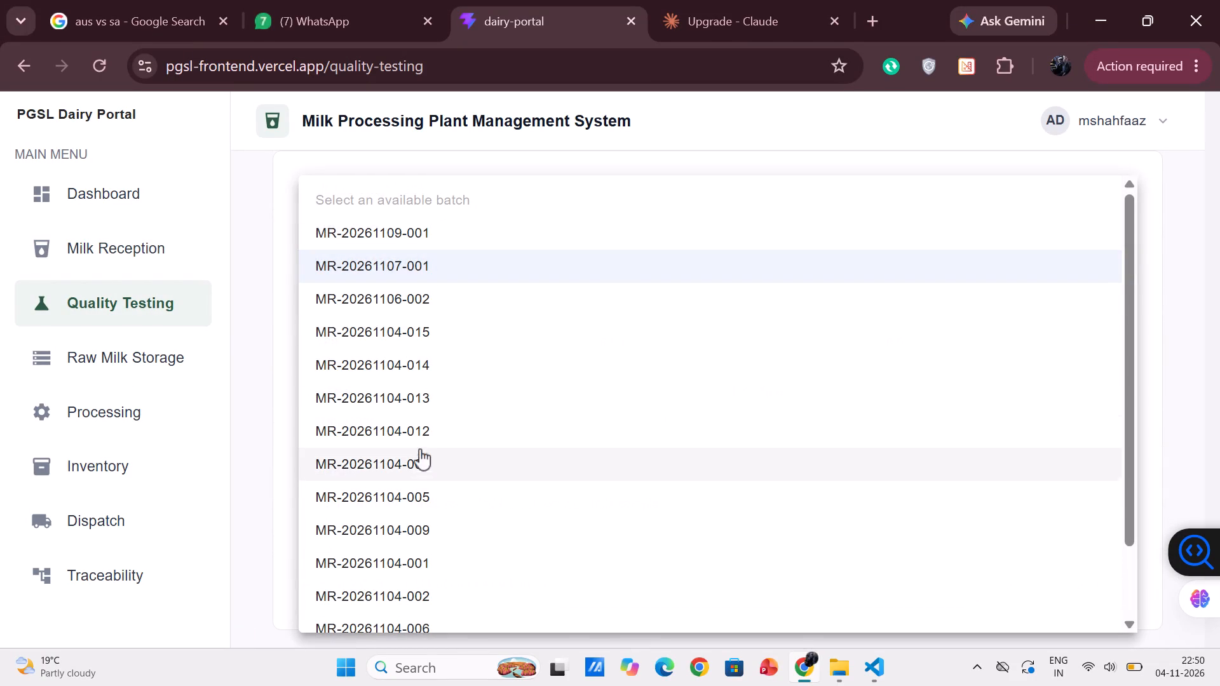
left_click(413, 366)
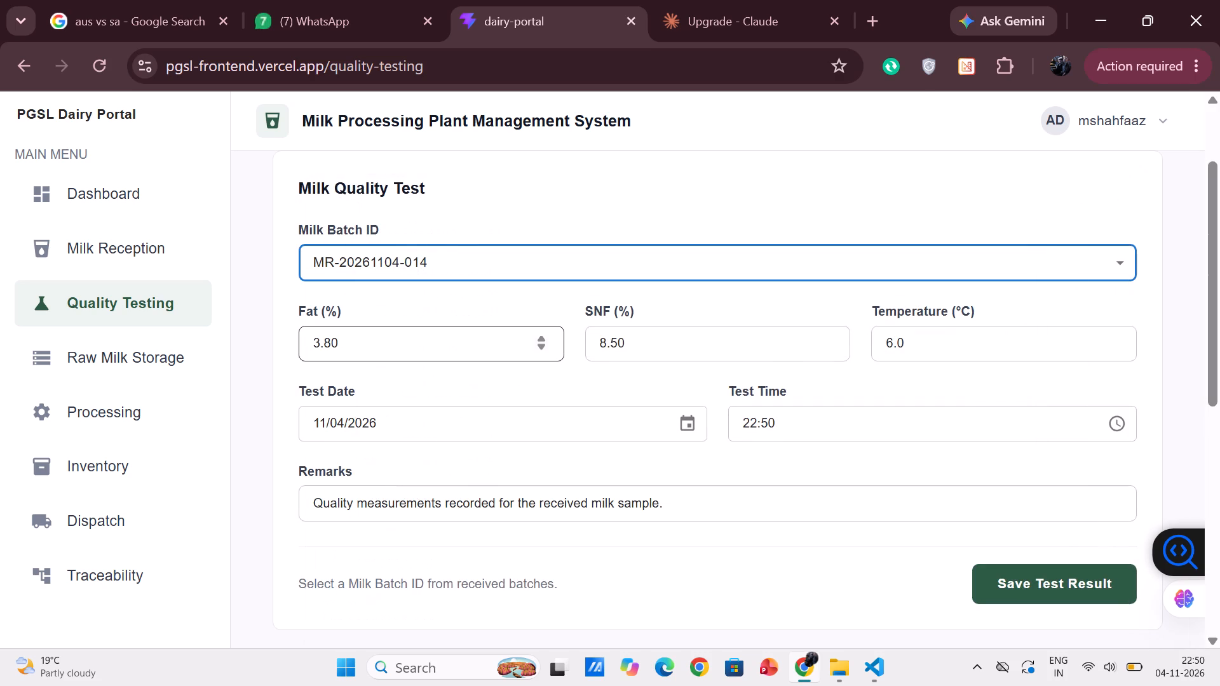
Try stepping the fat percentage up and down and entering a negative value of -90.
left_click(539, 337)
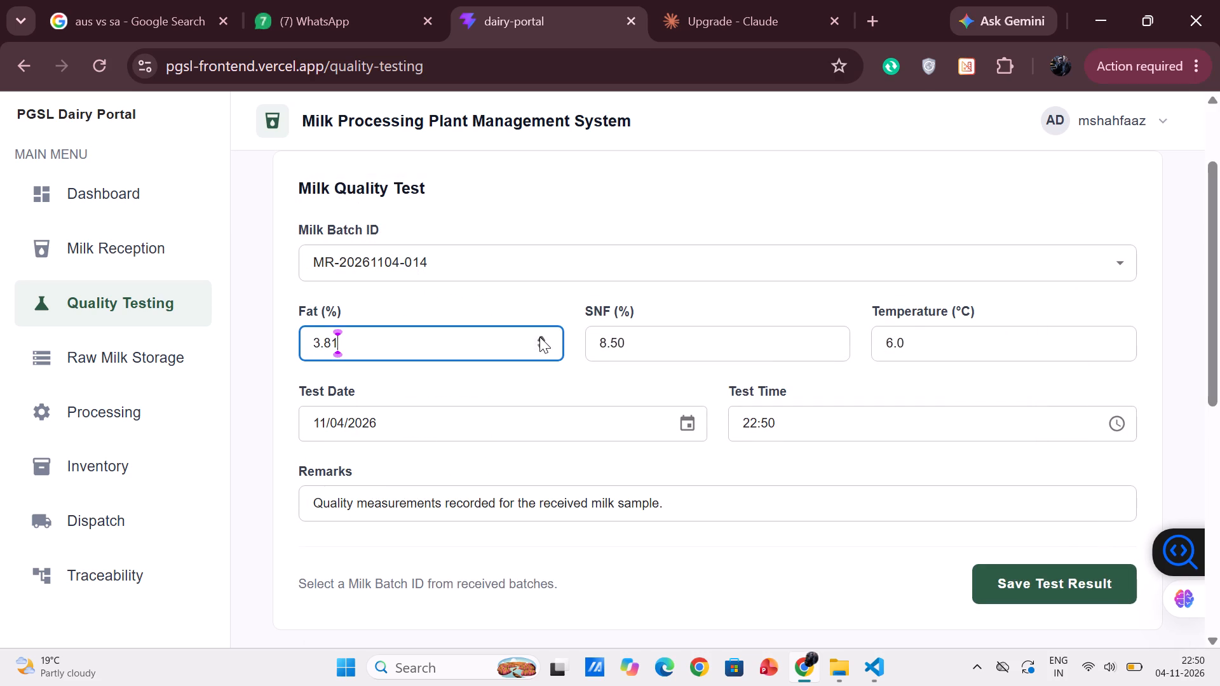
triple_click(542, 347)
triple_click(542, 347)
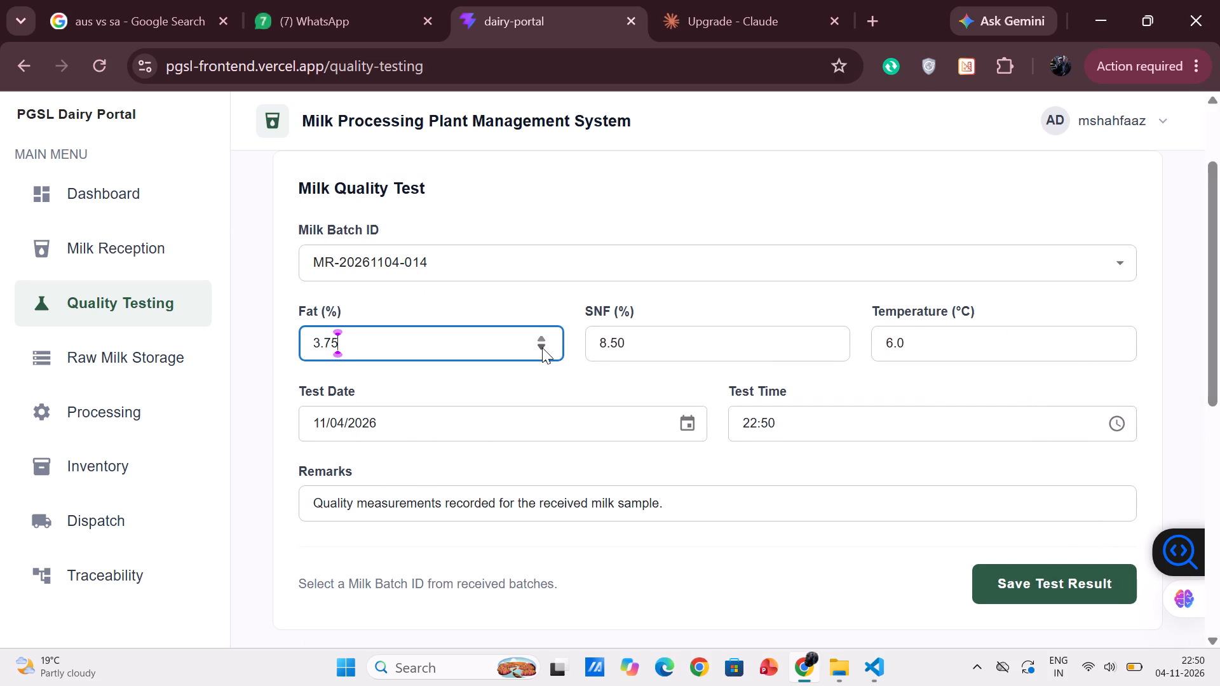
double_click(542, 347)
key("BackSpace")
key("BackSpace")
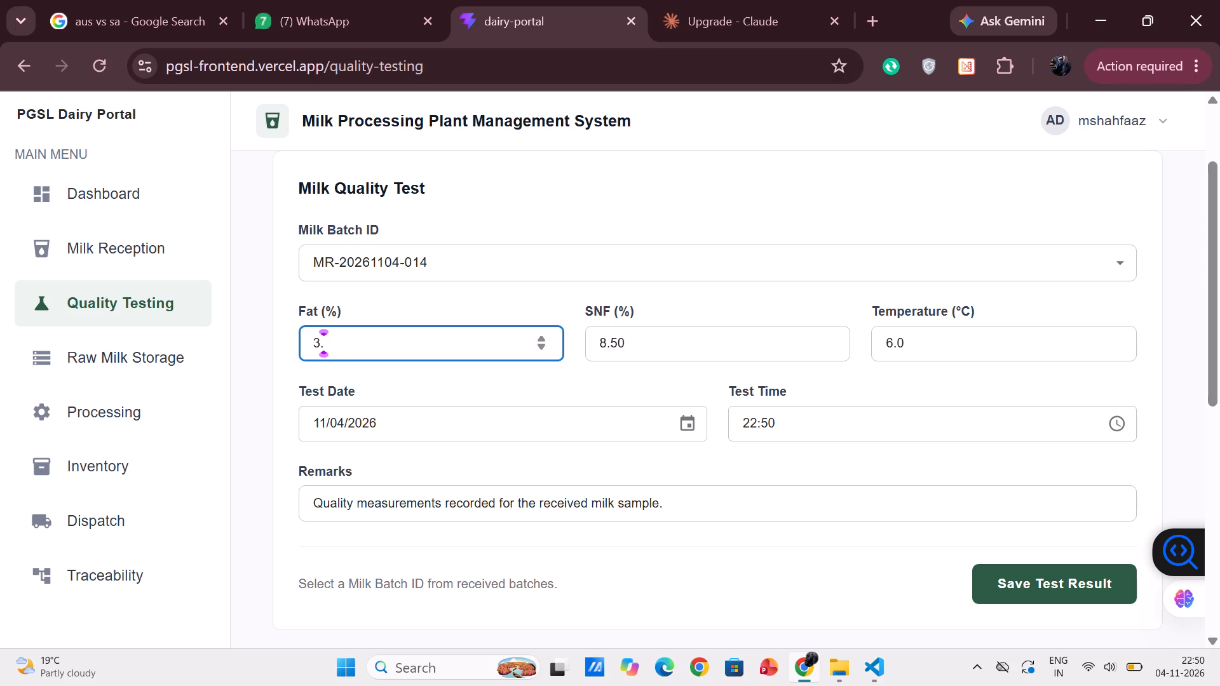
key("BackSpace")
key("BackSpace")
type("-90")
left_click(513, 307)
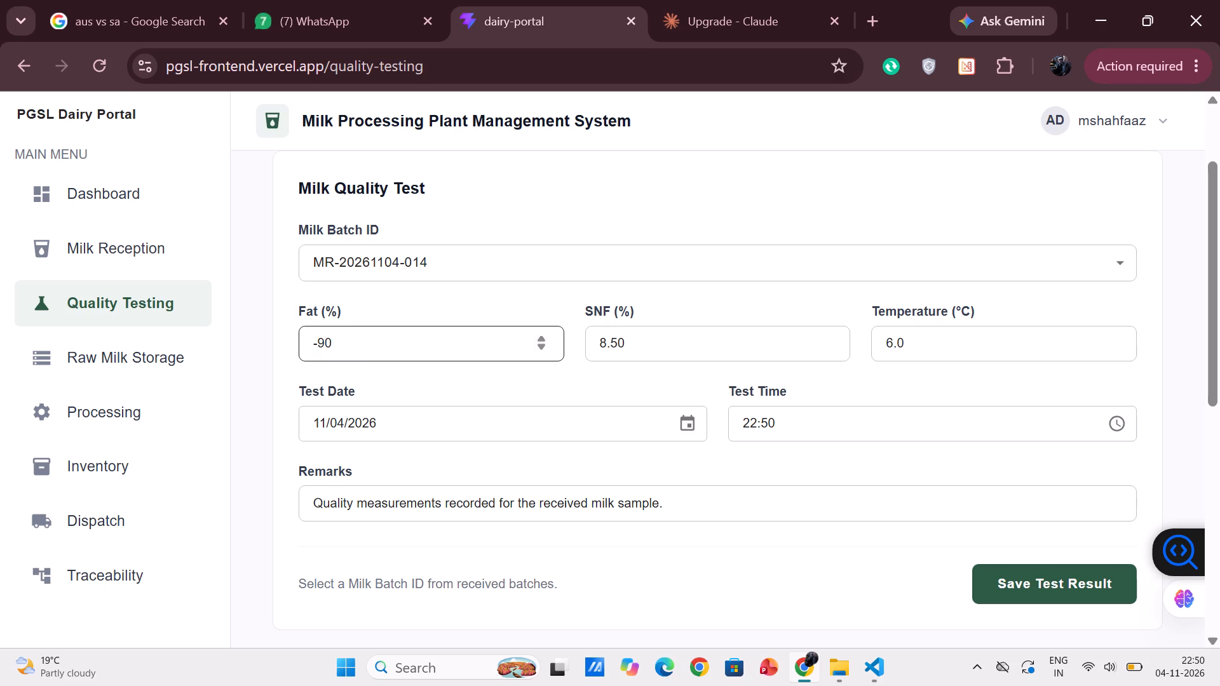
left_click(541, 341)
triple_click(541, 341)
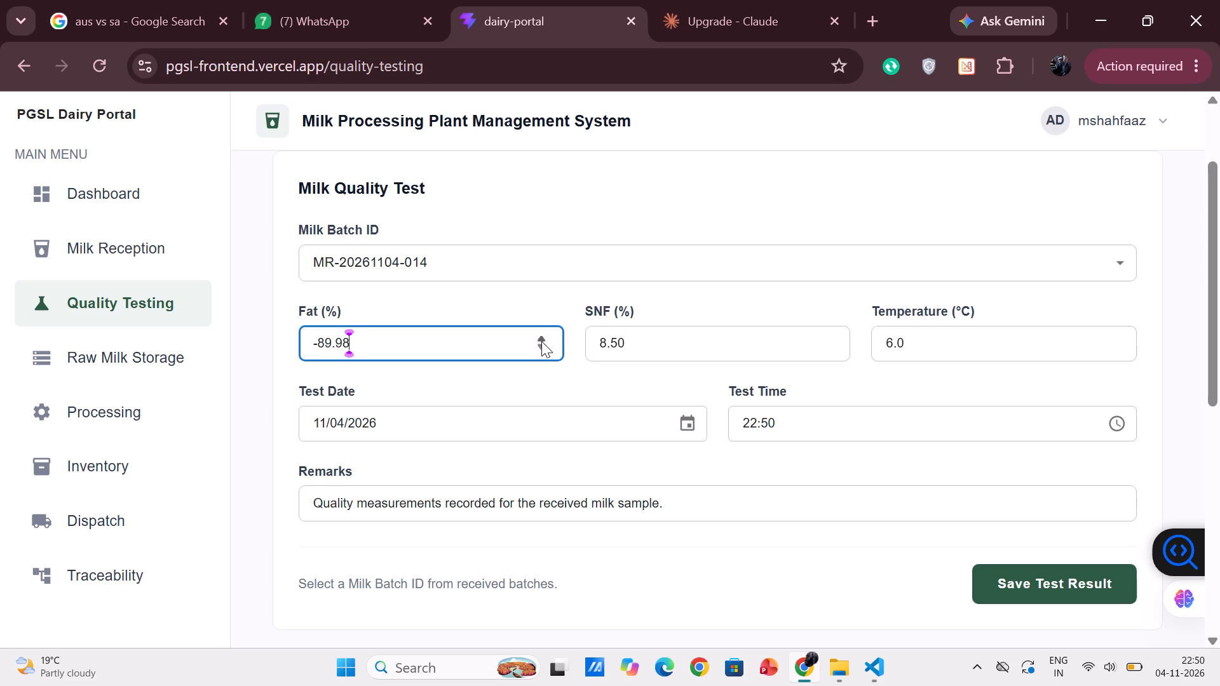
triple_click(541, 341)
Set the test's fat to 3.89% and its temperature to 7.0 °C.
key("BackSpace")
key("BackSpace")
key("BackSpace")
key("BackSpace")
key("BackSpace")
key("BackSpace")
type("3.89")
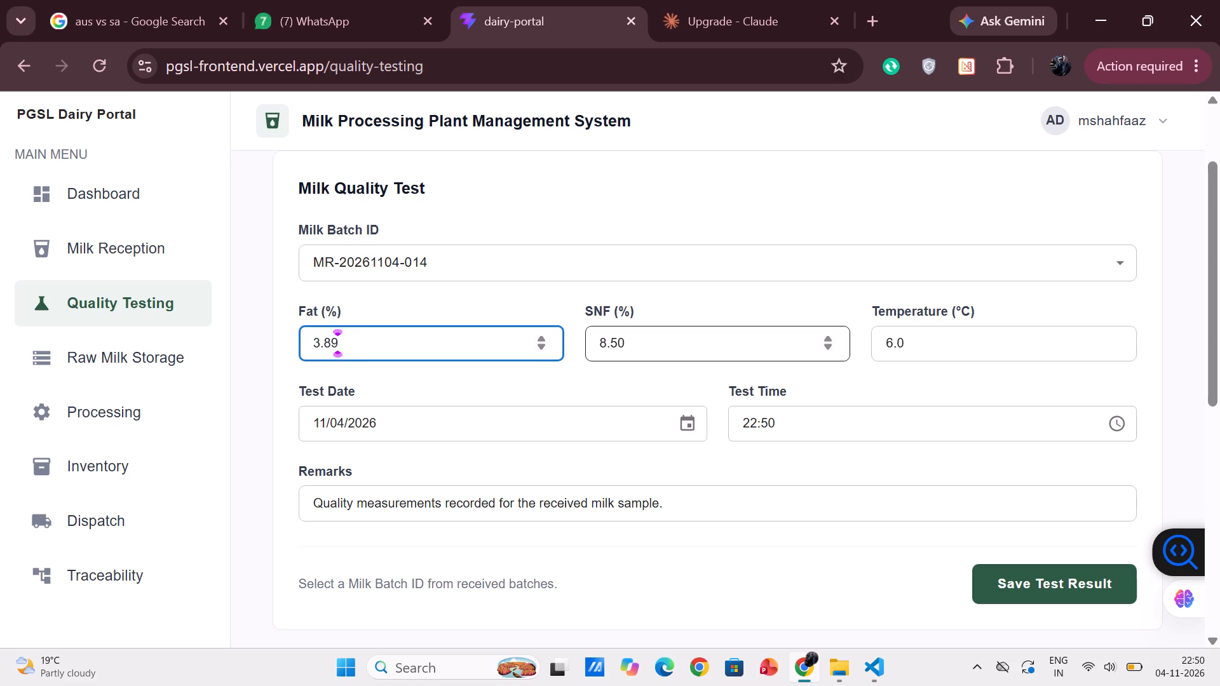
left_click(687, 341)
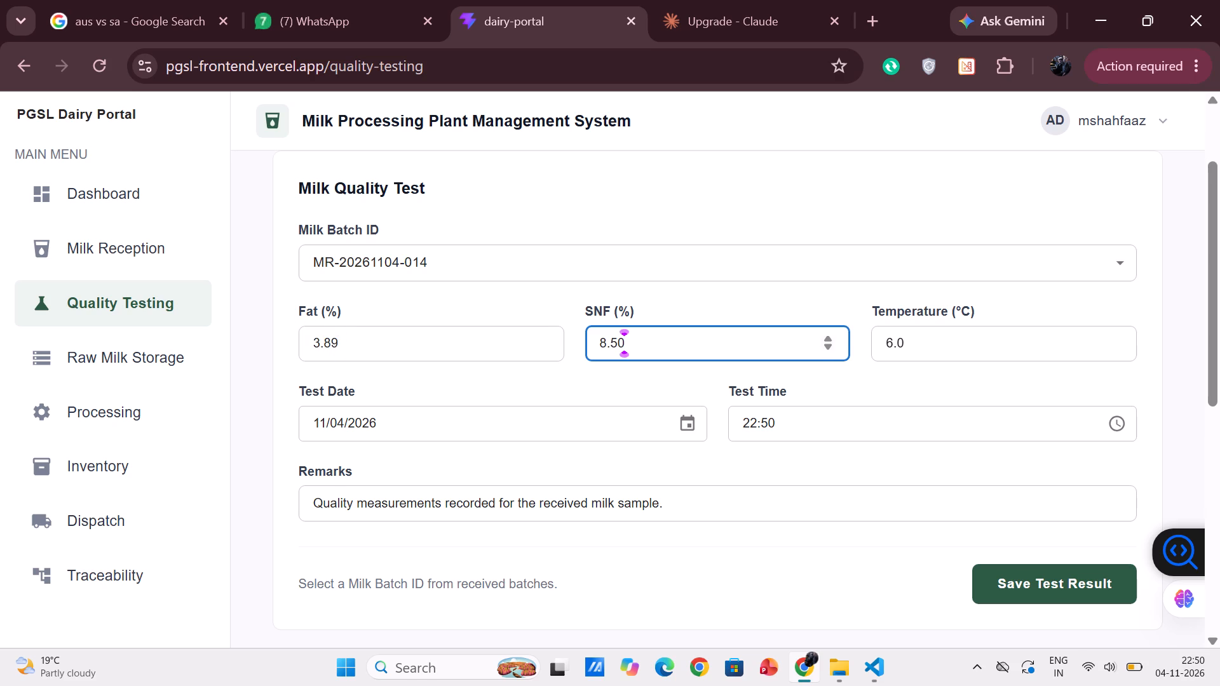
left_click(930, 347)
key("BackSpace")
key("BackSpace")
key("BackSpace")
key("BackSpace")
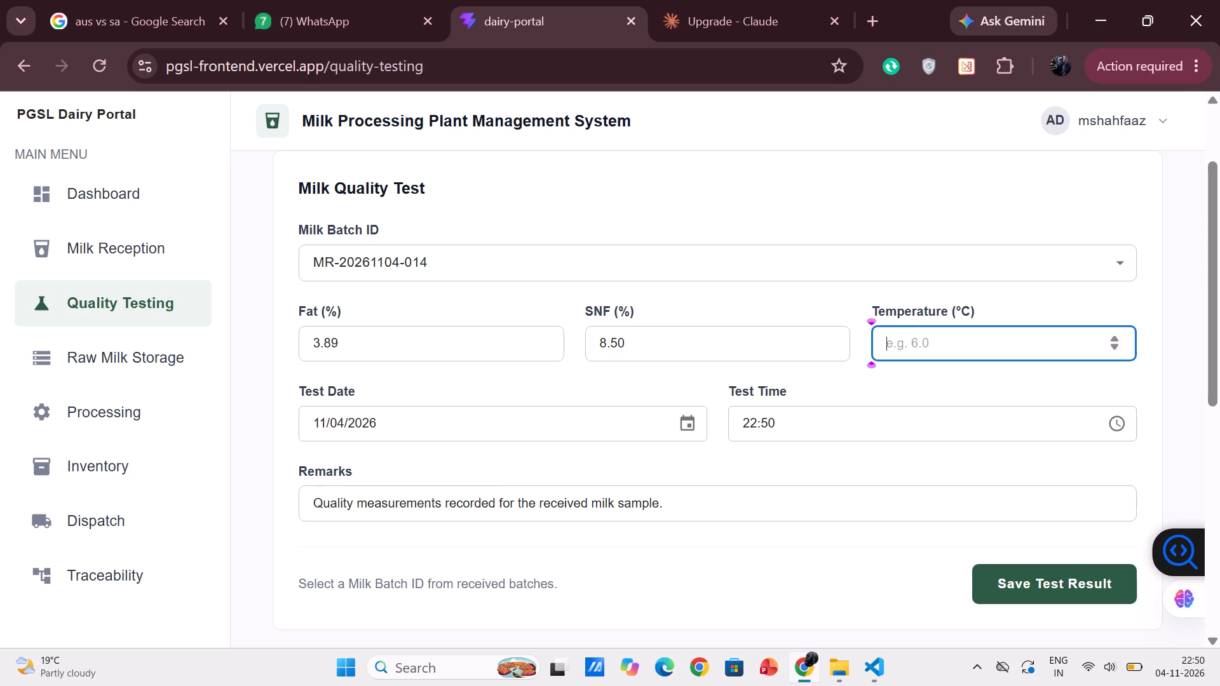
type("7.0")
Review the filled-in quality test form and the existing Recent Quality Test Records.
scroll(551, 472, "down", 1)
left_click(666, 450)
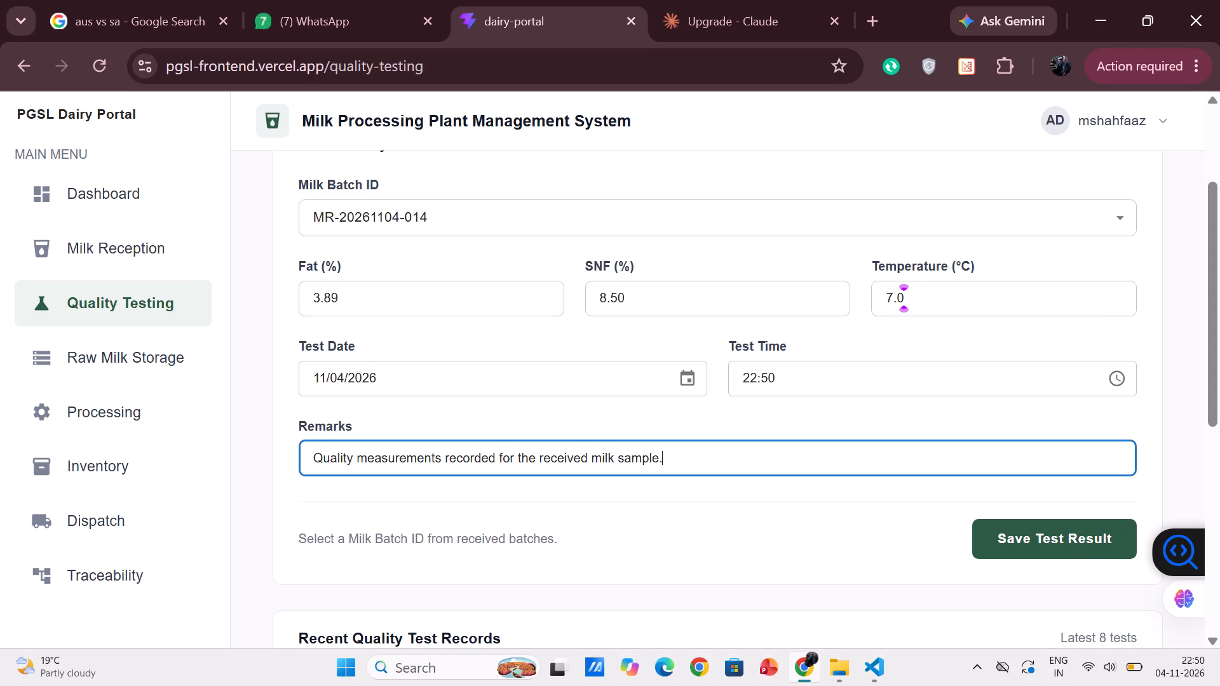
scroll(666, 450, "down", 1)
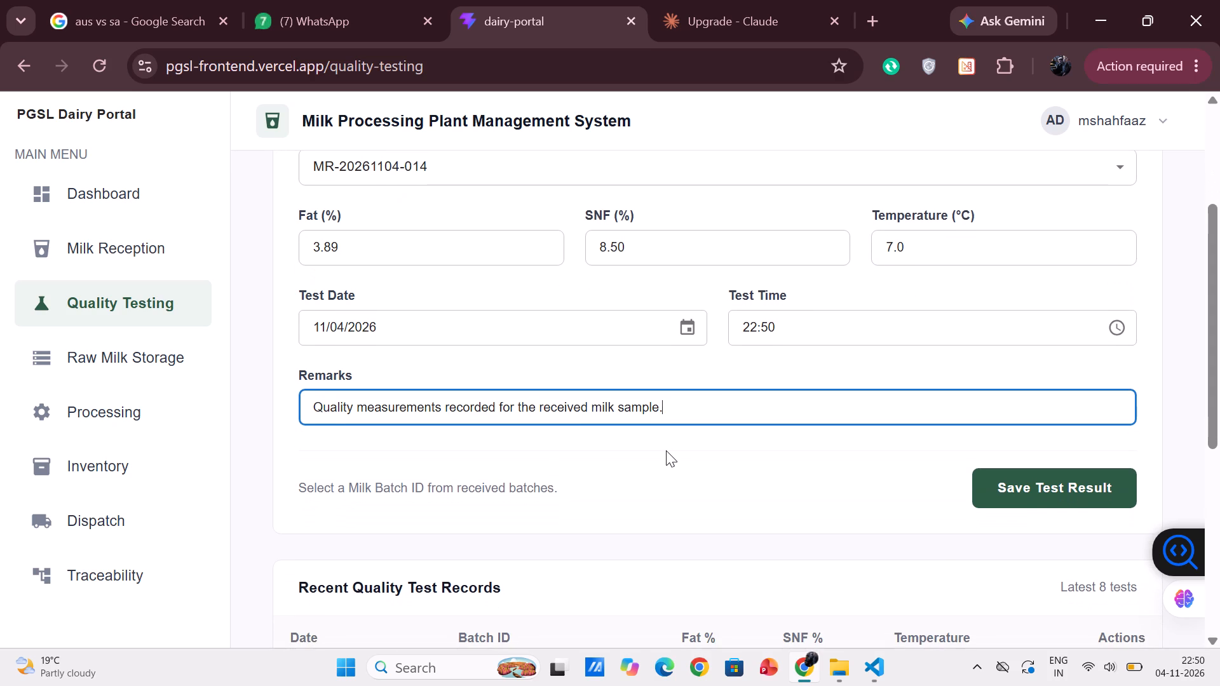
scroll(666, 450, "down", 2)
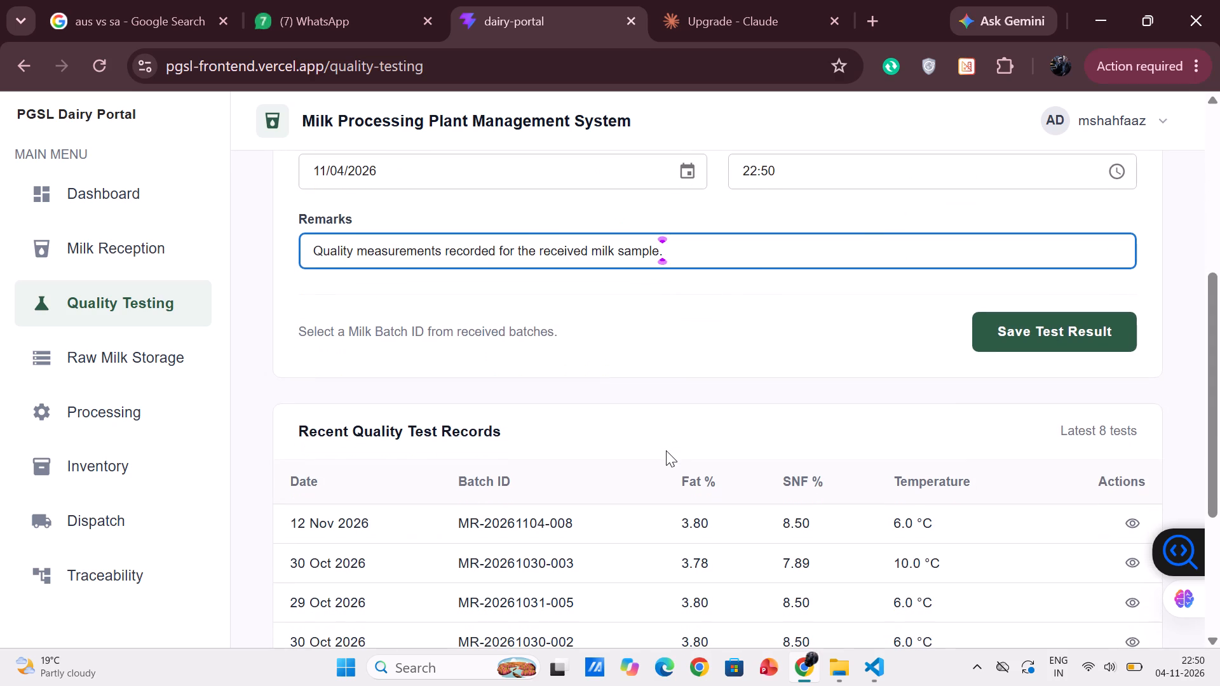
scroll(666, 450, "down", 1)
scroll(666, 450, "up", 2)
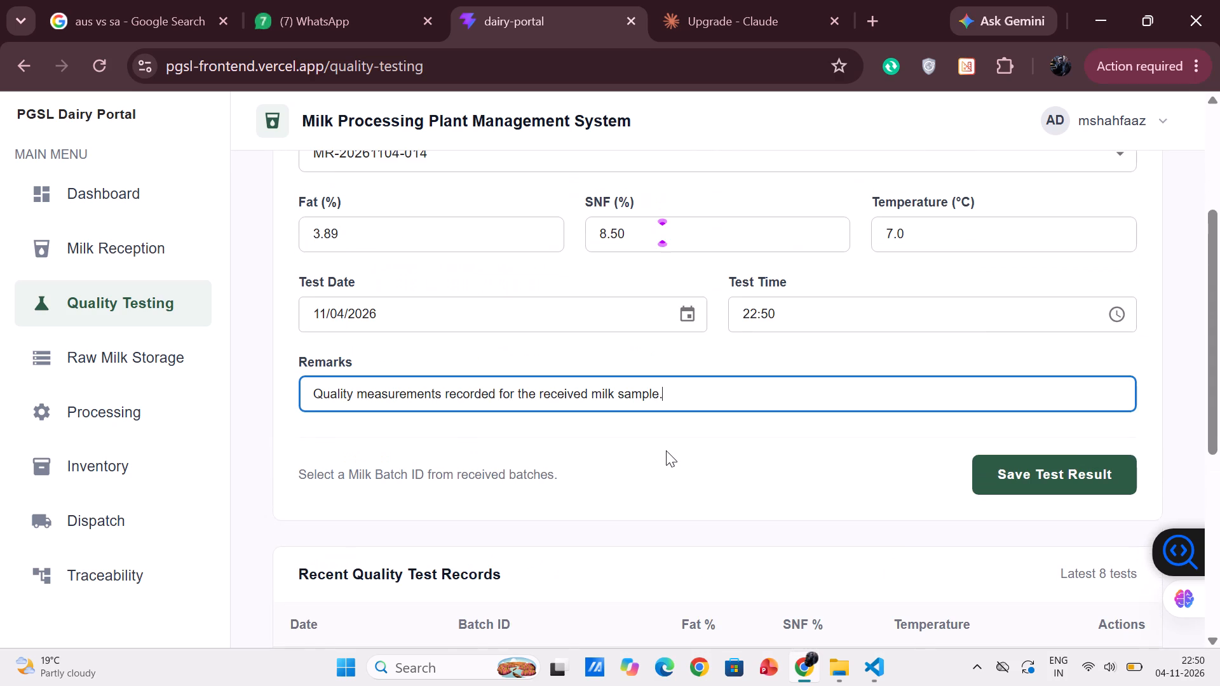
scroll(666, 450, "up", 1)
scroll(528, 419, "down", 3)
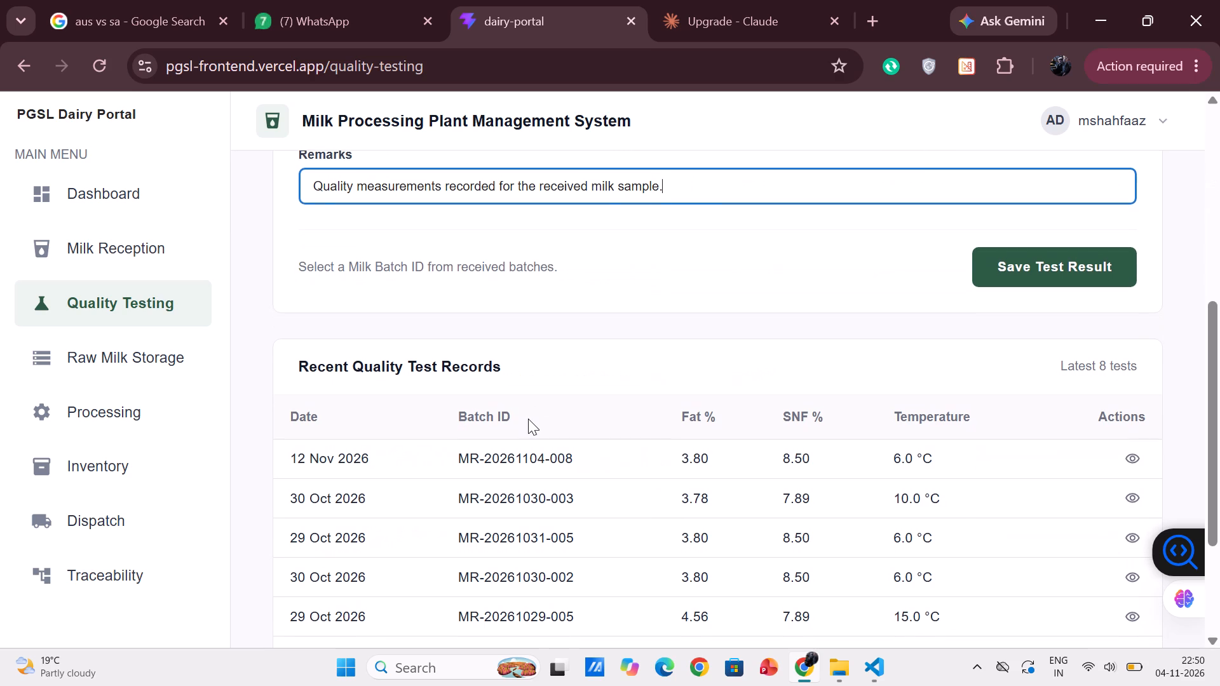
scroll(528, 419, "up", 3)
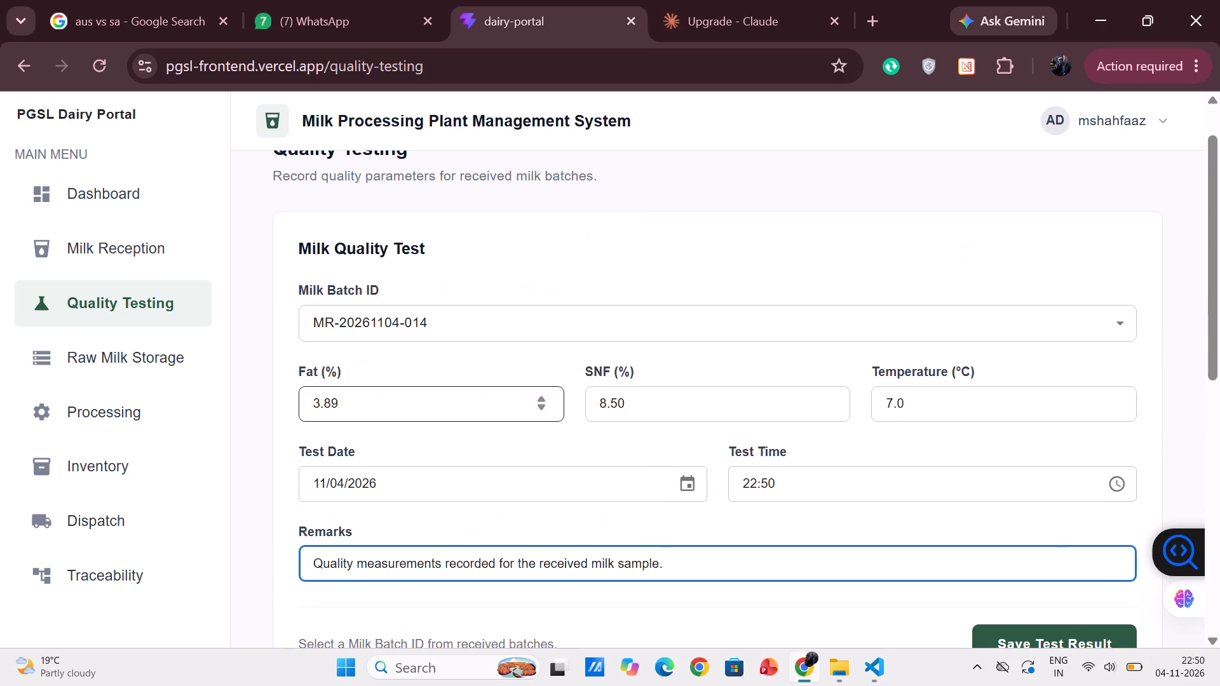
Set the SNF to 8.55% and save the test result with the prefilled test date, time and remarks.
left_click(630, 405)
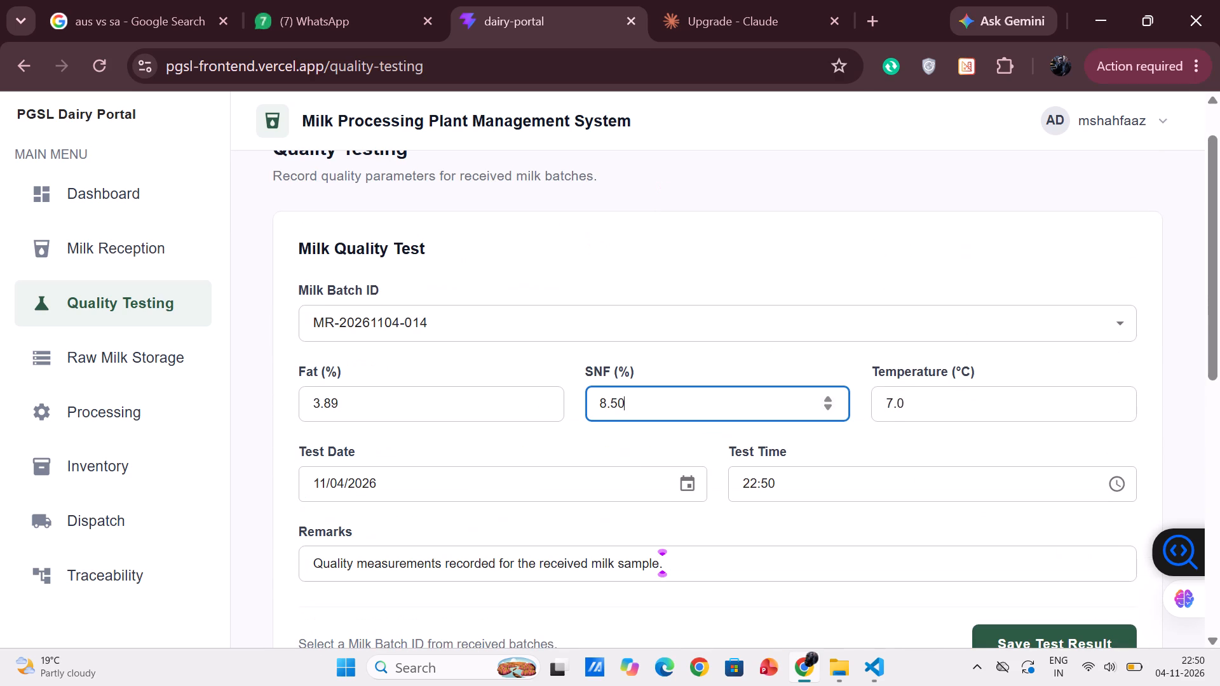
key("BackSpace")
key("5")
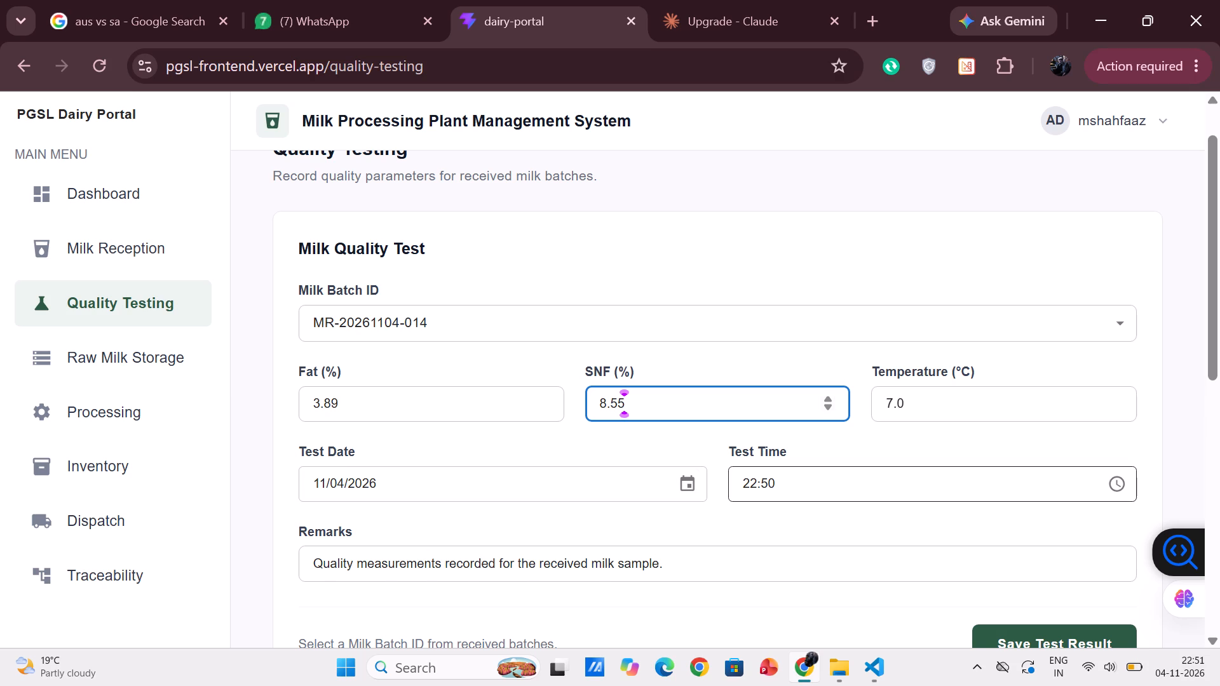
scroll(814, 494, "down", 3)
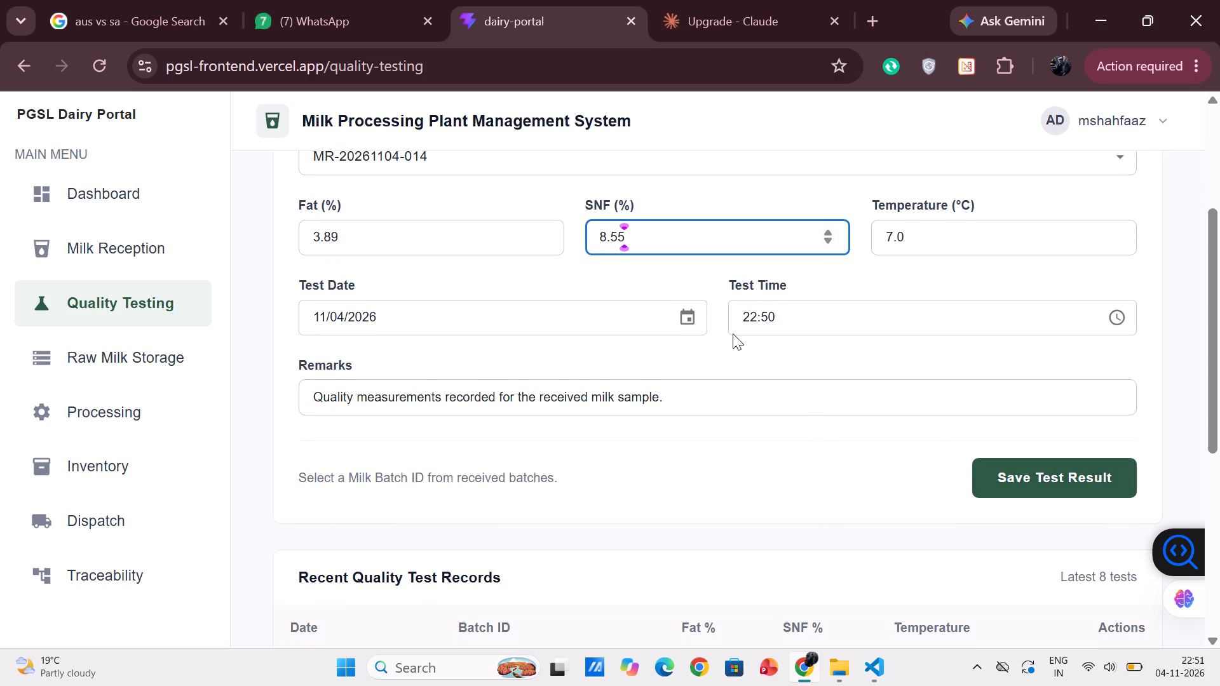
scroll(822, 478, "down", 2)
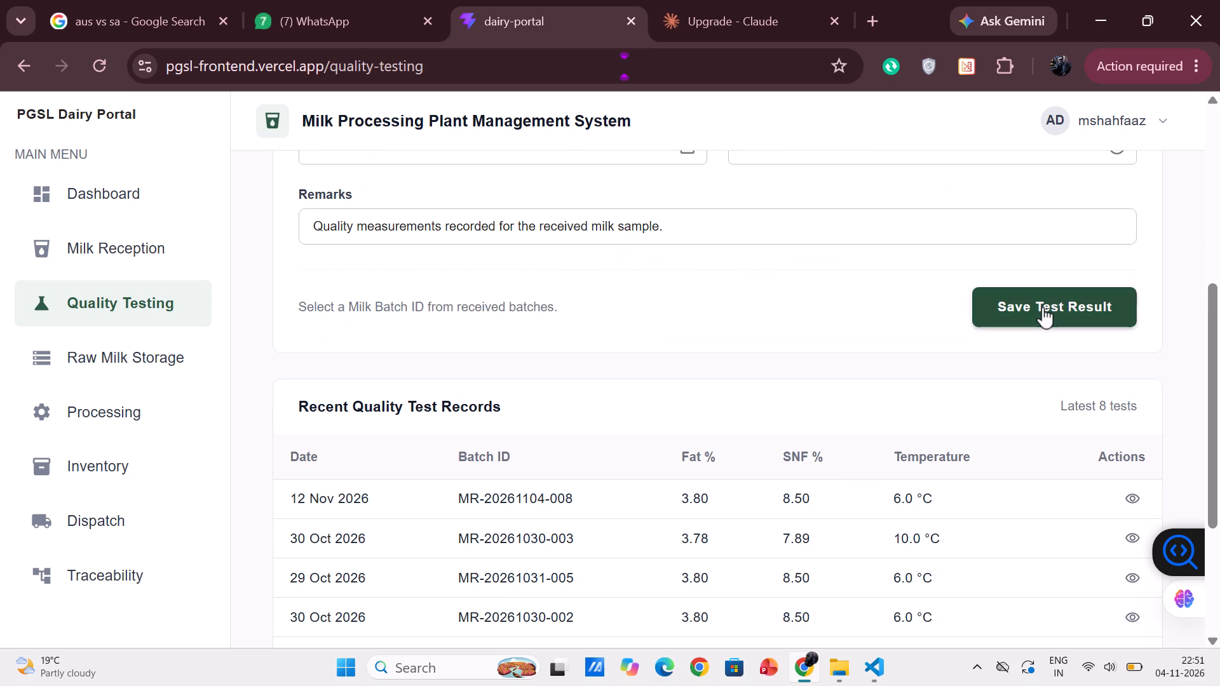
left_click(1041, 307)
Check the reset quality test form and the date and values of the newest Recent Quality Test Records entry.
scroll(678, 335, "up", 1)
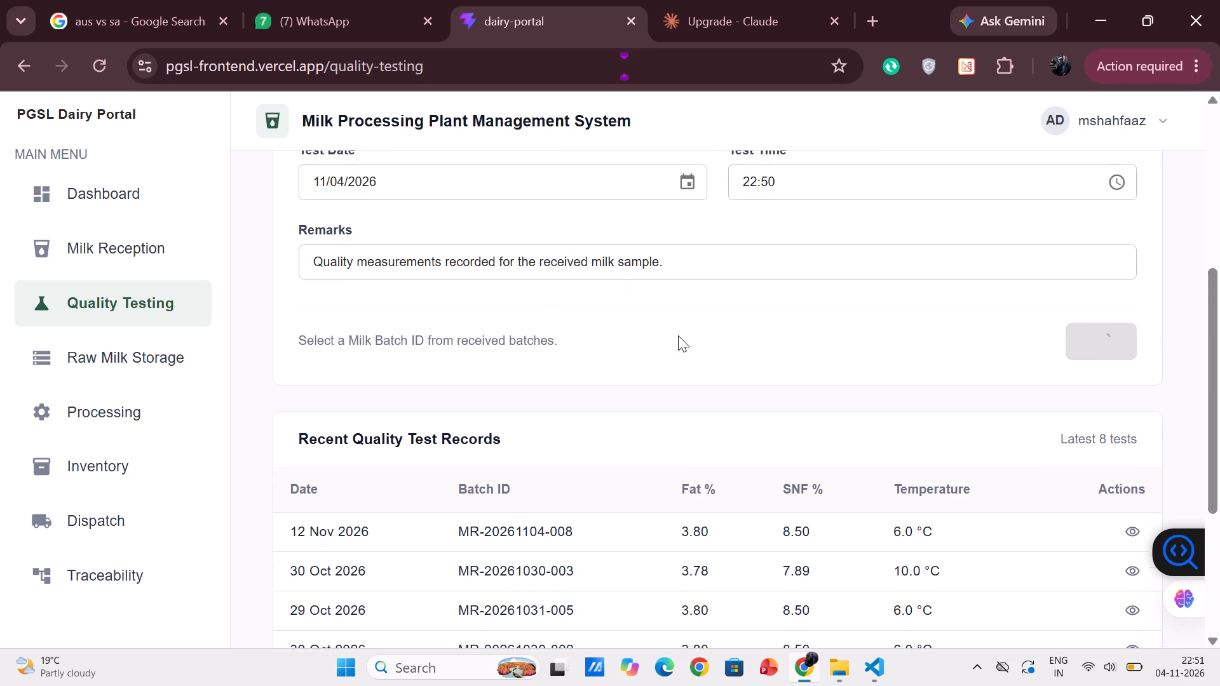
scroll(678, 335, "up", 1)
scroll(678, 335, "down", 1)
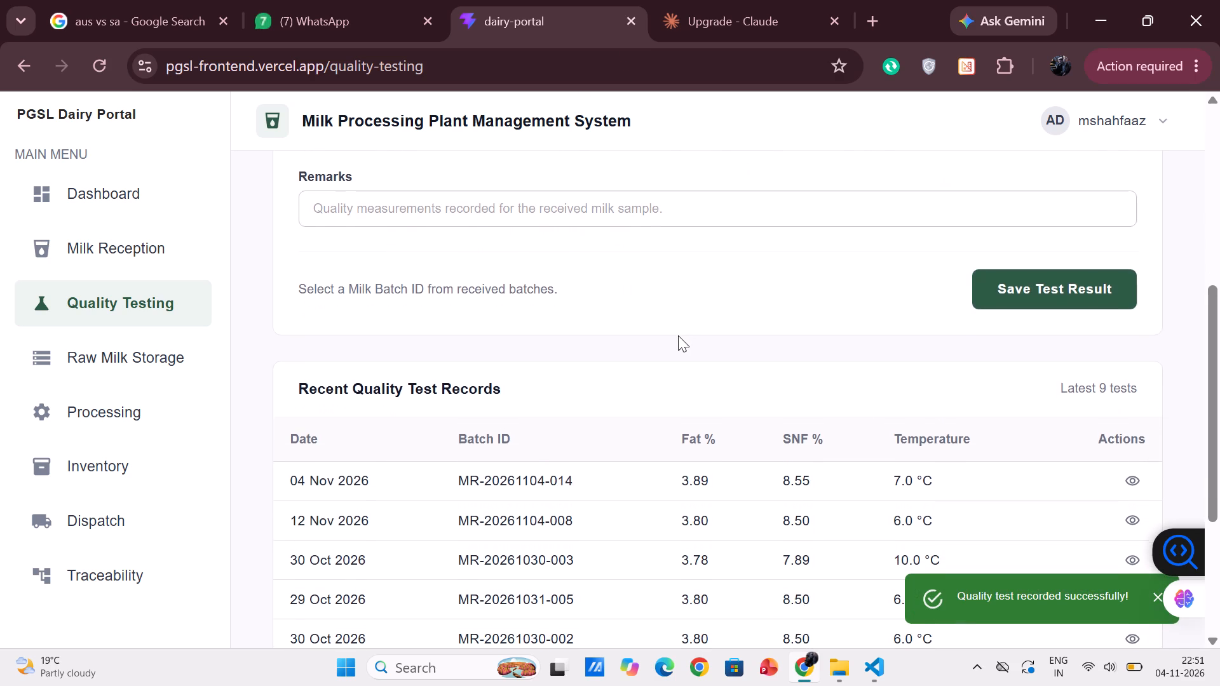
scroll(678, 335, "down", 1)
scroll(678, 335, "up", 1)
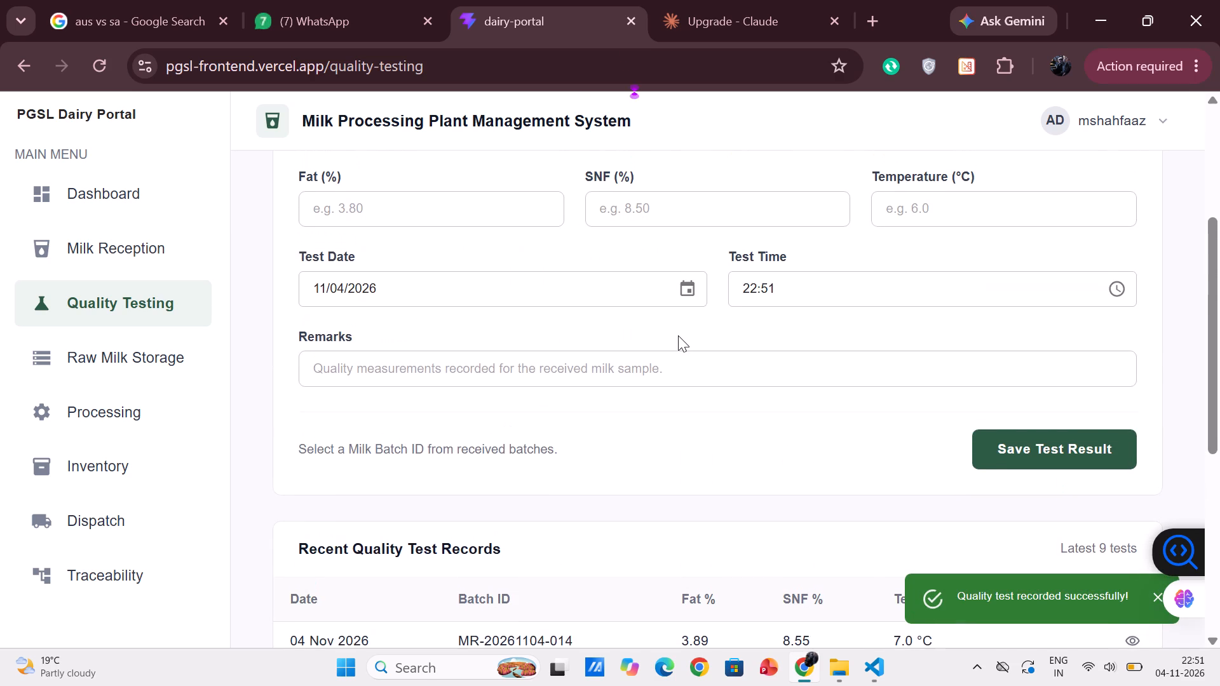
scroll(678, 335, "up", 1)
scroll(678, 335, "down", 1)
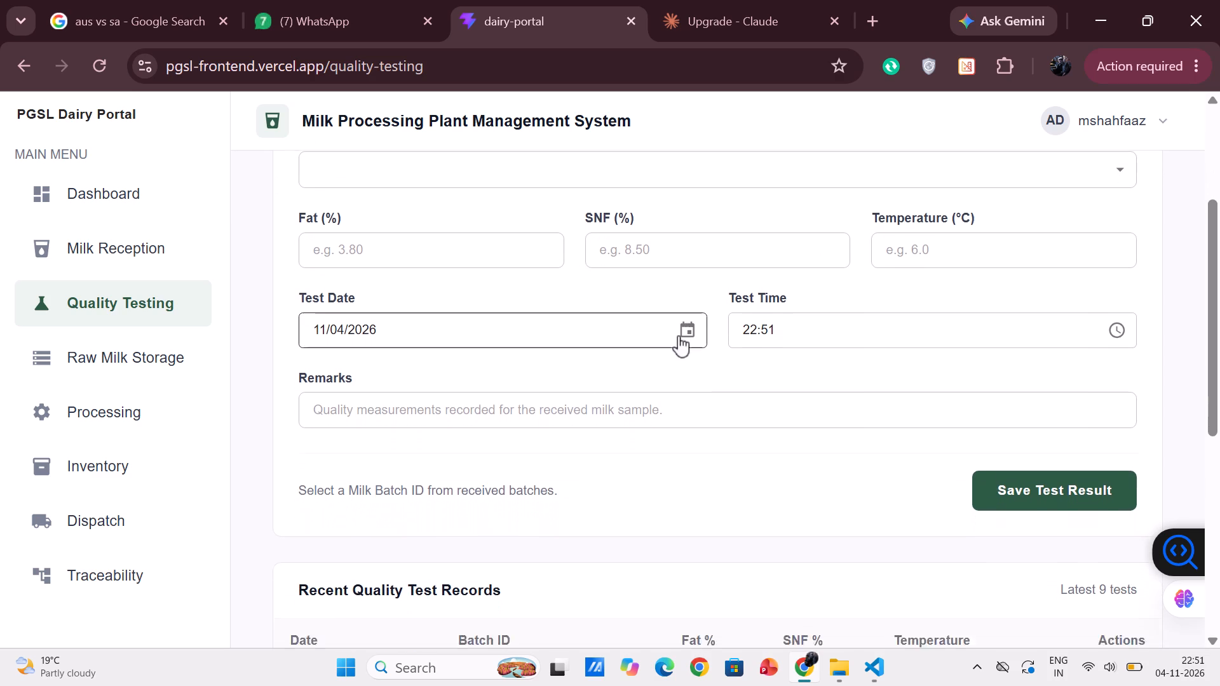
scroll(678, 335, "down", 2)
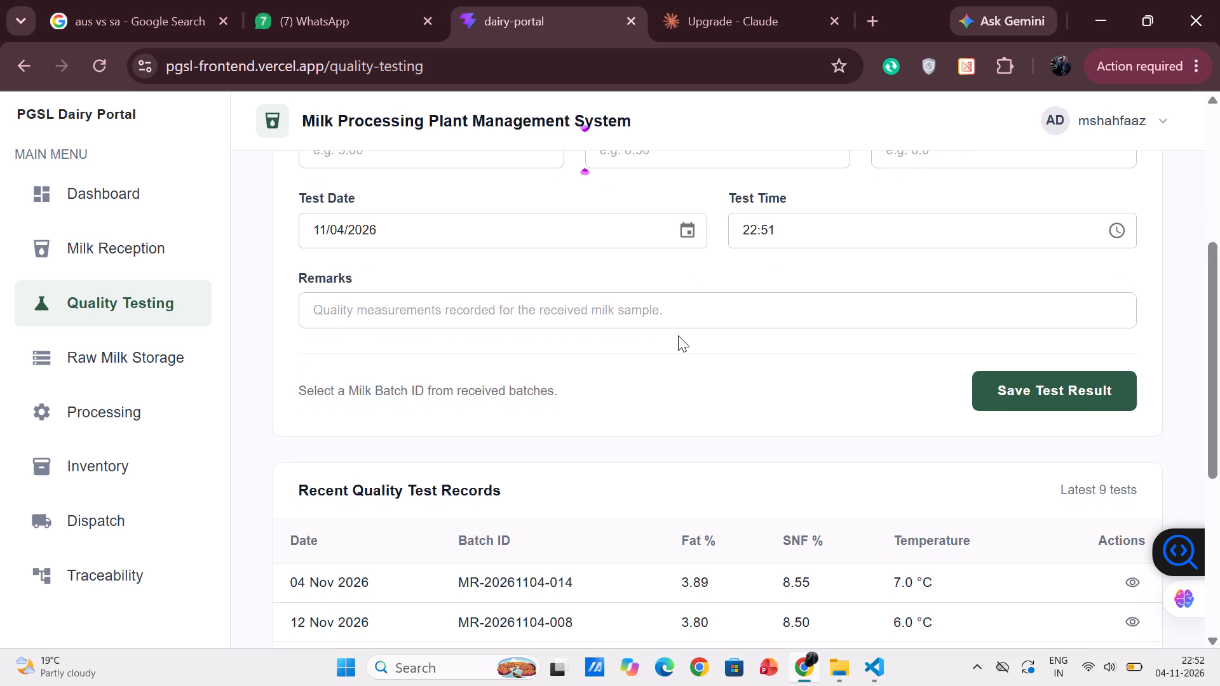
left_click(1127, 580)
scroll(614, 448, "down", 4)
scroll(614, 448, "up", 1)
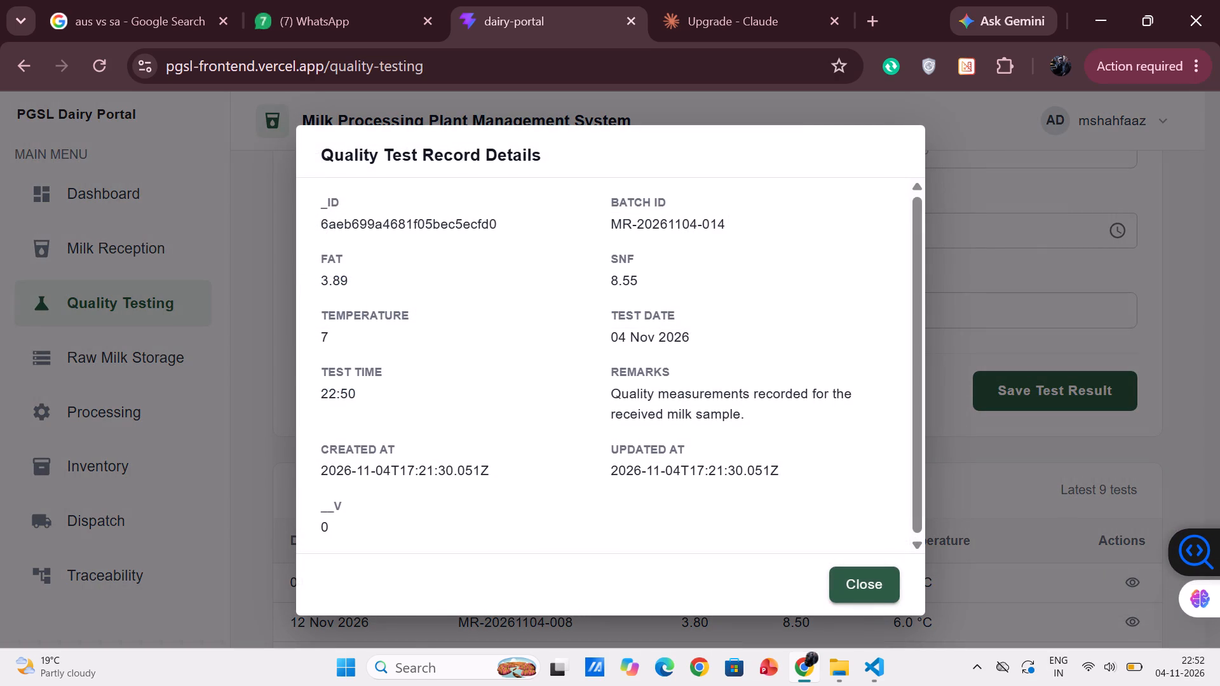
scroll(614, 448, "up", 1)
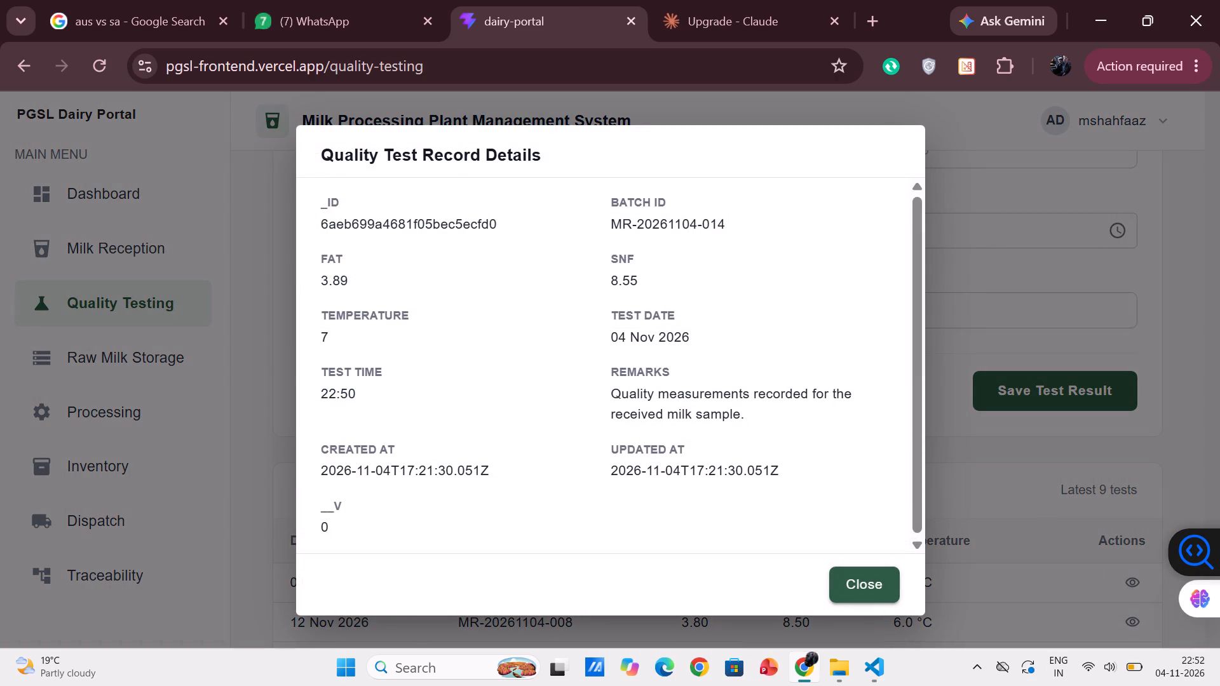
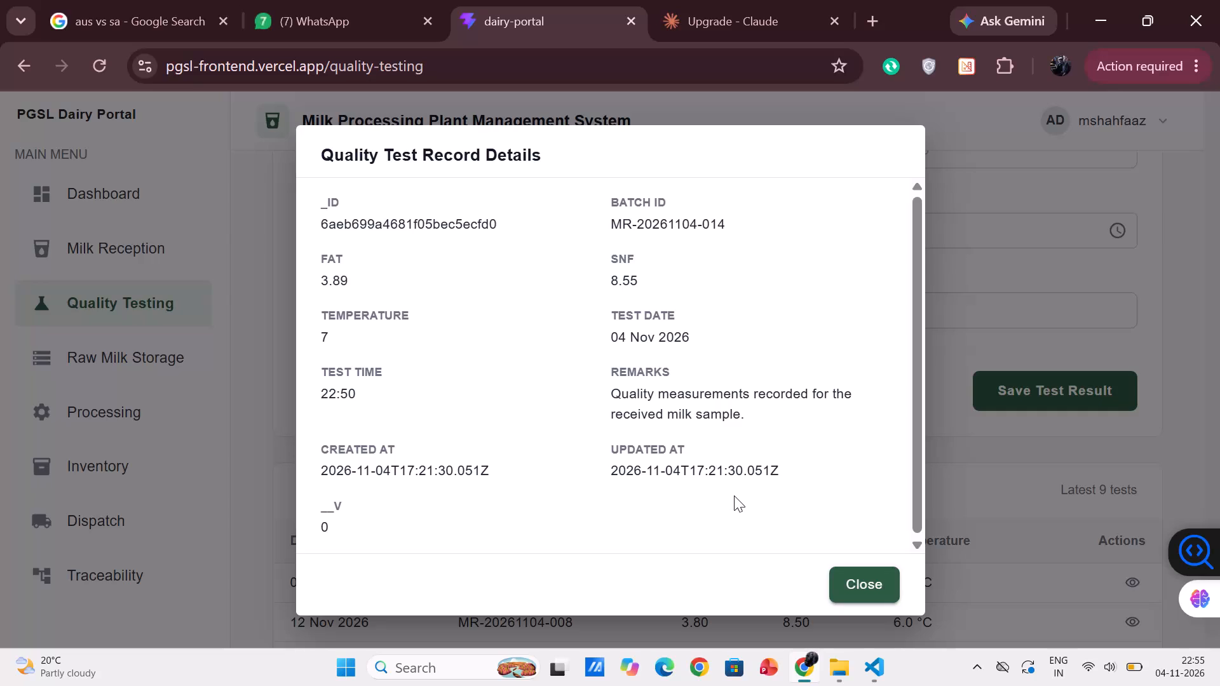
Close the record details and look over the quality test form and the Recent Quality Test Records.
left_click(862, 586)
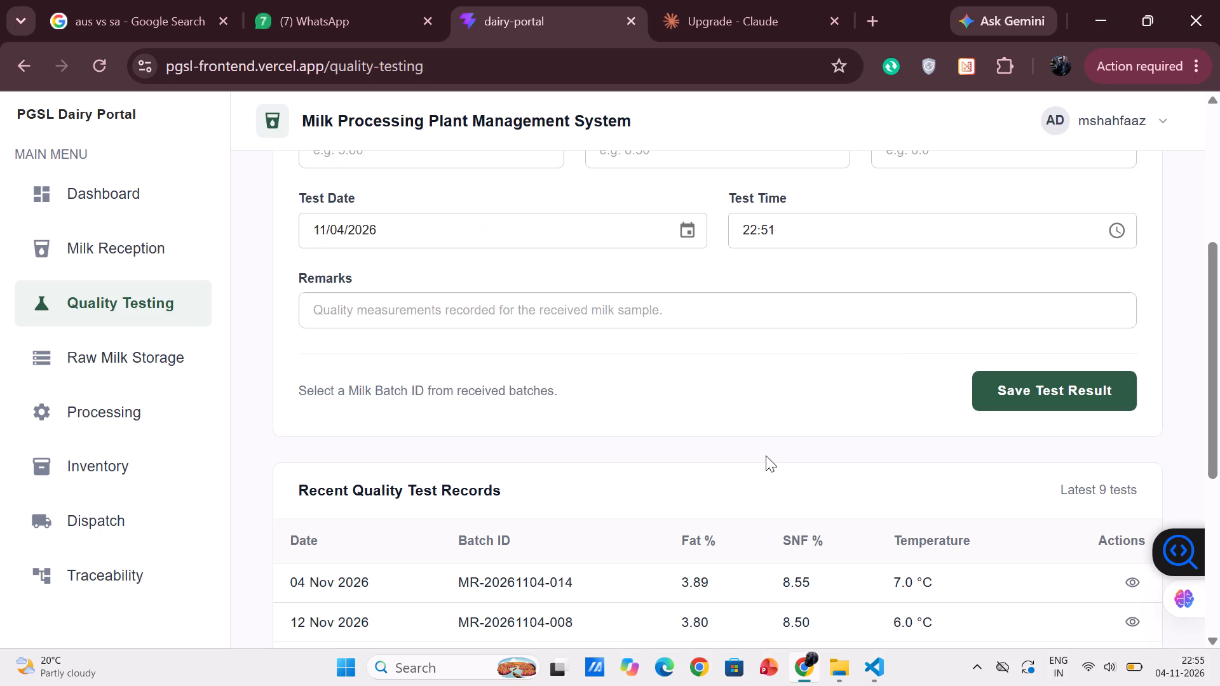
scroll(740, 401, "up", 4)
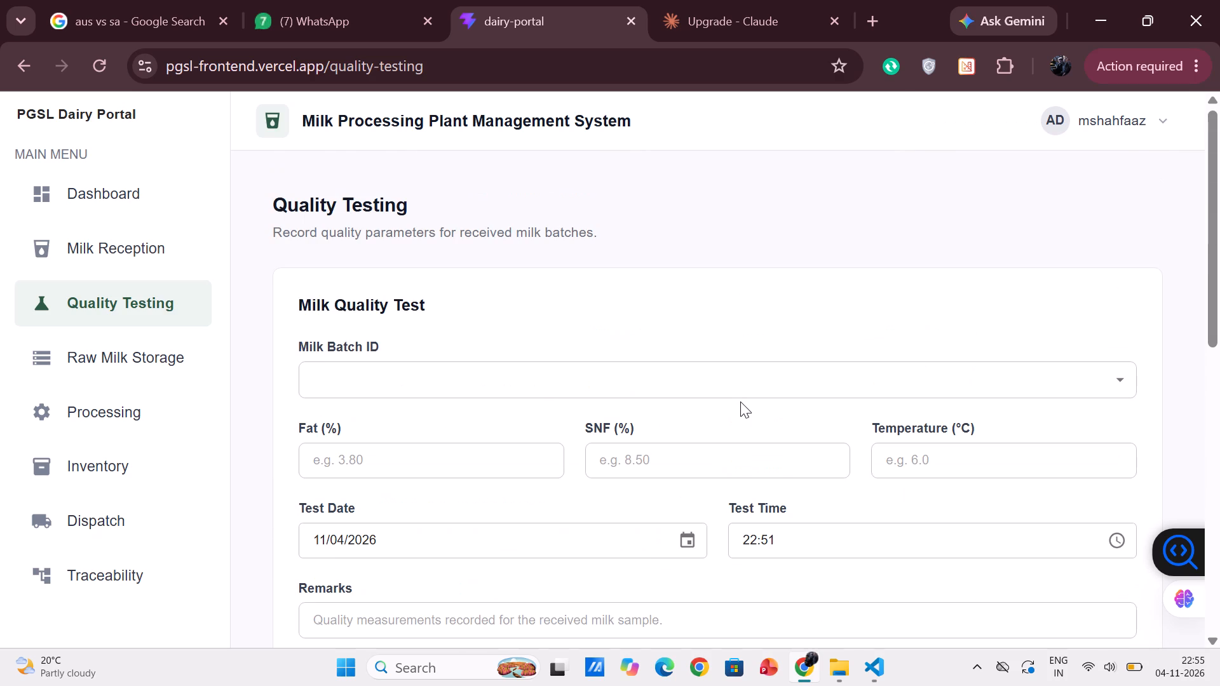
scroll(740, 401, "down", 5)
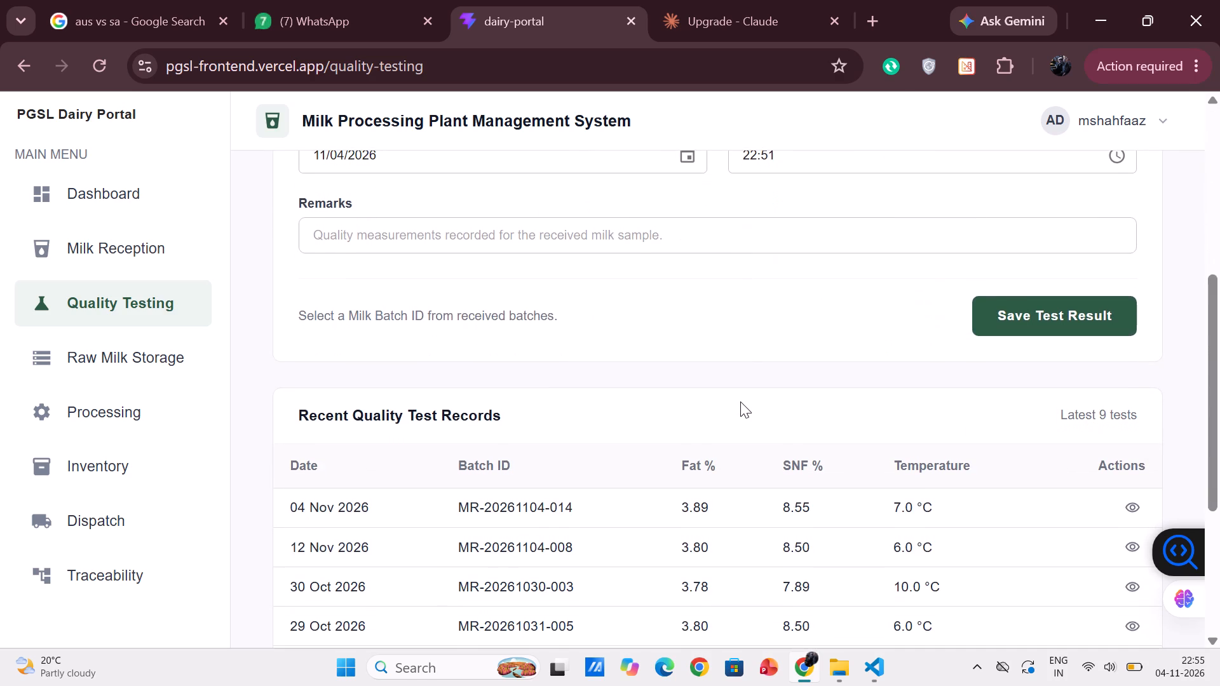
scroll(740, 401, "down", 1)
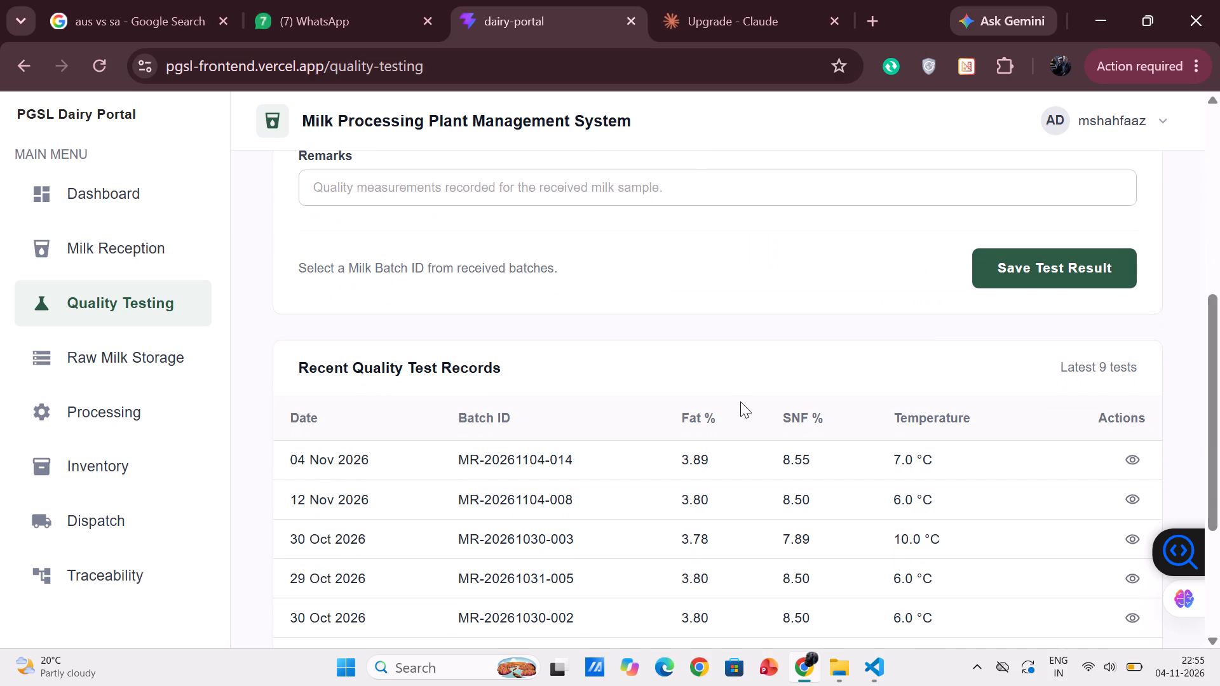
scroll(740, 401, "down", 7)
left_click_drag(923, 461, 447, 462)
Check which quality-tested batches the Raw Milk Storage form offers as Milk Batch ID, without choosing one.
left_click(107, 344)
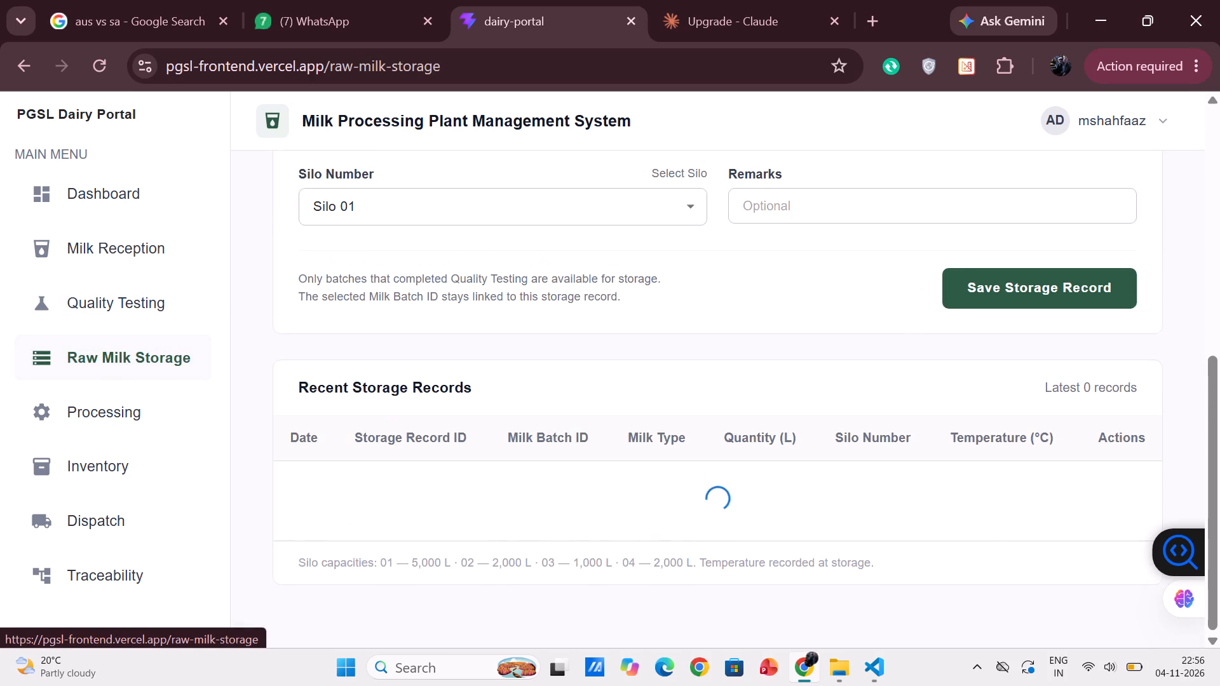
scroll(463, 405, "up", 9)
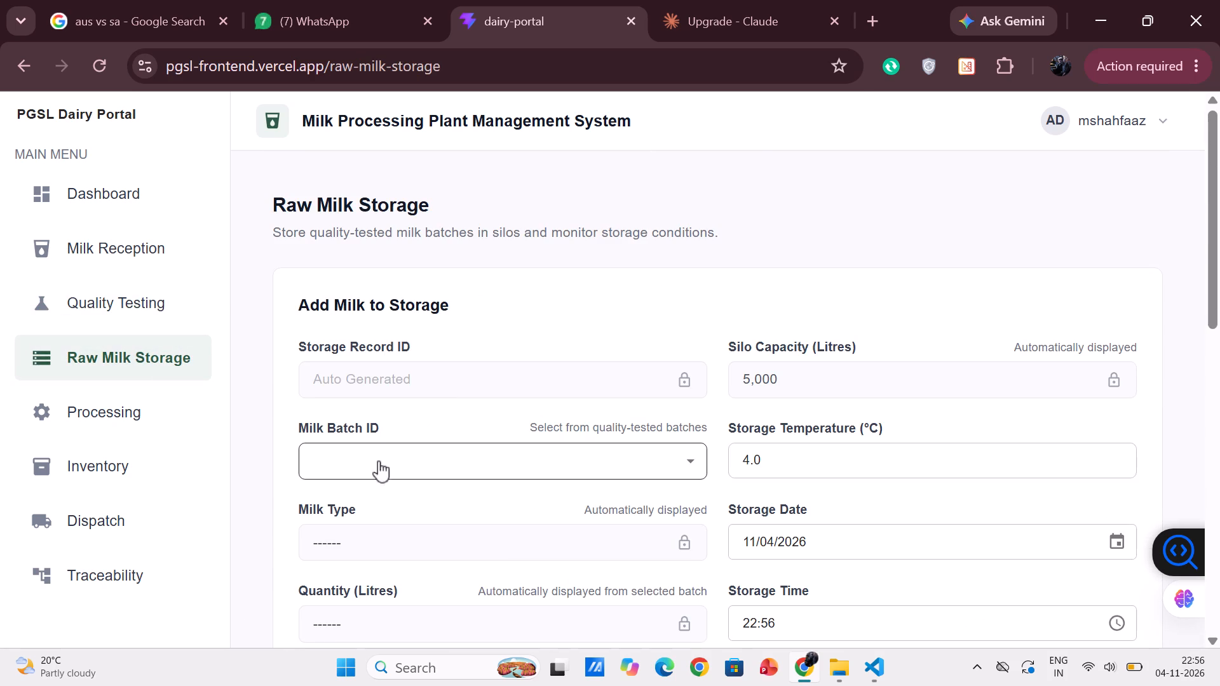
left_click(367, 473)
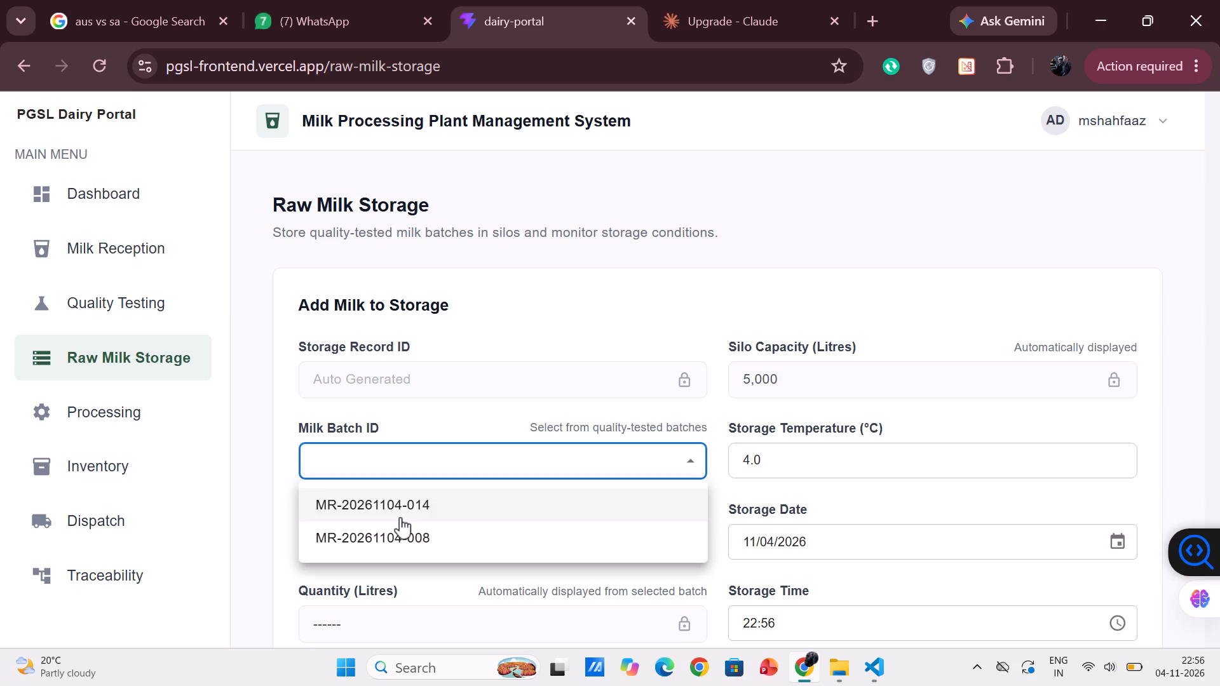
left_click(274, 417)
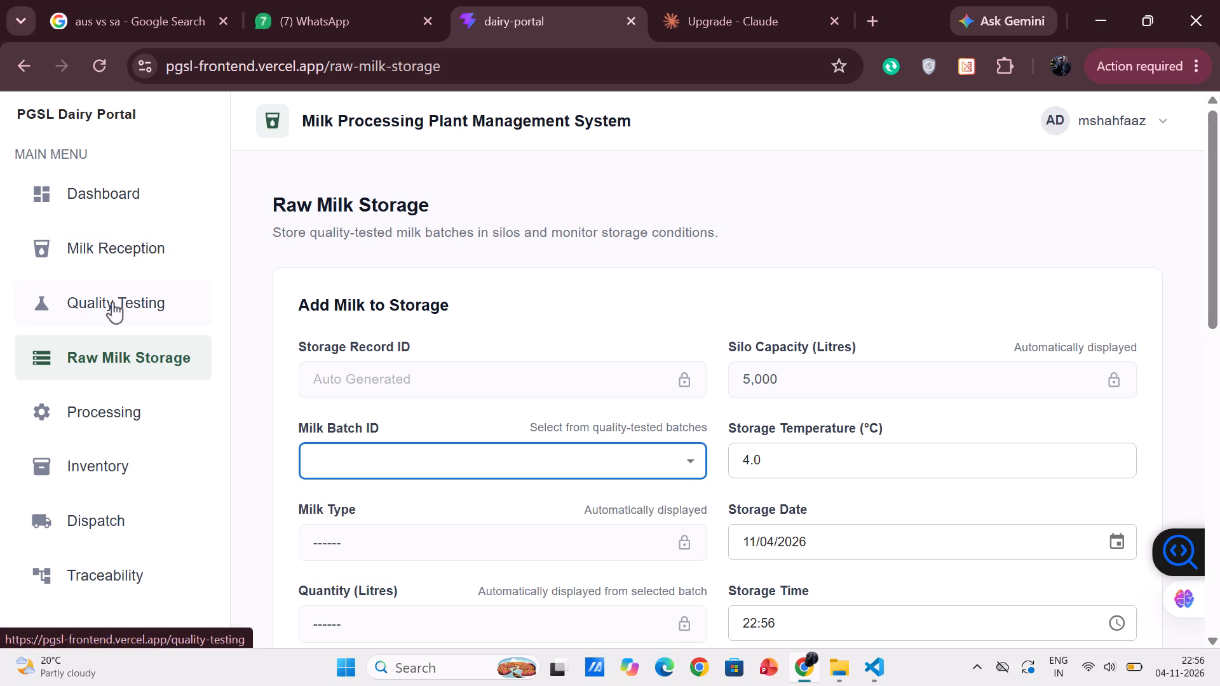
Check which milk batches are still available for testing in the Quality Testing form's Milk Batch ID list.
left_click(112, 302)
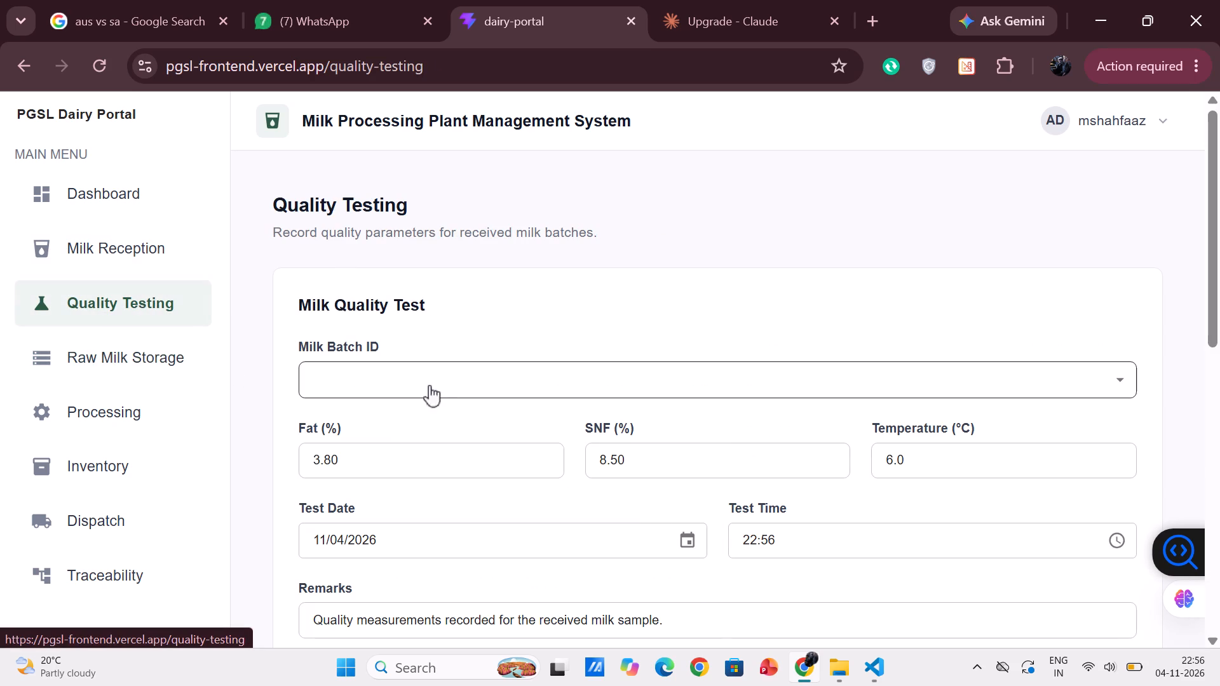
left_click(445, 382)
left_click(445, 382)
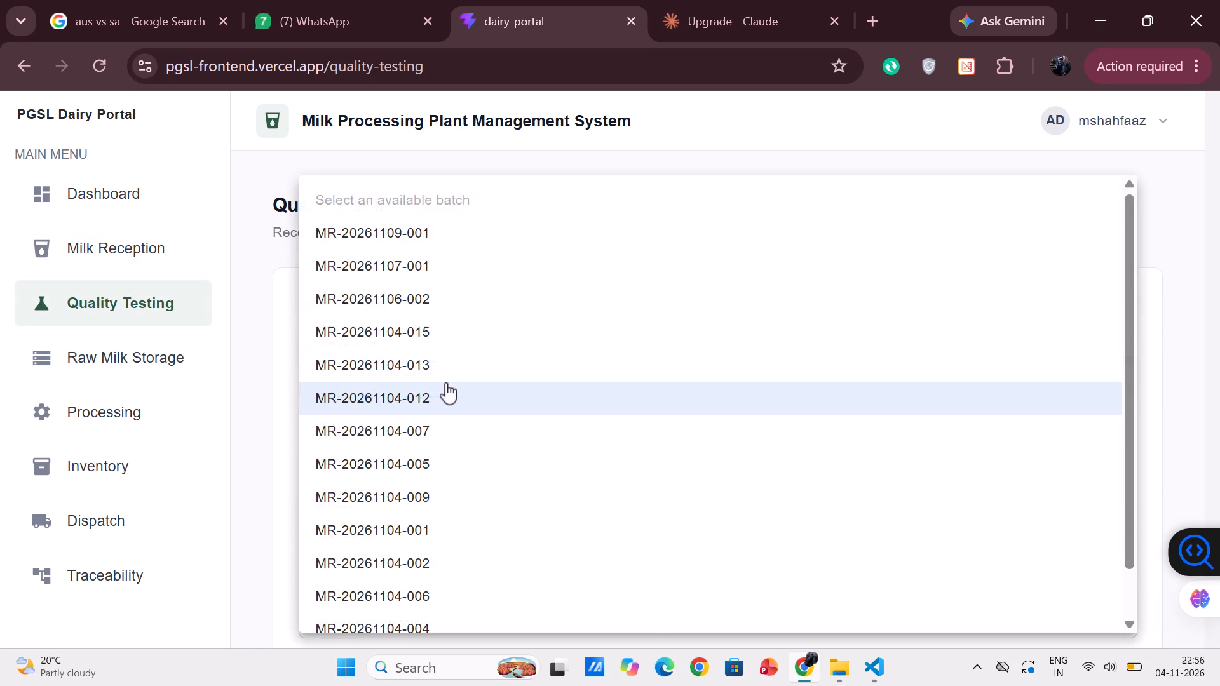
scroll(445, 382, "down", 2)
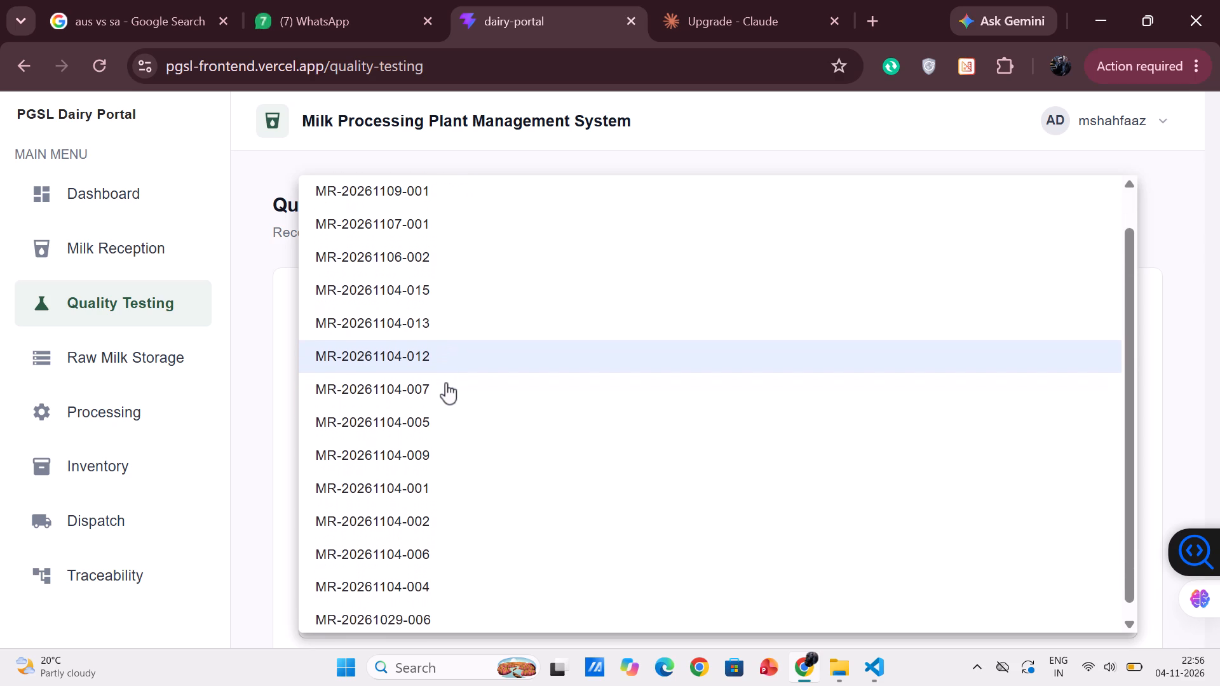
scroll(445, 382, "down", 2)
scroll(445, 382, "up", 1)
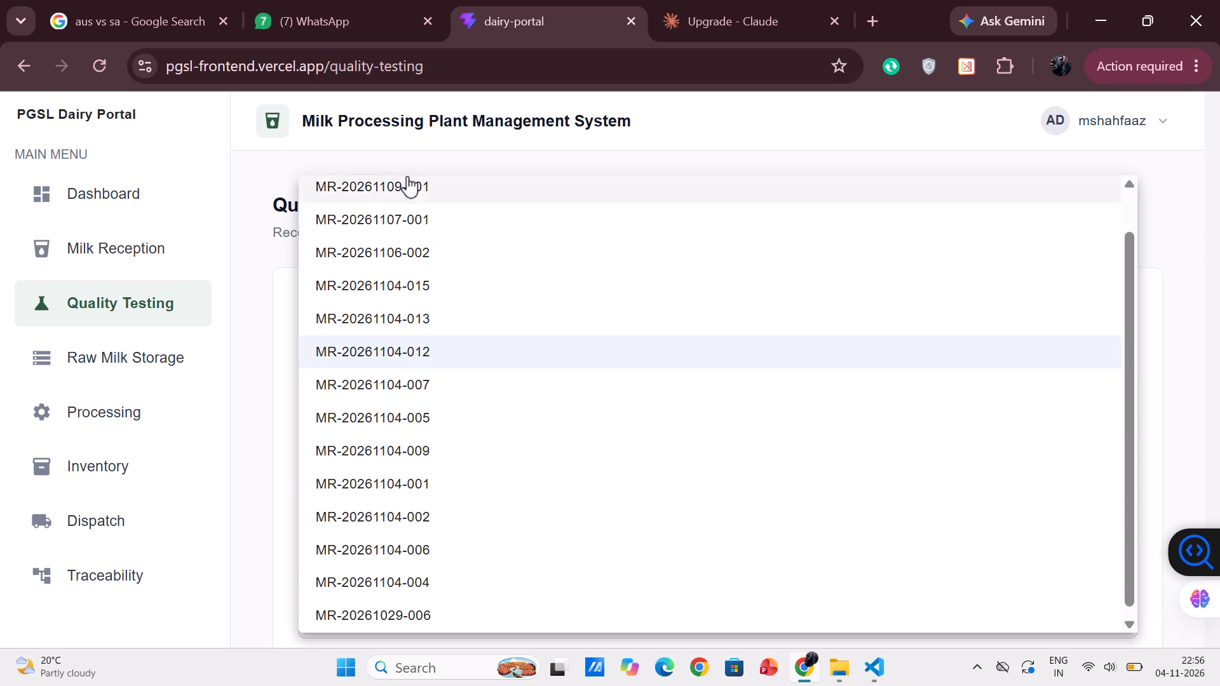
scroll(407, 176, "up", 2)
left_click(161, 354)
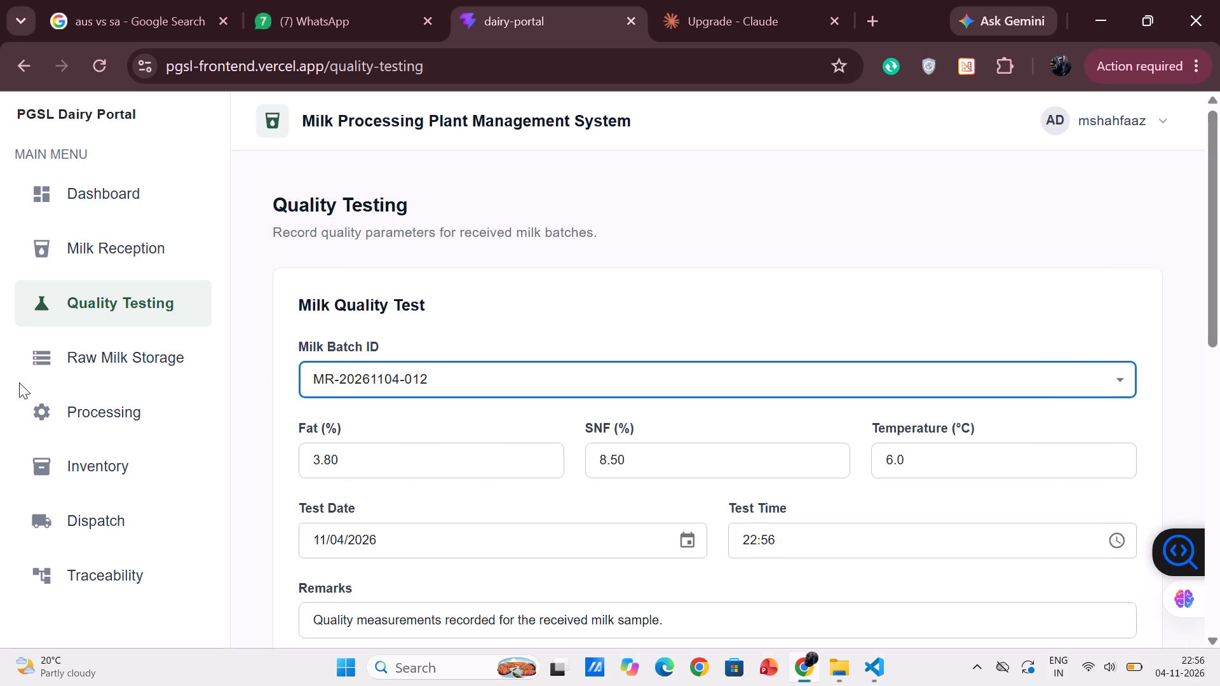
left_click(147, 368)
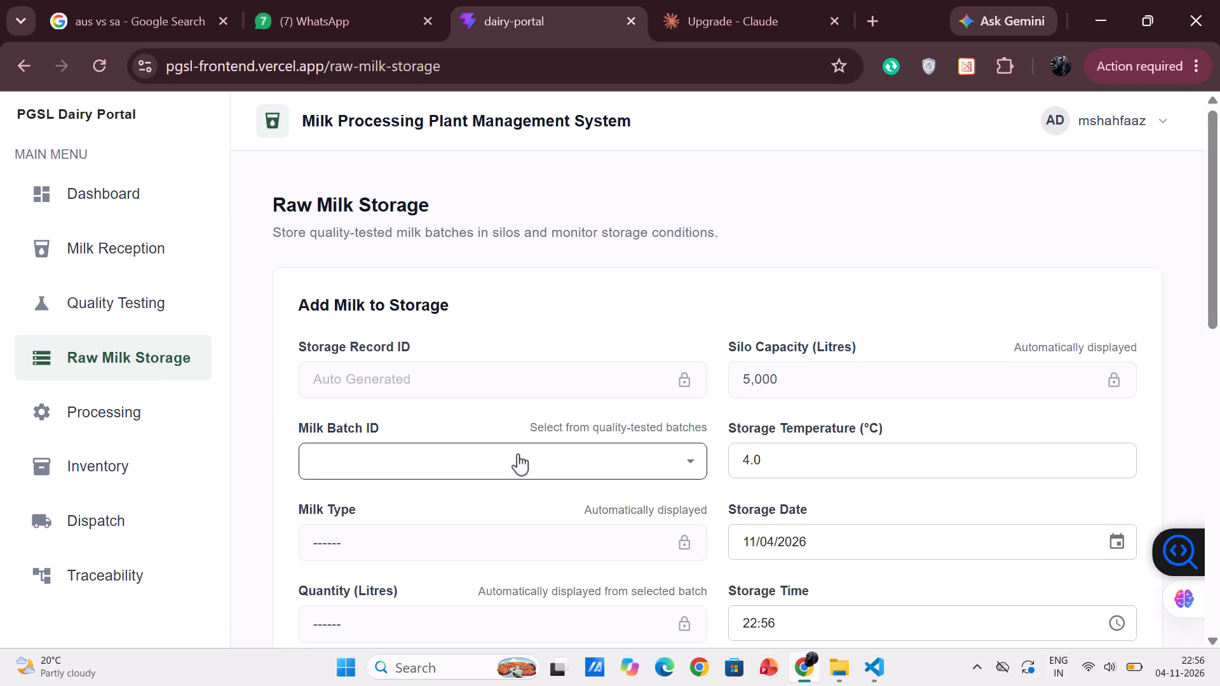
scroll(512, 456, "down", 3)
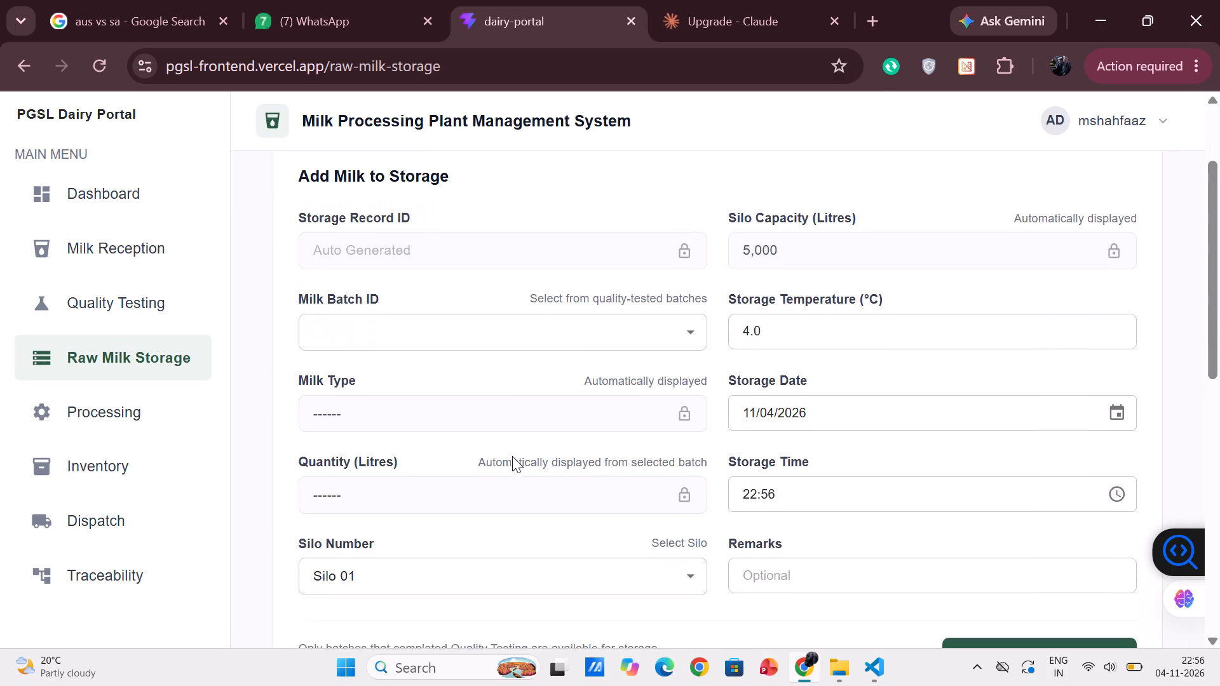
scroll(512, 456, "down", 1)
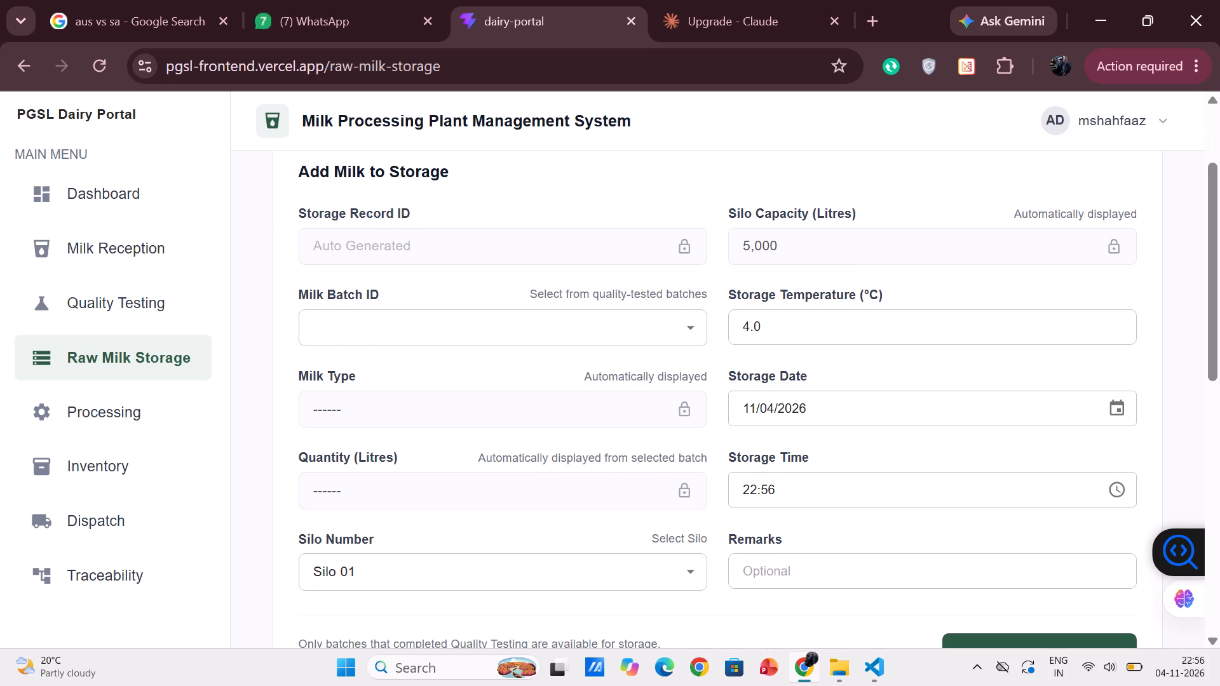
left_click(477, 339)
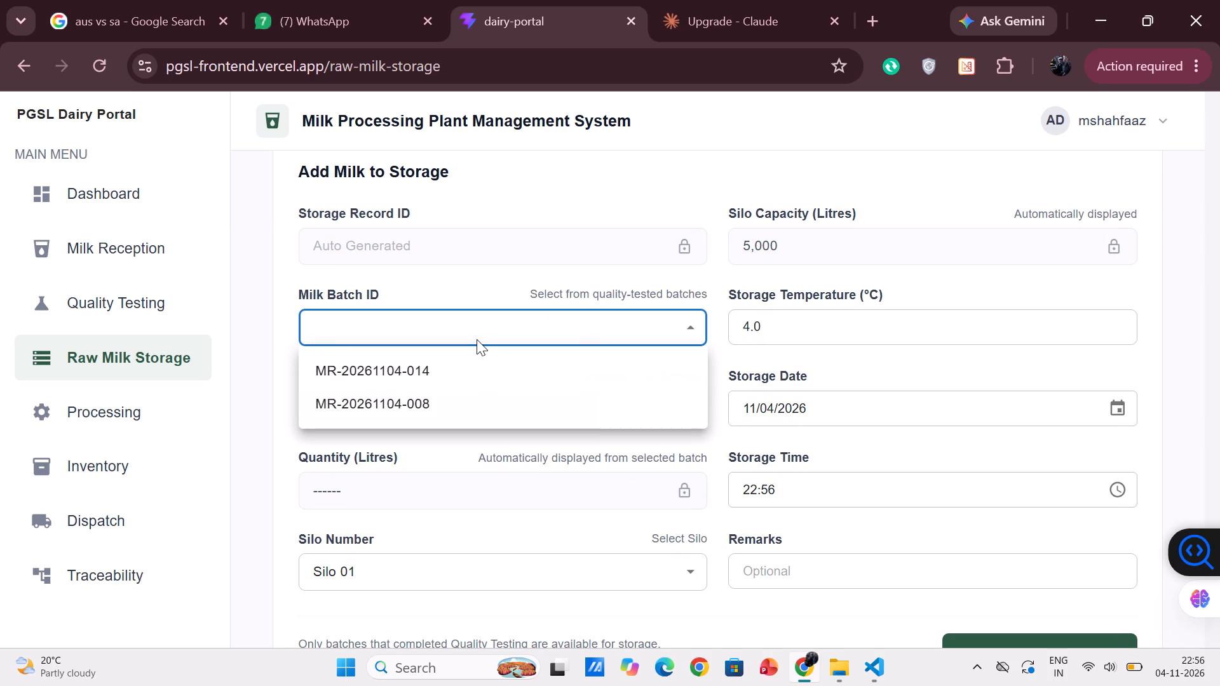
left_click(412, 374)
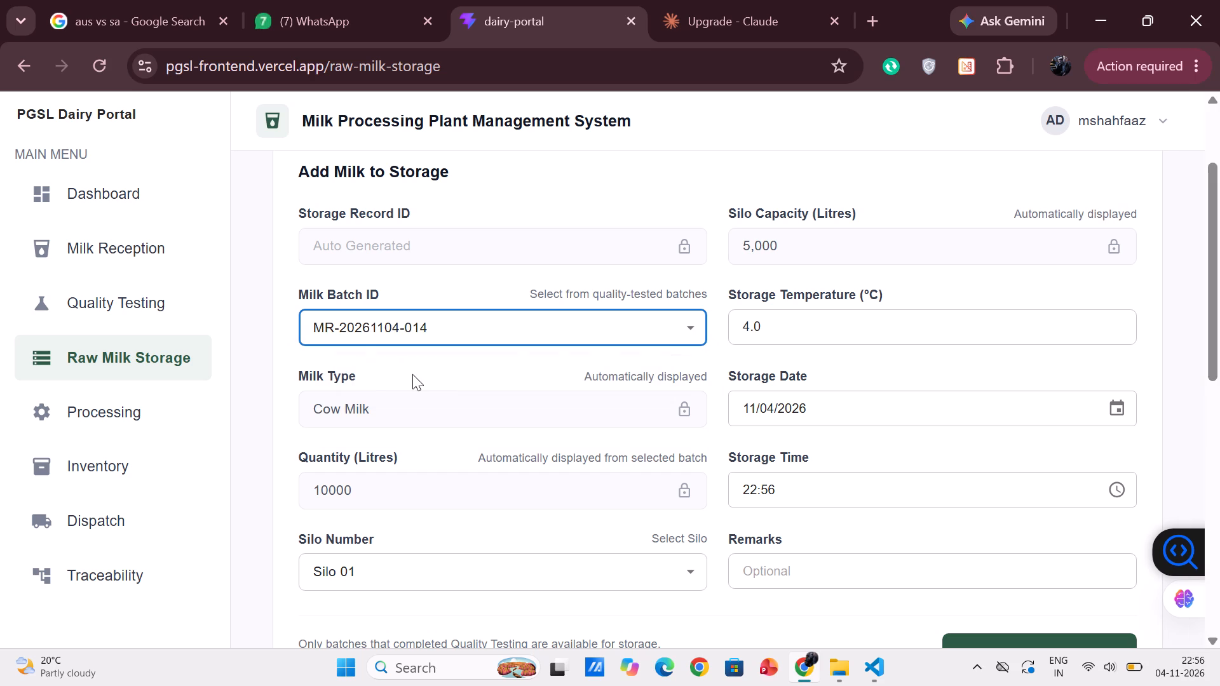
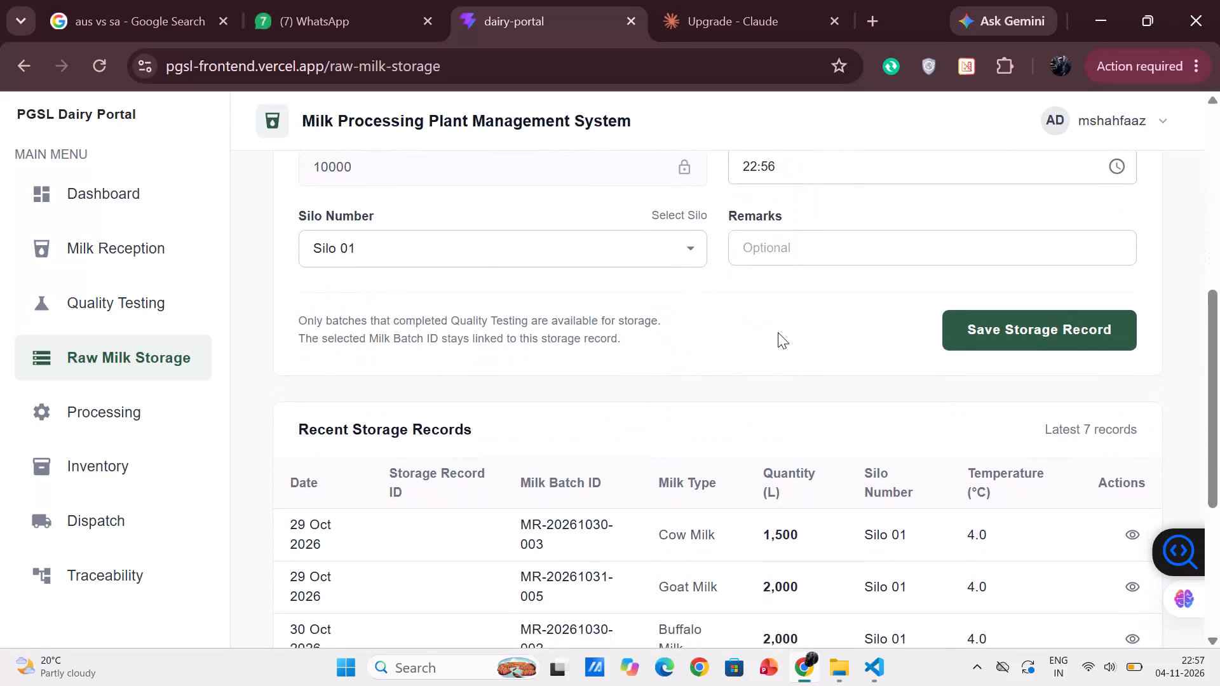
Review the Add Milk to Storage form's filled-in details for the selected batch against the Recent Storage Records table.
scroll(778, 332, "down", 1)
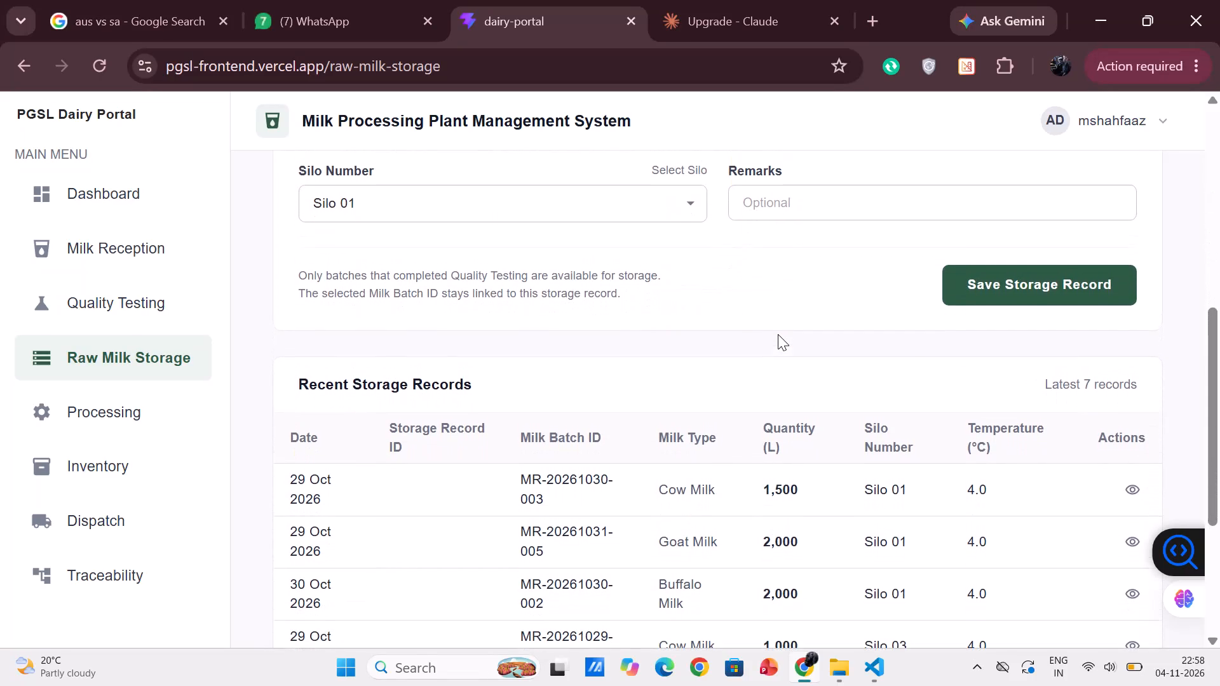
scroll(778, 334, "down", 1)
scroll(778, 334, "up", 1)
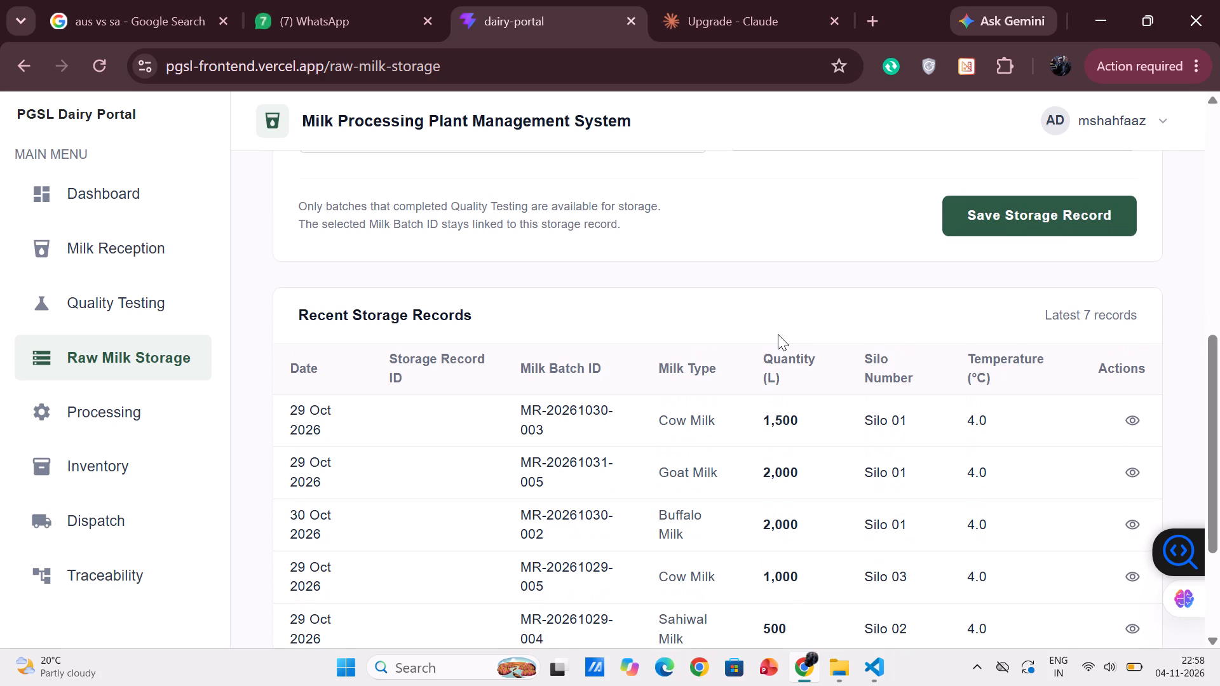
scroll(778, 334, "up", 6)
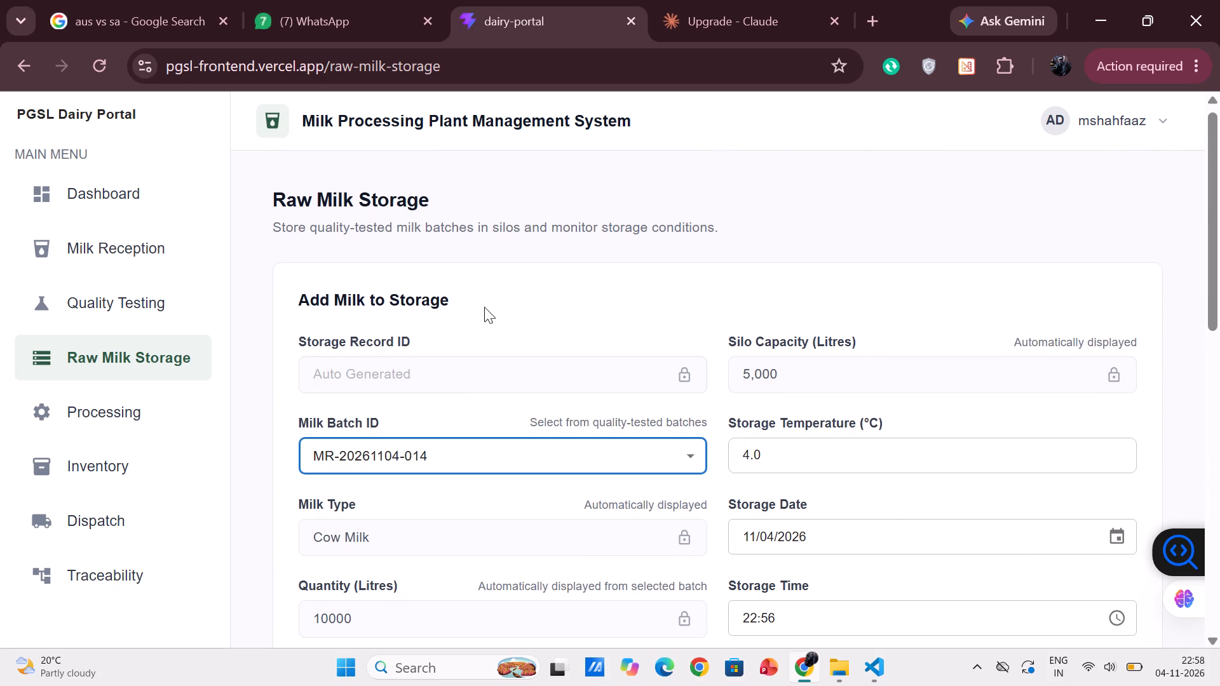
left_click(439, 345)
scroll(438, 340, "down", 1)
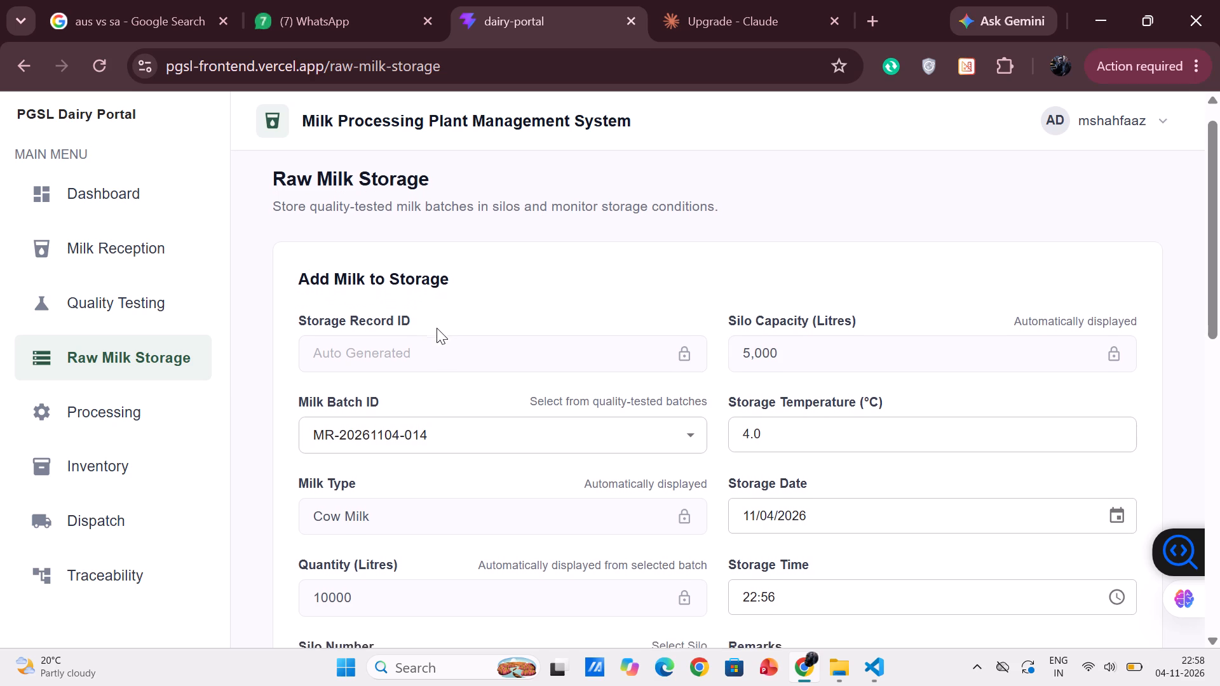
scroll(437, 328, "down", 6)
scroll(437, 328, "up", 1)
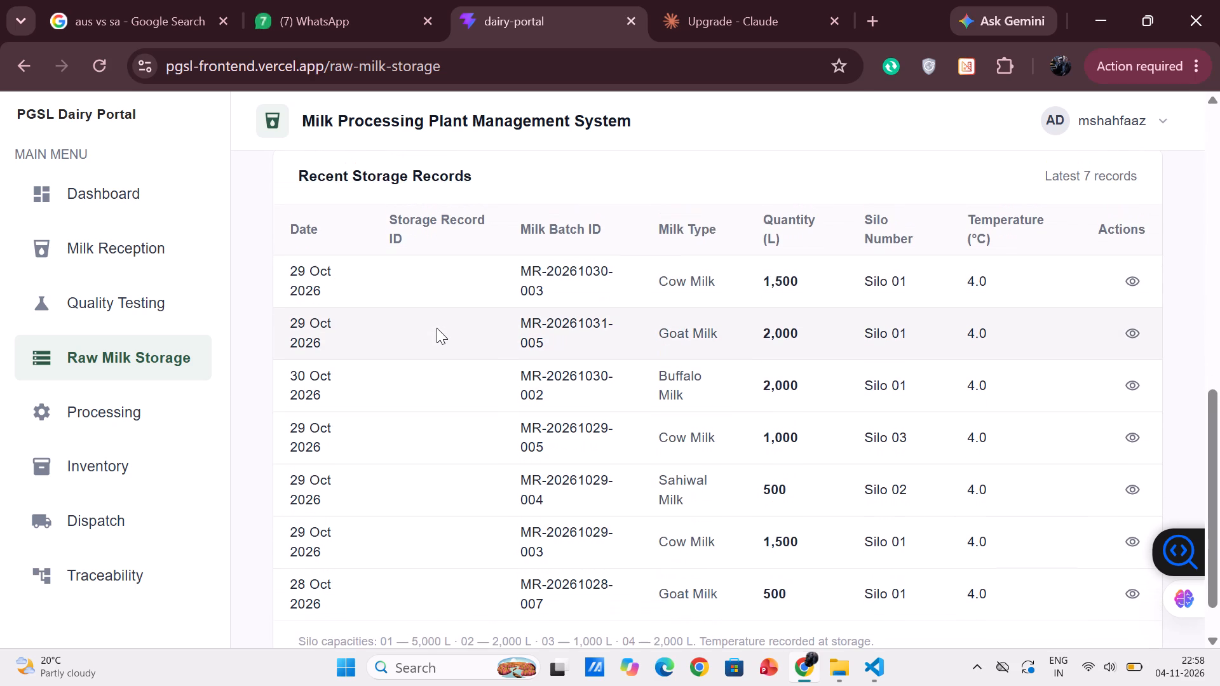
scroll(437, 328, "up", 2)
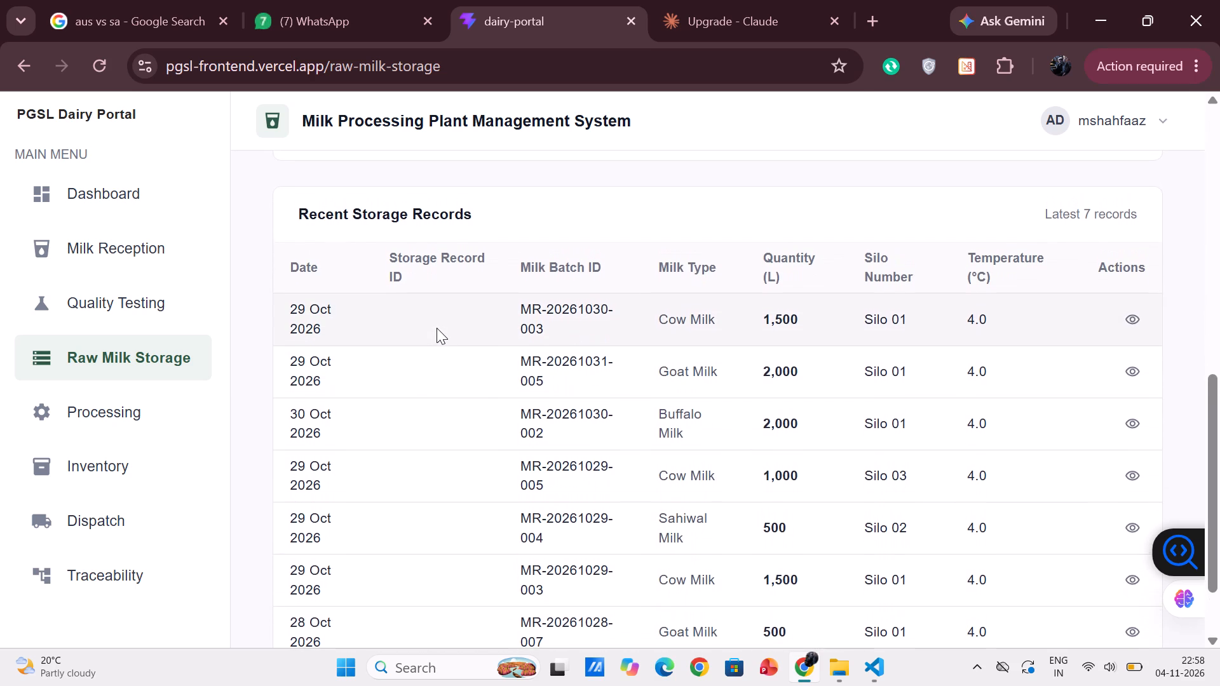
scroll(437, 328, "up", 8)
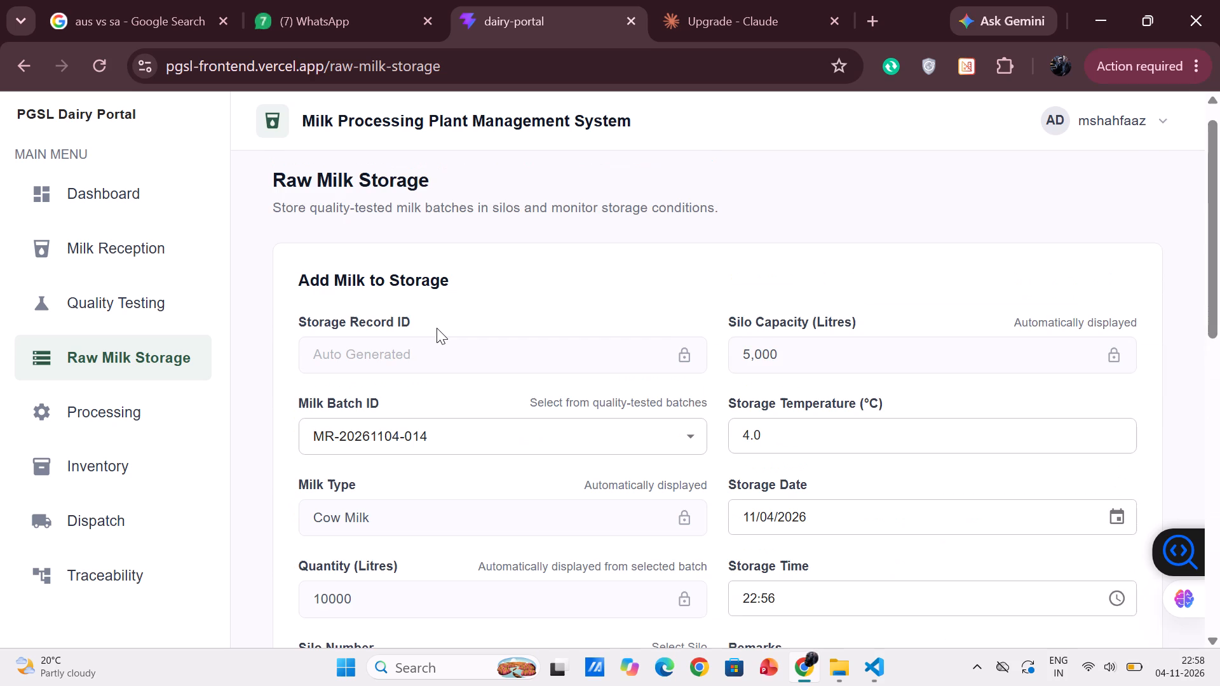
scroll(437, 328, "down", 2)
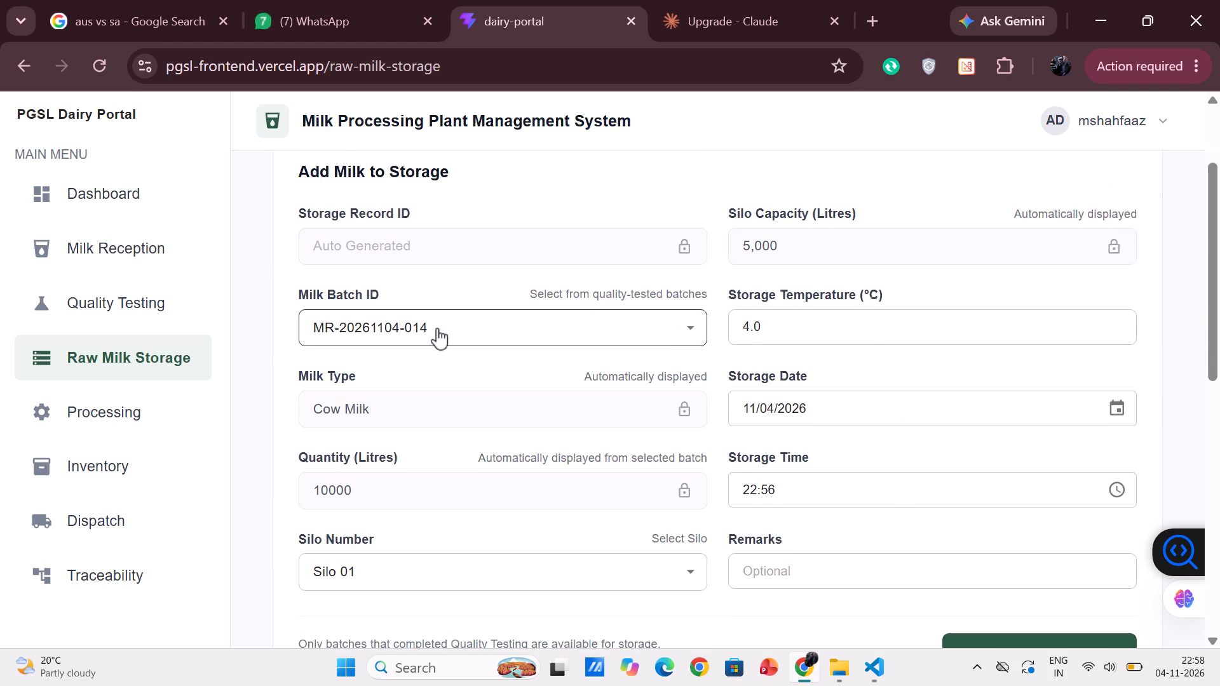
scroll(437, 328, "down", 8)
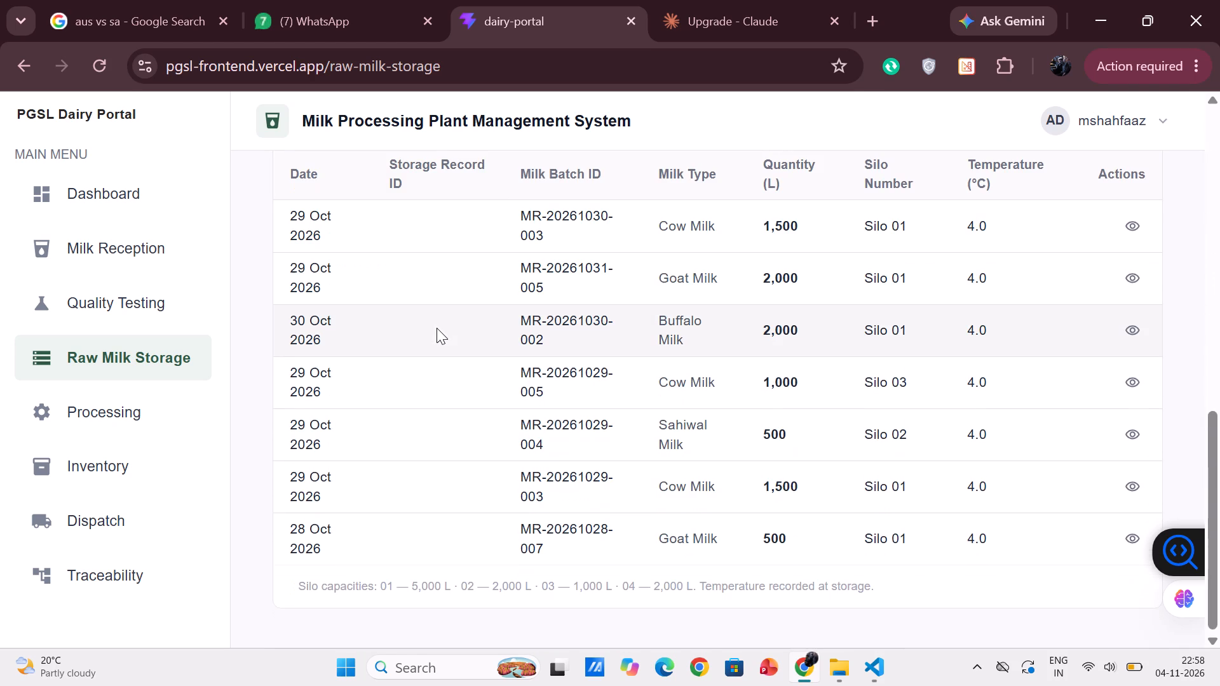
scroll(437, 328, "up", 3)
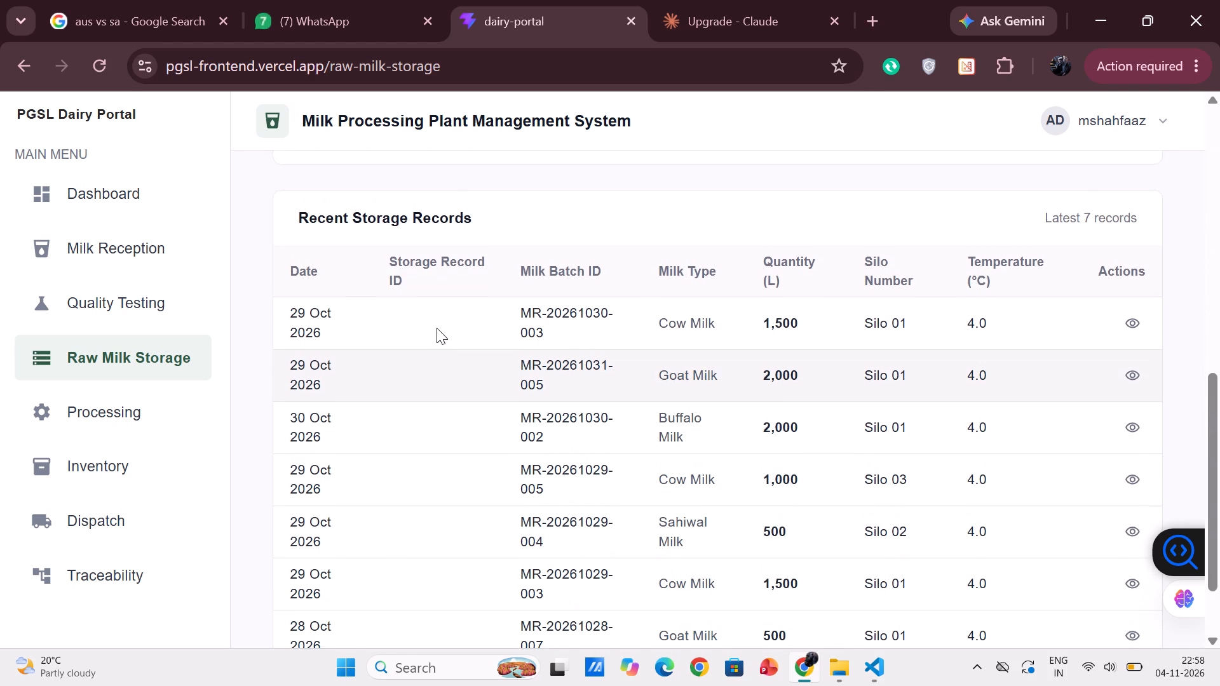
scroll(437, 328, "up", 3)
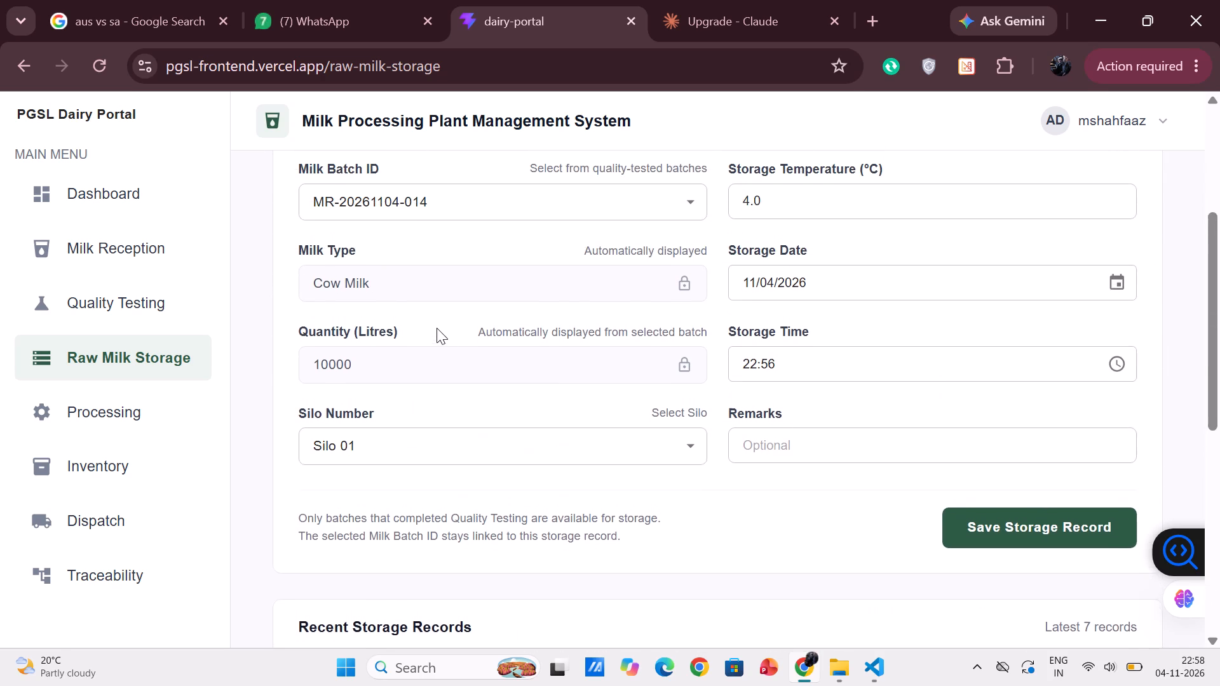
scroll(437, 328, "up", 1)
scroll(426, 382, "up", 3)
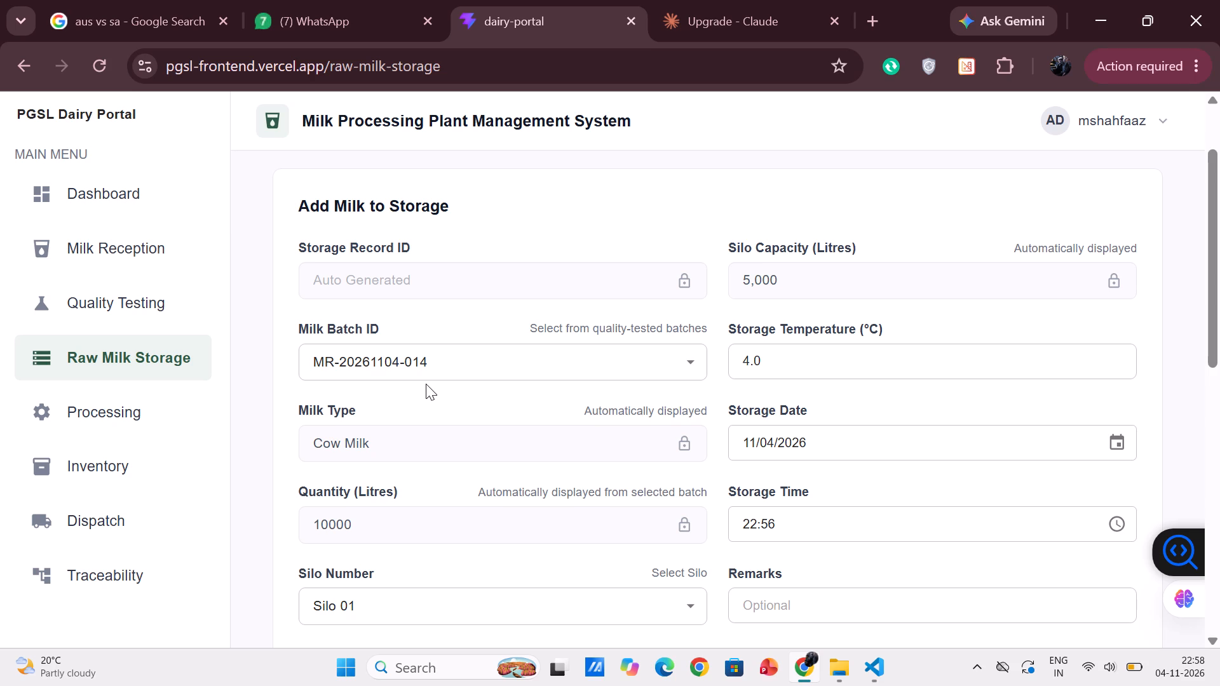
scroll(426, 384, "down", 1)
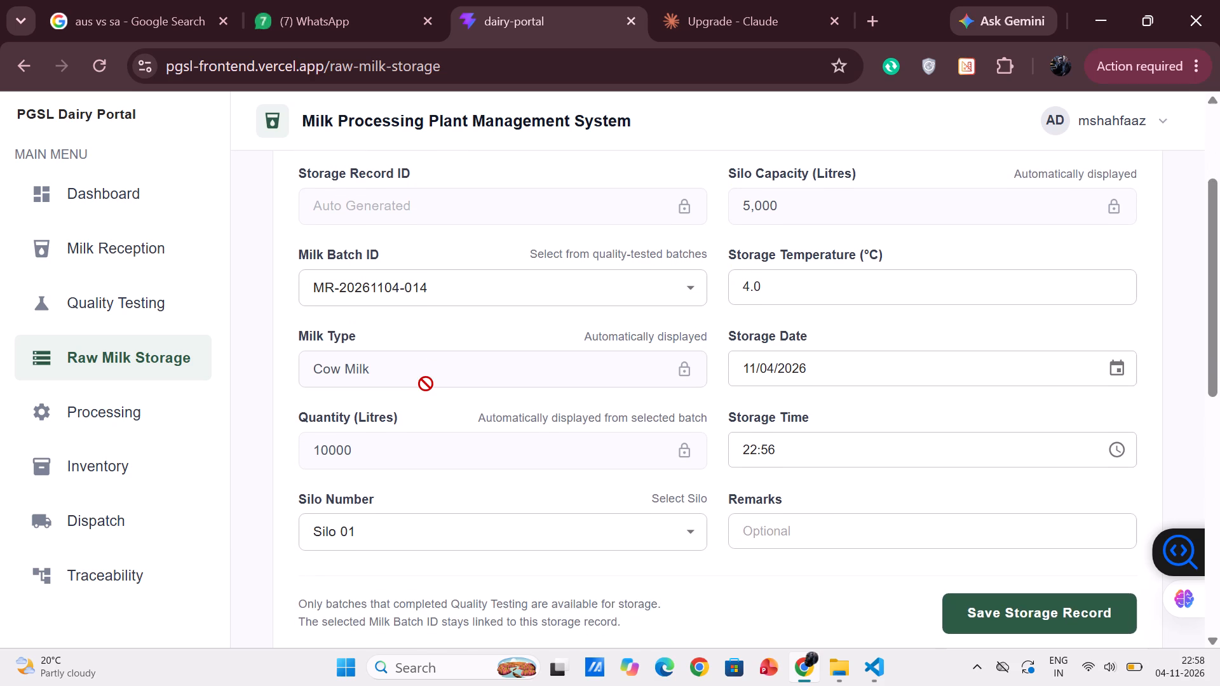
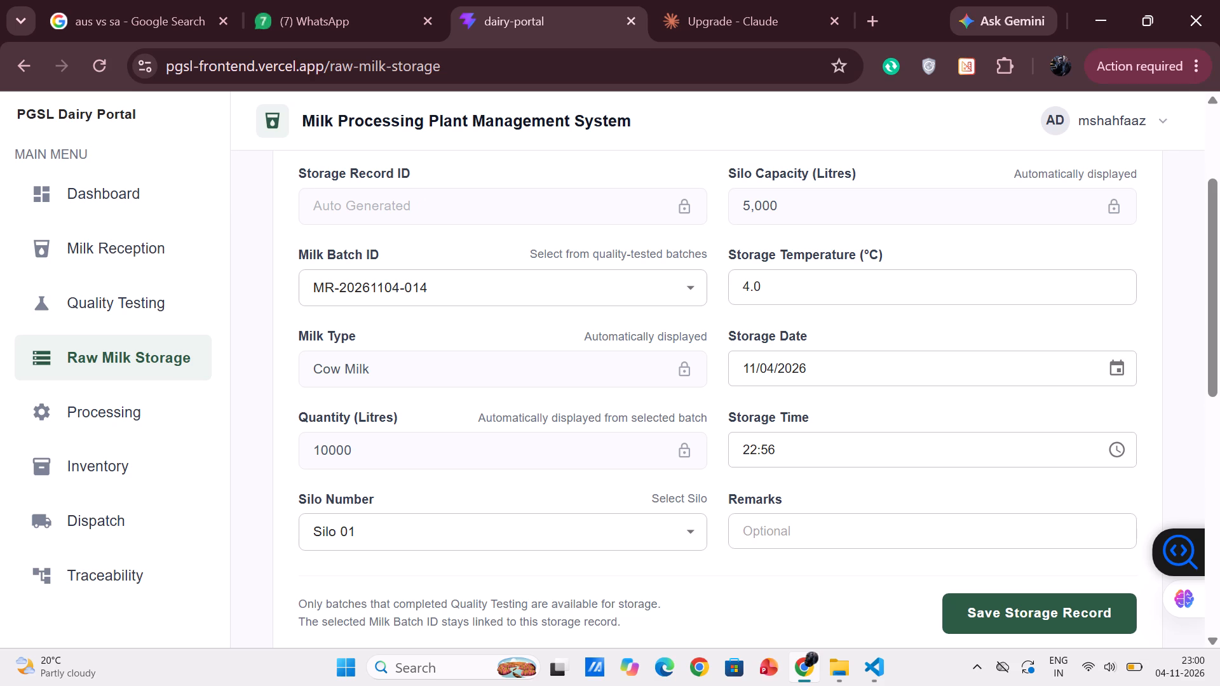
Record a new Cow milk reception of 5000 litres for the Morning shift and check its entry in Recent Milk Reception.
left_click(119, 255)
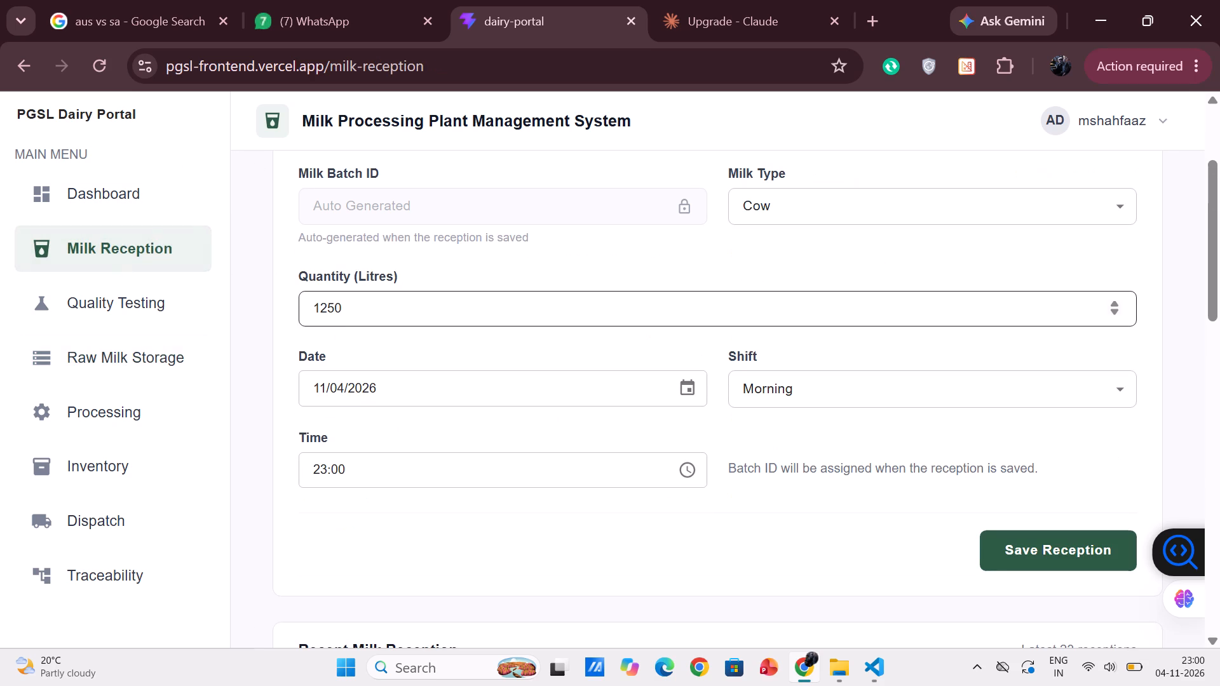
left_click(410, 307)
key("BackSpace")
key("BackSpace")
key("BackSpace")
key("BackSpace")
type("5000")
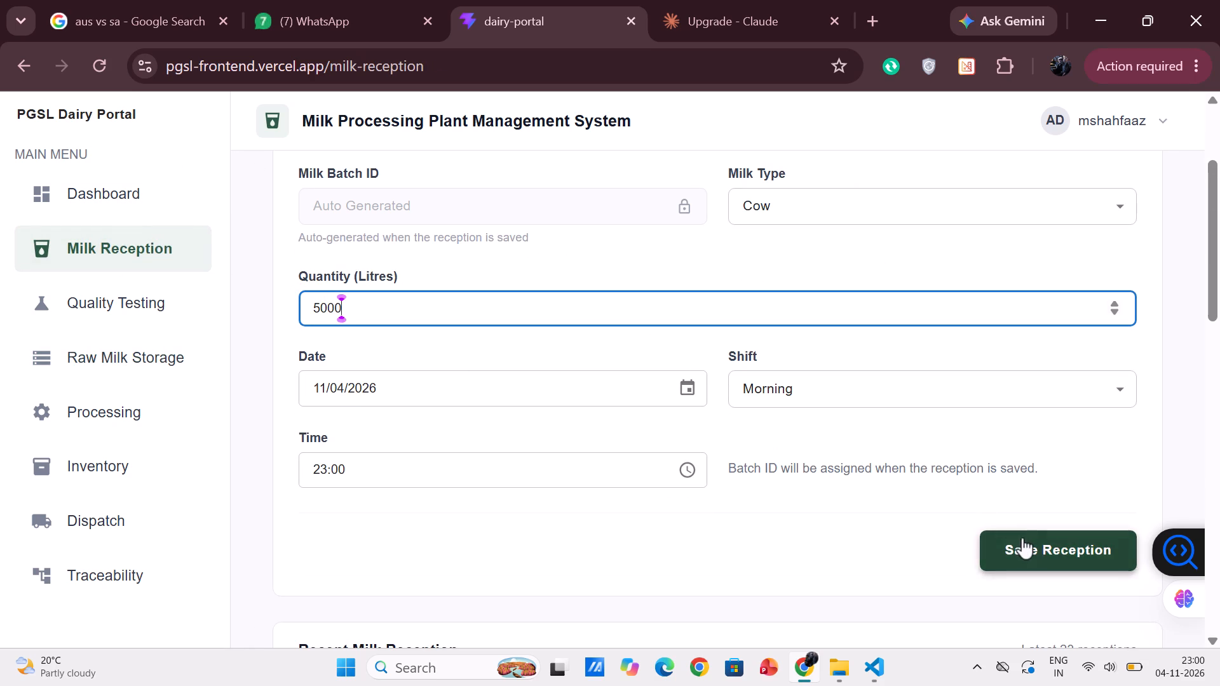
left_click(1022, 537)
scroll(1022, 537, "down", 6)
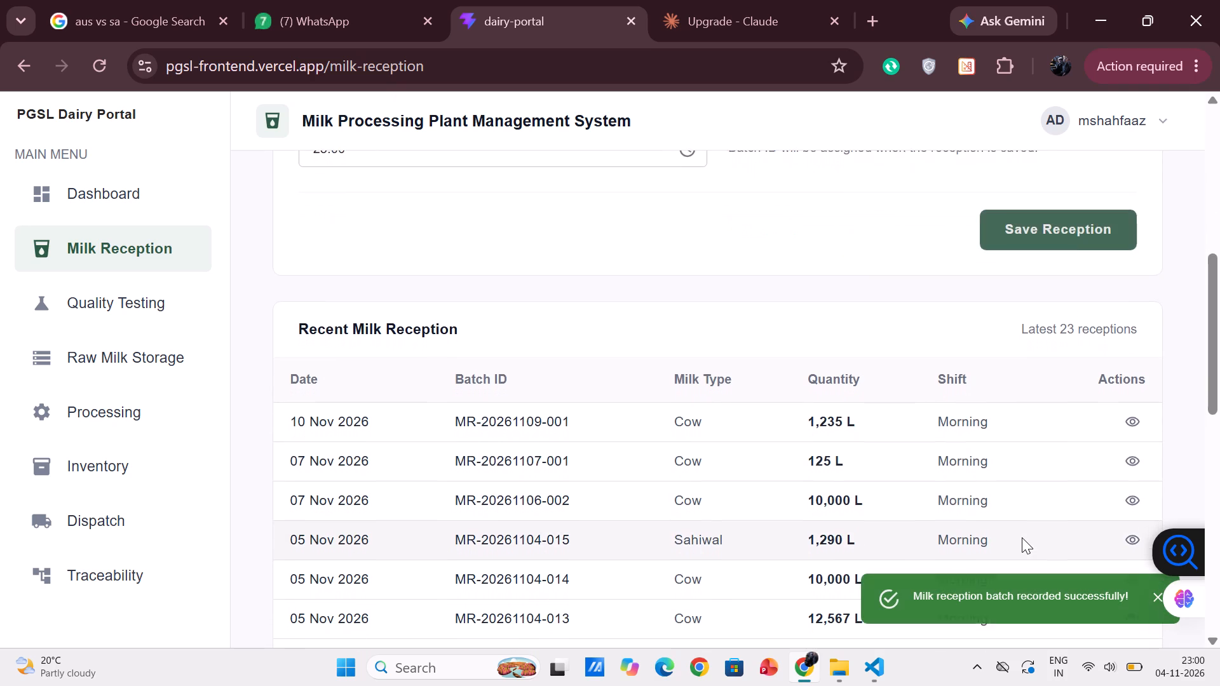
scroll(952, 518, "down", 1)
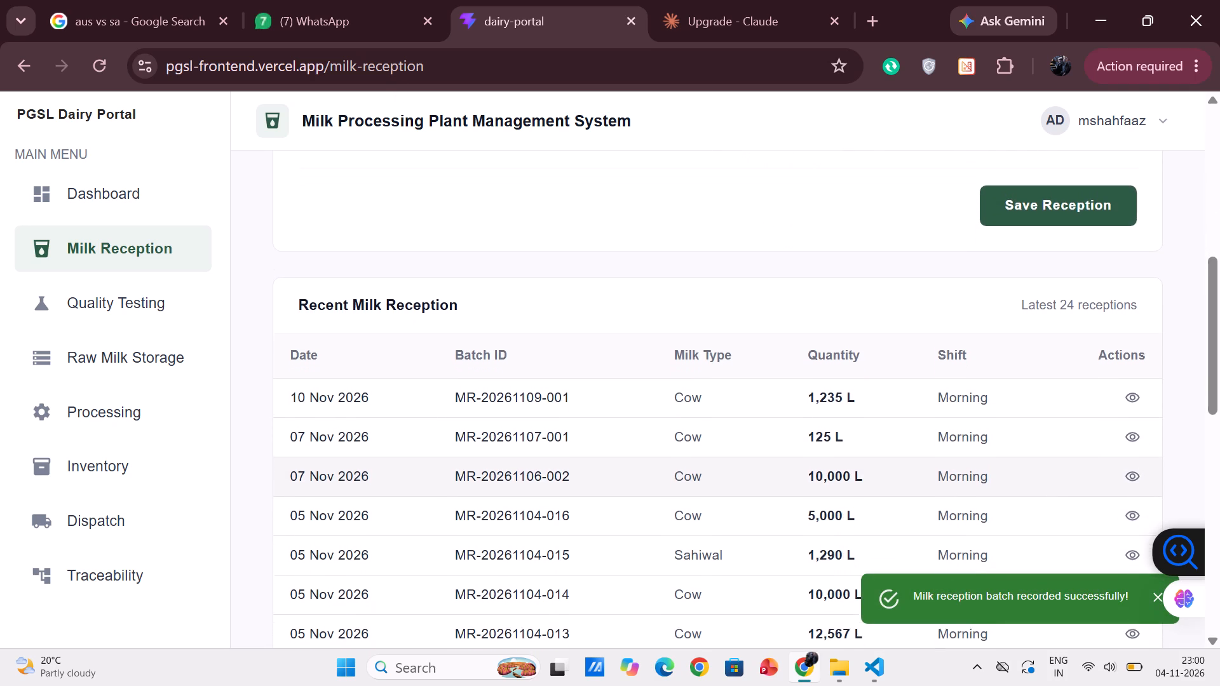
scroll(952, 518, "down", 1)
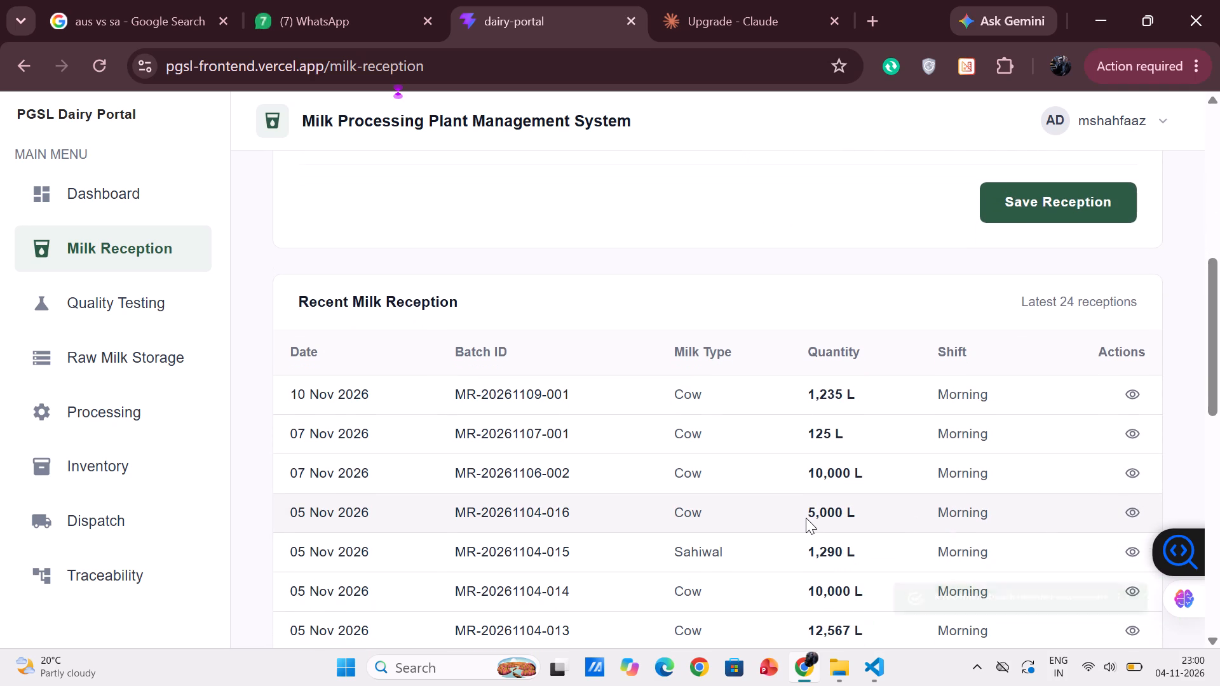
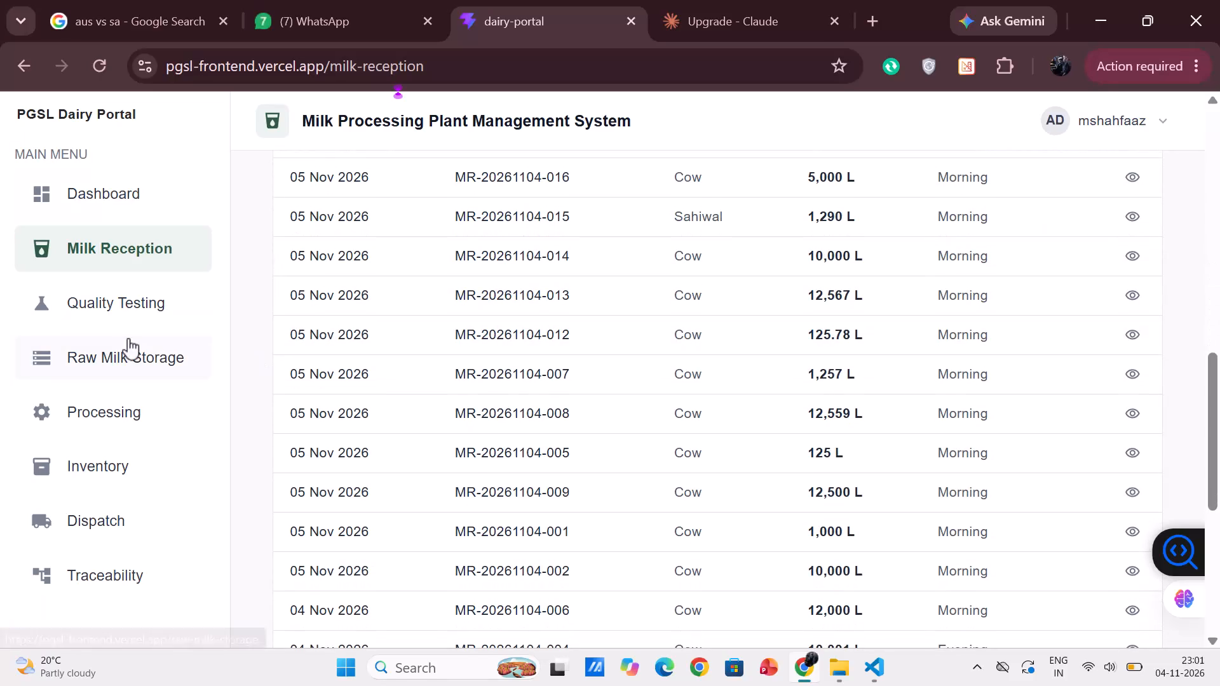
left_click(111, 311)
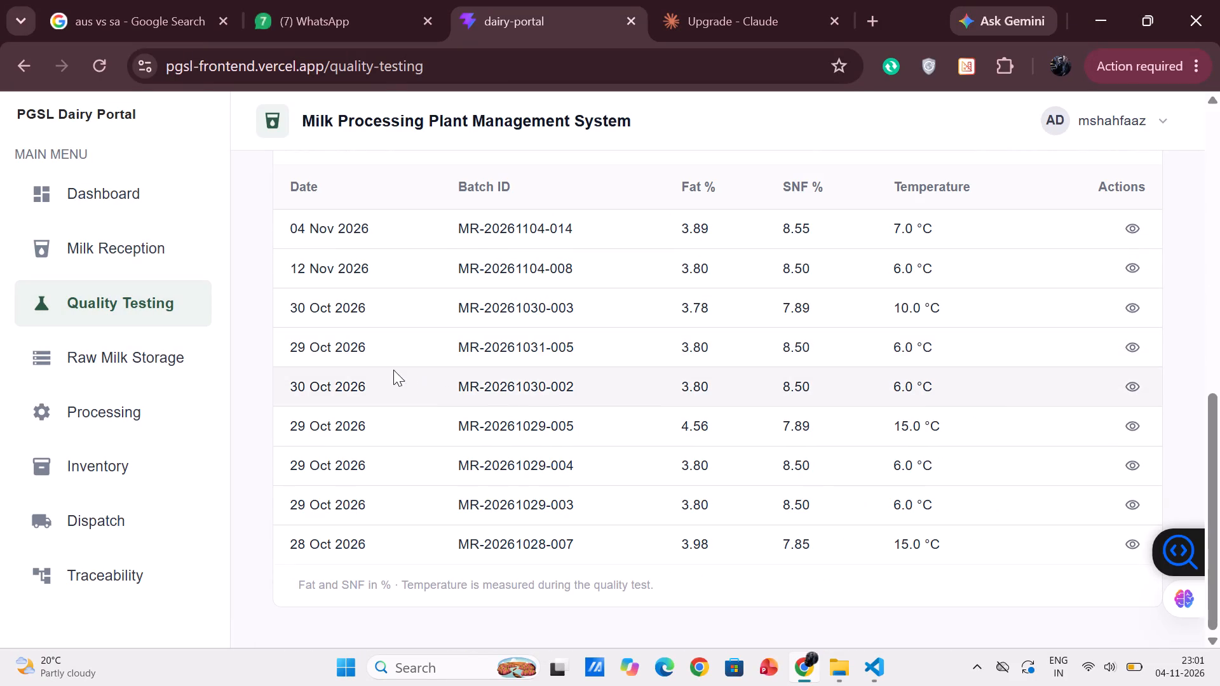
scroll(393, 370, "up", 4)
left_click(440, 381)
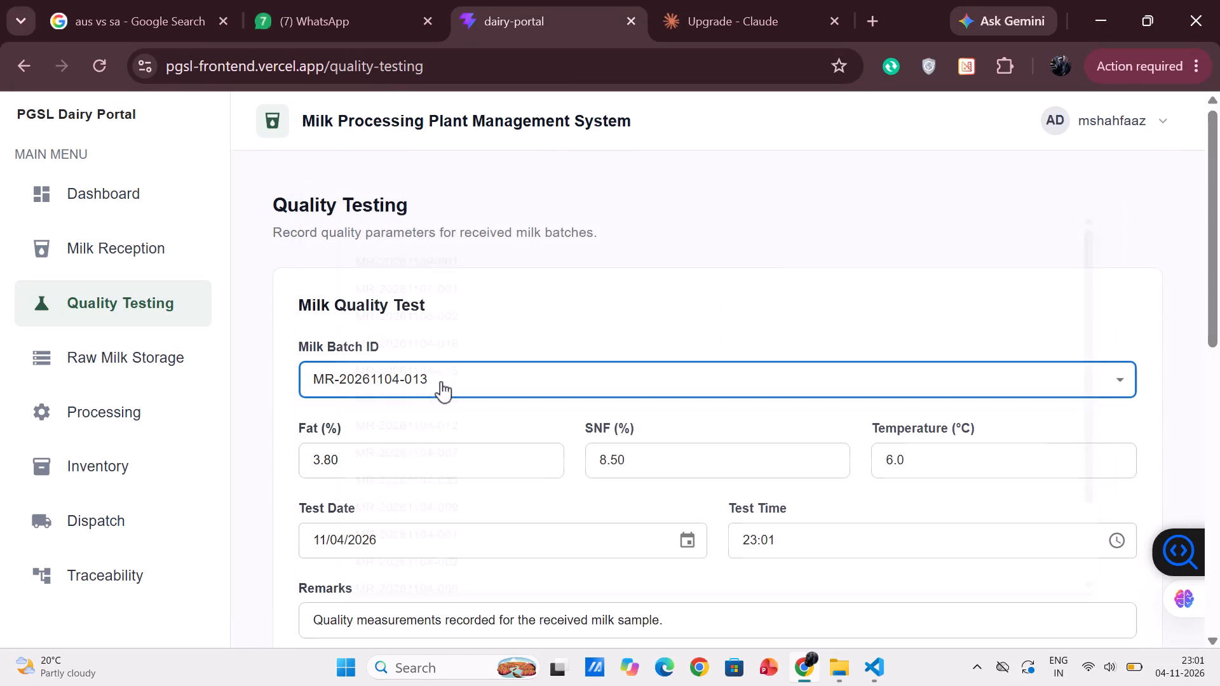
left_click(440, 381)
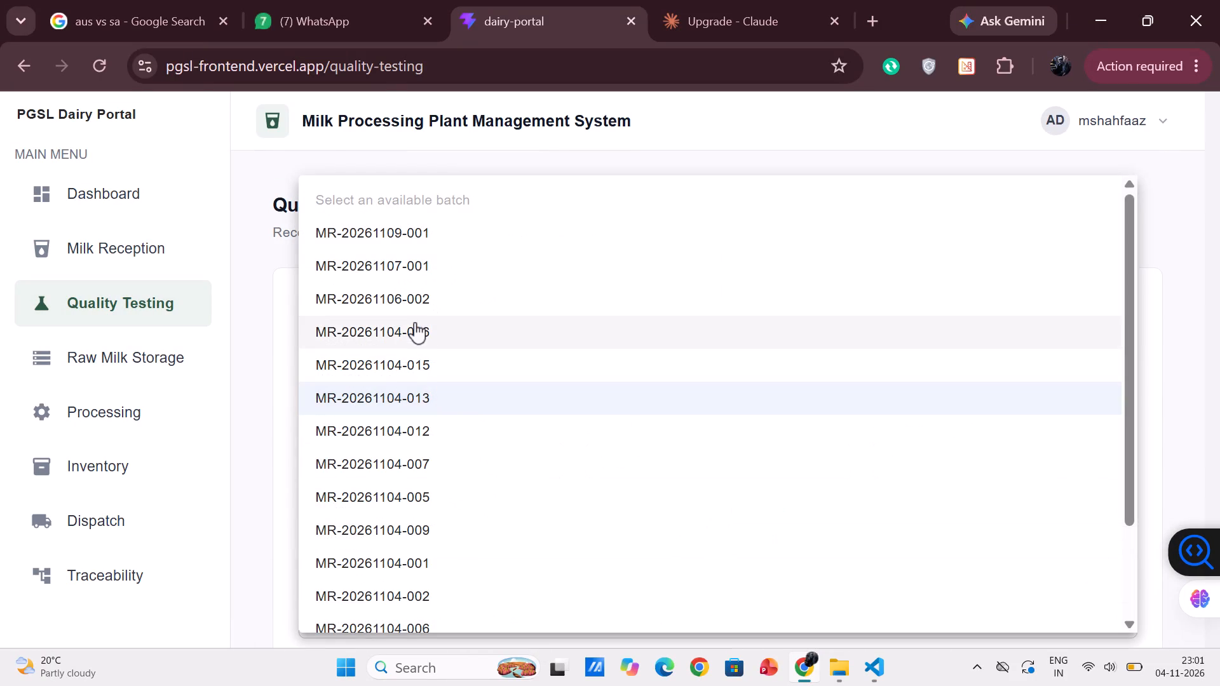
left_click(414, 322)
left_click(396, 459)
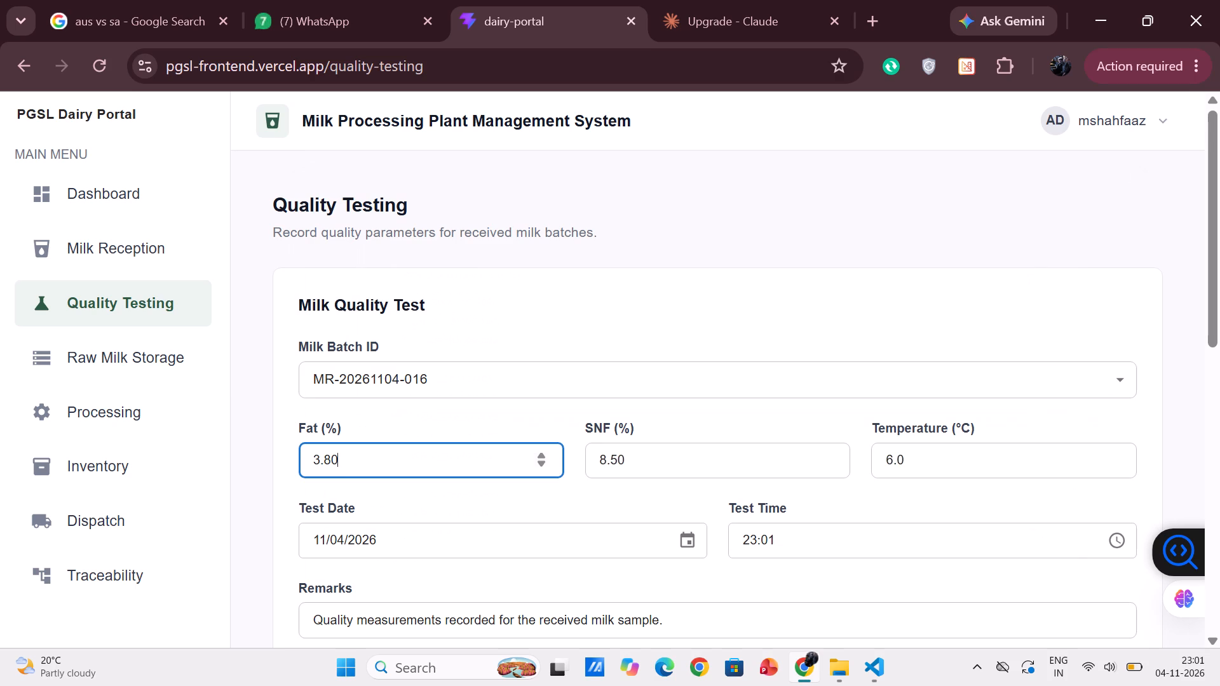
key("BackSpace")
key("9")
left_click(656, 452)
key("BackSpace")
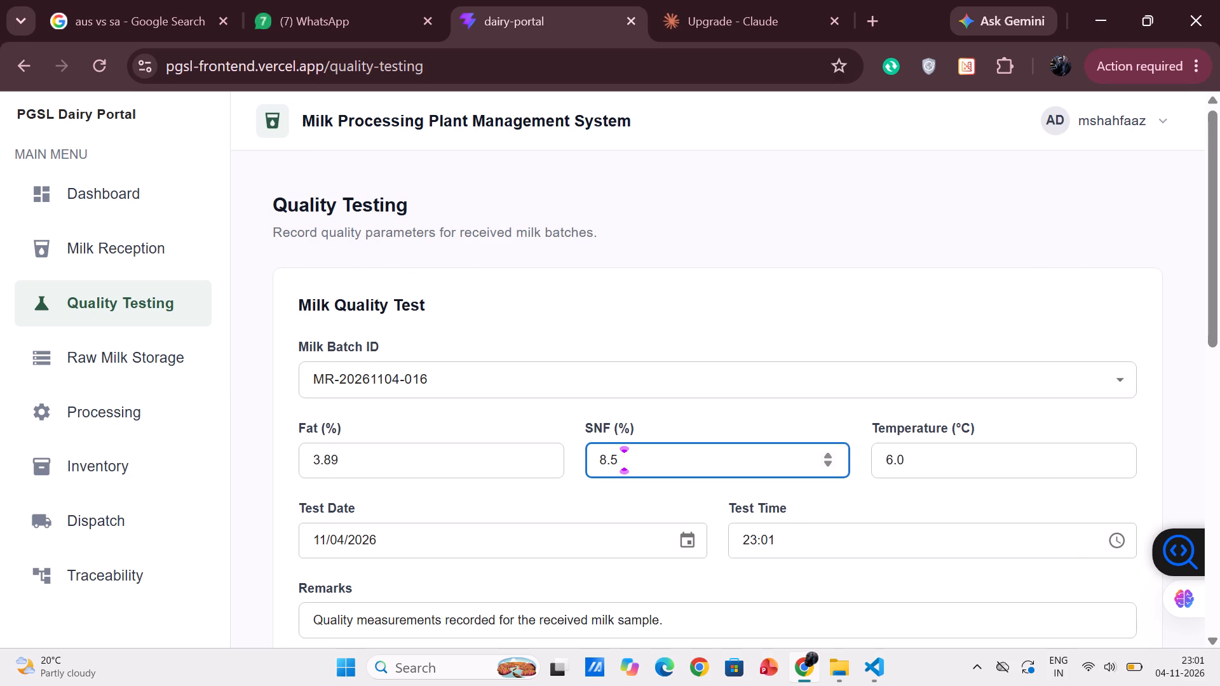
key("5")
left_click(966, 459)
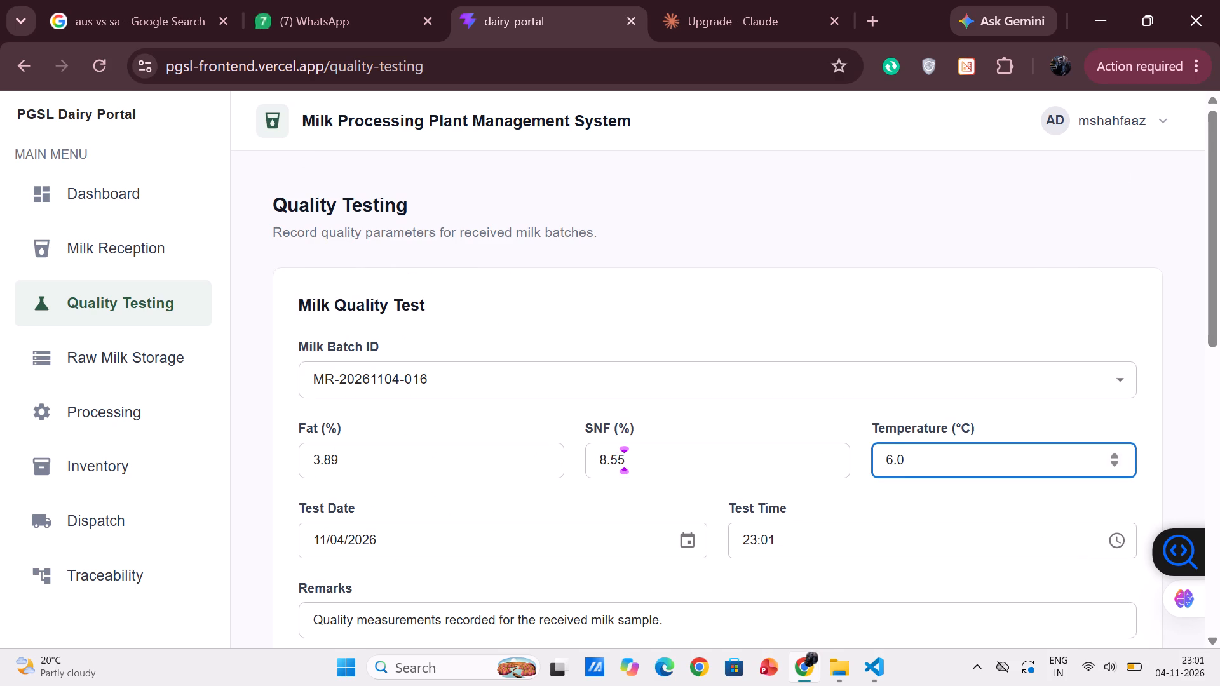
key("BackSpace")
key("BackSpace")
key("BackSpace")
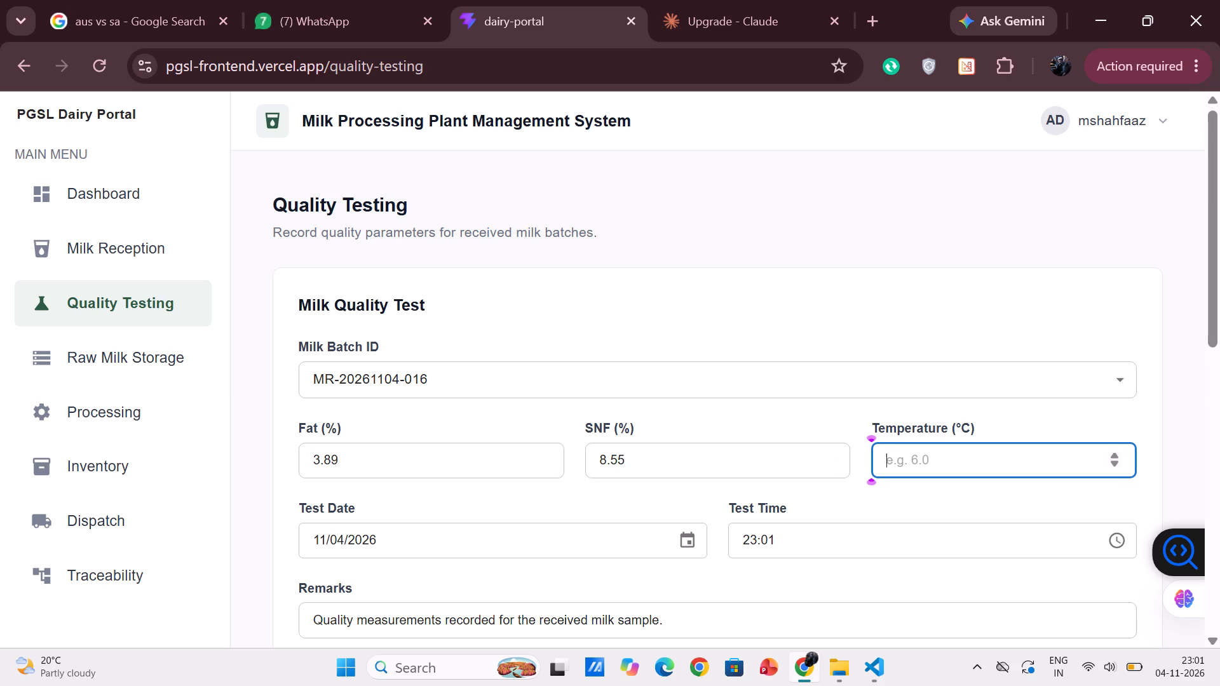
type("7.0")
key("Return")
scroll(843, 466, "down", 7)
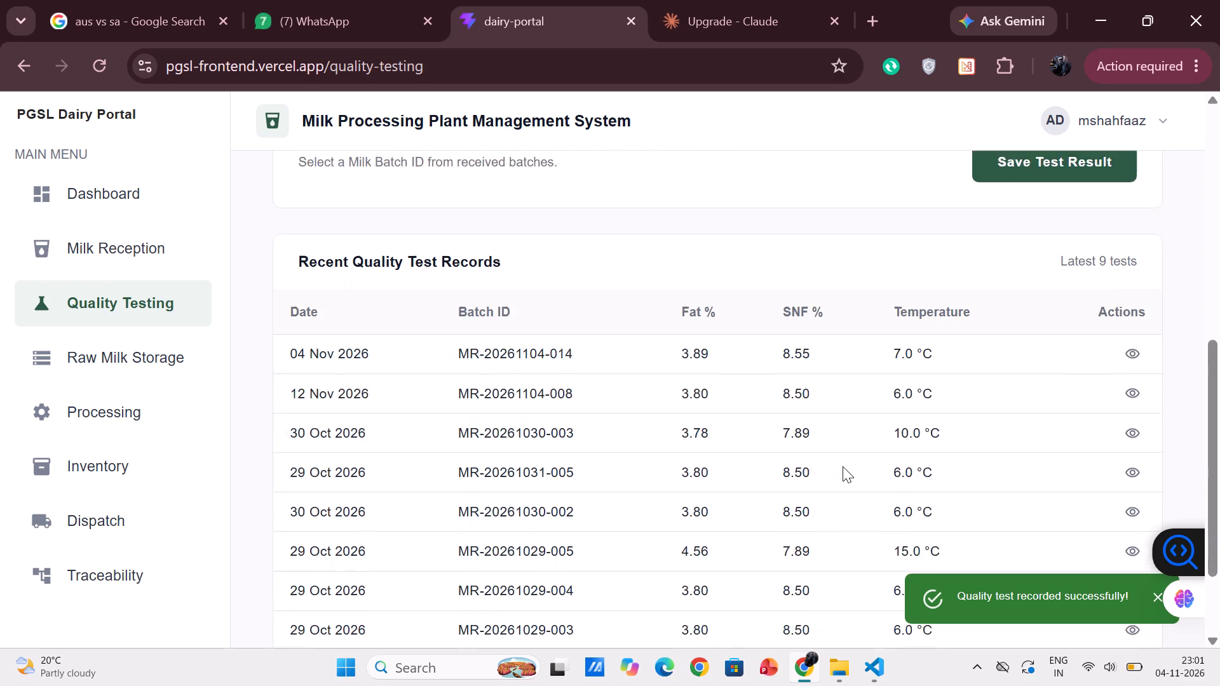
scroll(843, 466, "down", 4)
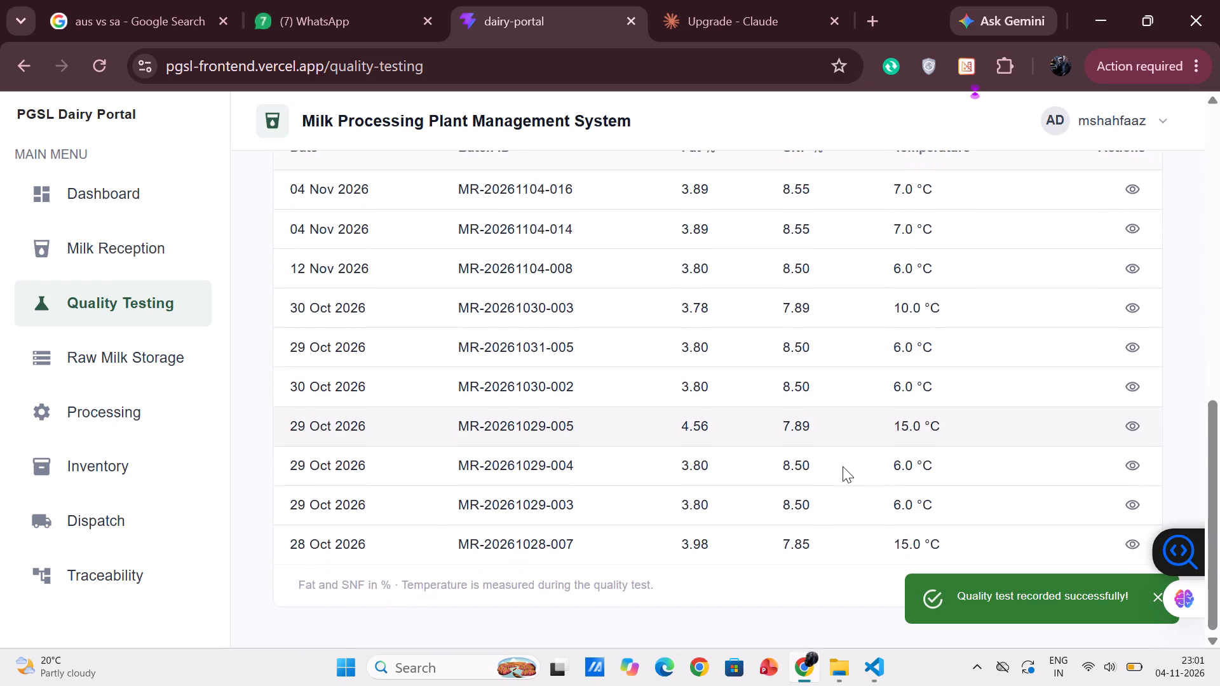
scroll(843, 466, "down", 2)
scroll(843, 466, "up", 2)
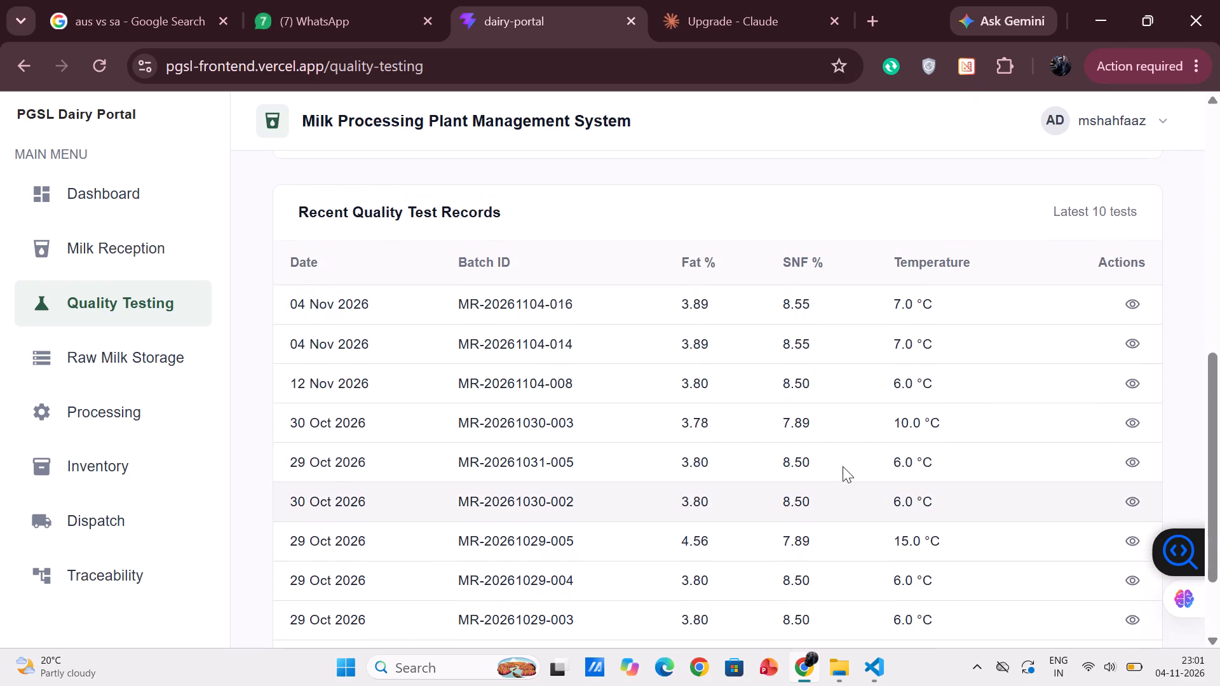
scroll(843, 466, "up", 1)
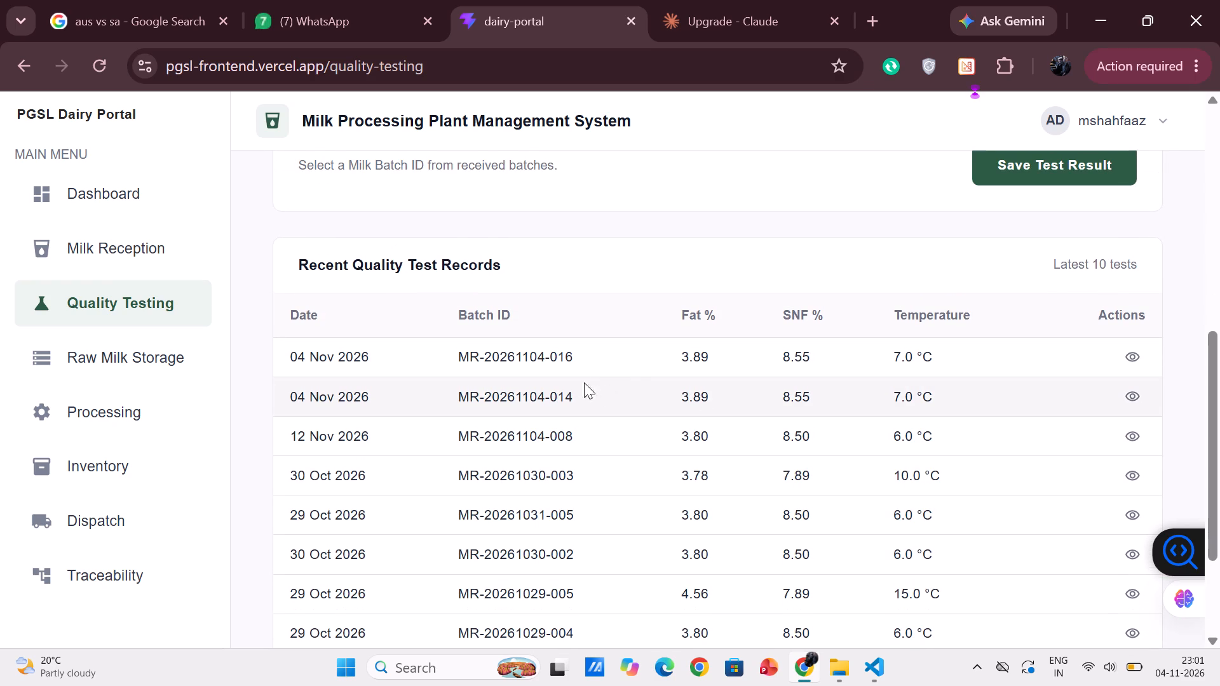
scroll(540, 355, "up", 1)
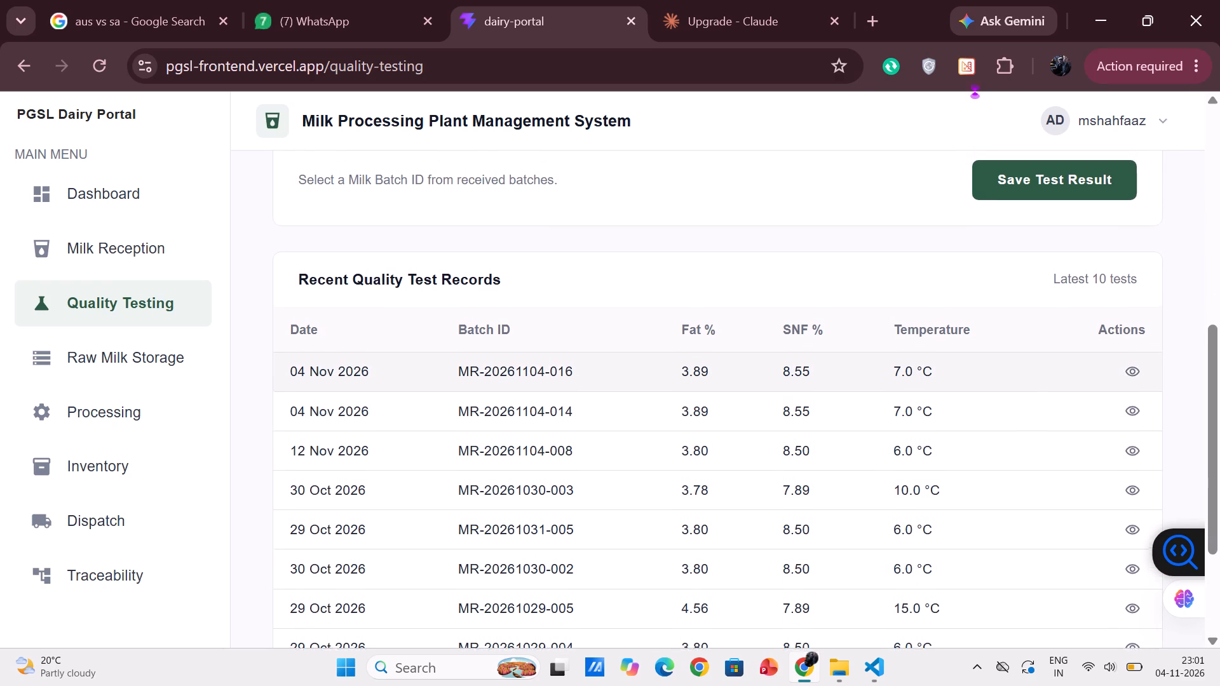
scroll(540, 355, "up", 1)
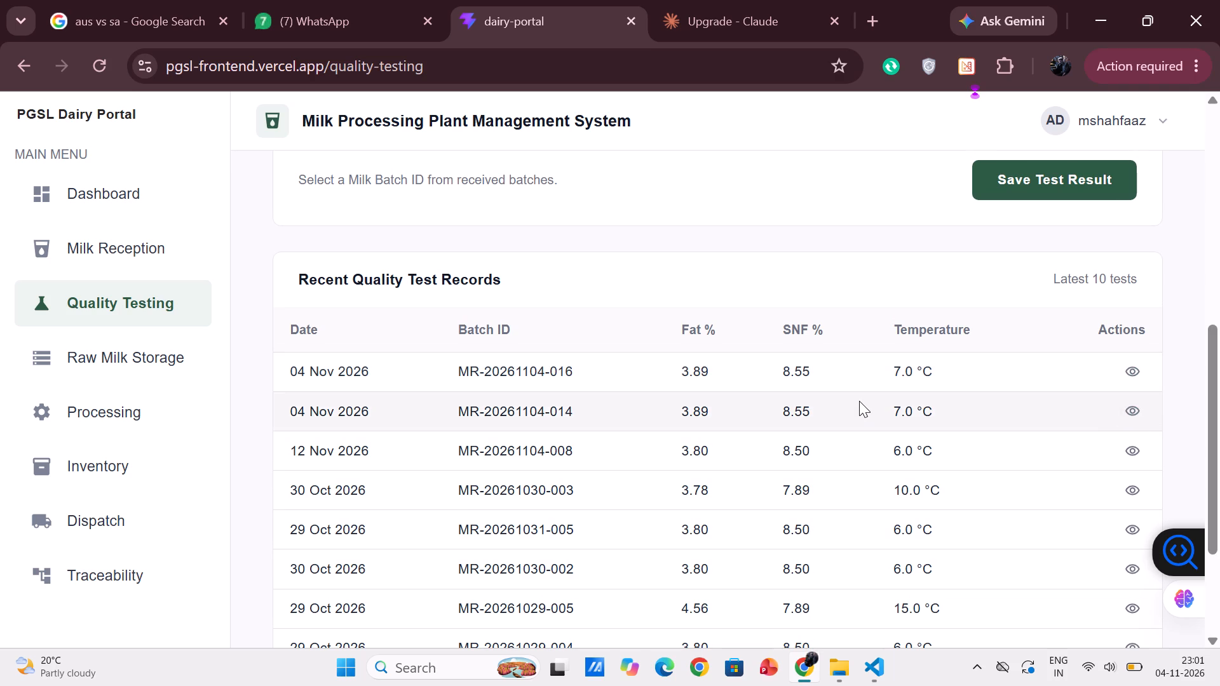
scroll(859, 401, "up", 2)
left_click(1120, 495)
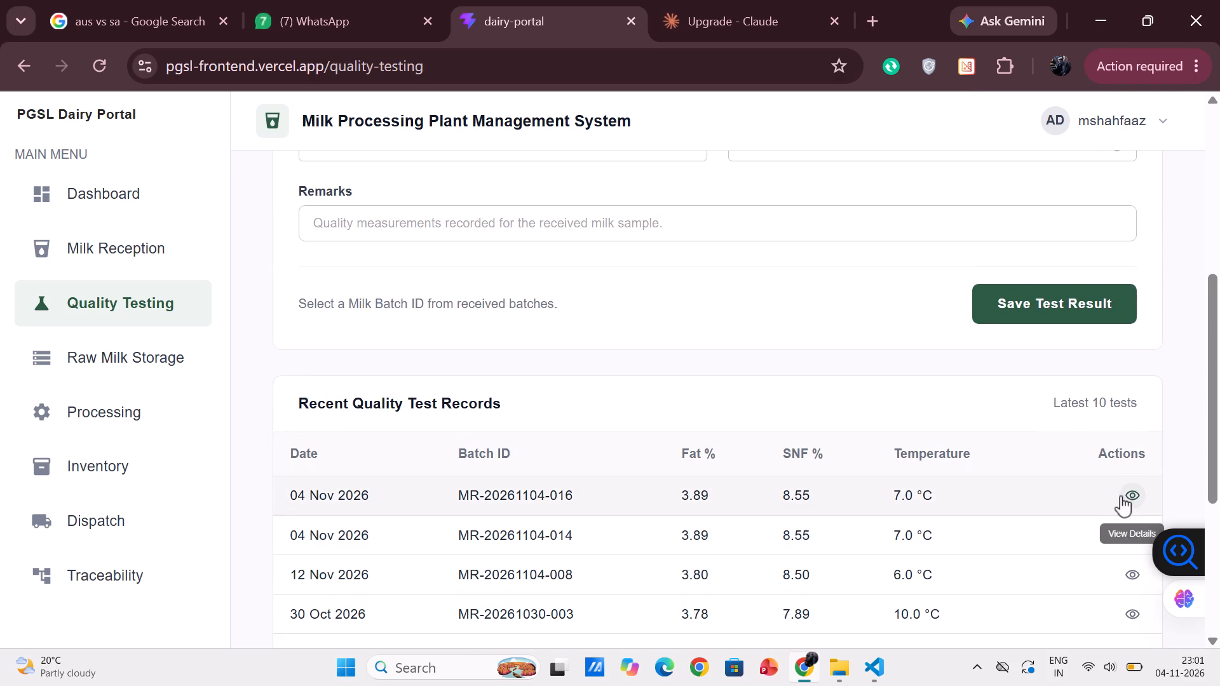
scroll(672, 504, "down", 4)
scroll(672, 504, "up", 3)
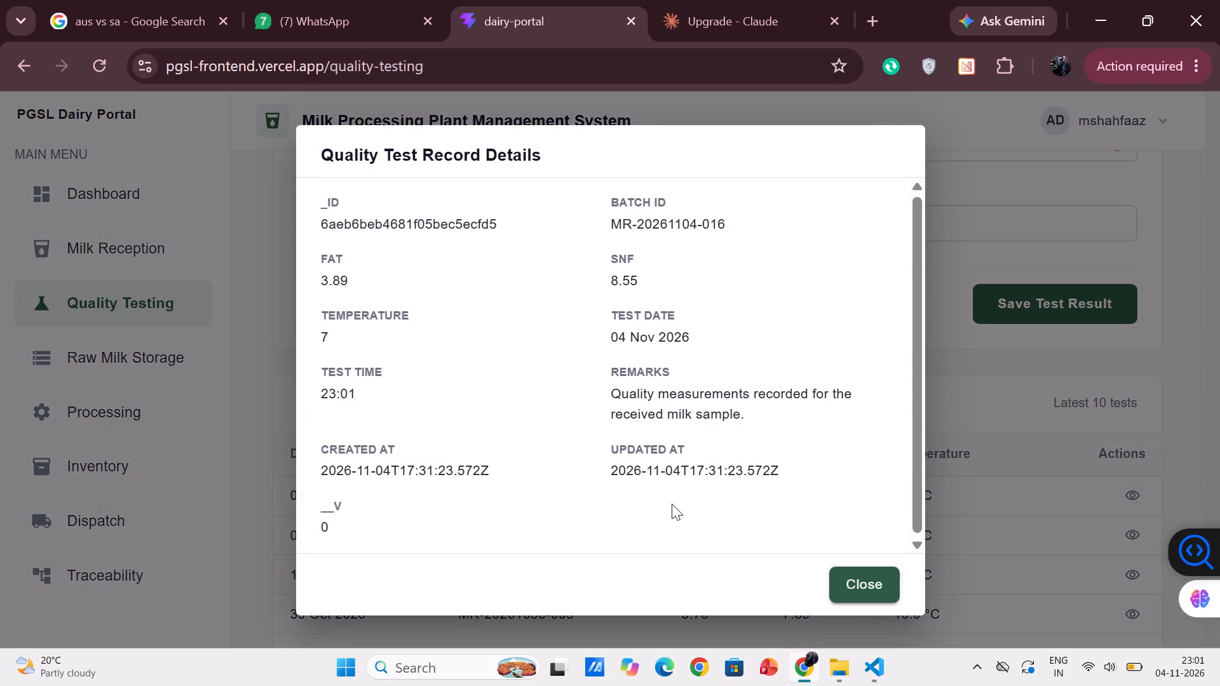
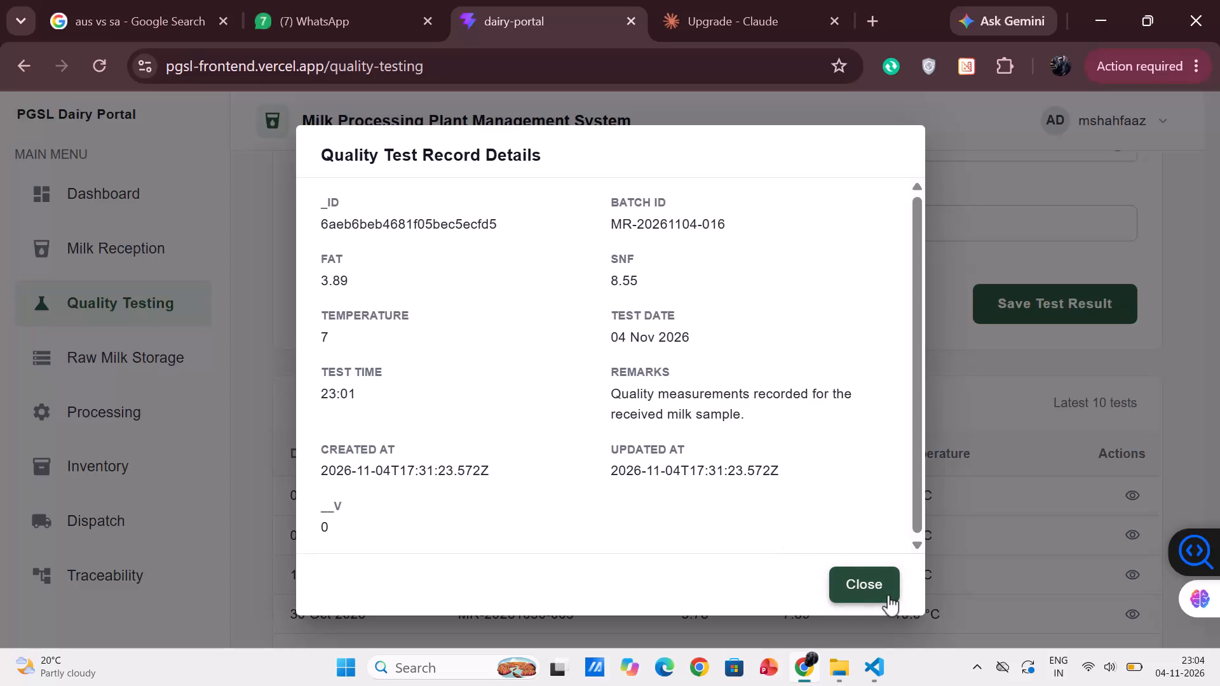
Close the quality test record details and open the Add Milk to Storage form in Raw Milk Storage.
left_click(888, 595)
left_click(72, 360)
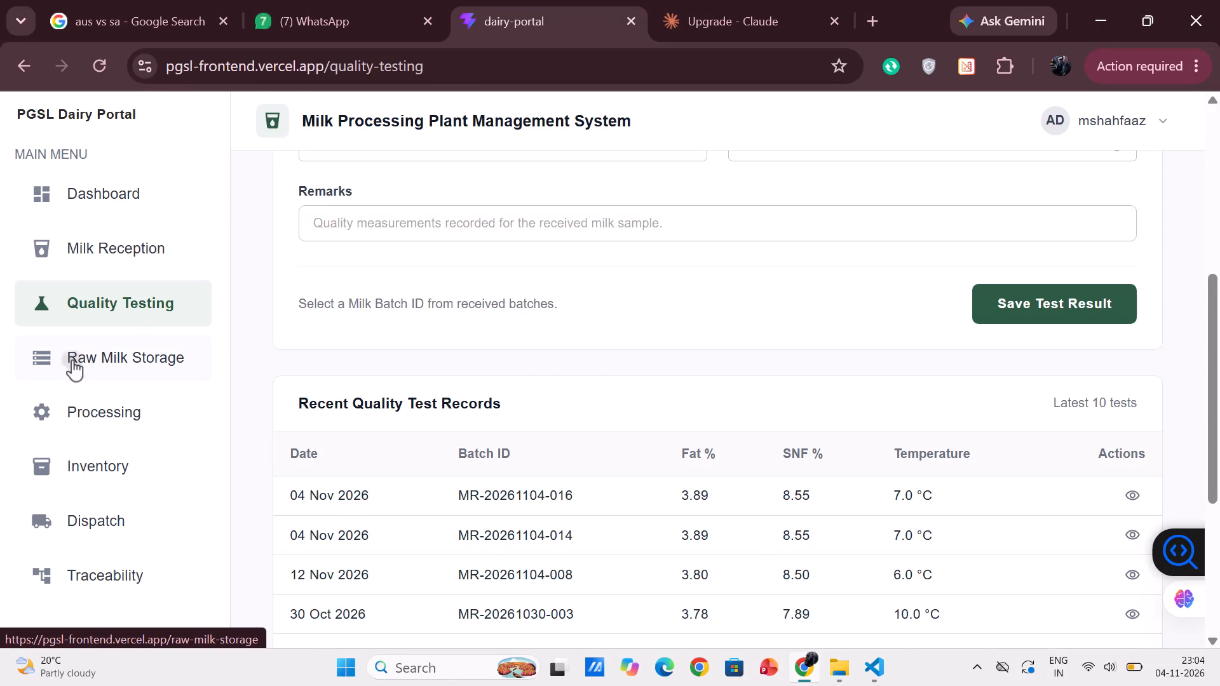
scroll(451, 232, "up", 3)
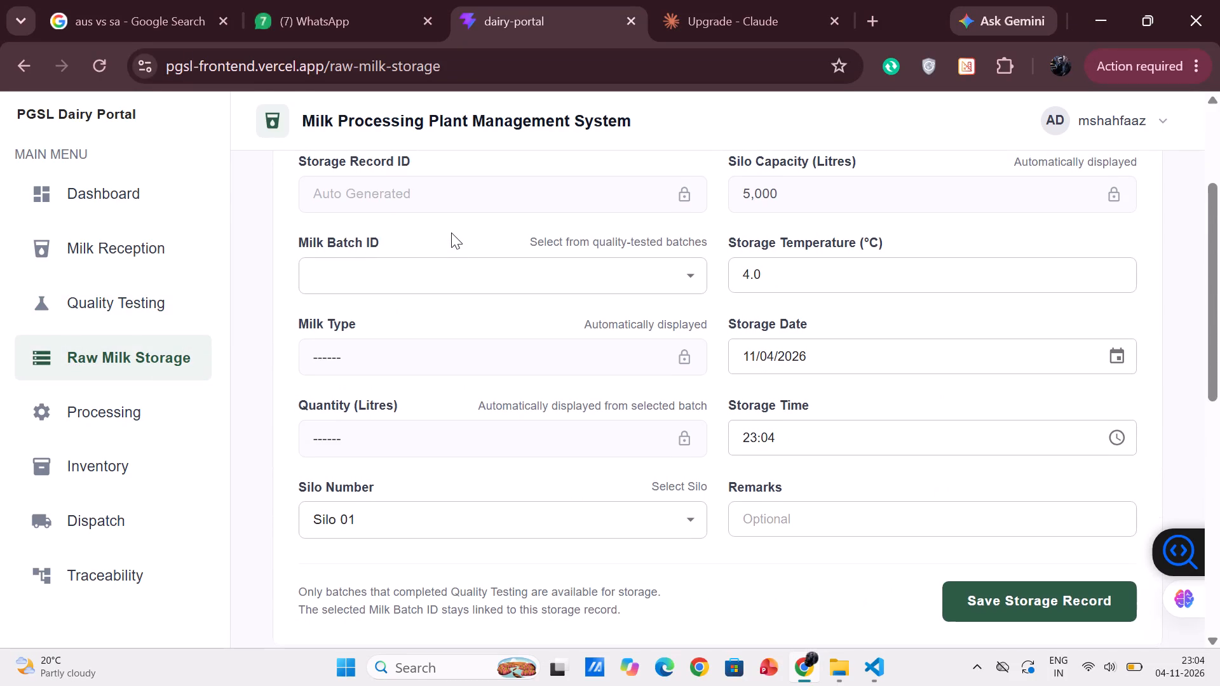
scroll(418, 272, "up", 2)
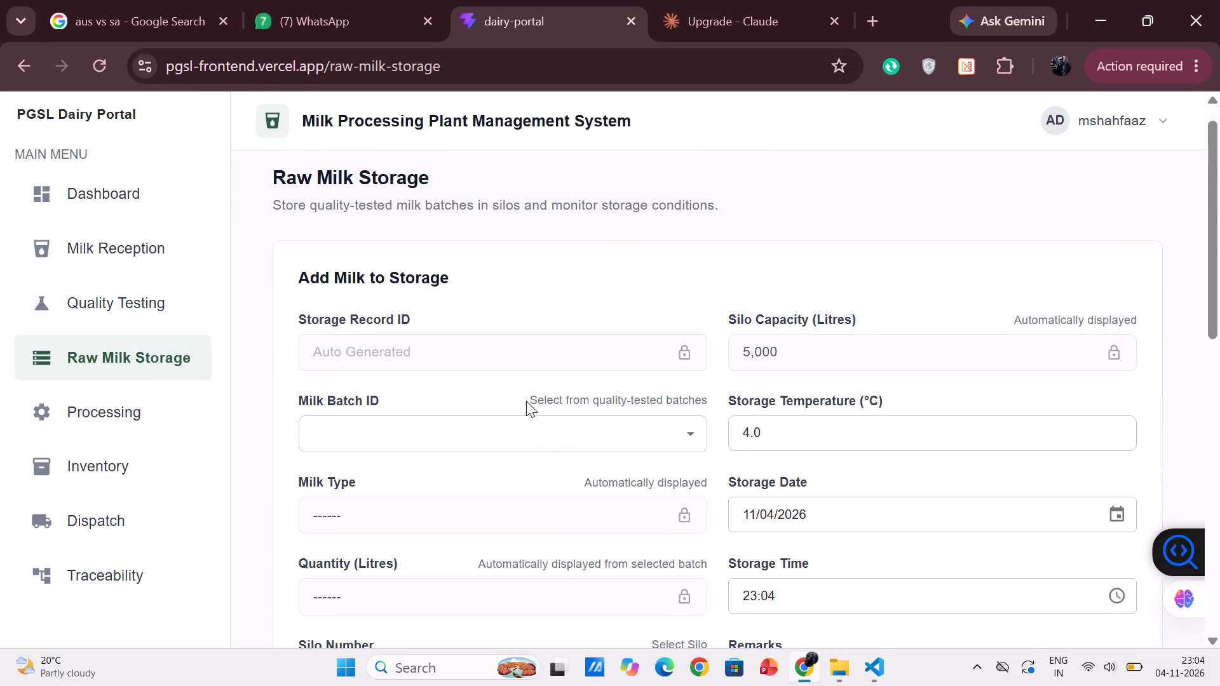
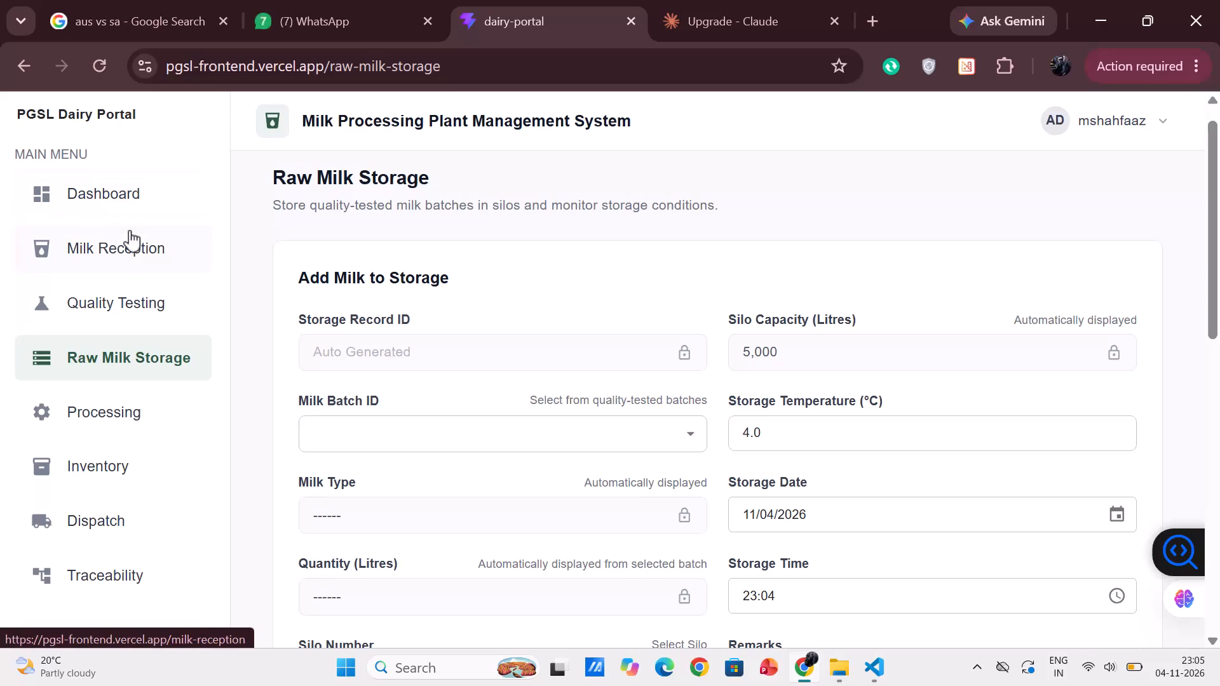
left_click(129, 230)
scroll(705, 487, "down", 4)
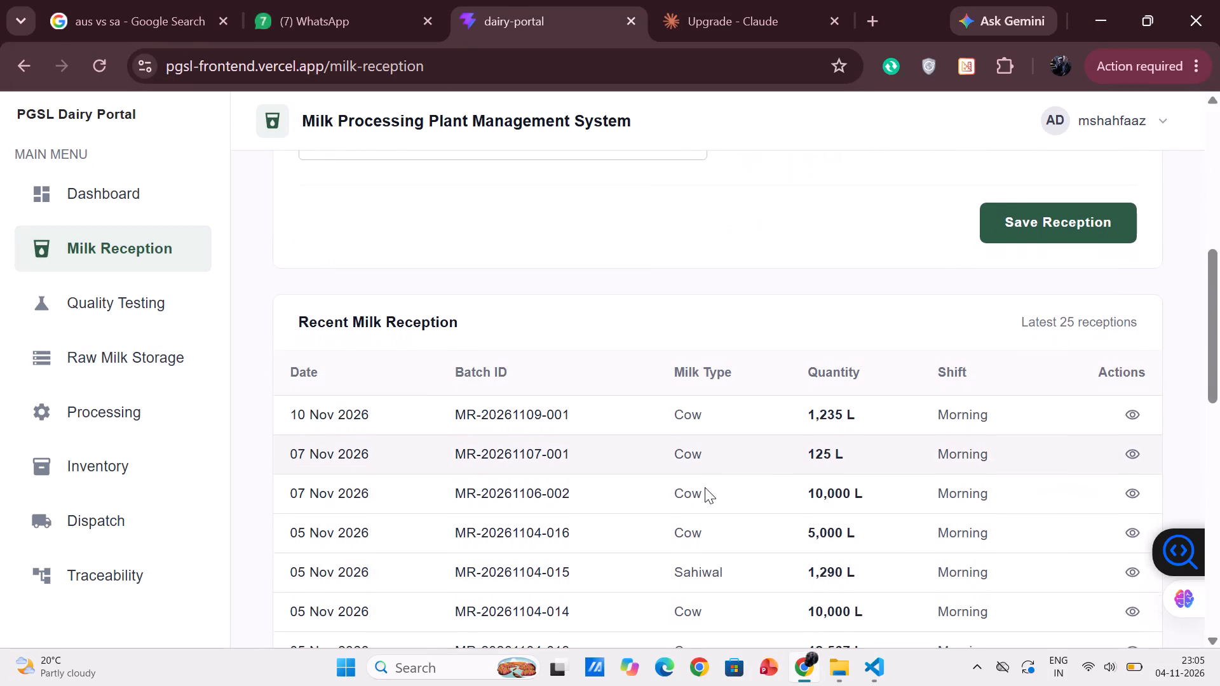
left_click(1128, 413)
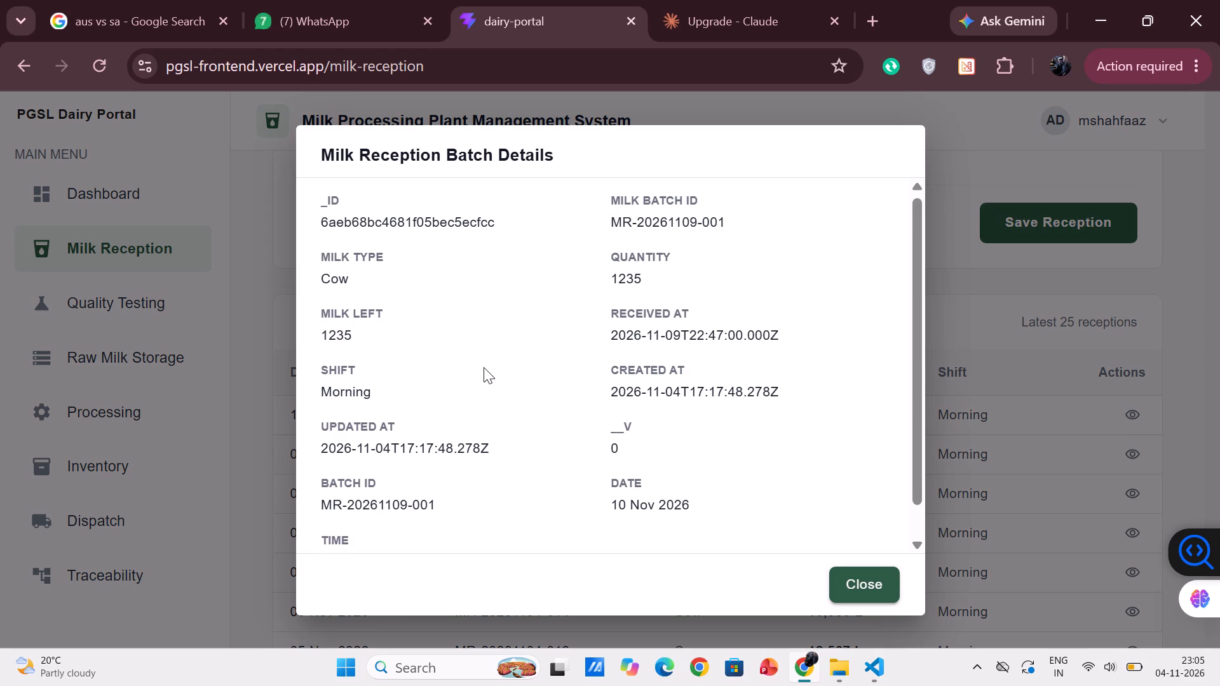
scroll(484, 367, "down", 1)
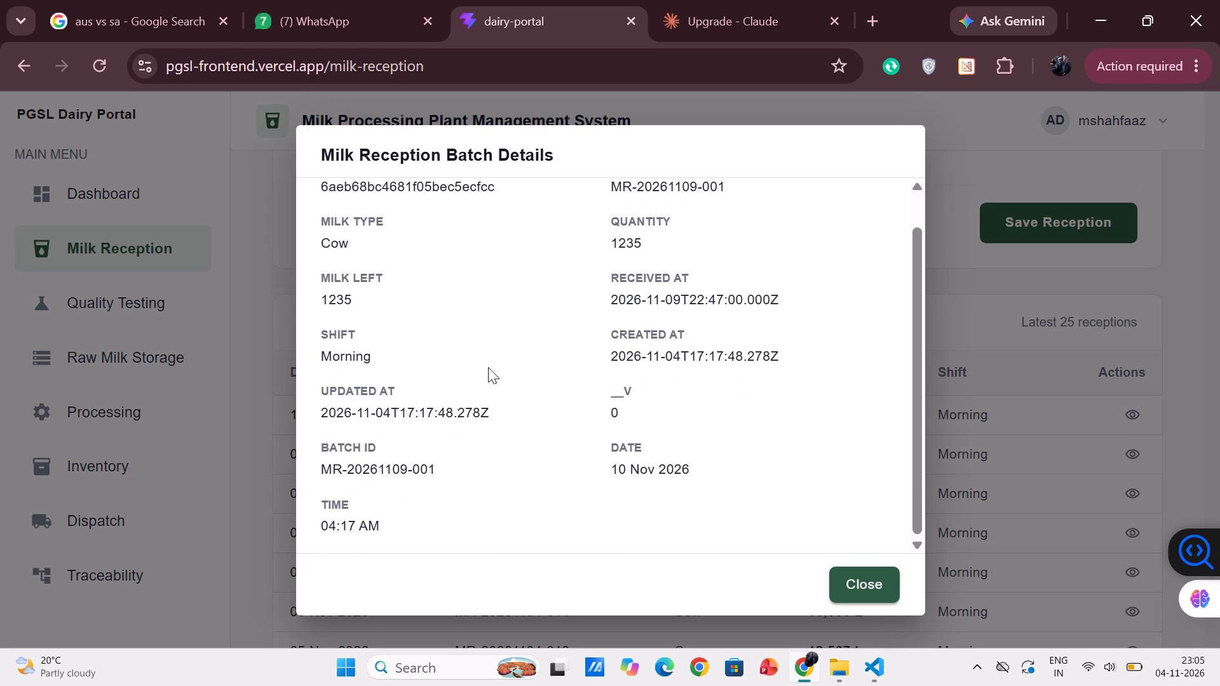
scroll(605, 408, "up", 3)
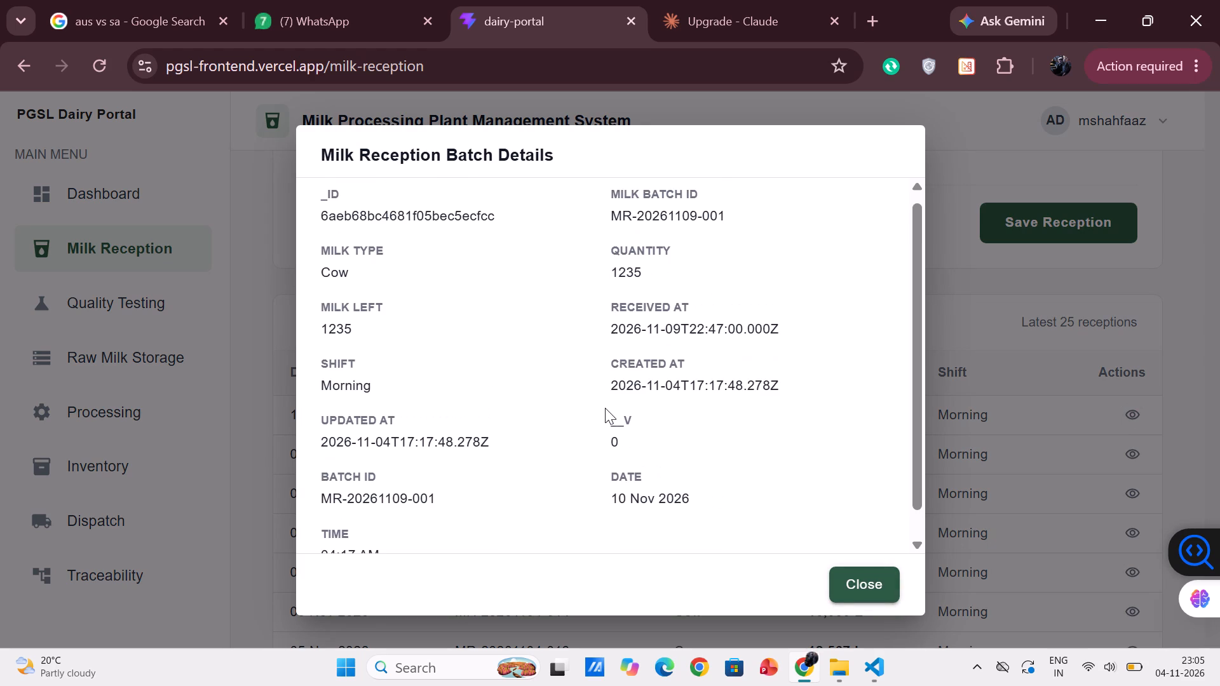
scroll(605, 408, "down", 2)
scroll(605, 408, "up", 1)
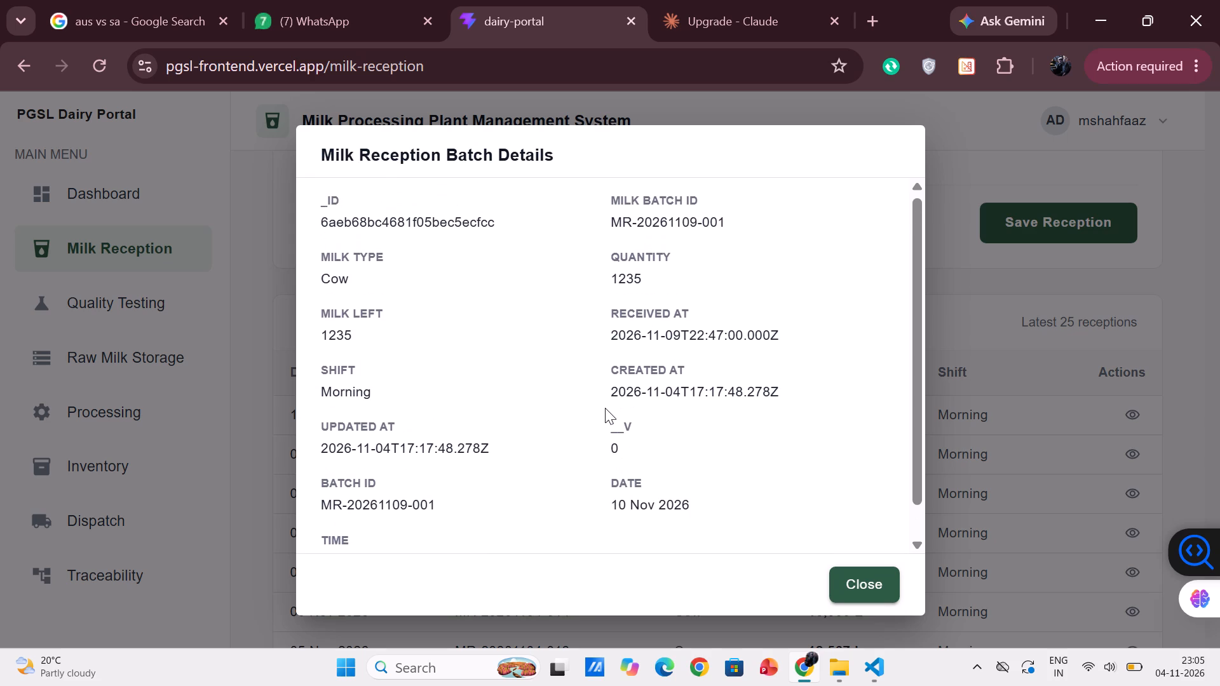
left_click(853, 587)
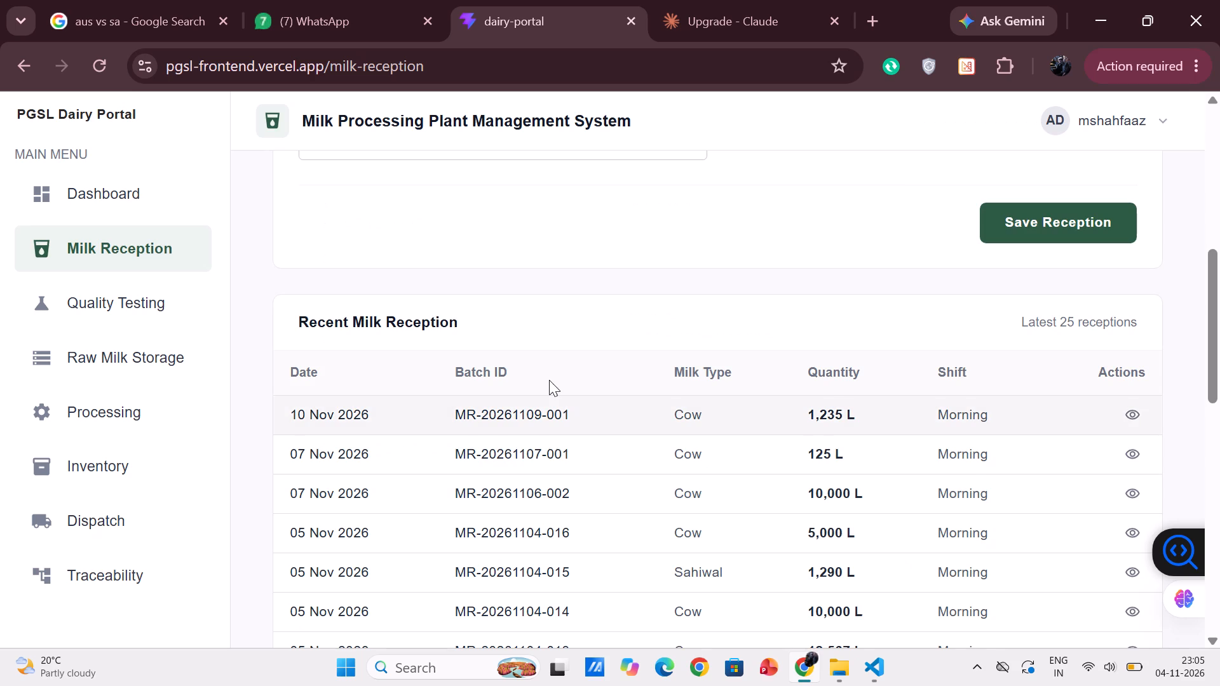
scroll(549, 380, "down", 2)
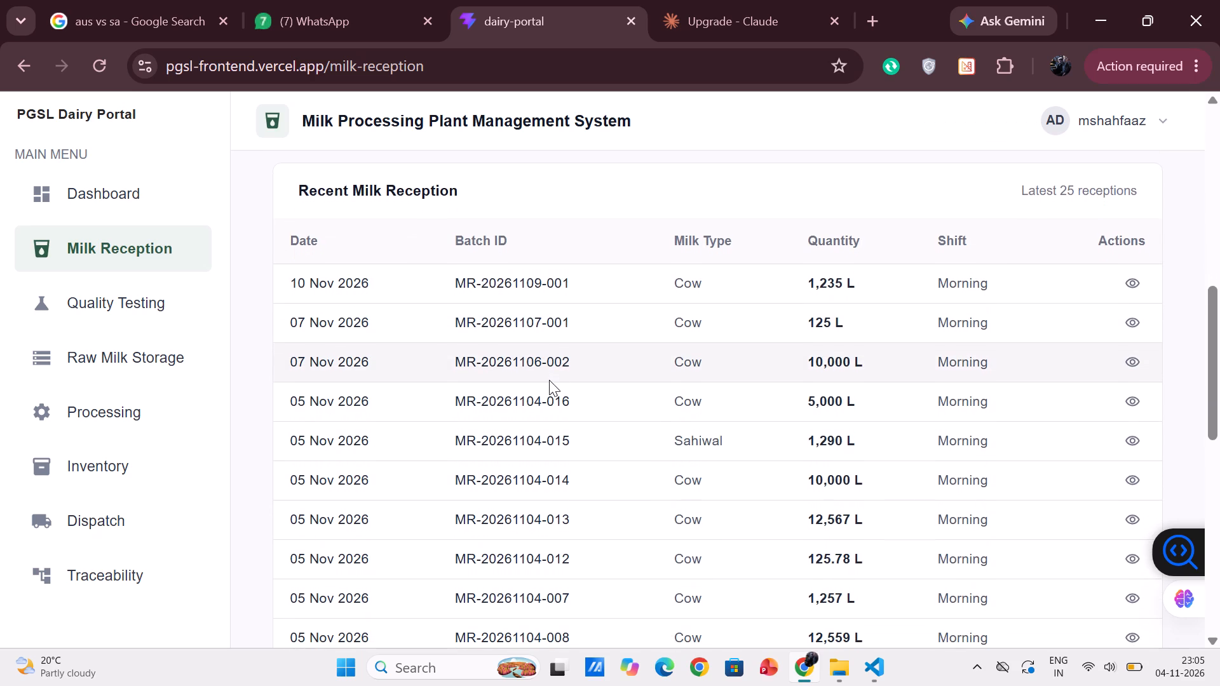
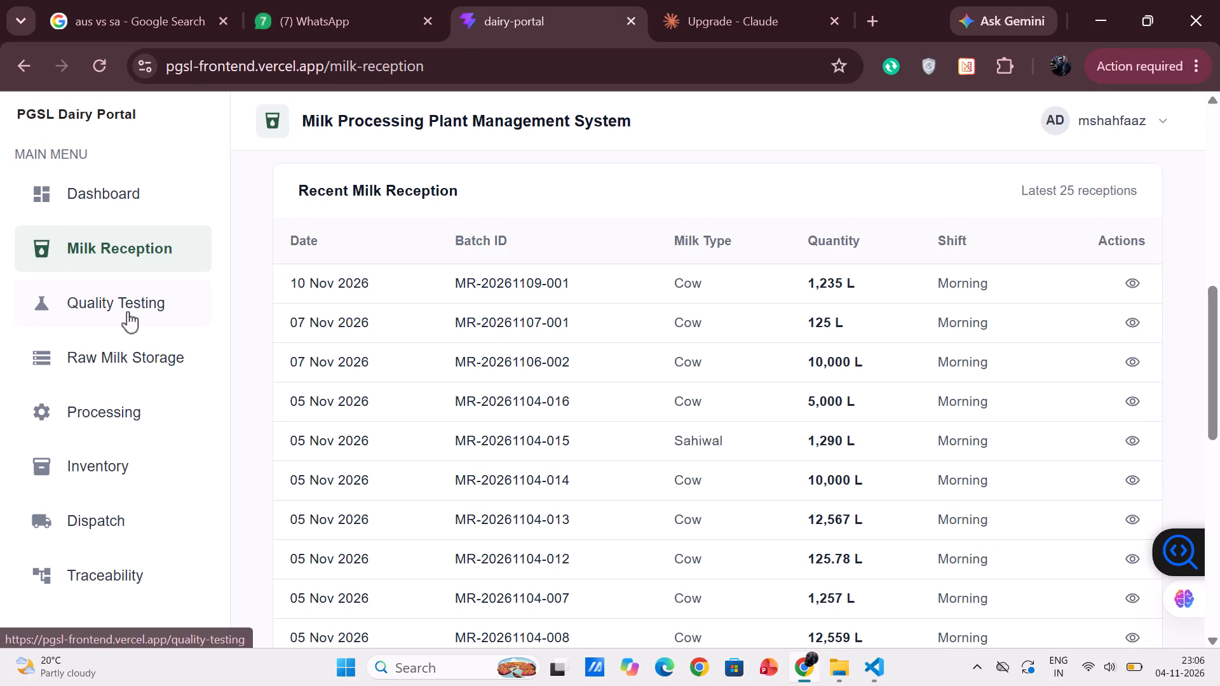
Open the Raw Milk Storage section to check the dates in its recent storage records.
left_click(128, 342)
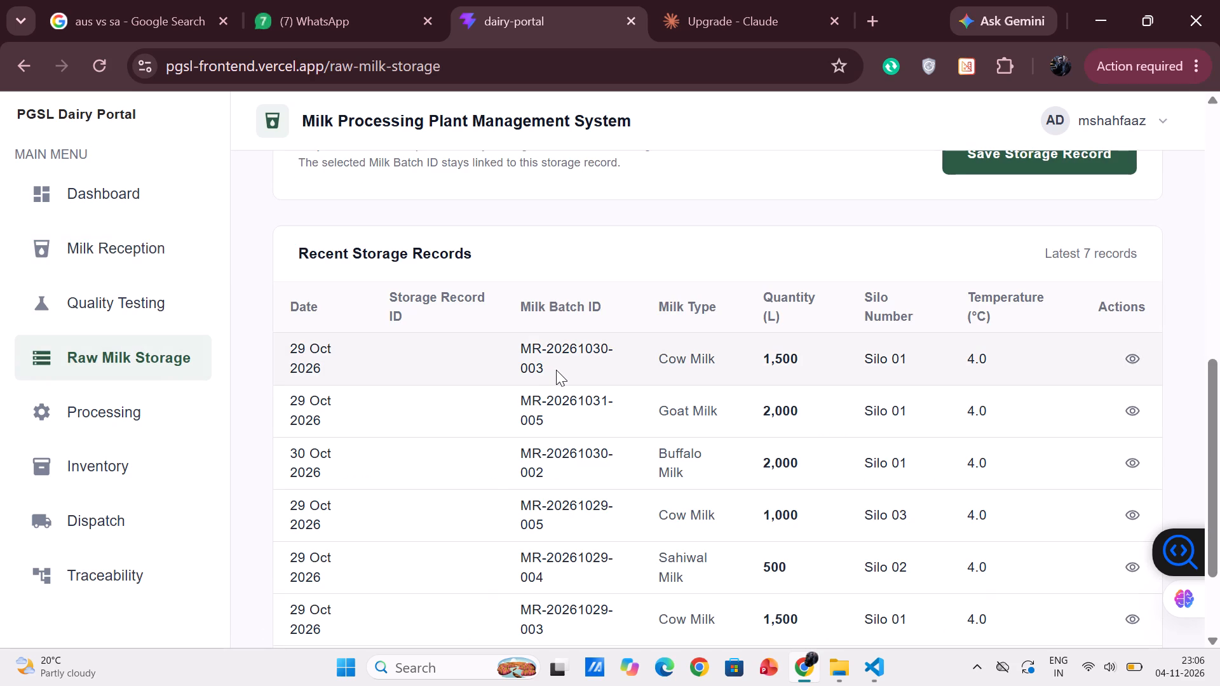
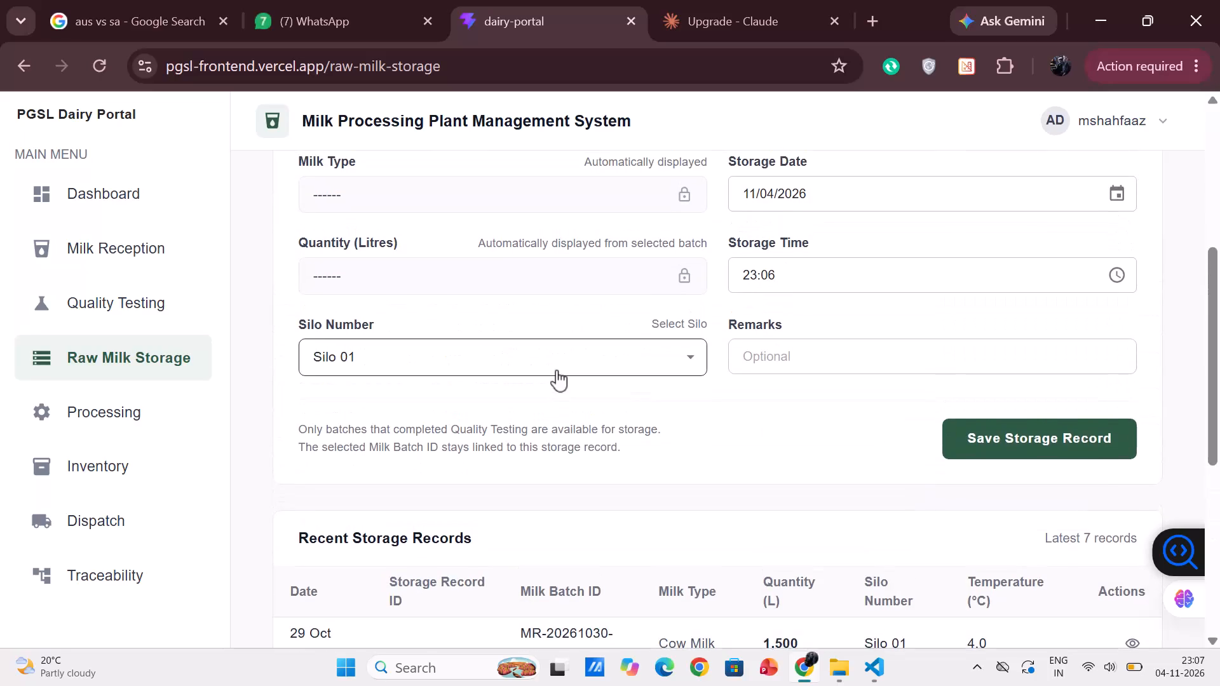
scroll(556, 370, "up", 1)
scroll(556, 370, "down", 1)
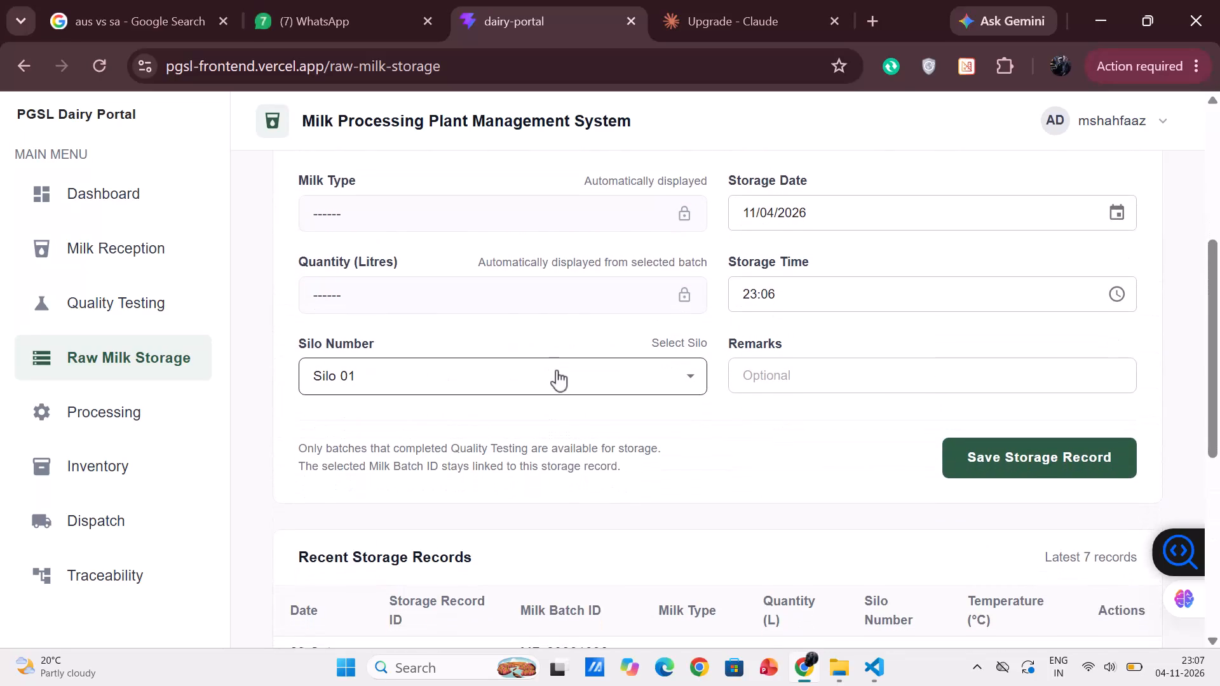
scroll(556, 370, "down", 5)
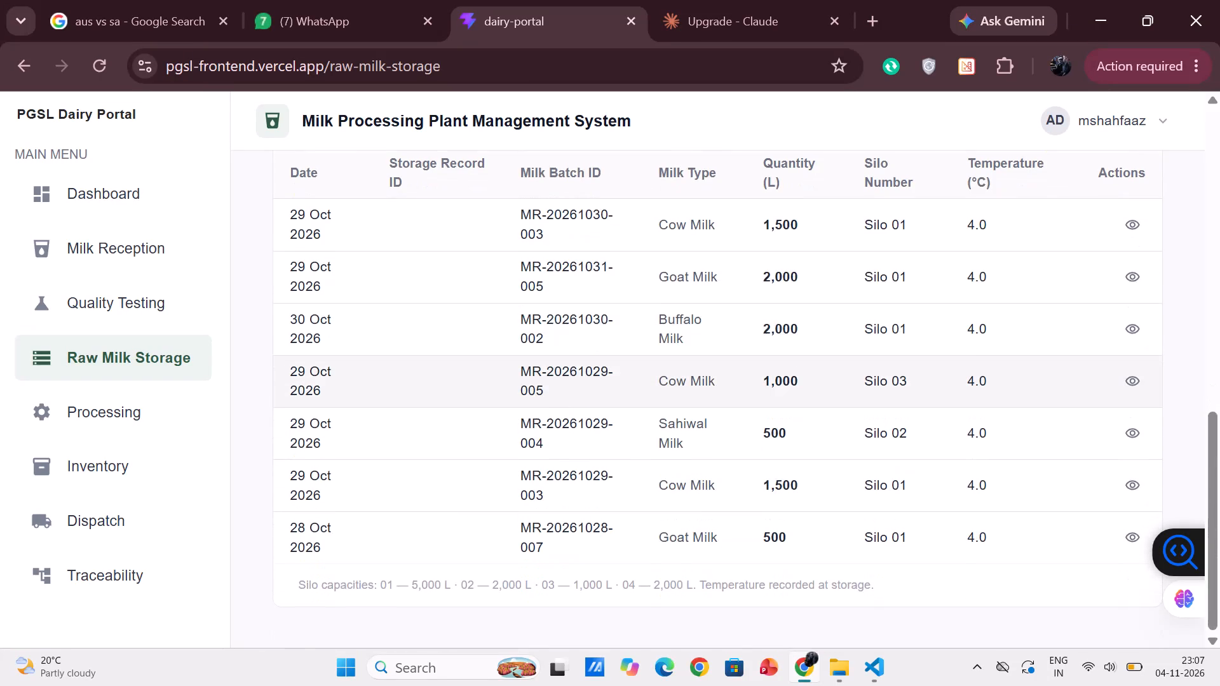
scroll(556, 370, "up", 6)
scroll(556, 370, "down", 1)
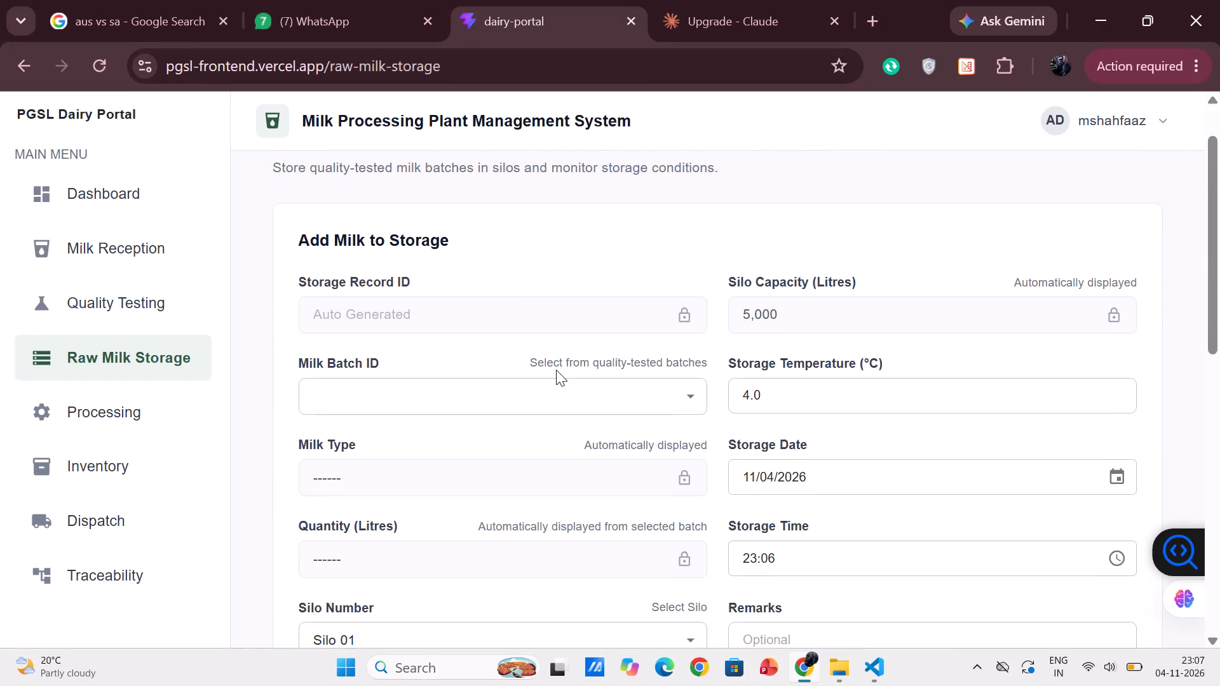
scroll(556, 370, "down", 1)
left_click(524, 393)
left_click(405, 440)
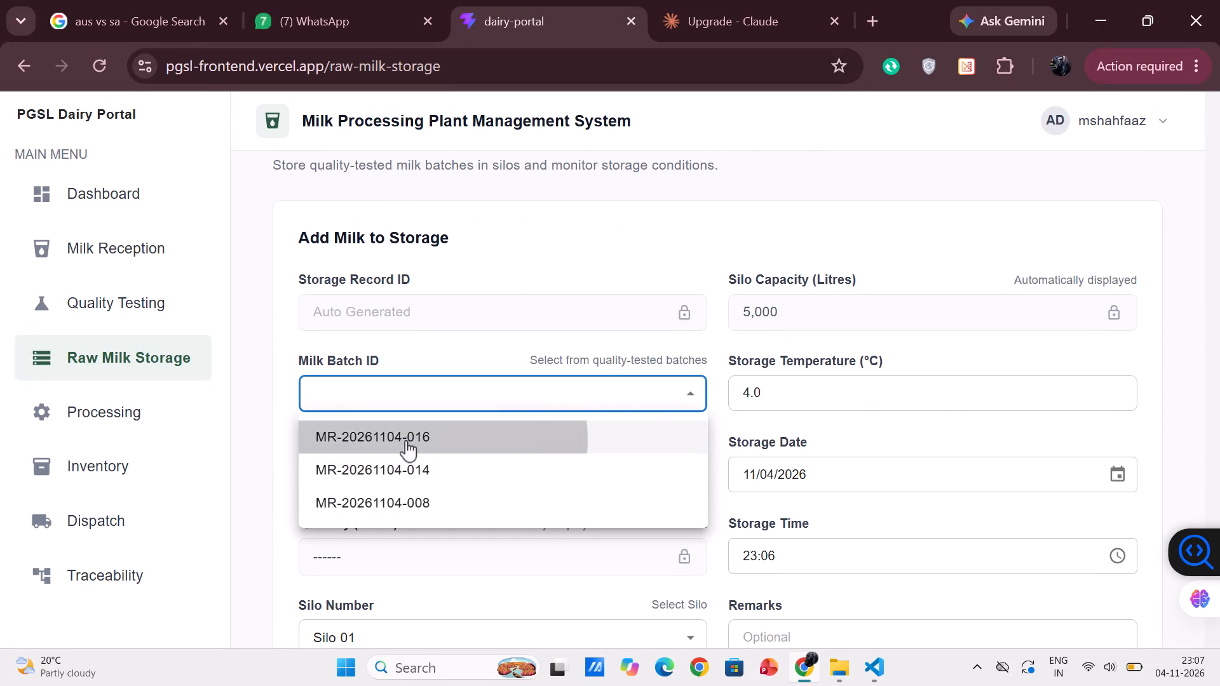
Set the storage temperature to 7.0 °C.
left_click(829, 387)
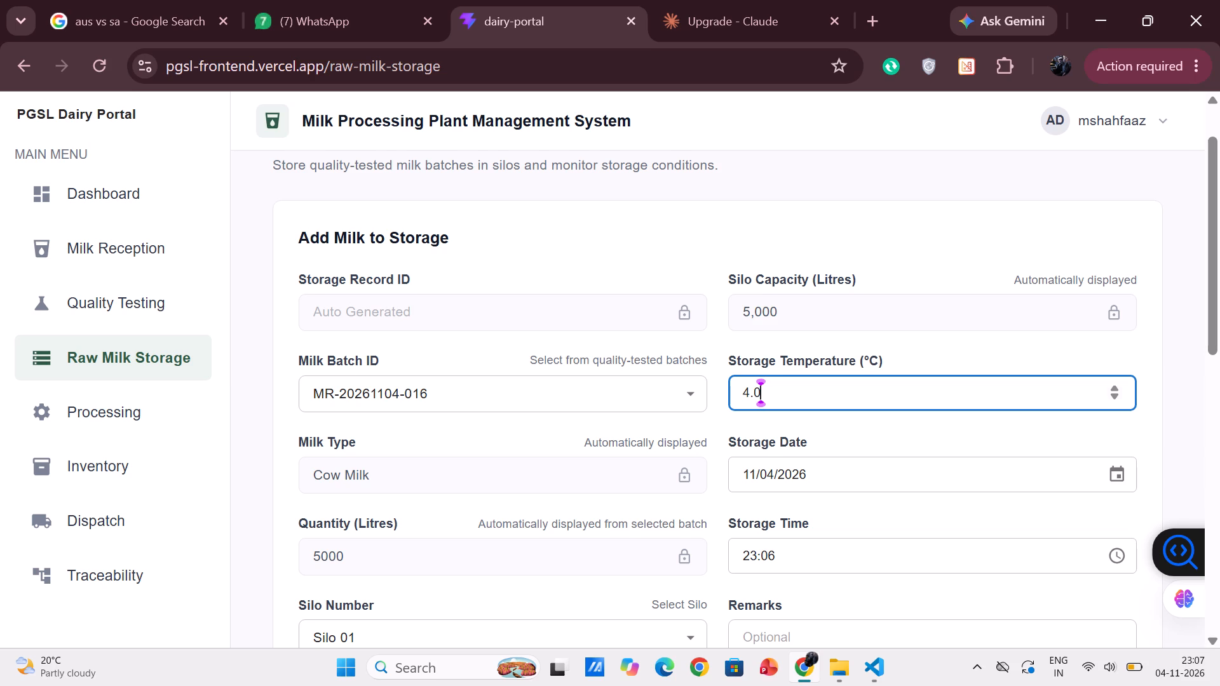
key("BackSpace")
key("BackSpace")
key("BackSpace")
type("7.0")
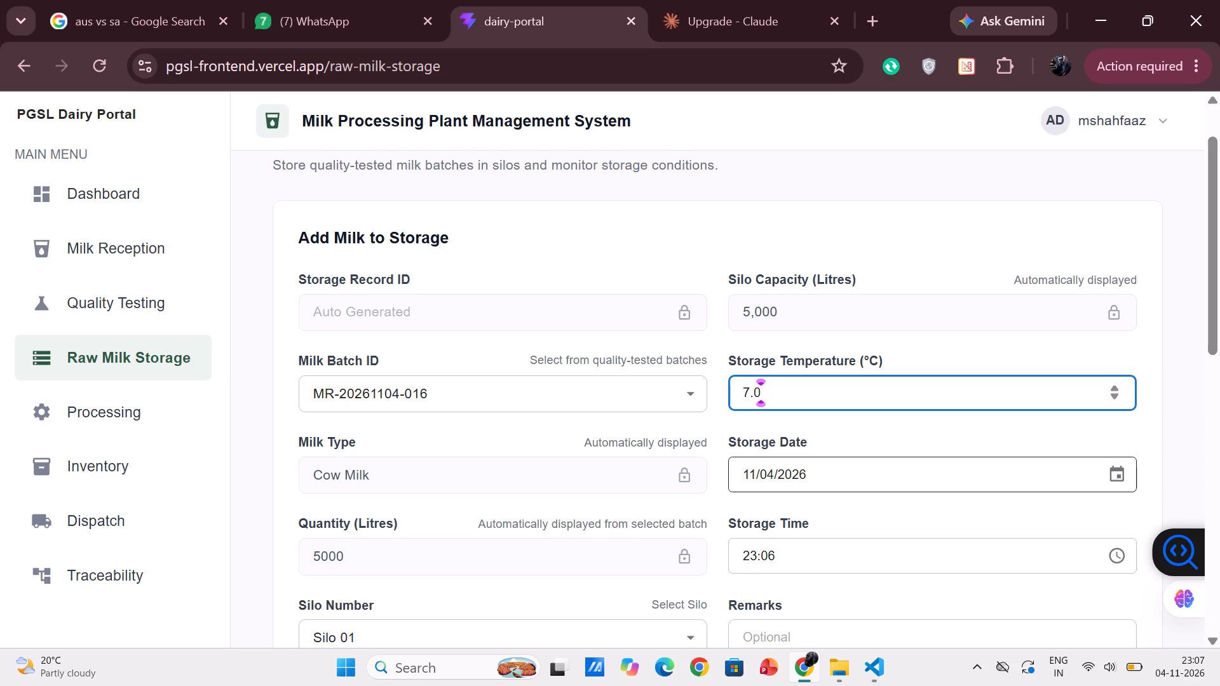
Check the storage date in its calendar, leaving 11/04/2026 selected.
left_click(1120, 478)
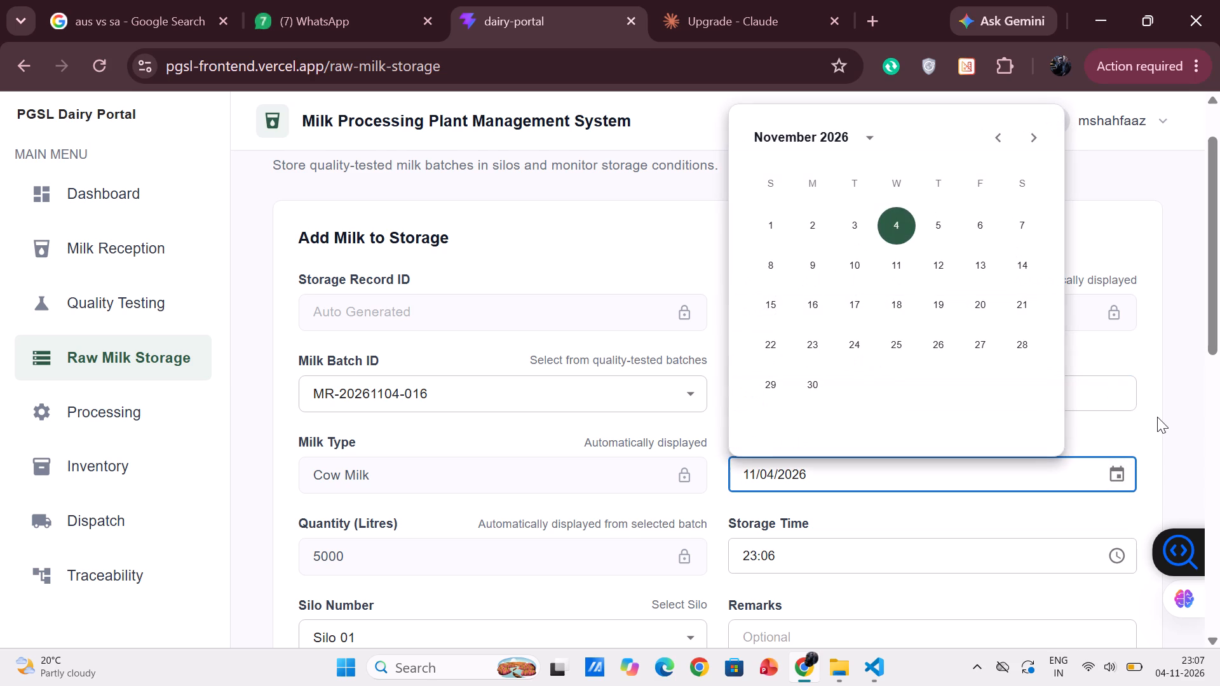
left_click(1144, 219)
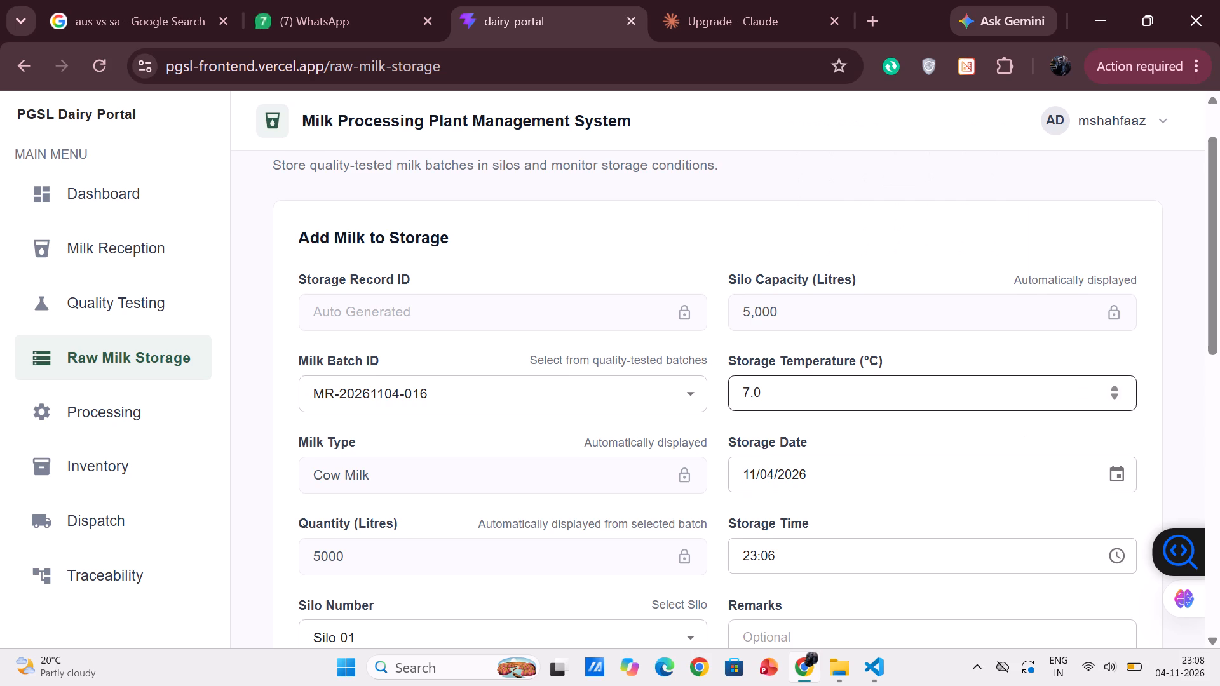
Review the available silo options for the new storage record, keeping Silo 01.
scroll(873, 393, "down", 1)
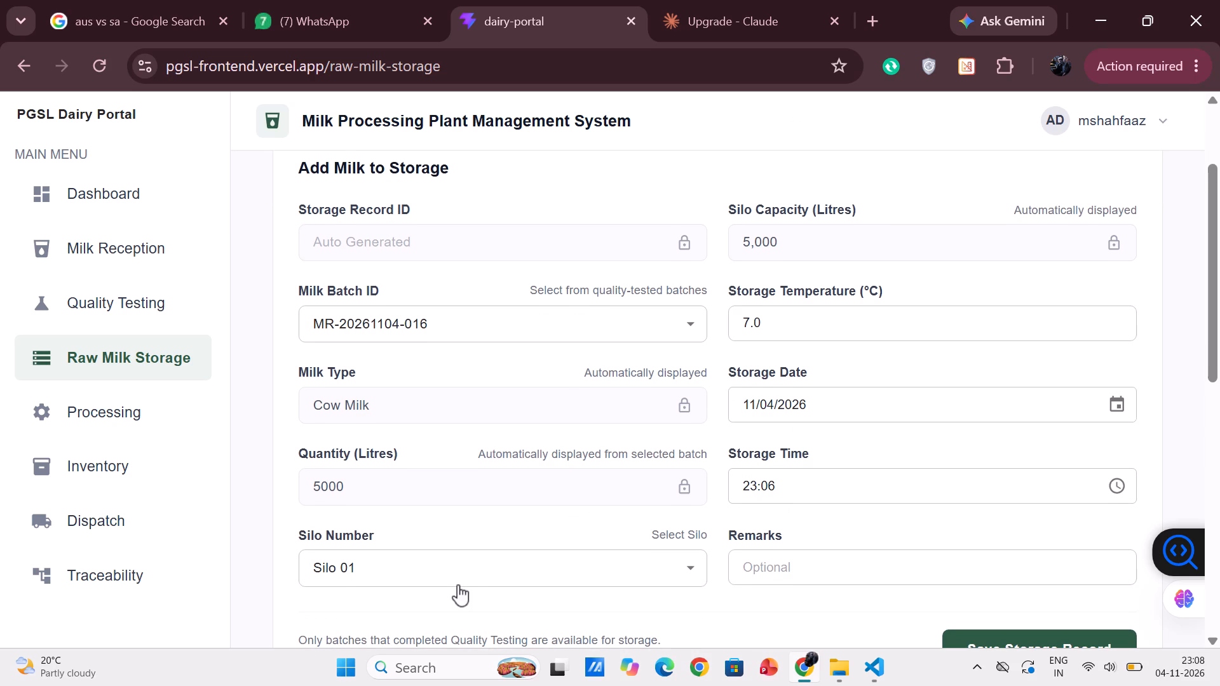
scroll(457, 584, "down", 3)
left_click(489, 359)
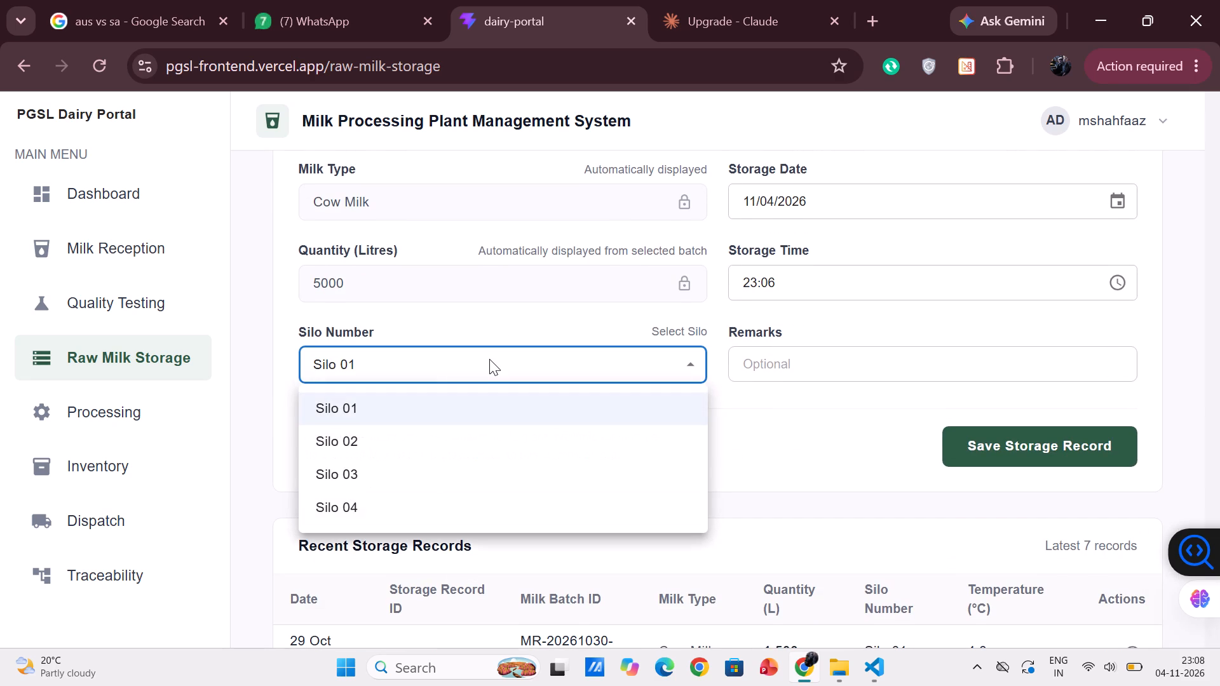
left_click(489, 359)
Examine the dates, batches, quantities and silos in the Recent Storage Records table.
scroll(761, 411, "down", 3)
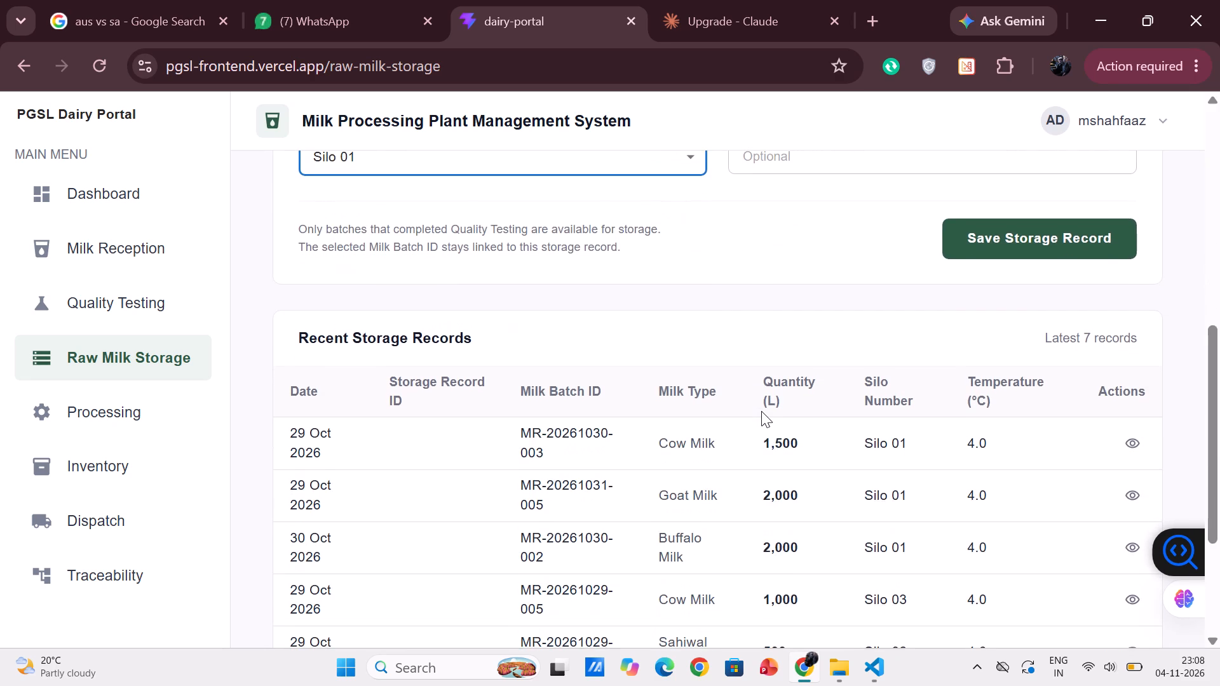
scroll(761, 411, "down", 1)
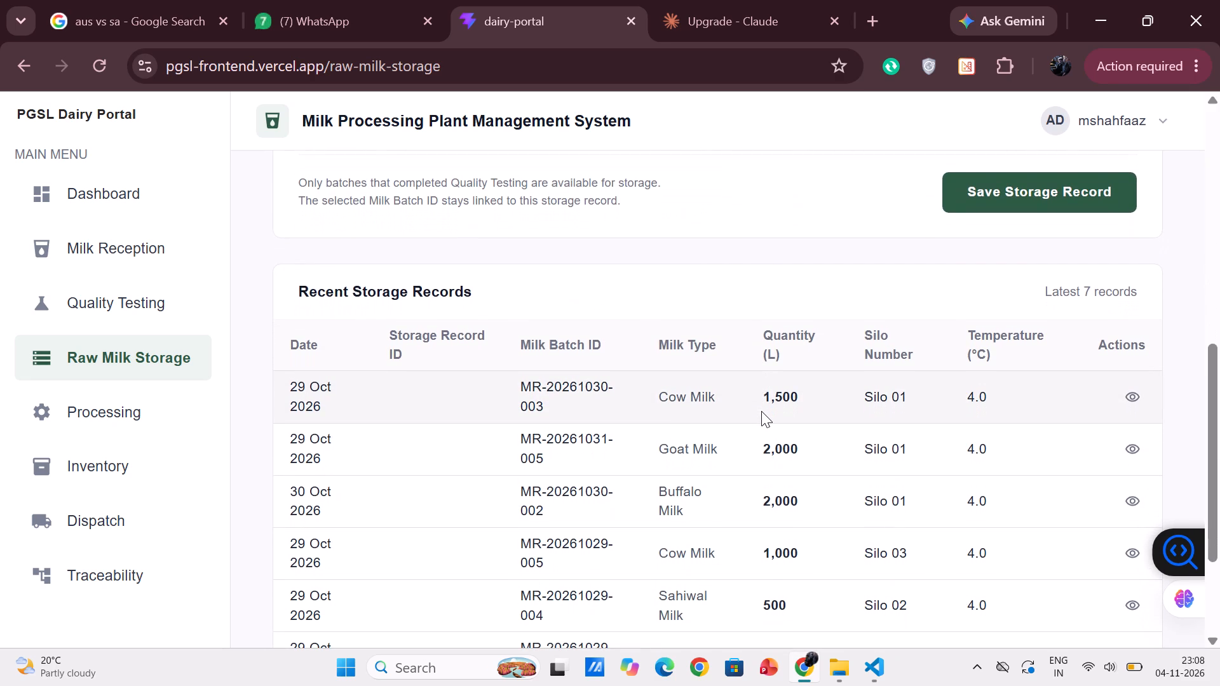
scroll(761, 411, "down", 1)
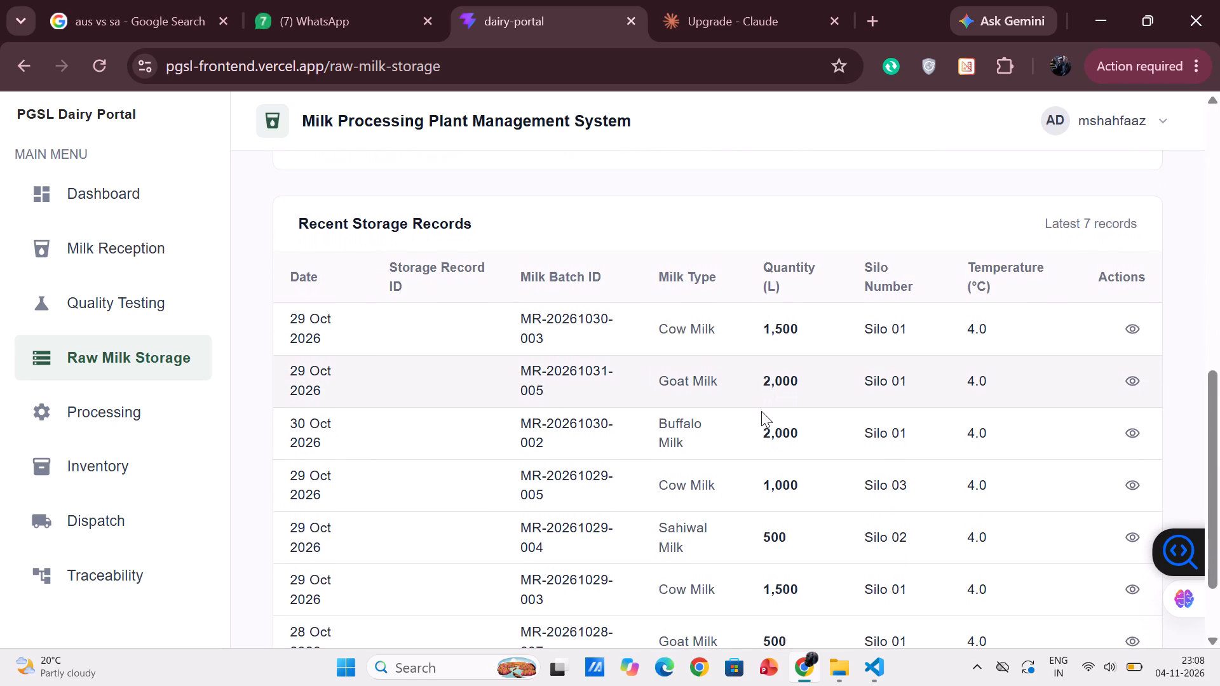
scroll(761, 411, "down", 3)
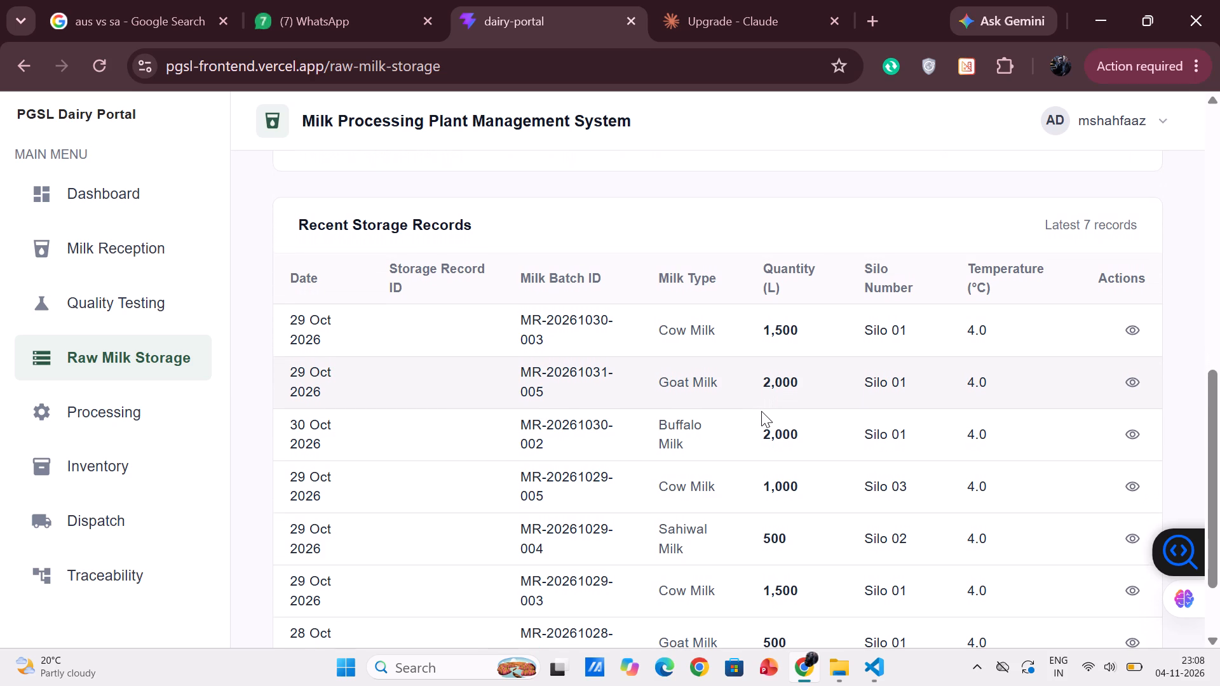
scroll(761, 411, "down", 1)
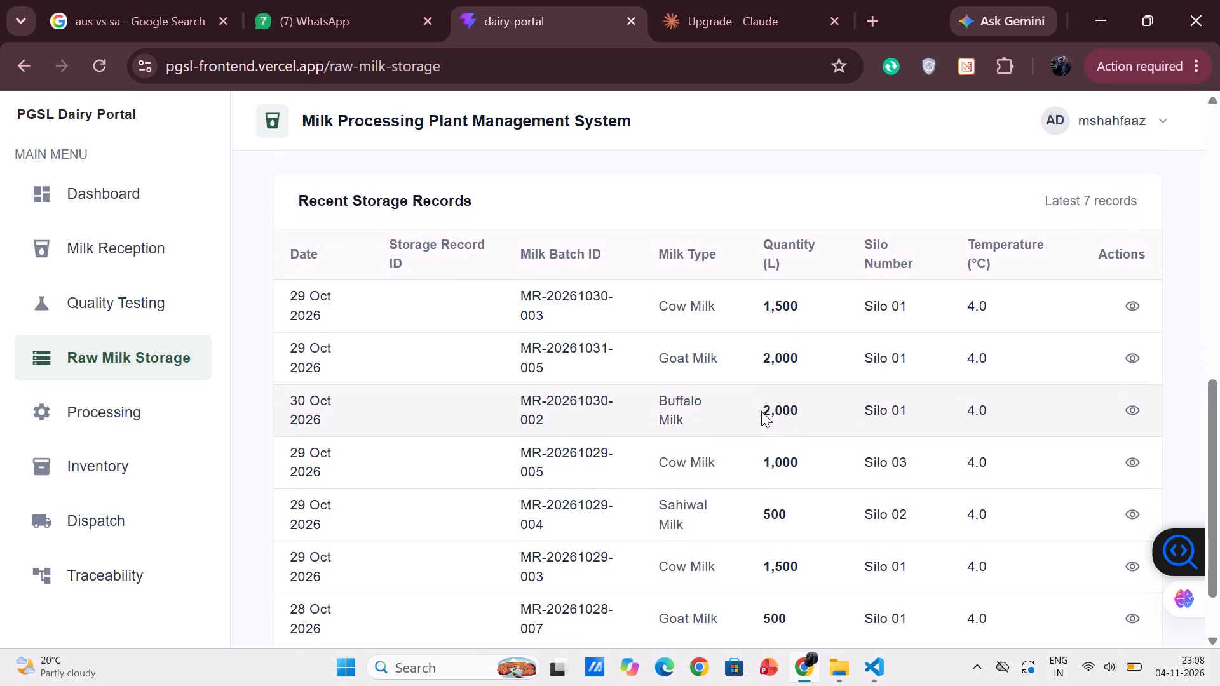
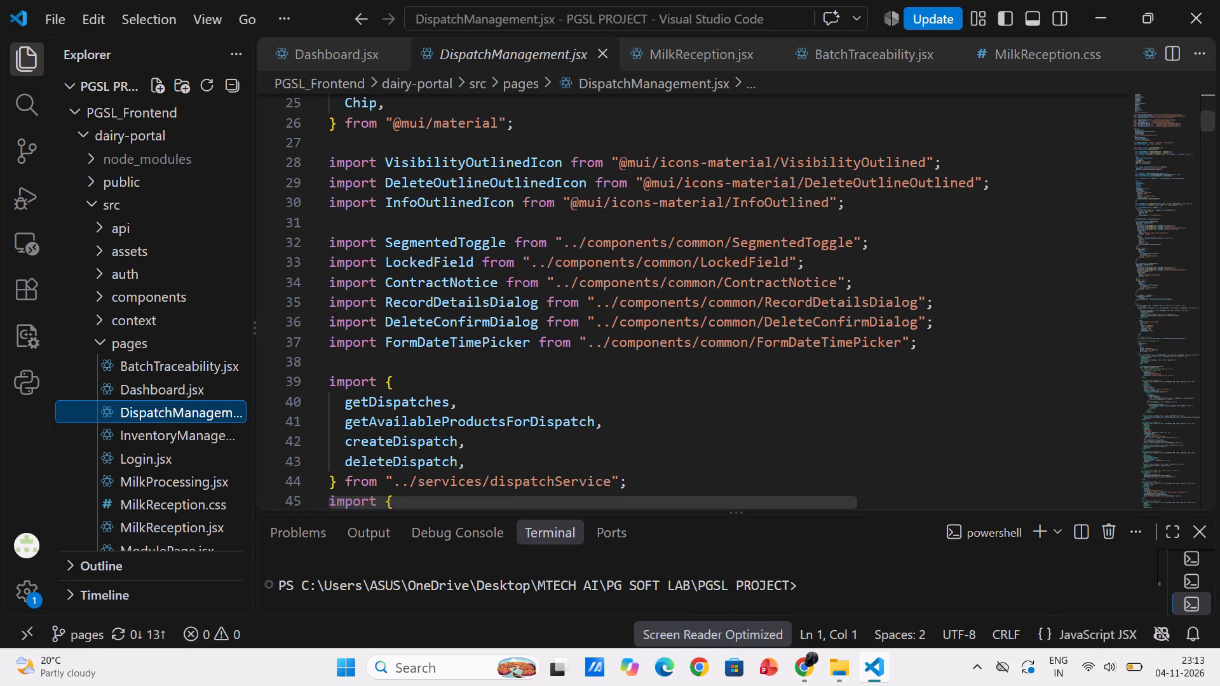
scroll(690, 421, "down", 14)
scroll(690, 421, "down", 7)
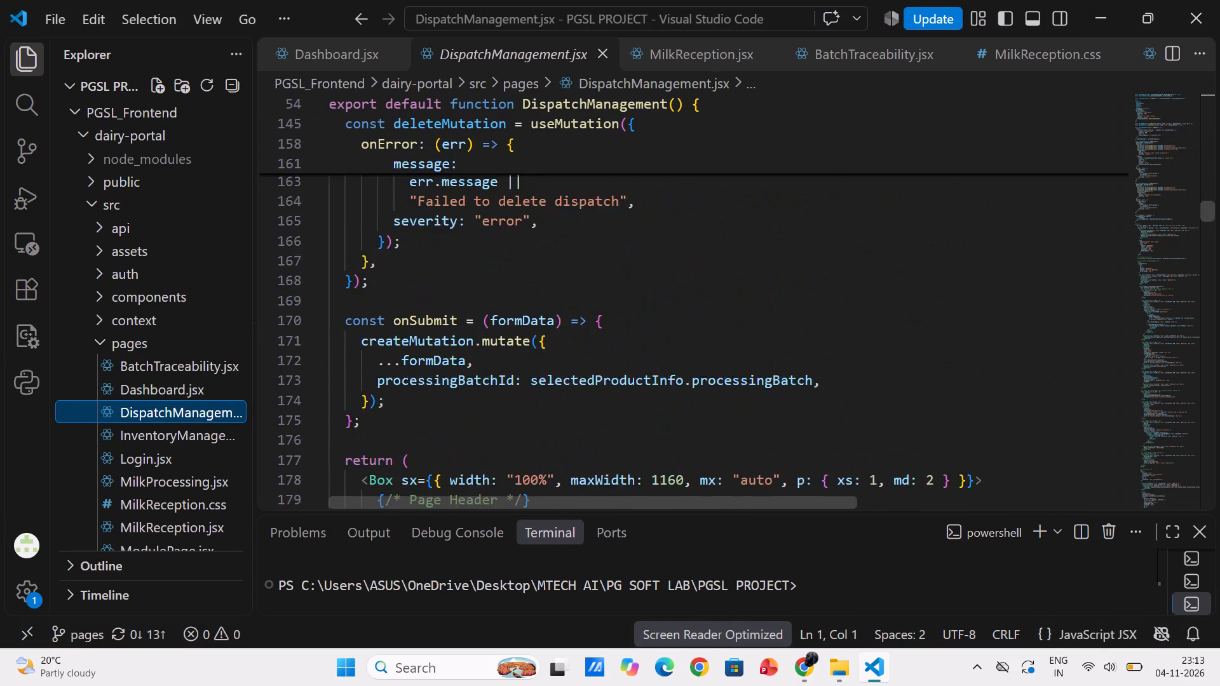
scroll(690, 421, "down", 1)
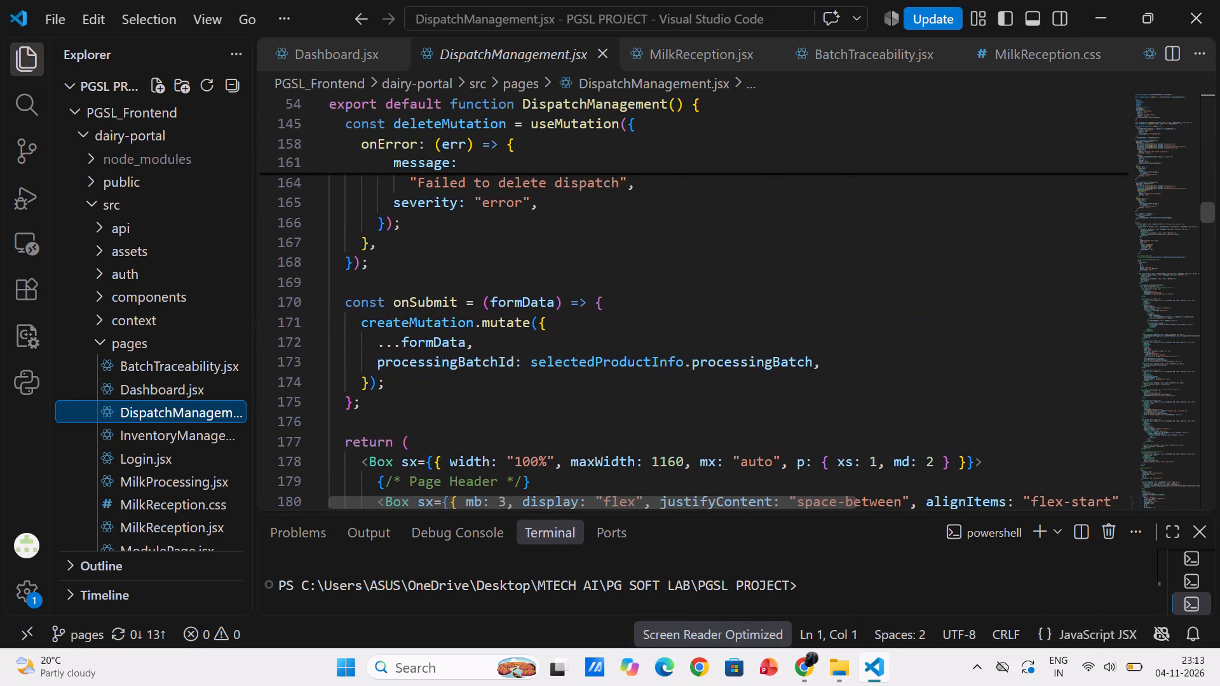
scroll(690, 421, "down", 11)
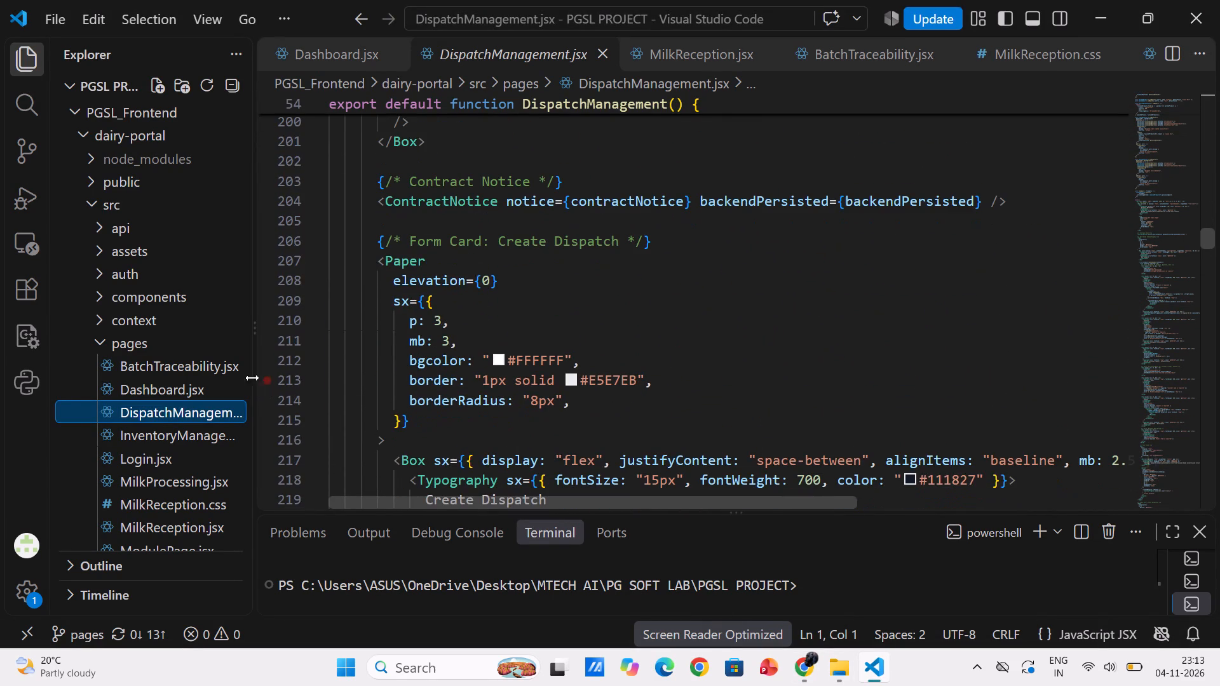
Open the components folder in src and skim BatchTest.jsx, DashboardLayout.jsx and Sidebar.jsx.
left_click(103, 301)
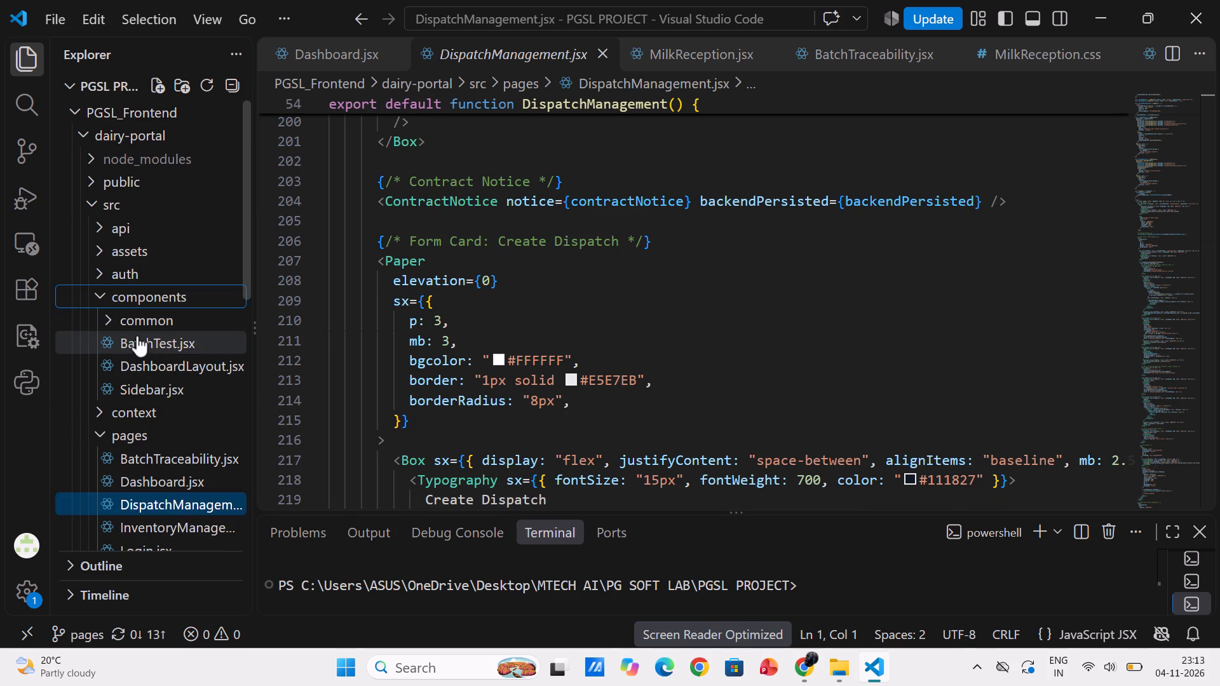
left_click(138, 337)
scroll(370, 335, "down", 7)
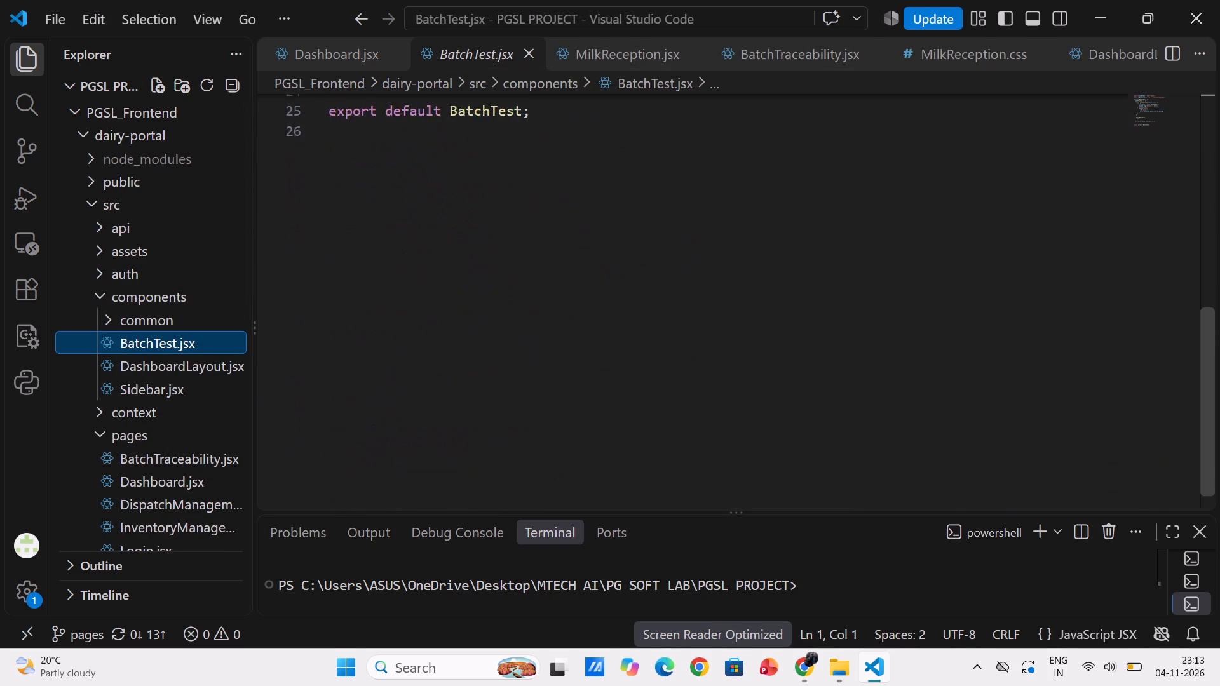
scroll(370, 335, "down", 6)
left_click(190, 374)
scroll(394, 393, "down", 3)
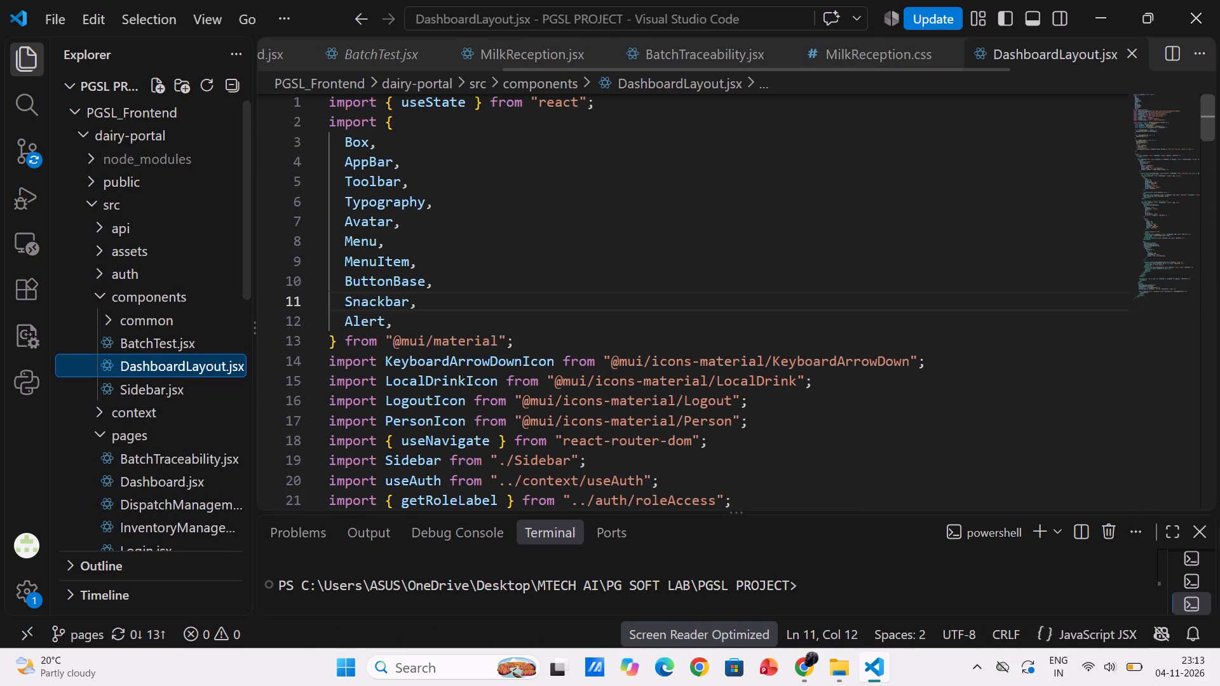
scroll(394, 393, "down", 18)
scroll(394, 393, "down", 8)
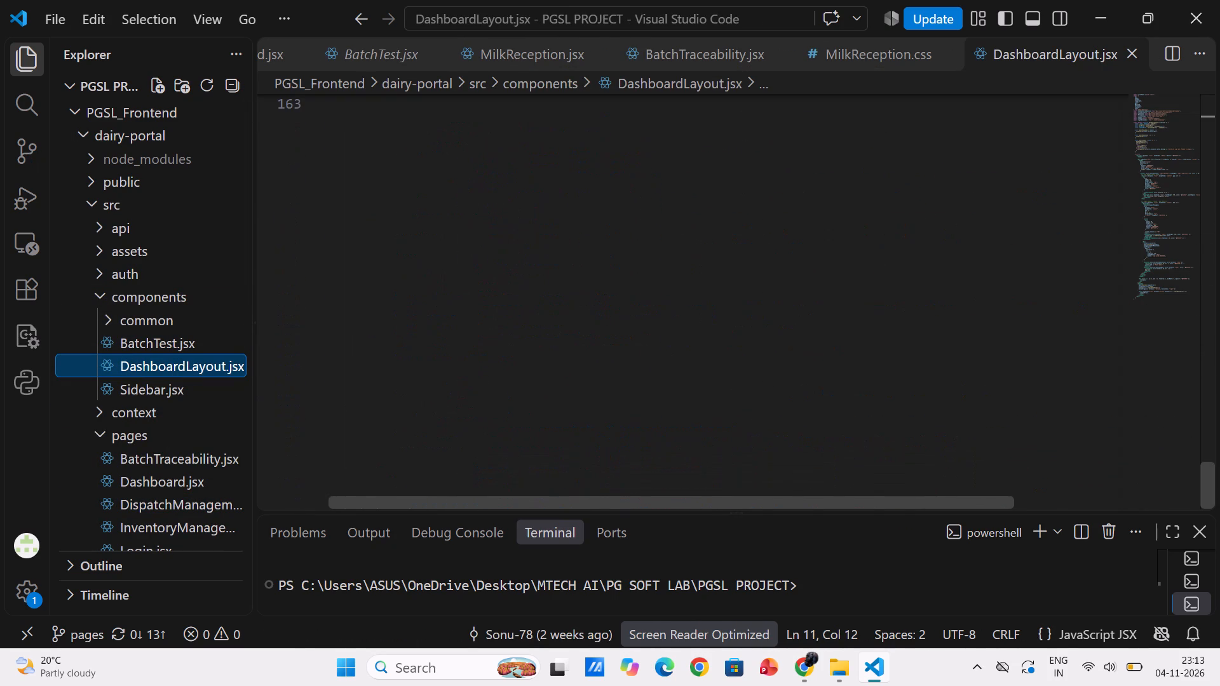
left_click(192, 387)
scroll(453, 374, "down", 15)
Expand the common components folder and skim the contract notice, delete confirmation, date, date-time and time picker files.
left_click(169, 323)
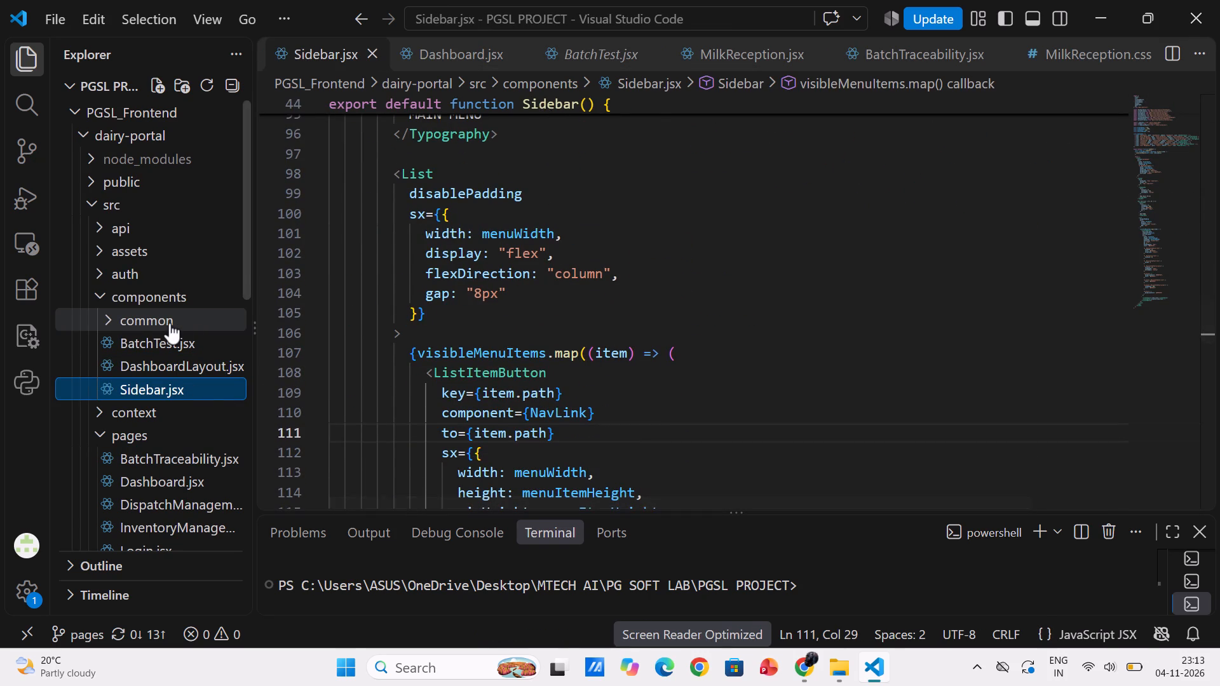
left_click(168, 337)
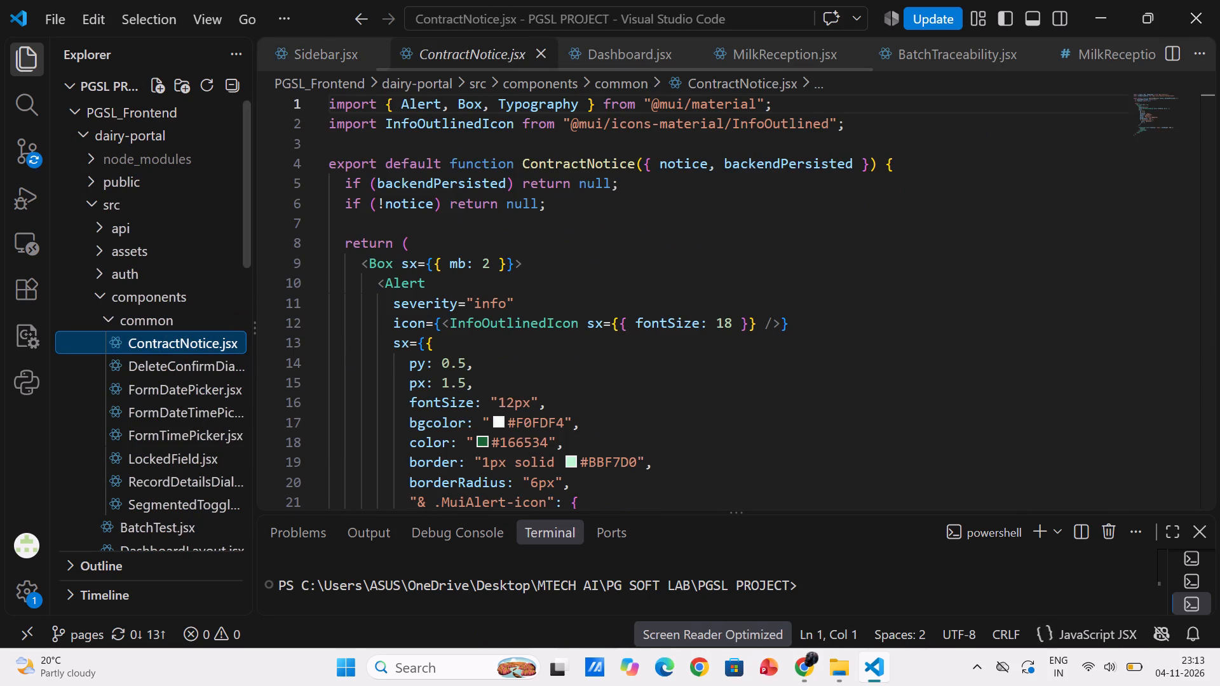
scroll(394, 370, "down", 12)
left_click(153, 369)
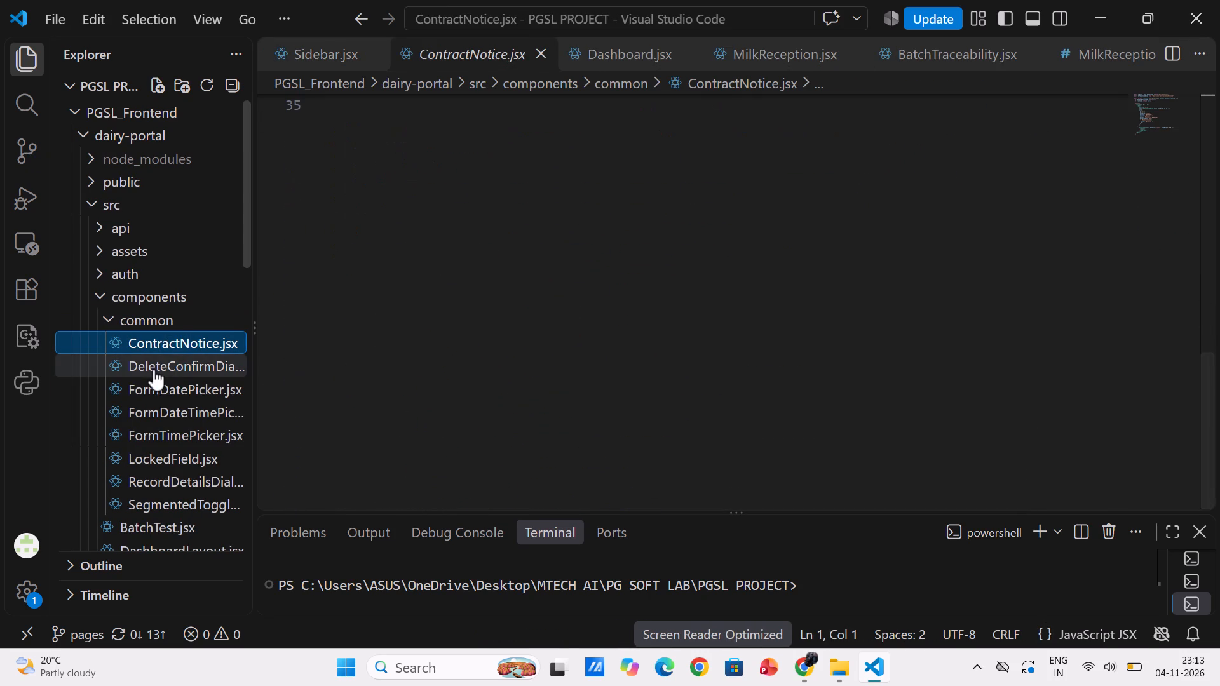
scroll(325, 373, "down", 15)
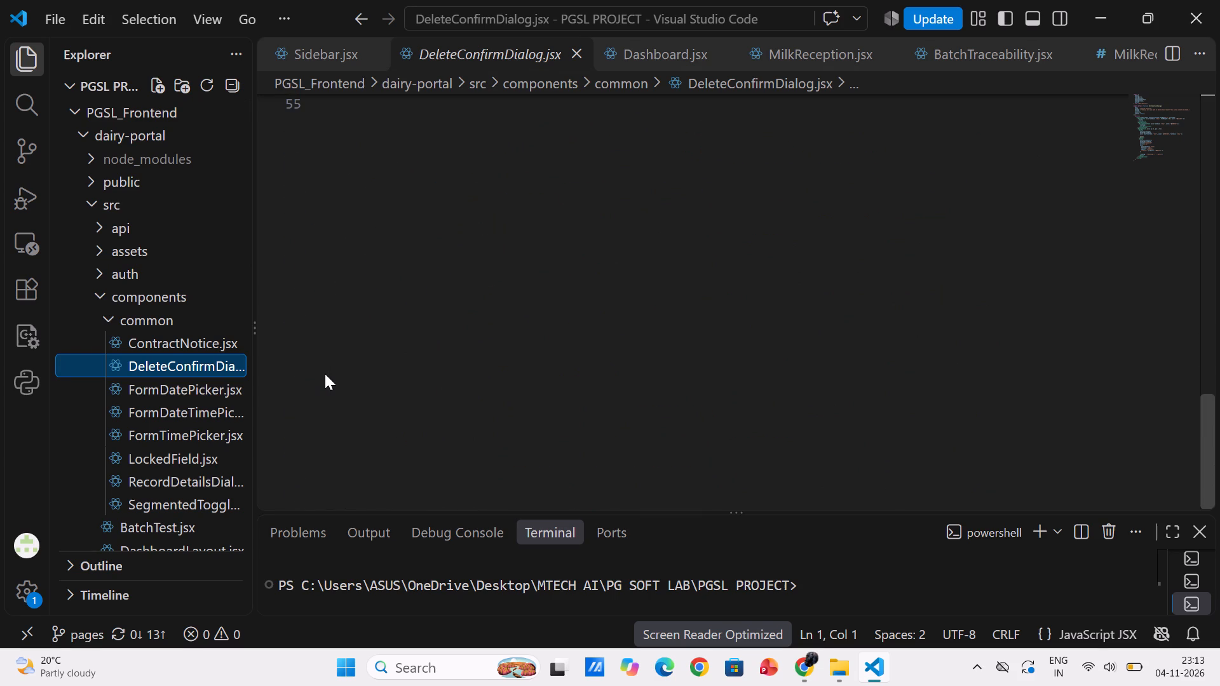
left_click(187, 385)
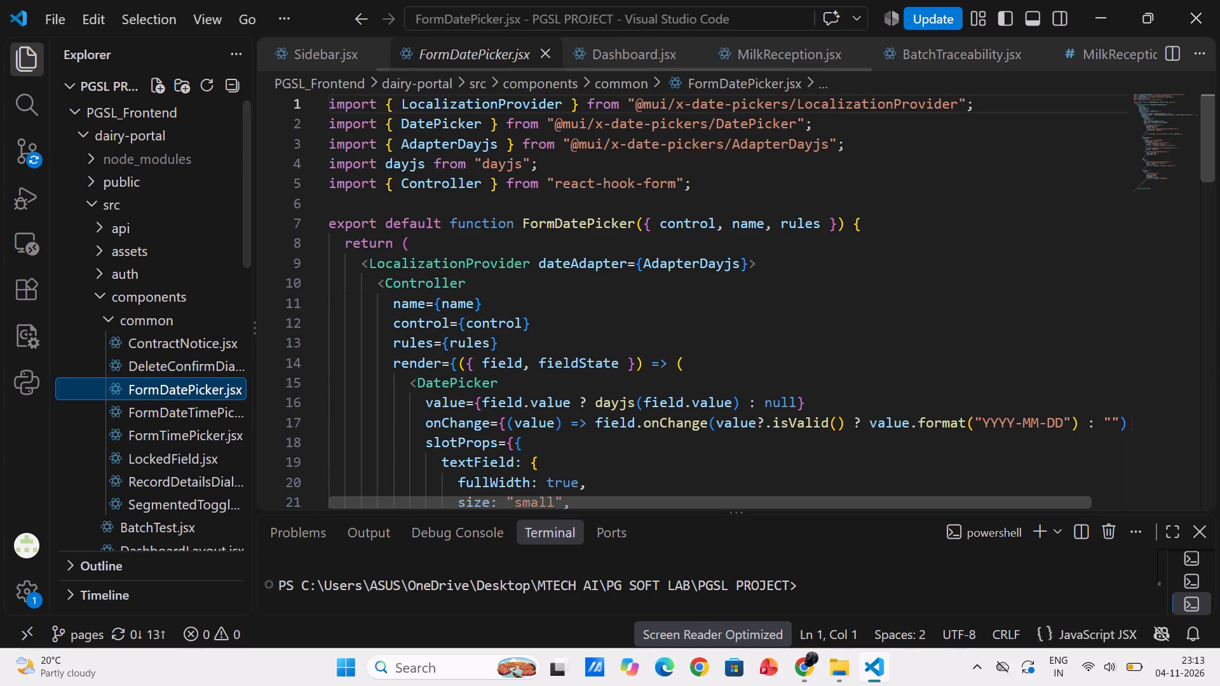
scroll(330, 396, "down", 14)
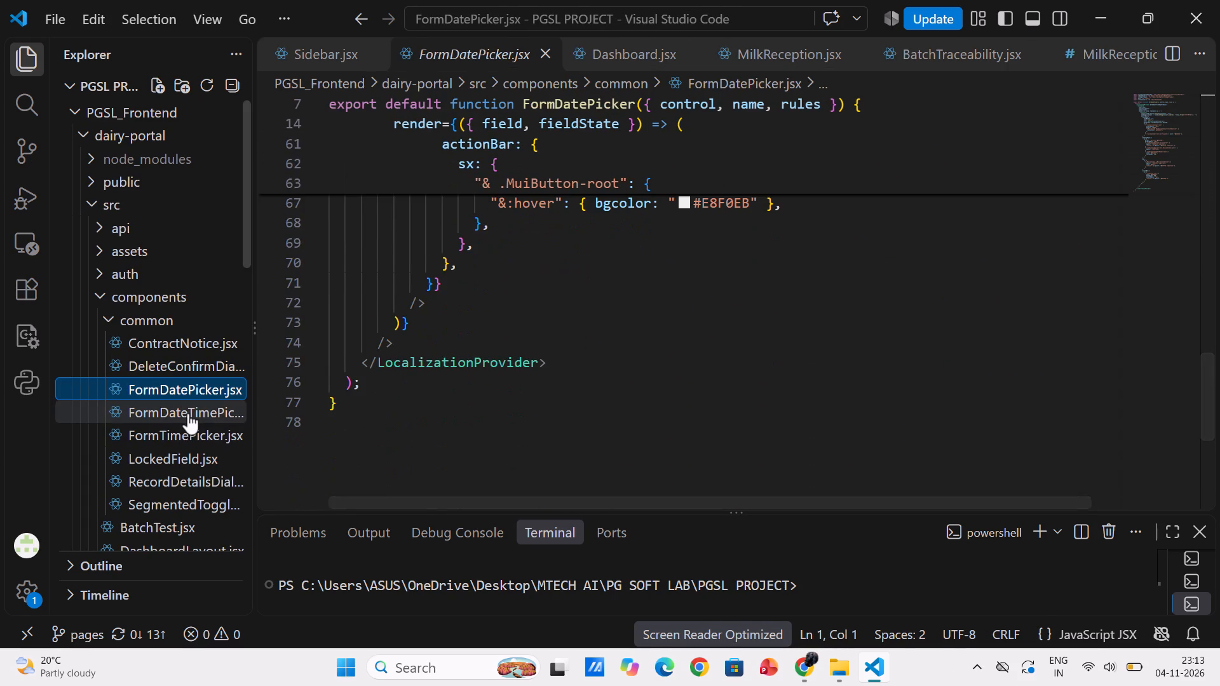
left_click(187, 413)
scroll(339, 404, "down", 15)
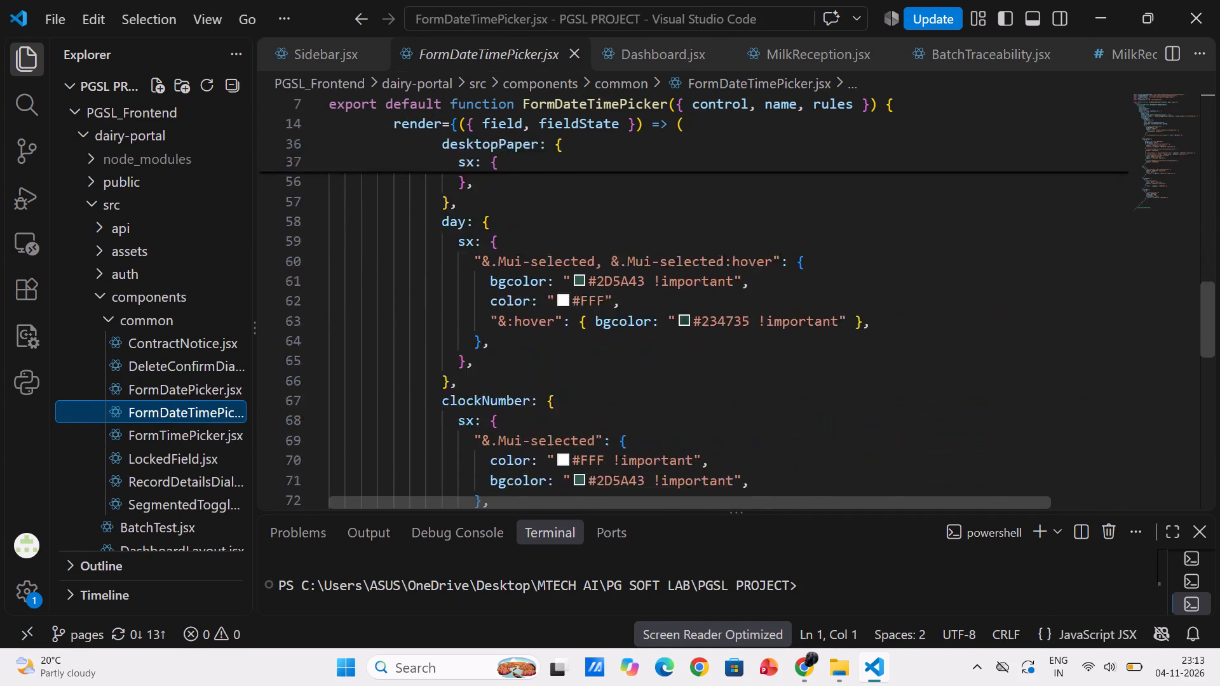
left_click(195, 431)
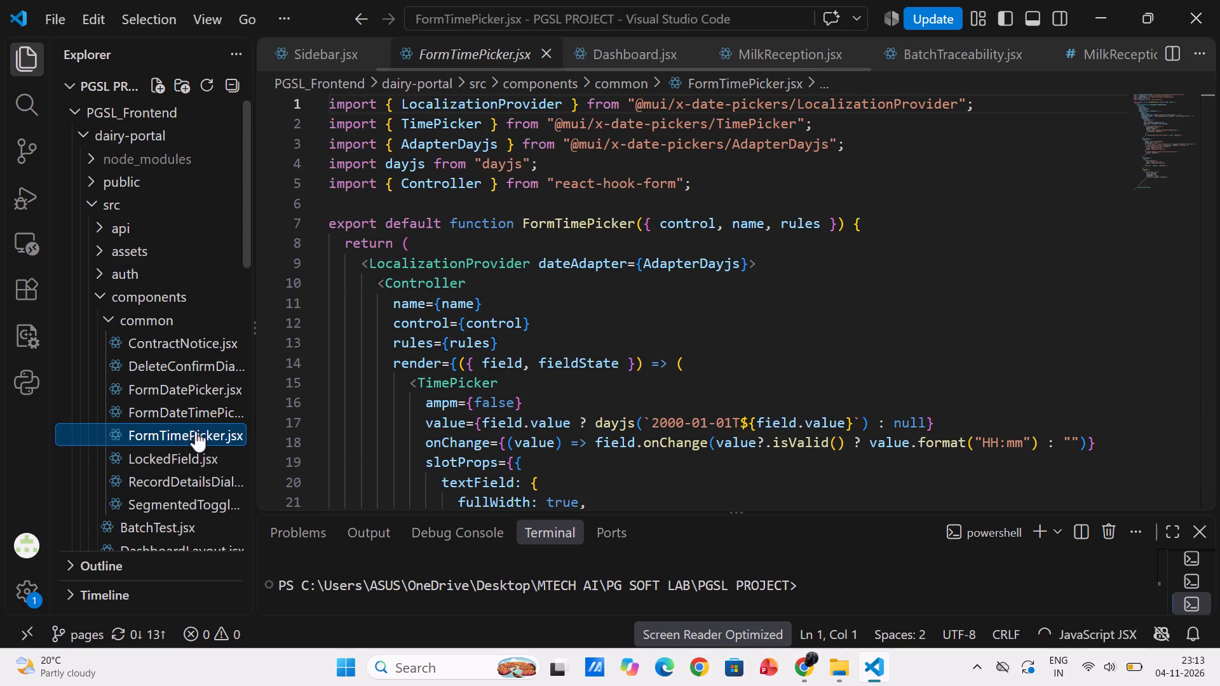
Expand the api and assets folders in src and preview the hero.png, react.svg and vite.svg images.
left_click(98, 229)
left_click(105, 304)
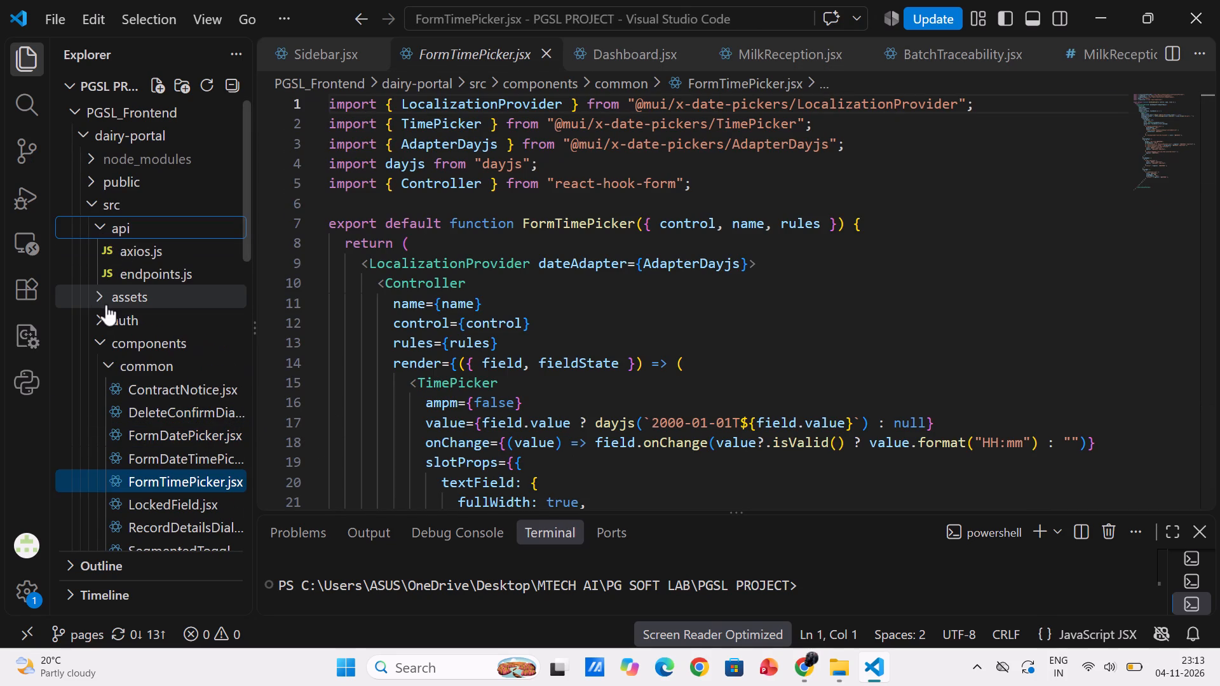
left_click(124, 321)
left_click(139, 335)
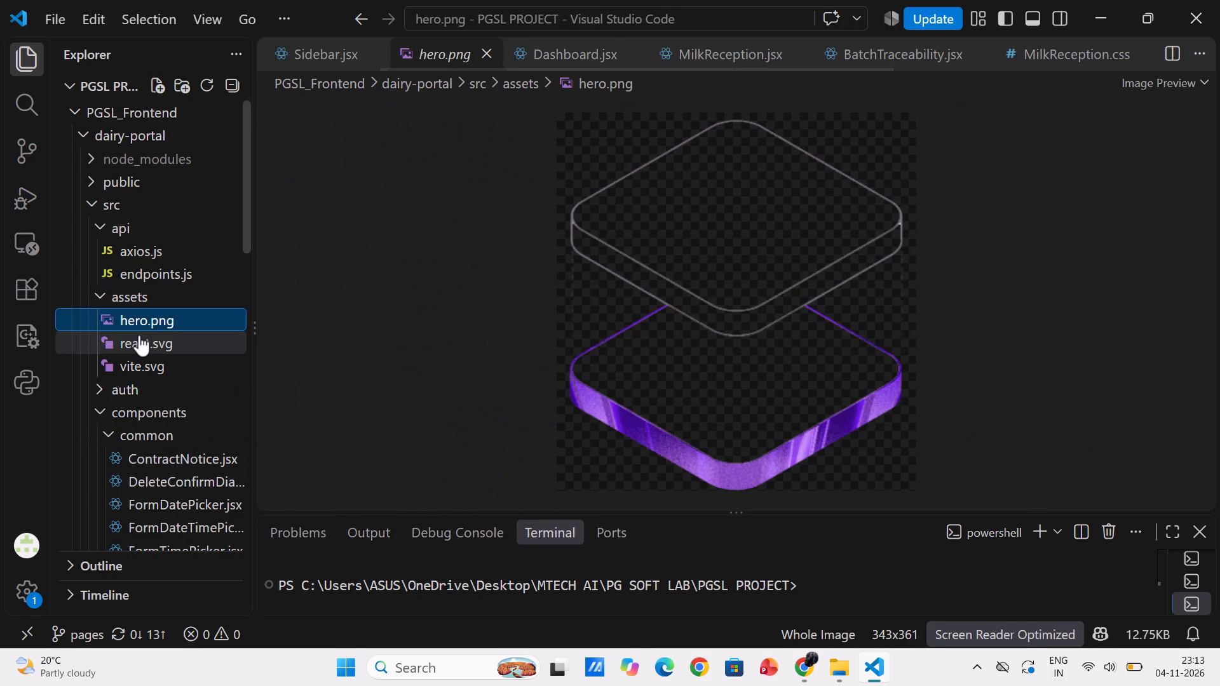
left_click(144, 359)
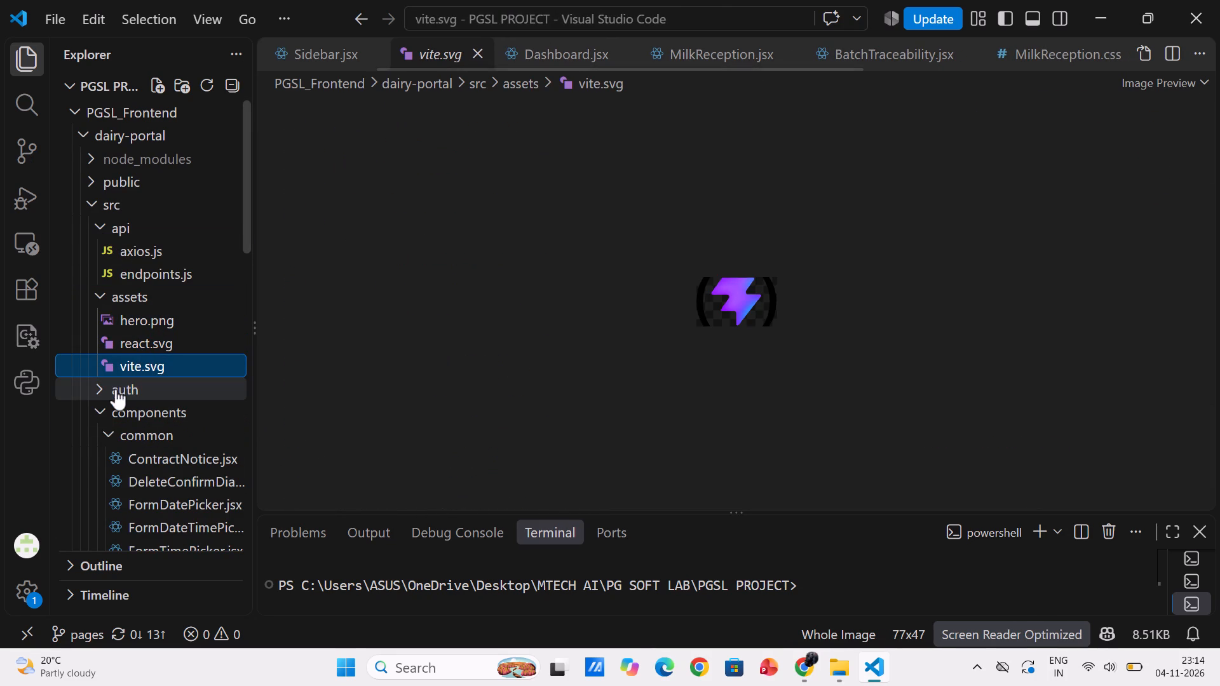
Expand the auth folder and read through the roles and modules defined in roleAccess.js.
left_click(115, 389)
left_click(135, 408)
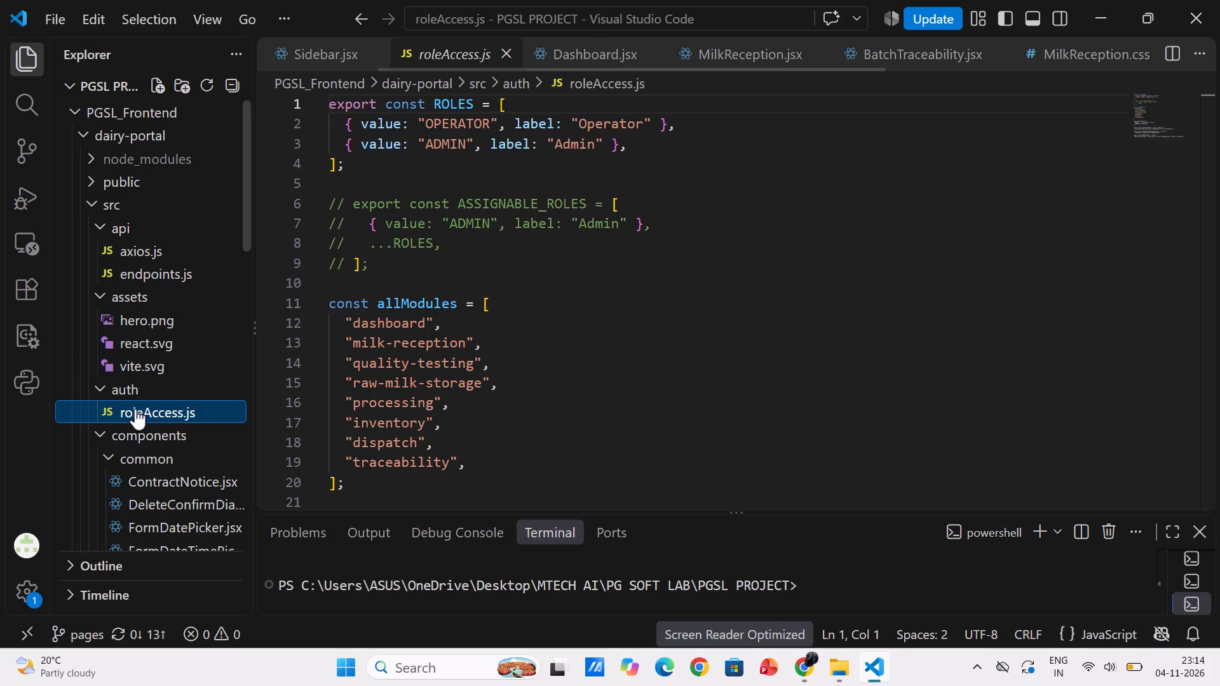
scroll(135, 408, "down", 1)
scroll(416, 315, "down", 13)
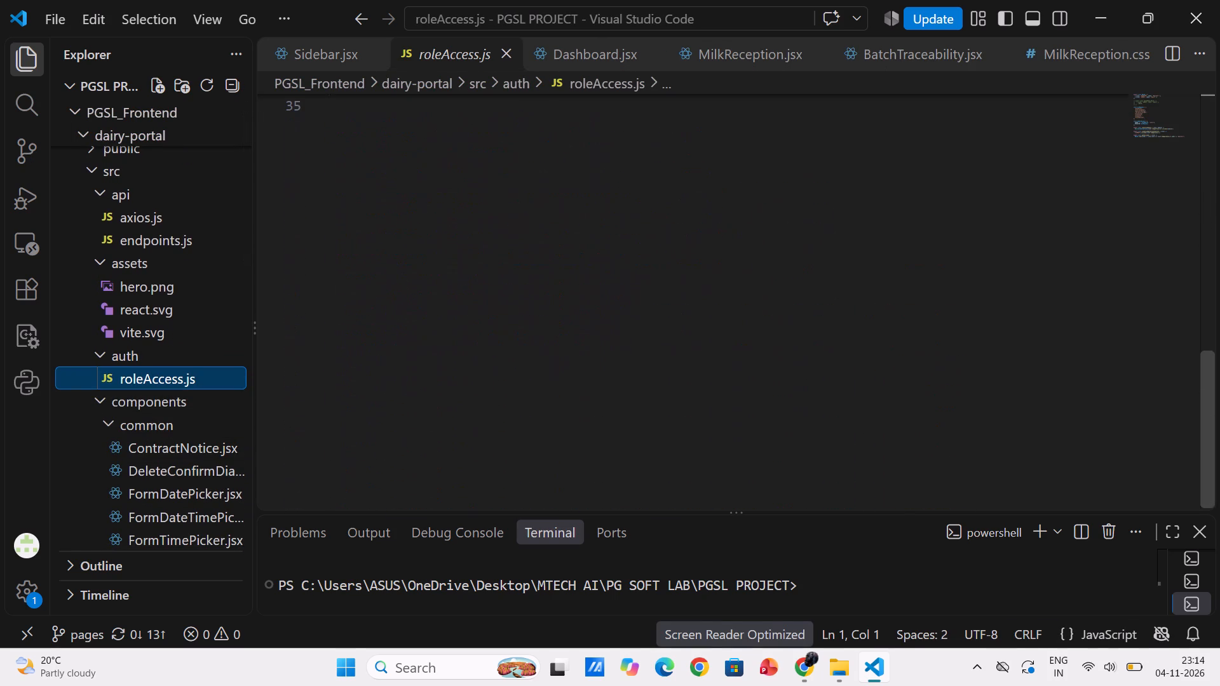
Collapse the components and pages folders, and review AuthContext.jsx, authContextDef.js and useAuth.js in the context folder.
left_click(170, 393)
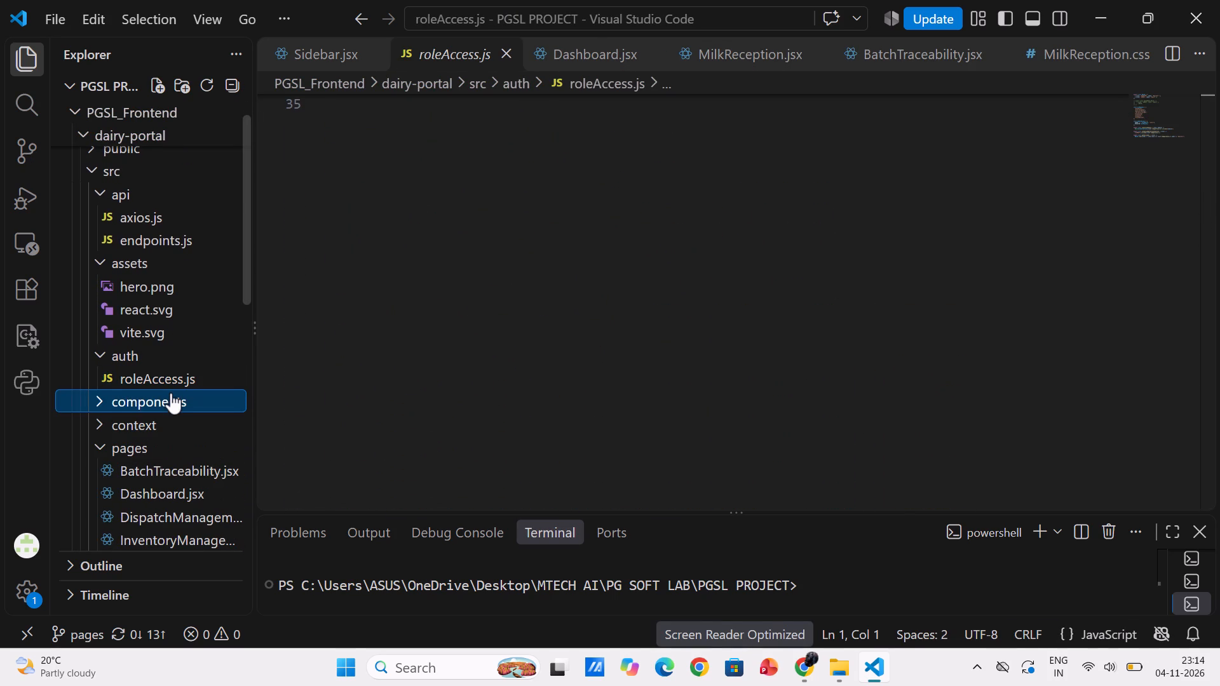
scroll(170, 393, "down", 3)
left_click(124, 306)
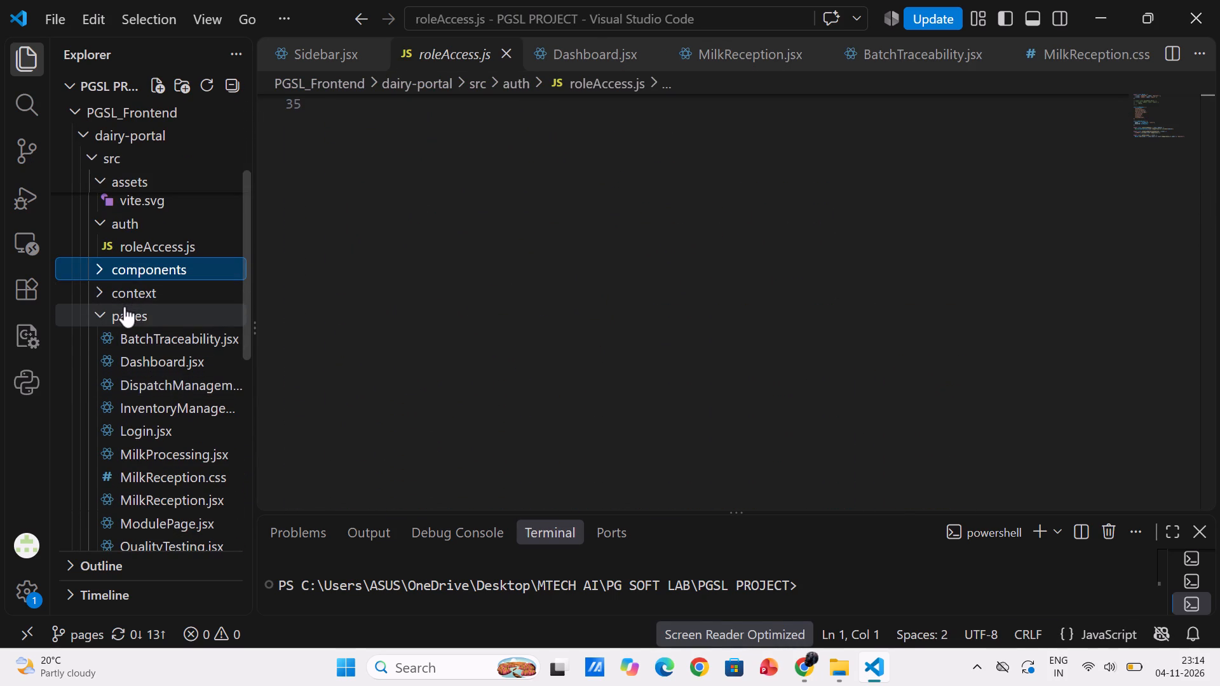
left_click(124, 293)
left_click(134, 306)
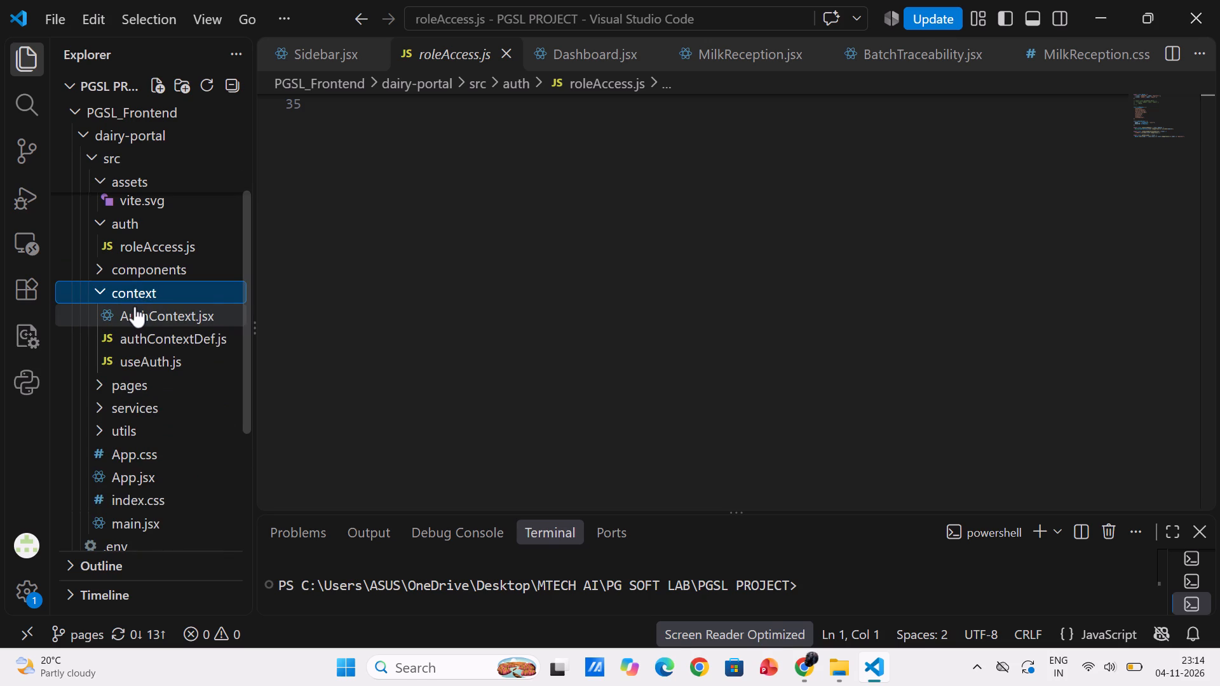
scroll(339, 349, "down", 13)
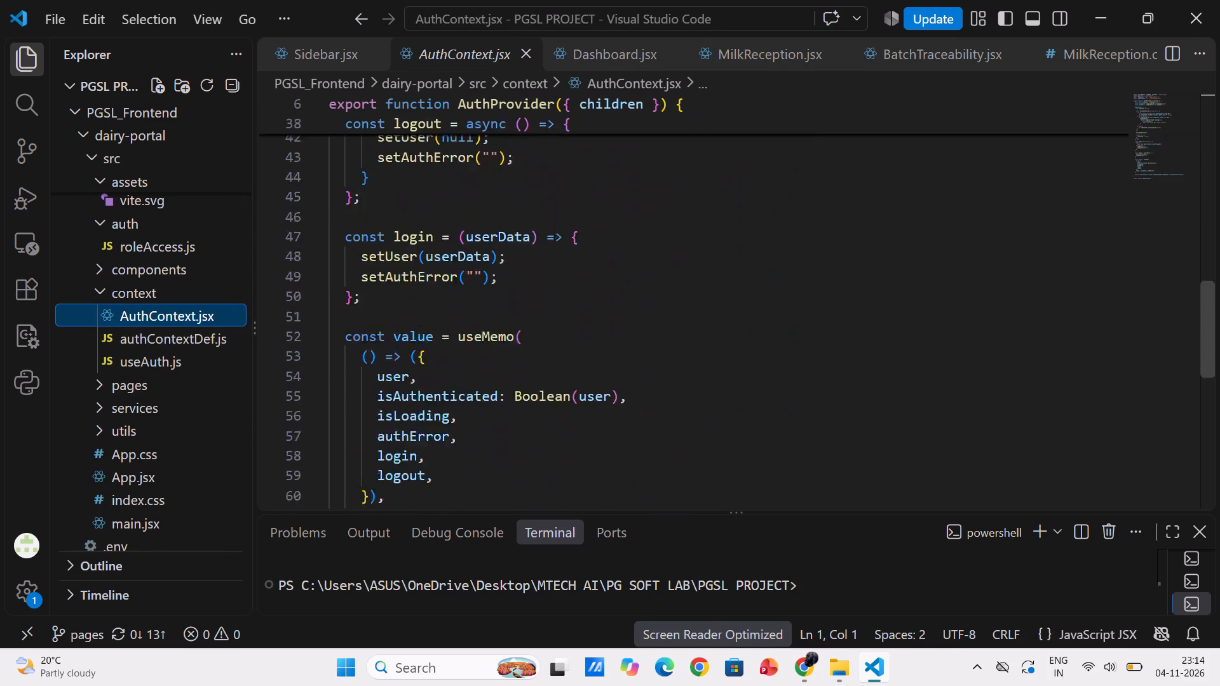
left_click(193, 340)
scroll(316, 368, "down", 2)
scroll(316, 368, "up", 7)
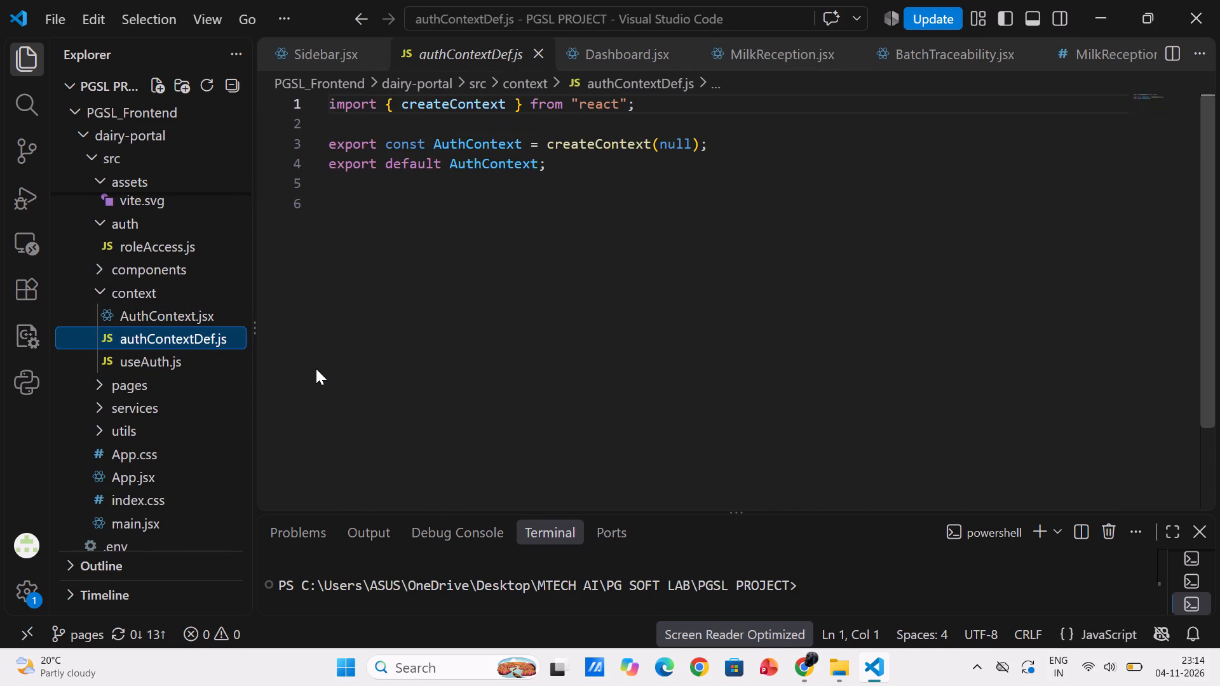
left_click(165, 360)
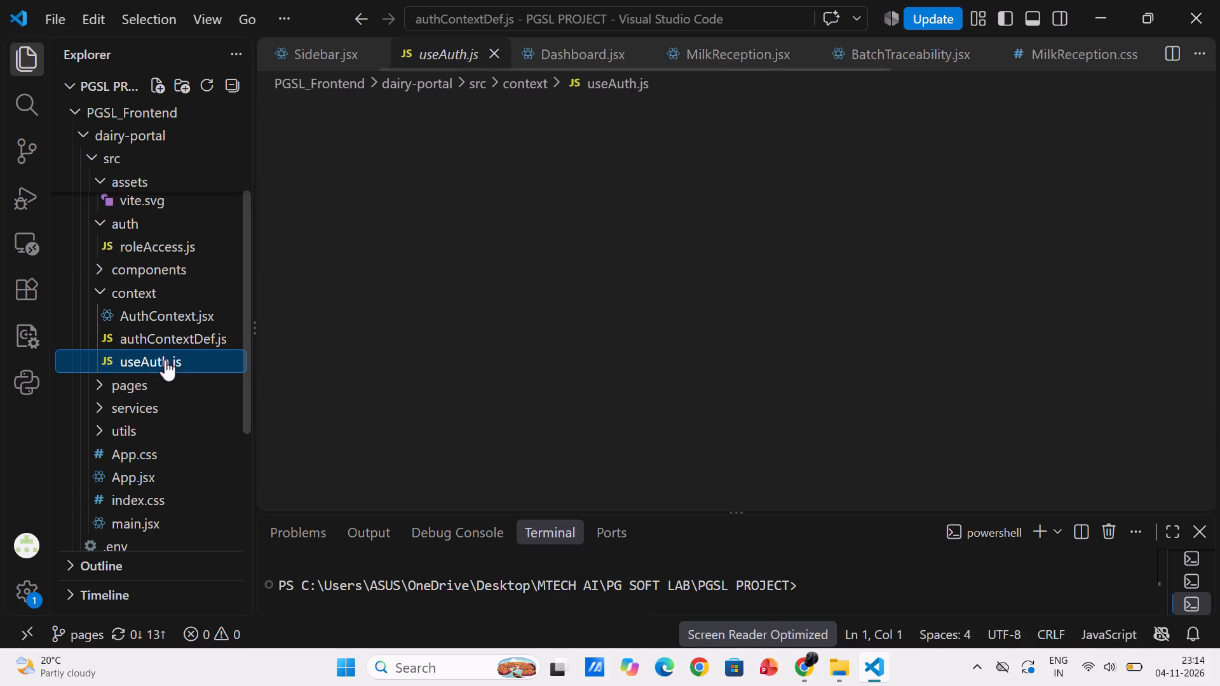
scroll(348, 363, "down", 6)
scroll(132, 419, "down", 4)
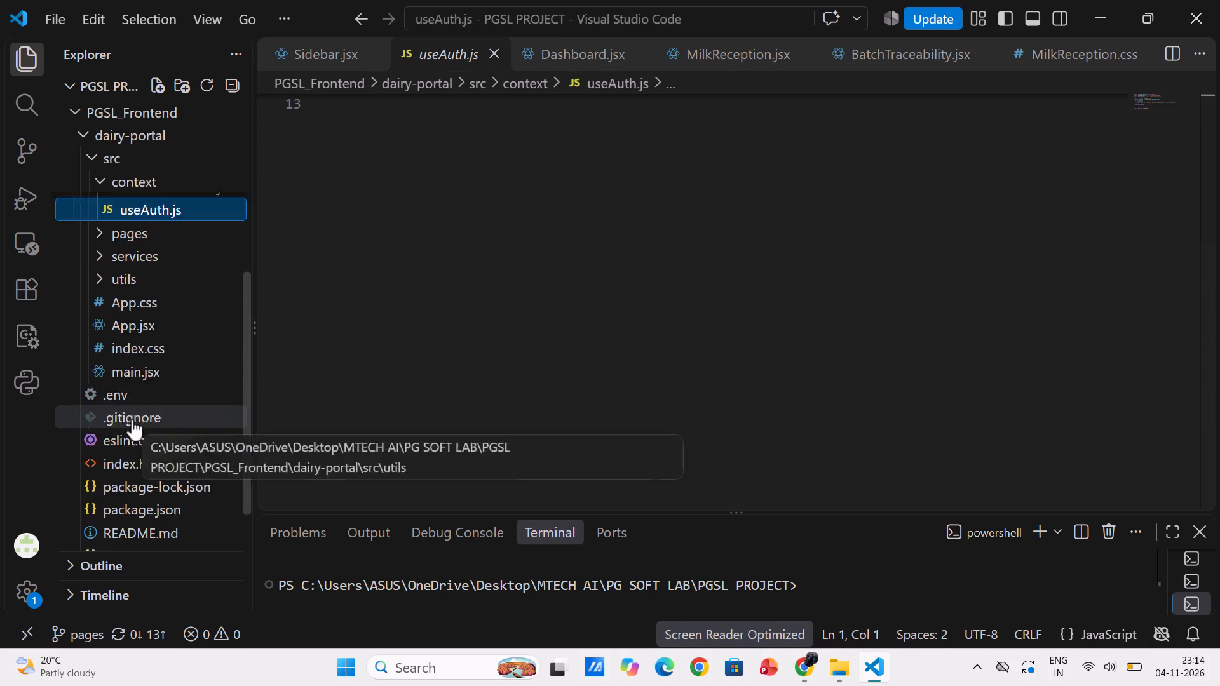
Examine the dairy-portal configuration files .gitignore, .env and eslint.config.js.
left_click(137, 370)
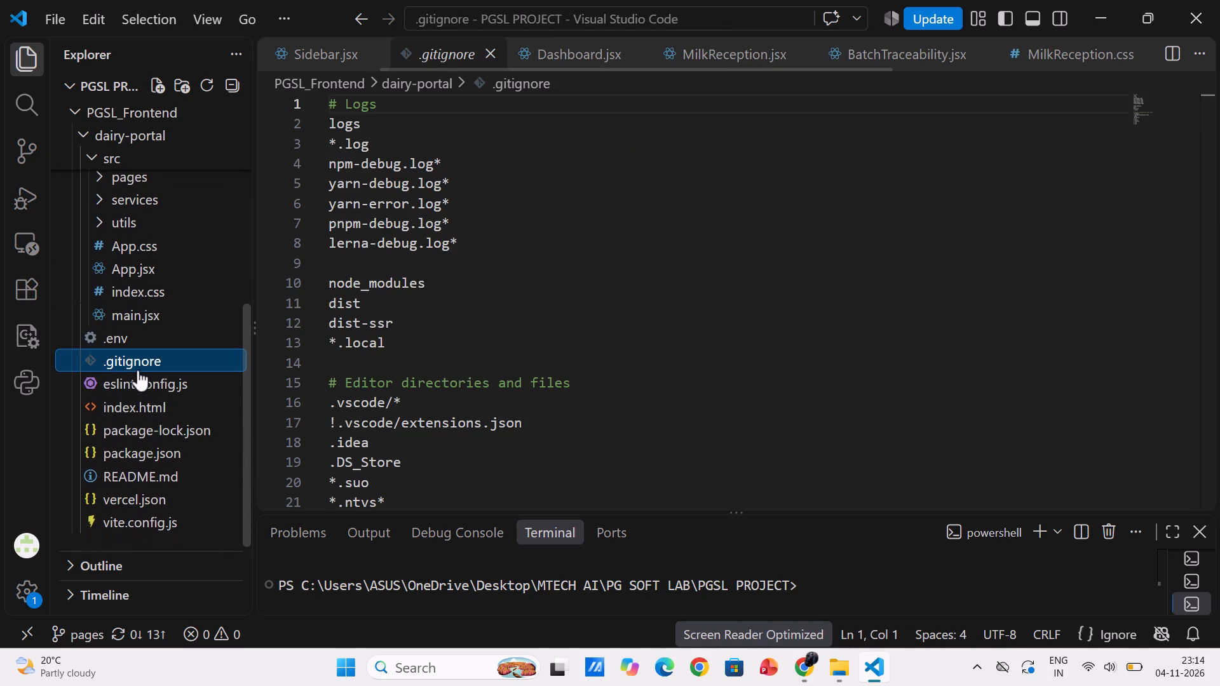
scroll(319, 393, "down", 7)
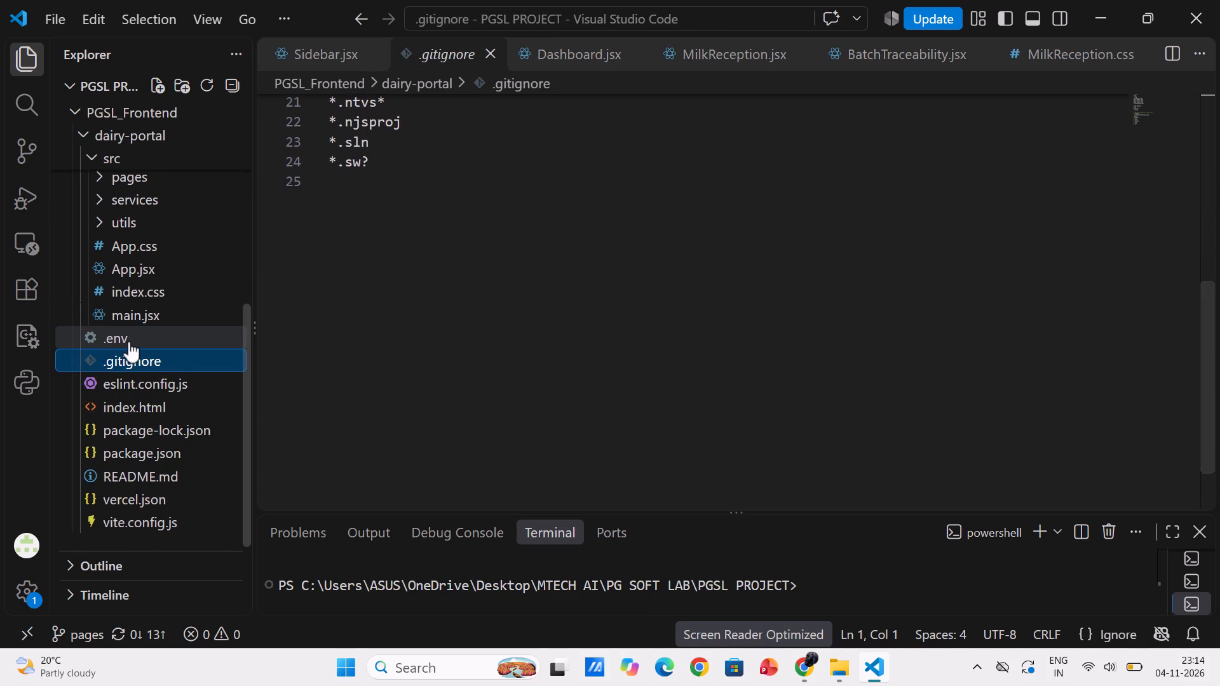
left_click(128, 341)
scroll(318, 288, "up", 3)
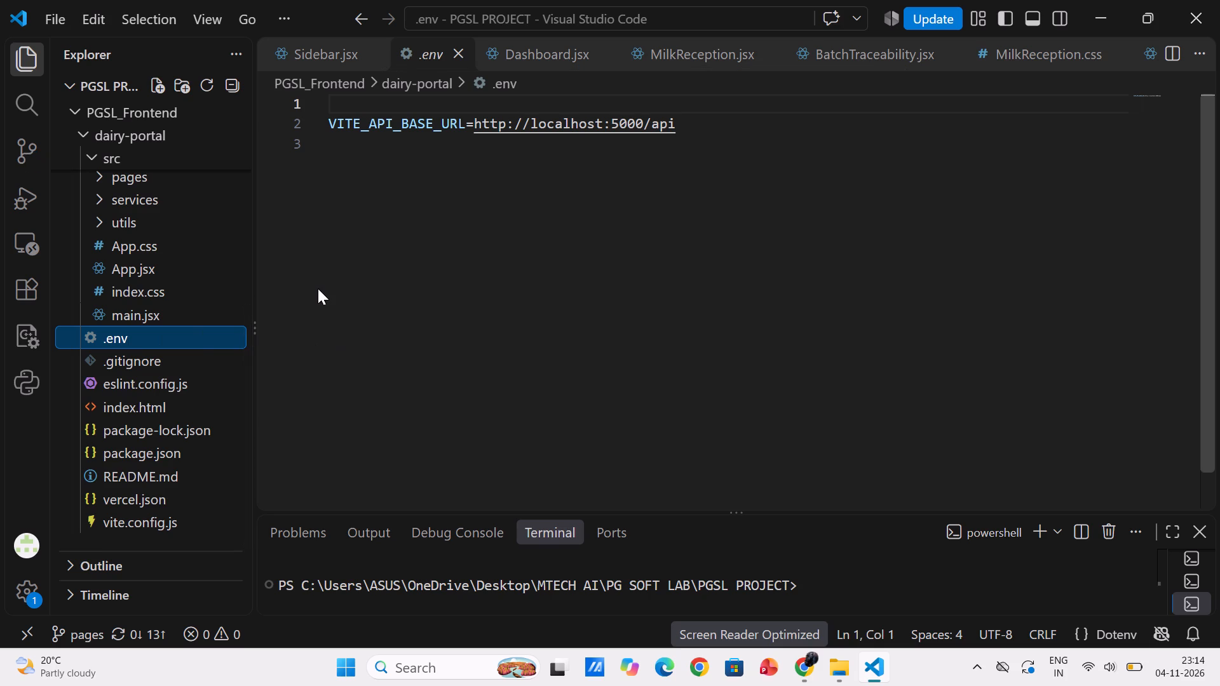
left_click(166, 382)
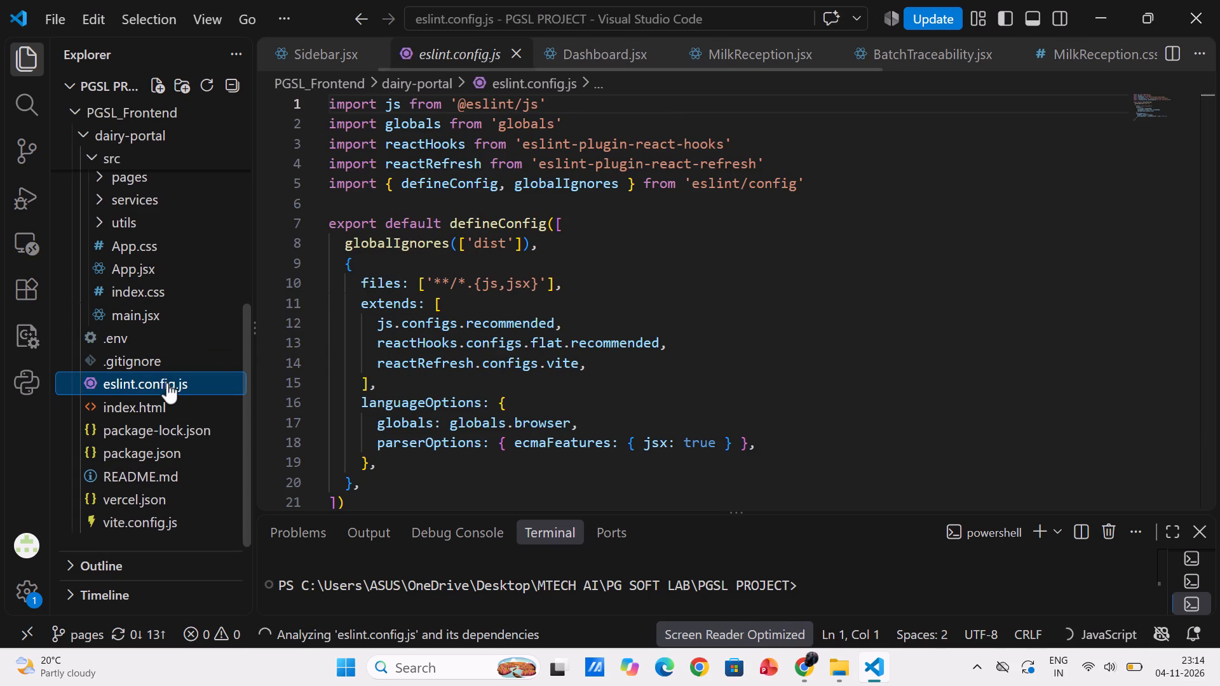
scroll(356, 404, "down", 7)
scroll(356, 404, "up", 4)
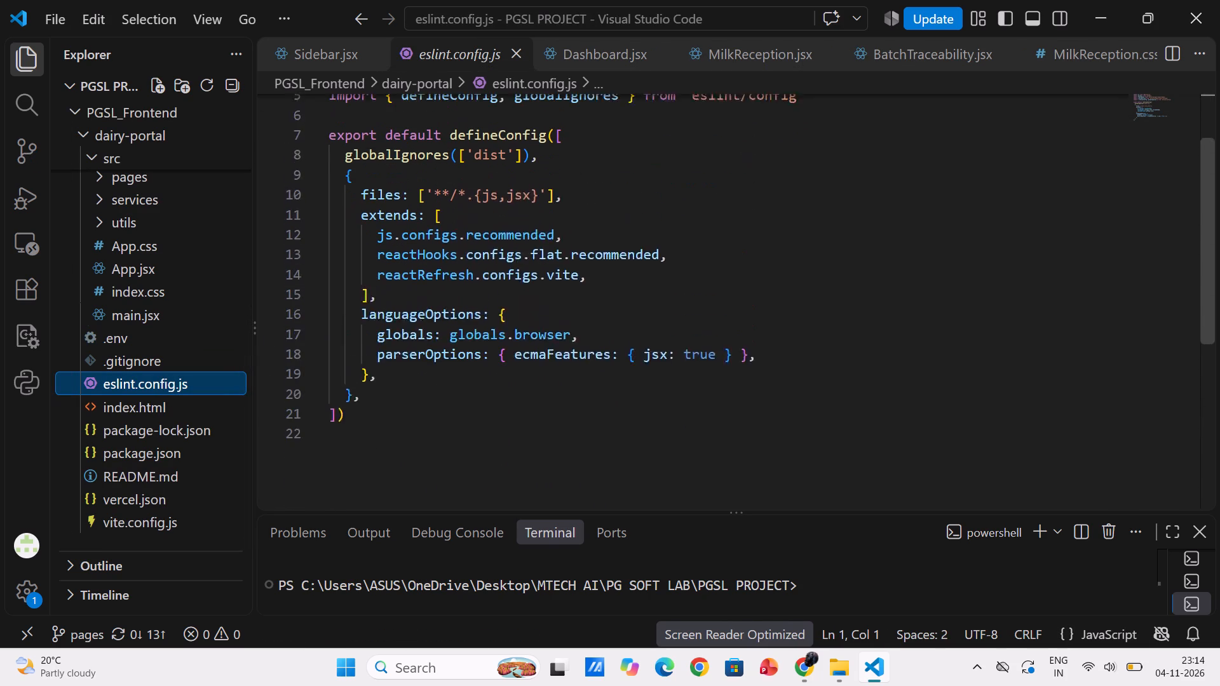
Open package-lock.json and skim its node_modules package entries.
left_click(163, 427)
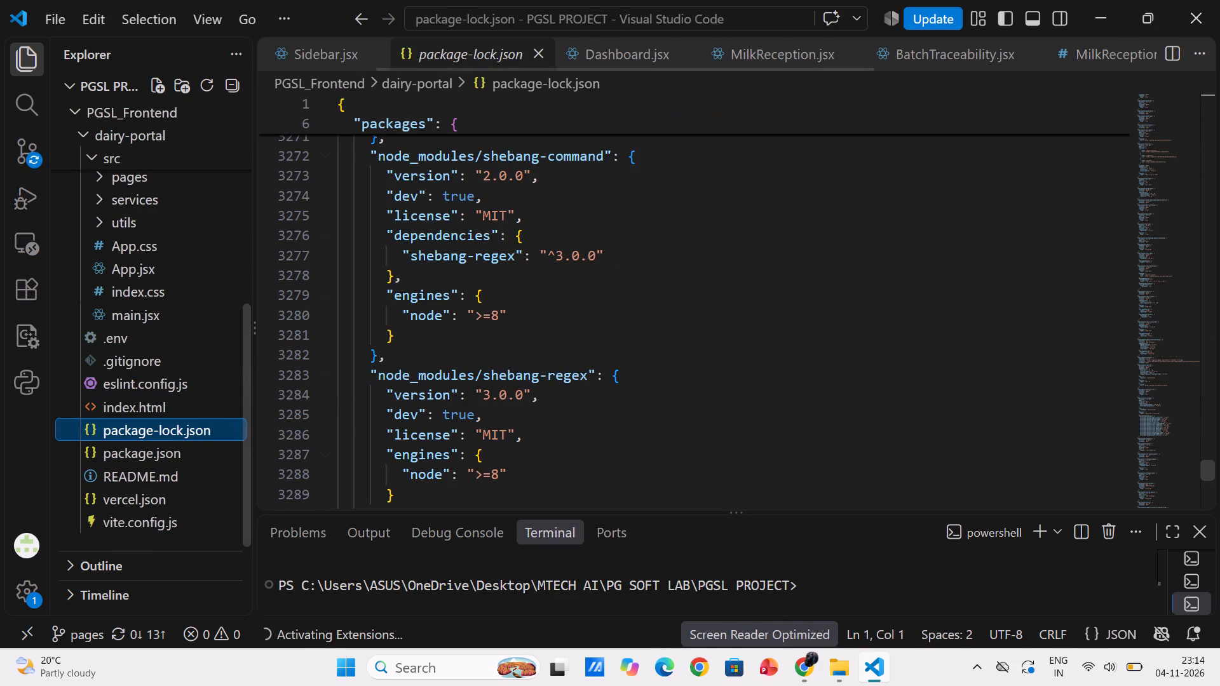
scroll(365, 394, "down", 19)
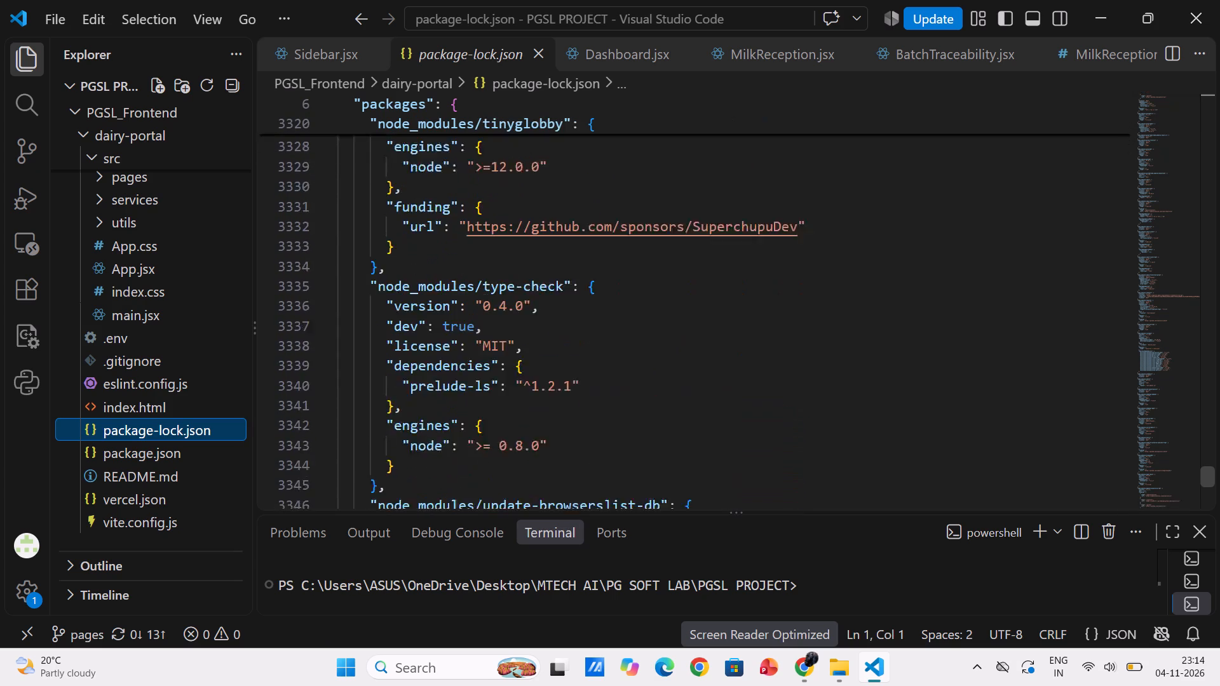
Expand the dairy-portal public folder and preview favicon.svg.
scroll(134, 254, "up", 10)
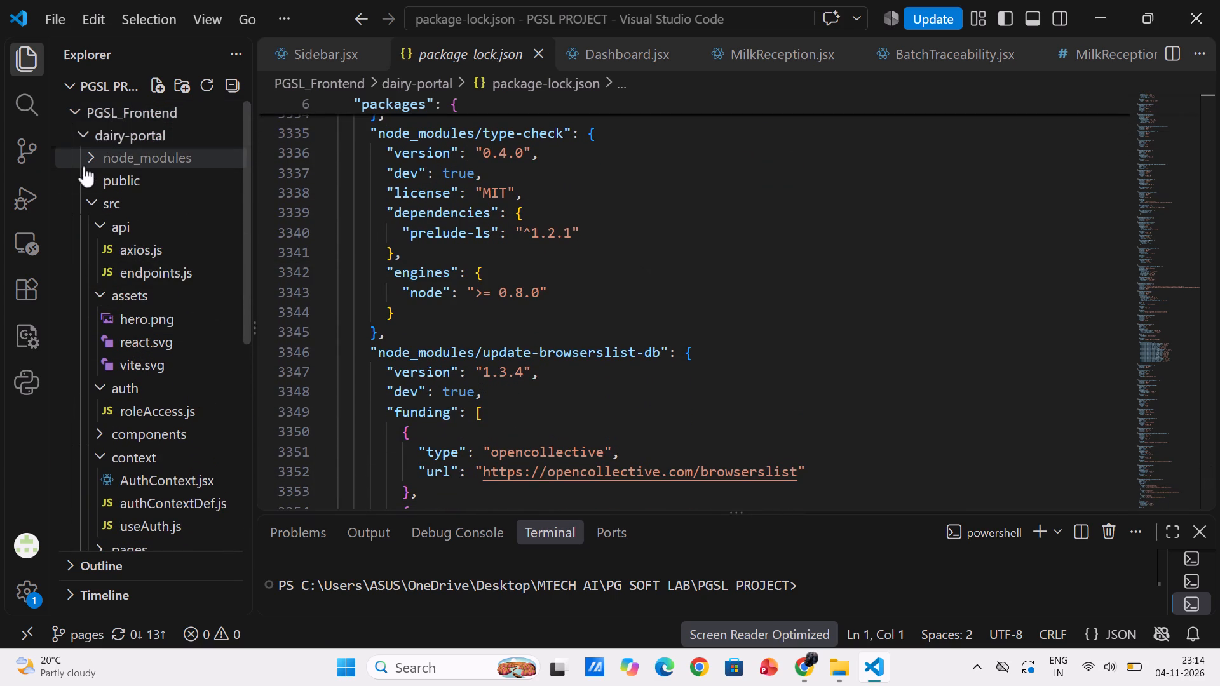
left_click(93, 197)
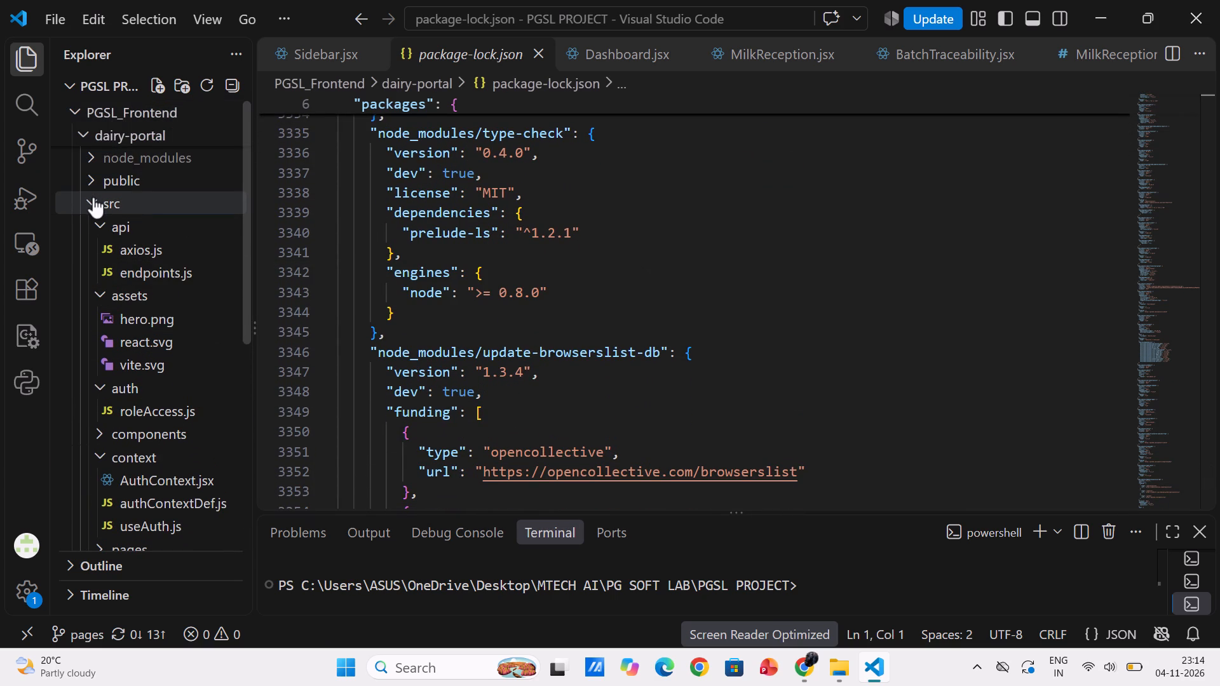
left_click(93, 197)
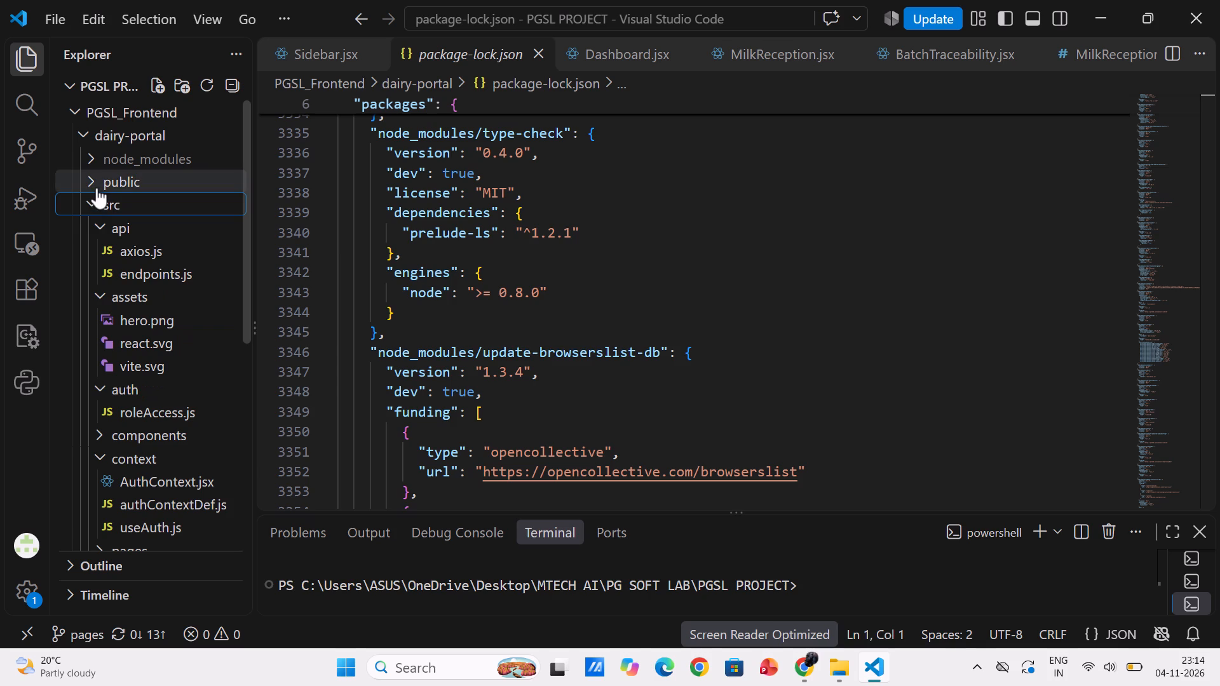
left_click(96, 187)
left_click(114, 196)
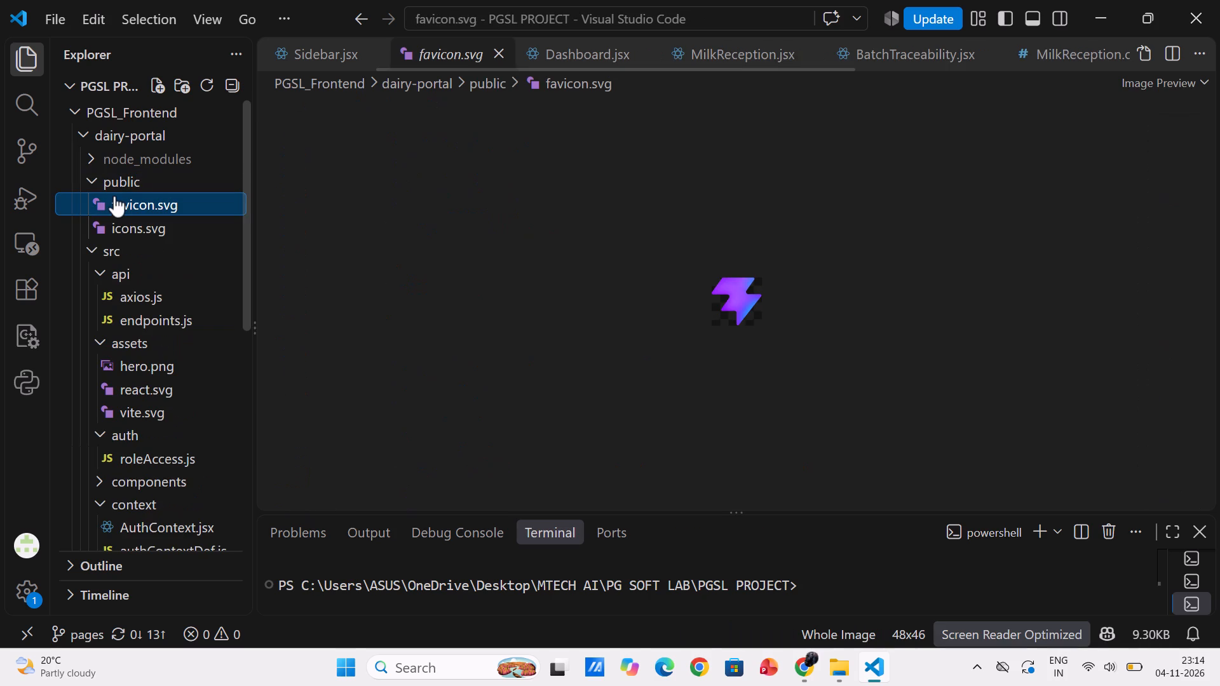
Look through the acorn, baseline-browser-mapping and browserslist scripts in node_modules/.bin, and collapse both folders.
left_click(83, 160)
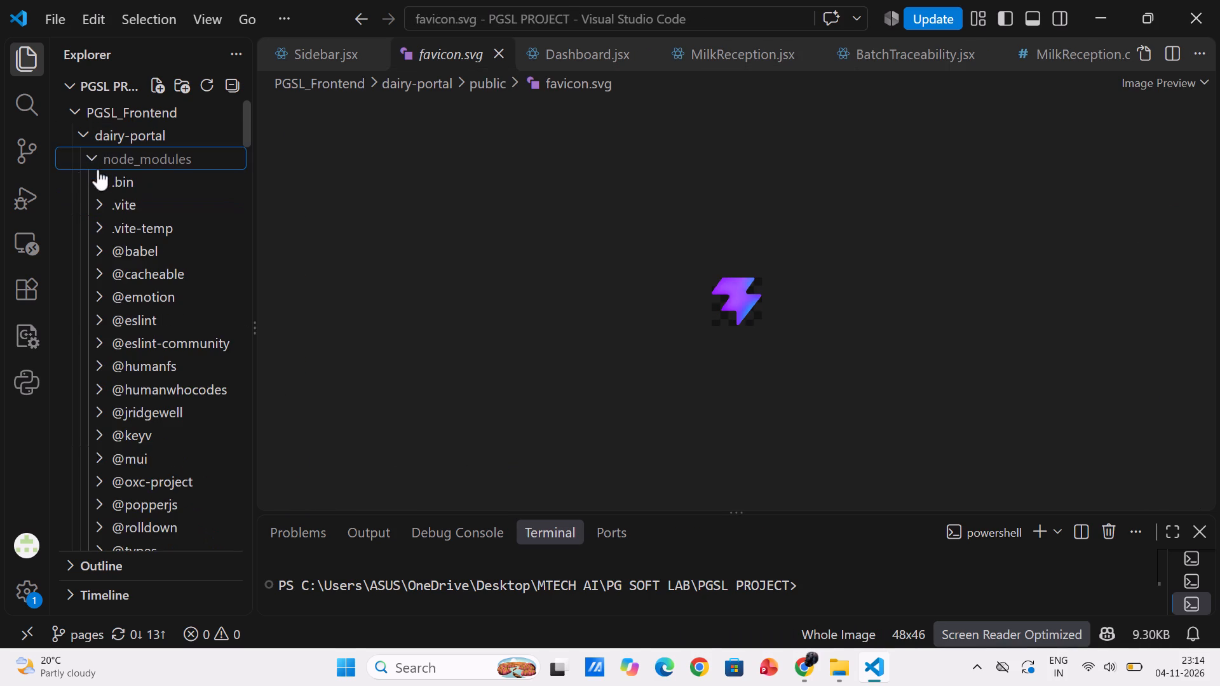
left_click(111, 178)
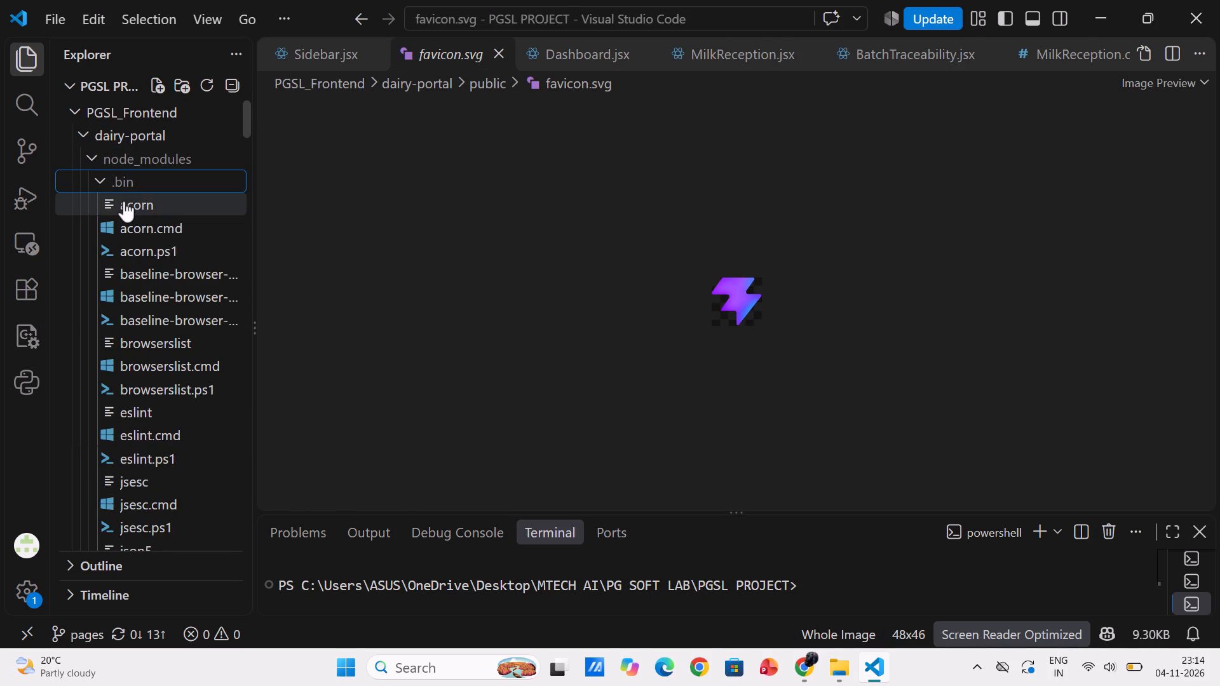
left_click(123, 201)
left_click(135, 231)
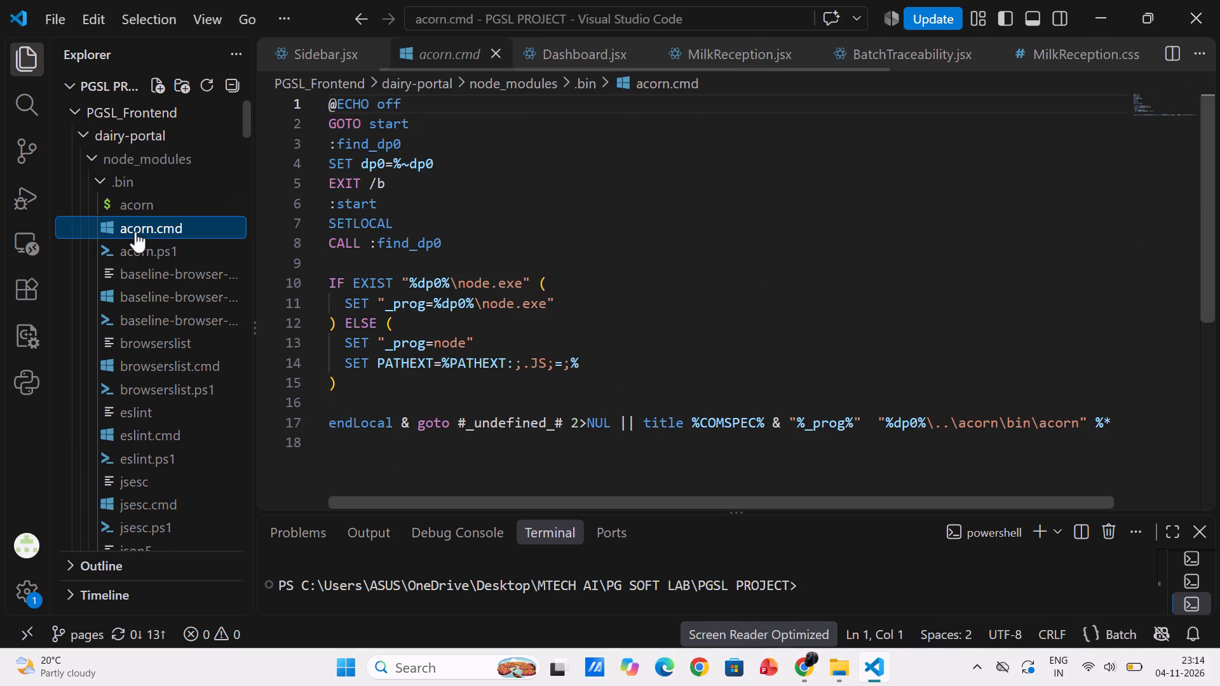
left_click(150, 274)
left_click(152, 295)
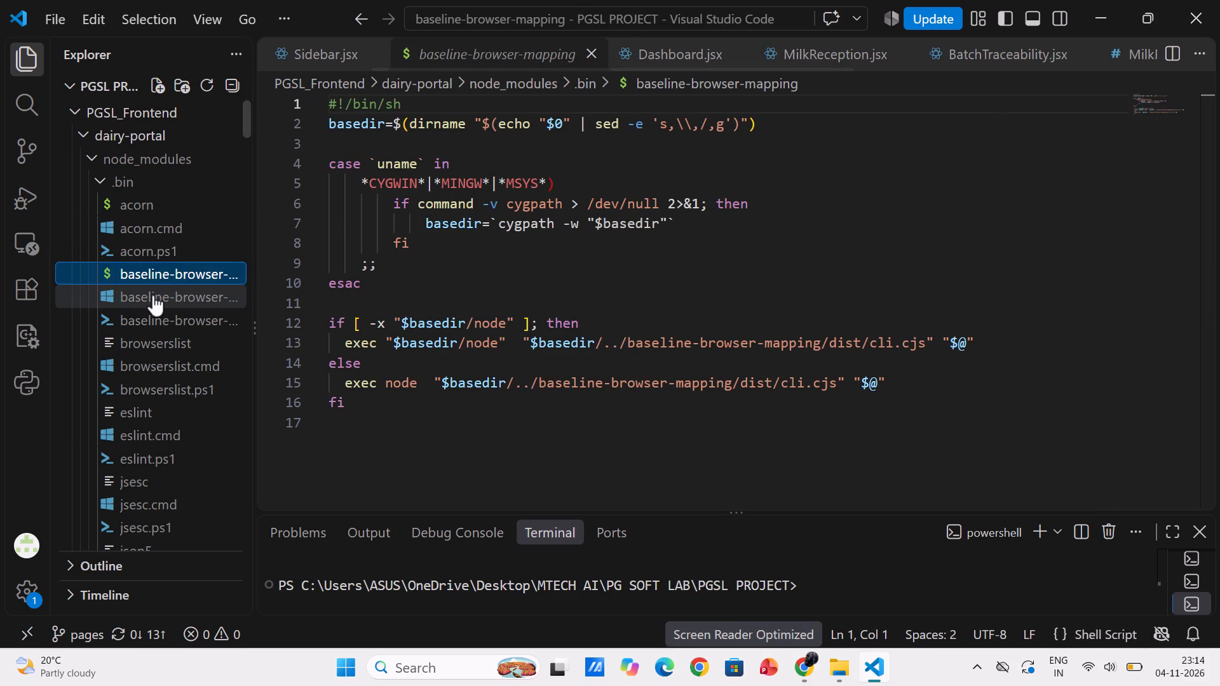
left_click(159, 326)
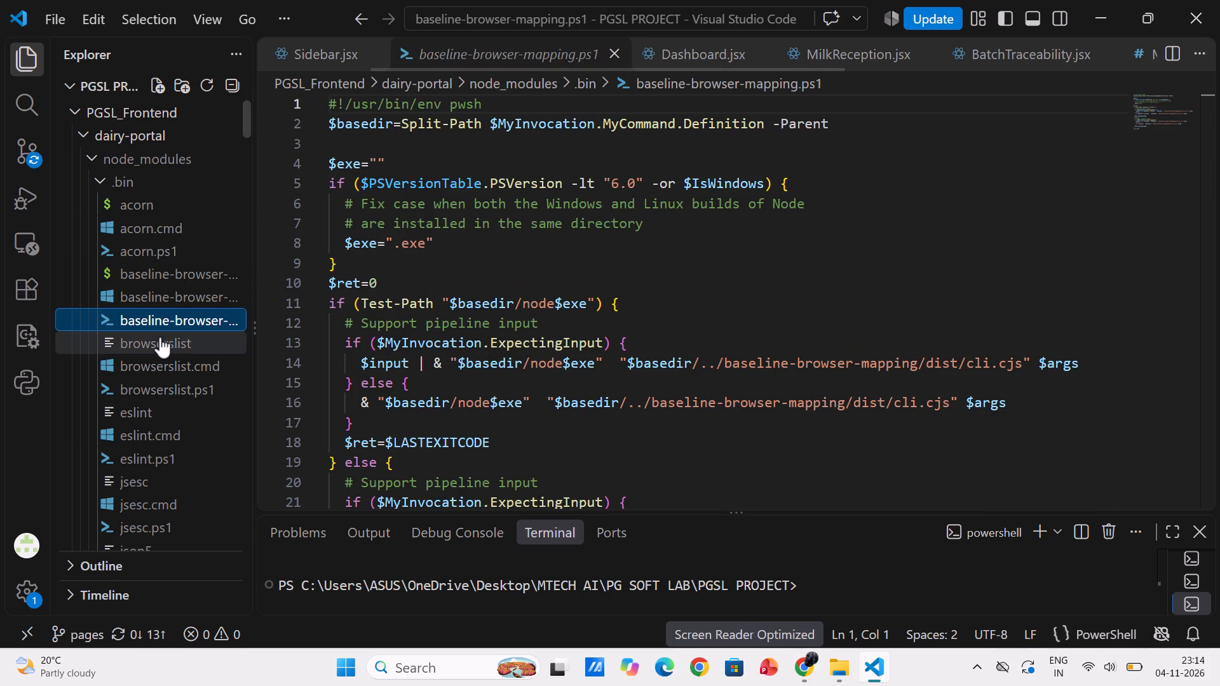
left_click(159, 337)
left_click(166, 358)
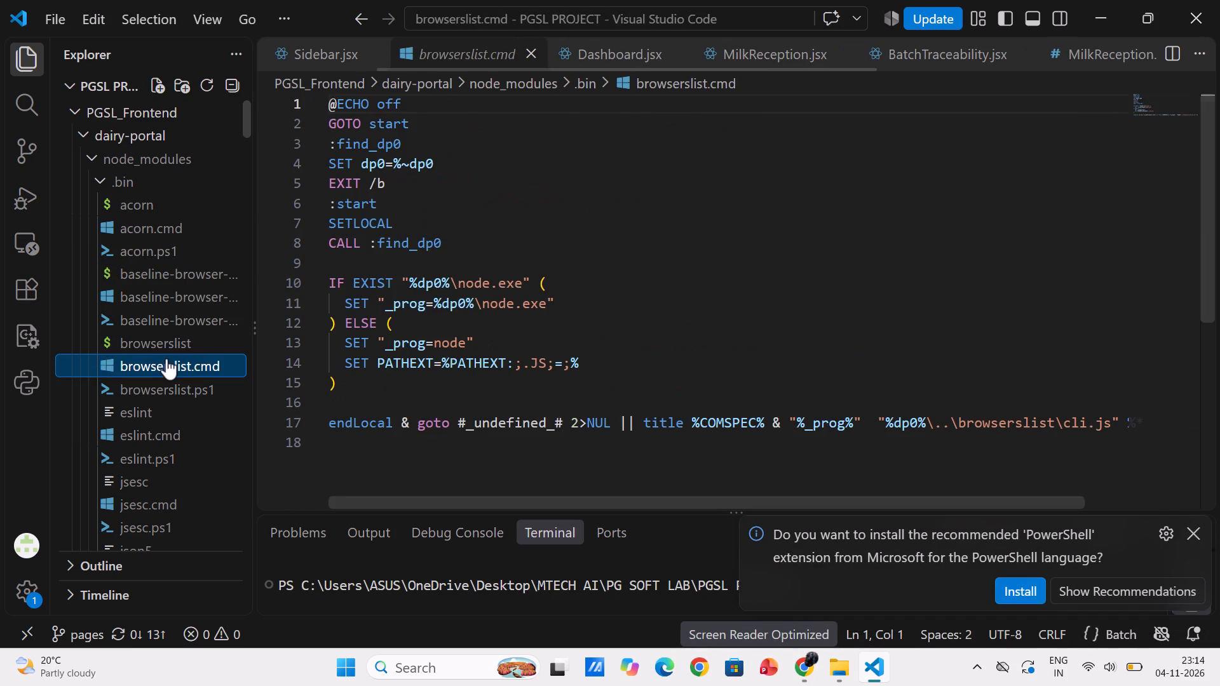
left_click(119, 185)
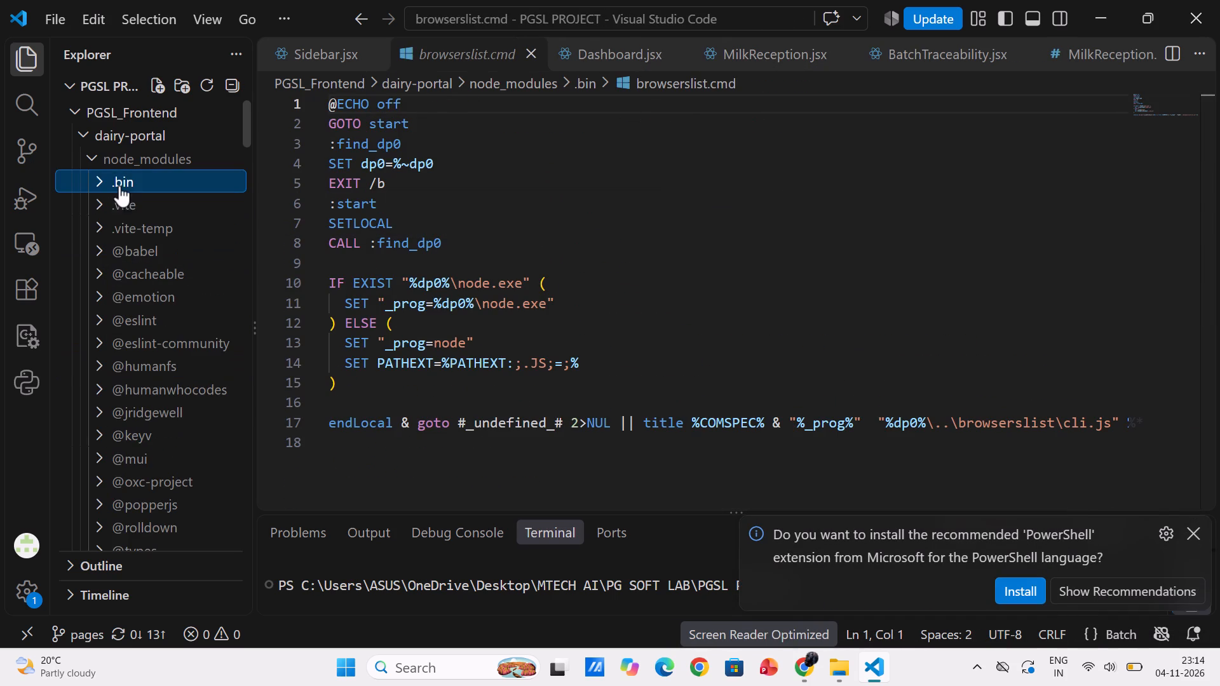
left_click(99, 157)
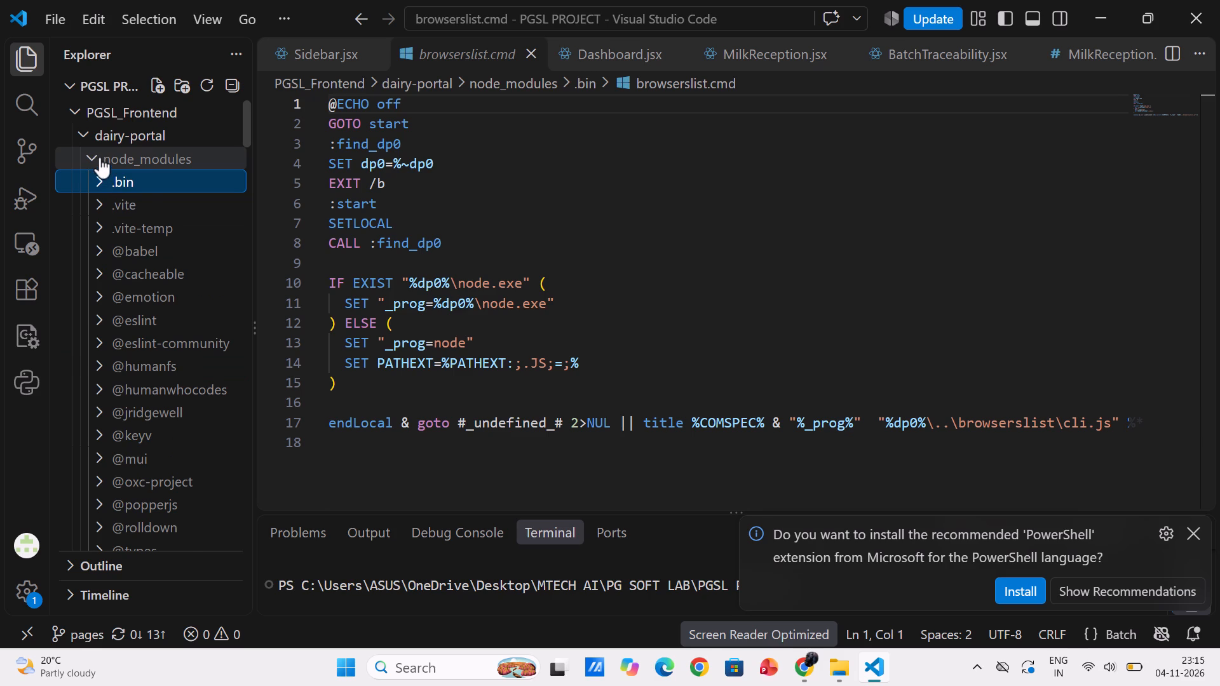
left_click(99, 157)
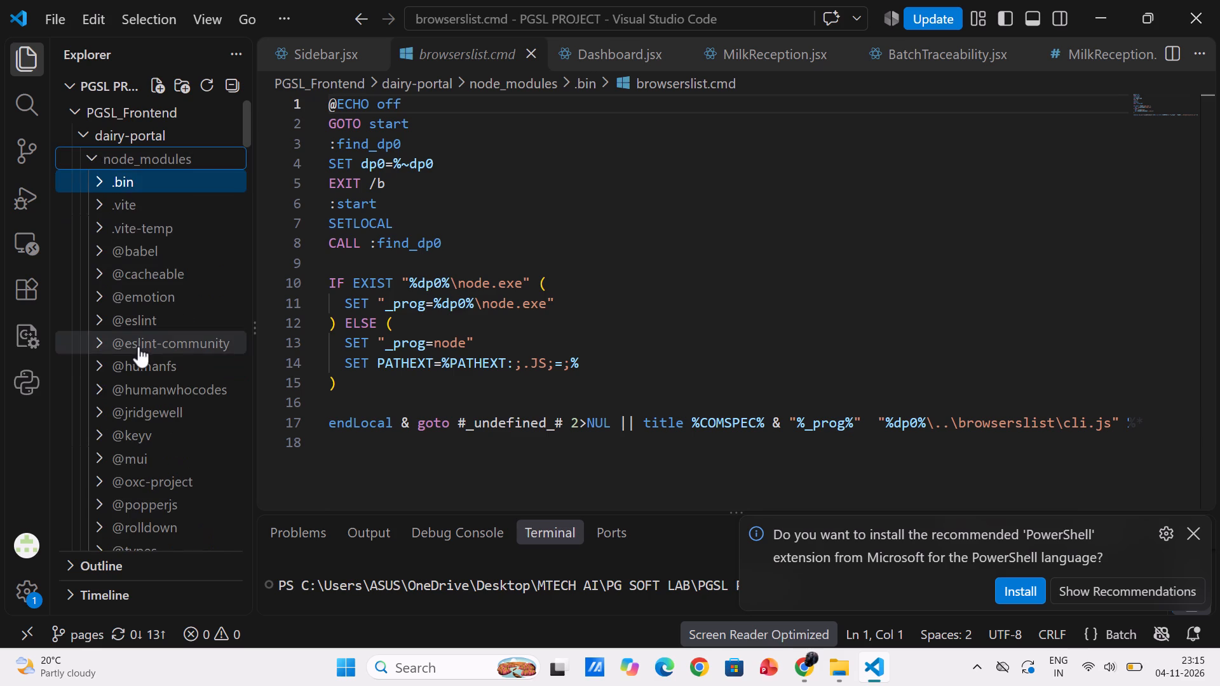
left_click(109, 159)
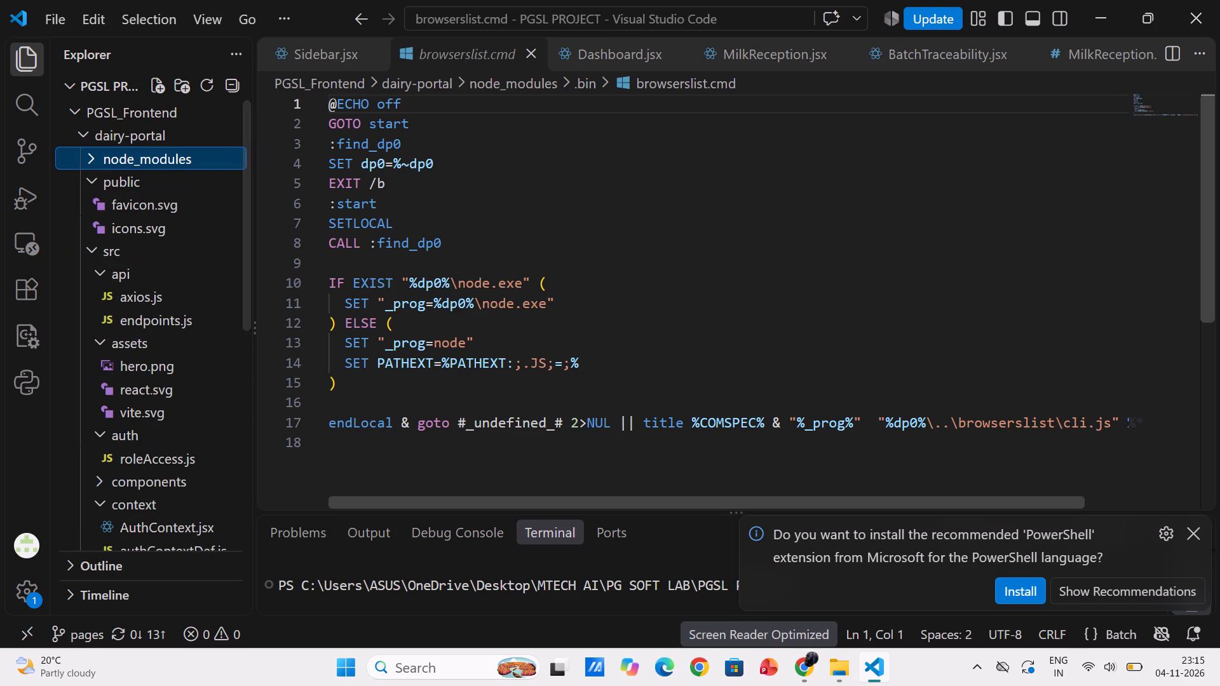
Switch to the dairy portal in Chrome and save the filled-in raw milk storage record for Silo 02.
left_click(814, 669)
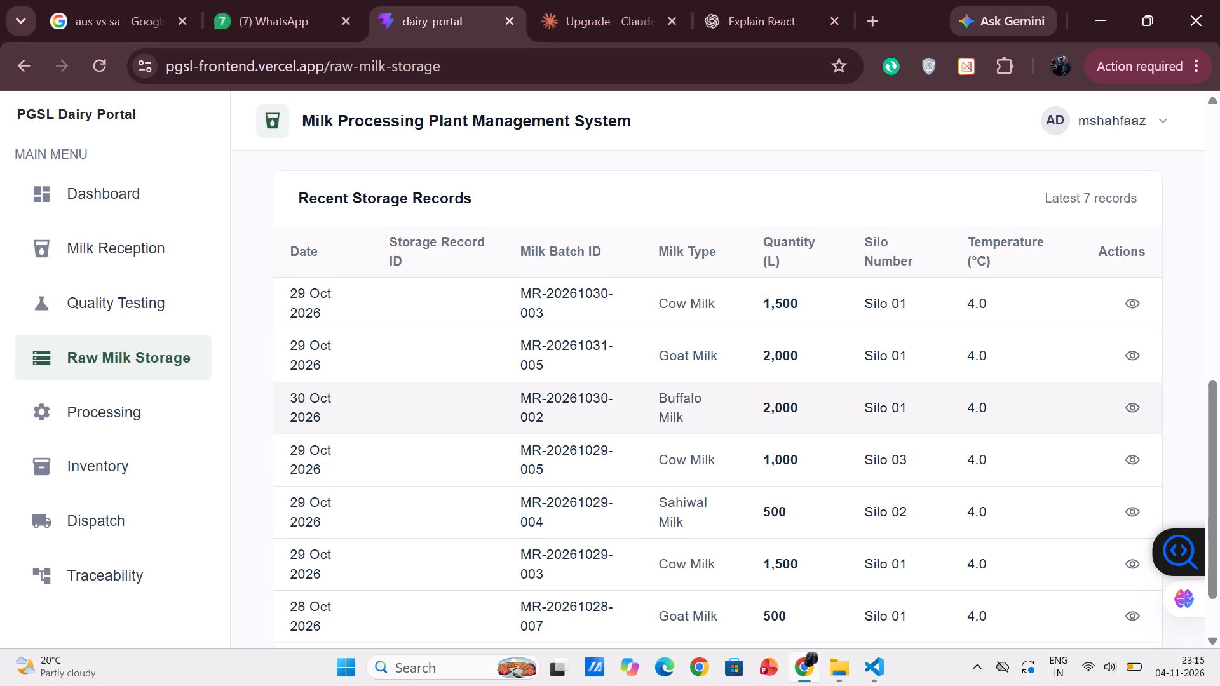
scroll(590, 398, "up", 5)
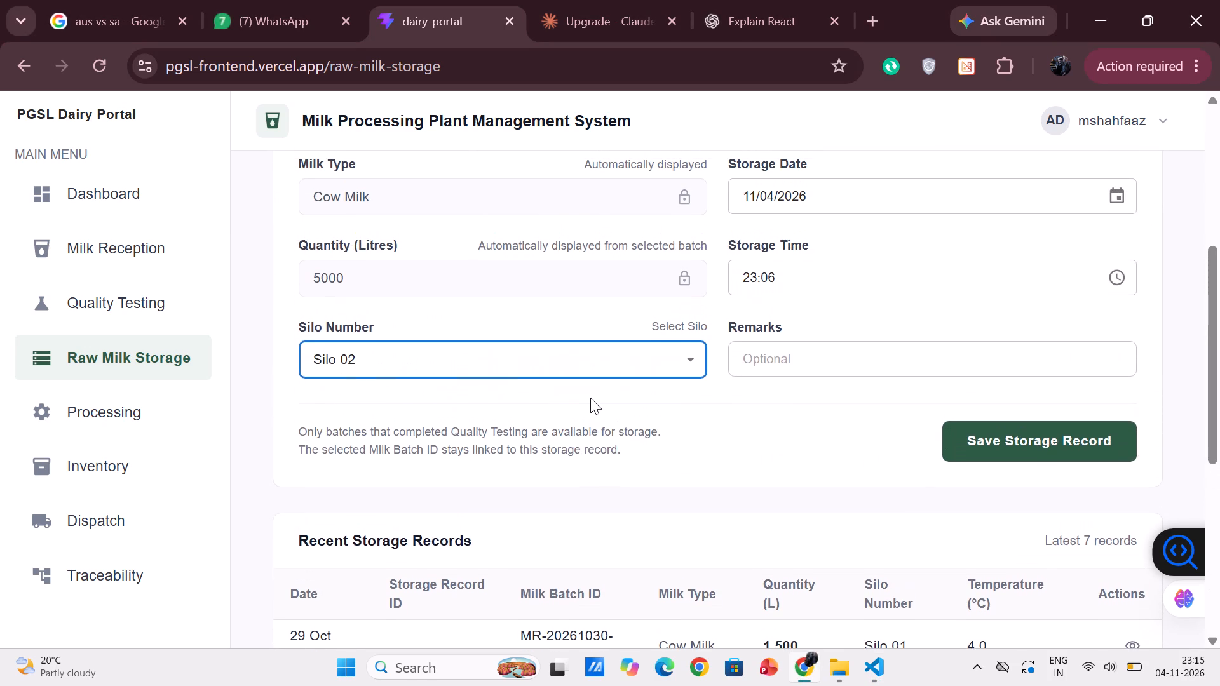
scroll(590, 398, "up", 1)
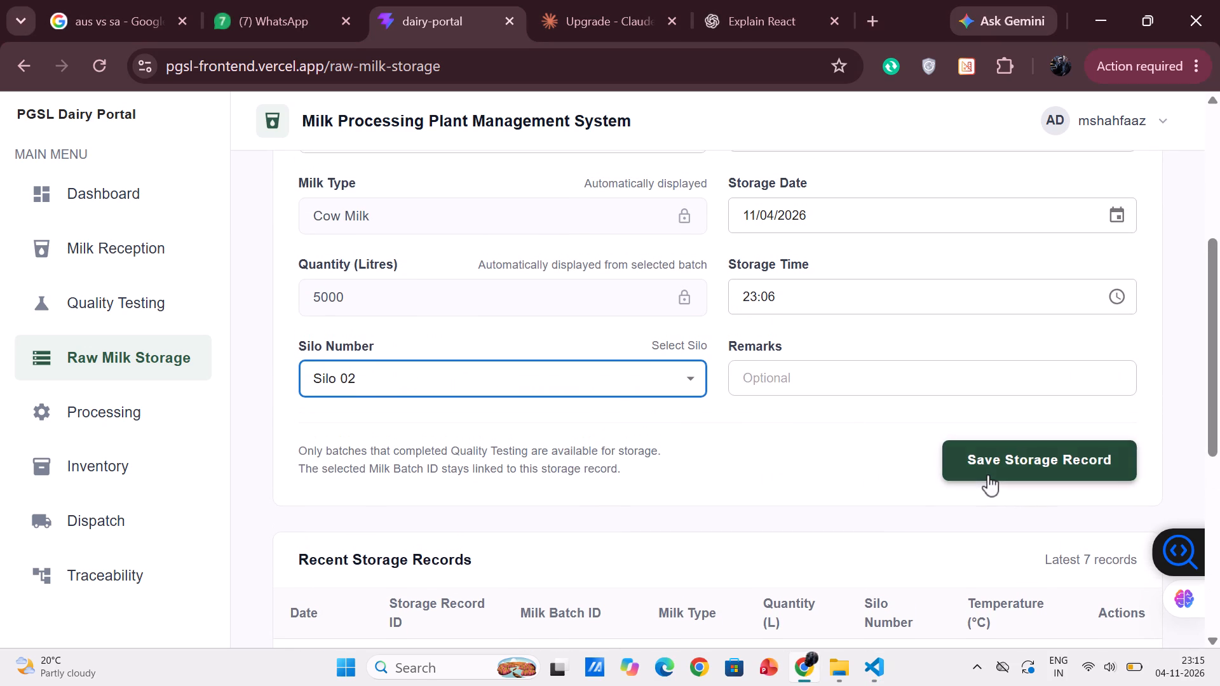
left_click(987, 474)
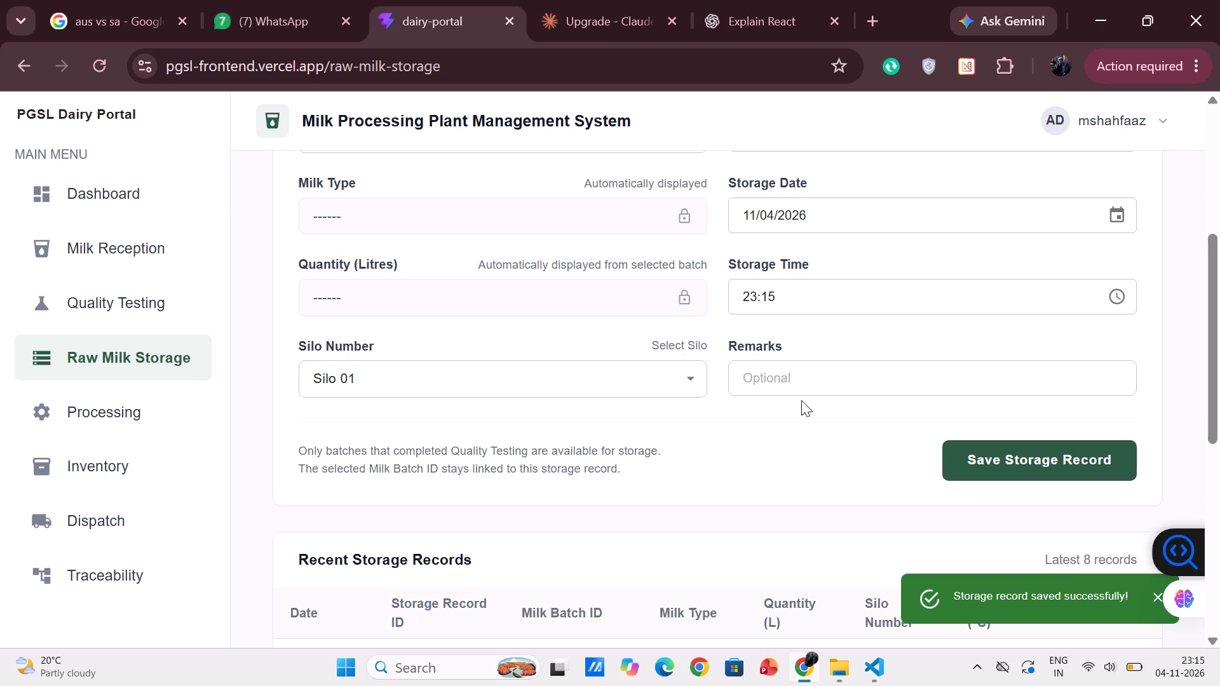
Review the Recent Storage Records table, and check the Milk Batch ID and Silo Number choices without changing them.
scroll(801, 400, "down", 2)
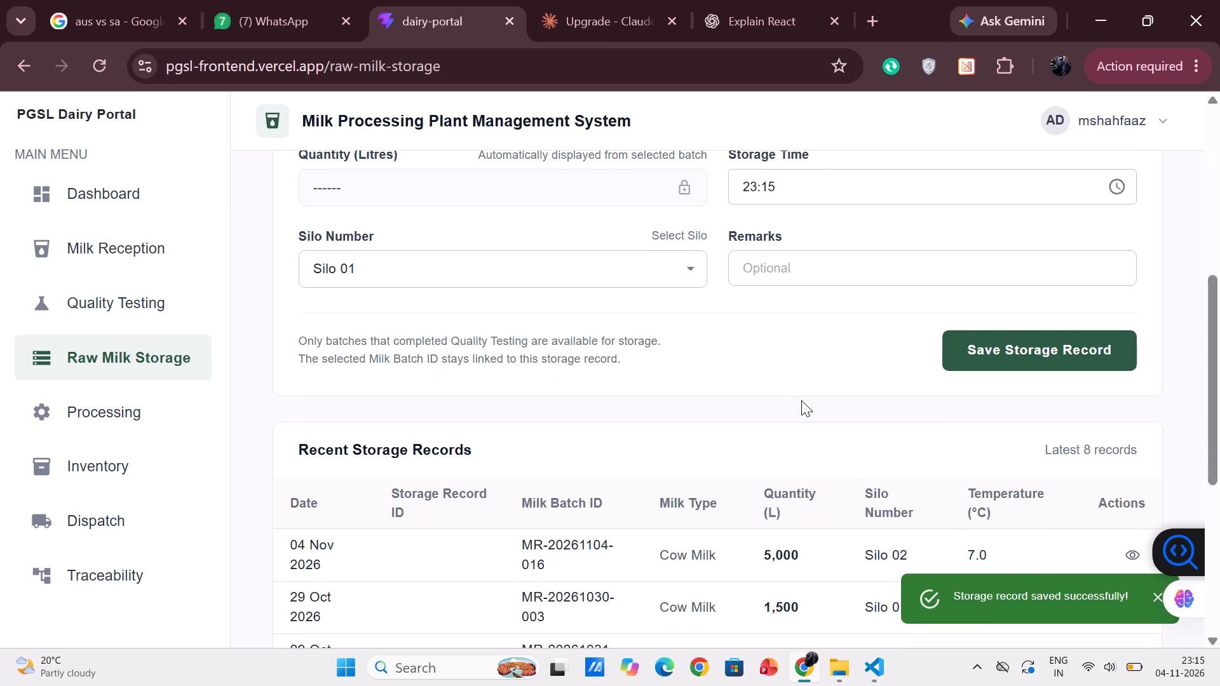
scroll(801, 400, "down", 1)
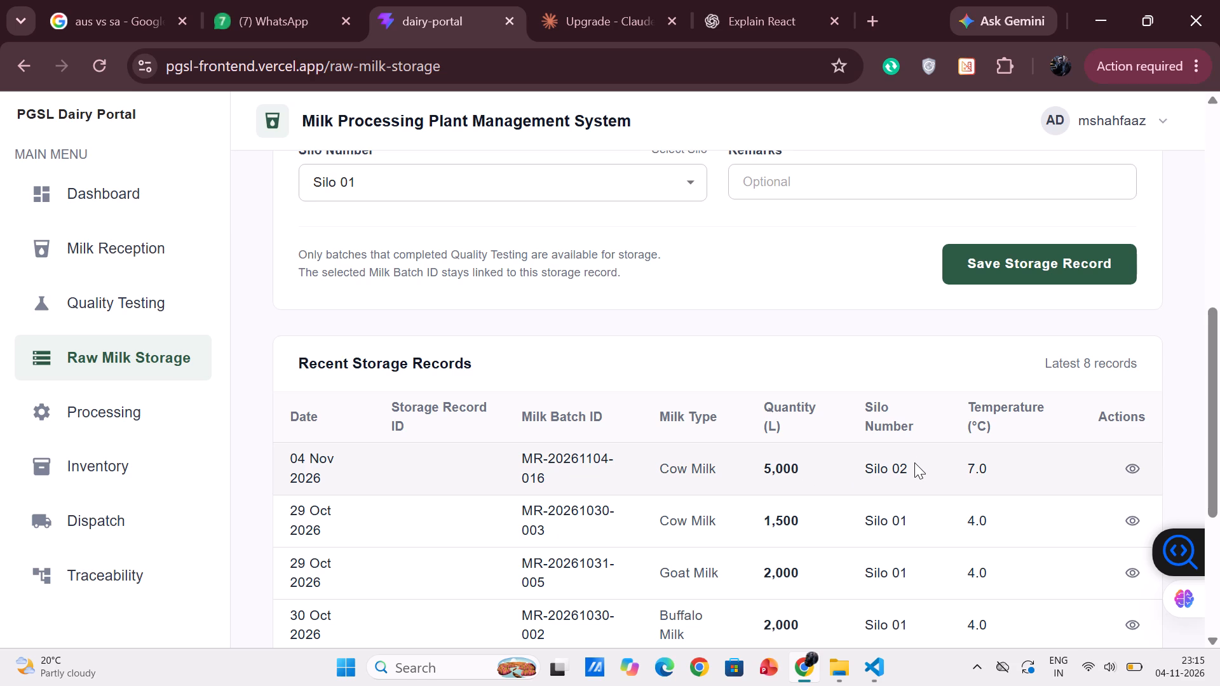
scroll(914, 462, "down", 4)
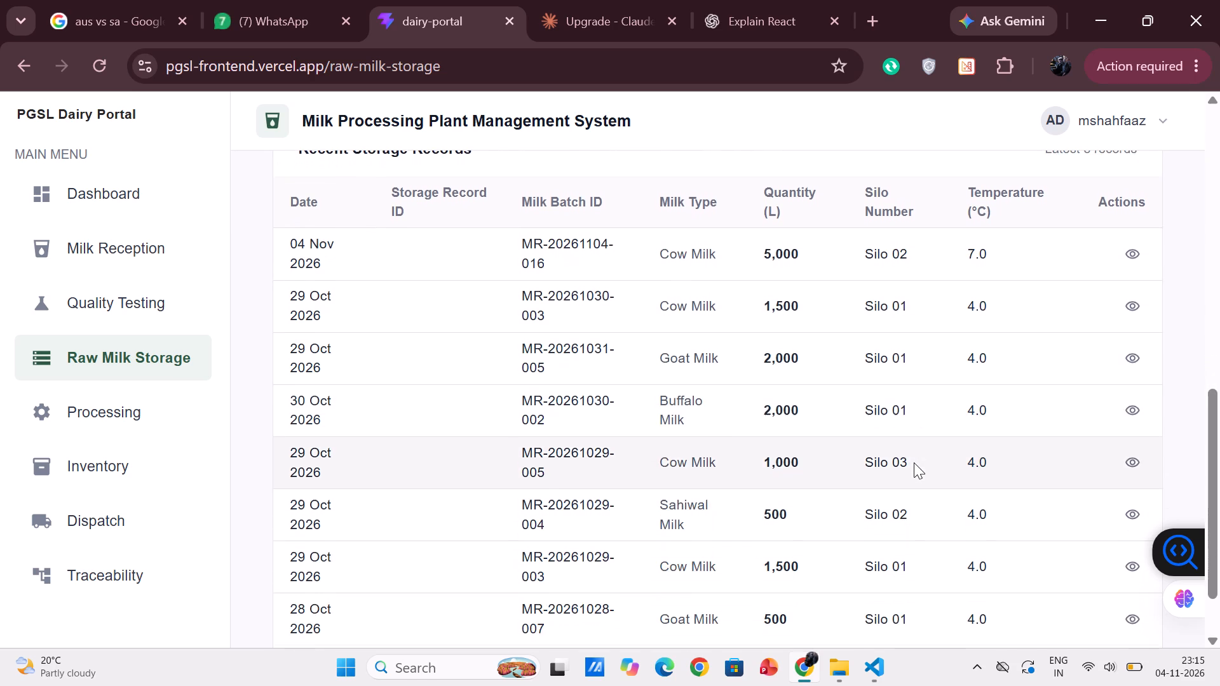
scroll(914, 462, "up", 6)
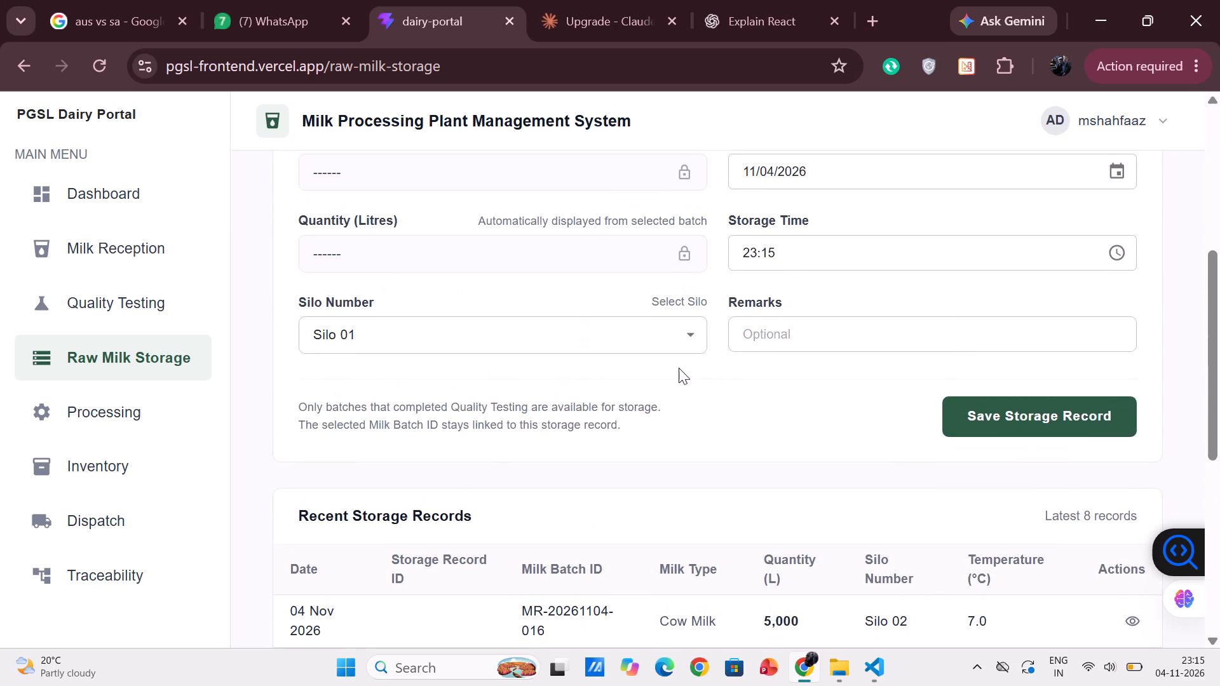
scroll(679, 368, "up", 2)
left_click(562, 243)
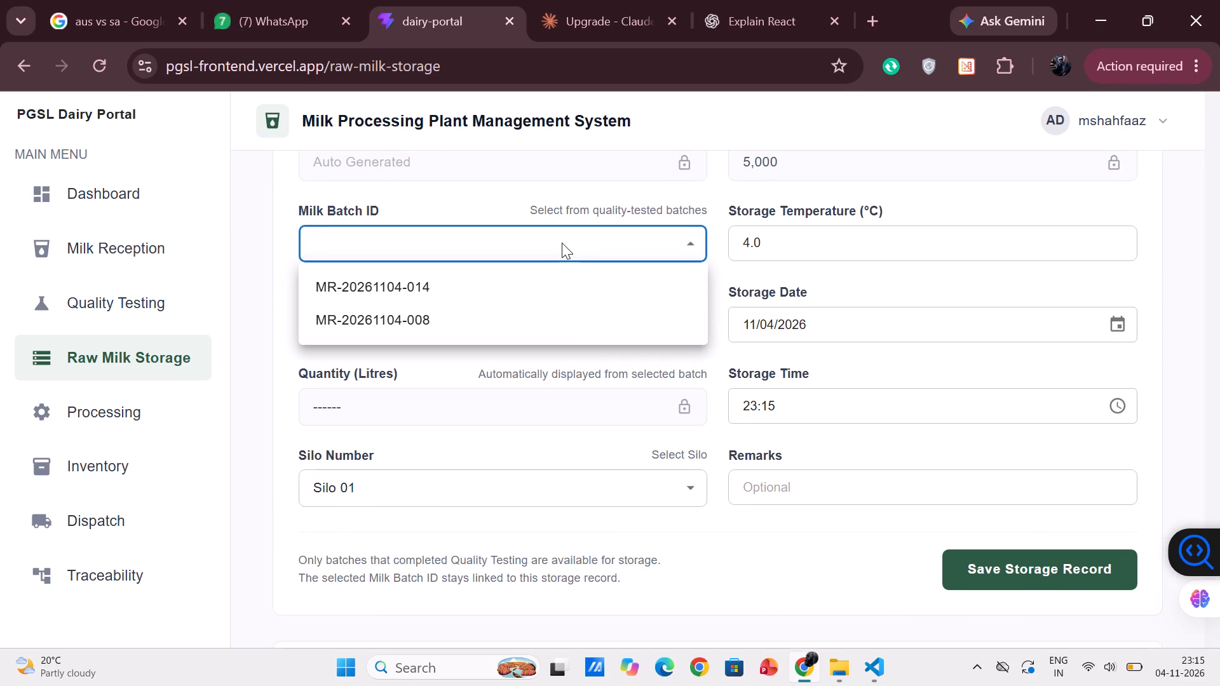
left_click(755, 569)
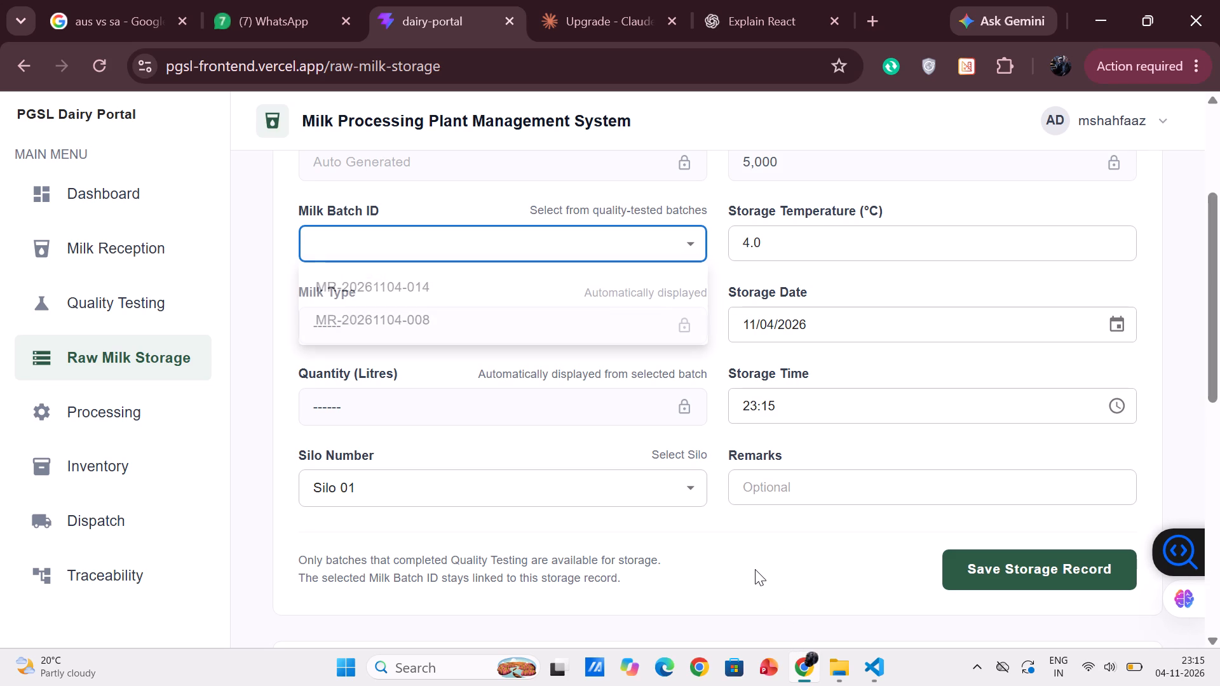
scroll(542, 321, "down", 3)
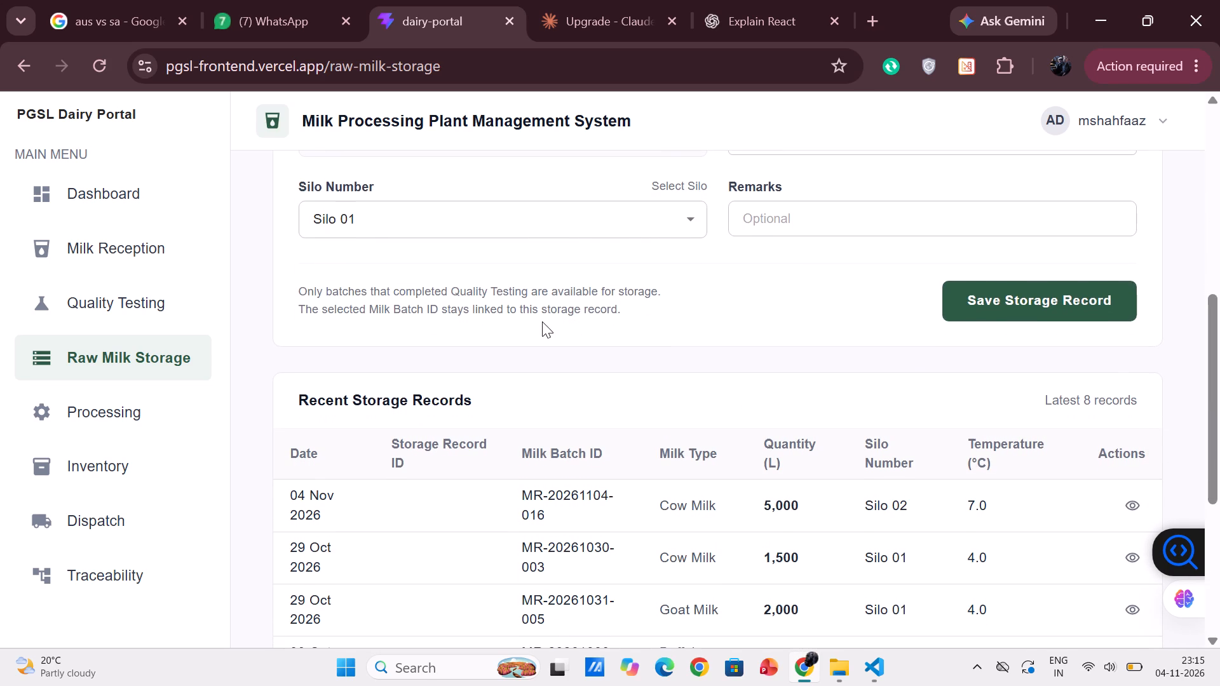
left_click(613, 225)
left_click(744, 313)
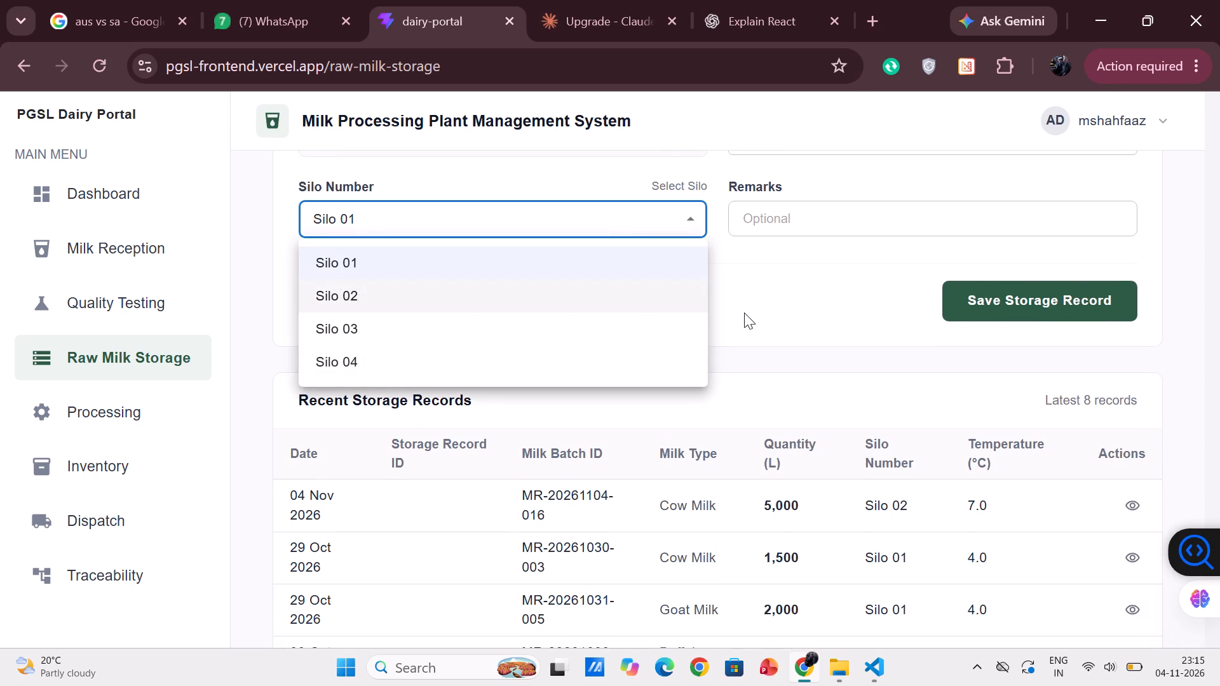
scroll(744, 313, "down", 2)
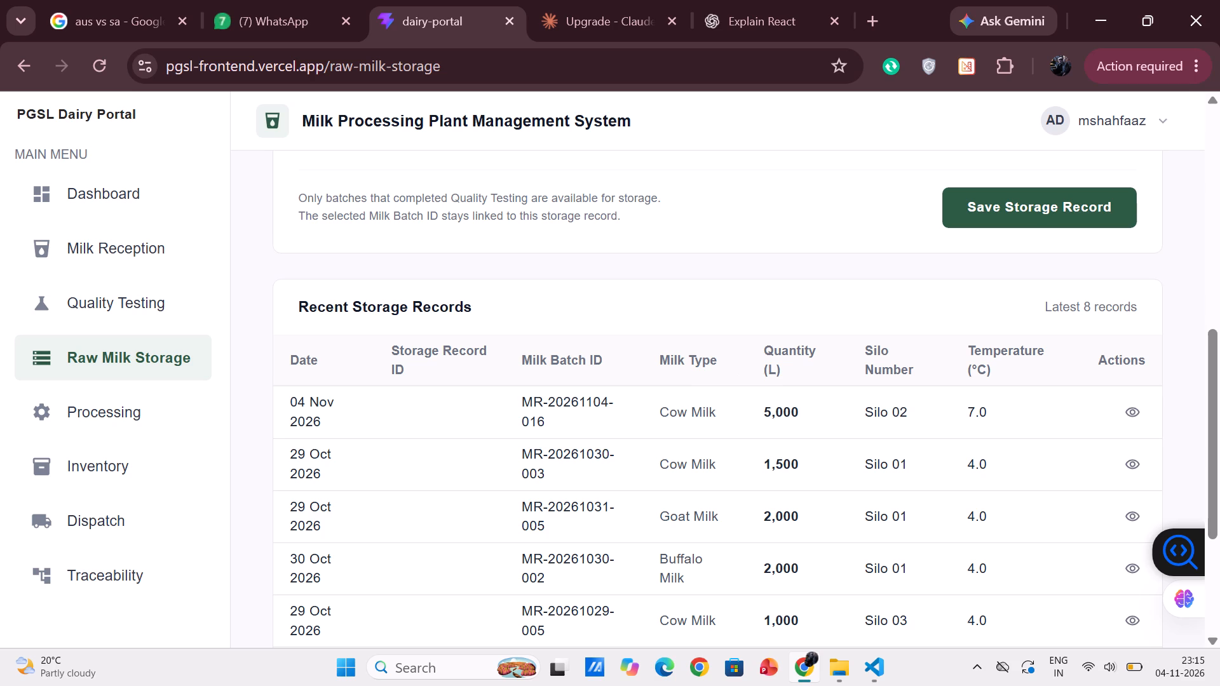
left_click(1134, 412)
scroll(816, 414, "down", 2)
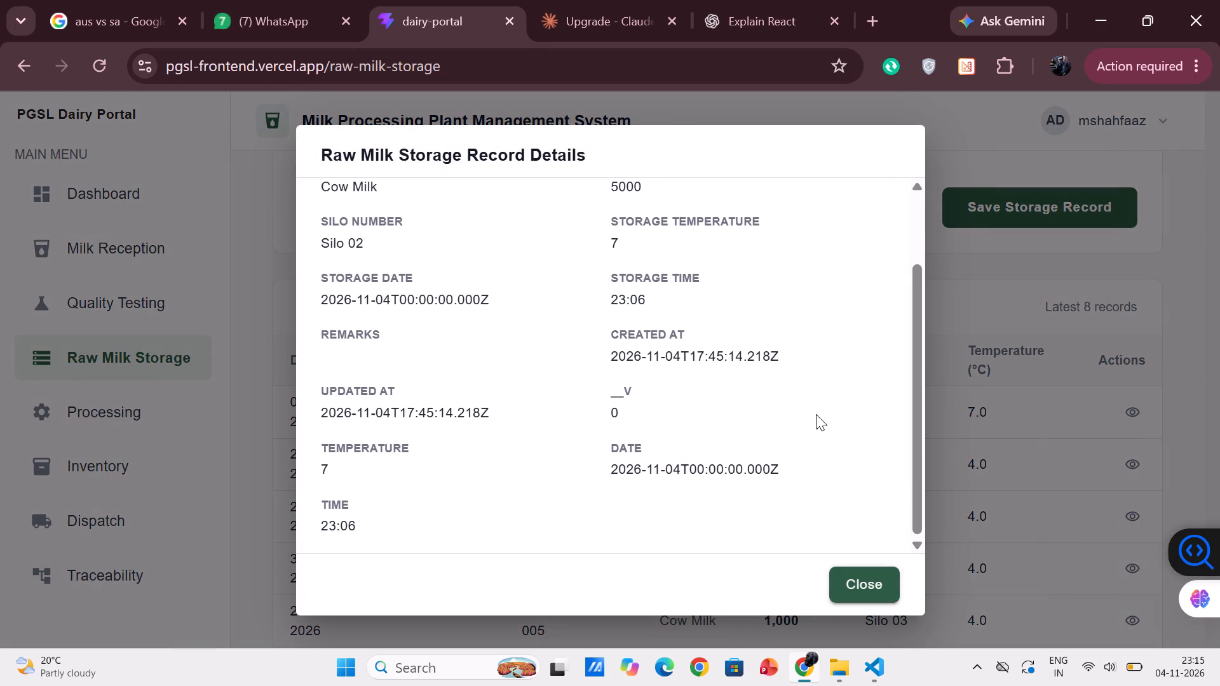
scroll(816, 414, "up", 2)
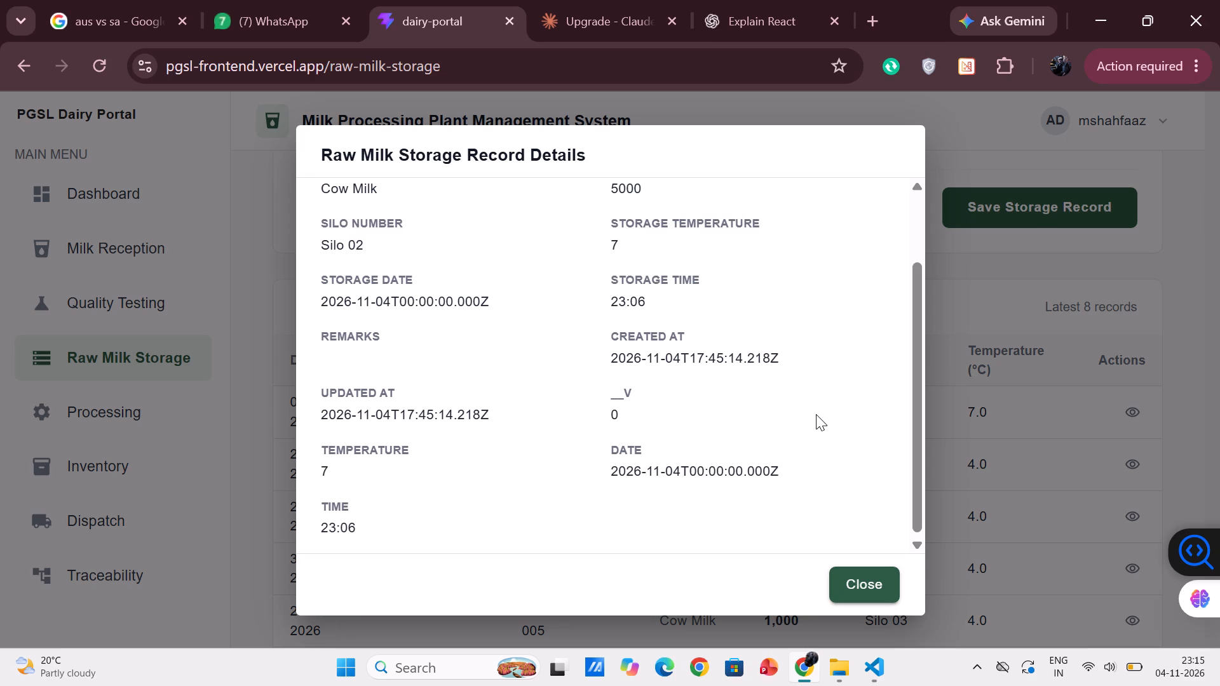
scroll(816, 414, "up", 1)
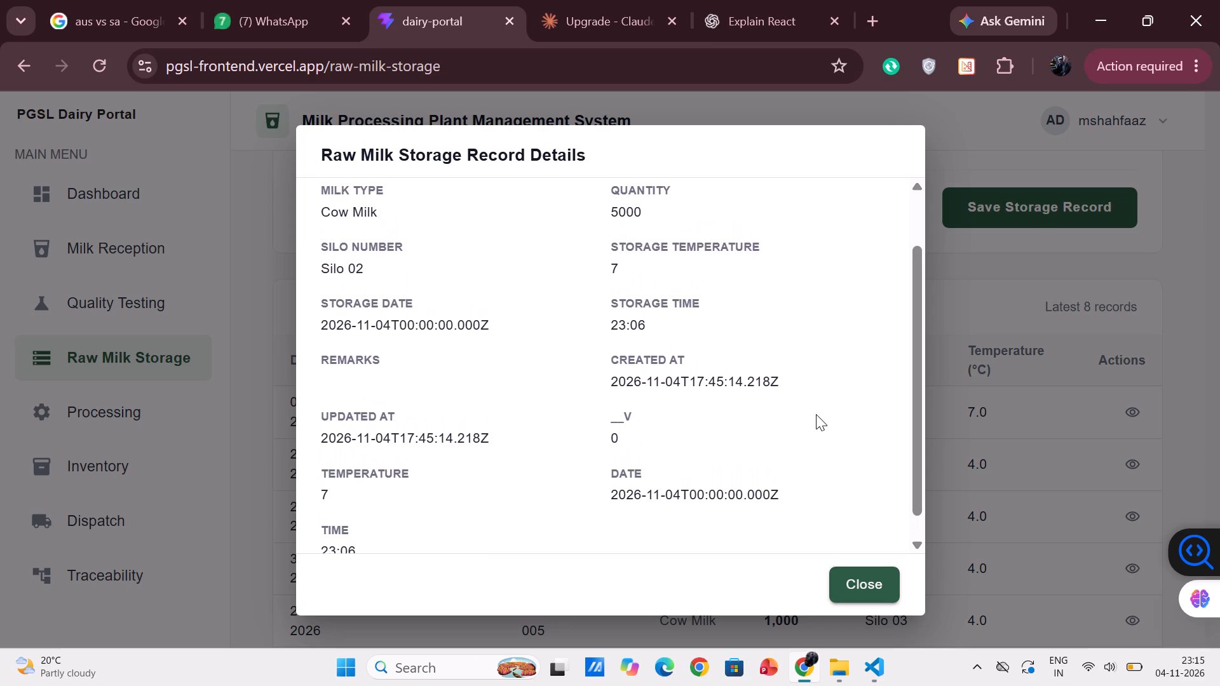
scroll(816, 414, "up", 1)
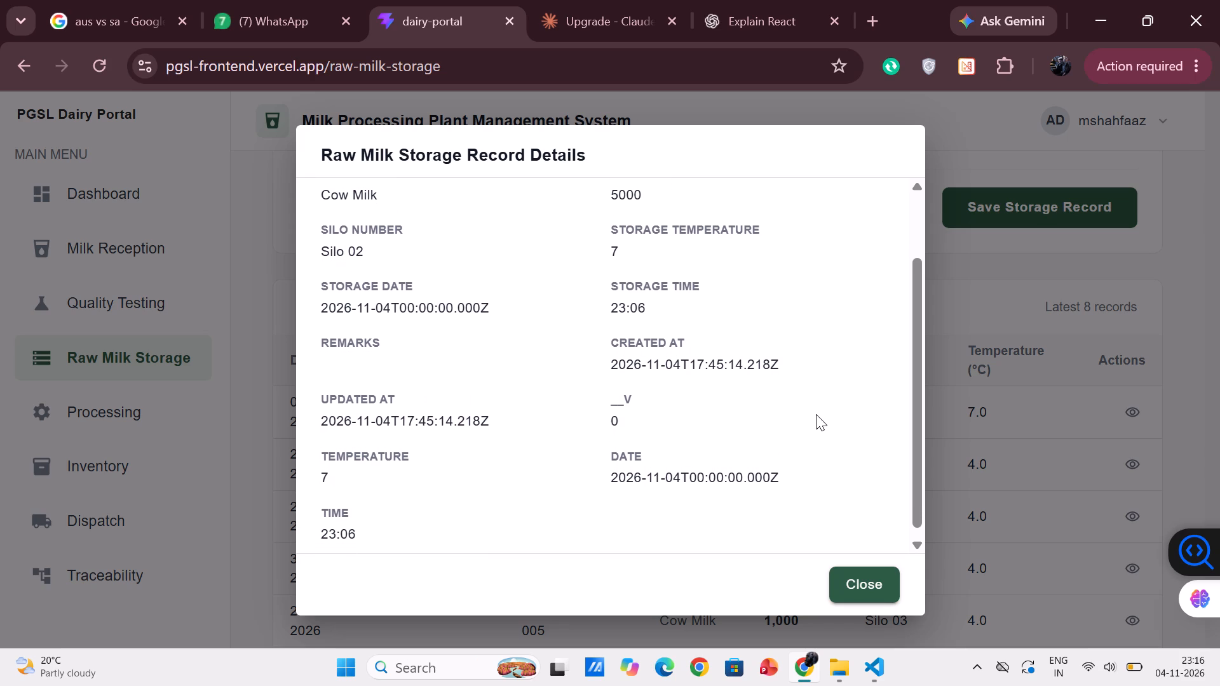
scroll(816, 414, "up", 1)
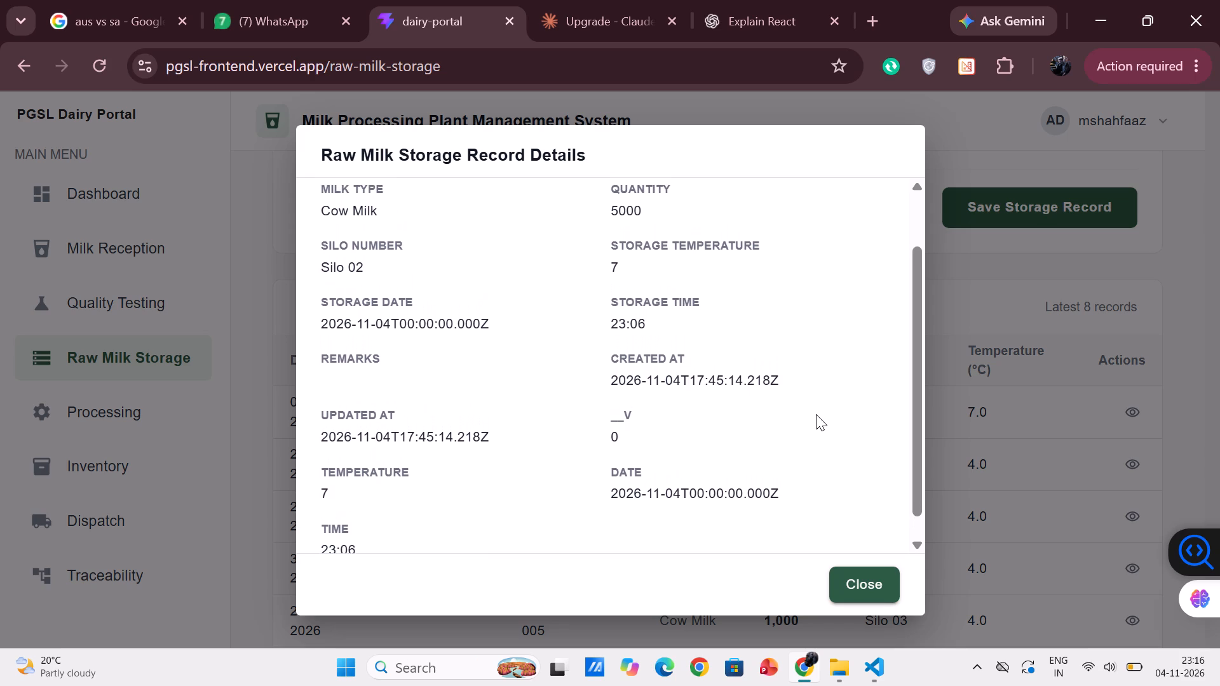
scroll(816, 414, "up", 1)
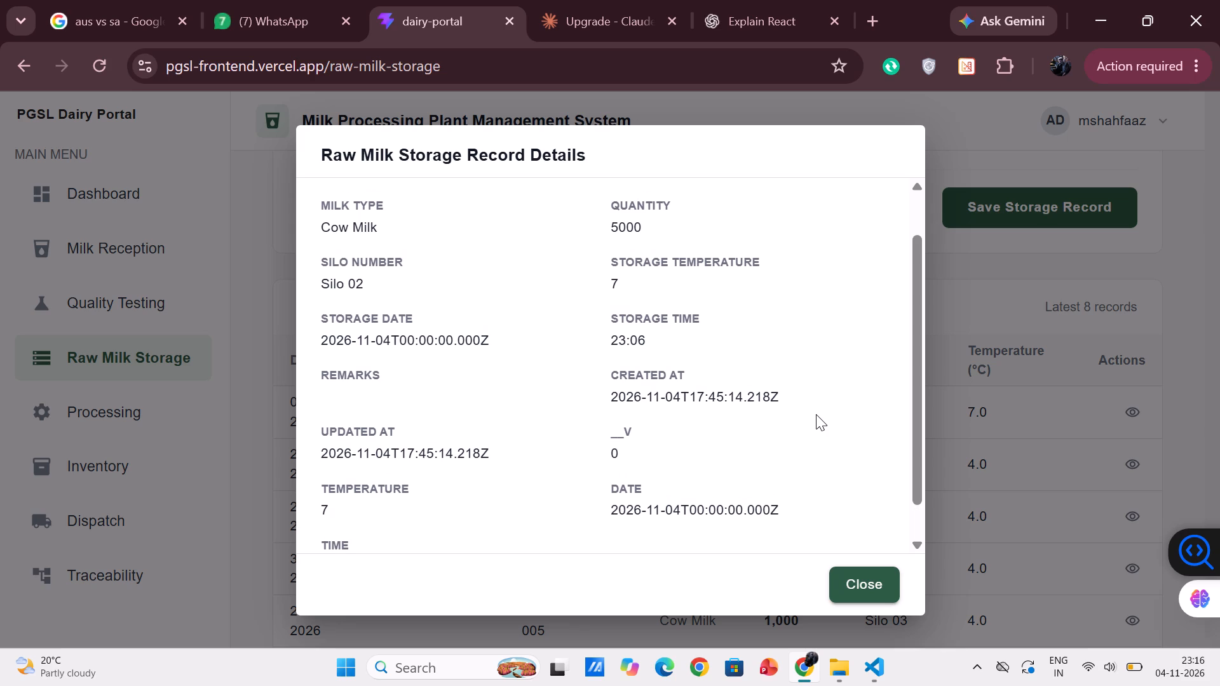
scroll(816, 414, "up", 2)
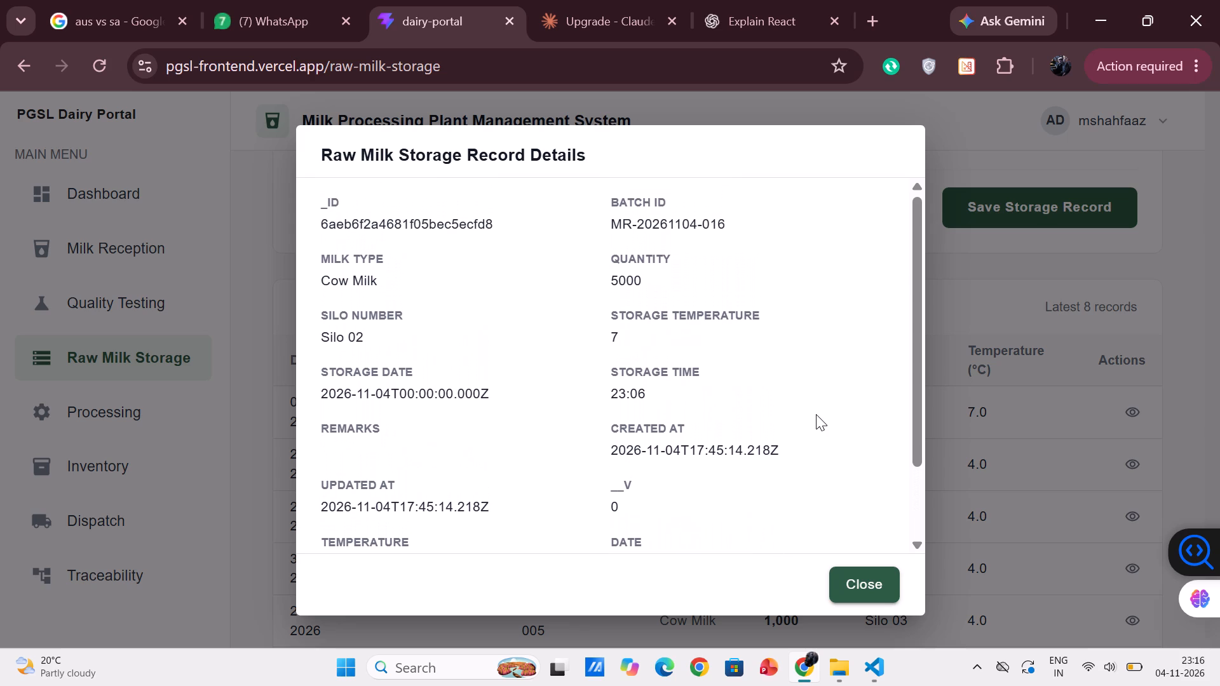
scroll(816, 414, "up", 1)
scroll(739, 397, "down", 3)
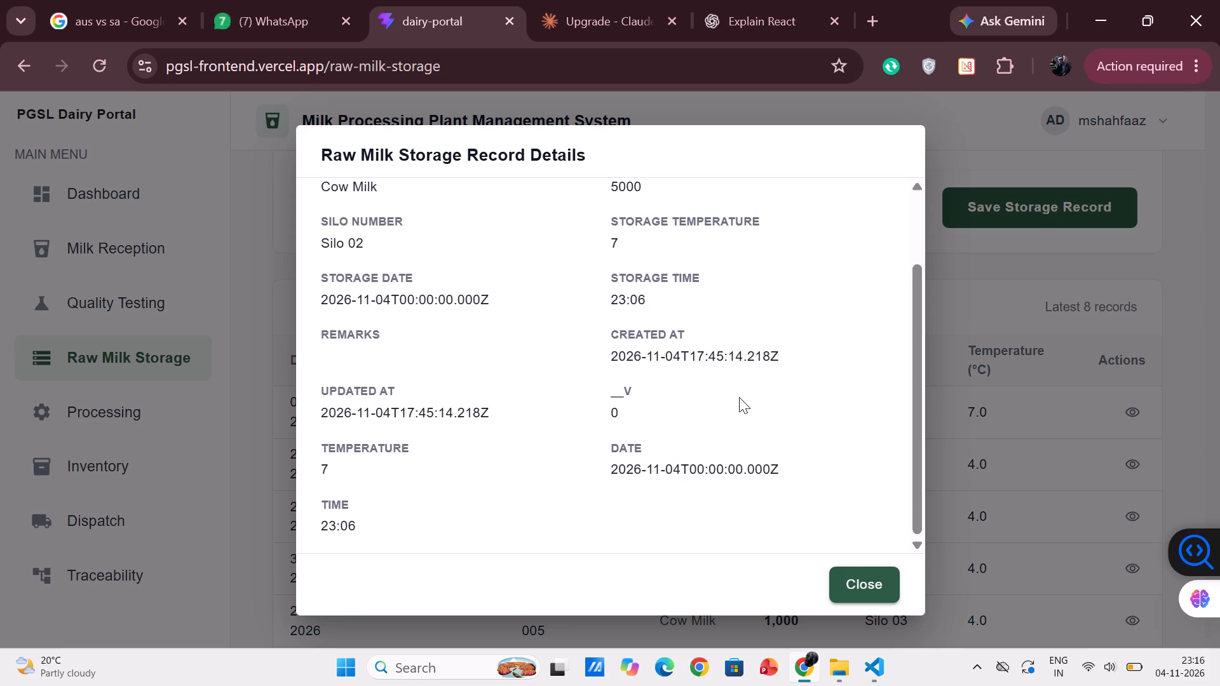
left_click(854, 567)
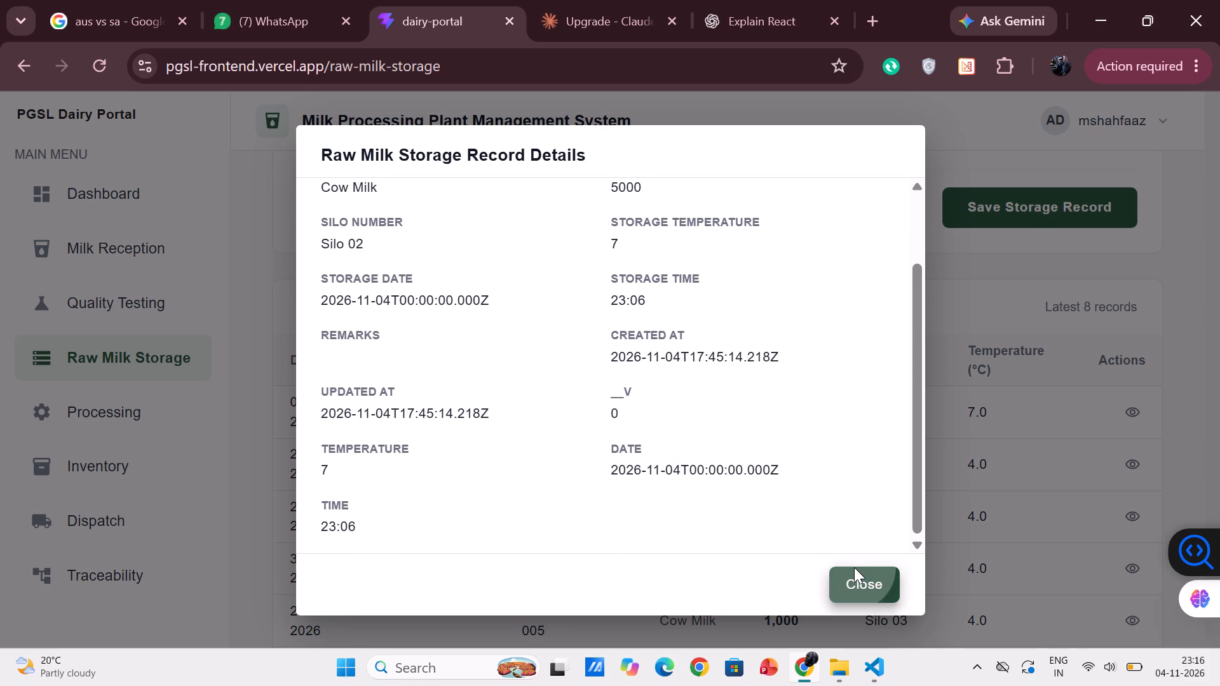
Review the Add Milk to Storage form, including its date and time fields, and the Recent Storage Records table.
scroll(785, 511, "up", 2)
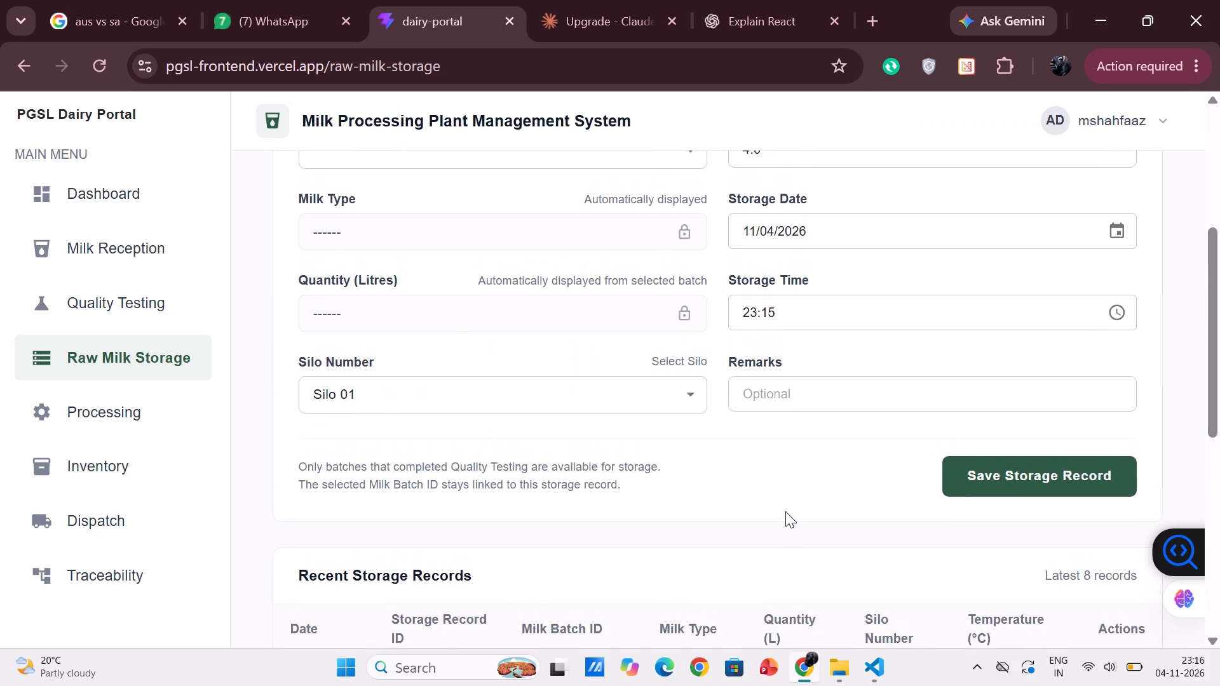
scroll(785, 511, "up", 1)
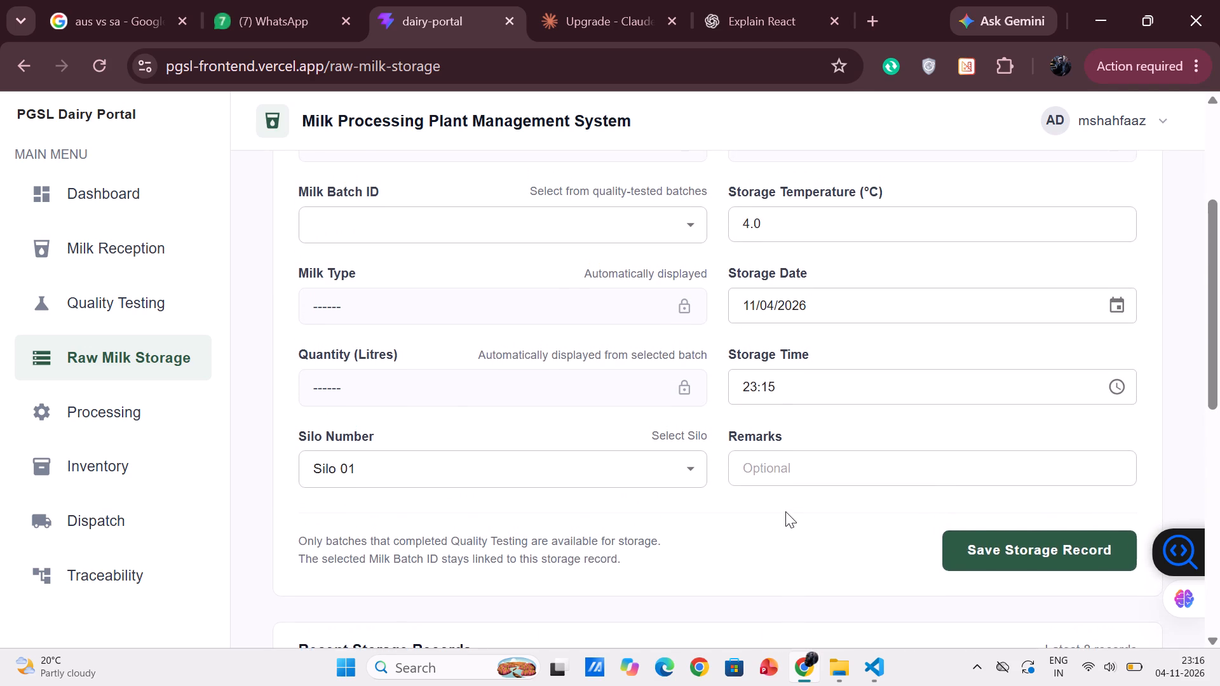
scroll(785, 511, "up", 2)
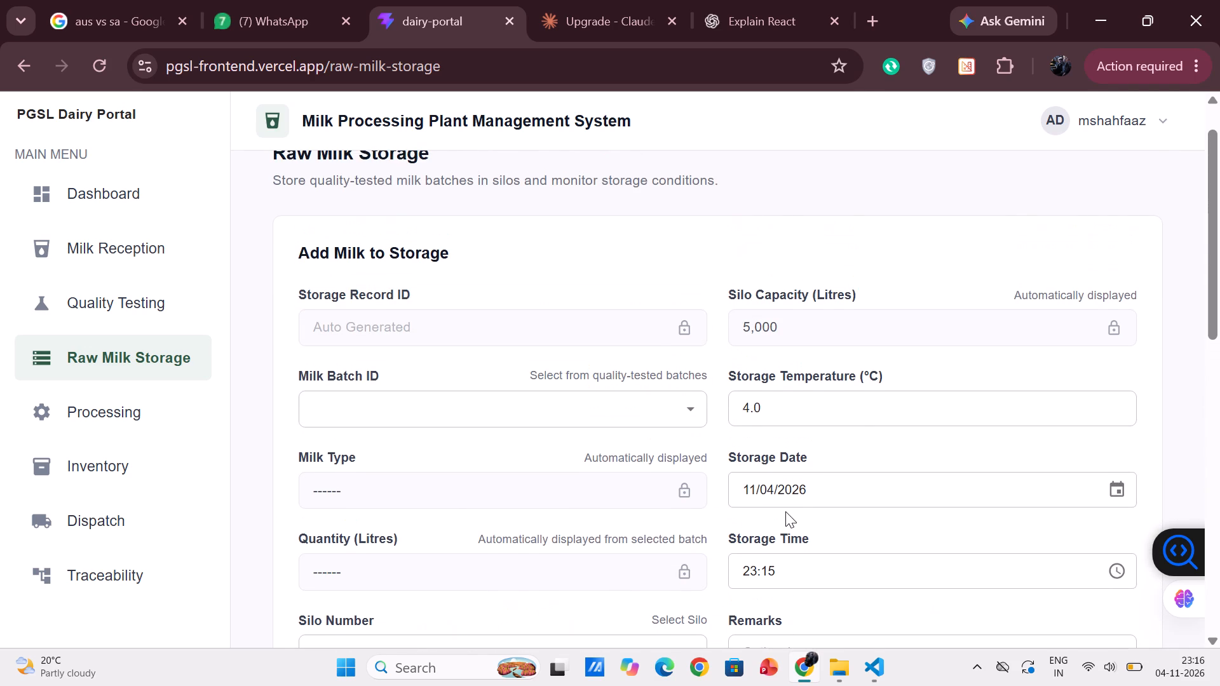
scroll(785, 511, "down", 1)
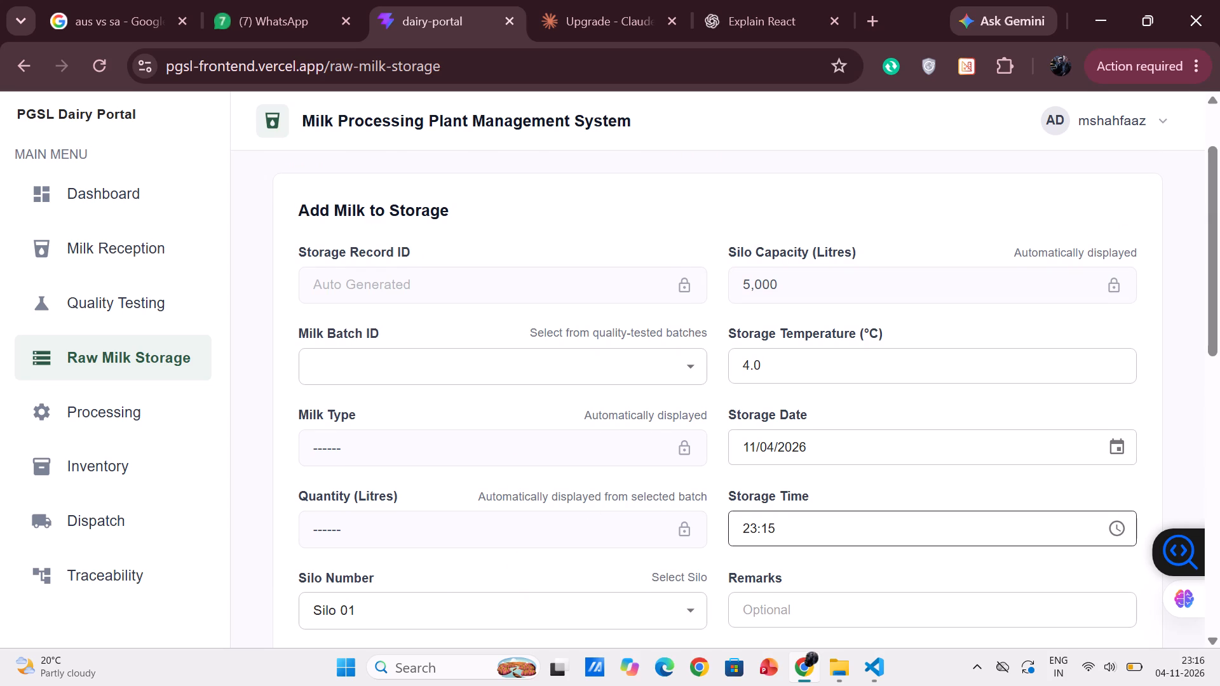
scroll(766, 523, "down", 1)
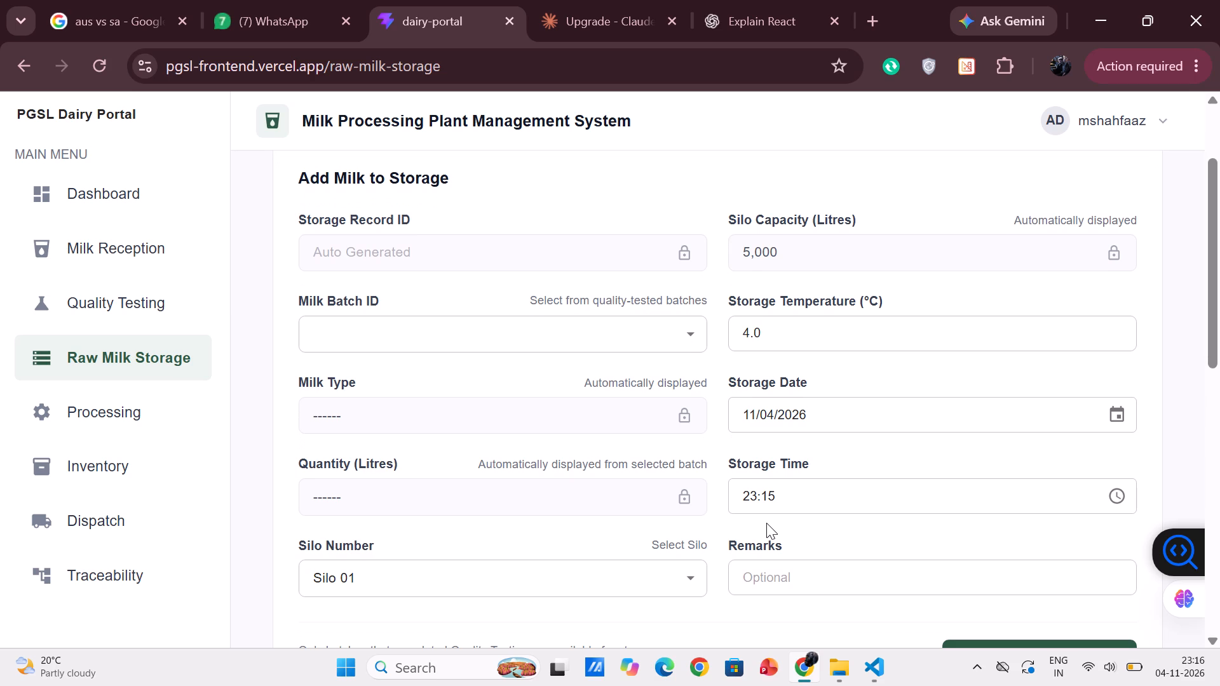
scroll(766, 523, "down", 8)
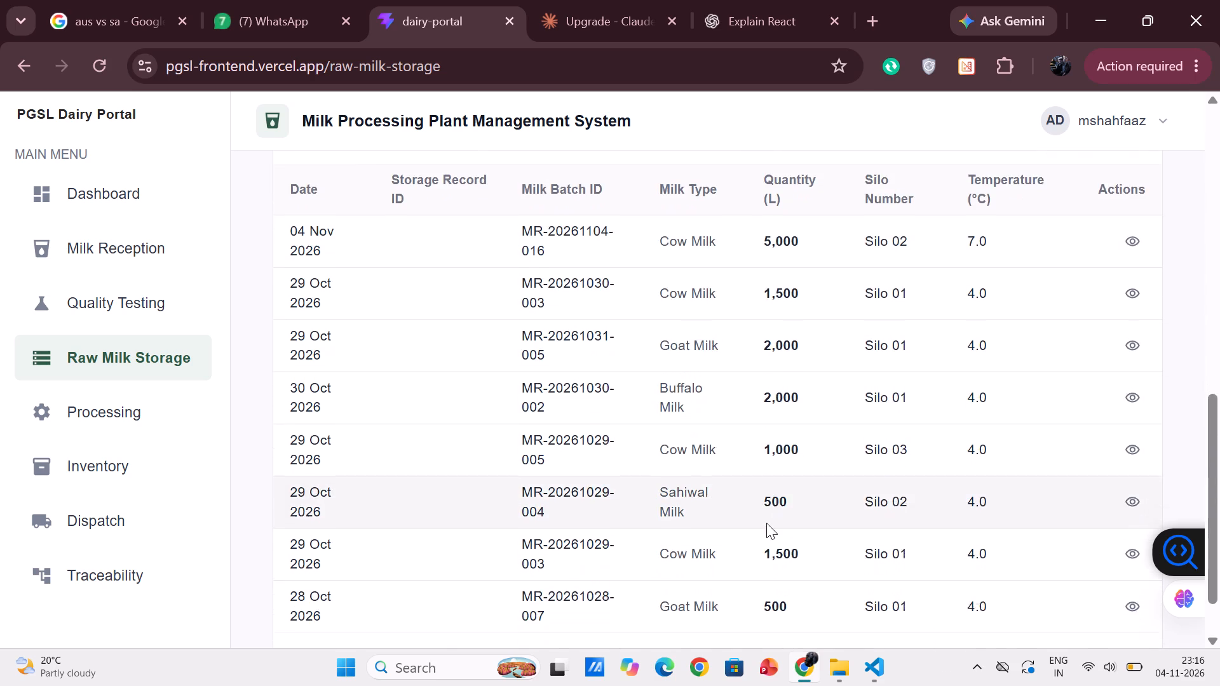
scroll(766, 523, "up", 1)
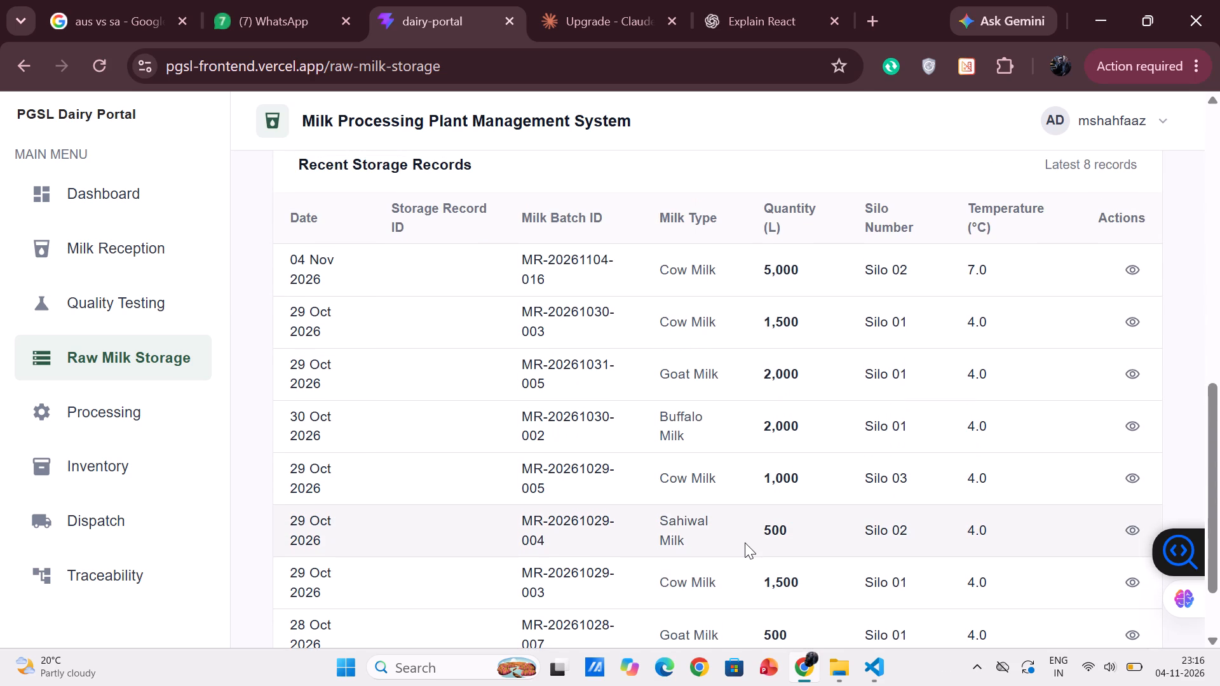
left_click(159, 427)
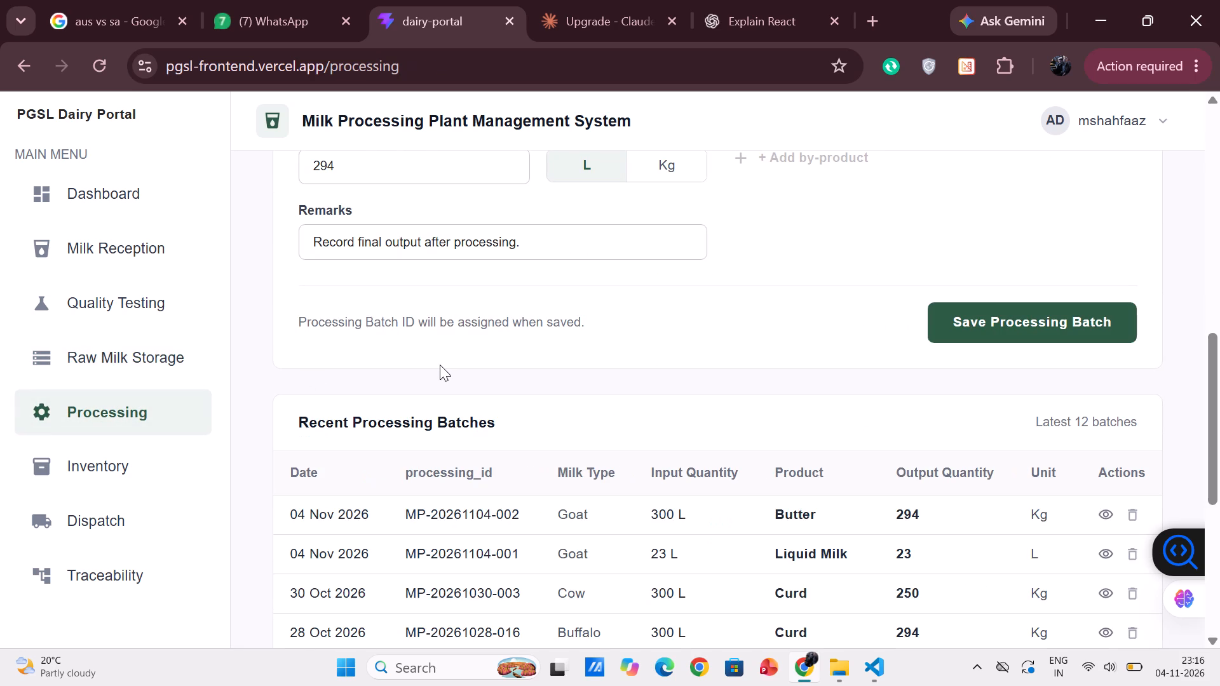
scroll(440, 365, "up", 7)
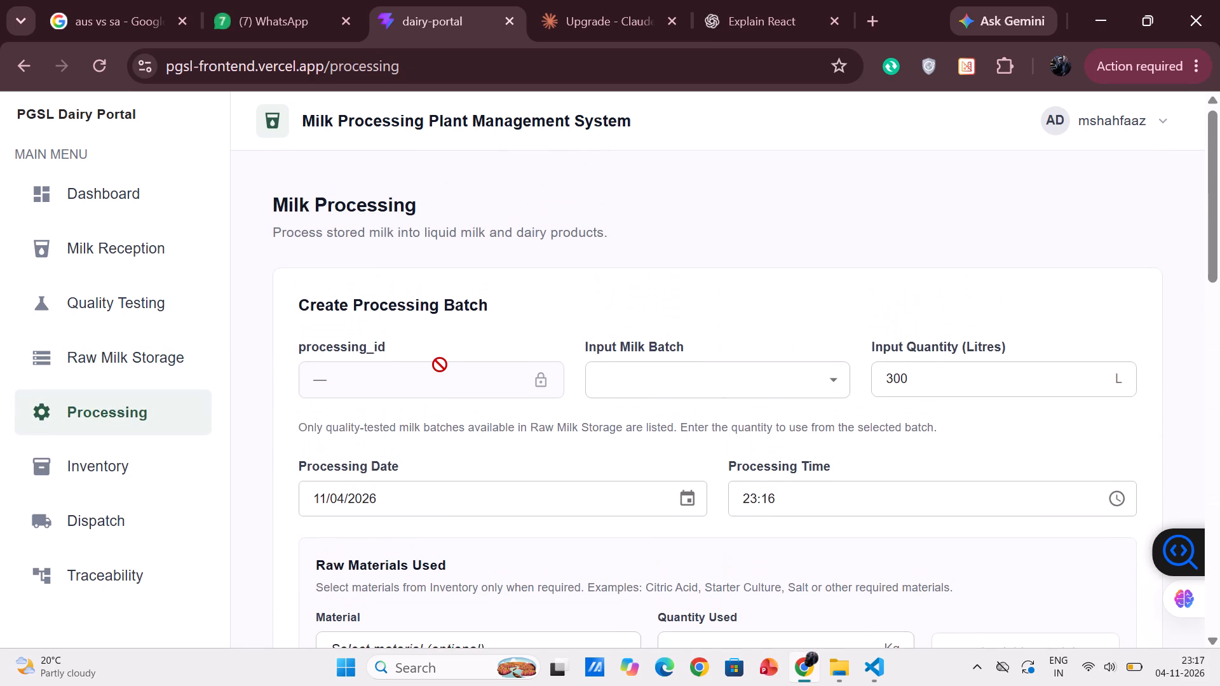
left_click(714, 384)
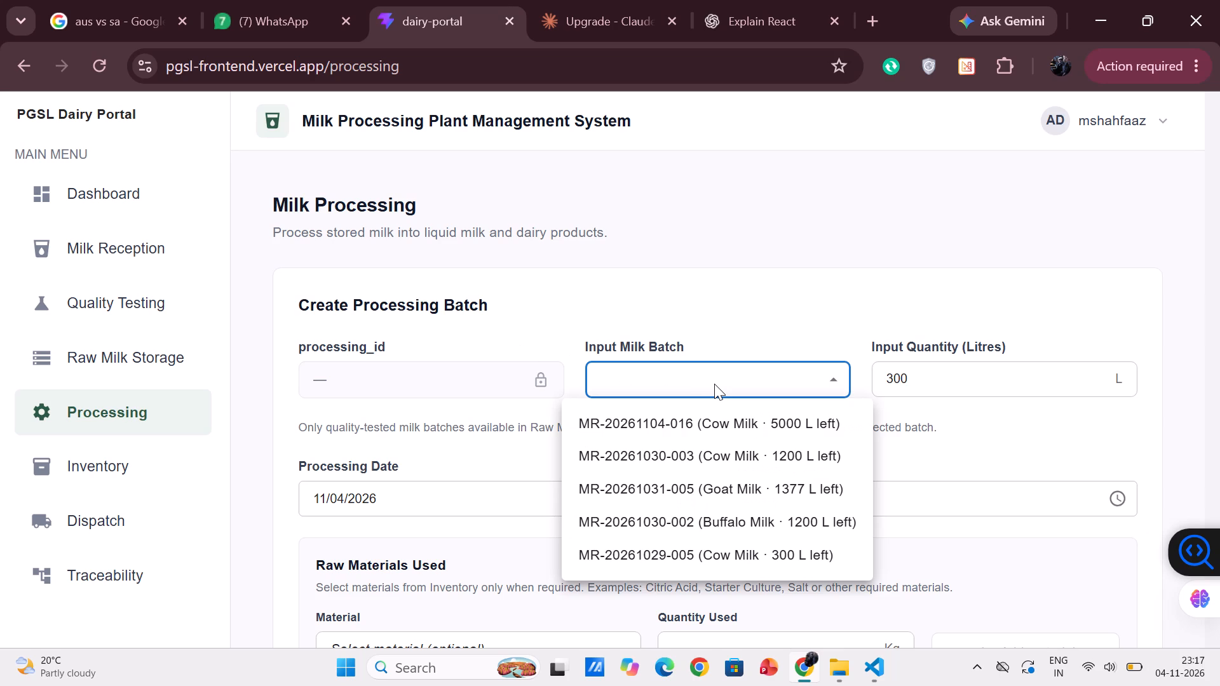
left_click(708, 420)
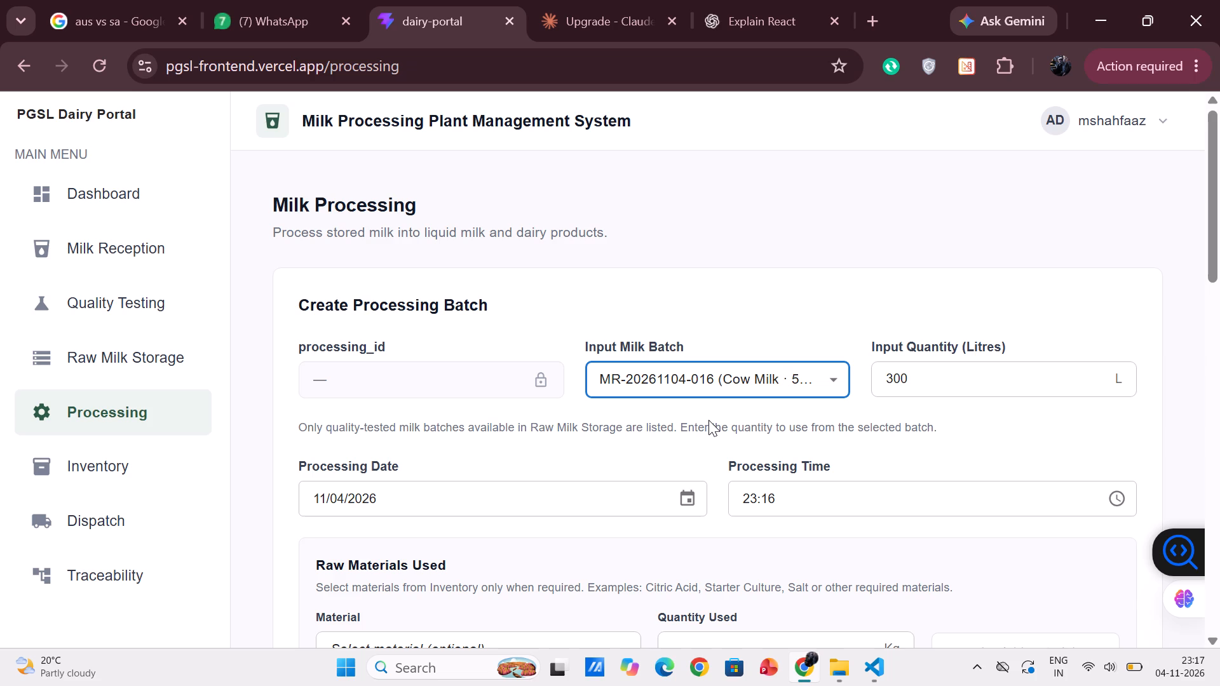
left_click(918, 373)
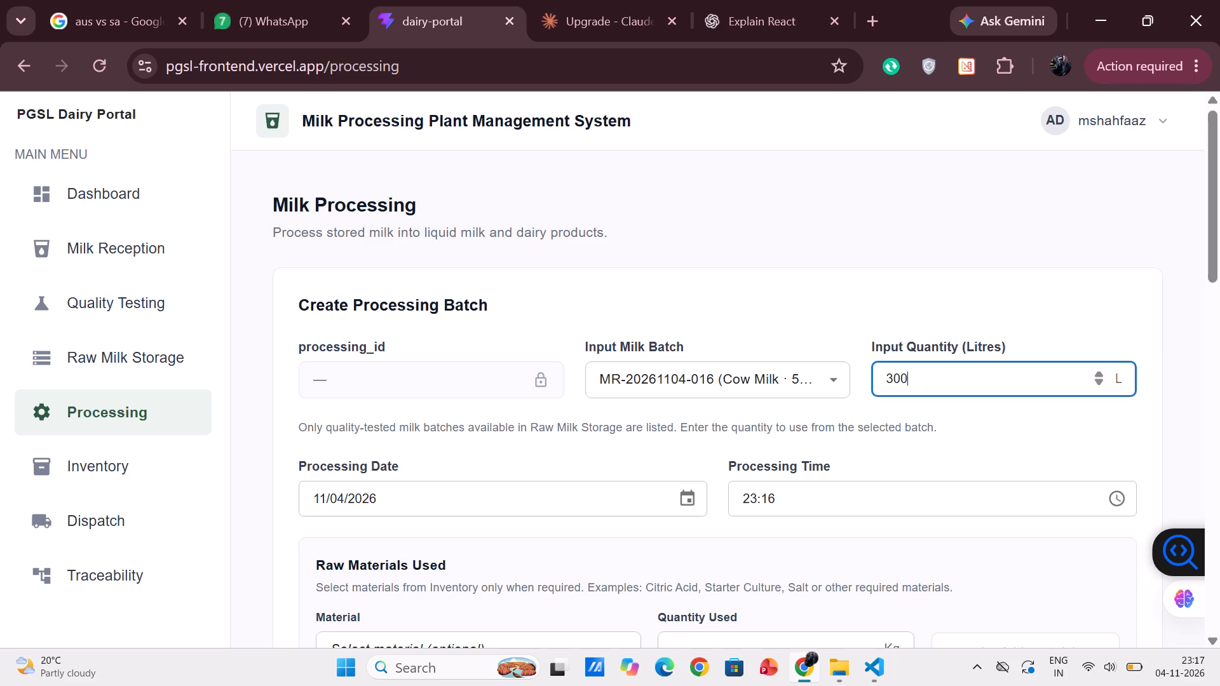
key("BackSpace")
key("BackSpace")
key("BackSpace")
key("BackSpace")
type("2000")
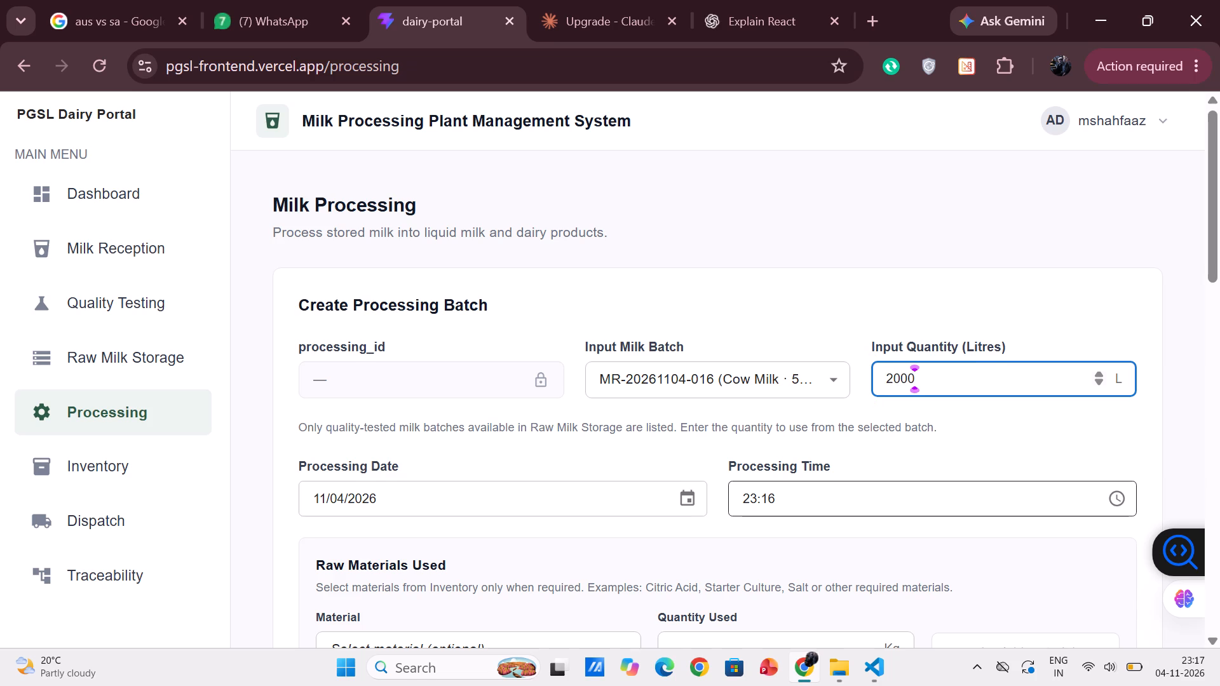
Under Raw Materials Used, choose Citric Acid and set its quantity used to 2 Kg.
scroll(815, 489, "down", 3)
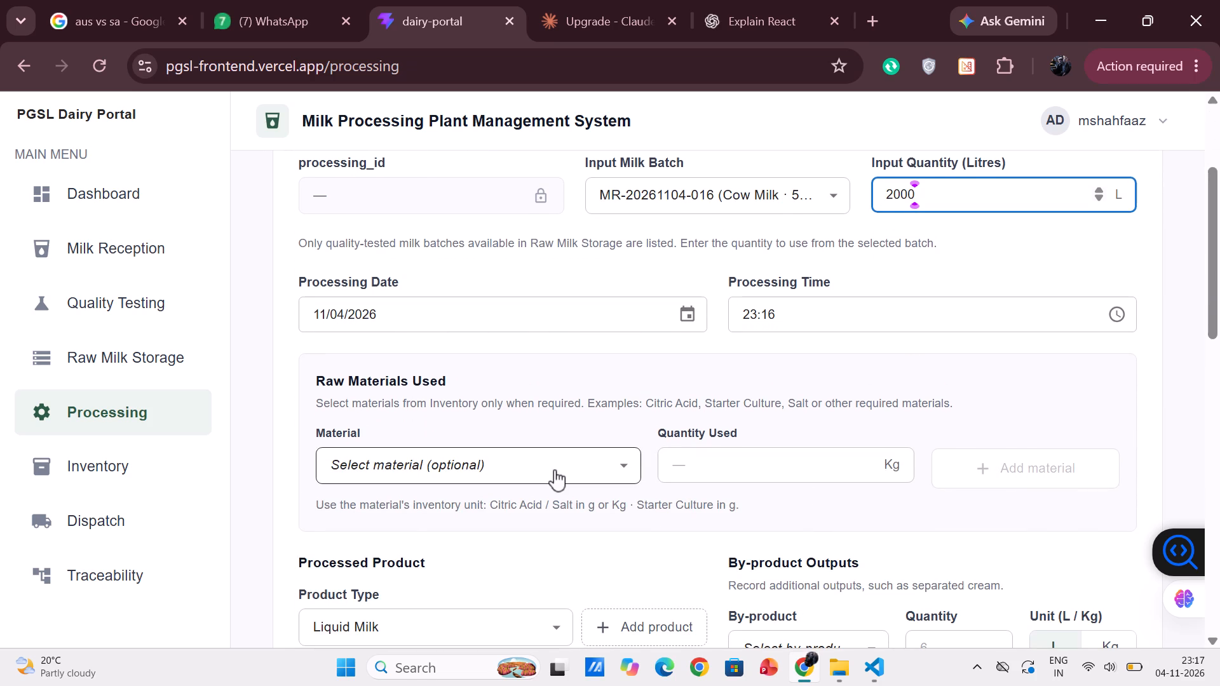
left_click(554, 469)
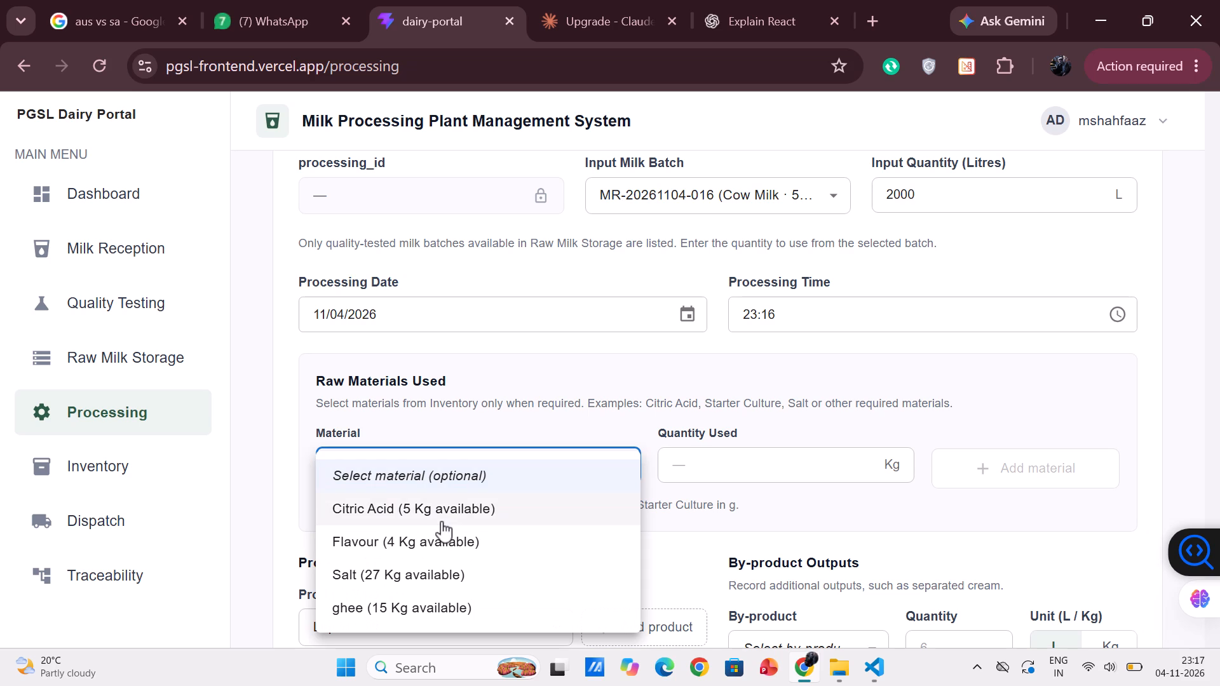
left_click(566, 417)
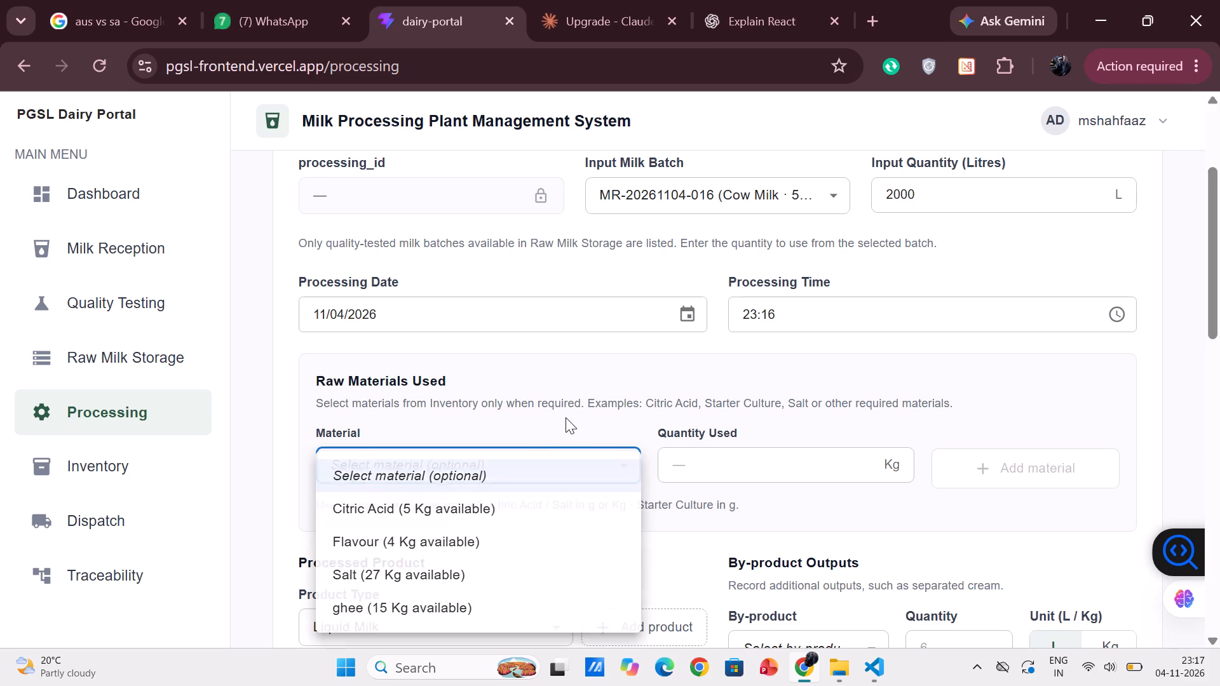
left_click(485, 471)
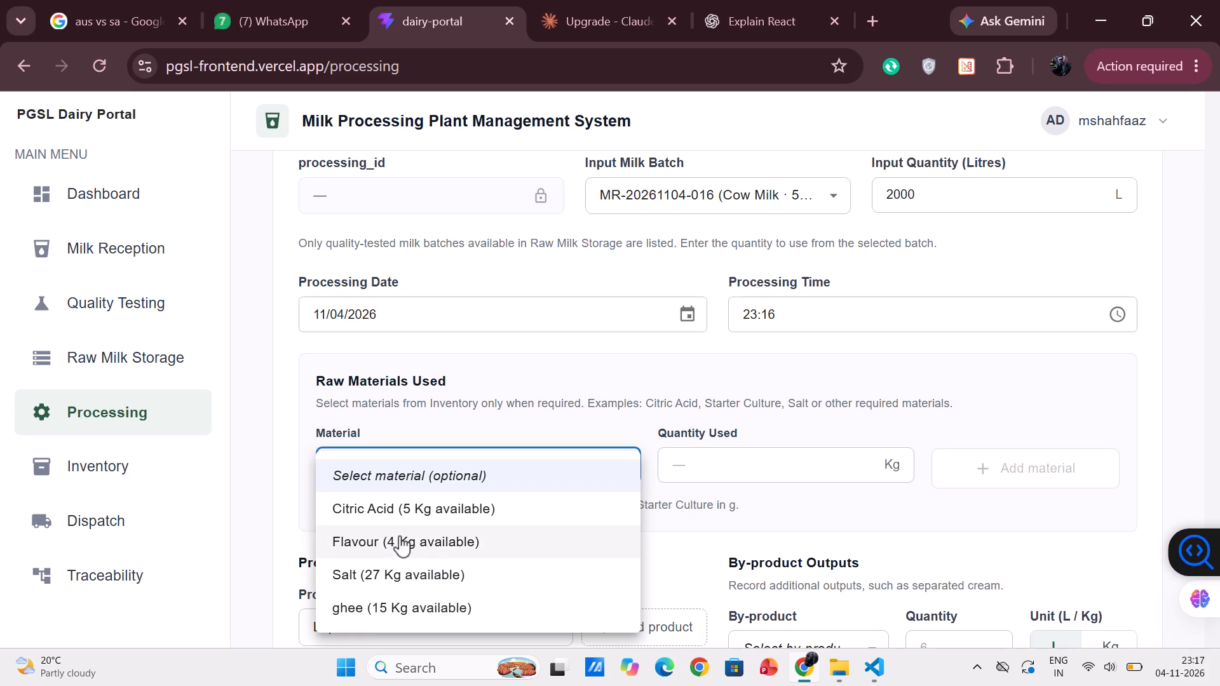
left_click(430, 509)
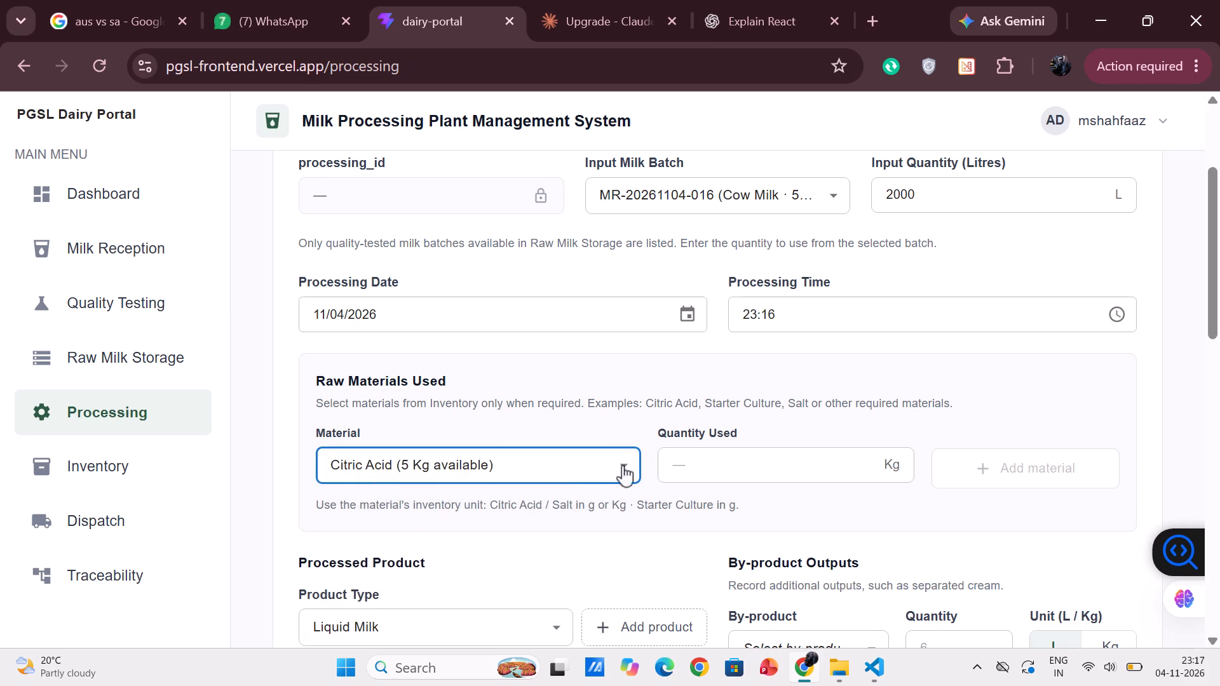
left_click(721, 462)
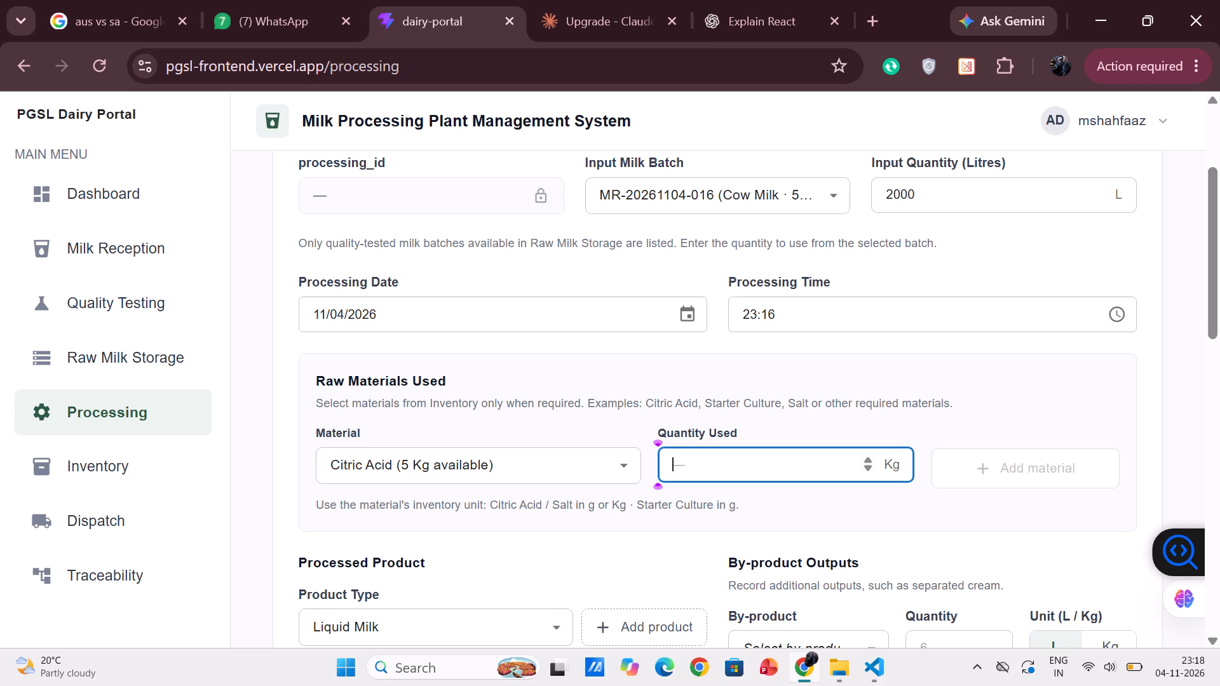
key("2")
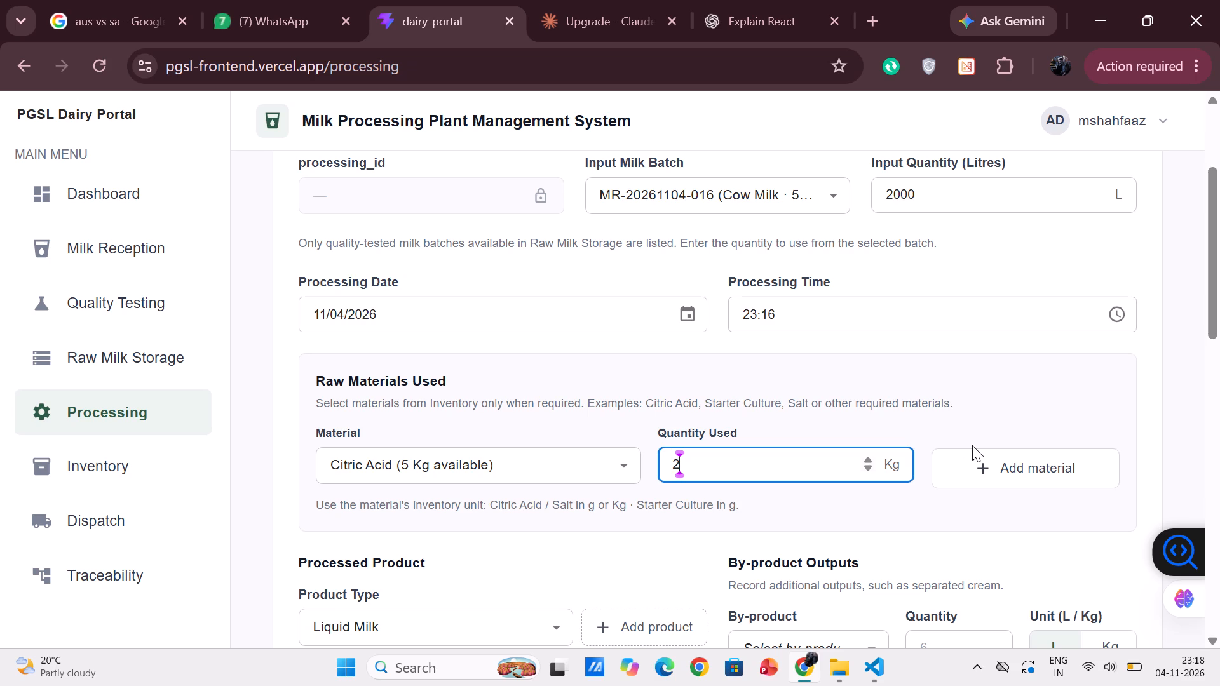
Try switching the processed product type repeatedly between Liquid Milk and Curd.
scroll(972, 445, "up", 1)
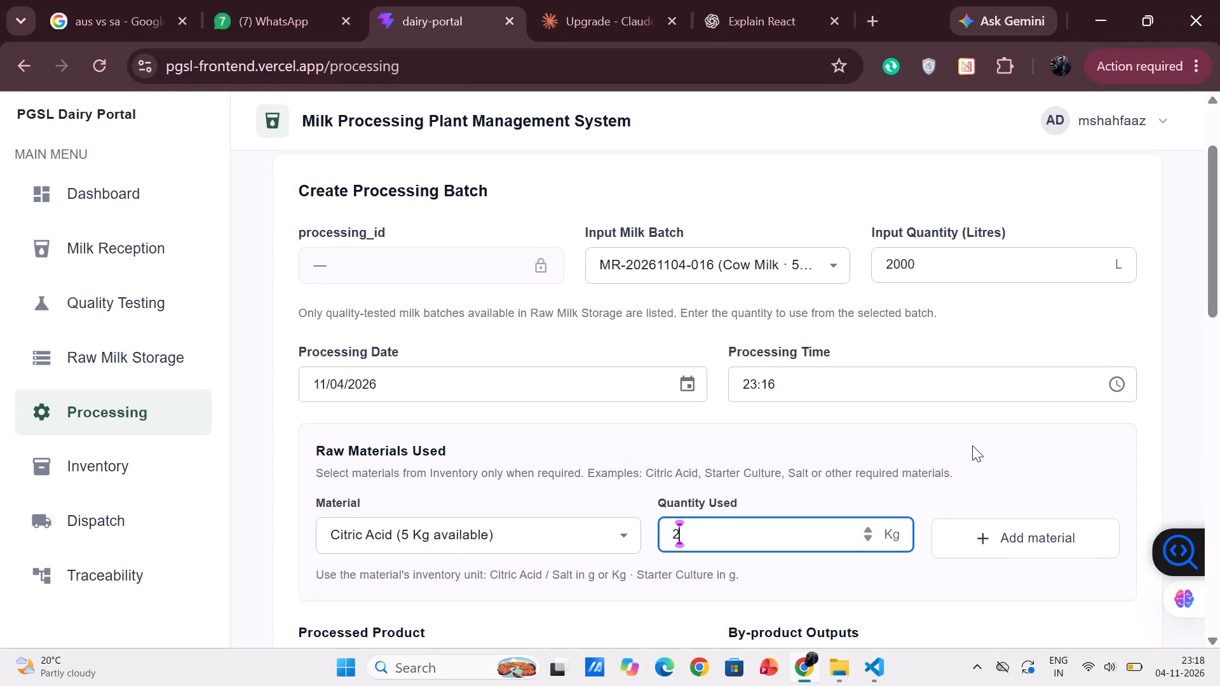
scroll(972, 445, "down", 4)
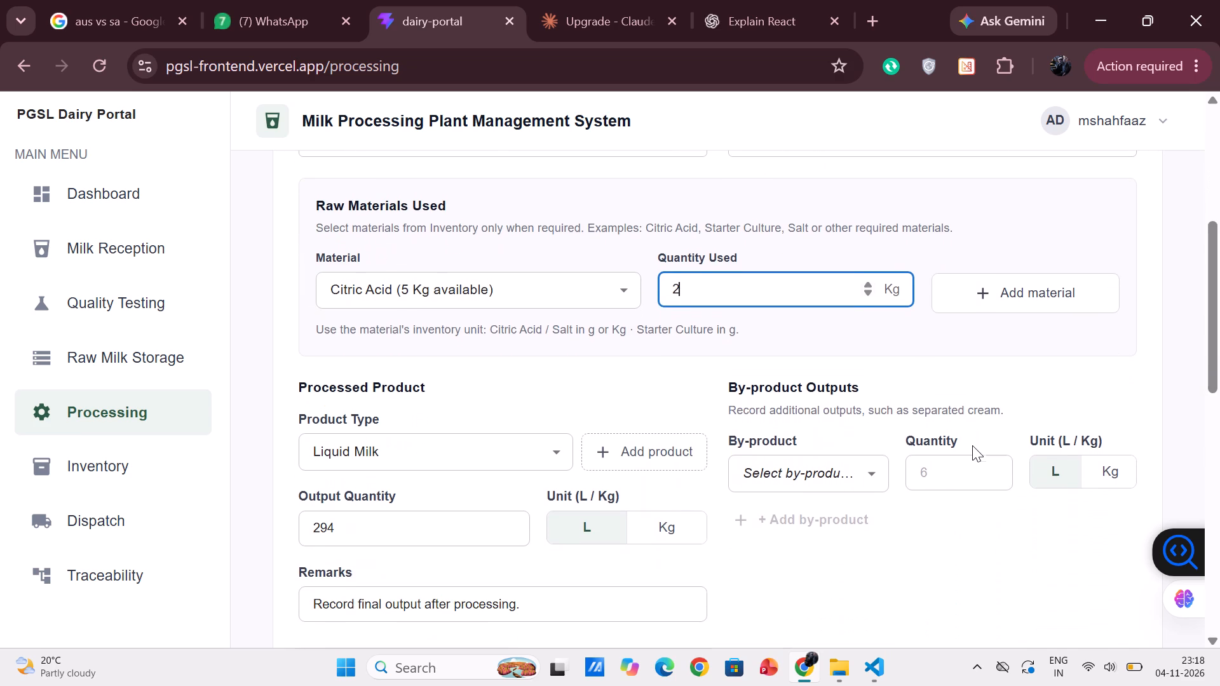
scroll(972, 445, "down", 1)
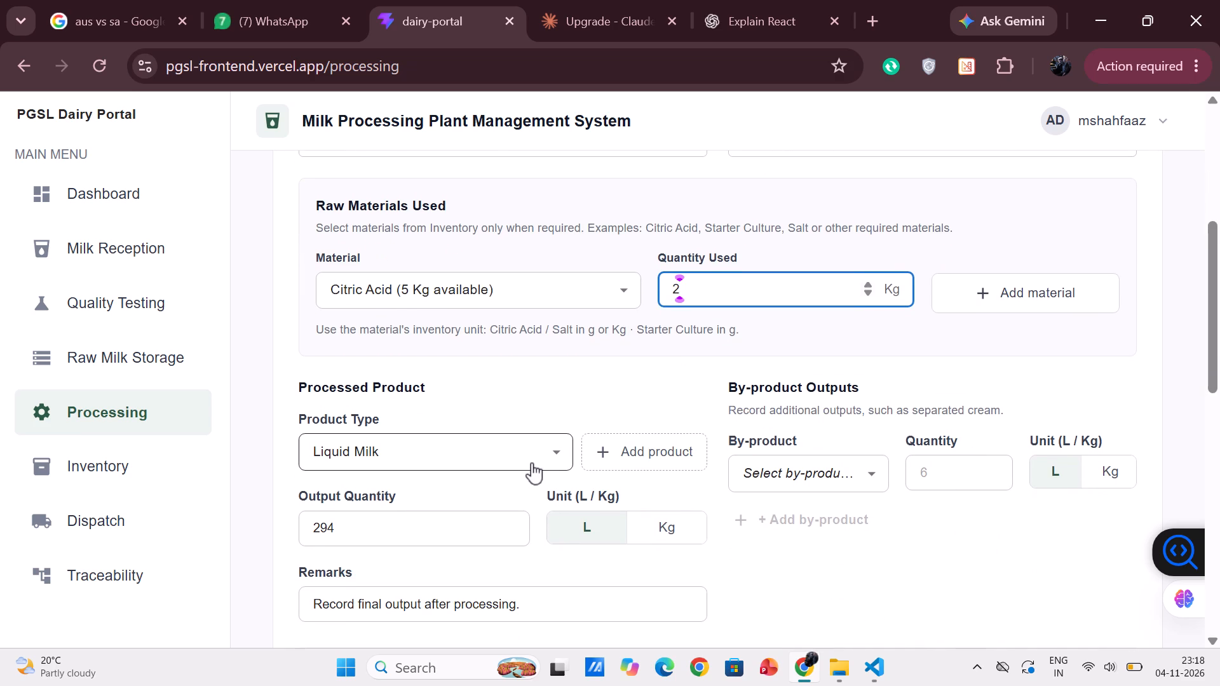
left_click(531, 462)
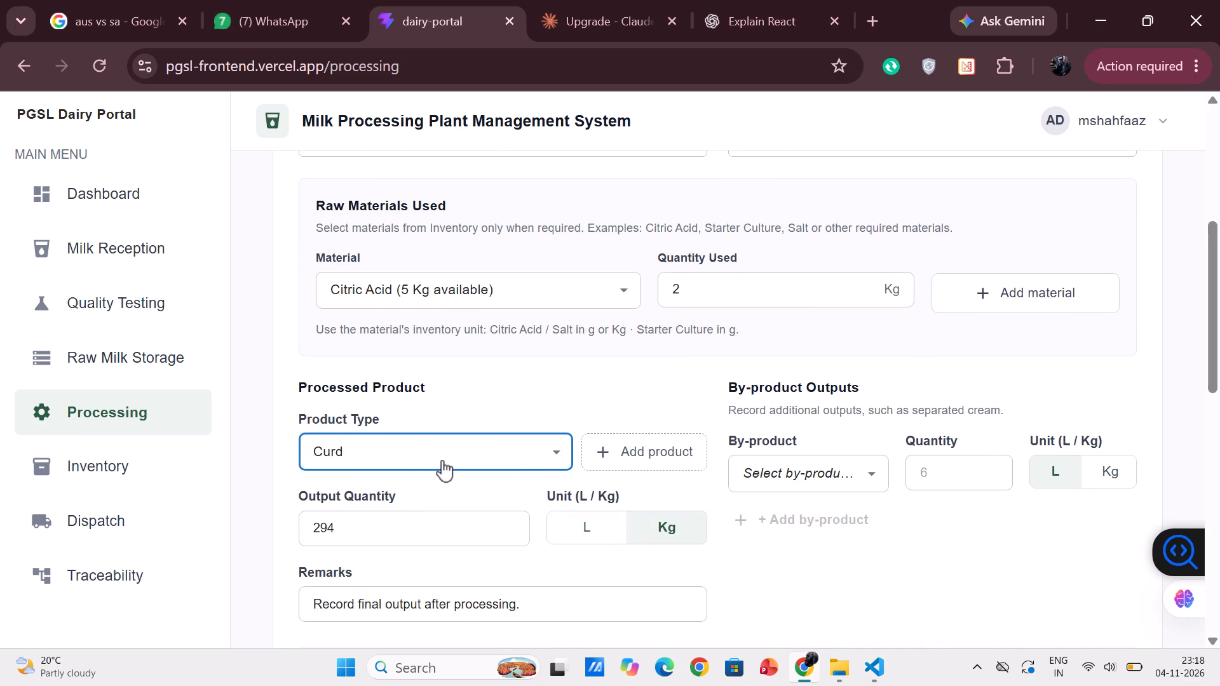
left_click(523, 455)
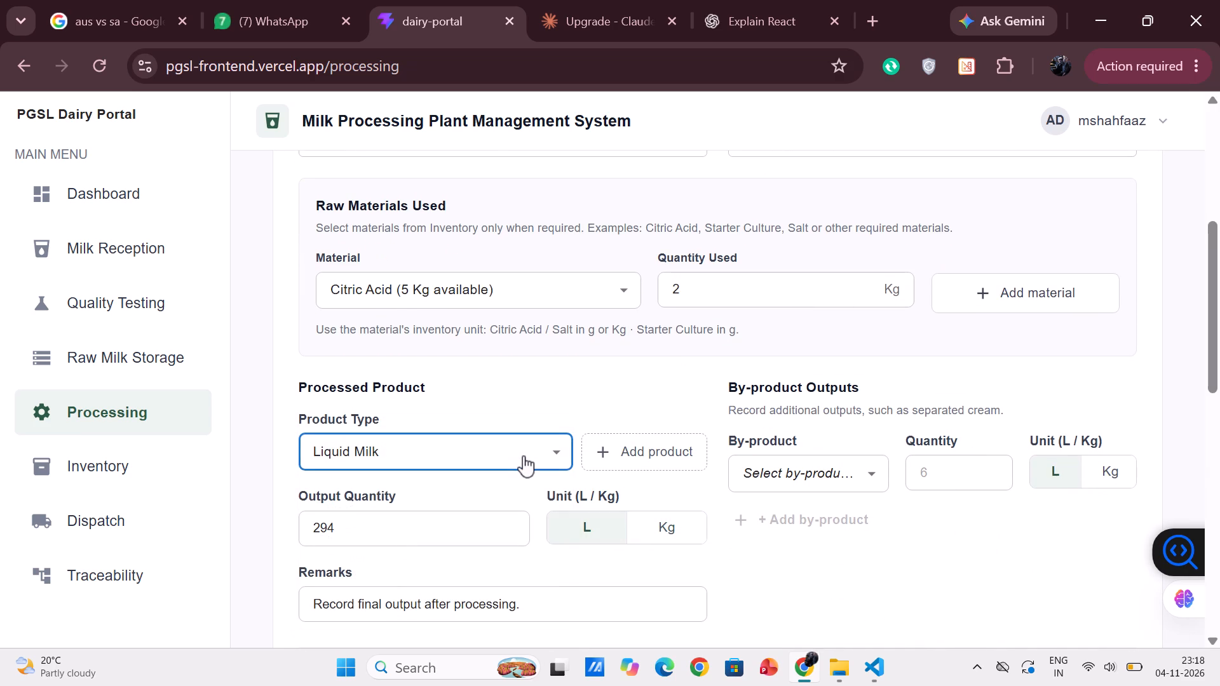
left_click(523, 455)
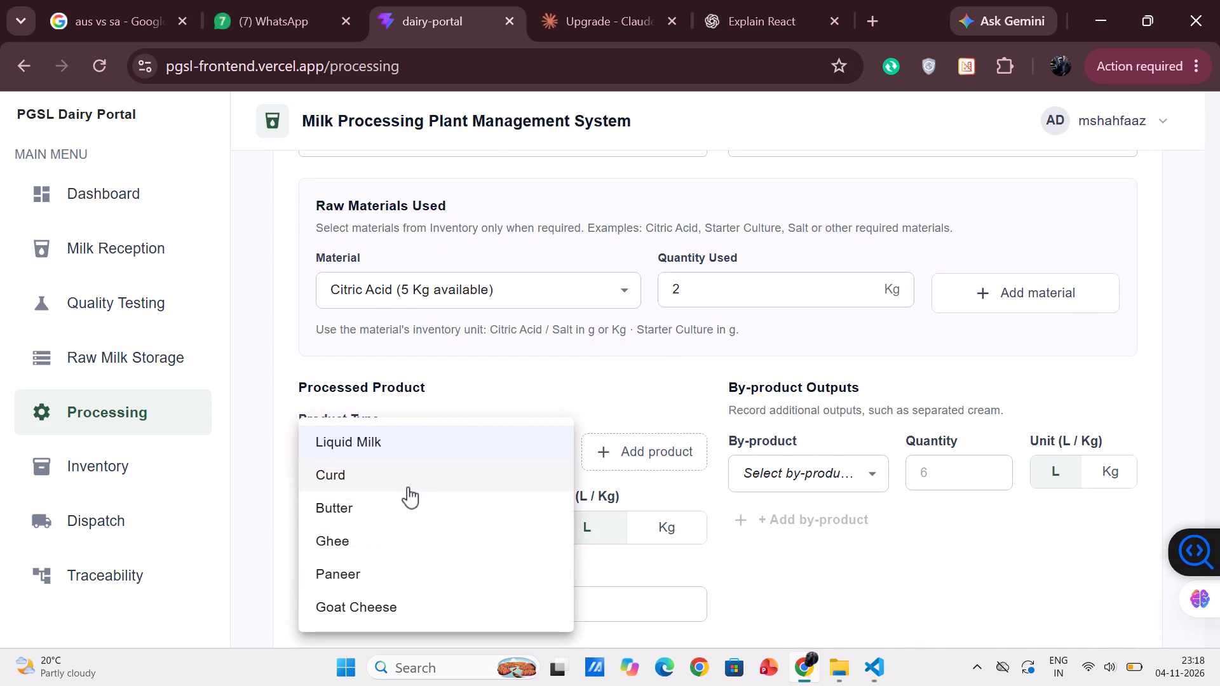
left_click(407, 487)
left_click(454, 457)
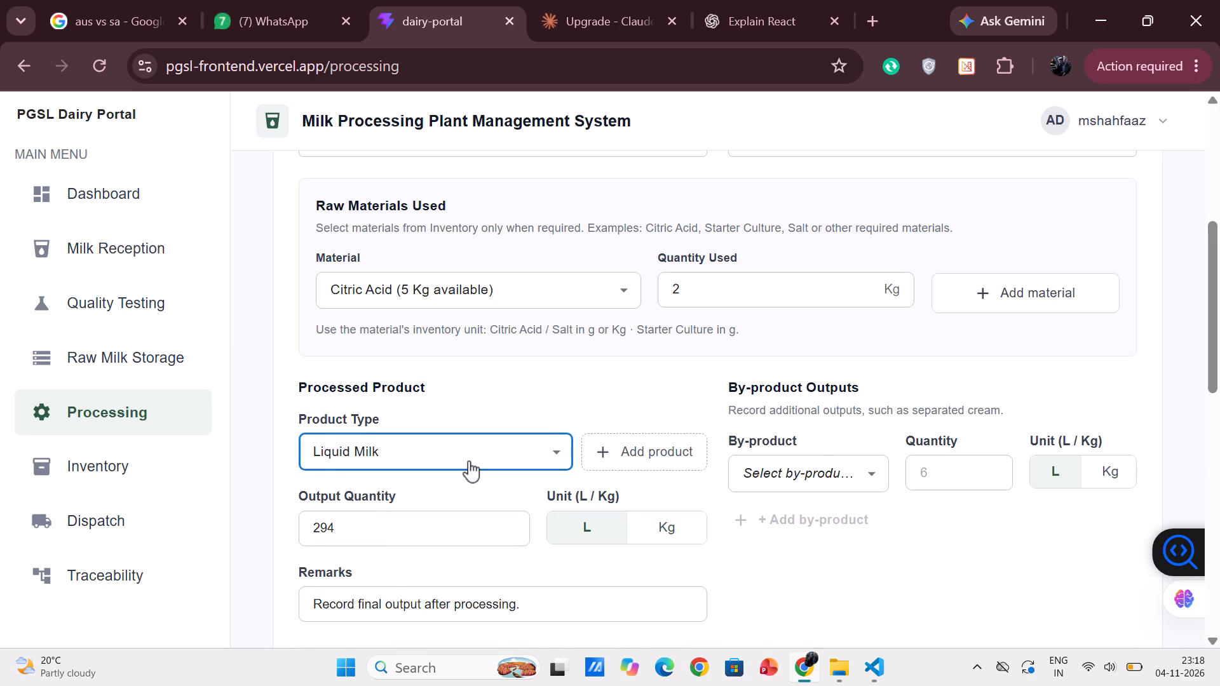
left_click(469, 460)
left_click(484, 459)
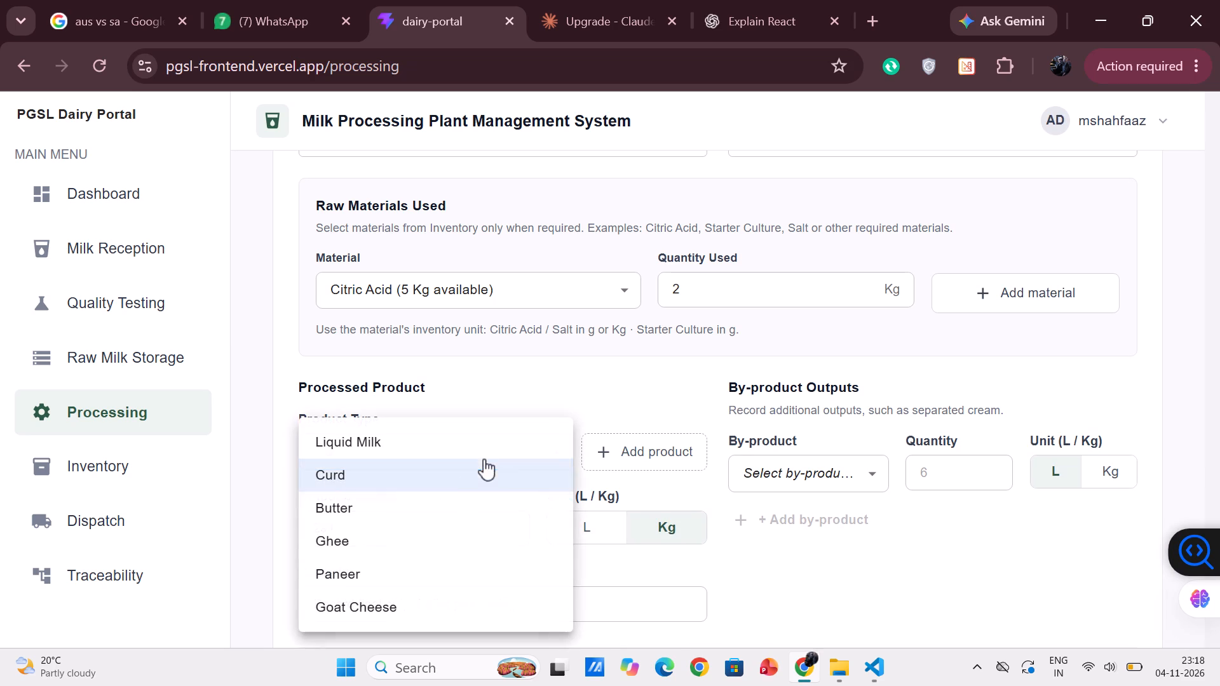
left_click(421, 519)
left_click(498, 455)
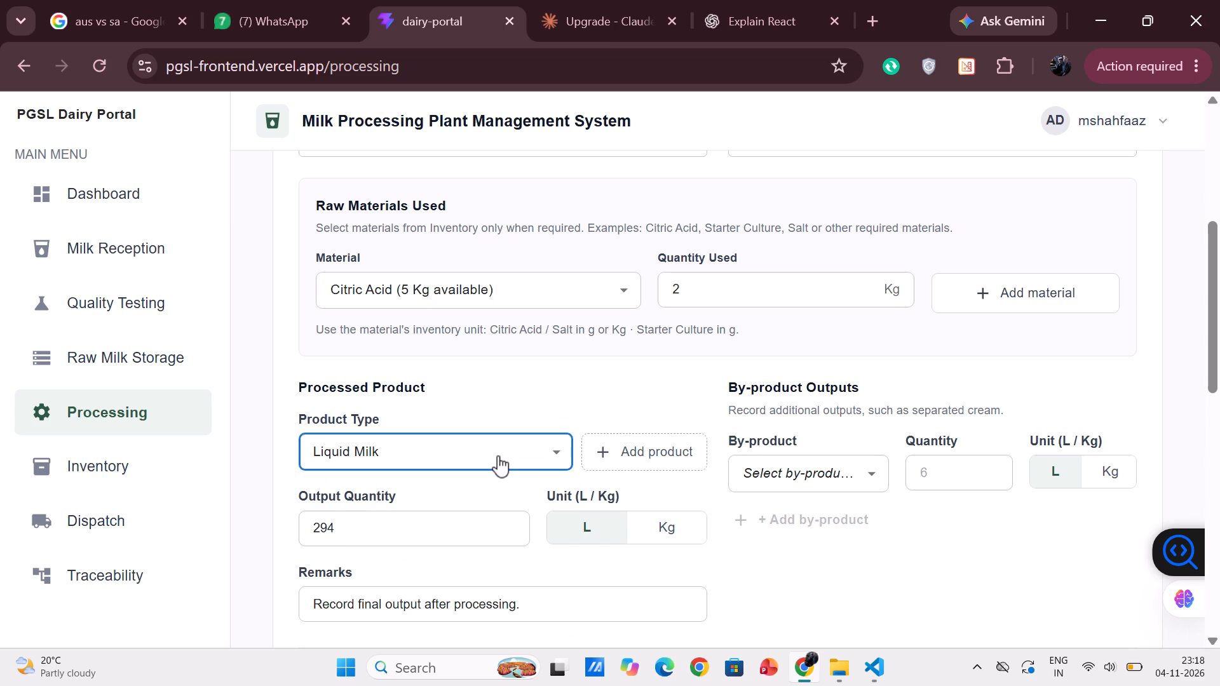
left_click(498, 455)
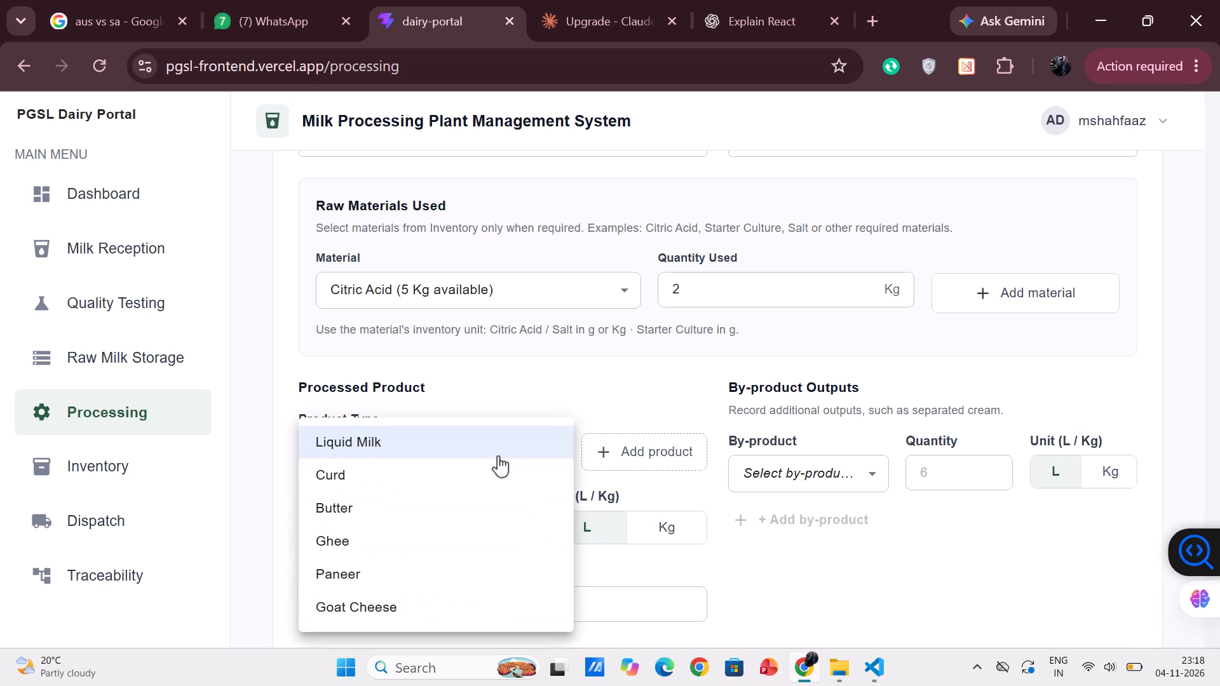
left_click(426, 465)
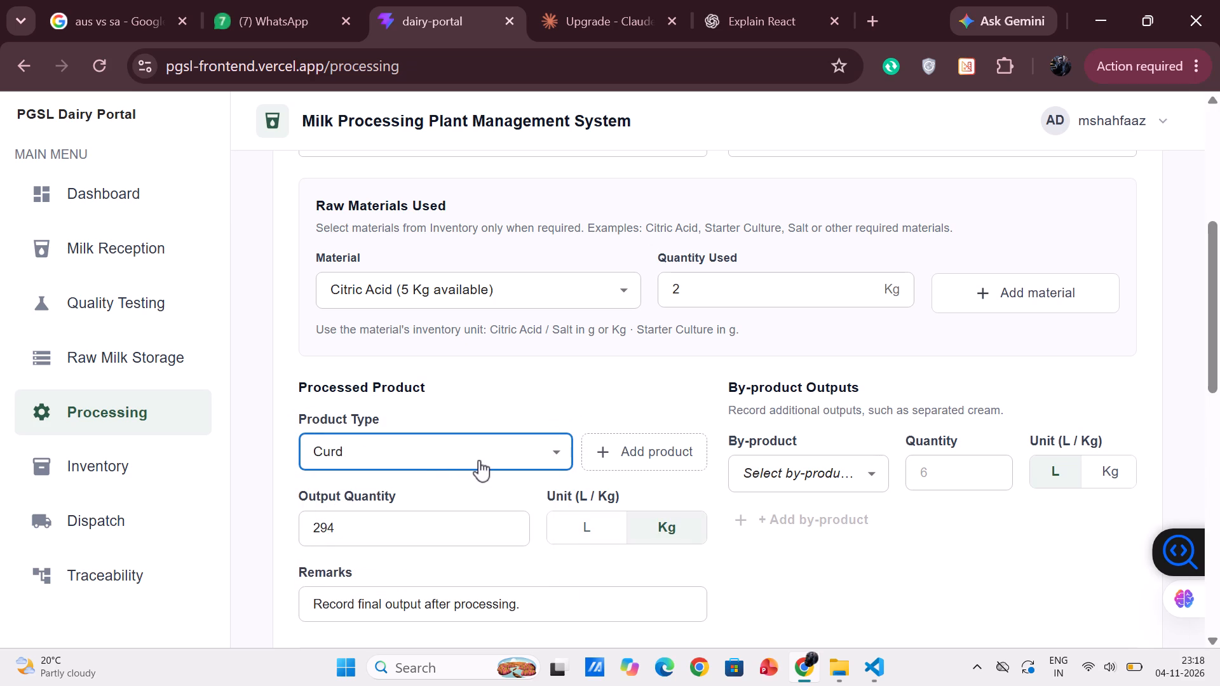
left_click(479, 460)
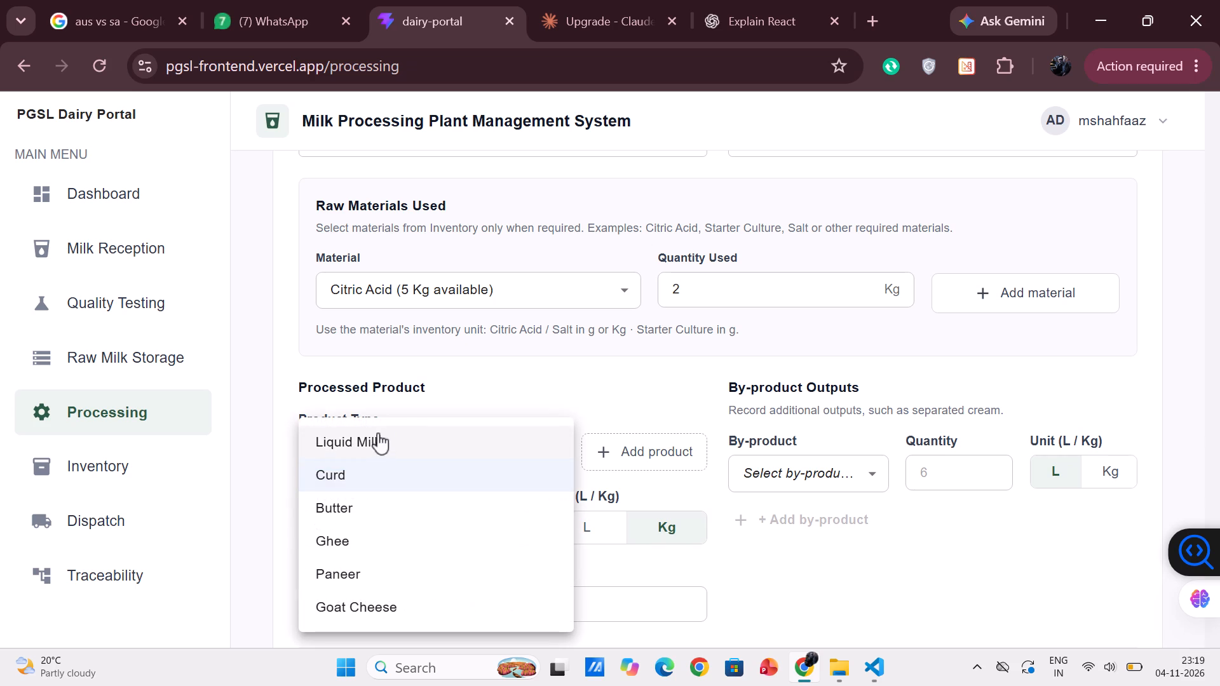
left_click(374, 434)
Set the processed product type to Curd.
left_click(443, 447)
left_click(388, 471)
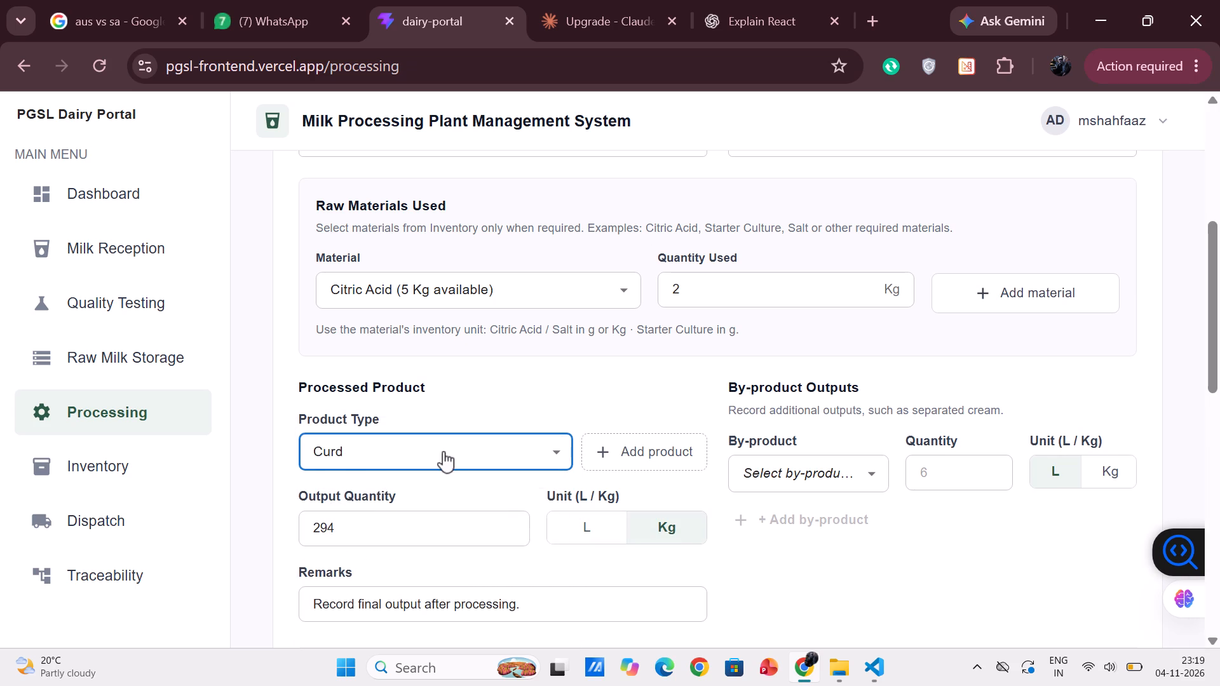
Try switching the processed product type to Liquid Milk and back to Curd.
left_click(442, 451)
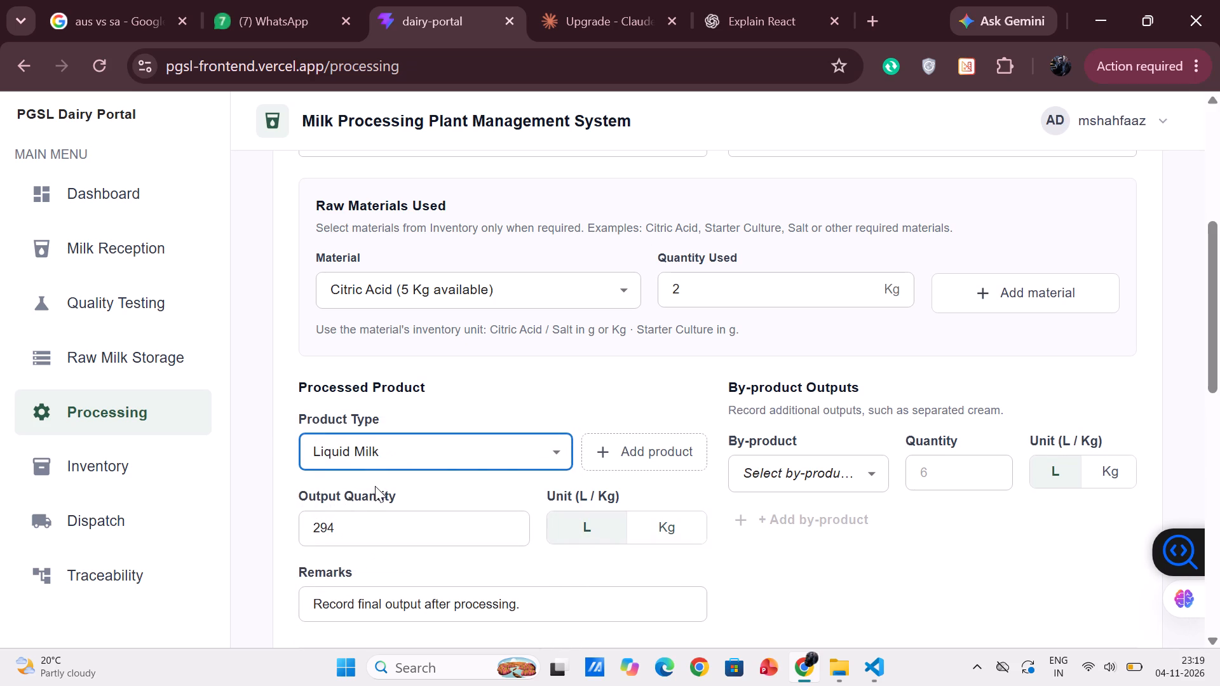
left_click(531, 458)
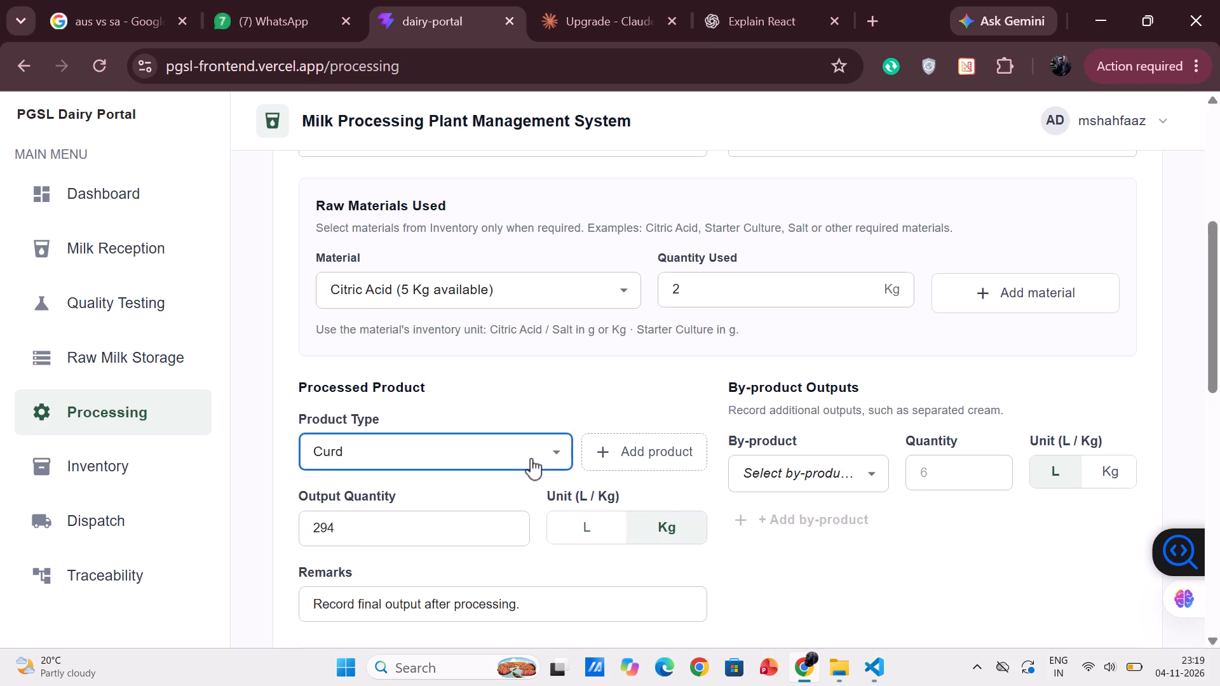
Reload the Processing page and set the processed product type to Curd.
left_click(112, 72)
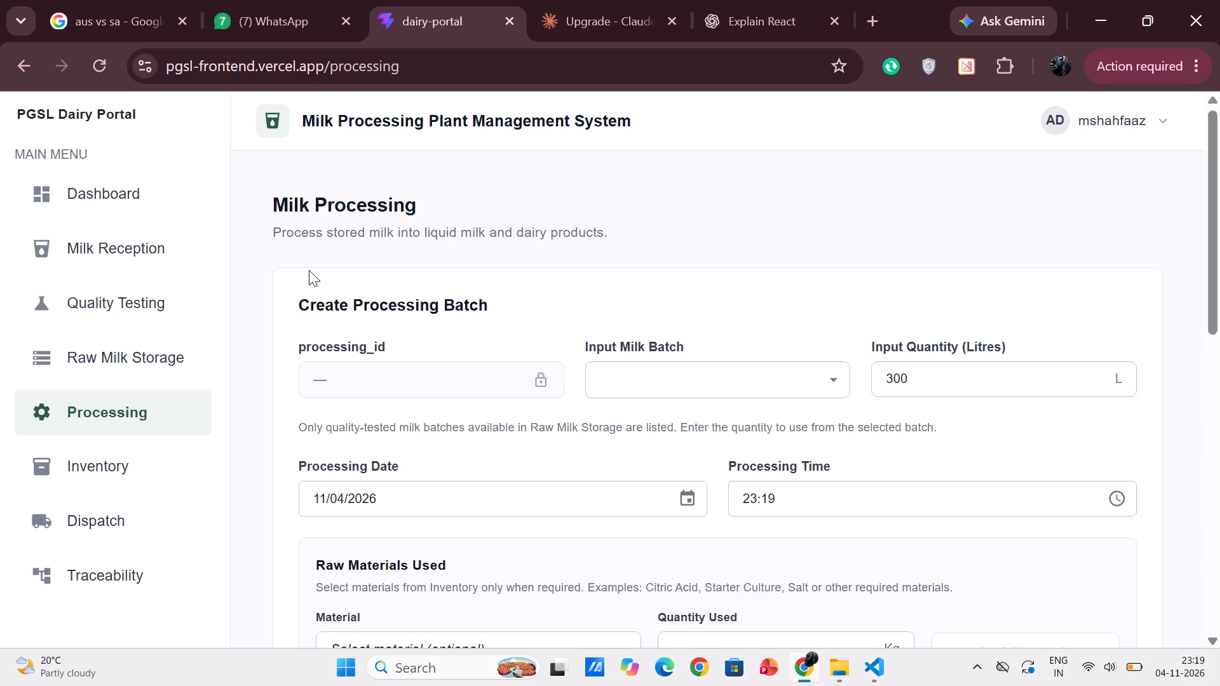
scroll(395, 414, "down", 4)
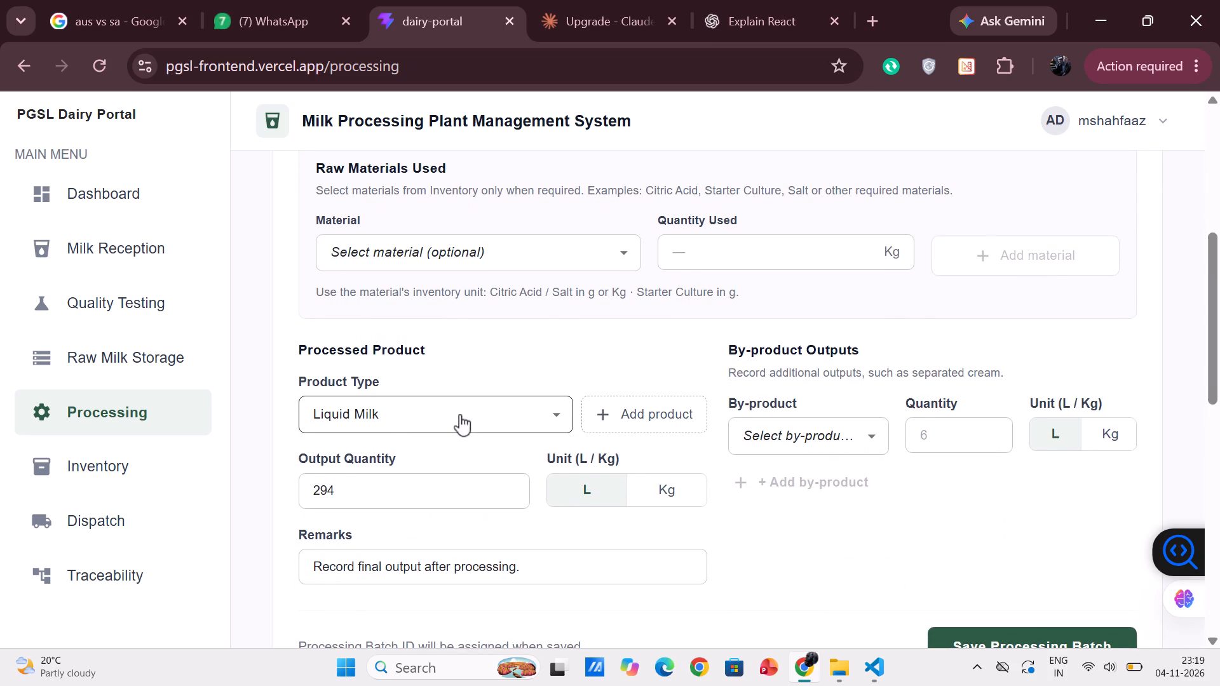
left_click(459, 414)
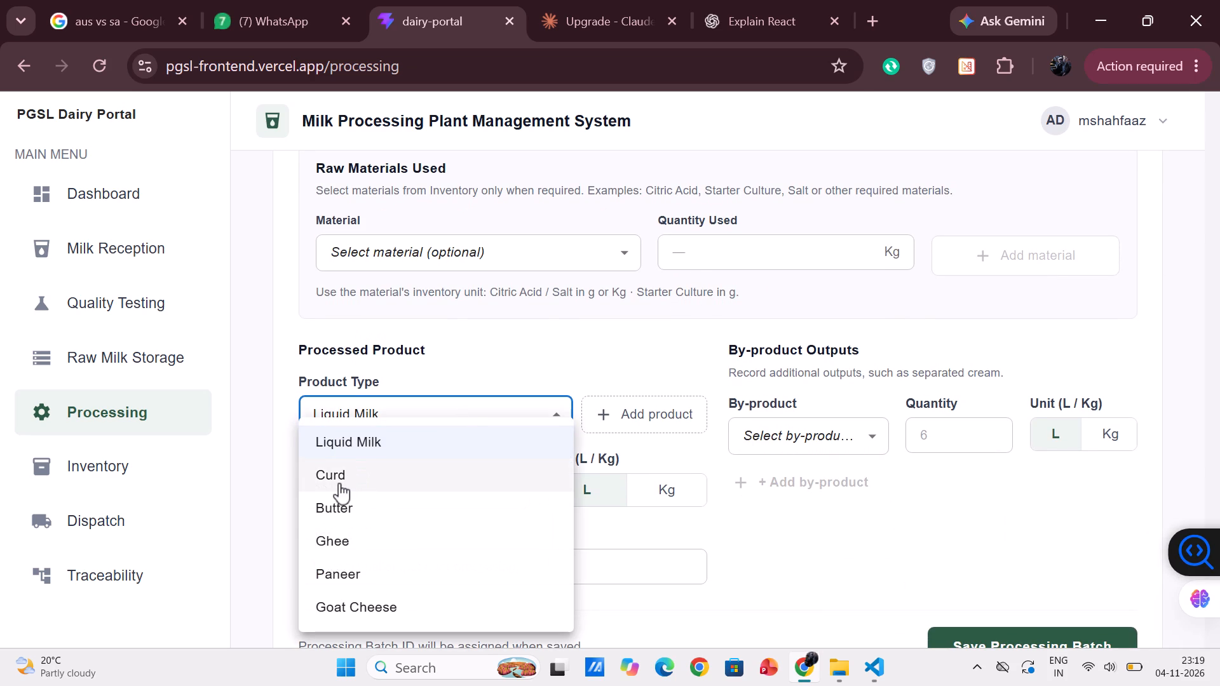
left_click(360, 480)
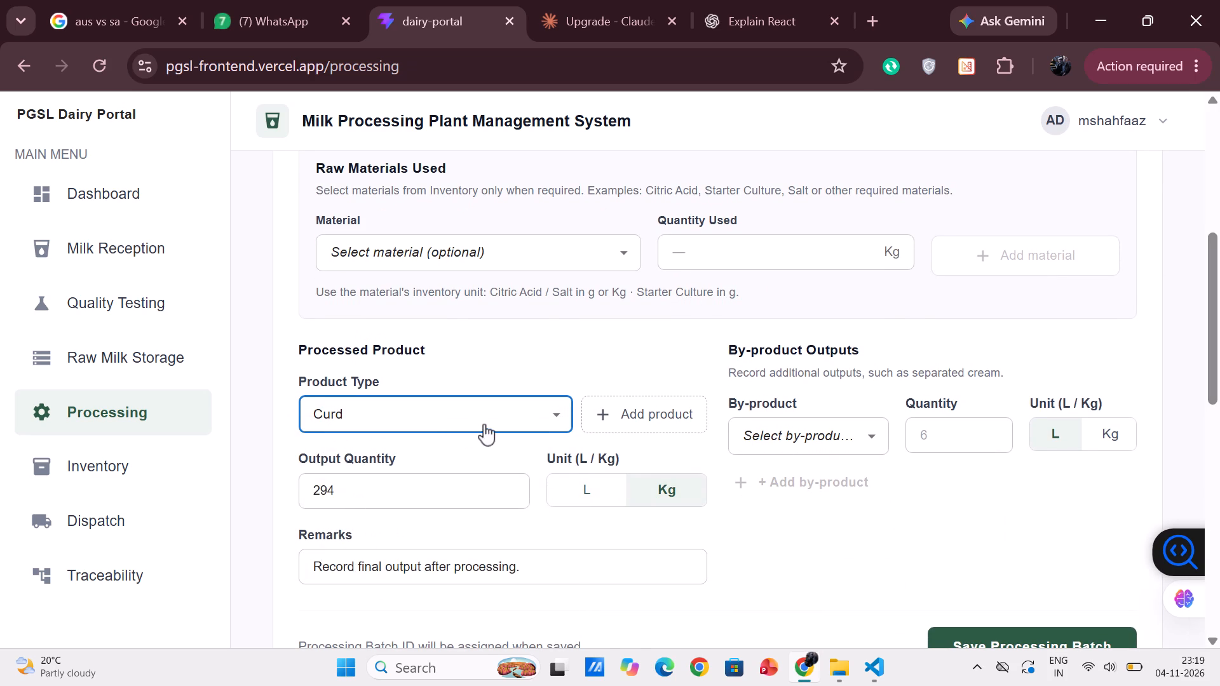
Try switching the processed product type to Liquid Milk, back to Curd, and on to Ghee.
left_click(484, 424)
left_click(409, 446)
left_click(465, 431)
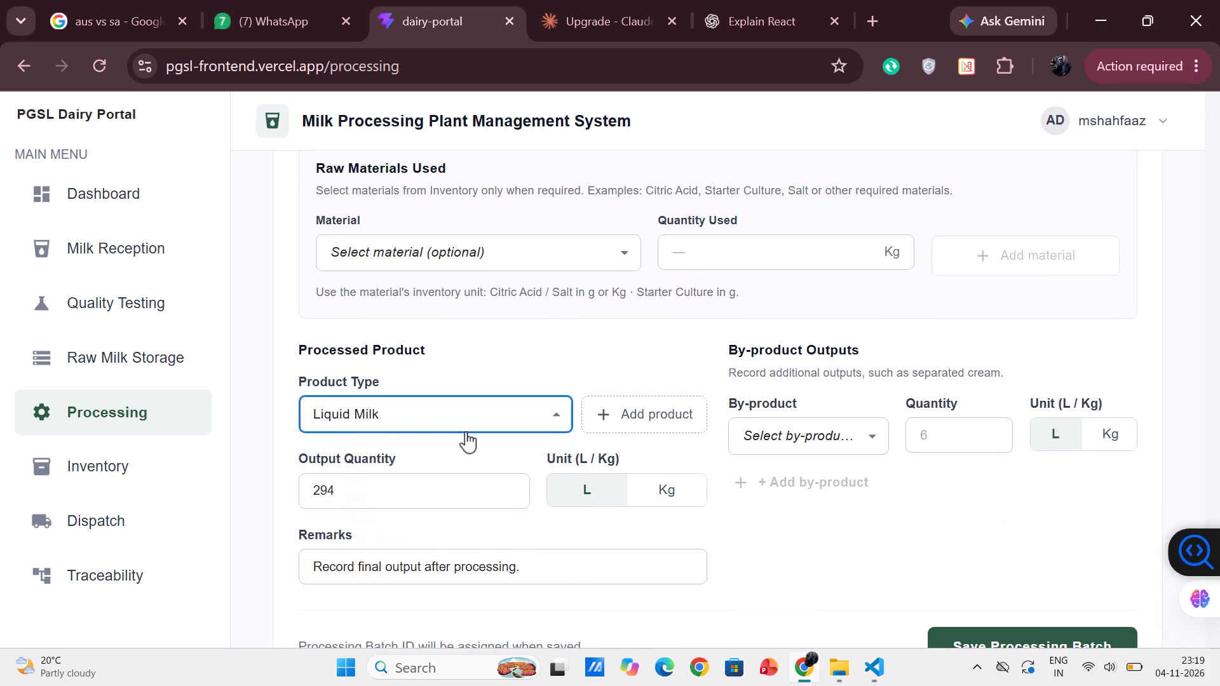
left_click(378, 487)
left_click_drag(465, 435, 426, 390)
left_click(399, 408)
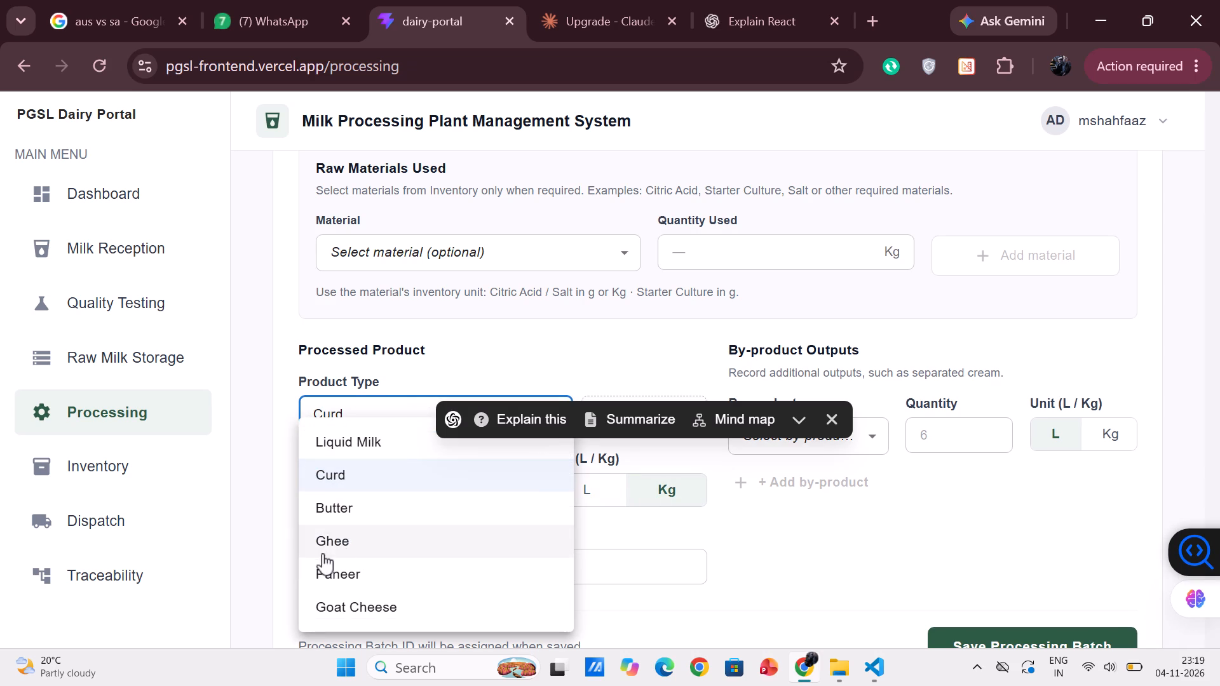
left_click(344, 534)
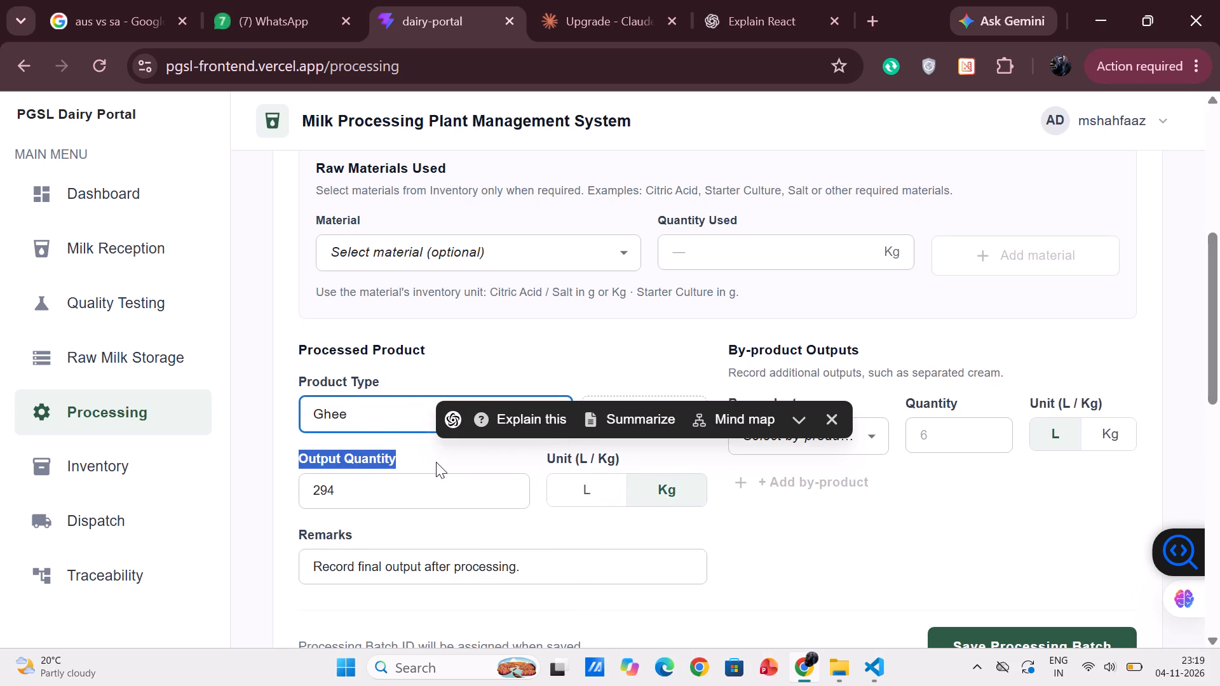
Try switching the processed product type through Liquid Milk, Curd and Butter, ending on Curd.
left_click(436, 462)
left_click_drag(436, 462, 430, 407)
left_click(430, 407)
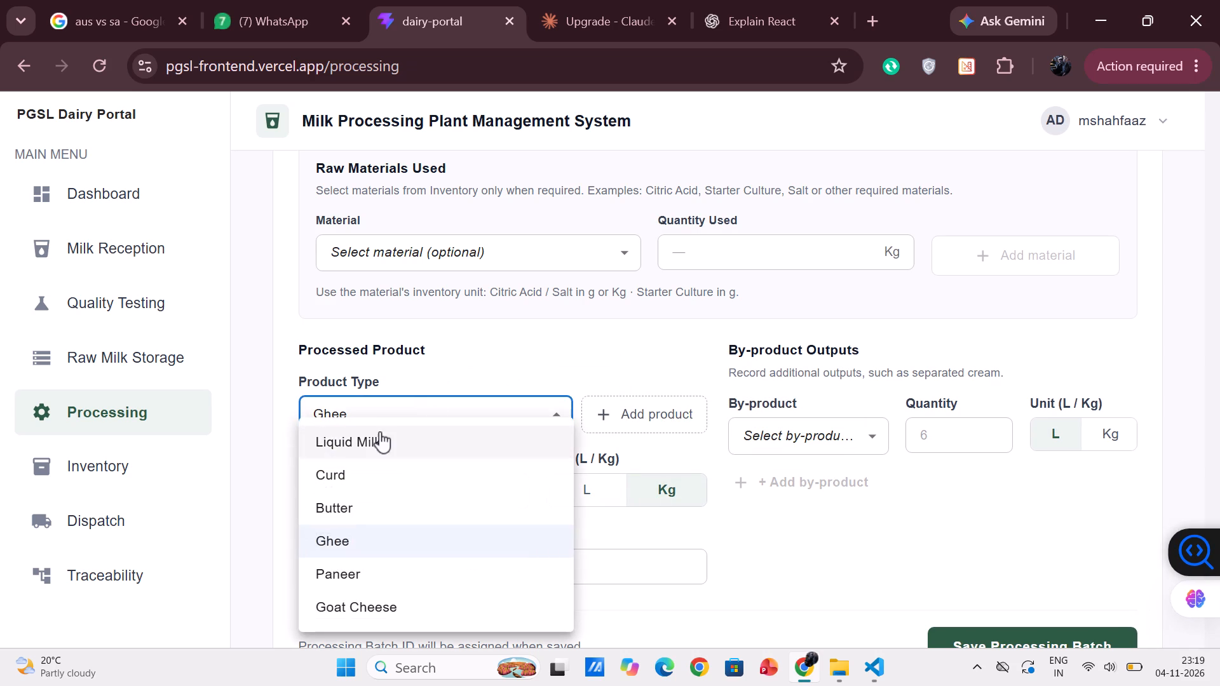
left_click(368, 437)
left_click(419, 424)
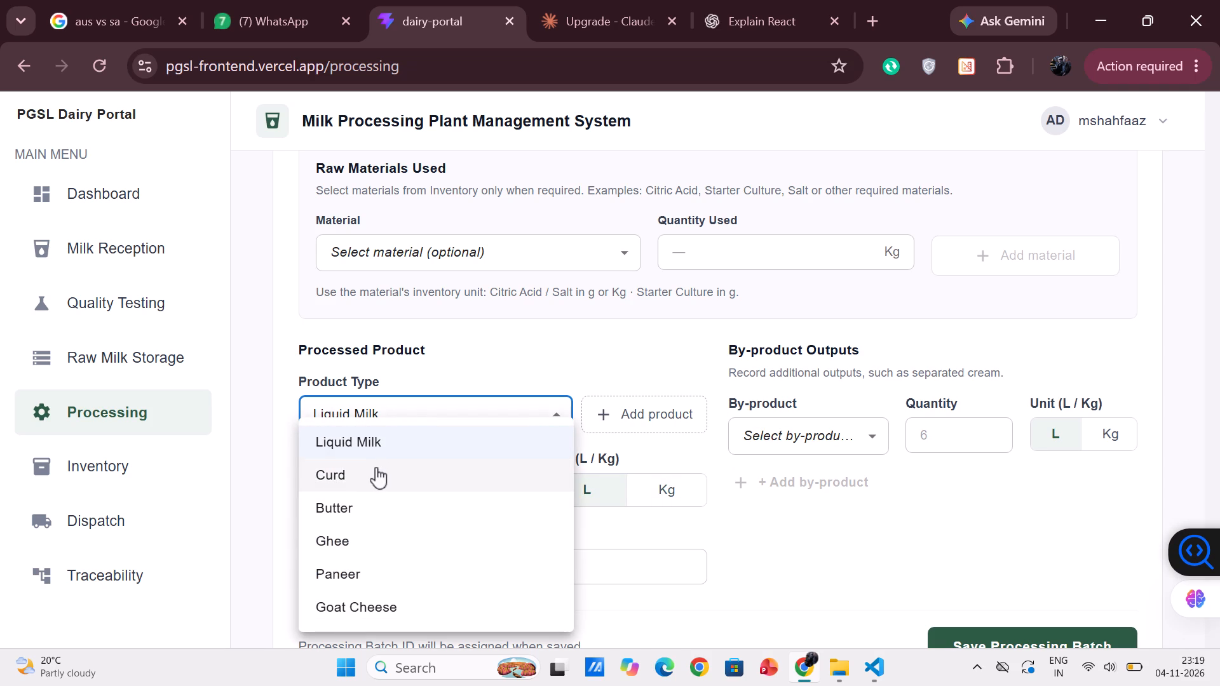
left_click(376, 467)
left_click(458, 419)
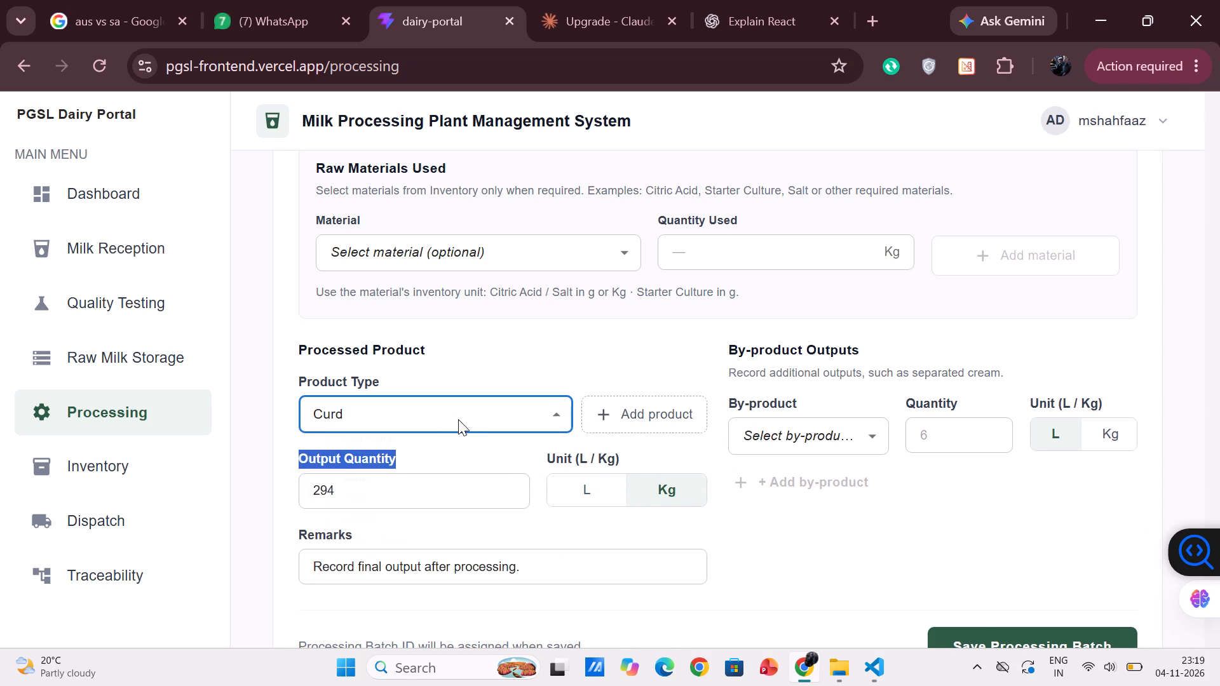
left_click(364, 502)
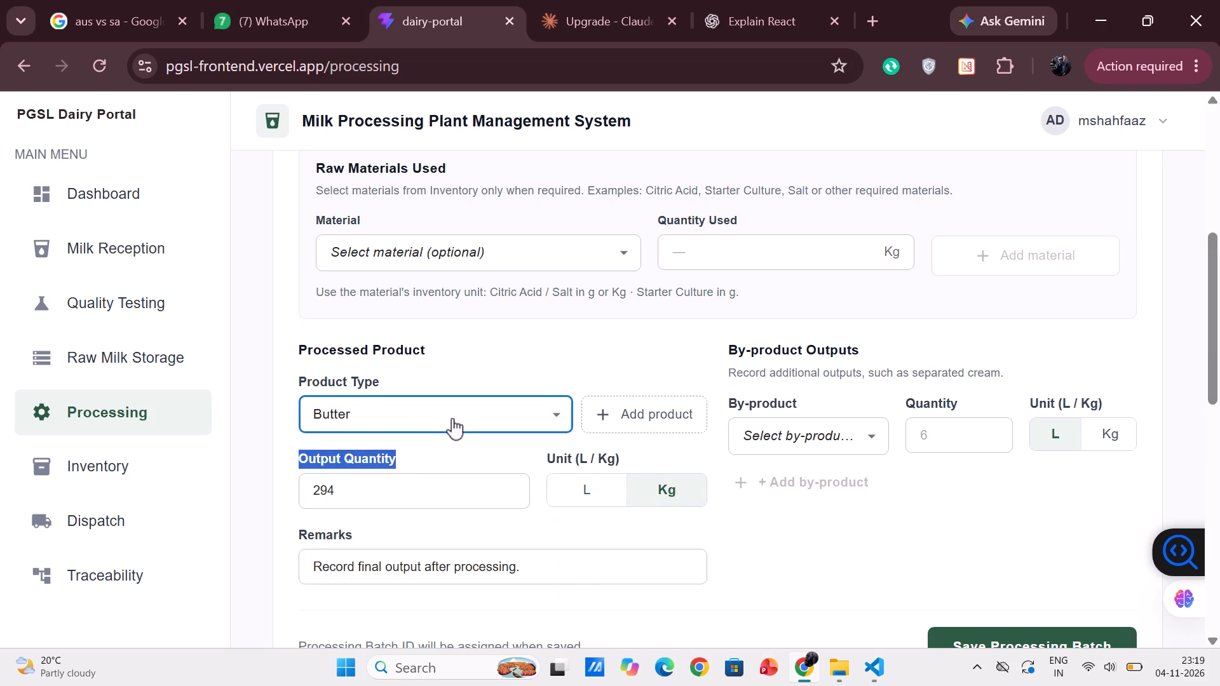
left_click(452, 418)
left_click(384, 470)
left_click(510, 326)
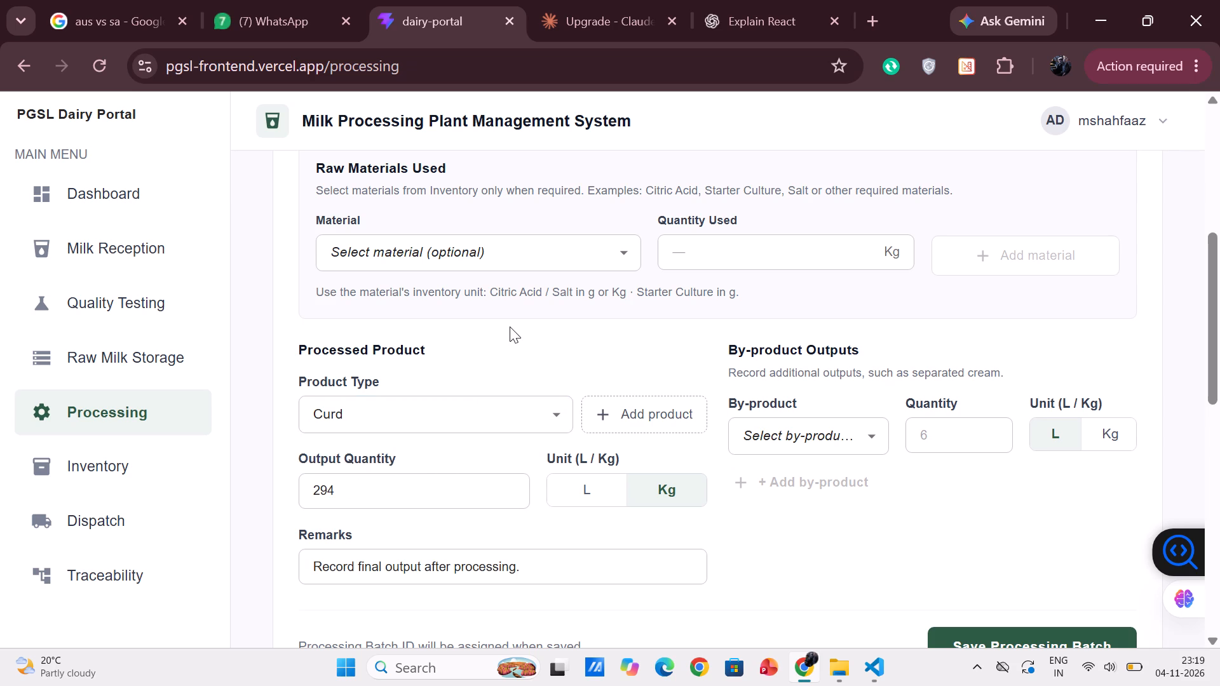
scroll(510, 326, "up", 5)
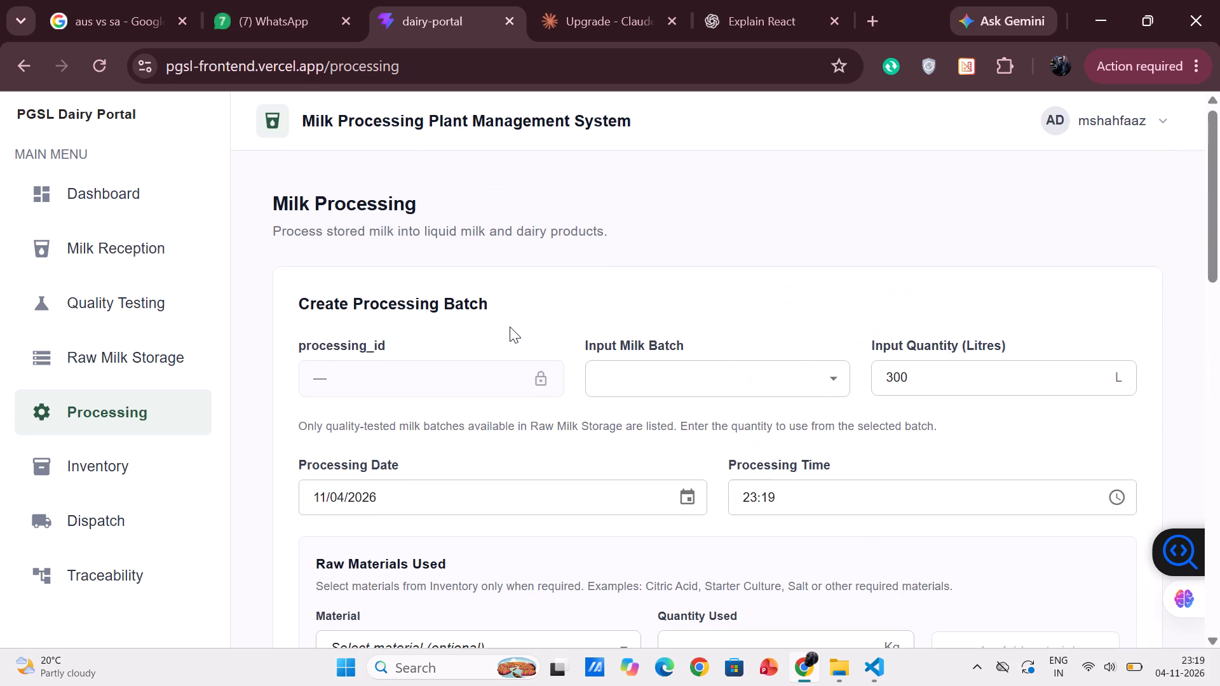
left_click(661, 362)
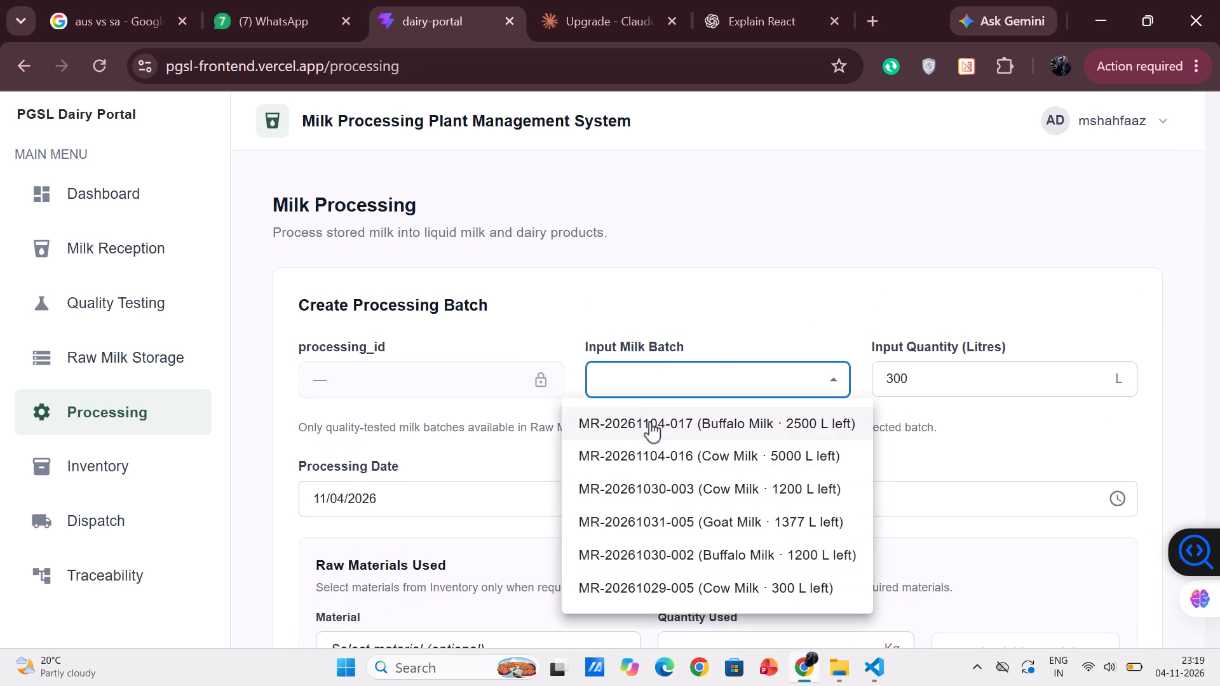
left_click(636, 452)
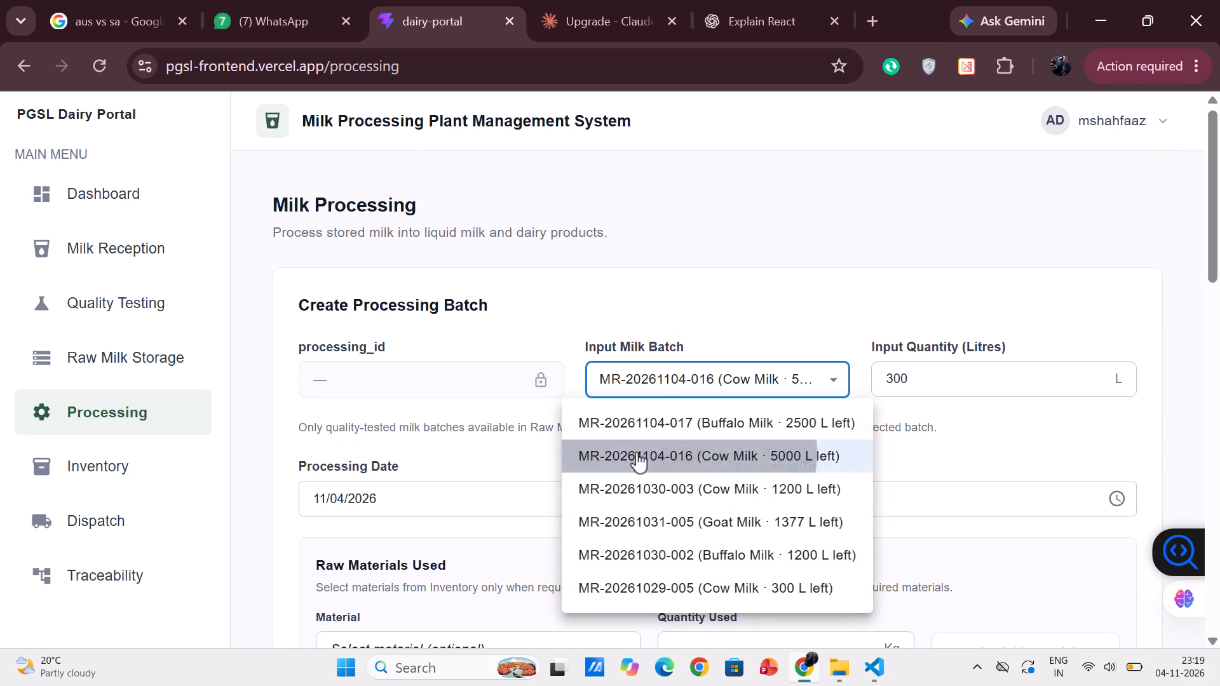
left_click(958, 382)
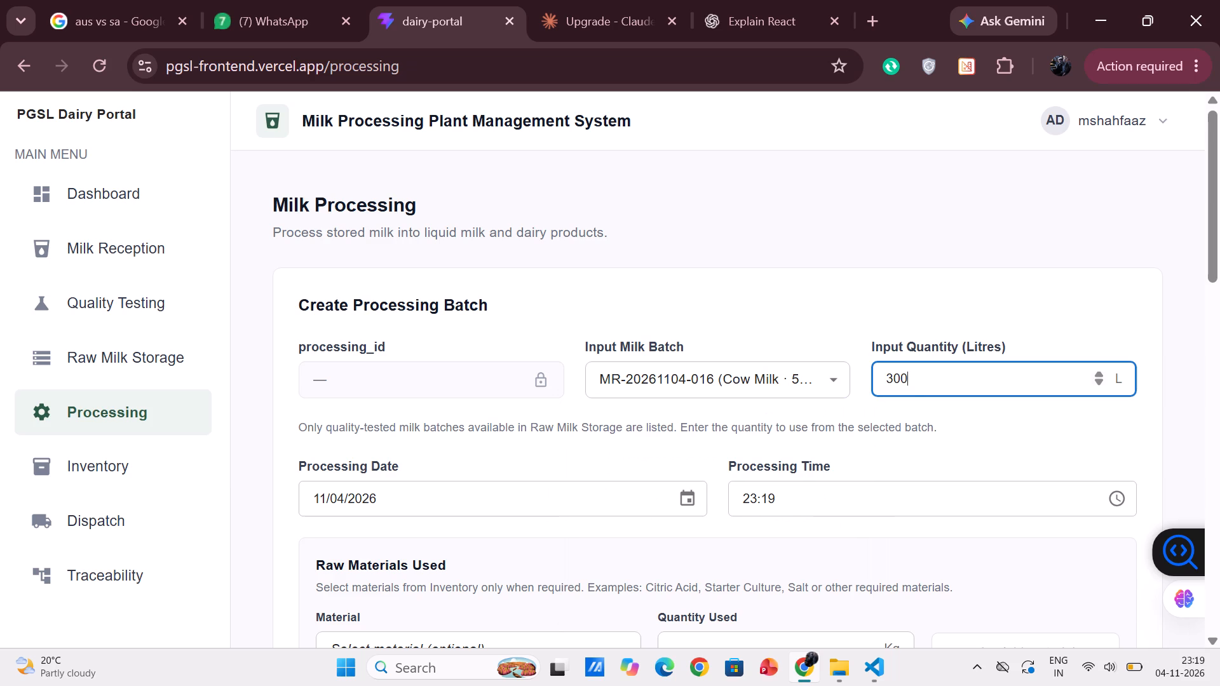
key("BackSpace")
key("BackSpace")
key("BackSpace")
type("2000")
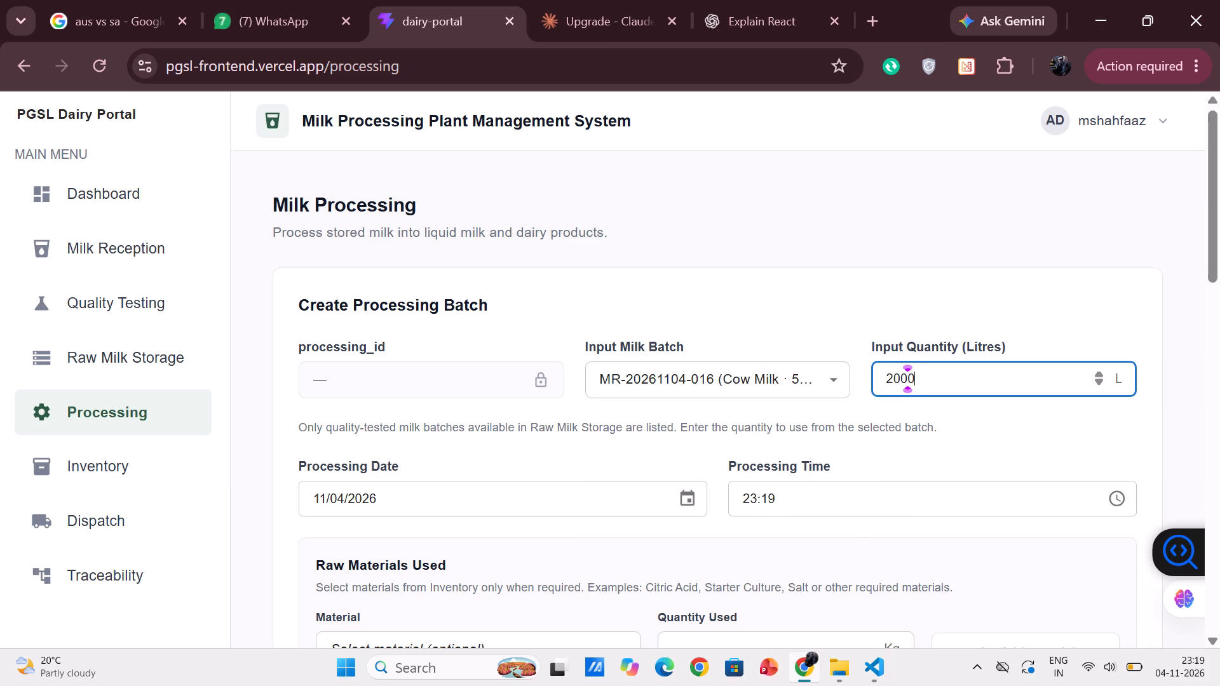
Under Raw Materials Used, choose Citric Acid and set its quantity used to 2 Kg.
scroll(736, 489, "down", 5)
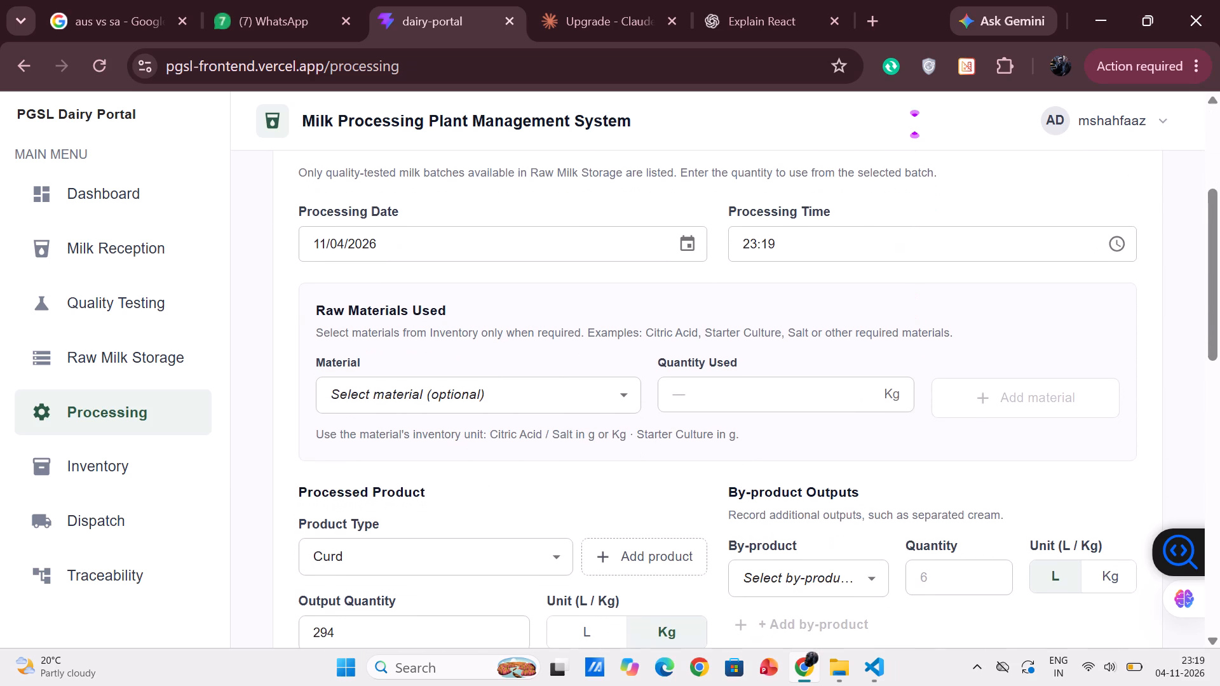
left_click(520, 412)
left_click(385, 474)
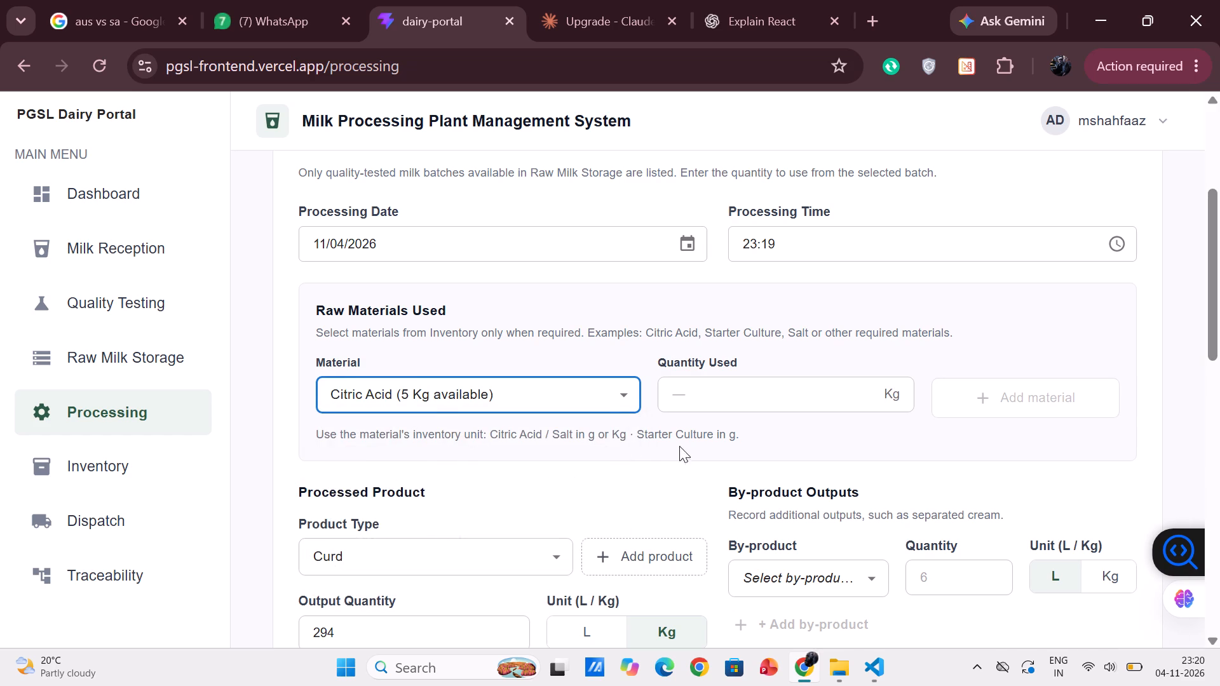
left_click(729, 396)
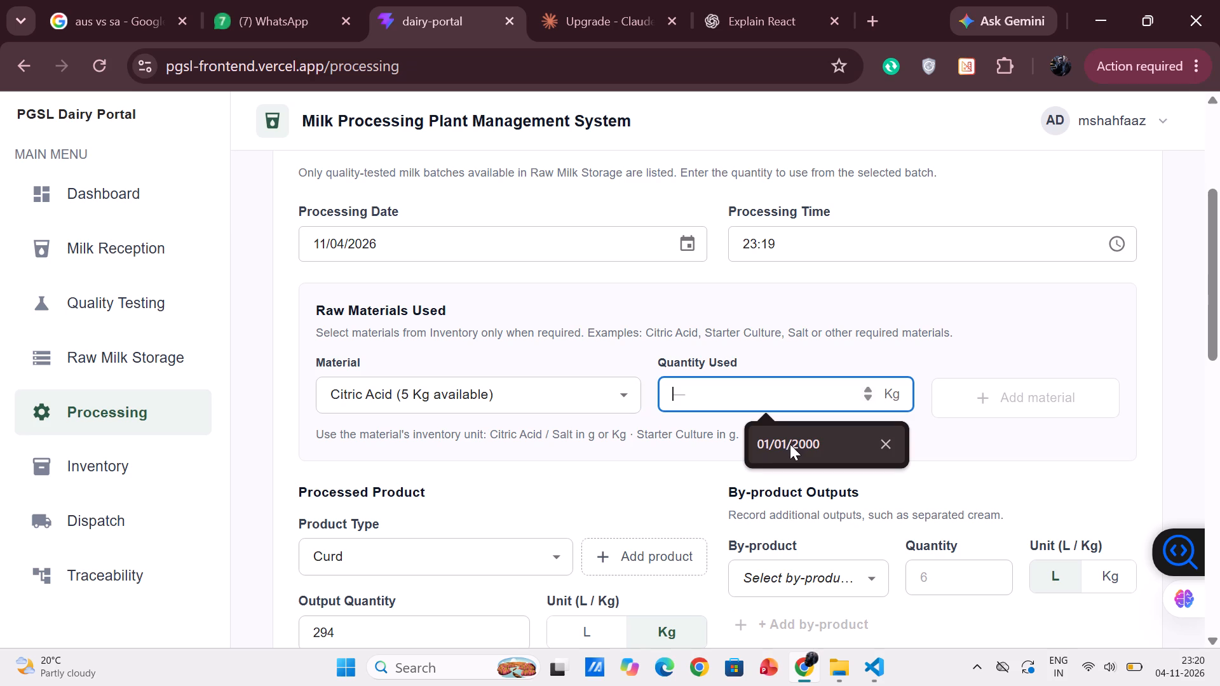
left_click(719, 395)
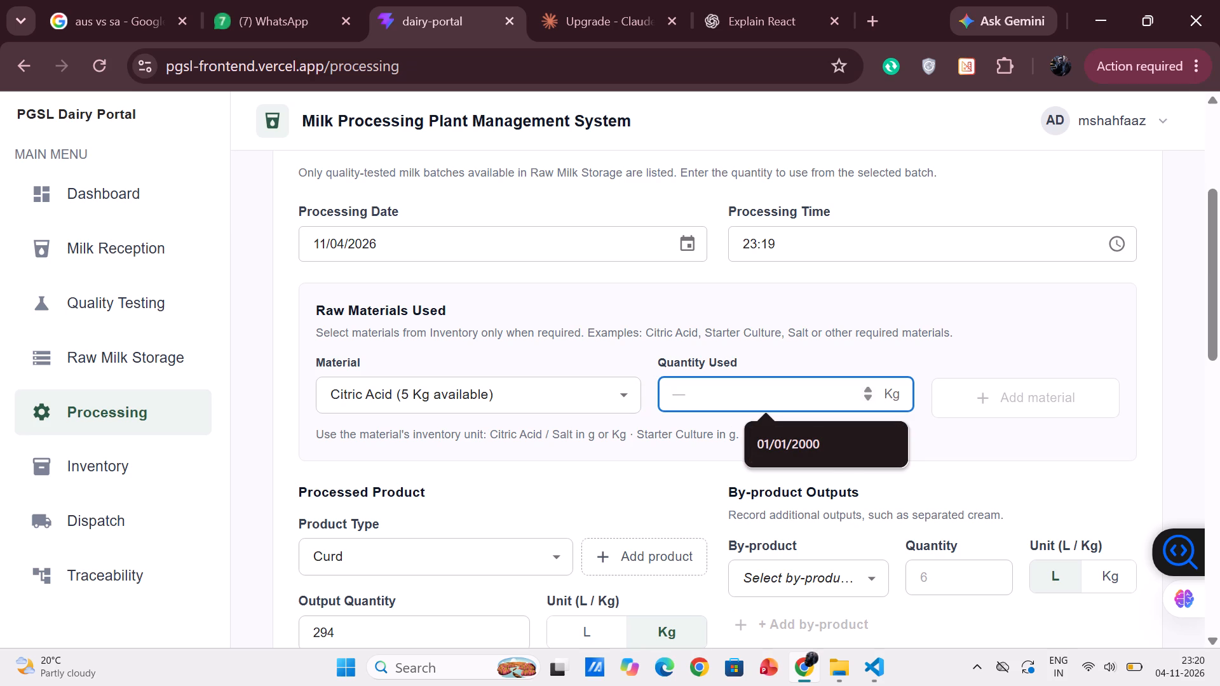
left_click(724, 405)
key("2")
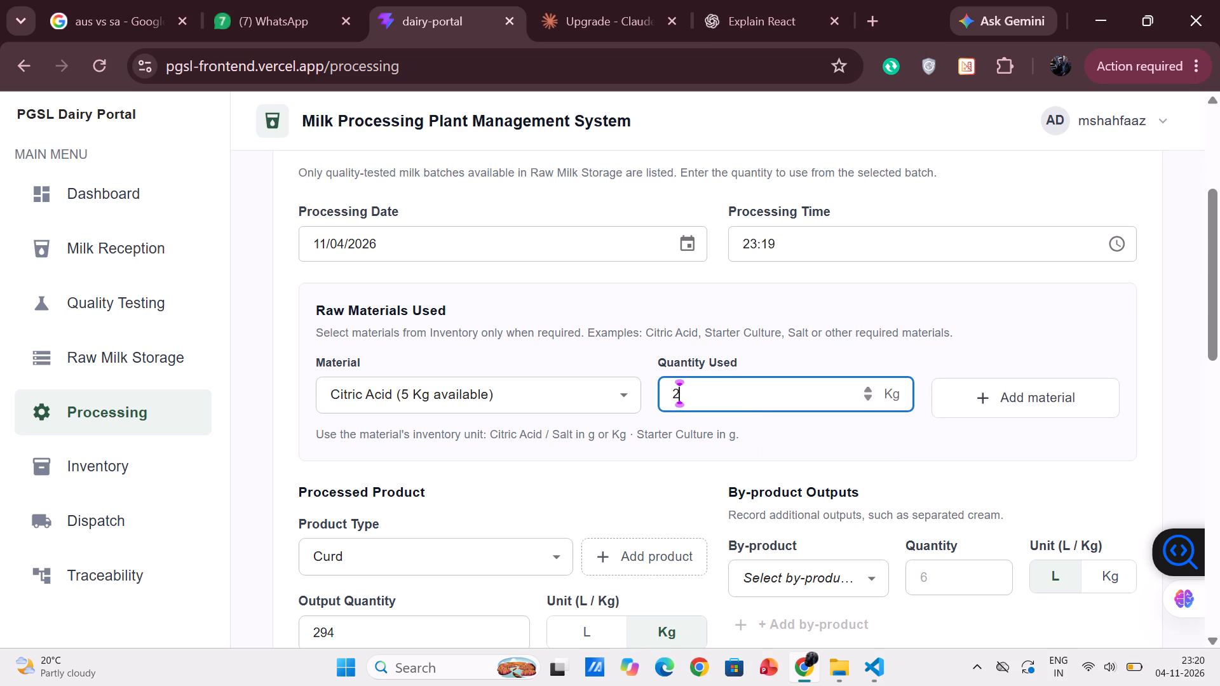
left_click(983, 333)
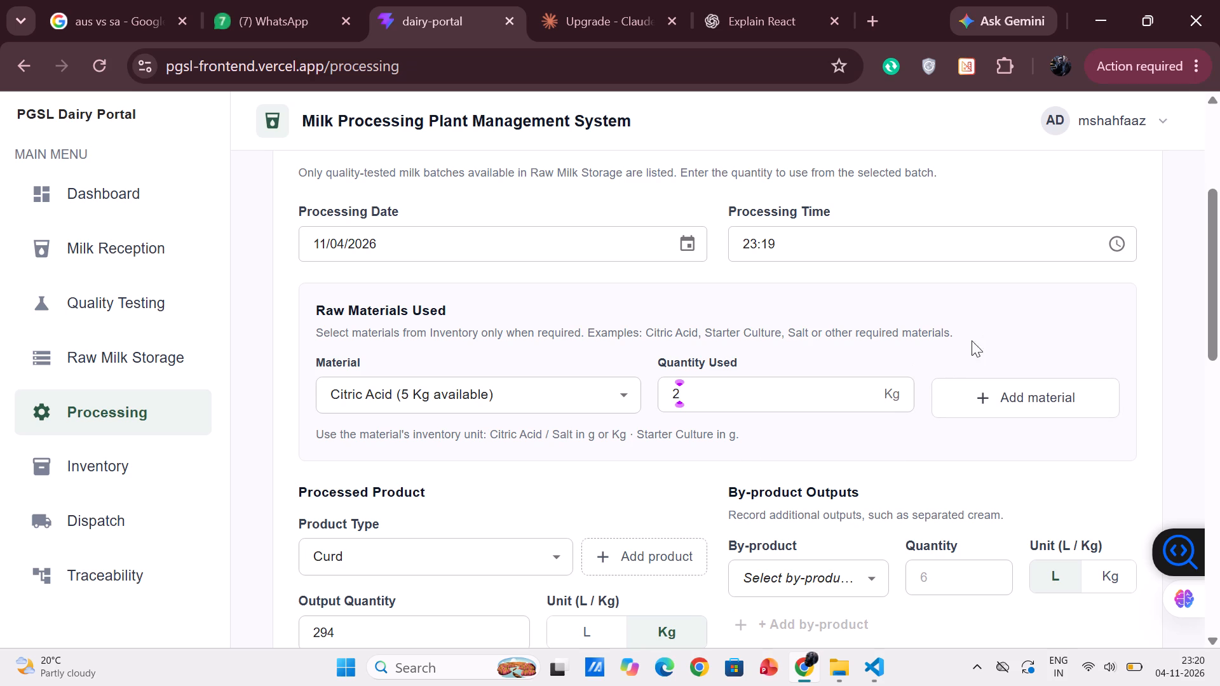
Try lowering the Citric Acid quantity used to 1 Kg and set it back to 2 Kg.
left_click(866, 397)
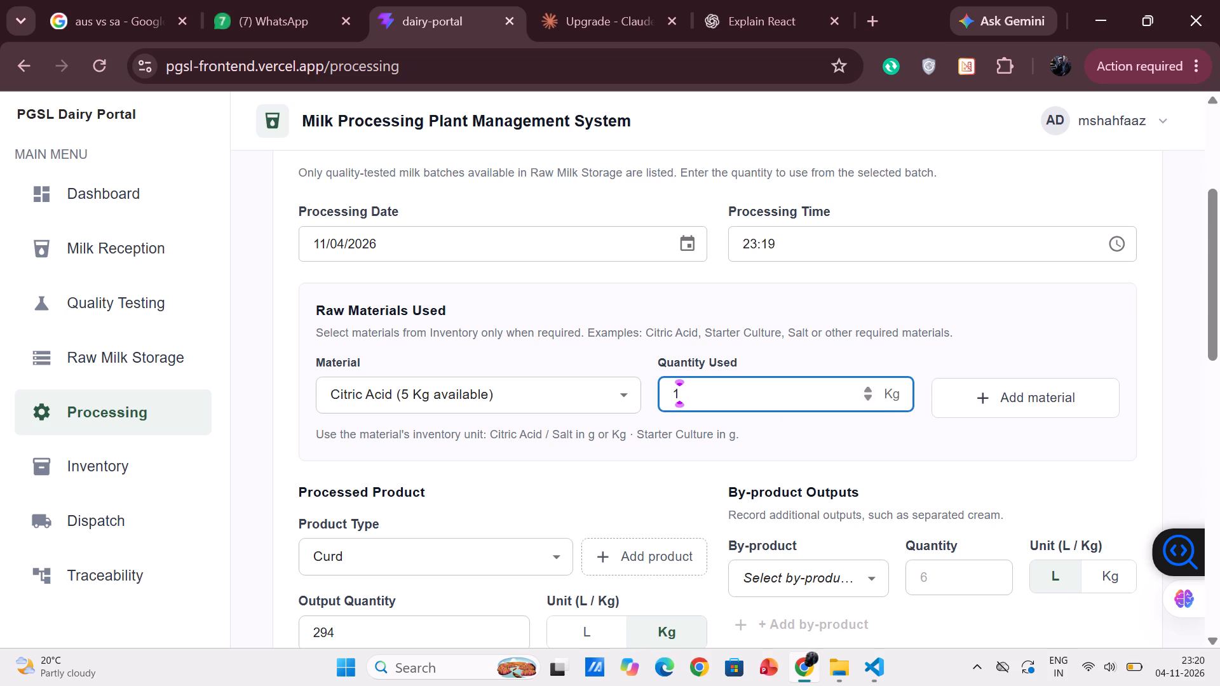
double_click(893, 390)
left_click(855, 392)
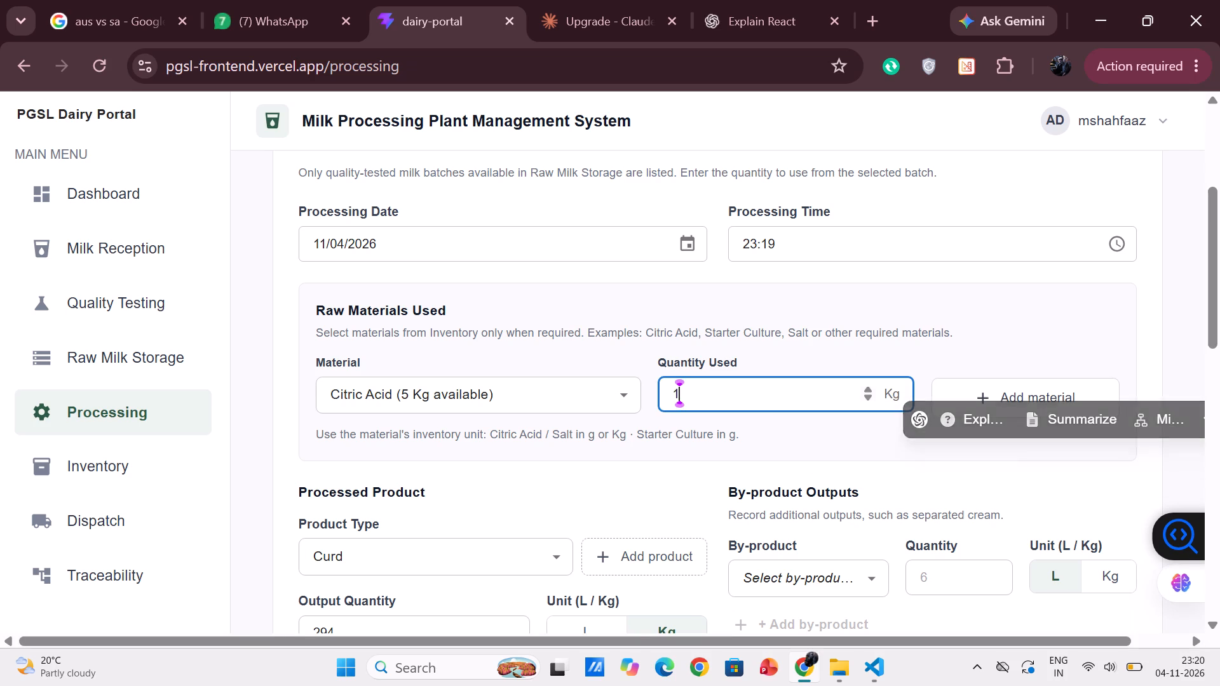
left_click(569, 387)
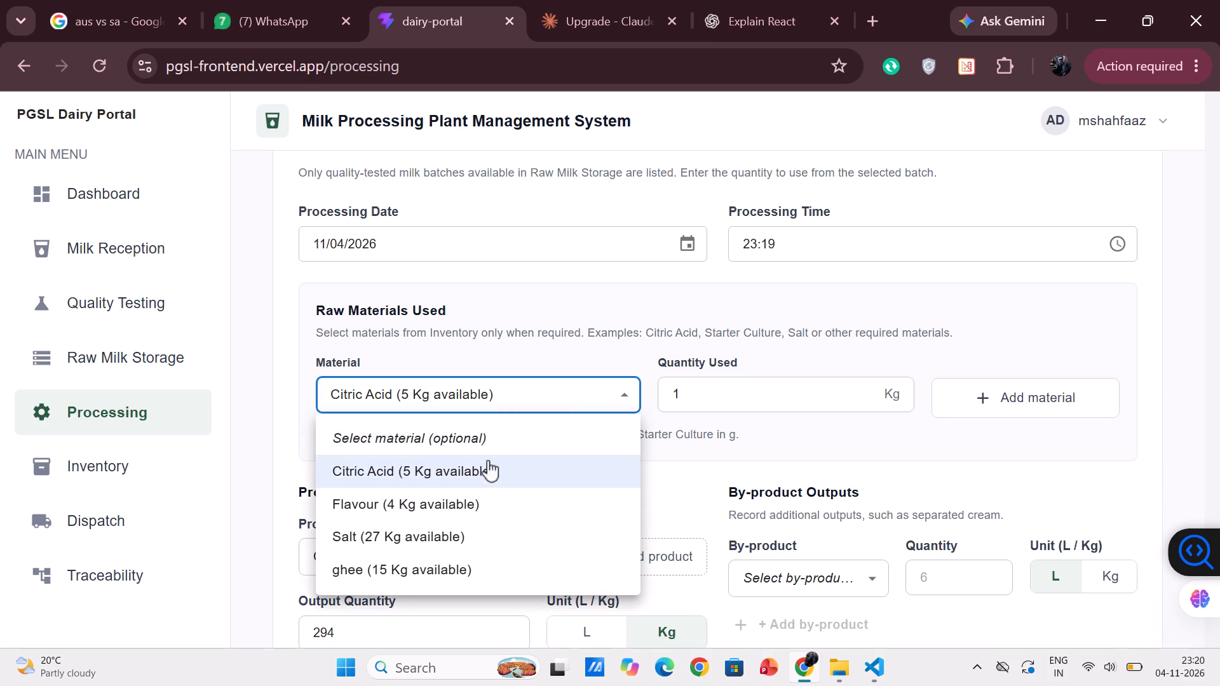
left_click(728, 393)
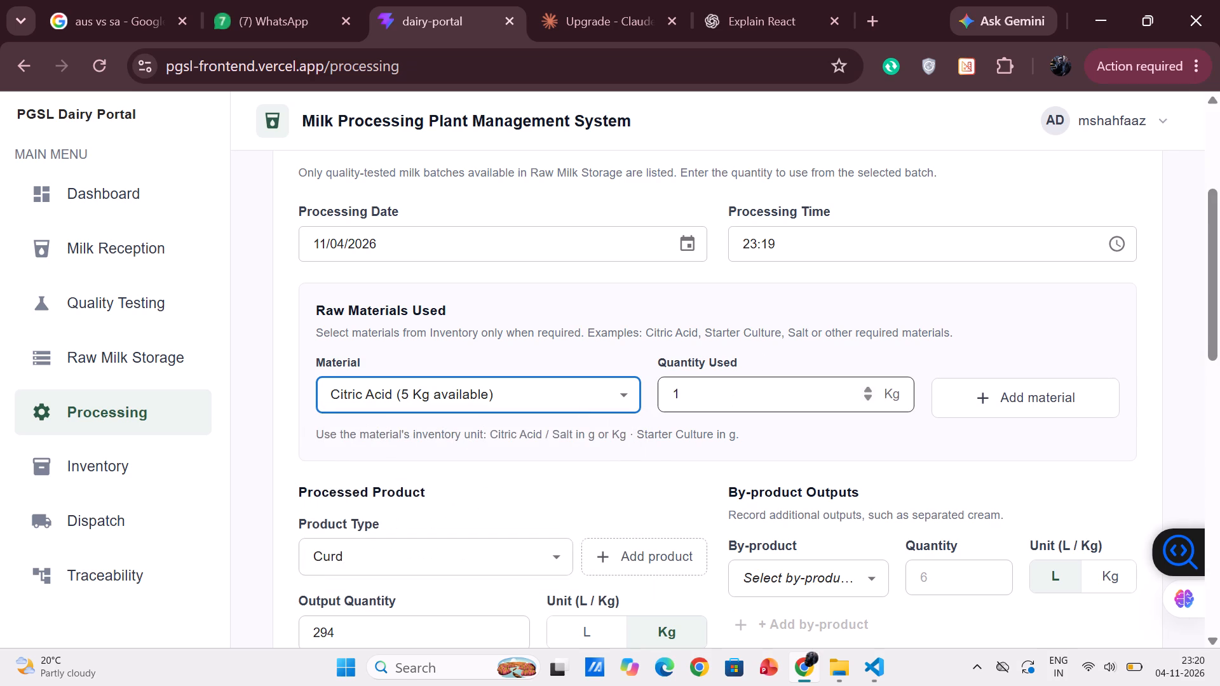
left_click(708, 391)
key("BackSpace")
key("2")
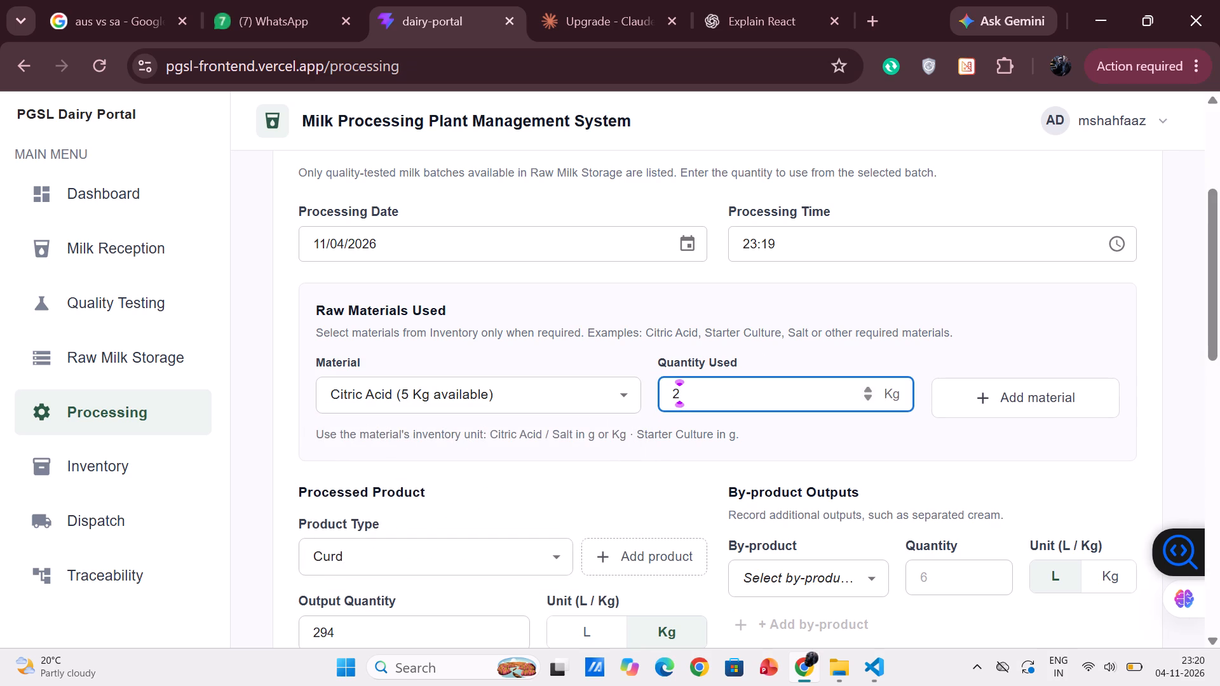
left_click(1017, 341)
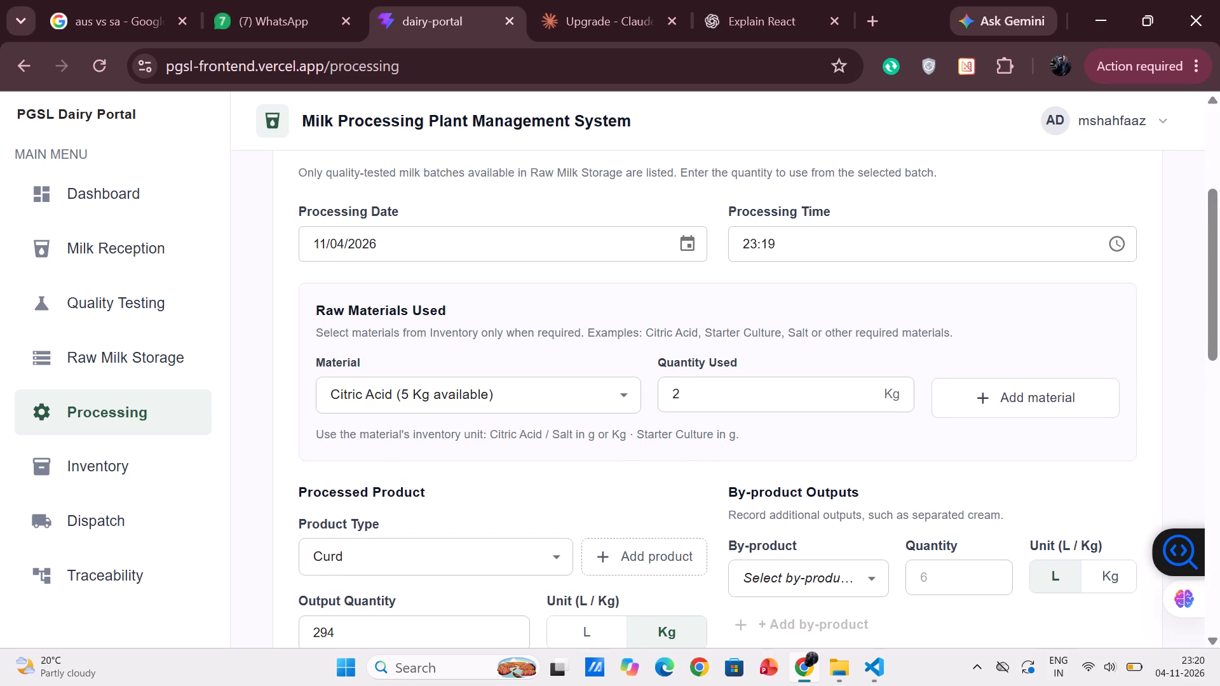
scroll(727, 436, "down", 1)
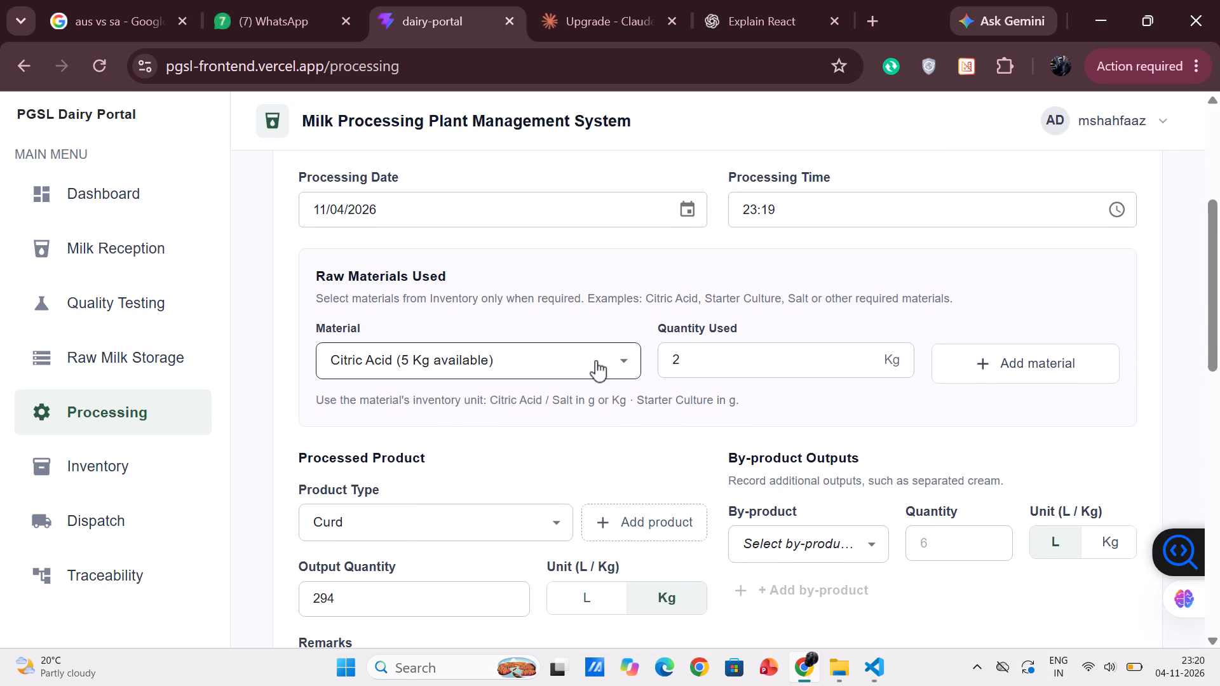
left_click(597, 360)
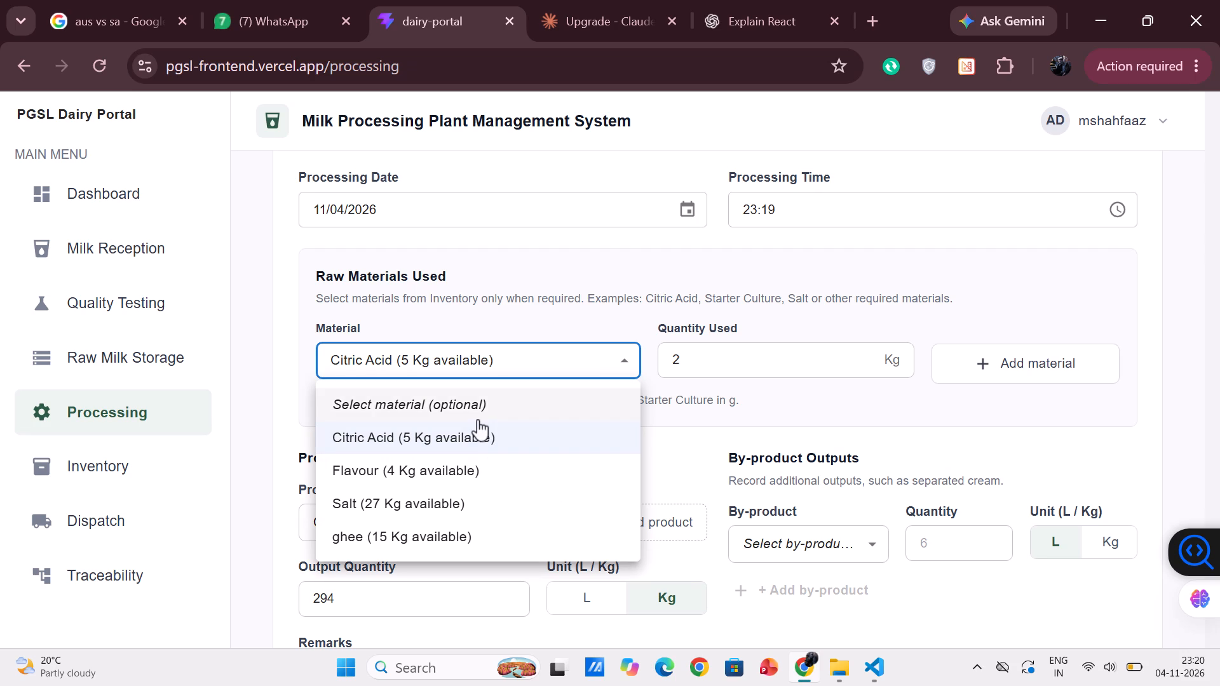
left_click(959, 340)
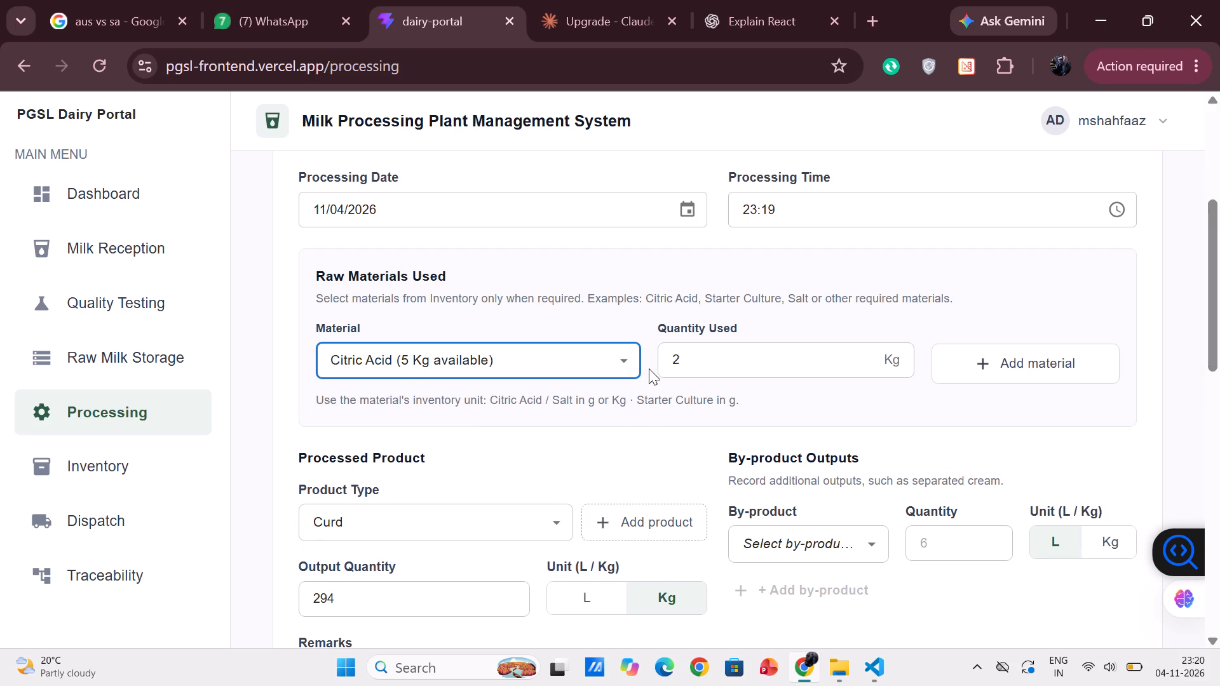
Set the Curd batch's output quantity to 1500 Kg.
scroll(664, 423, "down", 1)
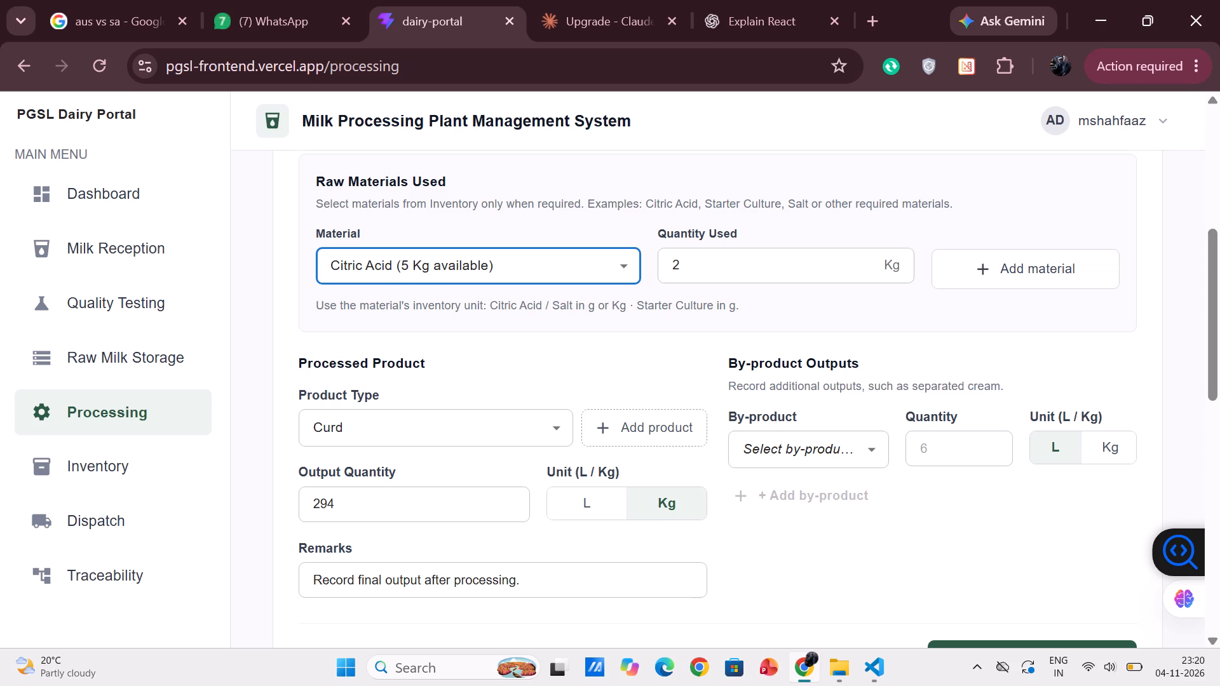
scroll(606, 469, "up", 1)
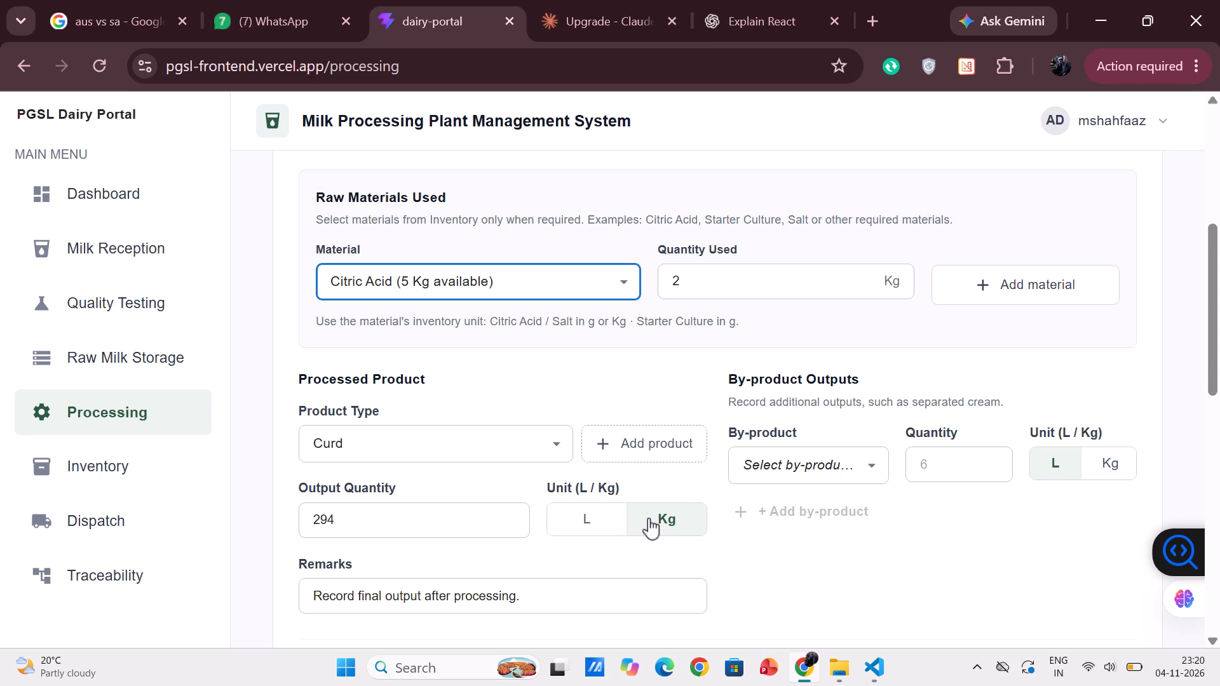
scroll(725, 472, "down", 1)
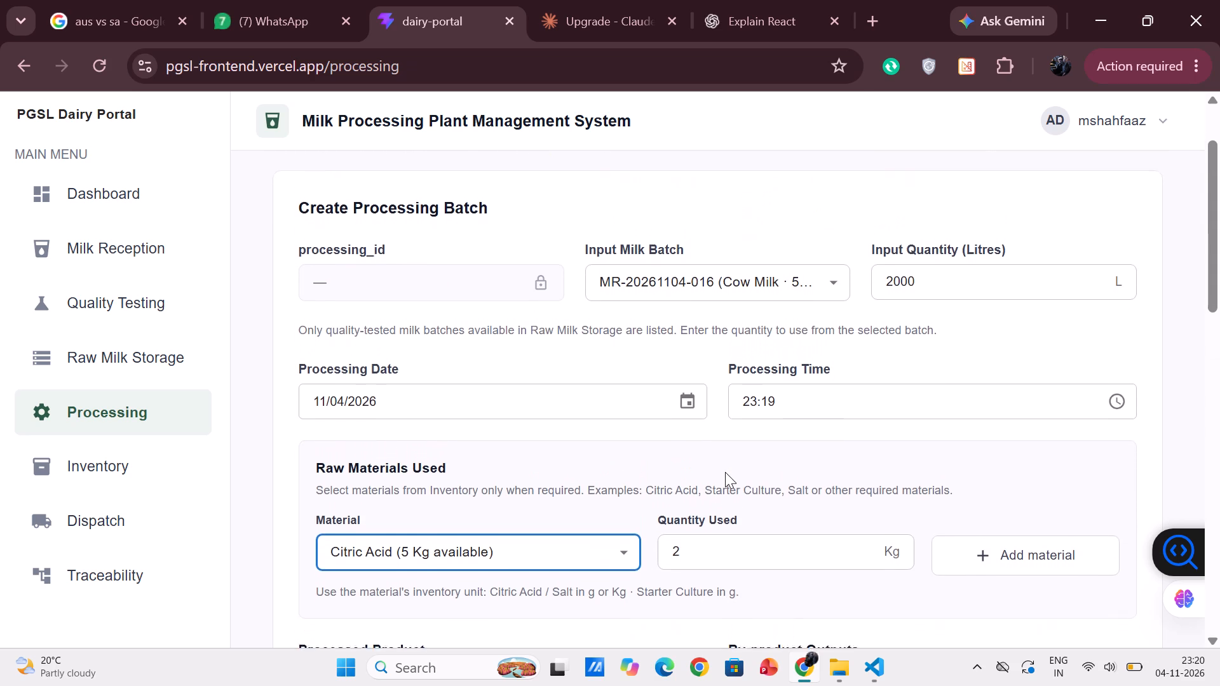
scroll(725, 472, "down", 2)
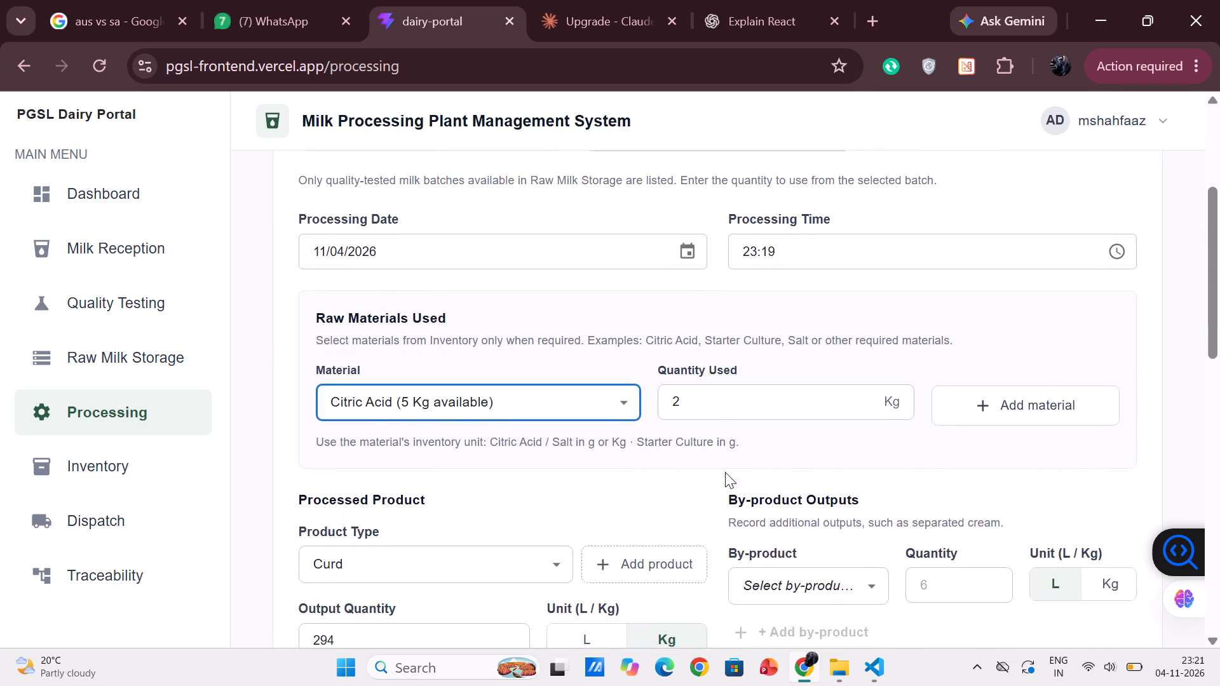
scroll(725, 472, "down", 1)
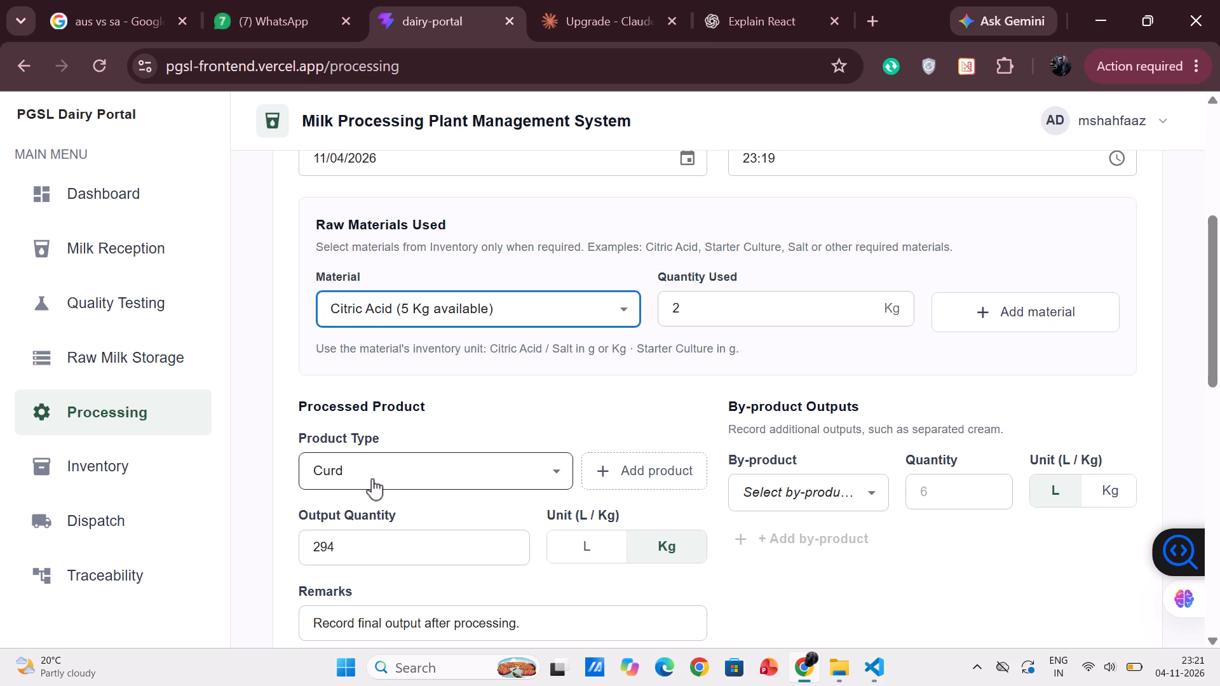
left_click(363, 548)
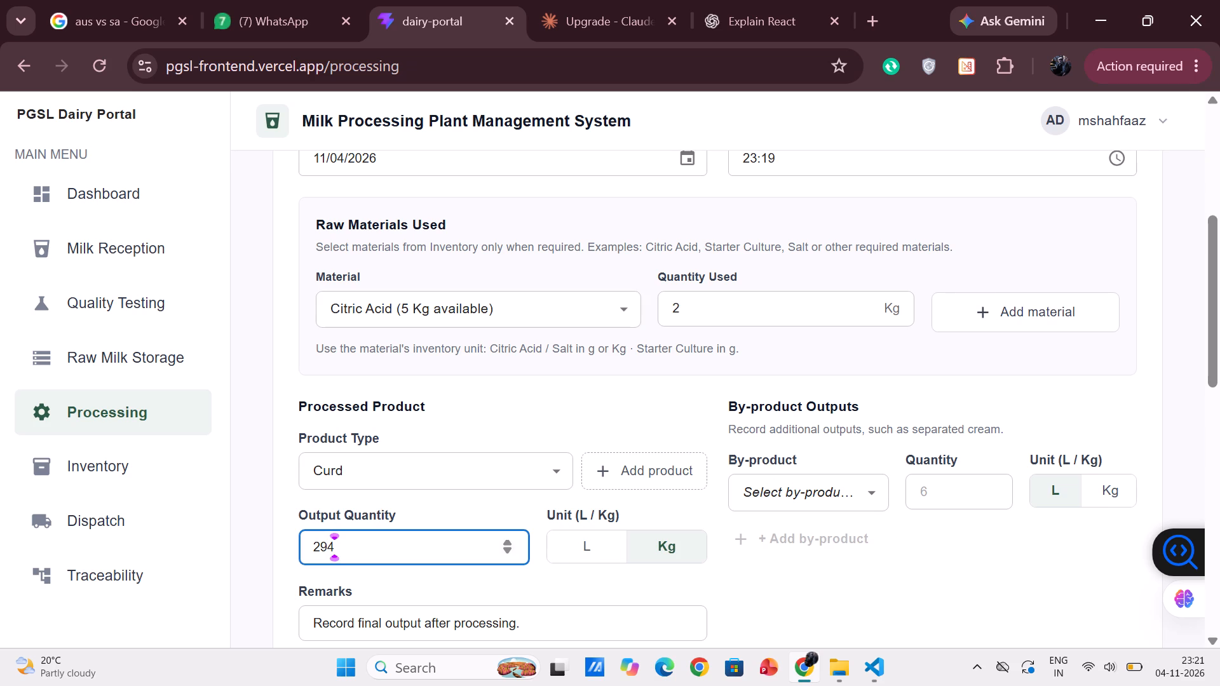
key("BackSpace")
key("BackSpace")
key("BackSpace")
type("1500")
Choose Cream as the by-product output and set its quantity to 10 Kg.
left_click(806, 480)
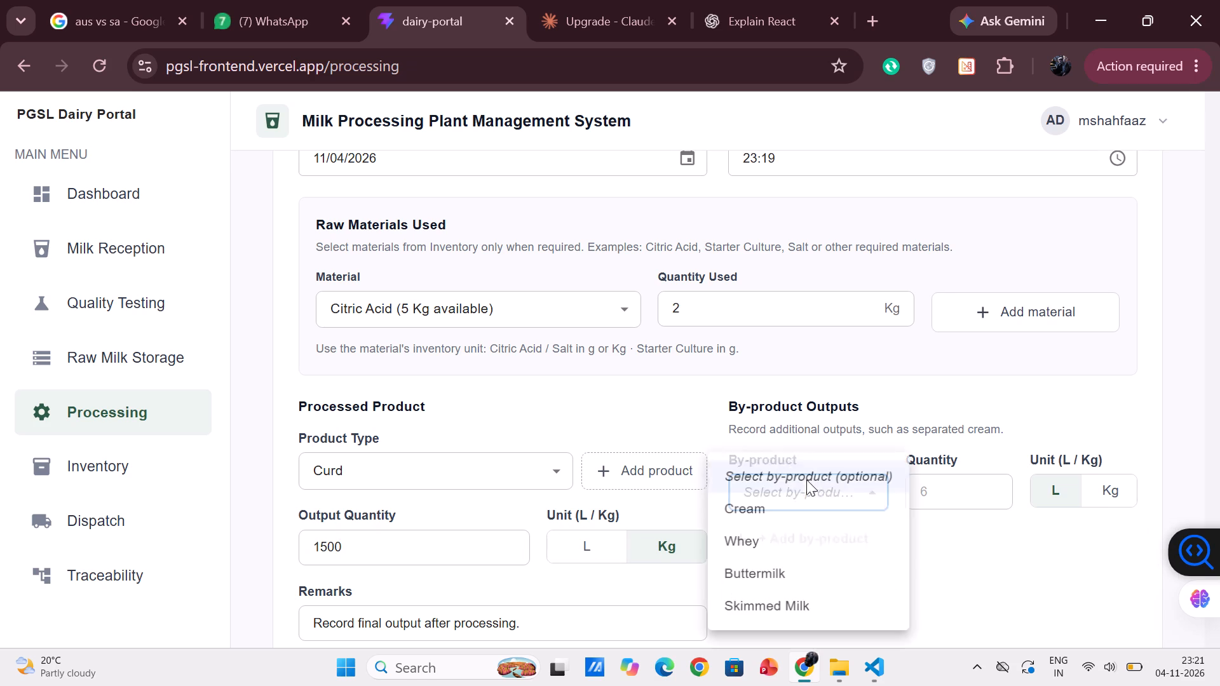
left_click(753, 499)
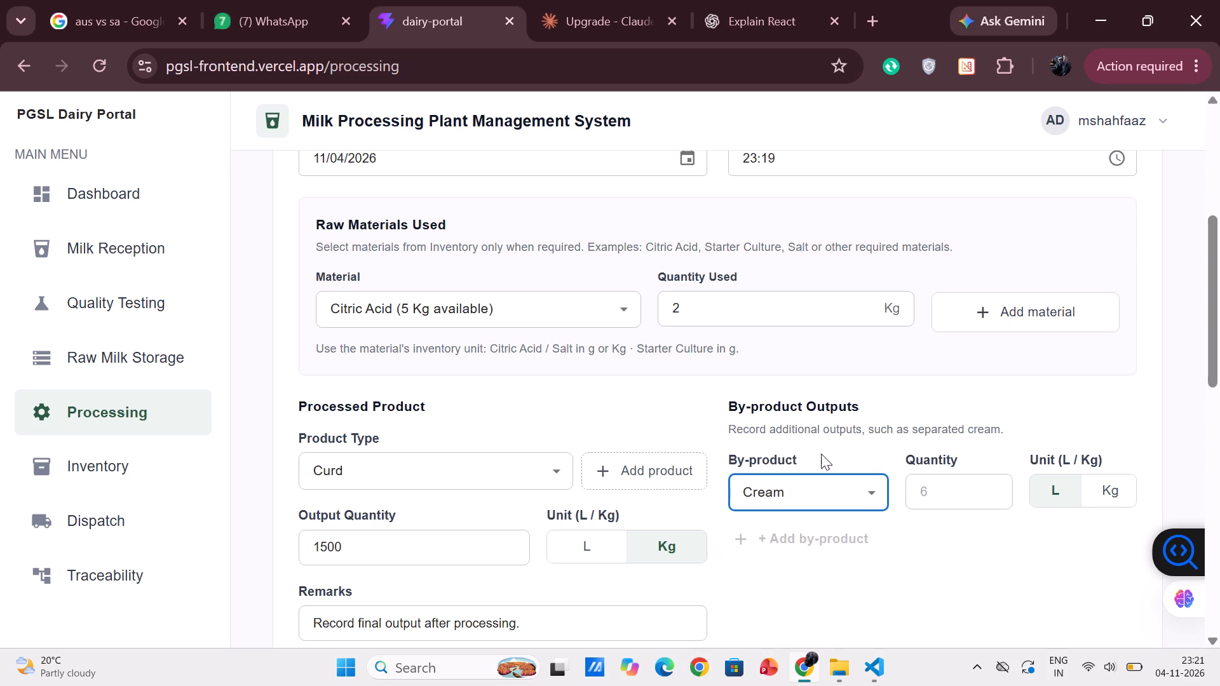
scroll(821, 454, "down", 1)
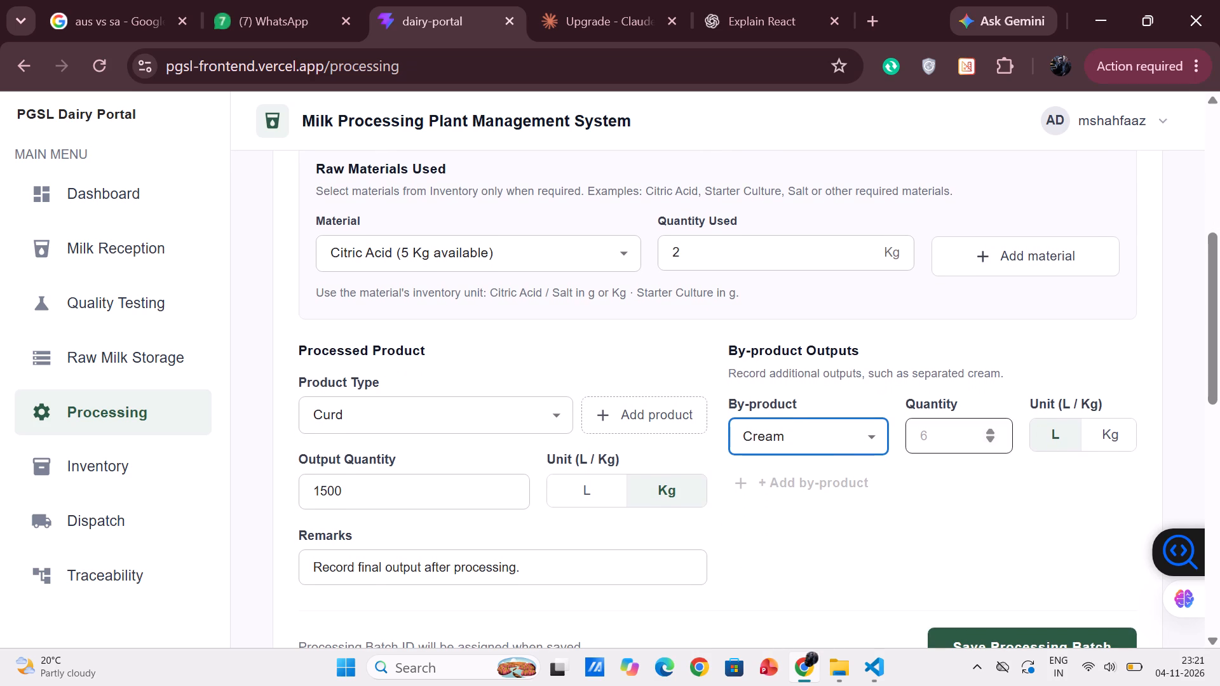
left_click(1100, 432)
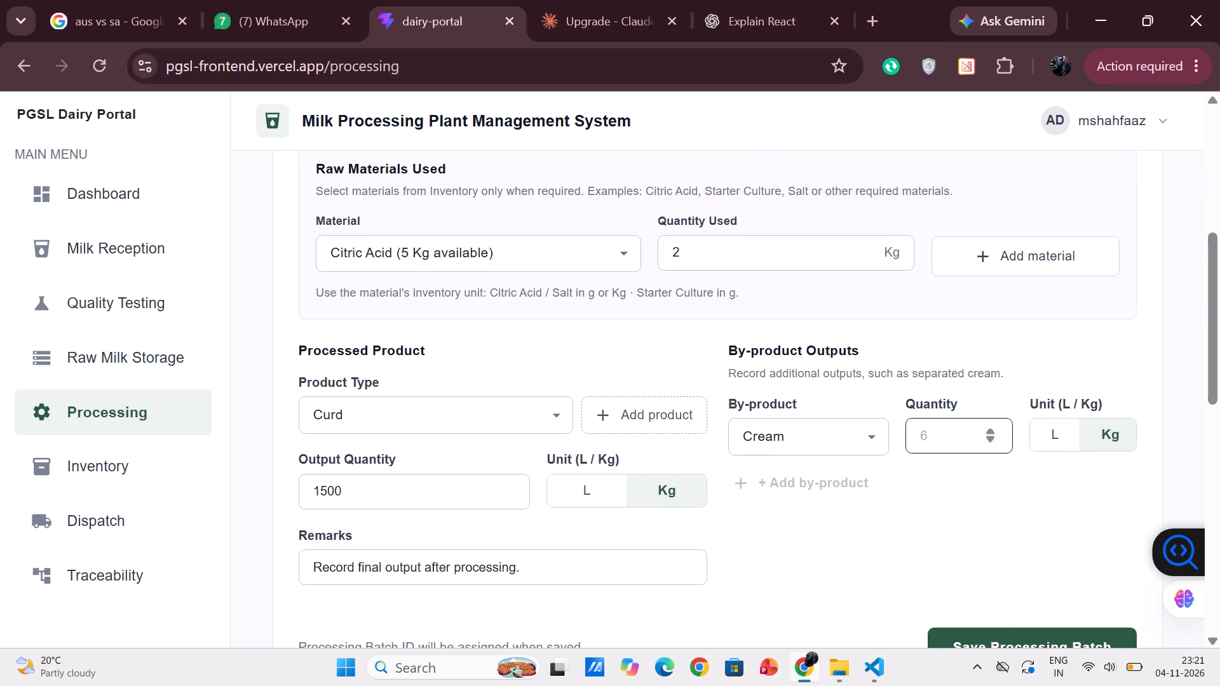
left_click(971, 431)
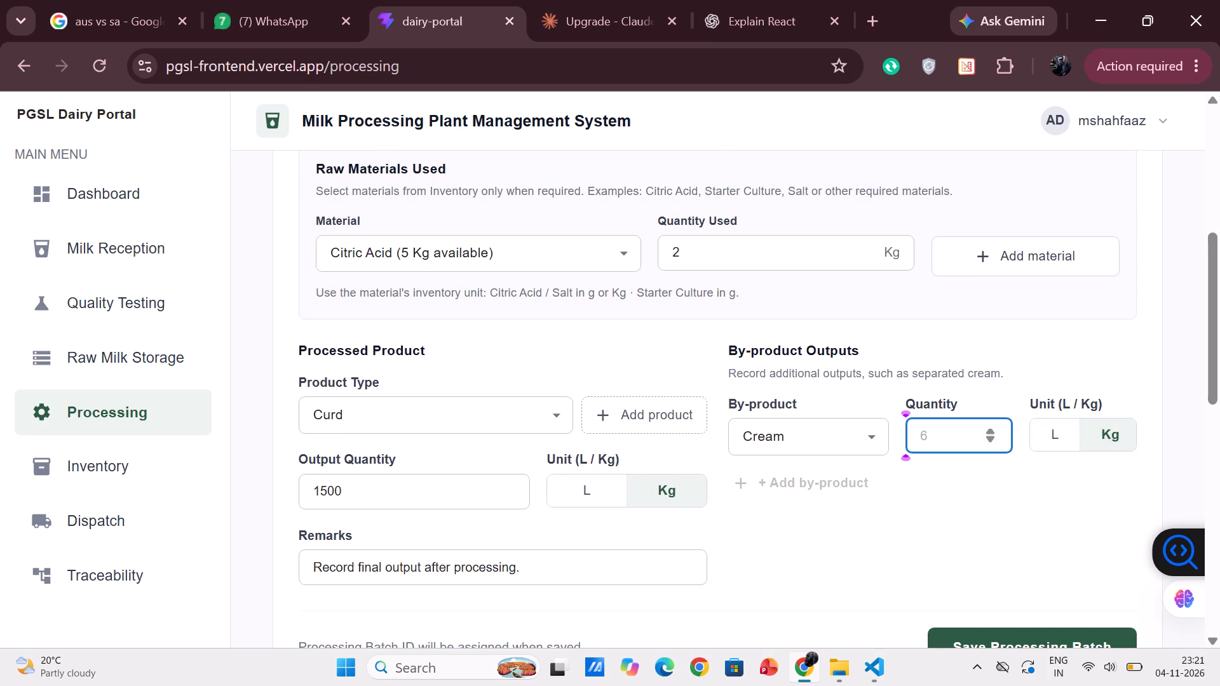
scroll(971, 431, "up", 1)
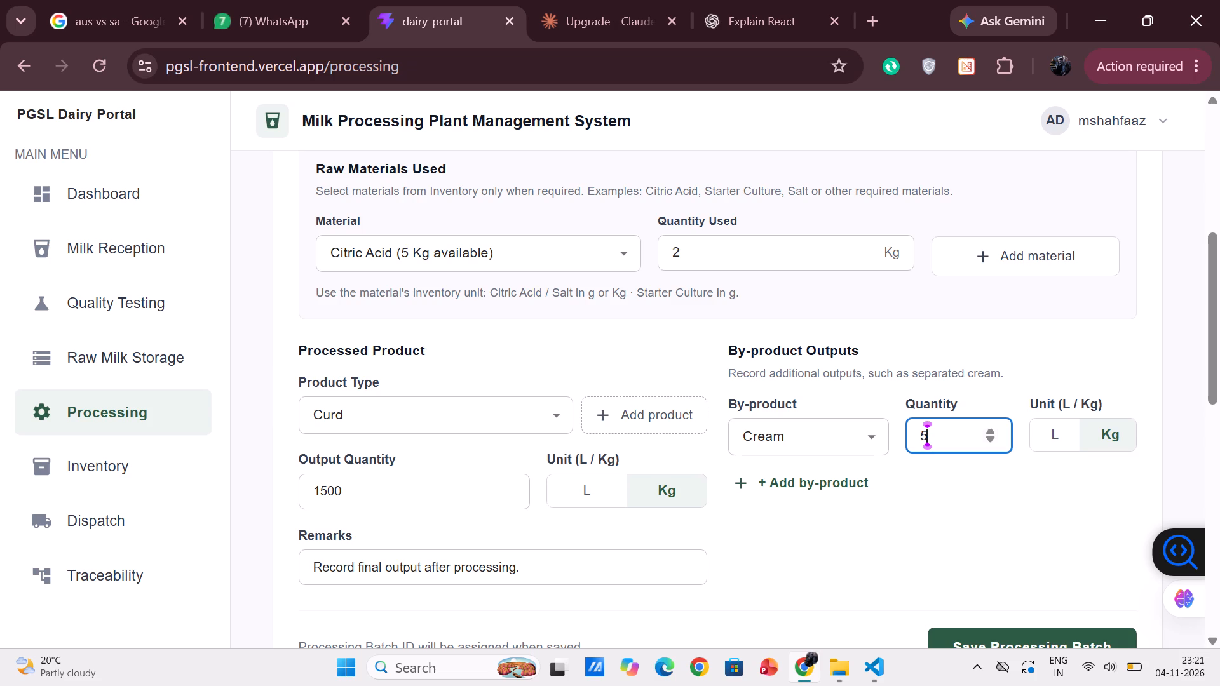
key("BackSpace")
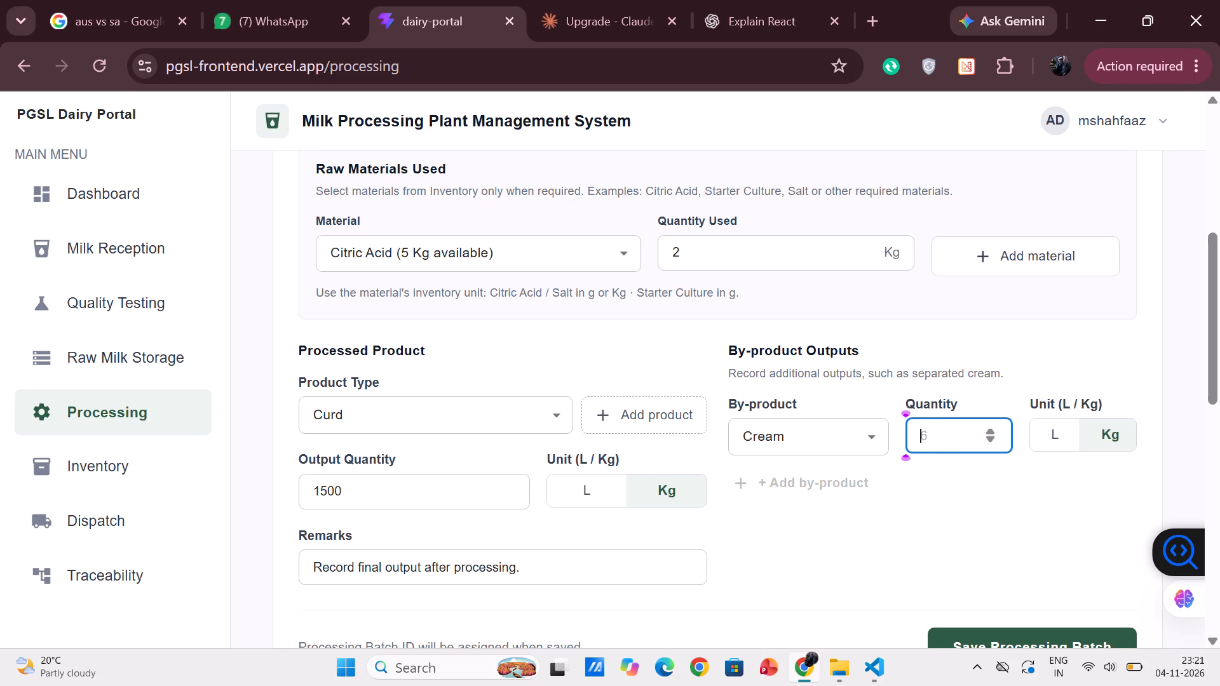
type("10")
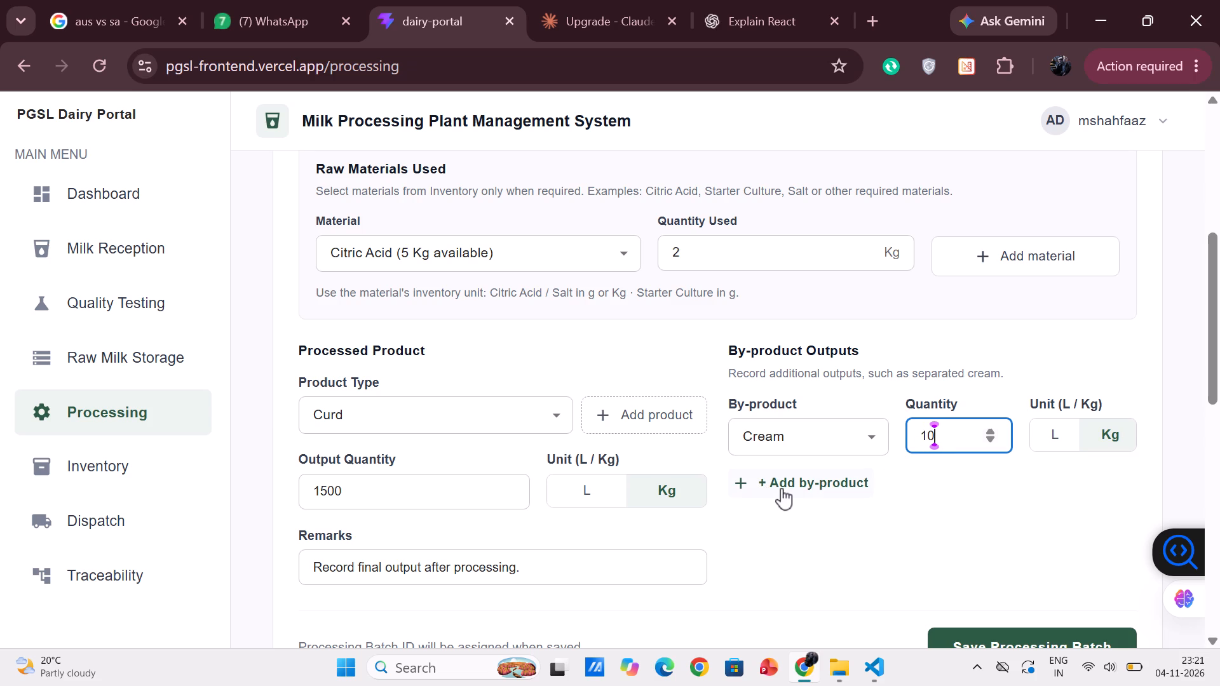
left_click(968, 497)
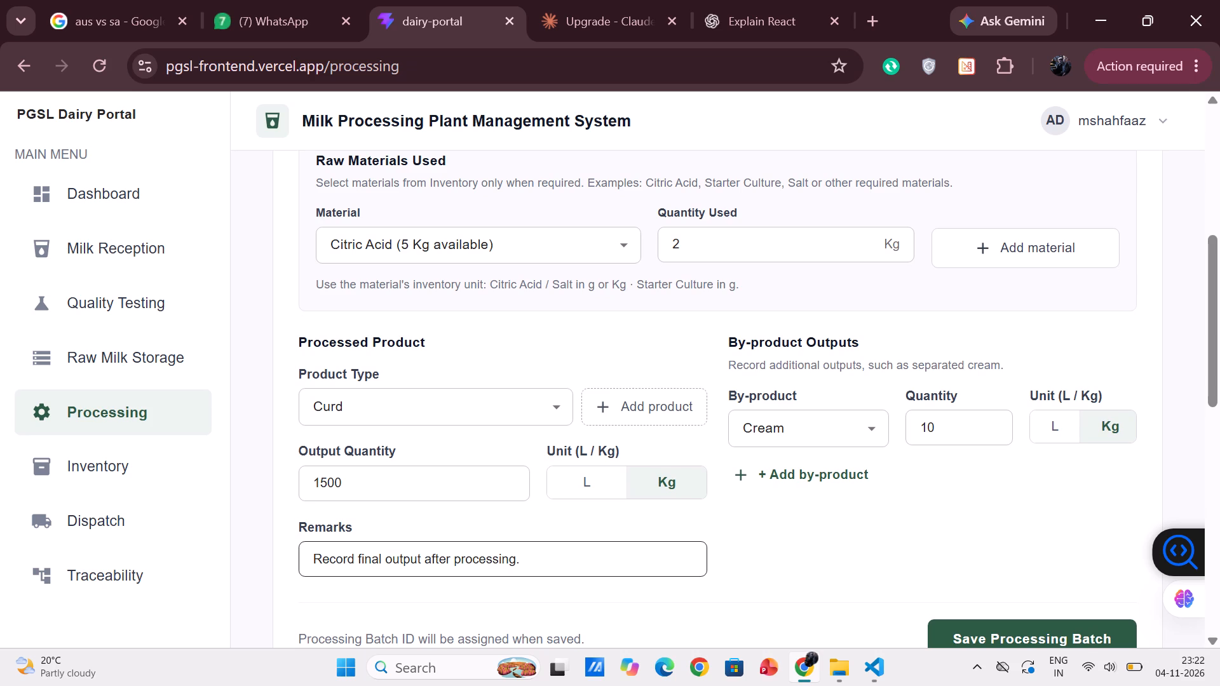
left_click(815, 433)
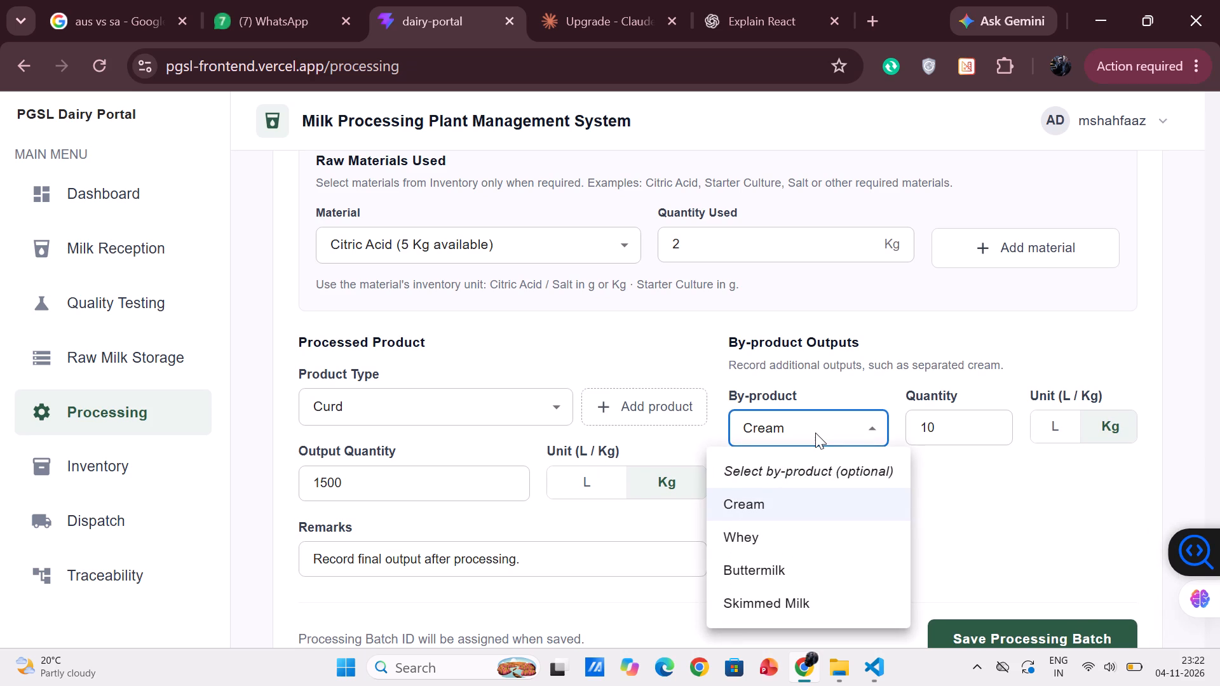
left_click(815, 433)
Review the Recent Processing Batches list and recheck the entries in the batch form.
scroll(895, 524, "down", 1)
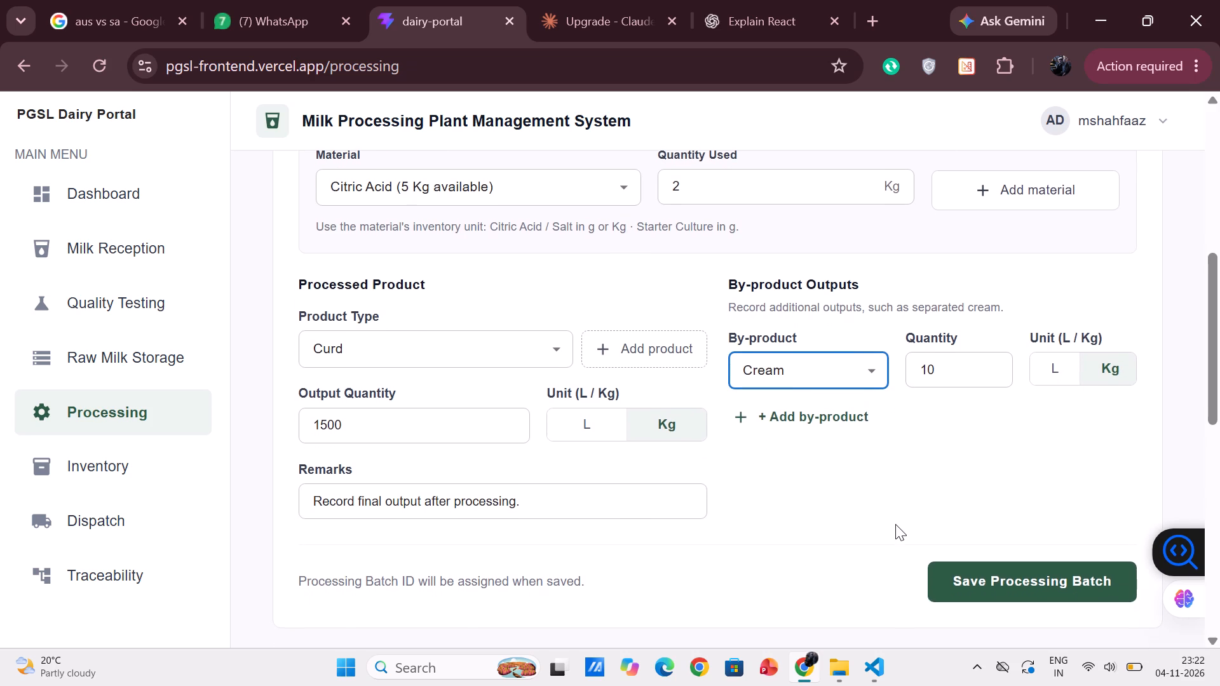
scroll(895, 524, "down", 2)
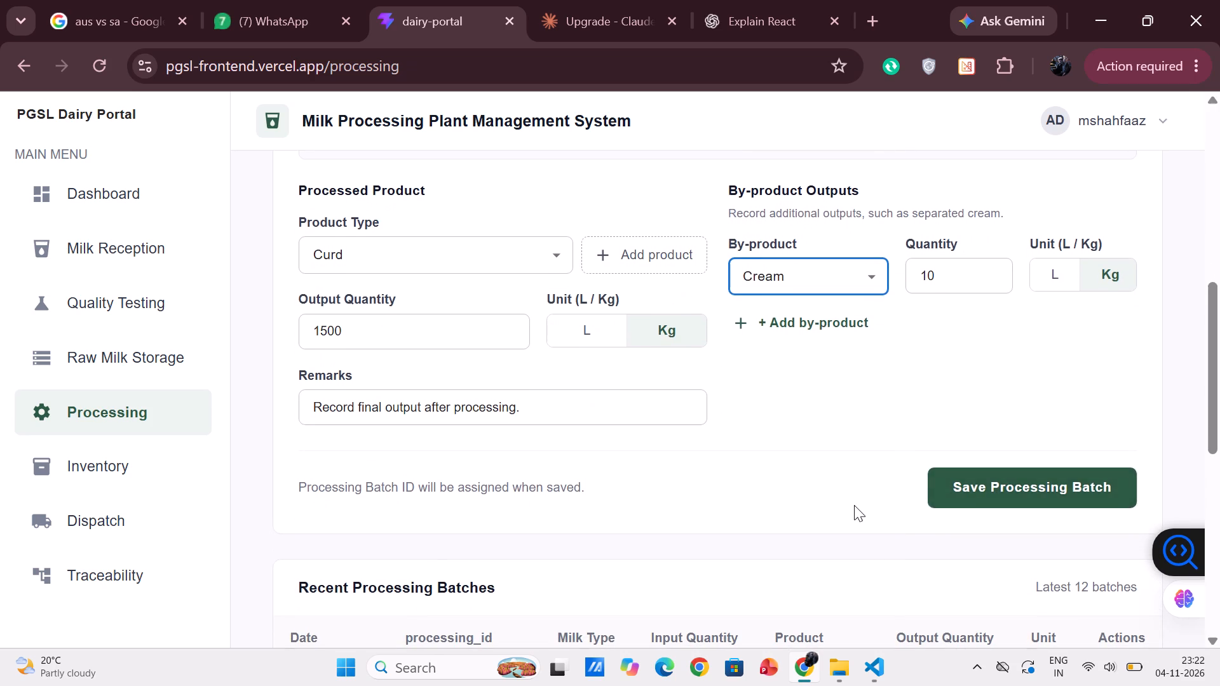
scroll(854, 505, "down", 5)
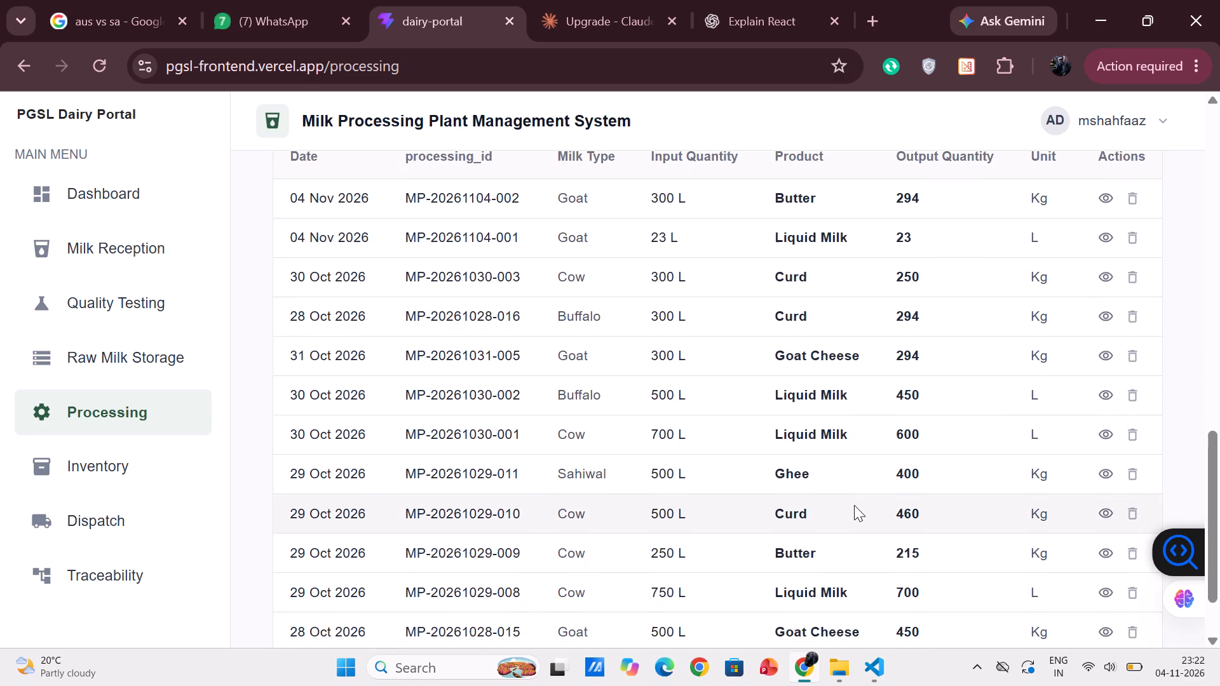
scroll(854, 505, "down", 3)
scroll(824, 539, "up", 1)
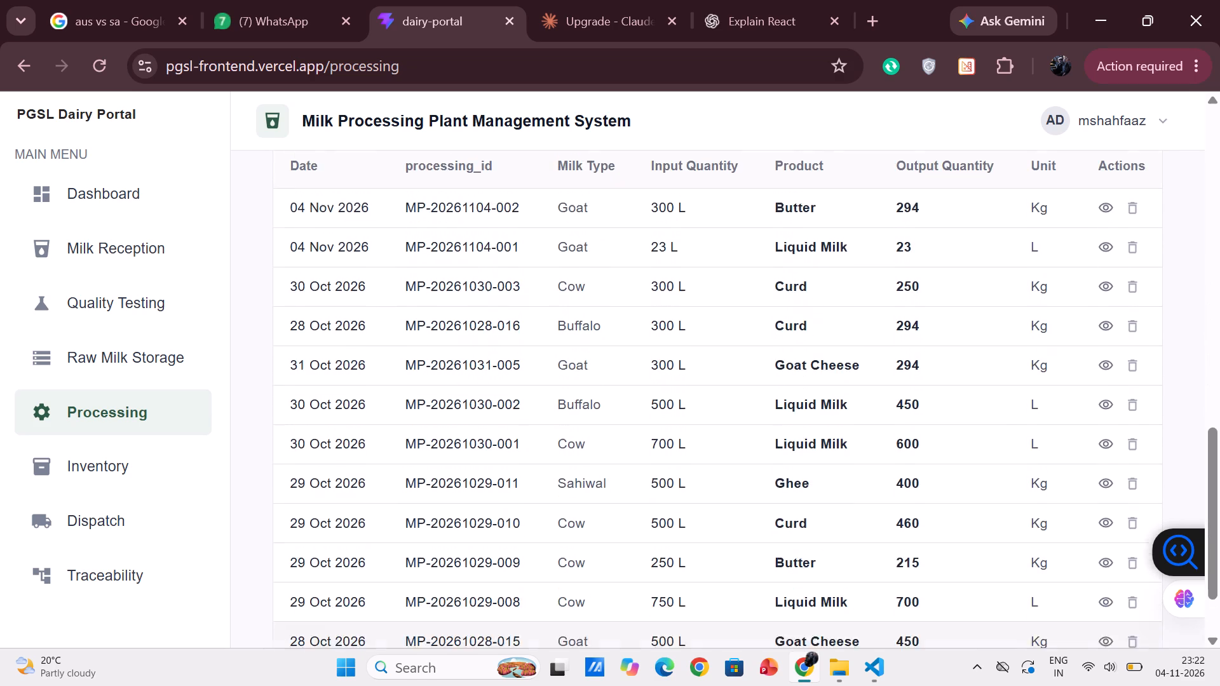
scroll(824, 539, "up", 5)
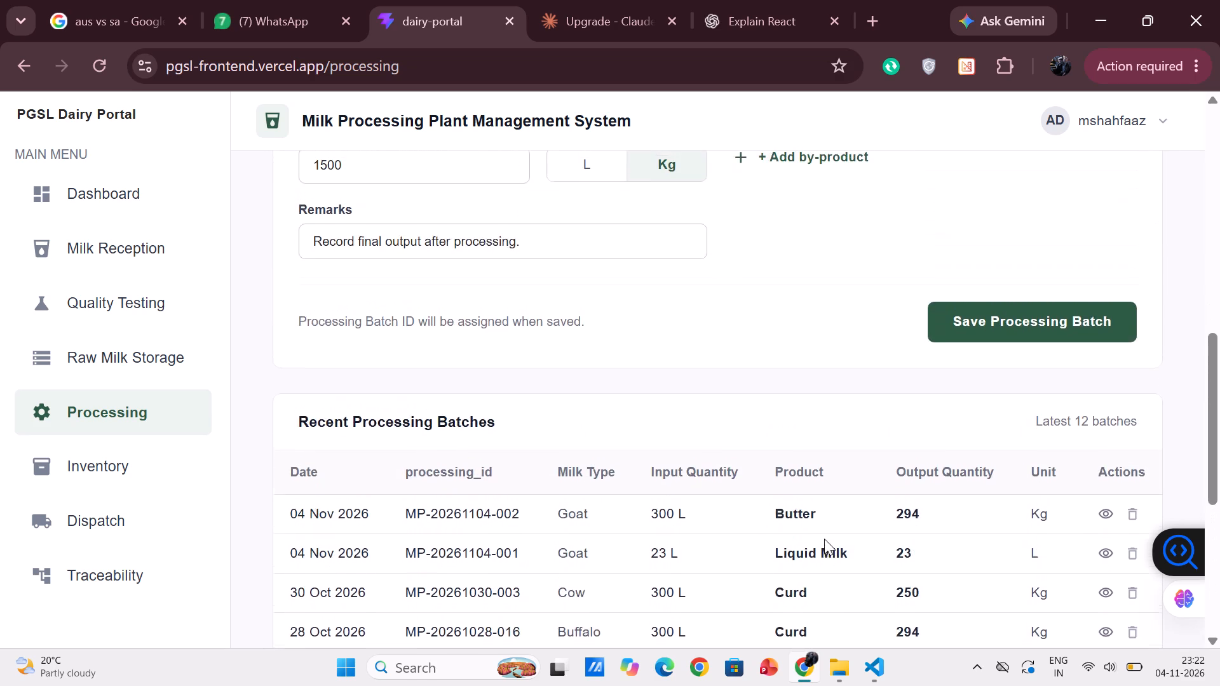
scroll(824, 539, "up", 2)
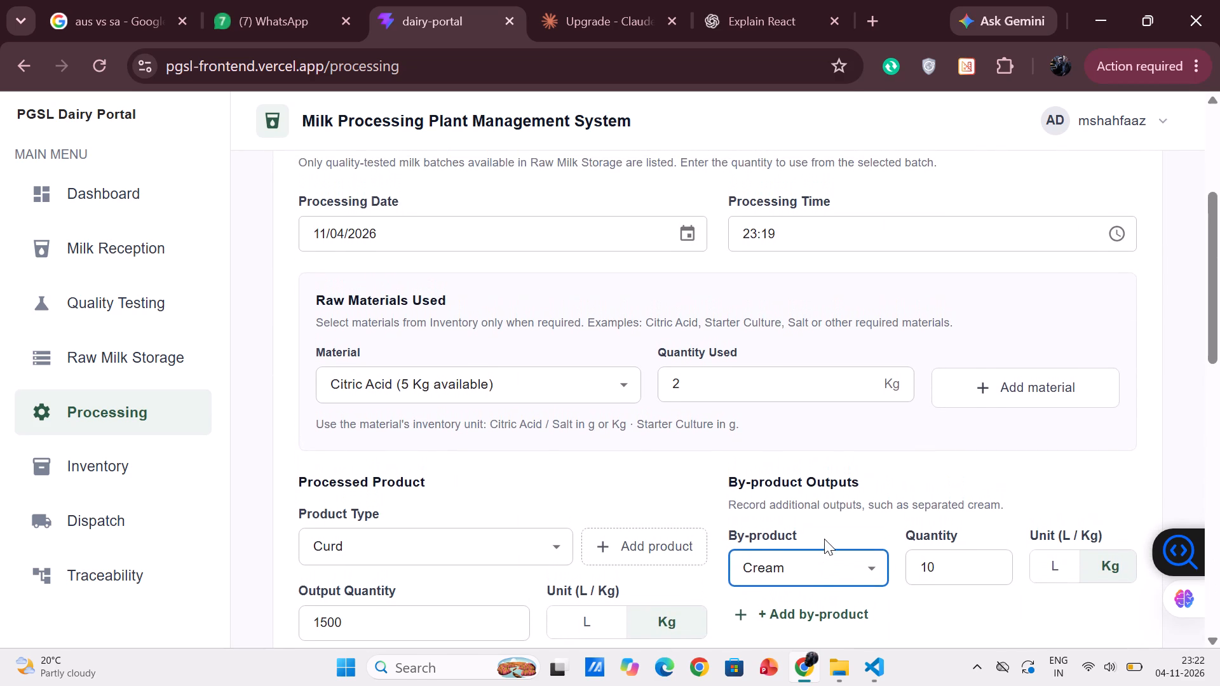
Save the Curd processing batch.
scroll(824, 539, "down", 2)
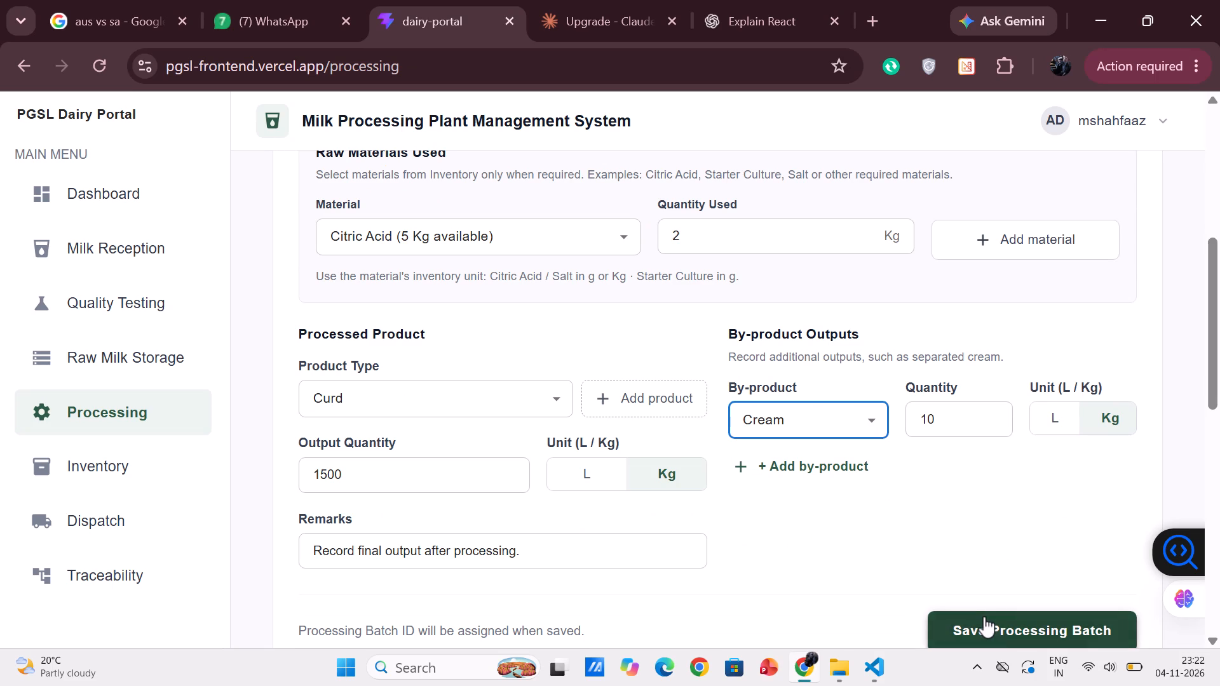
left_click(984, 616)
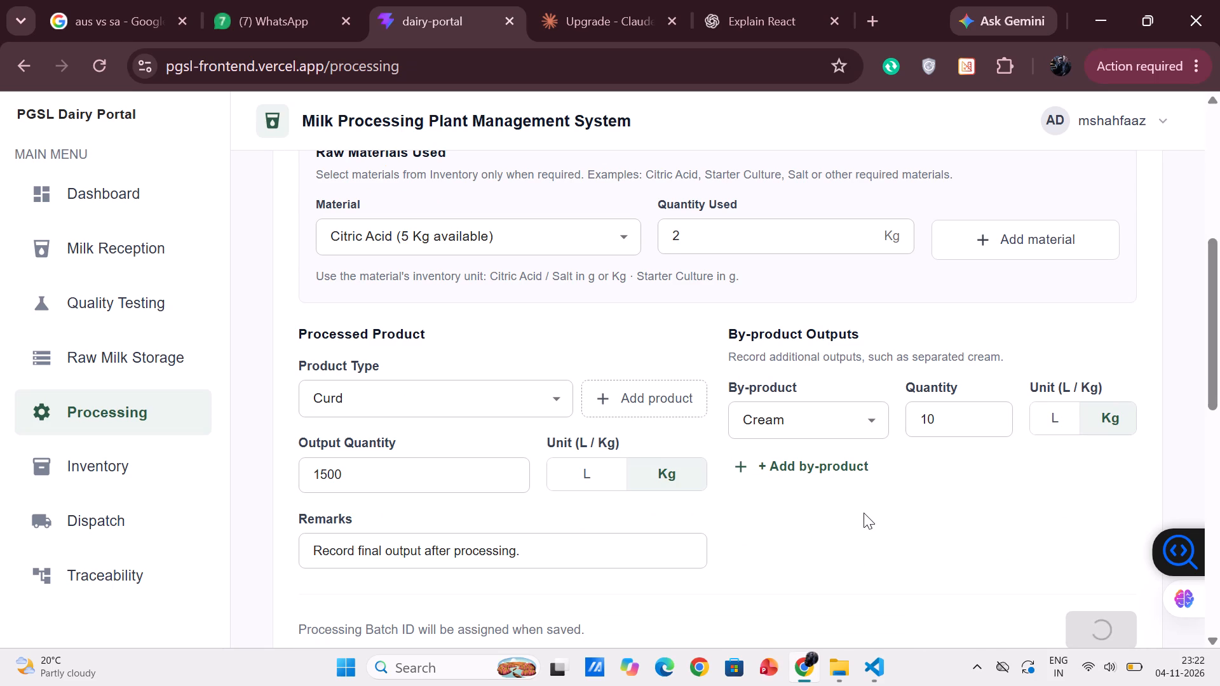
Open the details of the newly saved 2000-litre Curd batch and examine its quantities, raw materials, by-products and date/time fields.
scroll(864, 513, "down", 3)
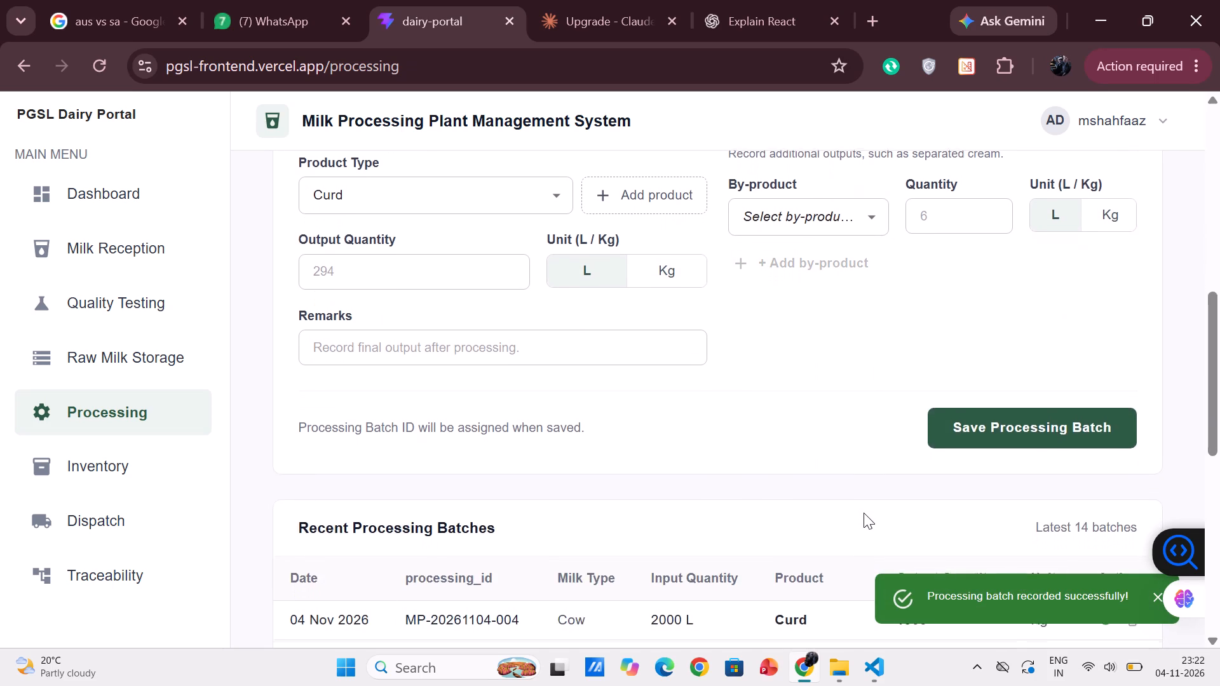
scroll(864, 513, "down", 2)
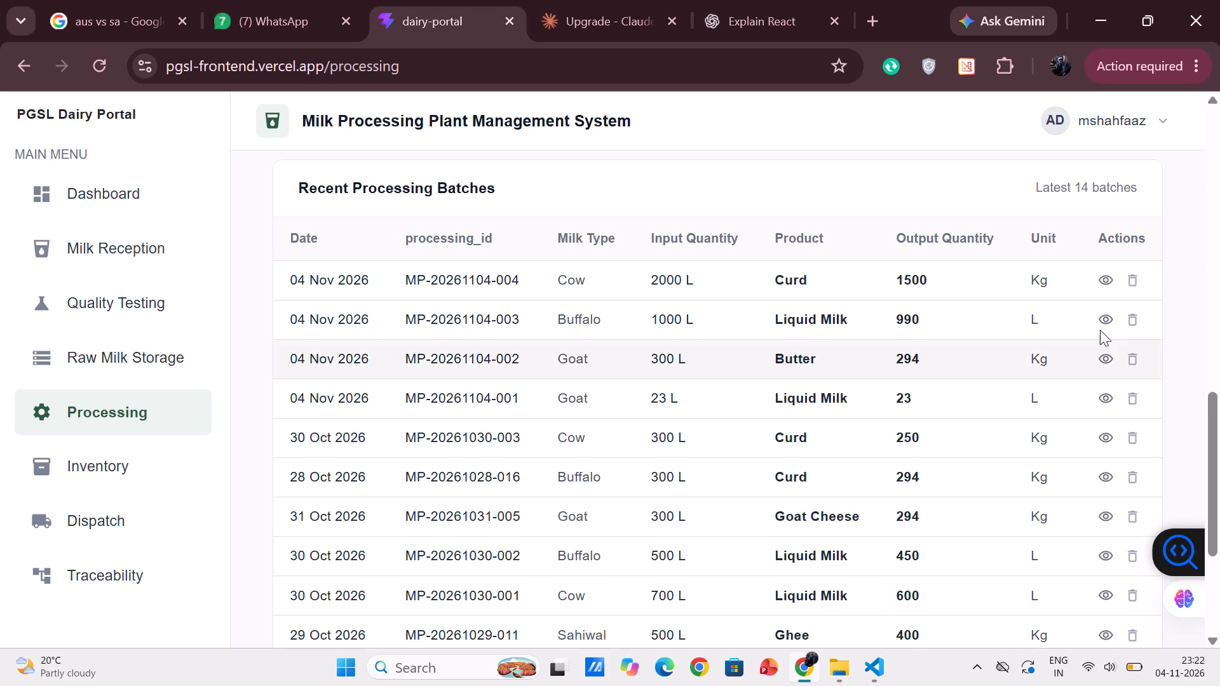
left_click(1101, 283)
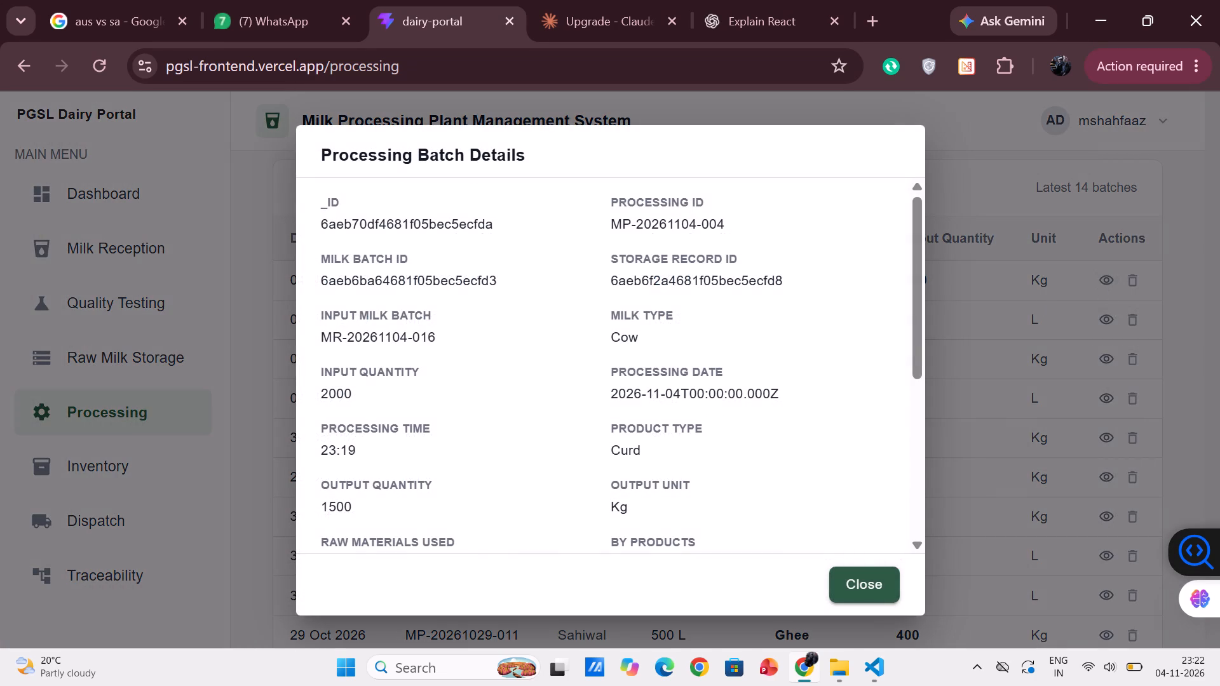
scroll(702, 400, "down", 1)
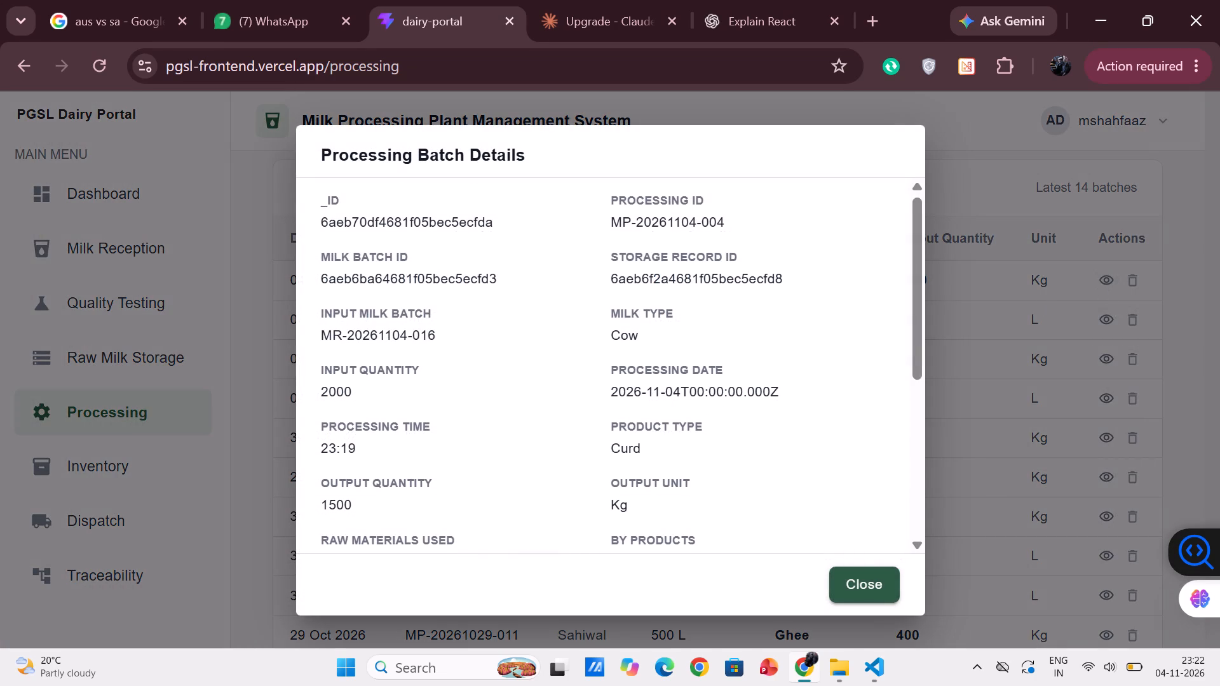
scroll(702, 400, "down", 1)
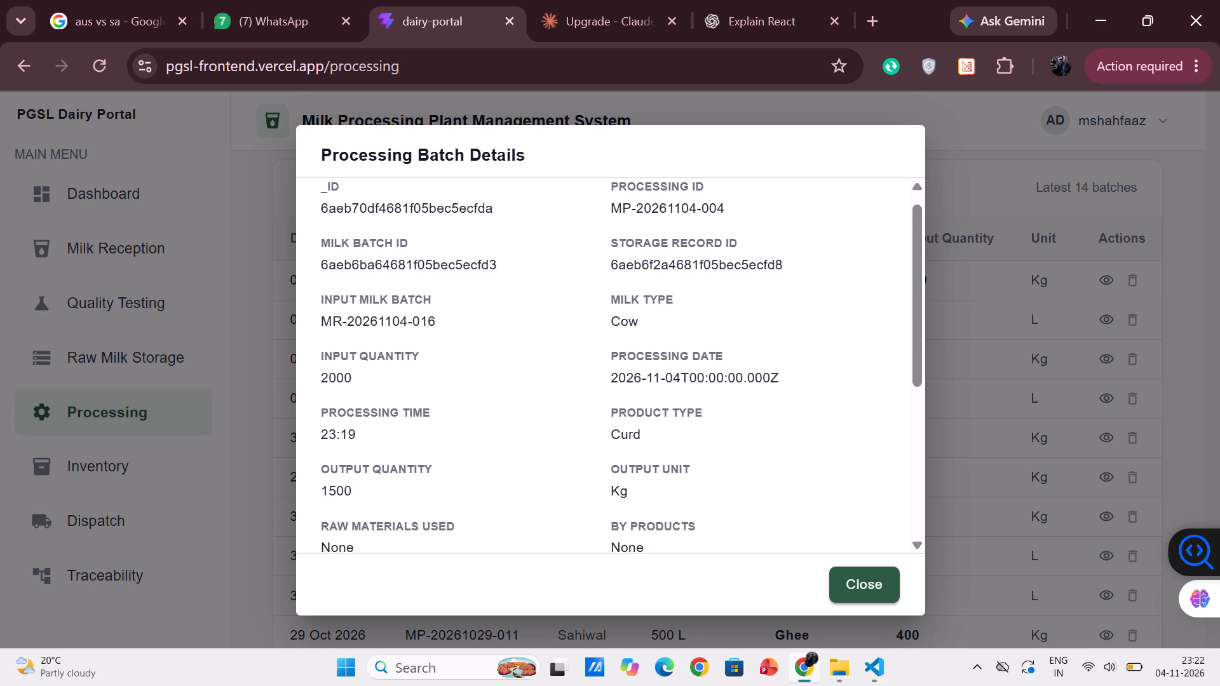
scroll(702, 400, "down", 2)
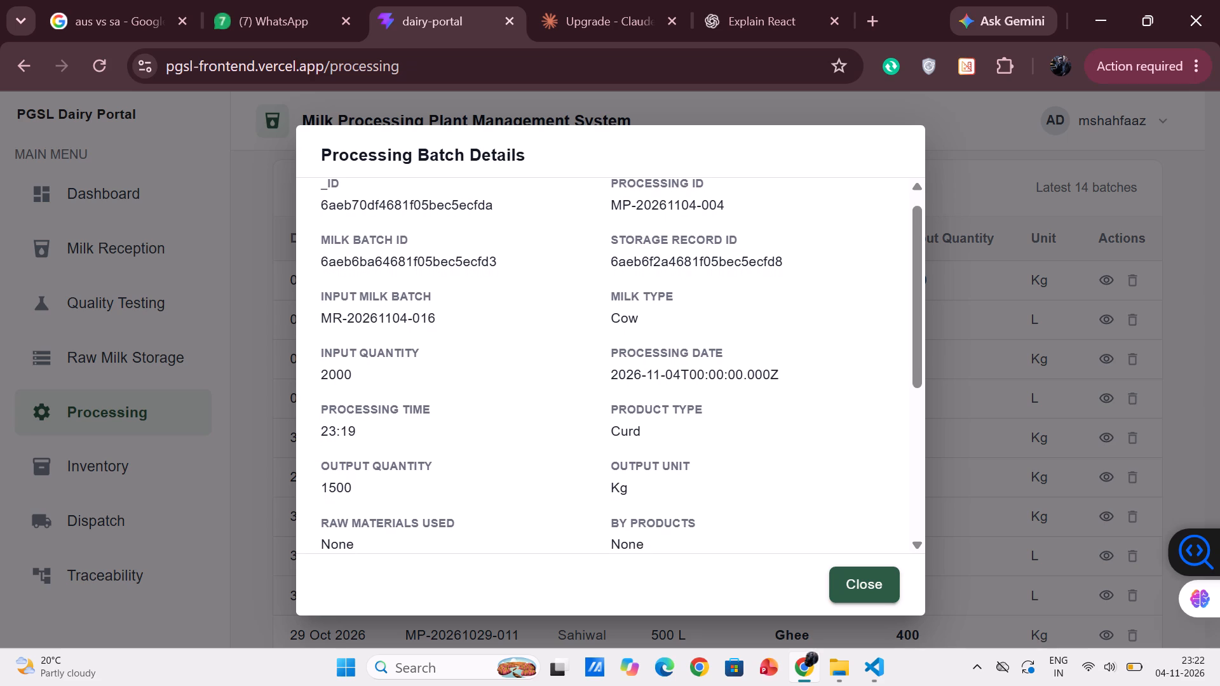
scroll(702, 400, "down", 1)
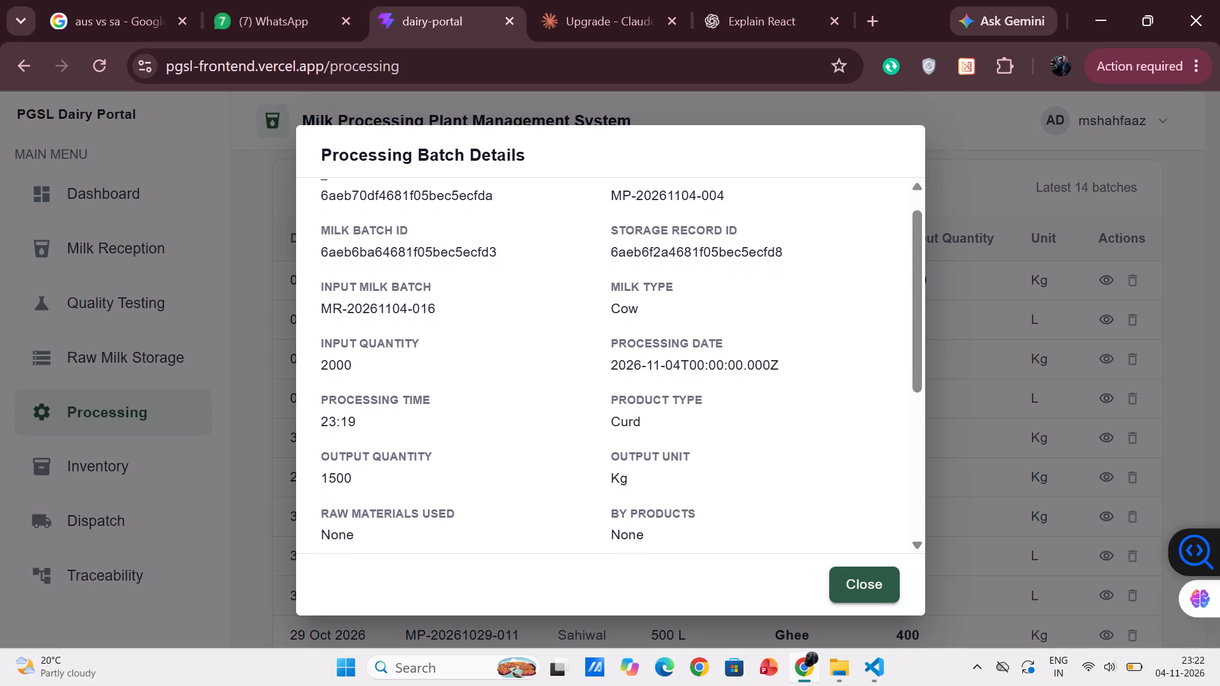
scroll(702, 400, "down", 3)
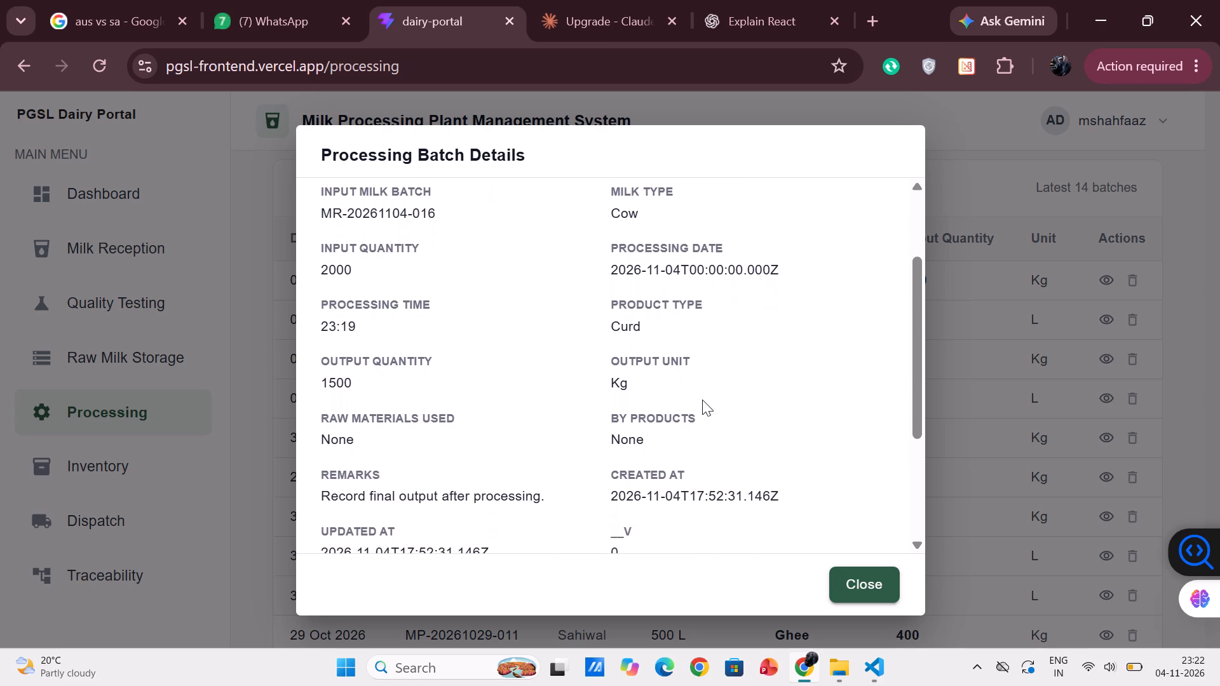
scroll(702, 400, "down", 3)
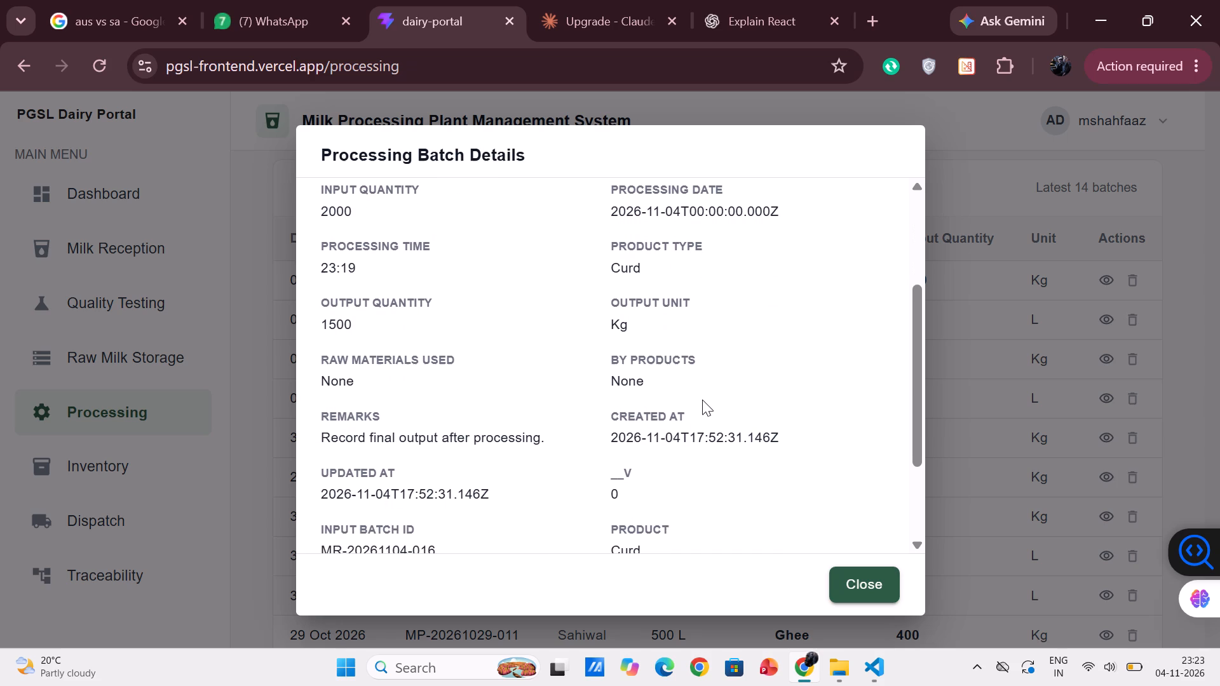
scroll(702, 400, "down", 3)
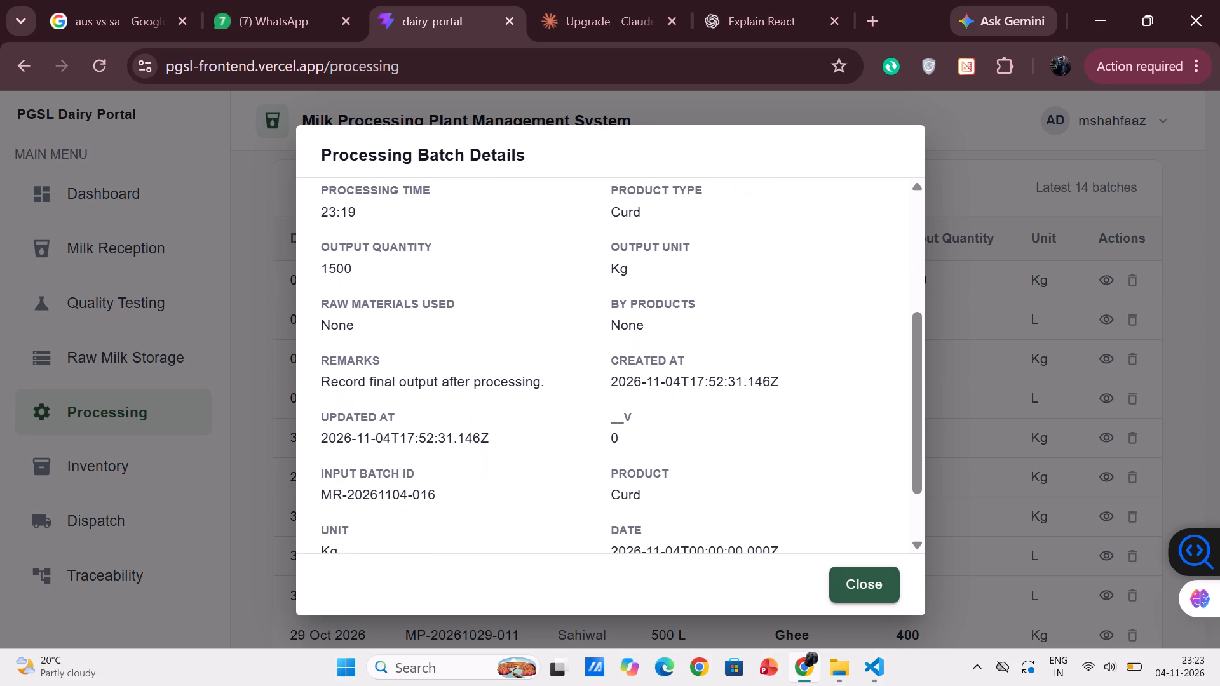
scroll(702, 400, "down", 4)
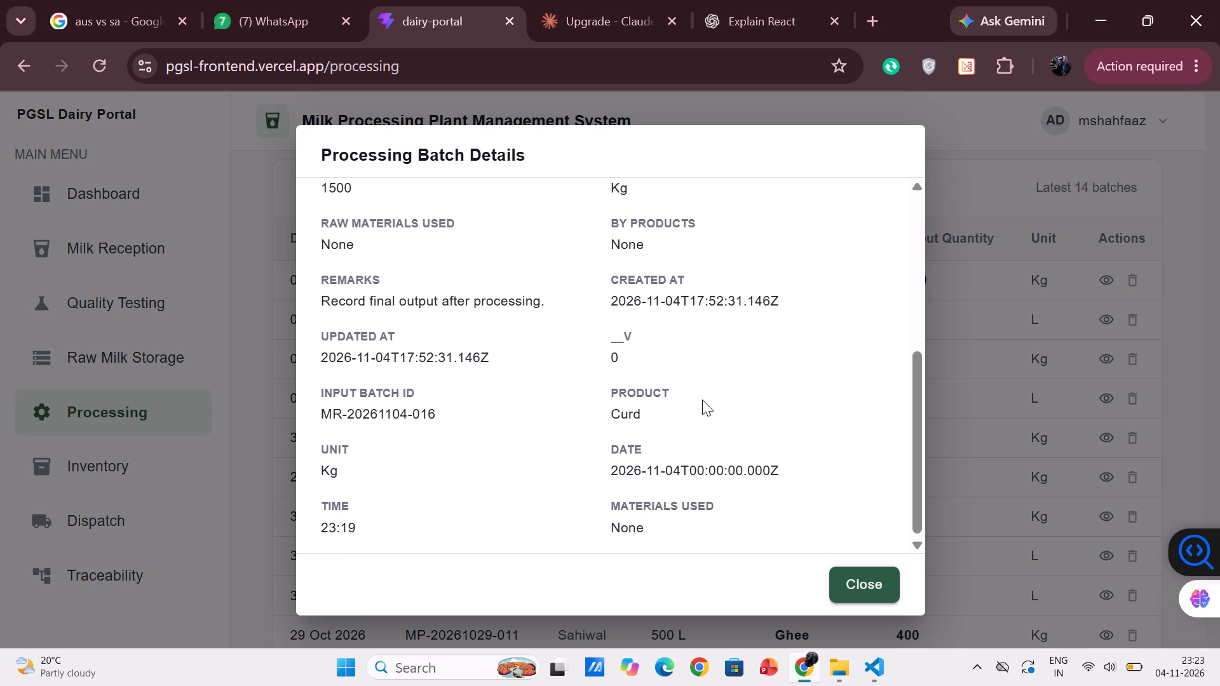
scroll(702, 400, "up", 5)
scroll(702, 400, "down", 5)
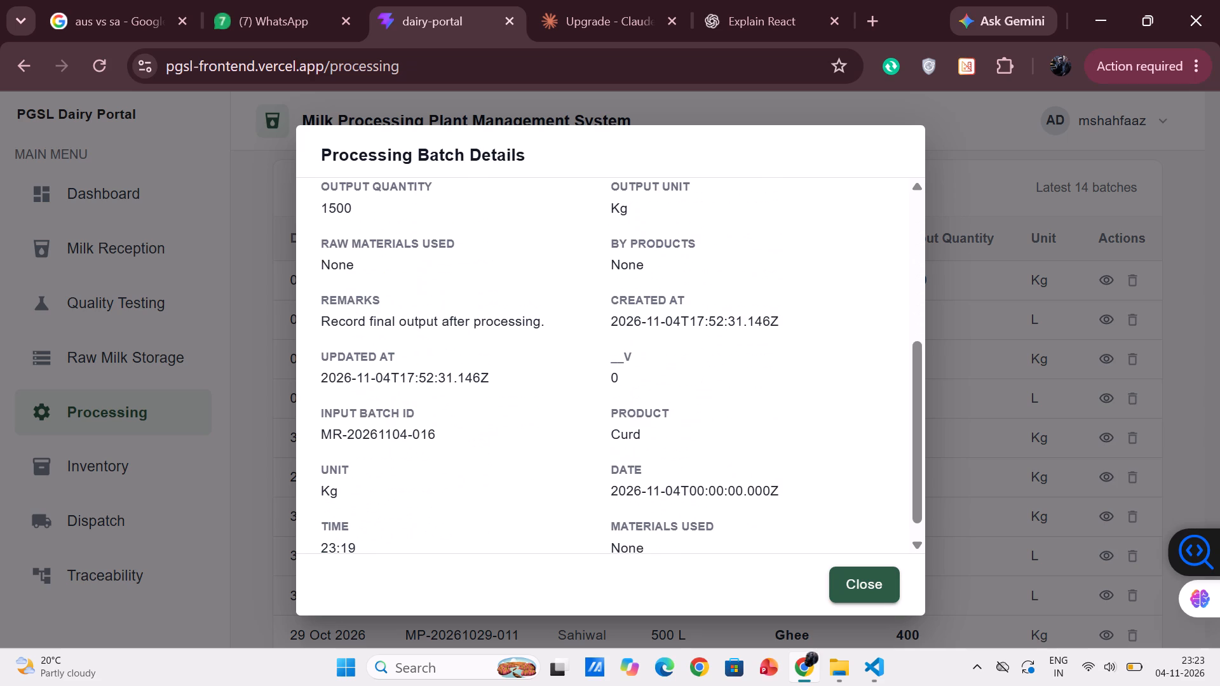
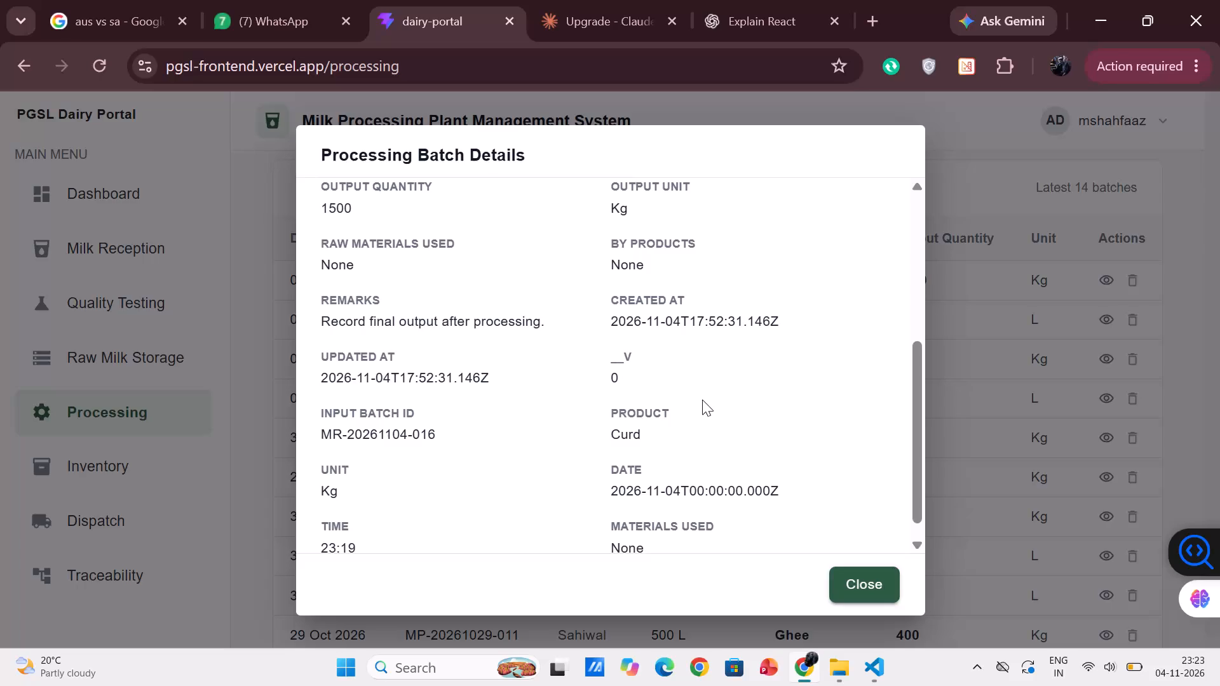
Re-examine the 2000-litre Curd batch's details, comparing its quantities, raw materials, by-products and date/time fields, and close them.
scroll(702, 400, "up", 1)
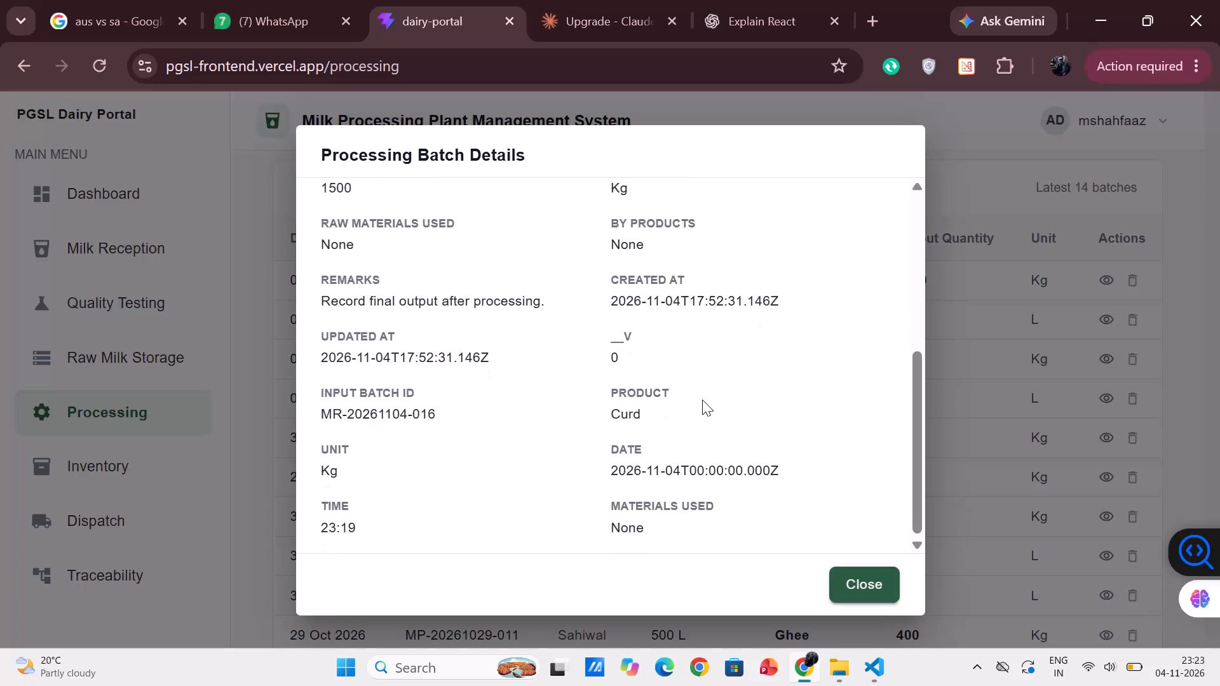
scroll(702, 400, "up", 2)
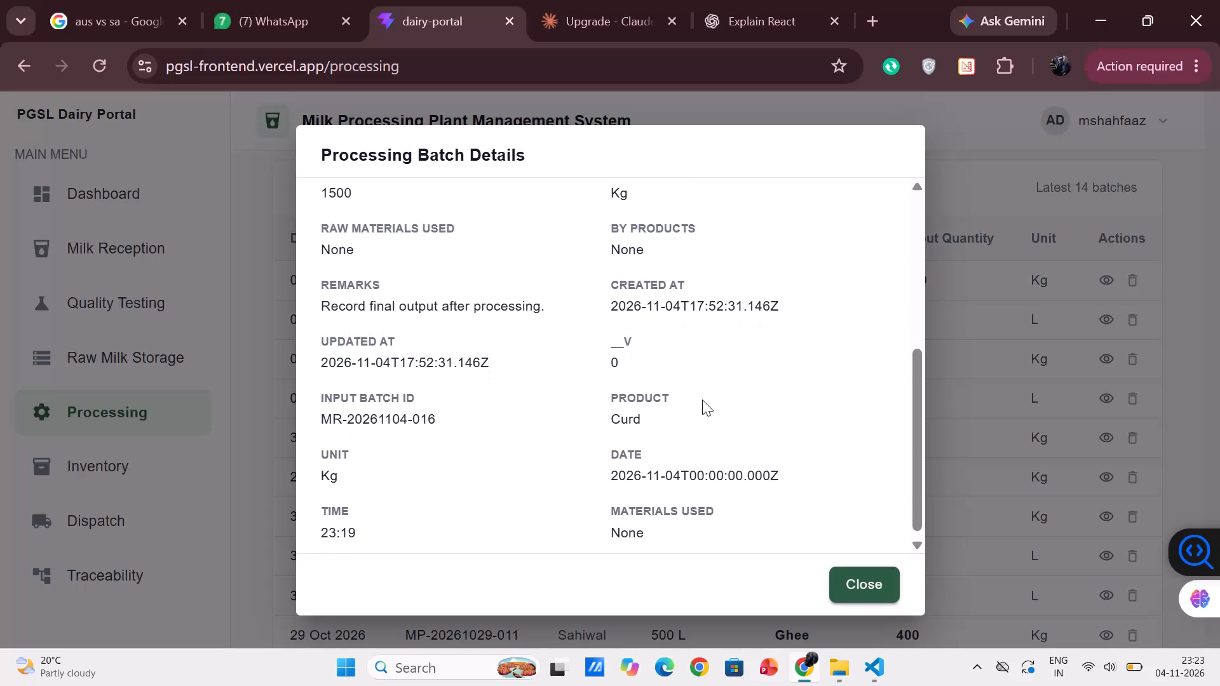
scroll(702, 400, "up", 7)
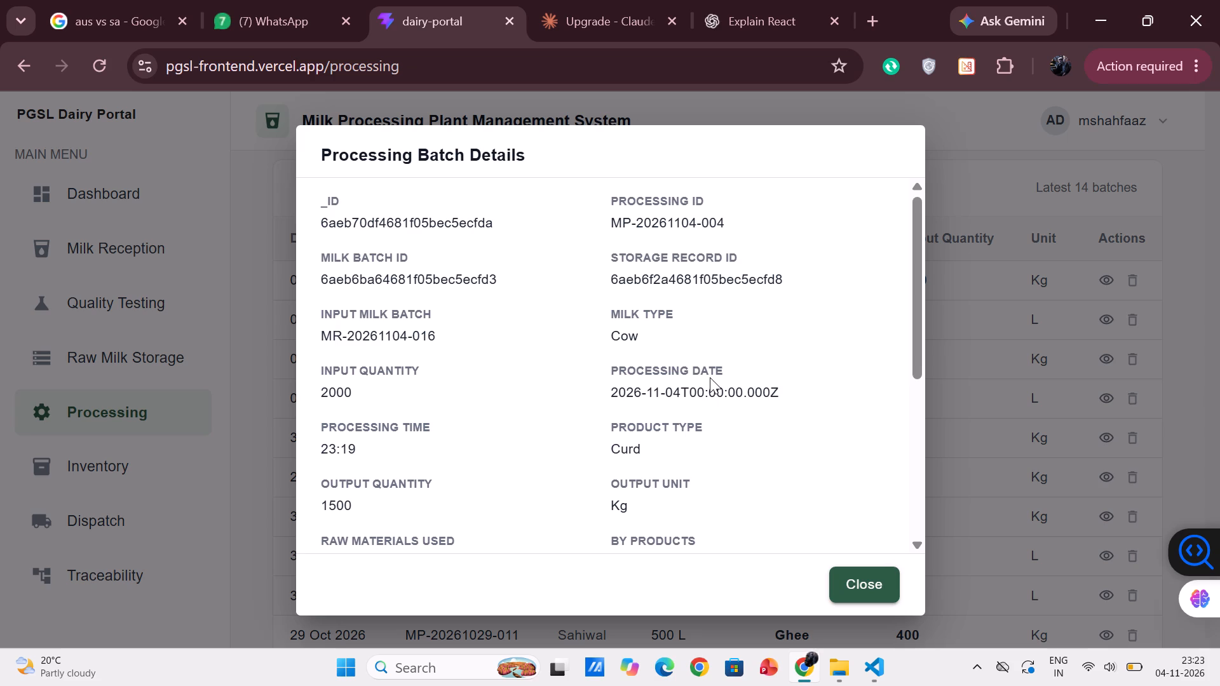
scroll(710, 377, "down", 2)
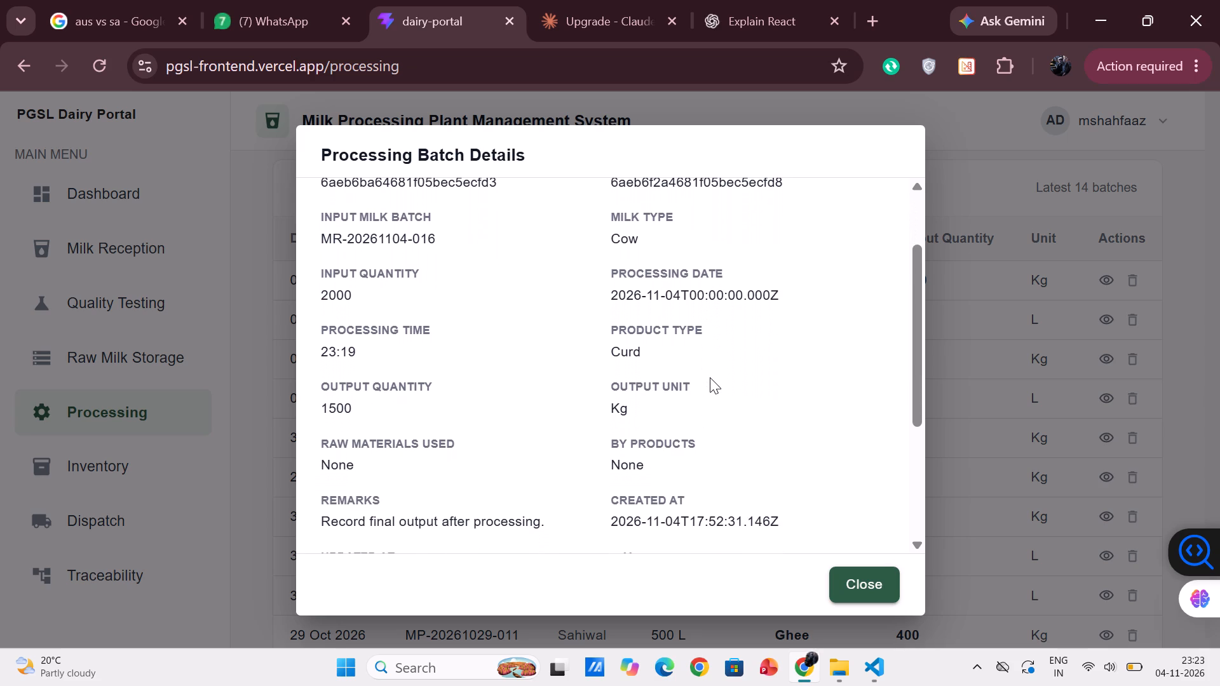
scroll(710, 377, "down", 1)
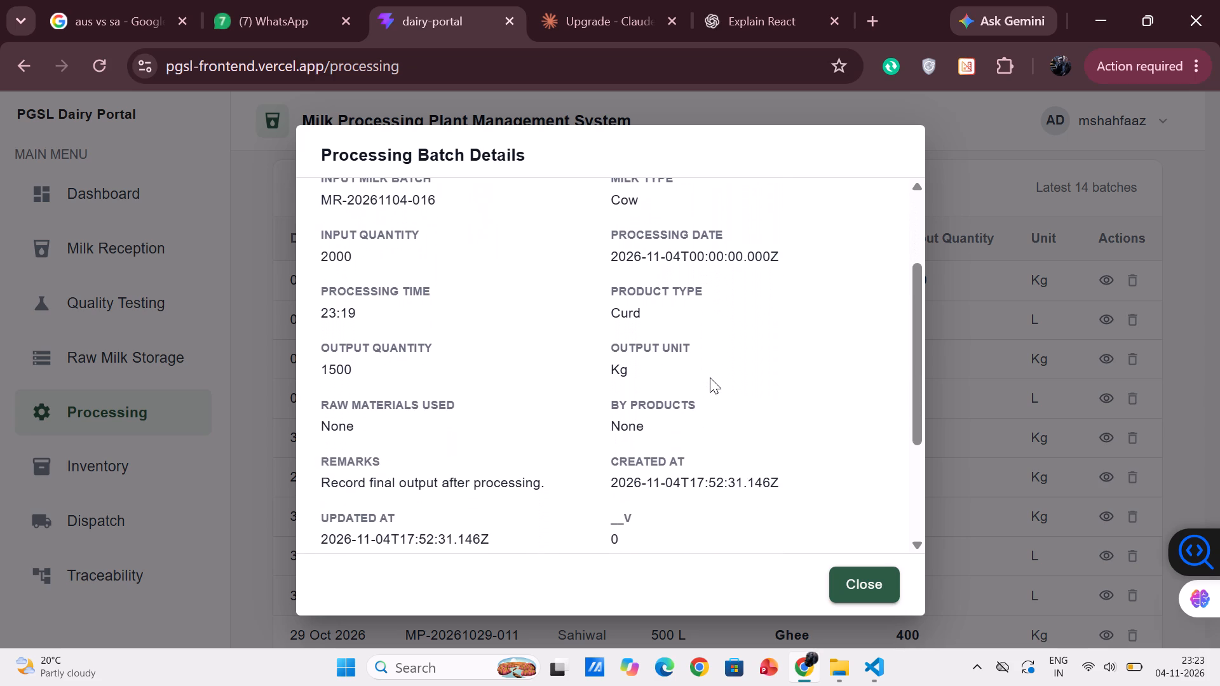
scroll(710, 377, "up", 2)
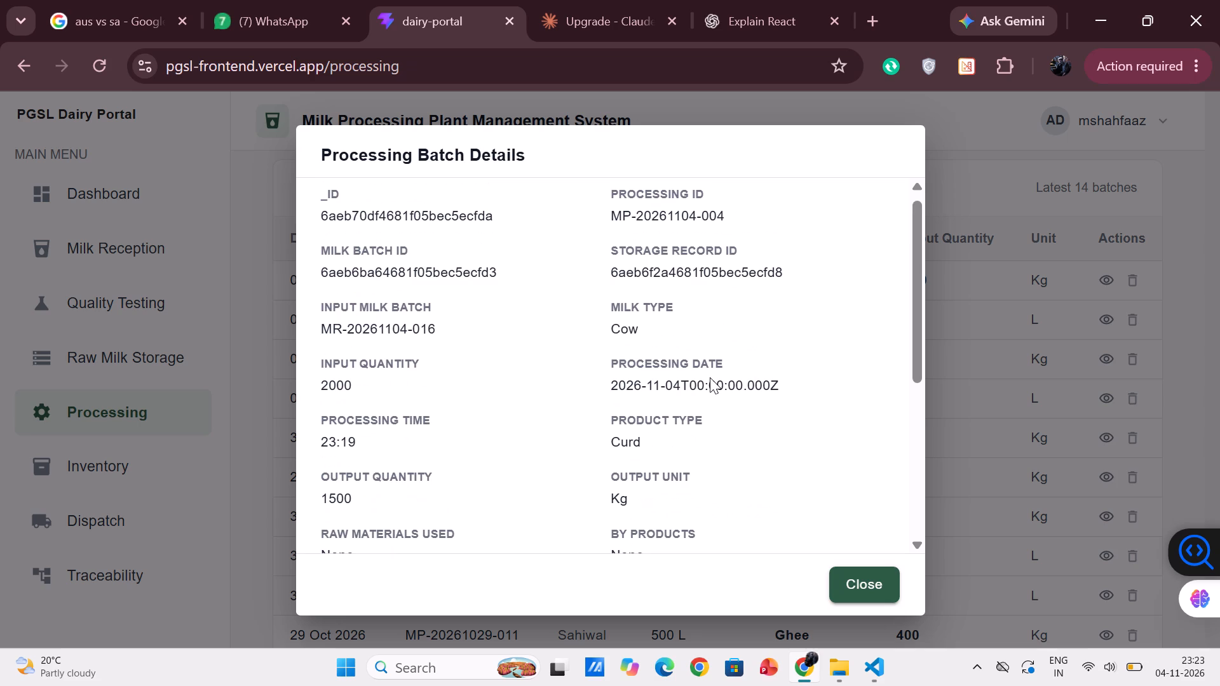
scroll(710, 377, "down", 2)
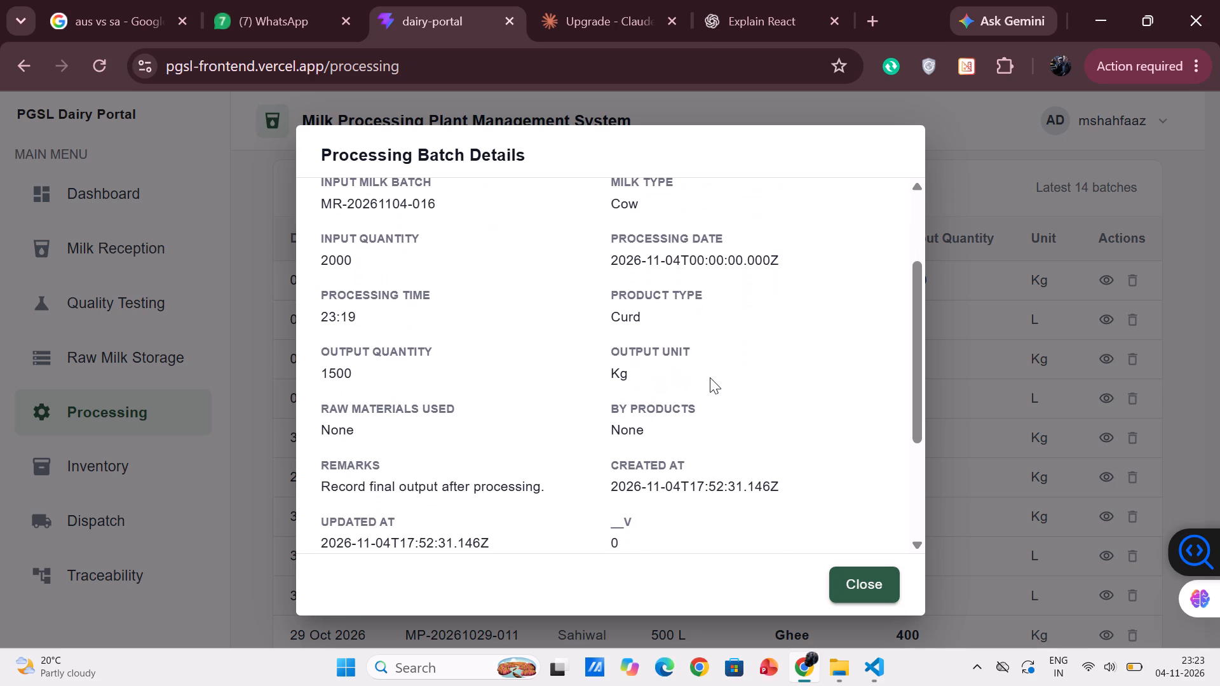
left_click(872, 589)
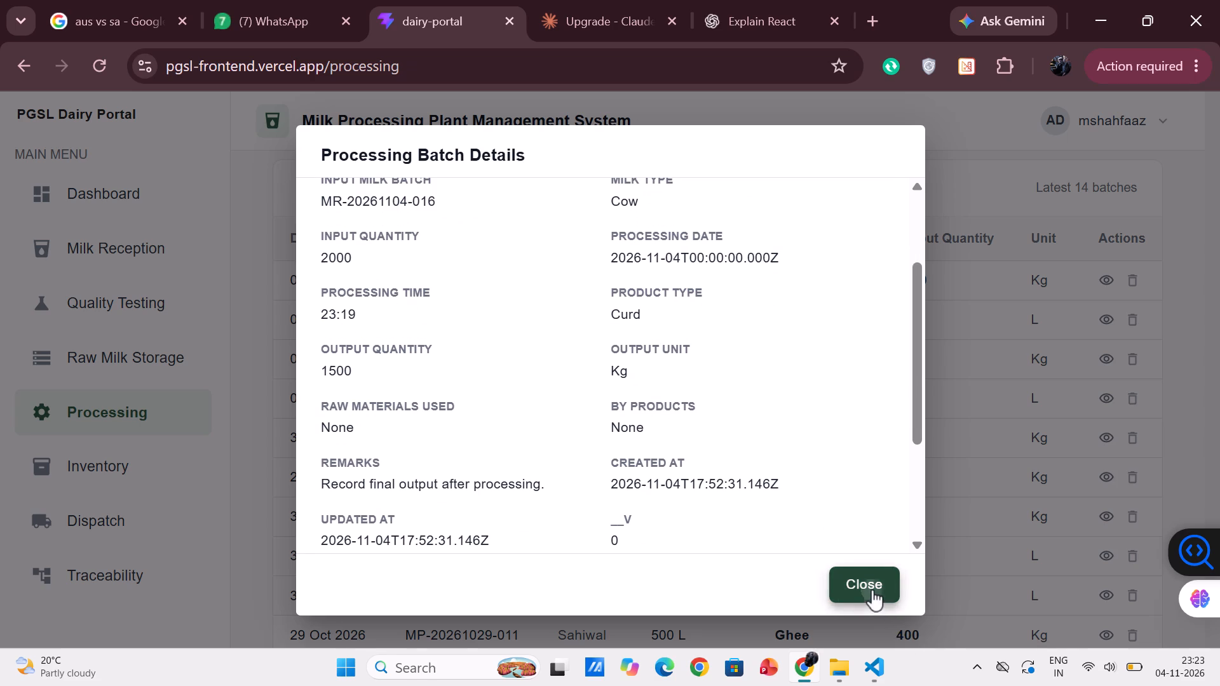
Review the processing batch form's by-product section and the available by-product options without choosing one.
scroll(940, 344, "up", 6)
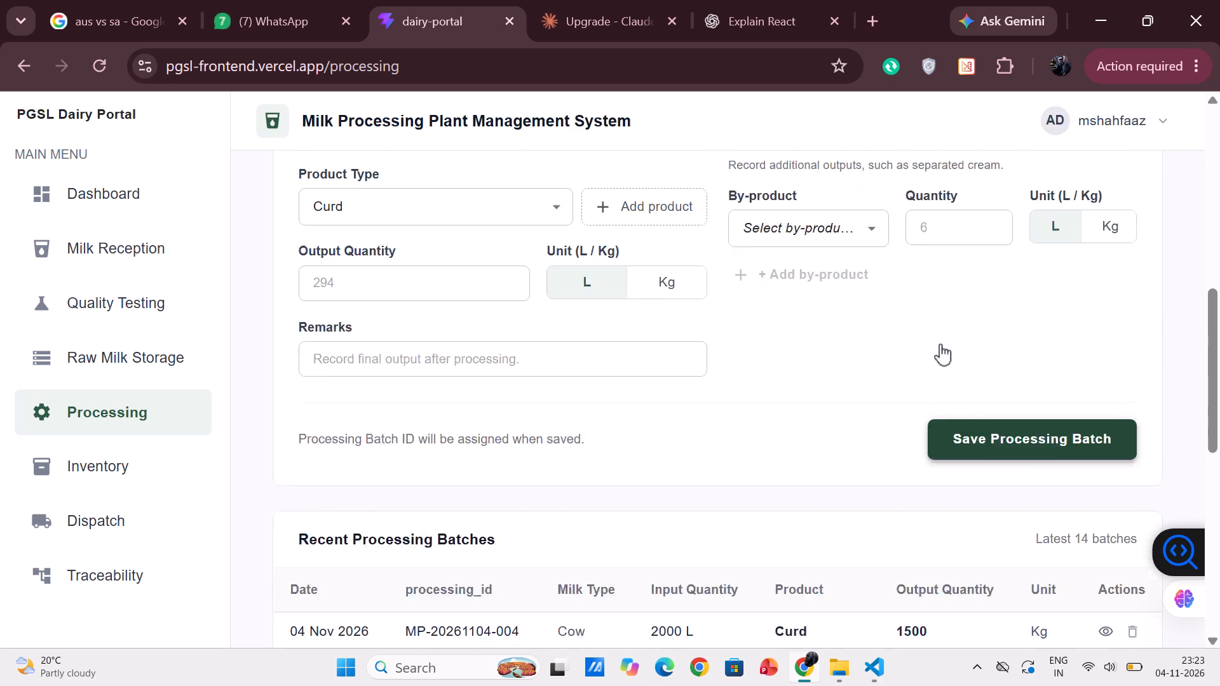
scroll(940, 344, "up", 2)
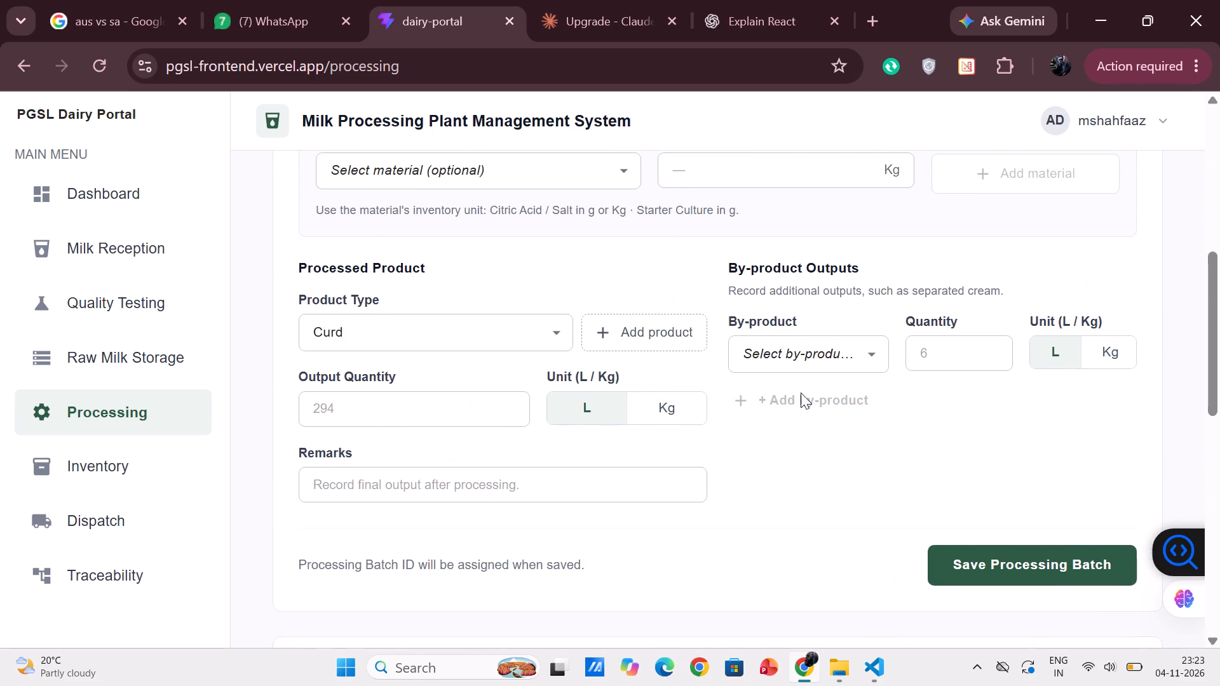
left_click(952, 339)
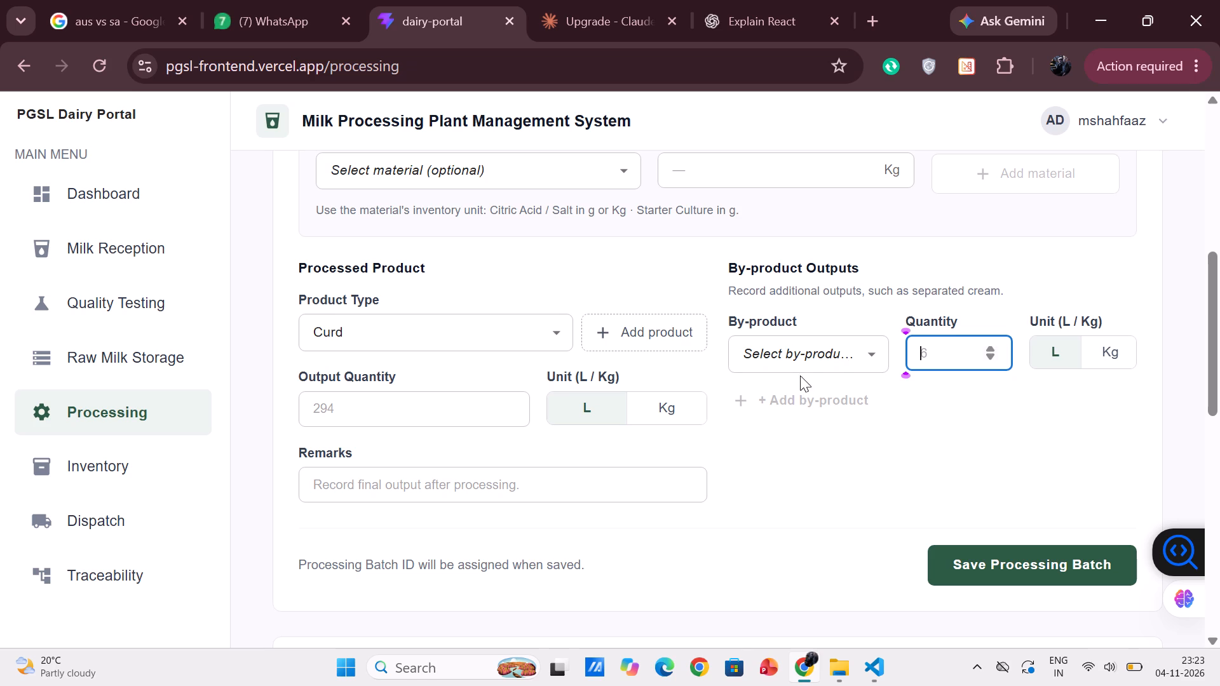
left_click(833, 353)
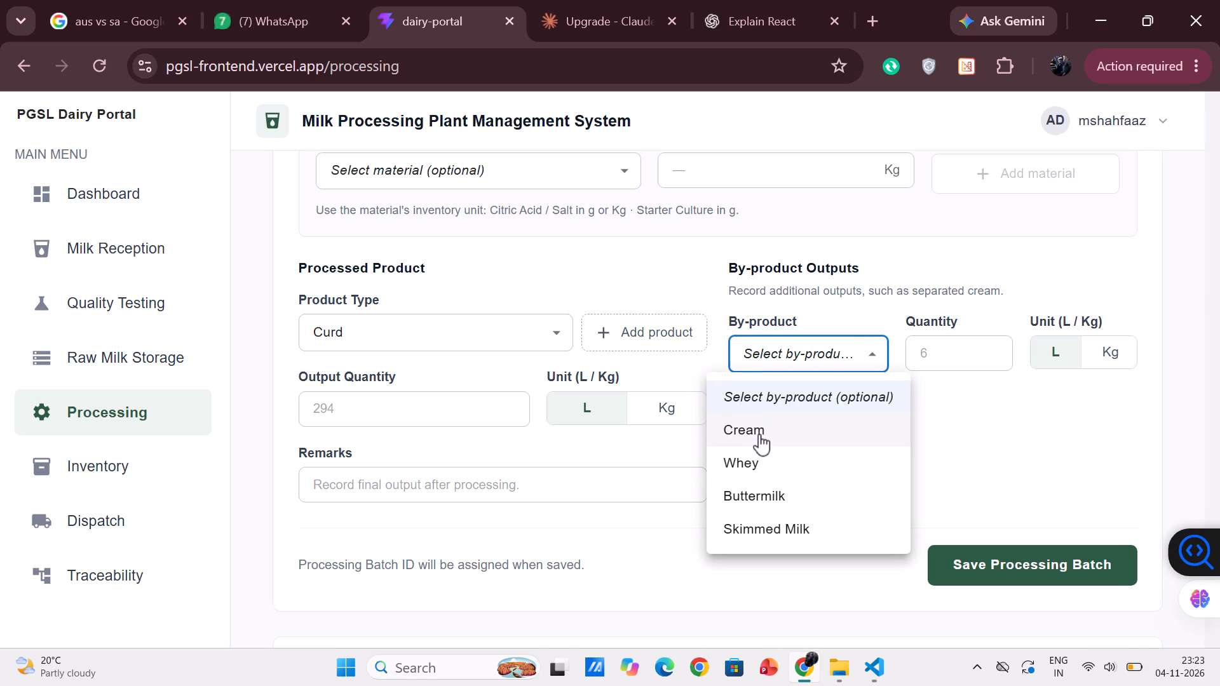
scroll(981, 245, "up", 6)
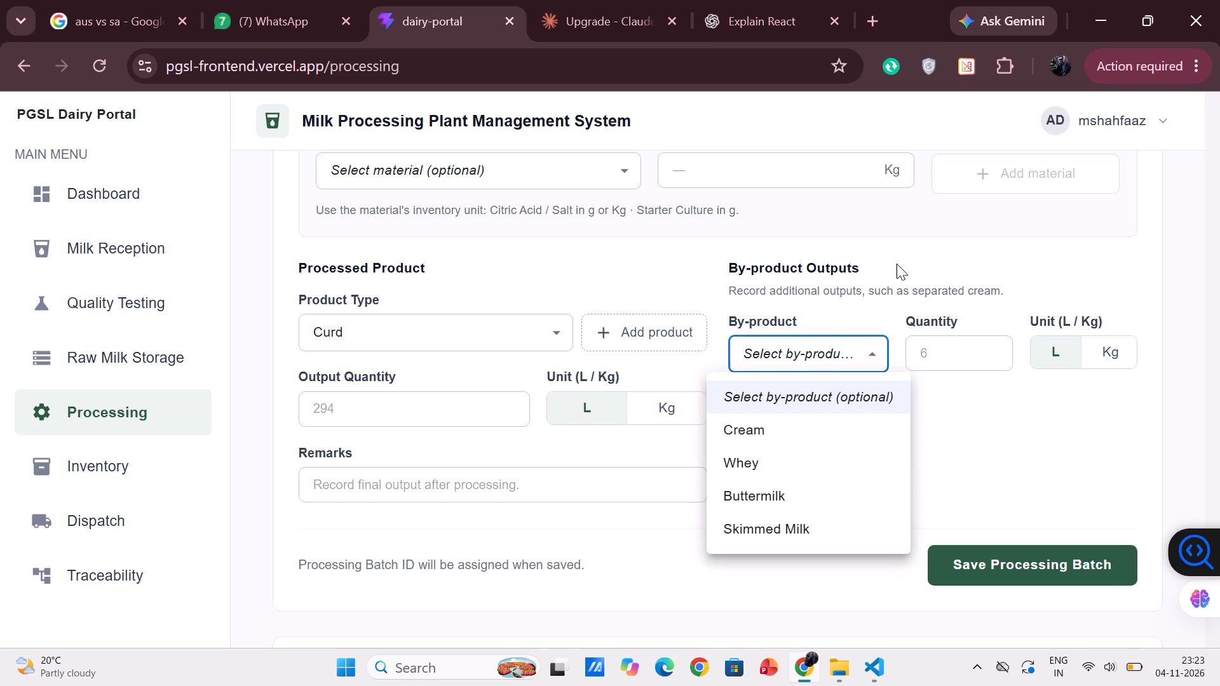
left_click(897, 264)
scroll(935, 485, "up", 6)
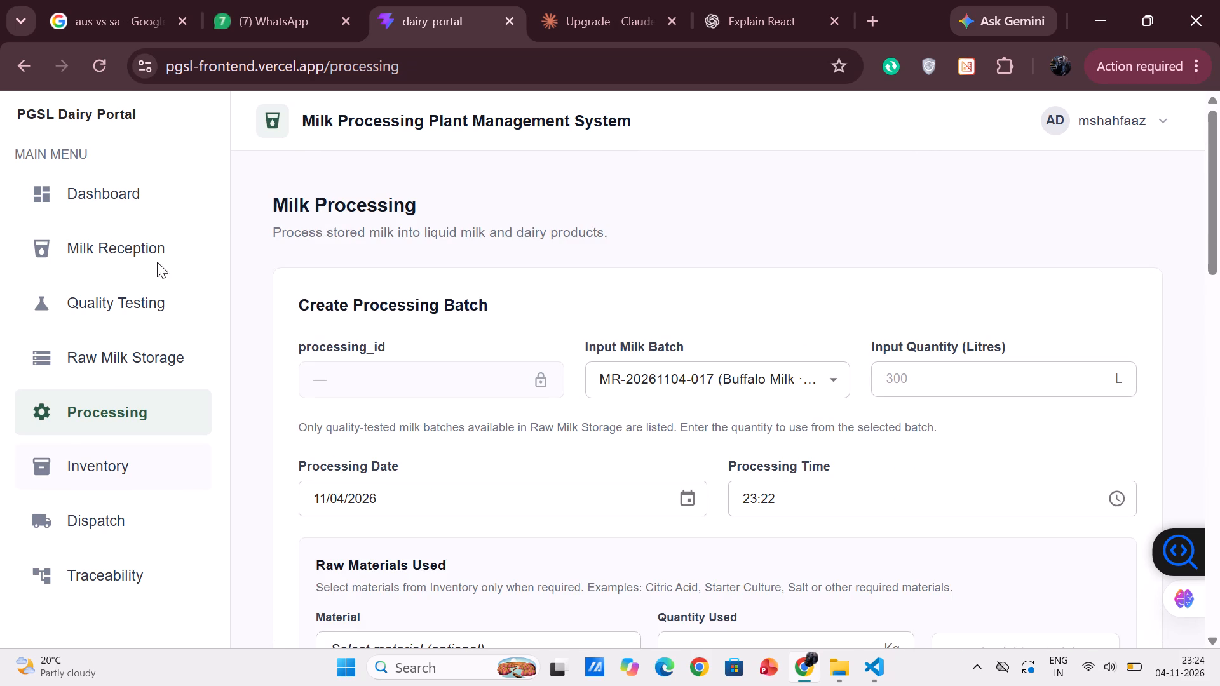
Save a new milk reception of 5000 litres of Cow milk and check for it in the recent receptions.
left_click(118, 246)
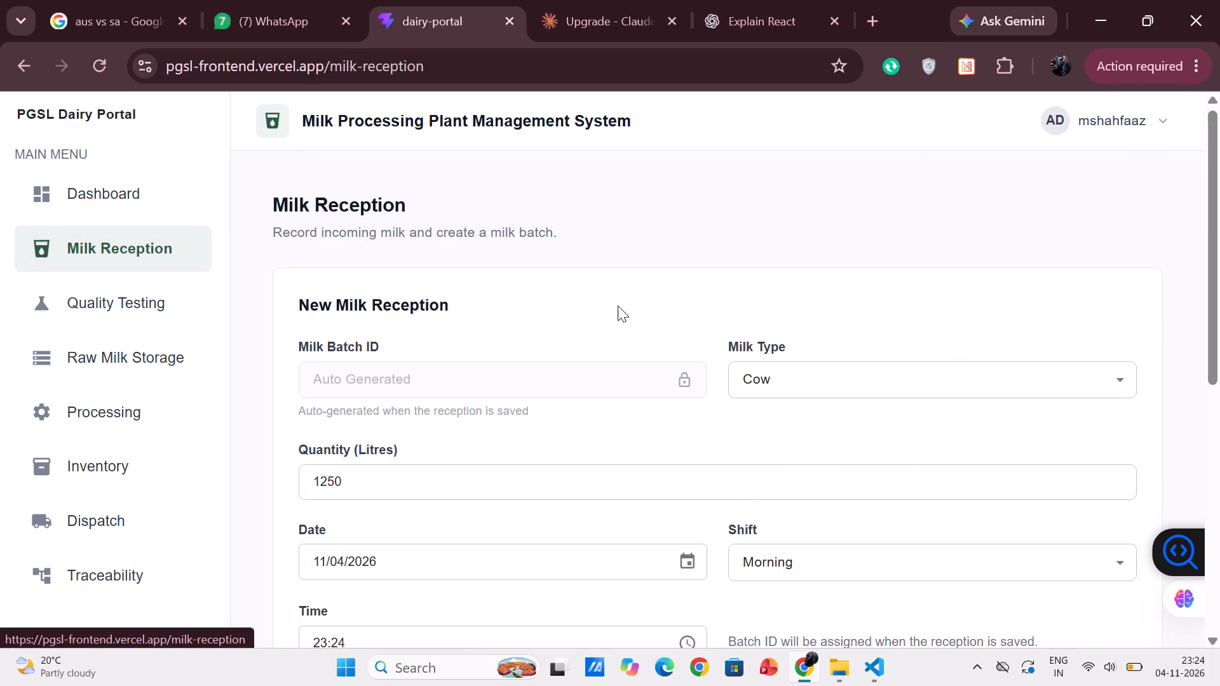
left_click(391, 483)
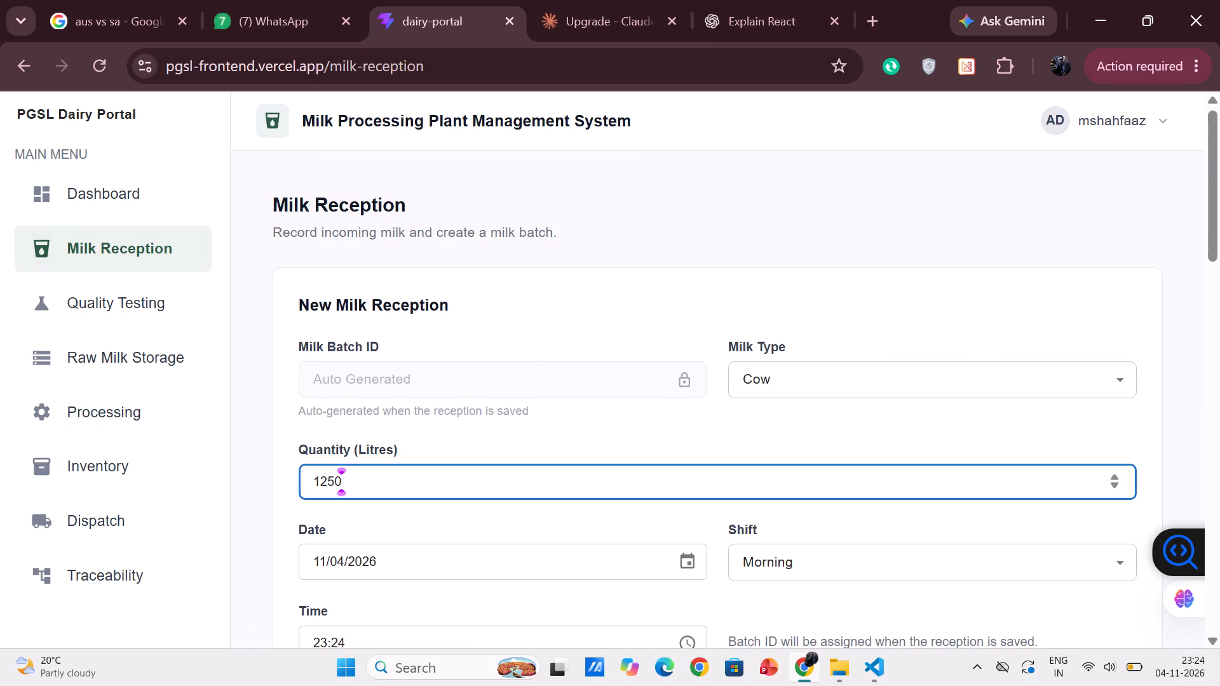
key("BackSpace")
key("BackSpace")
key("BackSpace")
key("BackSpace")
key("BackSpace")
type("5000")
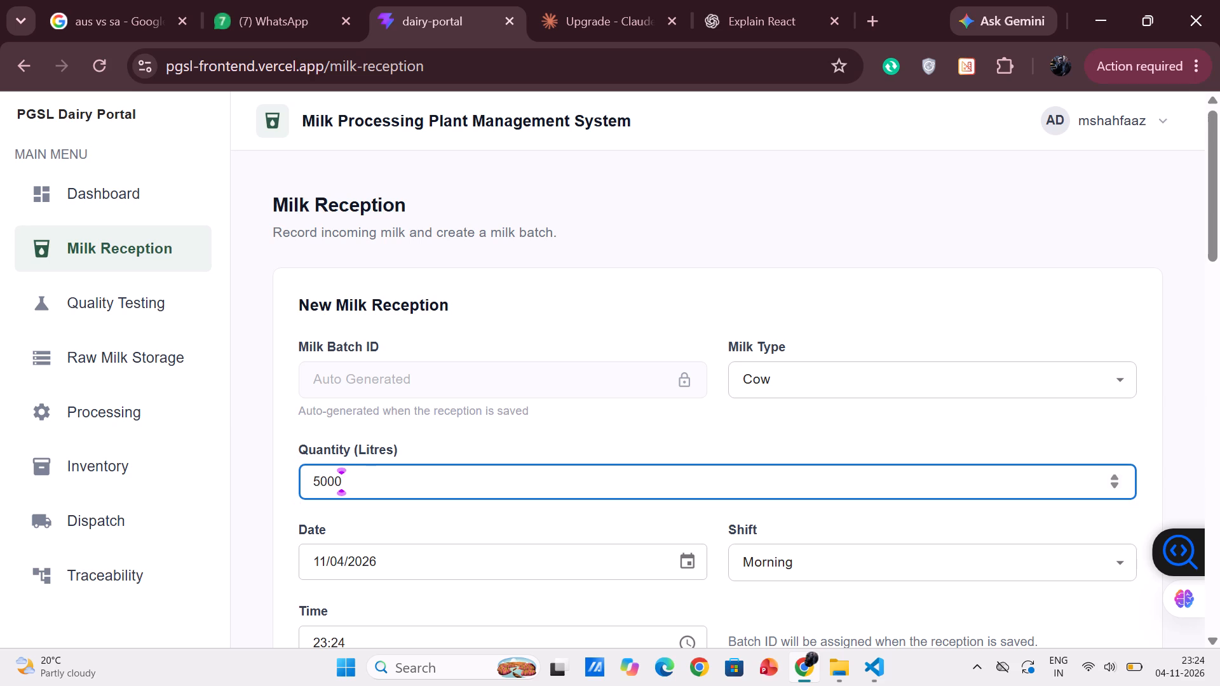
key("Return")
scroll(595, 459, "down", 7)
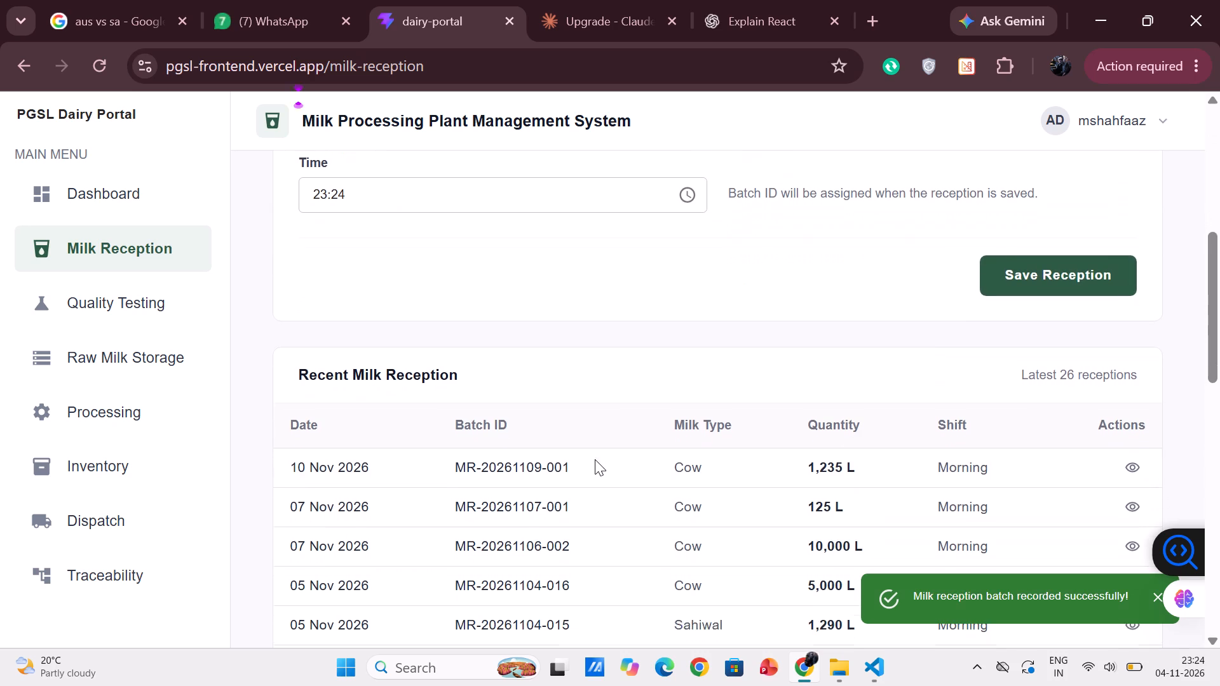
scroll(595, 459, "down", 2)
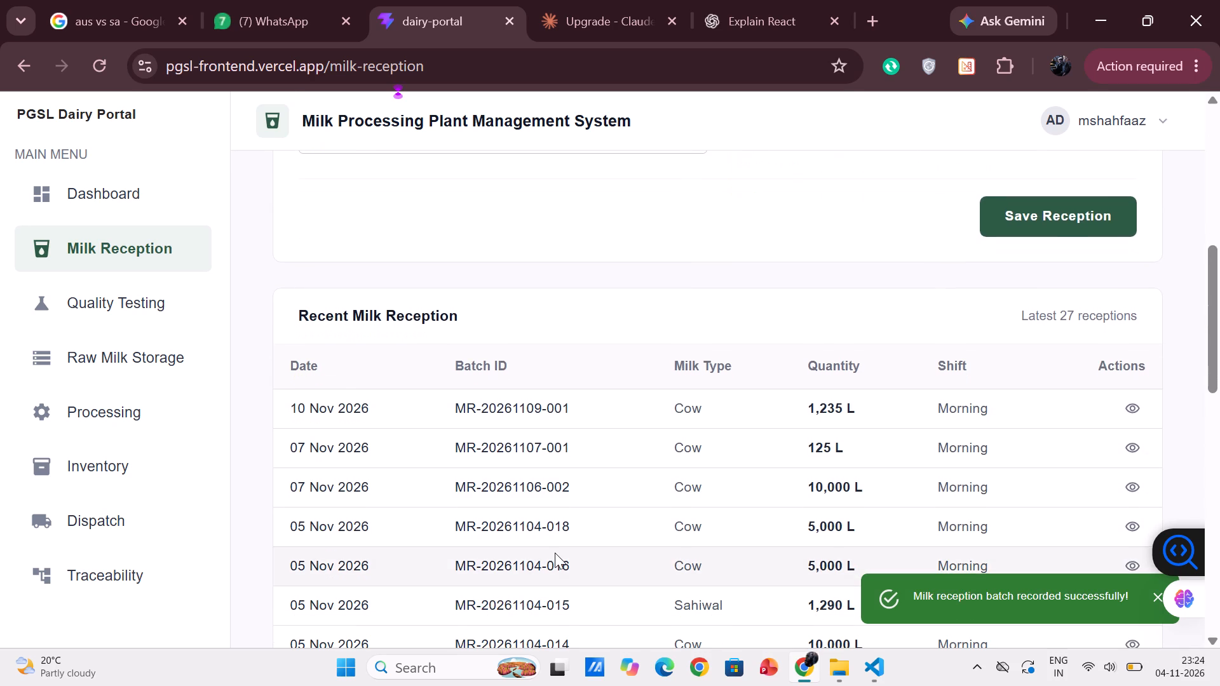
scroll(555, 553, "down", 1)
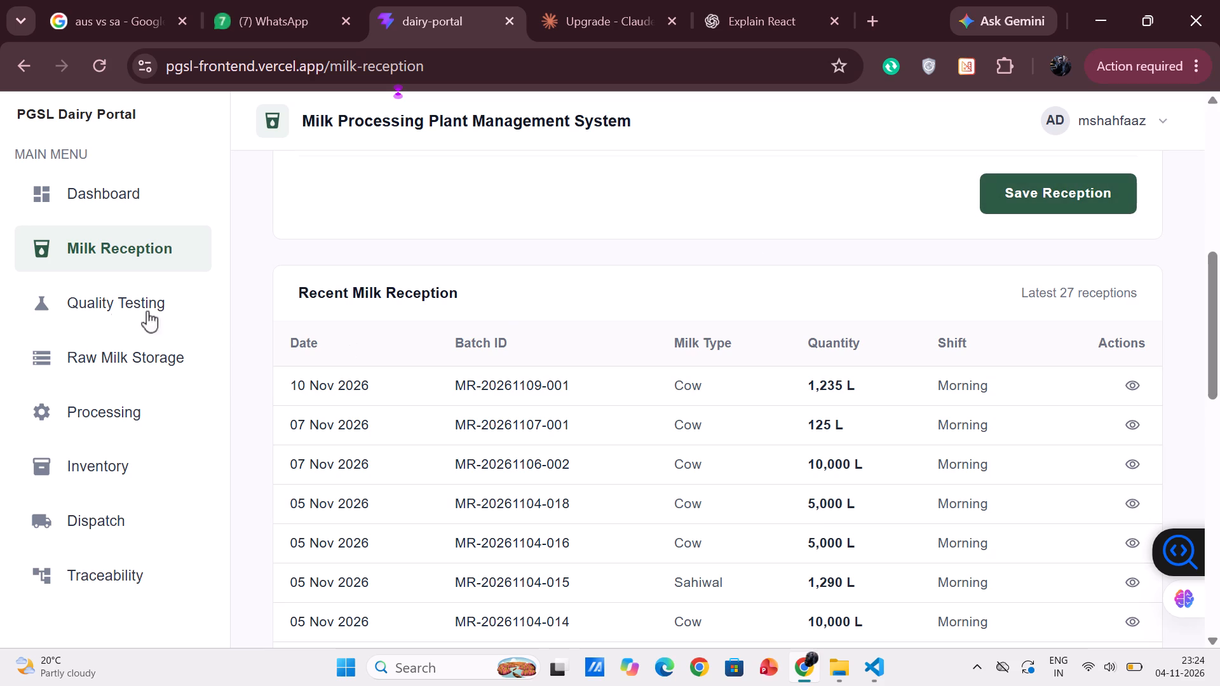
Go to the Quality Testing page.
left_click(107, 299)
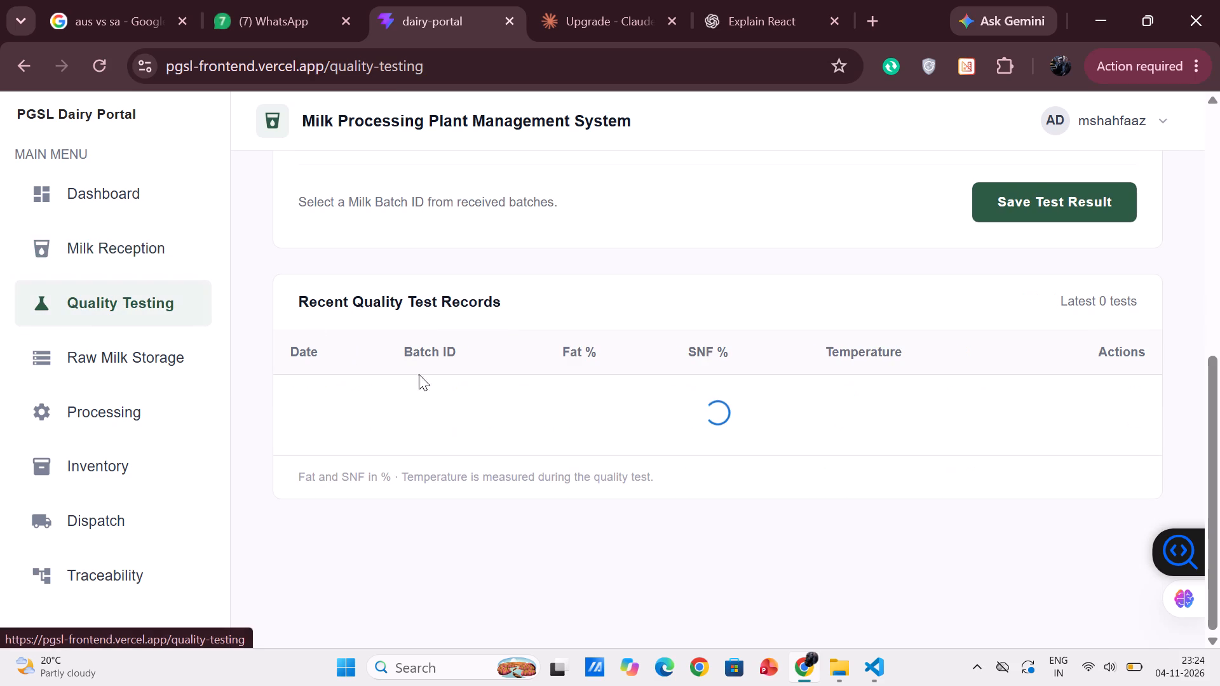
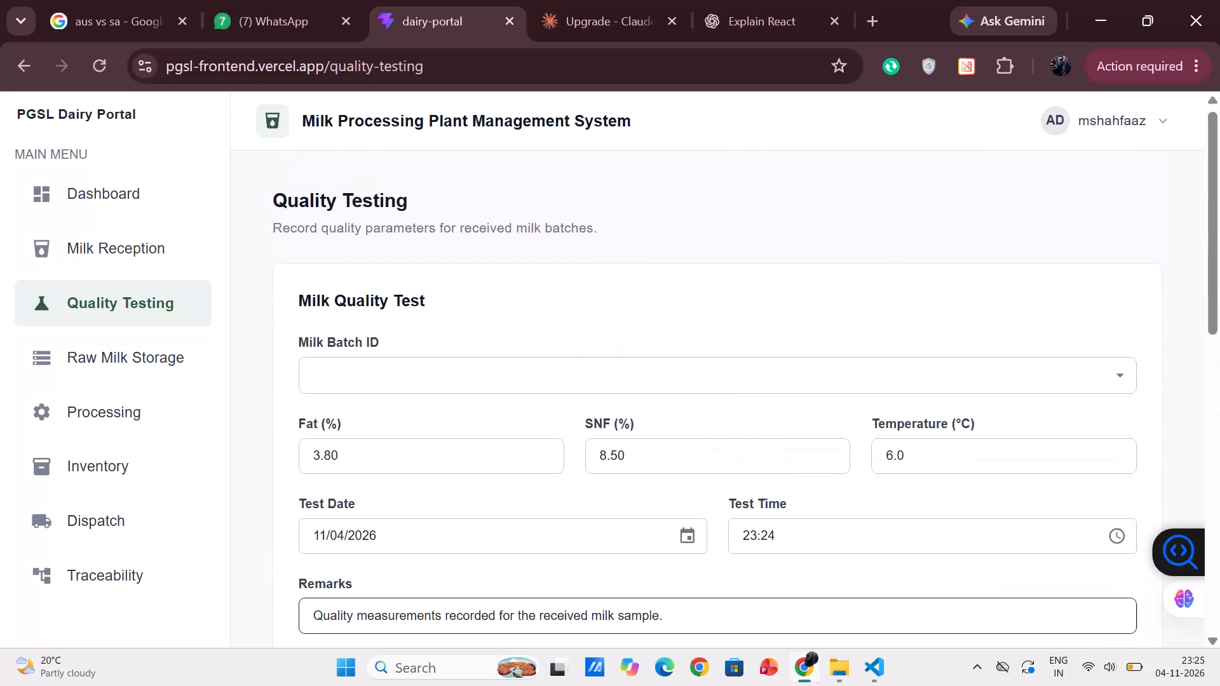
left_click(429, 383)
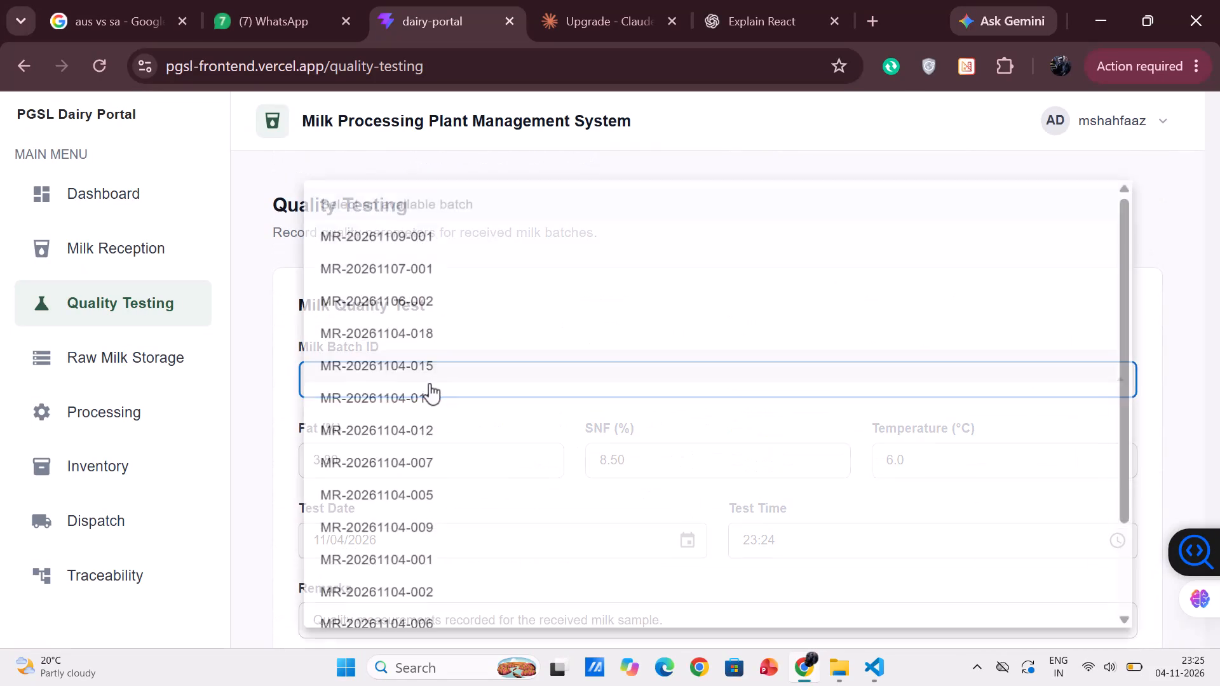
left_click(426, 384)
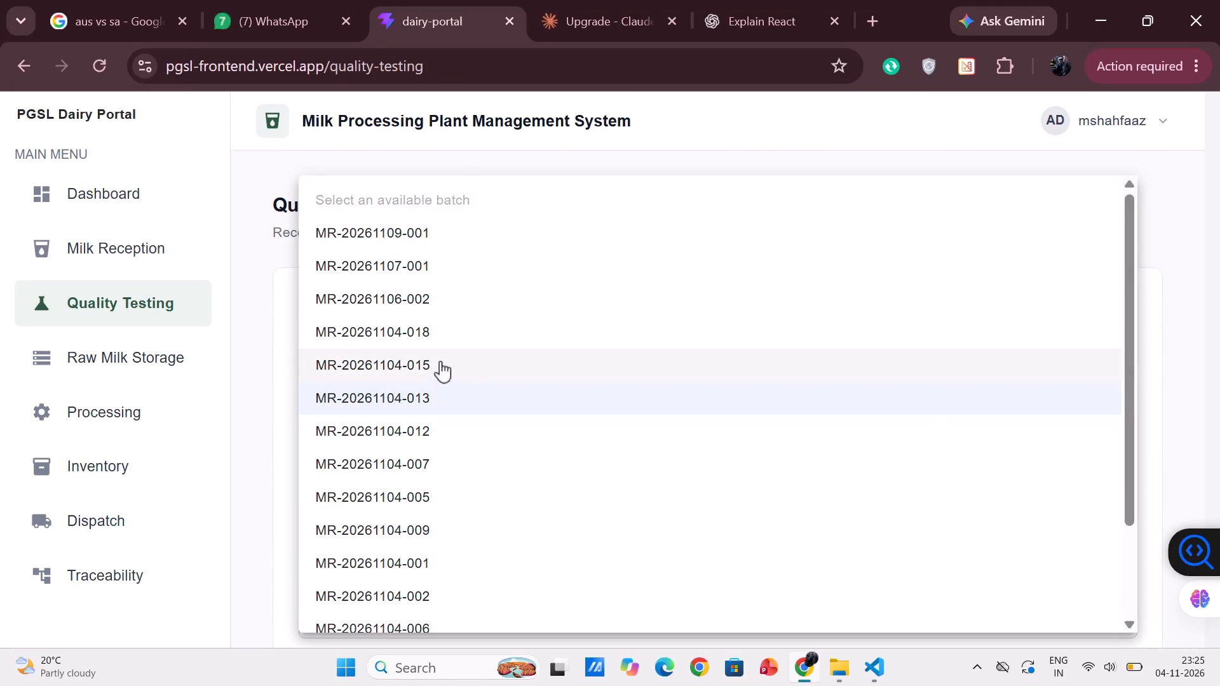
left_click(470, 329)
left_click(346, 454)
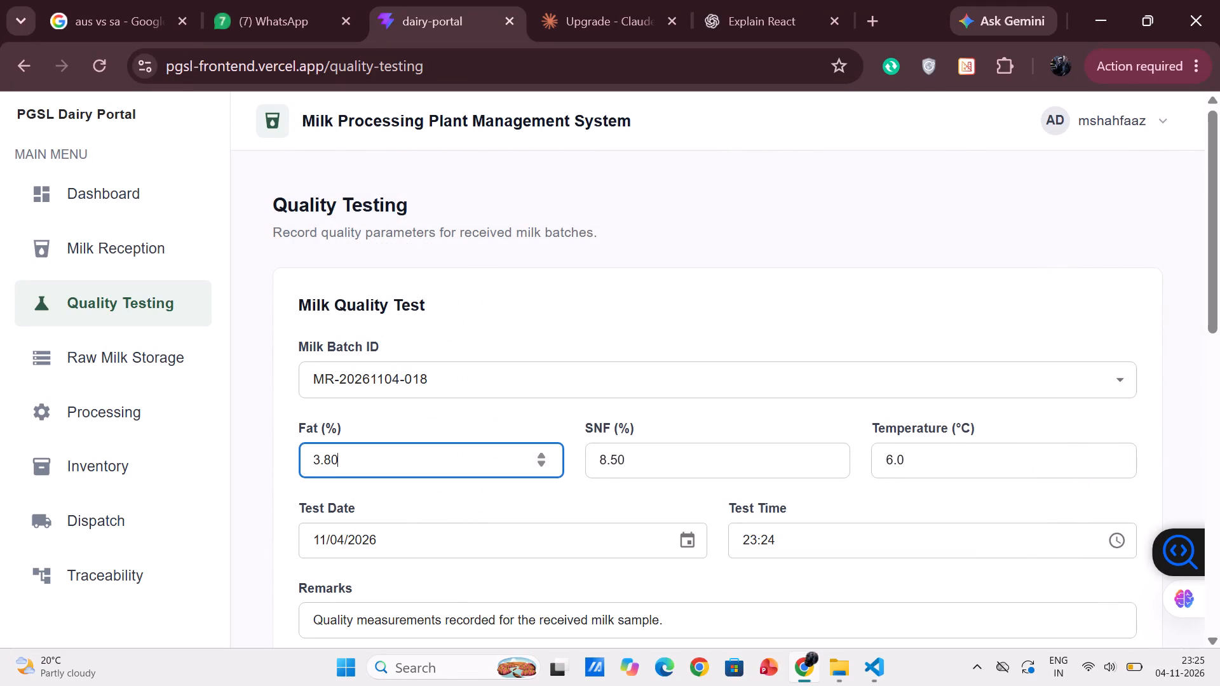
key("BackSpace")
key("9")
left_click(670, 464)
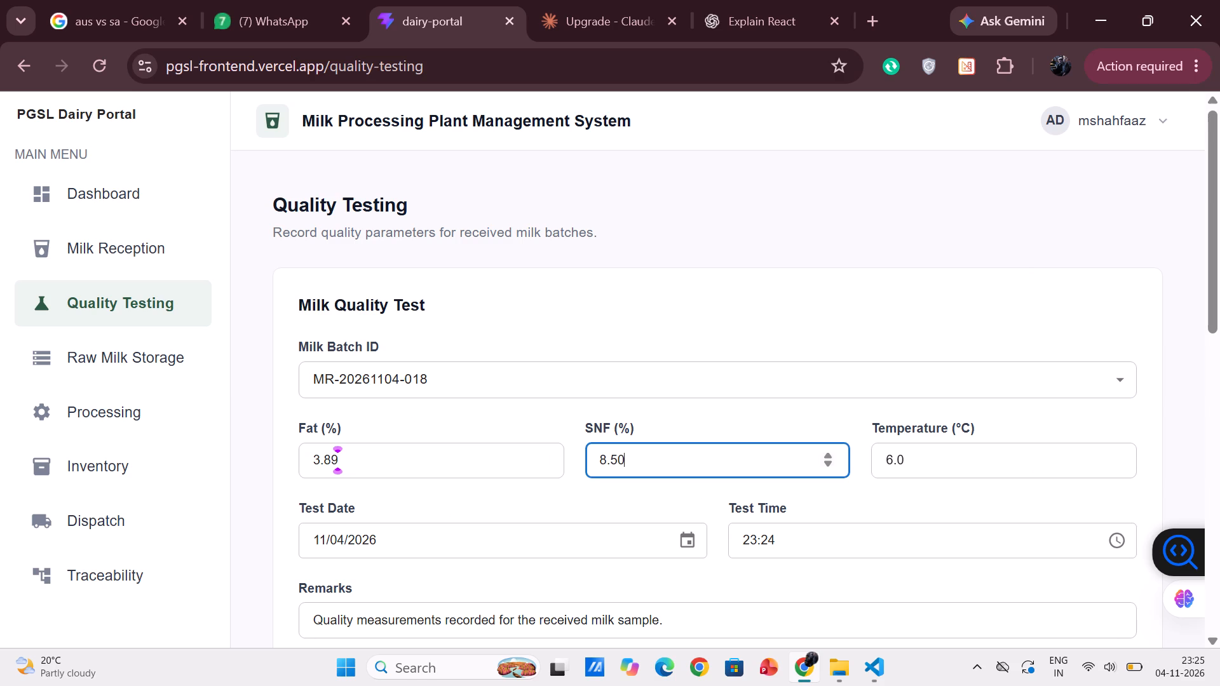
key("BackSpace")
key("5")
scroll(670, 464, "down", 1)
Set the quality test temperature to 7 °C and save the test result.
left_click(930, 457)
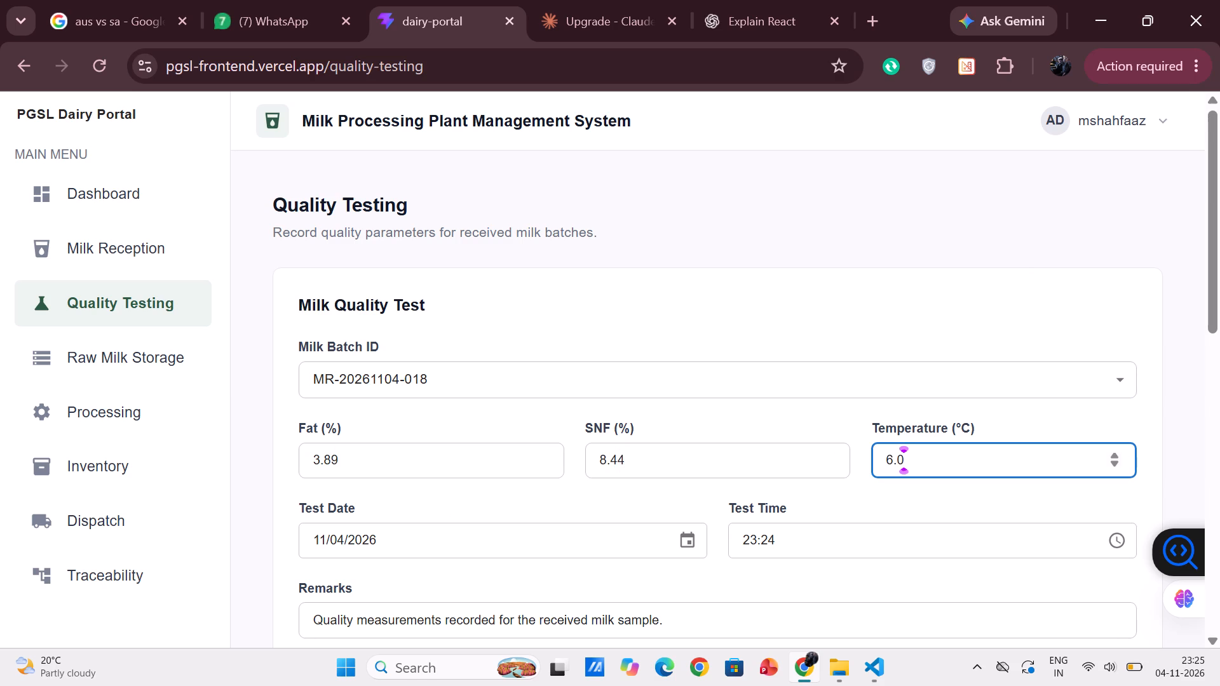
left_click(1113, 454)
triple_click(1113, 454)
triple_click(1113, 454)
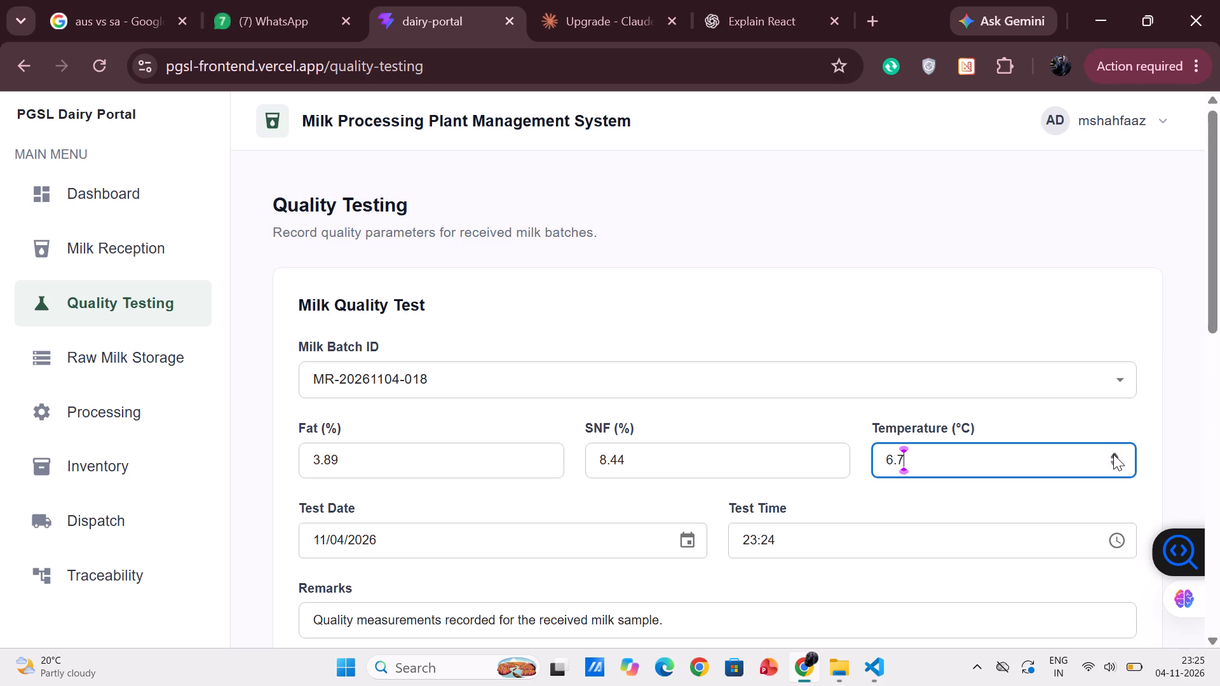
triple_click(1113, 454)
scroll(932, 455, "down", 1)
scroll(924, 455, "up", 1)
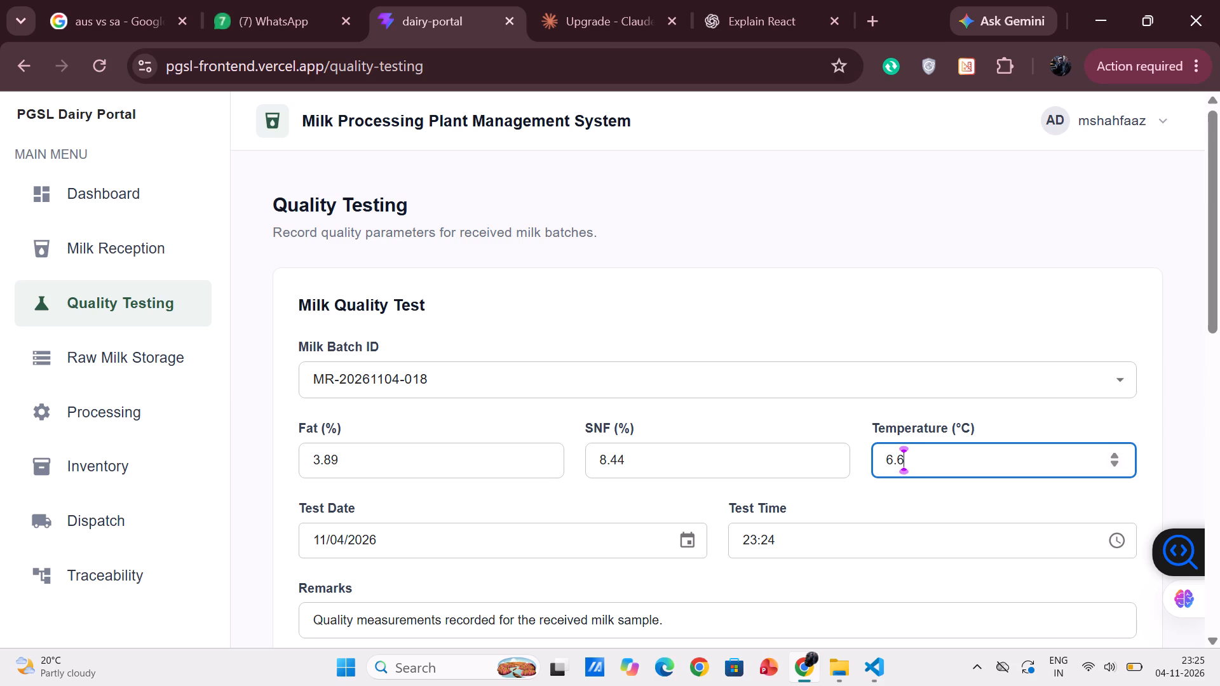
scroll(924, 455, "up", 1)
left_click(844, 297)
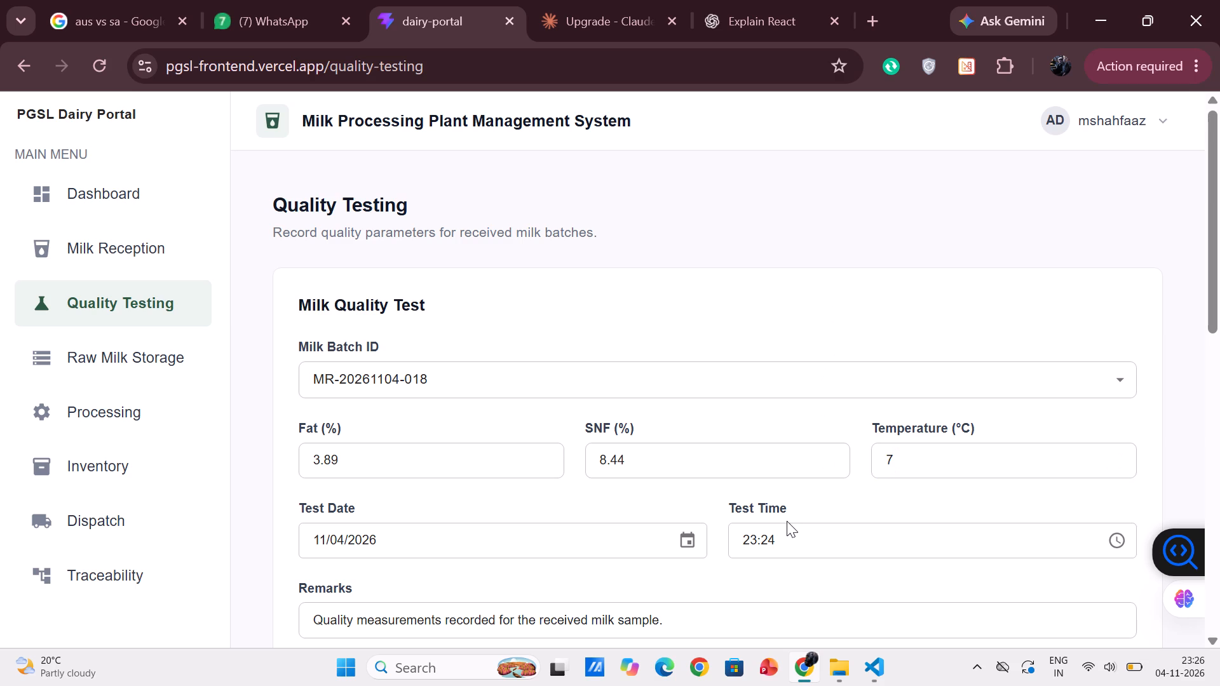
scroll(832, 498, "down", 3)
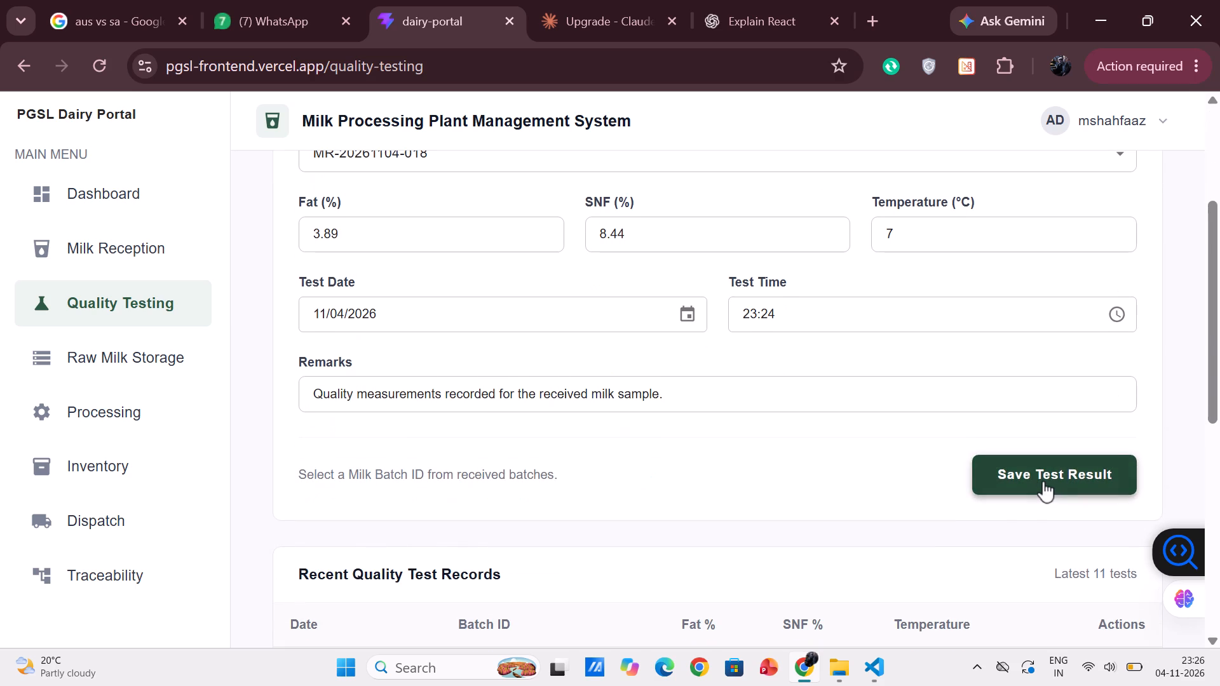
left_click(1043, 481)
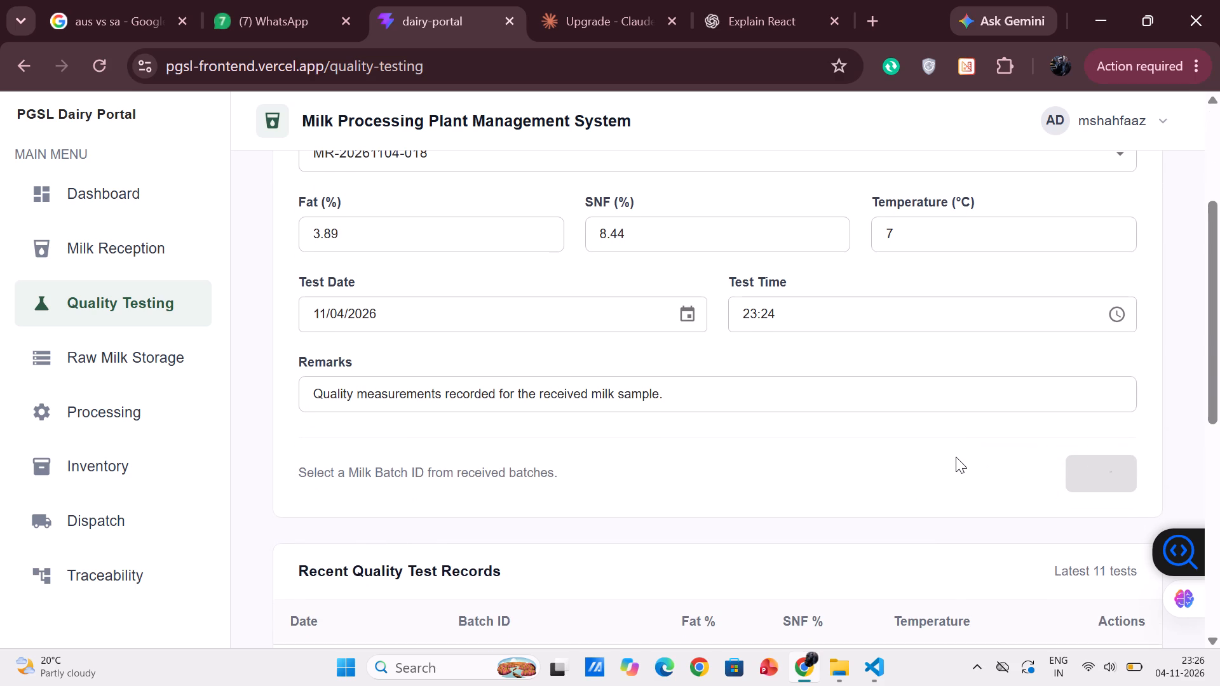
scroll(956, 457, "down", 3)
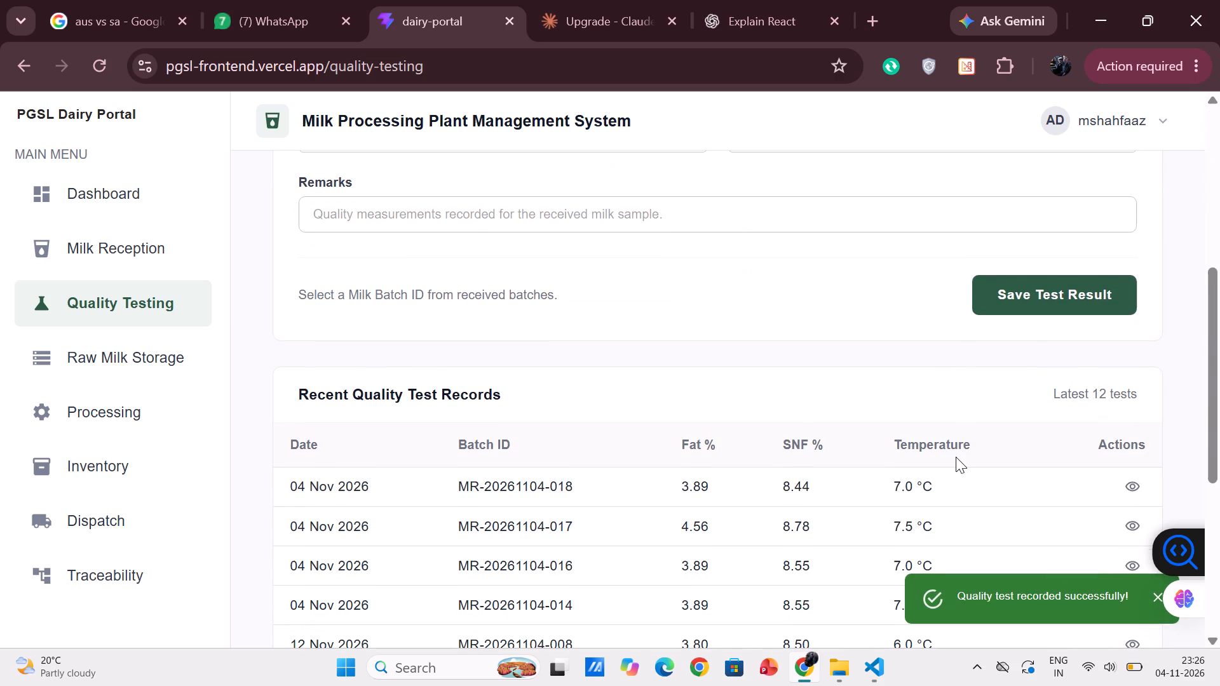
scroll(956, 457, "down", 2)
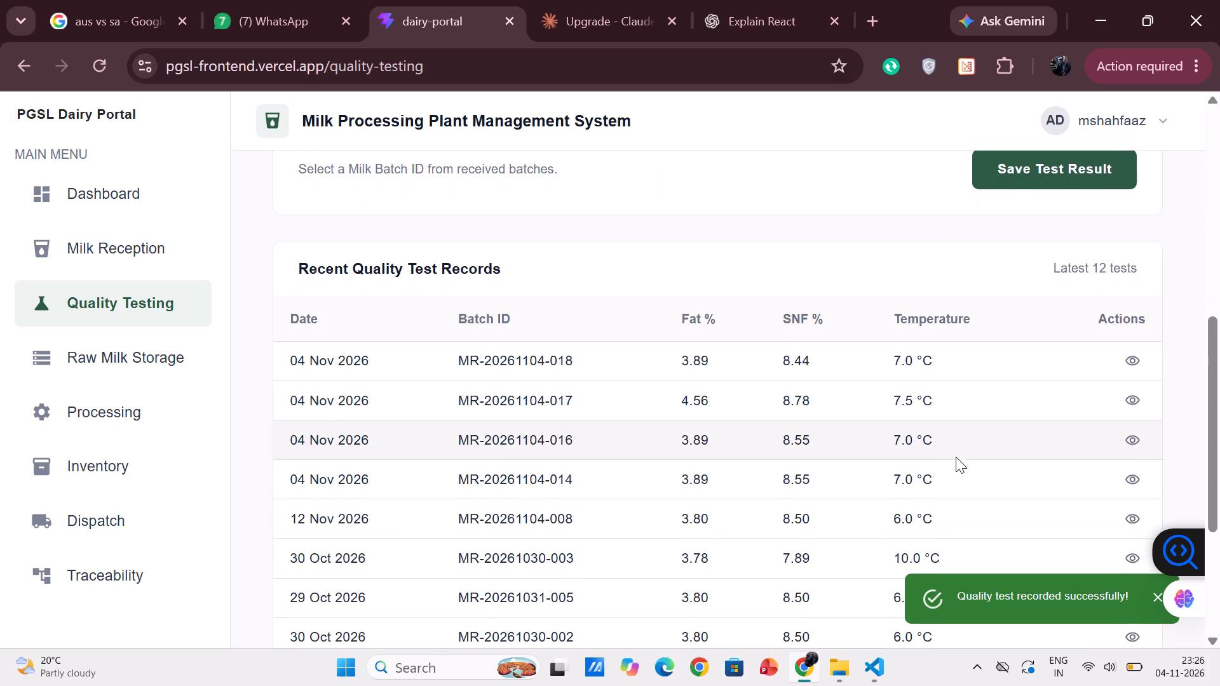
left_click(1138, 371)
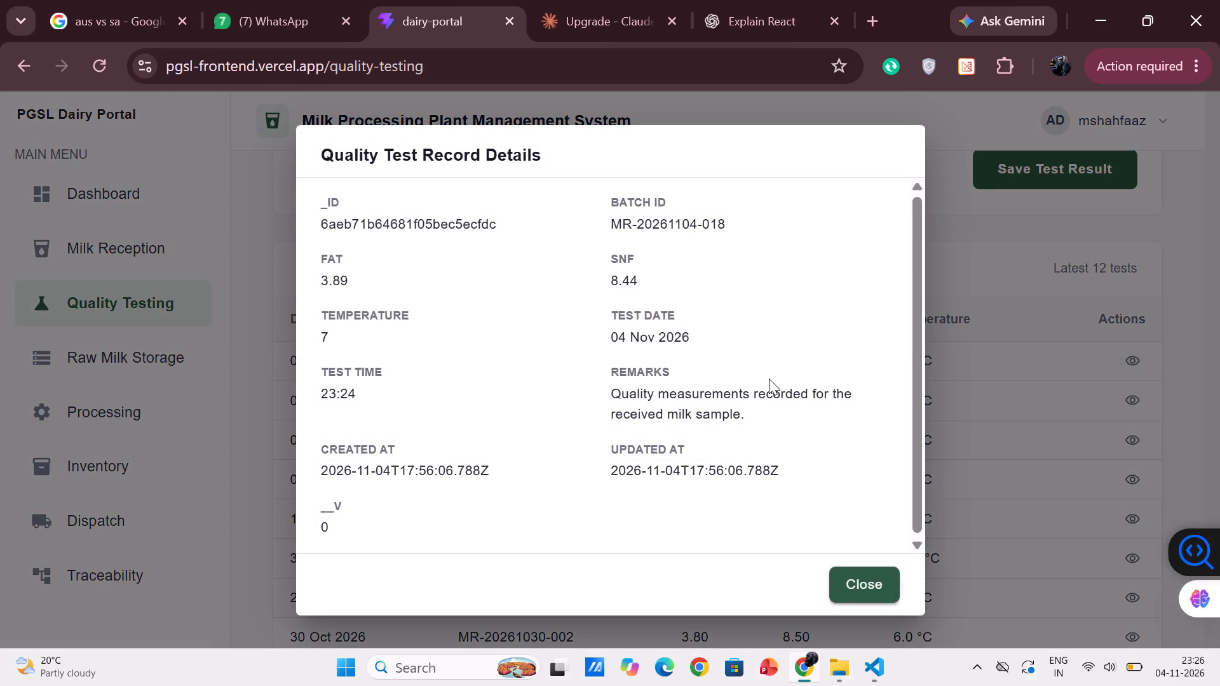
scroll(769, 379, "down", 3)
scroll(769, 379, "up", 1)
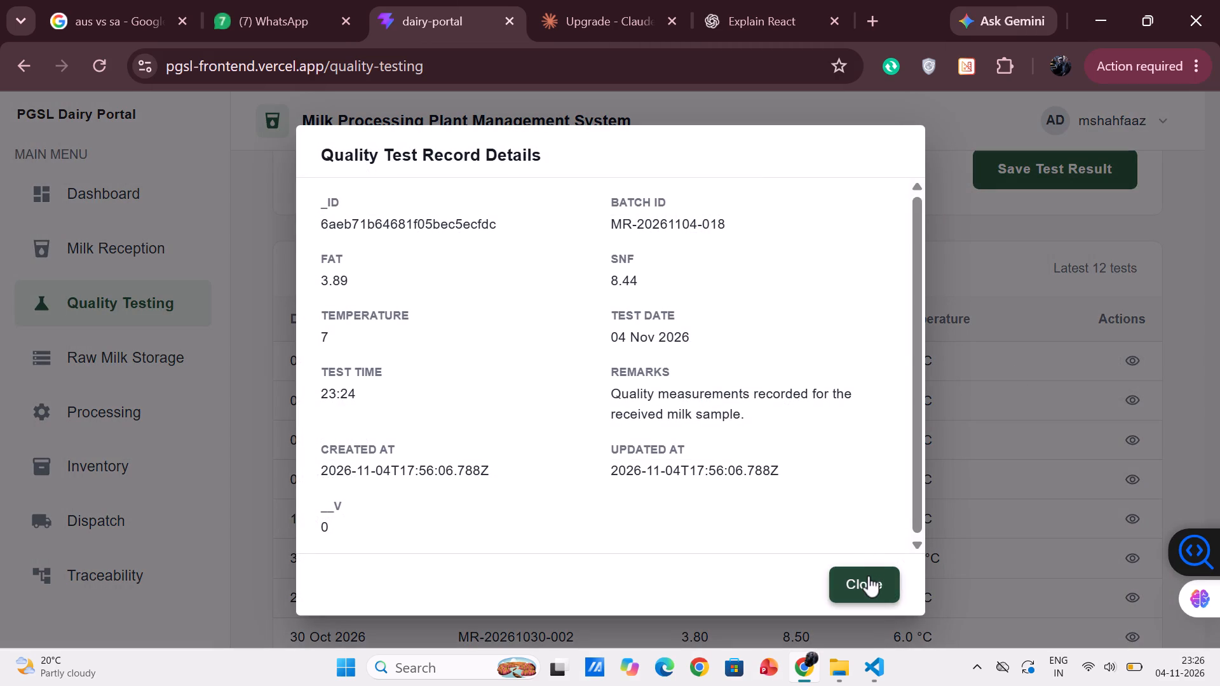
left_click(868, 575)
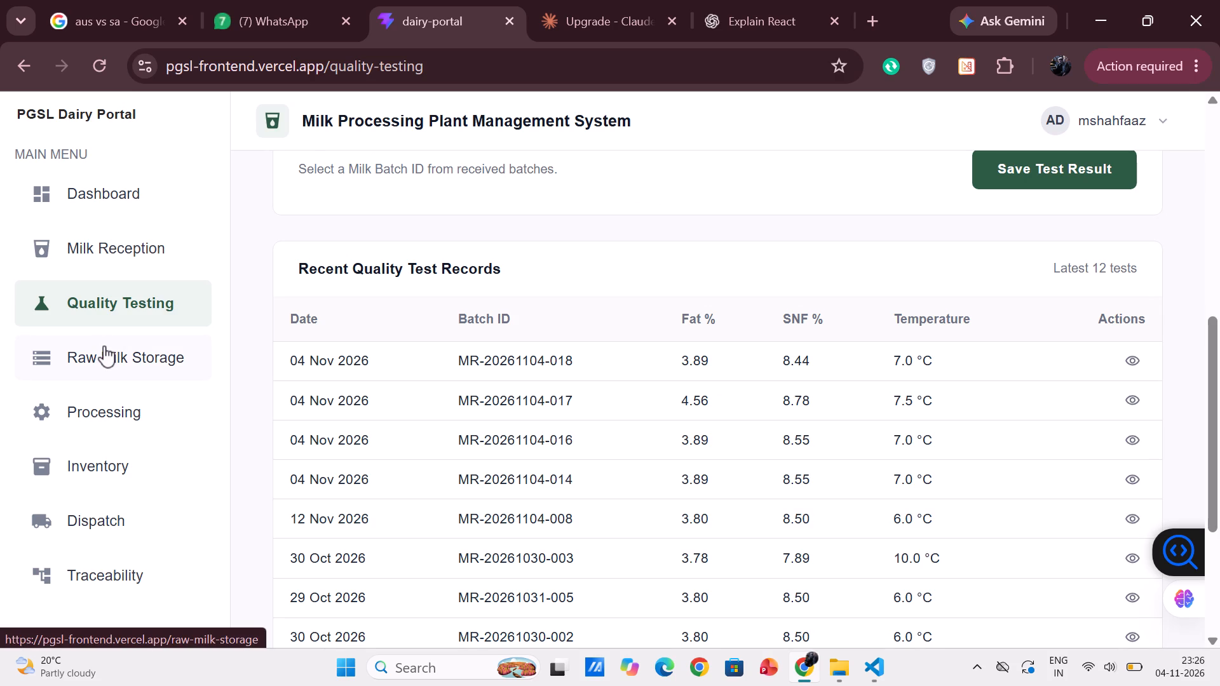
left_click(104, 346)
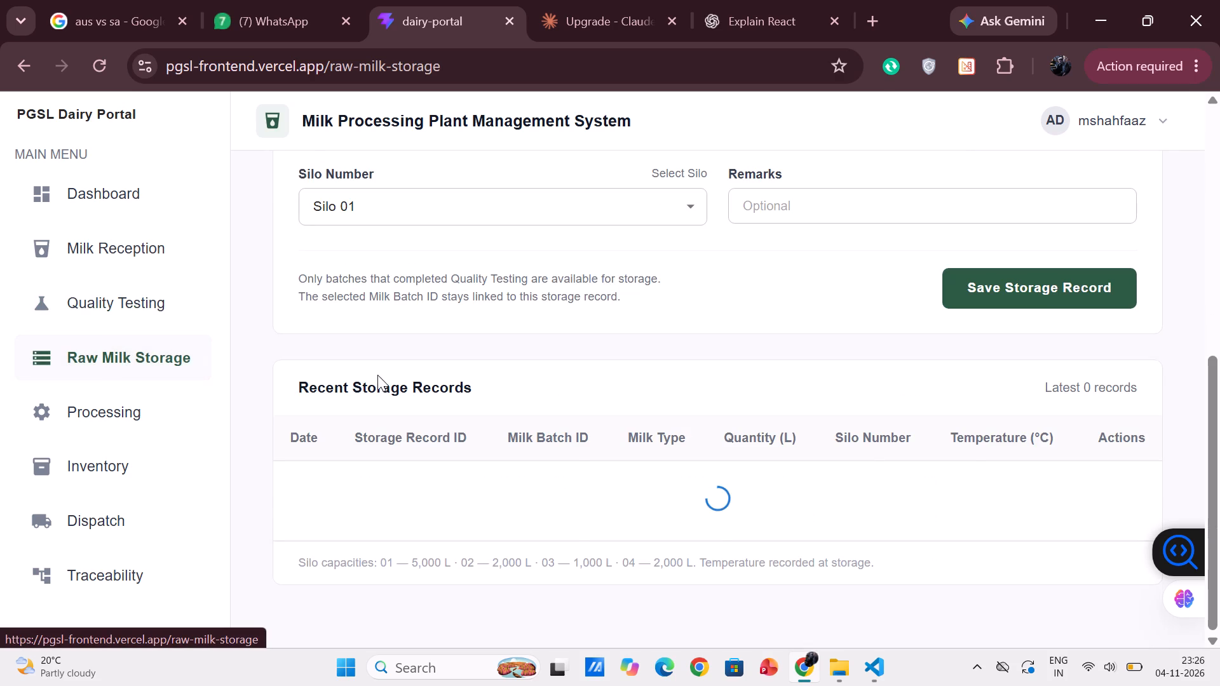
scroll(508, 406, "down", 1)
scroll(508, 406, "up", 3)
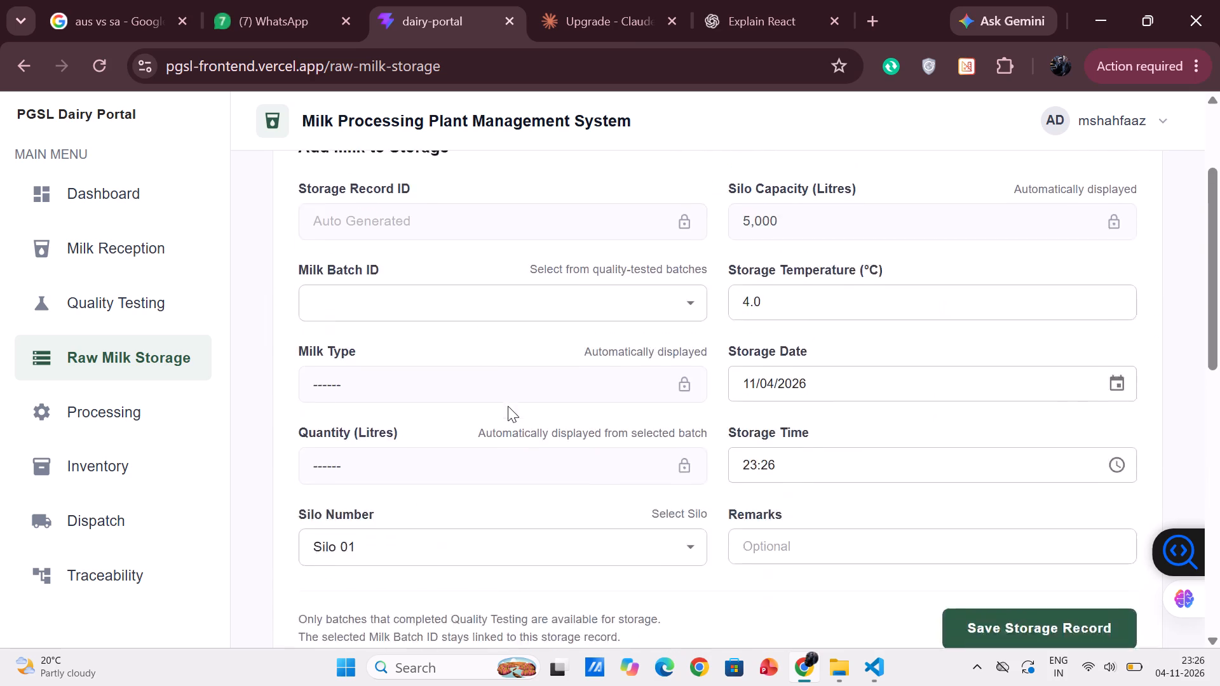
scroll(508, 406, "down", 3)
scroll(508, 406, "up", 6)
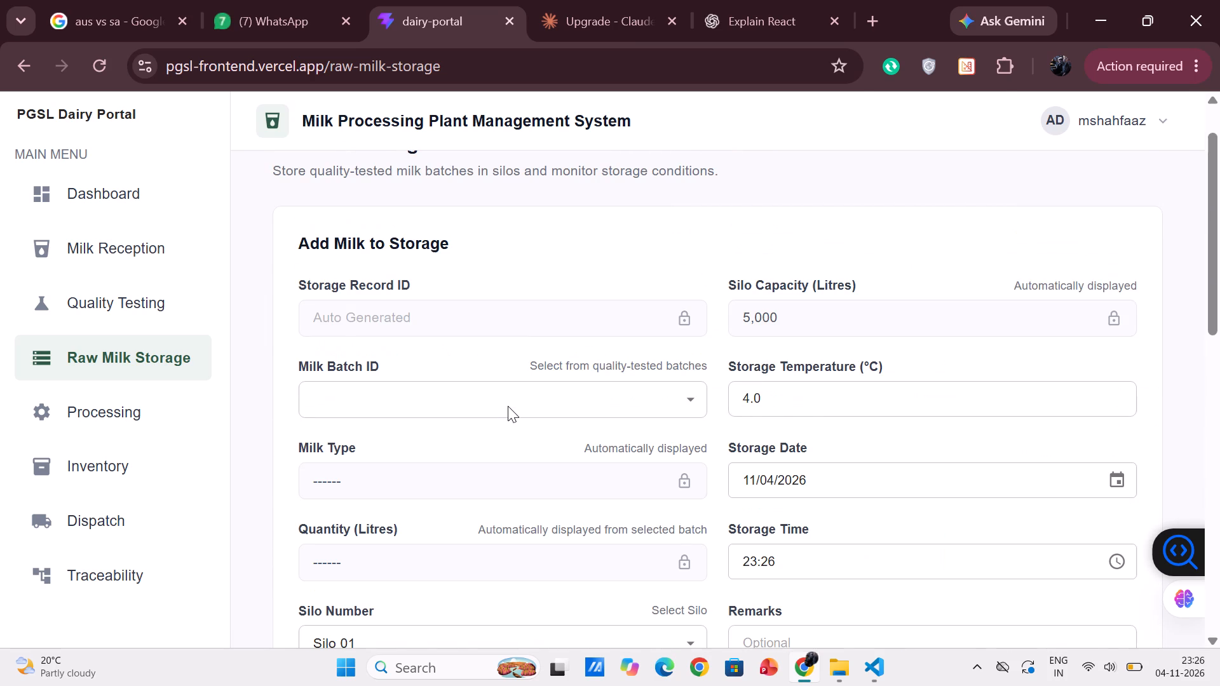
scroll(508, 406, "down", 1)
left_click(508, 406)
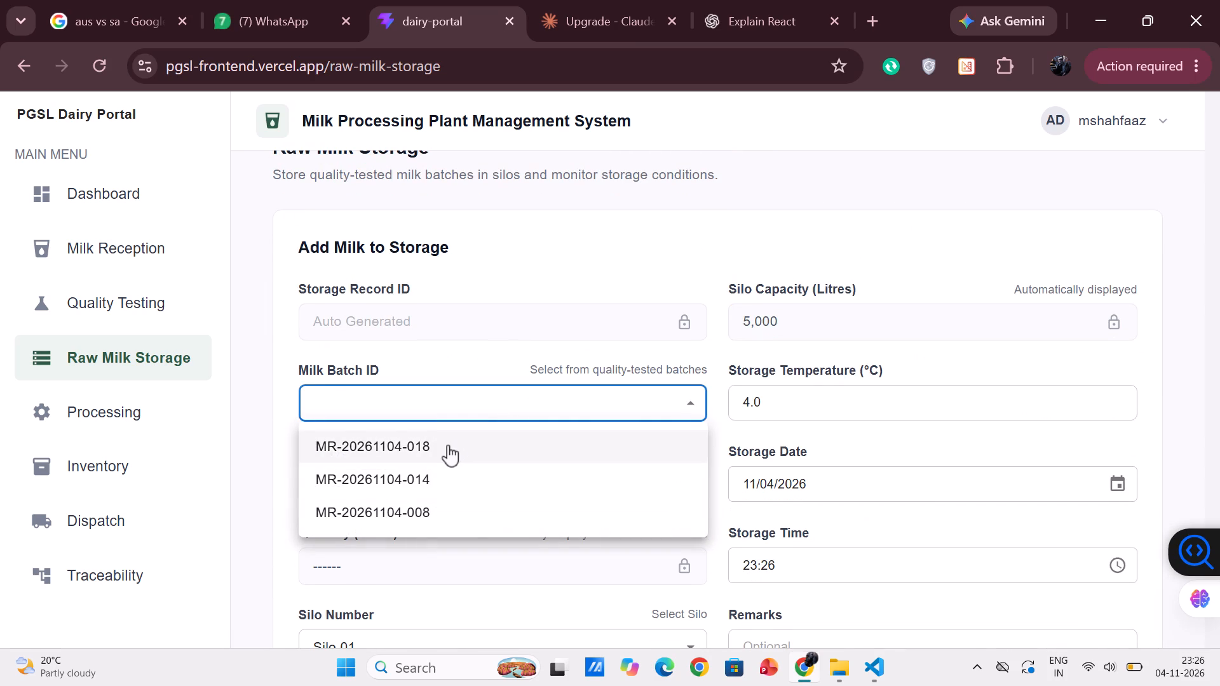
left_click(447, 445)
Set the storage temperature of the new storage record to 7 °C.
left_click(832, 412)
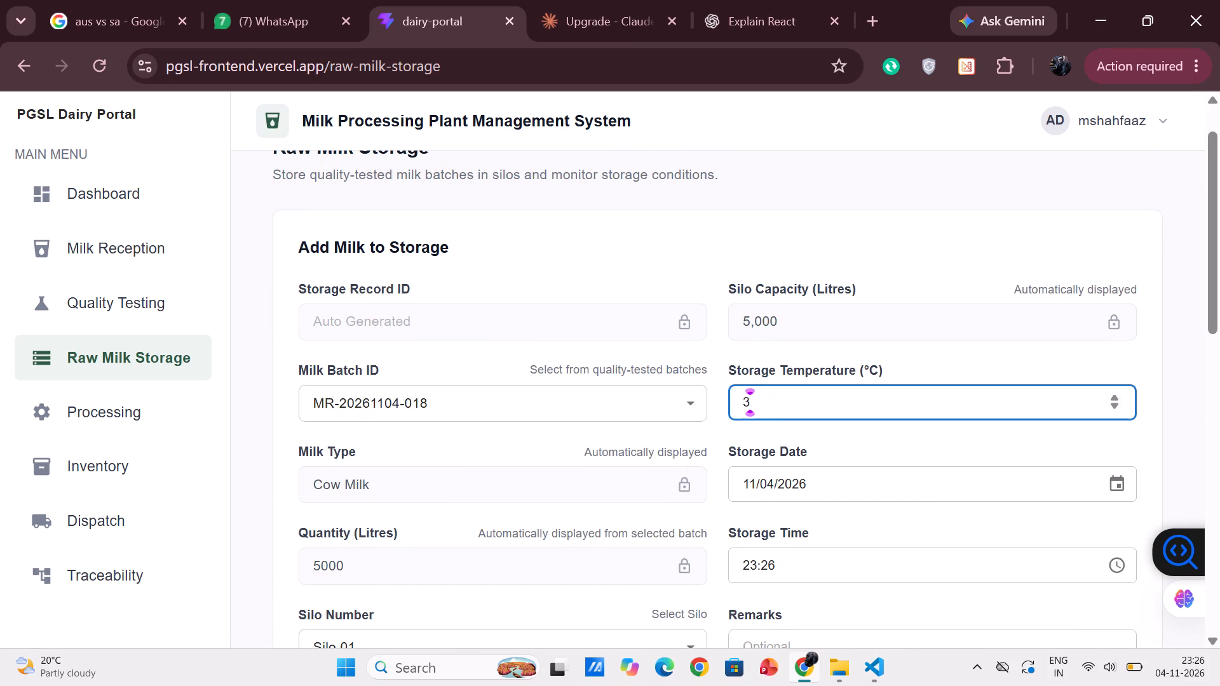
scroll(832, 412, "up", 1)
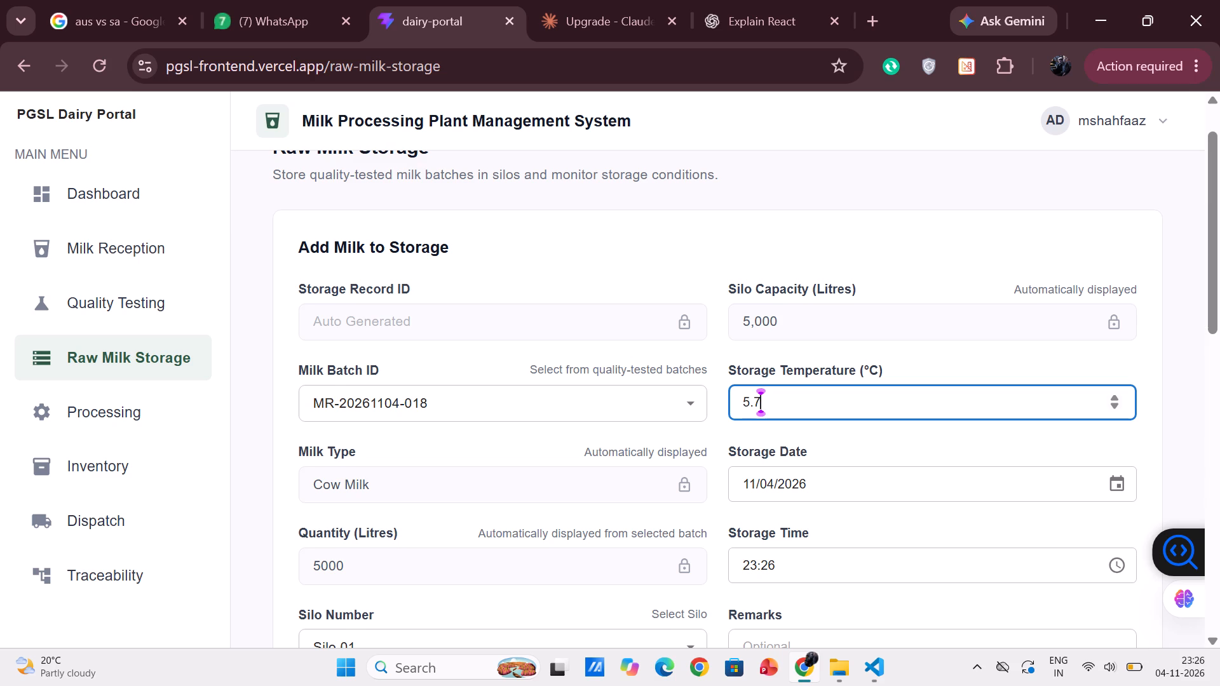
scroll(832, 412, "up", 3)
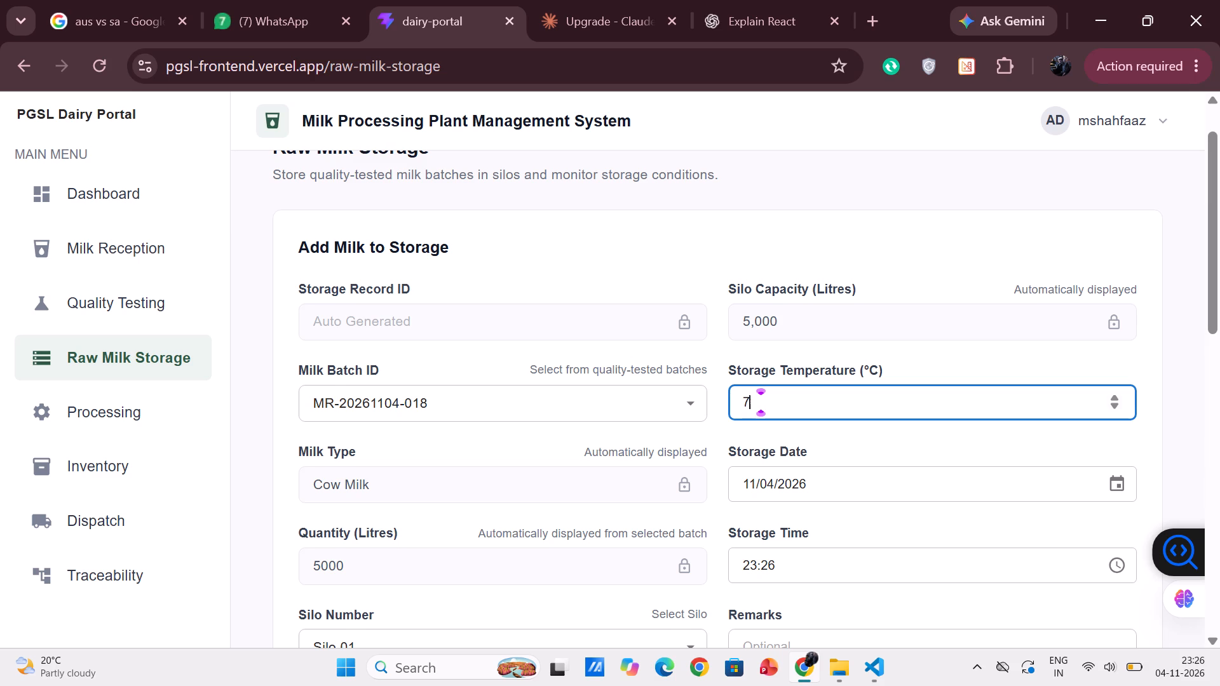
scroll(832, 412, "up", 1)
left_click(861, 356)
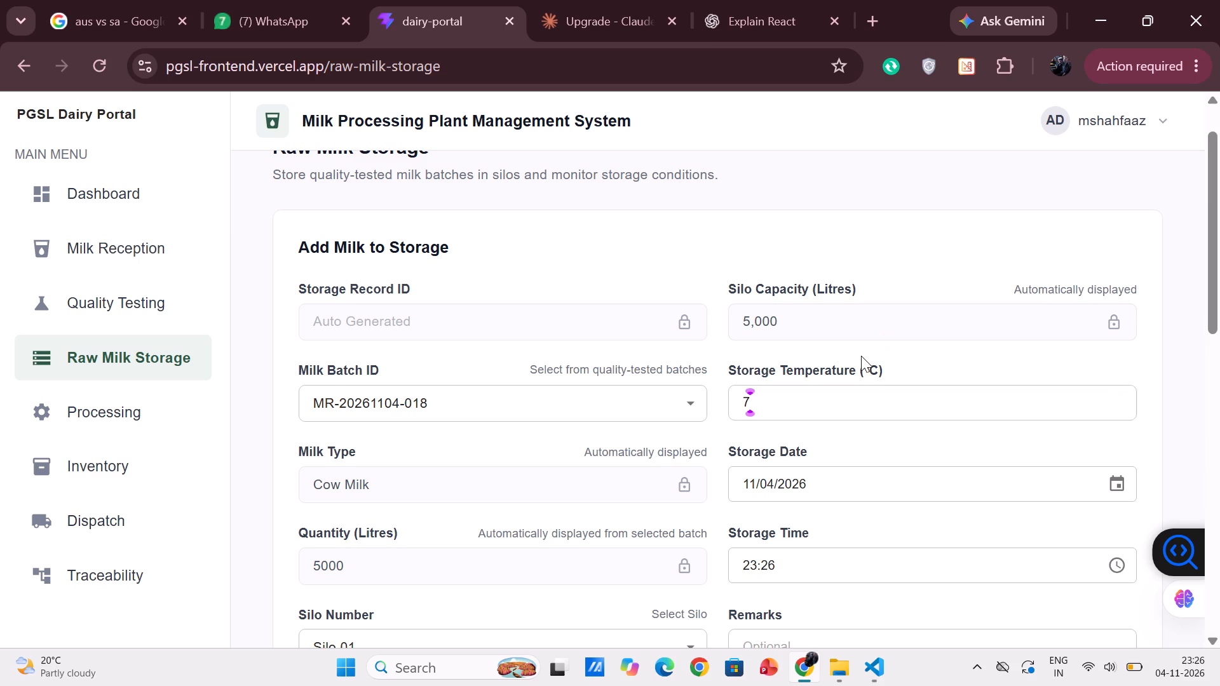
Examine the Storage Date field of the new storage record.
scroll(616, 453, "down", 1)
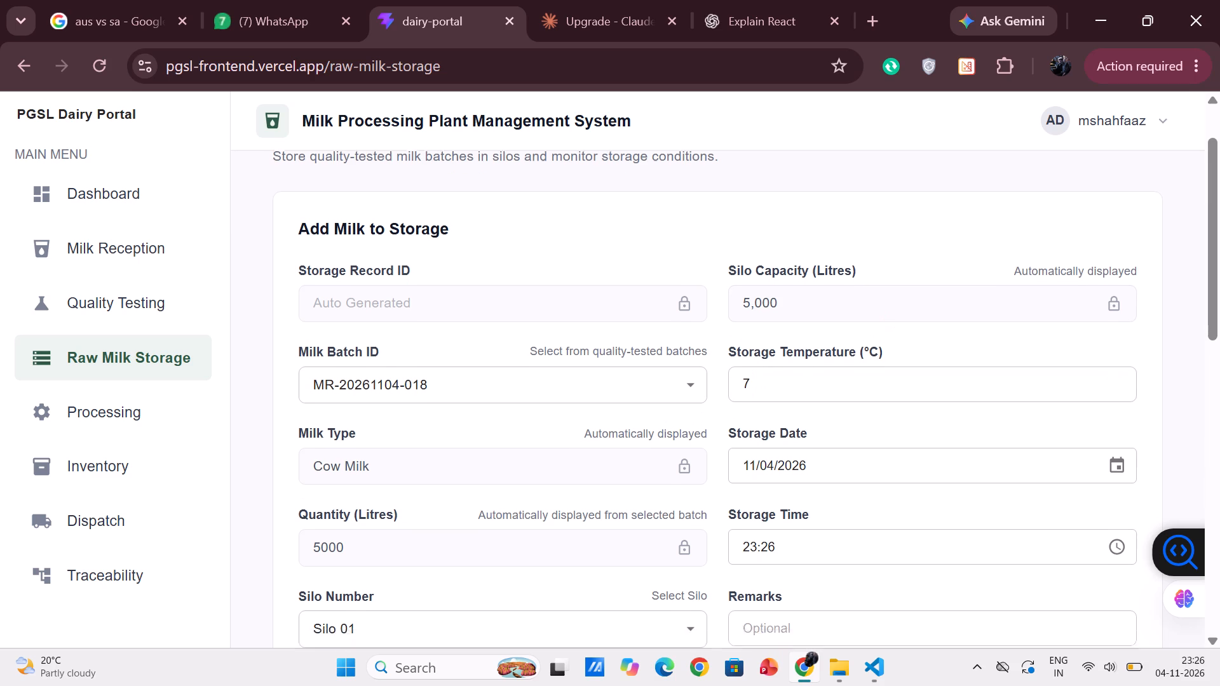
scroll(616, 453, "down", 1)
left_click(857, 424)
left_click(857, 424)
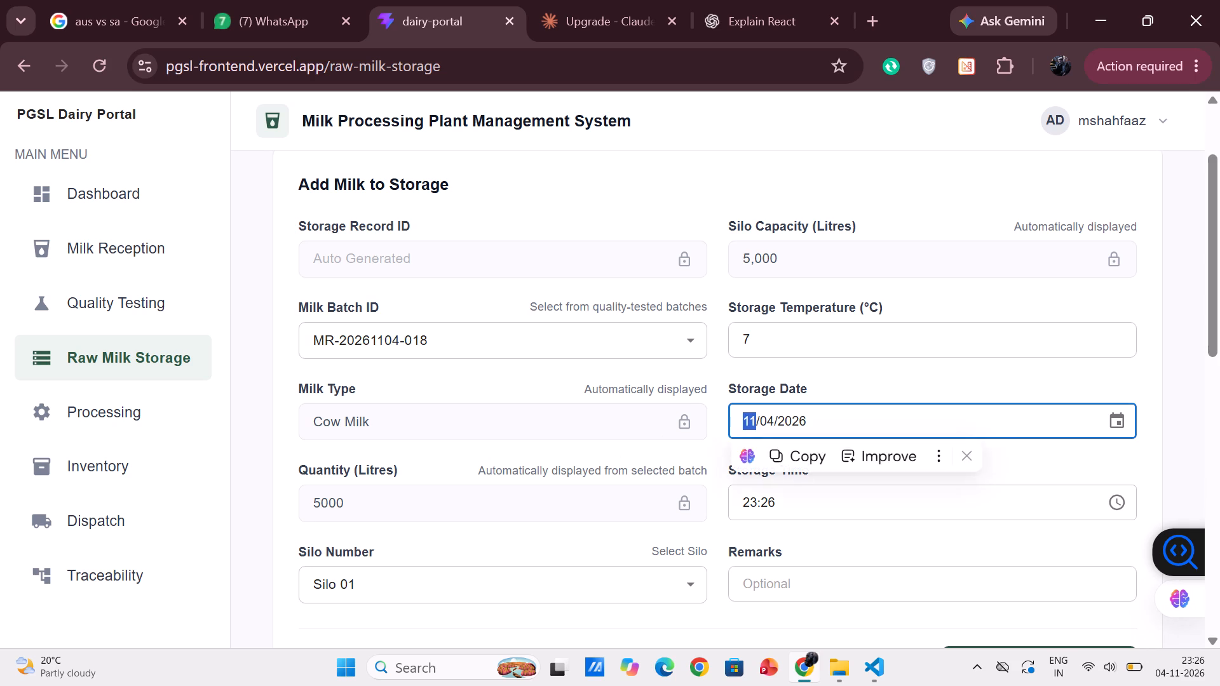
left_click(857, 424)
double_click(789, 421)
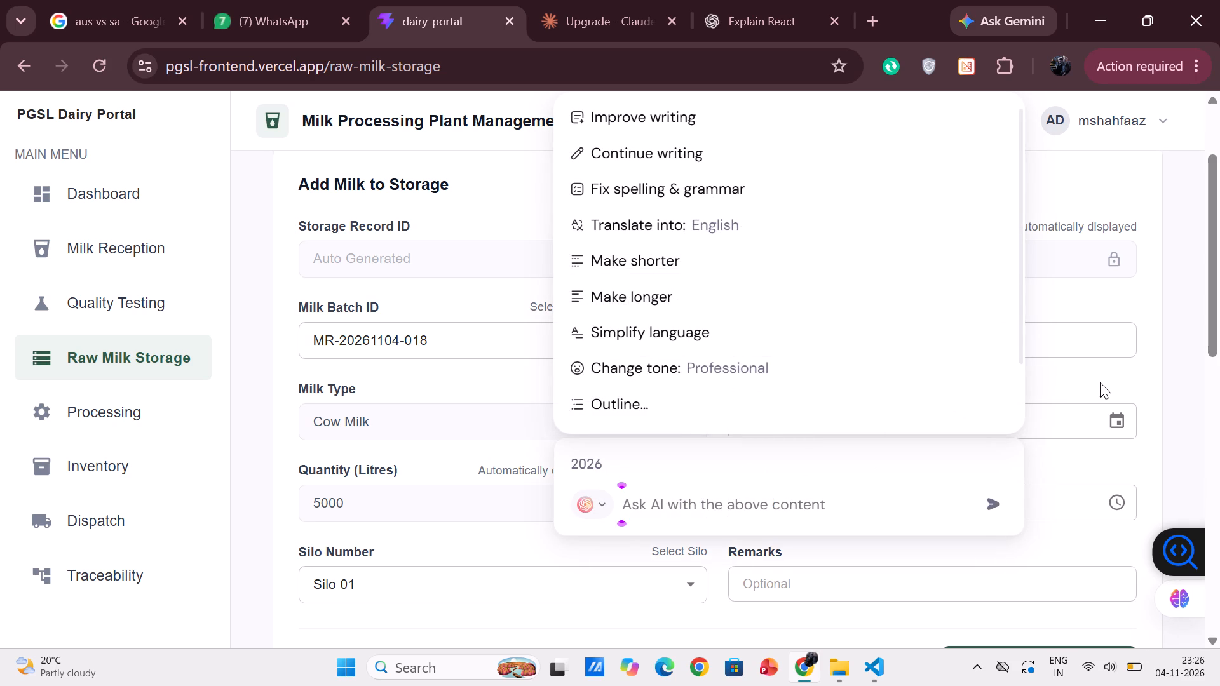
left_click(1100, 382)
left_click(811, 434)
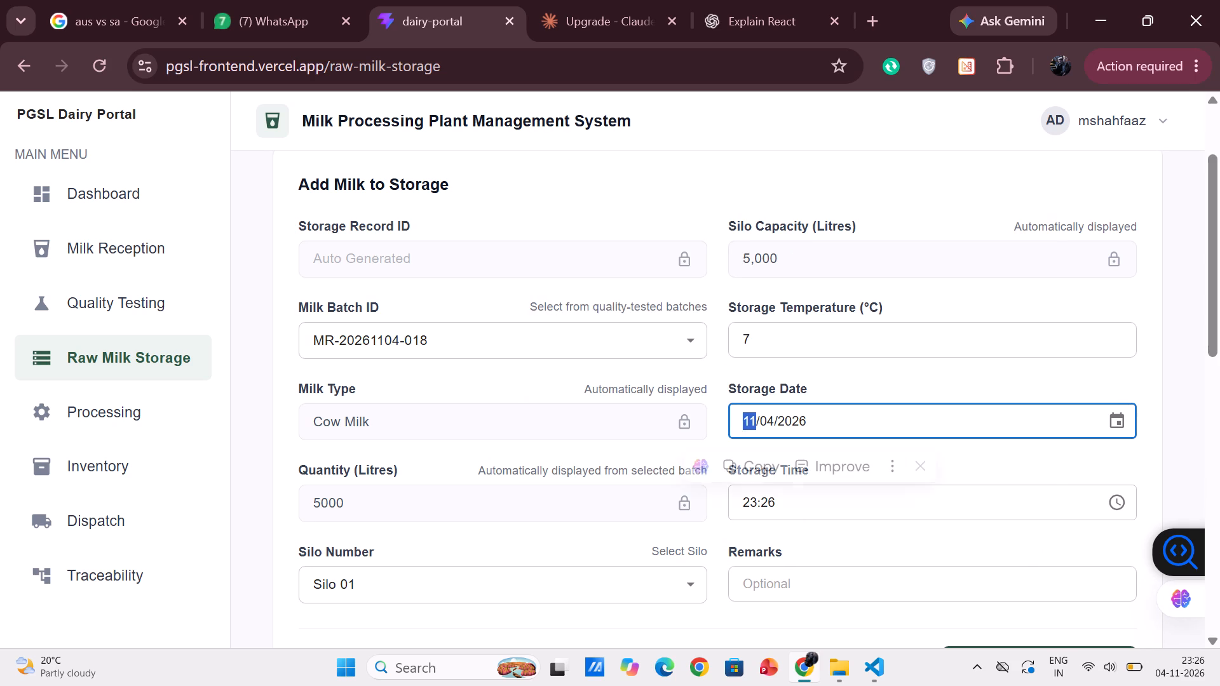
left_click(841, 412)
left_click(830, 383)
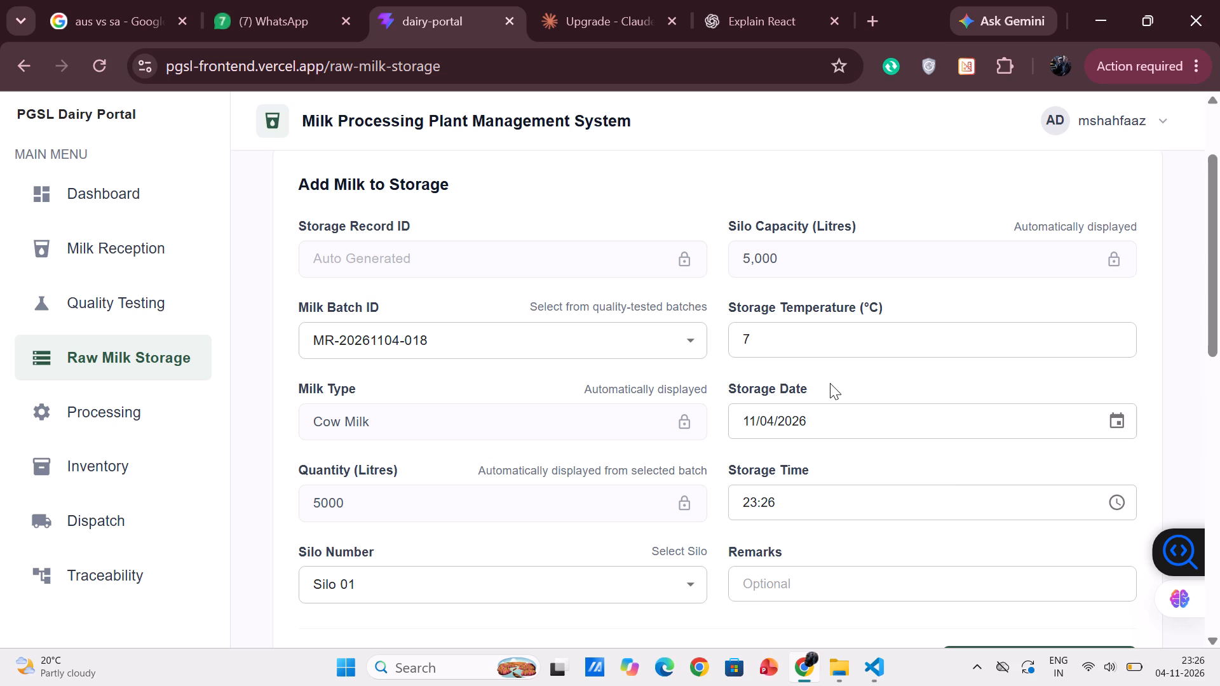
left_click(881, 419)
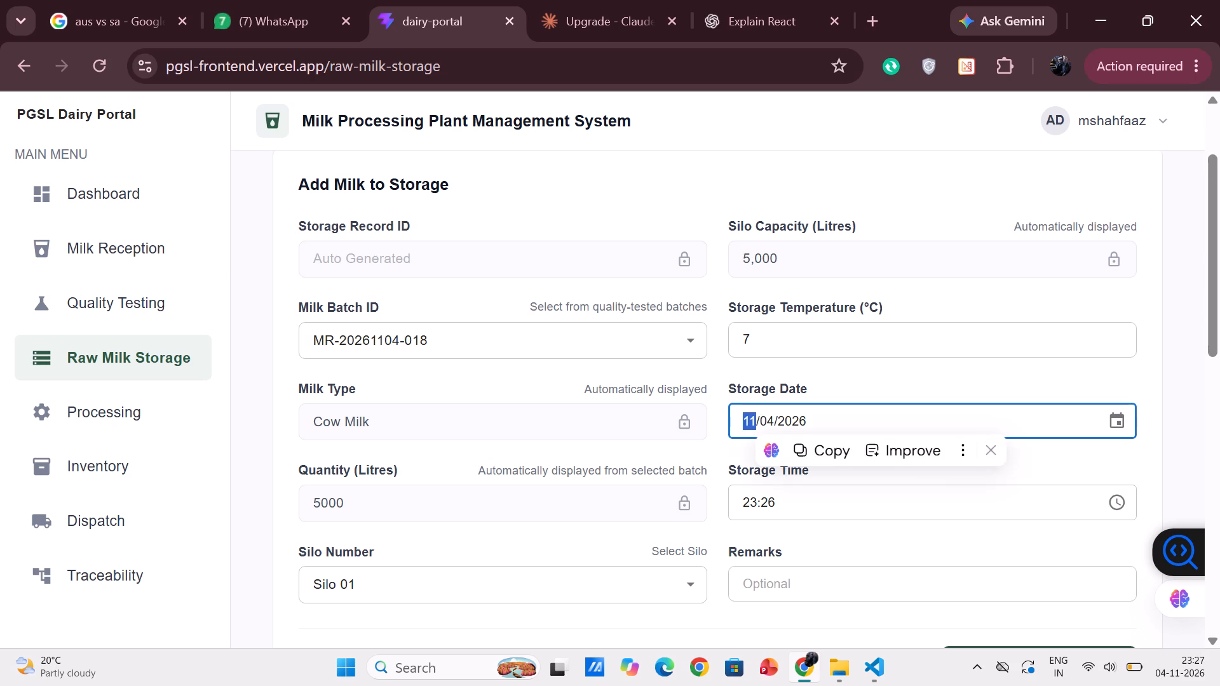
left_click(881, 419)
left_click(845, 395)
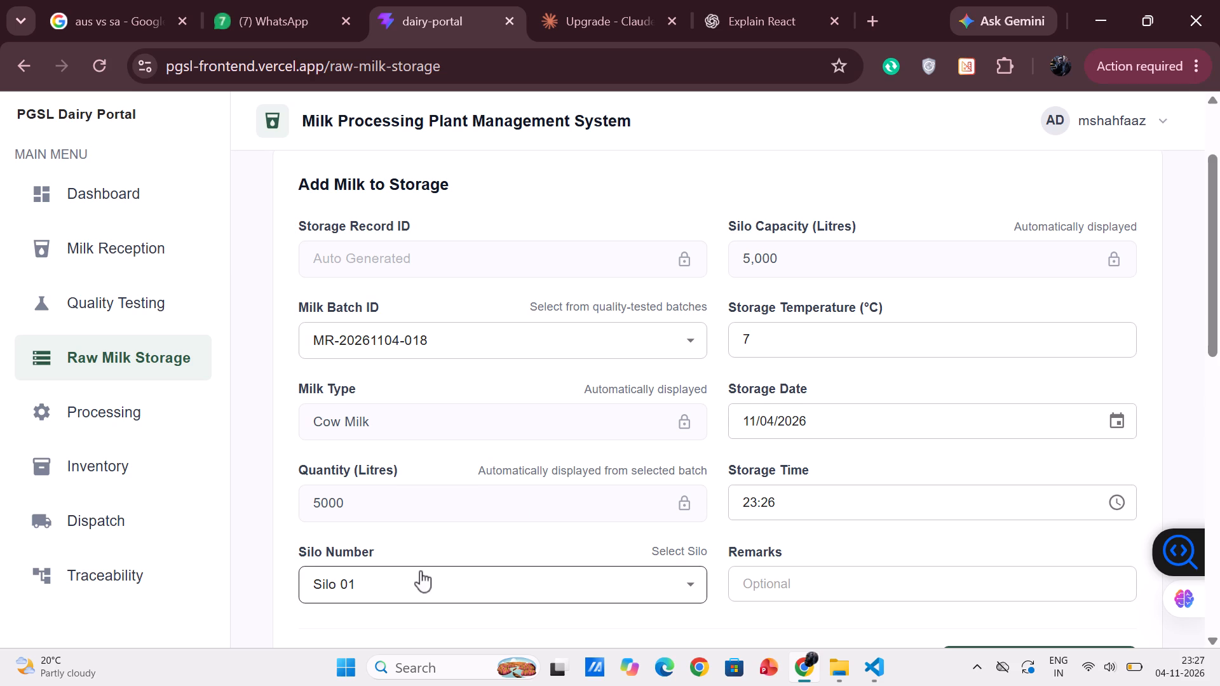
Look over the silo selection and the remaining fields of the new storage record form.
scroll(420, 570, "down", 1)
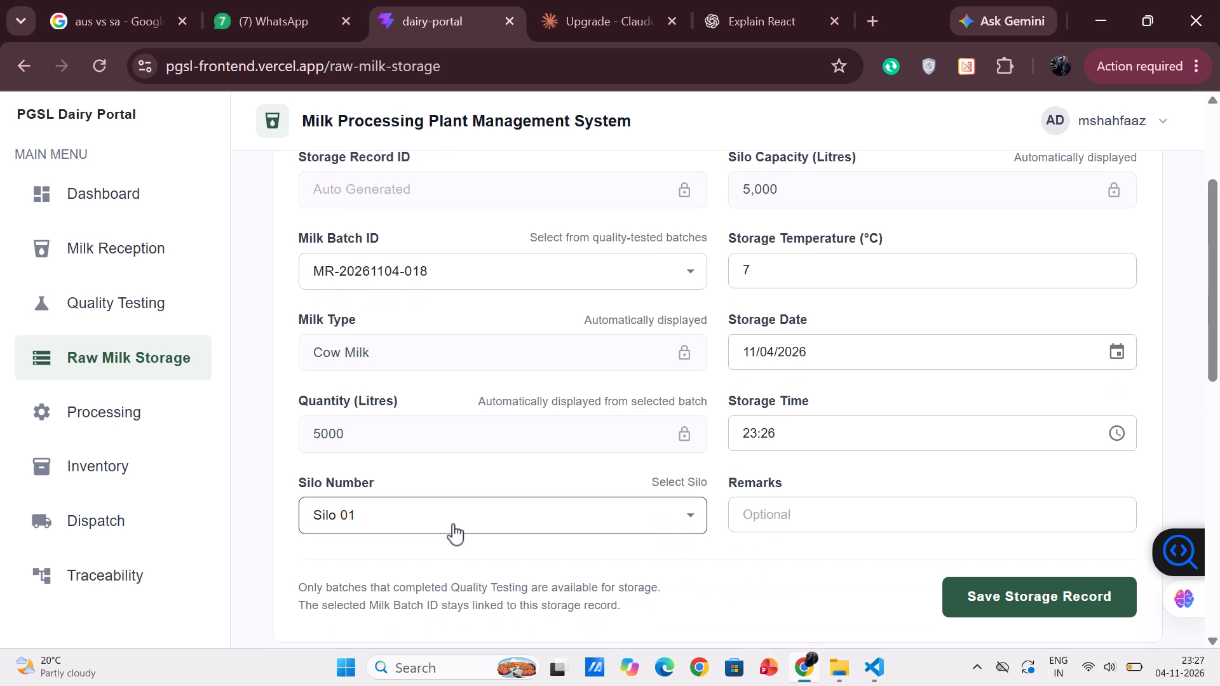
left_click(452, 523)
left_click(452, 523)
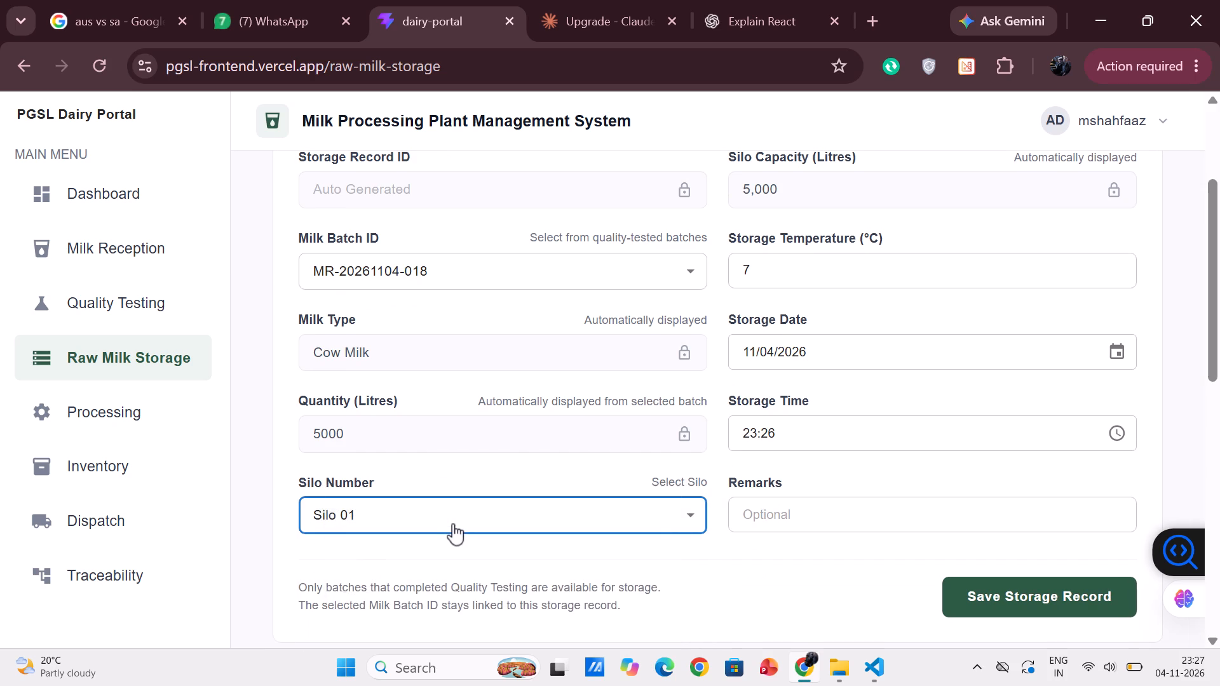
left_click(452, 523)
left_click(452, 523)
scroll(452, 523, "up", 1)
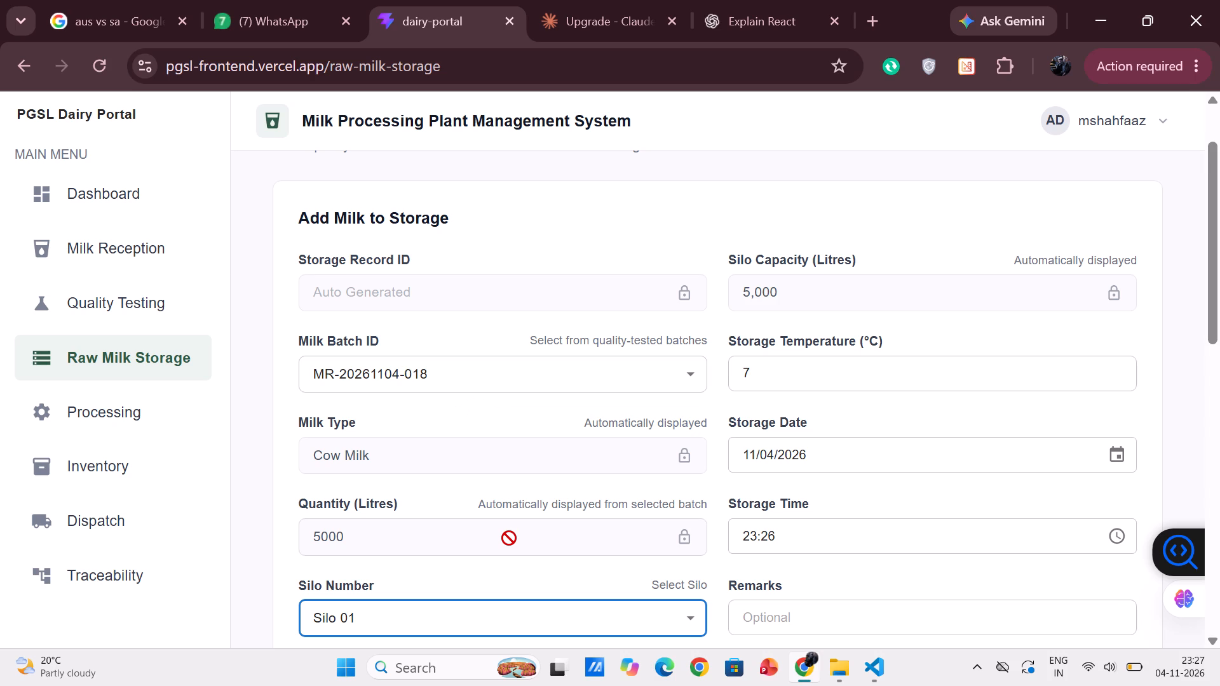
scroll(509, 538, "down", 1)
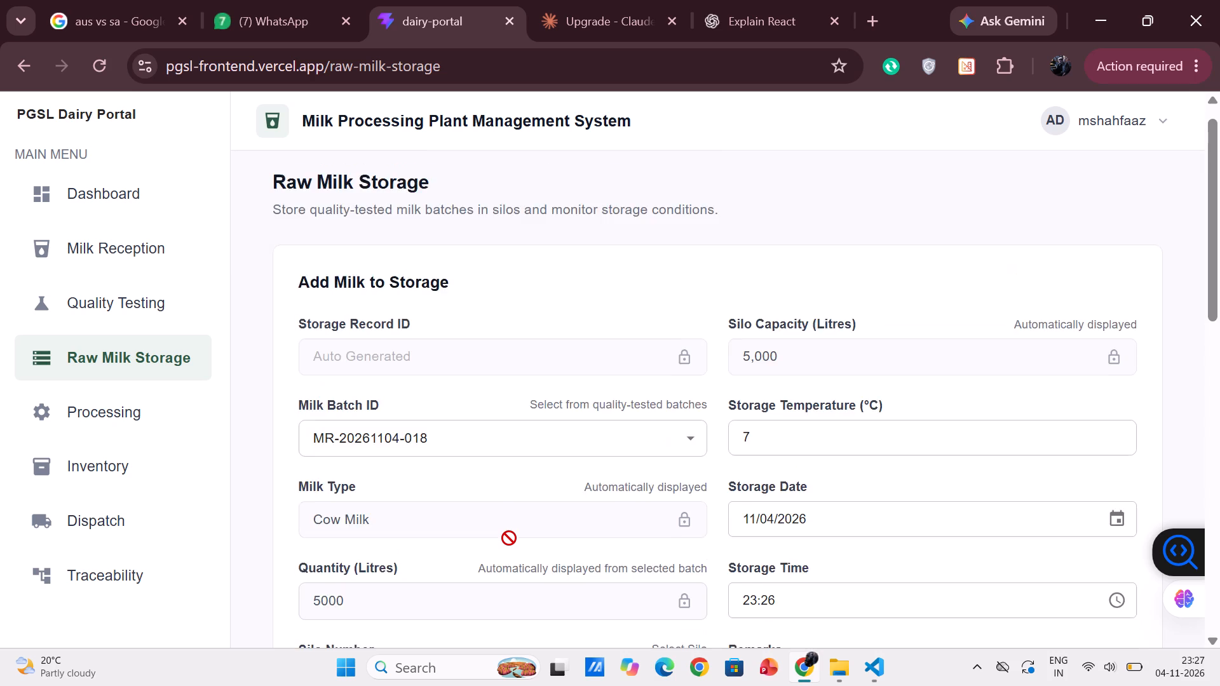
scroll(509, 538, "down", 5)
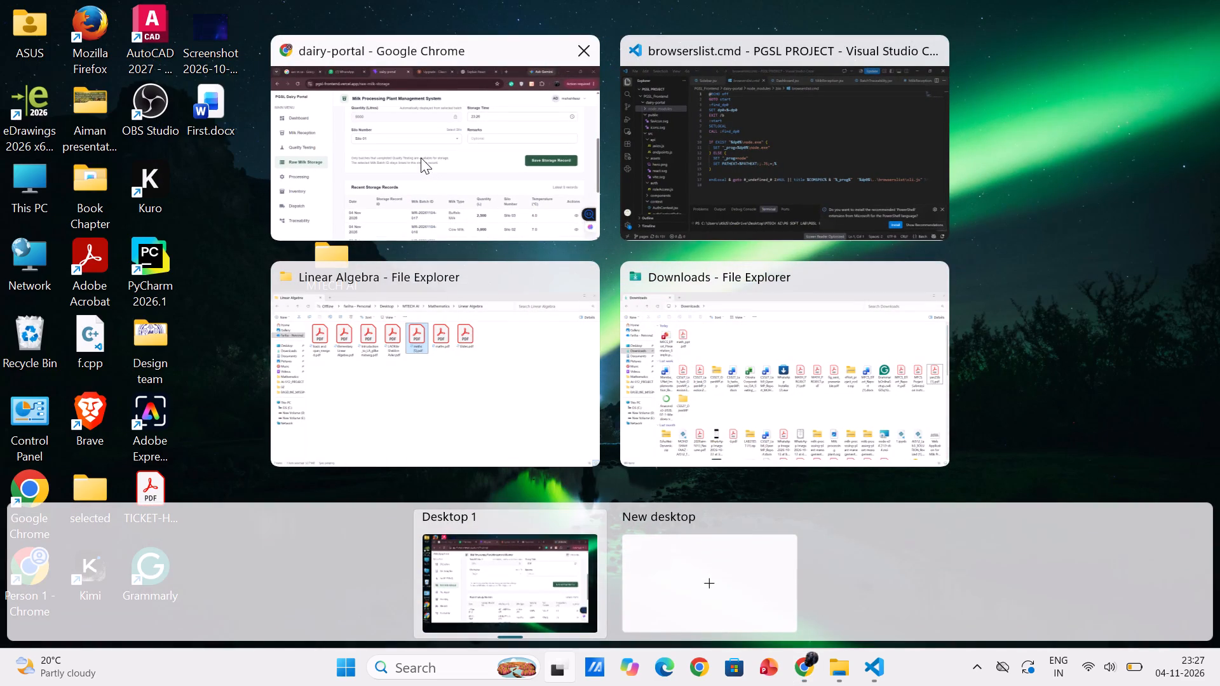
left_click(421, 158)
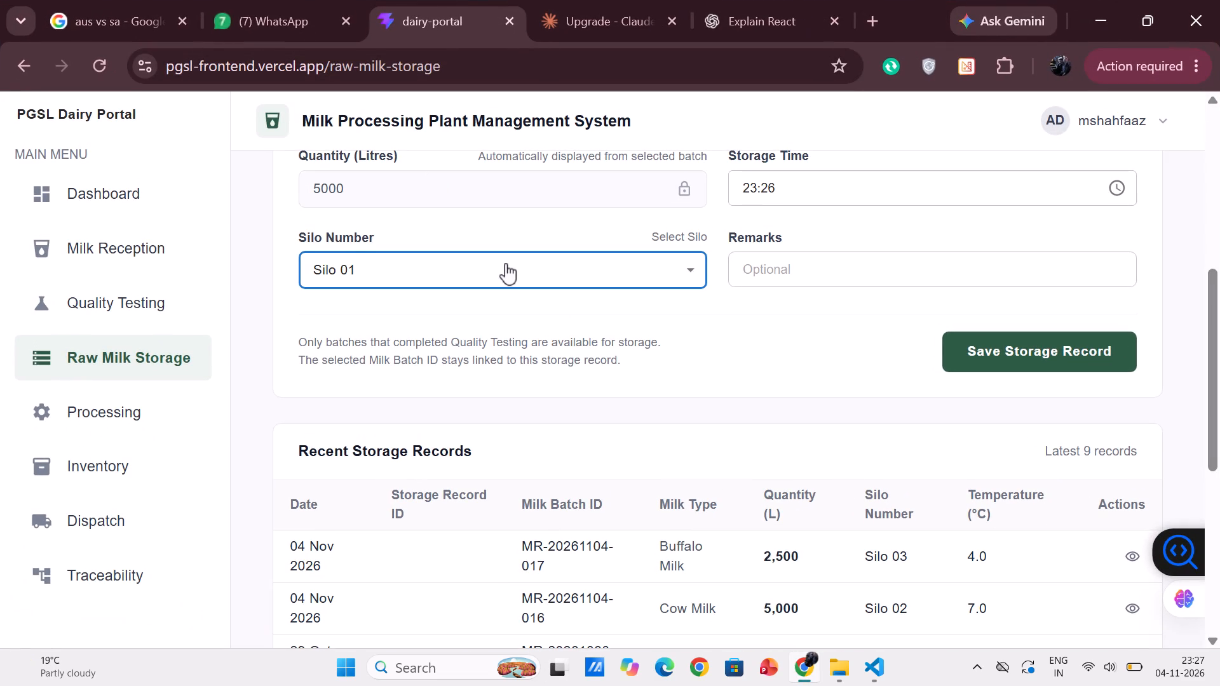
scroll(505, 263, "up", 1)
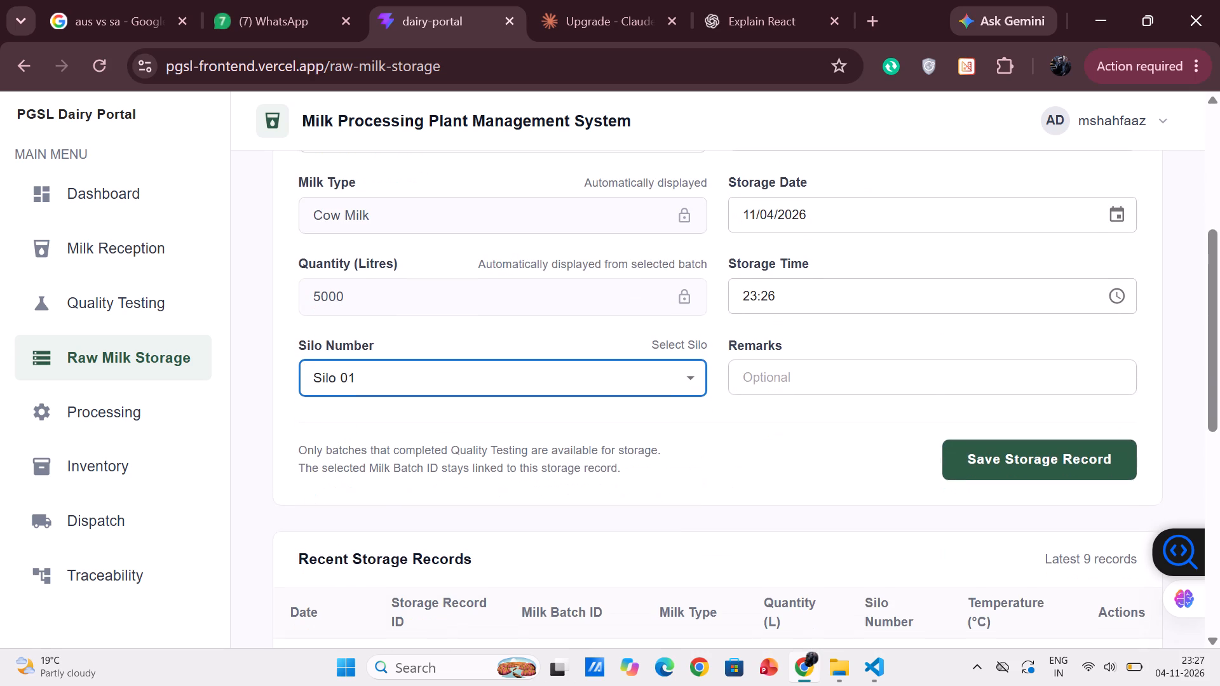
scroll(489, 316, "up", 1)
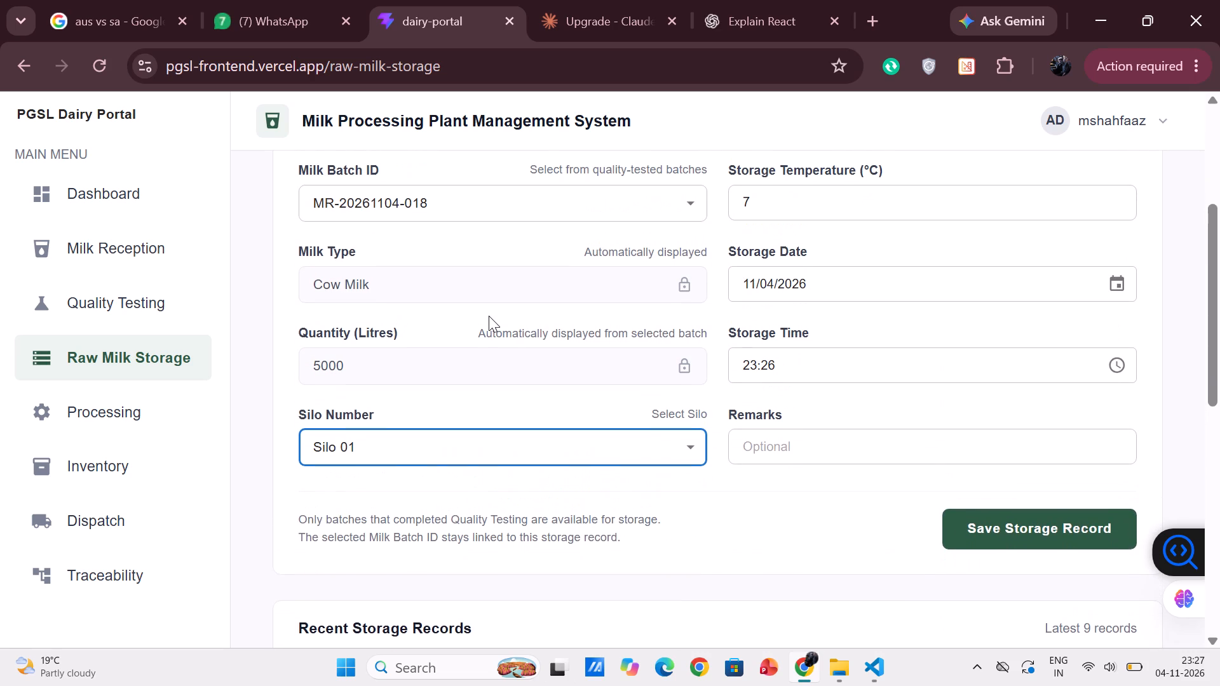
scroll(489, 316, "up", 1)
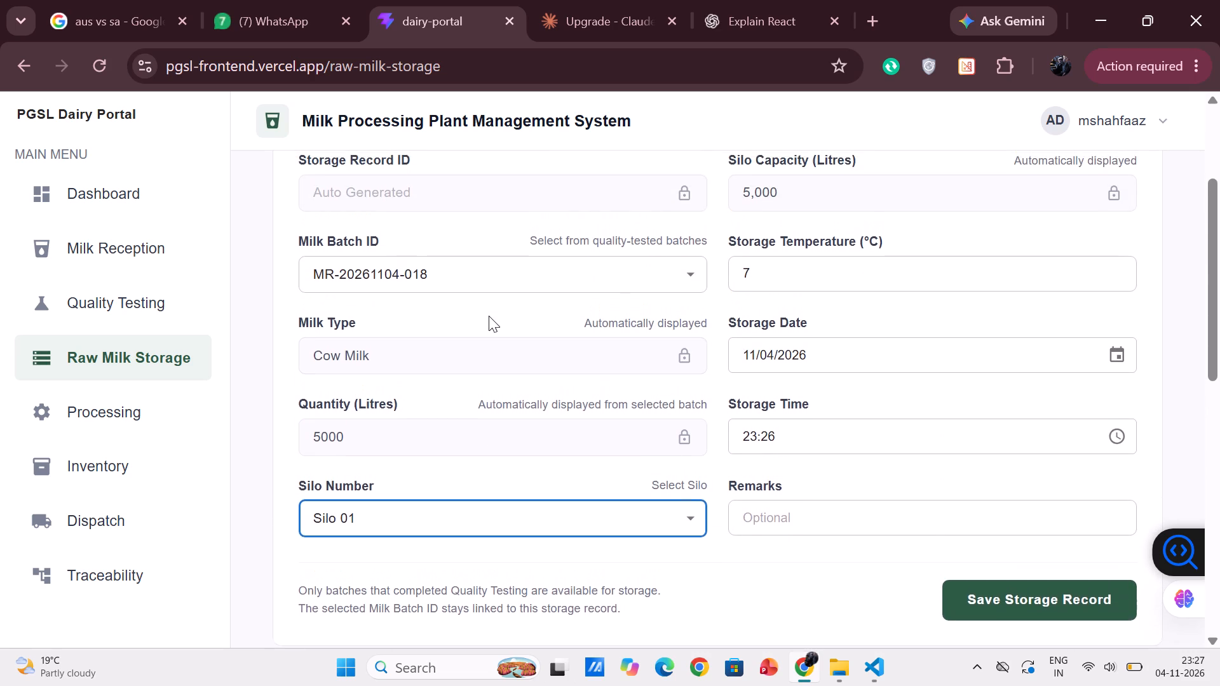
scroll(489, 316, "up", 1)
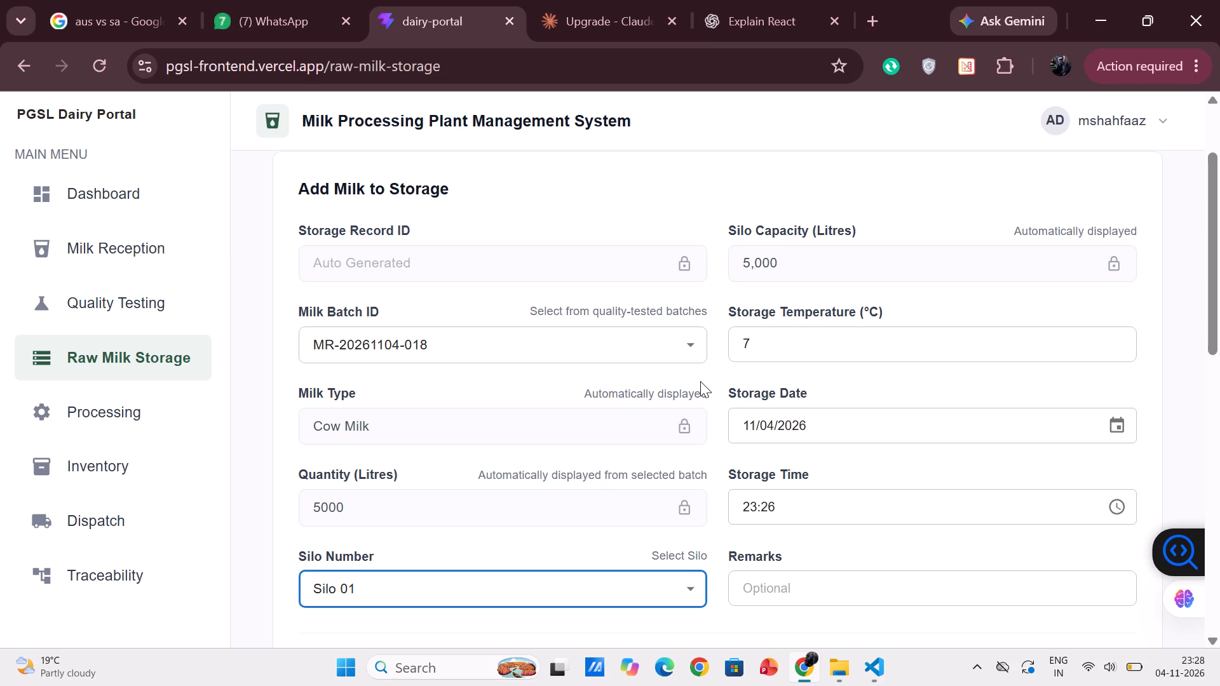
scroll(700, 381, "down", 2)
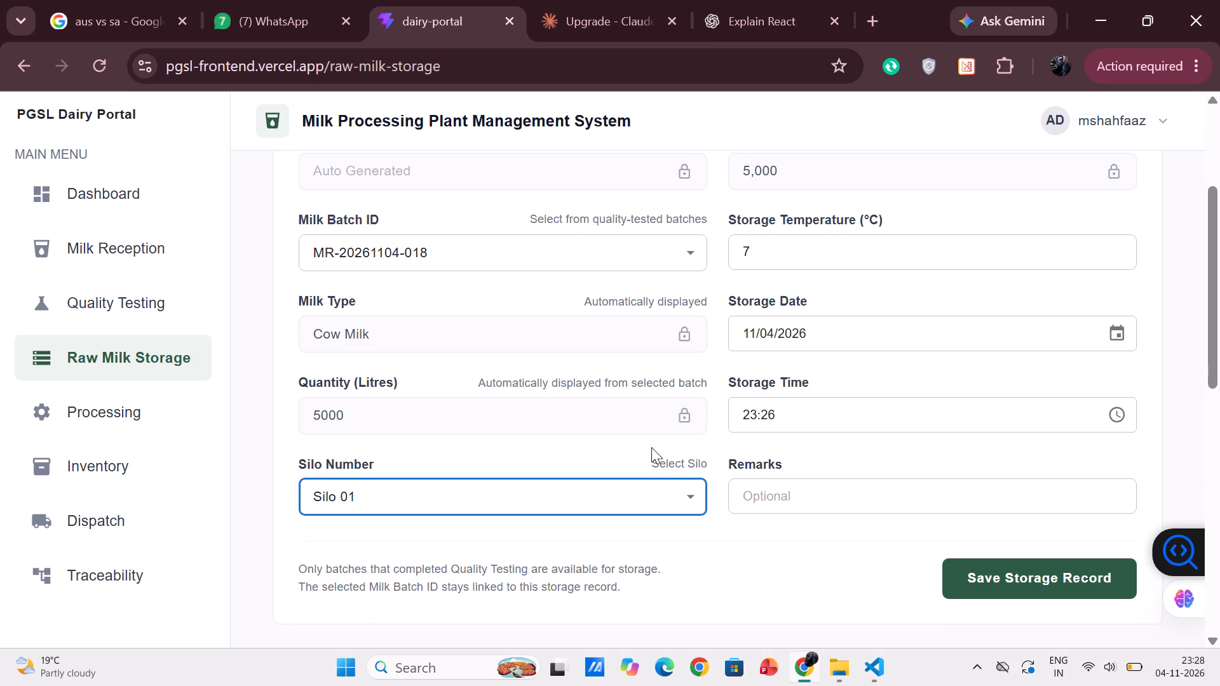
Assign the milk batch to Silo 02 and save the storage record.
left_click(610, 489)
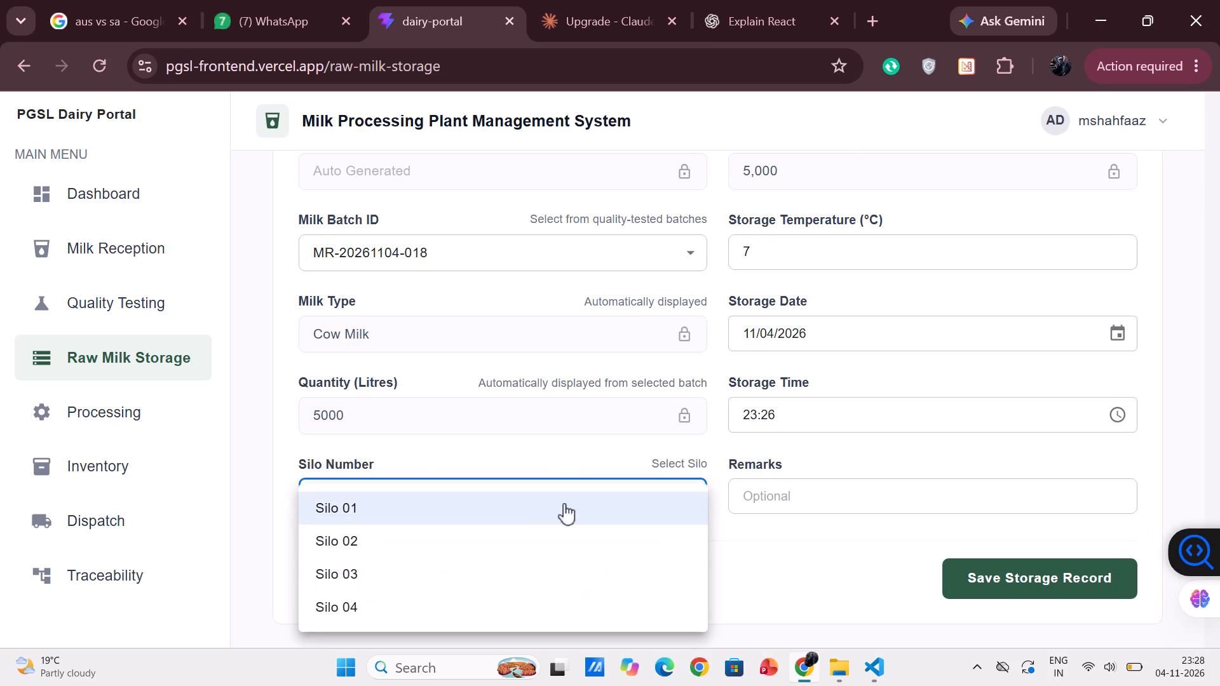
left_click(491, 542)
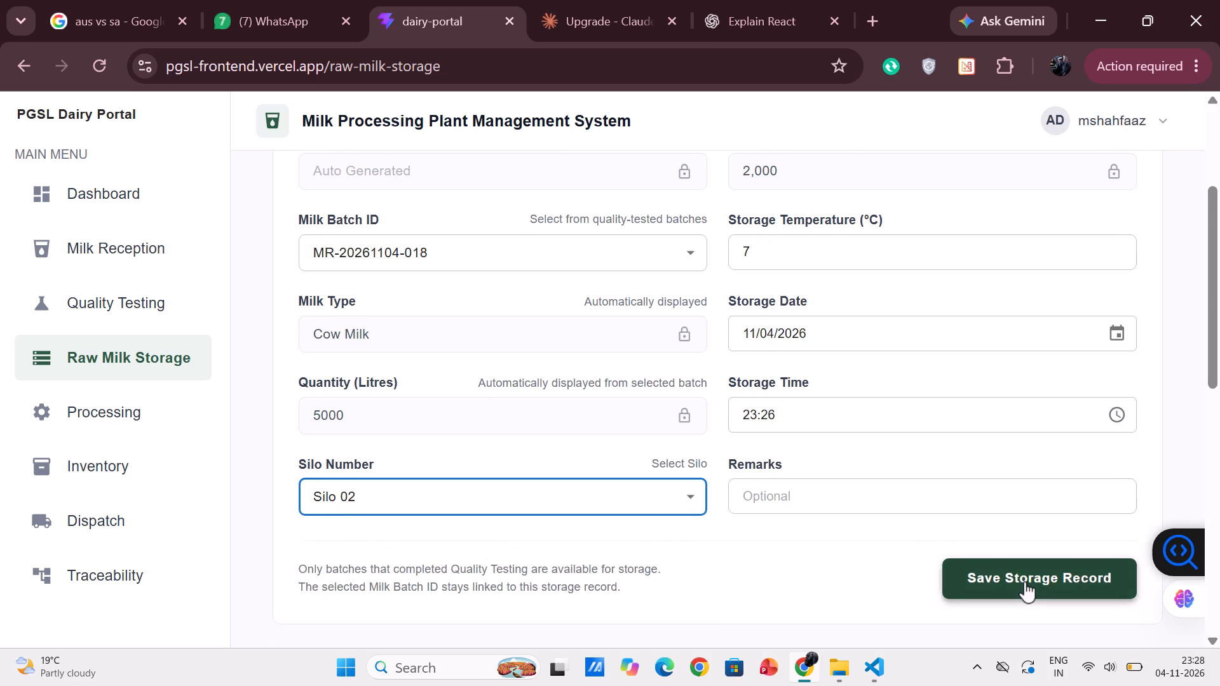
scroll(1024, 581, "down", 3)
left_click(1027, 417)
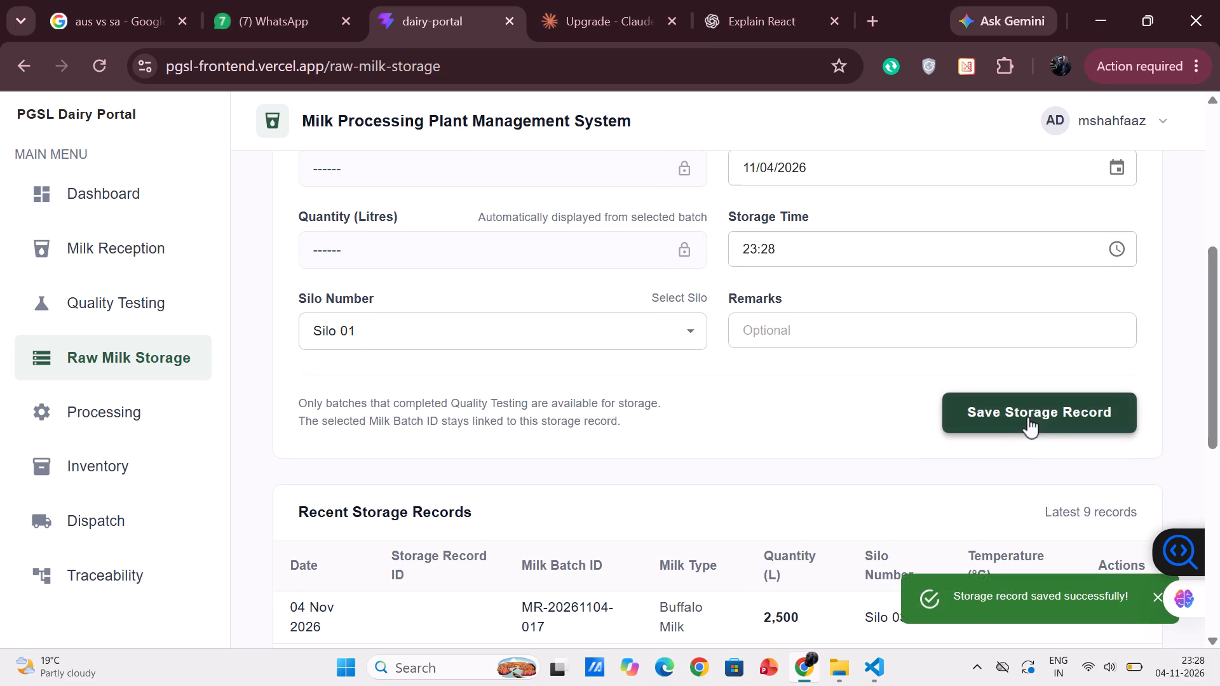
scroll(1027, 417, "down", 4)
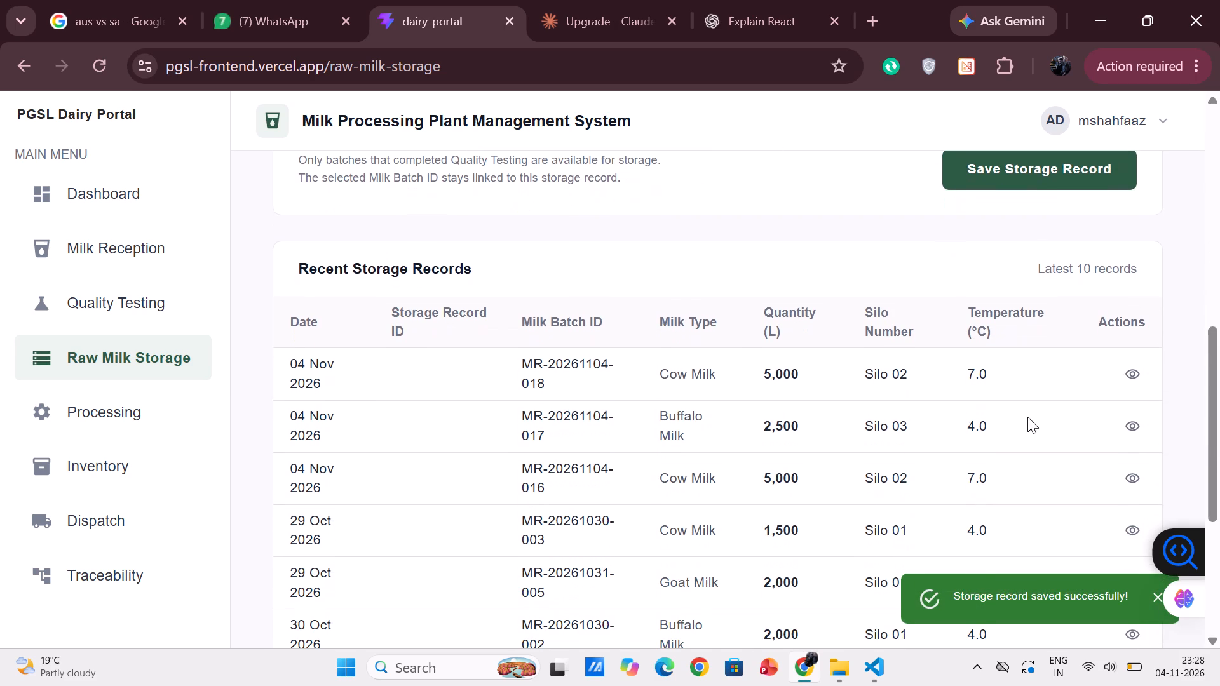
left_click(1132, 368)
scroll(783, 422, "down", 1)
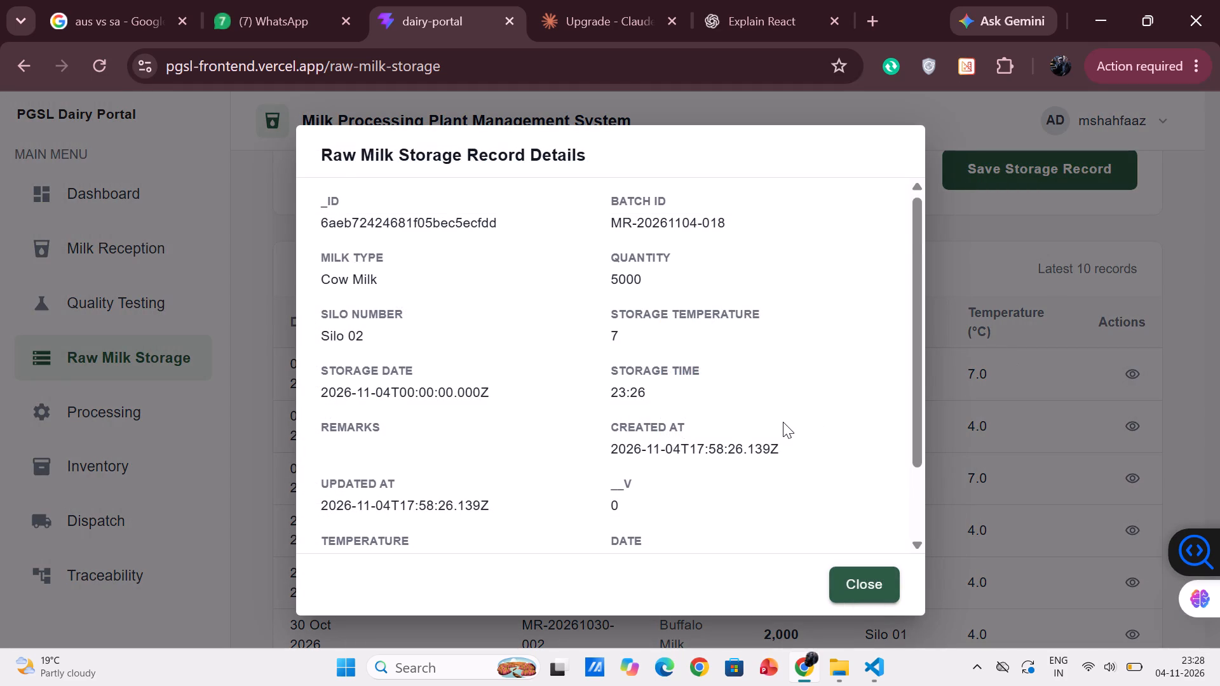
scroll(783, 422, "down", 1)
scroll(783, 422, "up", 2)
scroll(783, 422, "down", 2)
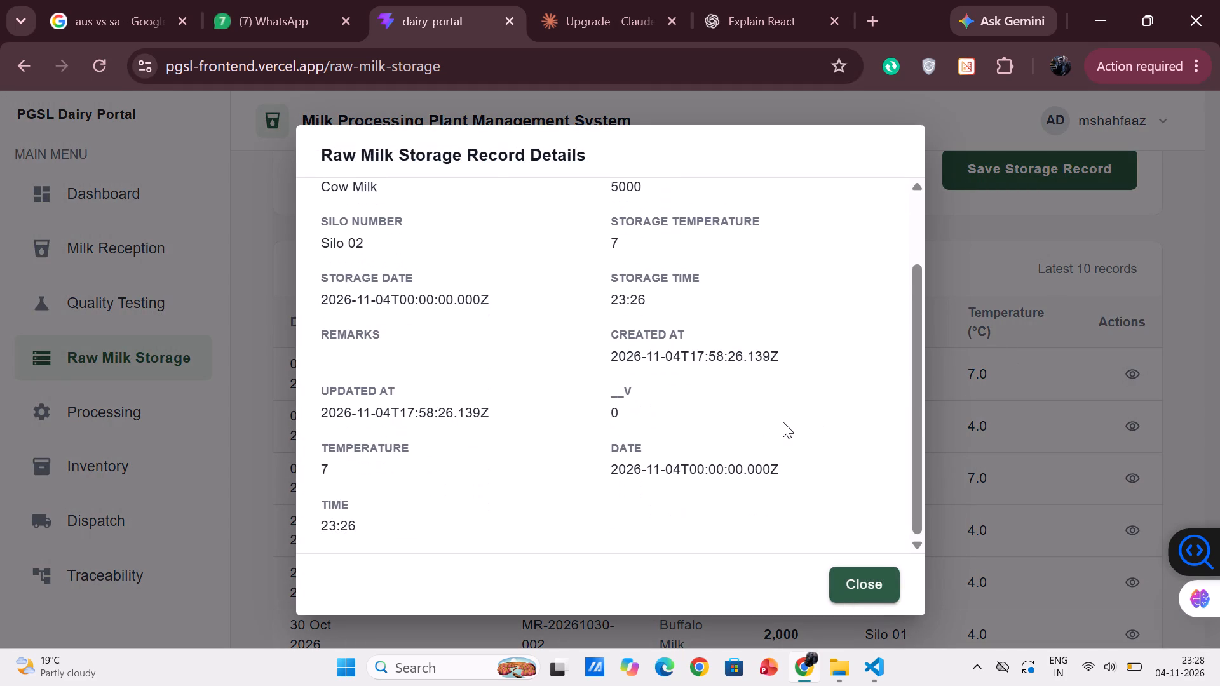
scroll(783, 422, "up", 3)
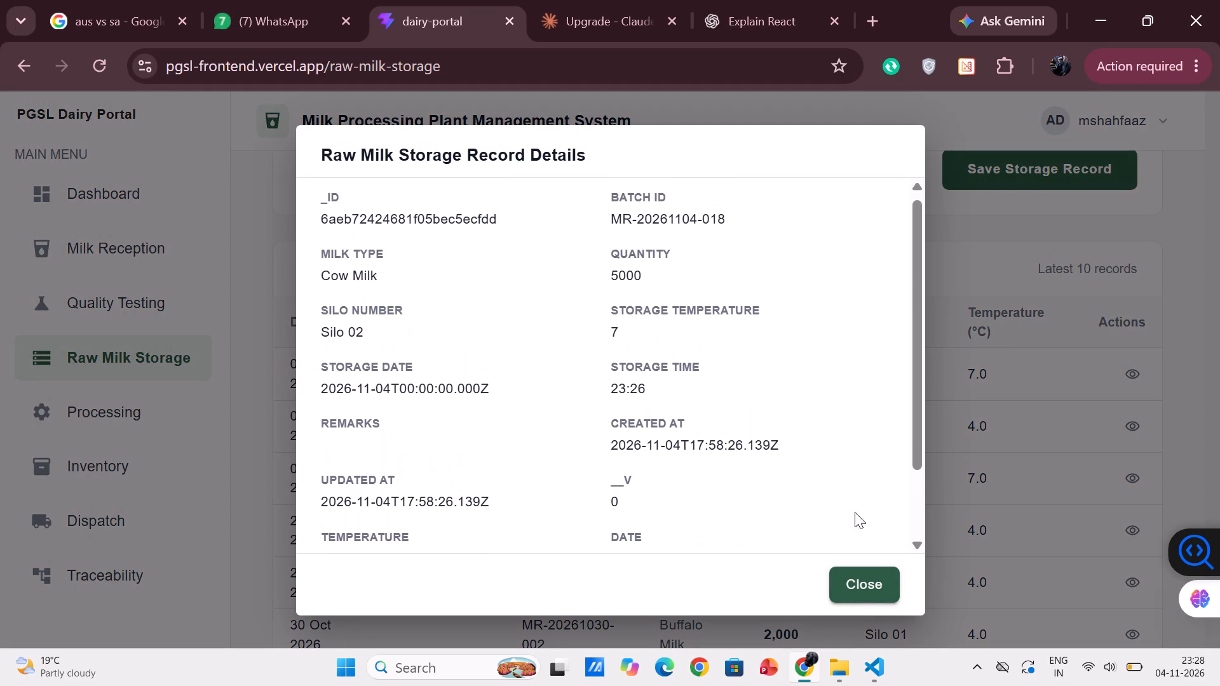
left_click(864, 589)
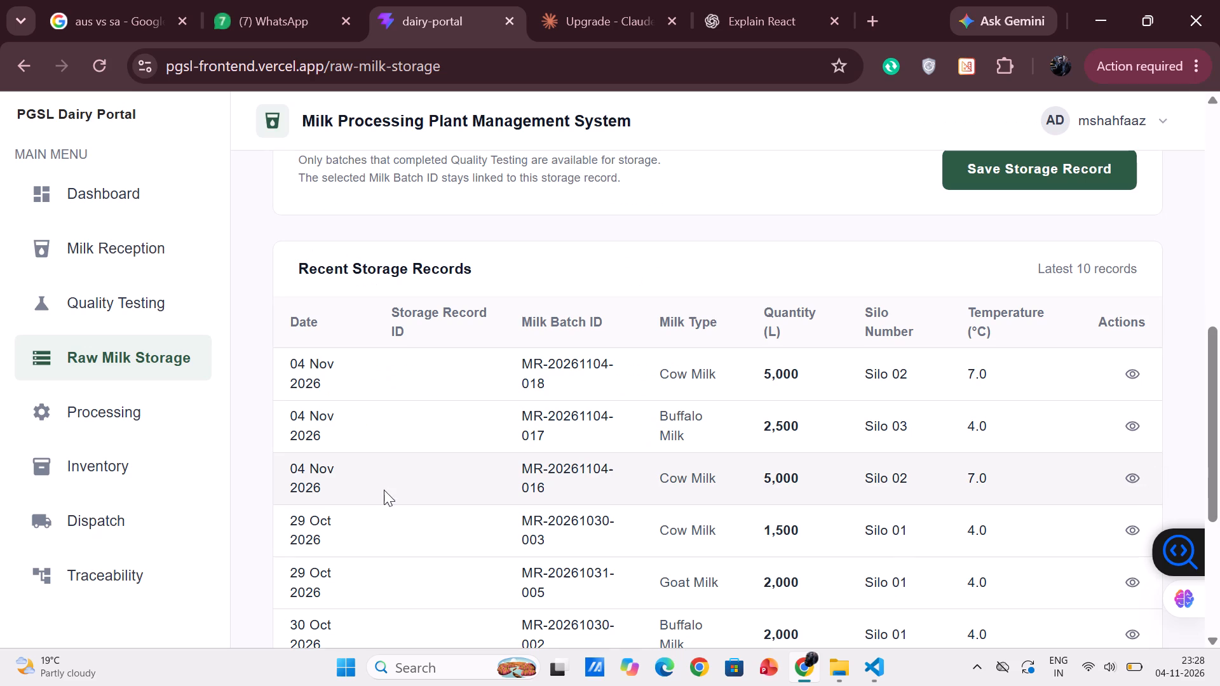
left_click(180, 420)
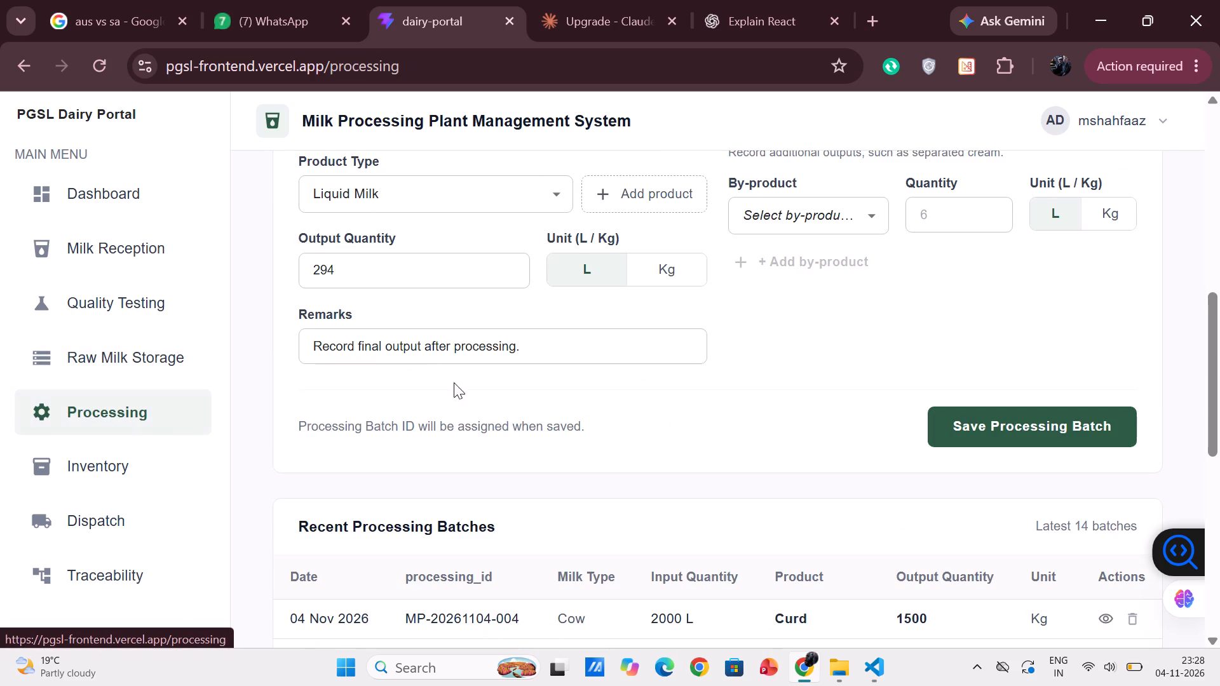
scroll(466, 381, "up", 5)
left_click(658, 387)
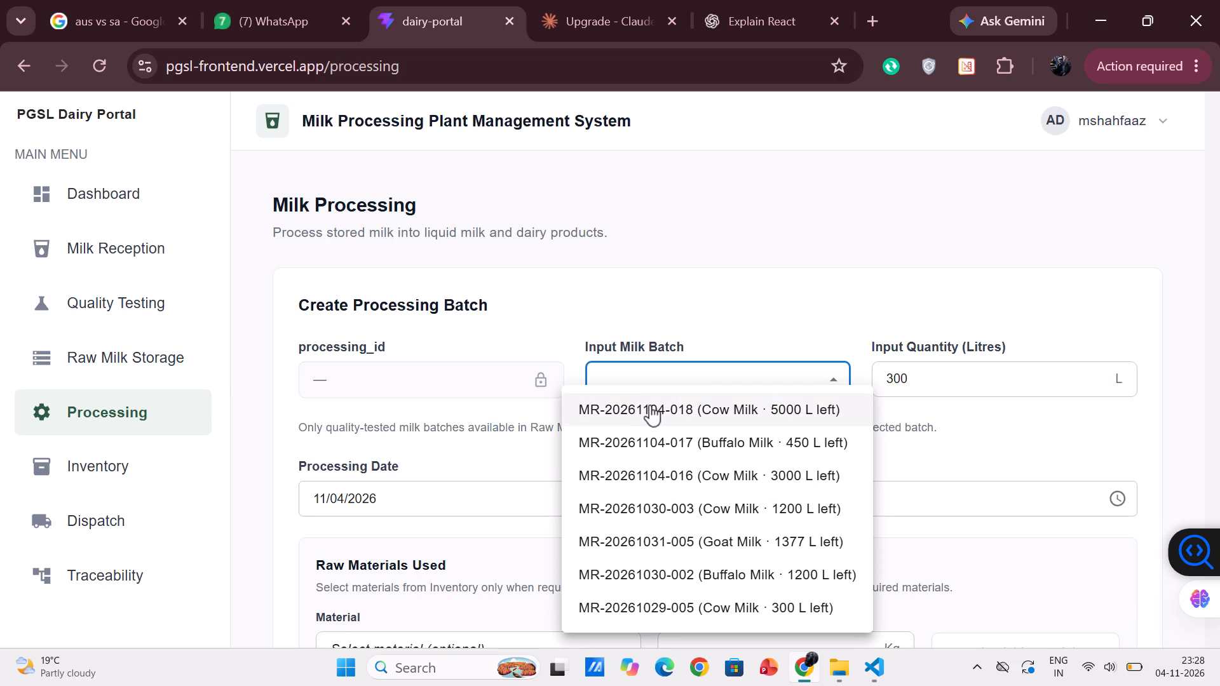
left_click(649, 405)
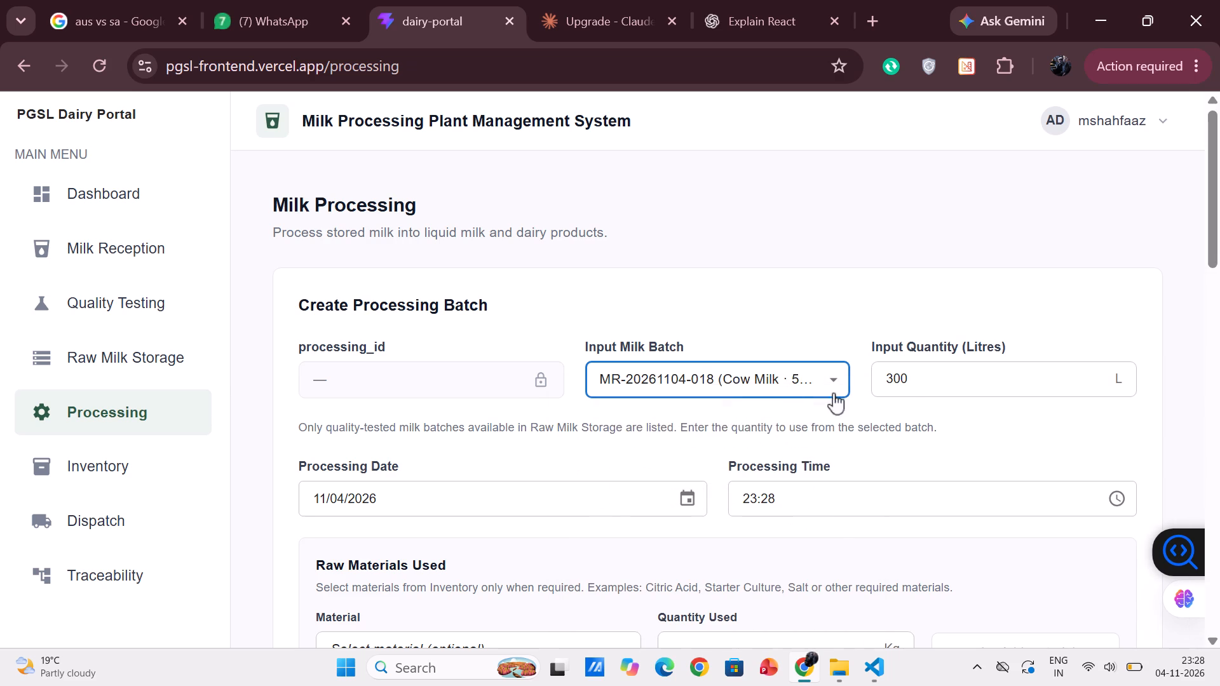
Set the input quantity of the new processing batch to 2000 litres.
left_click(921, 381)
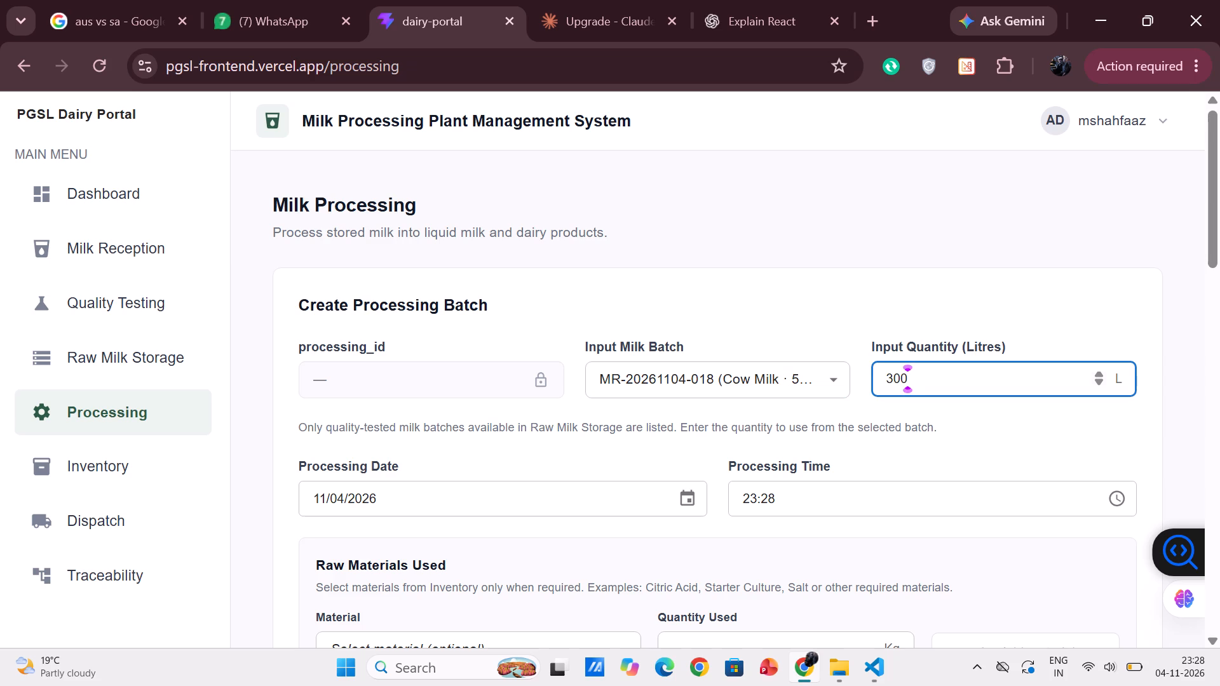
key("BackSpace")
key("BackSpace")
key("BackSpace")
type("2000")
Choose Citric Acid as the raw material used and open its quantity for entry.
scroll(595, 462, "down", 2)
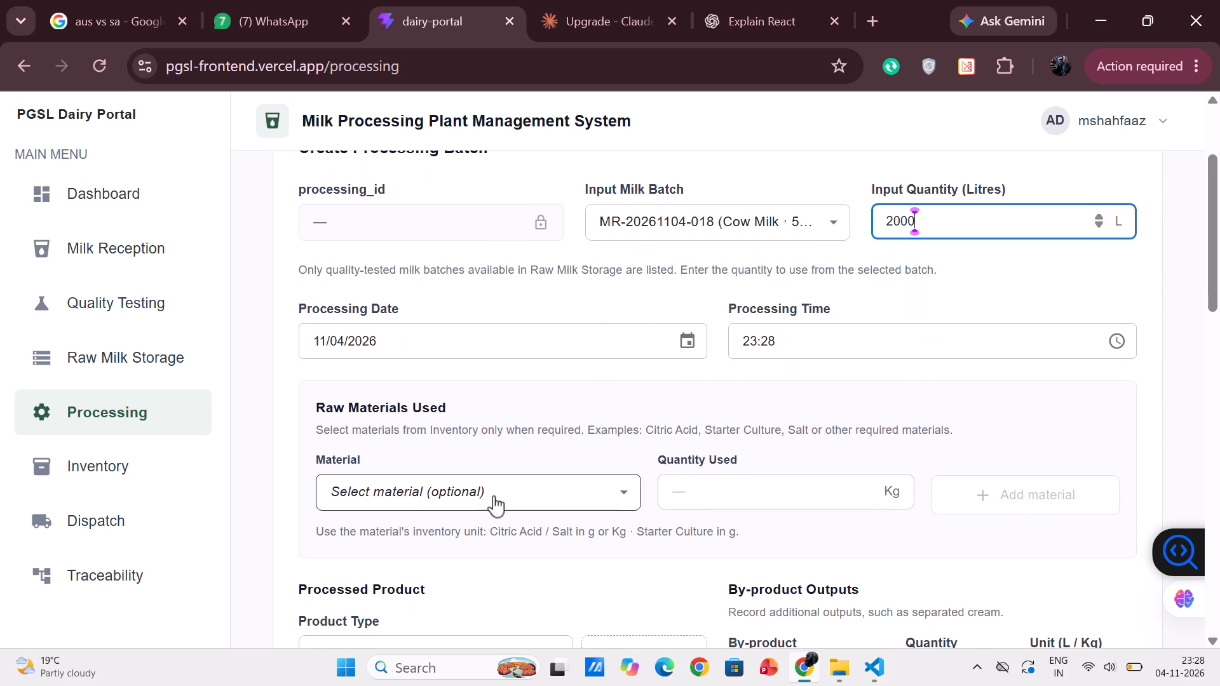
left_click(493, 495)
left_click(433, 497)
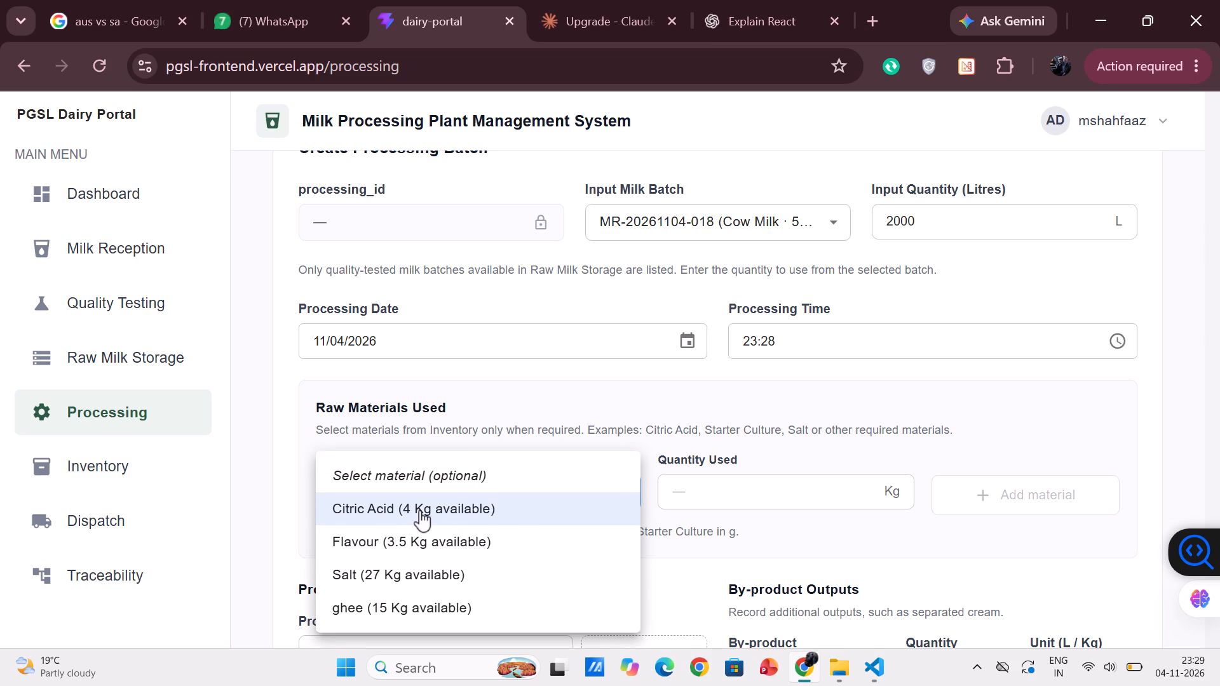
left_click(419, 510)
left_click(752, 497)
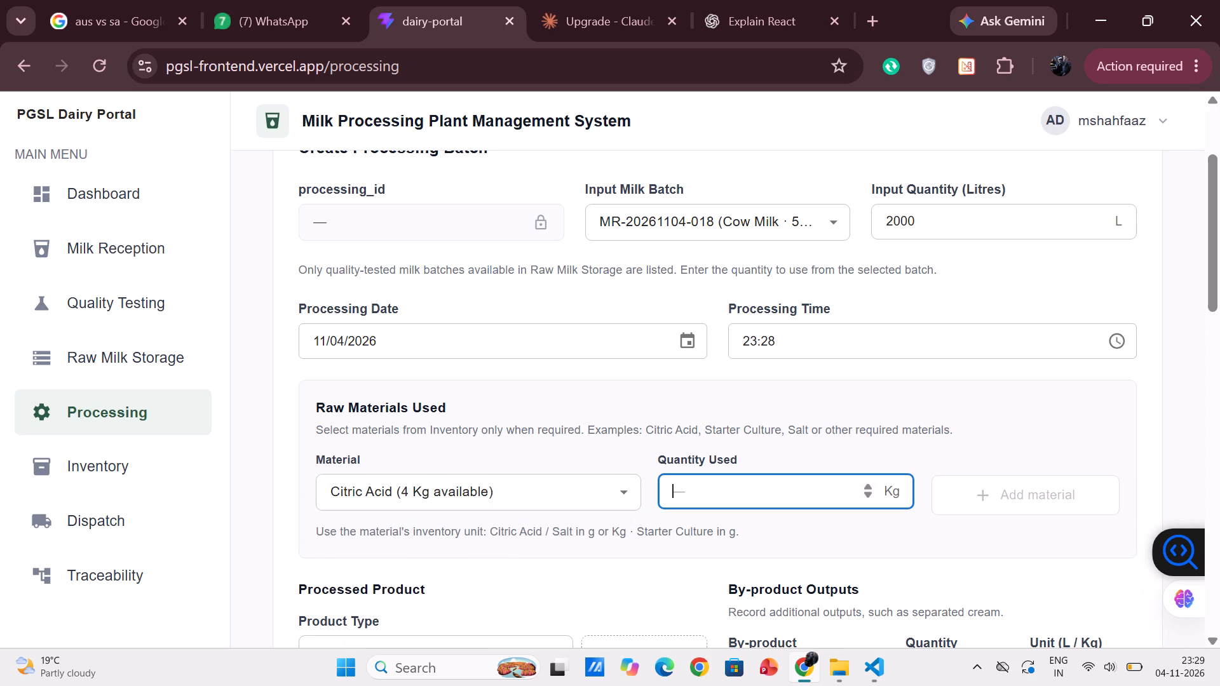
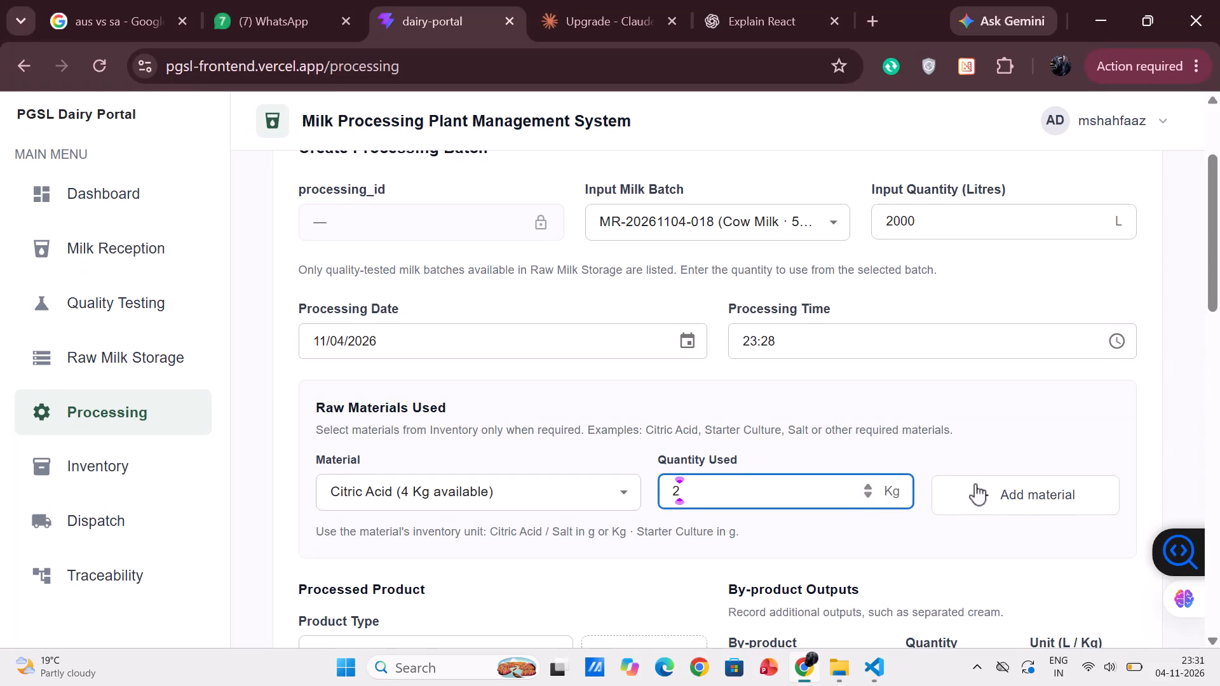
Add the 2 Kg of Citric Acid to the raw materials used in the new processing batch.
scroll(975, 483, "down", 2)
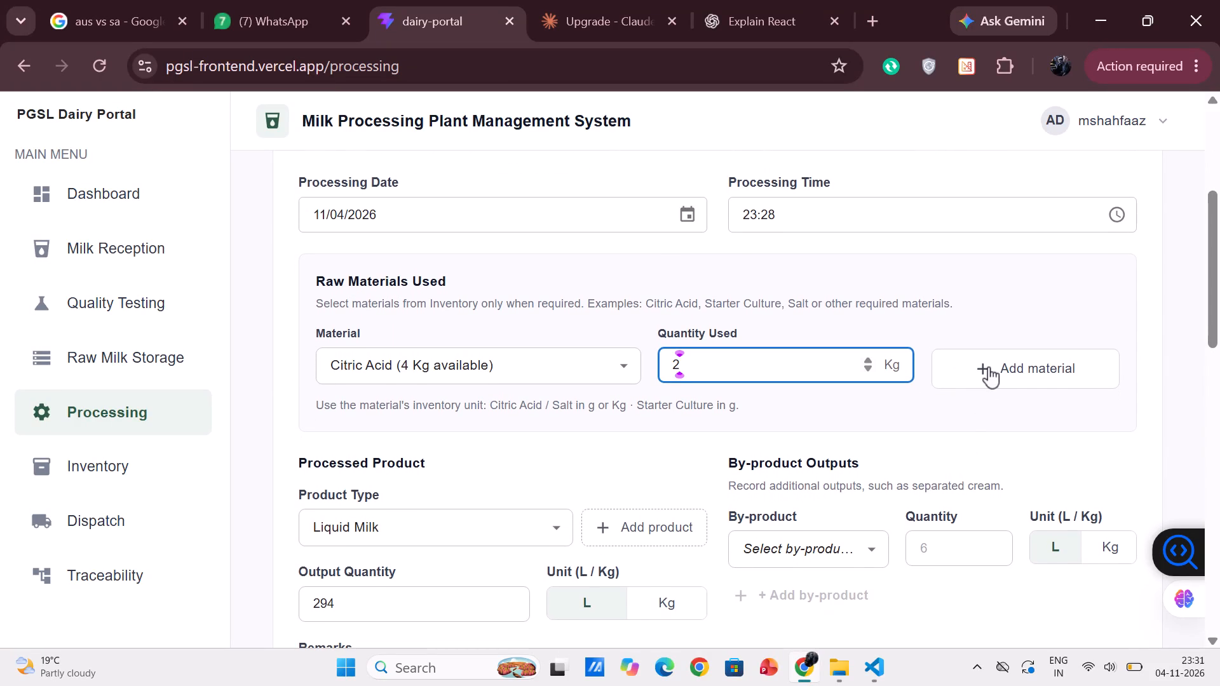
left_click(988, 367)
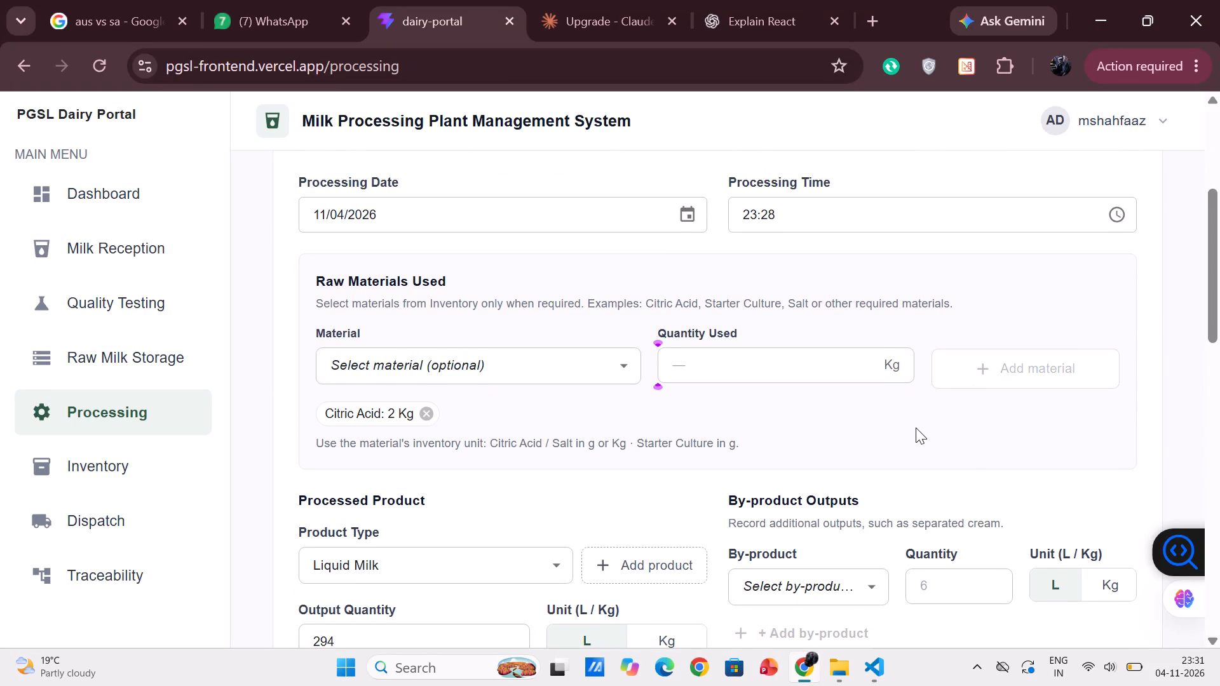
Set the processed product type of the new batch to Curd.
scroll(916, 427, "down", 1)
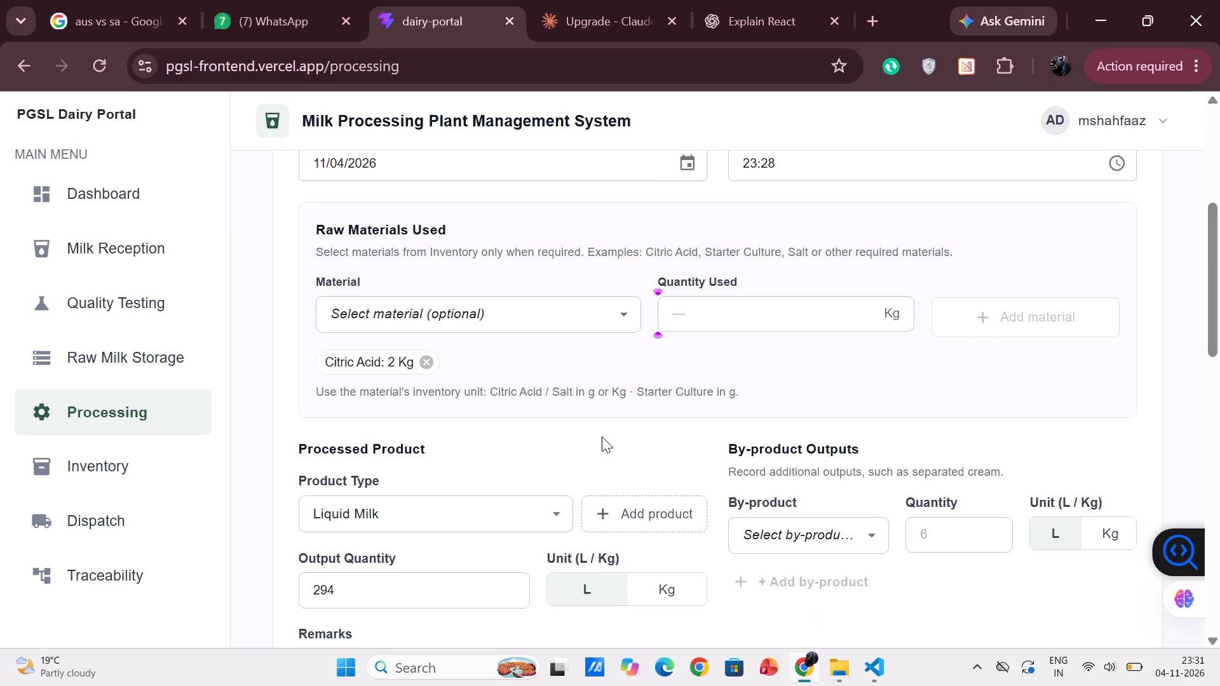
scroll(454, 505, "down", 3)
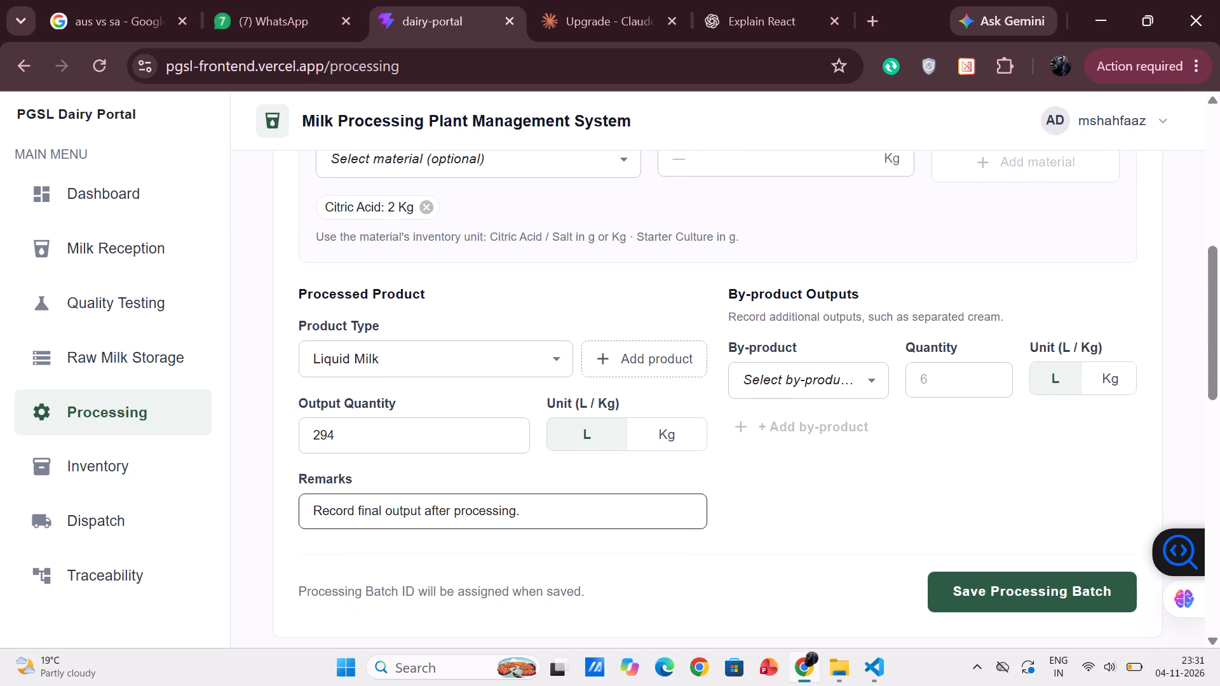
left_click(466, 344)
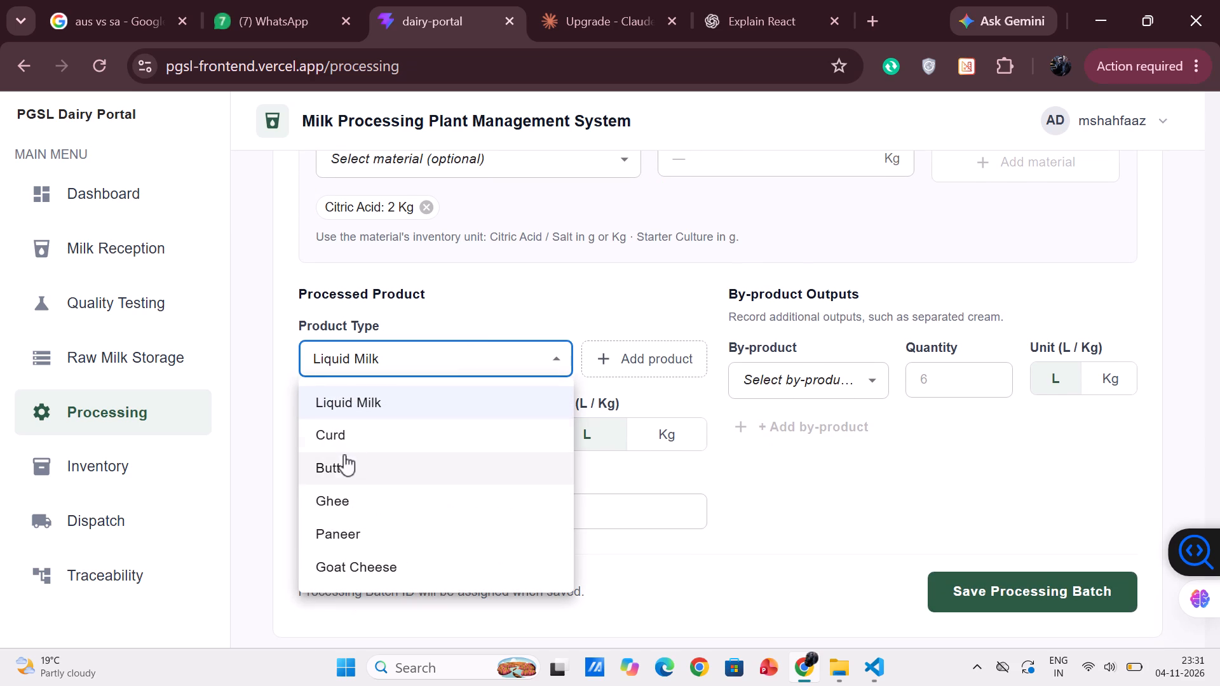
left_click(378, 426)
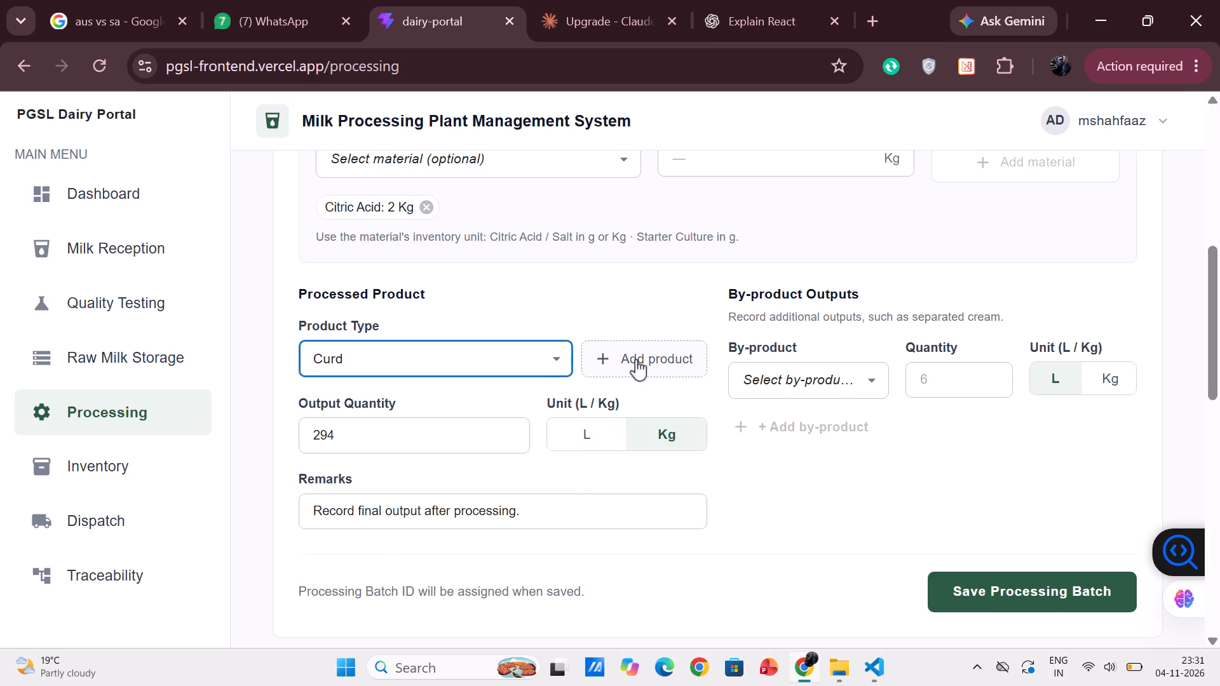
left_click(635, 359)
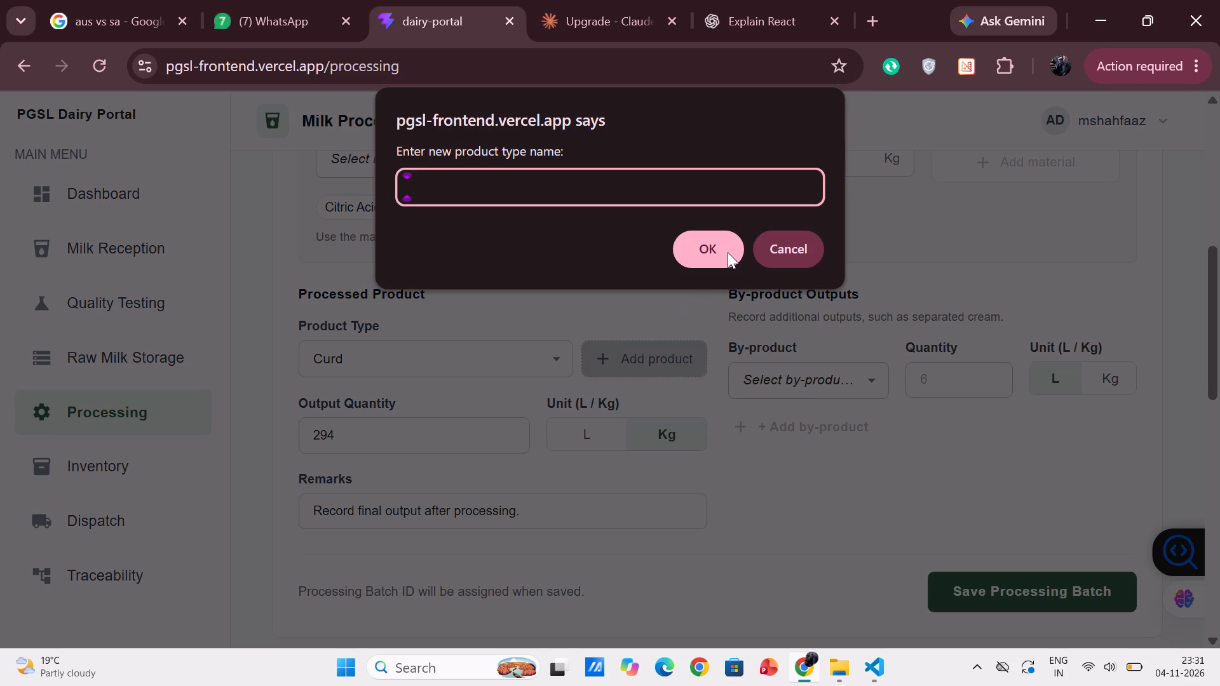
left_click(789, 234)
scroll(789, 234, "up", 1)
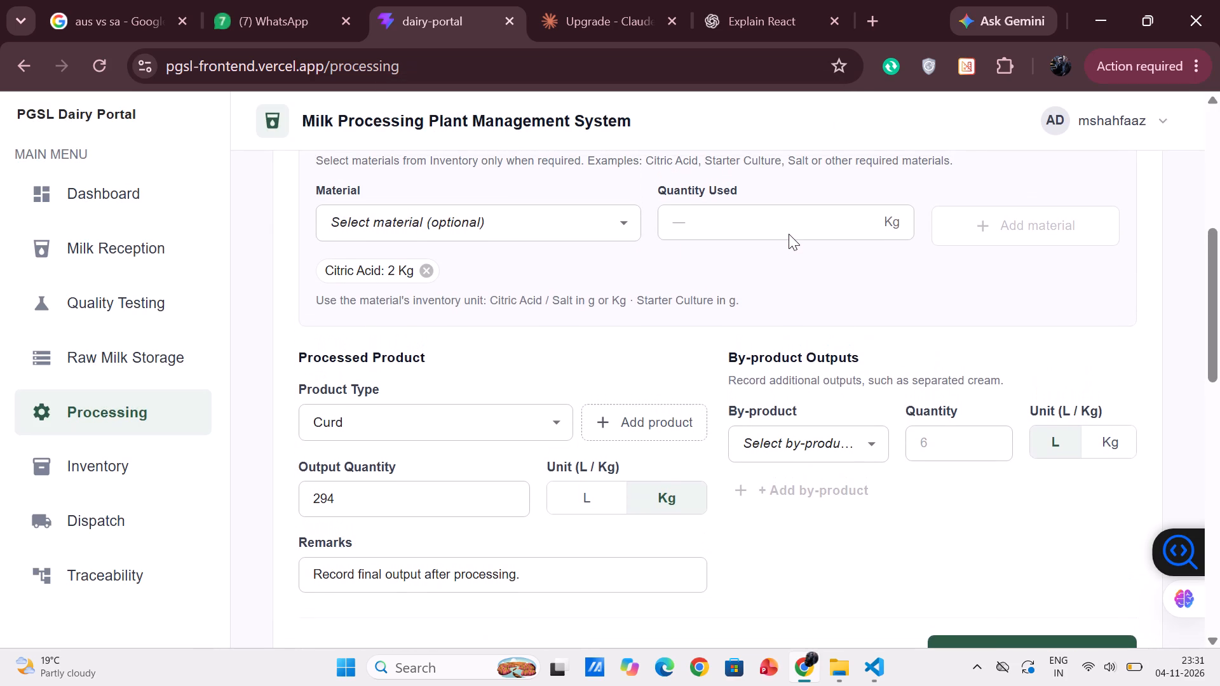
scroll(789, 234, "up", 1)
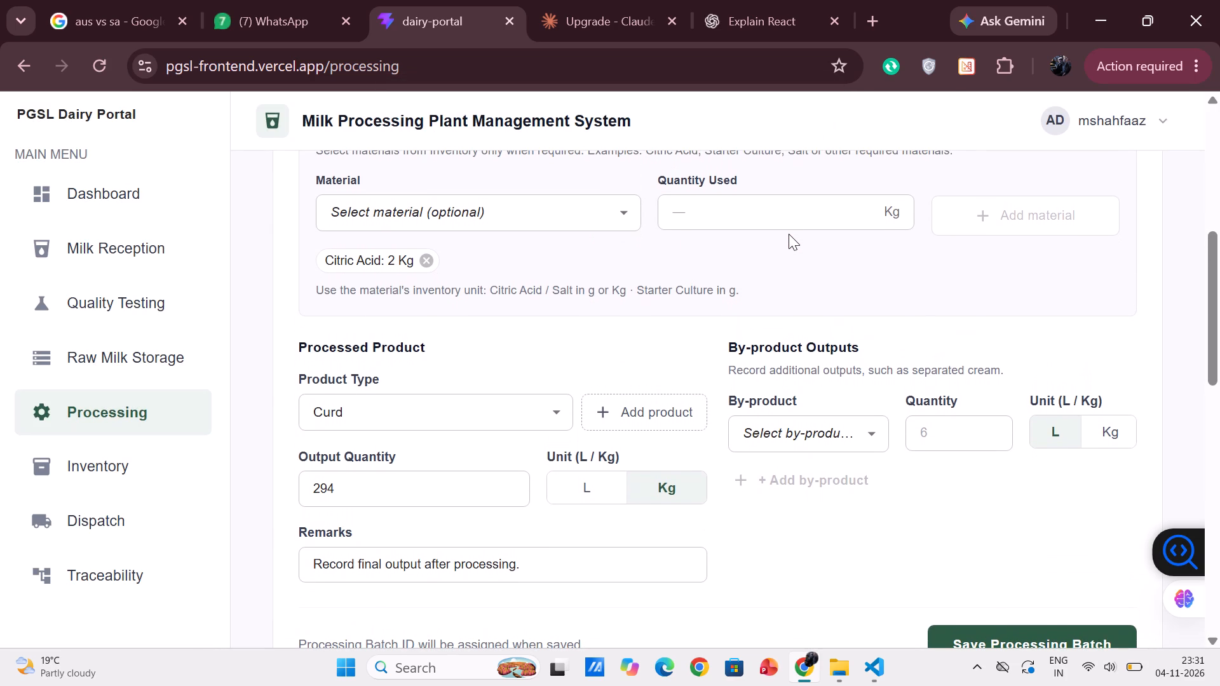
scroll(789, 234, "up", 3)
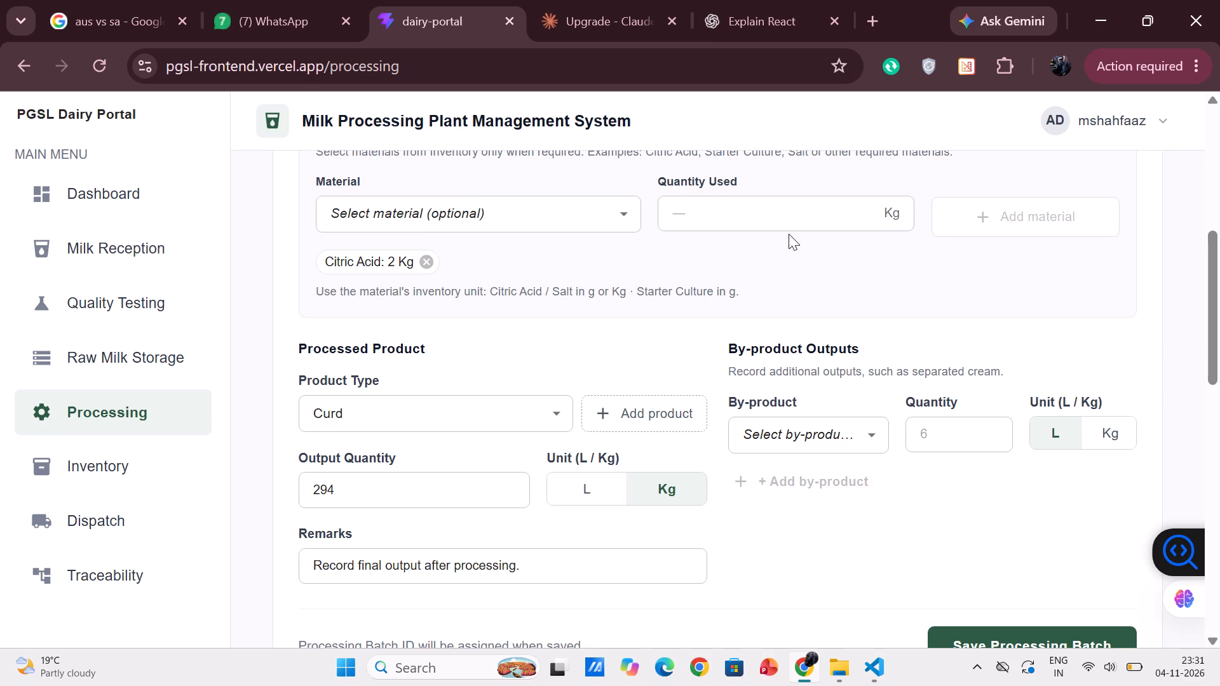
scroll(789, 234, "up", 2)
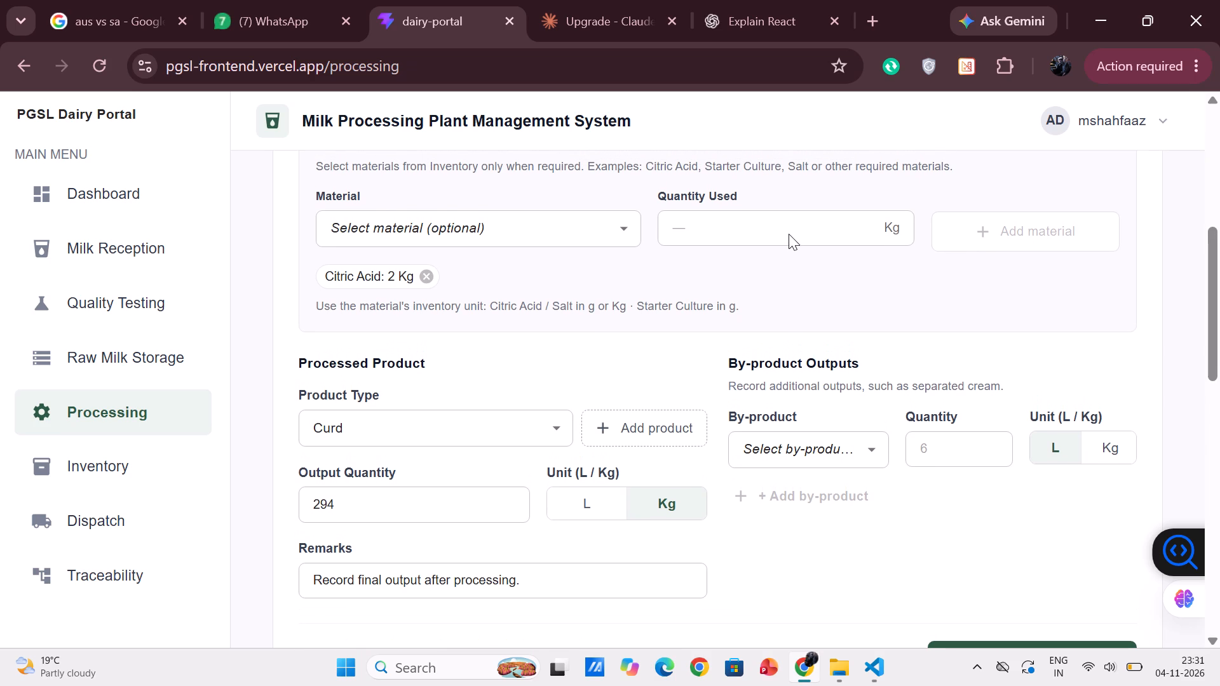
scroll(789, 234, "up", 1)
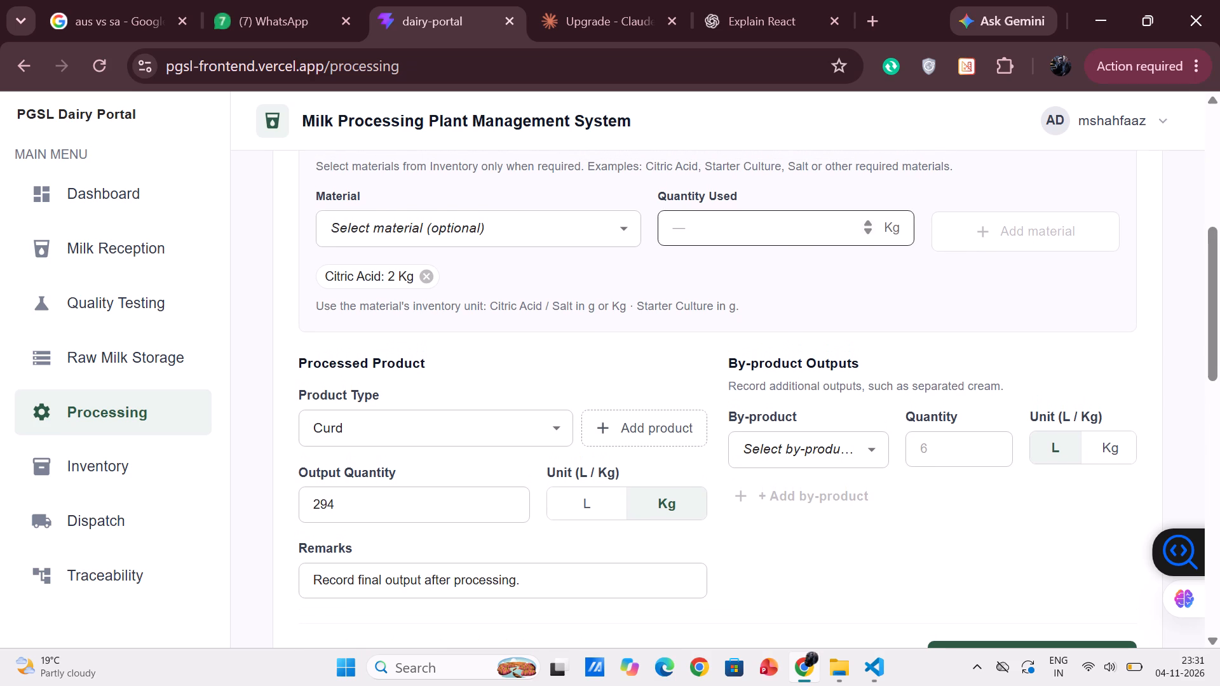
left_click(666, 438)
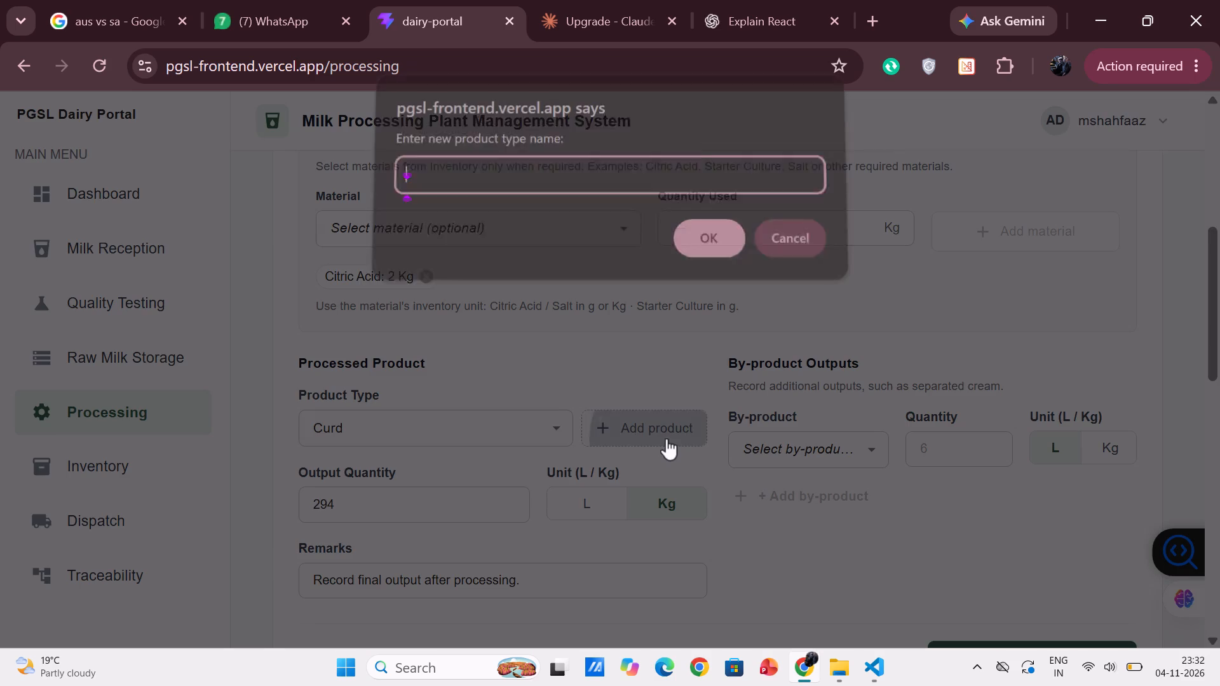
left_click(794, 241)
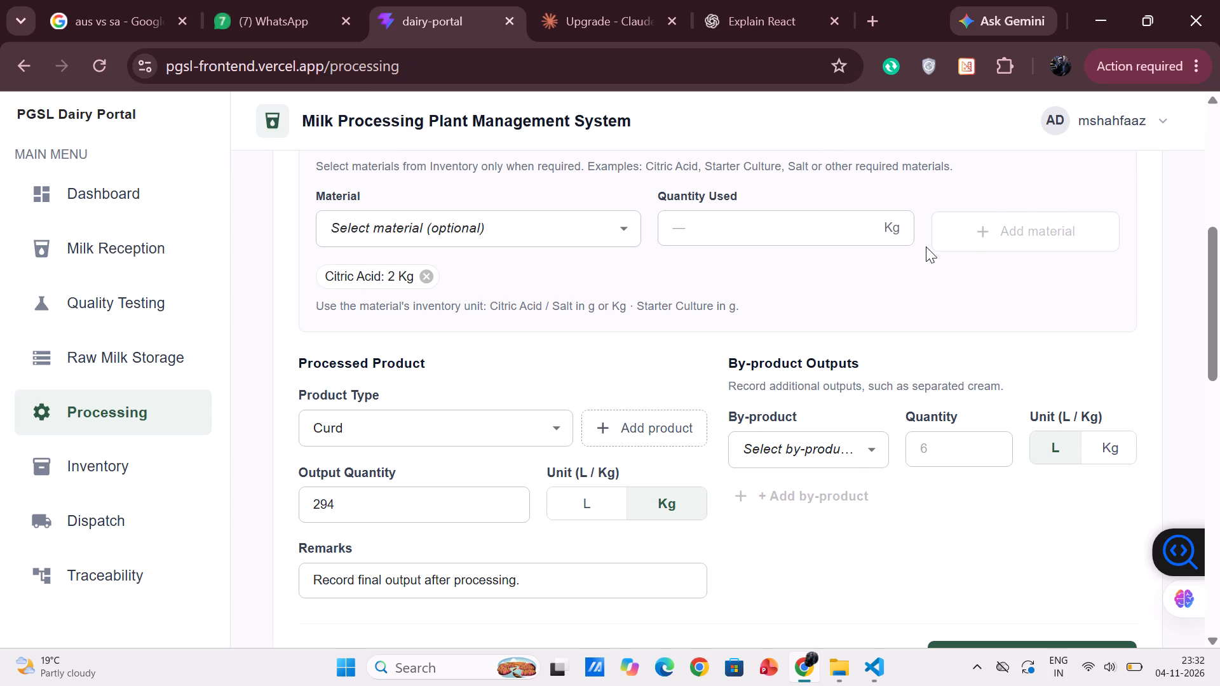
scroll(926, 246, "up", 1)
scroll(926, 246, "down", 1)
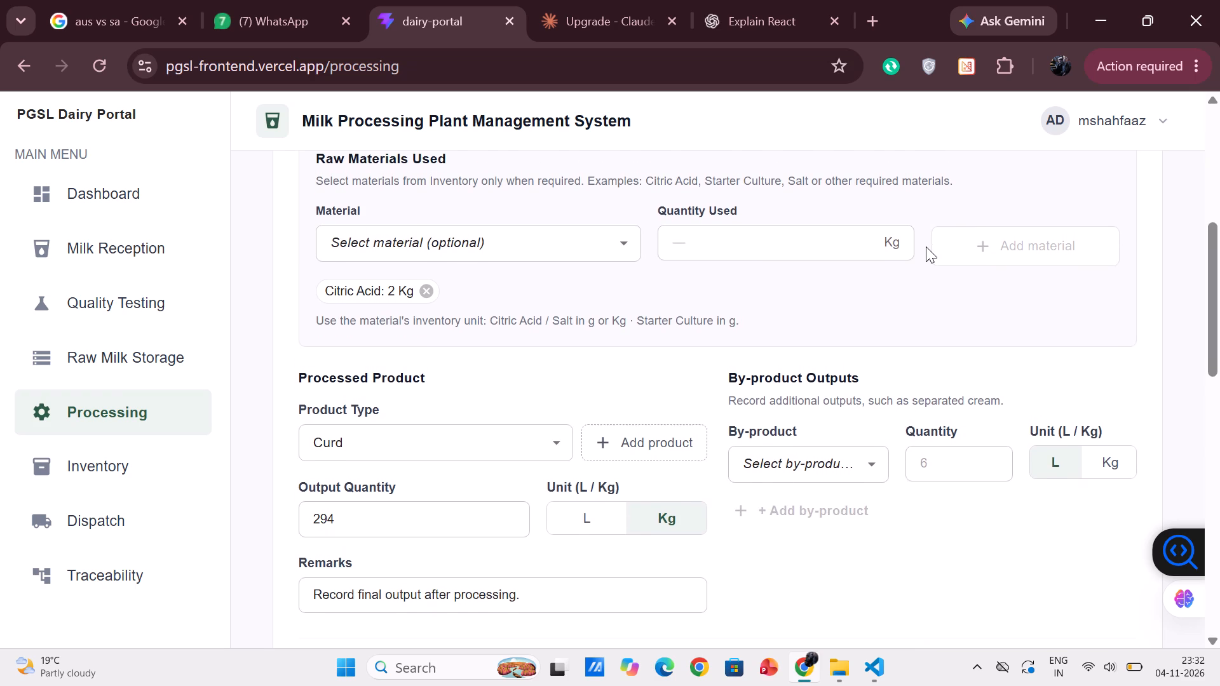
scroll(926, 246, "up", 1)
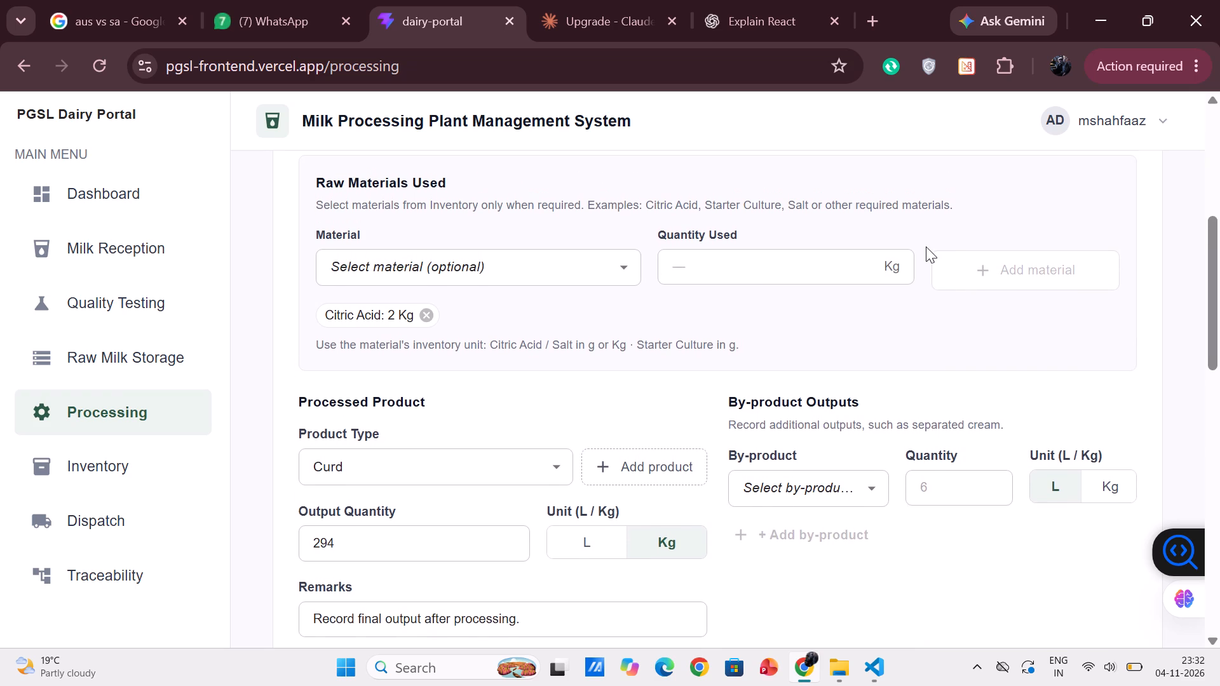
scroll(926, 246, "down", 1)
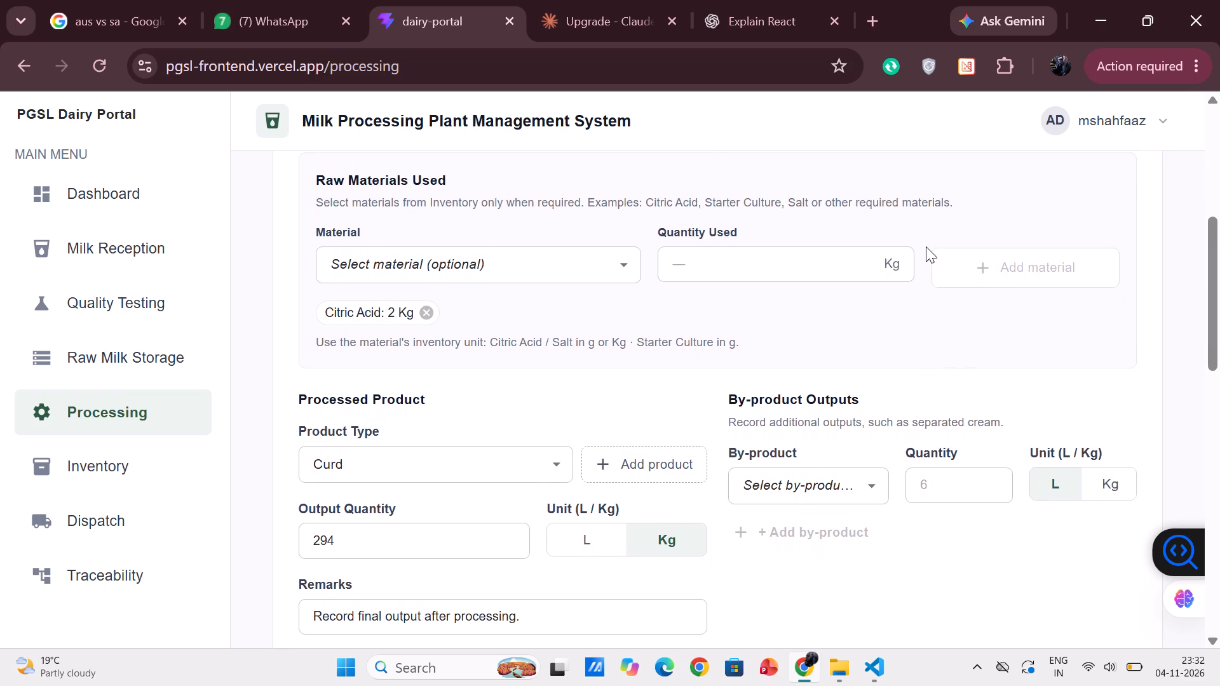
Set the output quantity of the Curd product to 1500 Kg.
scroll(926, 246, "down", 1)
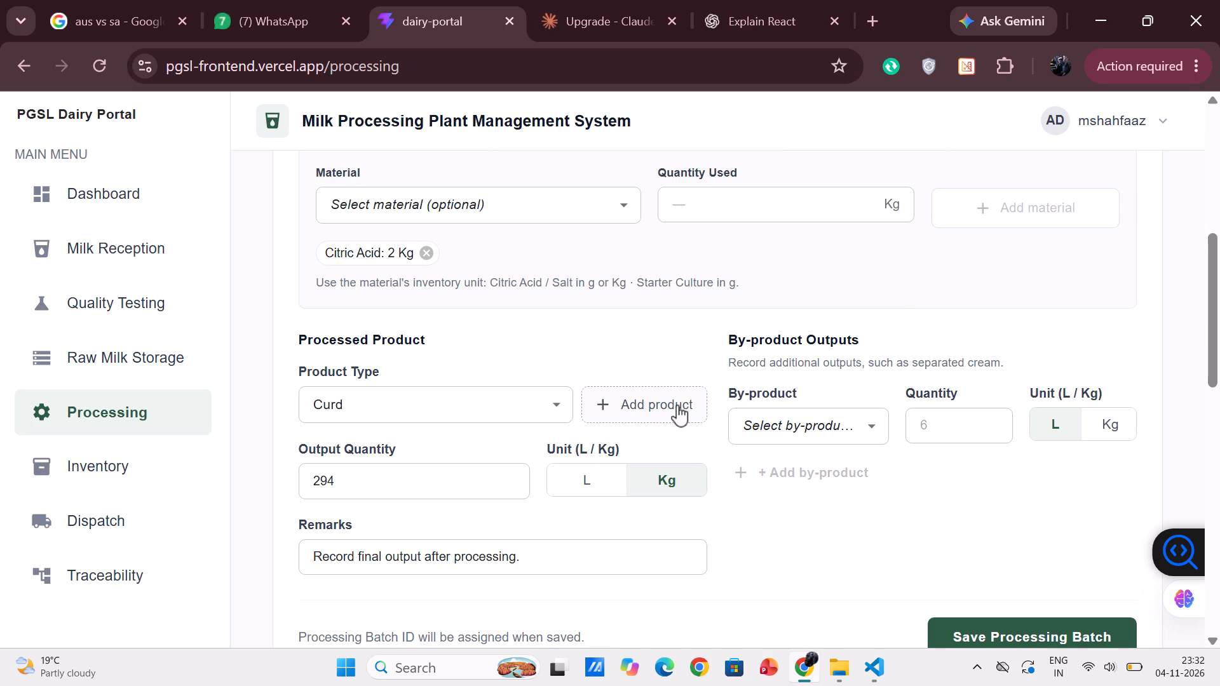
scroll(602, 313, "down", 1)
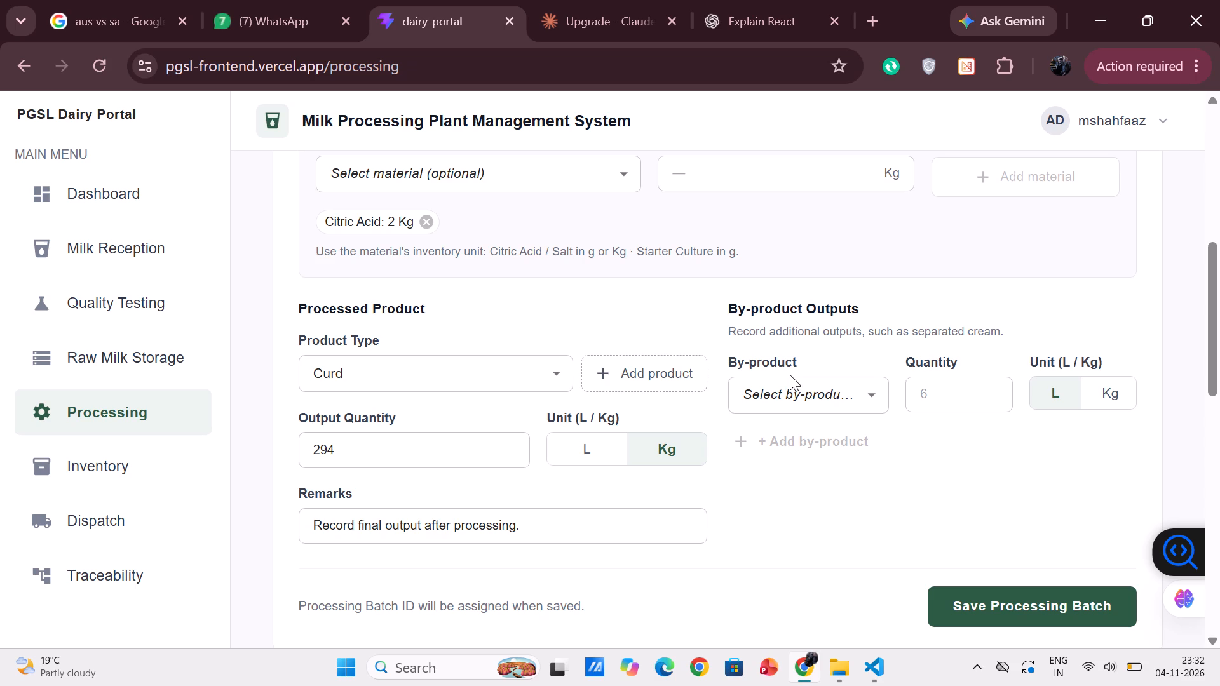
left_click(408, 459)
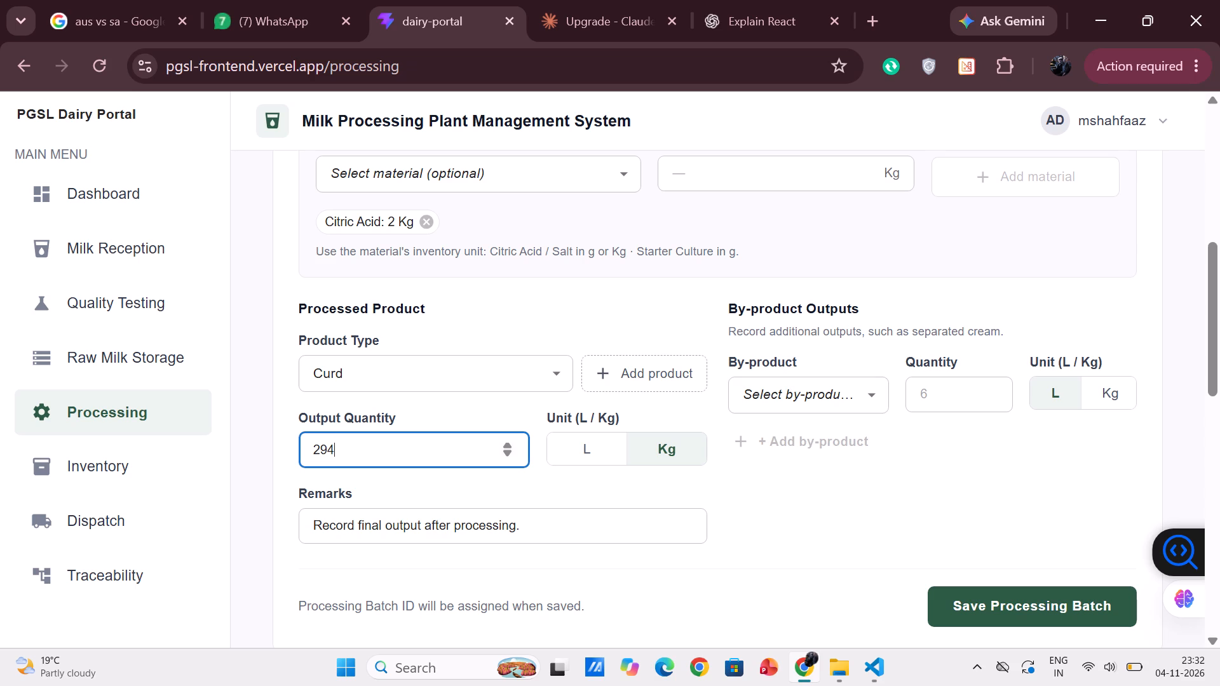
key("BackSpace")
key("BackSpace")
key("BackSpace")
key("BackSpace")
type("2000")
key("BackSpace")
key("BackSpace")
key("BackSpace")
key("BackSpace")
key("BackSpace")
type("16")
key("BackSpace")
type("5000")
key("BackSpace")
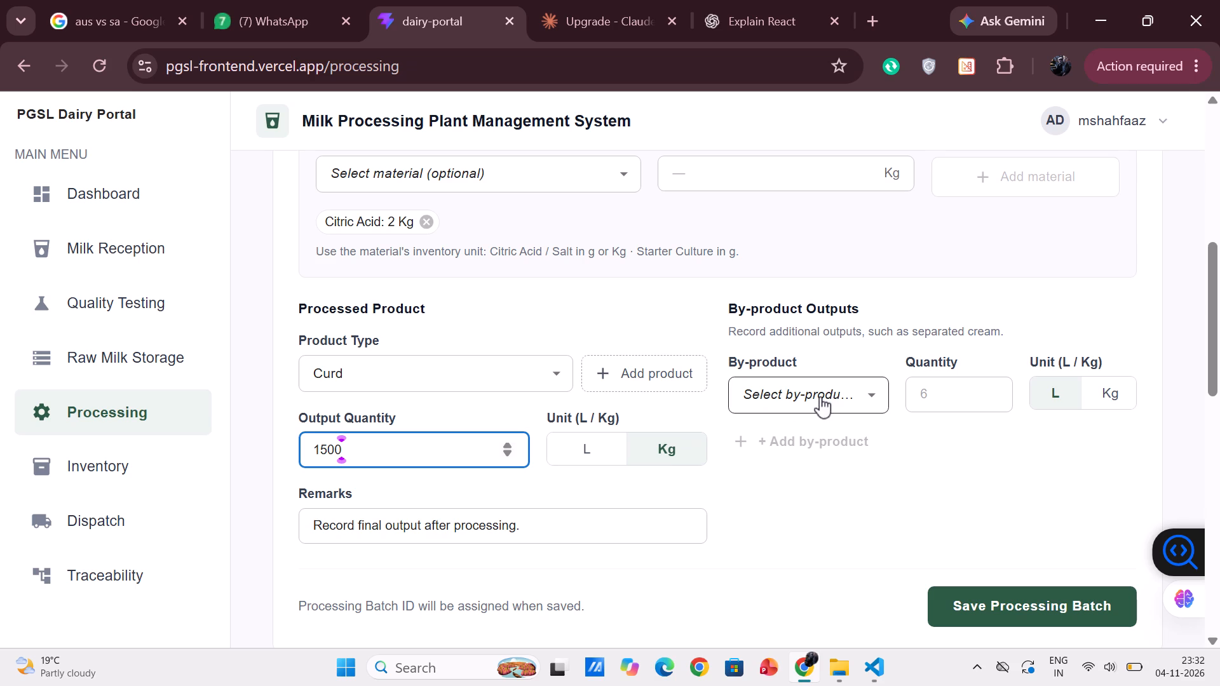
Add Cream as a by-product output of the batch with a quantity of 10 Kg.
left_click(820, 396)
left_click(761, 481)
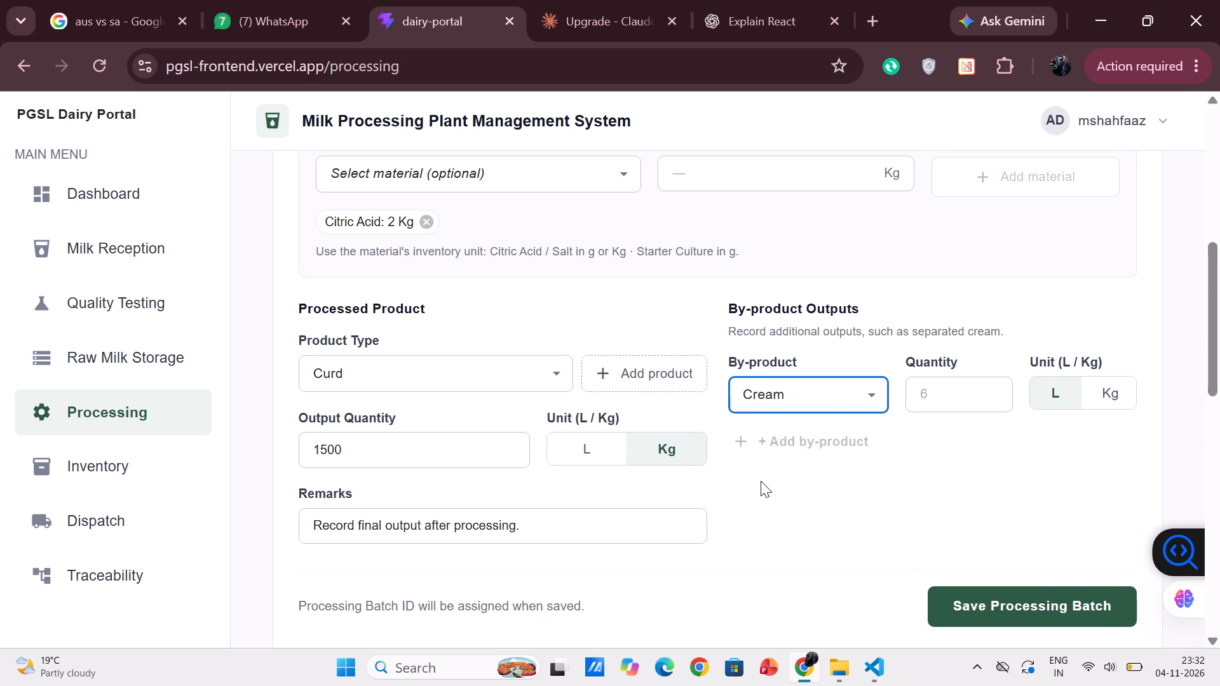
left_click(966, 410)
type("10")
left_click(1128, 396)
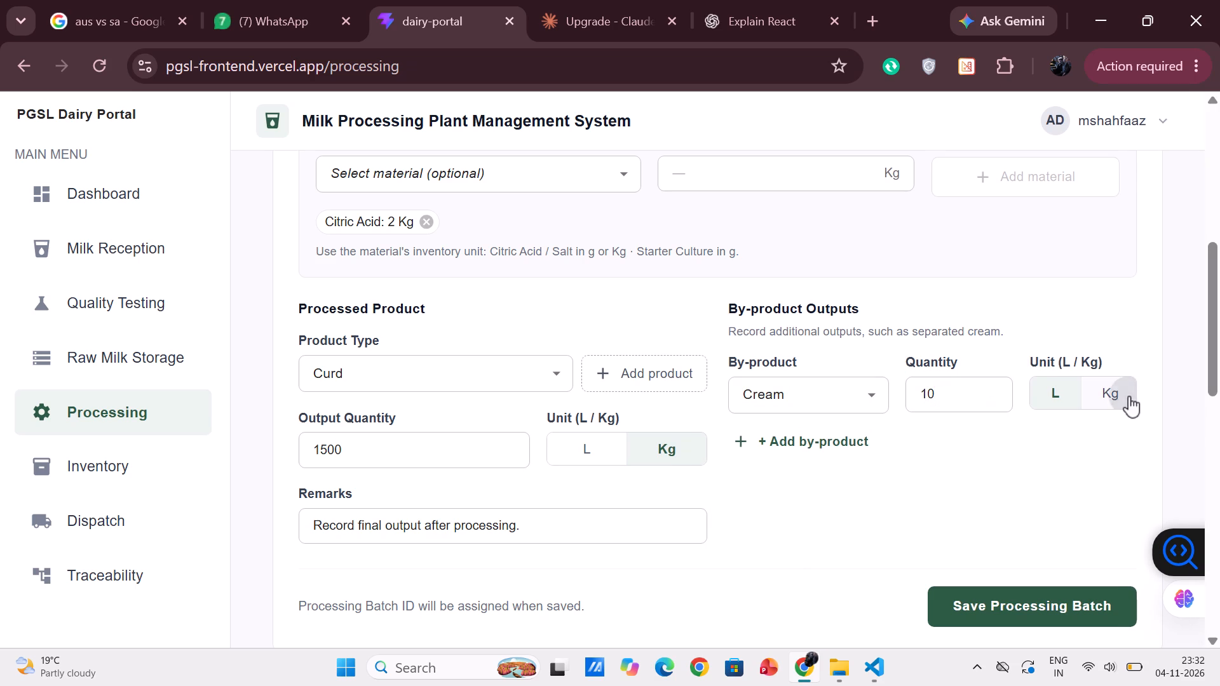
left_click(779, 446)
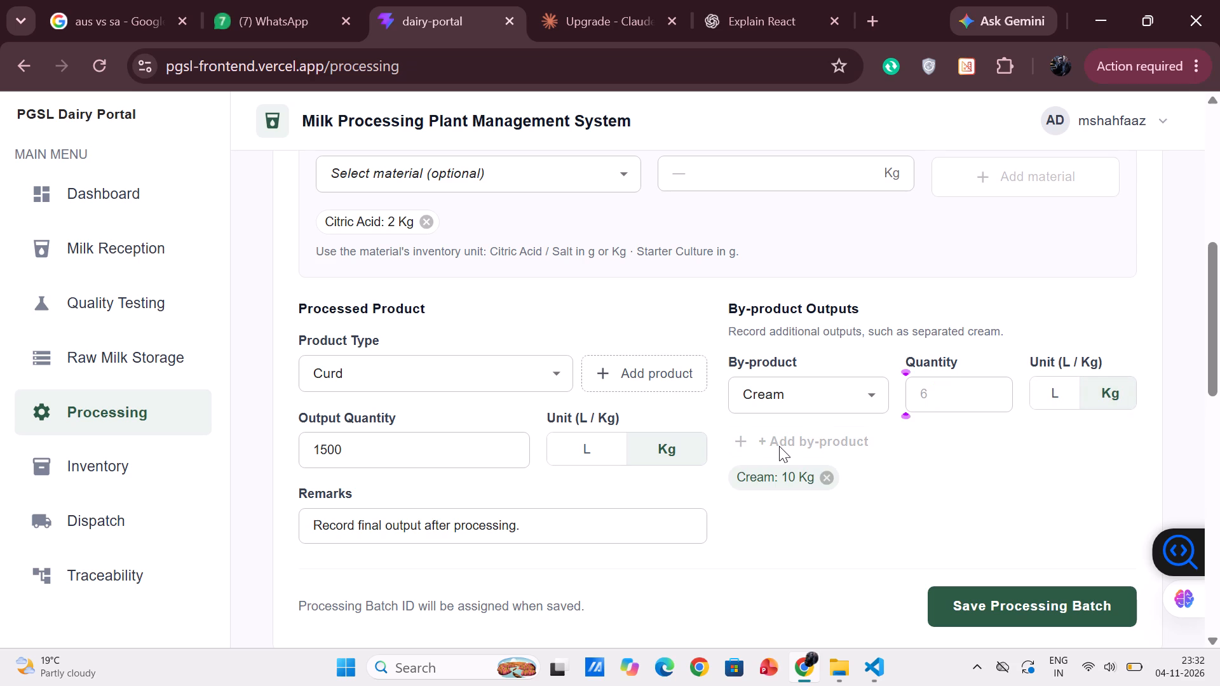
Look over the completed batch entries and save the processing batch.
scroll(939, 438, "down", 1)
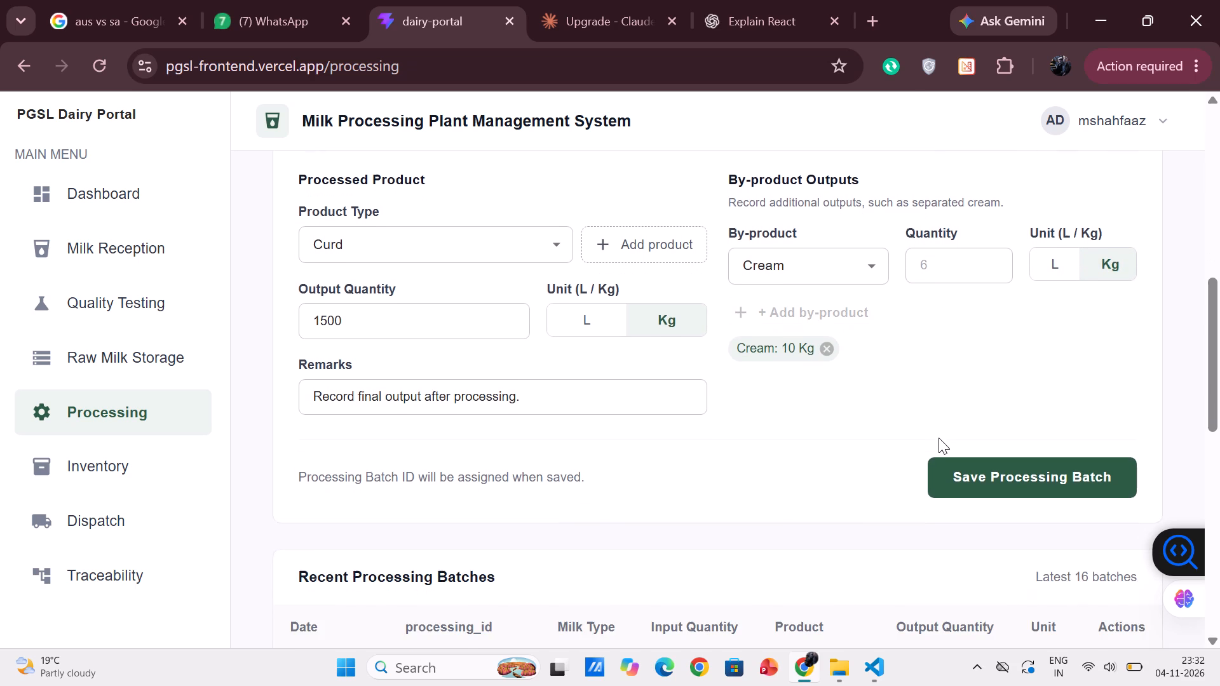
scroll(939, 438, "down", 1)
scroll(939, 438, "up", 2)
scroll(939, 438, "down", 1)
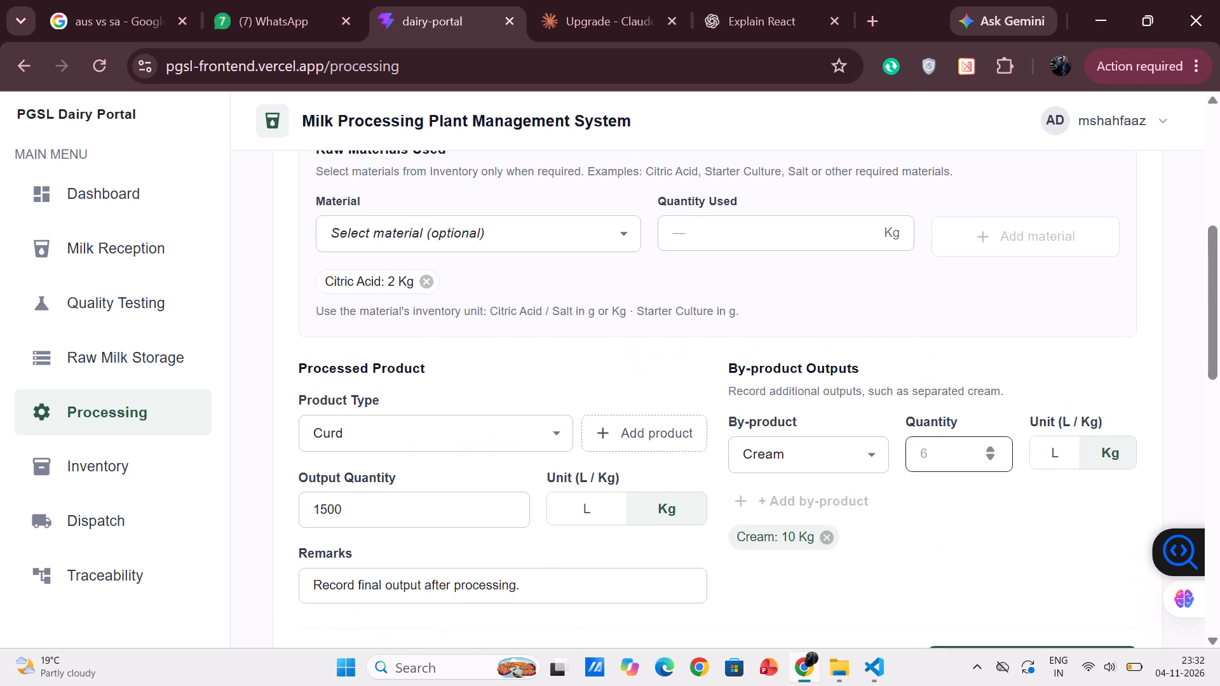
scroll(939, 438, "down", 2)
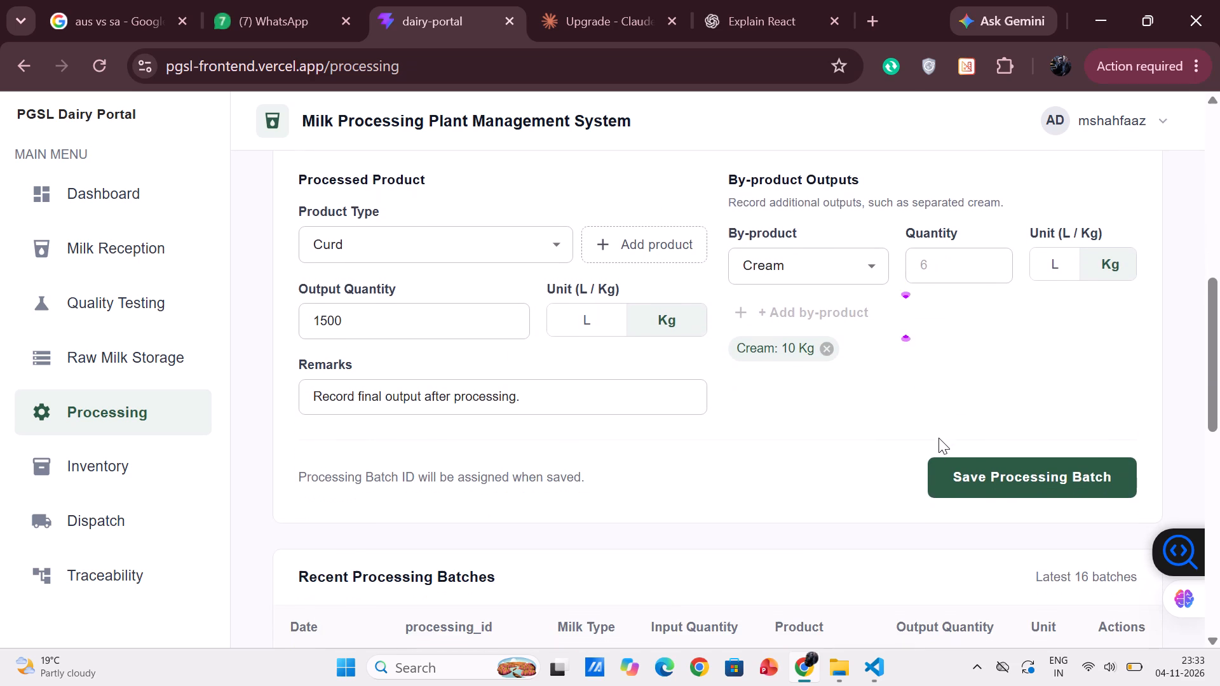
left_click(975, 467)
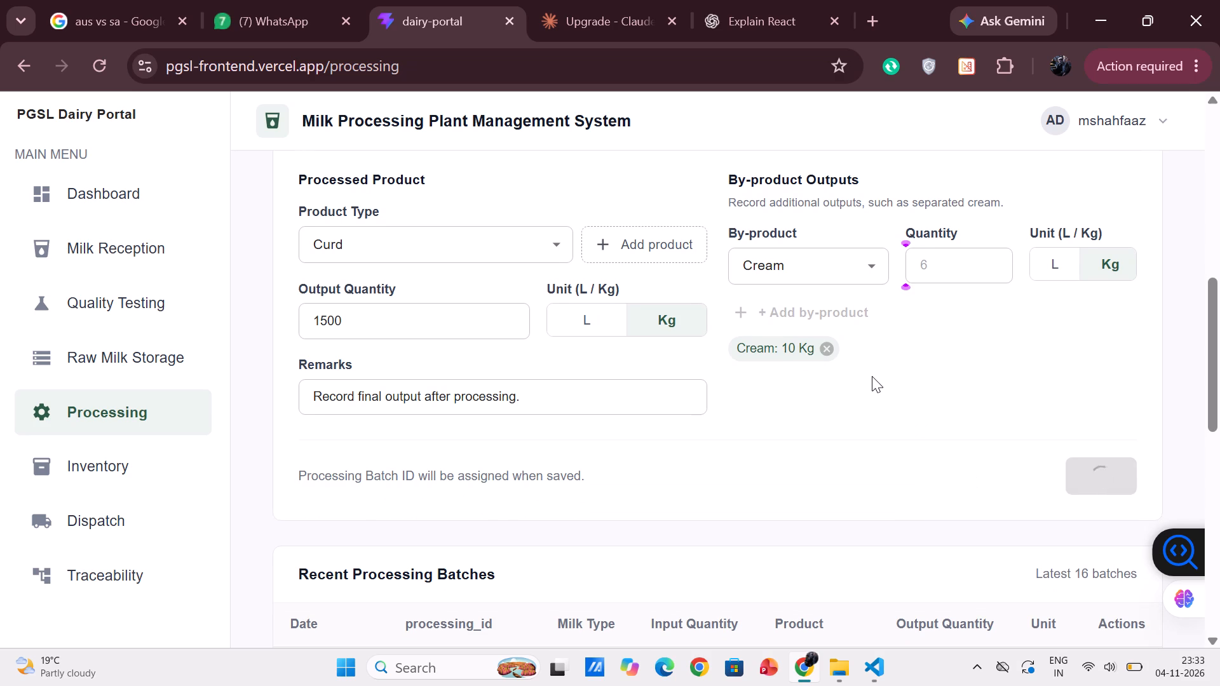
Check the Recent Processing Batches table for the newly saved Curd batch and its recorded quantities.
scroll(872, 376, "up", 1)
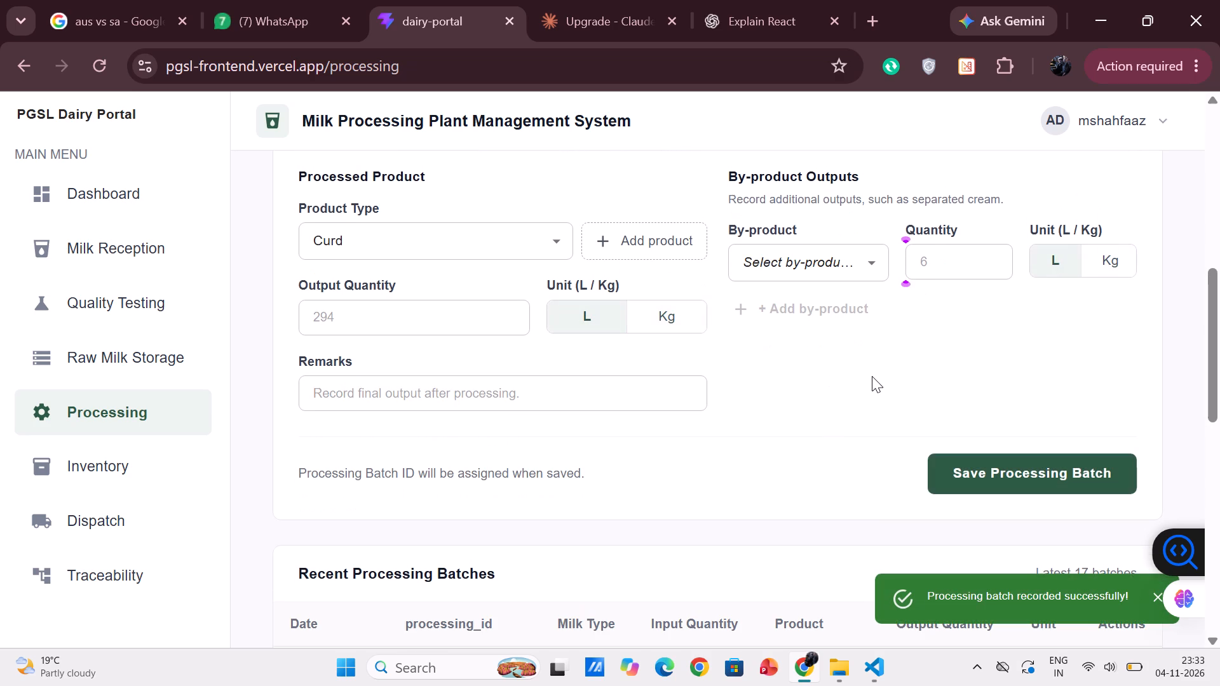
scroll(872, 376, "down", 4)
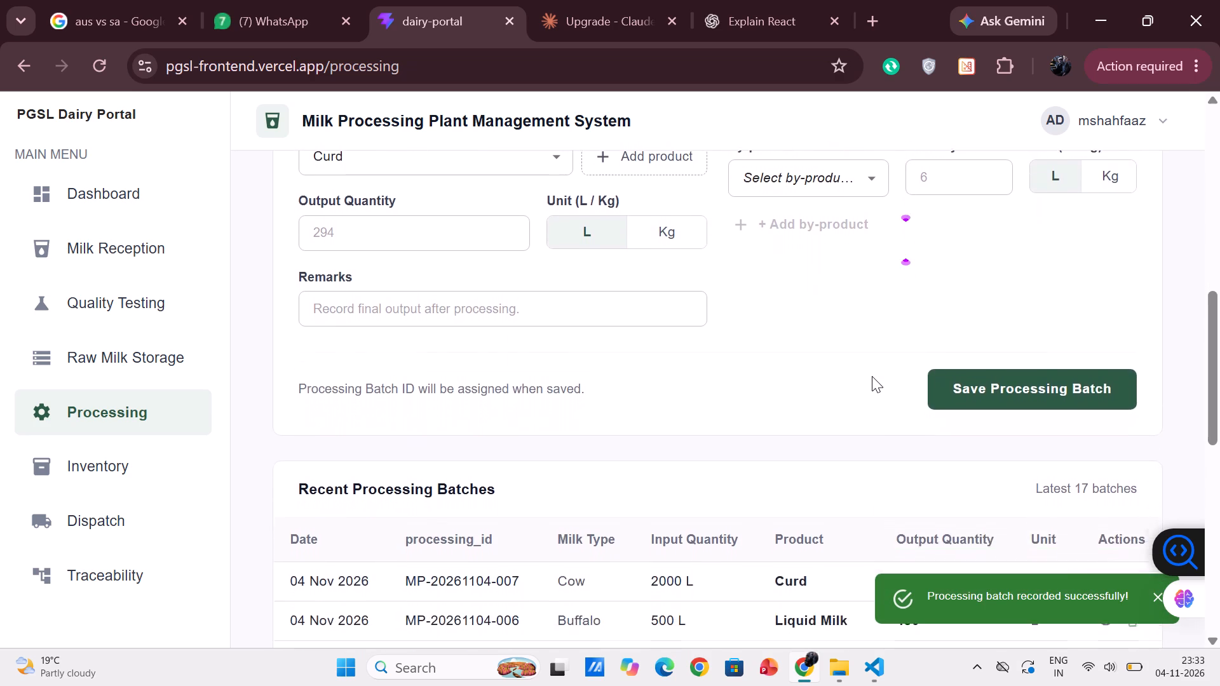
scroll(872, 376, "down", 2)
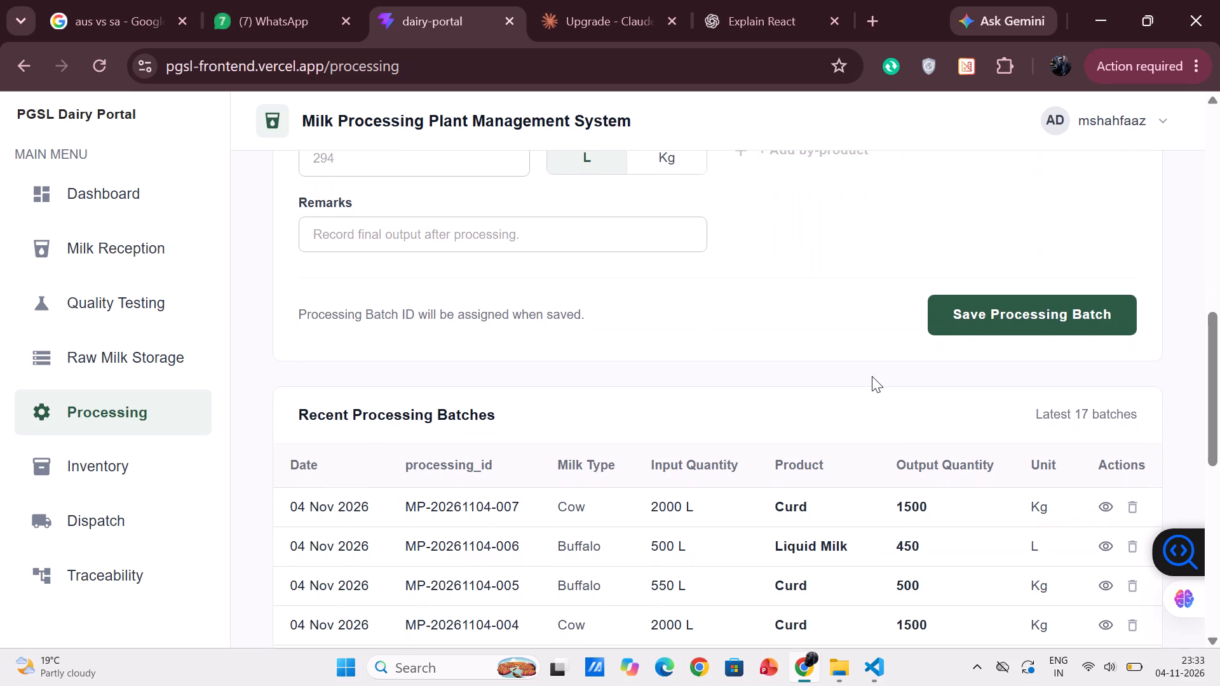
scroll(872, 376, "down", 1)
scroll(872, 376, "up", 1)
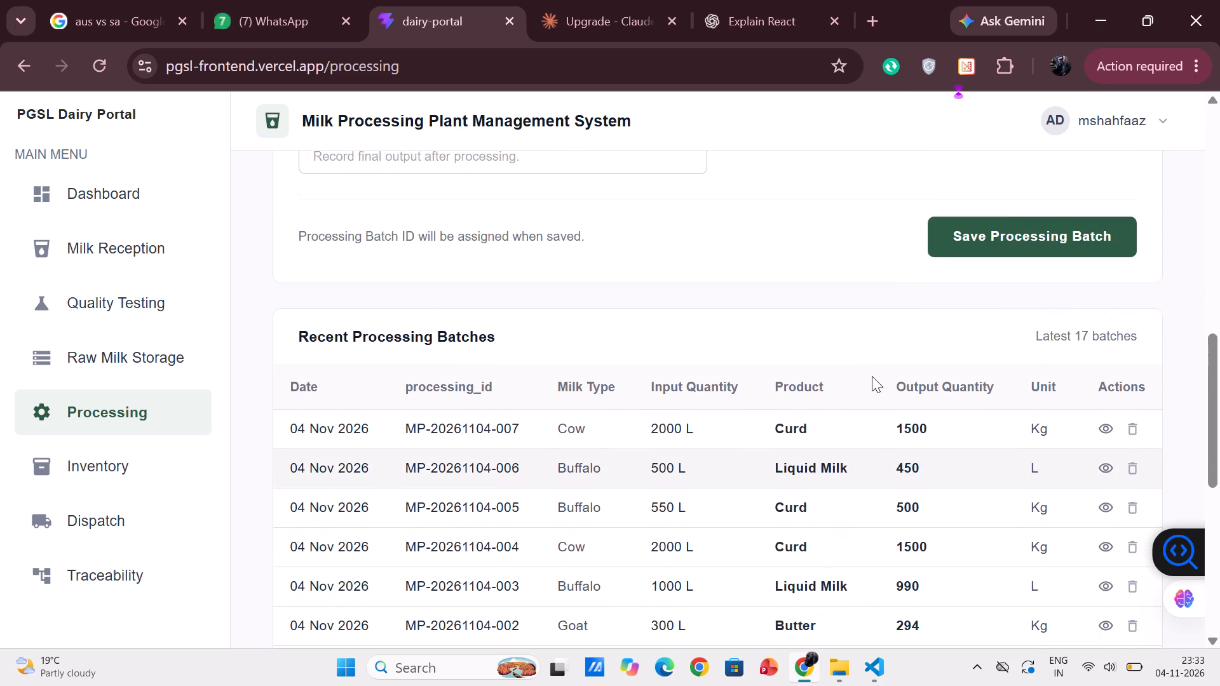
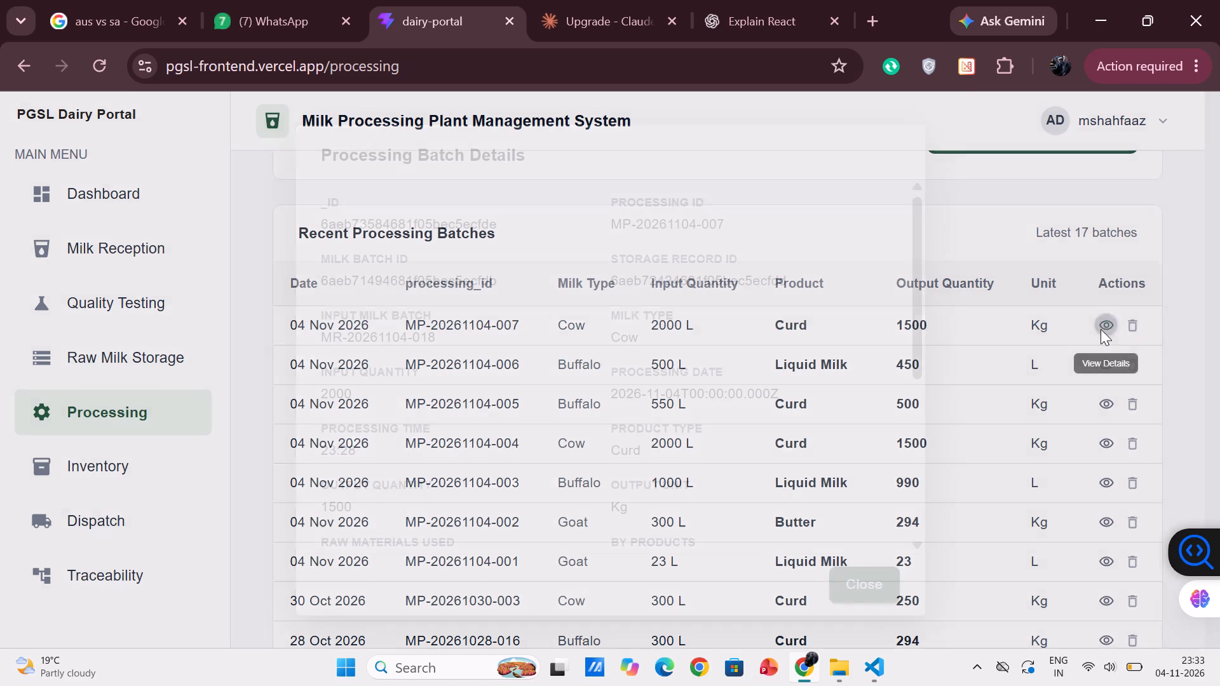
scroll(782, 426, "down", 3)
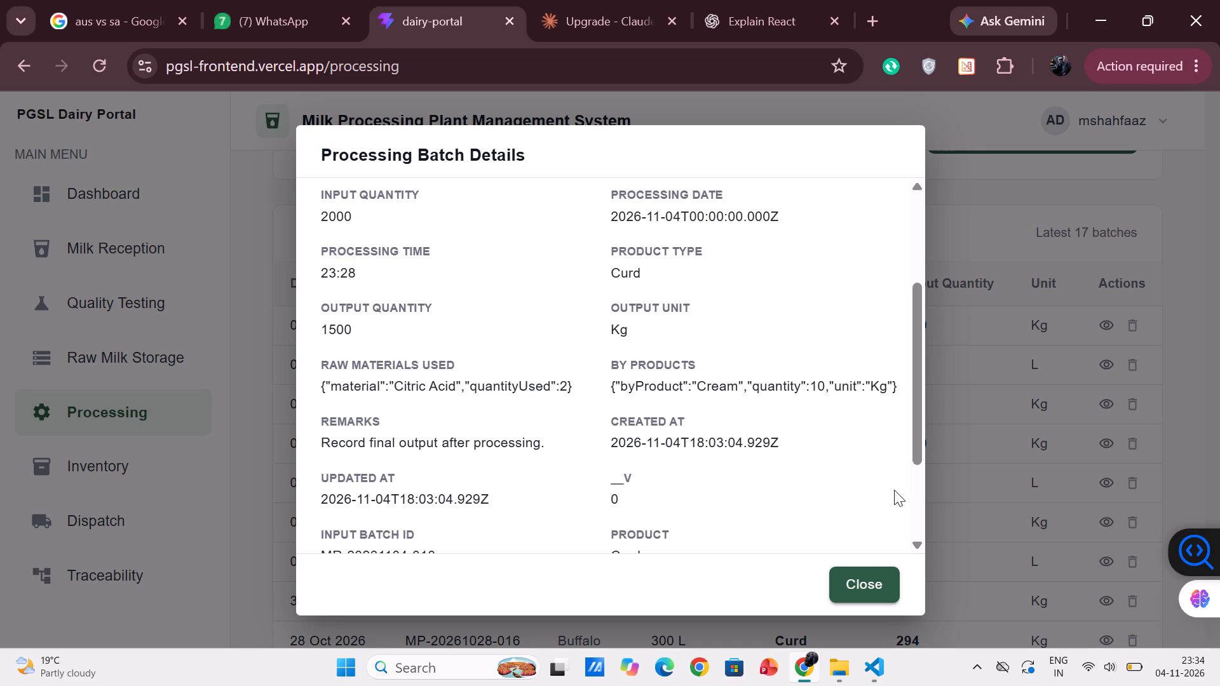
scroll(728, 478, "down", 5)
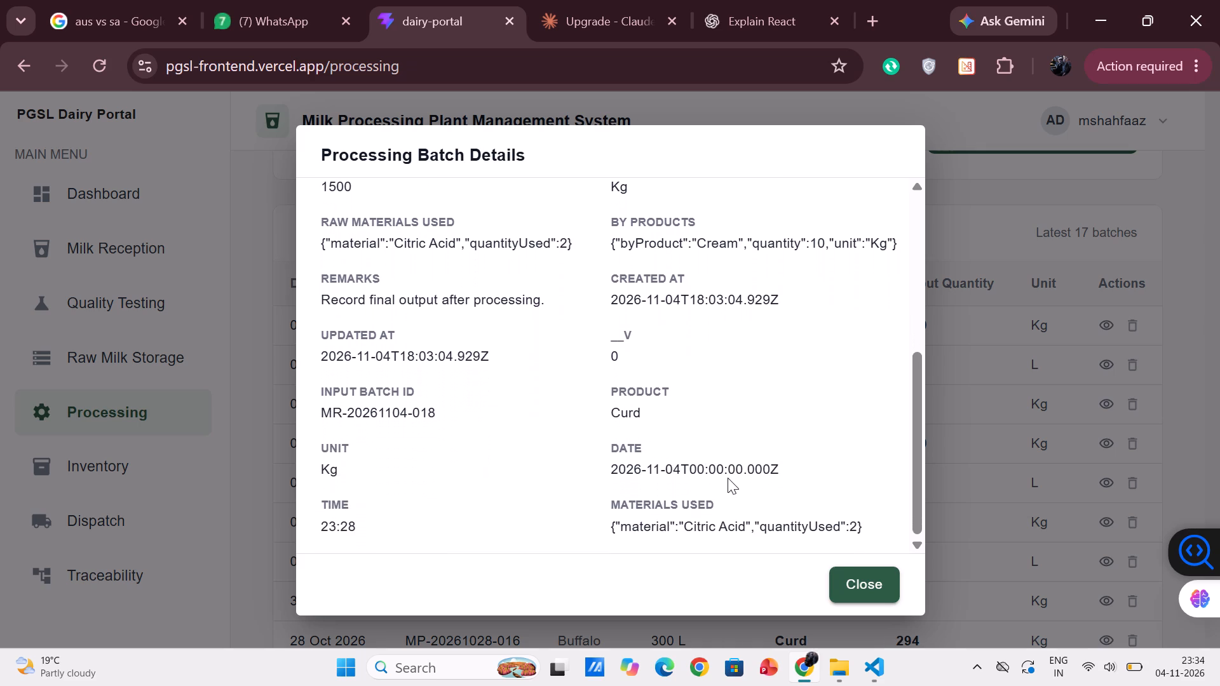
scroll(728, 478, "down", 2)
scroll(728, 478, "up", 4)
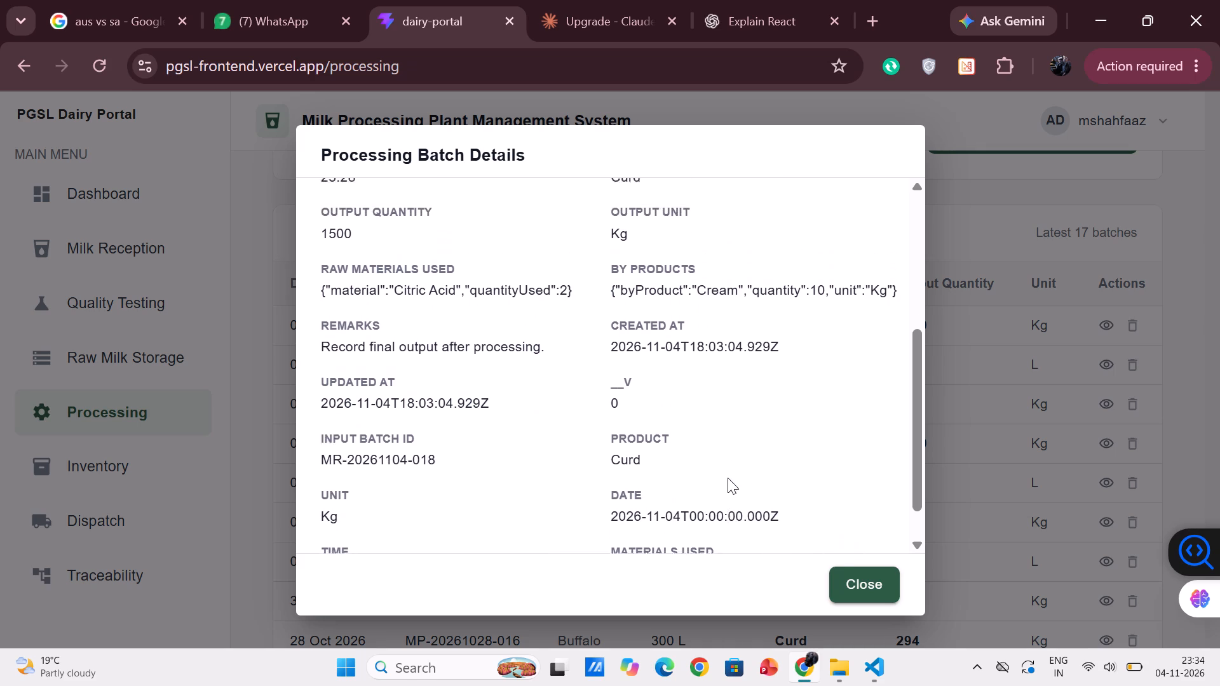
scroll(728, 478, "up", 3)
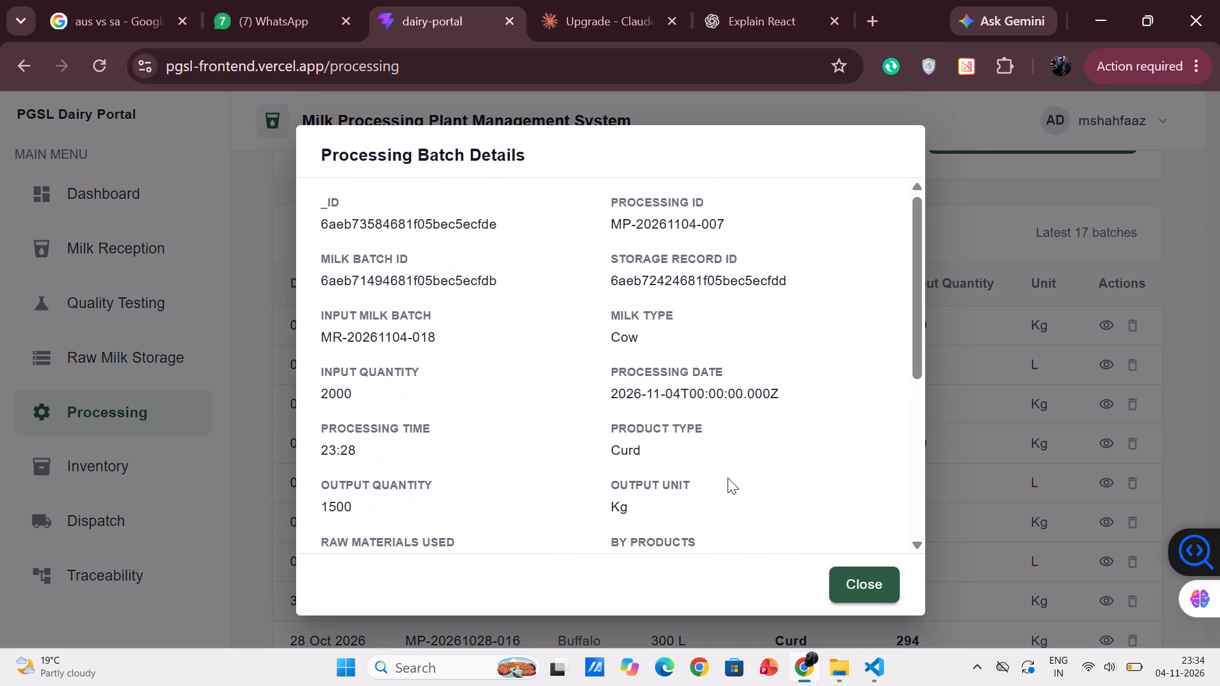
scroll(728, 478, "down", 2)
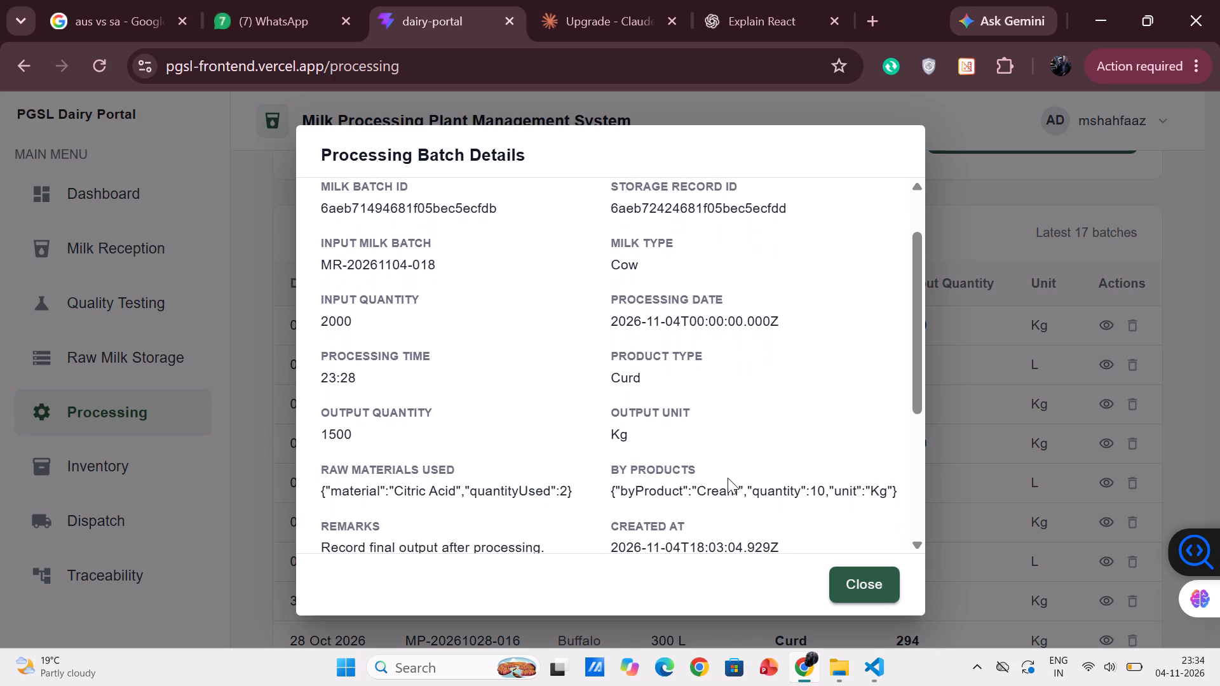
scroll(728, 478, "down", 6)
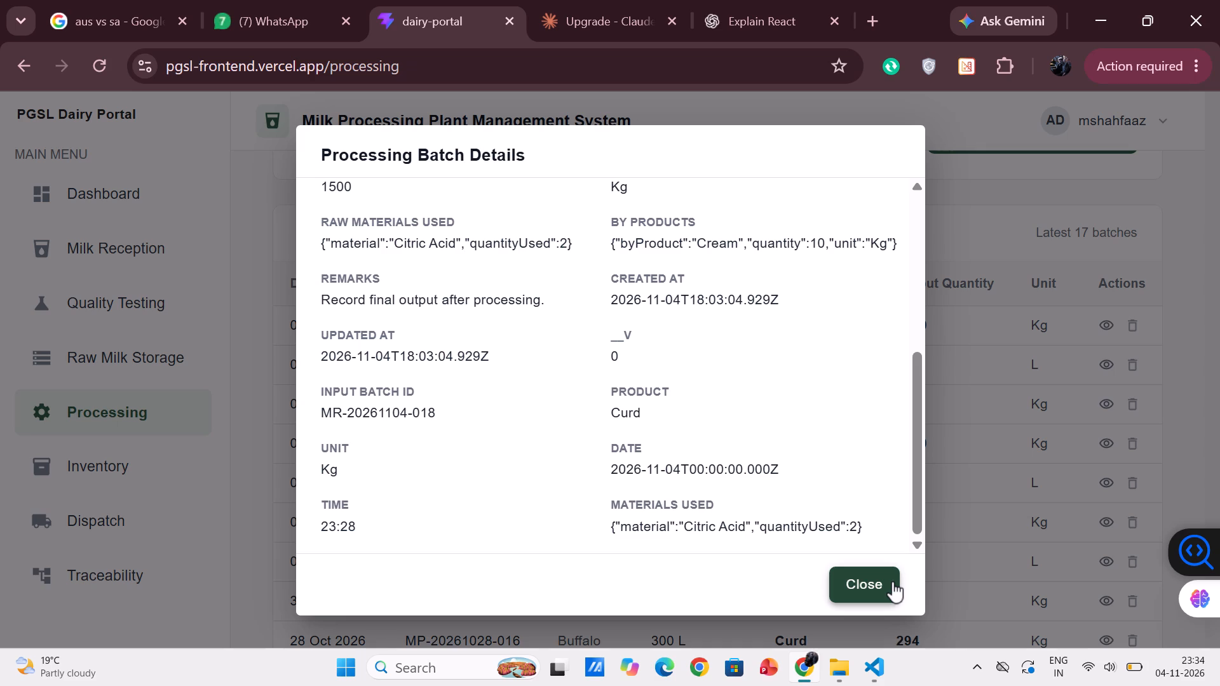
scroll(693, 482, "up", 4)
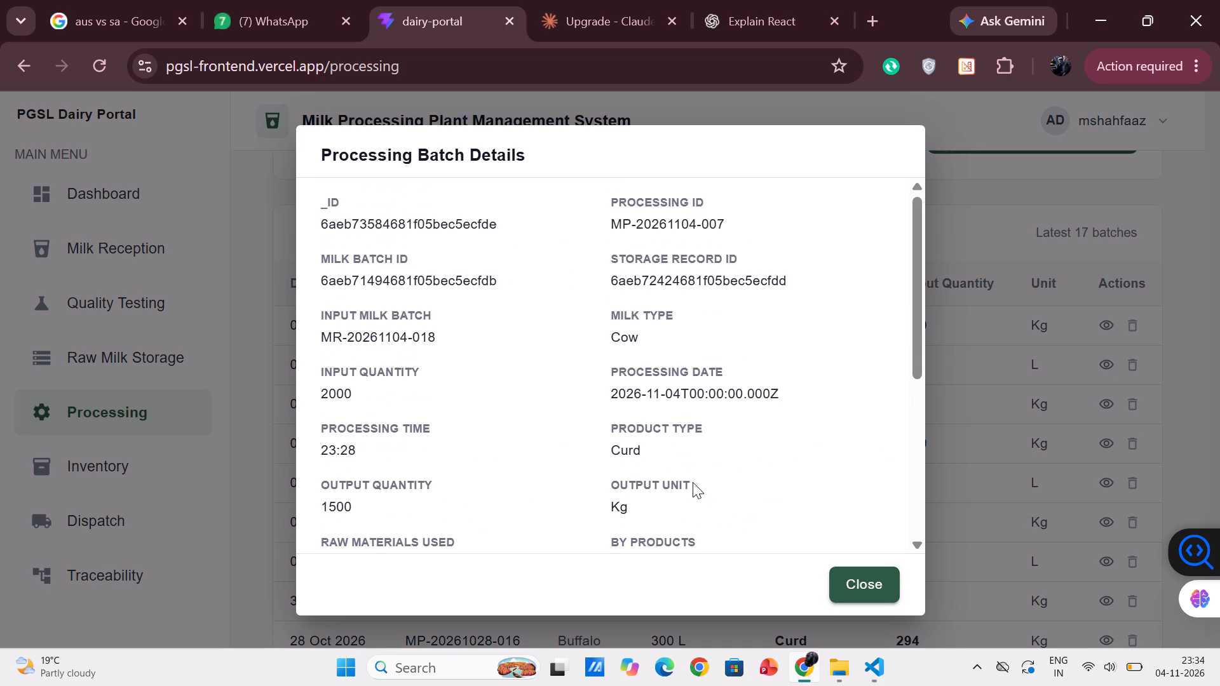
scroll(693, 482, "down", 5)
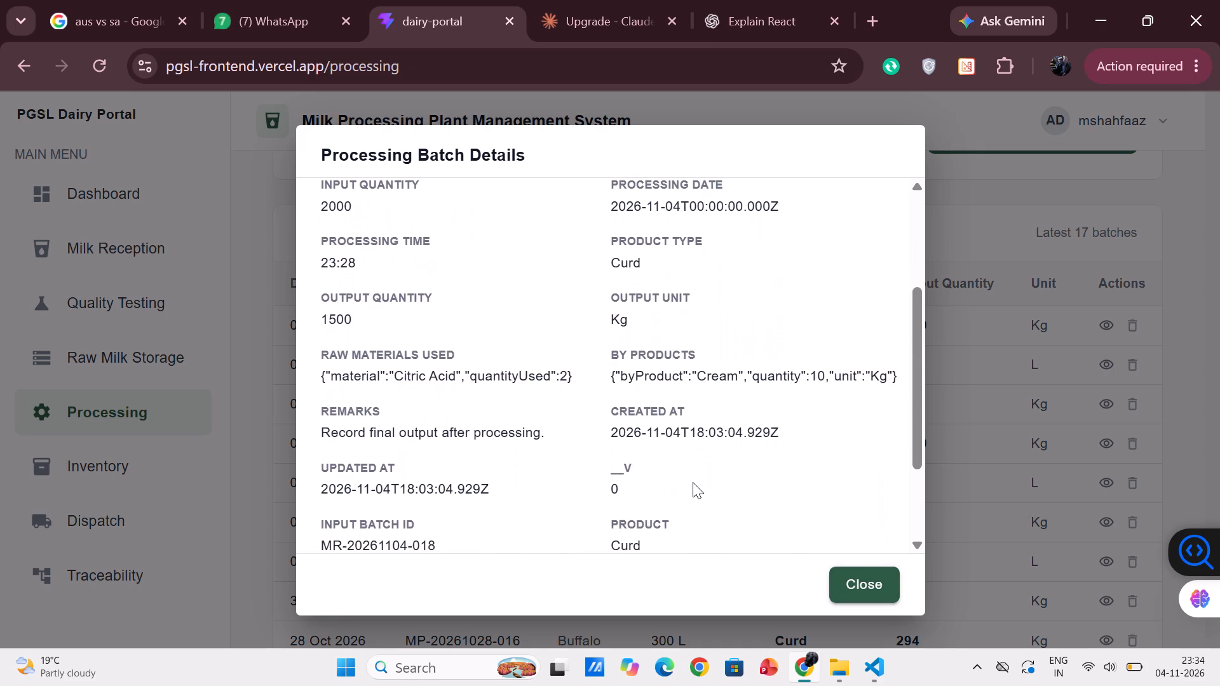
scroll(693, 482, "down", 3)
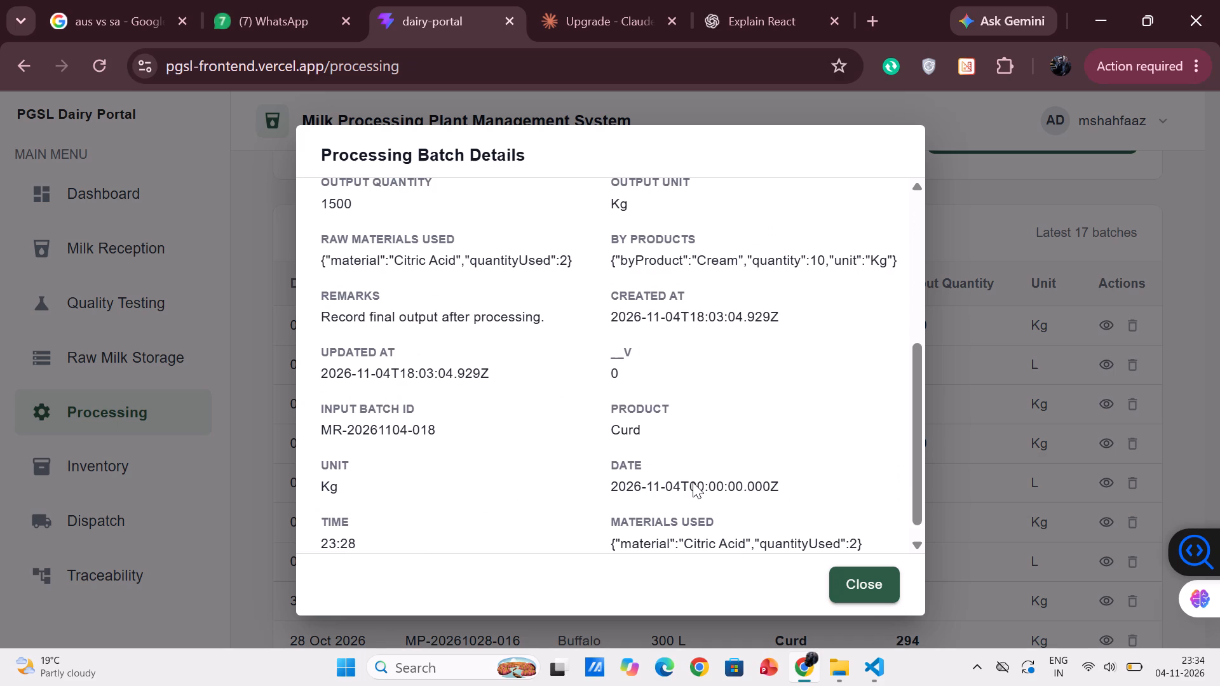
scroll(693, 482, "up", 6)
scroll(693, 482, "down", 5)
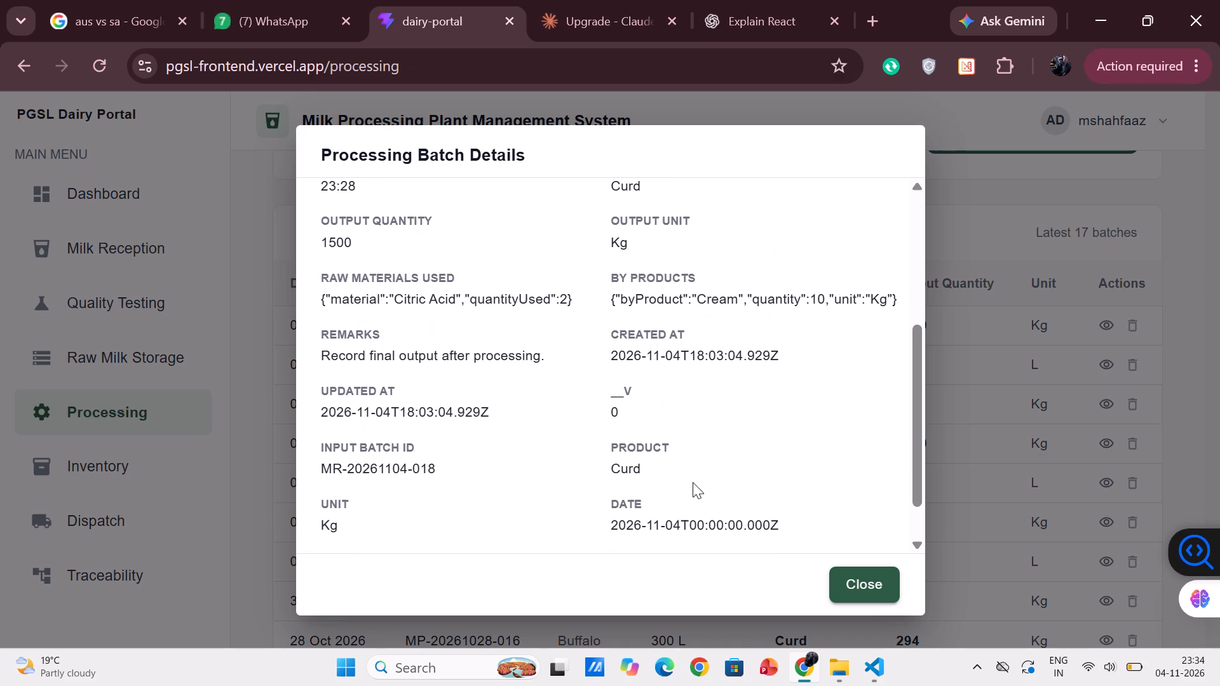
scroll(693, 482, "up", 5)
scroll(693, 482, "down", 4)
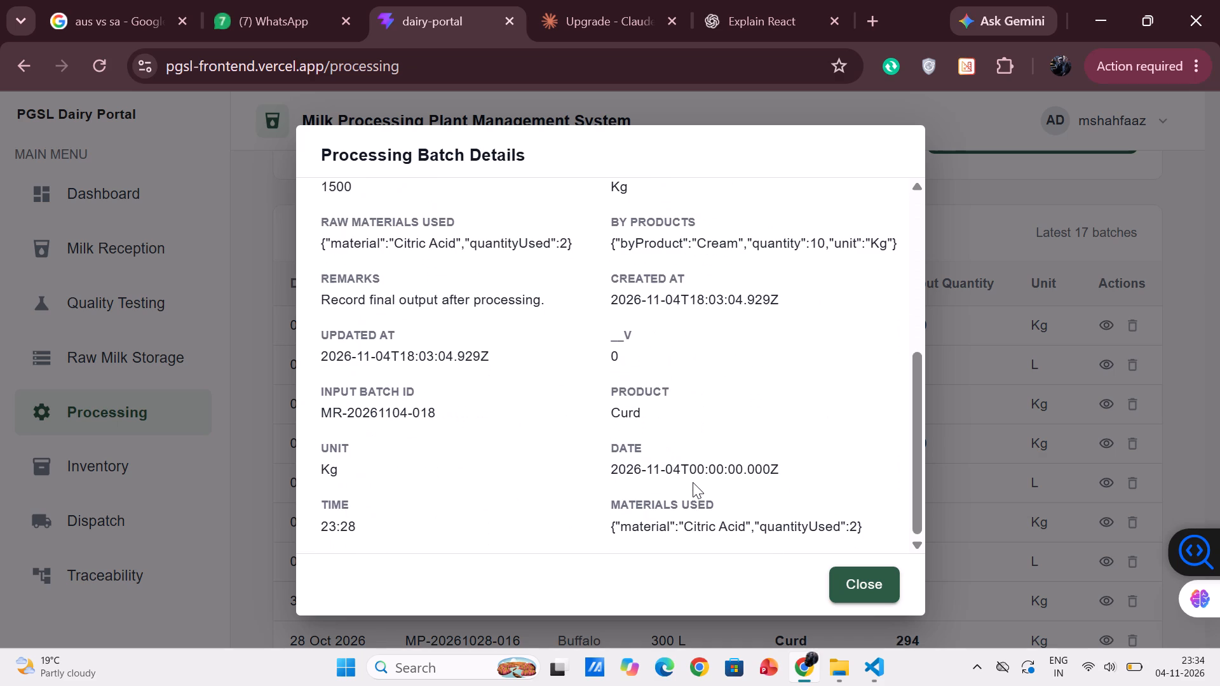
scroll(693, 482, "up", 6)
scroll(693, 482, "down", 3)
scroll(693, 482, "up", 9)
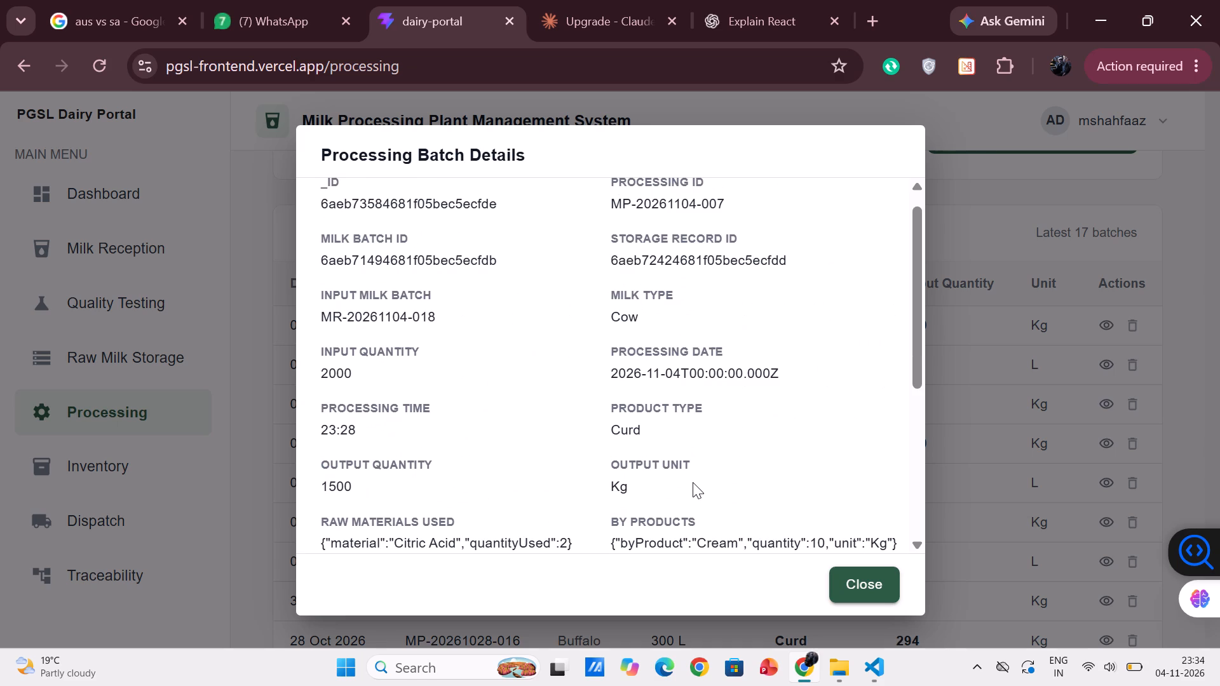
scroll(693, 482, "down", 8)
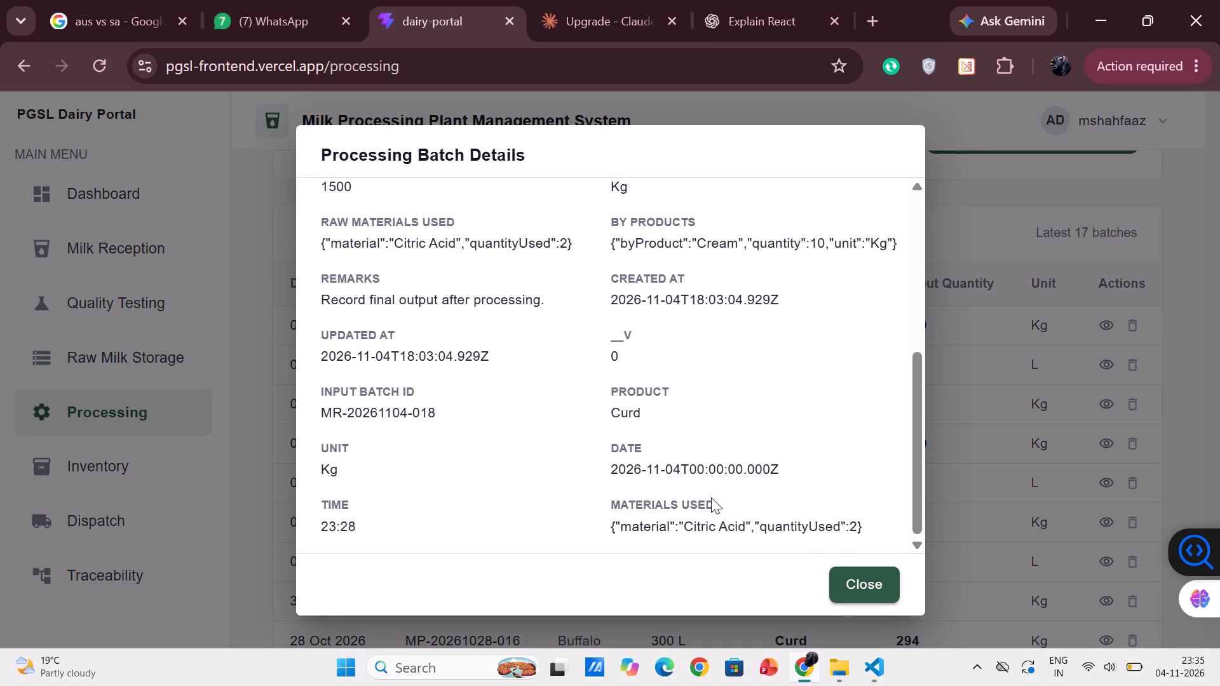
scroll(711, 497, "up", 4)
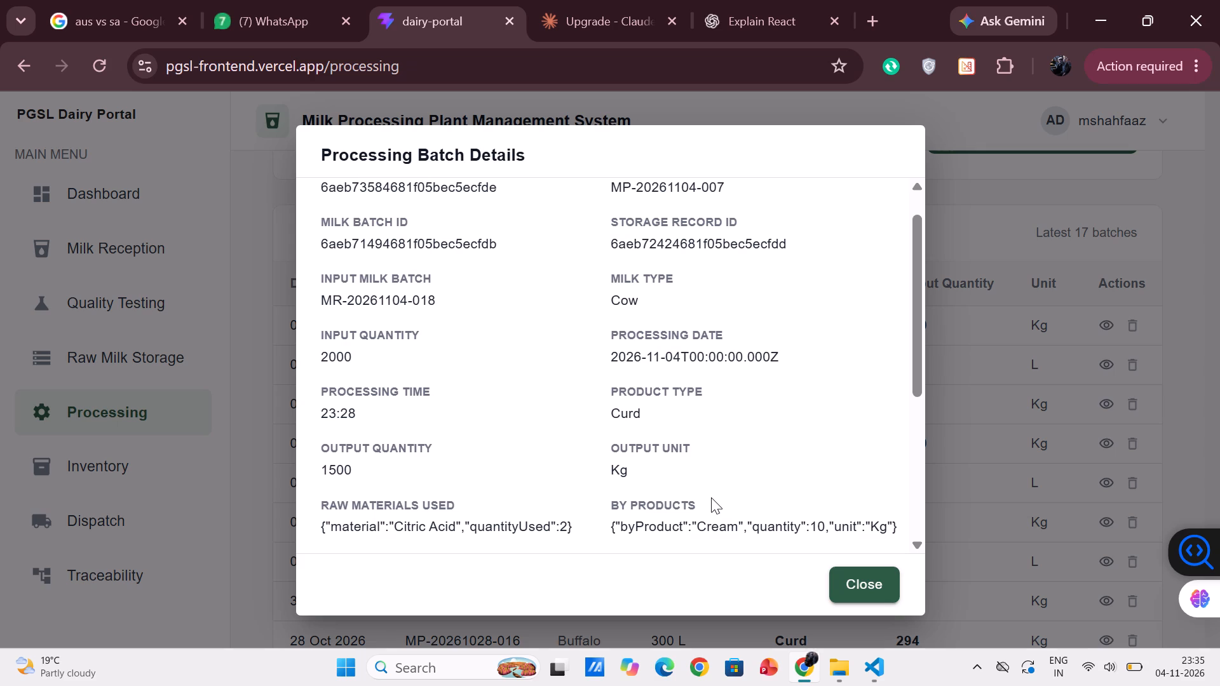
scroll(711, 497, "up", 1)
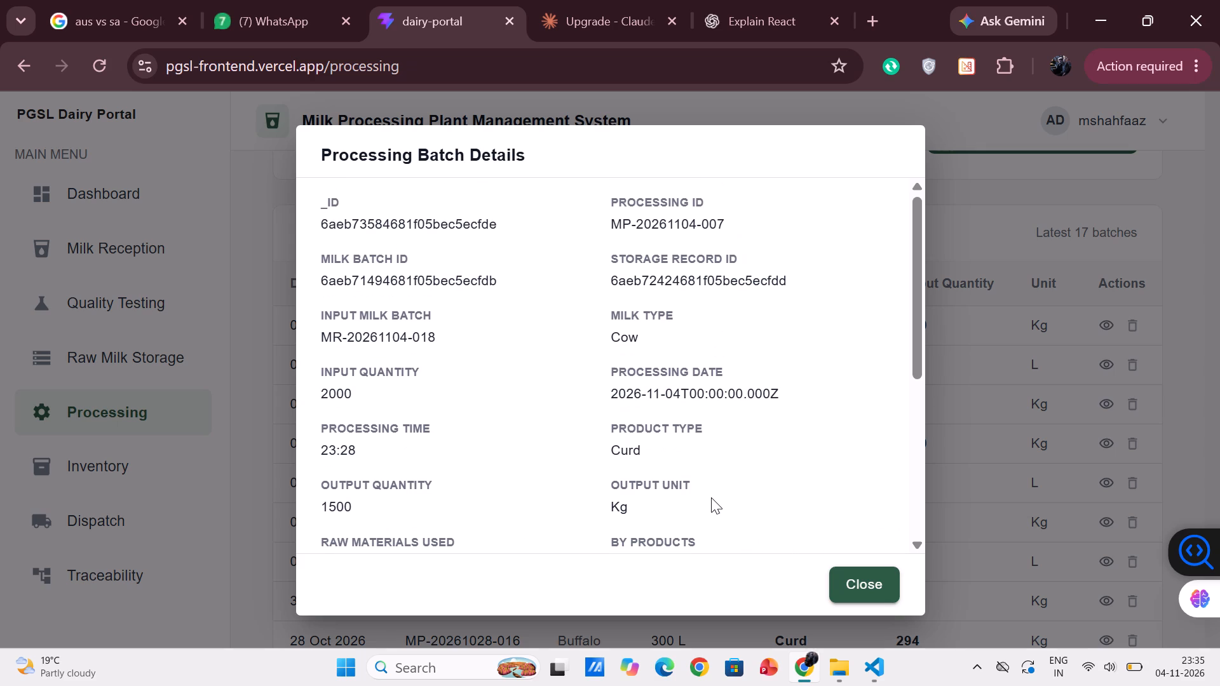
scroll(711, 497, "up", 1)
scroll(711, 497, "down", 1)
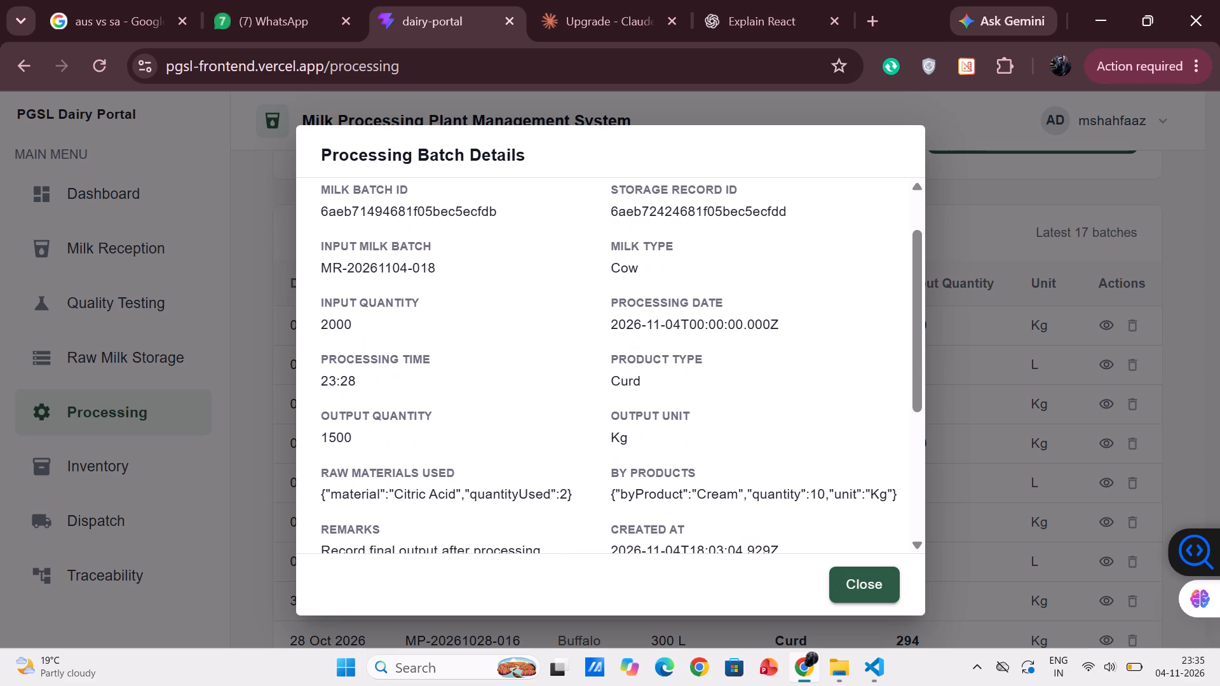
scroll(711, 497, "down", 2)
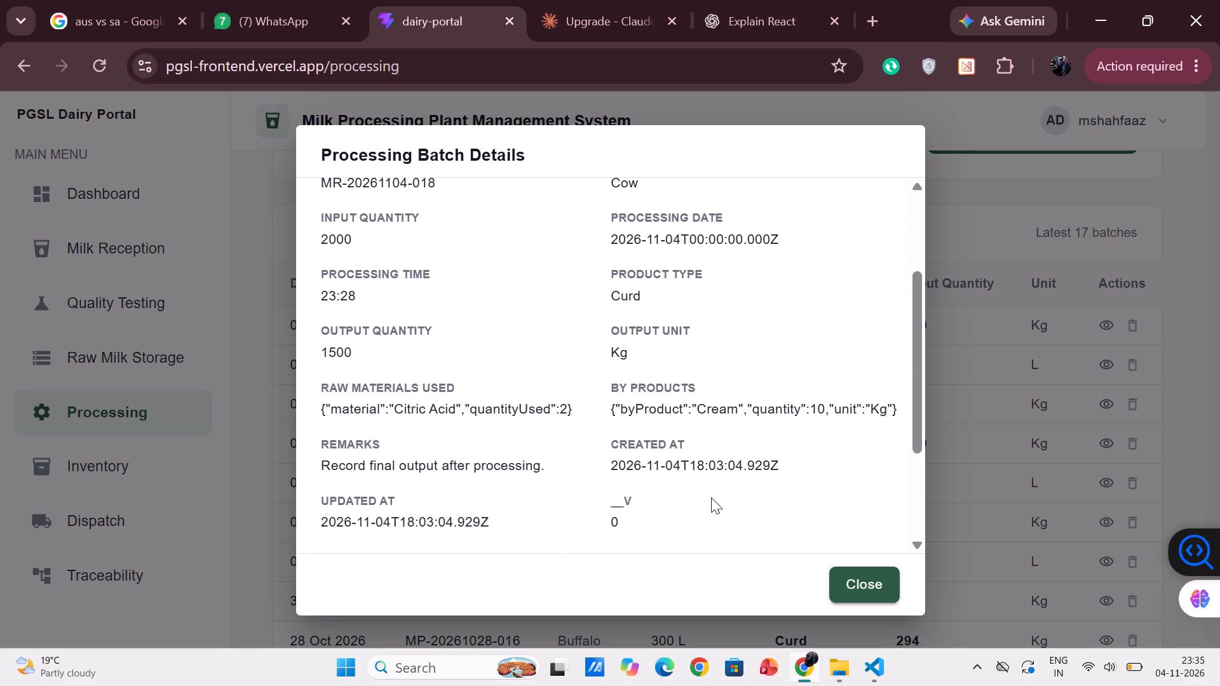
scroll(711, 497, "up", 3)
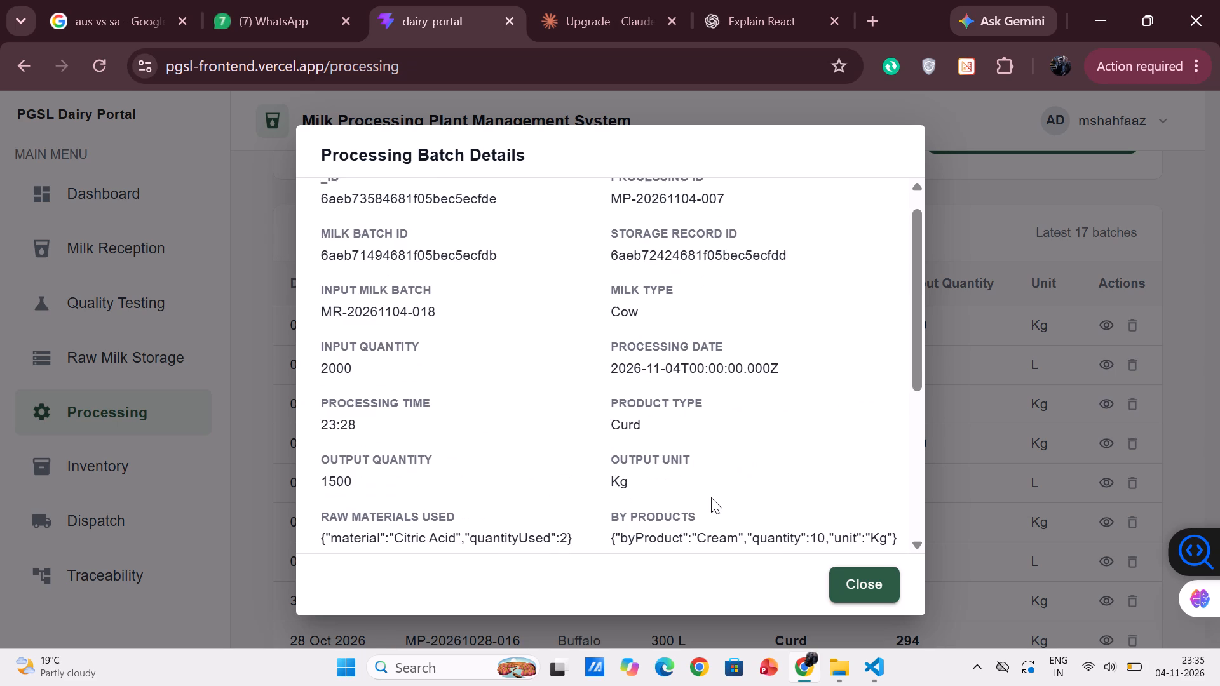
left_click(866, 577)
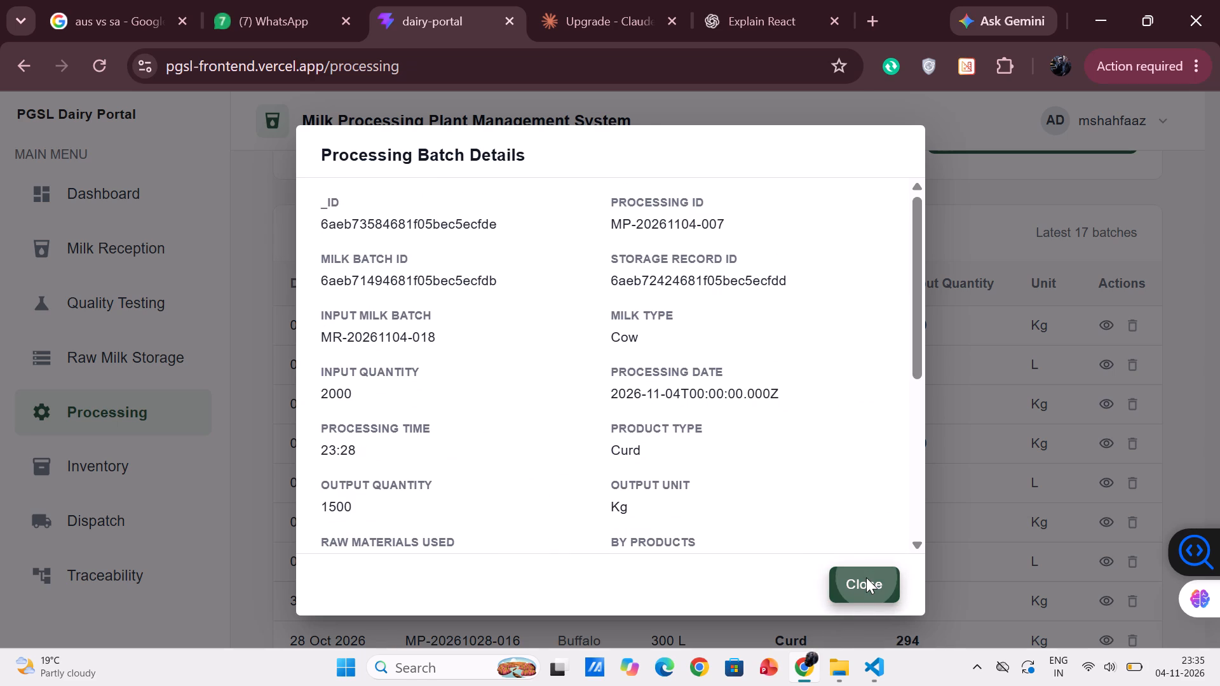
Look over the recent processing batches and the cleared batch form's input, date, time, product and by-product fields.
scroll(866, 577, "down", 2)
scroll(866, 577, "up", 1)
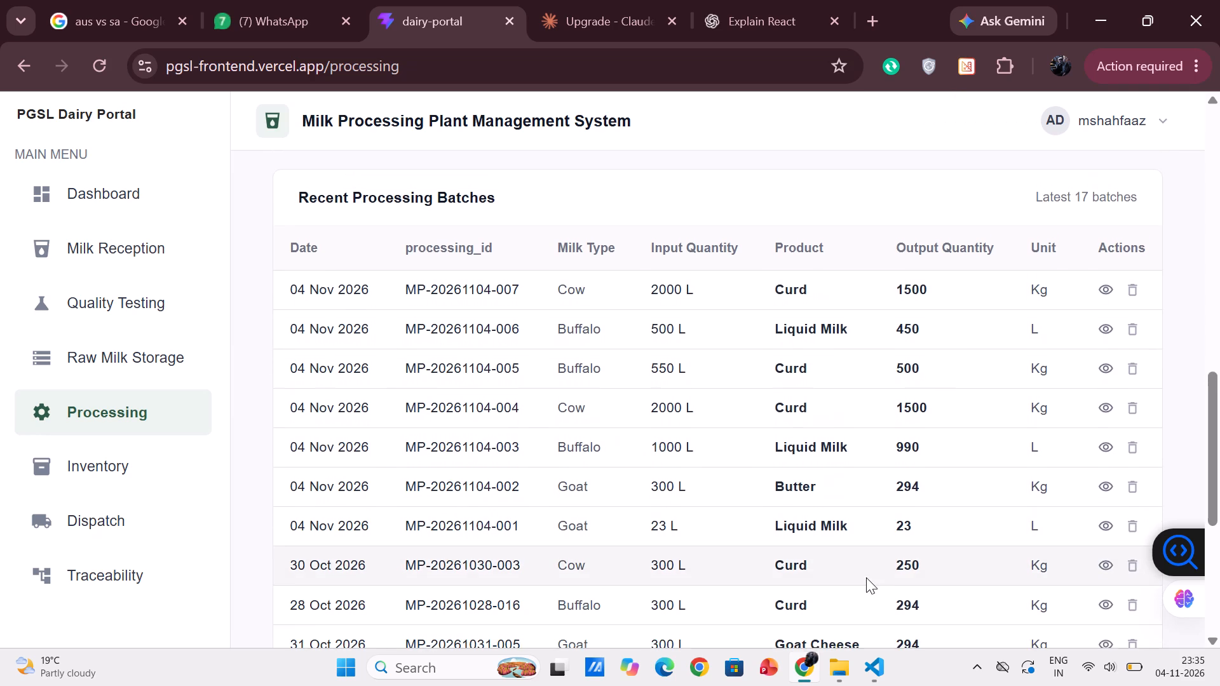
scroll(866, 577, "down", 9)
scroll(866, 577, "up", 5)
scroll(866, 577, "down", 5)
scroll(866, 577, "up", 4)
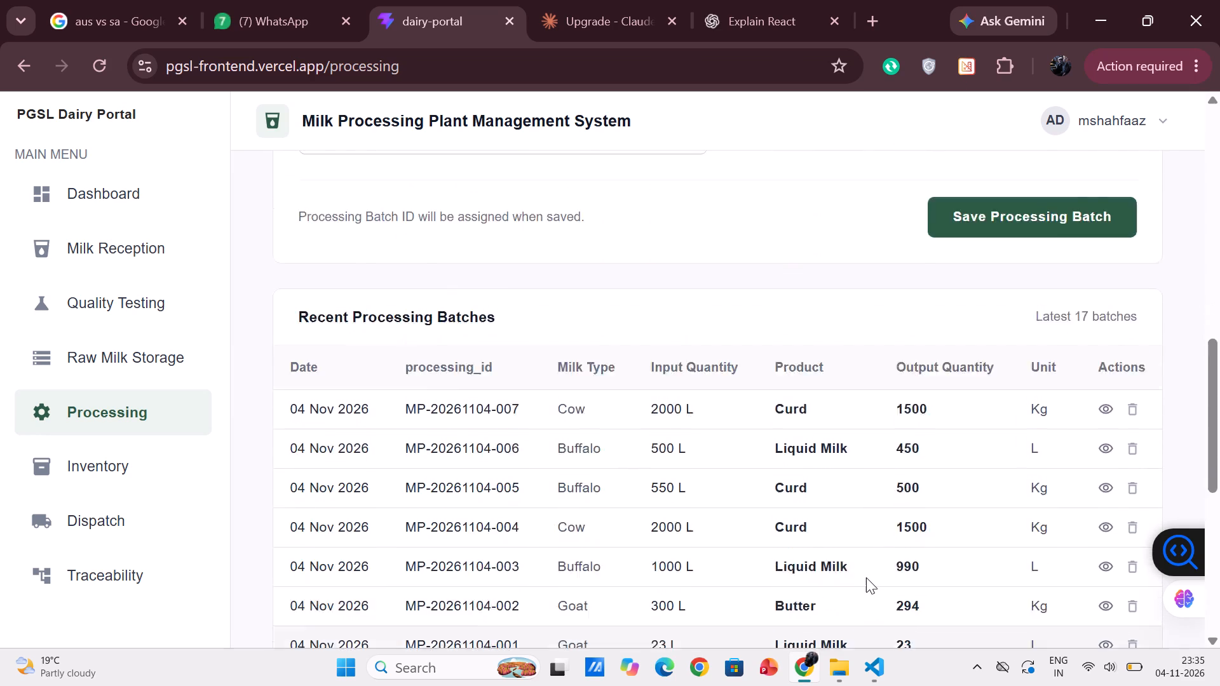
scroll(866, 577, "up", 2)
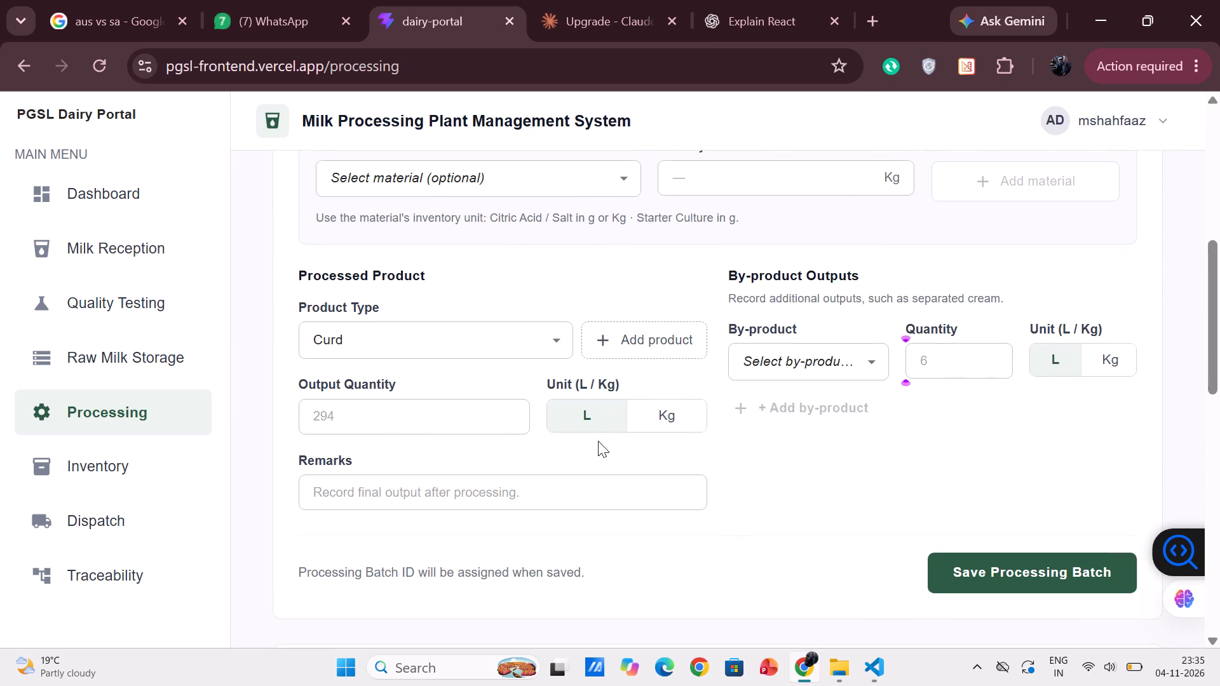
scroll(543, 420, "up", 1)
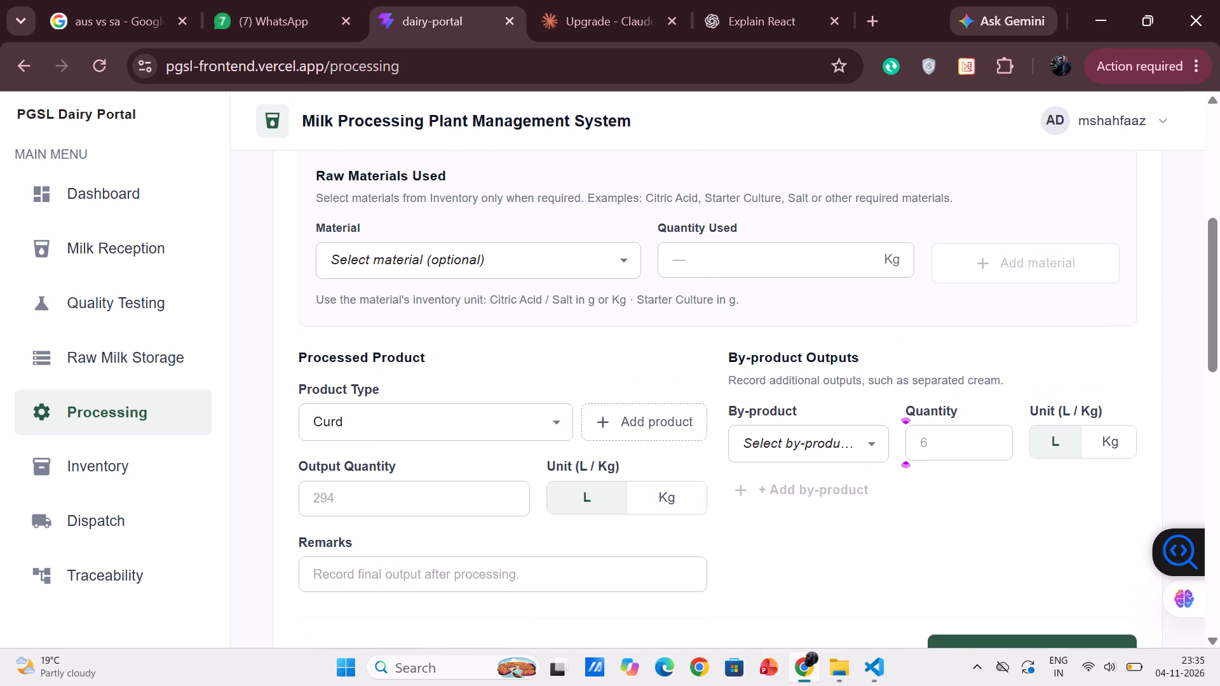
scroll(357, 494, "up", 1)
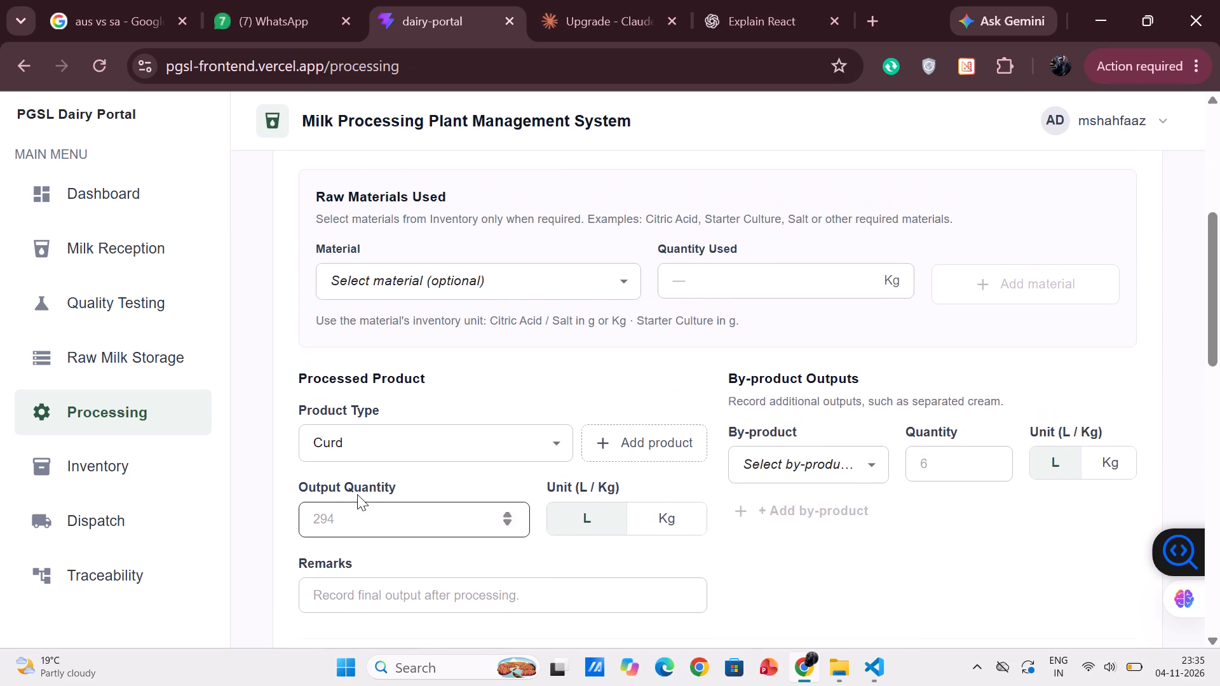
scroll(357, 494, "up", 1)
scroll(356, 488, "down", 1)
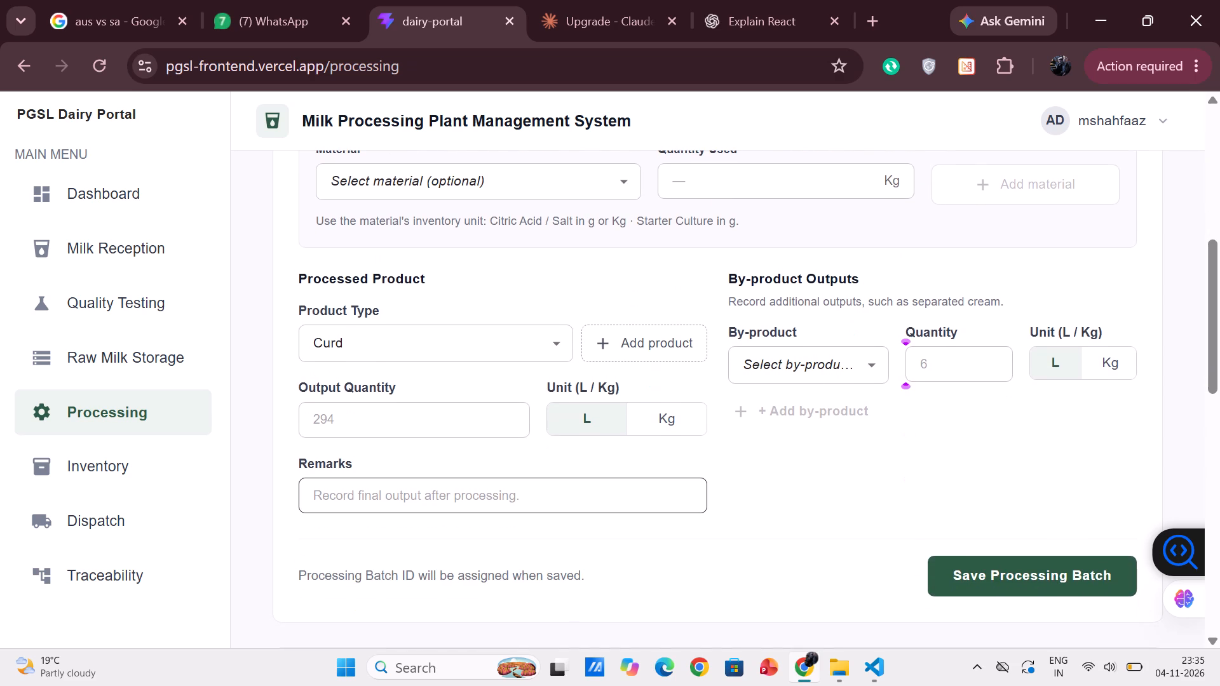
scroll(538, 539, "down", 5)
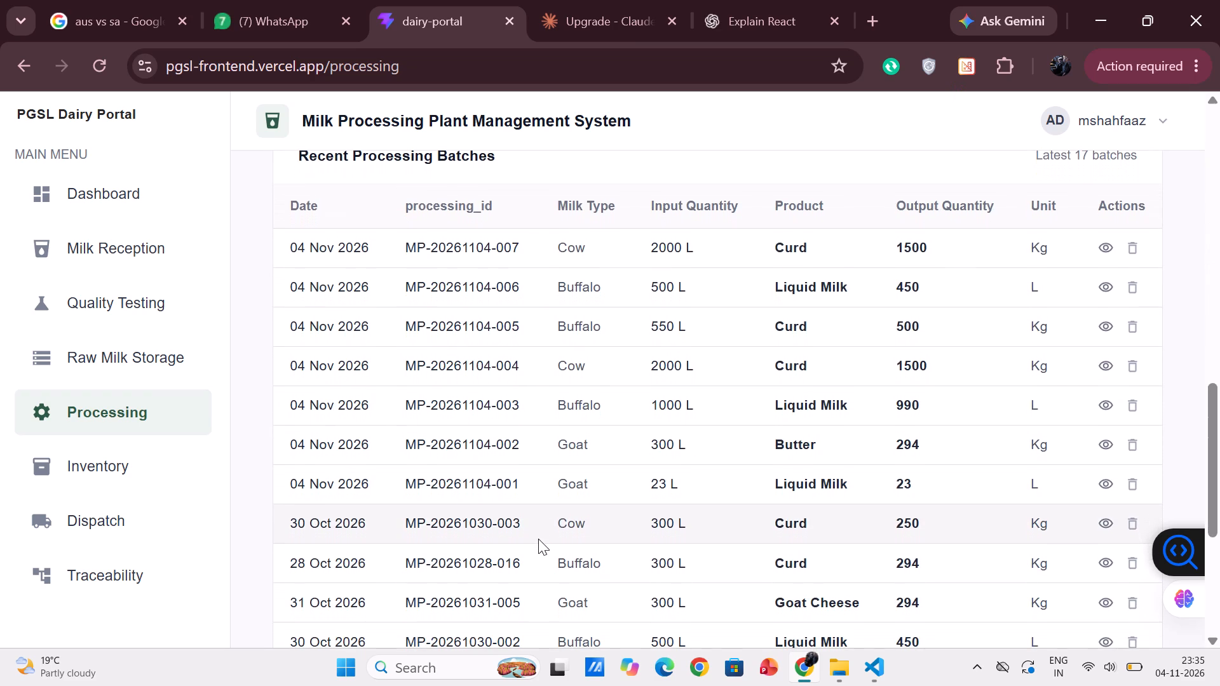
scroll(538, 539, "up", 1)
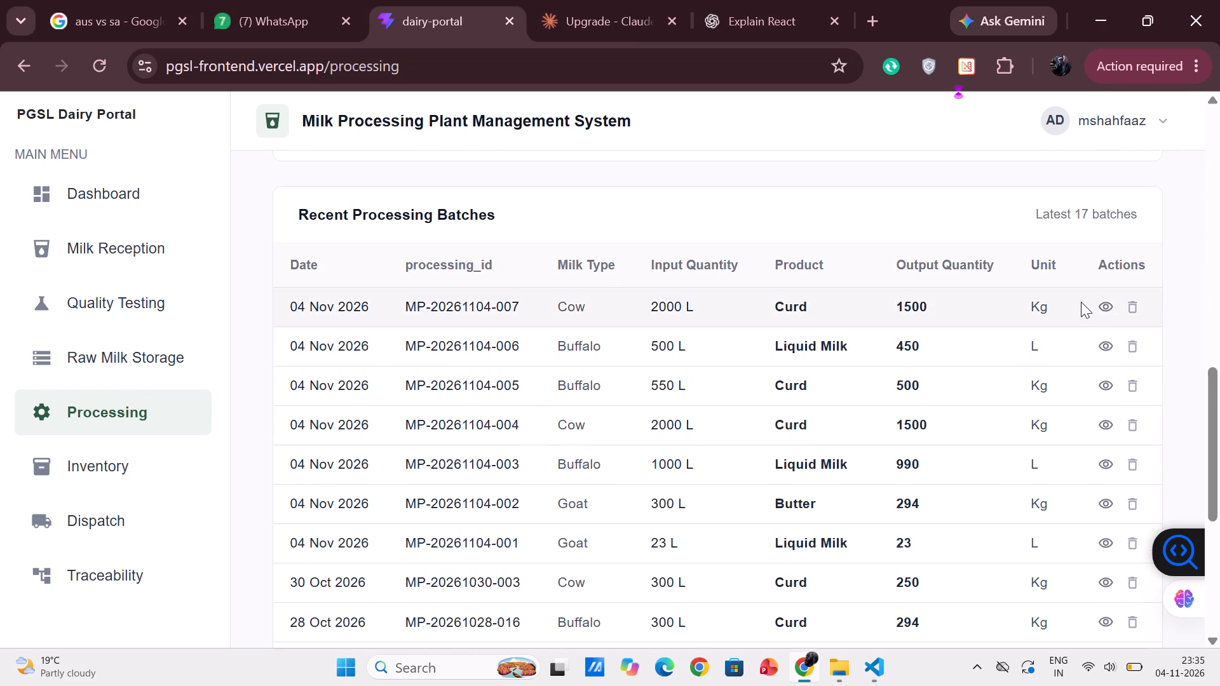
scroll(905, 284, "up", 6)
scroll(905, 284, "down", 1)
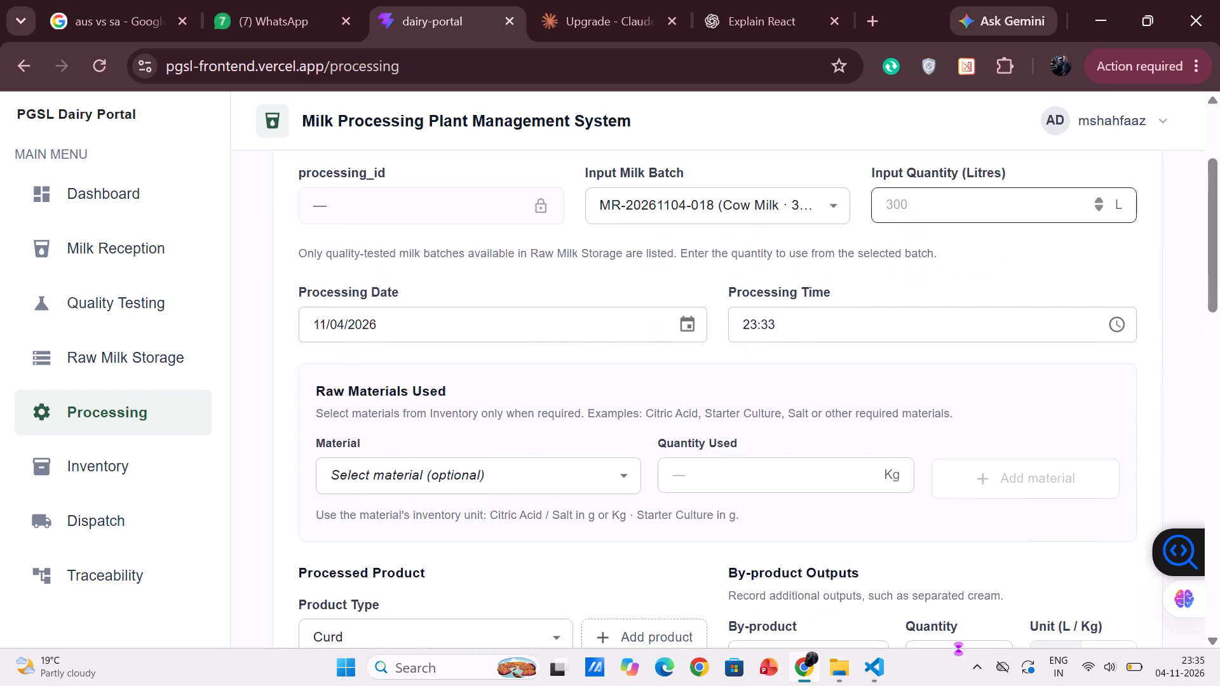
scroll(905, 284, "down", 1)
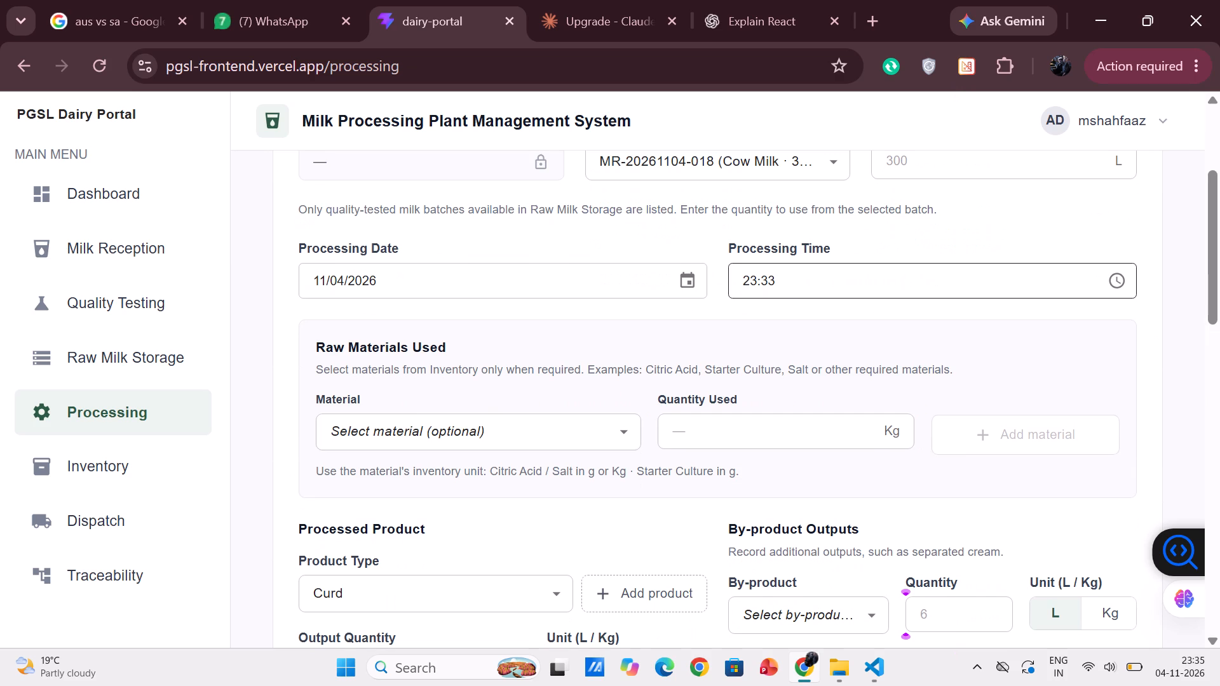
scroll(905, 284, "up", 4)
scroll(905, 284, "down", 1)
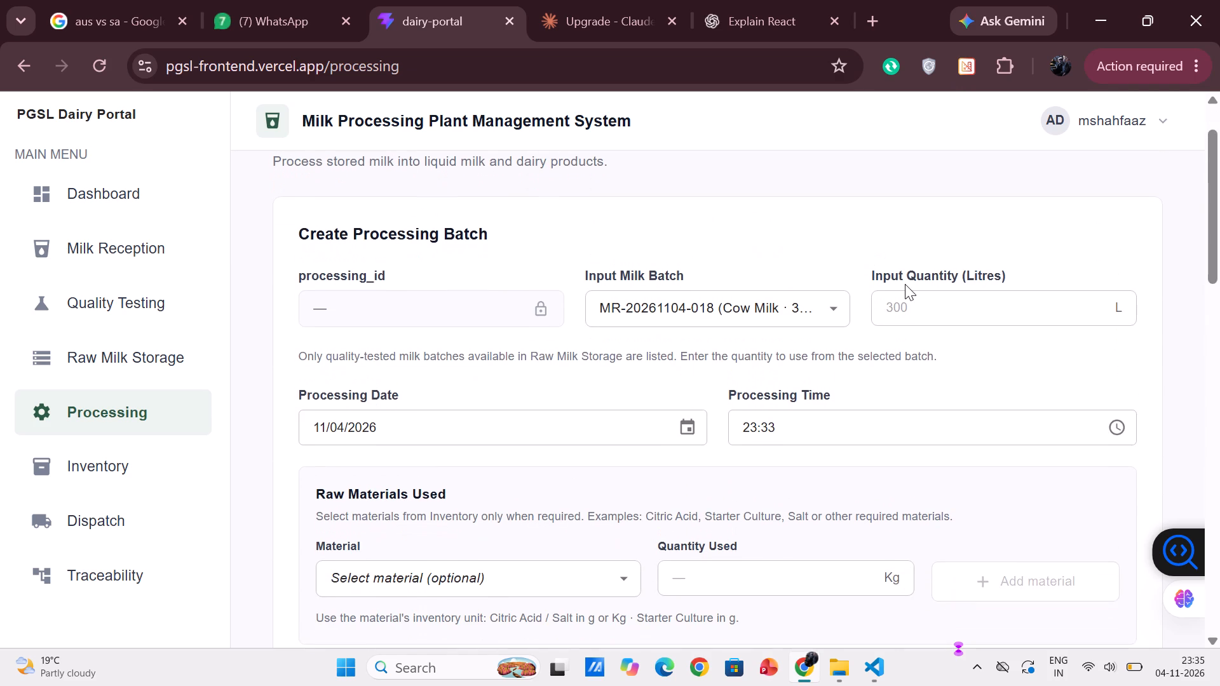
Look over the empty processing batch form, checking the available options for raw materials and by-product outputs without choosing any.
scroll(902, 312, "down", 1)
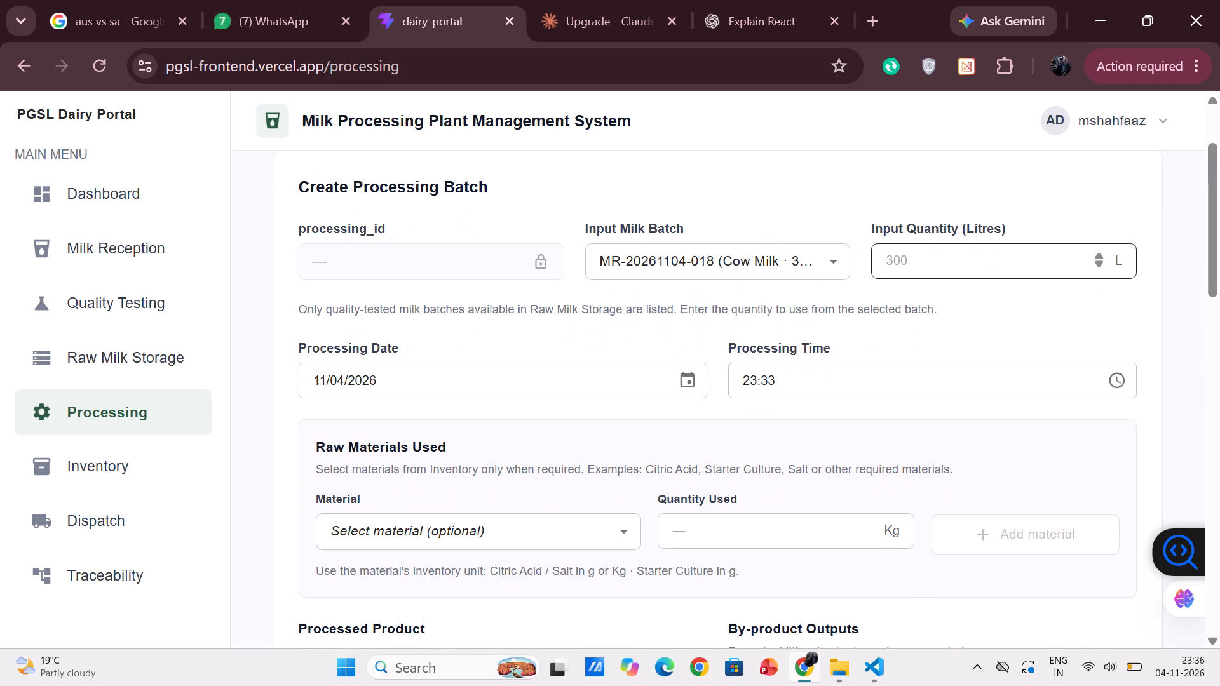
scroll(902, 312, "down", 3)
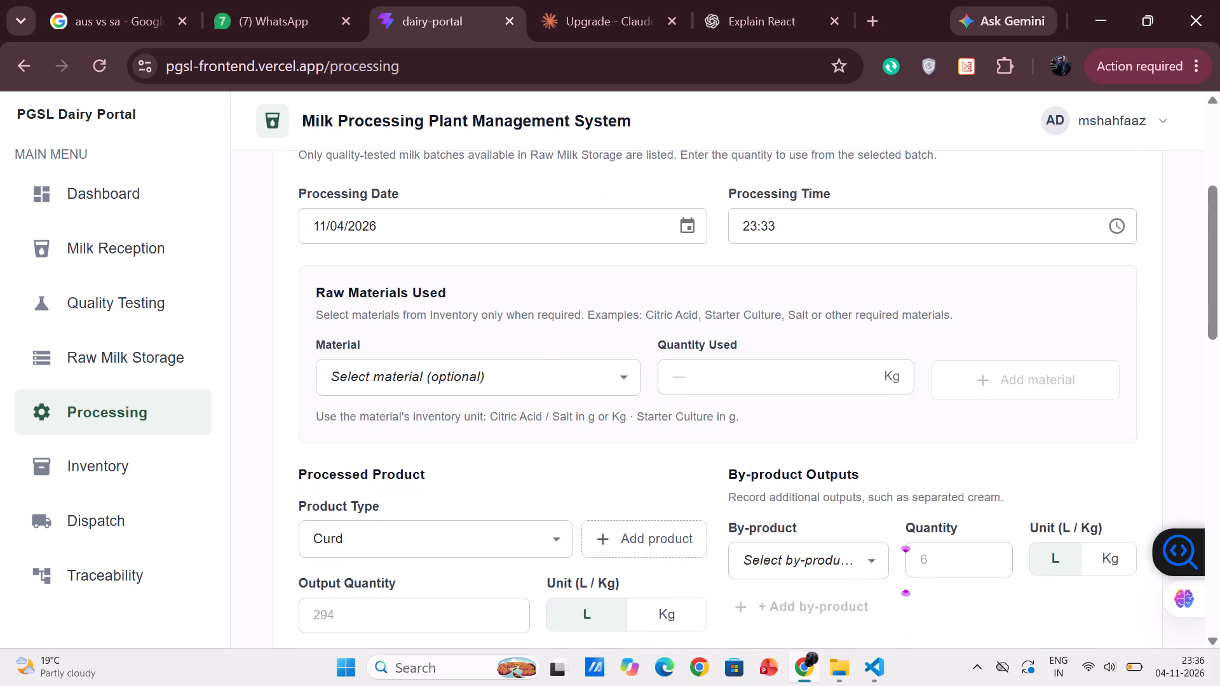
scroll(902, 312, "down", 1)
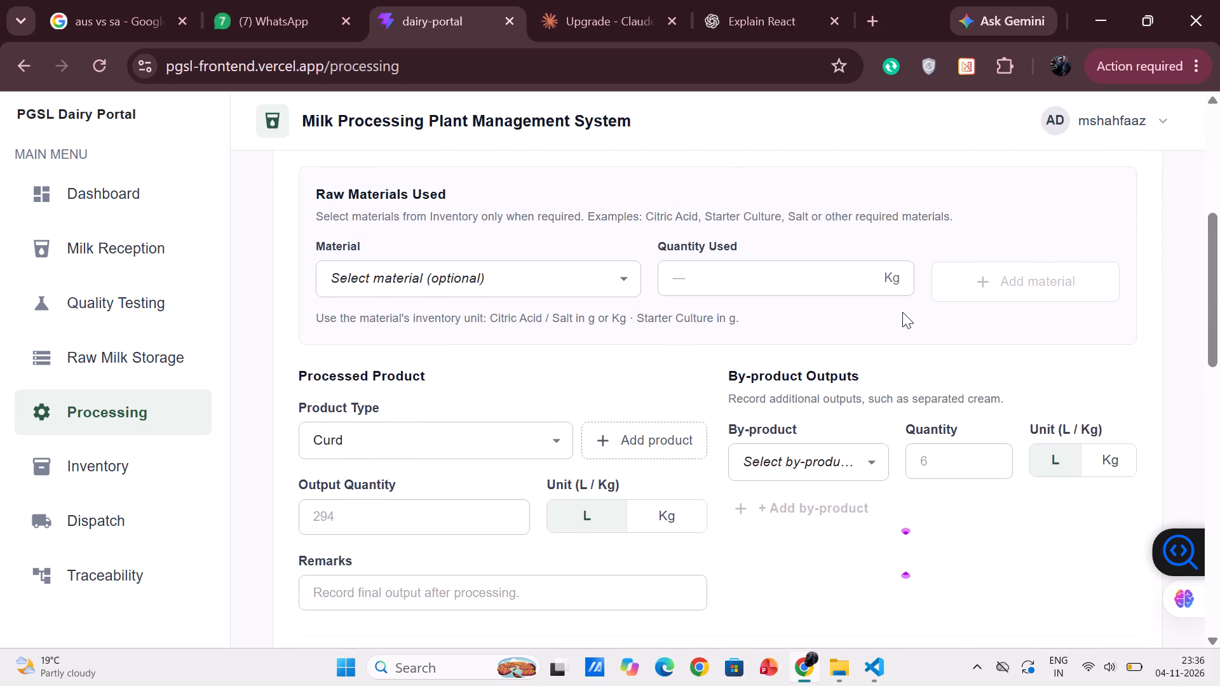
scroll(902, 312, "down", 1)
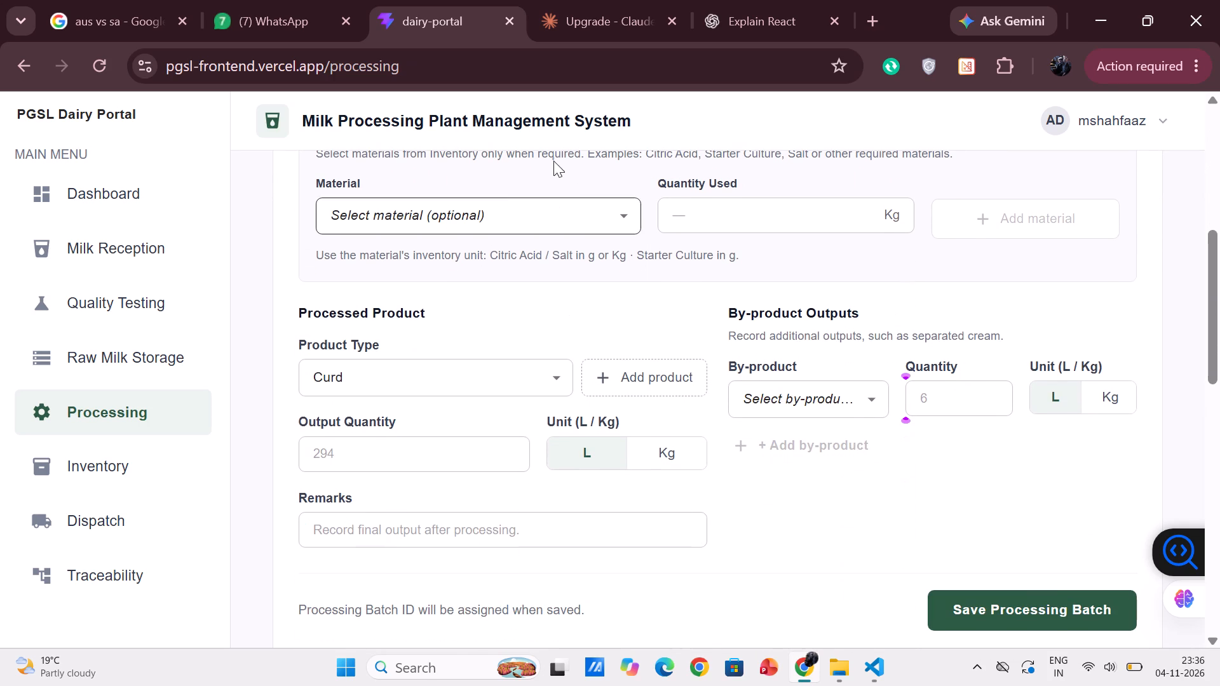
left_click(517, 207)
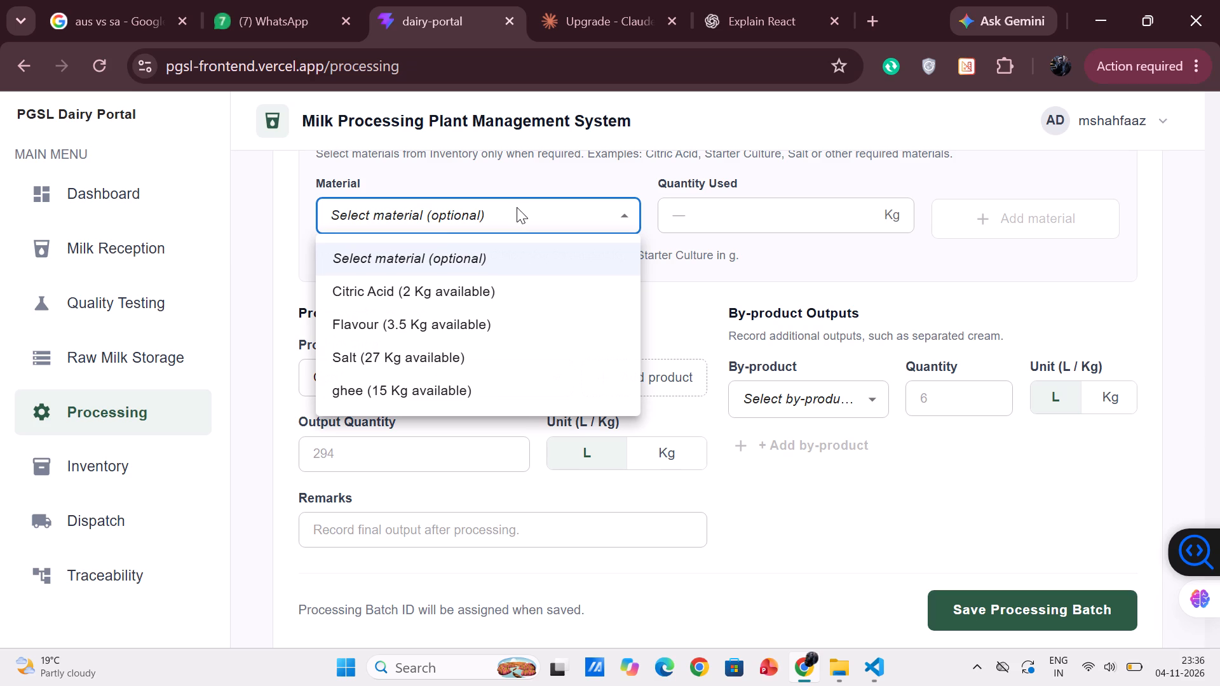
left_click(751, 283)
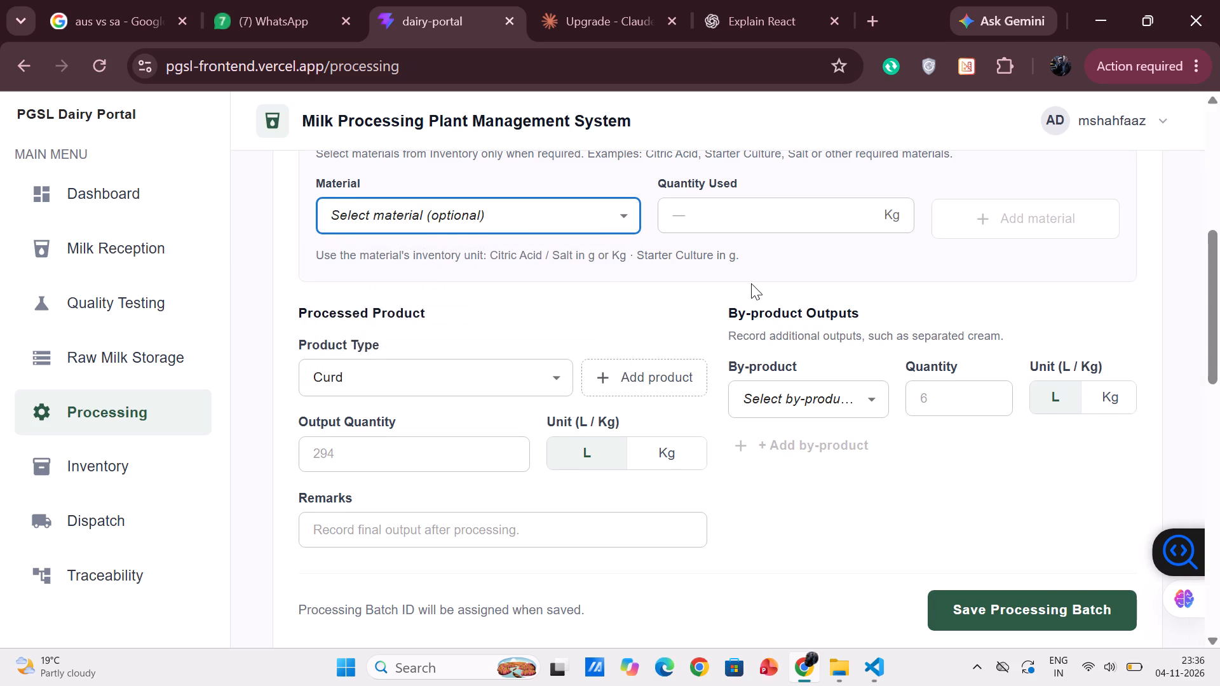
scroll(751, 283, "down", 1)
left_click(783, 349)
left_click(783, 349)
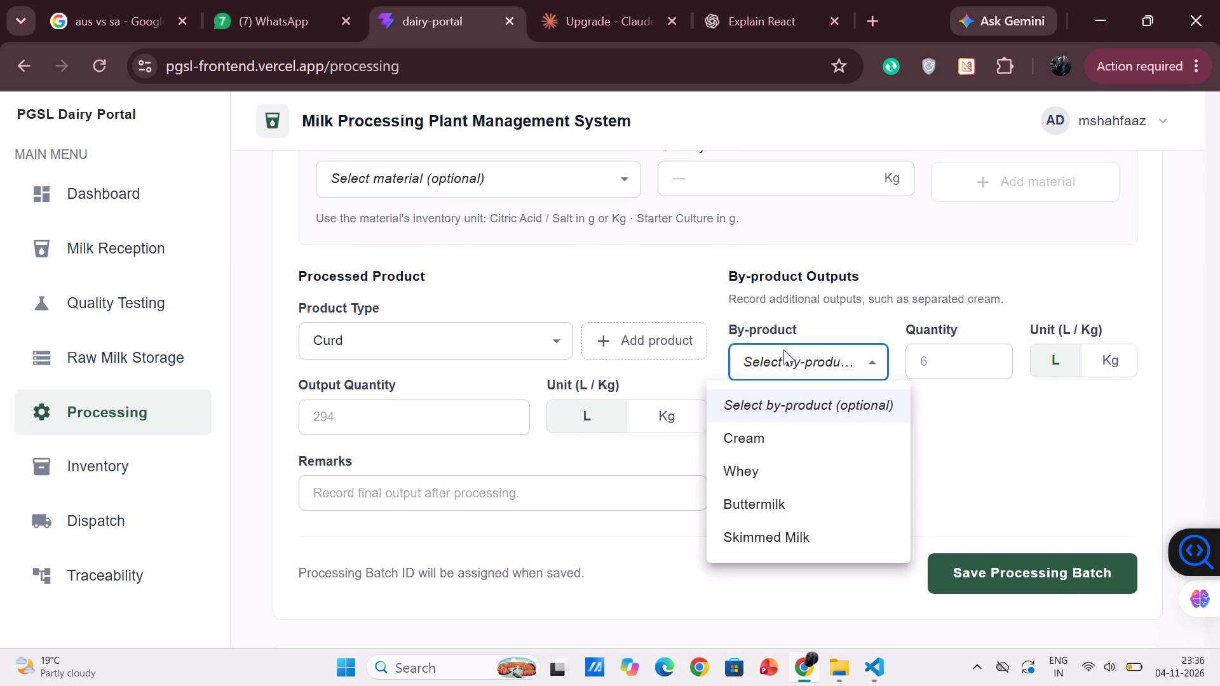
left_click(529, 173)
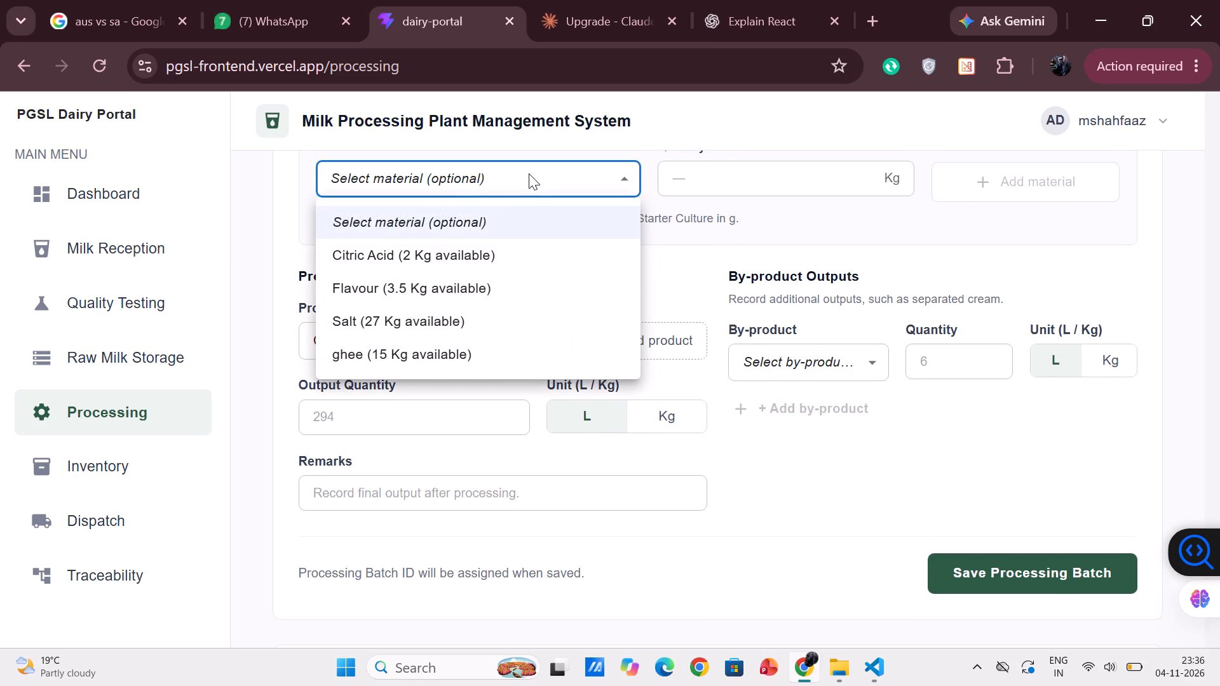
scroll(438, 302, "down", 1)
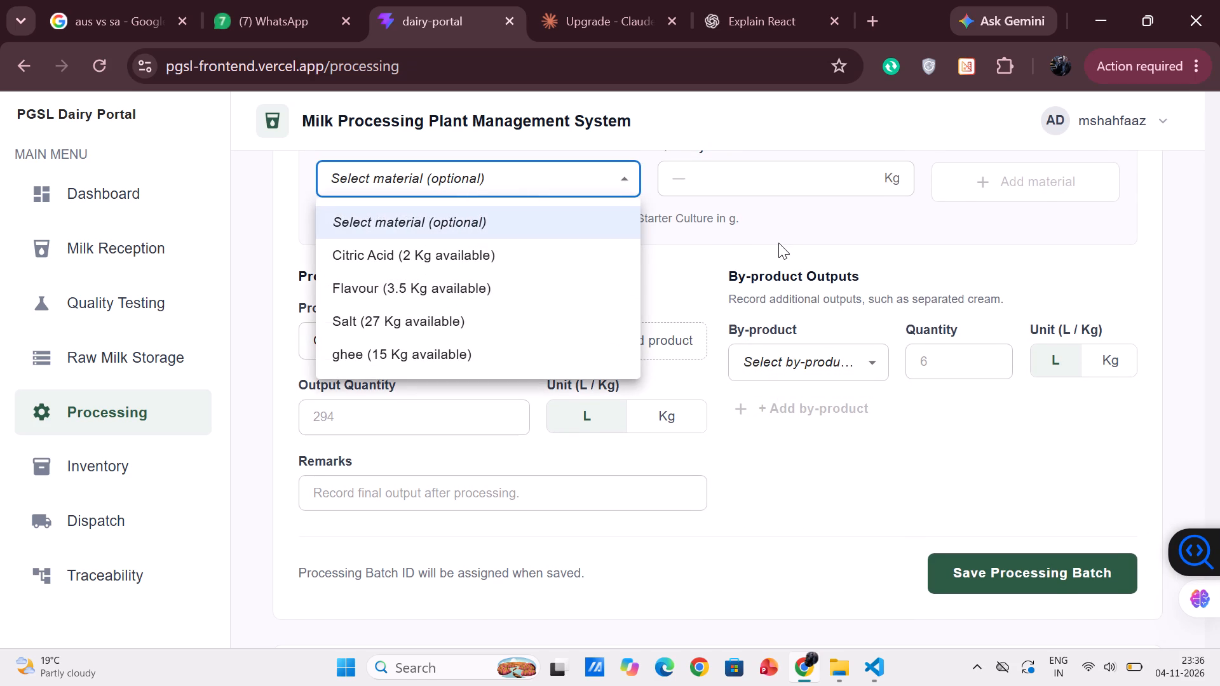
left_click(778, 243)
scroll(778, 243, "up", 1)
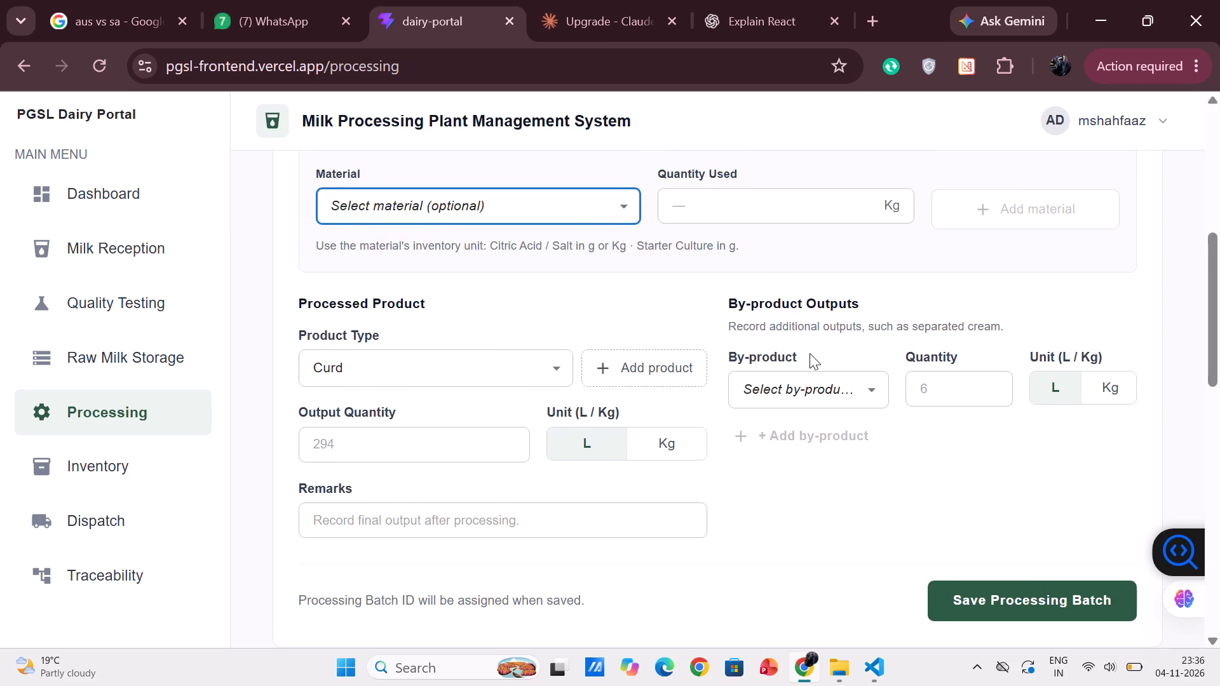
scroll(810, 353, "up", 1)
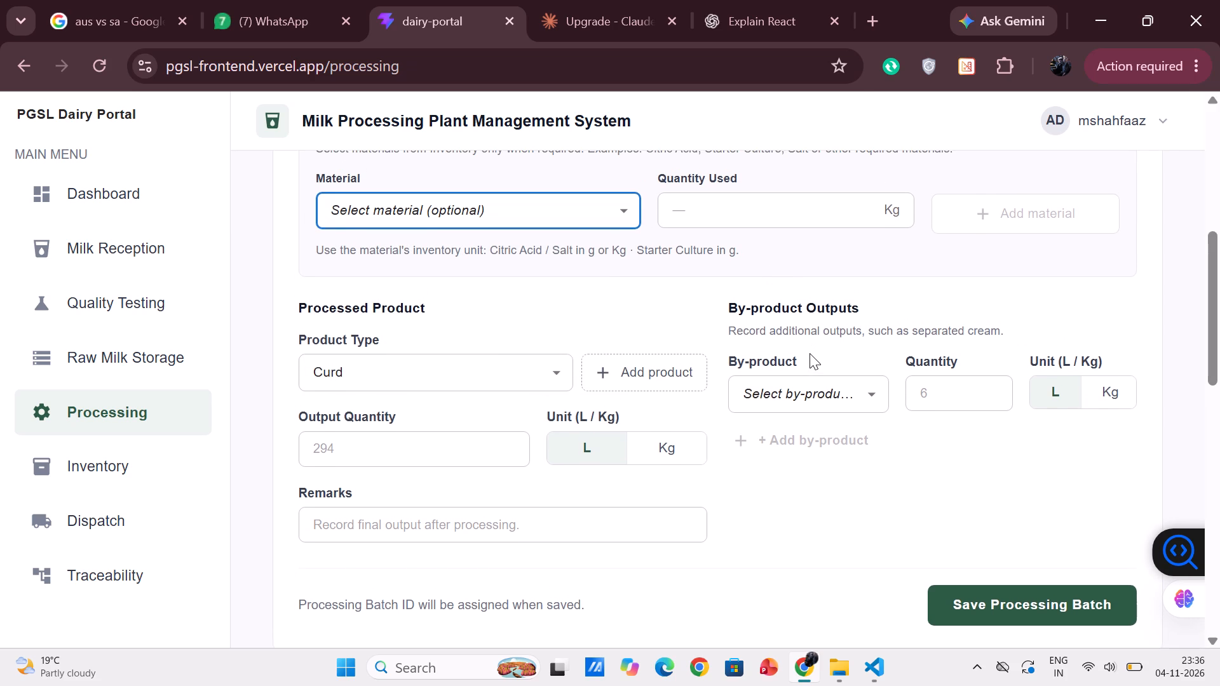
scroll(810, 353, "up", 1)
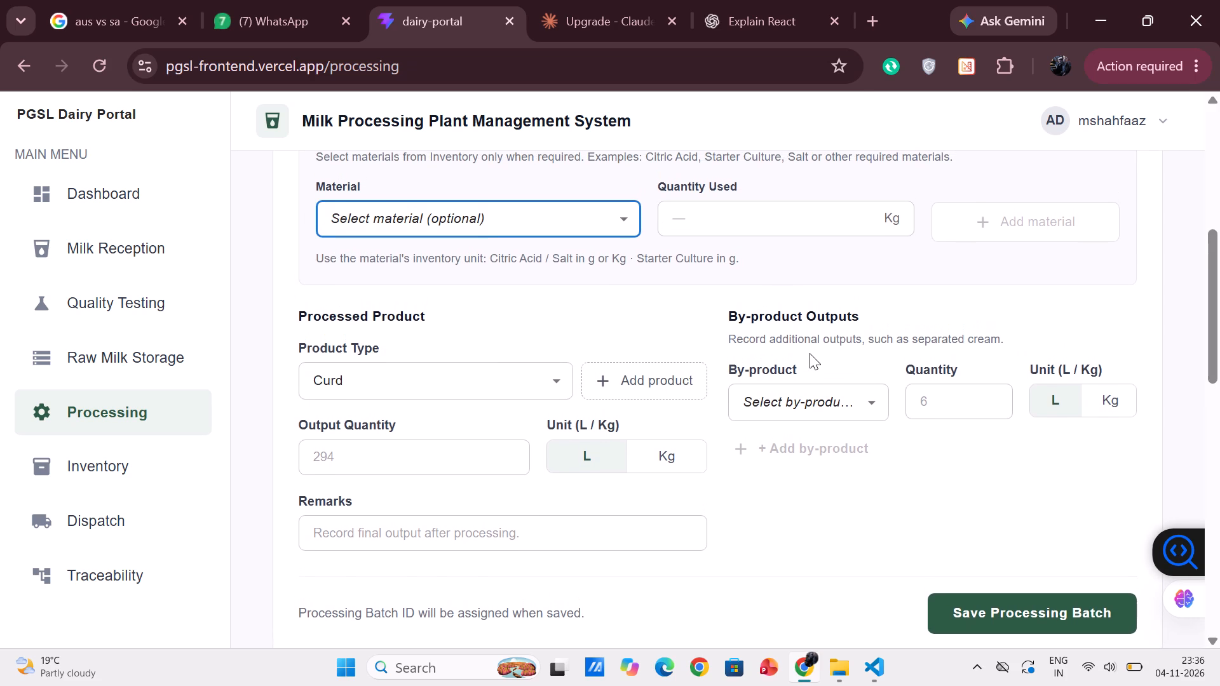
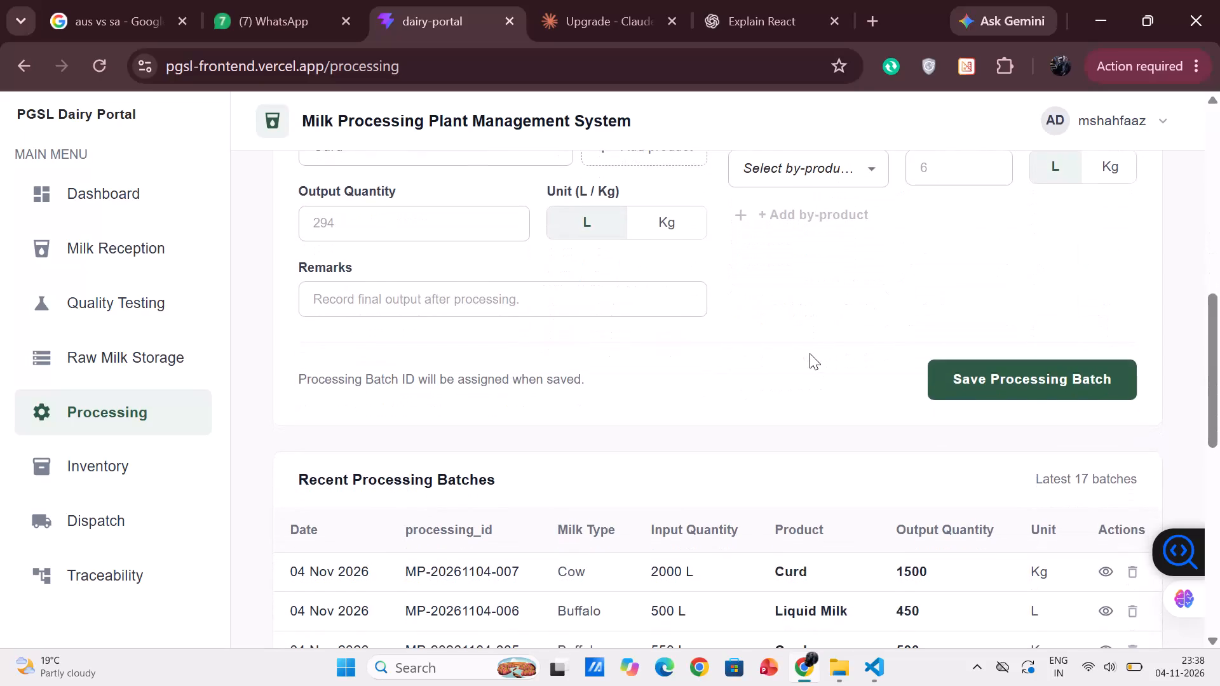
Look through the full list of recent processing batches, from the newest entries down to the oldest.
scroll(810, 353, "down", 1)
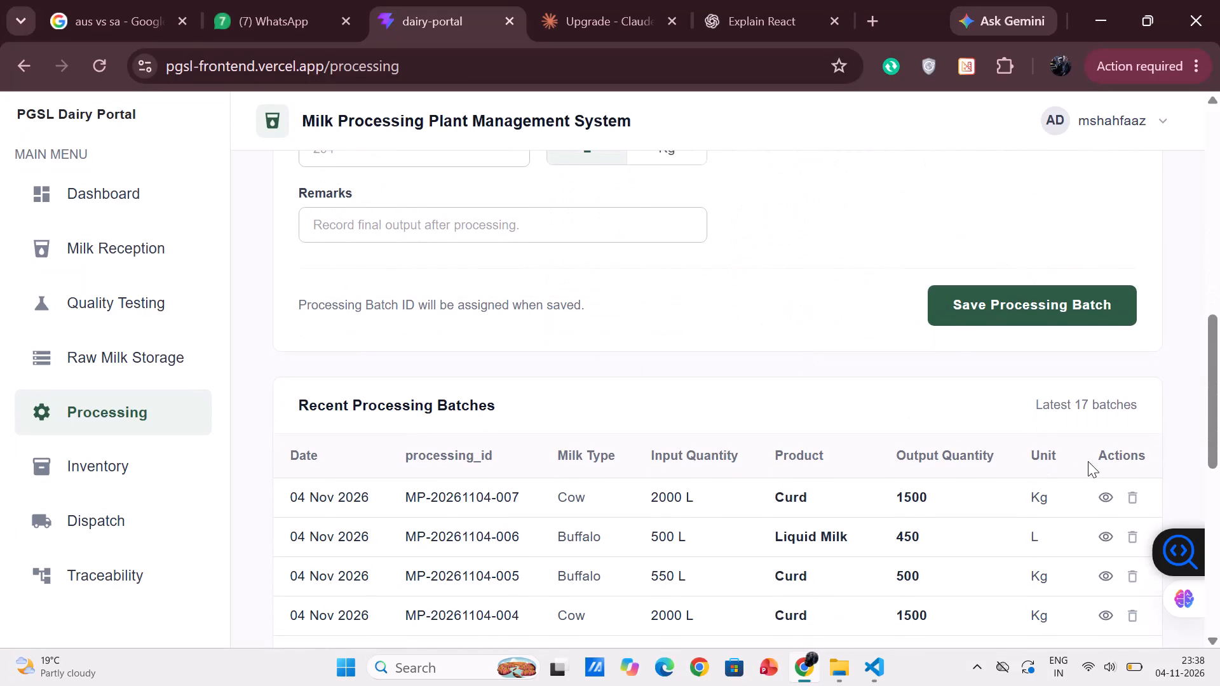
scroll(974, 506, "down", 2)
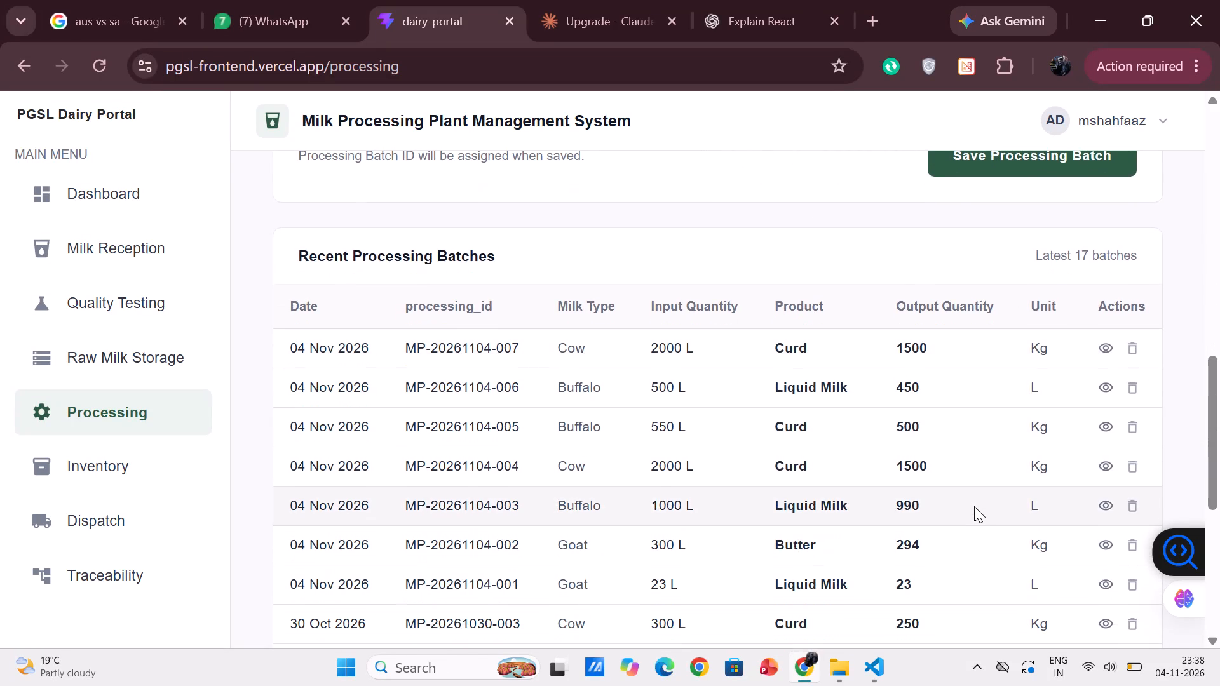
scroll(974, 506, "down", 8)
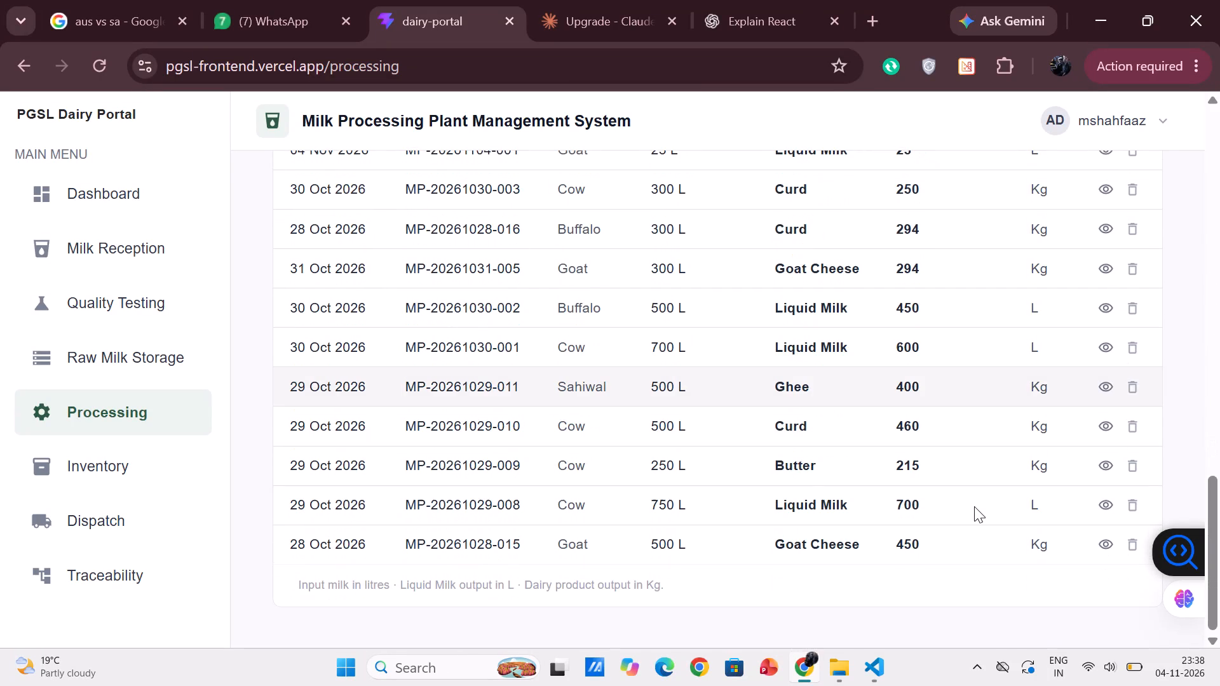
scroll(974, 506, "up", 4)
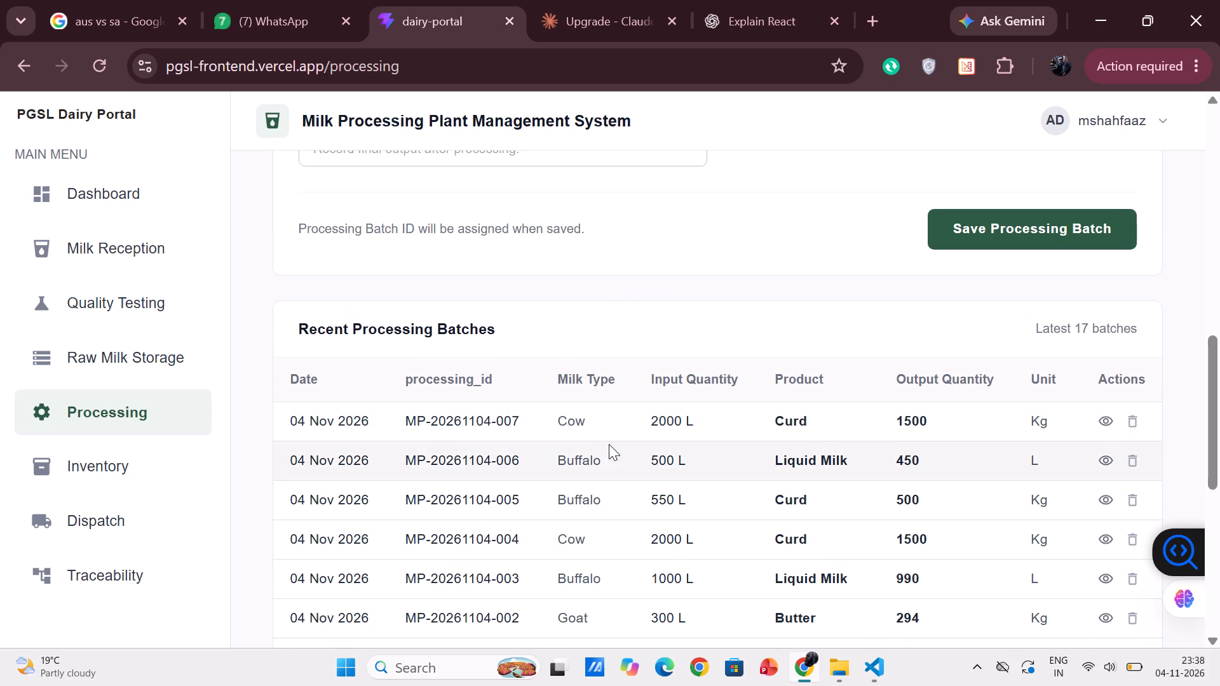
double_click(431, 338)
left_click(431, 338)
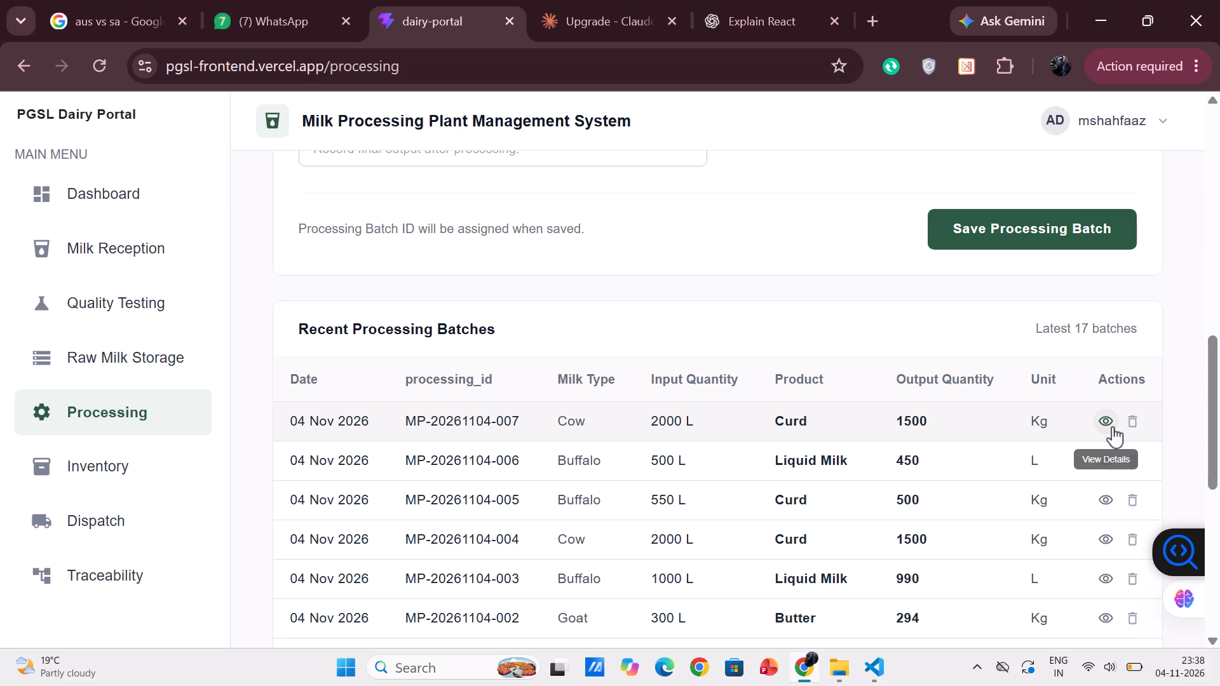
left_click(1112, 426)
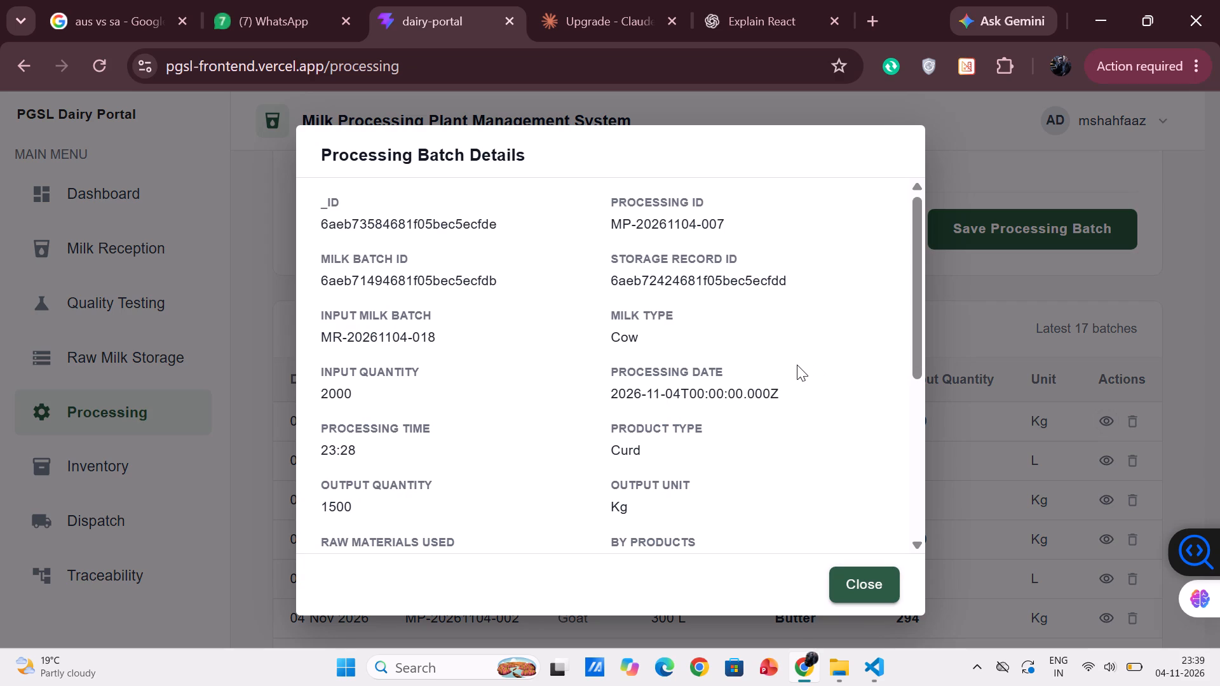
scroll(797, 365, "down", 2)
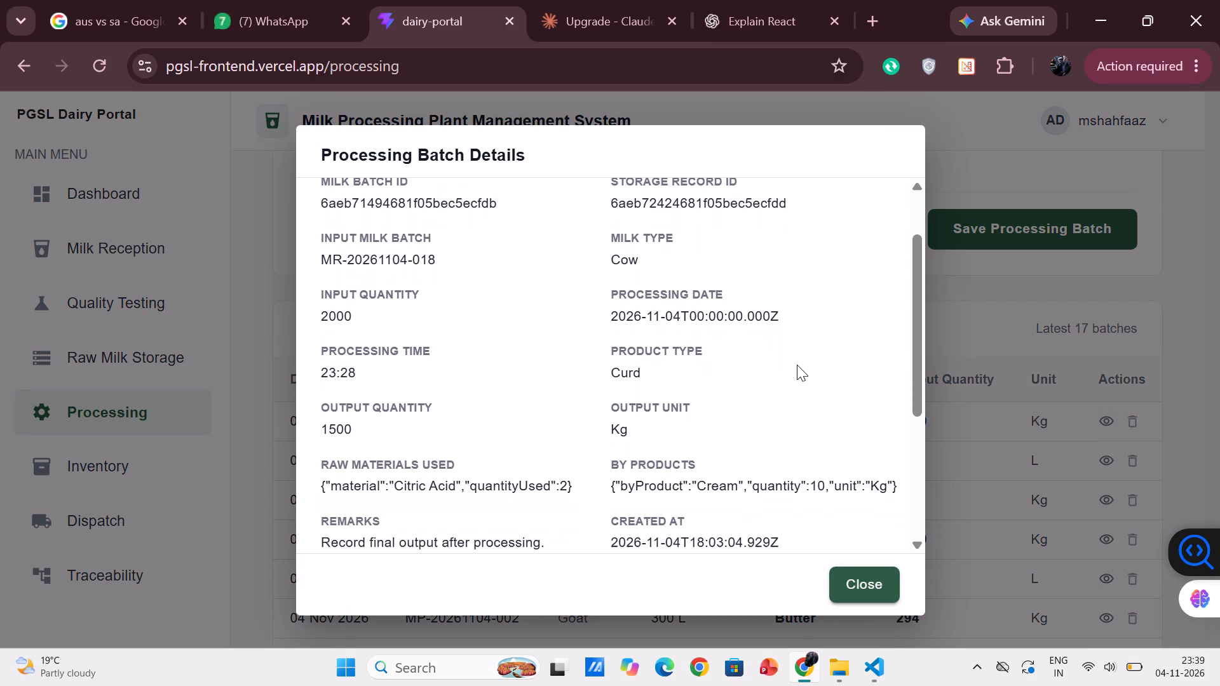
scroll(797, 365, "down", 2)
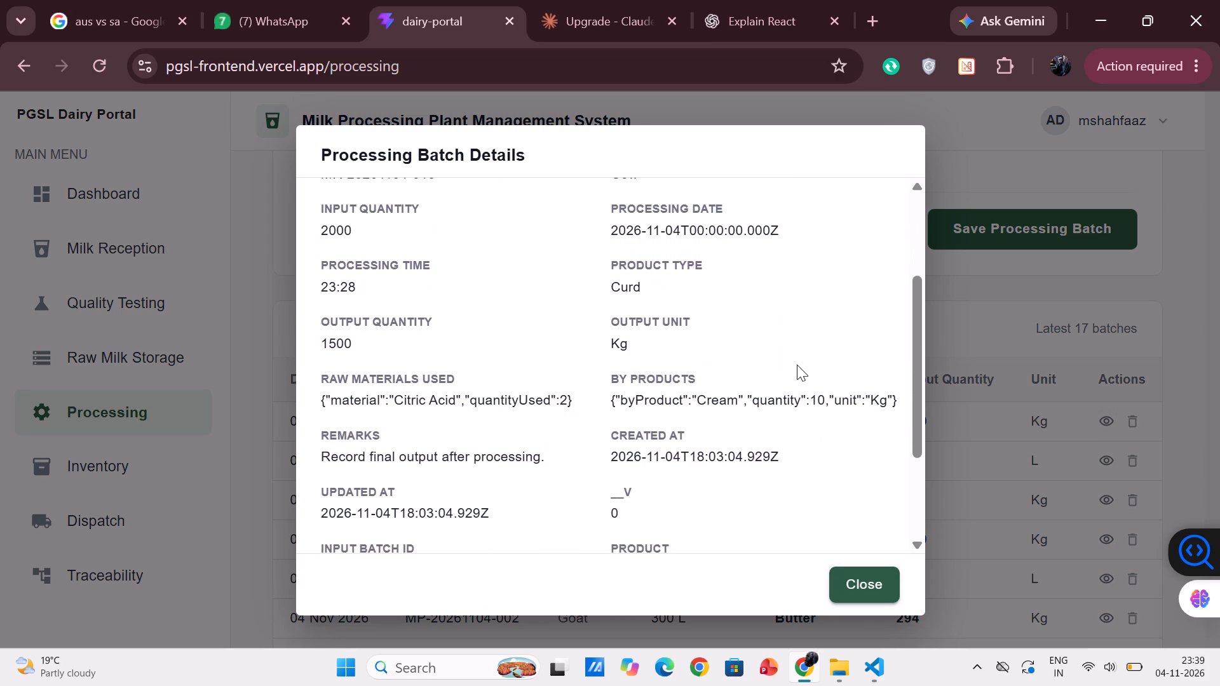
scroll(797, 365, "down", 3)
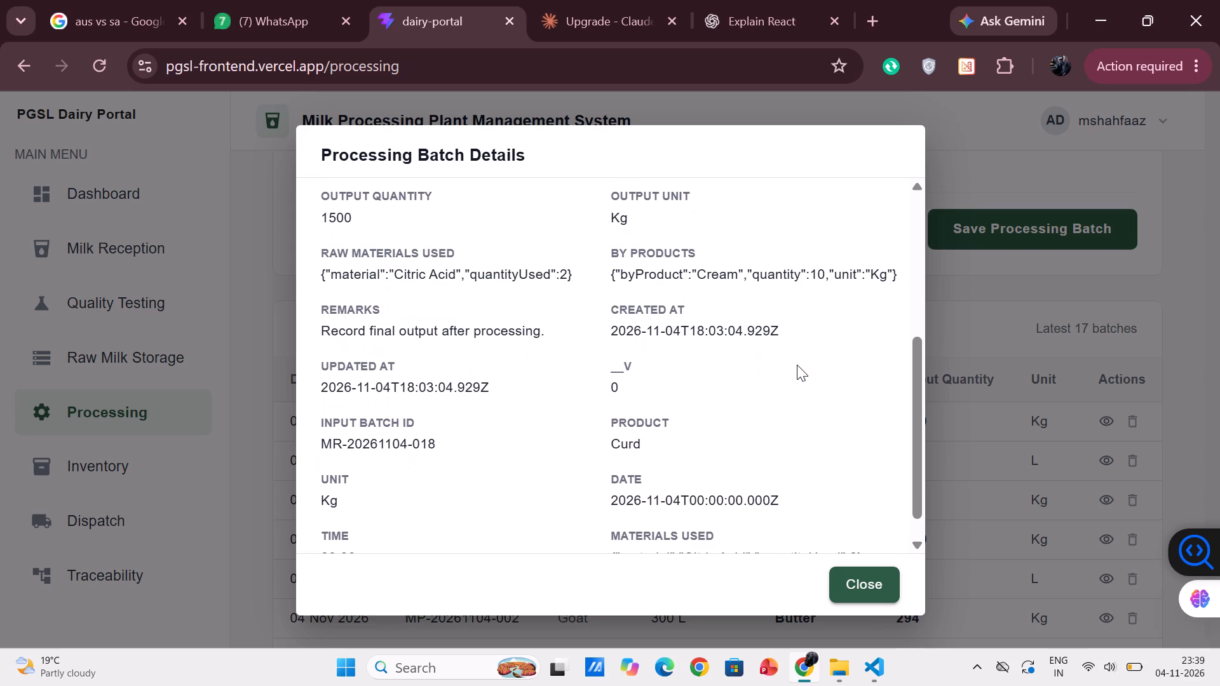
scroll(797, 365, "down", 1)
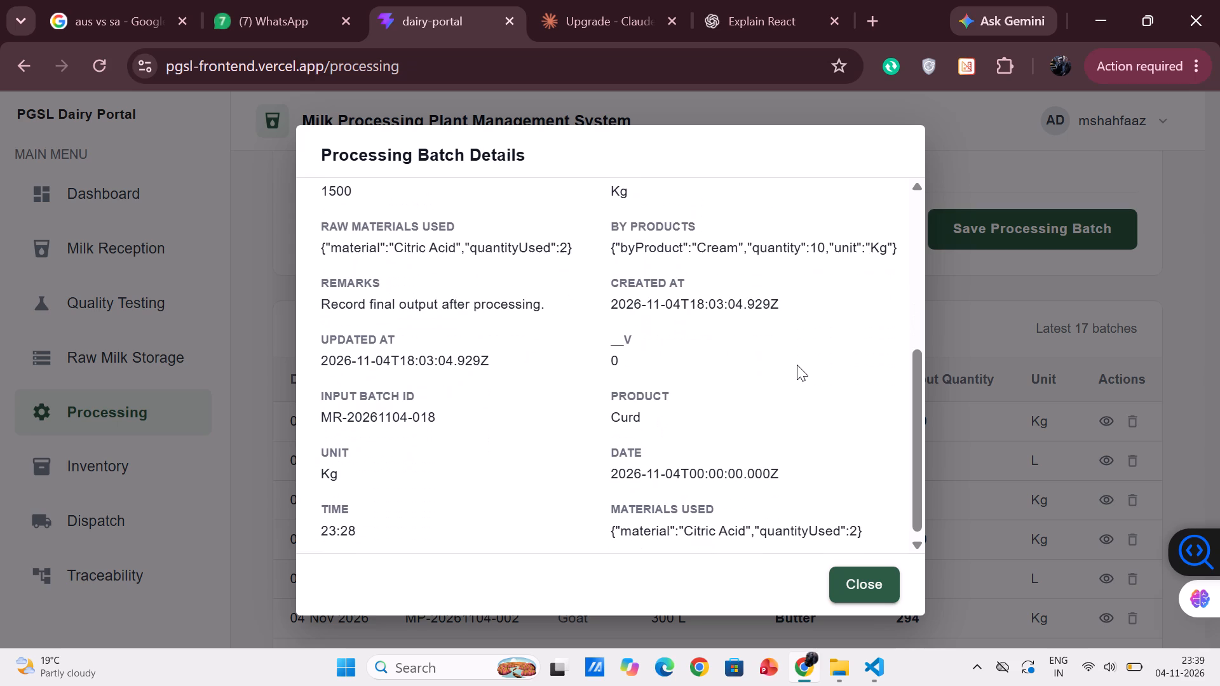
scroll(797, 365, "down", 1)
left_click(893, 584)
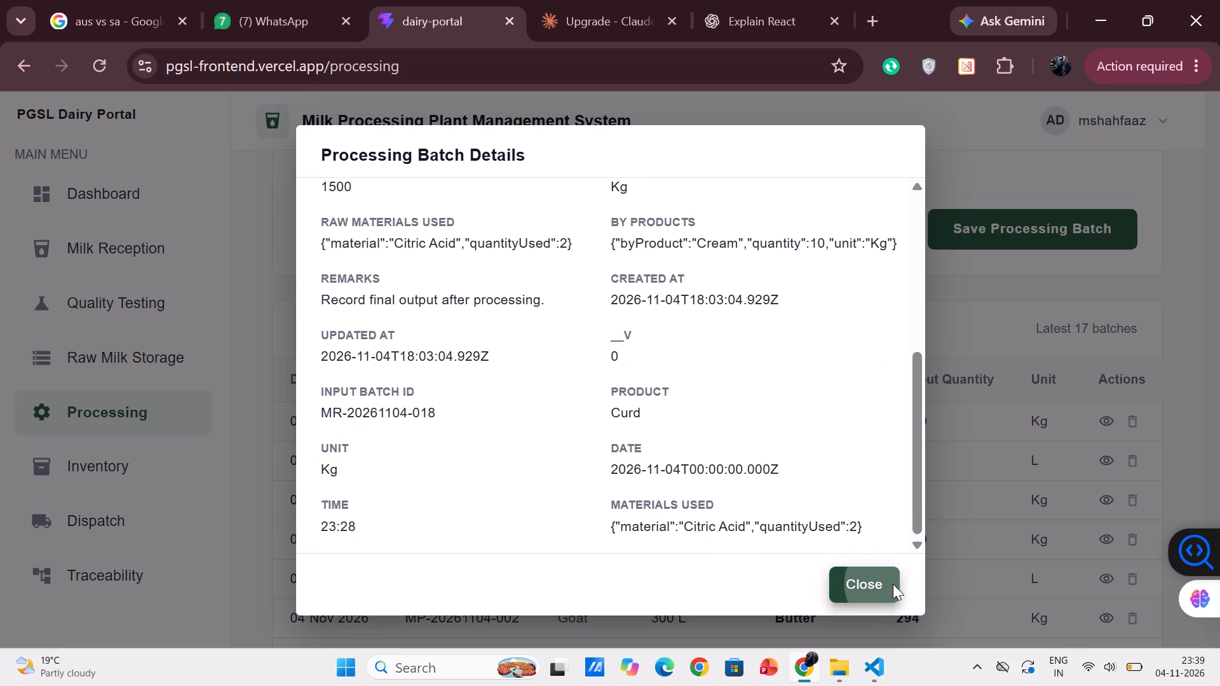
Go to the Inventory page and look over its summary figures and the finished products stock list.
scroll(888, 420, "down", 10)
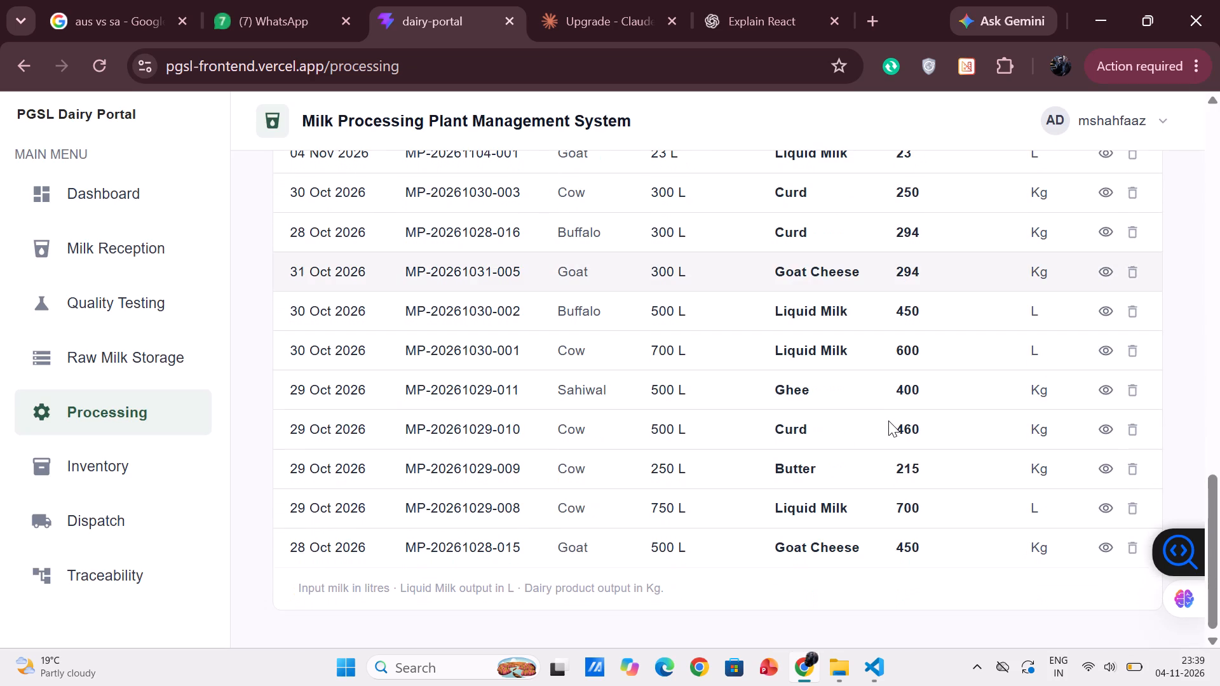
scroll(888, 420, "up", 7)
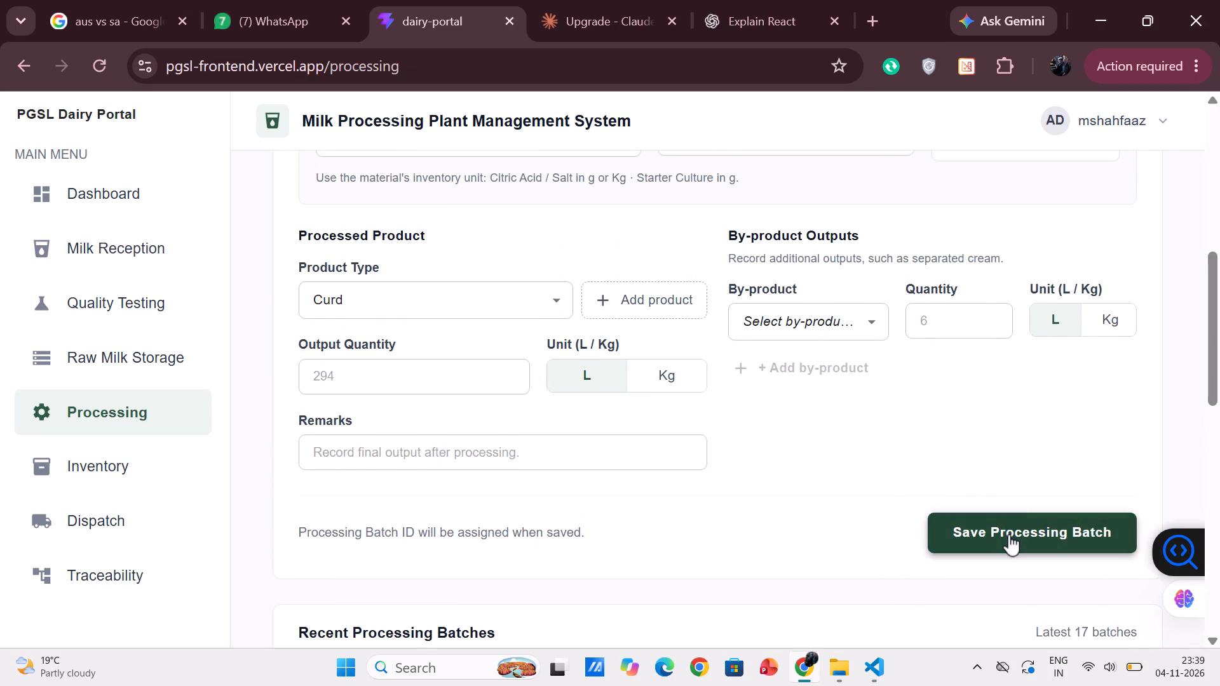
scroll(741, 376, "up", 1)
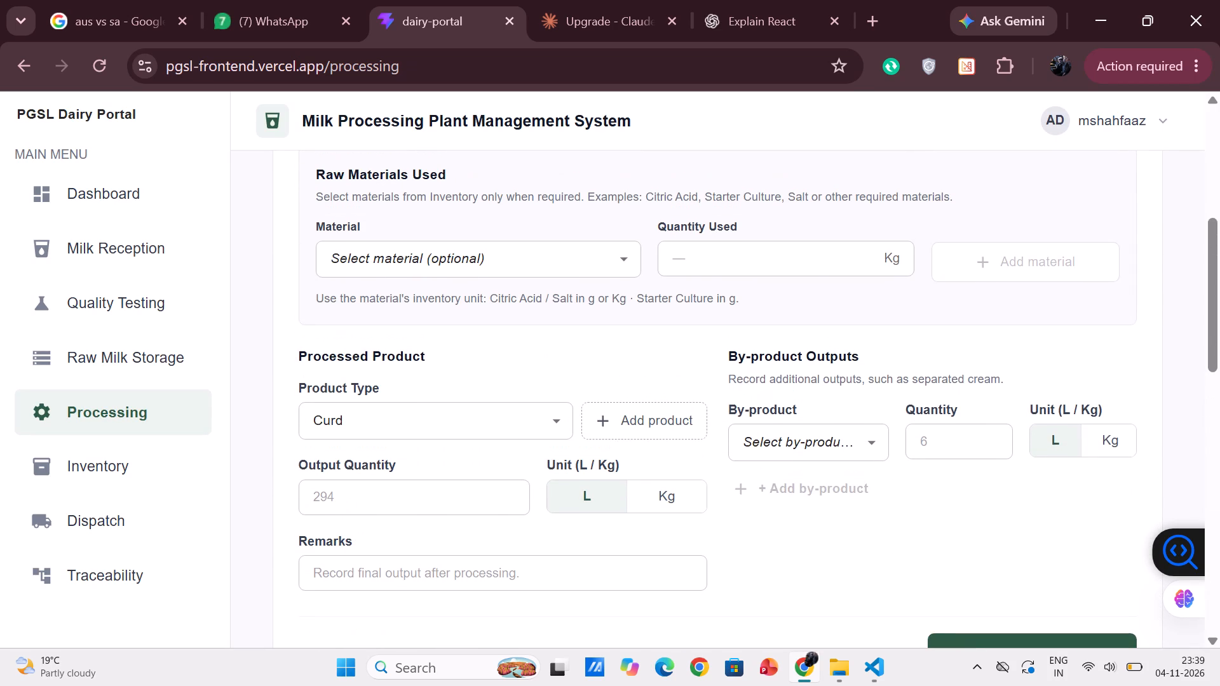
scroll(741, 376, "down", 4)
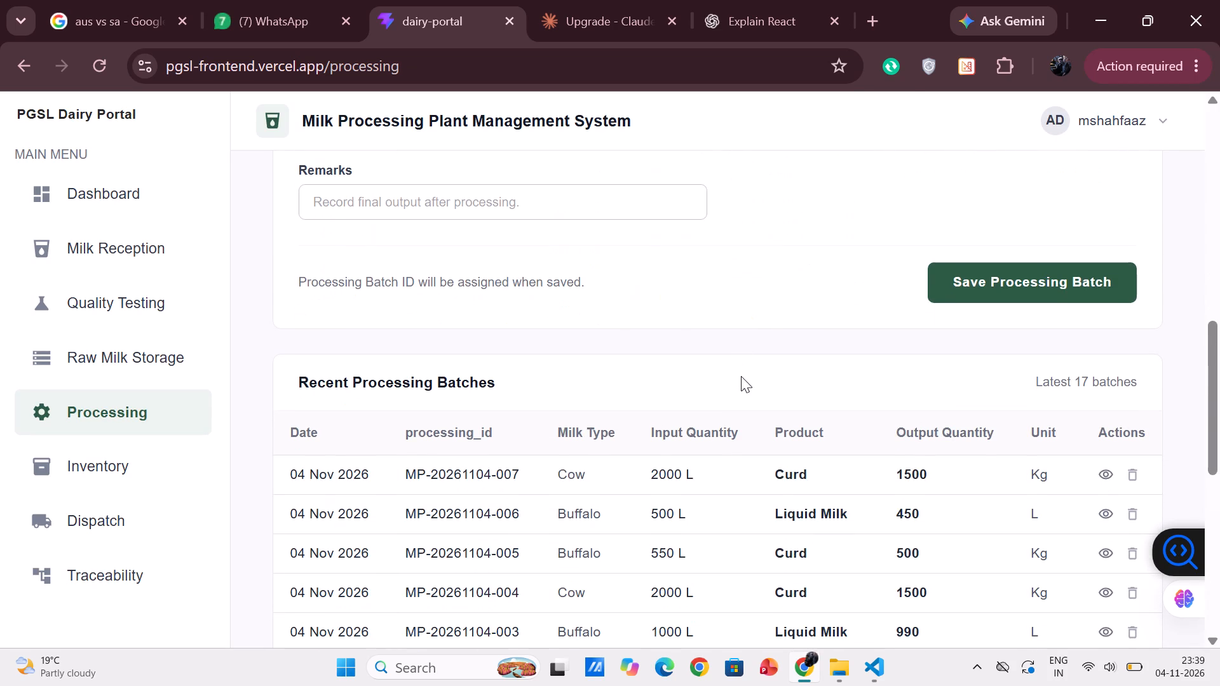
left_click(137, 459)
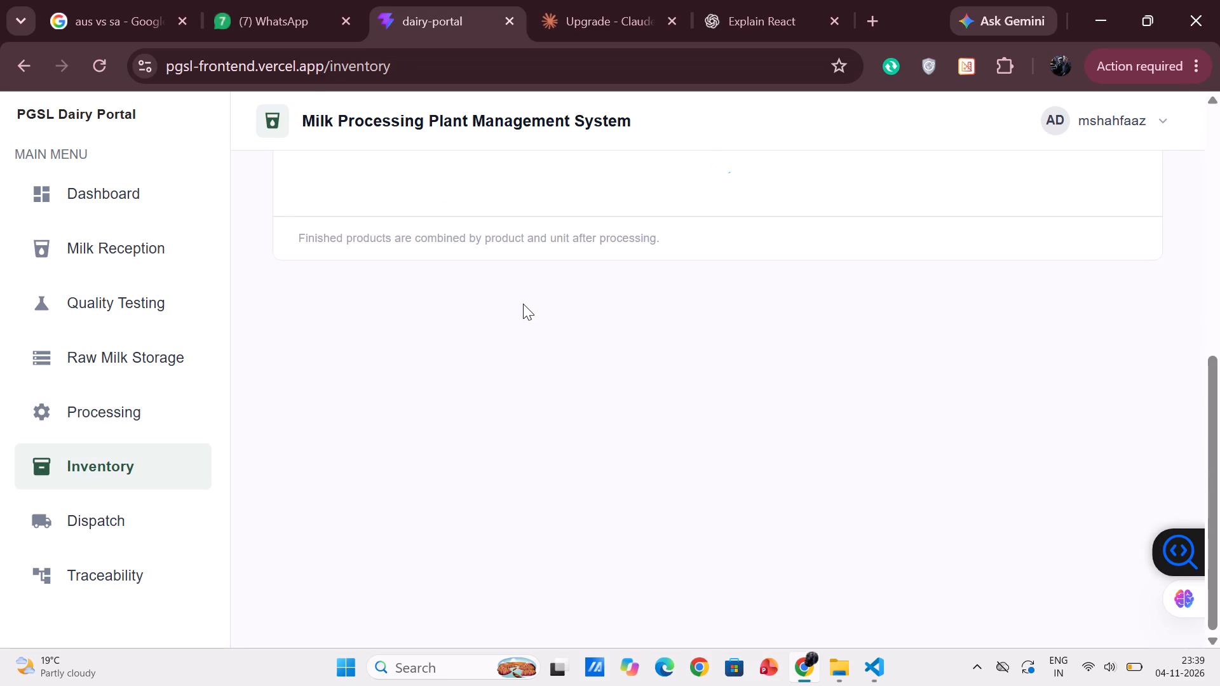
scroll(523, 304, "up", 5)
scroll(523, 304, "down", 1)
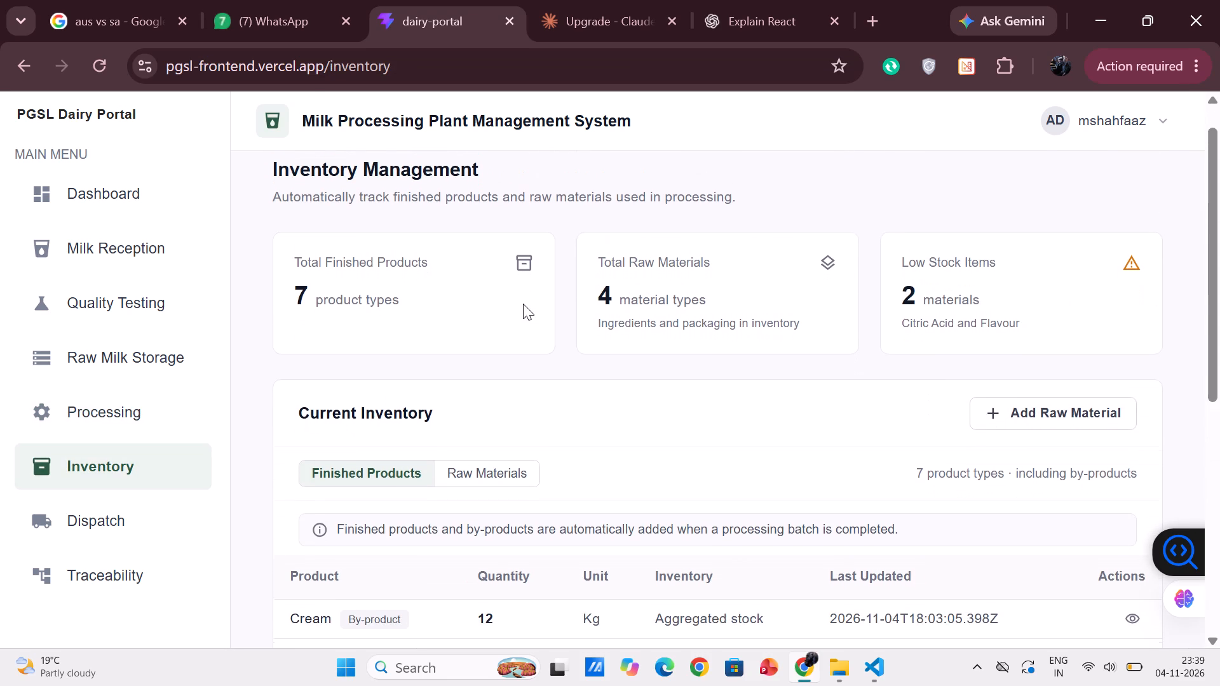
scroll(523, 304, "down", 2)
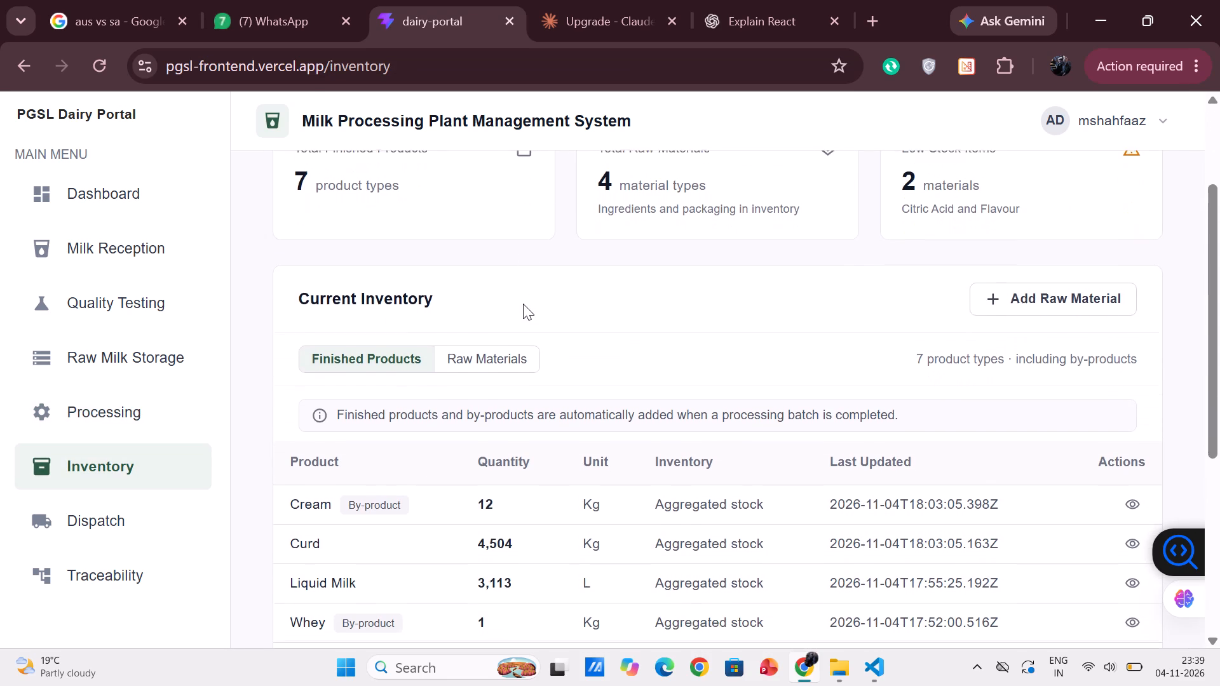
scroll(523, 304, "down", 2)
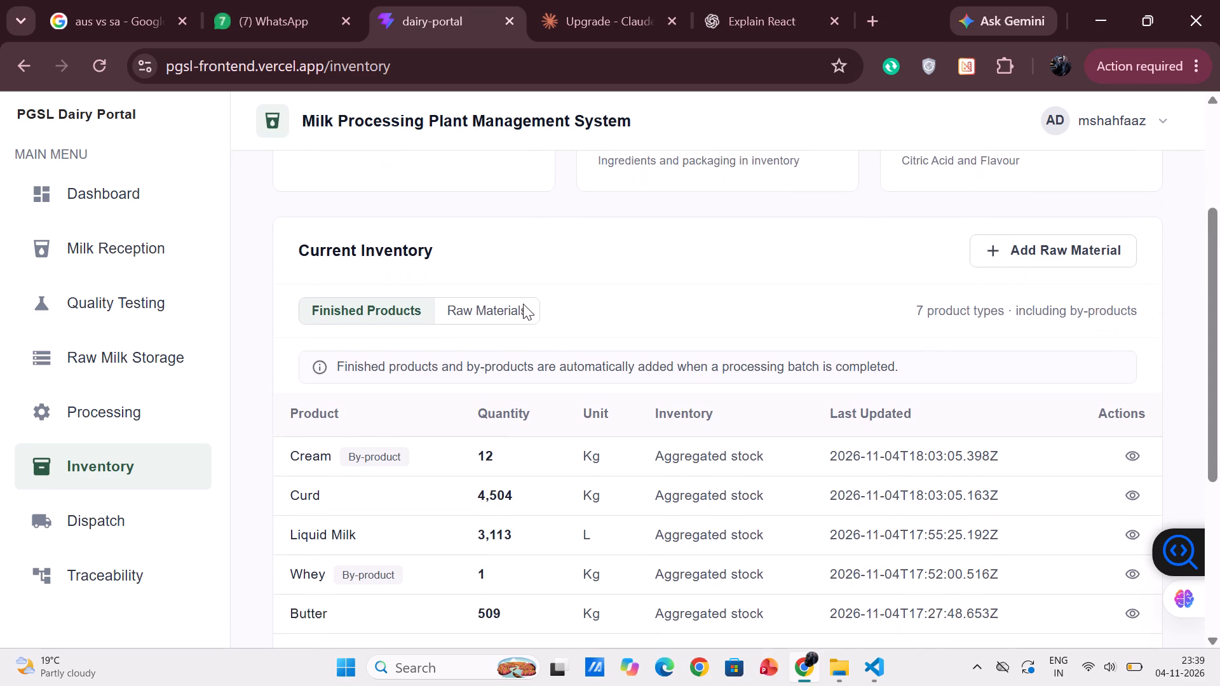
scroll(523, 304, "down", 1)
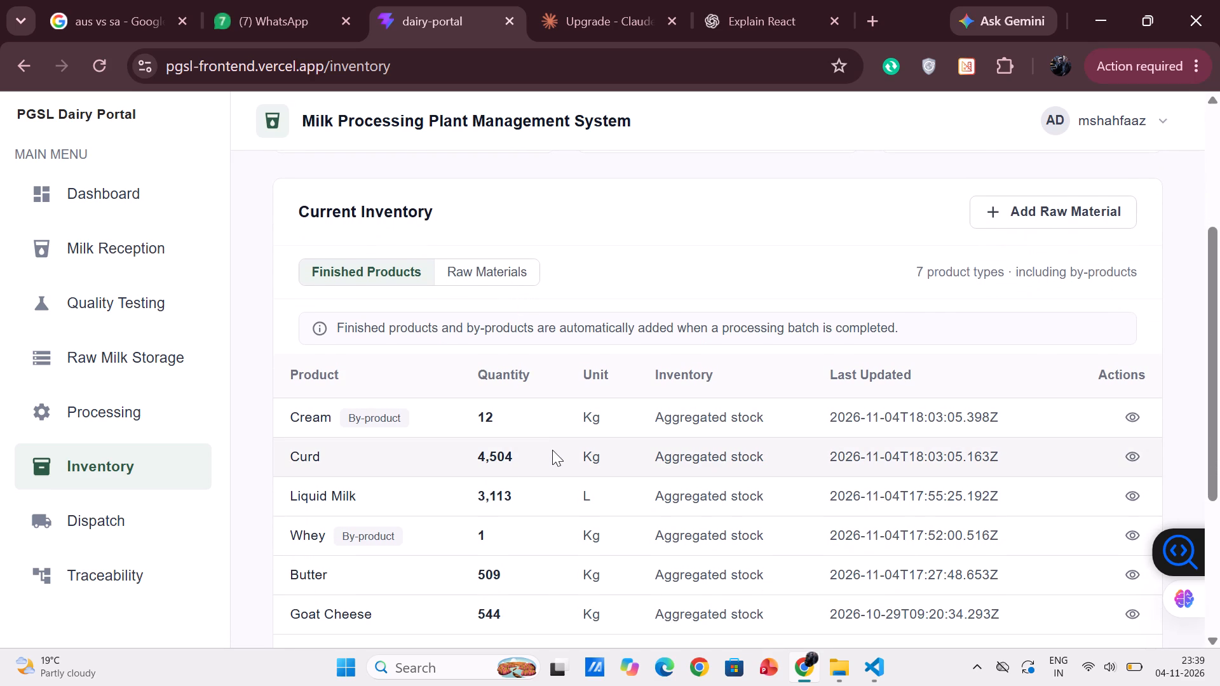
View the details of the Curd entry in the finished products inventory and close them.
left_click(1134, 457)
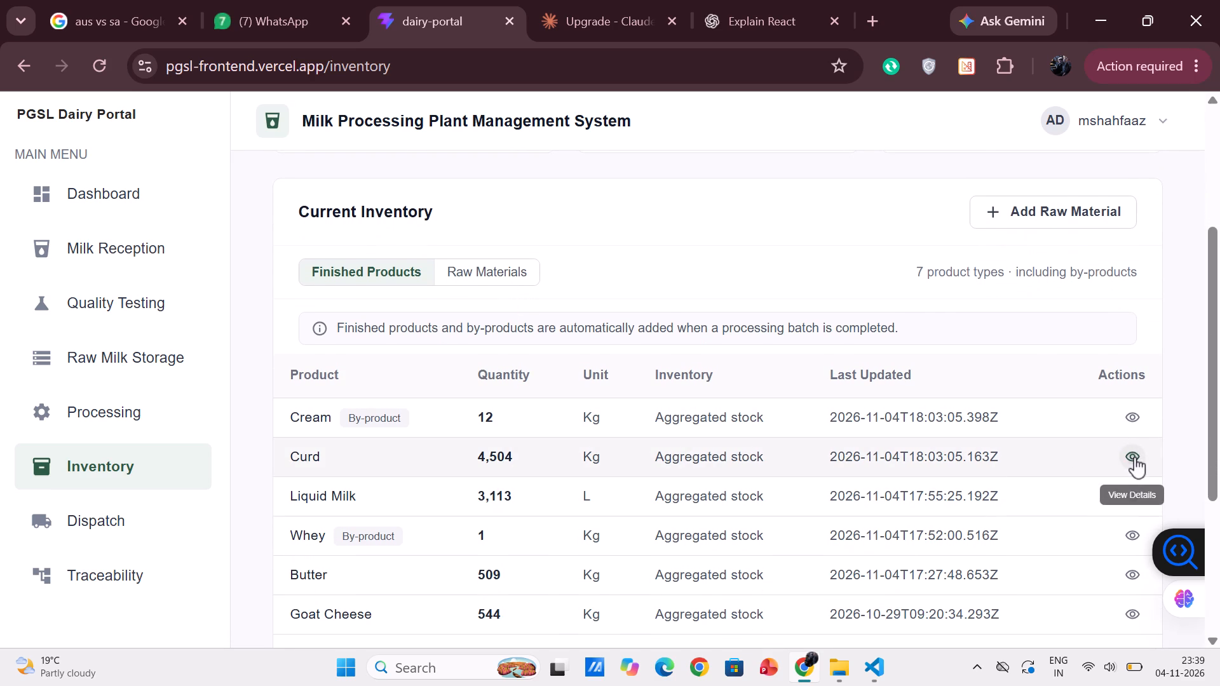
scroll(719, 407, "up", 2)
left_click(872, 528)
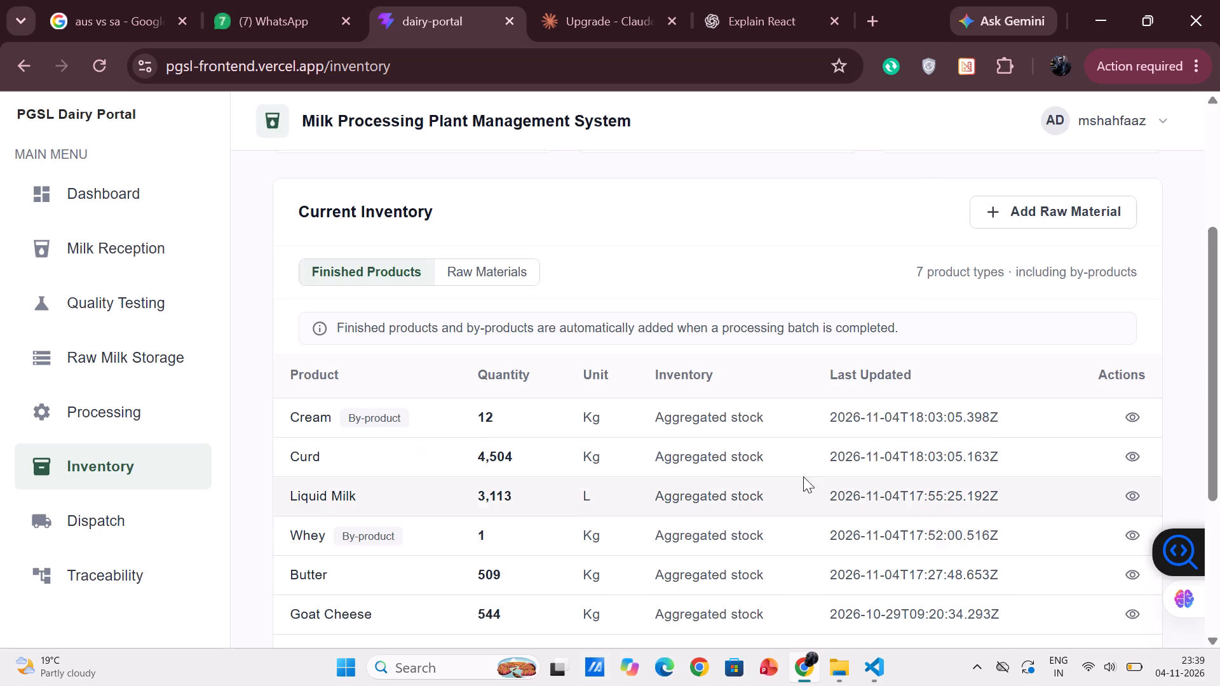
Check the finished product and by-product quantities, including Cream and Curd, along with the inventory summary figures.
scroll(698, 435, "down", 3)
scroll(698, 435, "up", 1)
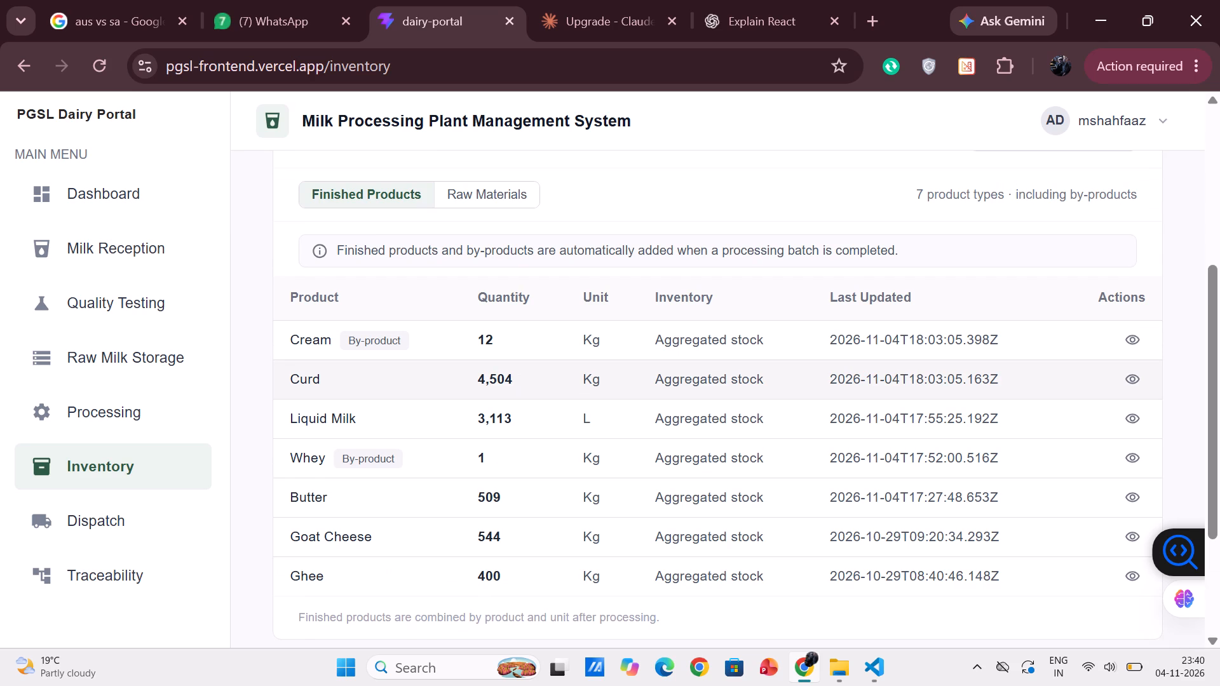
scroll(506, 379, "up", 4)
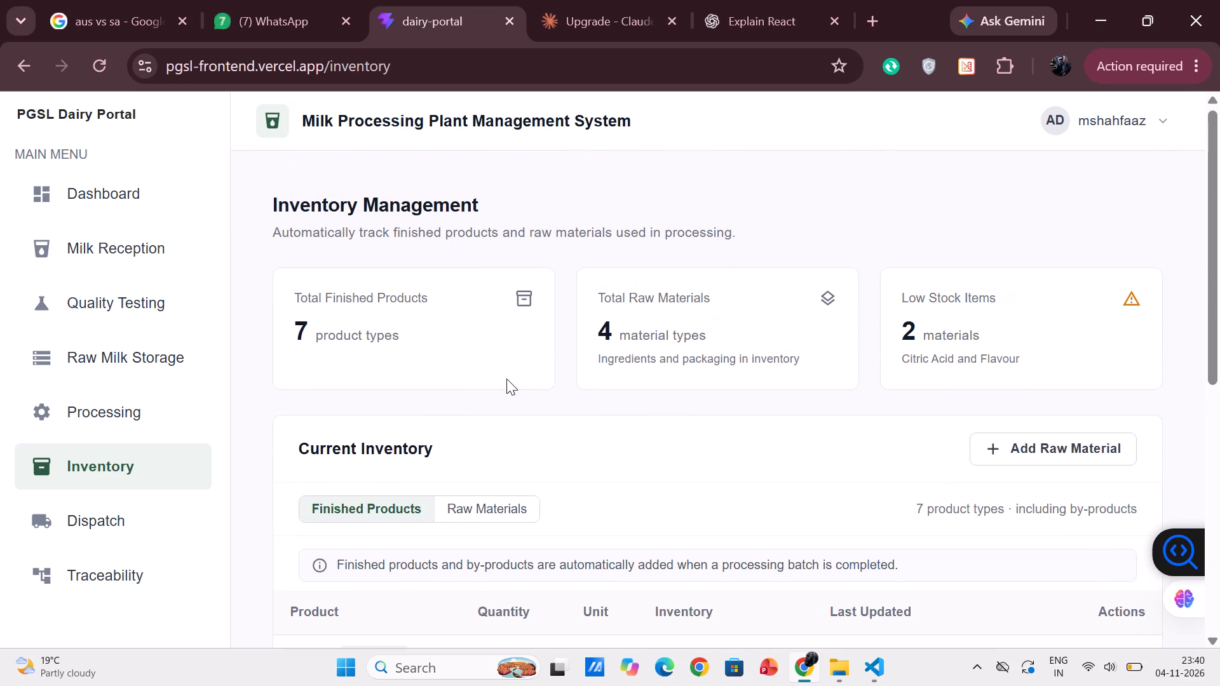
scroll(506, 379, "down", 5)
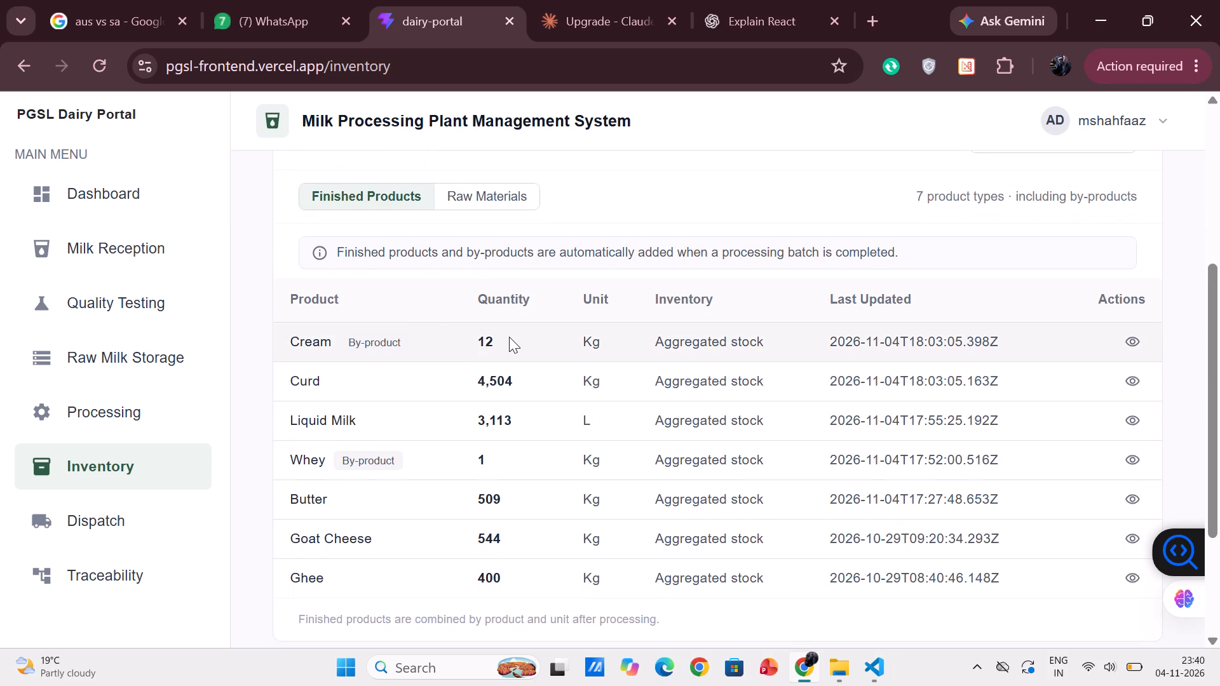
scroll(504, 377, "up", 1)
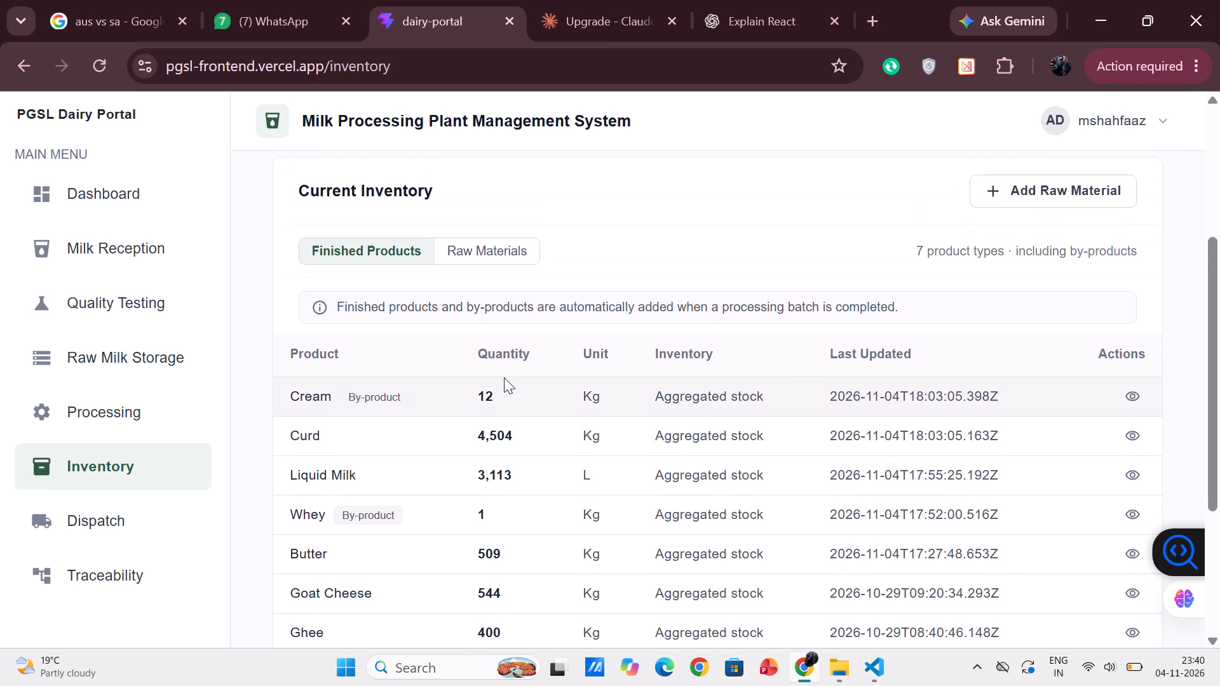
Check the raw materials inventory for available quantities, last-used times and stock levels, comparing it with the finished products list.
left_click(456, 244)
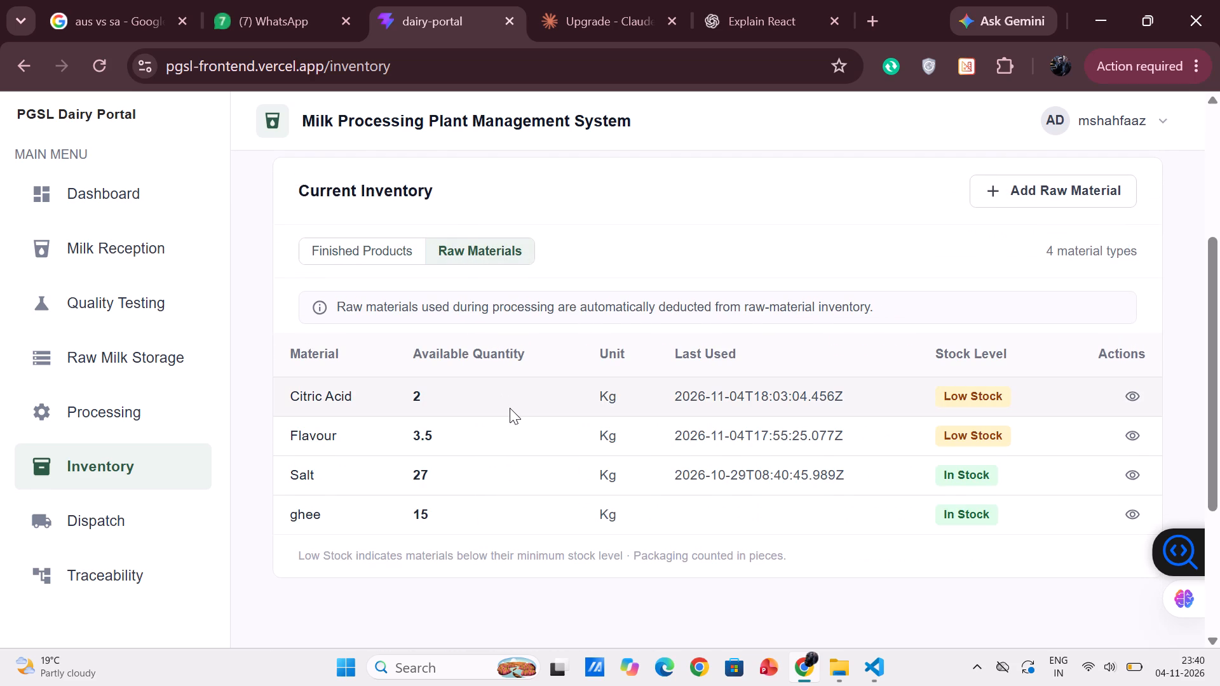
left_click(386, 260)
left_click(461, 243)
scroll(514, 410, "up", 1)
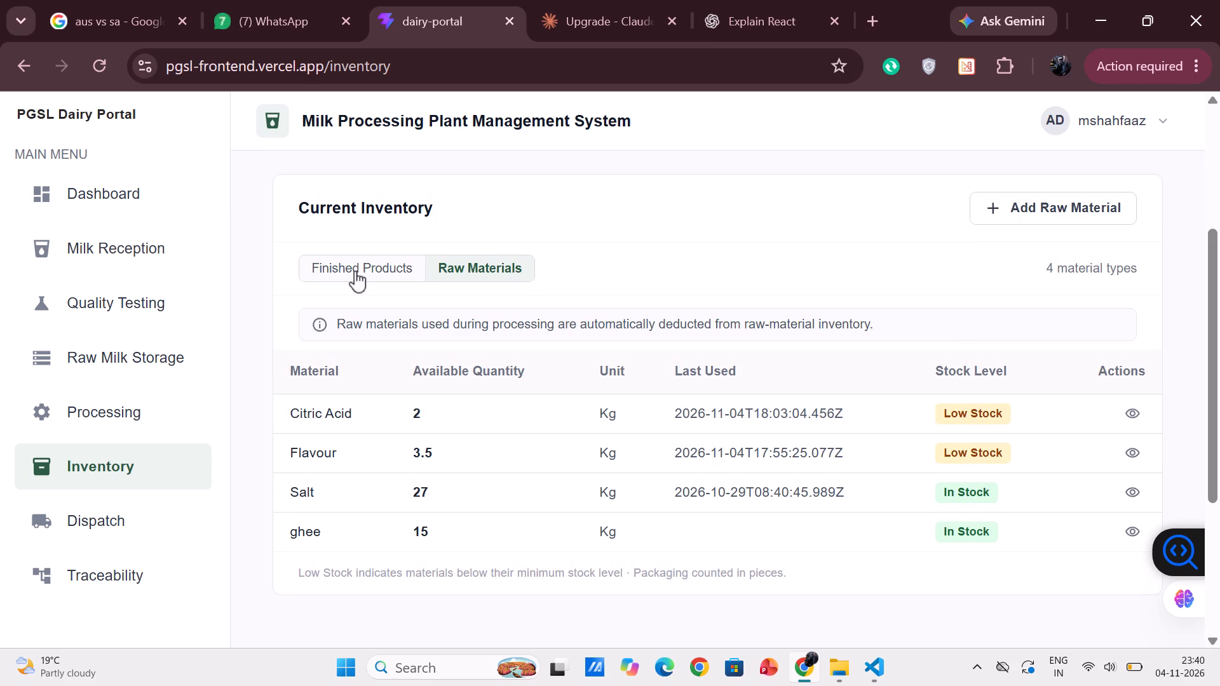
Return to the finished products inventory and examine its product and by-product quantities together with the stock summary figures.
left_click(355, 271)
scroll(454, 412, "down", 1)
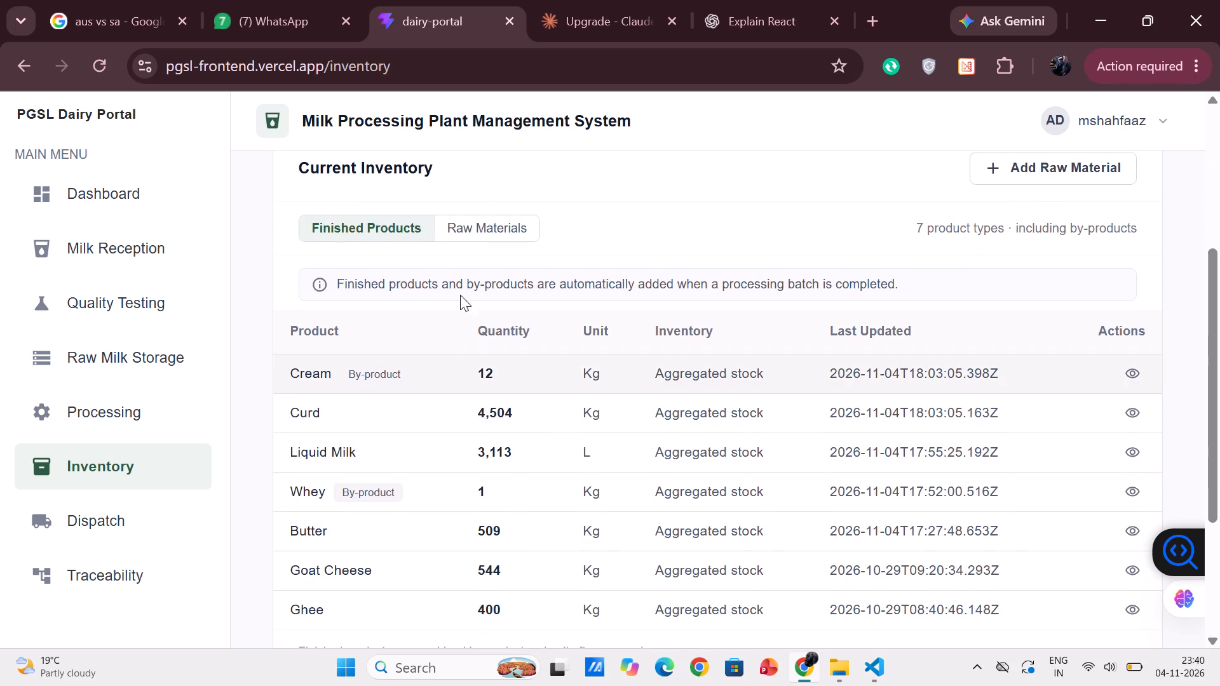
scroll(496, 292, "up", 4)
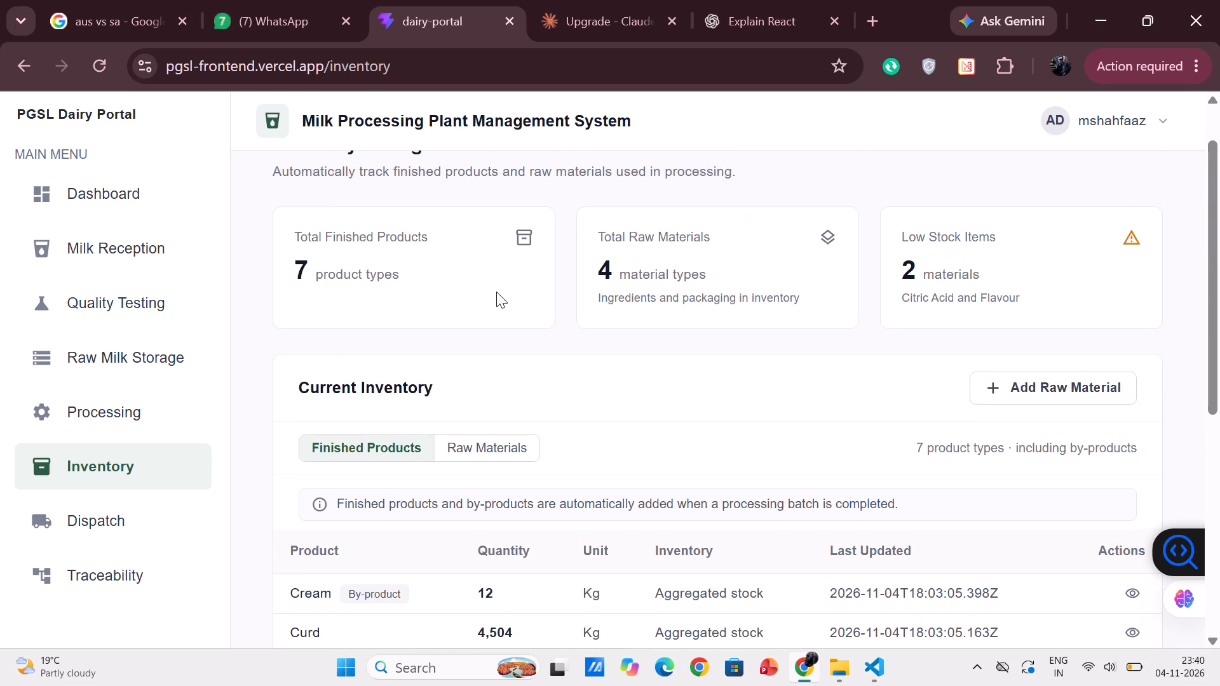
scroll(496, 292, "down", 5)
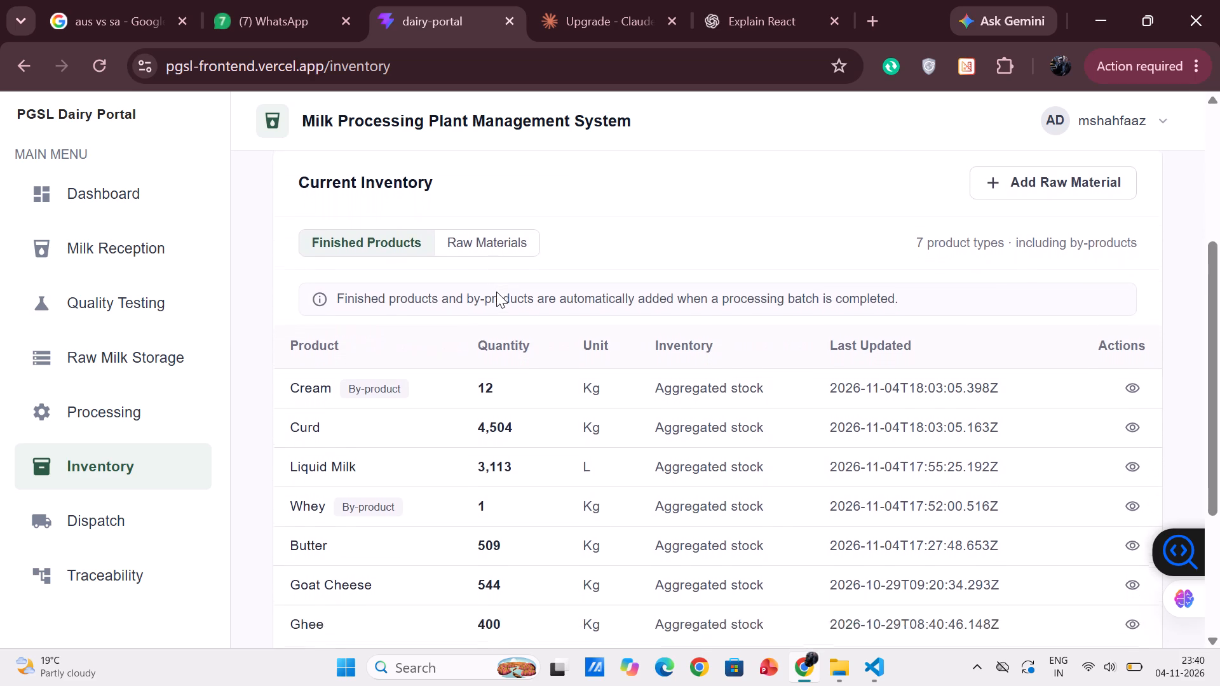
scroll(496, 292, "down", 2)
scroll(496, 292, "up", 2)
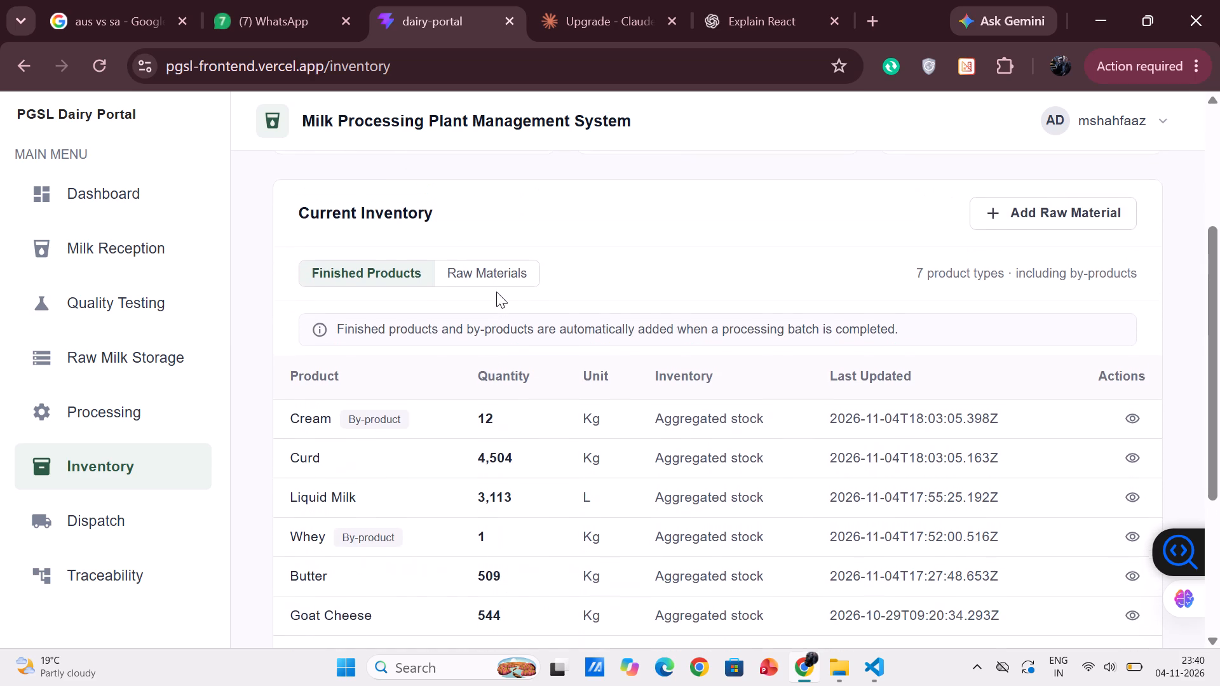
scroll(496, 292, "up", 1)
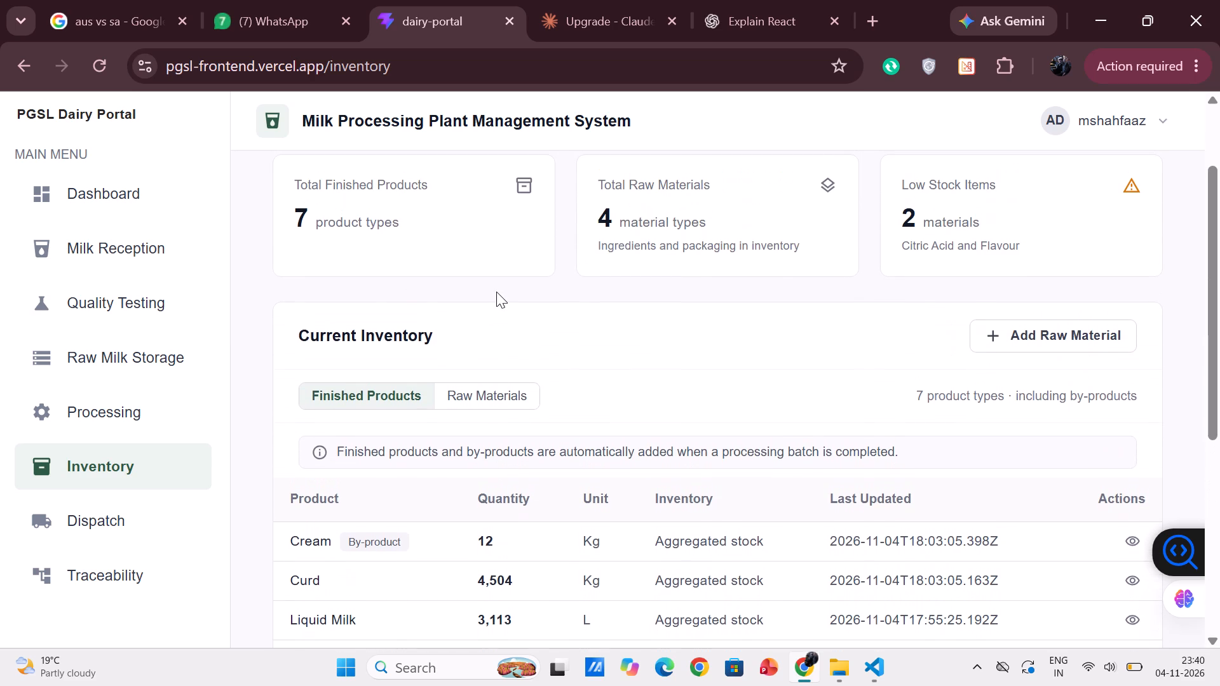
right_click(496, 292)
scroll(496, 292, "up", 1)
left_click(469, 295)
scroll(469, 295, "down", 1)
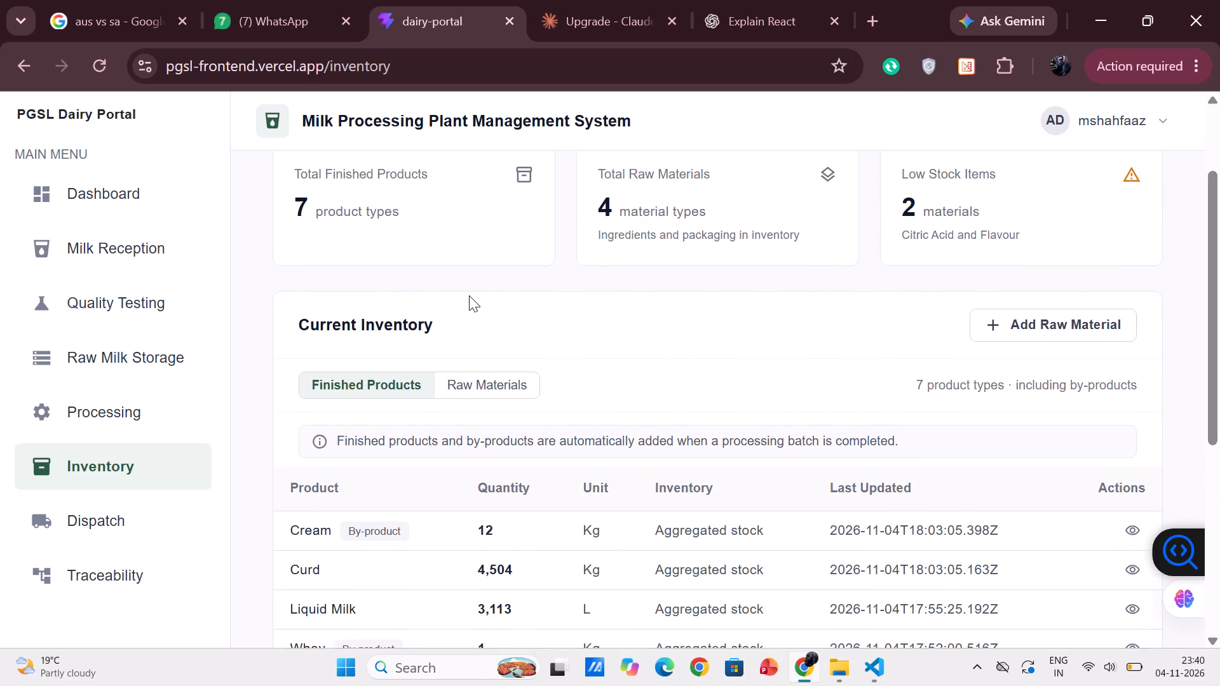
Restock the raw material citric acid with a quantity of 5 Kg in the raw materials inventory.
scroll(469, 295, "down", 1)
left_click(457, 341)
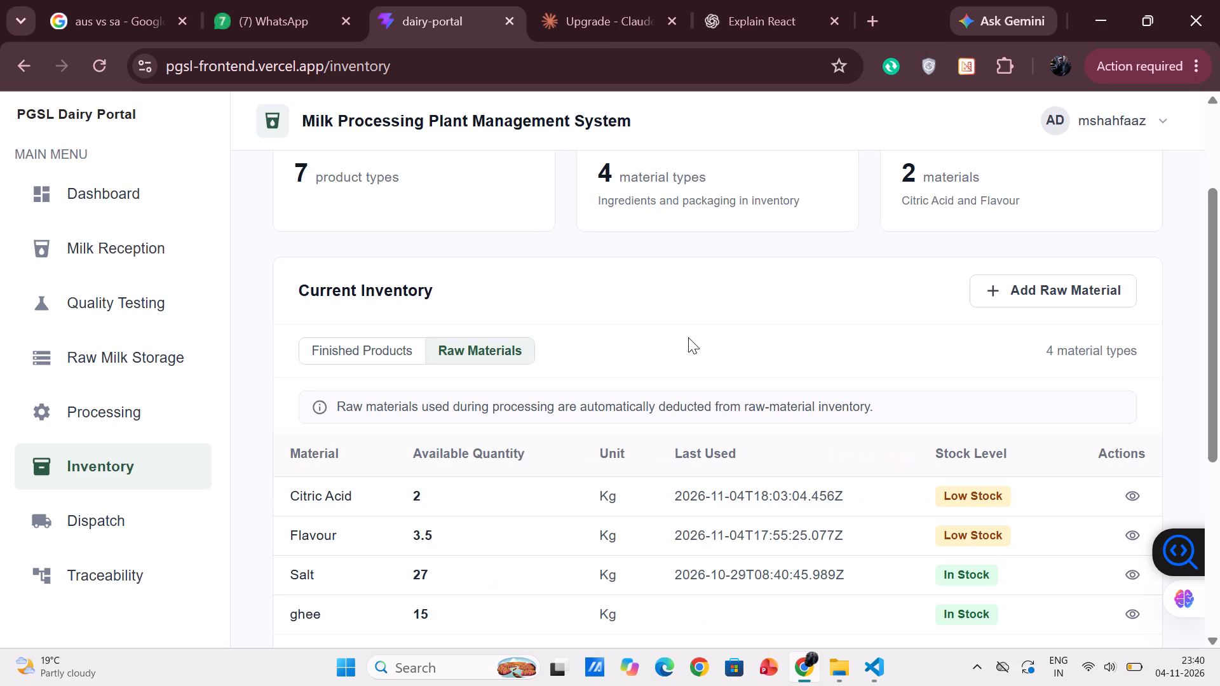
left_click(1010, 297)
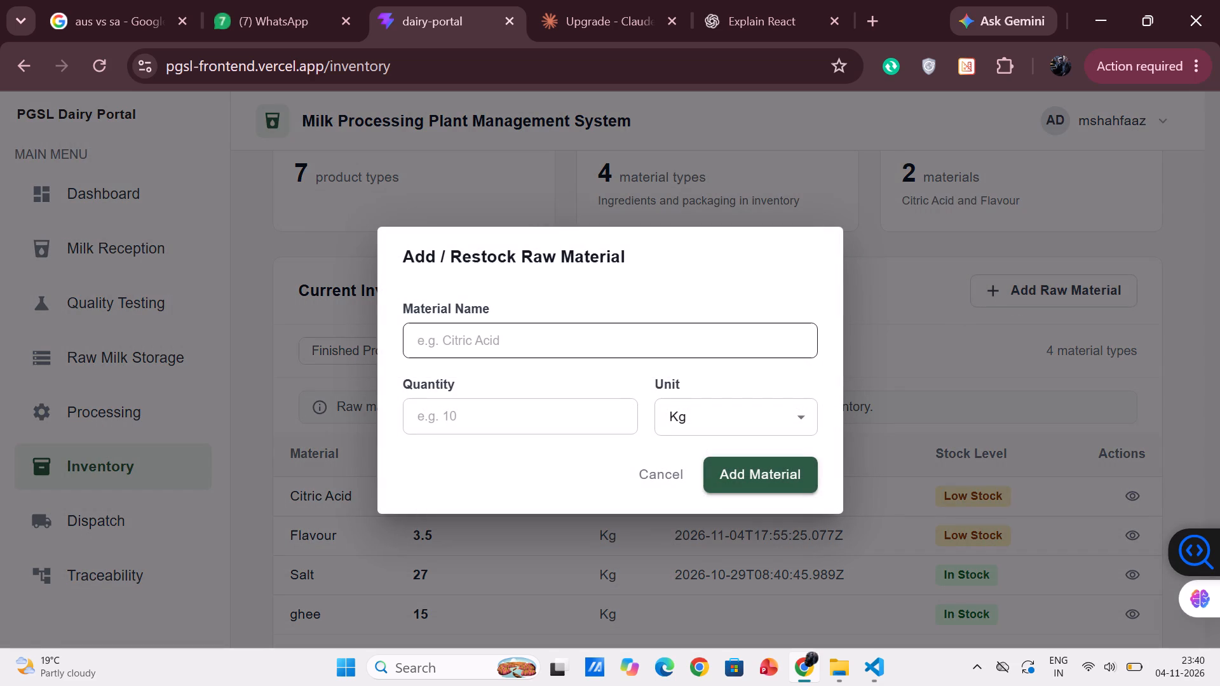
left_click(540, 331)
type("cit")
type("ric acid")
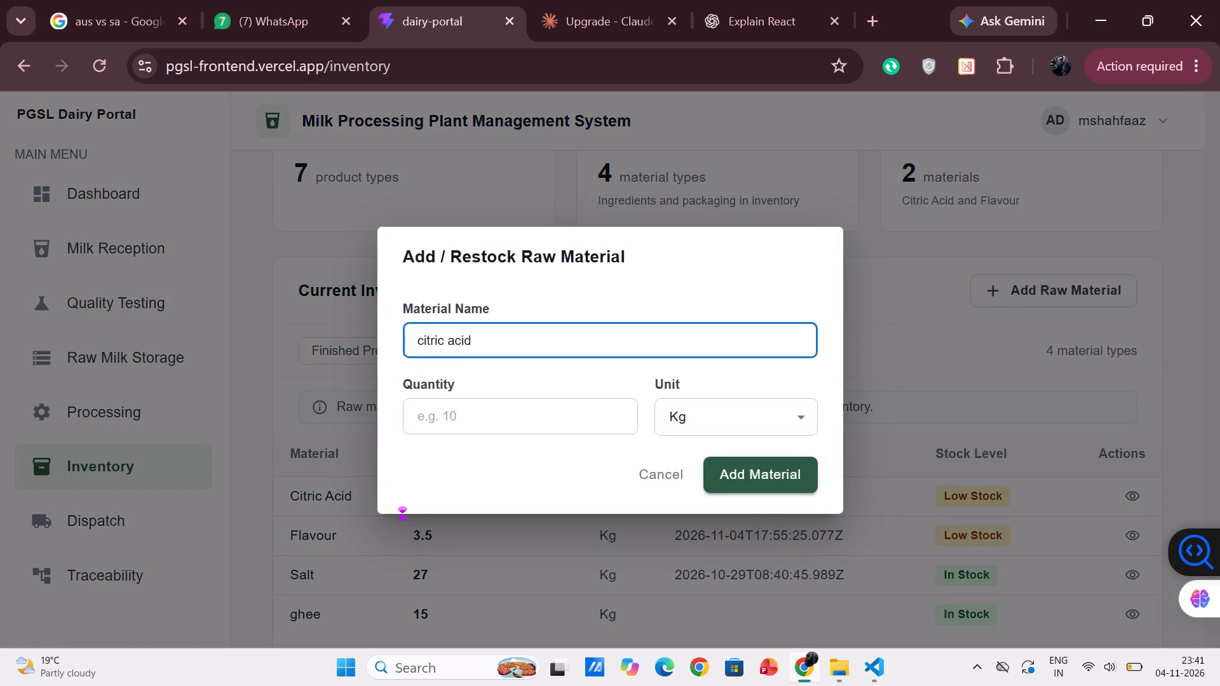
left_click(457, 430)
key("1")
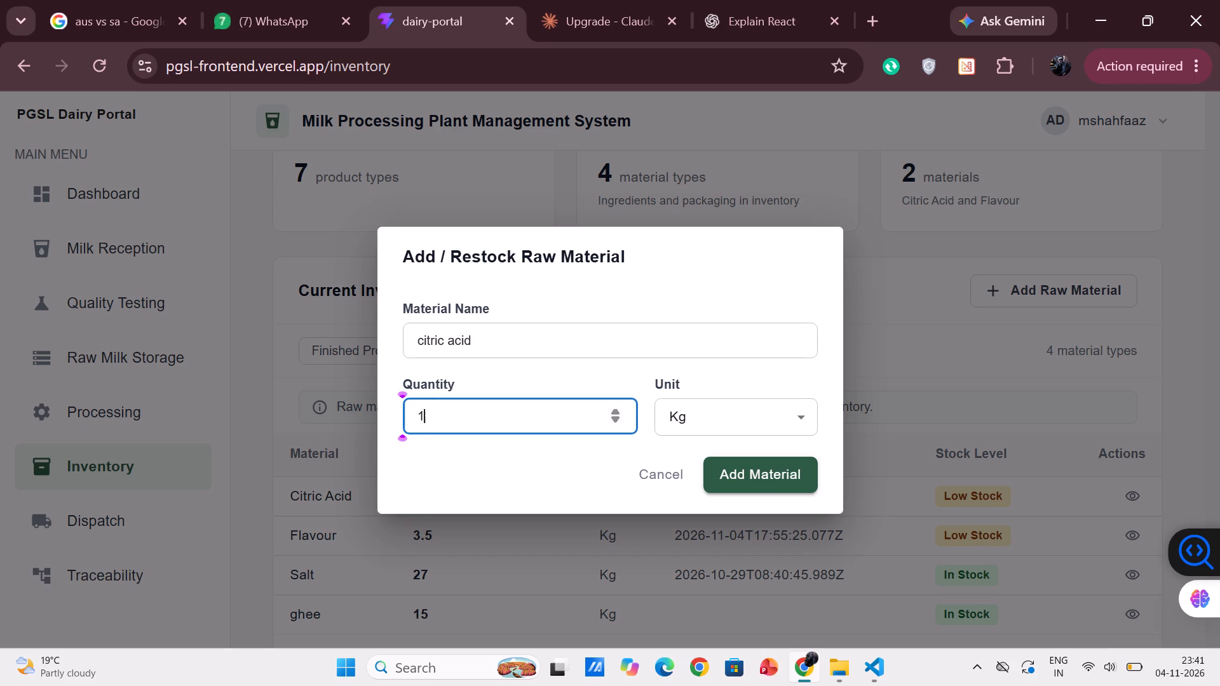
key("BackSpace")
key("5")
left_click(762, 472)
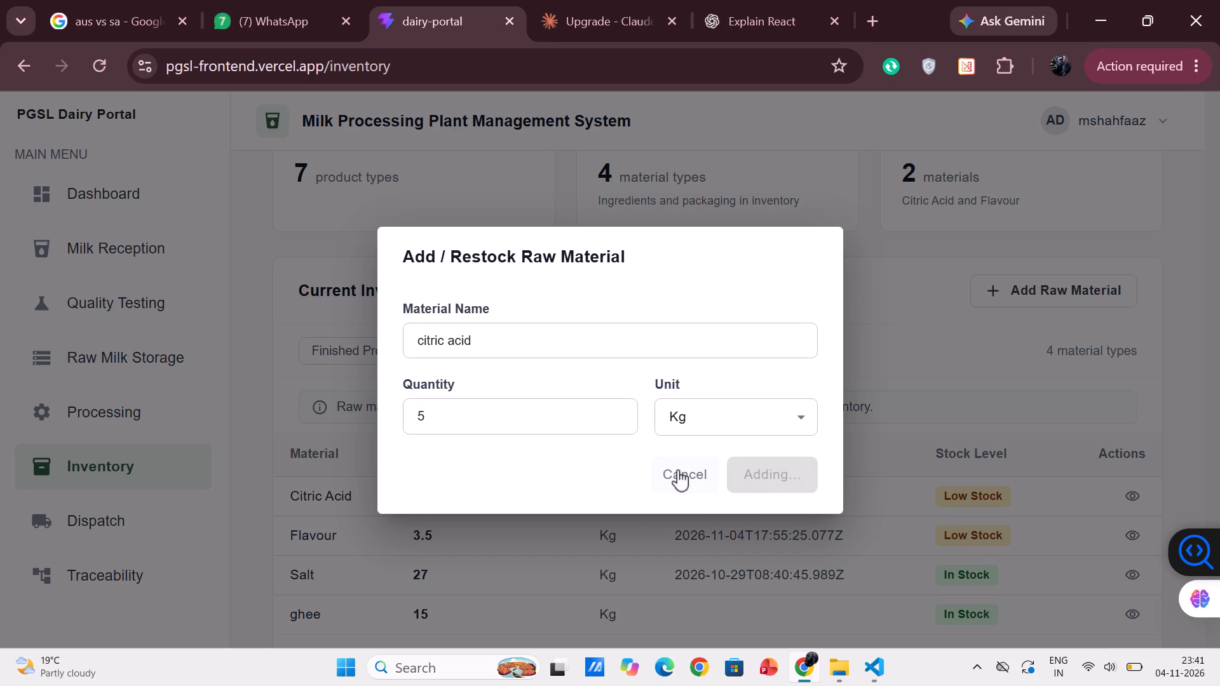
Add a raw material named "citric acids" with a quantity of 10 Kg to the raw materials inventory.
scroll(484, 398, "down", 1)
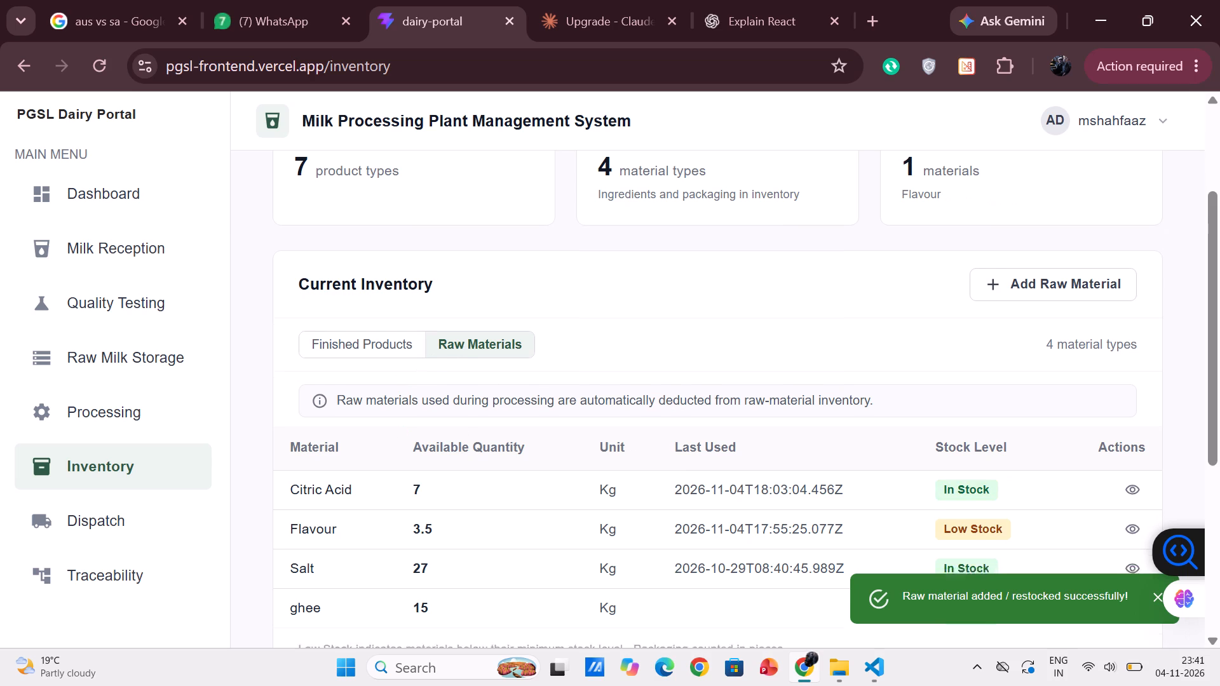
scroll(484, 398, "down", 2)
scroll(484, 398, "up", 1)
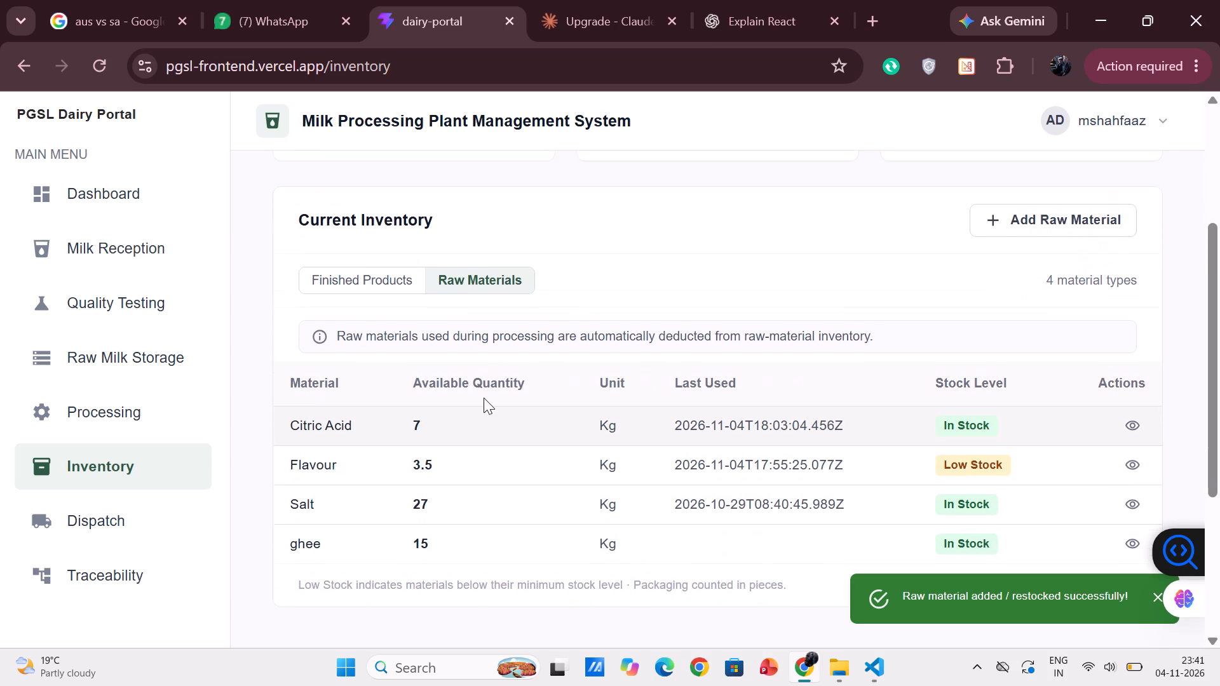
scroll(484, 398, "up", 1)
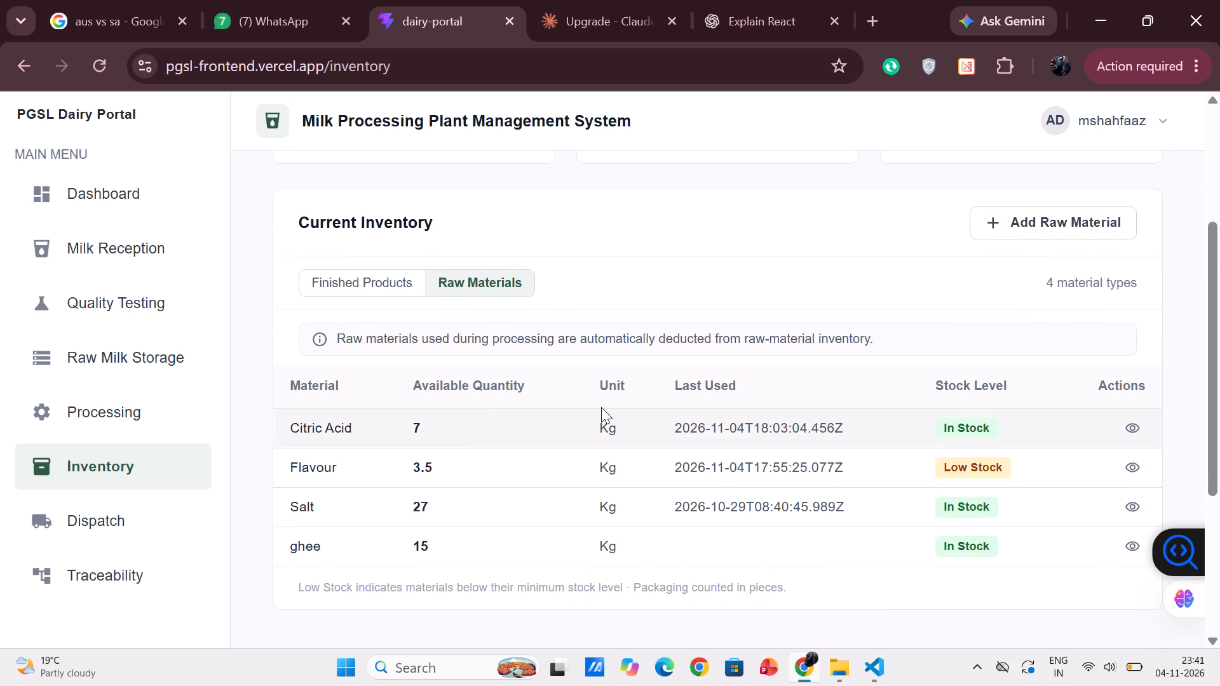
scroll(789, 407, "up", 1)
left_click(999, 318)
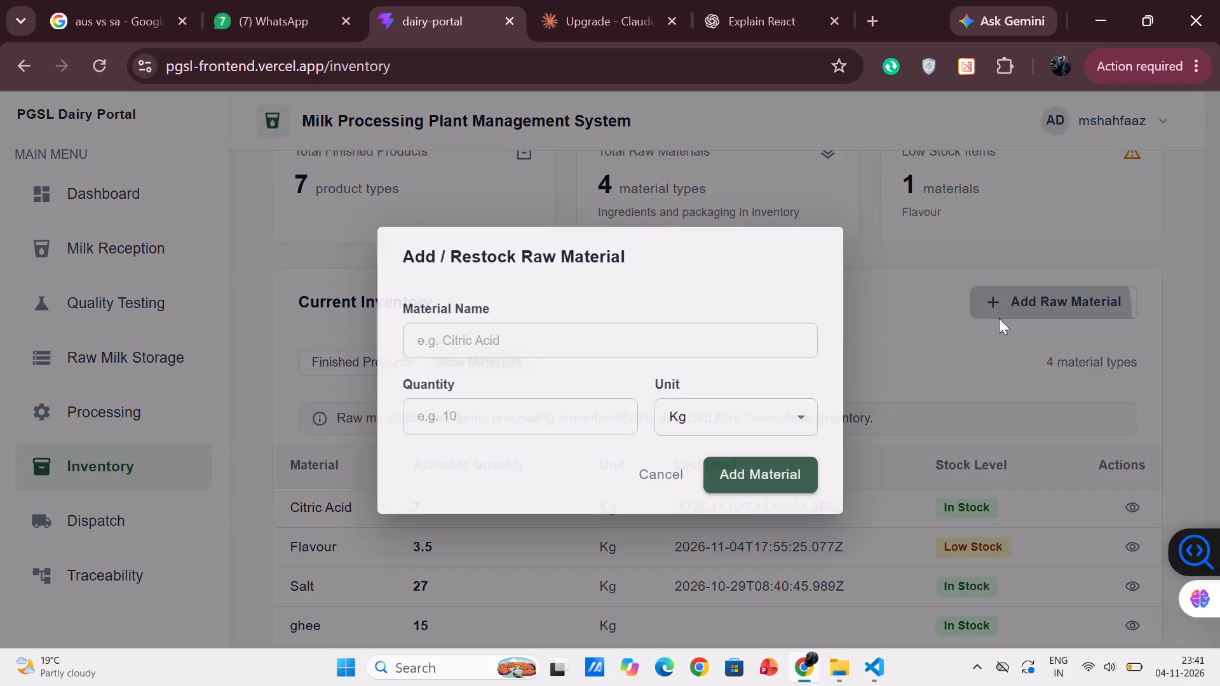
left_click(609, 345)
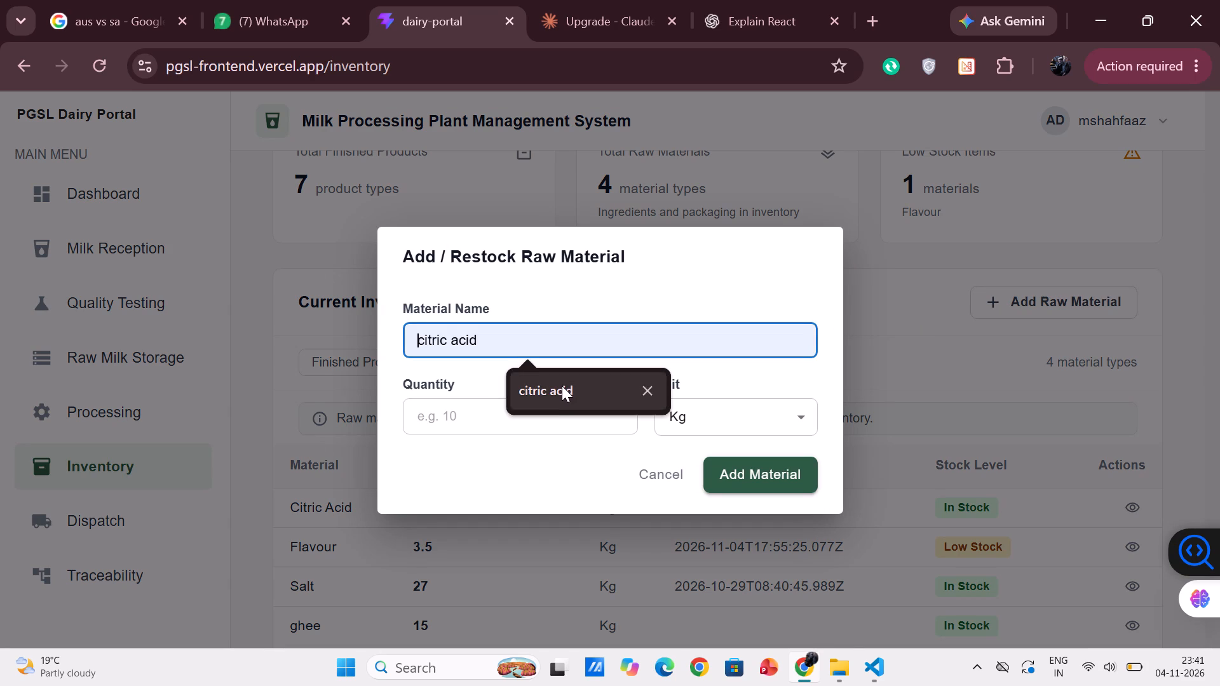
left_click(562, 386)
key("a")
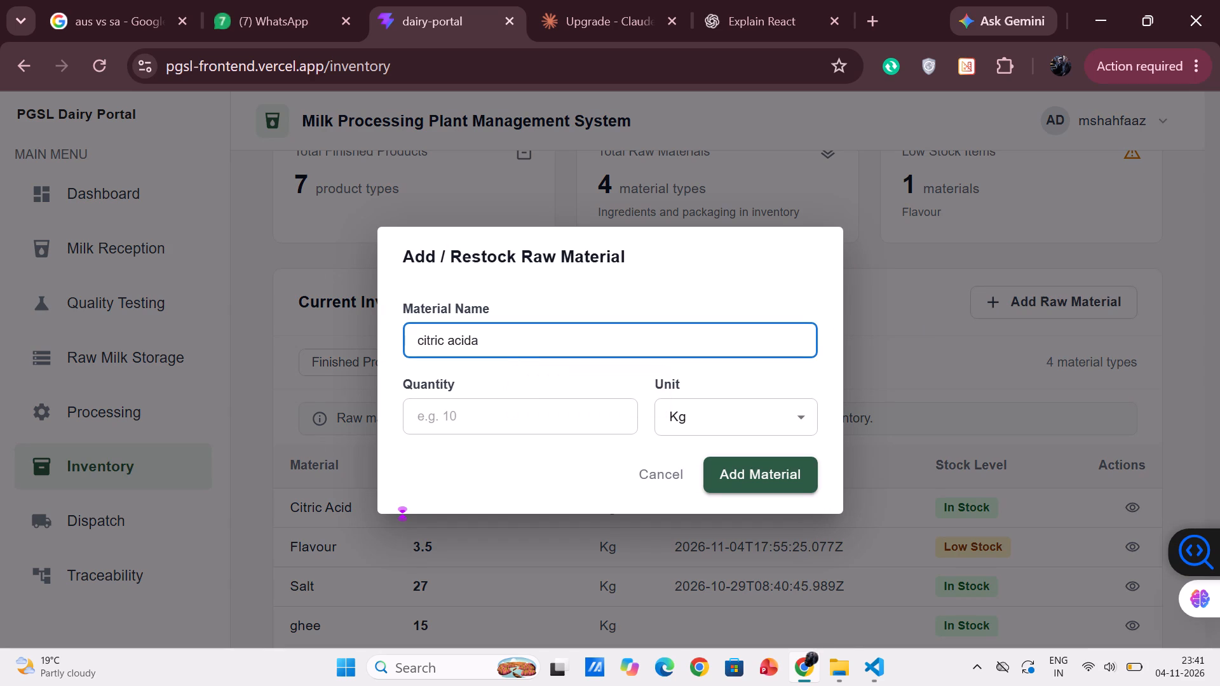
key("BackSpace")
key("s")
left_click(501, 411)
key("1")
key("0")
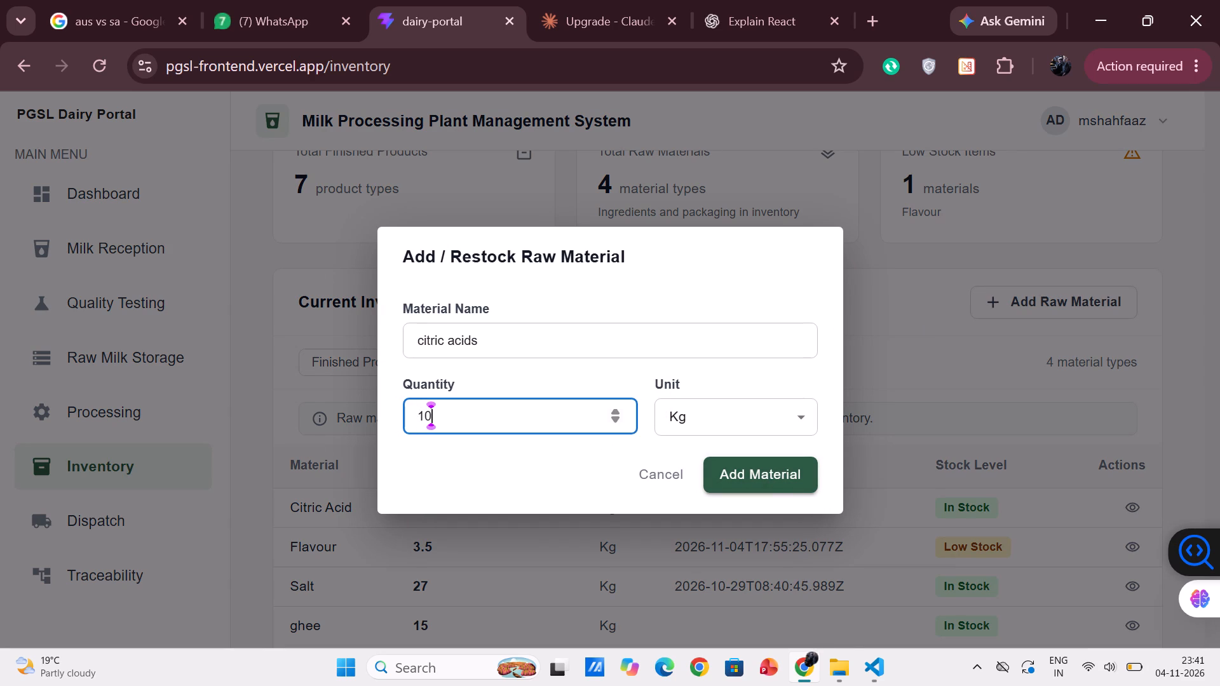
left_click(766, 481)
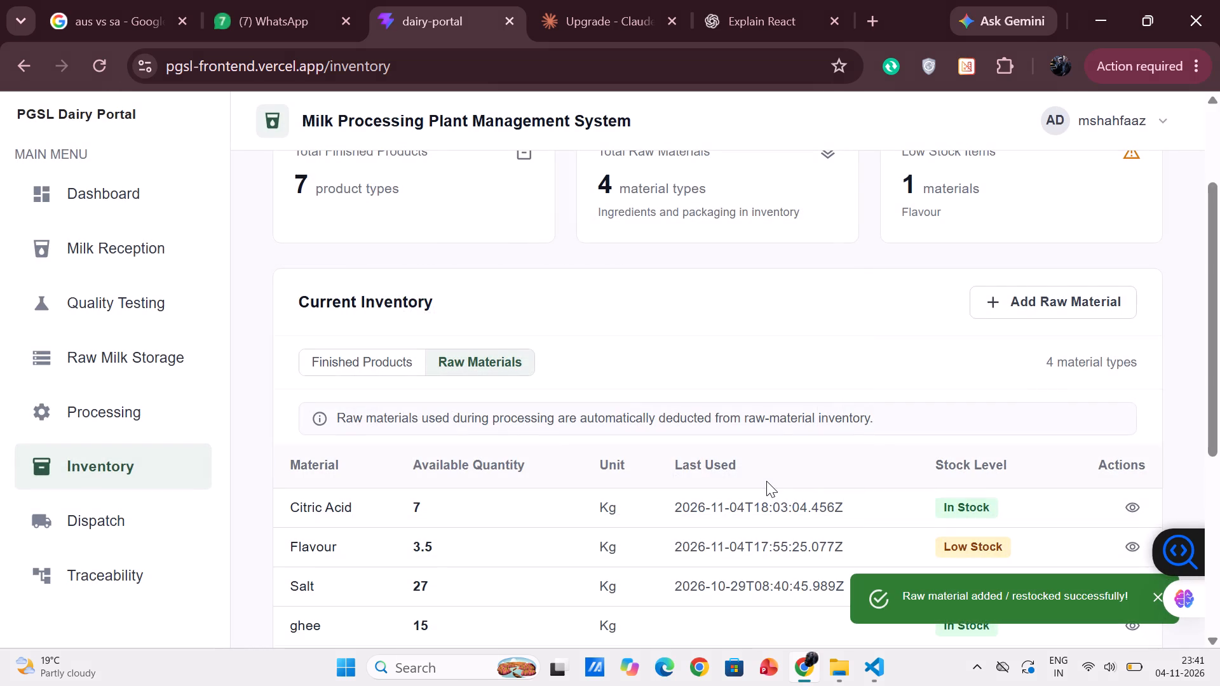
Check the citric acid and citric acids entries in the raw materials list and return to the finished products inventory.
scroll(766, 481, "down", 1)
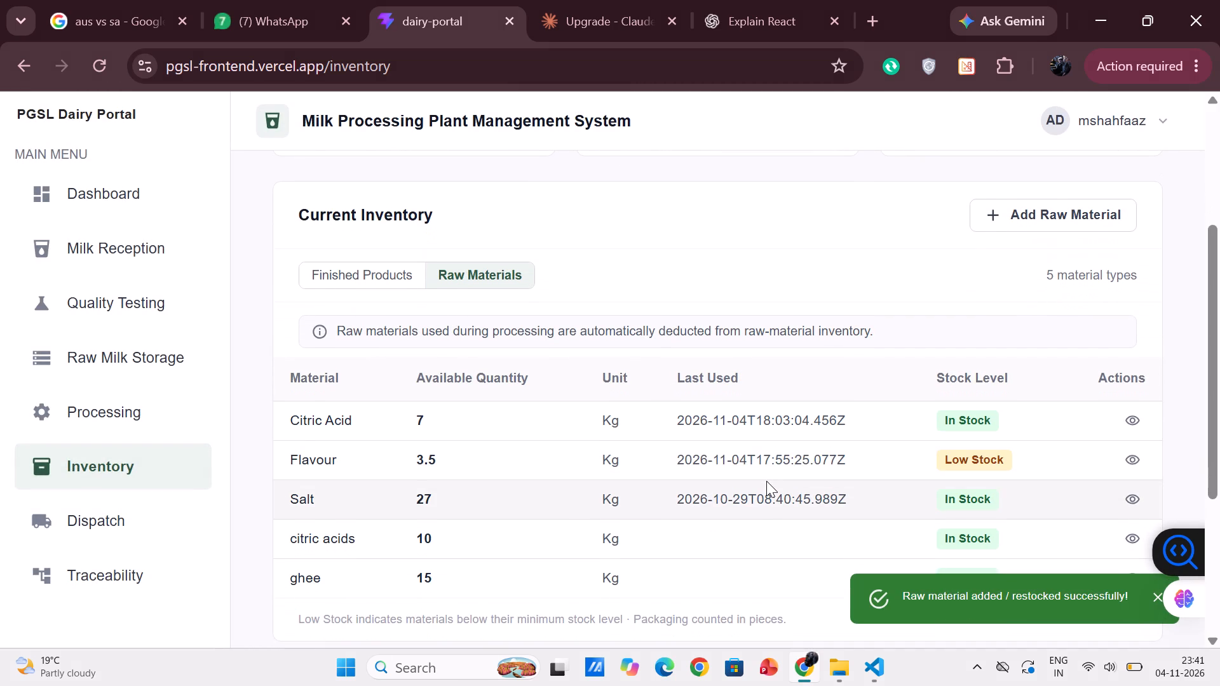
scroll(766, 481, "down", 2)
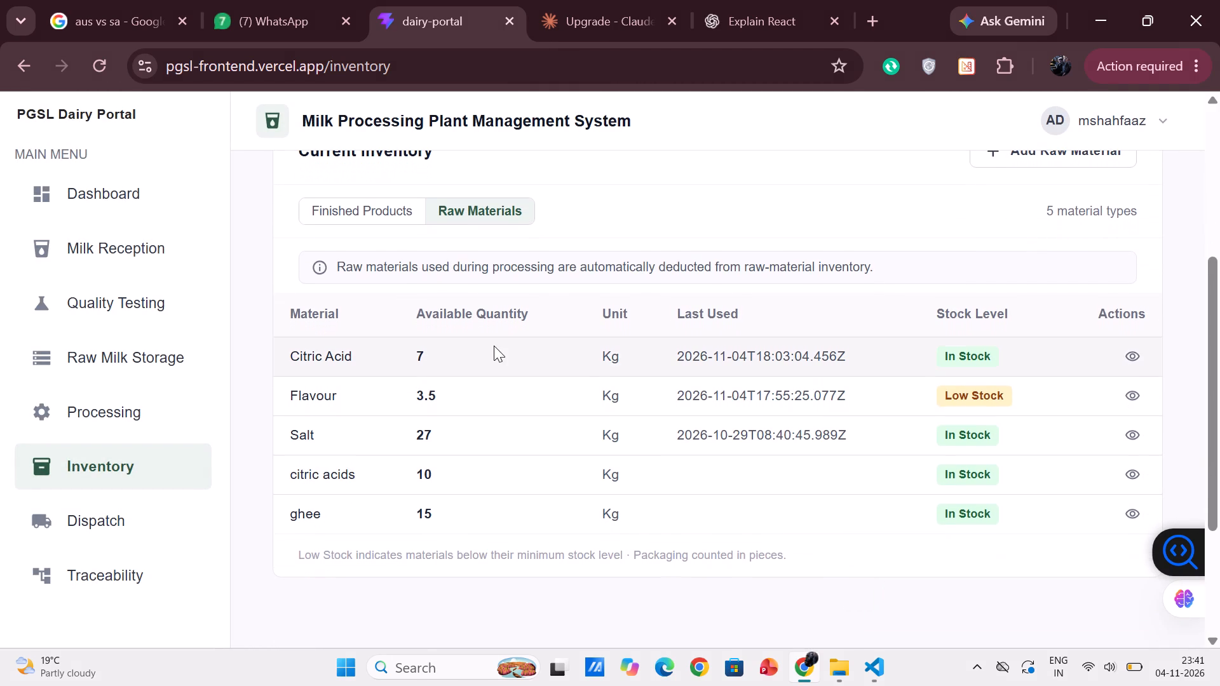
left_click(313, 210)
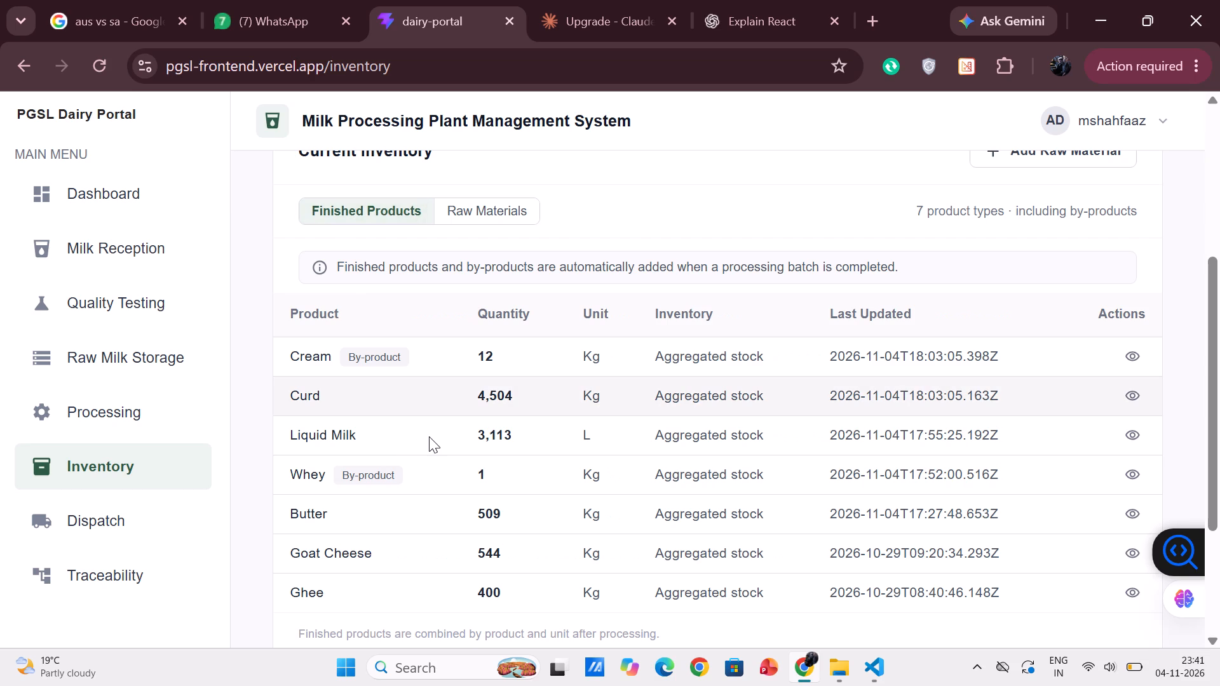
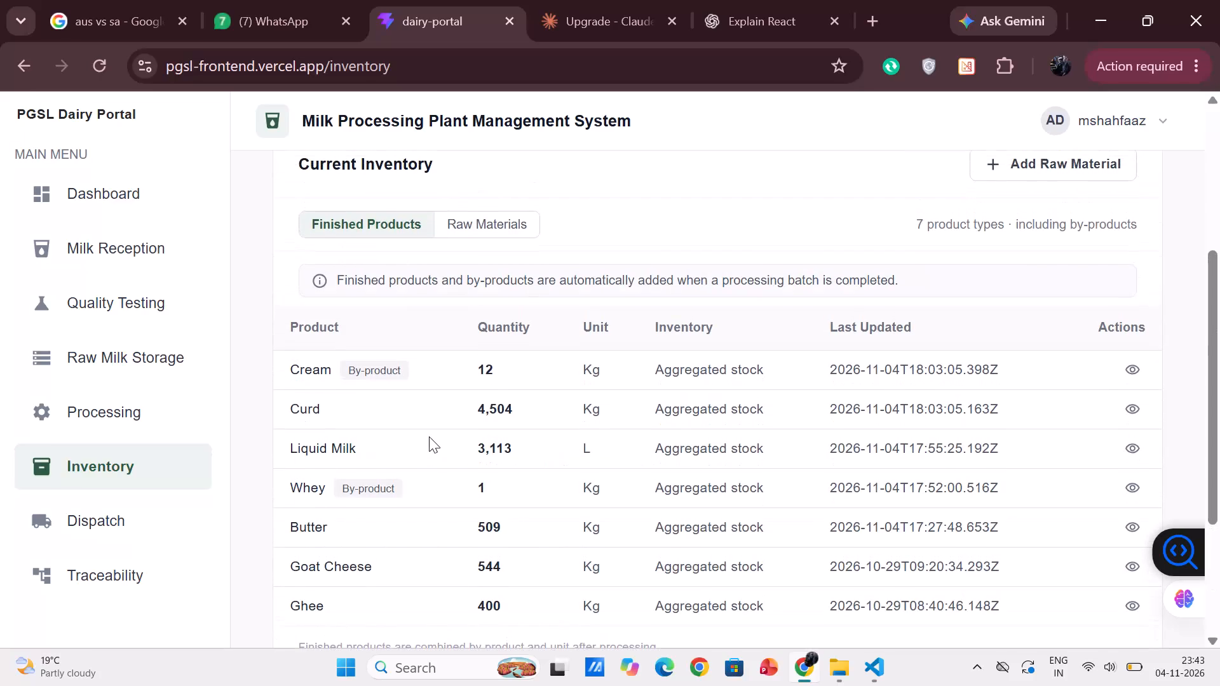
Examine the raw materials and finished products stock lists in the current inventory.
scroll(437, 462, "up", 4)
scroll(437, 462, "down", 1)
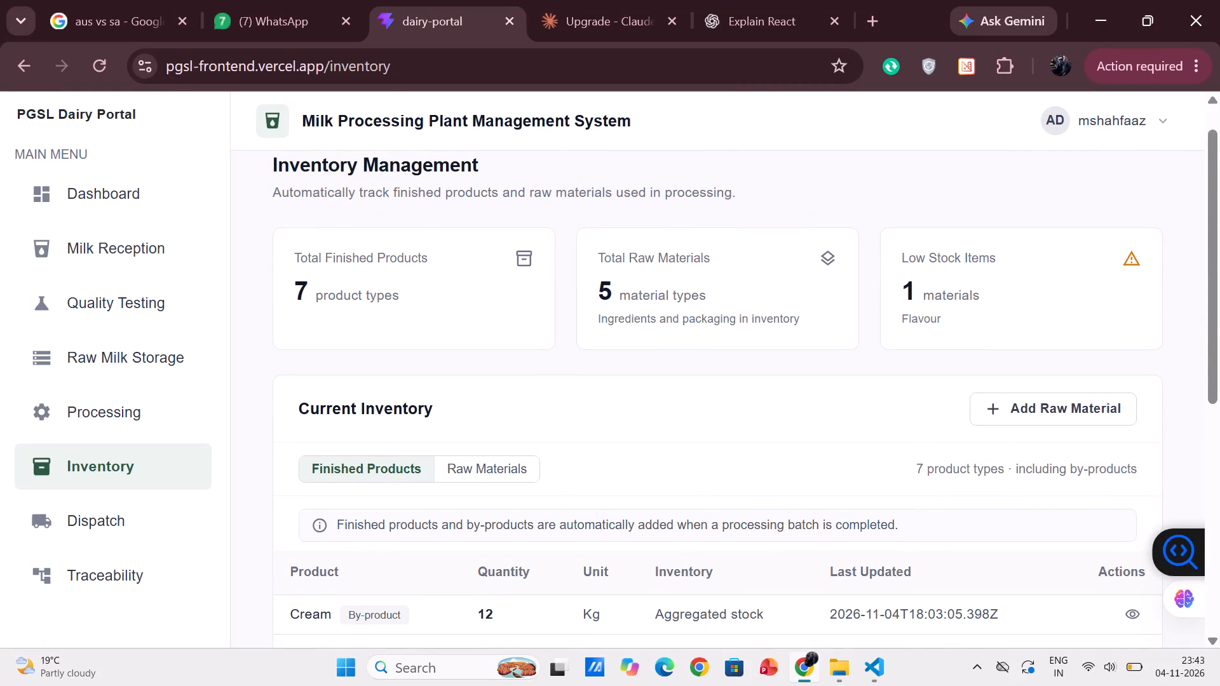
left_click(494, 471)
scroll(494, 471, "down", 2)
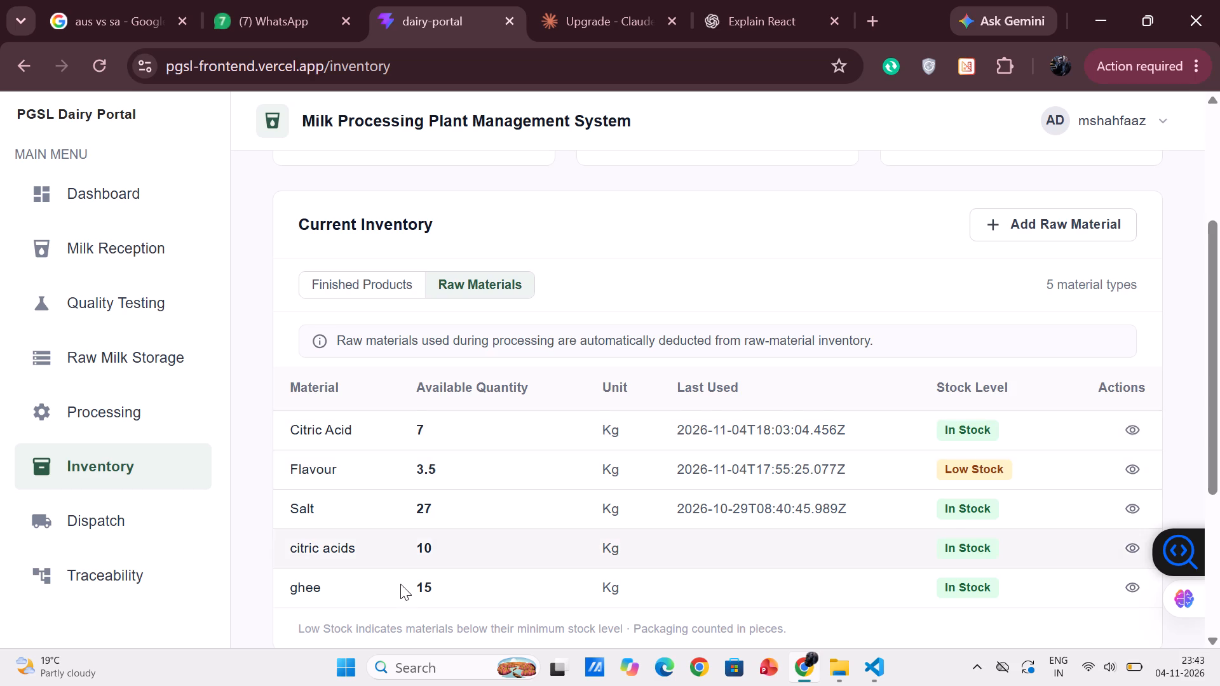
scroll(400, 584, "up", 3)
left_click(356, 506)
scroll(356, 506, "down", 4)
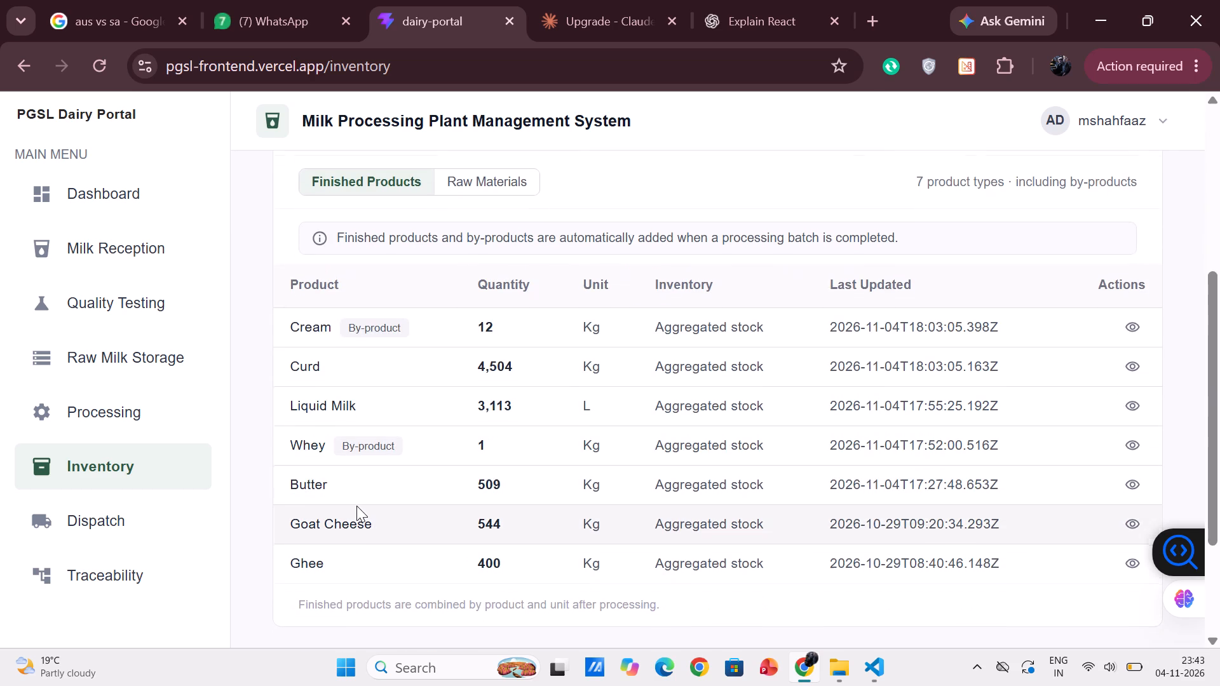
scroll(356, 506, "down", 1)
scroll(356, 506, "up", 1)
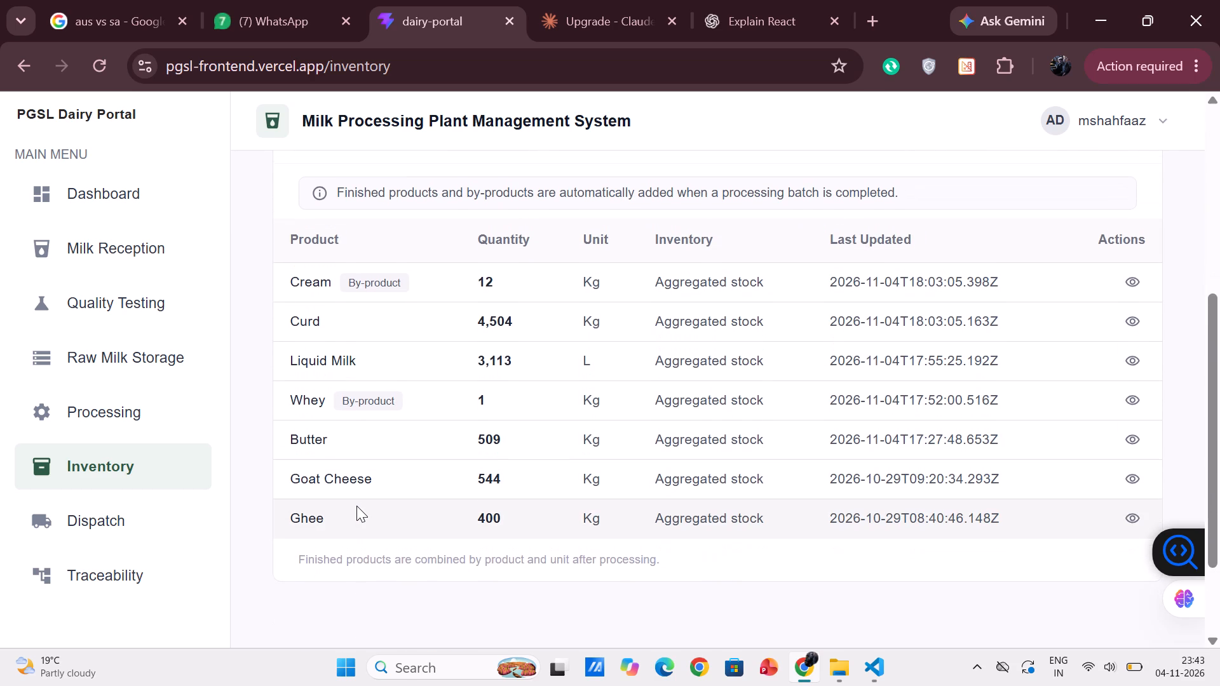
scroll(506, 269, "up", 1)
scroll(506, 269, "down", 1)
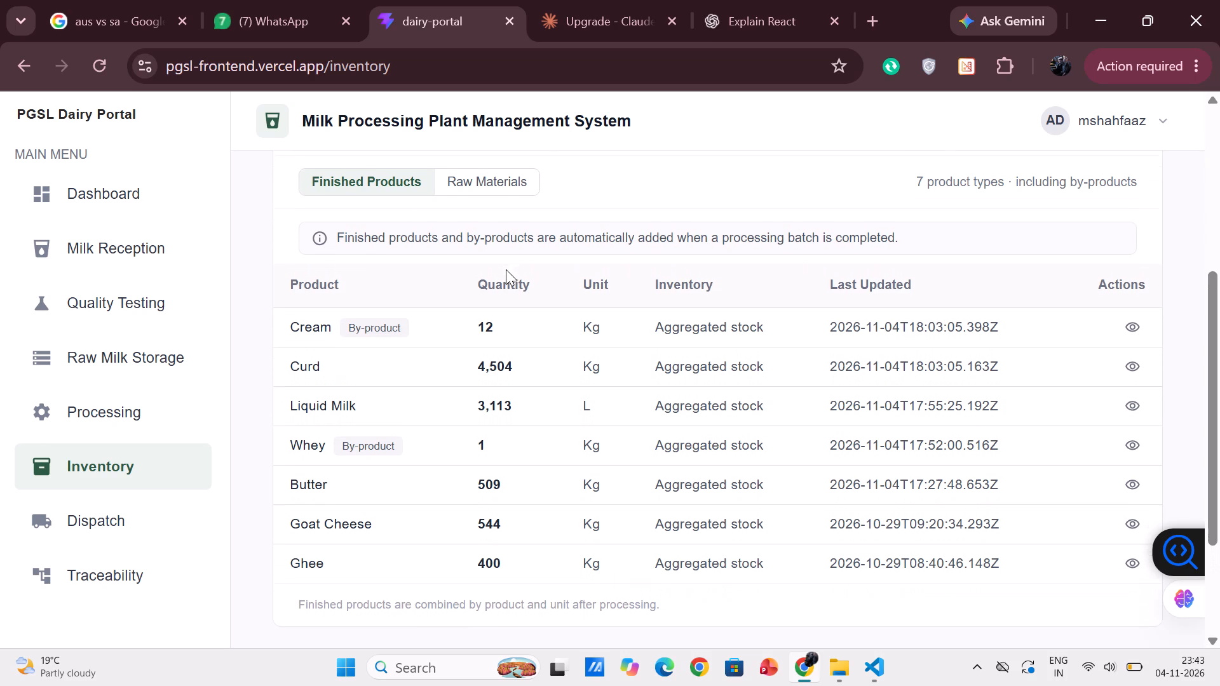
scroll(506, 269, "down", 1)
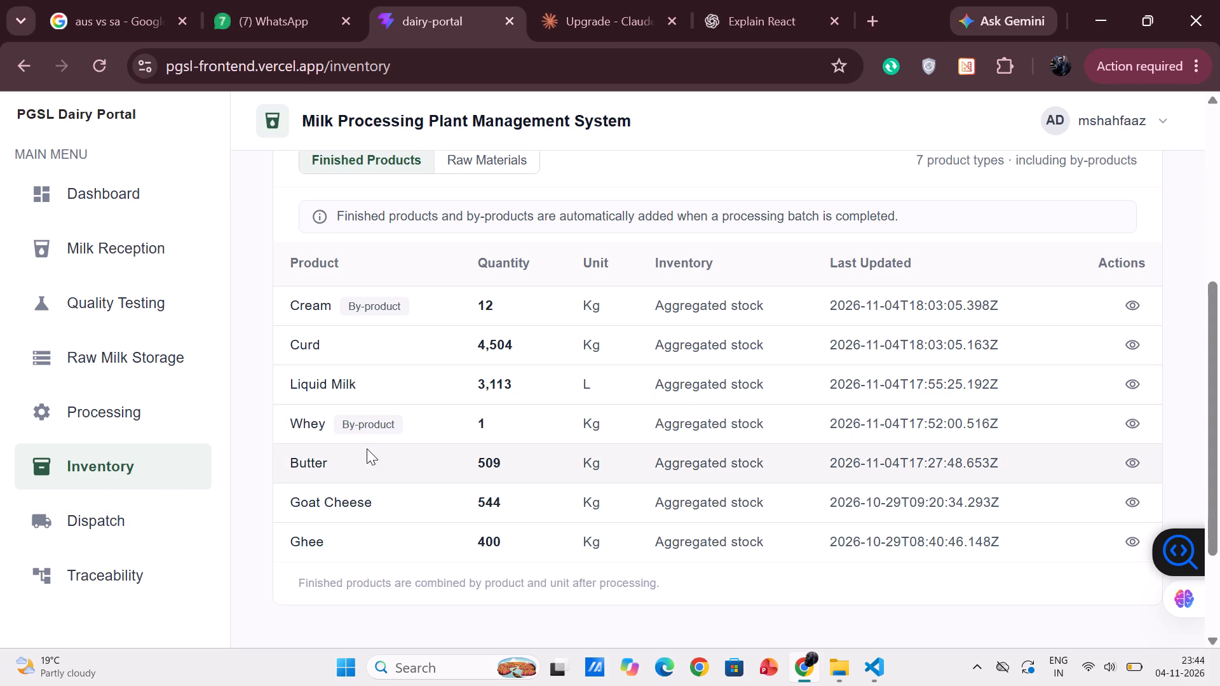
scroll(367, 448, "up", 1)
scroll(367, 448, "down", 1)
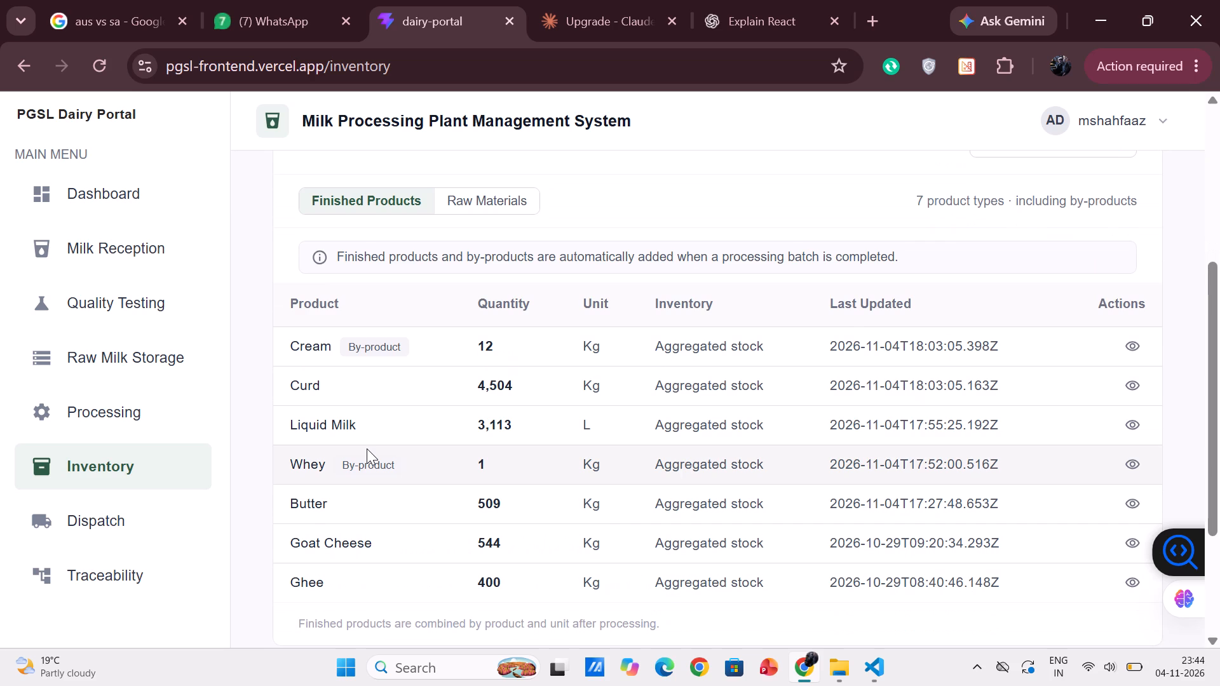
scroll(367, 448, "down", 1)
scroll(367, 448, "up", 1)
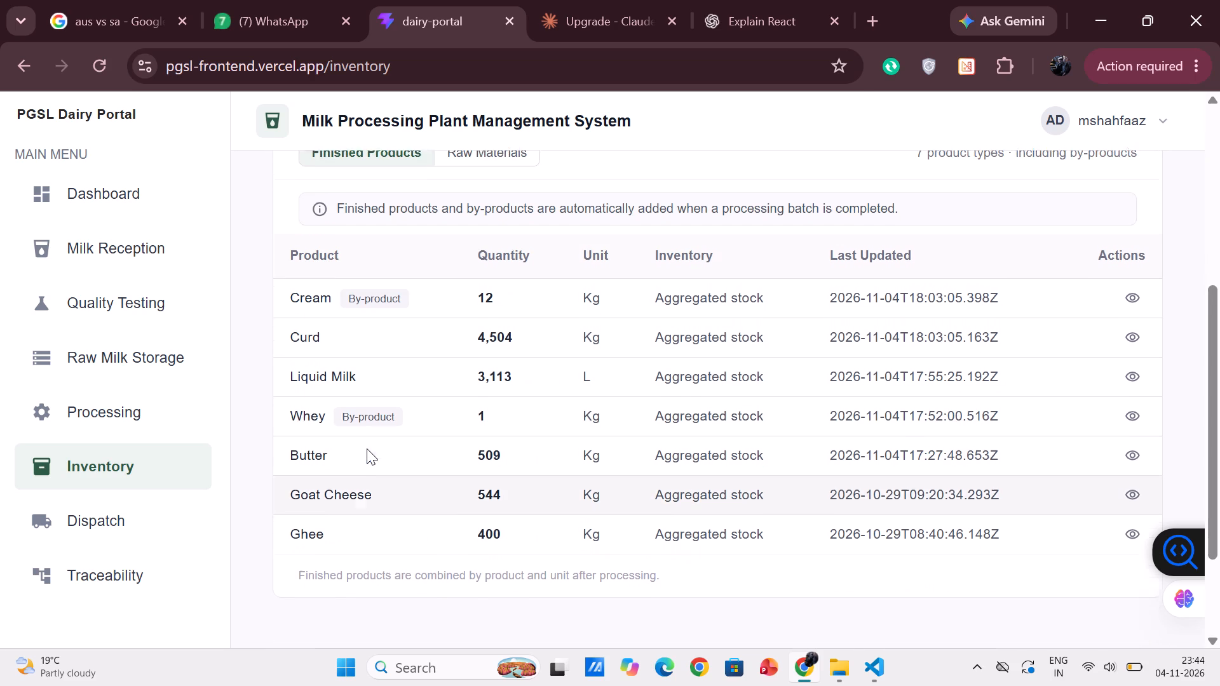
scroll(367, 448, "up", 2)
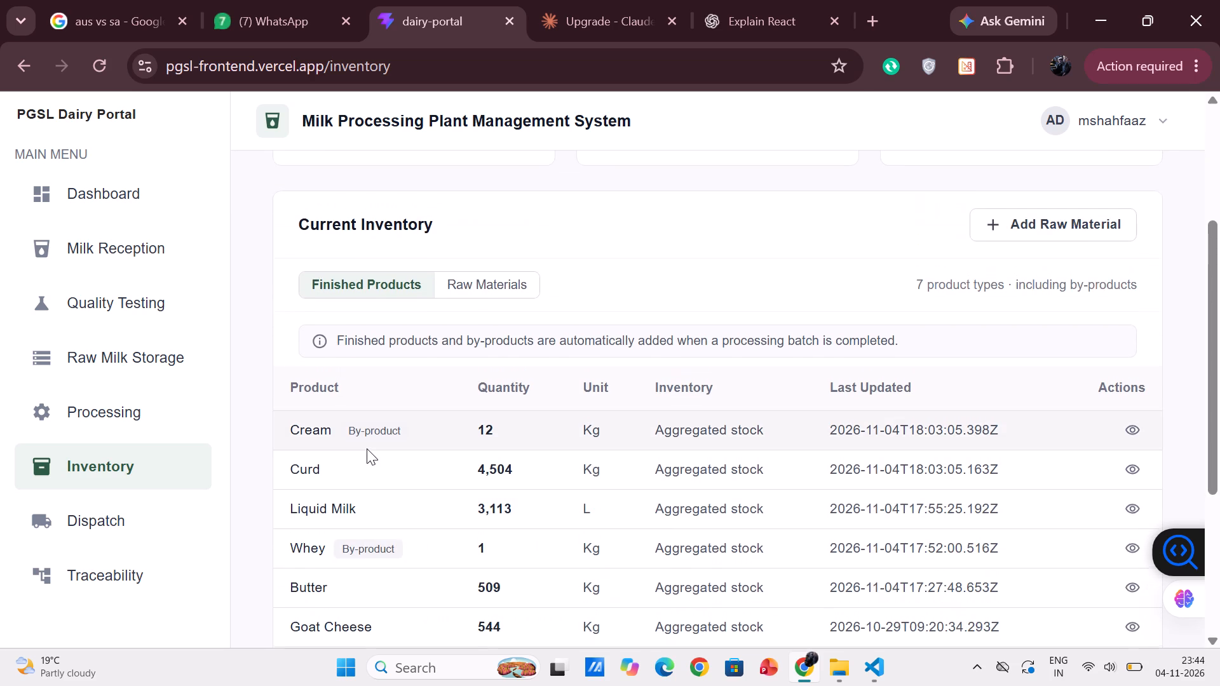
scroll(367, 448, "down", 1)
scroll(367, 448, "up", 2)
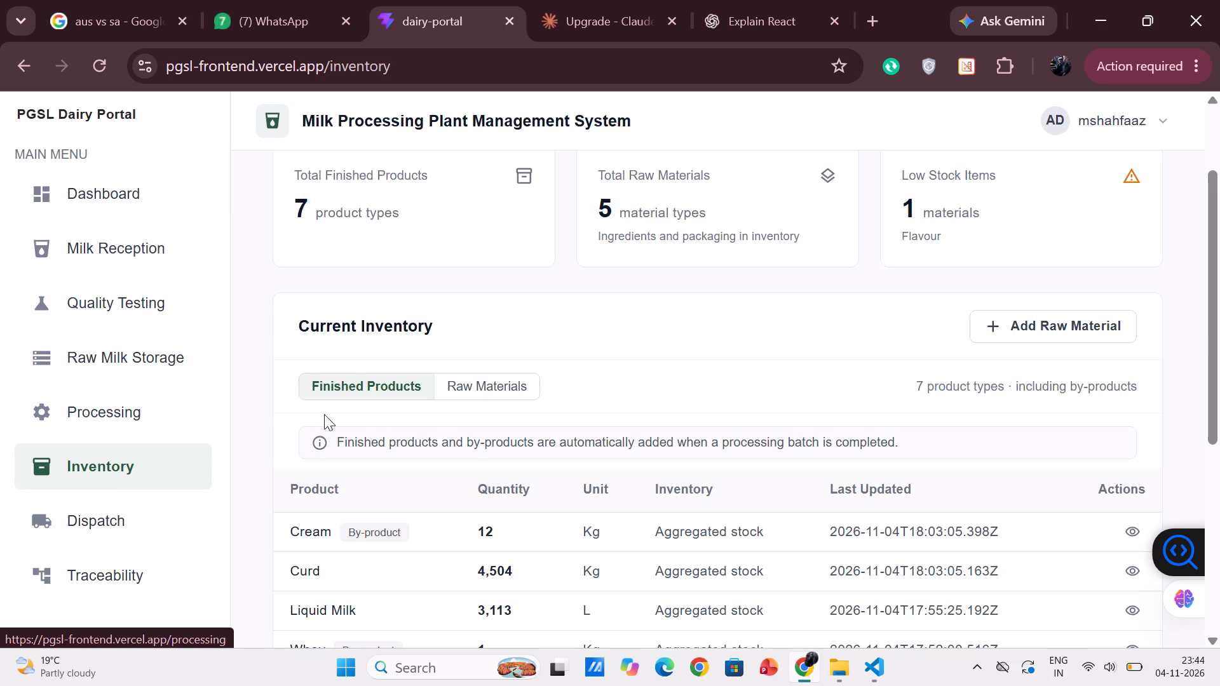
scroll(323, 414, "down", 3)
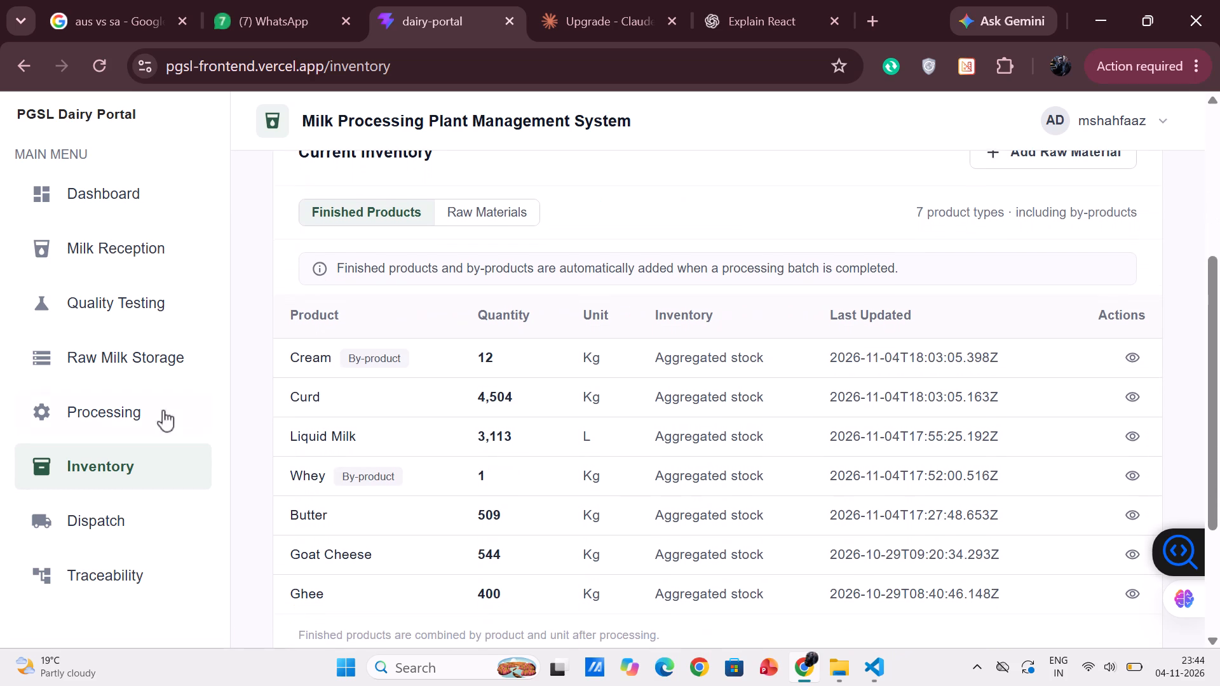
left_click(120, 408)
scroll(607, 257, "up", 5)
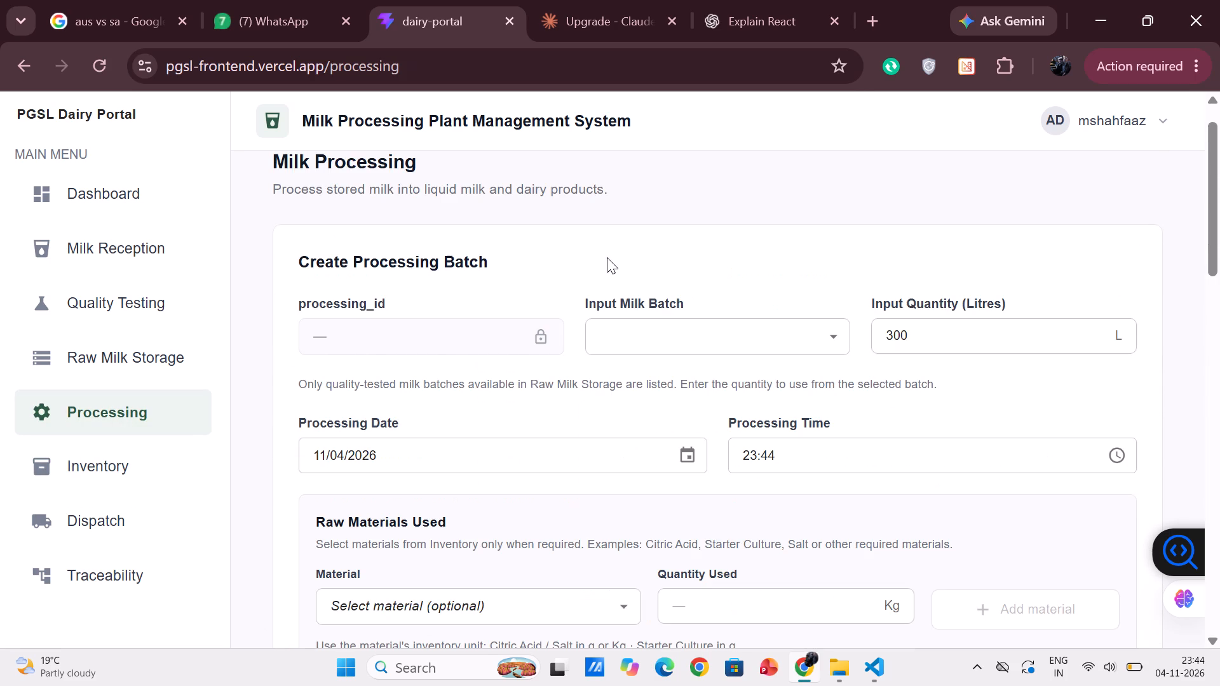
left_click(637, 361)
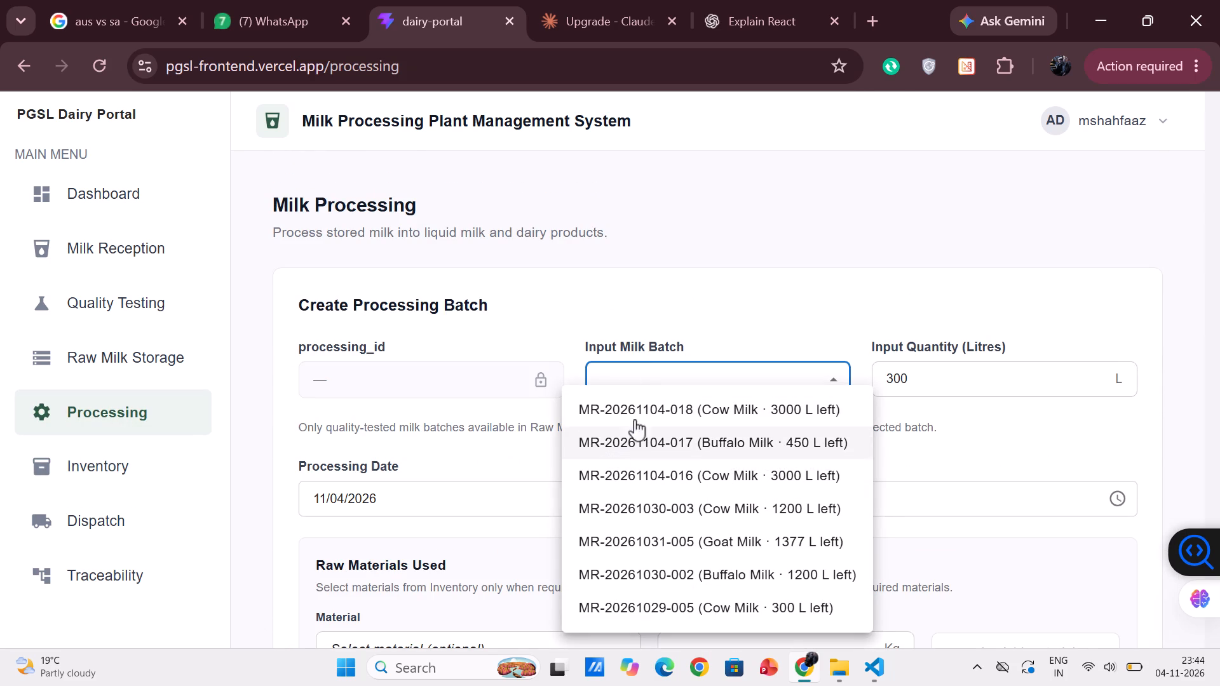
left_click(647, 405)
left_click(939, 361)
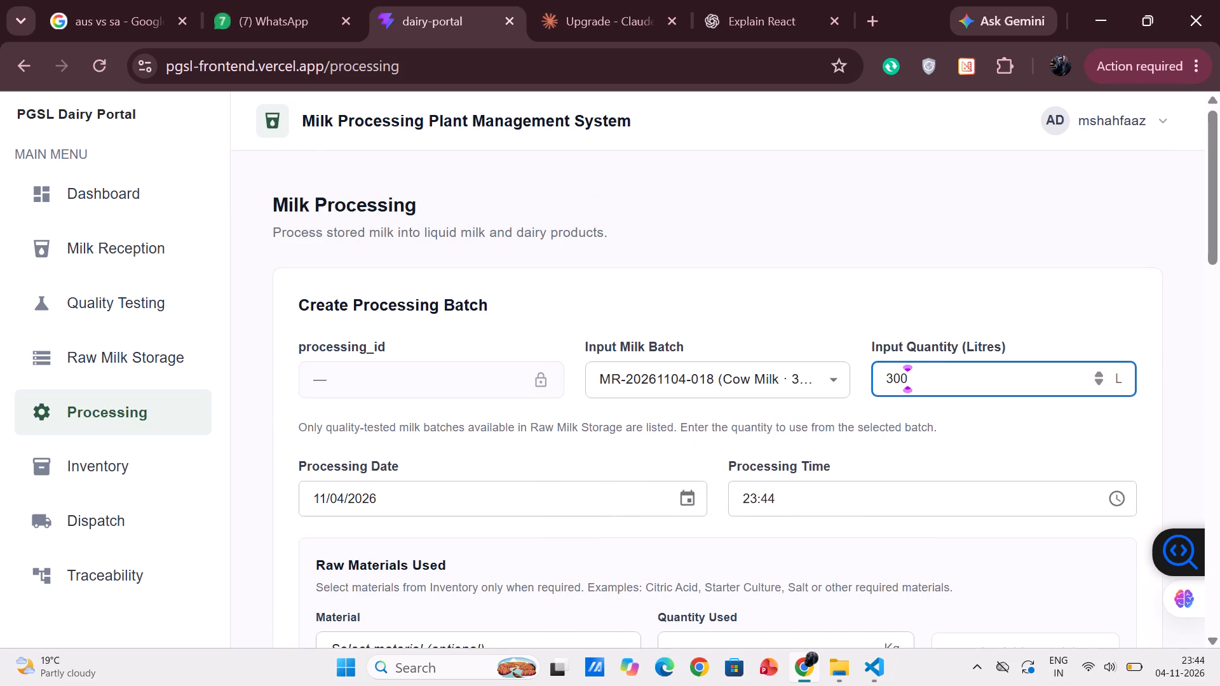
key("0")
Add 20 Kg of Salt to the raw materials used in the processing batch.
scroll(491, 488, "down", 3)
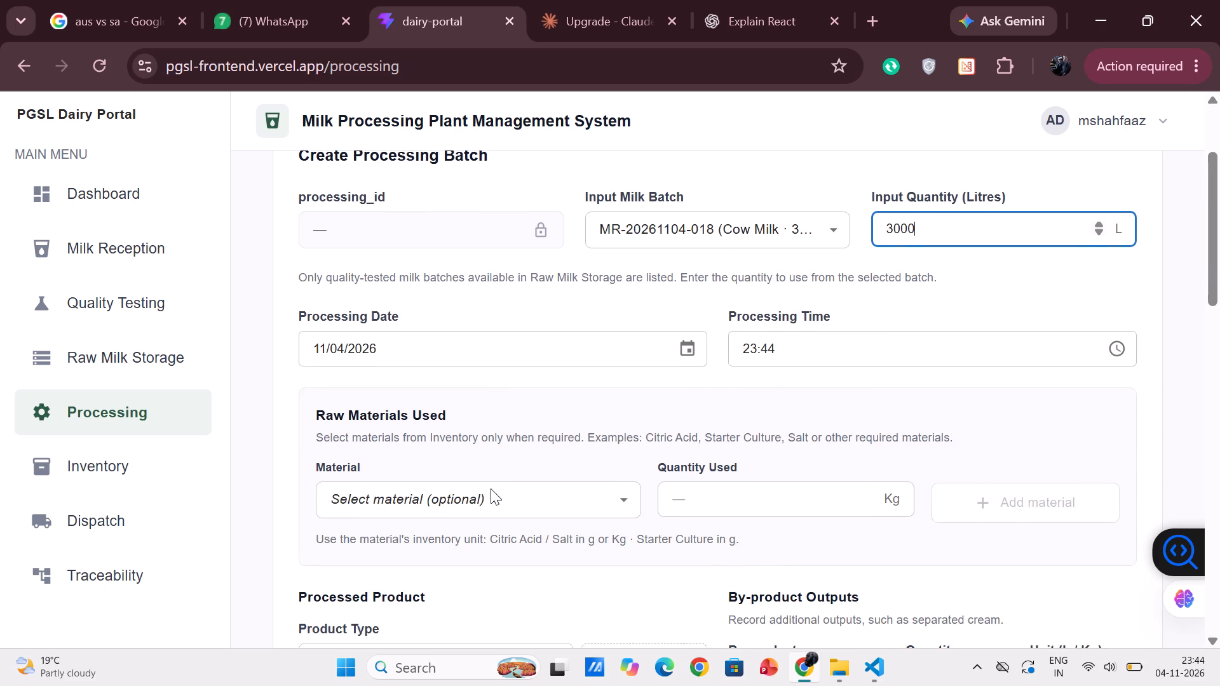
left_click(491, 488)
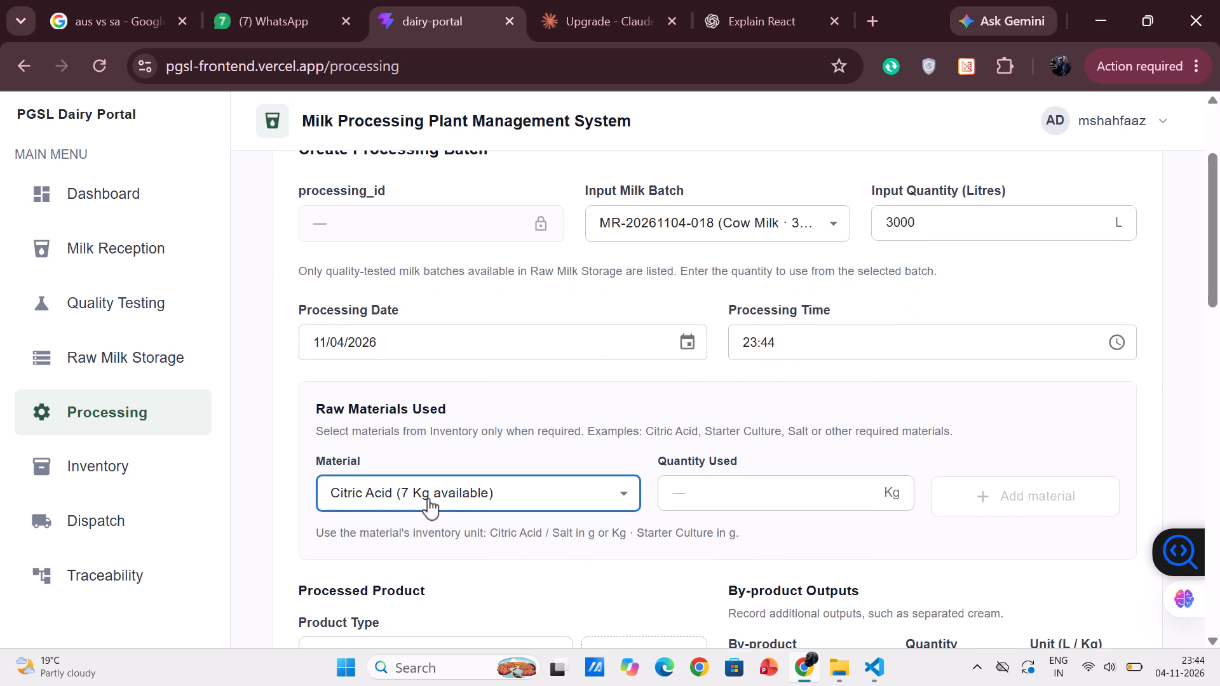
left_click(428, 498)
left_click(423, 504)
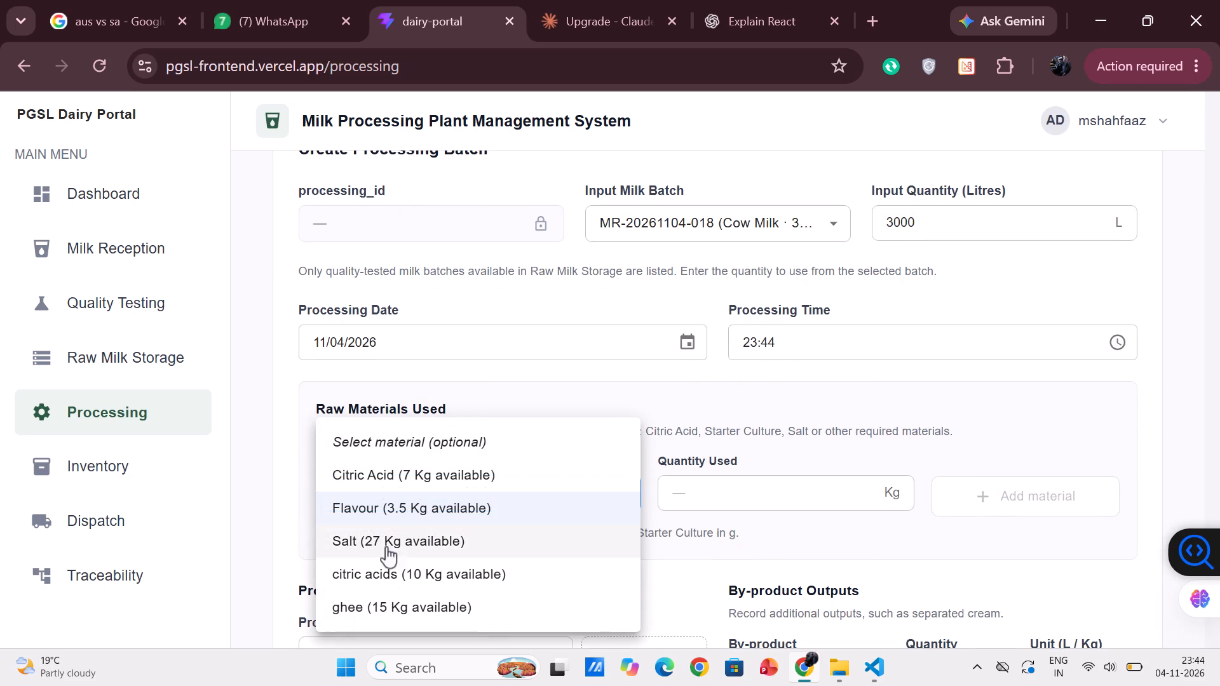
left_click(380, 550)
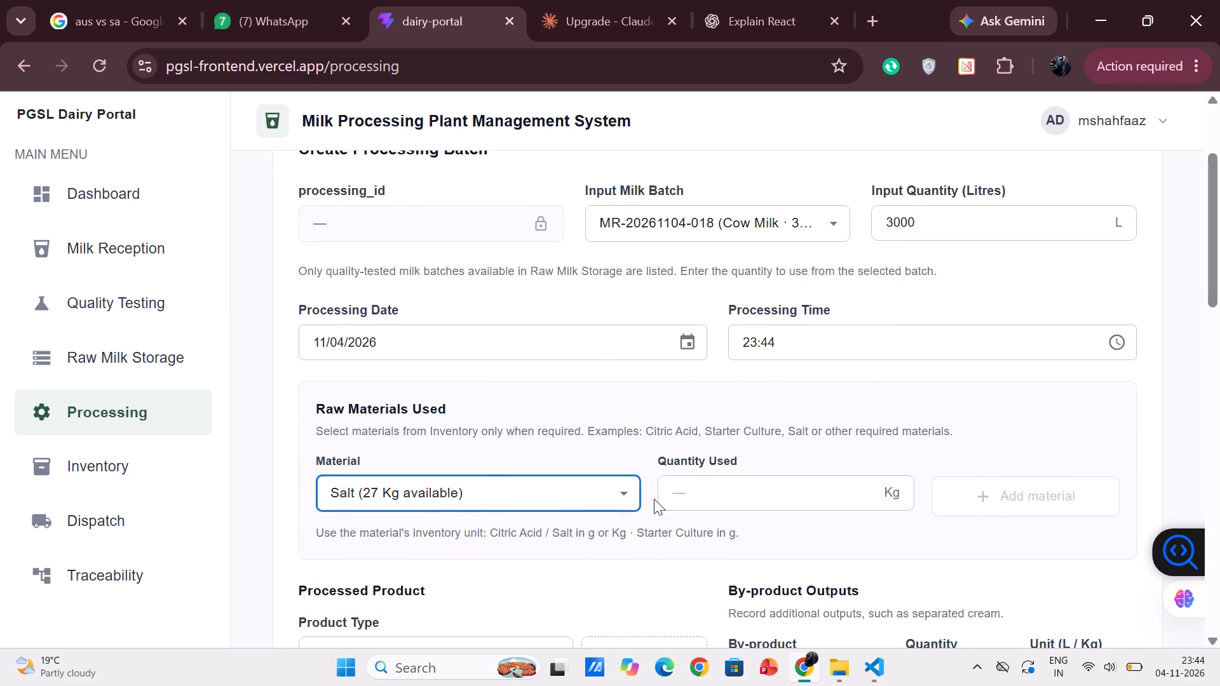
left_click(513, 504)
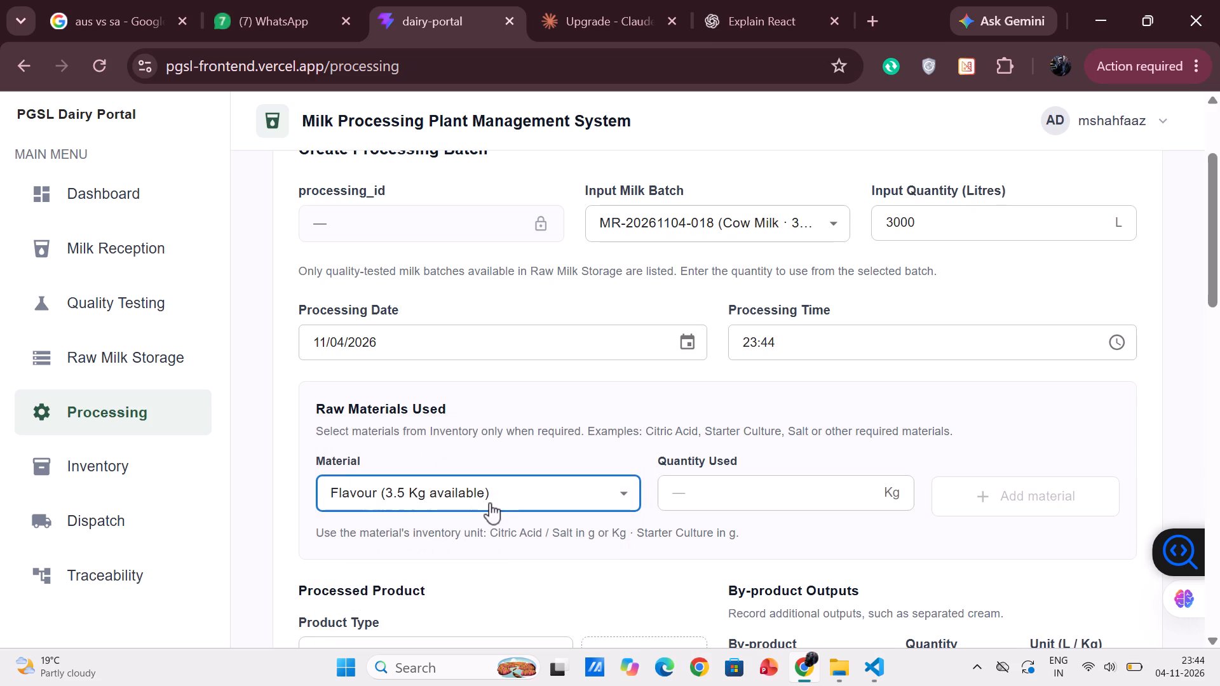
left_click(489, 502)
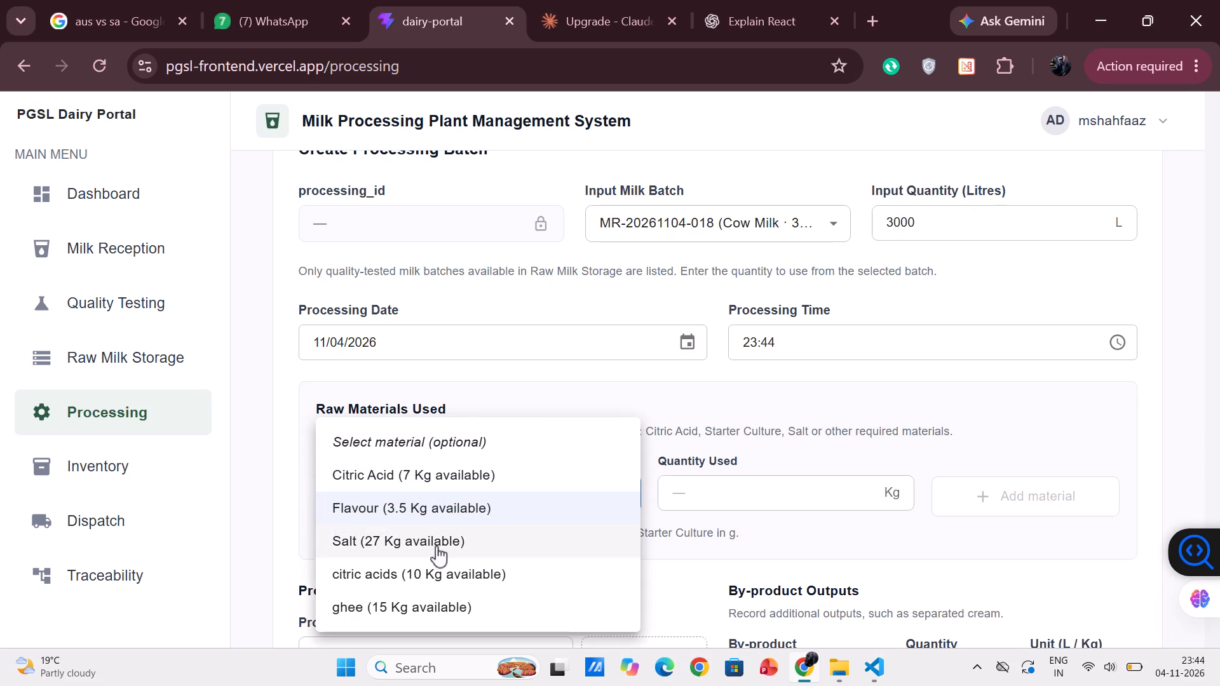
left_click(436, 546)
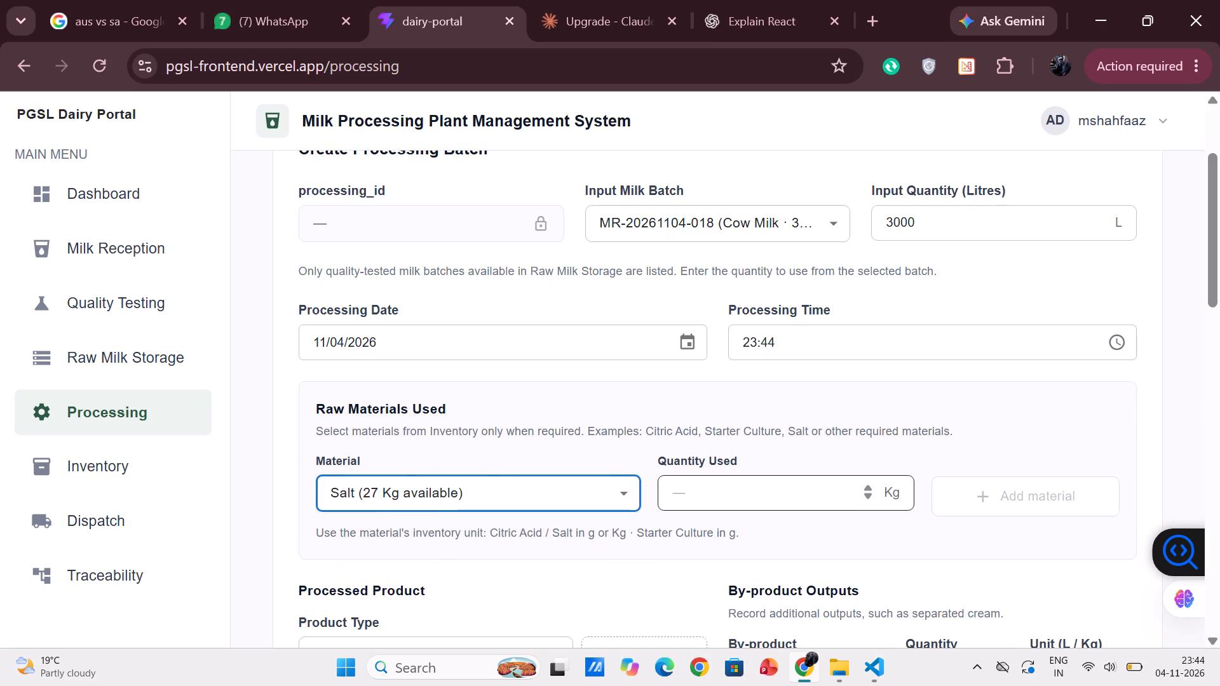
left_click(772, 497)
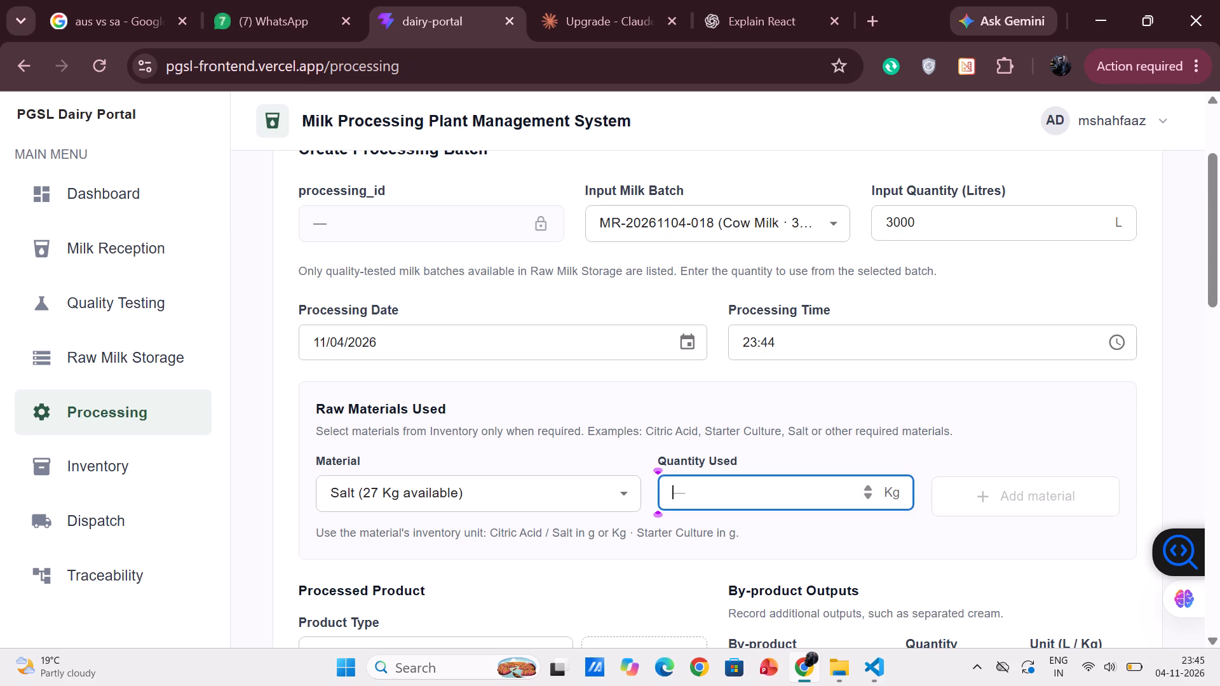
type("20")
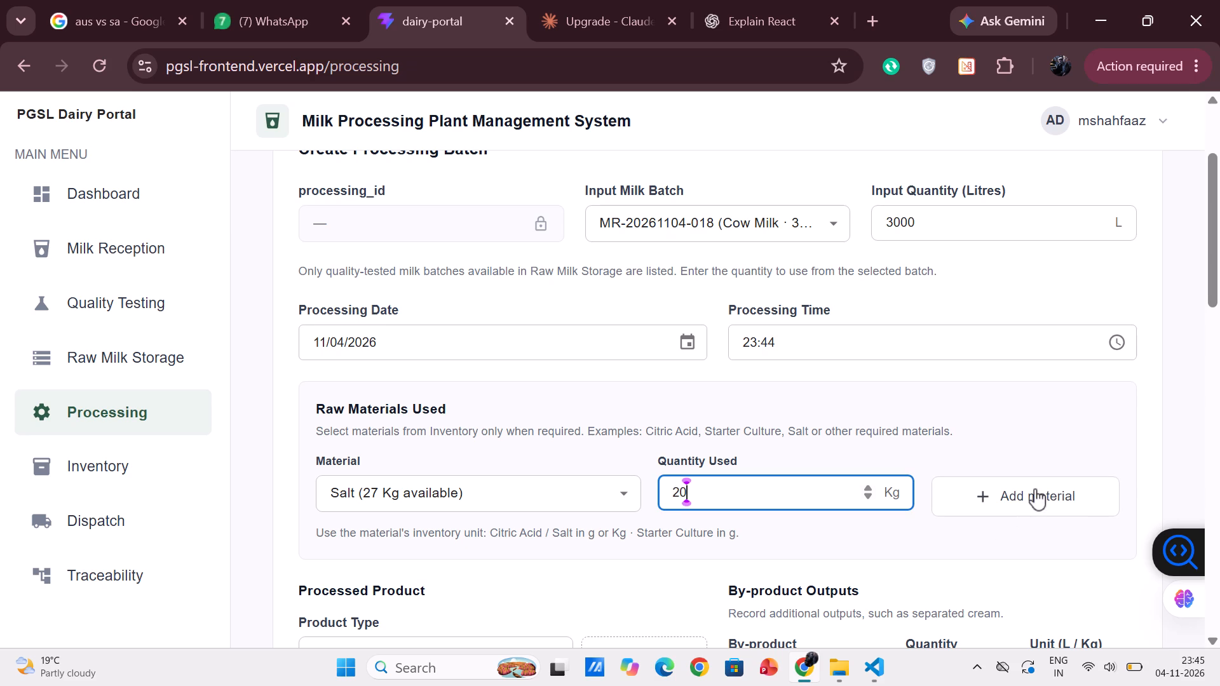
left_click(1034, 488)
Set the processed product type to Paneer.
scroll(1034, 488, "down", 4)
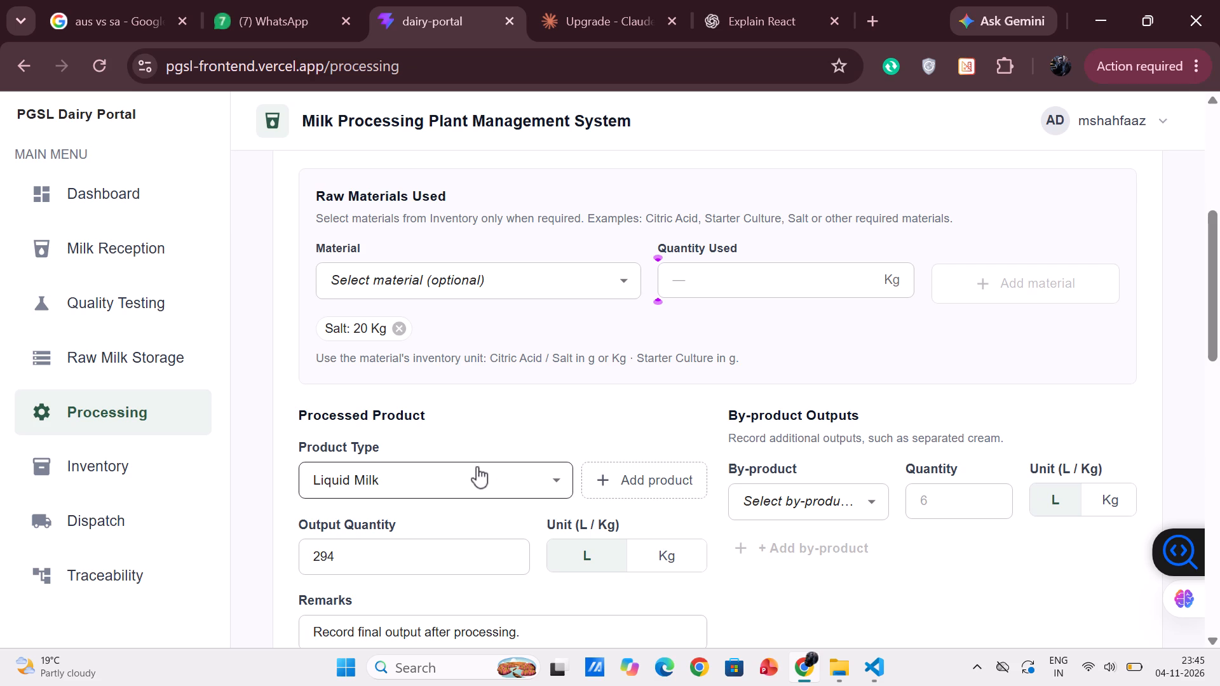
left_click(468, 471)
left_click(419, 484)
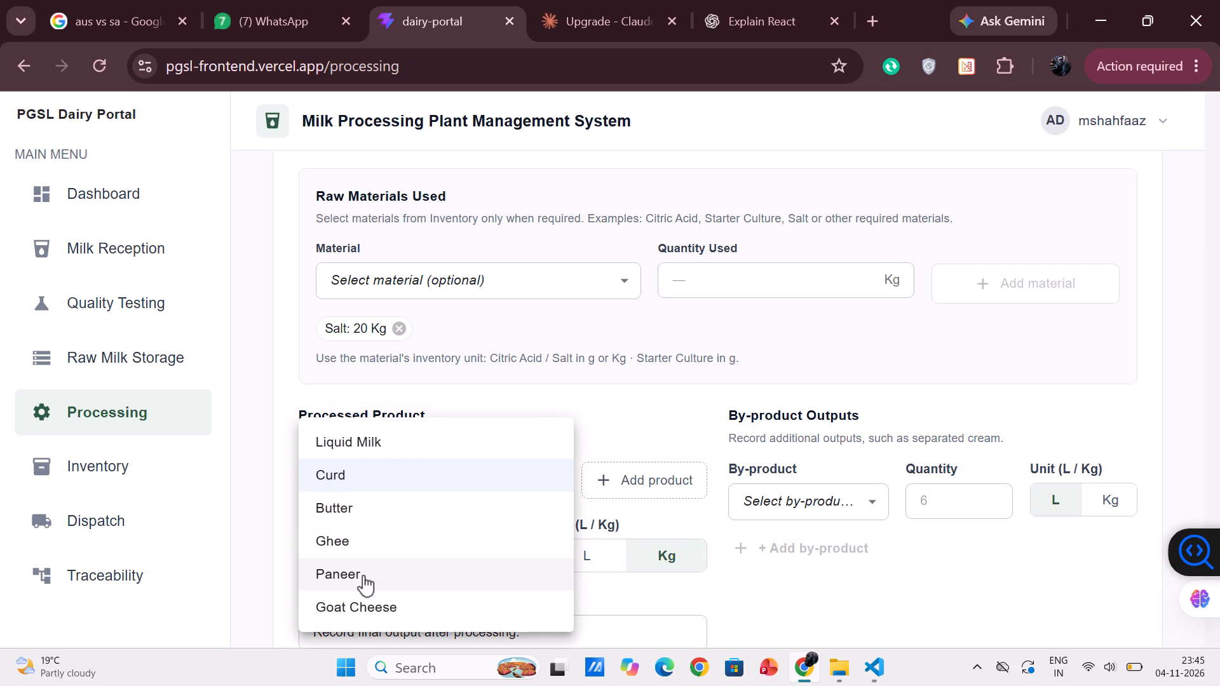
left_click(363, 575)
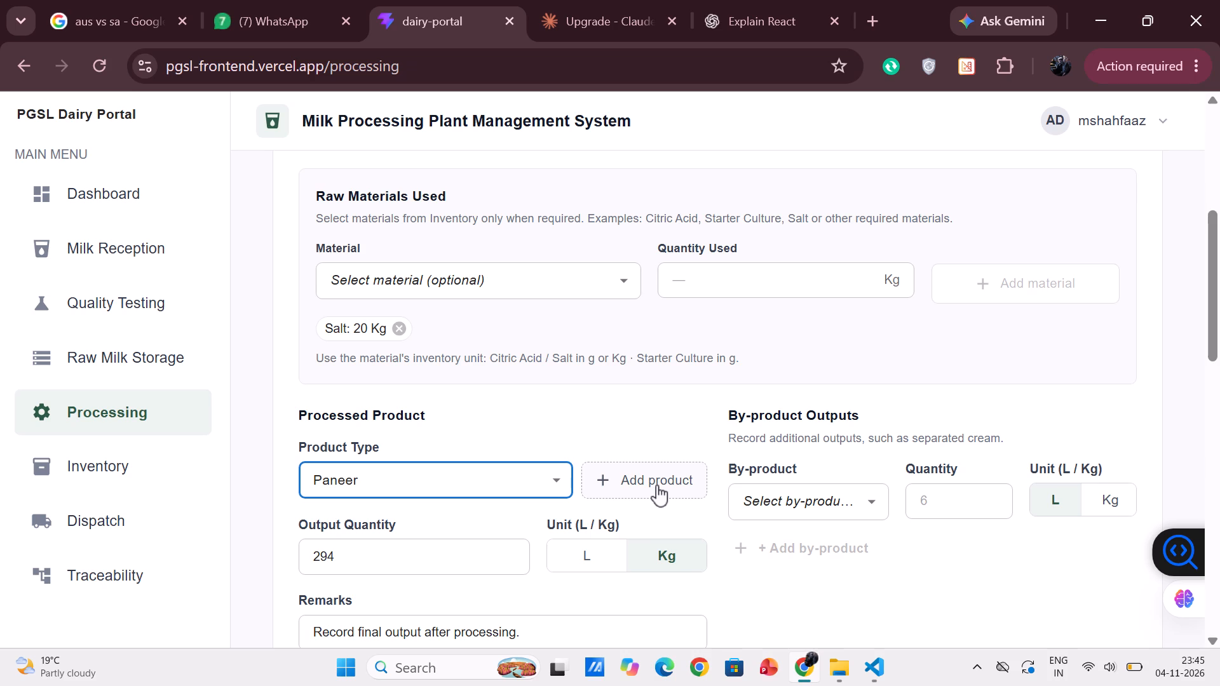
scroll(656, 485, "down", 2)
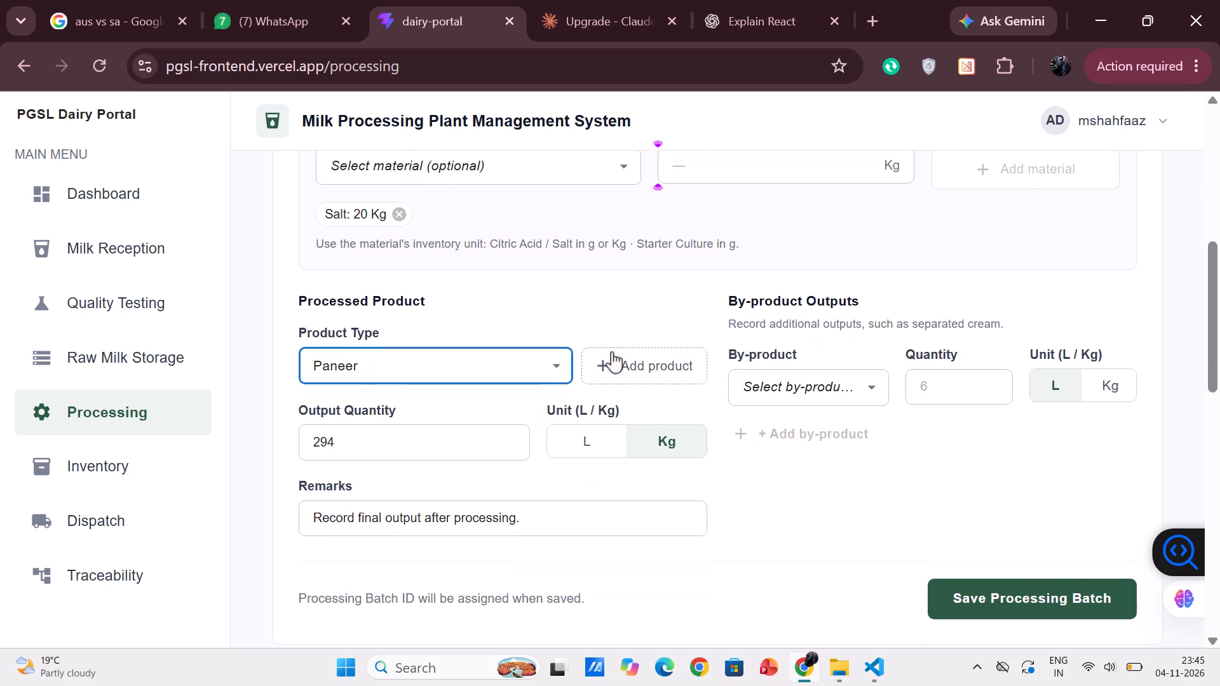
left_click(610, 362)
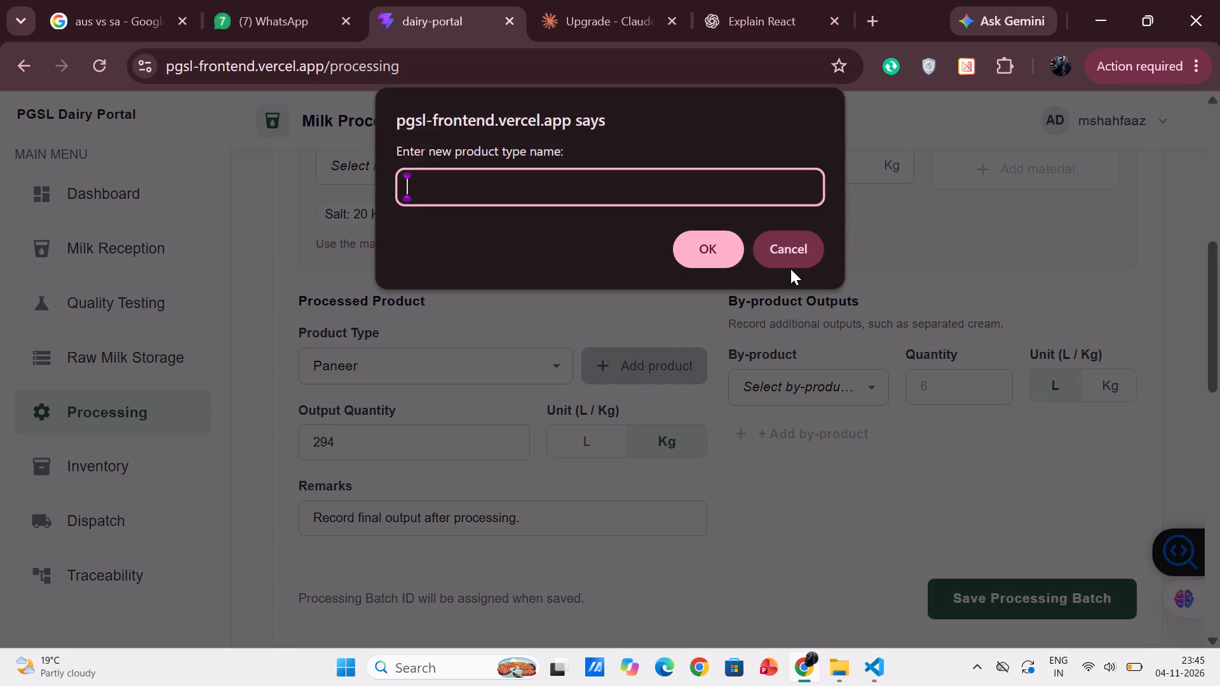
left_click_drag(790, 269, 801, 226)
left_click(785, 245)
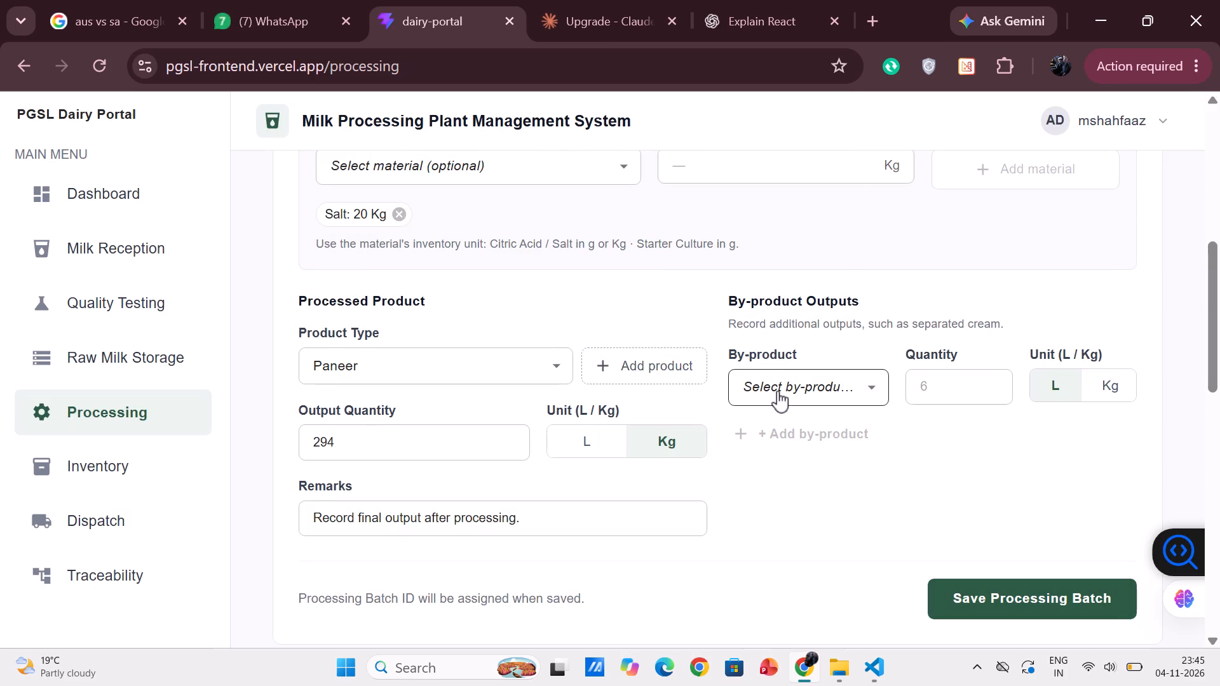
Open the choice of by-products for the processing batch's additional outputs.
left_click(777, 391)
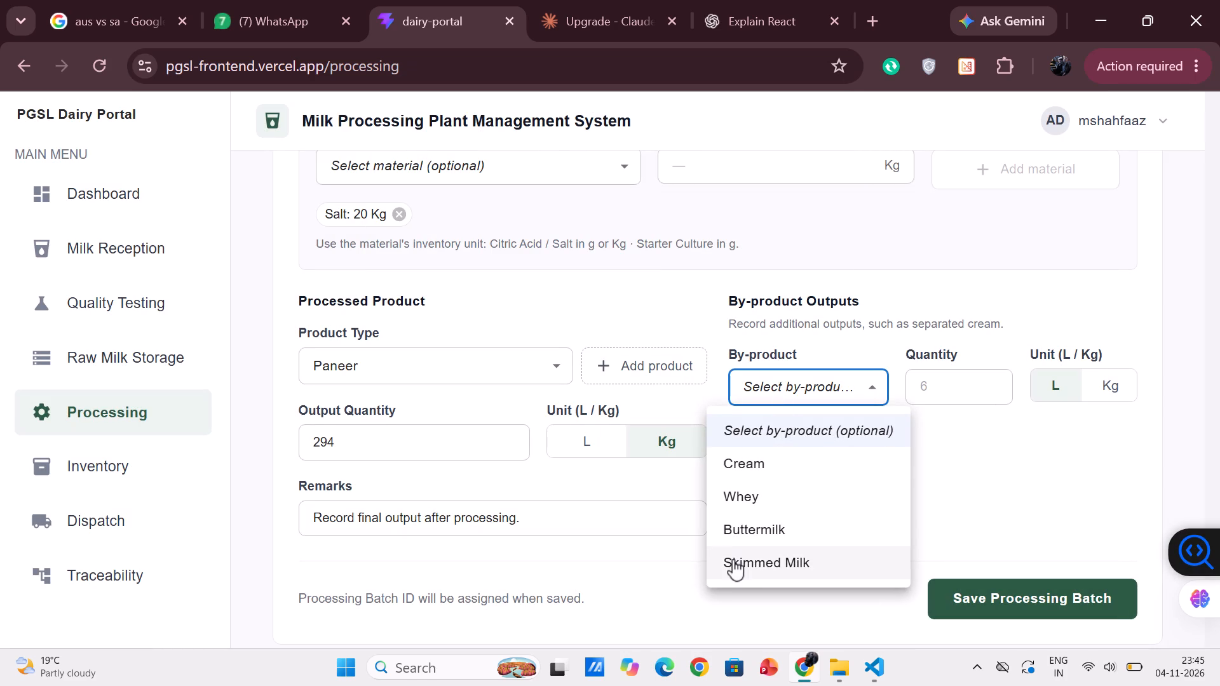
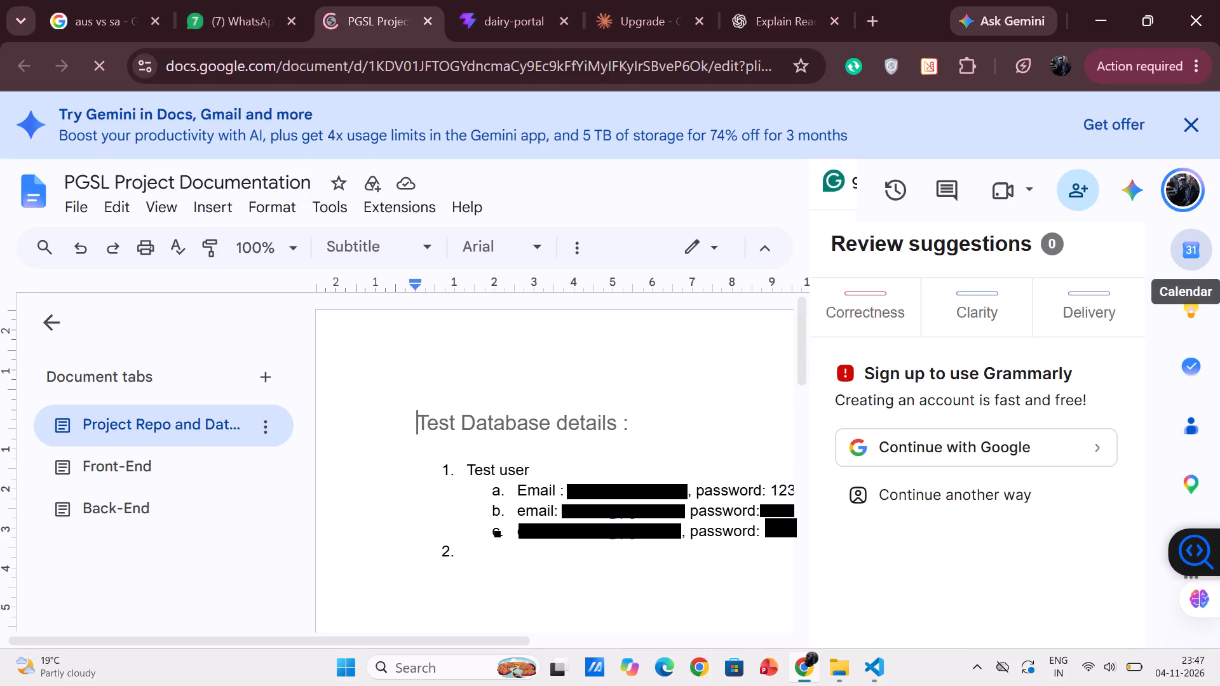
Select the whole Test user entry with its three login lines under Test Database details in the project documentation.
left_click_drag(464, 471, 823, 555)
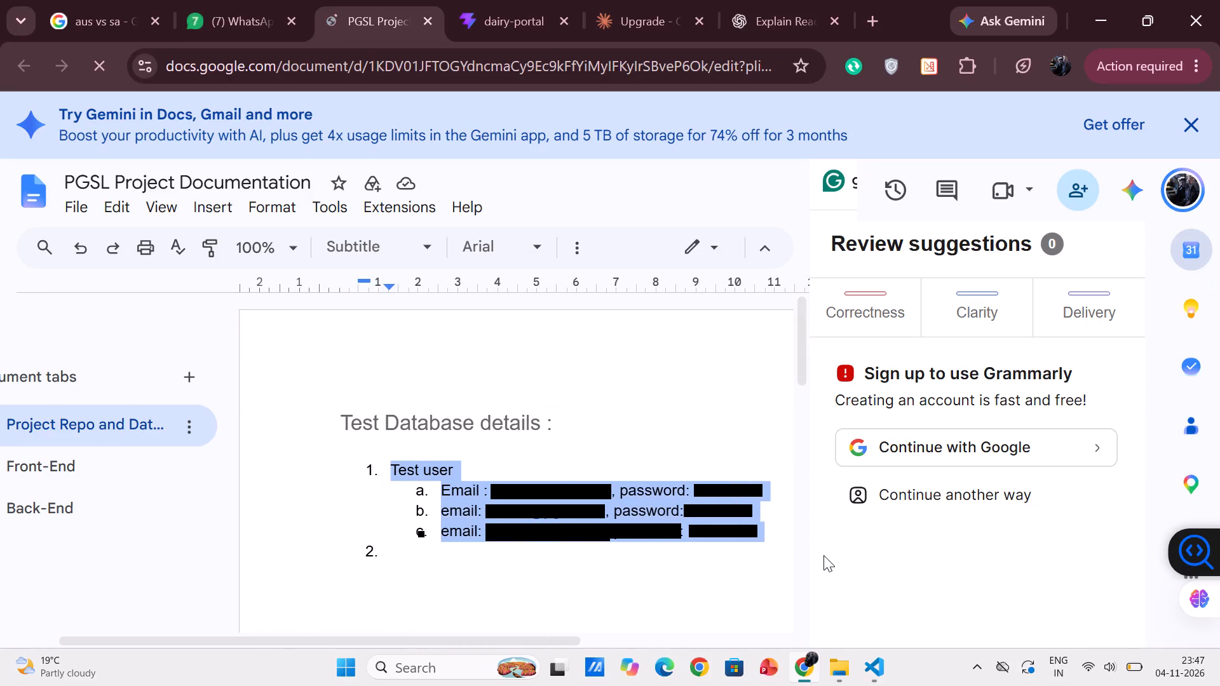
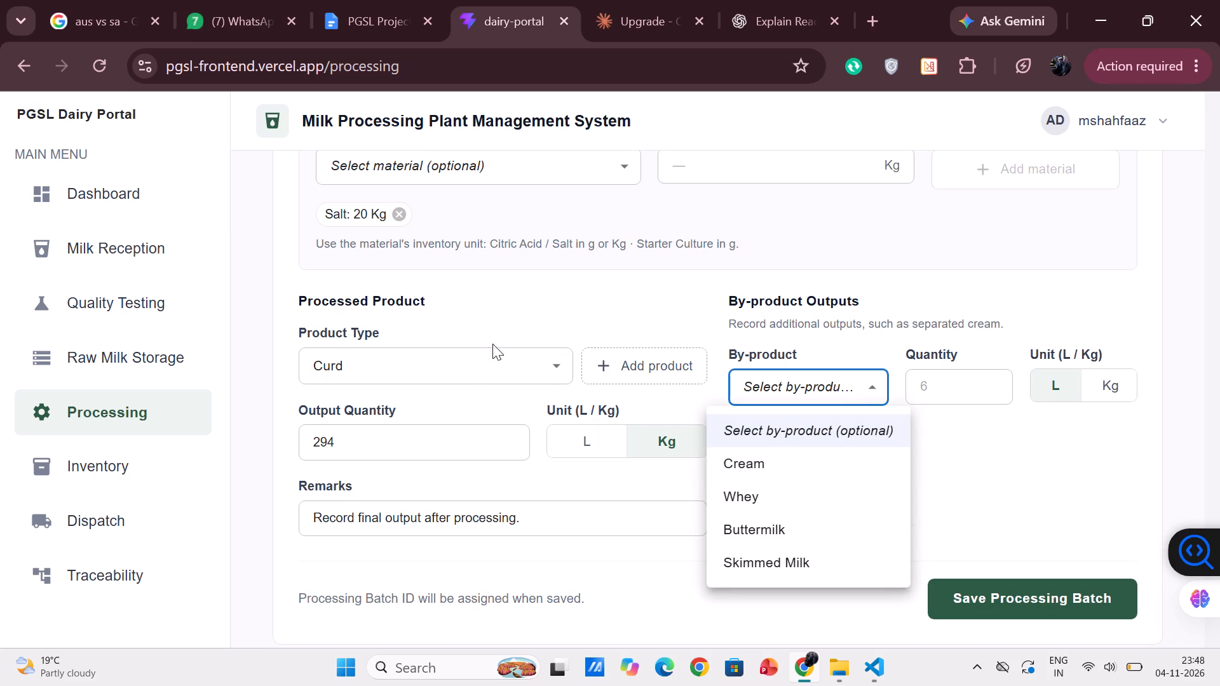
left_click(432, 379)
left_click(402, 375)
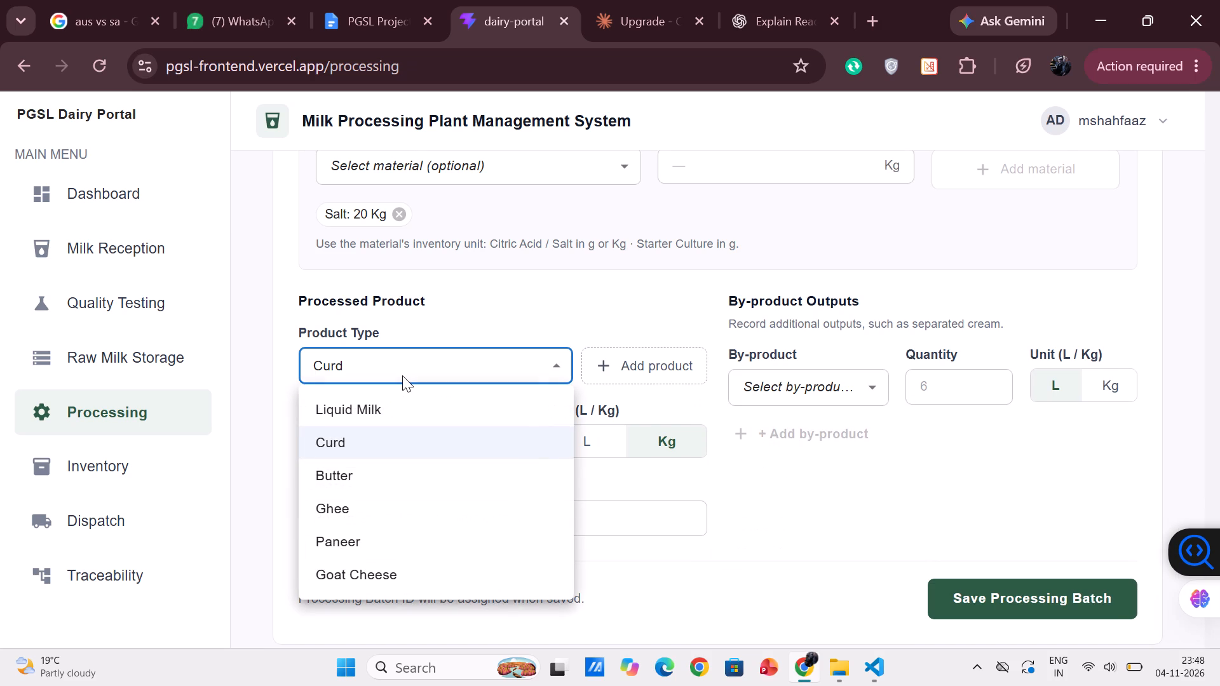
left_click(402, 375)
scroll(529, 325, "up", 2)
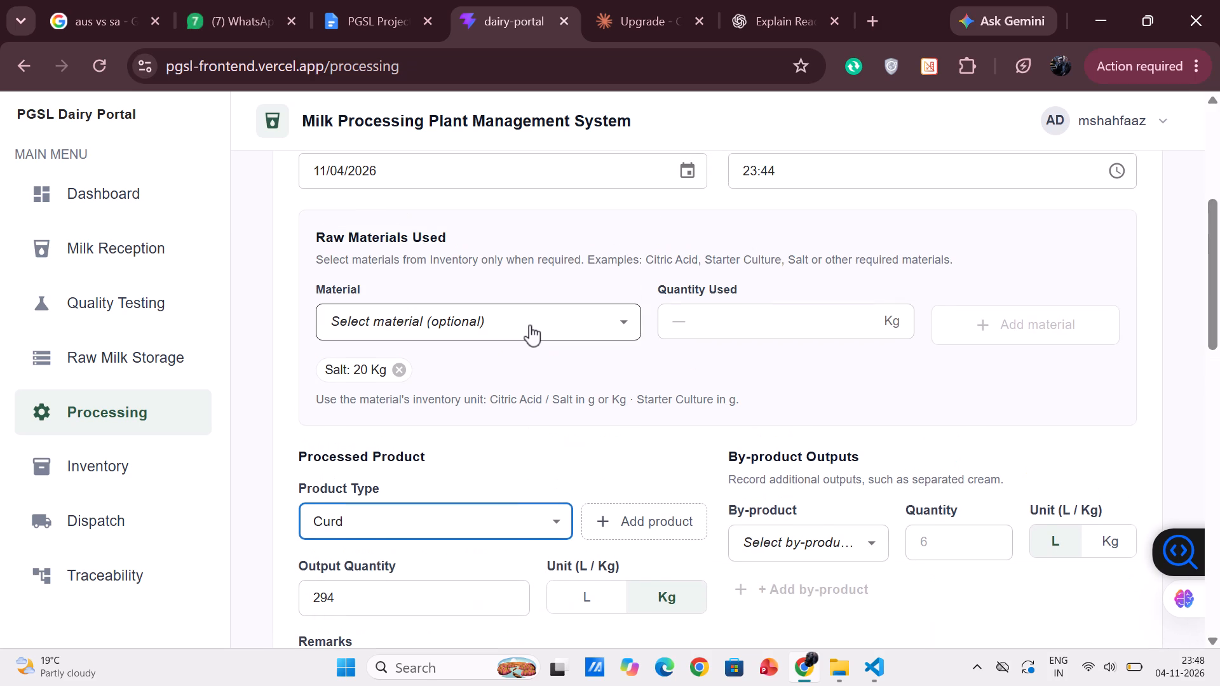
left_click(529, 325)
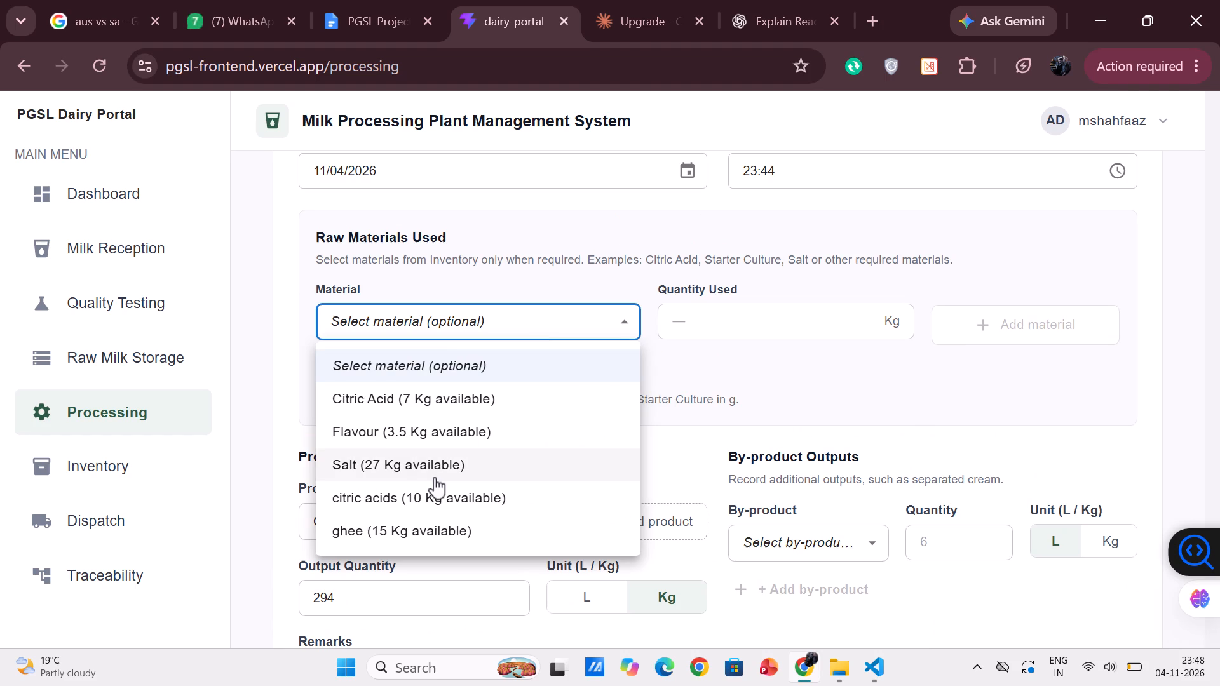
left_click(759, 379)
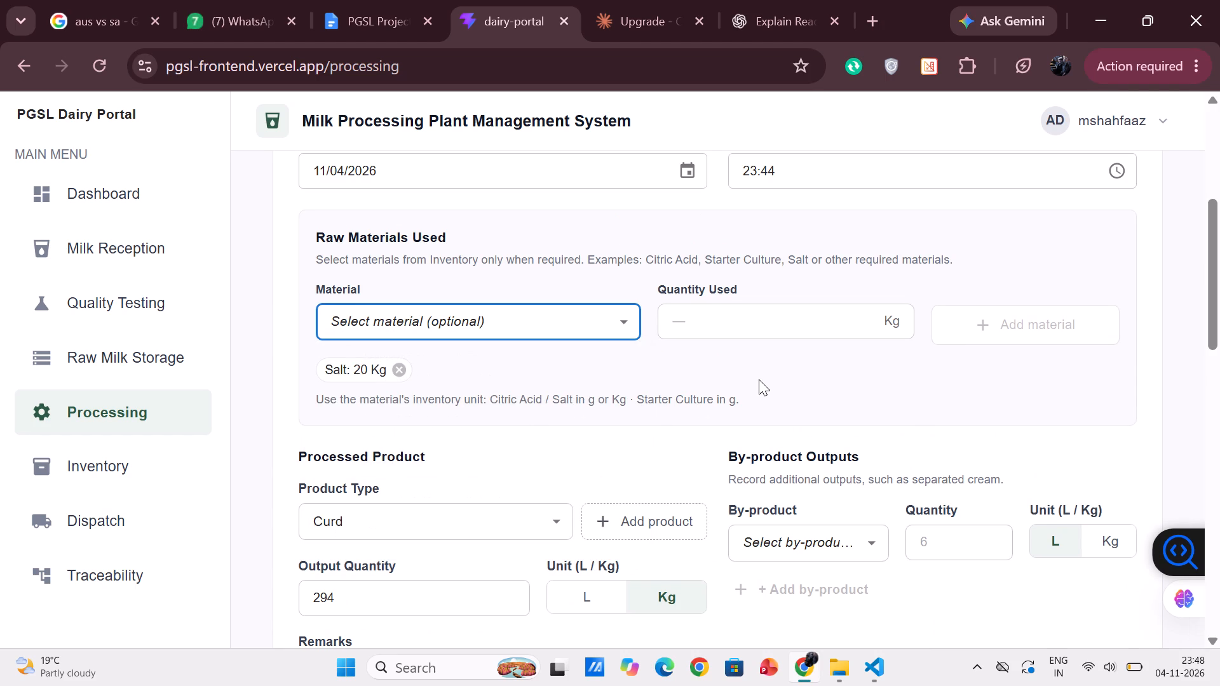
Enter Cream as the by-product with a quantity of 20 Kg.
scroll(759, 379, "down", 1)
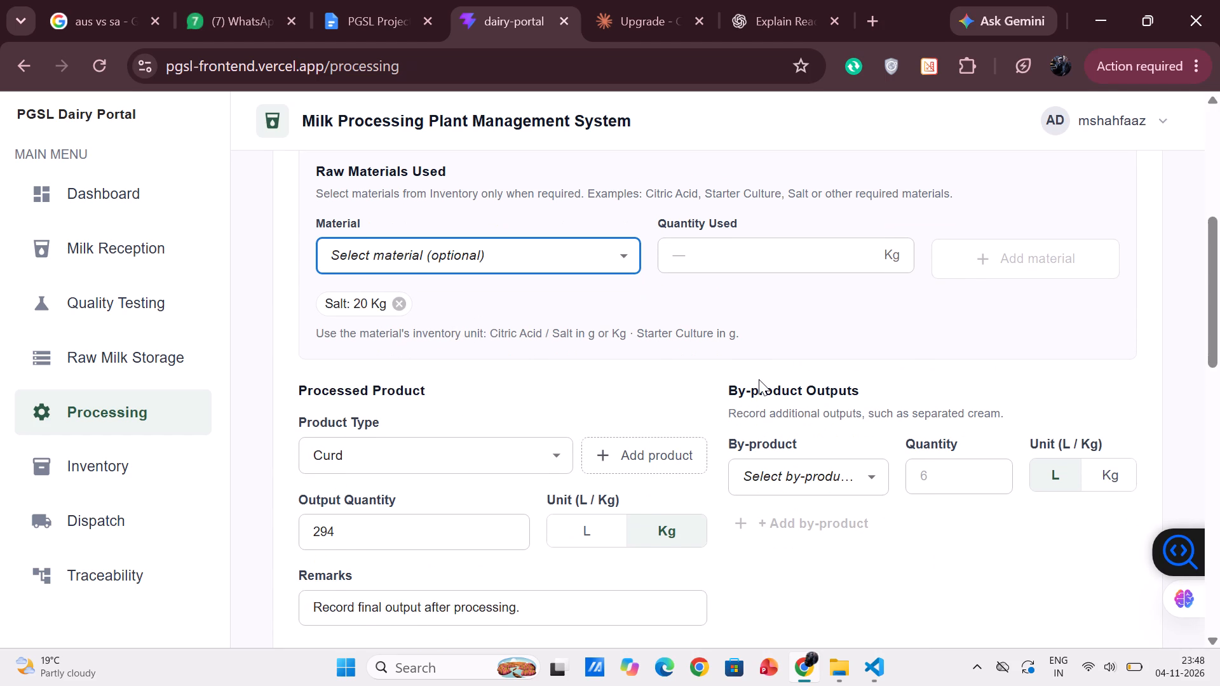
left_click(797, 488)
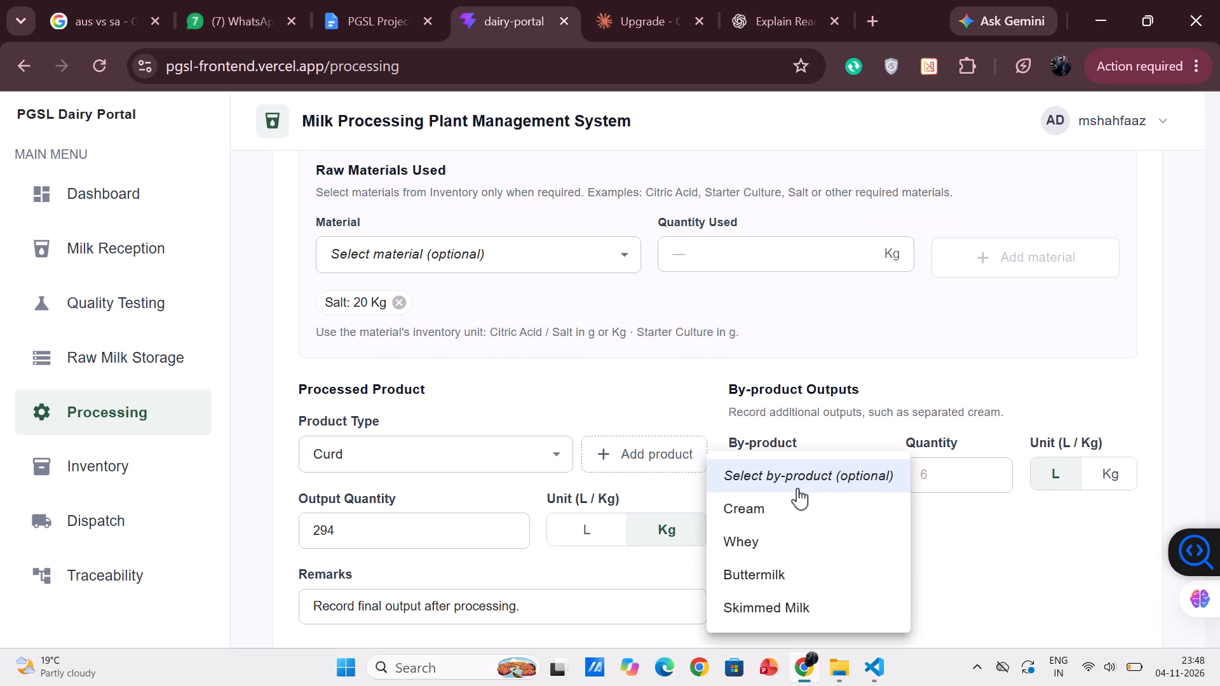
left_click(766, 514)
left_click(916, 481)
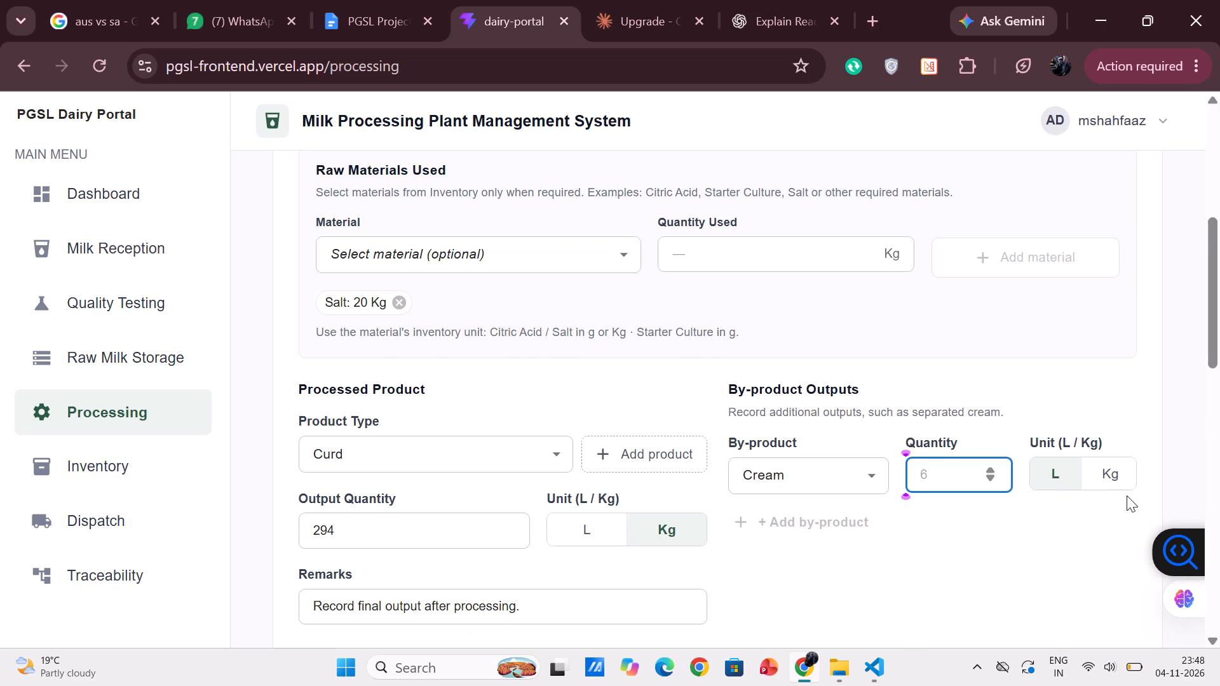
type("10")
key("BackSpace")
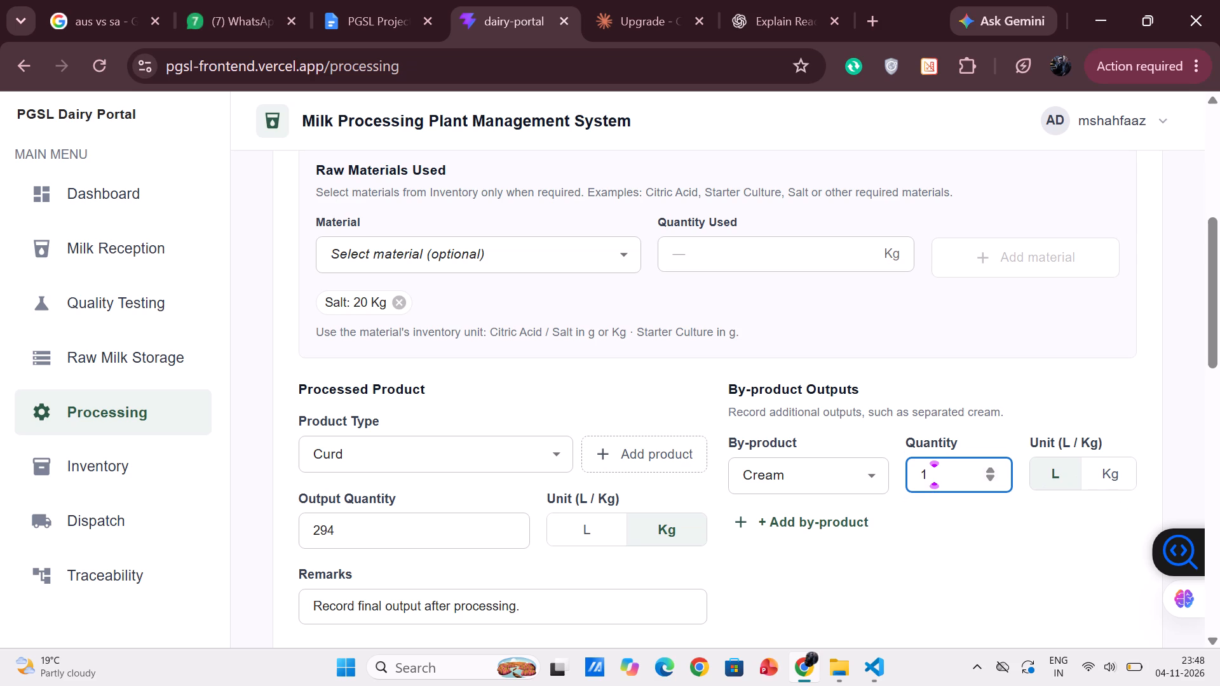
type("20")
key("BackSpace")
key("BackSpace")
type("18")
key("BackSpace")
key("BackSpace")
type("1+20")
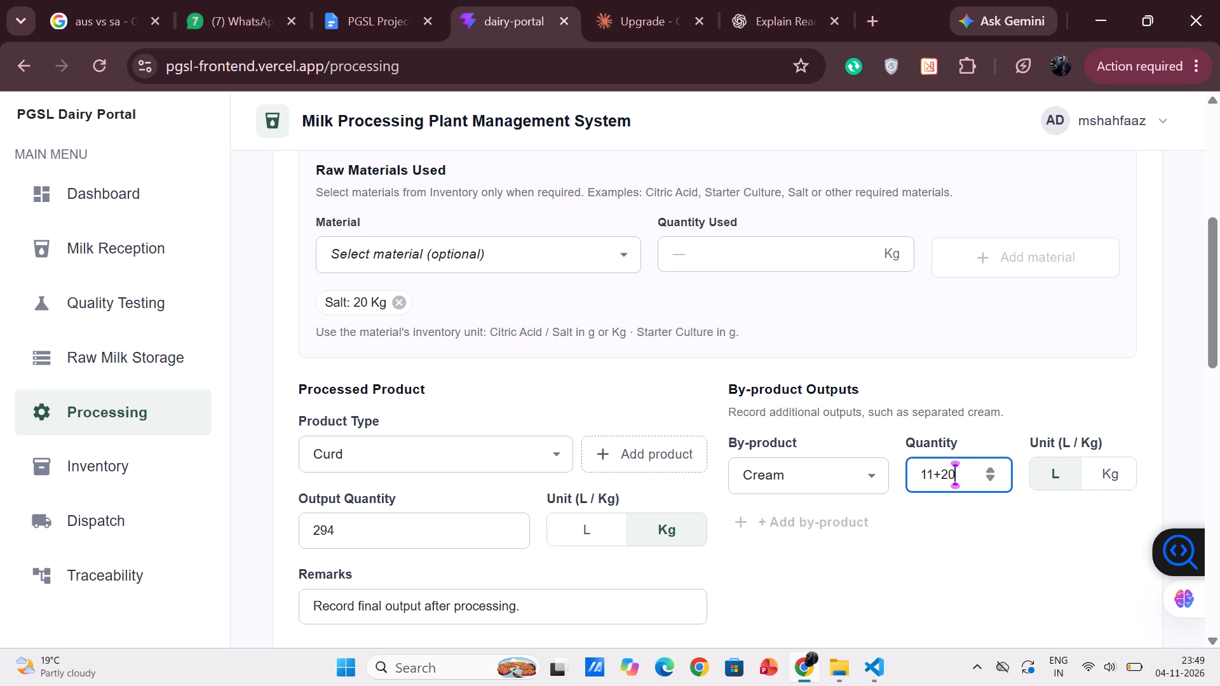
key("BackSpace")
key("BackSpace")
key("BackSpace")
key("BackSpace")
key("BackSpace")
type("20")
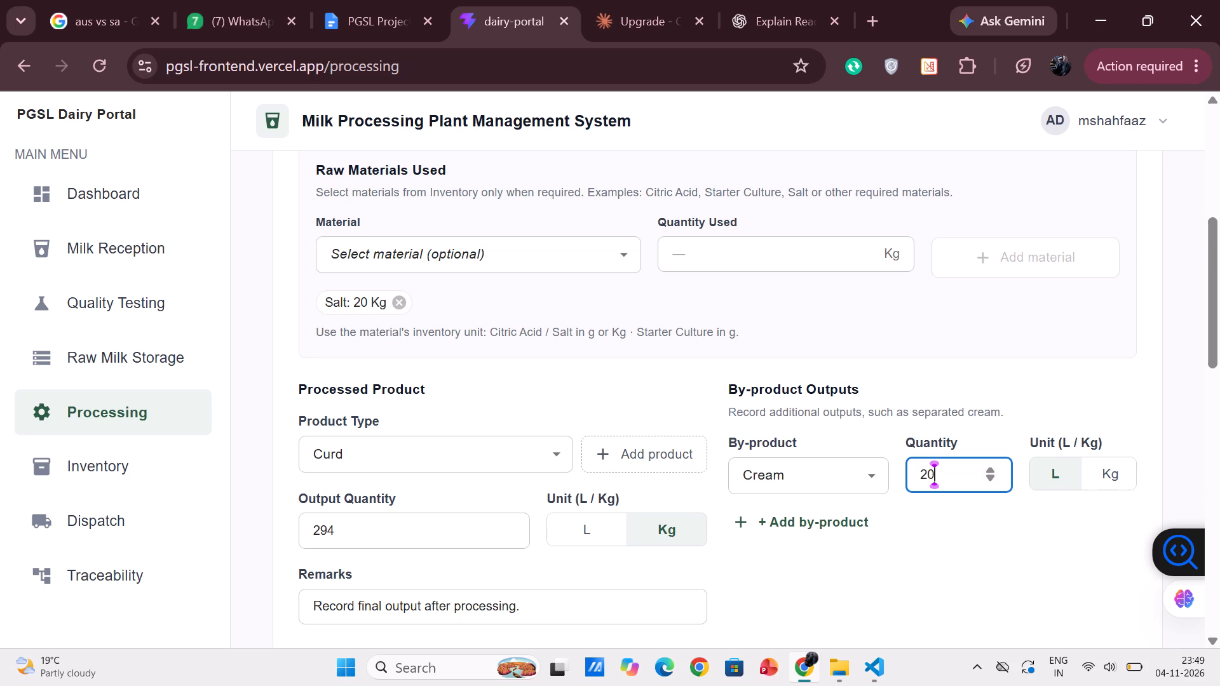
left_click(1121, 476)
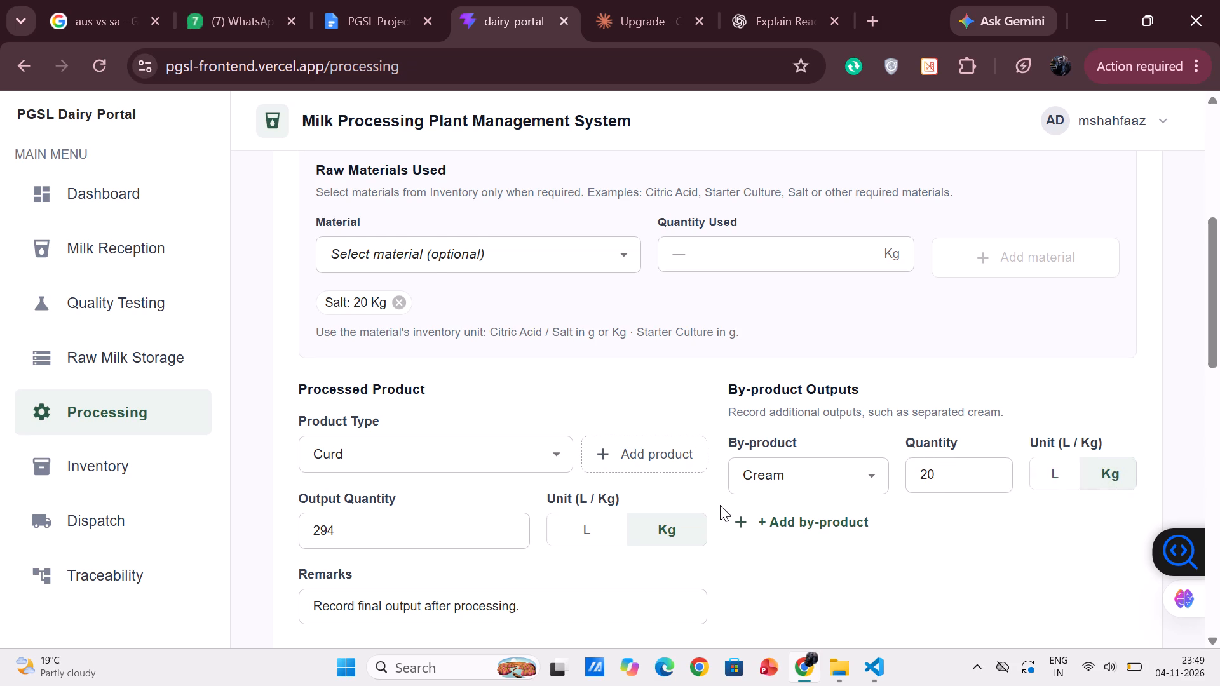
Set the output quantity of the processed product to 2000 Kg.
scroll(720, 505, "down", 1)
left_click(402, 454)
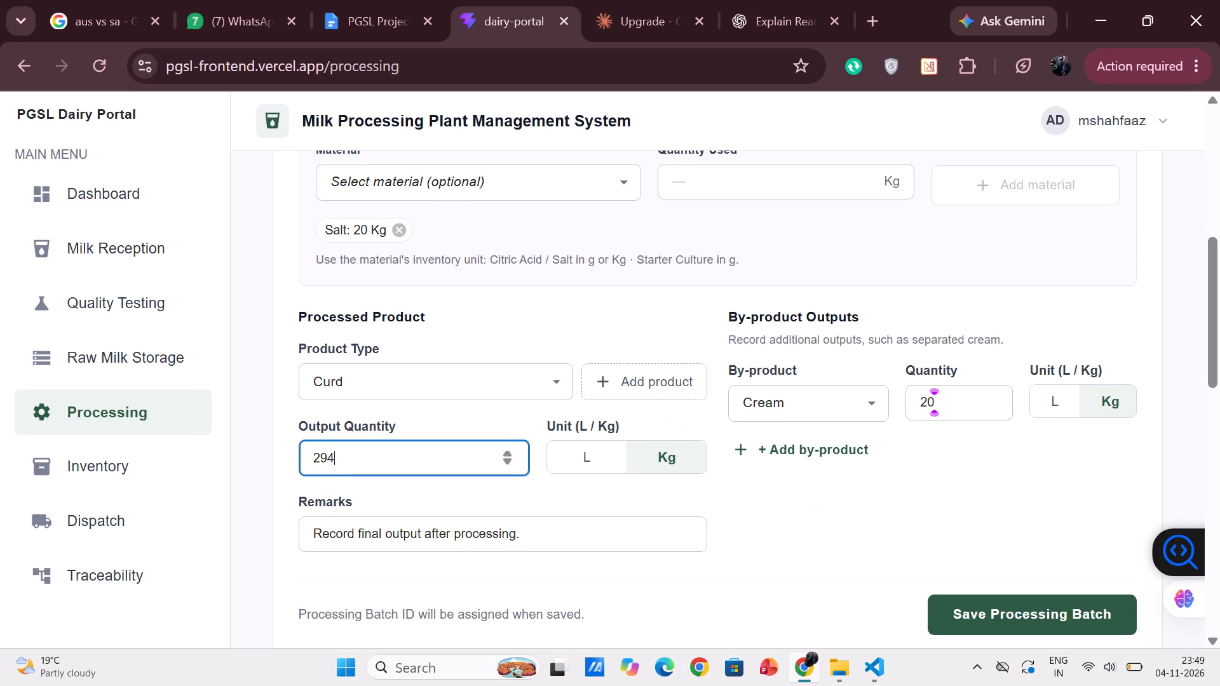
key("BackSpace")
key("BackSpace")
key("BackSpace")
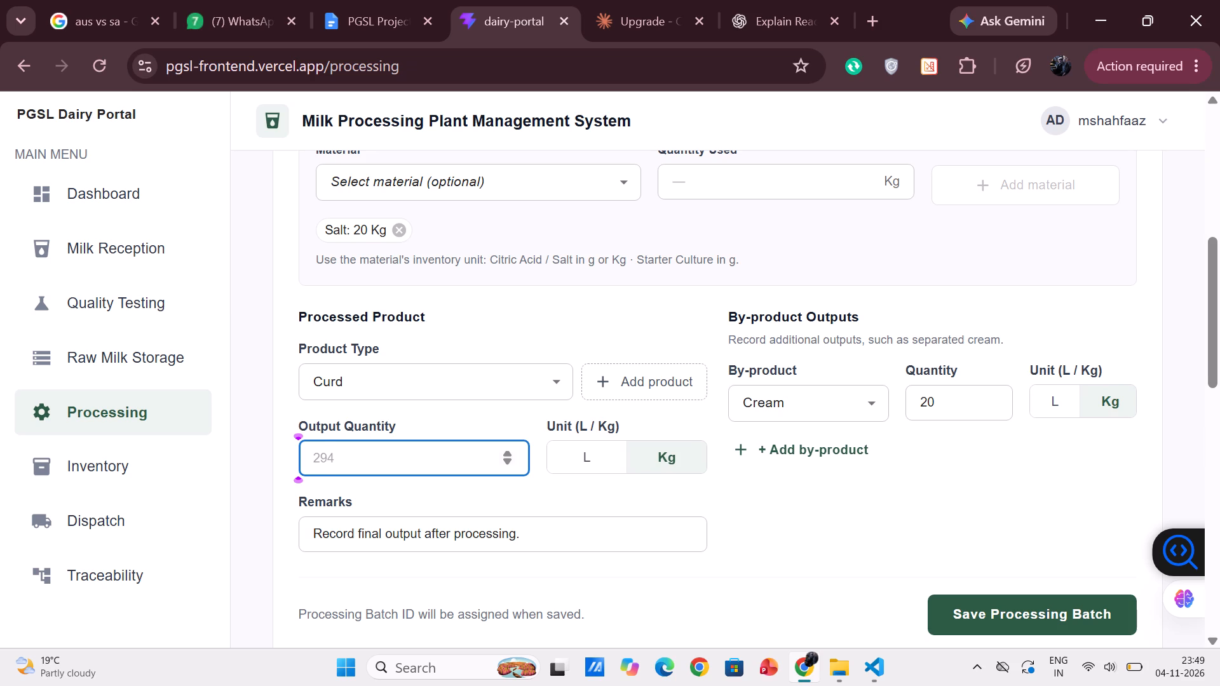
type("2000")
Remove the 20 Kg Salt entry from the raw materials used and enter Salt with a quantity of 27 Kg instead.
scroll(600, 455, "up", 1)
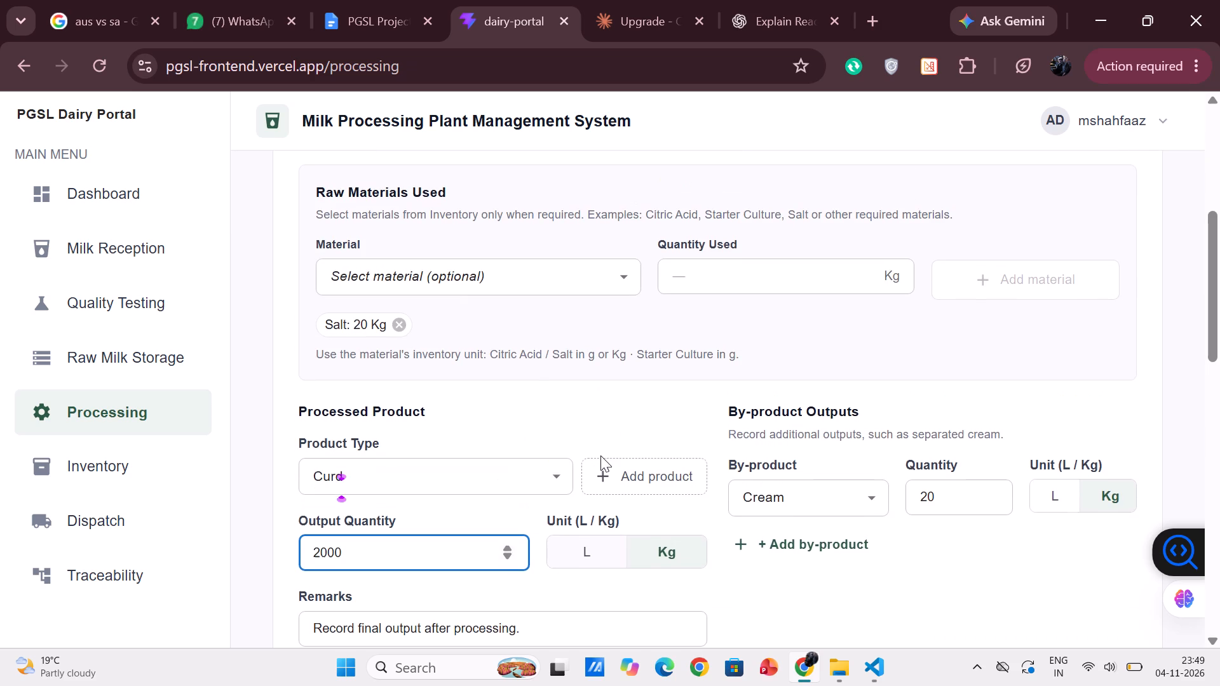
left_click(452, 273)
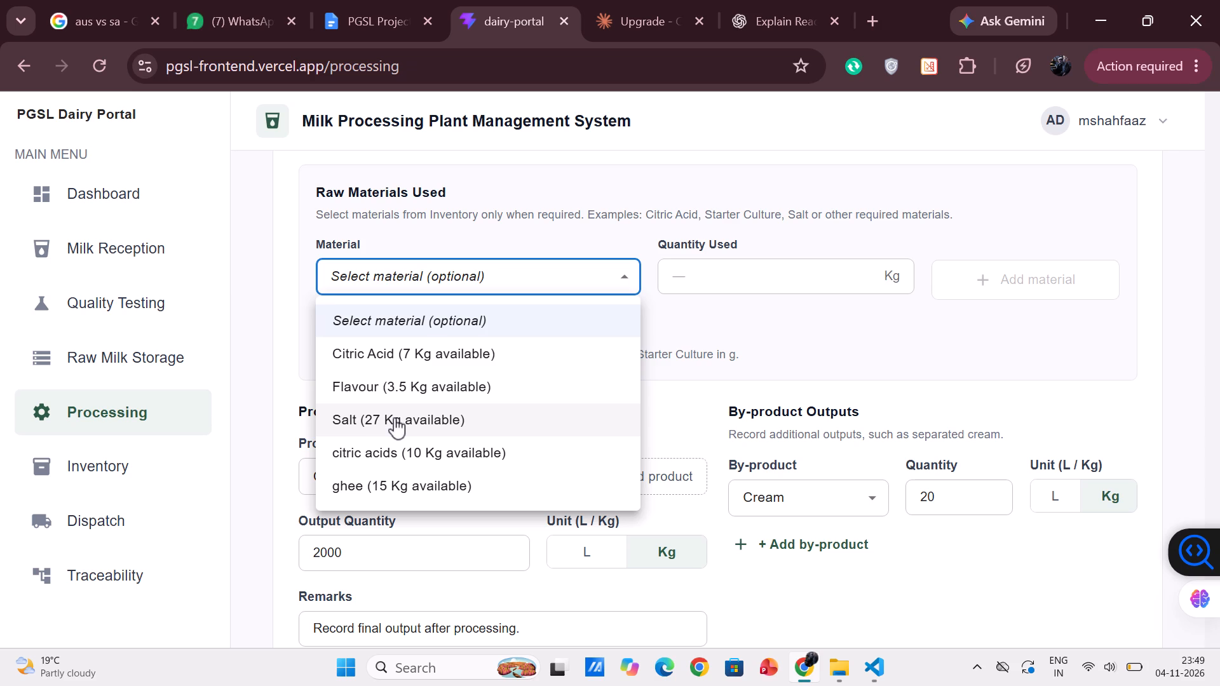
left_click(394, 417)
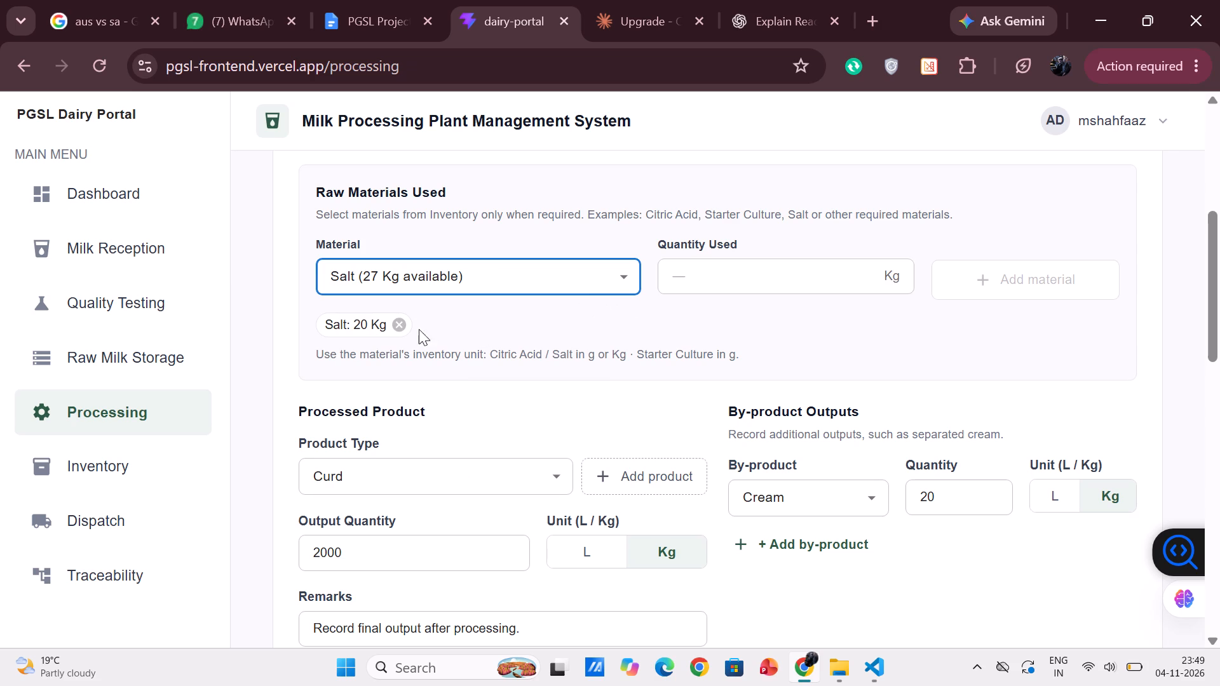
left_click(393, 321)
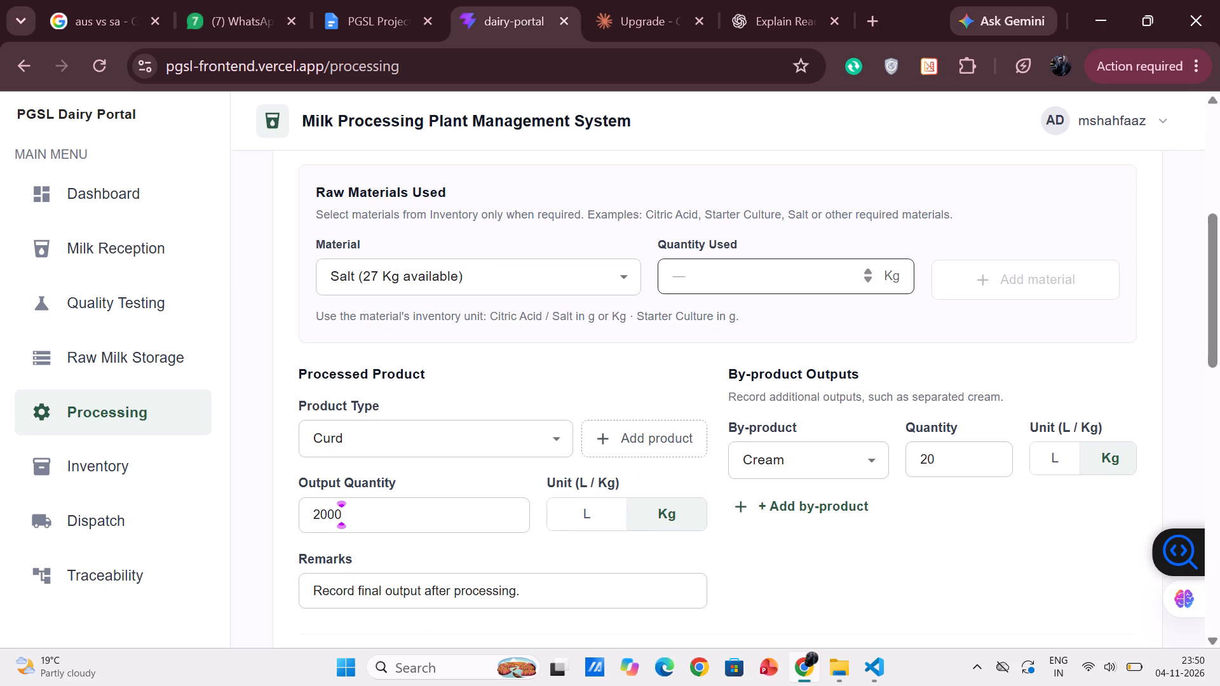
left_click(676, 276)
type("27")
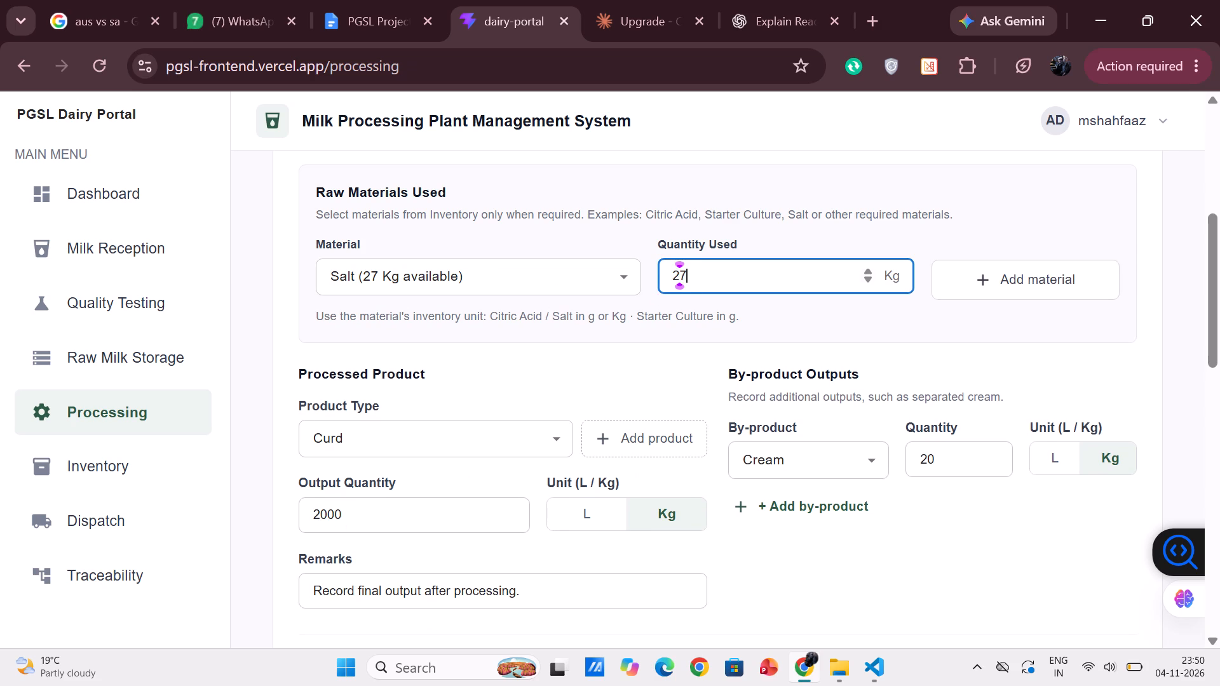
Add the entered 20 Kg of Cream to the batch's by-product outputs.
scroll(389, 415, "down", 1)
left_click(517, 328)
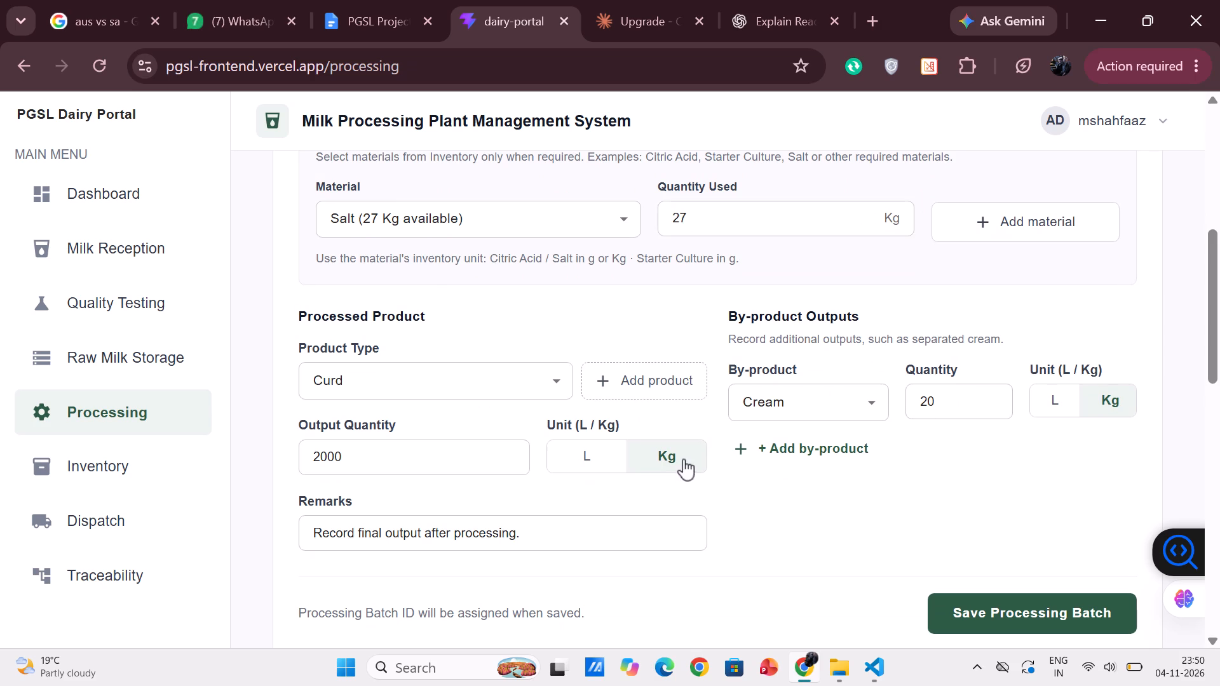
left_click(794, 441)
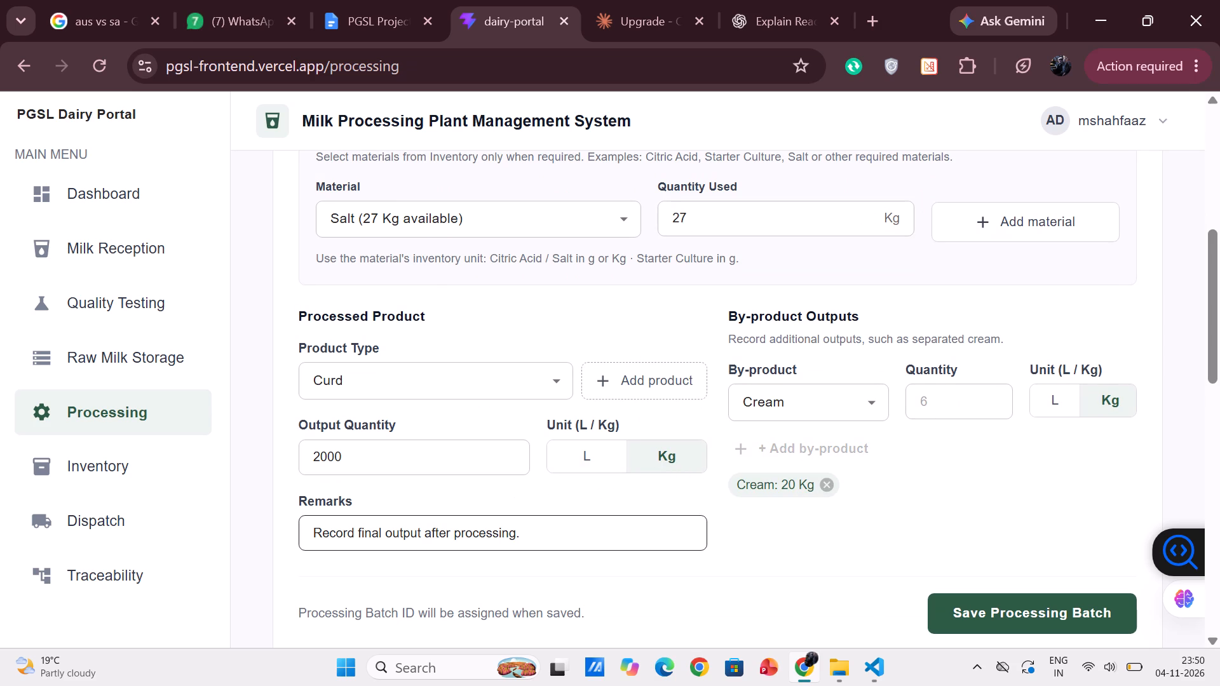
Review the batch form's product and by-product entries and the list of recent processing batches.
scroll(430, 528, "down", 3)
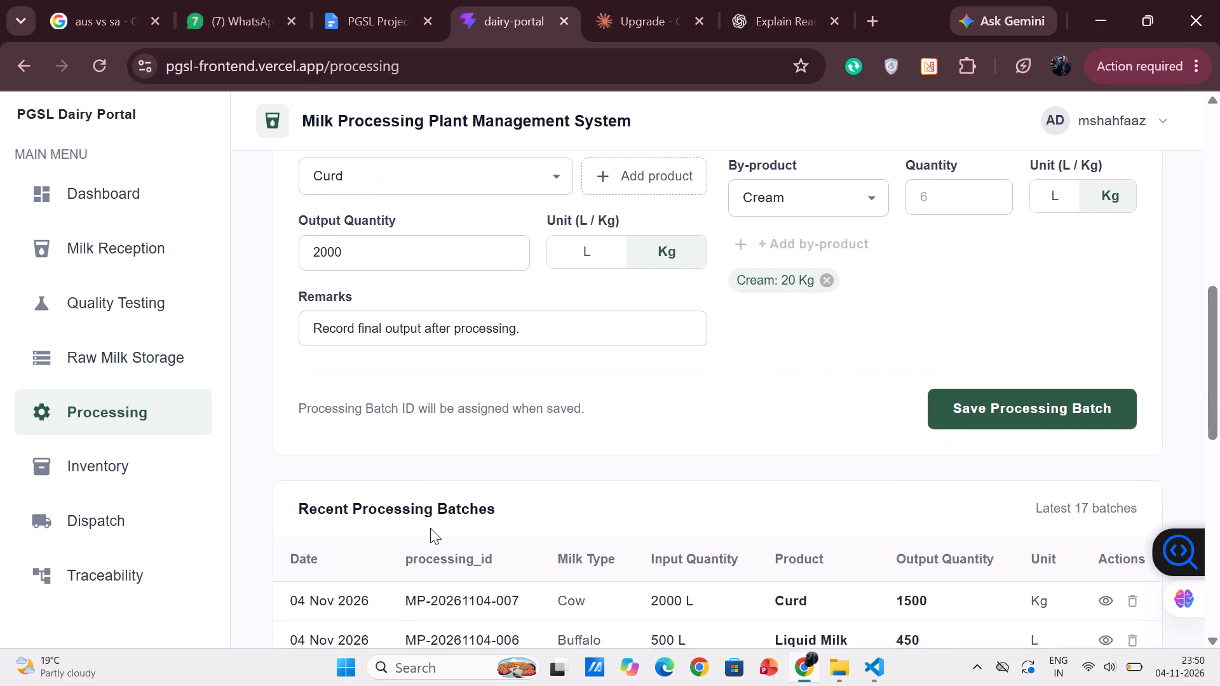
scroll(430, 528, "down", 2)
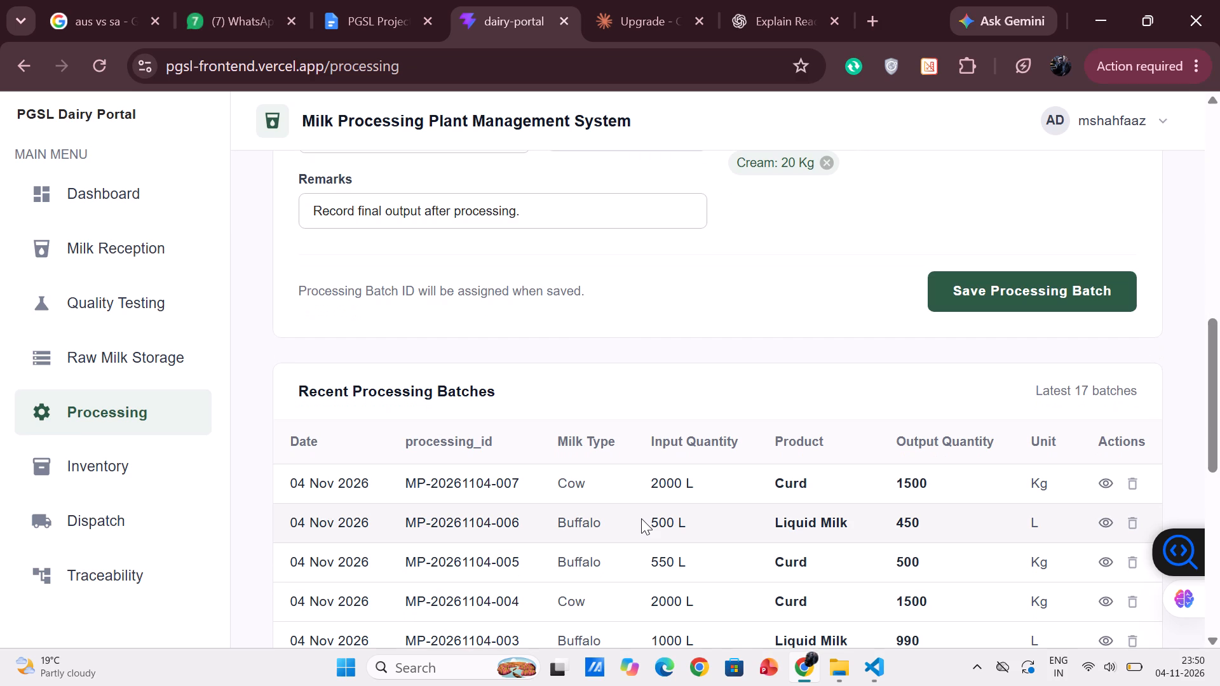
scroll(641, 518, "up", 1)
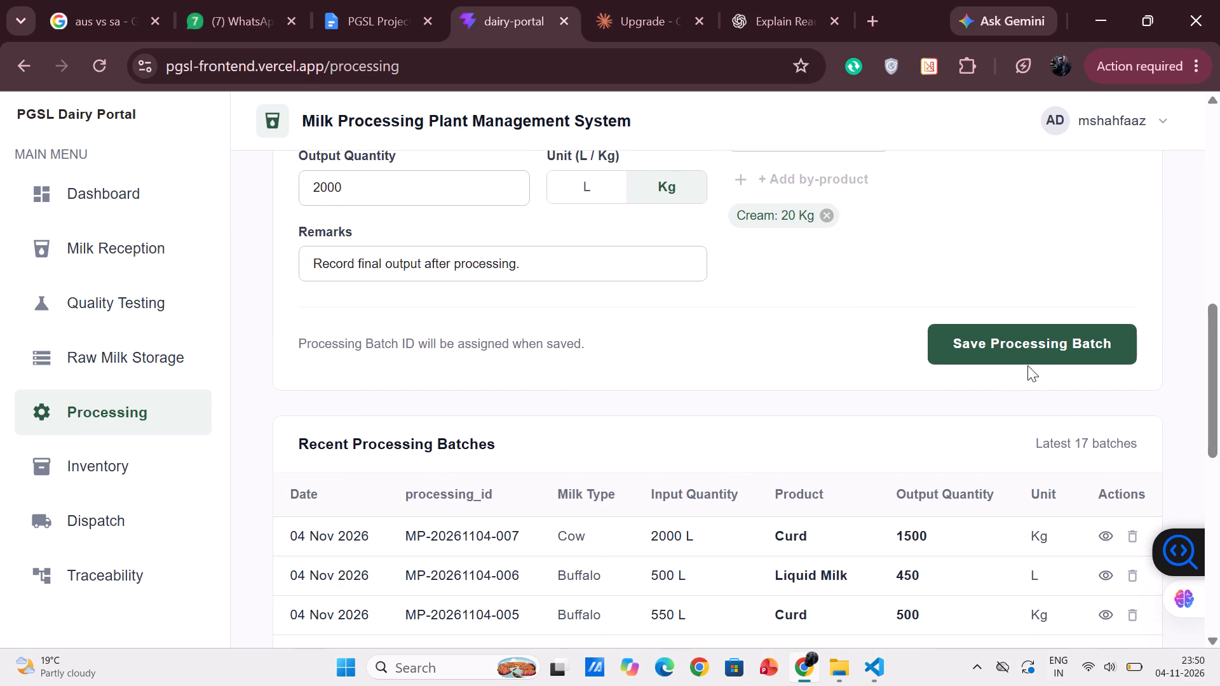
scroll(1006, 359, "up", 1)
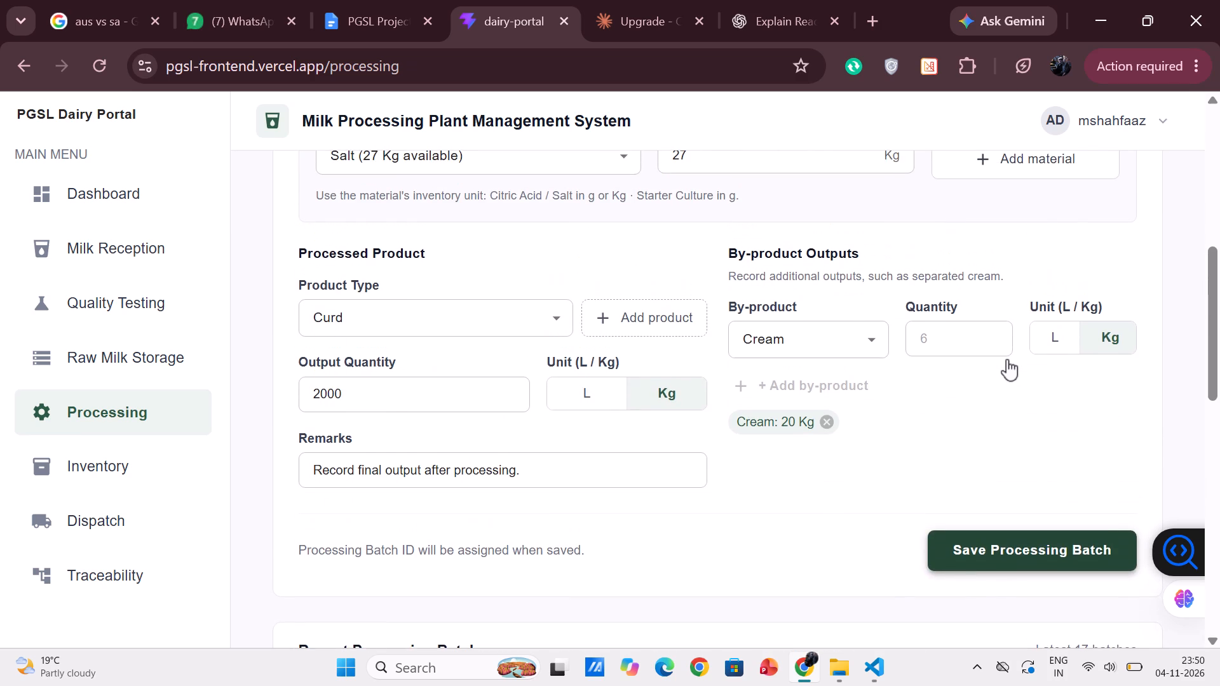
scroll(1006, 359, "up", 1)
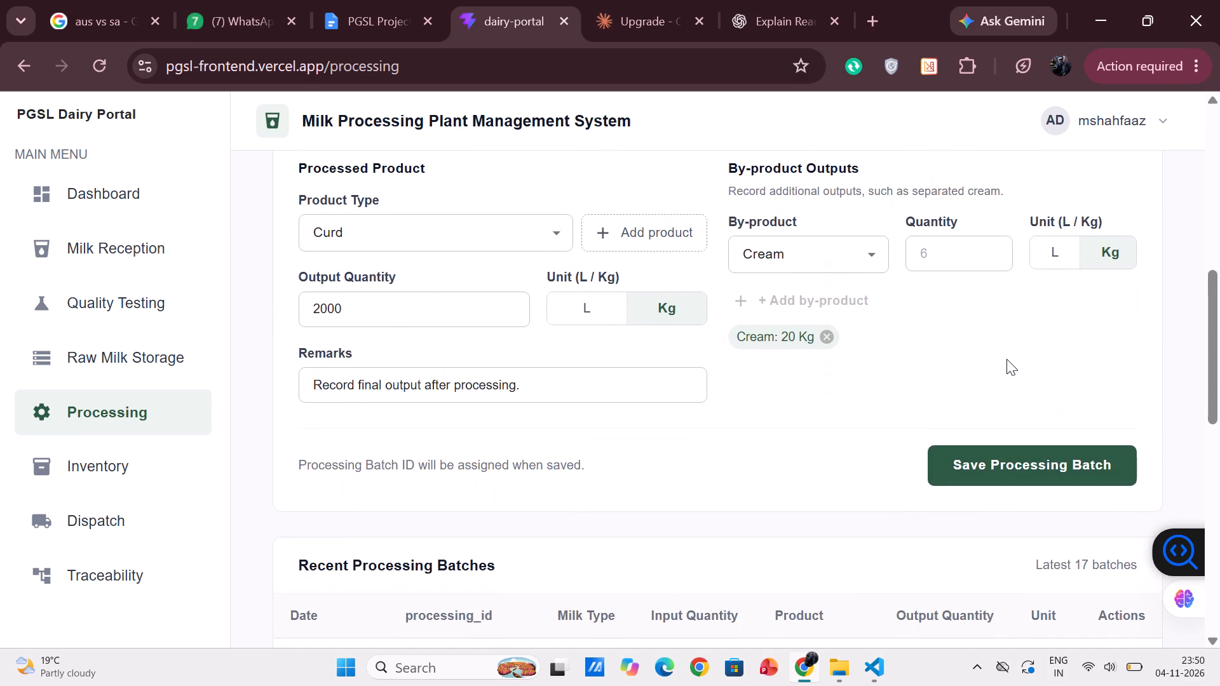
scroll(1006, 359, "down", 1)
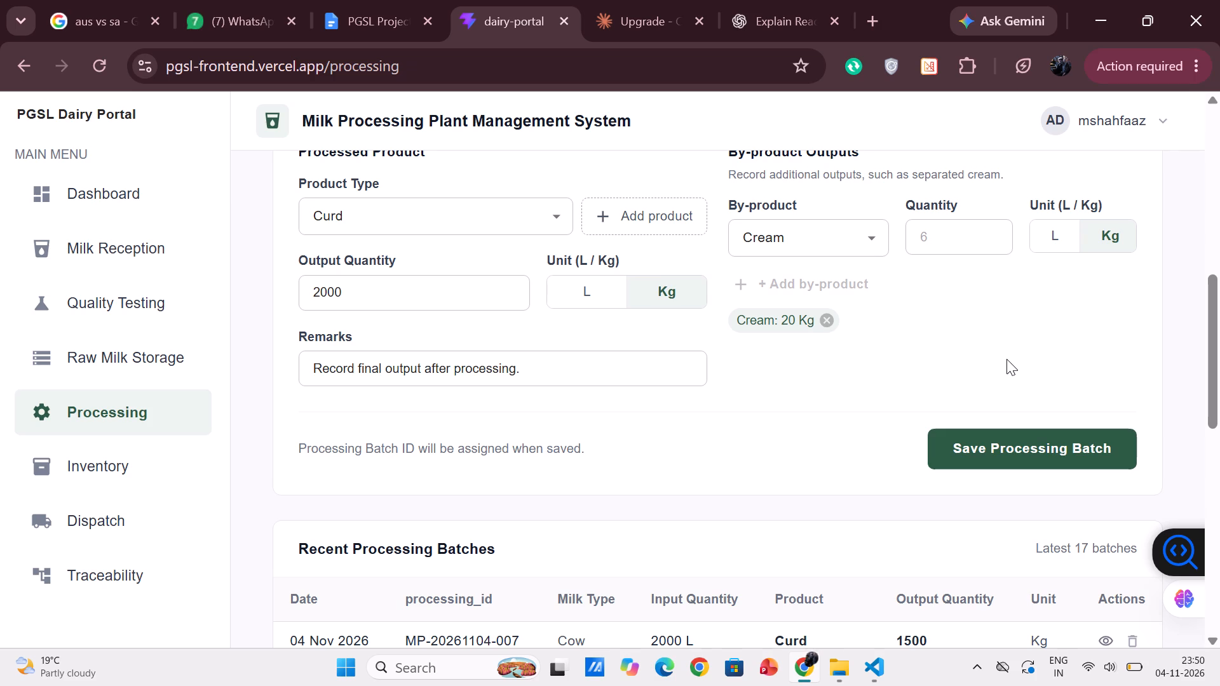
scroll(1006, 359, "down", 2)
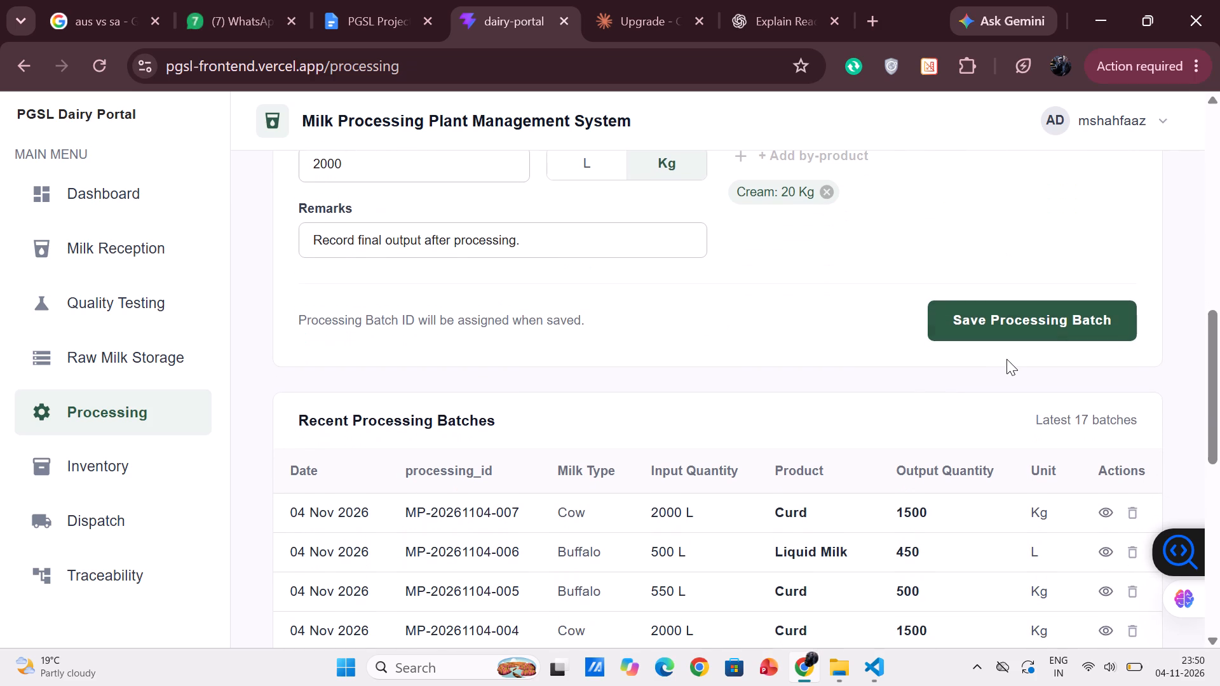
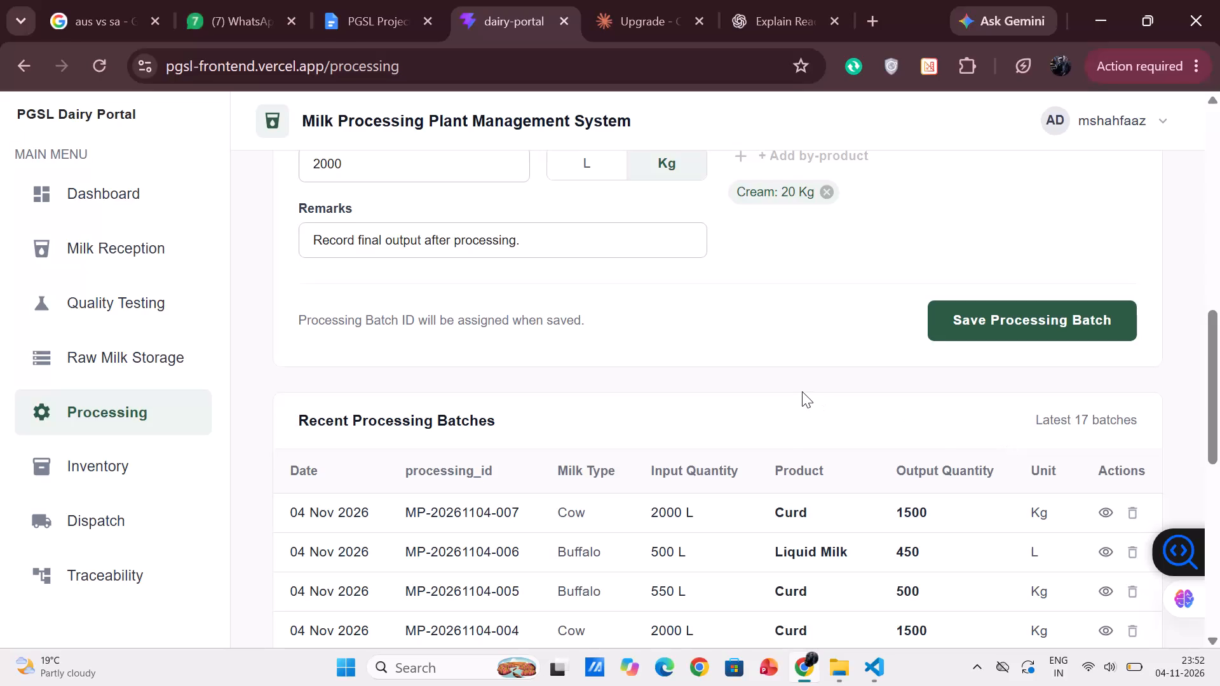
Check the batch form's raw material, processed product and by-product entries against the list of recent processing batches.
scroll(802, 391, "up", 1)
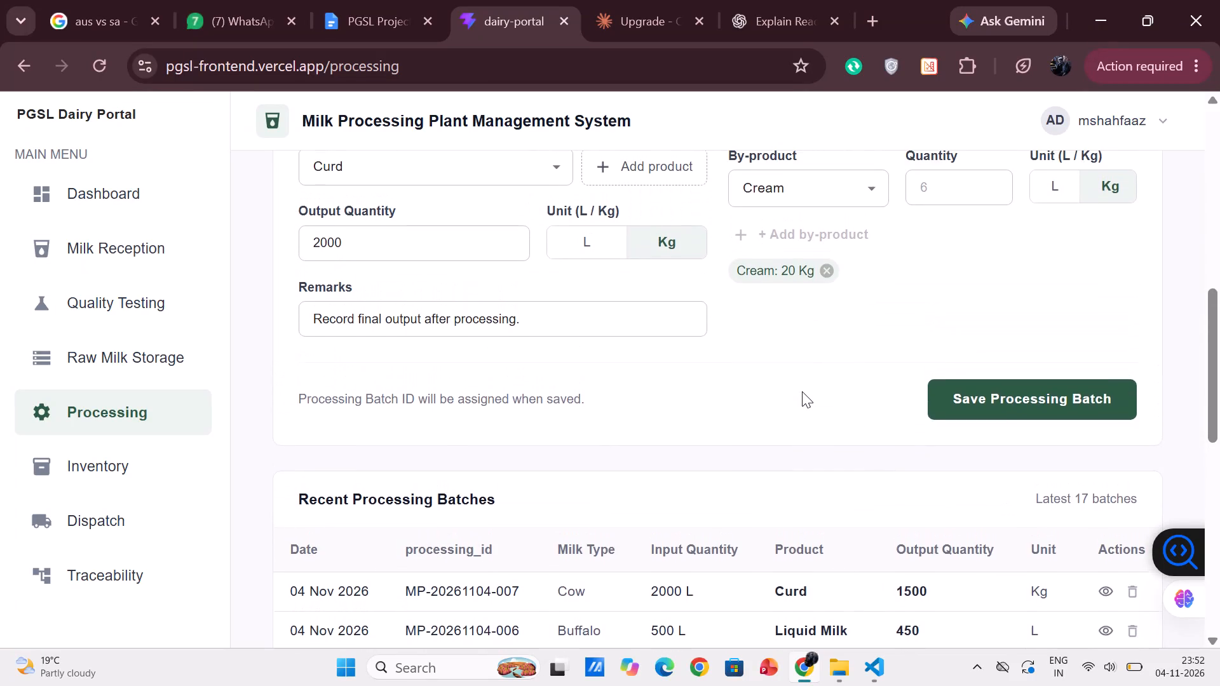
scroll(802, 391, "up", 3)
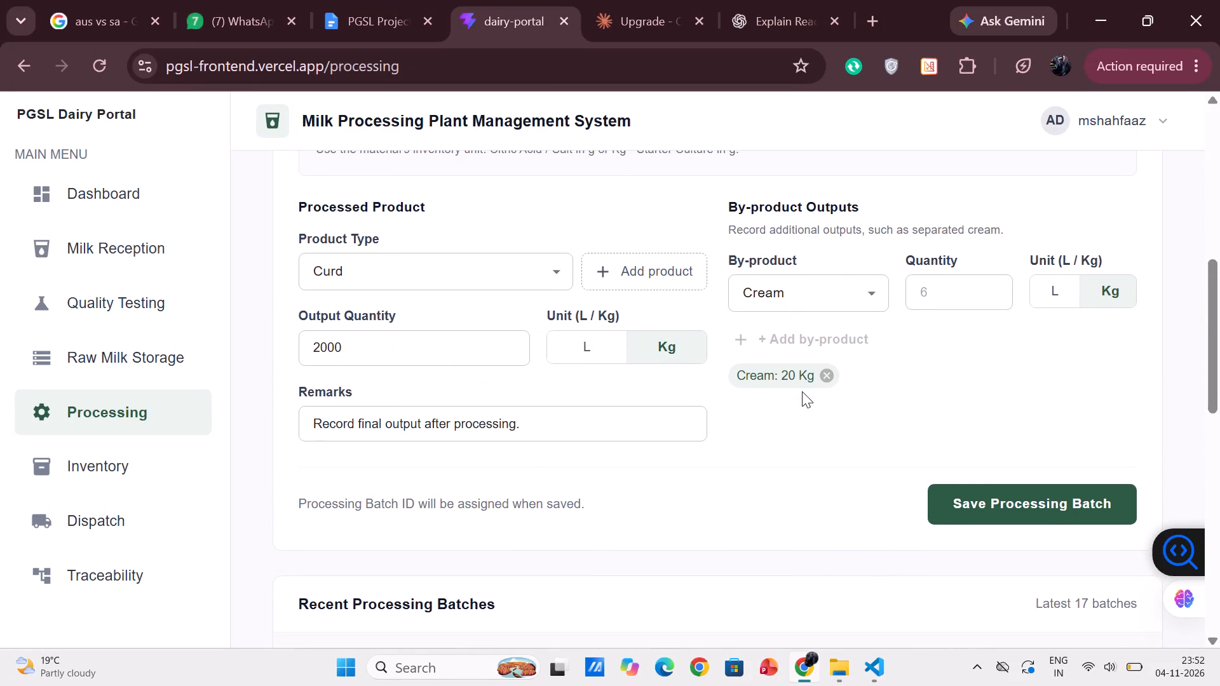
scroll(802, 391, "up", 2)
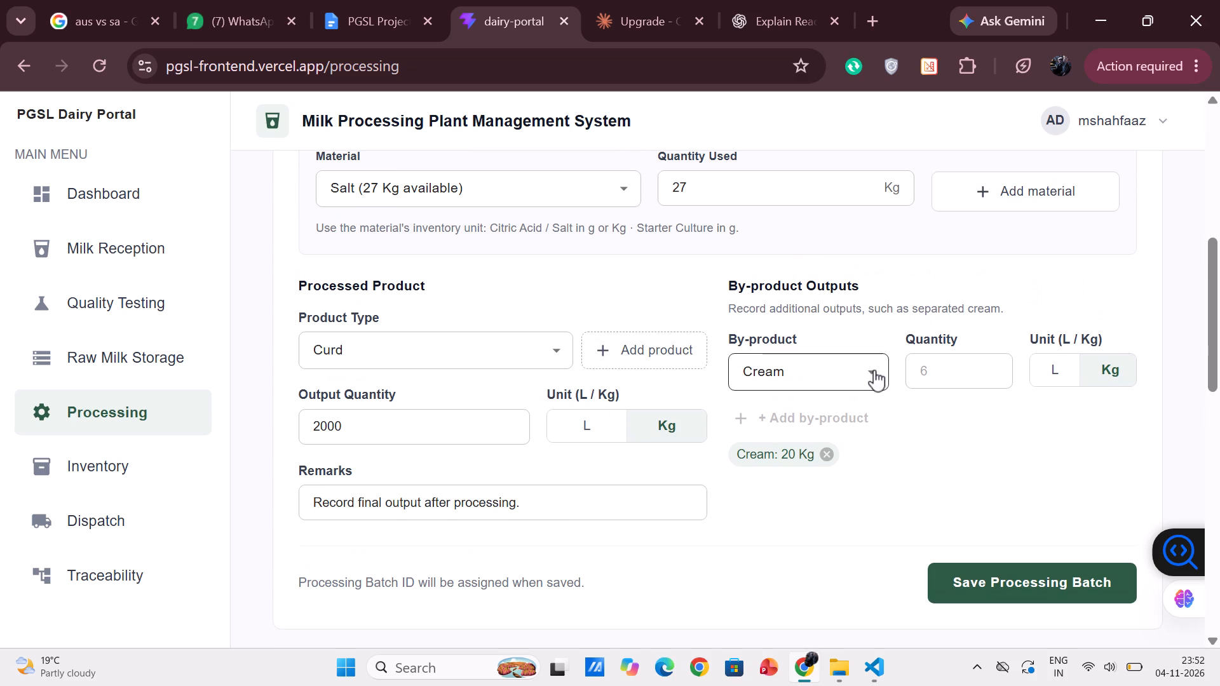
scroll(853, 422, "right", 1)
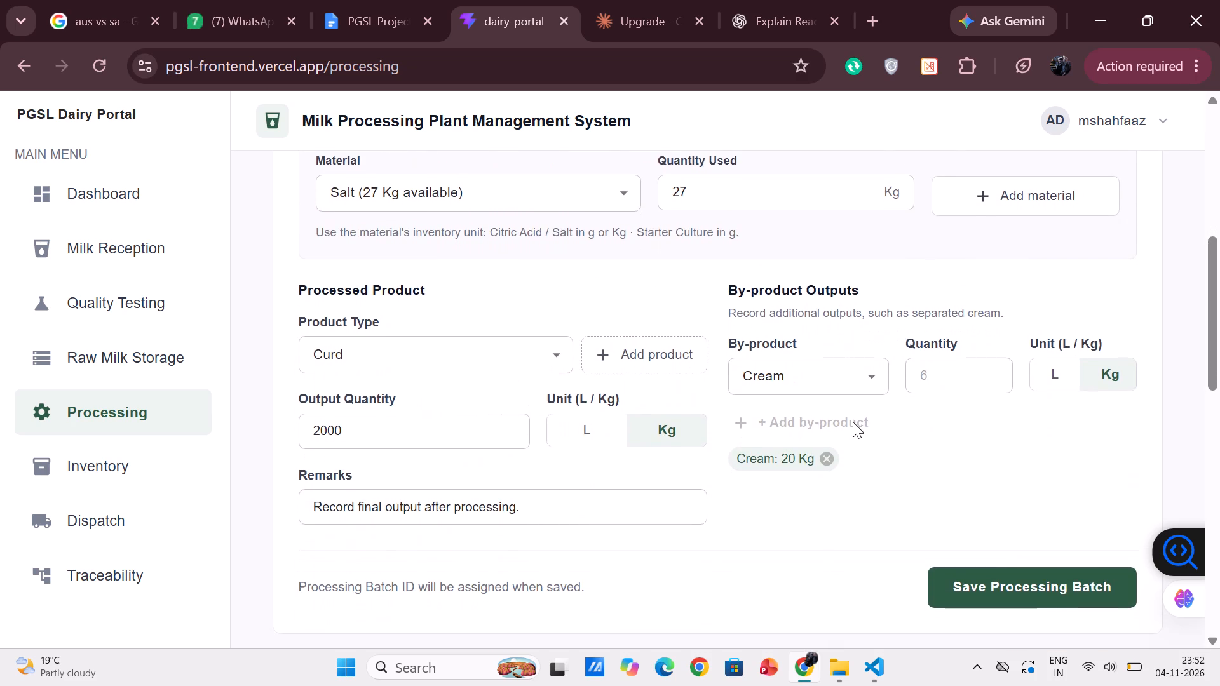
scroll(853, 422, "down", 4)
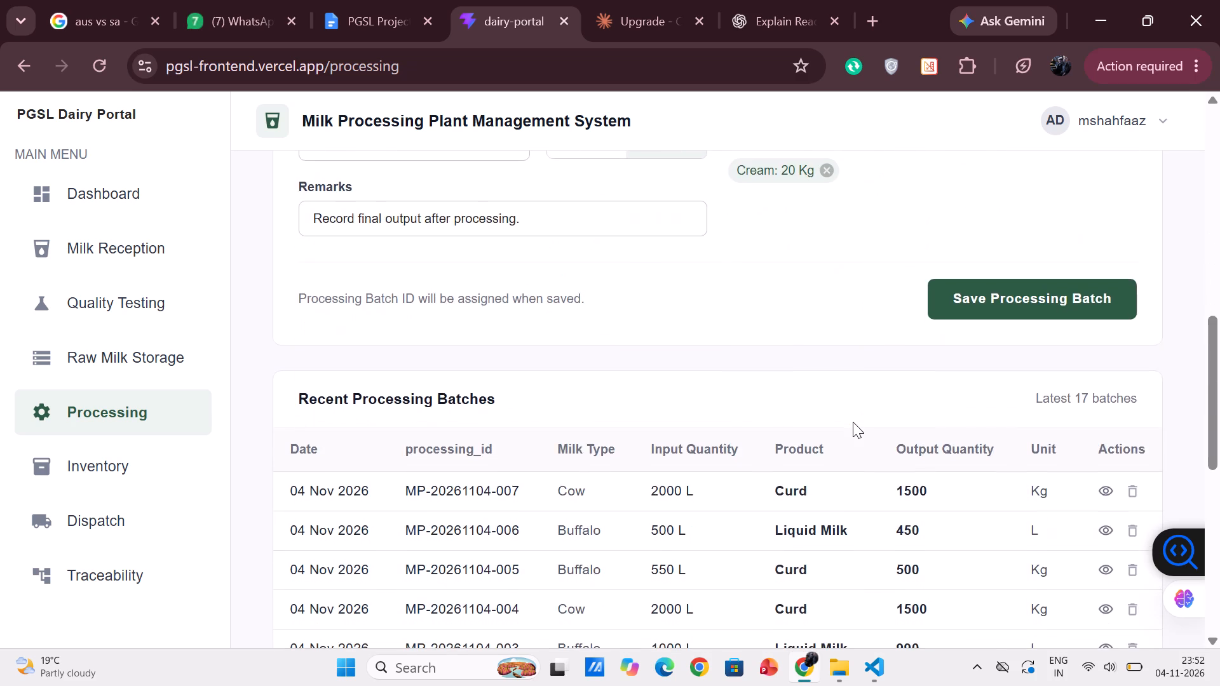
scroll(853, 422, "down", 12)
scroll(853, 422, "up", 10)
scroll(853, 422, "down", 7)
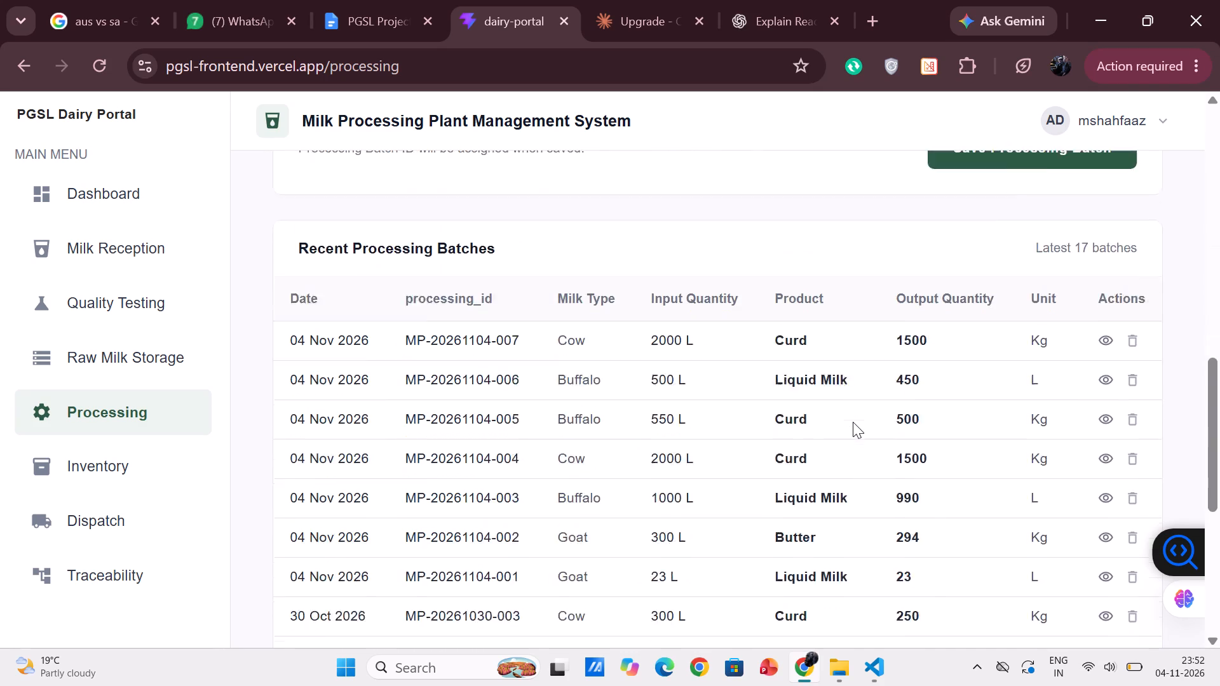
scroll(853, 422, "down", 11)
scroll(853, 422, "up", 3)
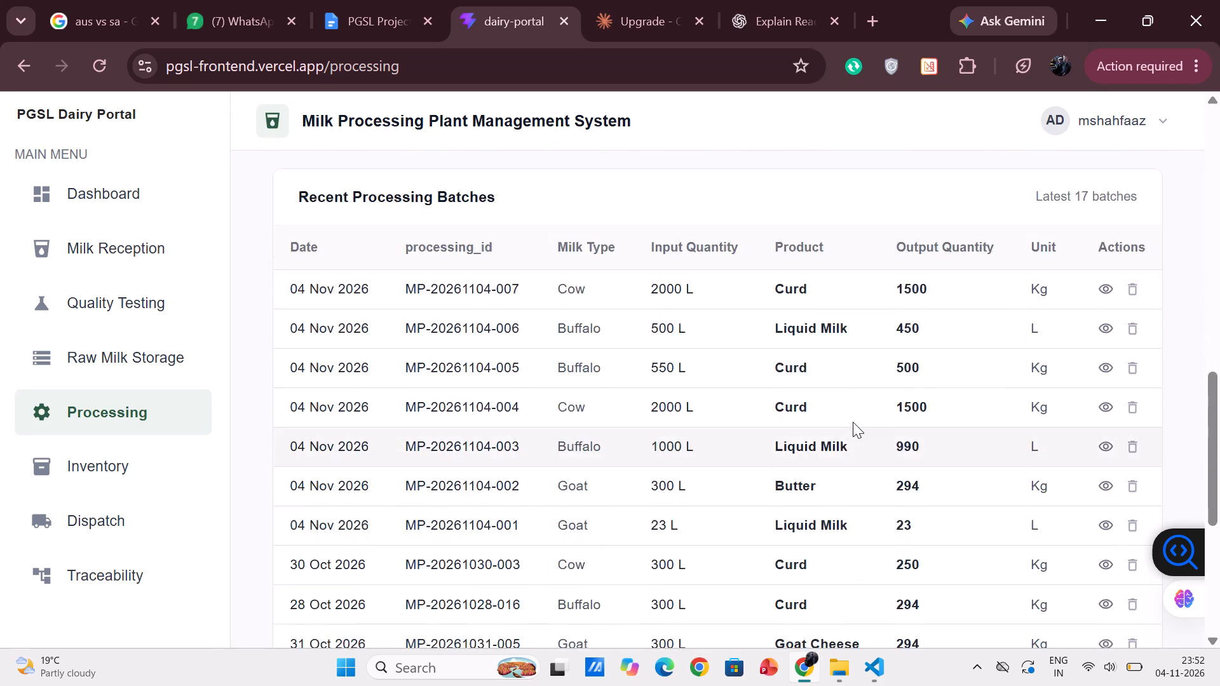
scroll(853, 422, "up", 2)
scroll(853, 422, "down", 3)
scroll(853, 422, "up", 3)
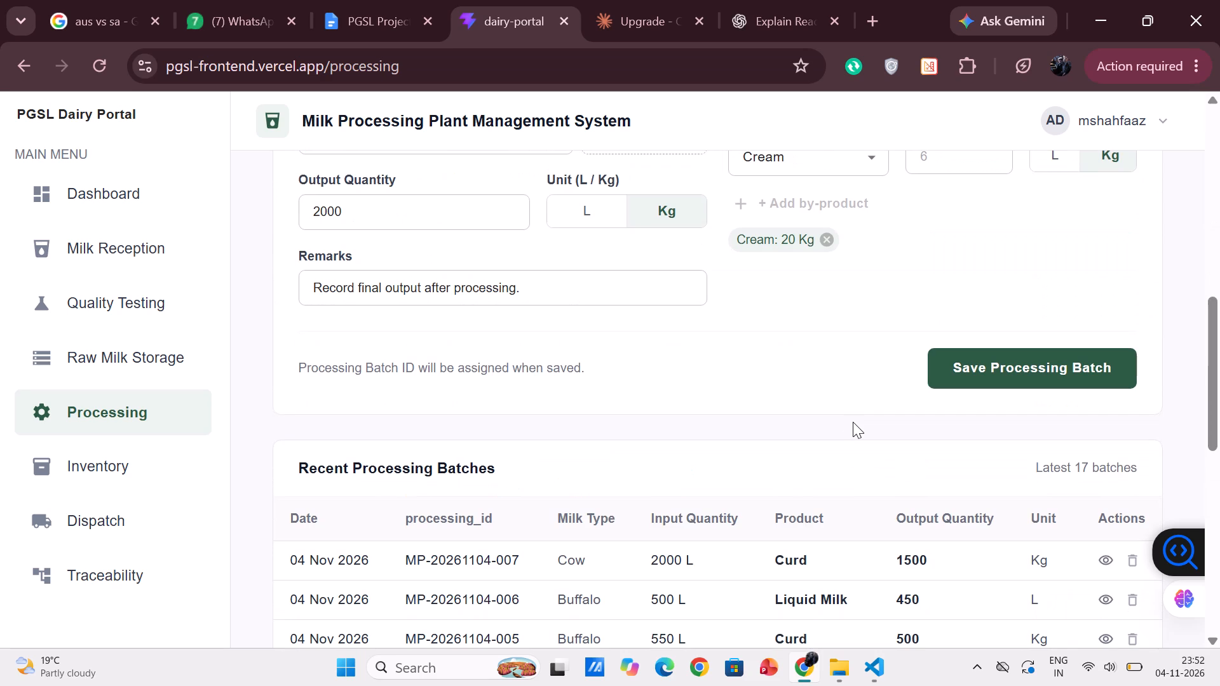
scroll(853, 422, "up", 1)
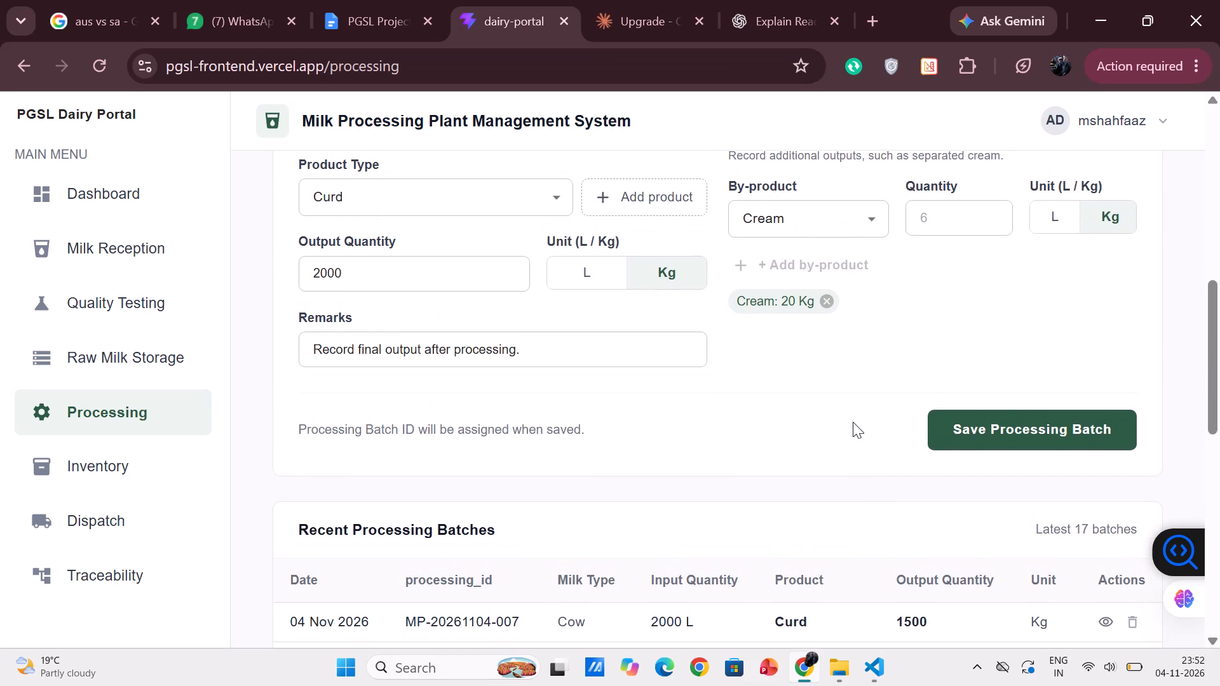
scroll(853, 422, "up", 6)
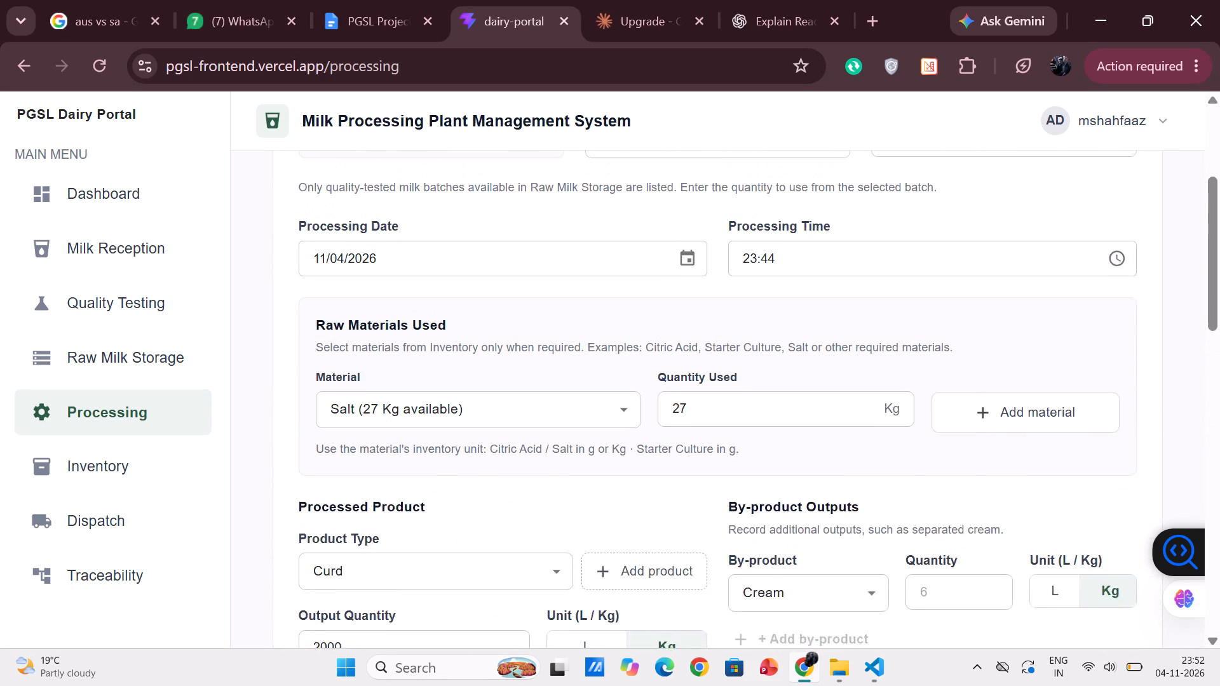
scroll(853, 422, "down", 2)
scroll(853, 422, "up", 1)
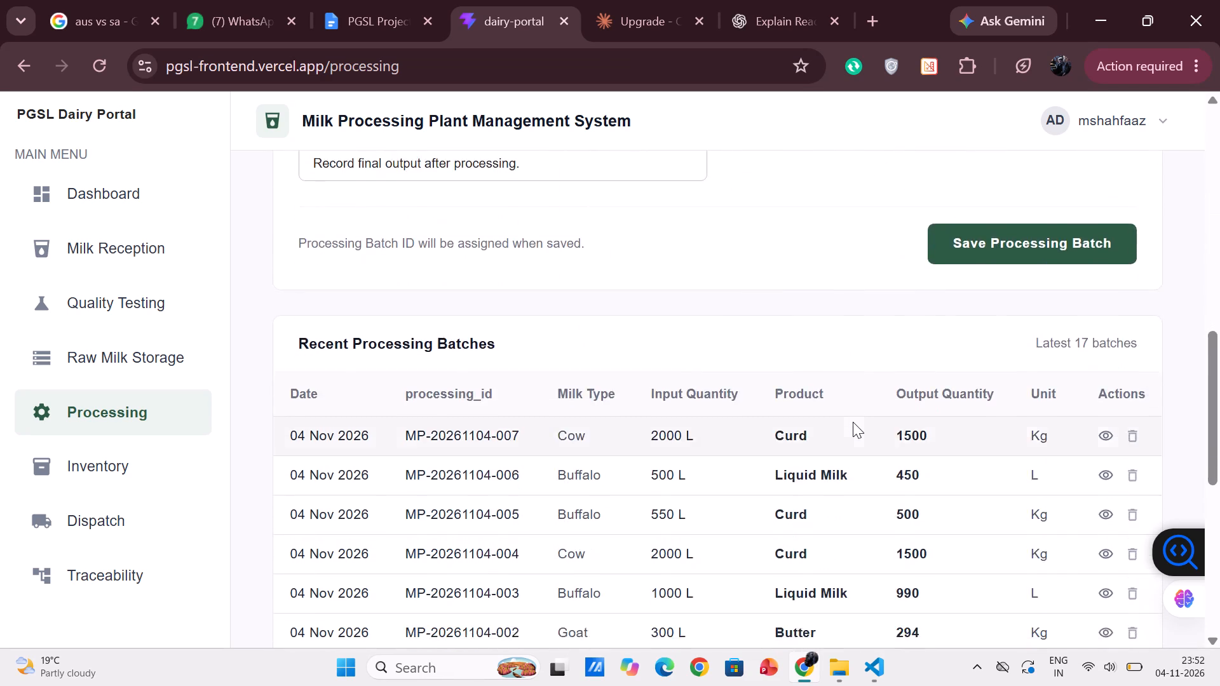
scroll(853, 422, "up", 1)
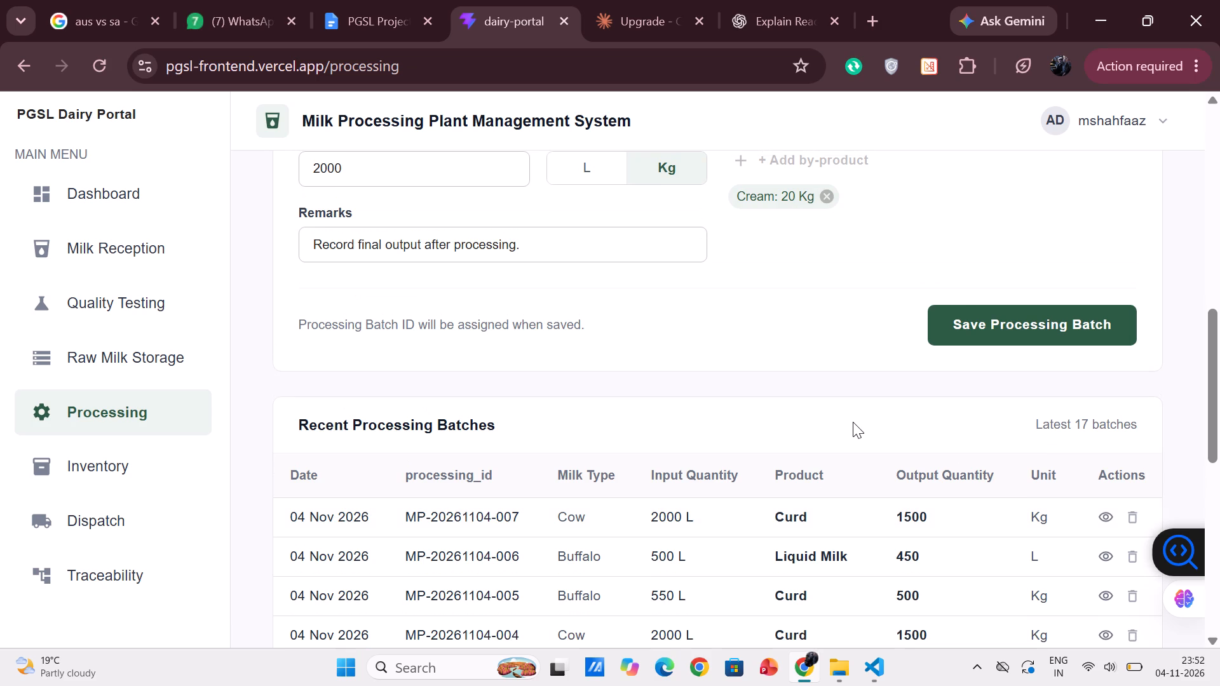
scroll(853, 422, "up", 1)
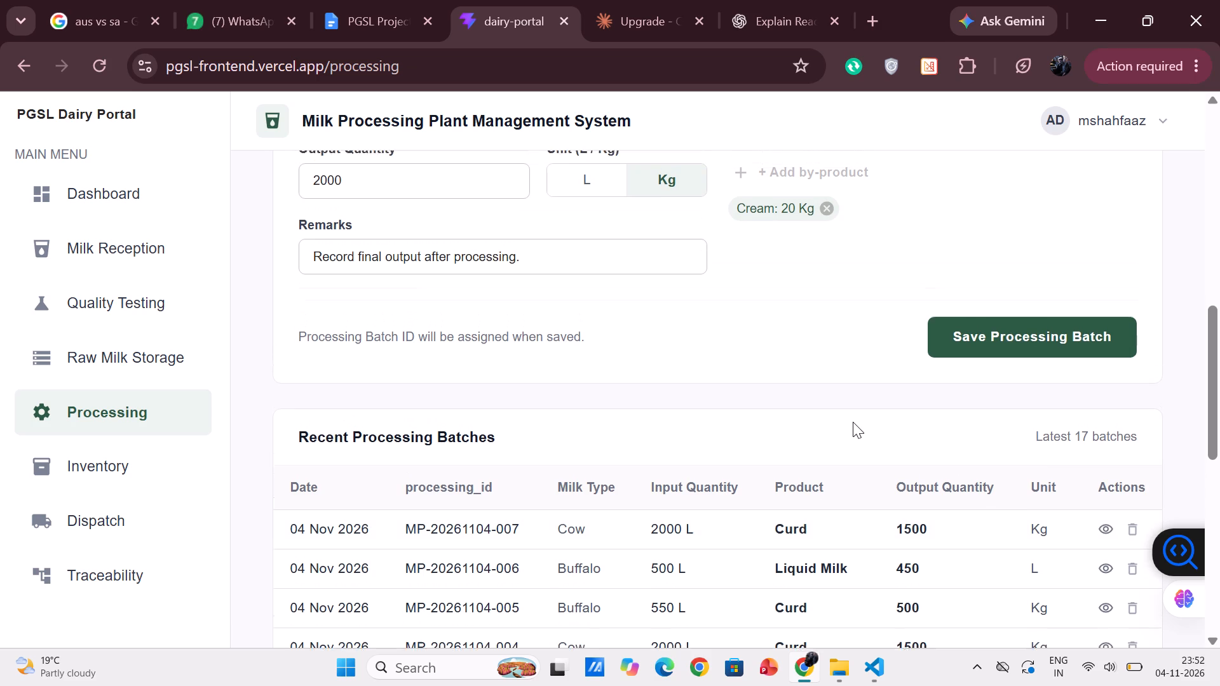
scroll(853, 422, "up", 1)
scroll(853, 422, "down", 1)
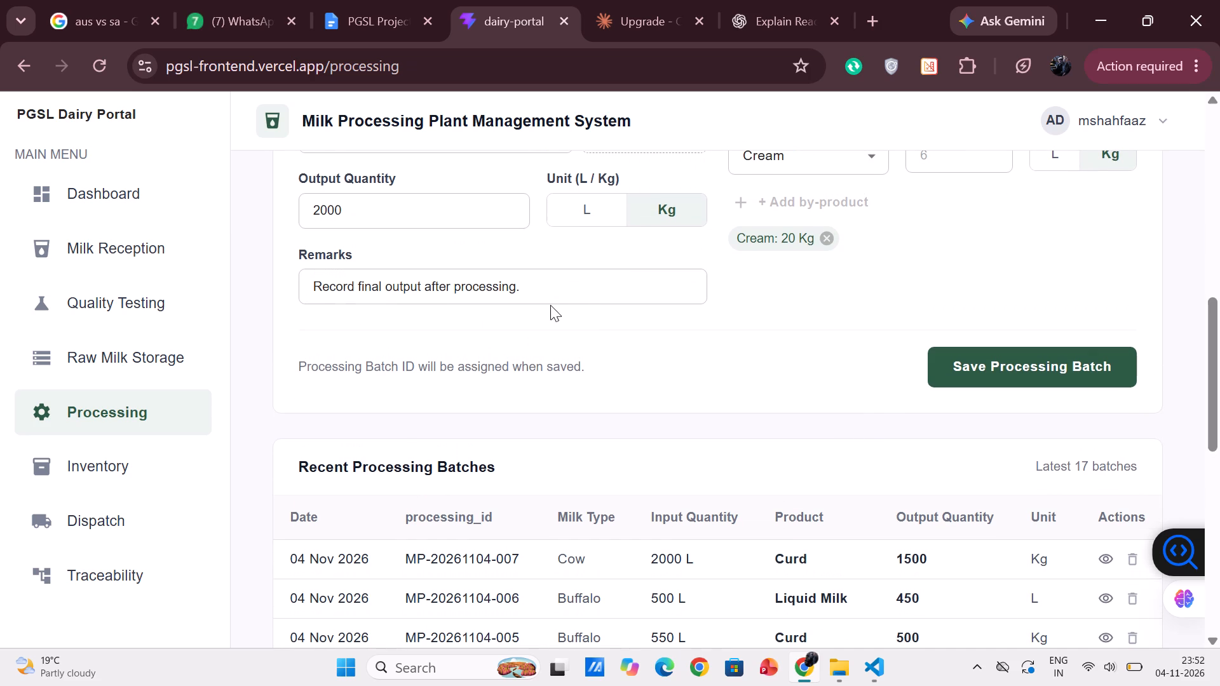
Re-examine the whole batch form, from the input milk batch and quantity through raw materials to product and by-product outputs.
scroll(551, 303, "up", 4)
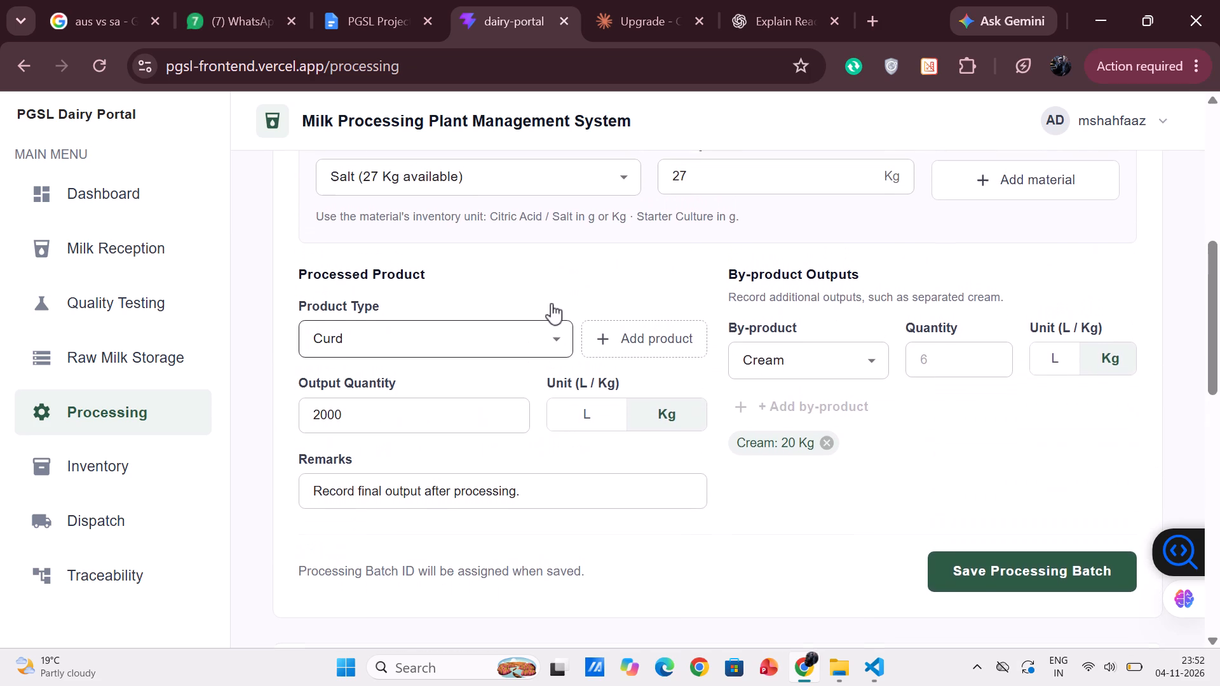
scroll(551, 303, "up", 1)
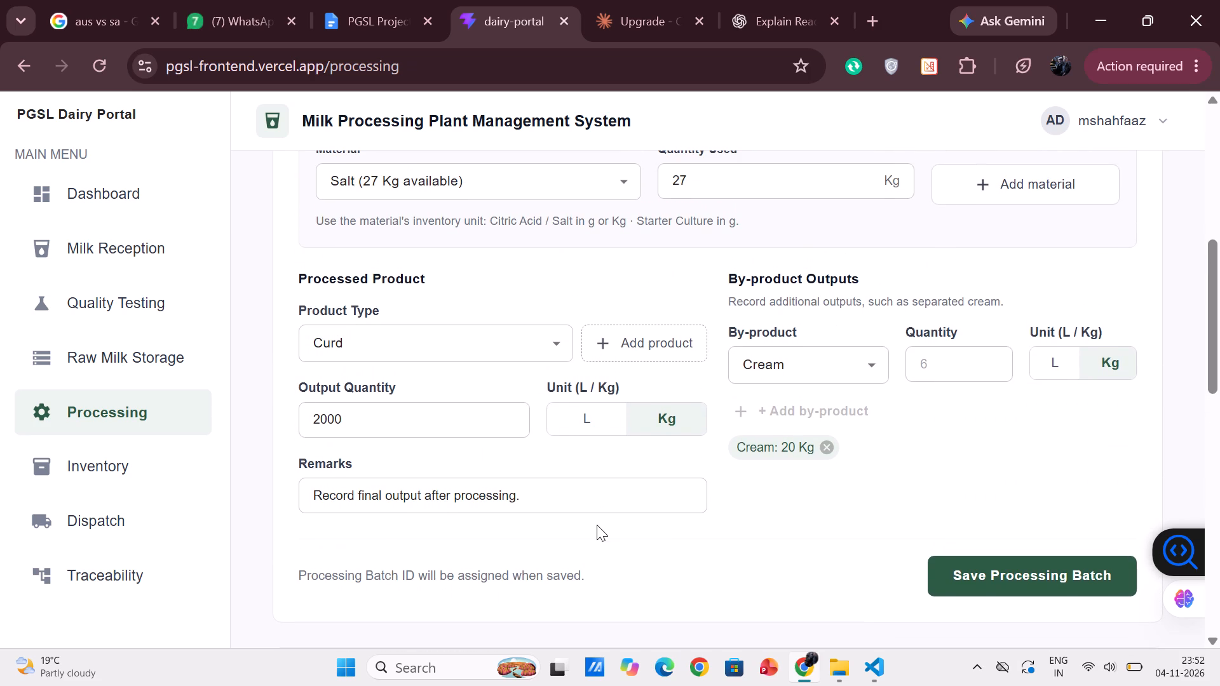
scroll(597, 525, "down", 1)
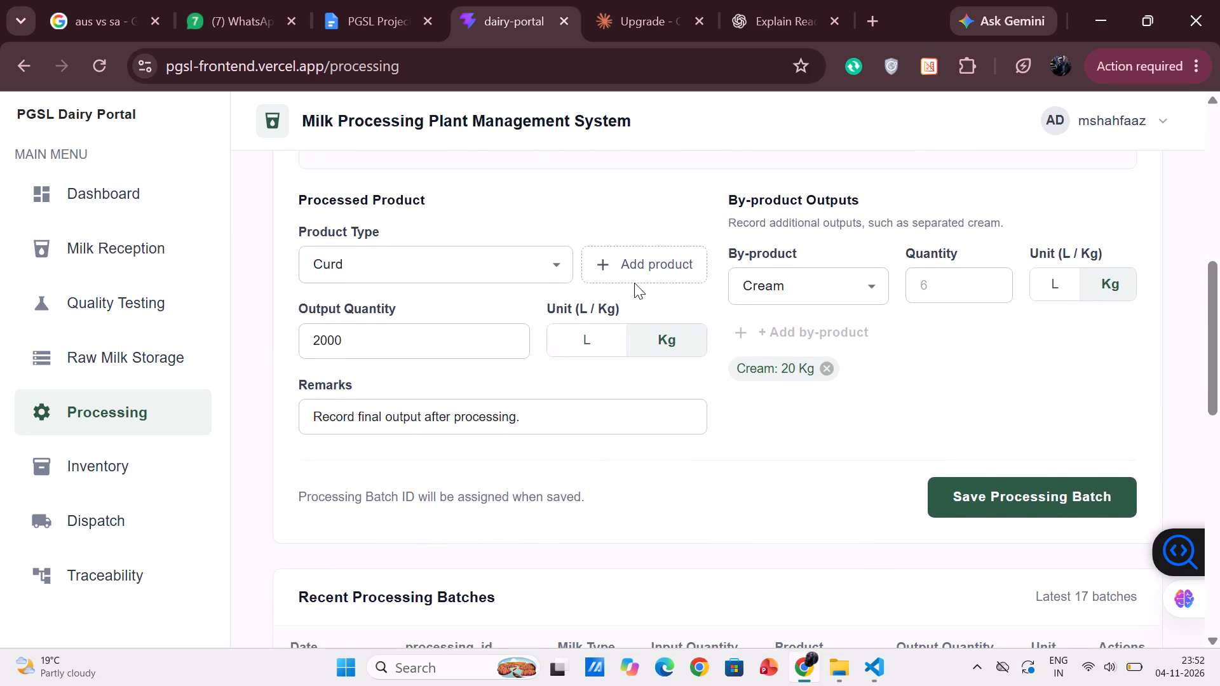
scroll(640, 263, "down", 5)
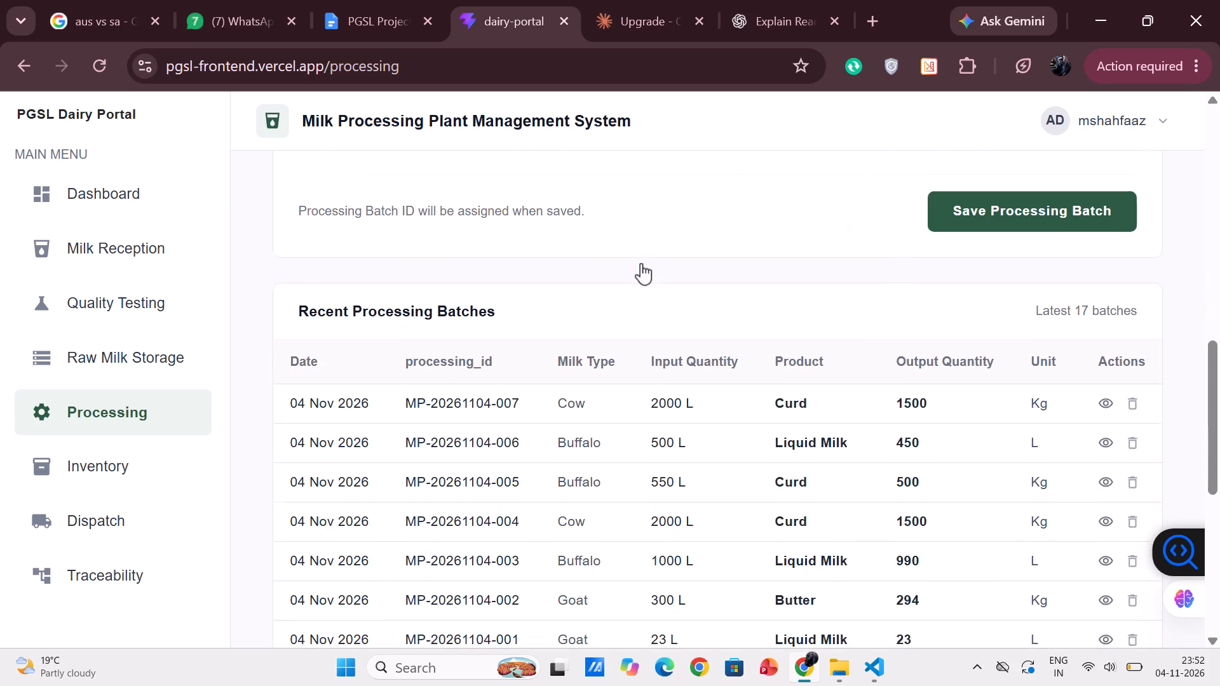
scroll(1012, 204, "up", 4)
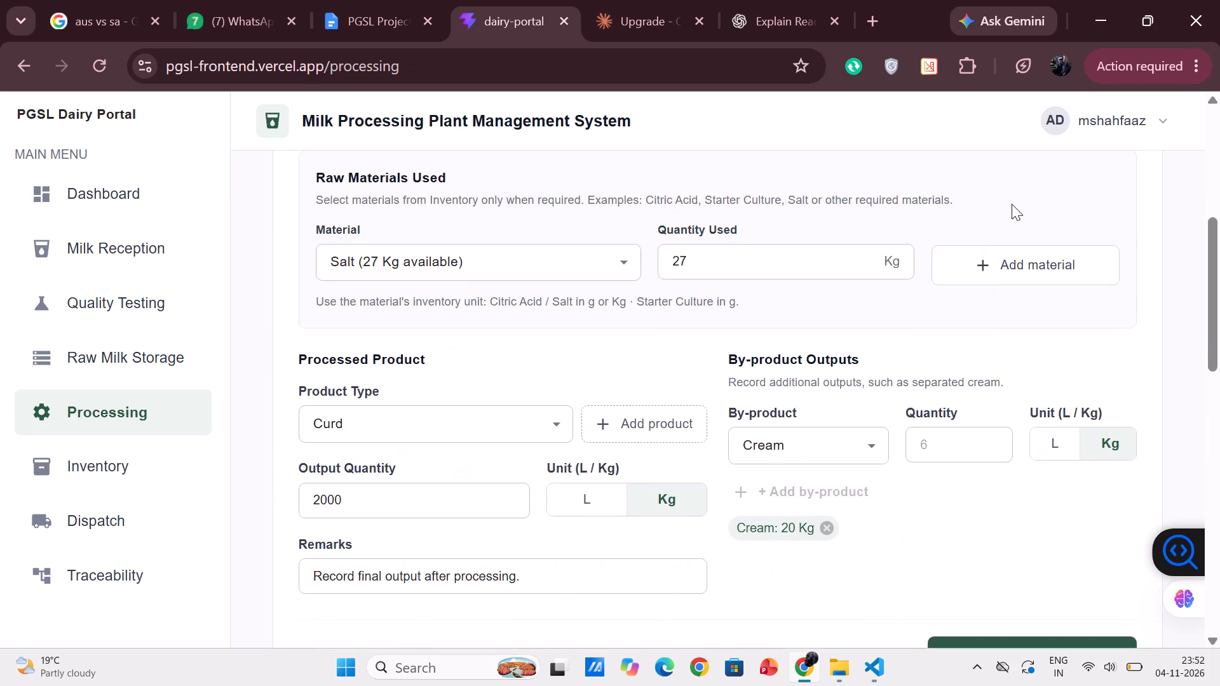
scroll(1012, 204, "up", 6)
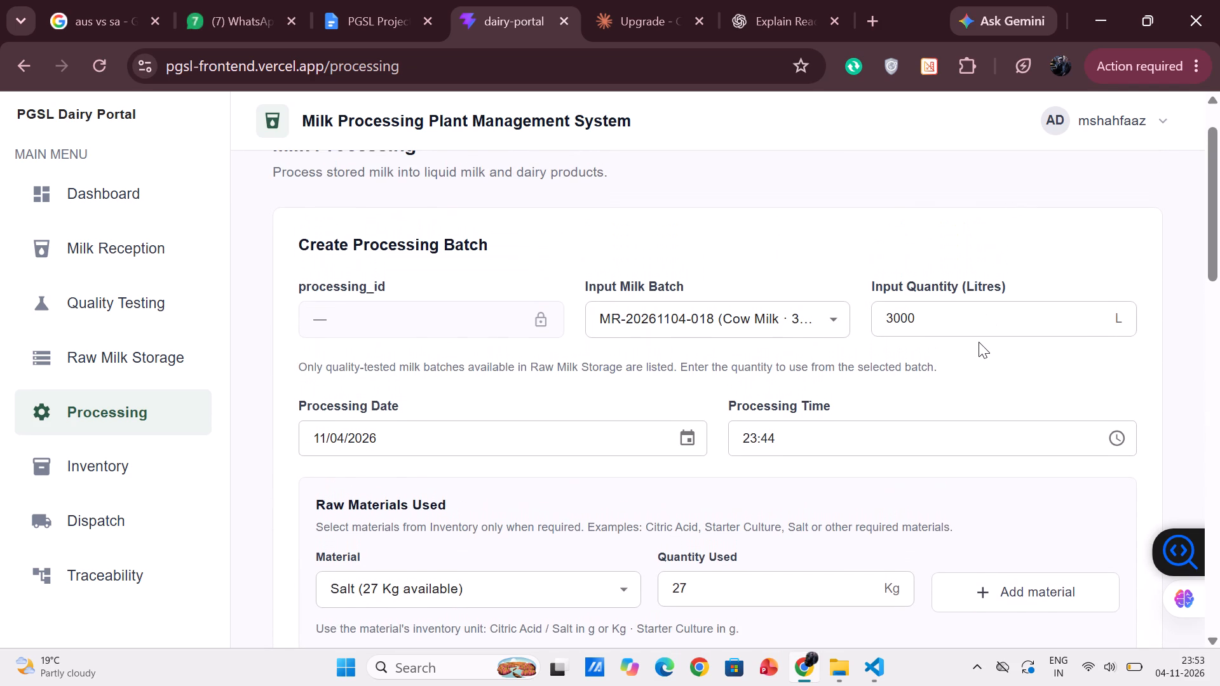
scroll(979, 342, "down", 7)
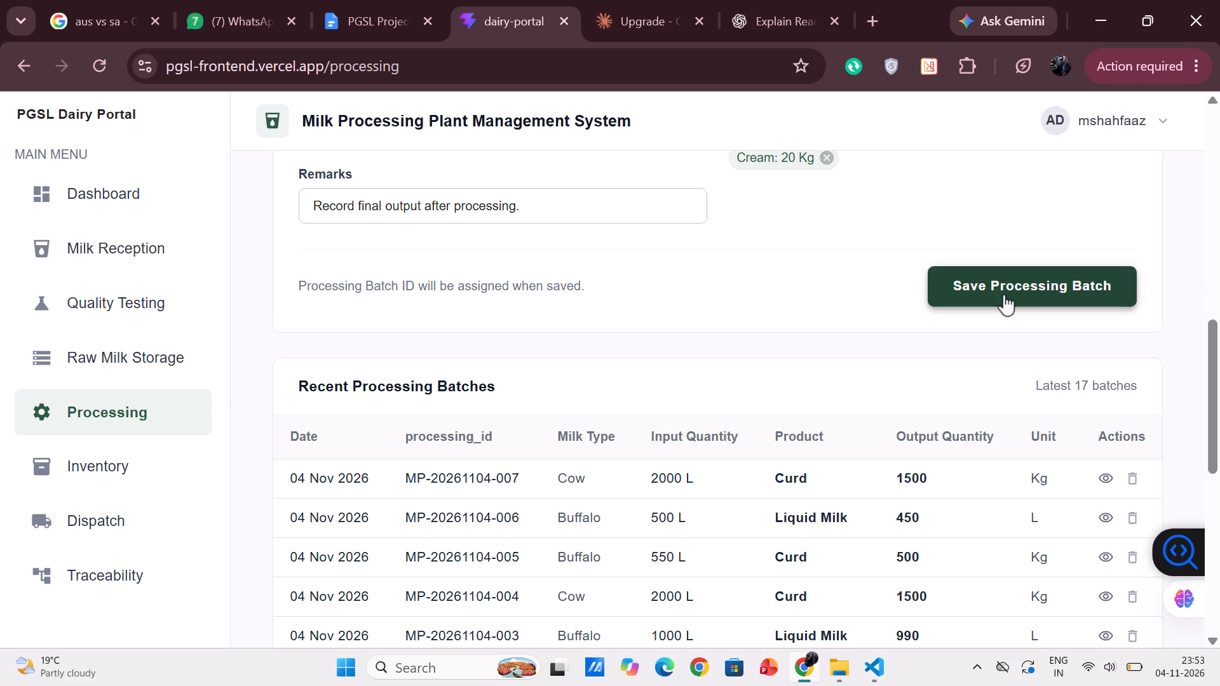
scroll(1003, 294, "right", 1)
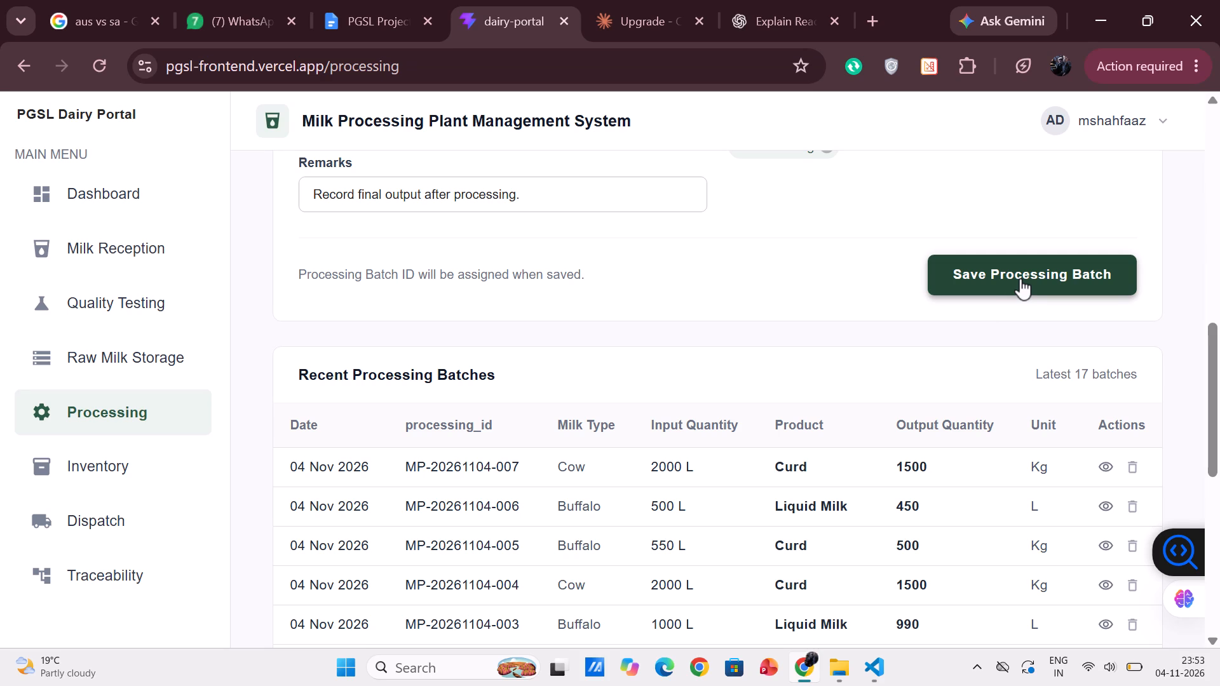
scroll(1020, 278, "up", 8)
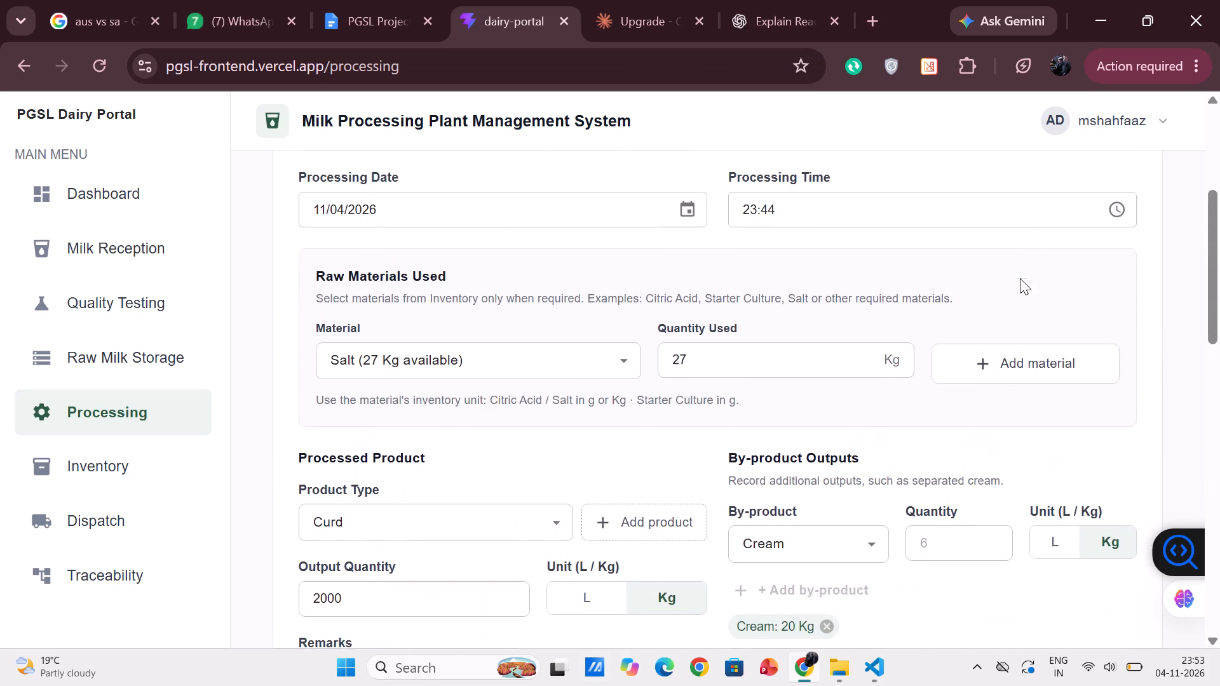
scroll(1020, 278, "up", 4)
scroll(1020, 278, "down", 1)
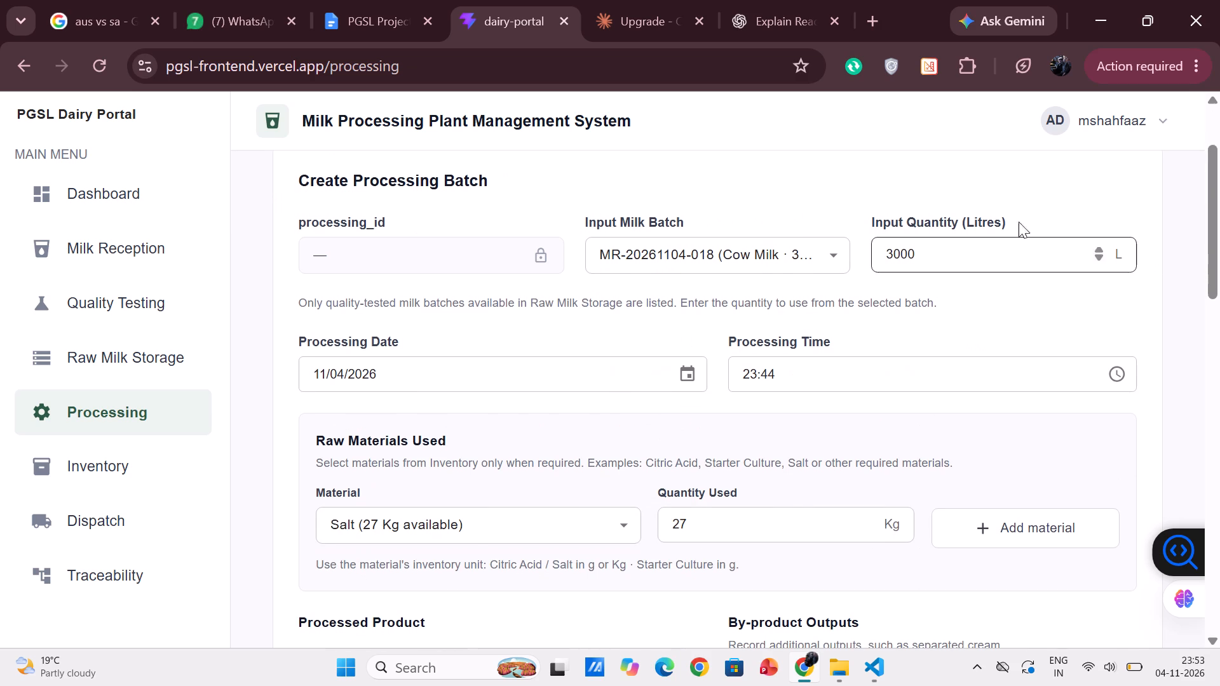
scroll(783, 325, "down", 6)
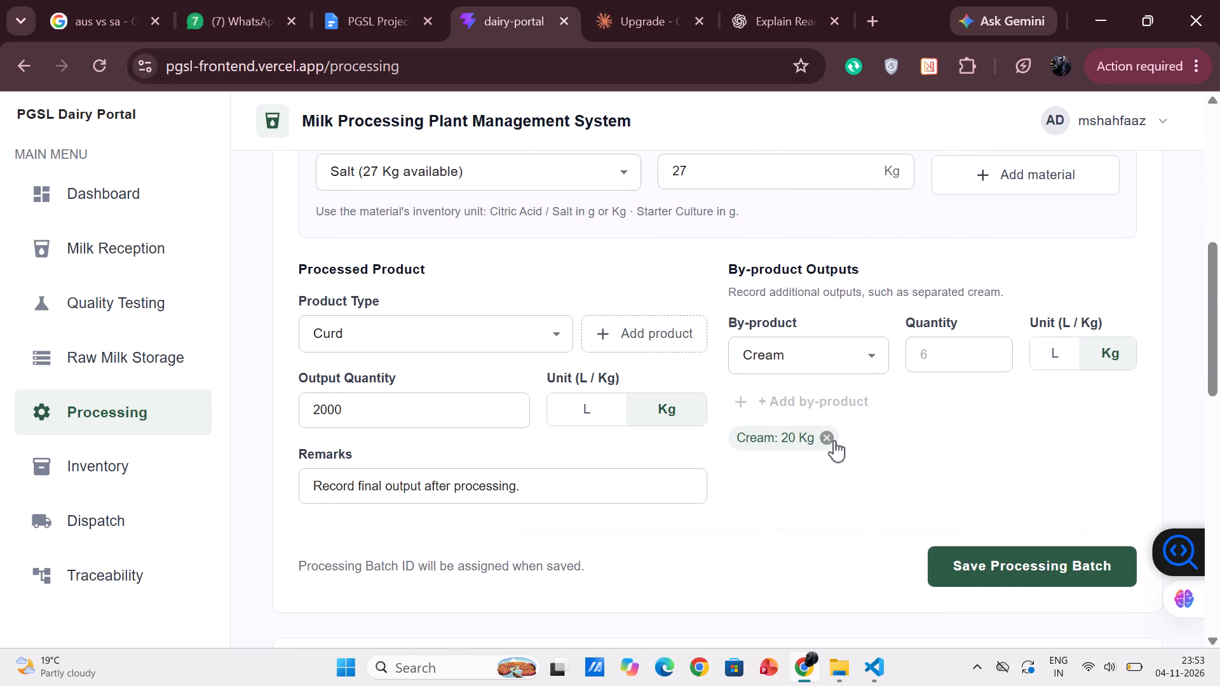
scroll(736, 442, "left", 1)
left_click(632, 452)
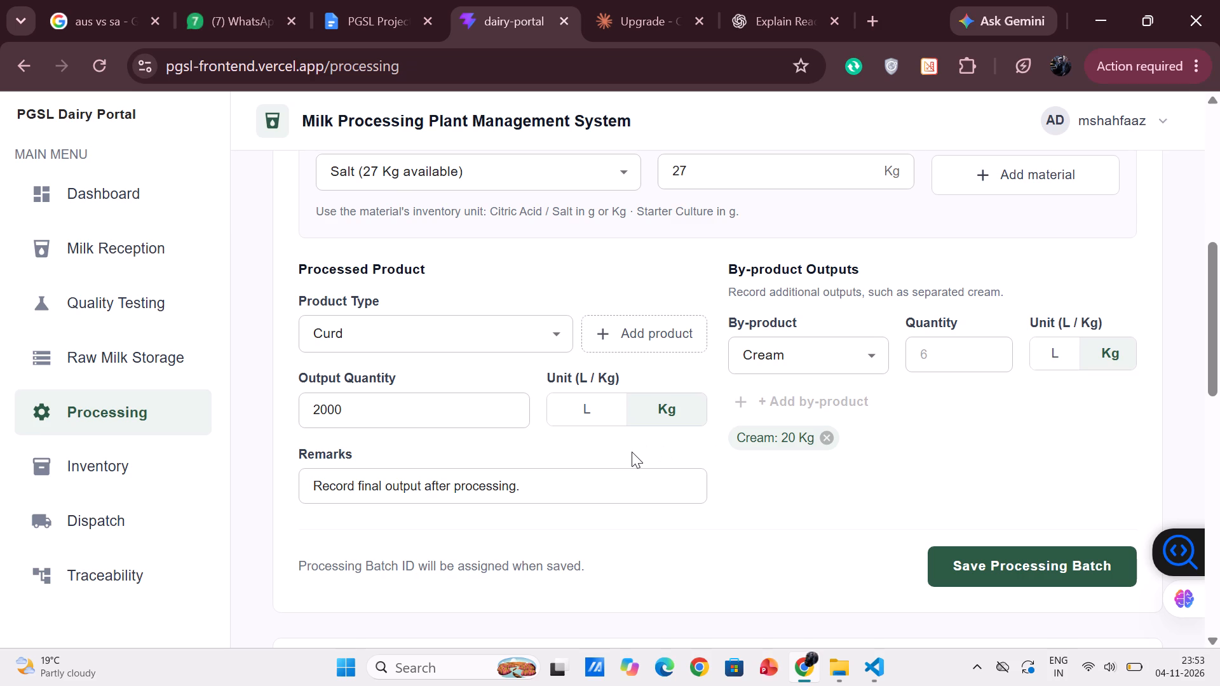
scroll(632, 452, "down", 3)
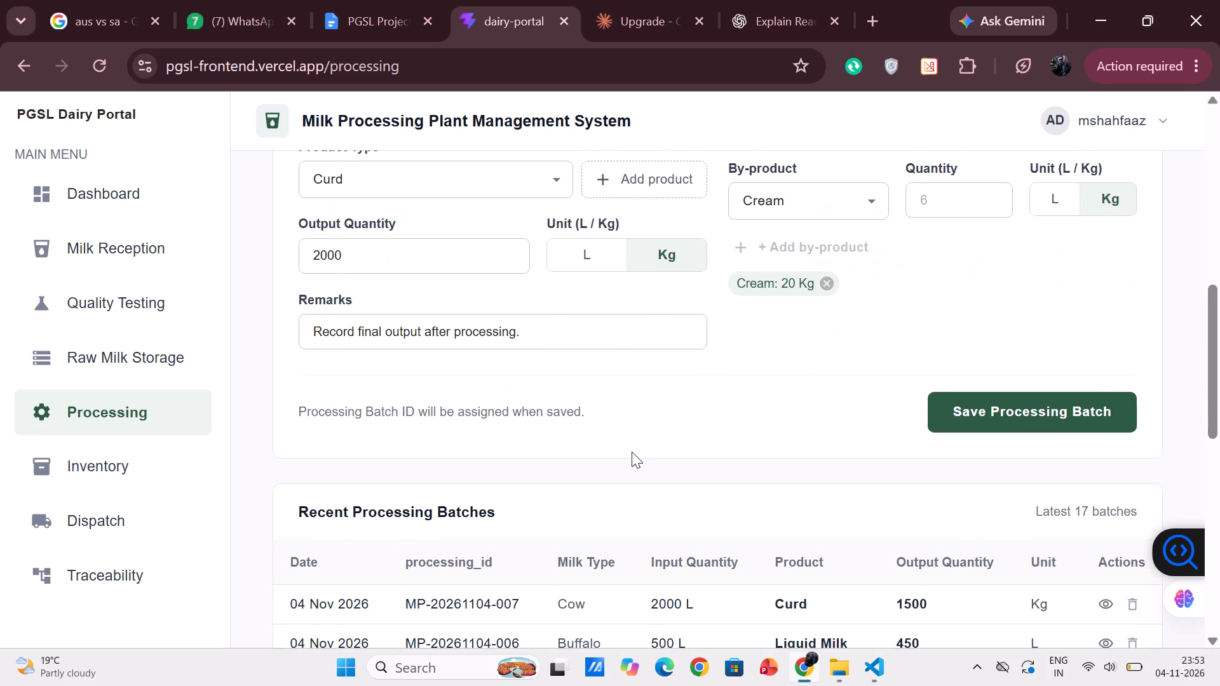
scroll(632, 452, "down", 1)
scroll(757, 457, "down", 1)
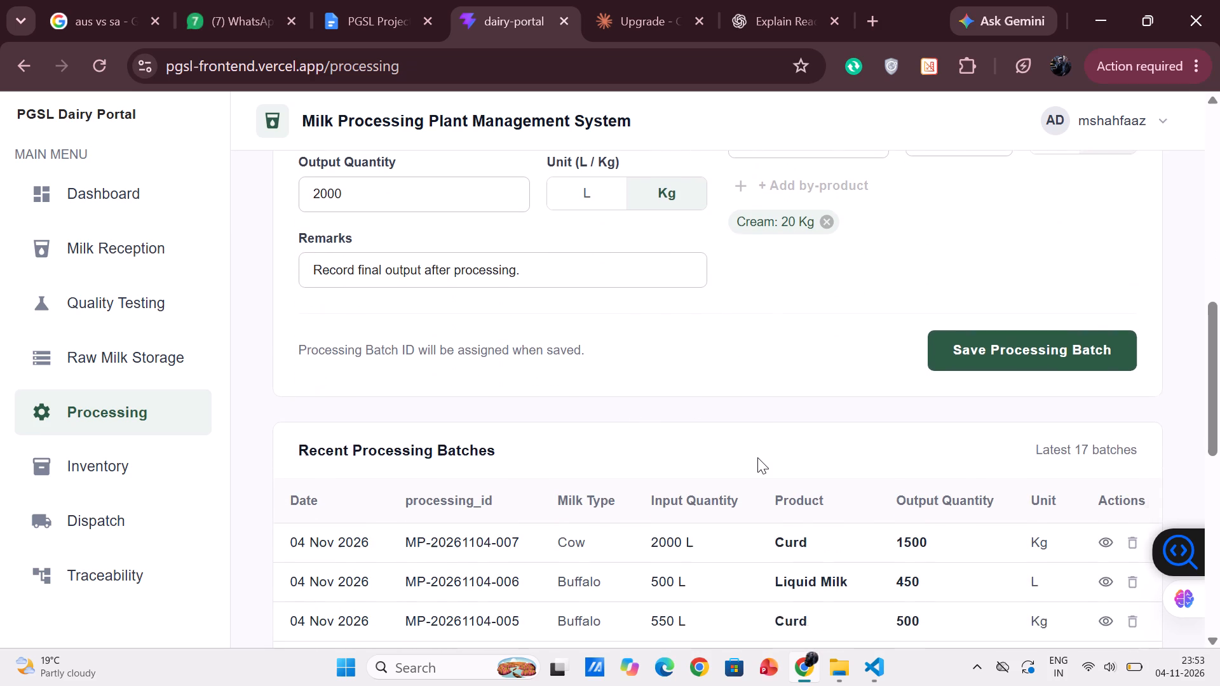
scroll(757, 457, "down", 6)
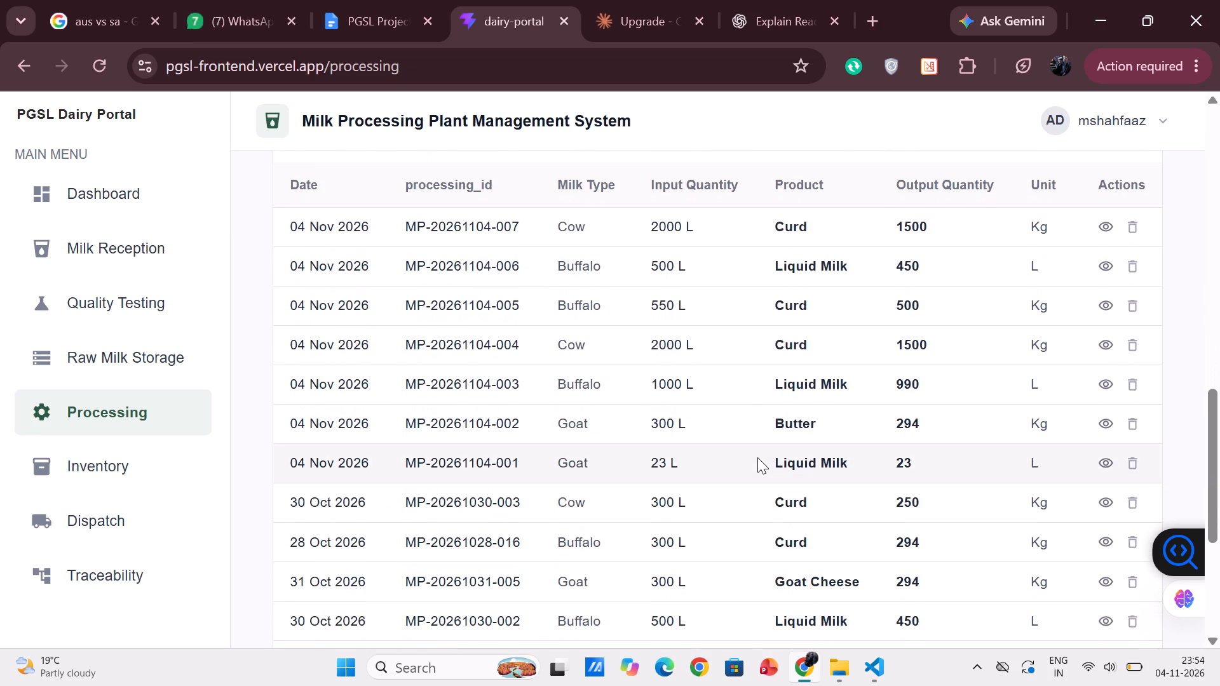
scroll(757, 457, "down", 3)
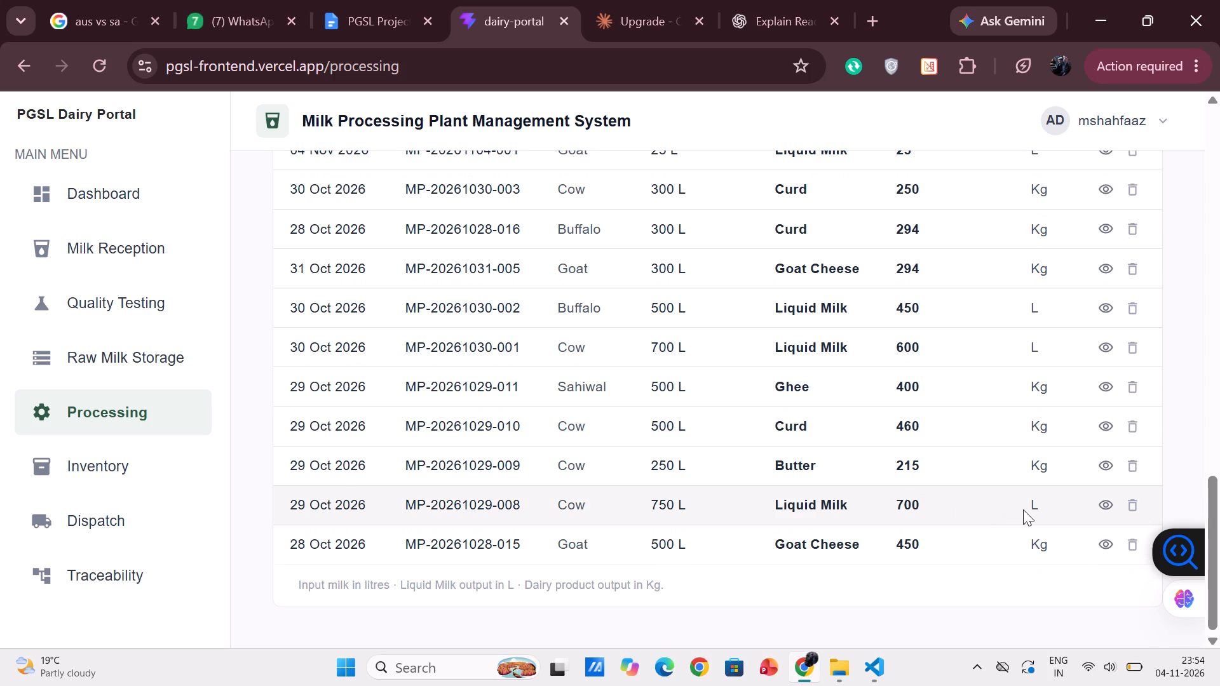
left_click(1101, 500)
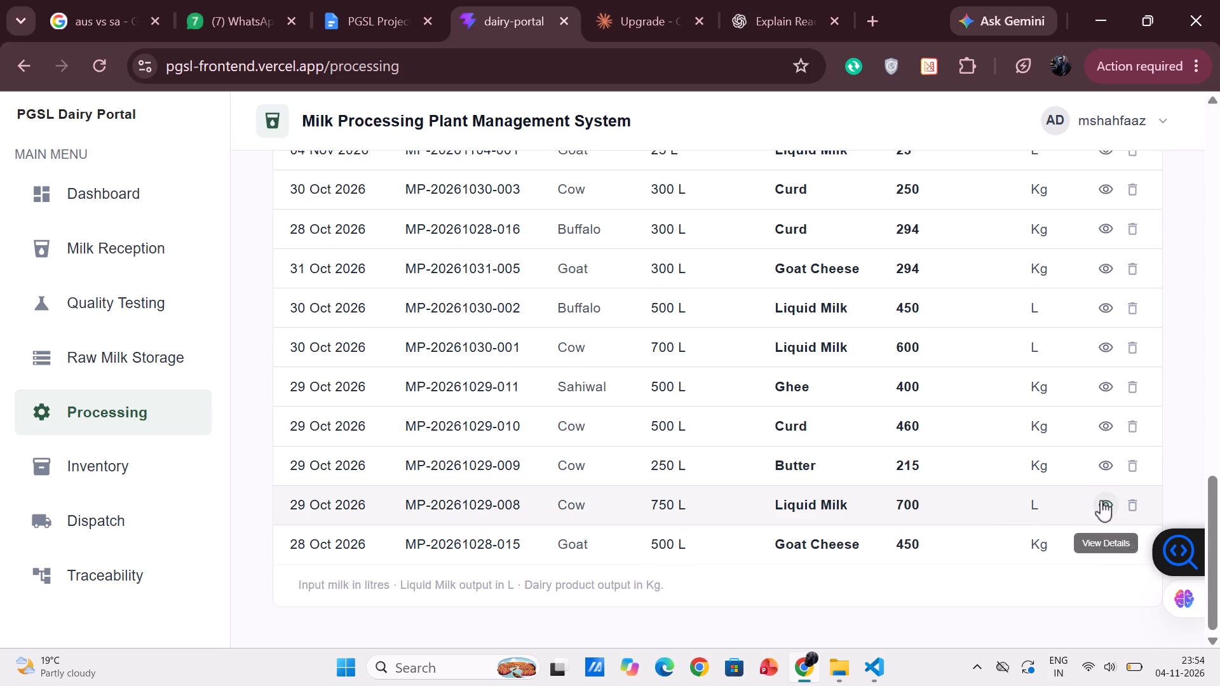
scroll(776, 517, "down", 1)
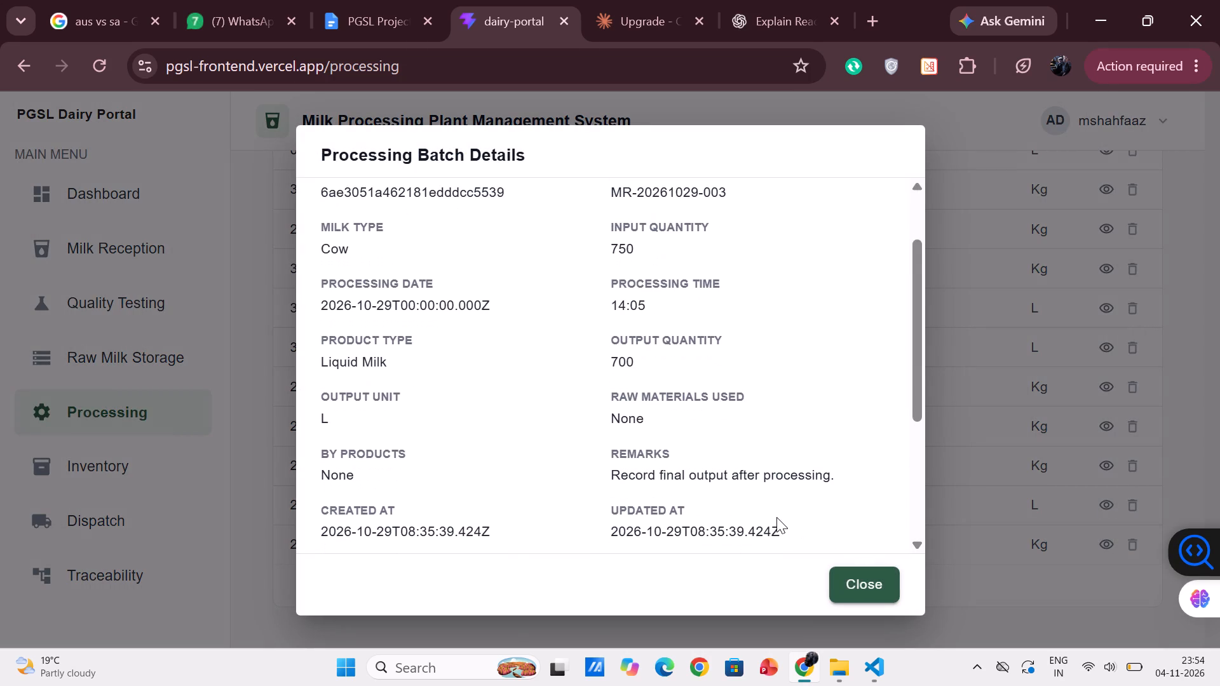
scroll(776, 517, "down", 4)
scroll(776, 517, "up", 2)
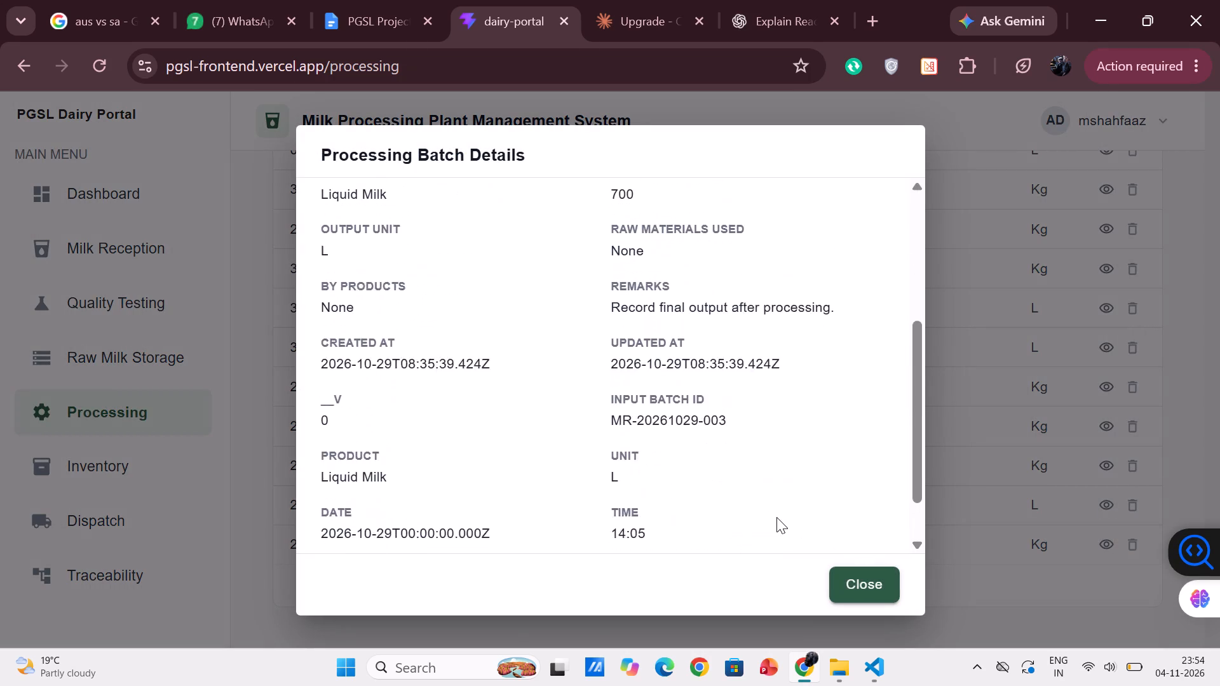
scroll(776, 517, "up", 4)
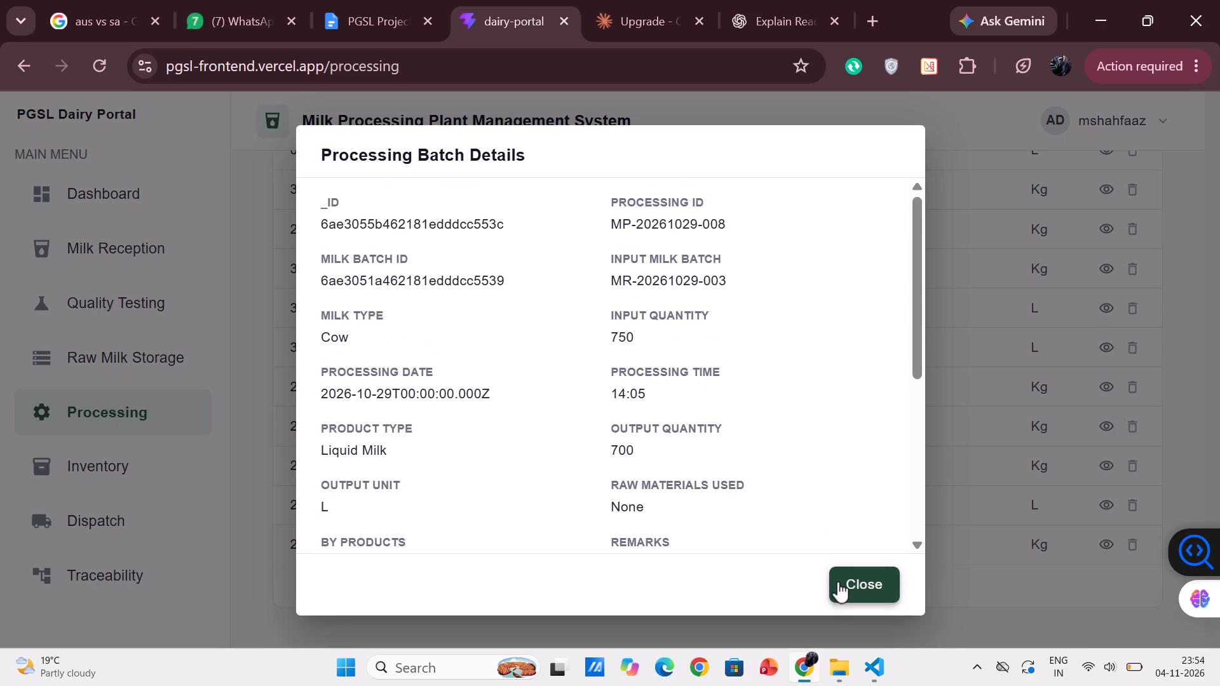
scroll(735, 500, "down", 1)
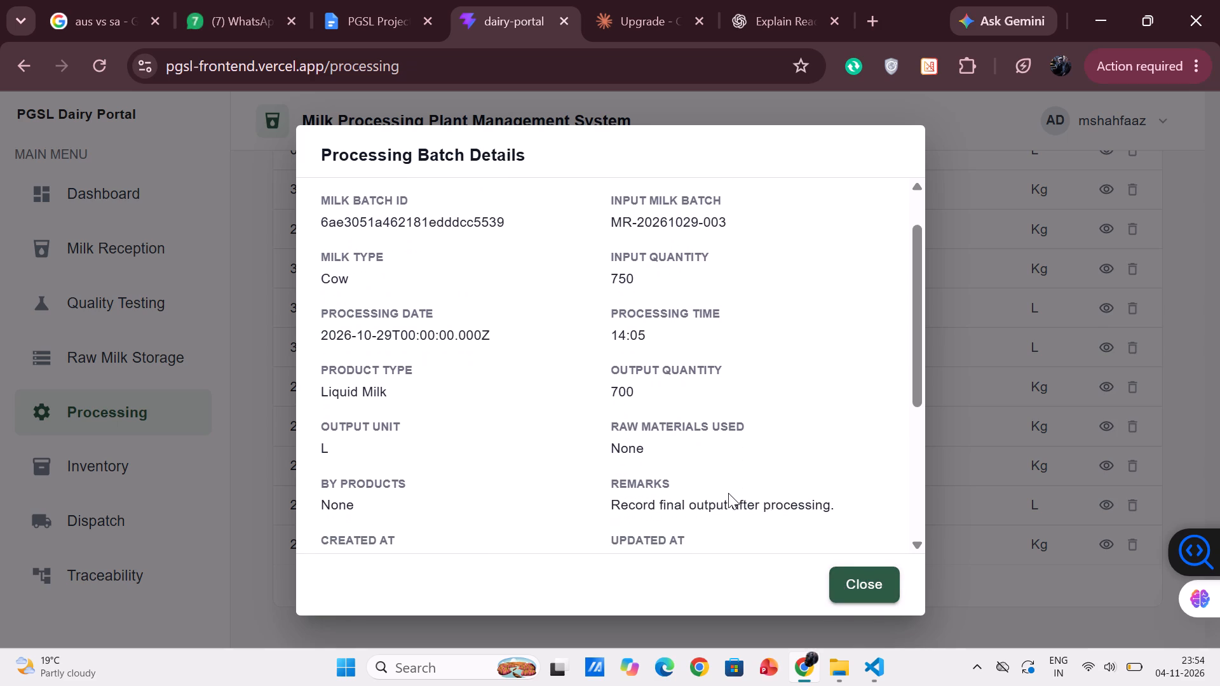
scroll(728, 493, "down", 1)
scroll(728, 493, "left", 1)
scroll(728, 493, "down", 2)
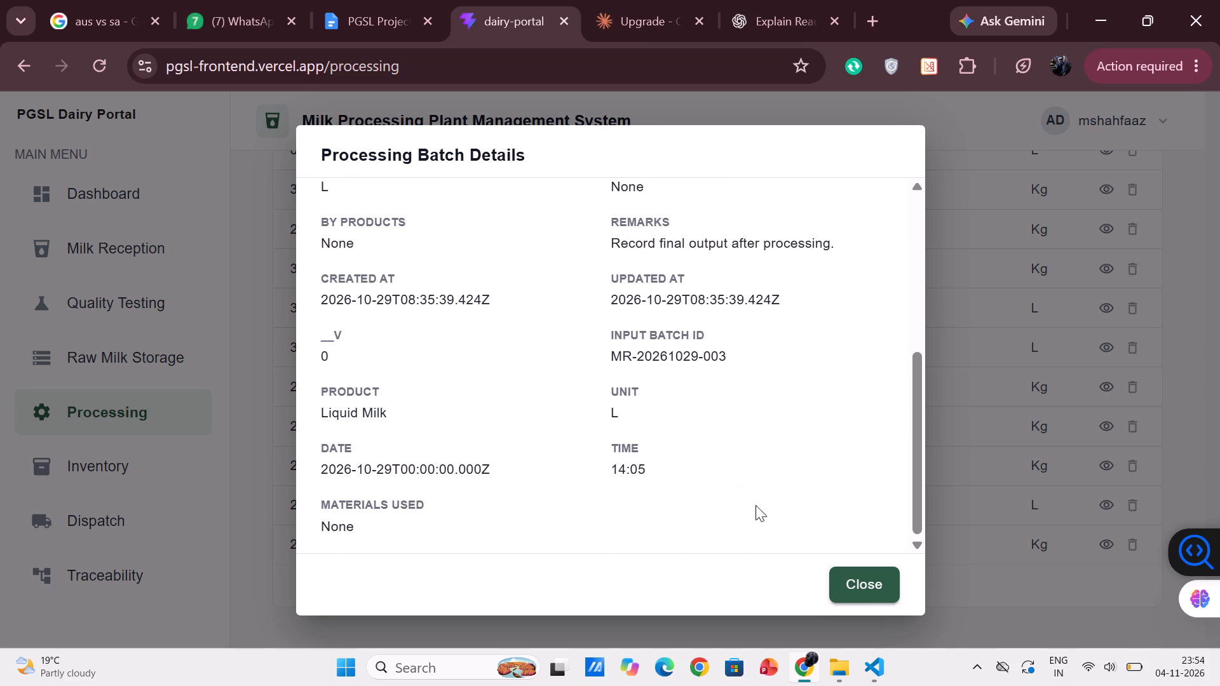
left_click(880, 591)
Recheck the raw material, product and by-product entries, and save the processing batch for 2000 Kg of Curd with 20 Kg of Cream.
scroll(913, 431, "up", 1)
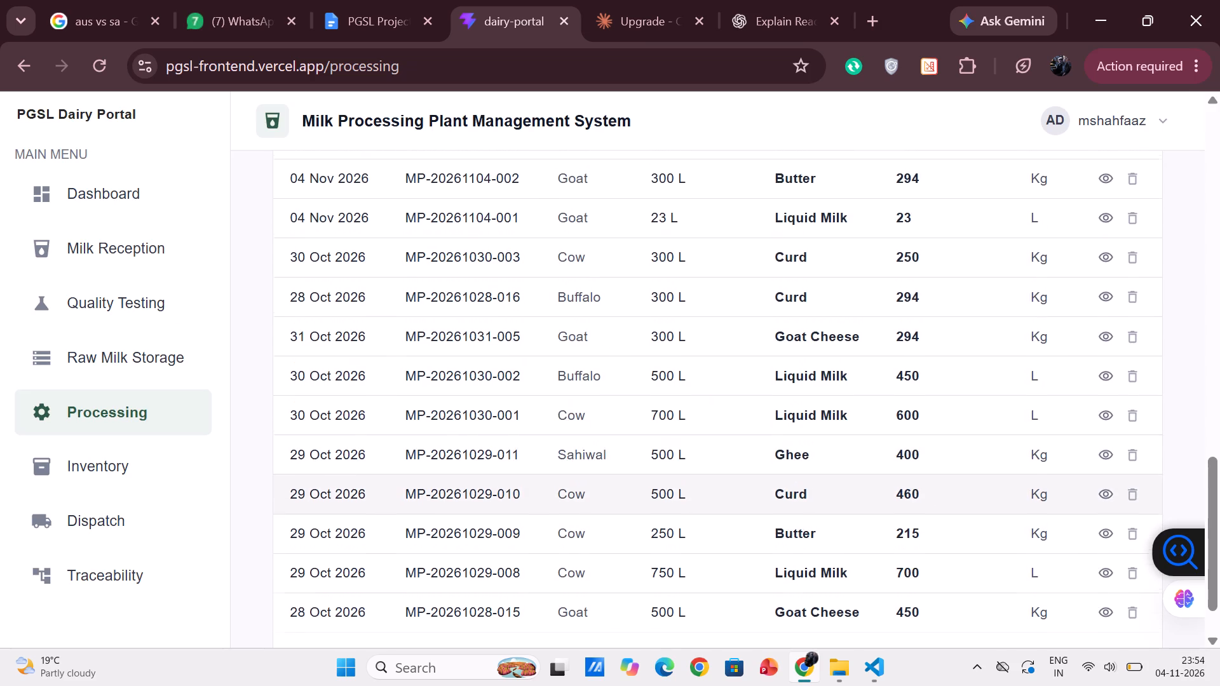
scroll(913, 431, "up", 1)
scroll(943, 480, "up", 4)
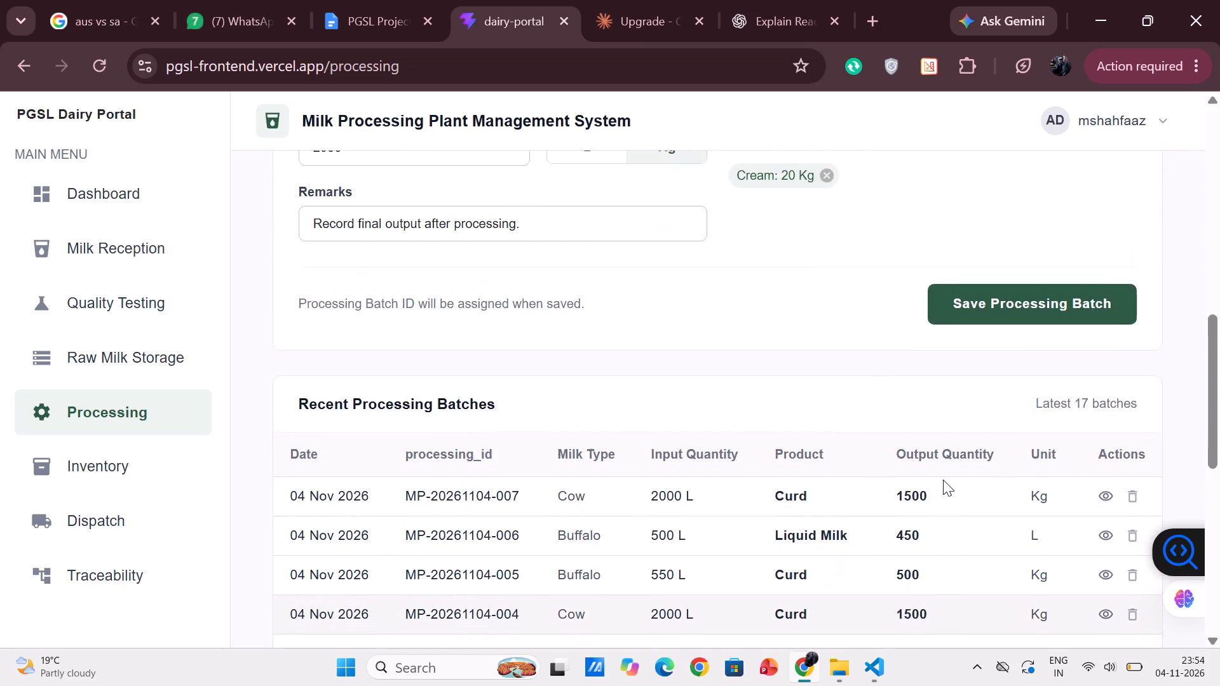
scroll(943, 480, "up", 1)
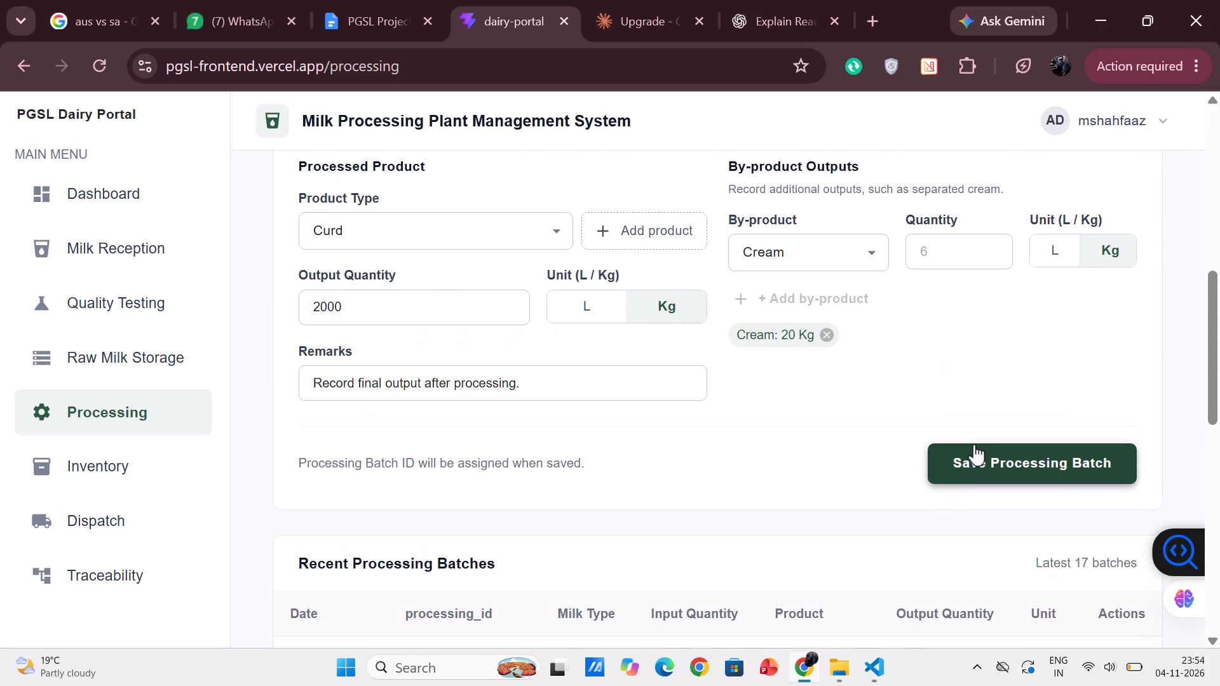
scroll(973, 444, "up", 3)
scroll(973, 444, "down", 1)
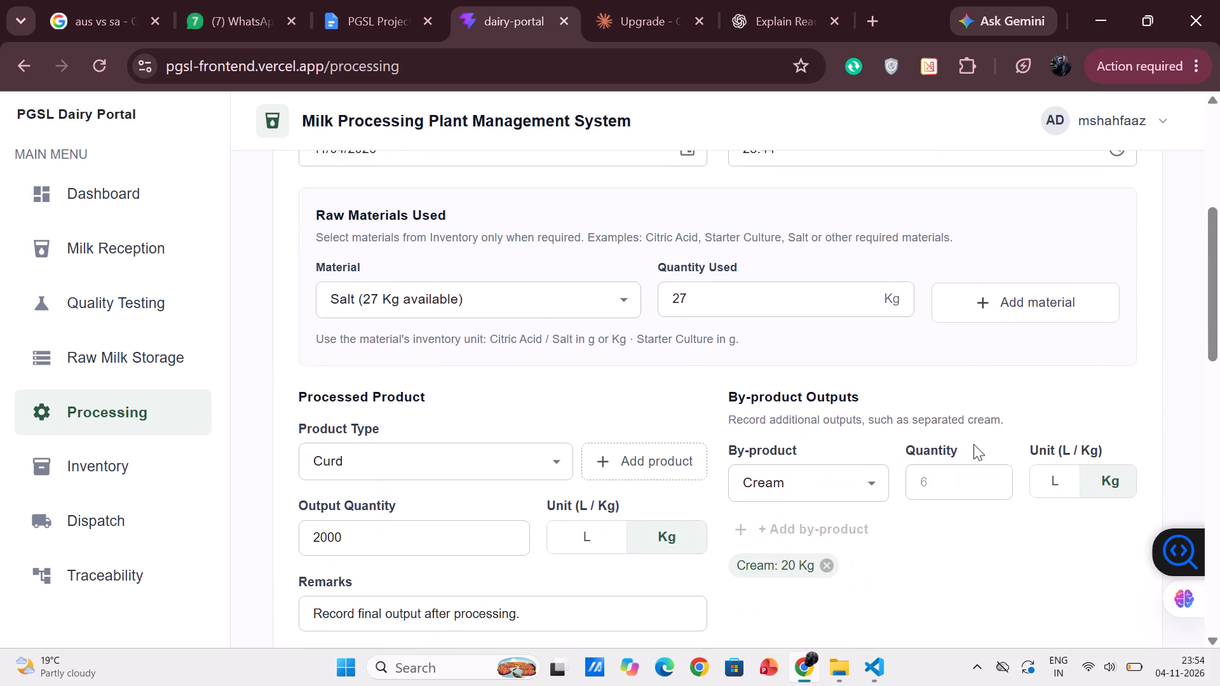
scroll(973, 444, "down", 2)
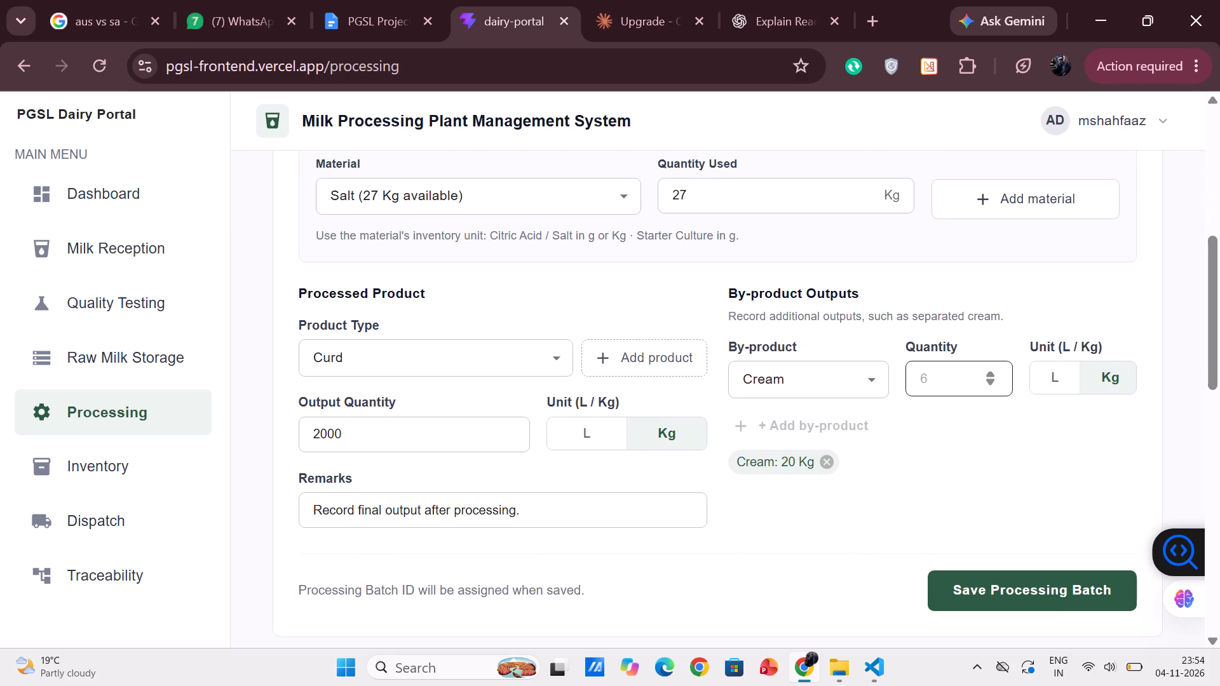
scroll(916, 438, "down", 1)
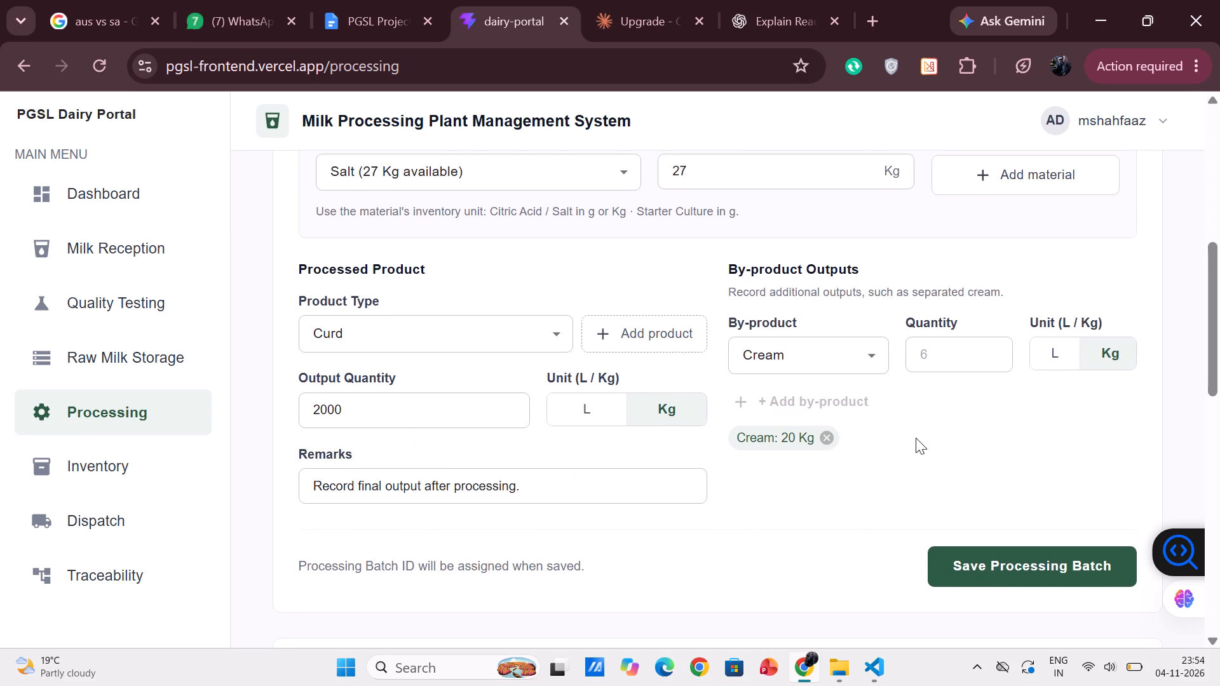
scroll(916, 438, "down", 2)
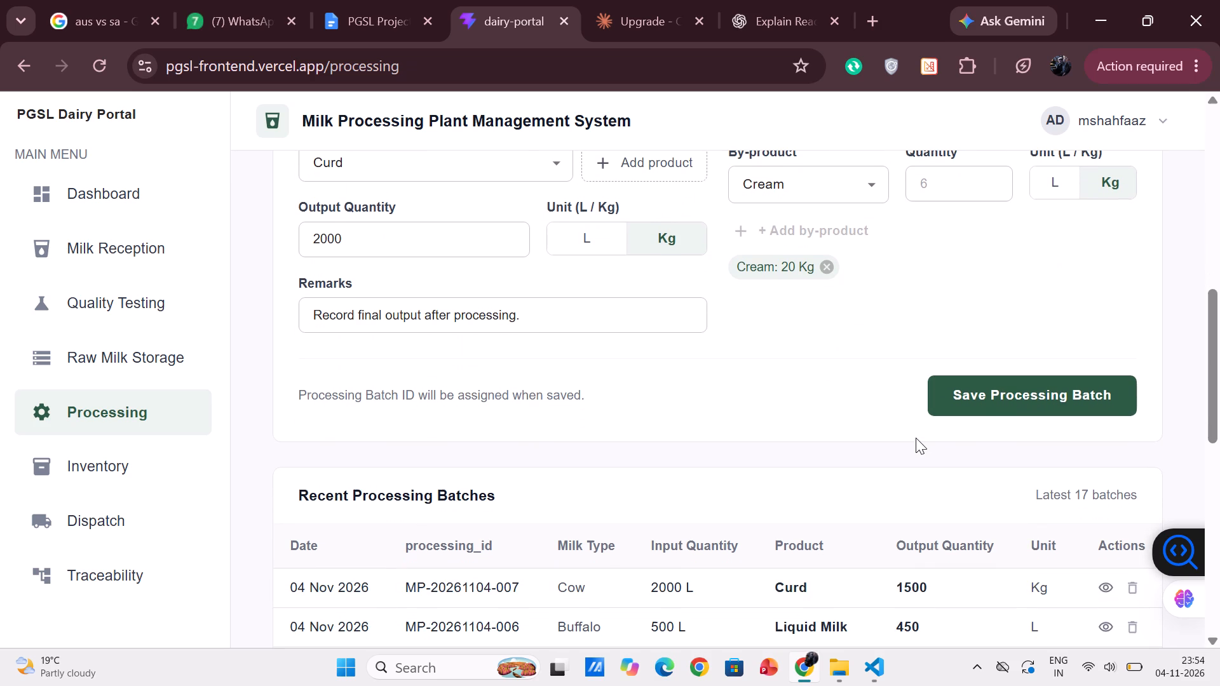
left_click(1001, 400)
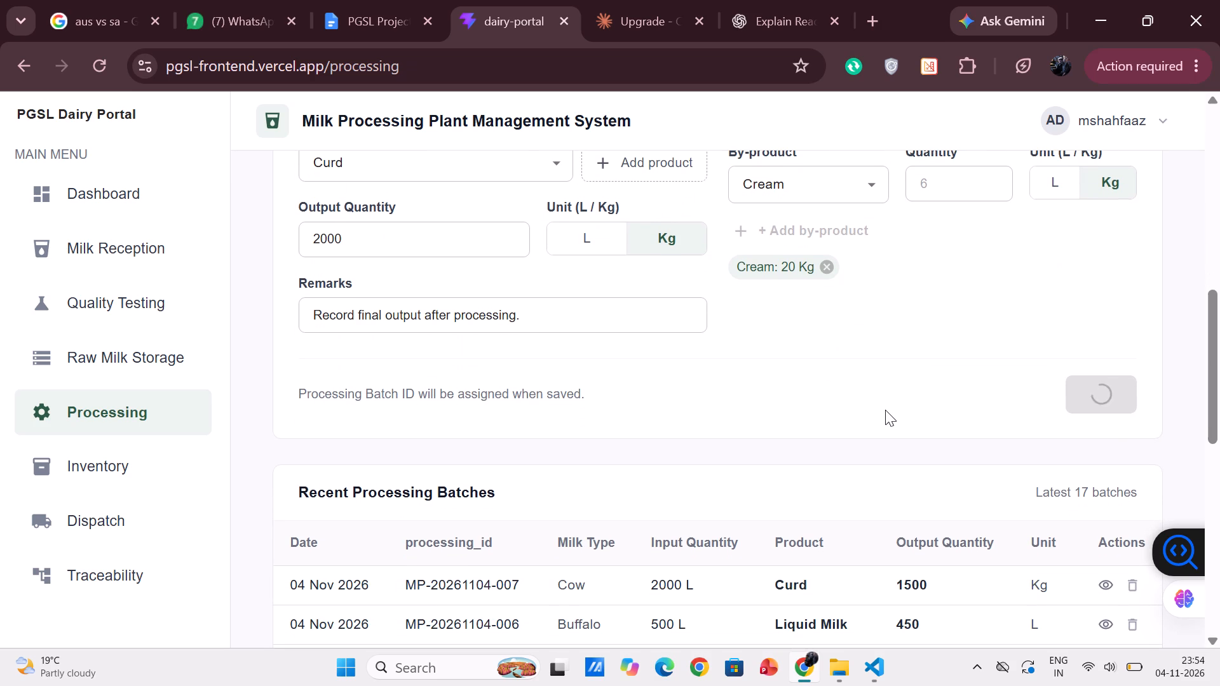
Open the details of the newly saved 3000 L cow milk Curd batch, read its recorded fields, and close them.
scroll(885, 410, "up", 1)
scroll(885, 410, "down", 2)
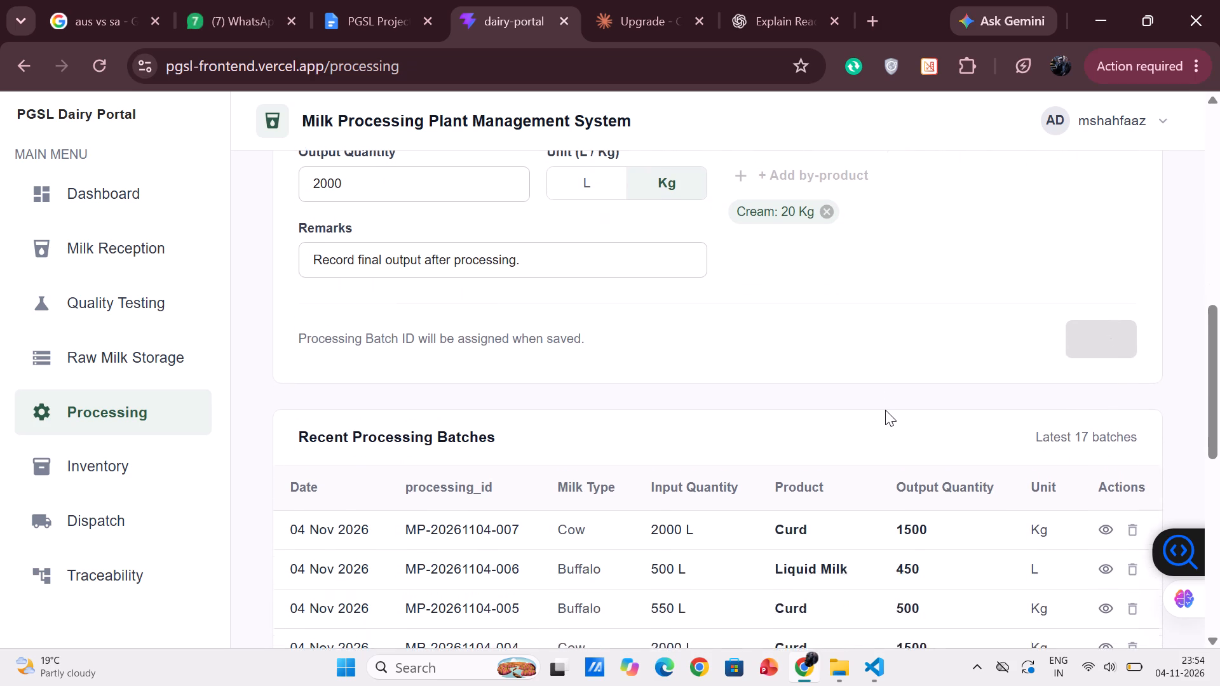
scroll(885, 410, "down", 1)
scroll(885, 410, "up", 1)
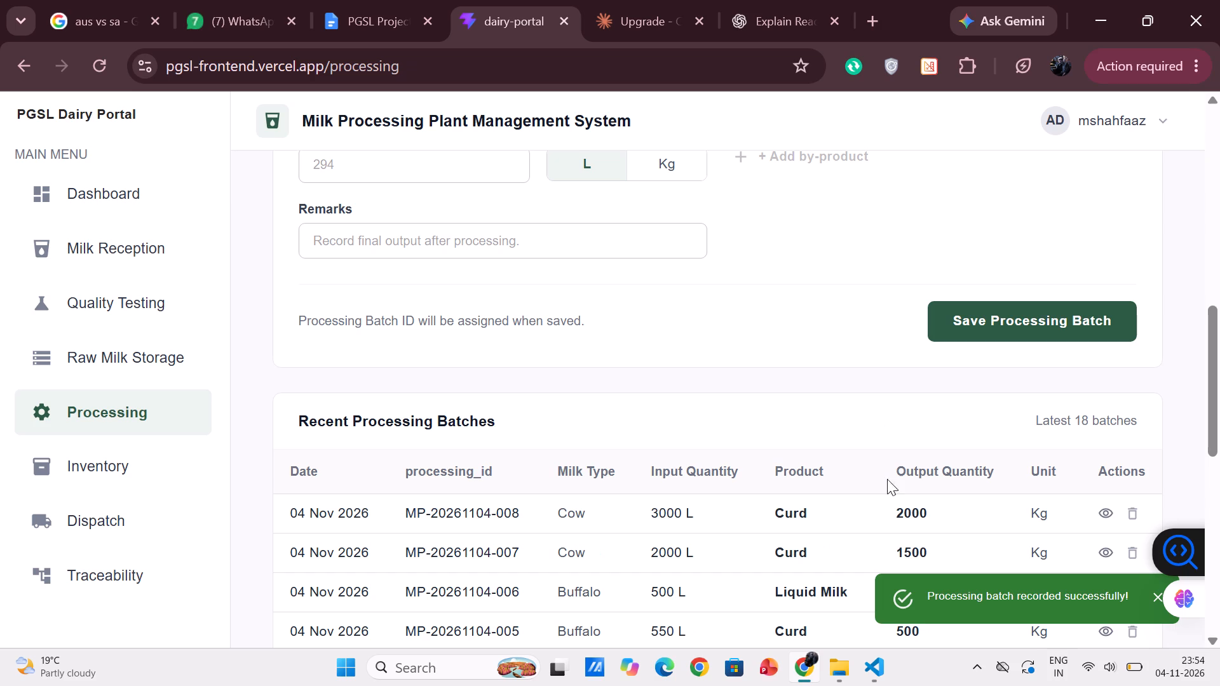
left_click(1111, 516)
scroll(762, 380, "down", 3)
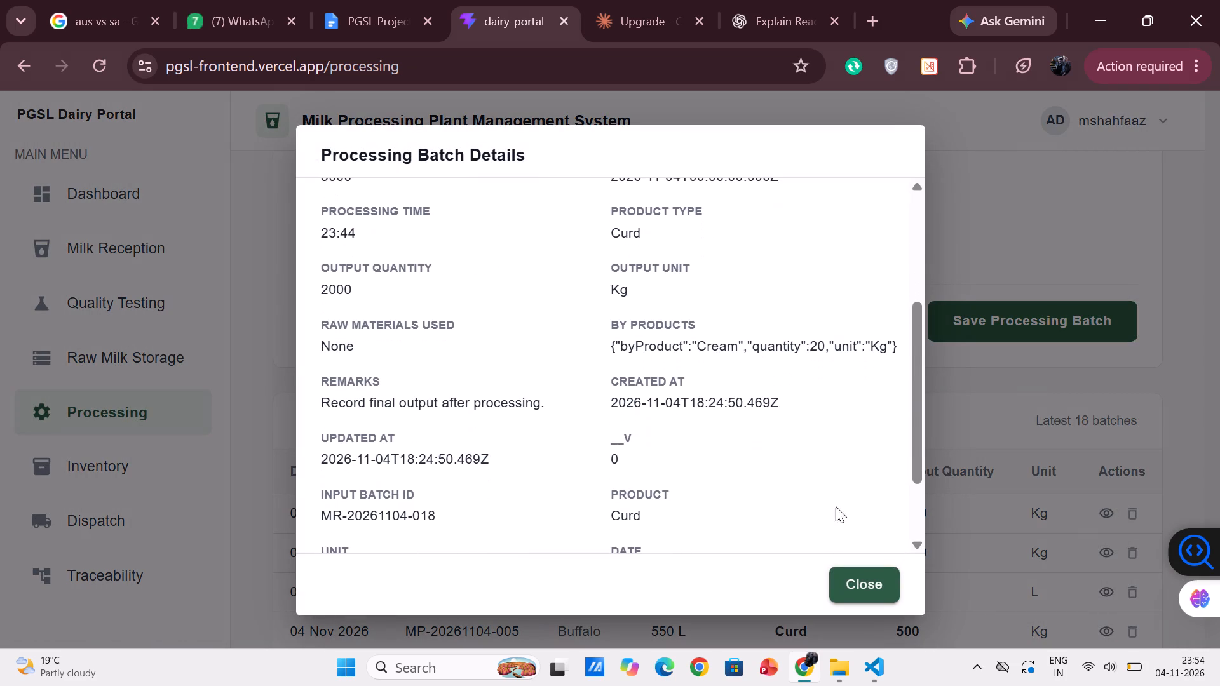
scroll(820, 492, "down", 3)
left_click(888, 593)
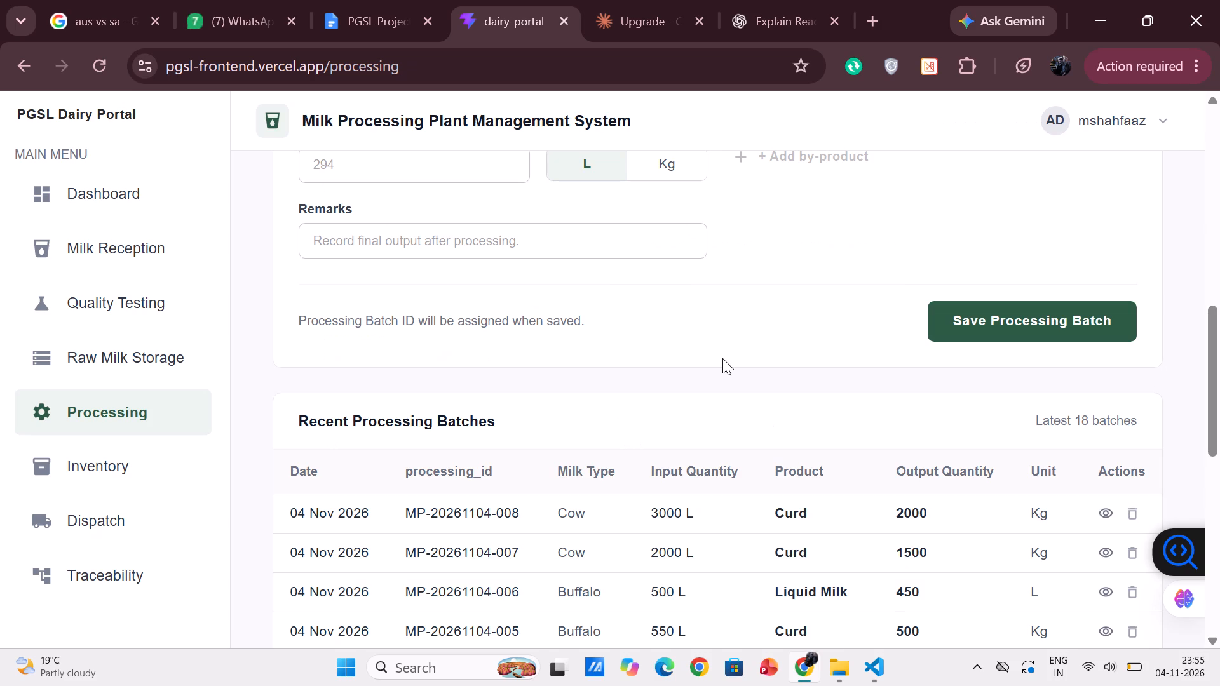
Look through the list of recent processing batches and the batch entry form above it.
scroll(722, 358, "down", 4)
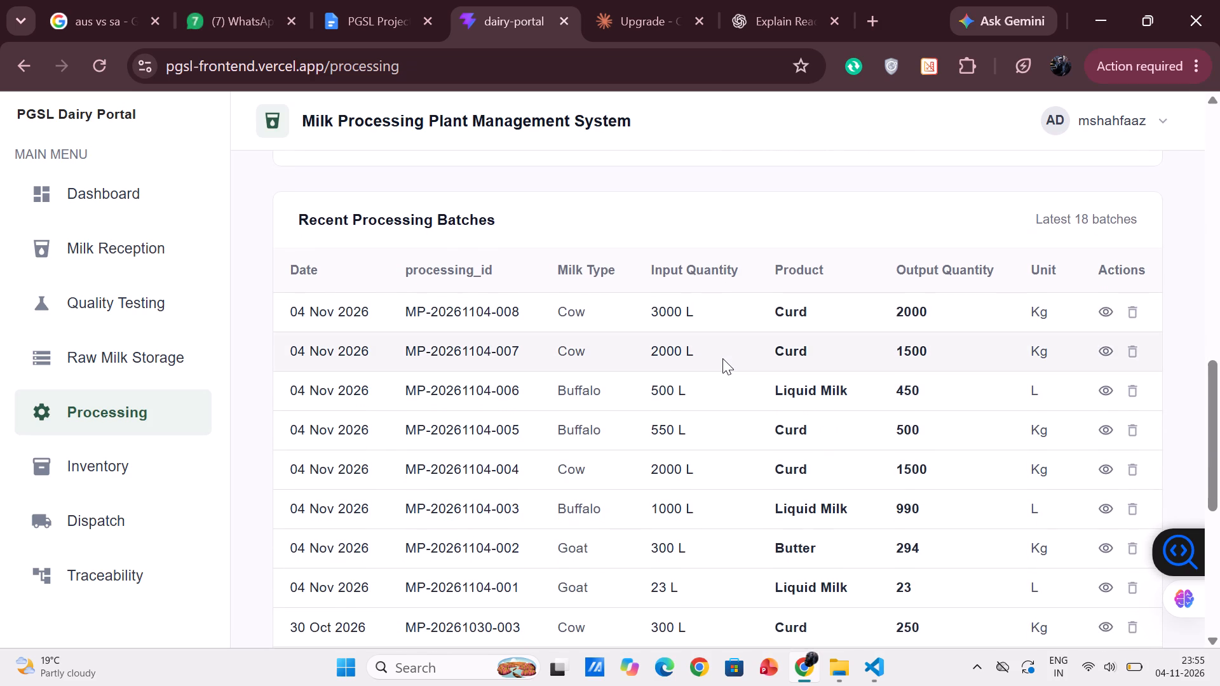
scroll(722, 358, "down", 3)
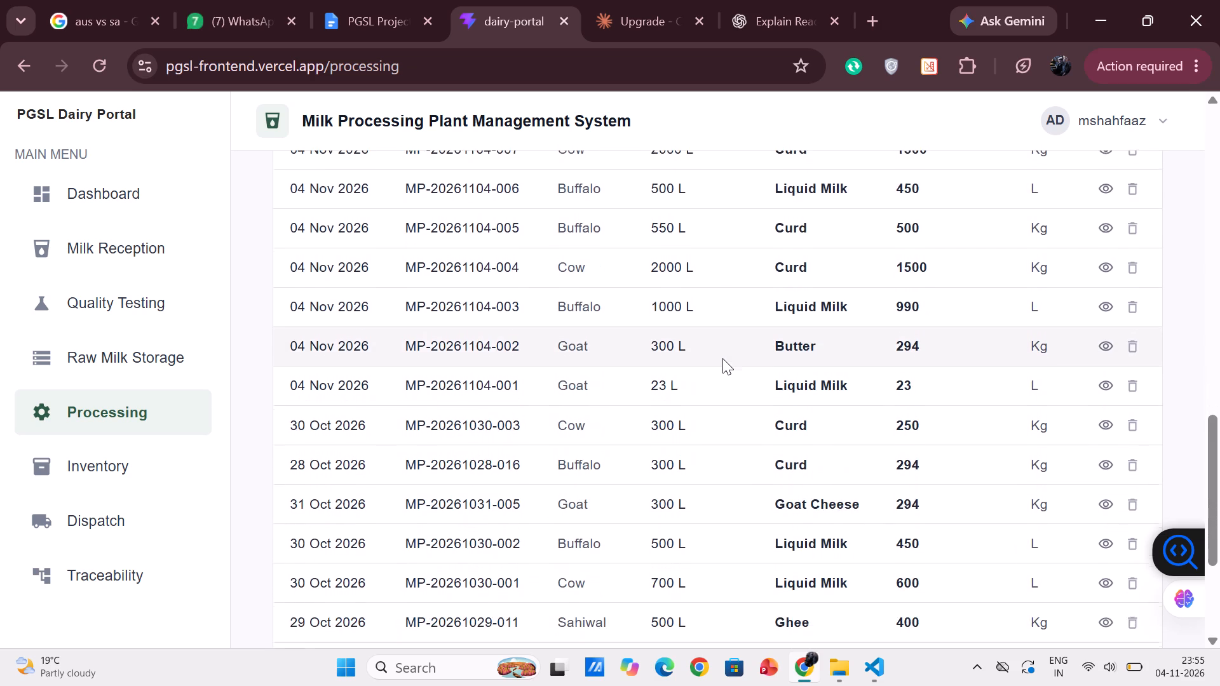
scroll(722, 358, "down", 6)
scroll(722, 358, "up", 4)
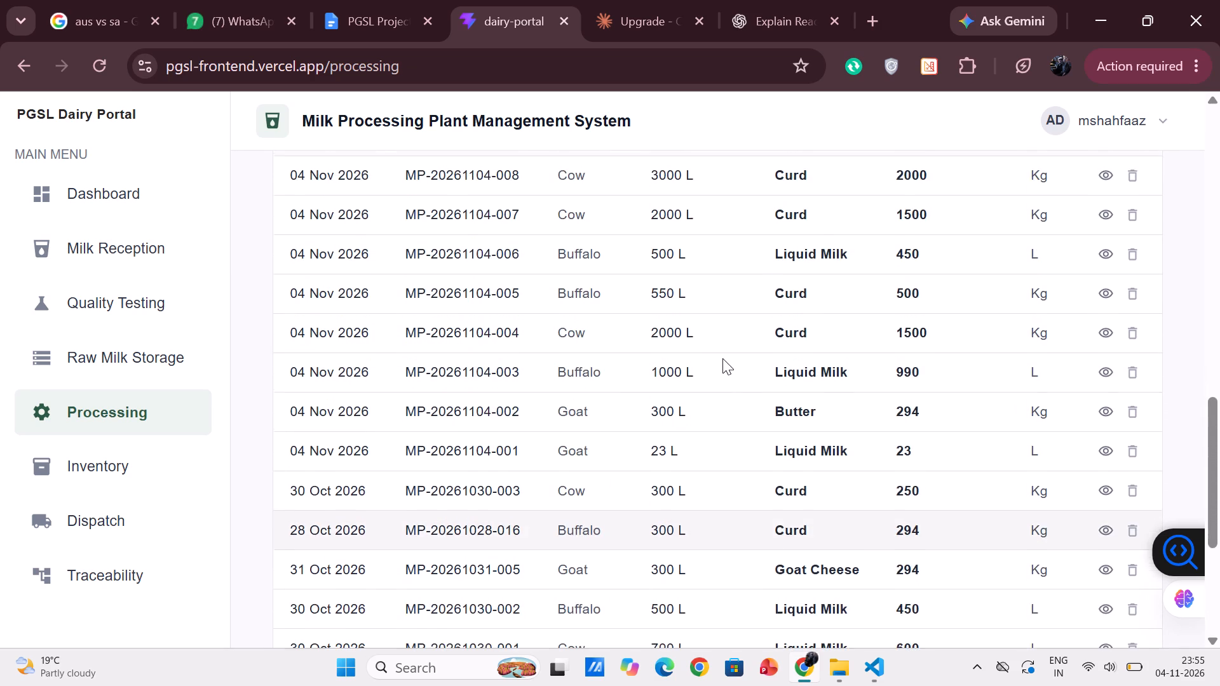
scroll(722, 358, "up", 4)
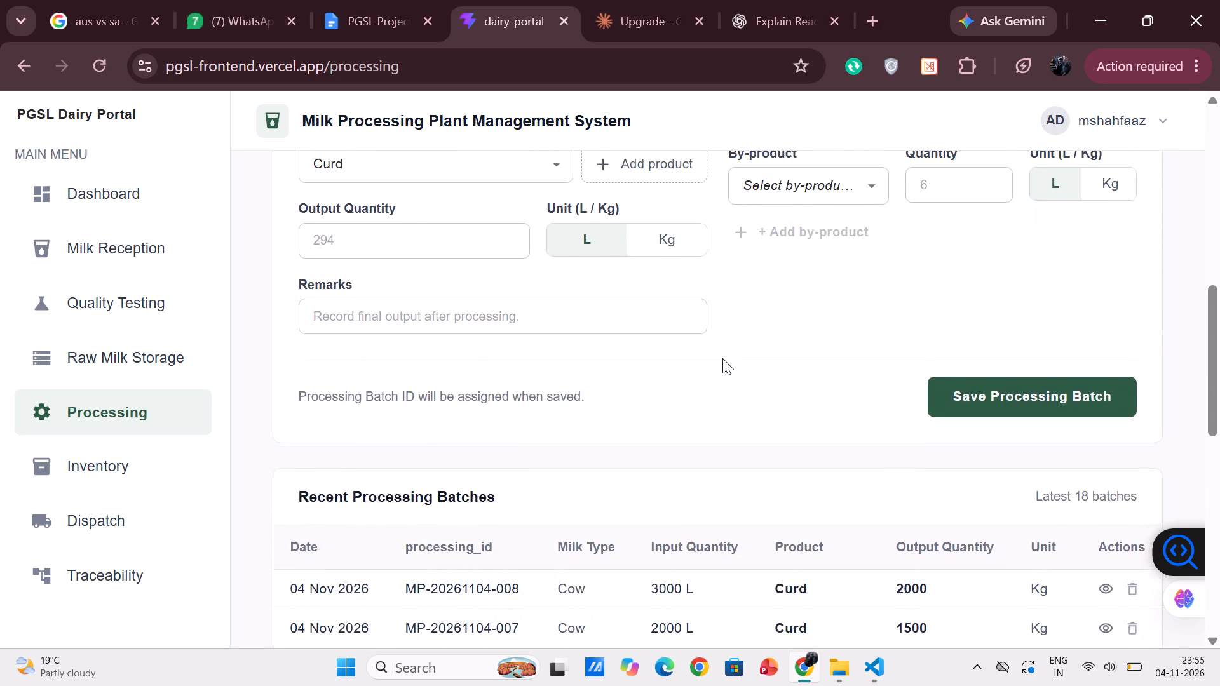
scroll(722, 358, "up", 4)
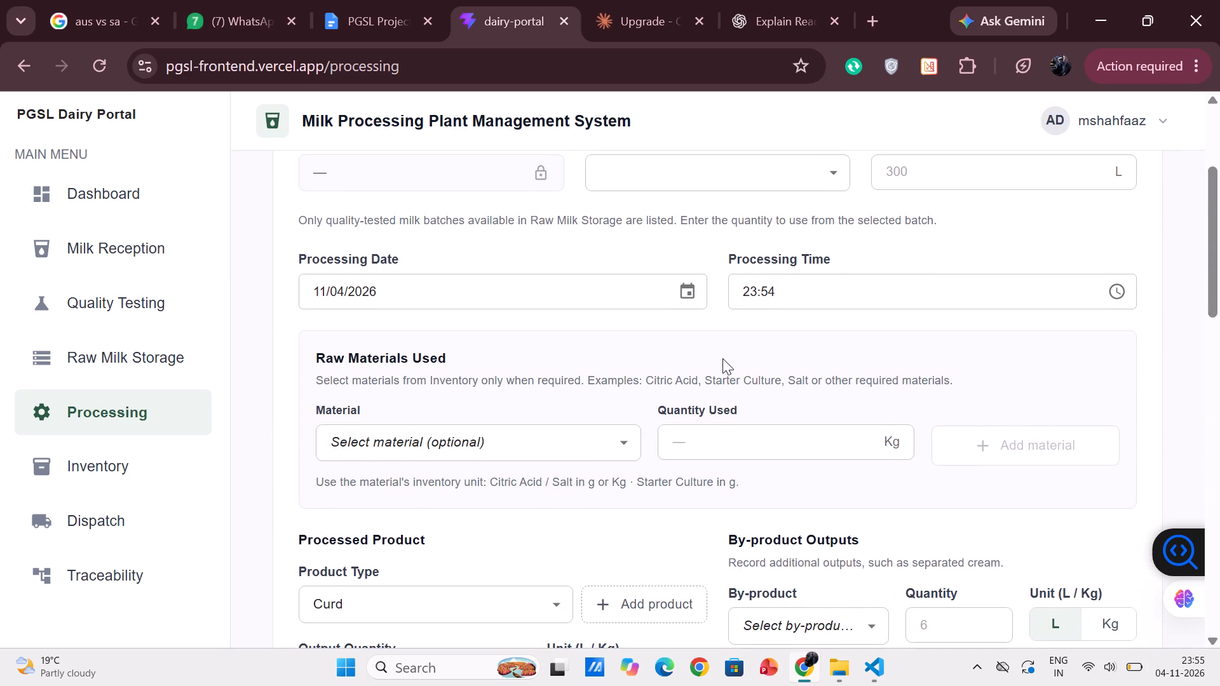
scroll(722, 358, "up", 3)
Open the Inventory page and examine the finished product and by-product stock, including Curd and Cream.
left_click(118, 461)
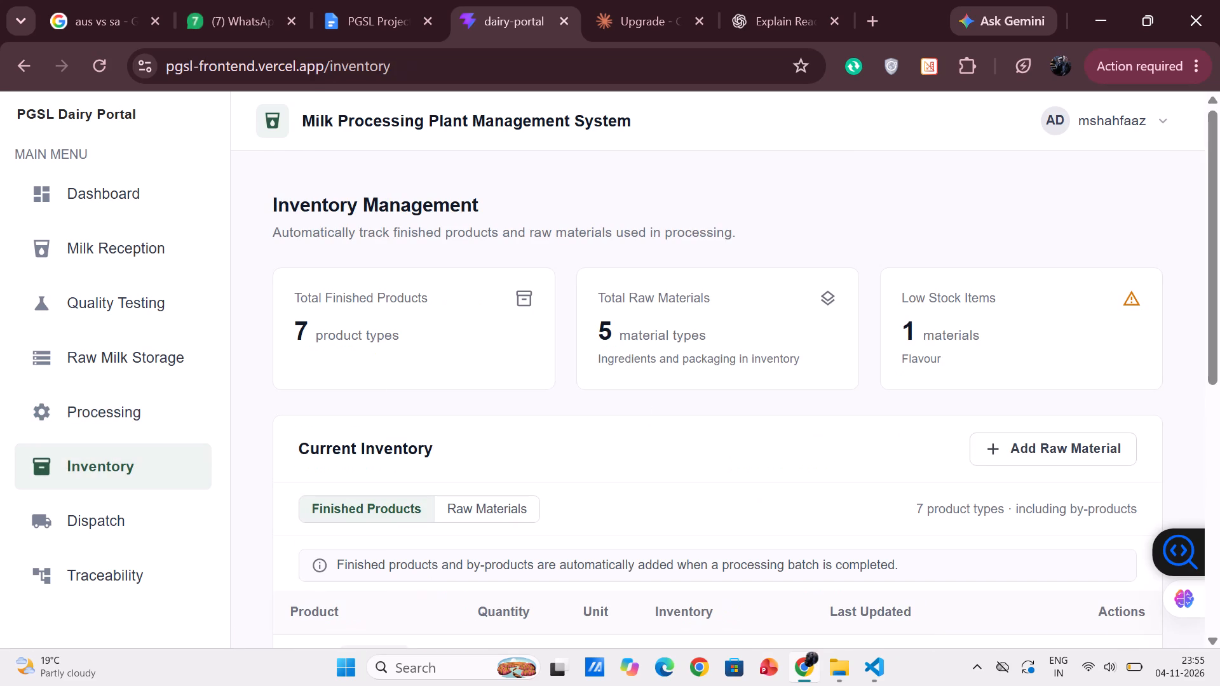
scroll(657, 424, "down", 5)
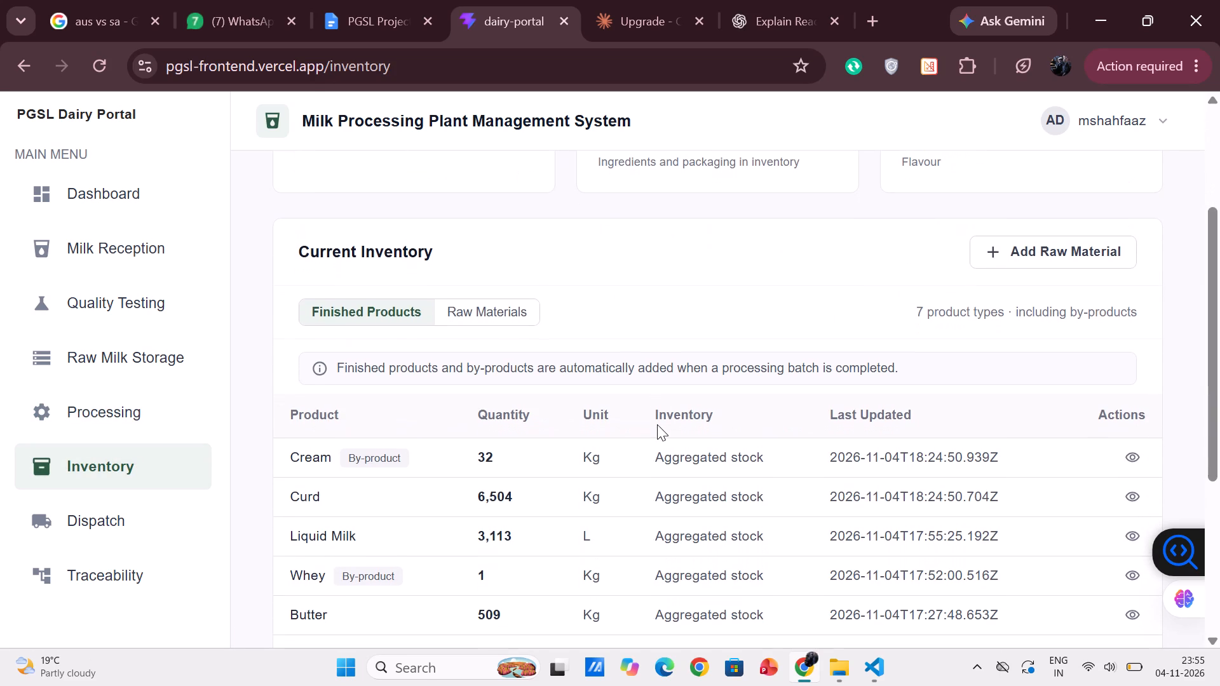
scroll(657, 424, "down", 1)
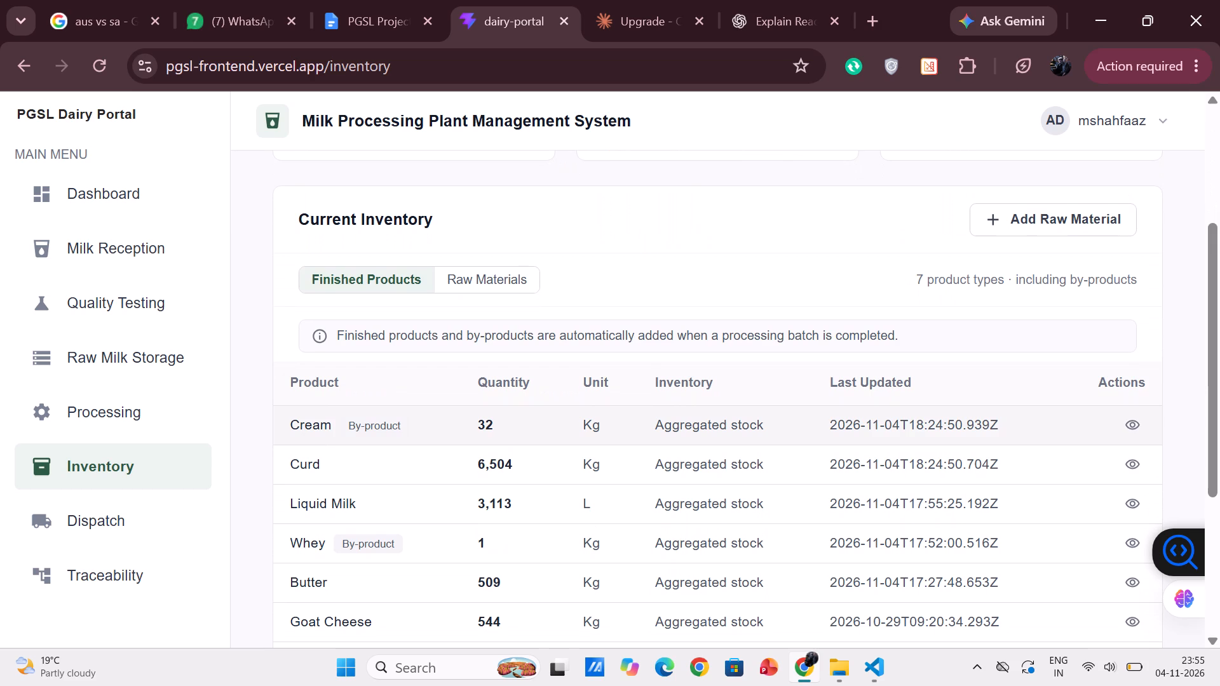
scroll(657, 424, "down", 1)
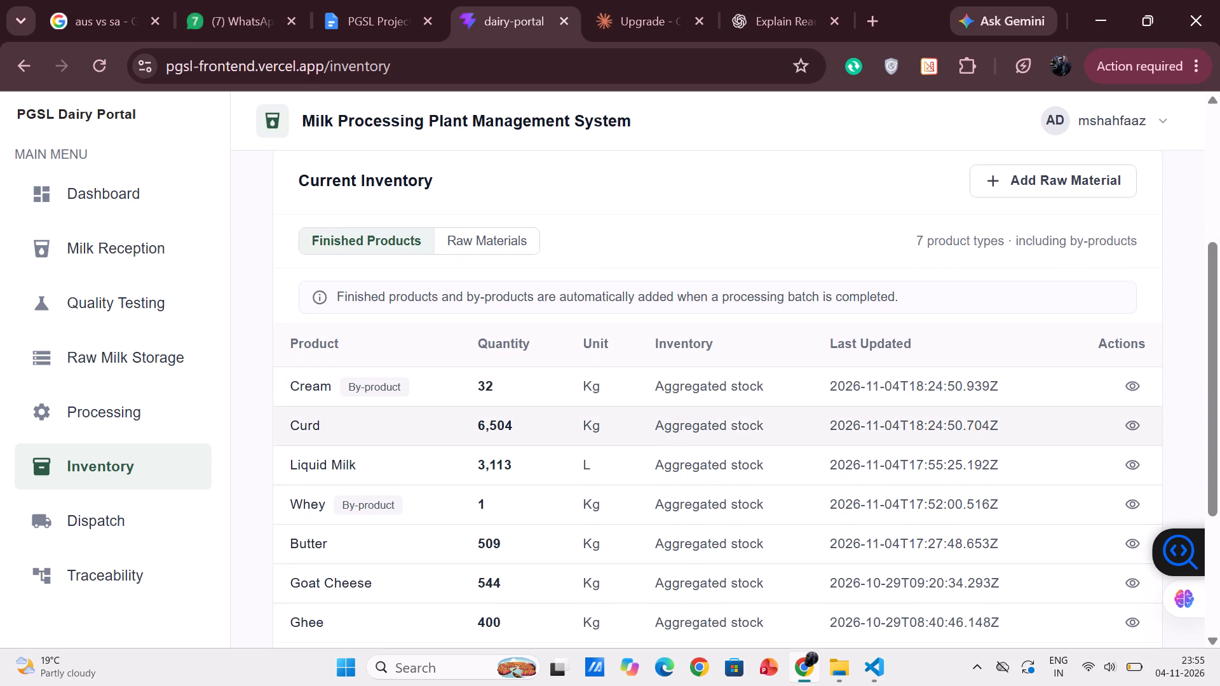
scroll(657, 424, "down", 3)
scroll(657, 424, "up", 5)
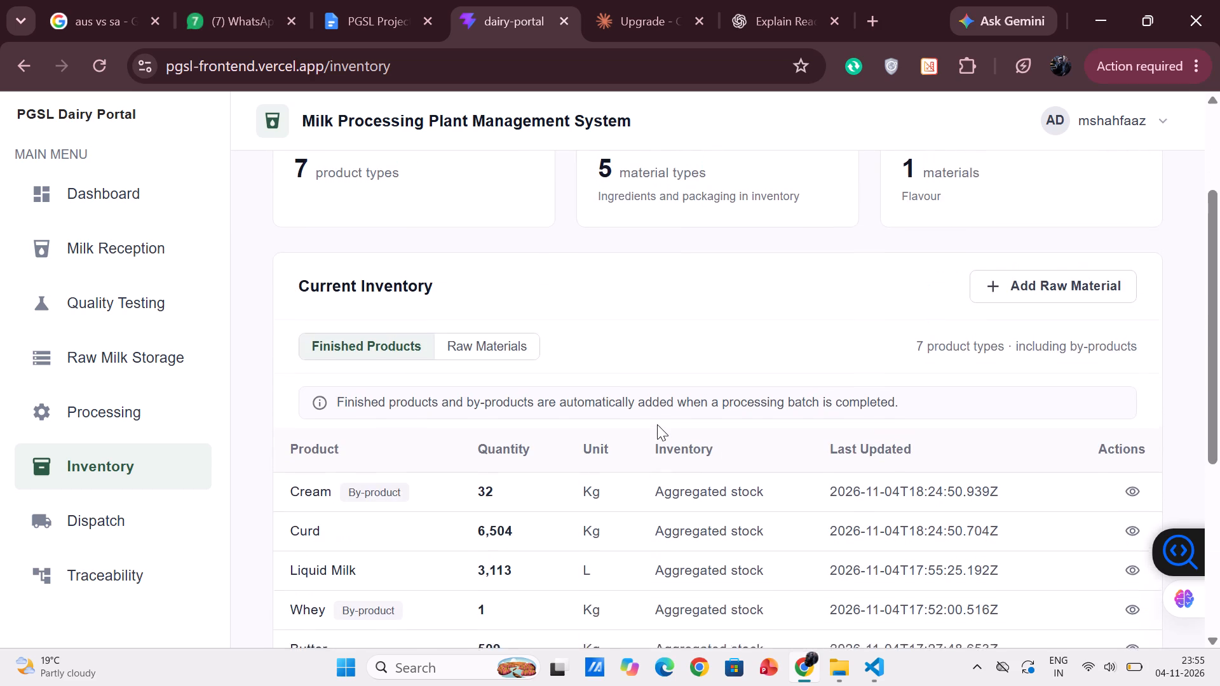
scroll(657, 424, "up", 1)
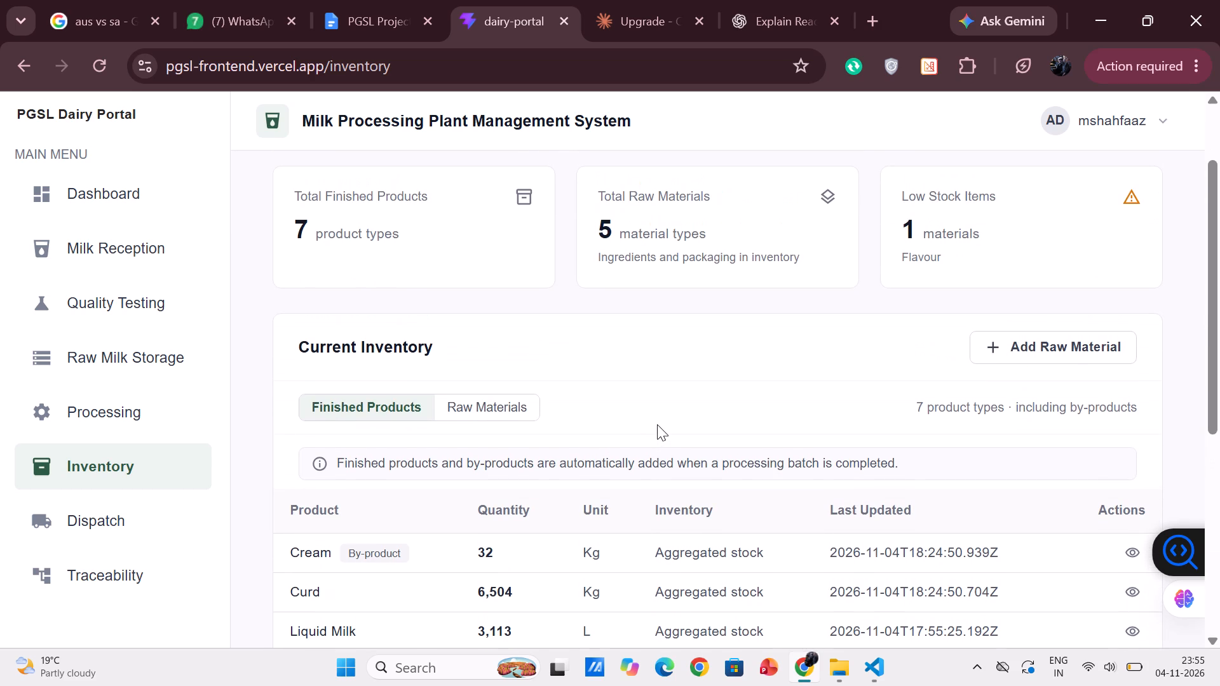
scroll(657, 424, "up", 1)
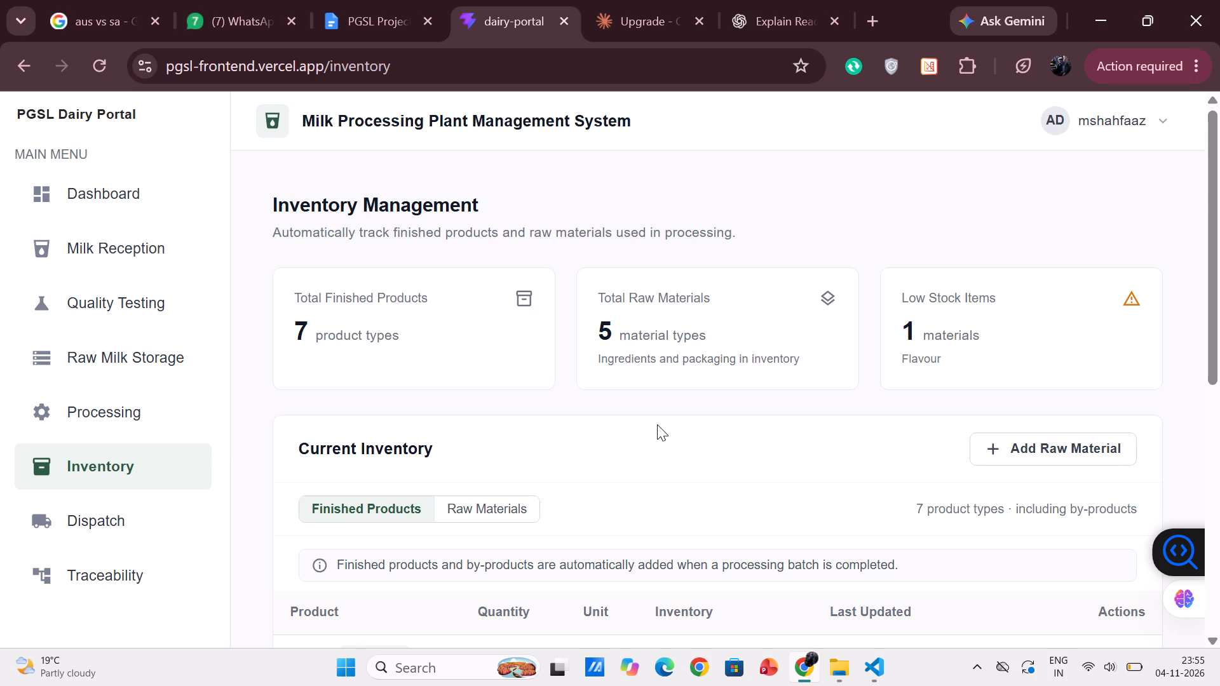
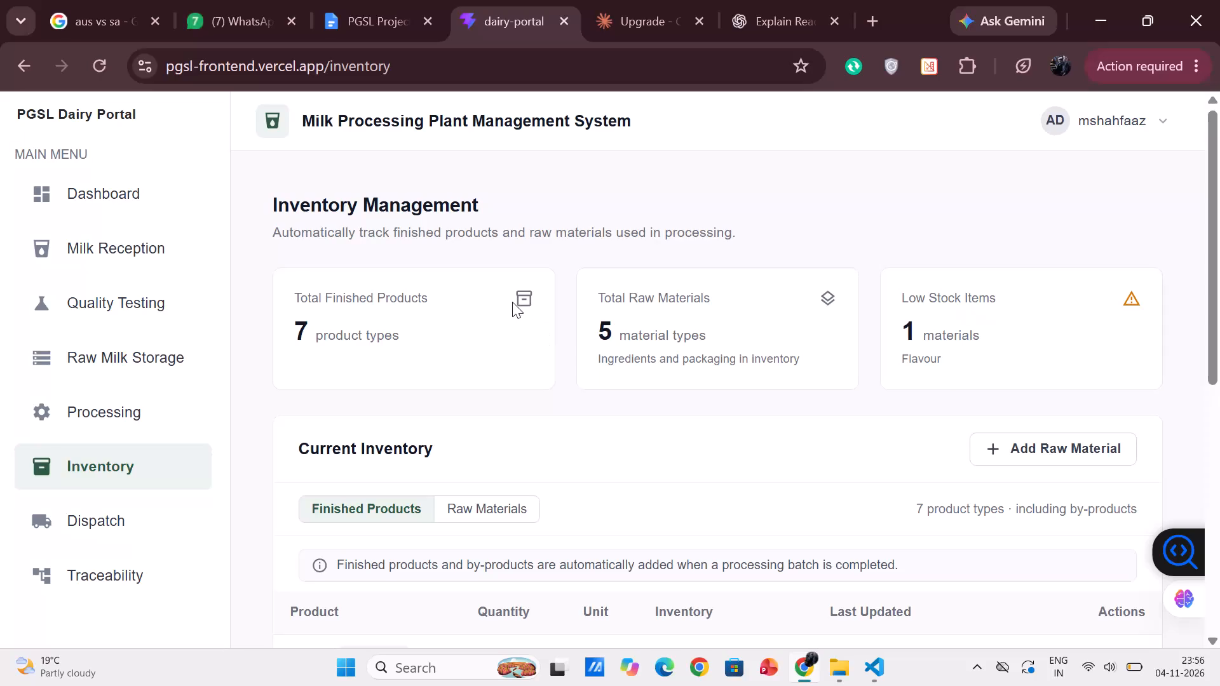
Open the Curd item's inventory details from the finished products list, read its quantity, unit and batch fields, and close them.
left_click(512, 302)
scroll(512, 302, "right", 3)
scroll(544, 324, "left", 1)
scroll(494, 378, "down", 4)
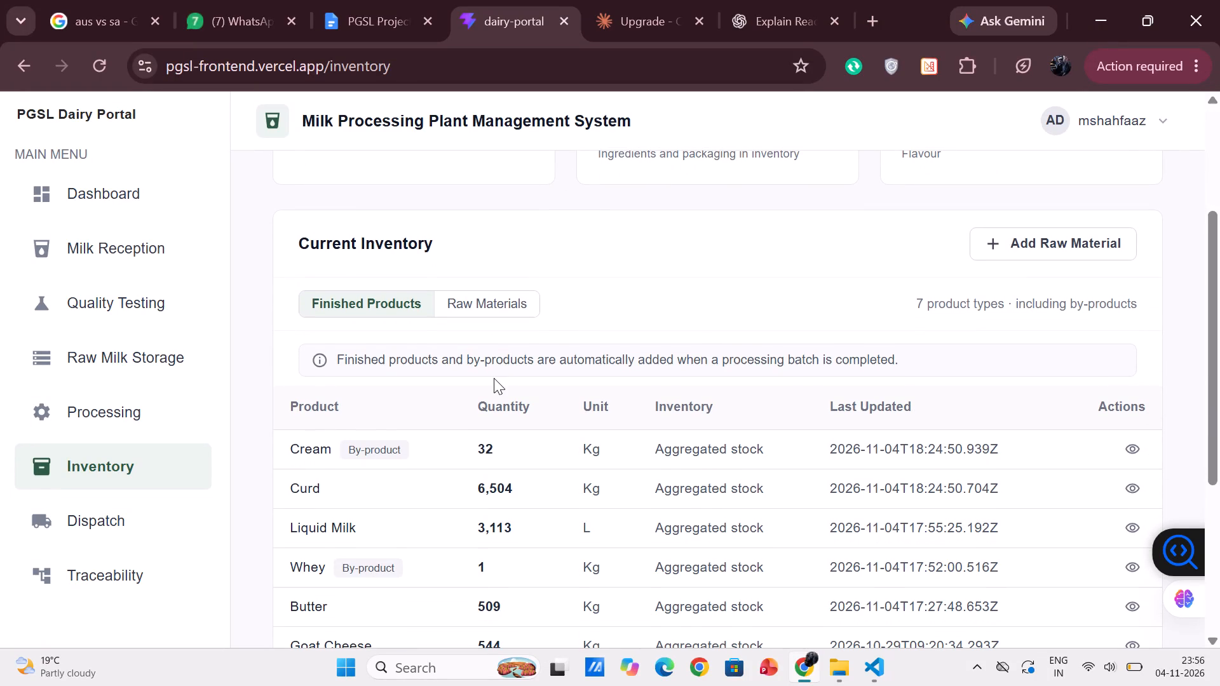
left_click(1137, 485)
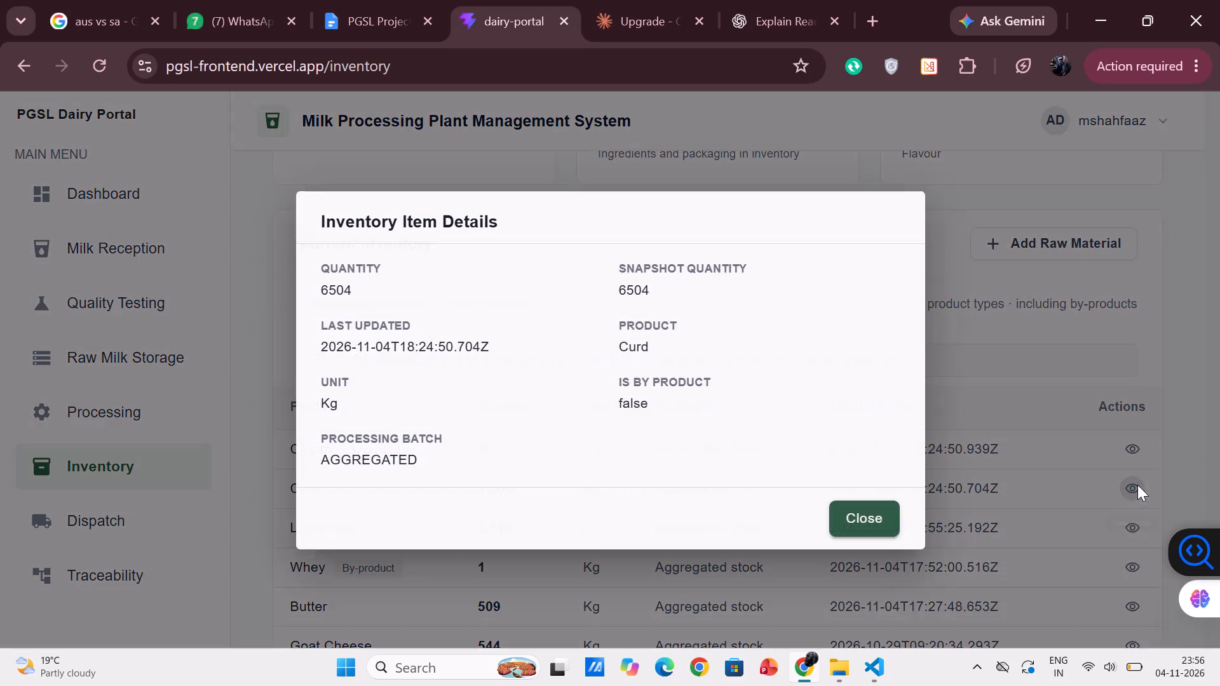
scroll(721, 375, "down", 2)
scroll(721, 375, "up", 2)
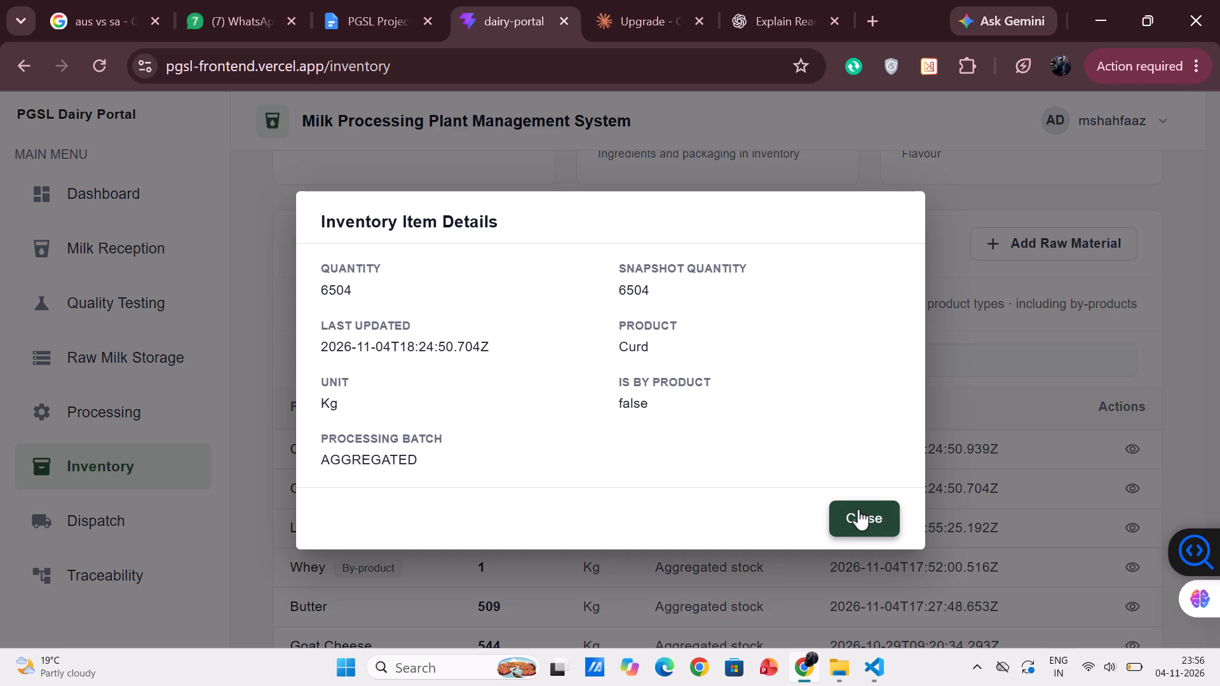
left_click(858, 509)
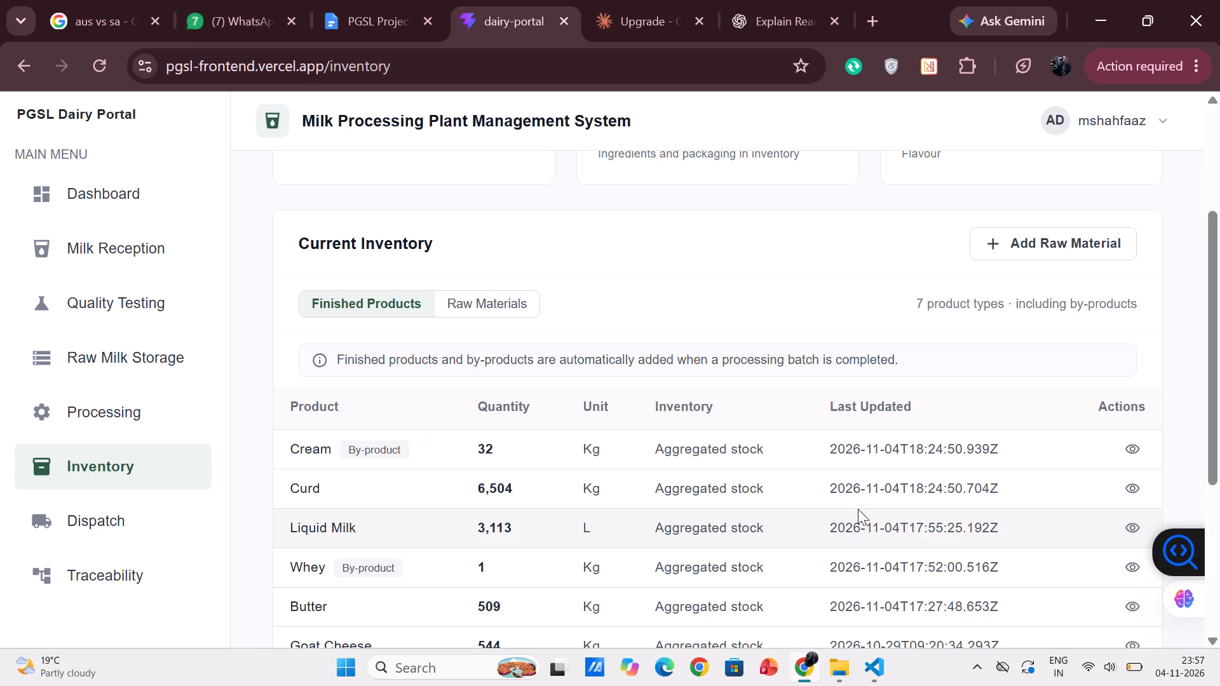
Recheck the Curd inventory item's details, close them, and return to the inventory summary at the top of the page.
left_click(715, 447)
scroll(645, 452, "down", 1)
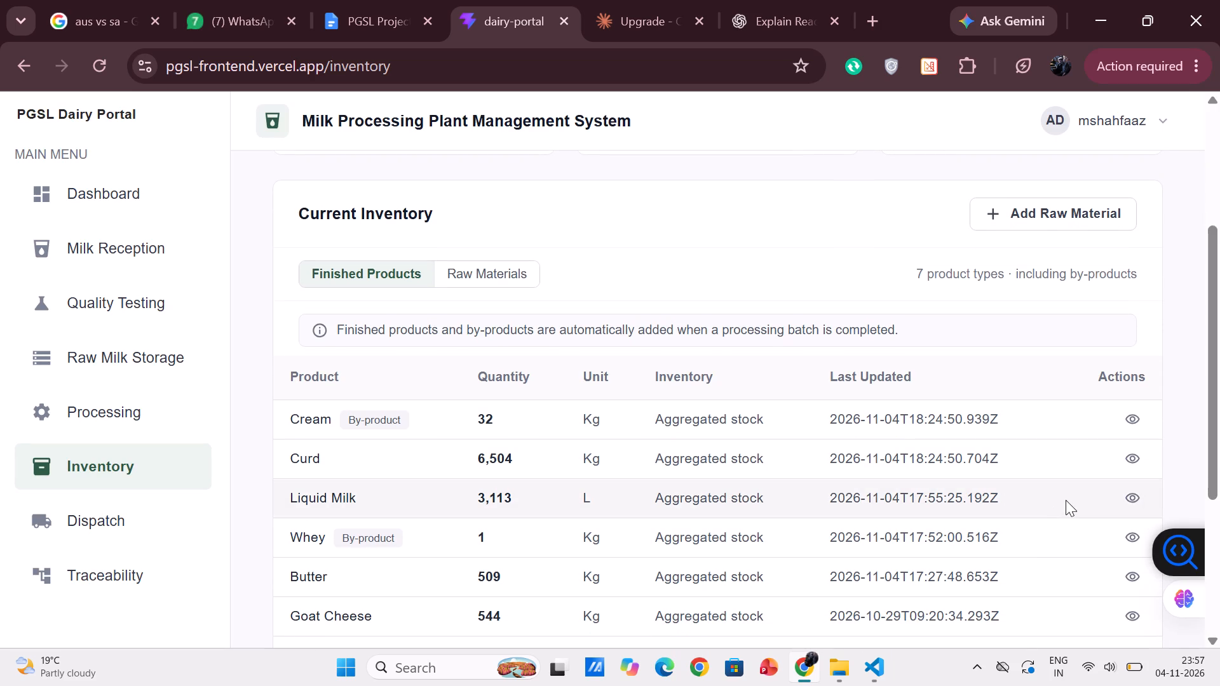
left_click(1136, 459)
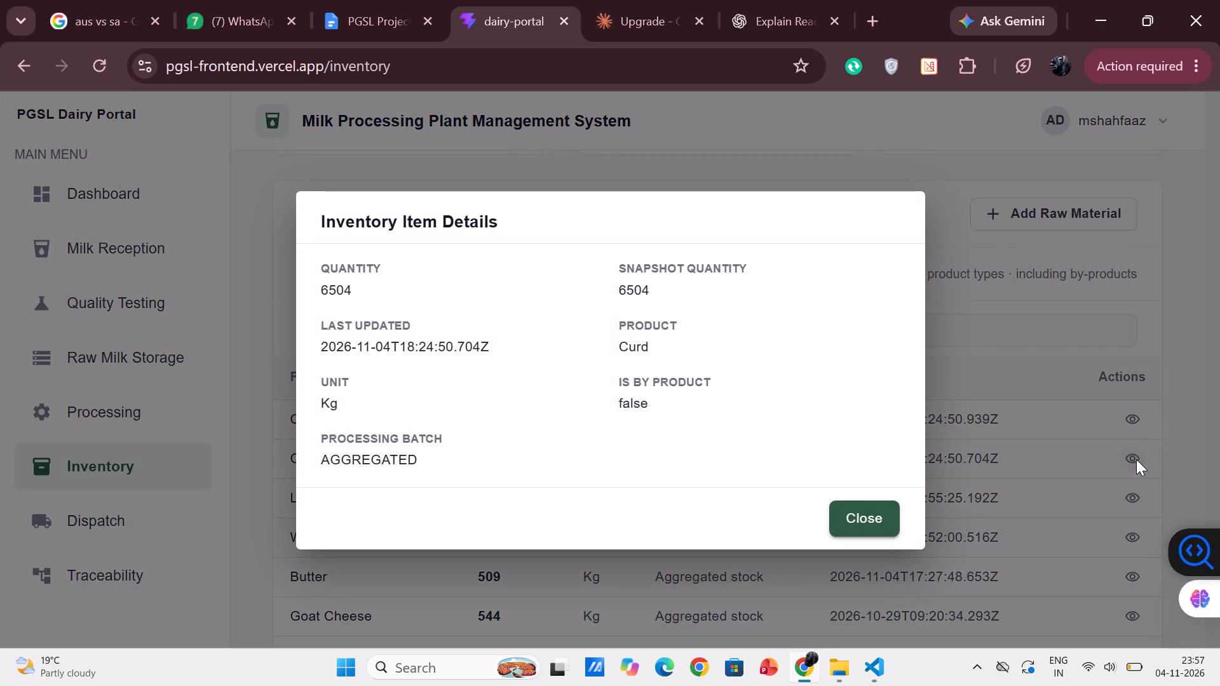
left_click(859, 525)
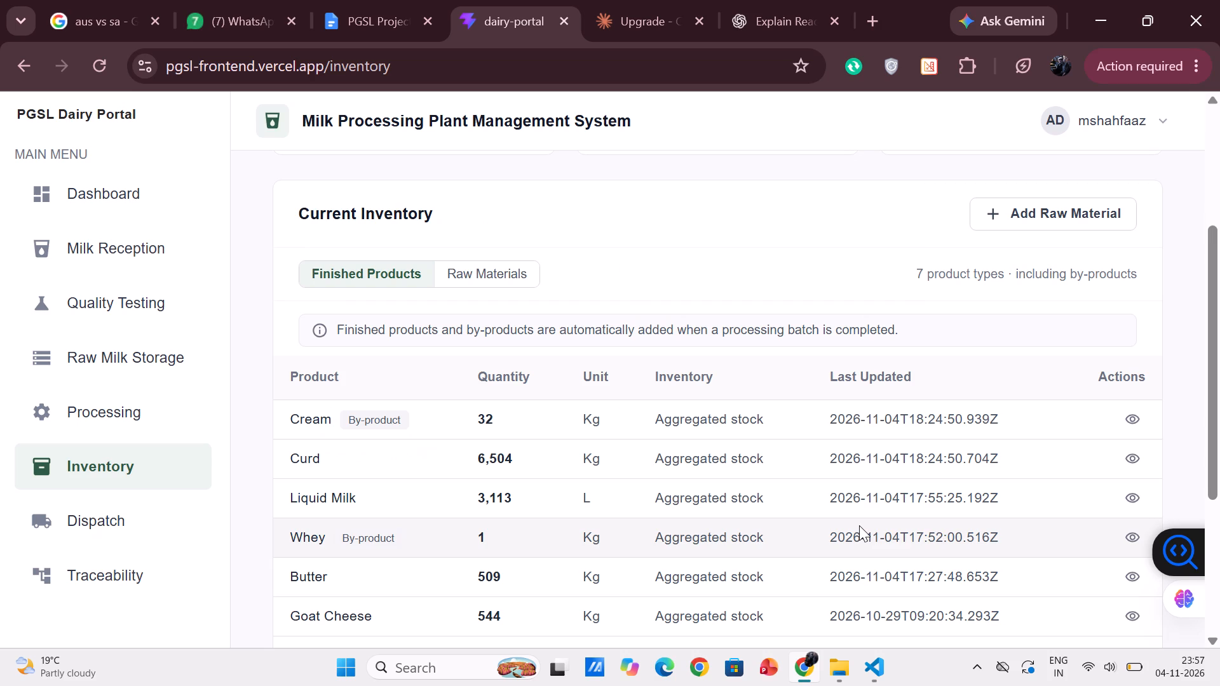
scroll(486, 461, "up", 4)
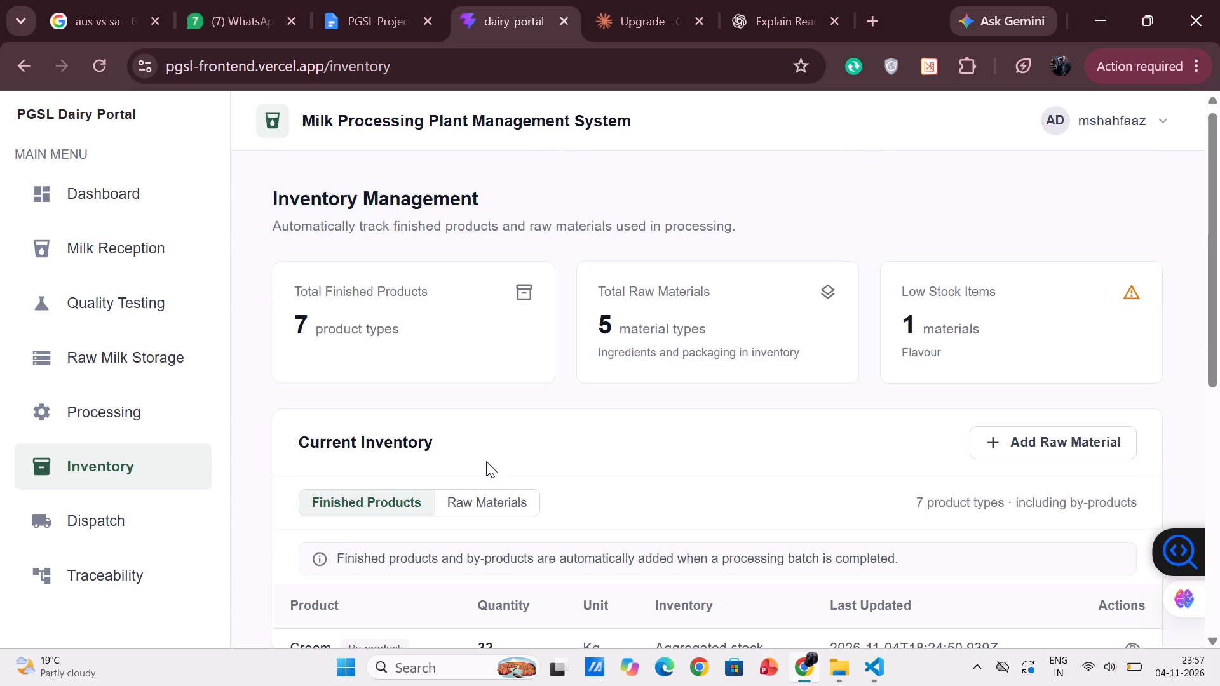
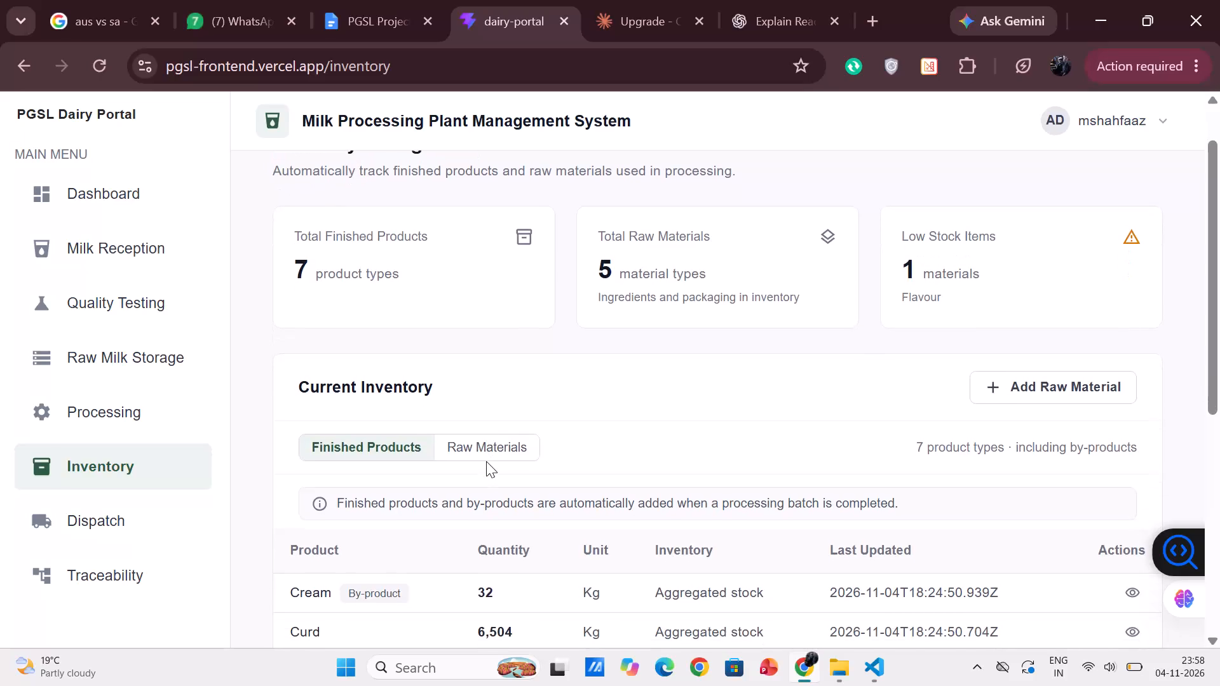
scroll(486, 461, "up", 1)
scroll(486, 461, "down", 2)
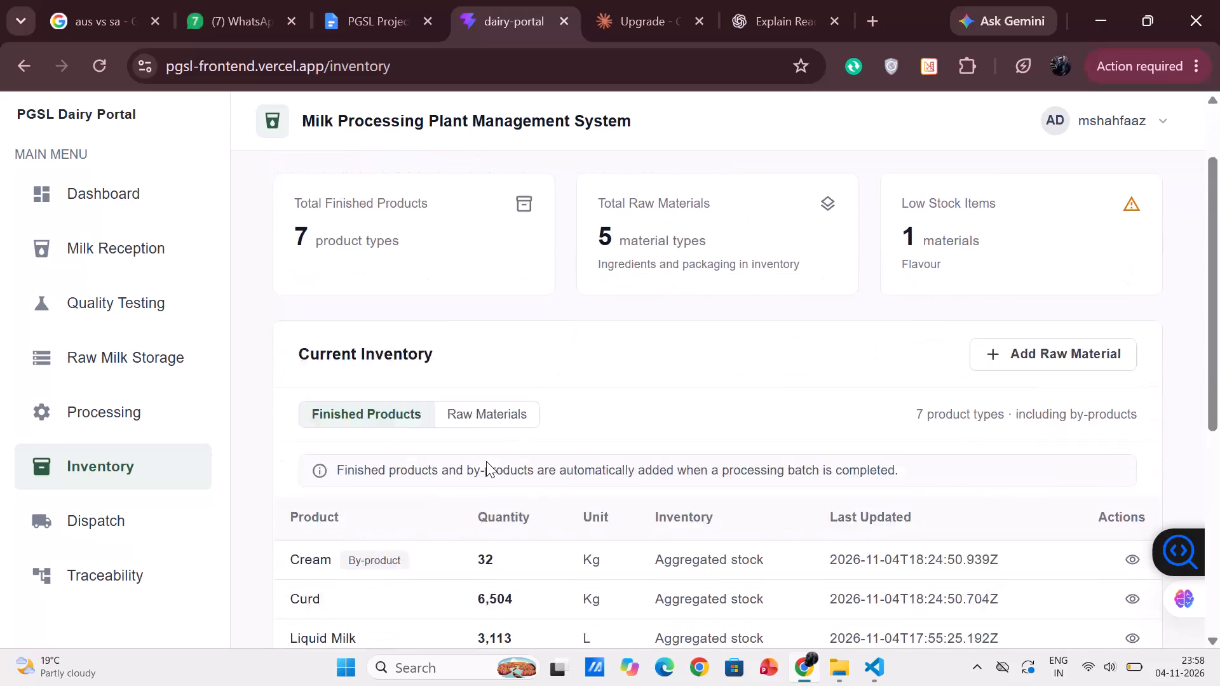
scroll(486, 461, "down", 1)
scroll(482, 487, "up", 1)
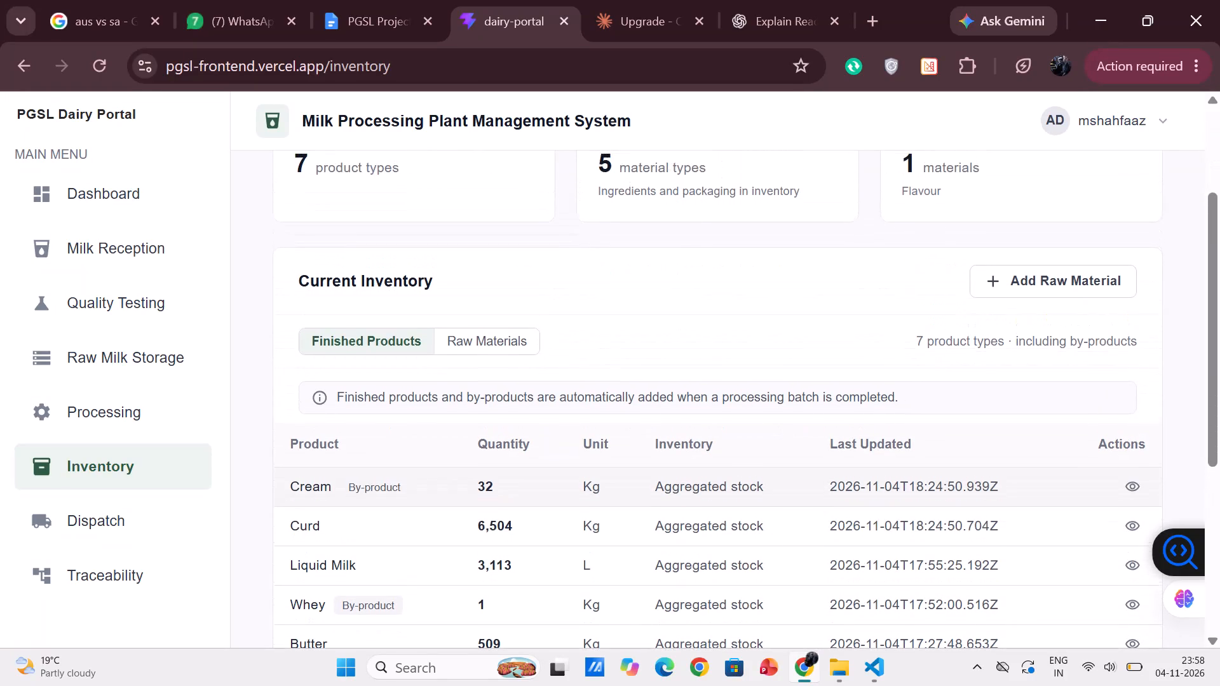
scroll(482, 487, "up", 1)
Open the milk processing form and set the processed product's output quantity to -89.
left_click(122, 406)
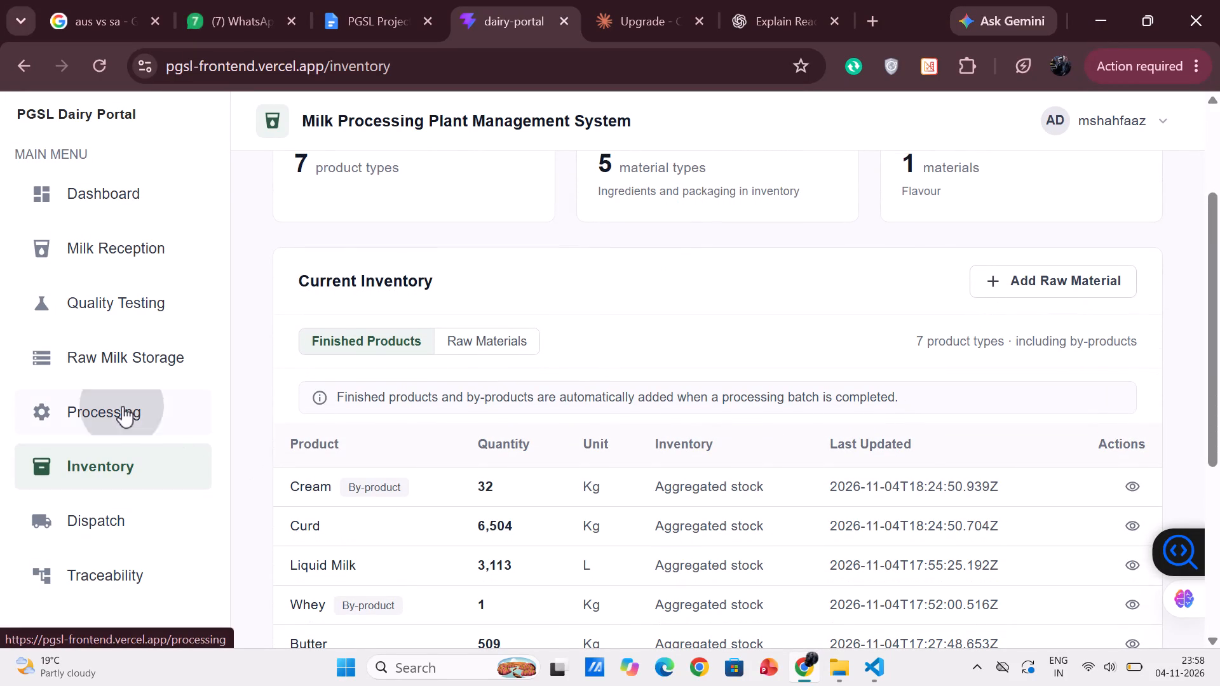
scroll(482, 514, "down", 2)
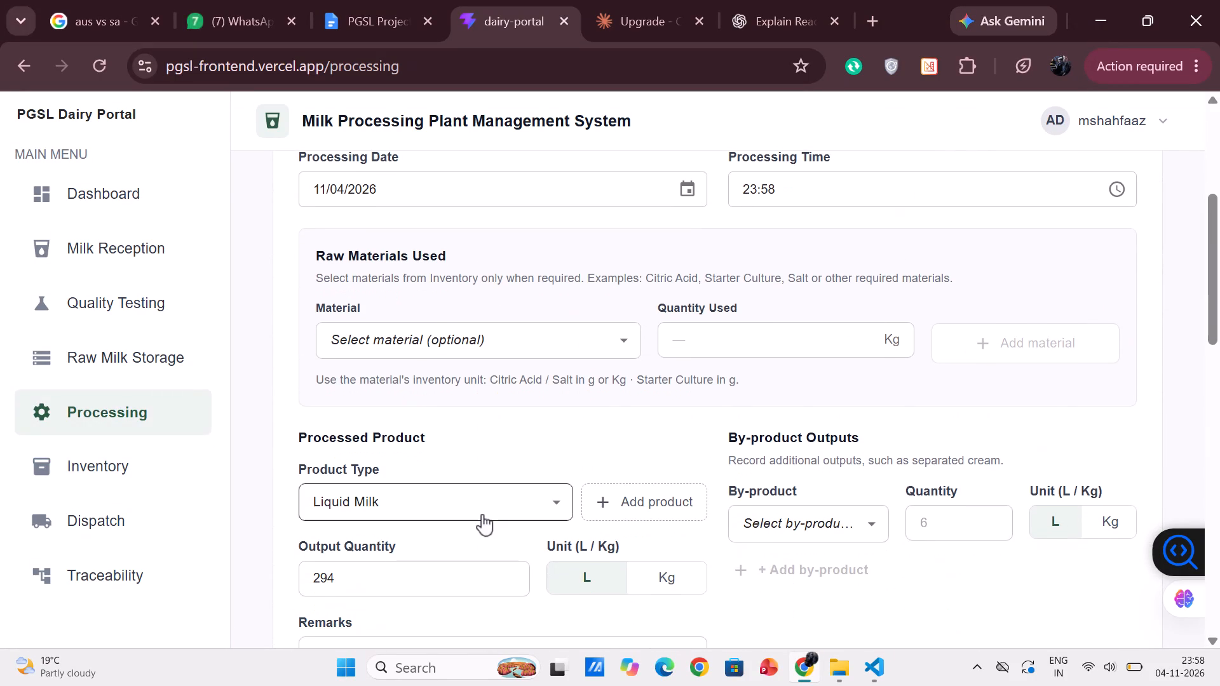
left_click(383, 562)
key("BackSpace")
key("BackSpace")
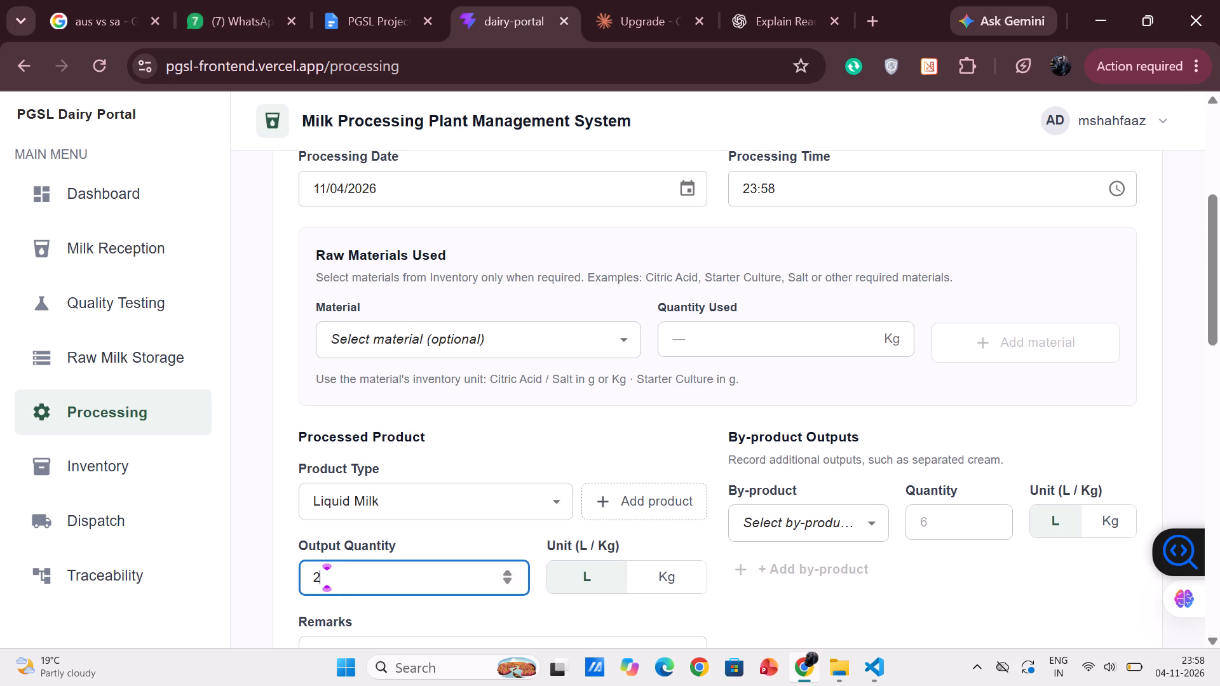
key("BackSpace")
type("-89")
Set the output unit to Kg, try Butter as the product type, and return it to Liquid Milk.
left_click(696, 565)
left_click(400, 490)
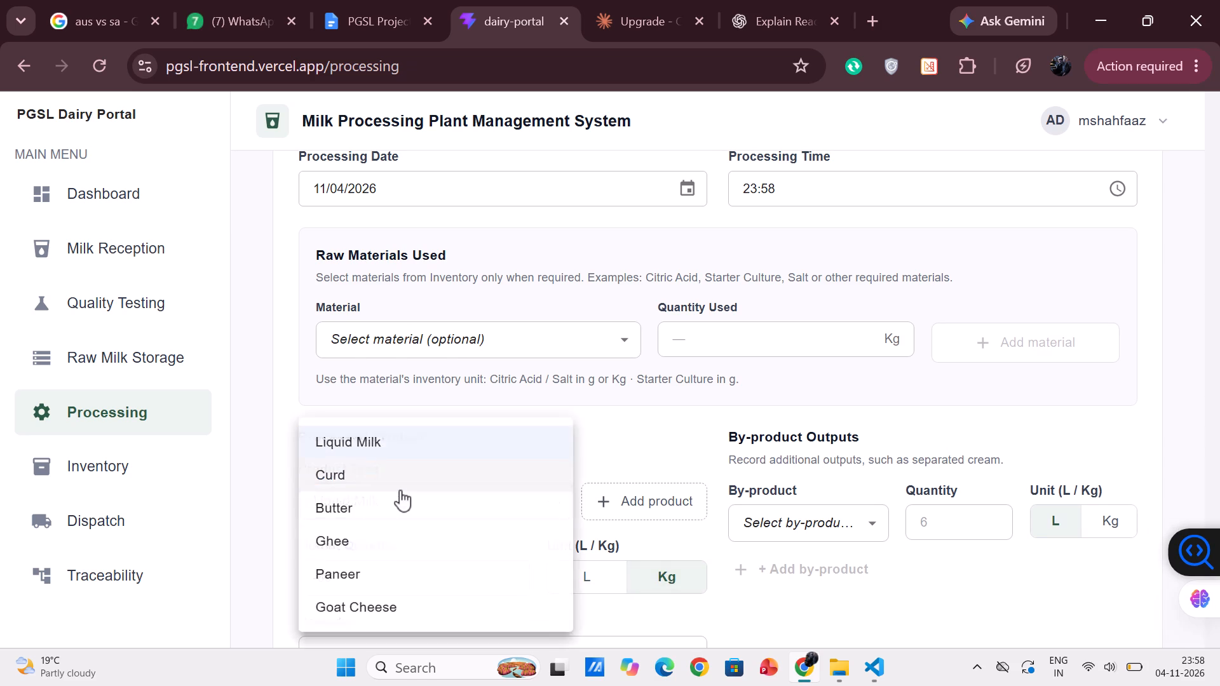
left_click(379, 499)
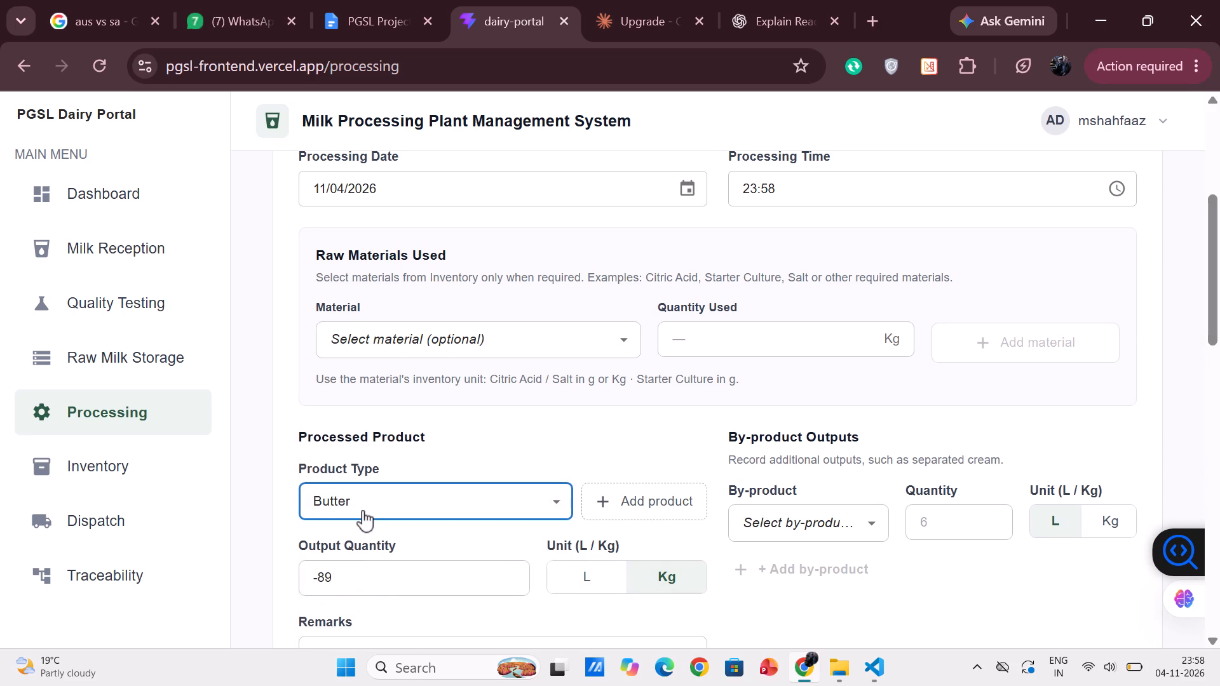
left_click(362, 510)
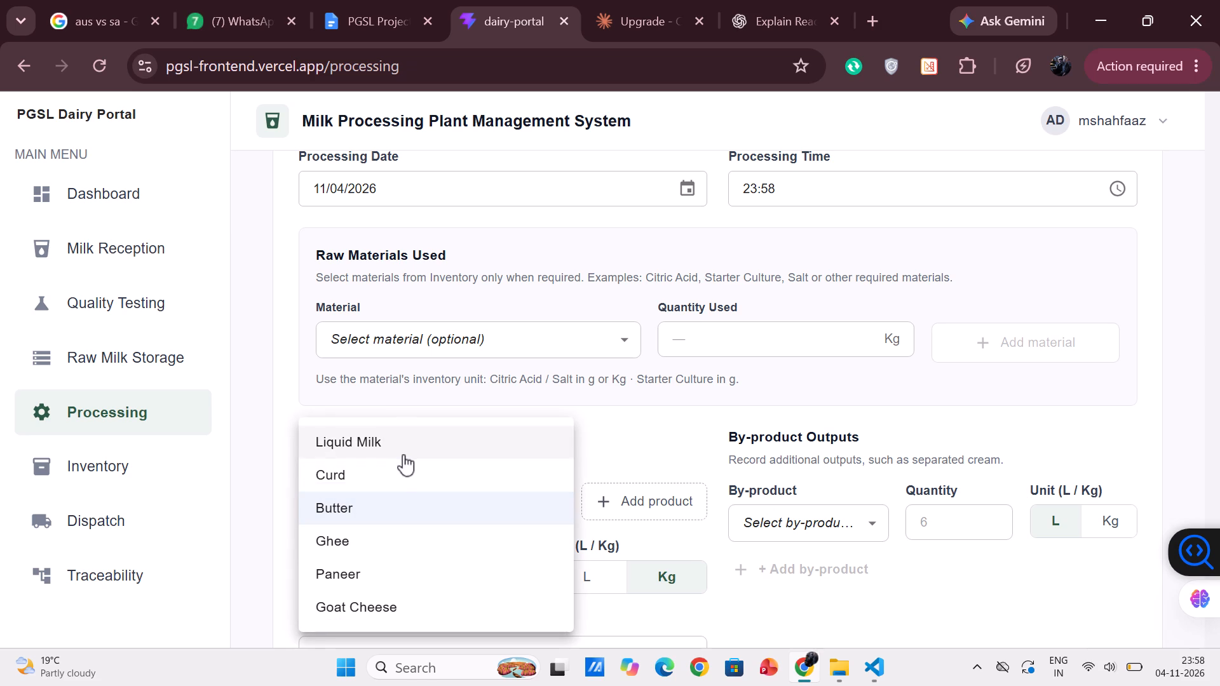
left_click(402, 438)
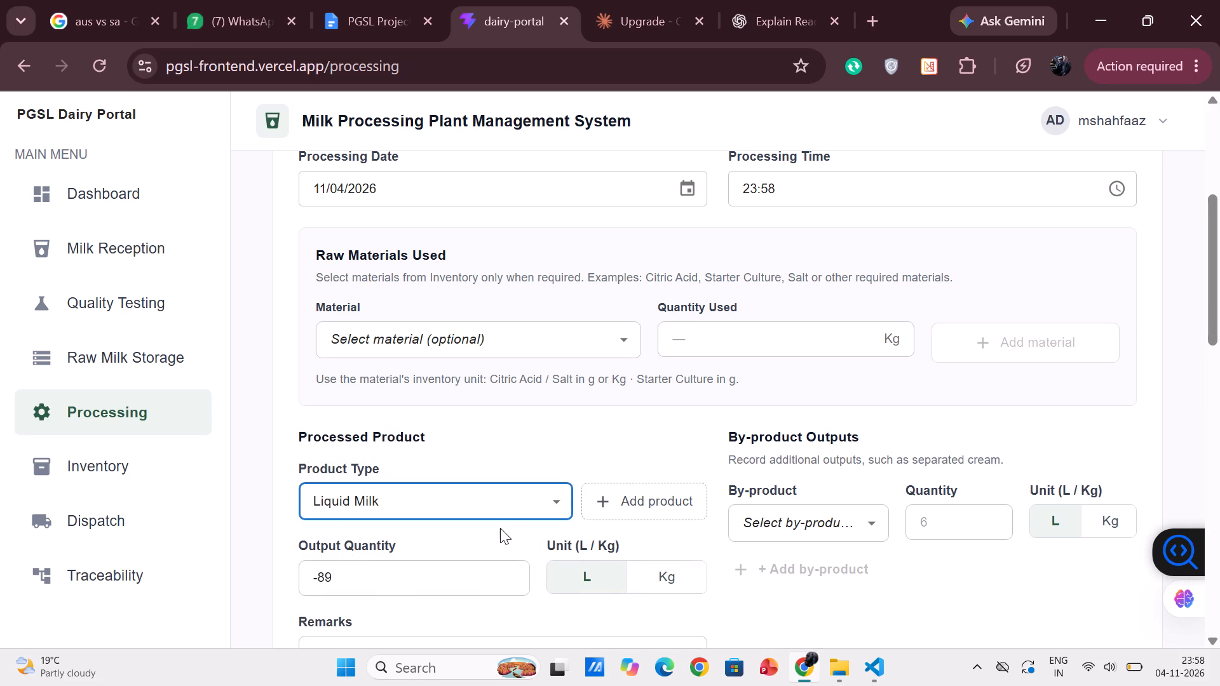
Select Buttermilk as the by-product and set its quantity to -10.
scroll(500, 528, "down", 1)
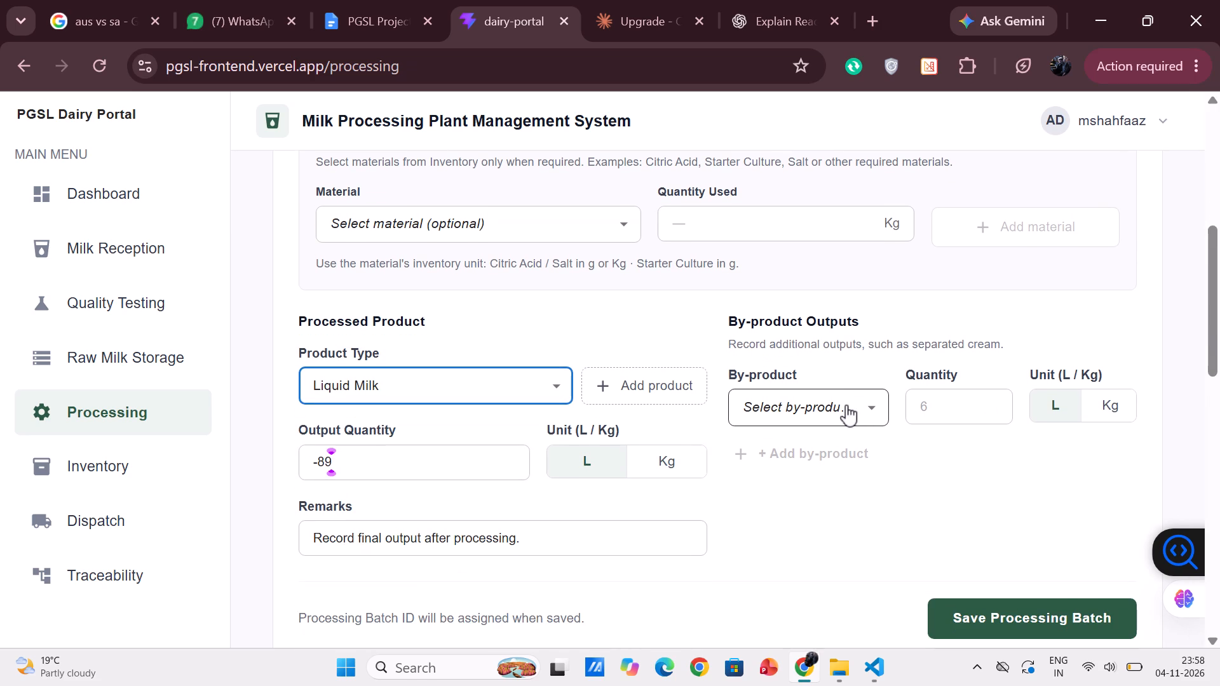
left_click(846, 405)
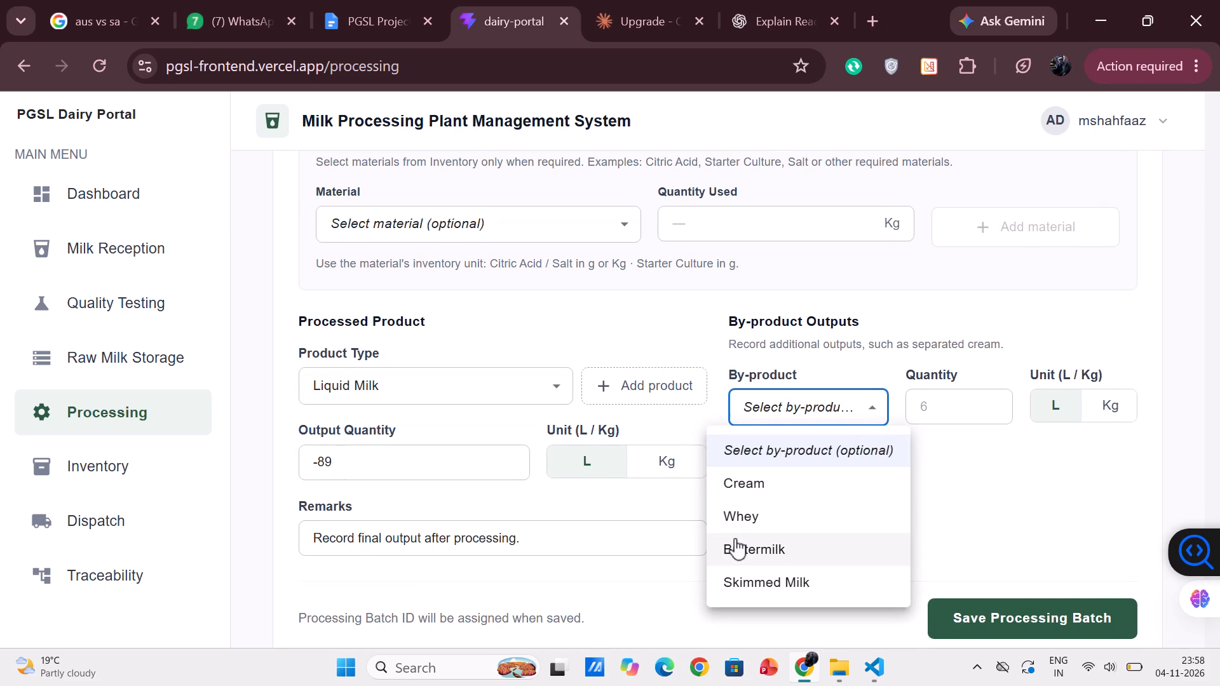
left_click(735, 538)
left_click(955, 407)
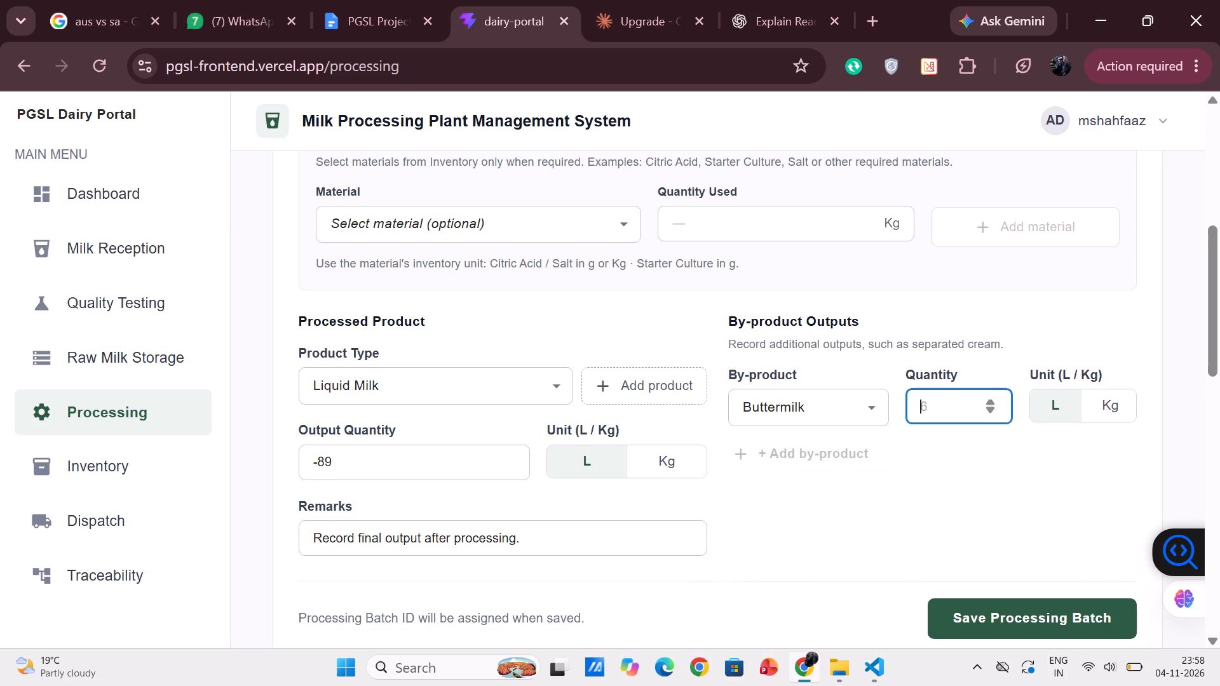
type("-10")
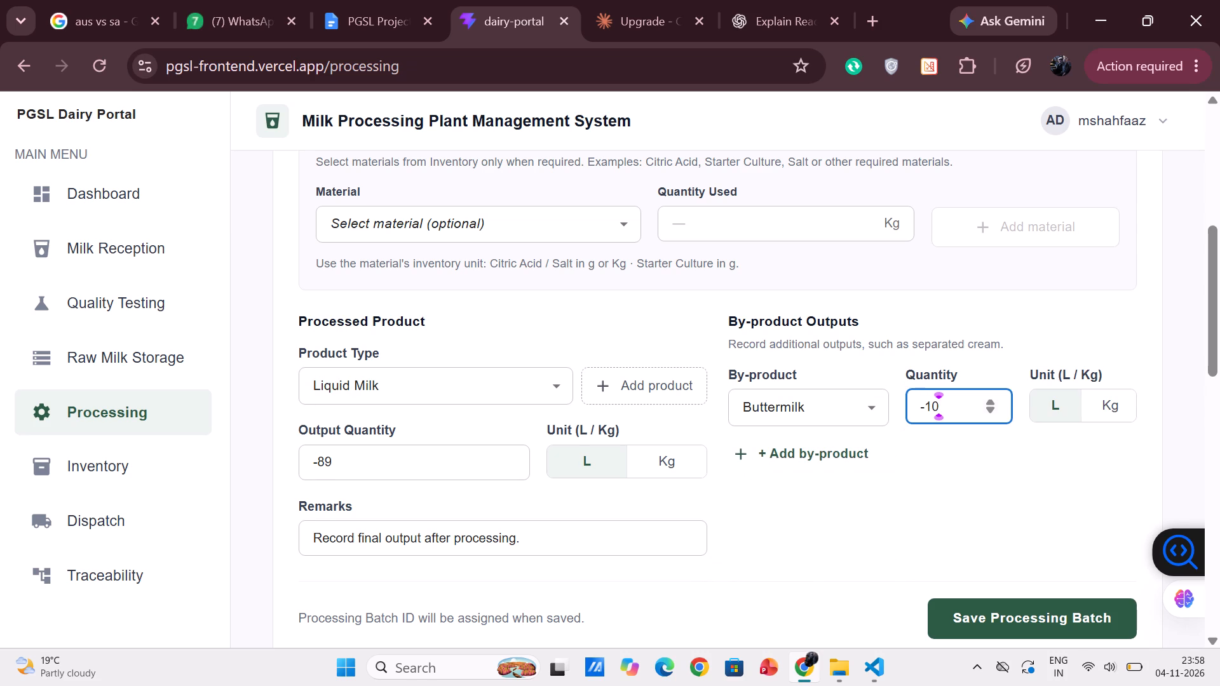
Change the processed product type to Curd.
left_click(452, 386)
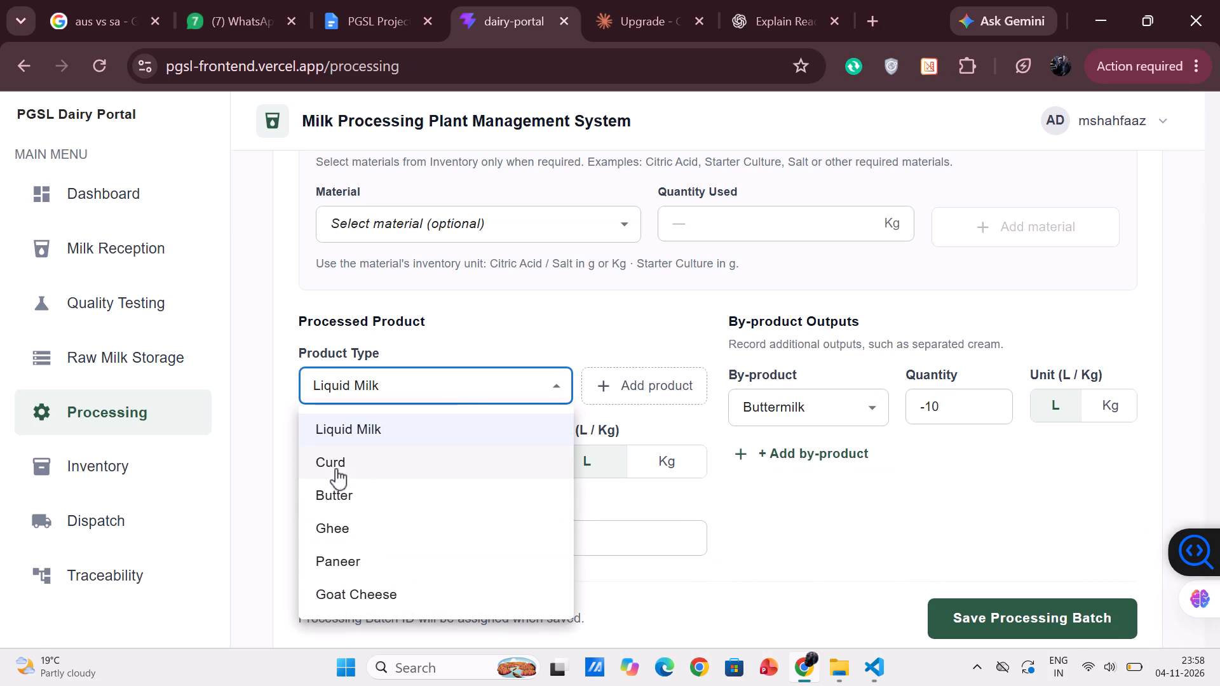
left_click(335, 468)
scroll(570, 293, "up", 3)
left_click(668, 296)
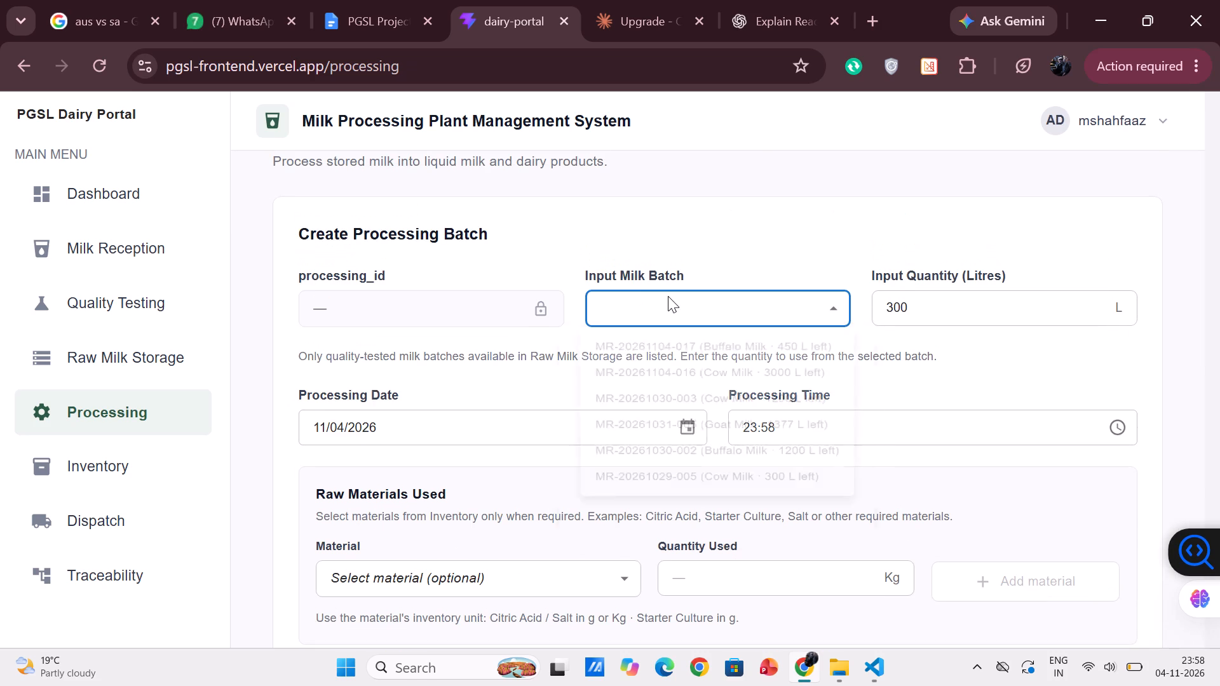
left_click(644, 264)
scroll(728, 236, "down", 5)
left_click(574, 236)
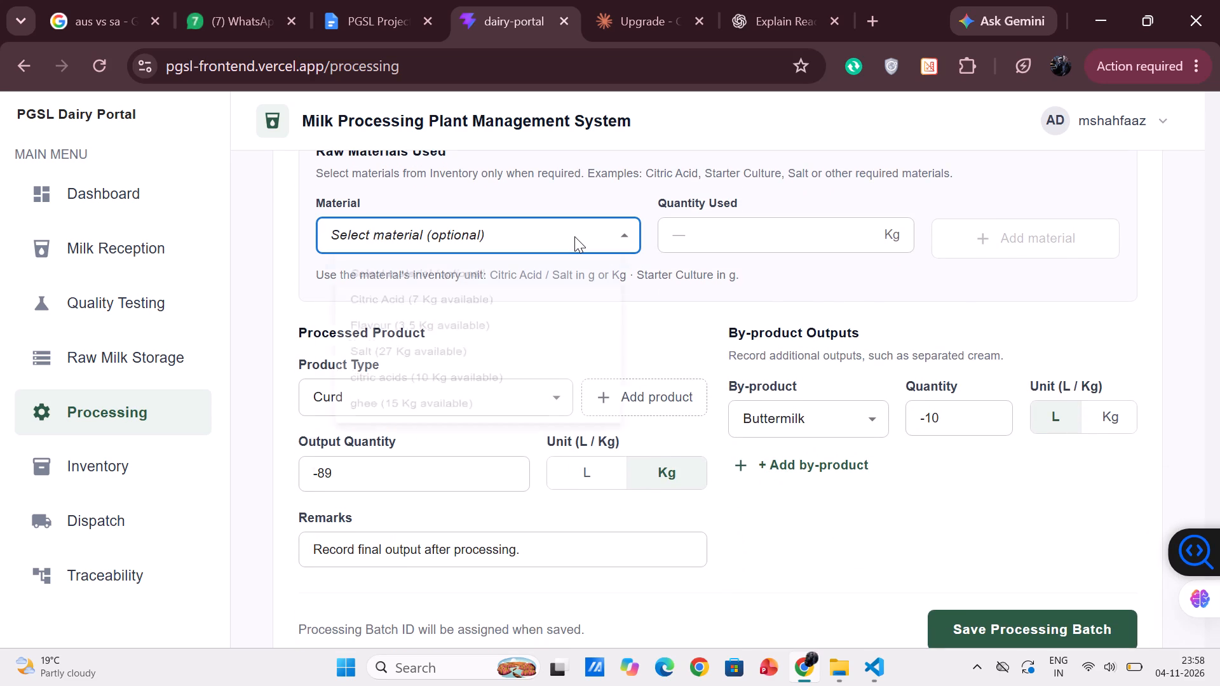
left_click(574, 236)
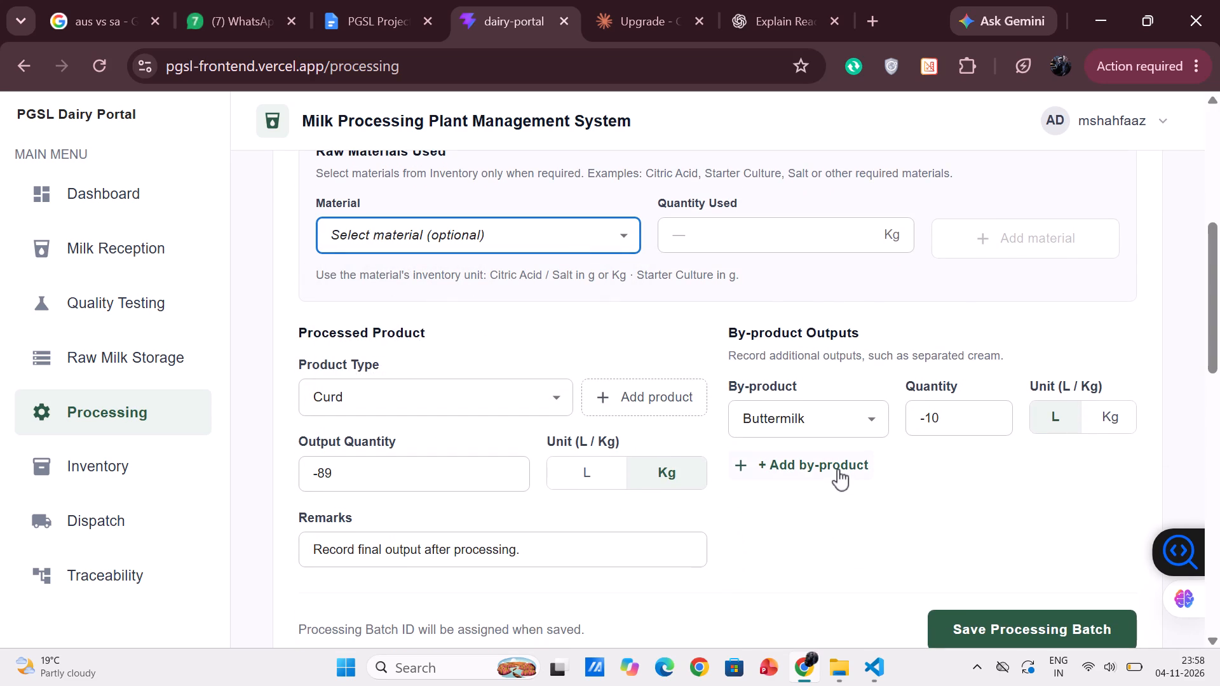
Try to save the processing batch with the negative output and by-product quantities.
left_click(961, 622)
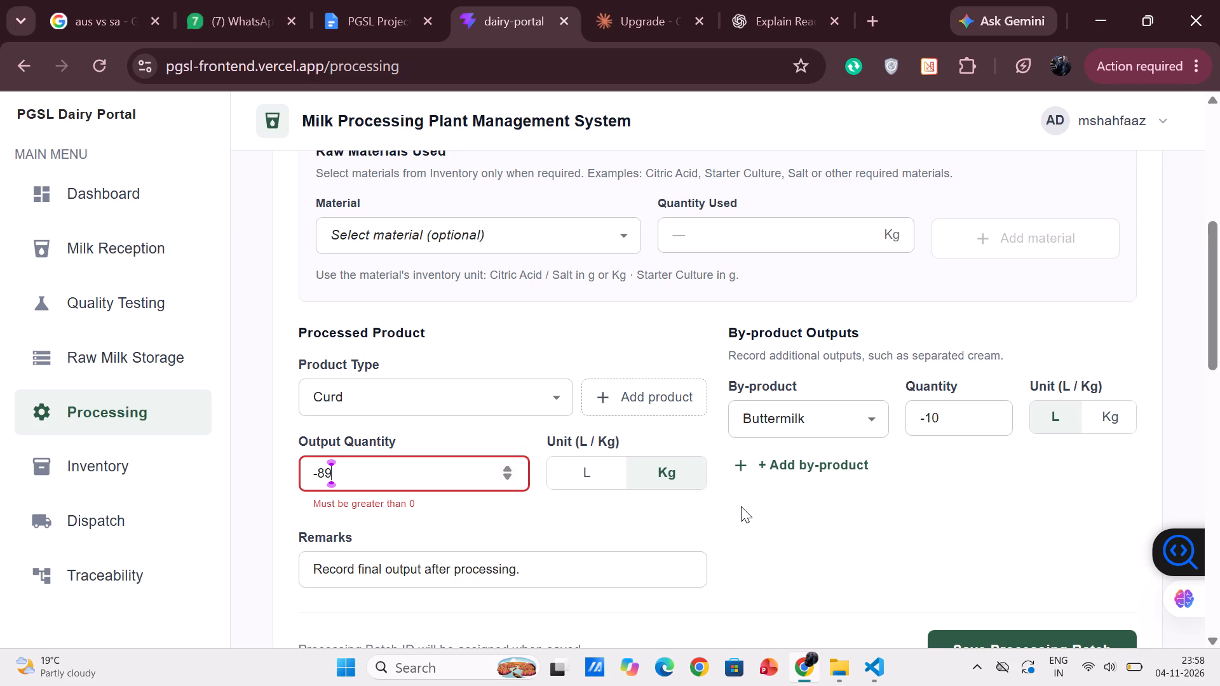
Set the Curd output quantity to 20 and try to save the processing batch.
key("BackSpace")
key("BackSpace")
key("BackSpace")
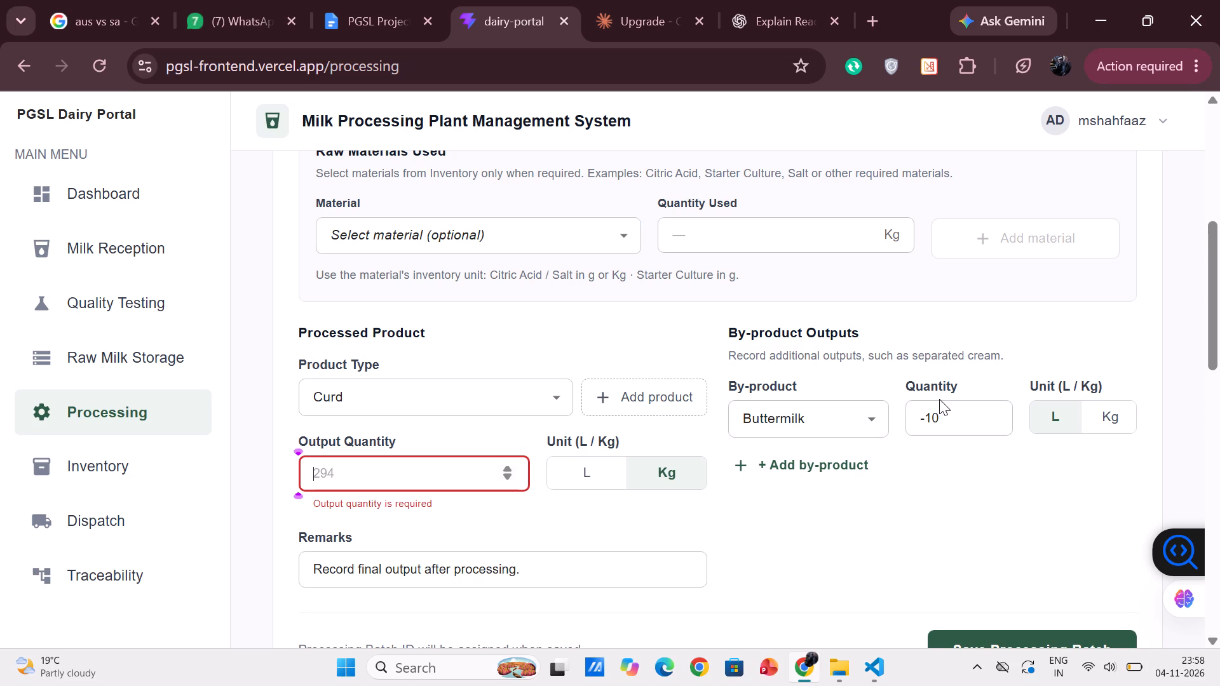
type("20")
scroll(794, 507, "up", 1)
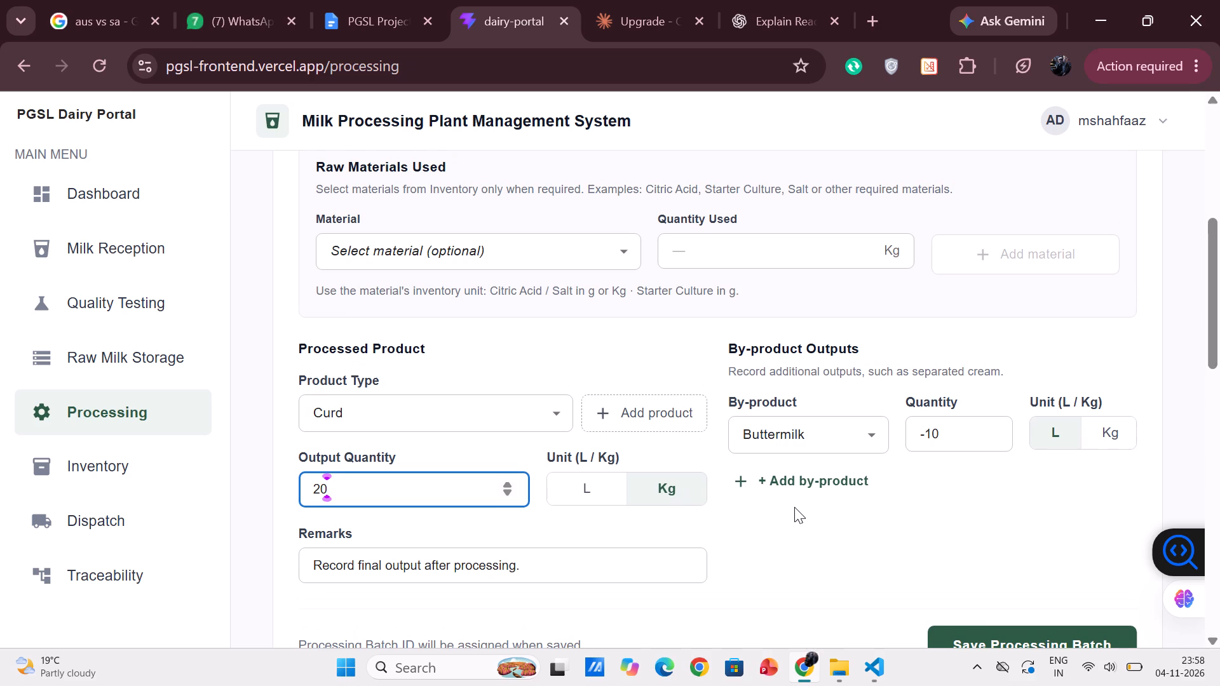
left_click(987, 635)
scroll(810, 541, "down", 1)
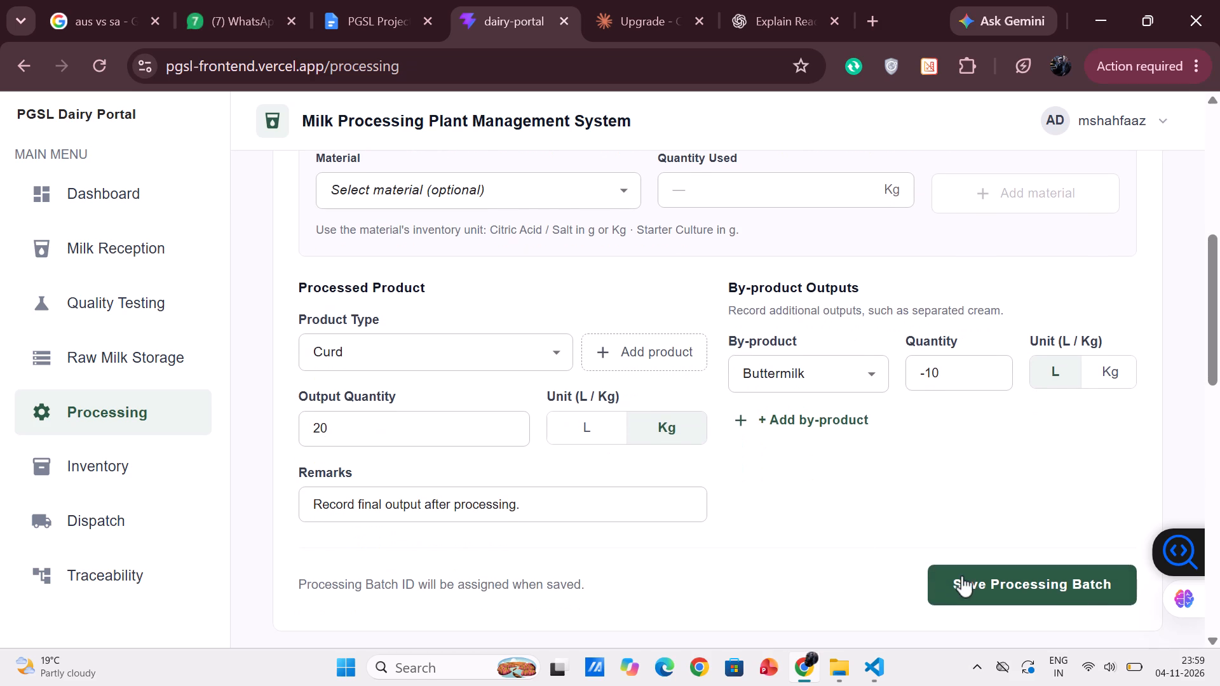
left_click(964, 575)
scroll(941, 521, "up", 2)
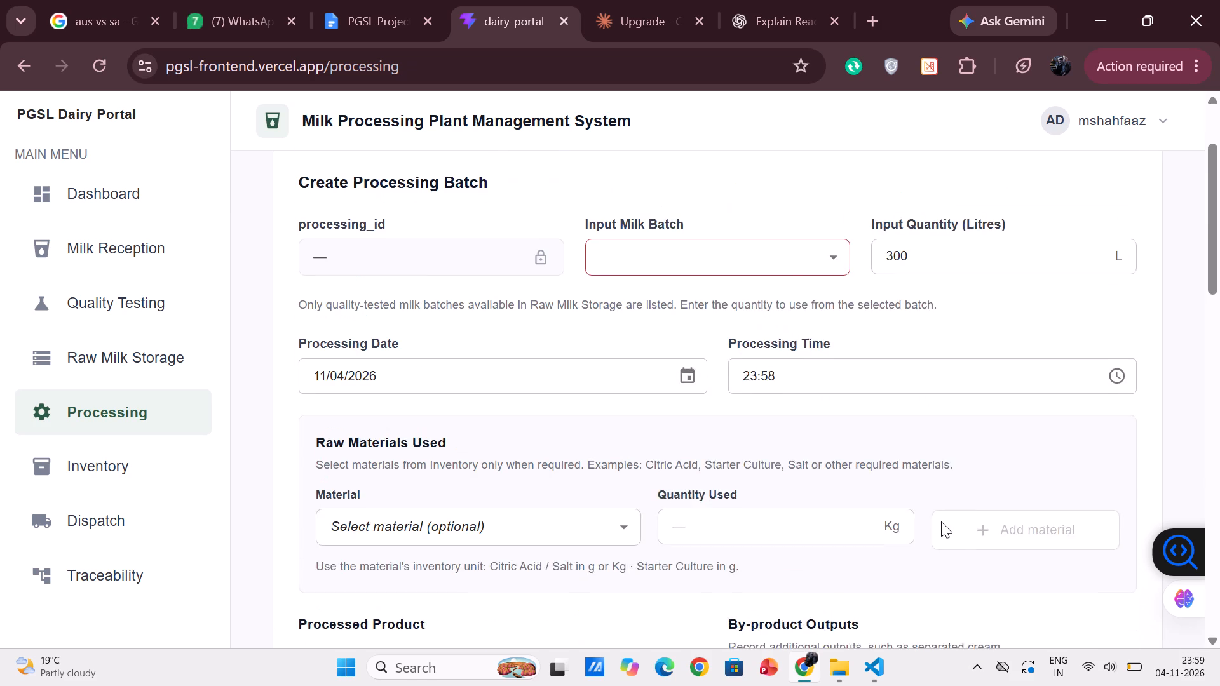
scroll(941, 521, "up", 2)
left_click(677, 349)
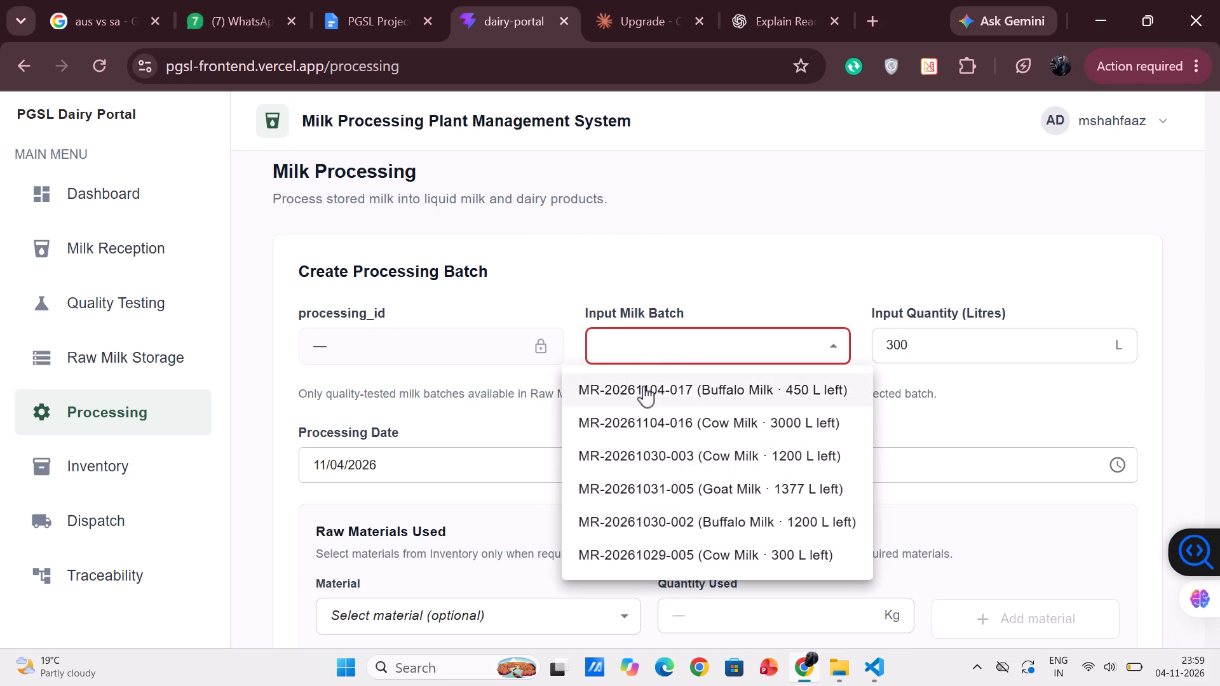
left_click(639, 404)
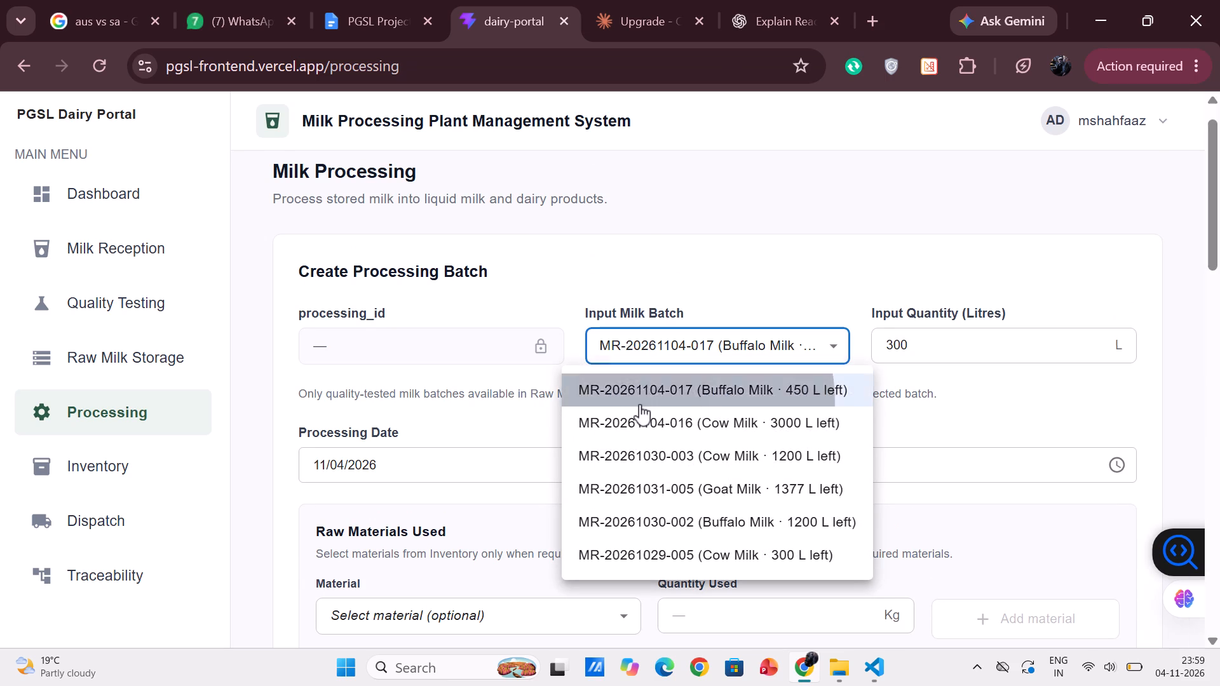
left_click(956, 340)
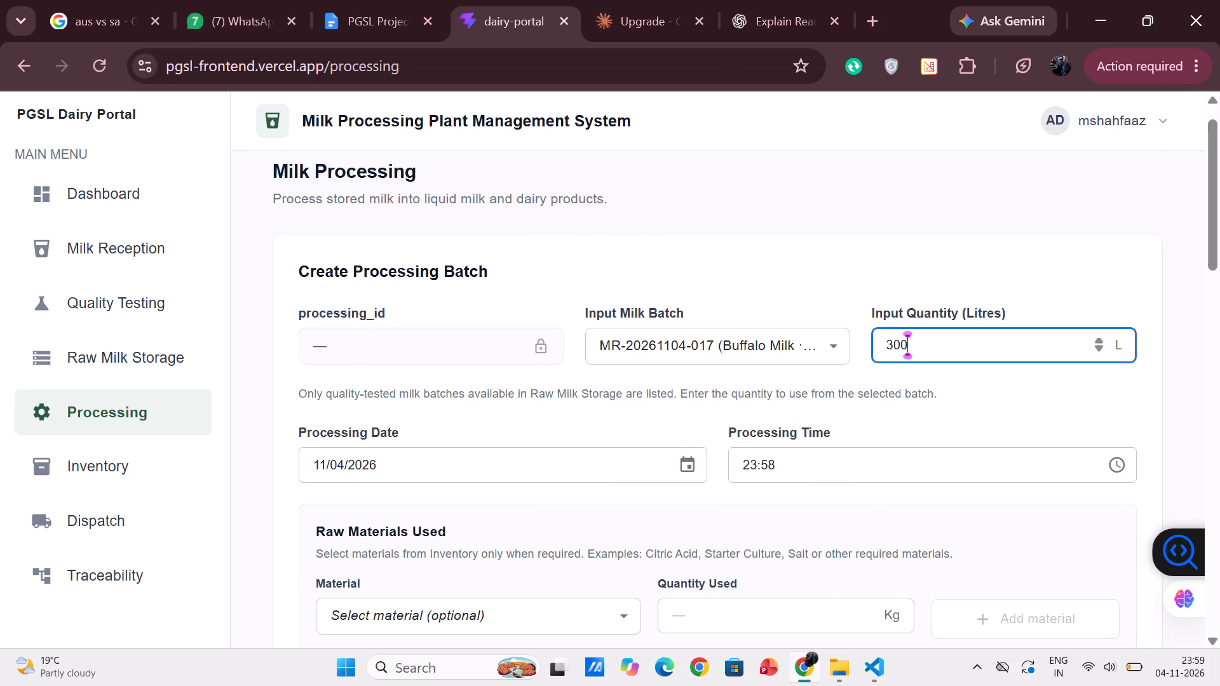
key("BackSpace")
key("BackSpace")
key("BackSpace")
key("1")
scroll(956, 340, "down", 1)
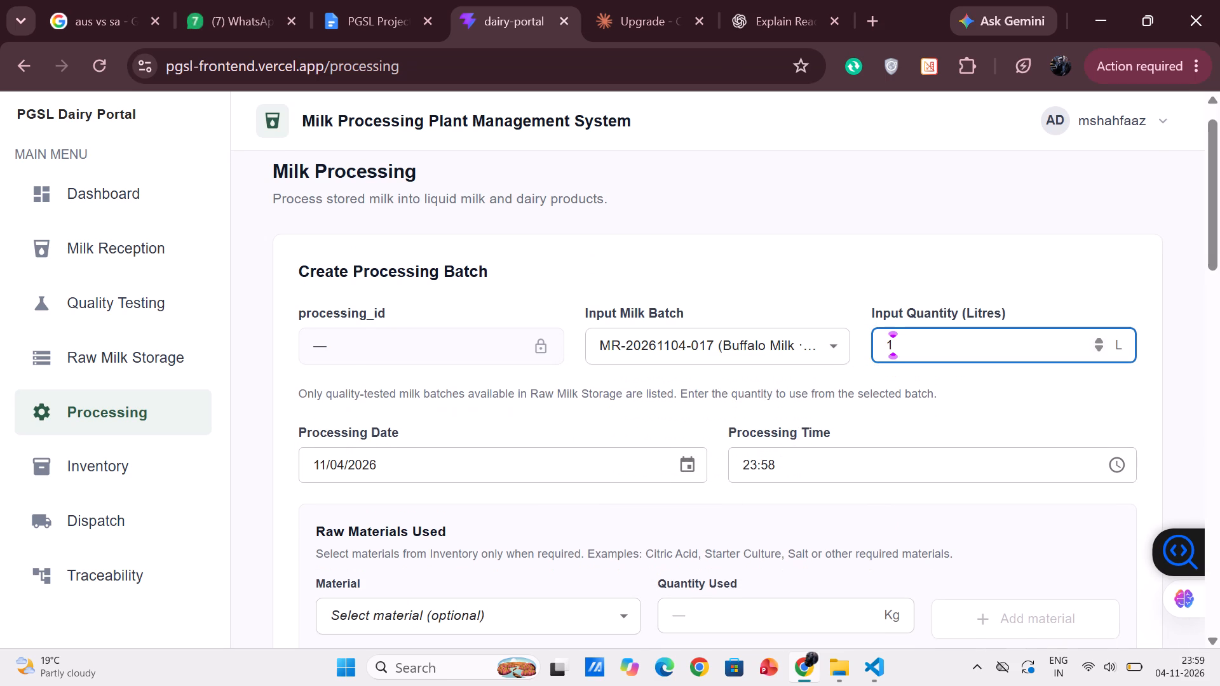
scroll(956, 340, "down", 4)
scroll(746, 405, "down", 4)
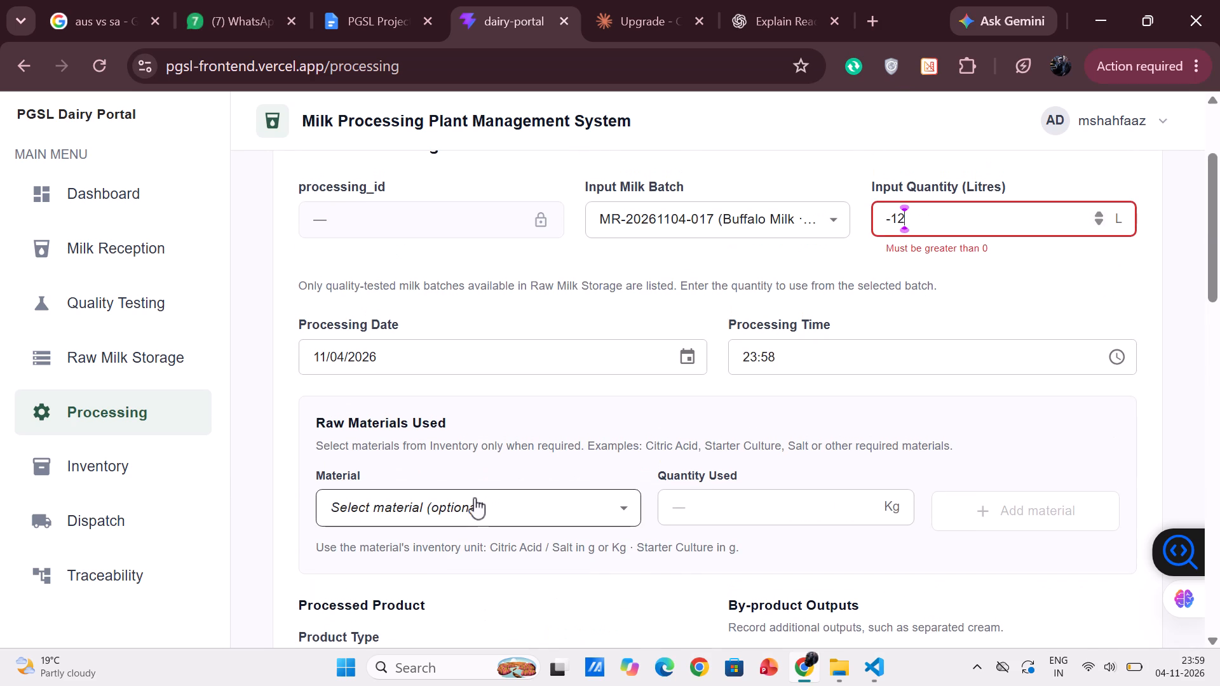
Add 7 Kg of Citric Acid to the raw materials used in the batch.
left_click(474, 497)
left_click(402, 498)
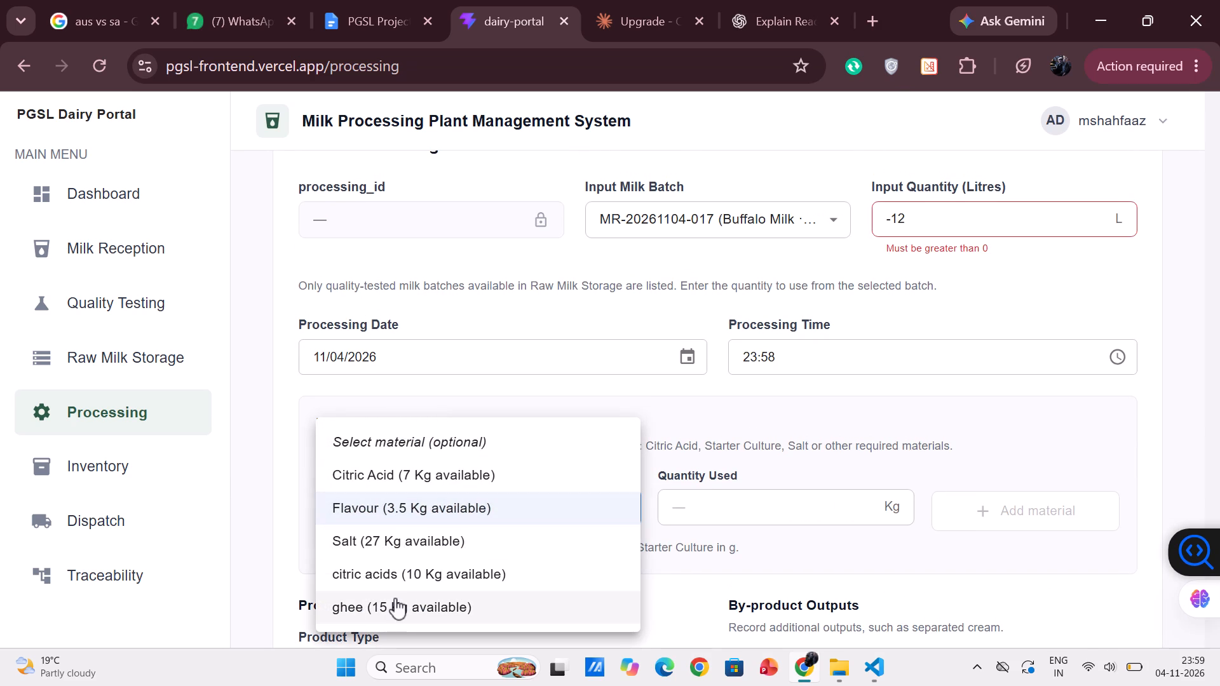
left_click(451, 472)
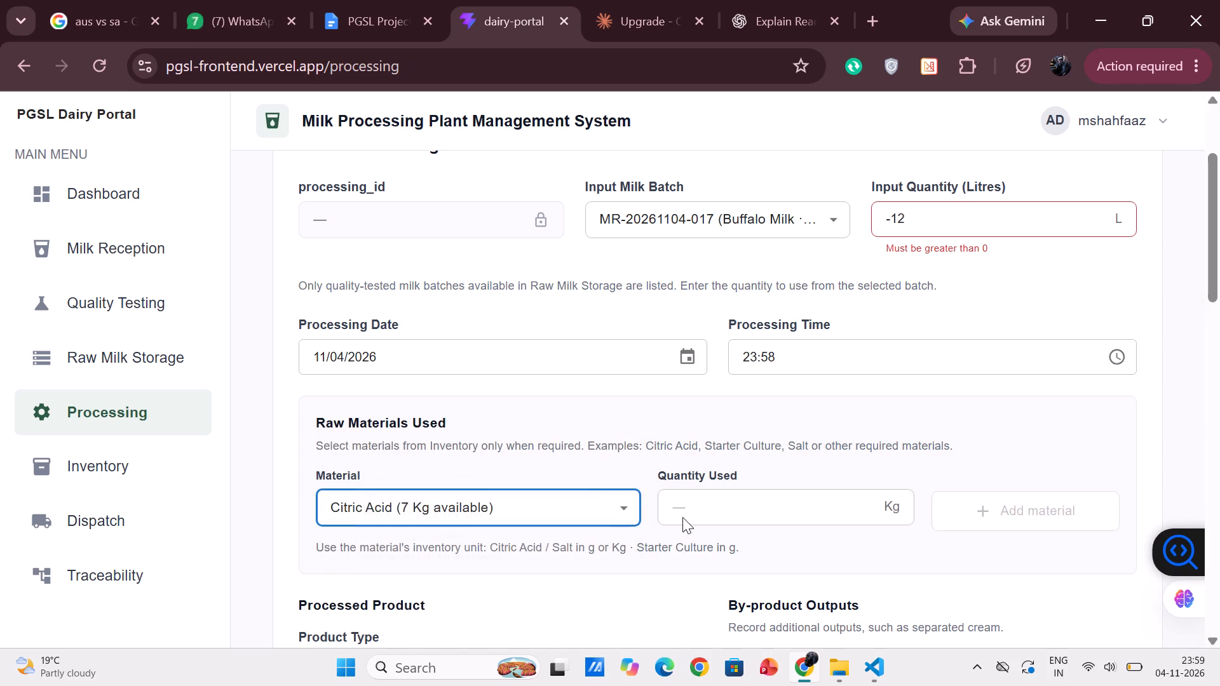
left_click(750, 508)
key("7")
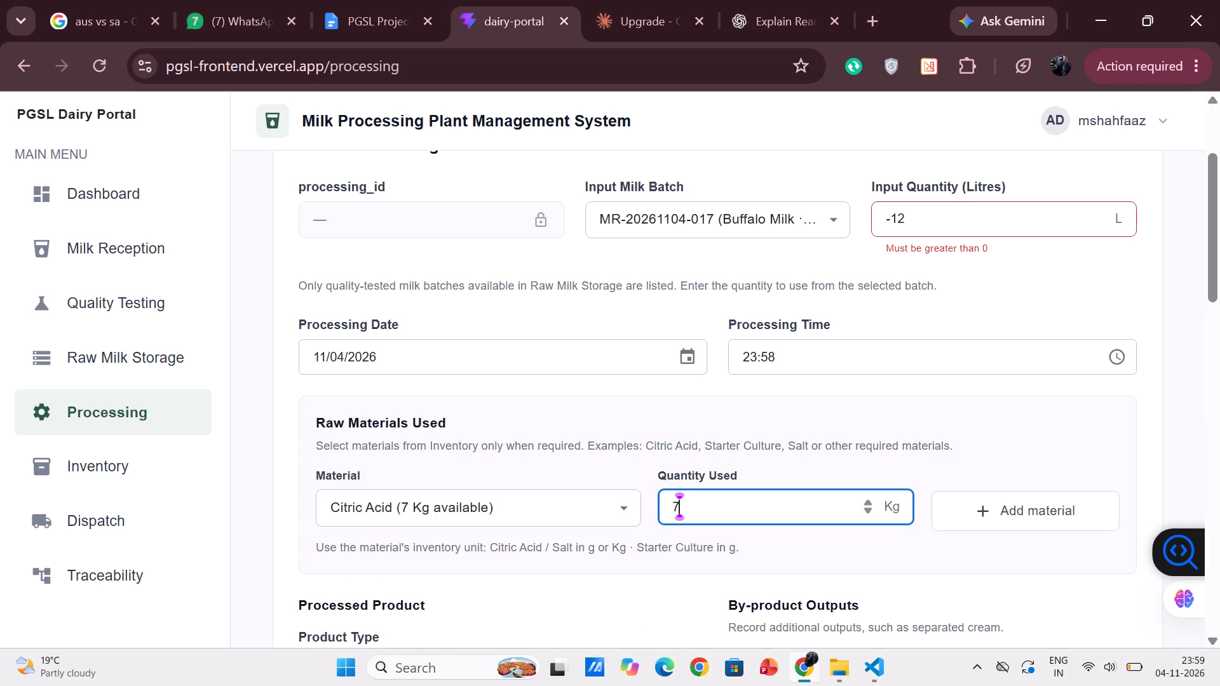
left_click(974, 509)
Add Buttermilk with a quantity of -10 L to the batch's by-product outputs.
scroll(974, 509, "down", 1)
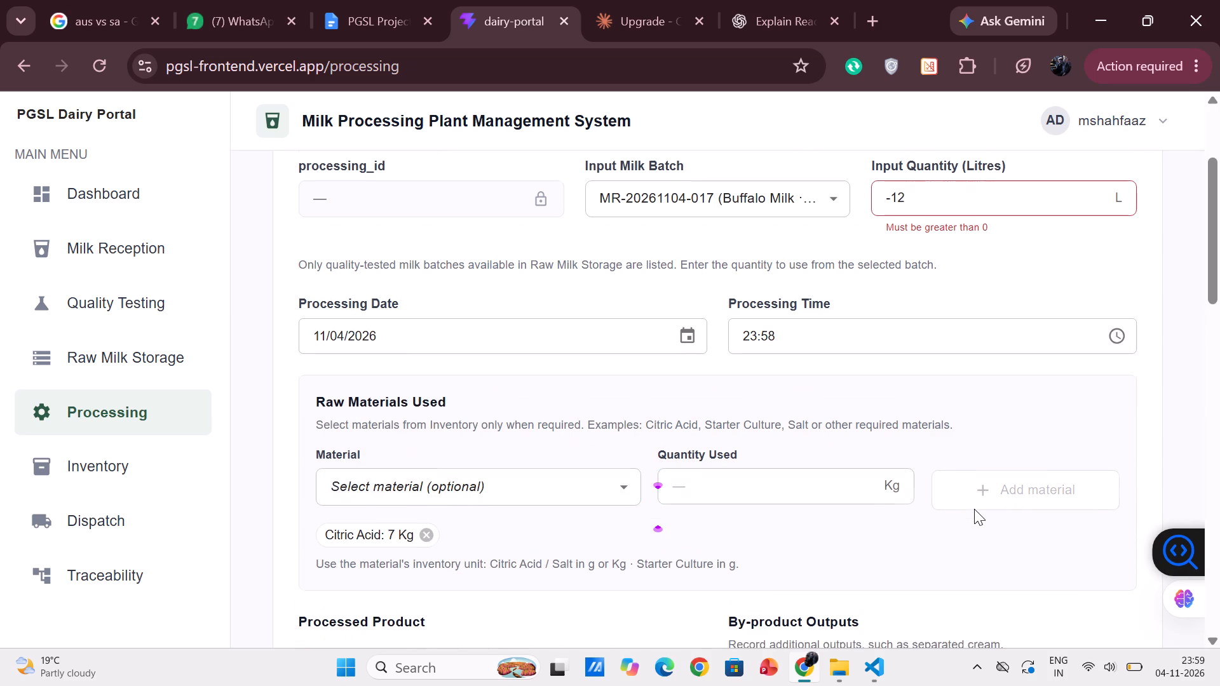
scroll(974, 509, "down", 2)
scroll(726, 492, "down", 3)
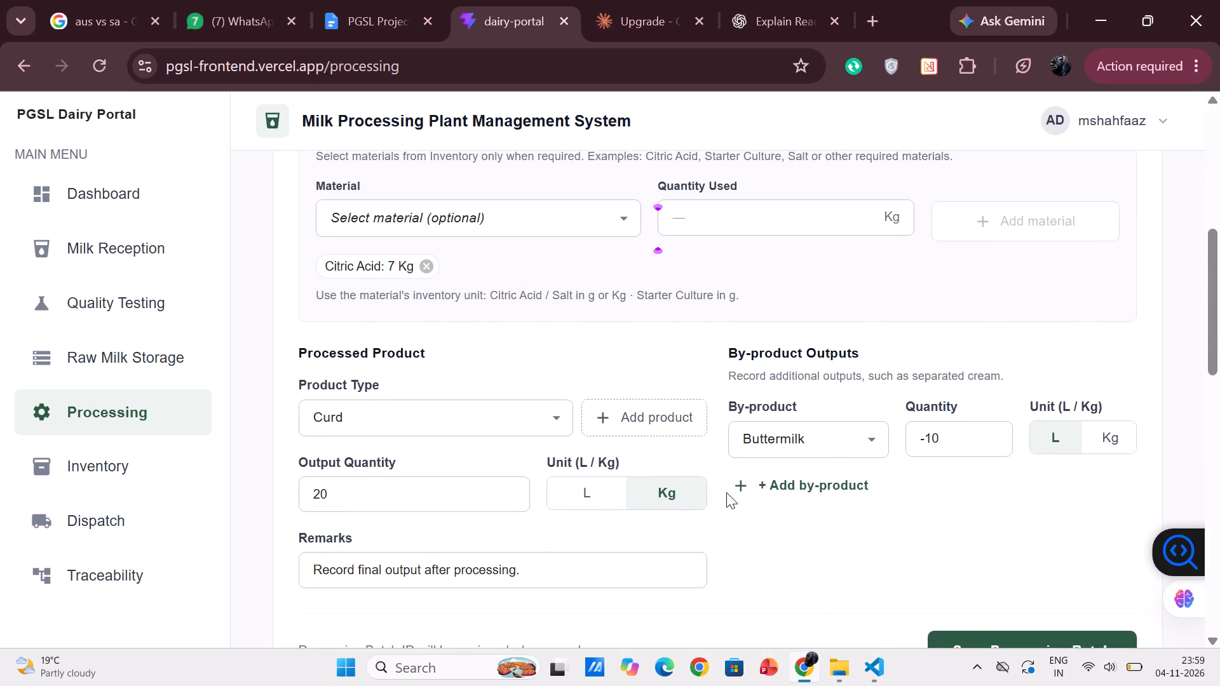
scroll(726, 492, "down", 1)
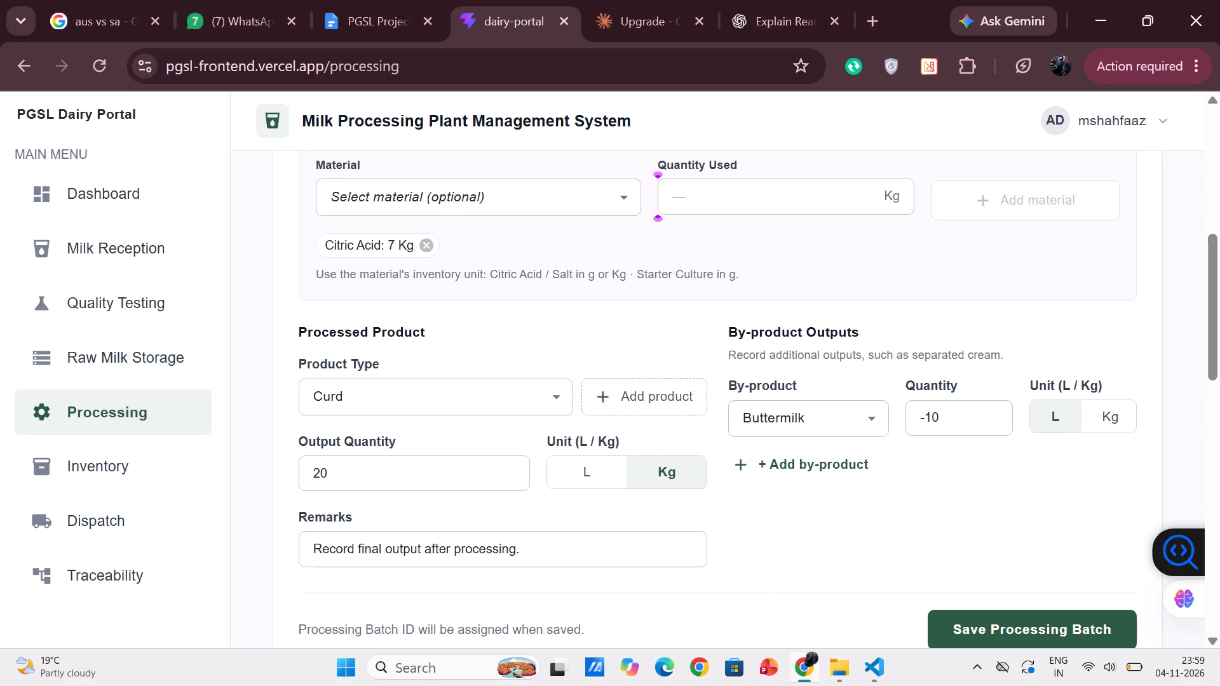
scroll(934, 576, "down", 1)
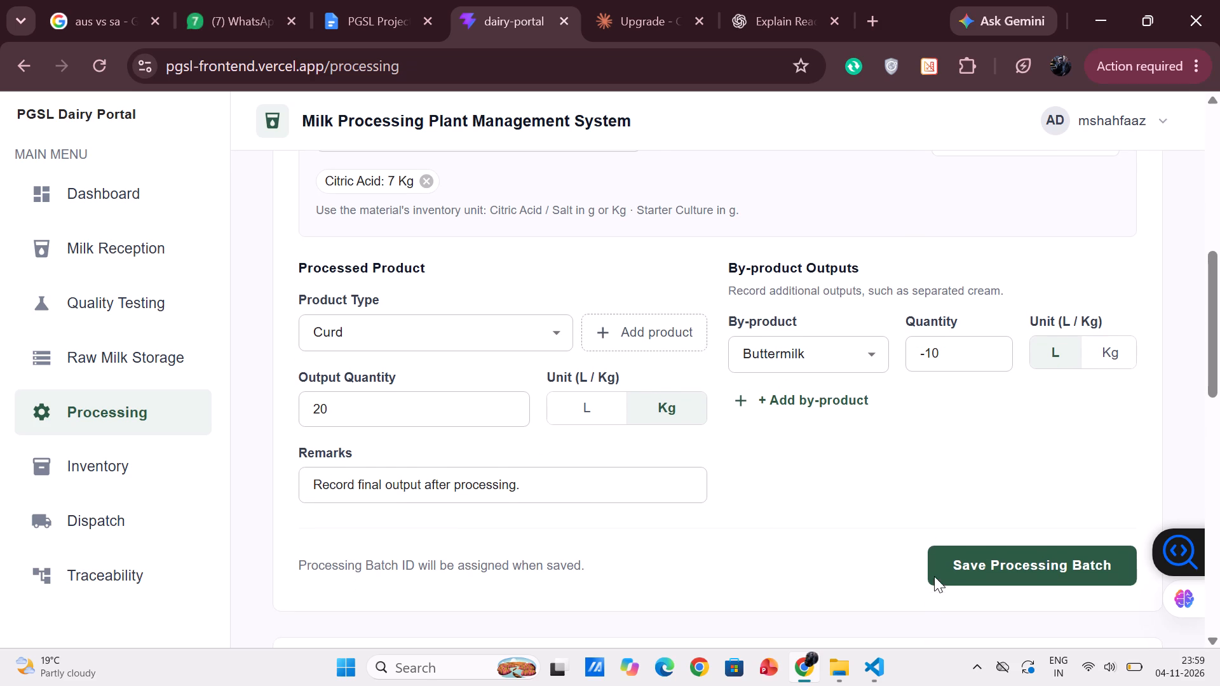
left_click(764, 402)
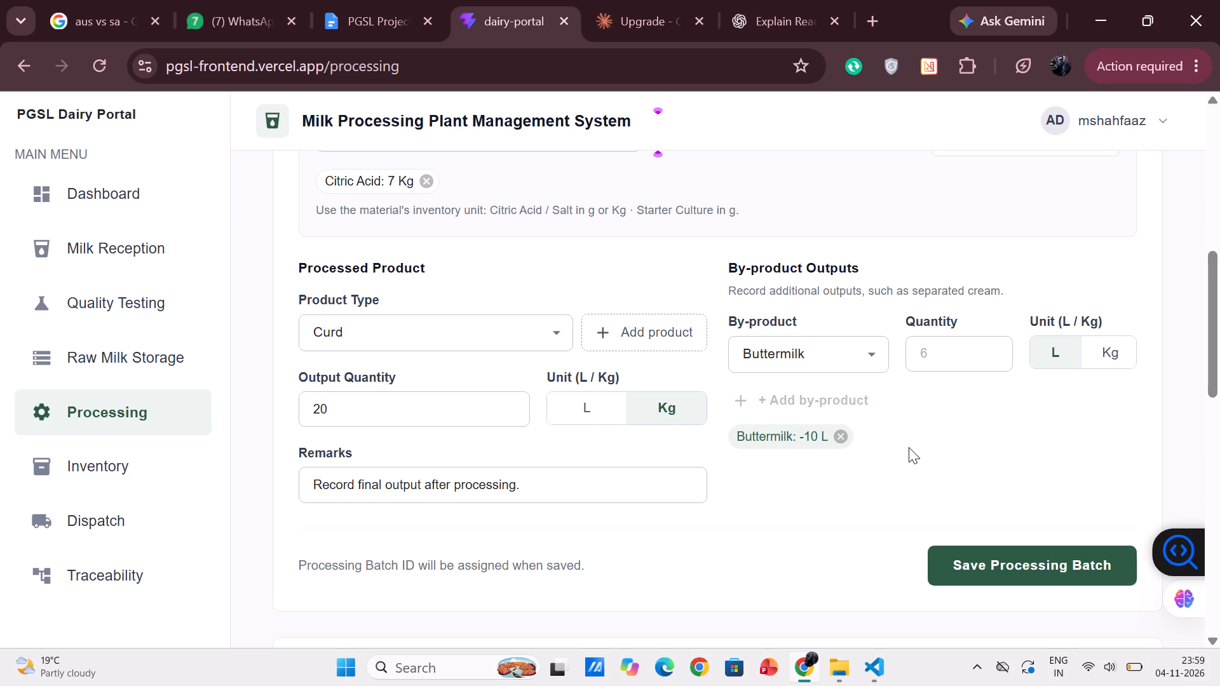
Set the input quantity of the Buffalo Milk batch to 1 litre.
scroll(909, 447, "up", 6)
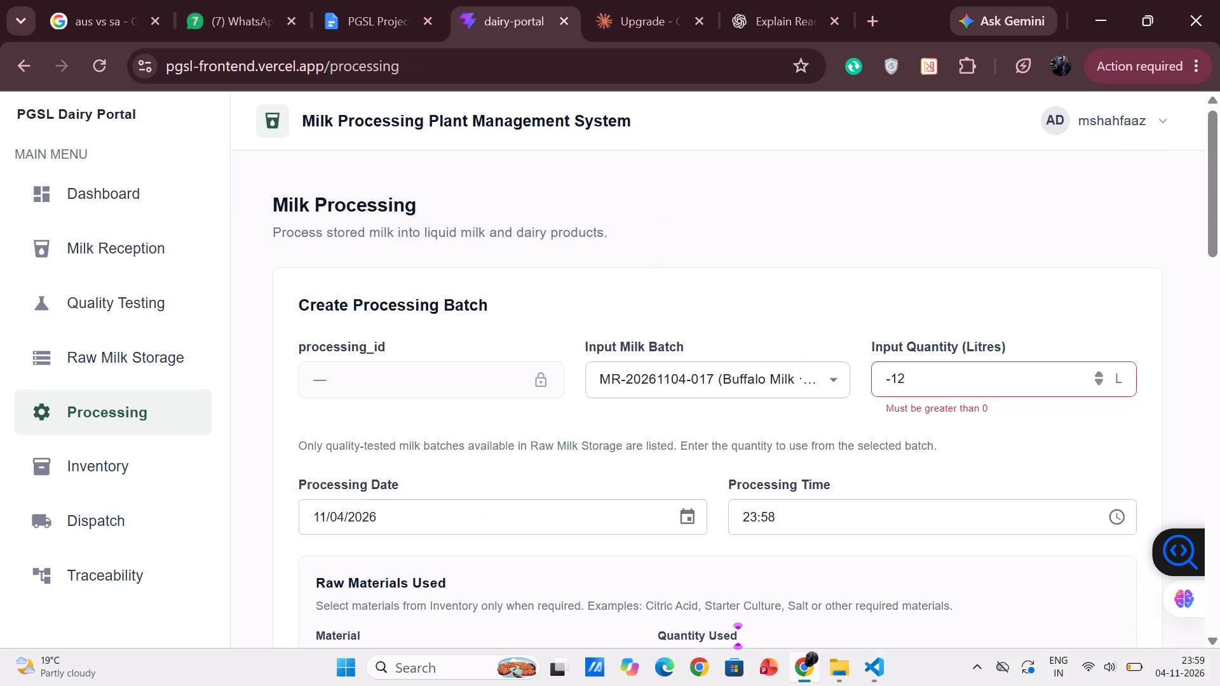
left_click(940, 385)
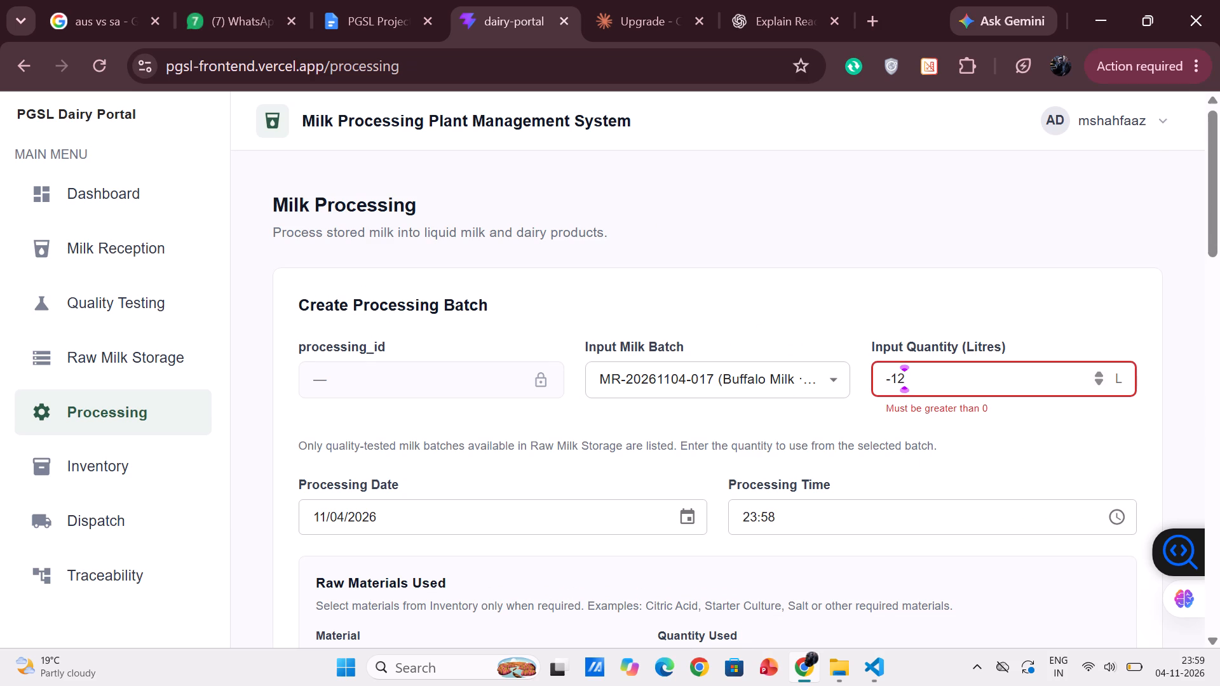
scroll(940, 385, "down", 4)
scroll(914, 393, "up", 5)
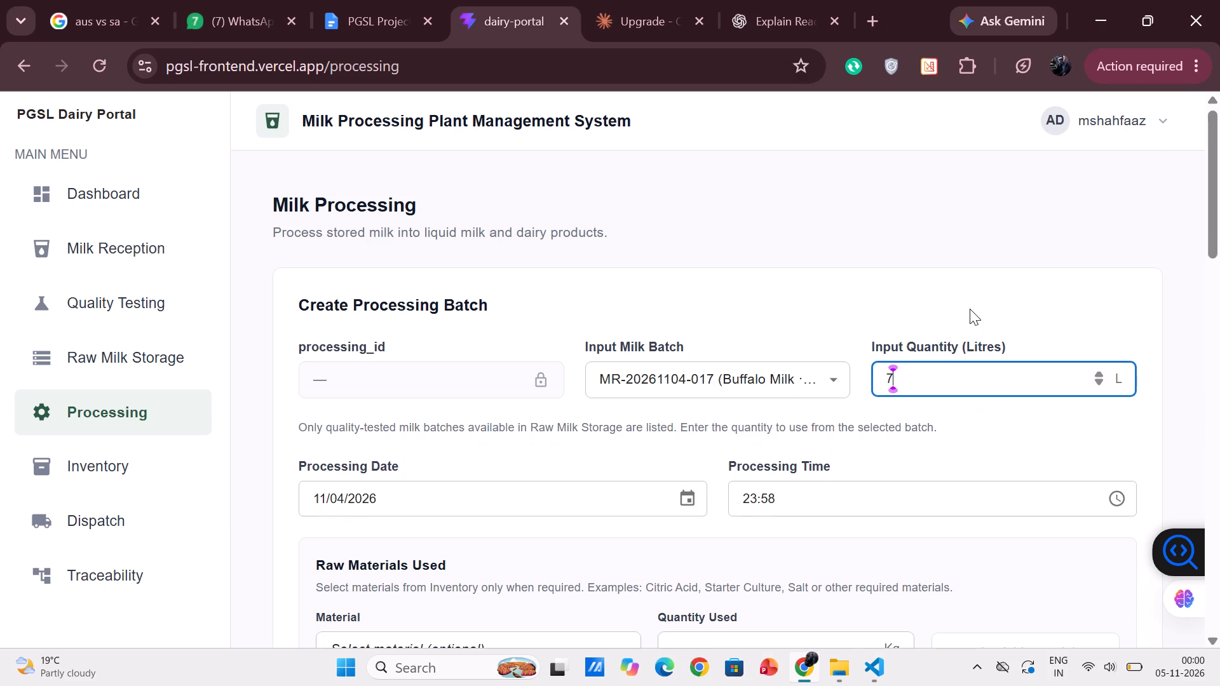
key("BackSpace")
key("1")
Save the processing batch with the Curd output, Citric Acid and negative Buttermilk by-product.
scroll(657, 534, "down", 3)
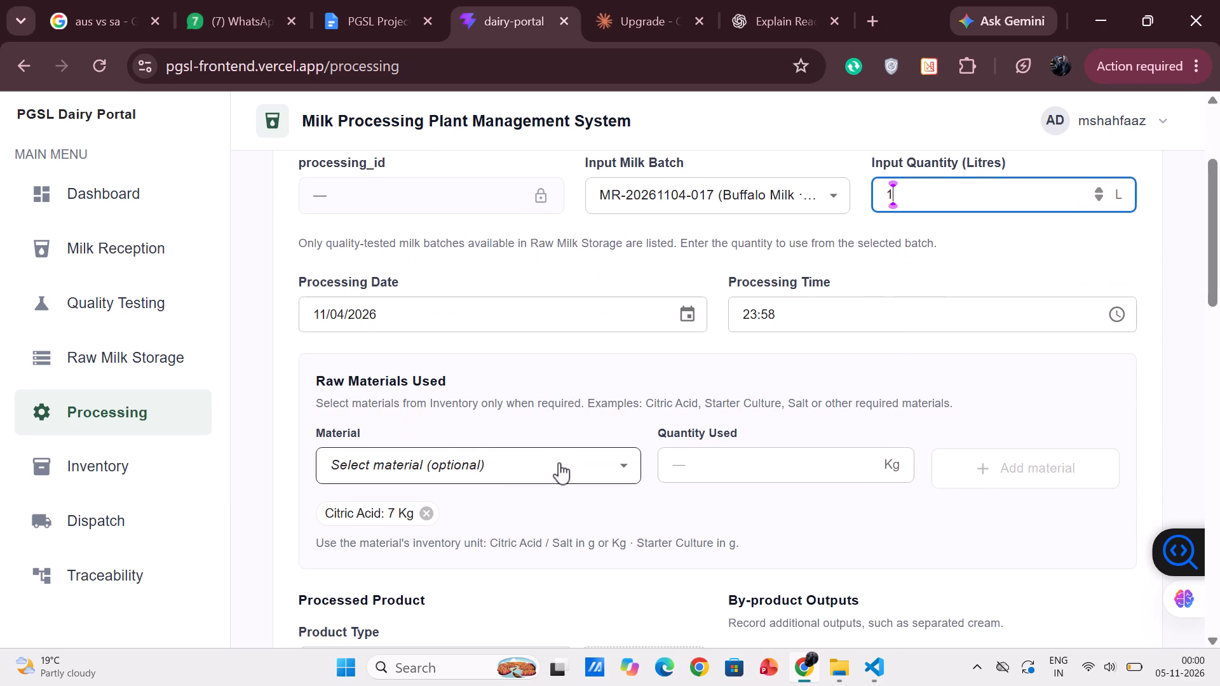
scroll(559, 464, "down", 2)
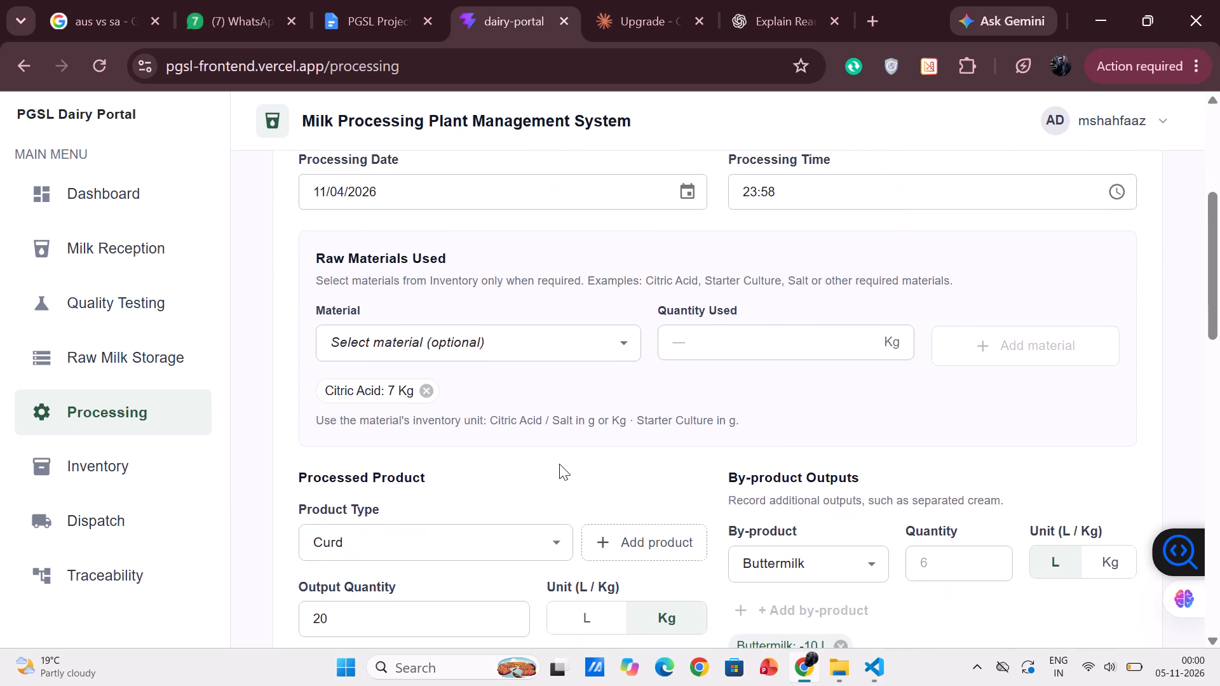
scroll(559, 464, "down", 2)
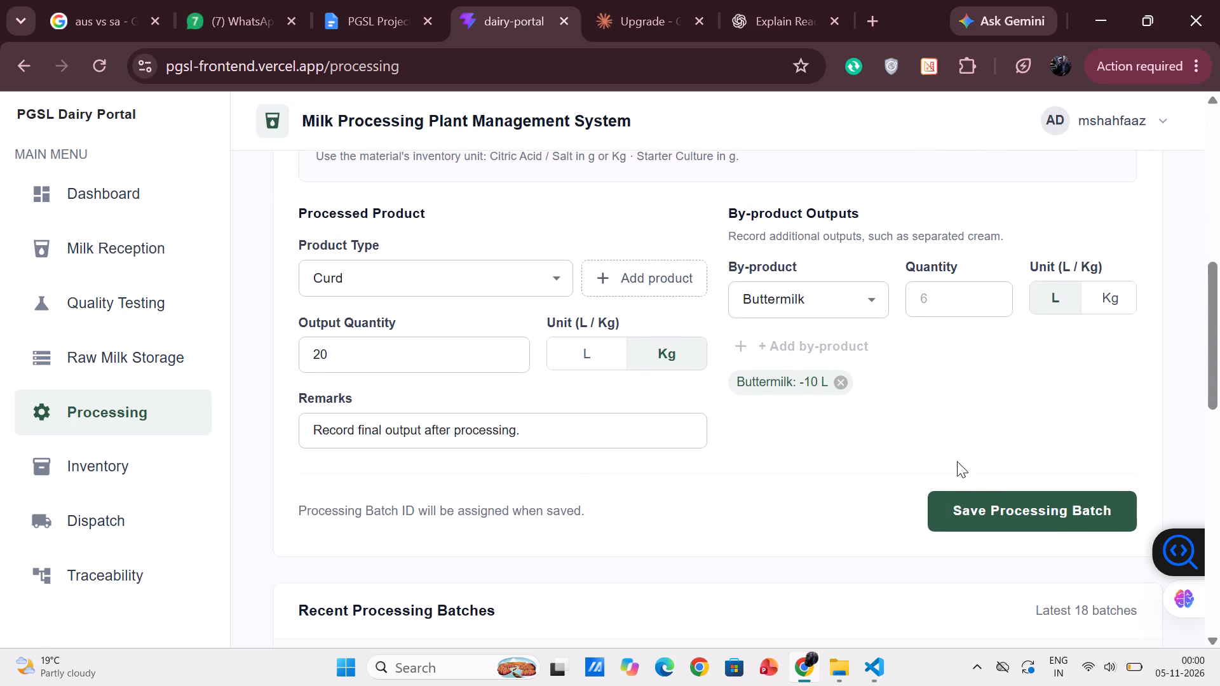
left_click(956, 500)
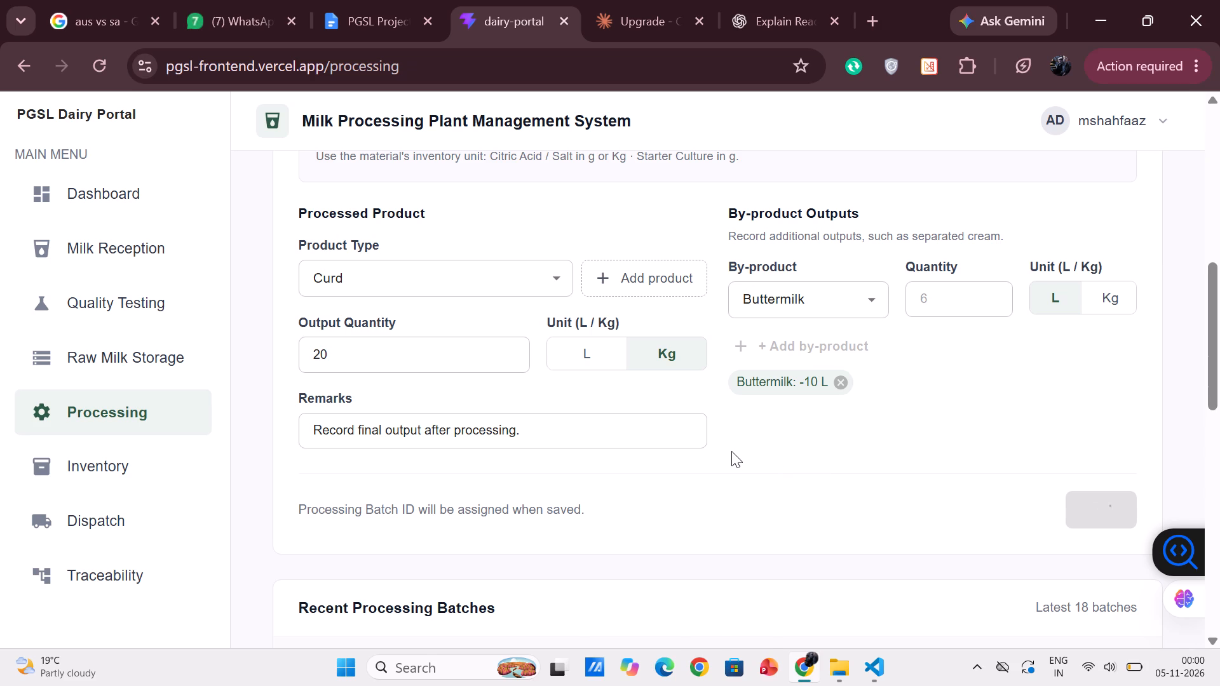
Check the saved Curd batch in the recent processing batches and the finished products and by-products stock in Inventory.
scroll(731, 451, "down", 4)
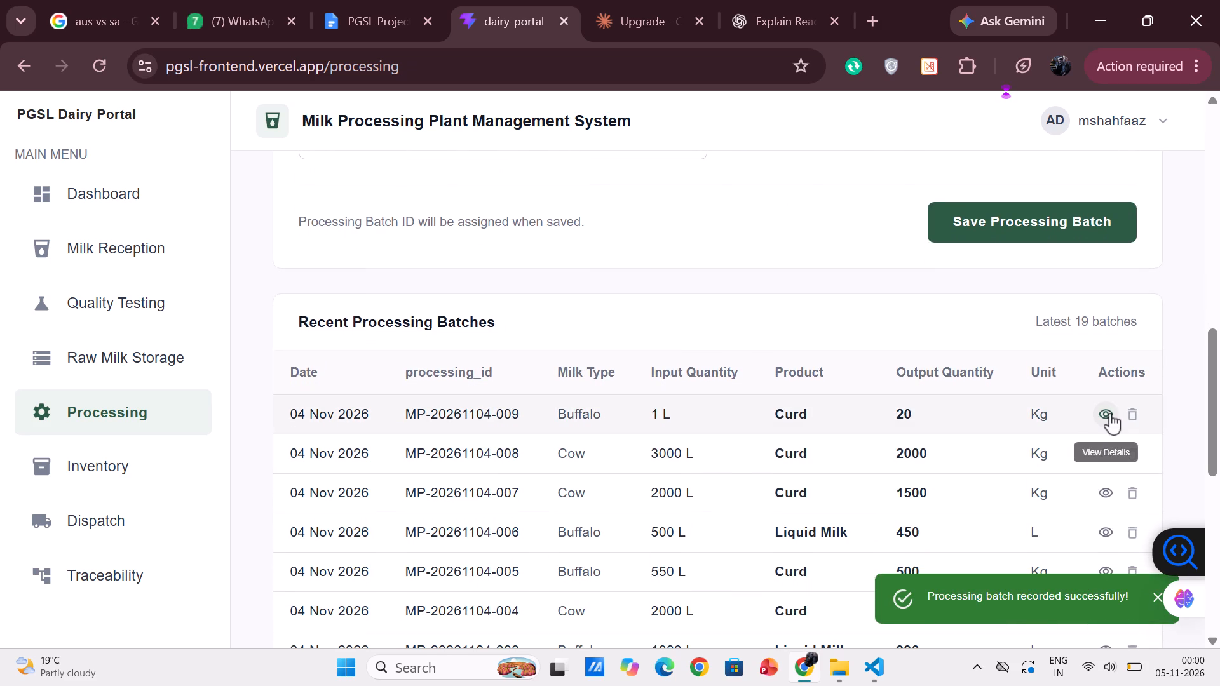
scroll(896, 383, "up", 4)
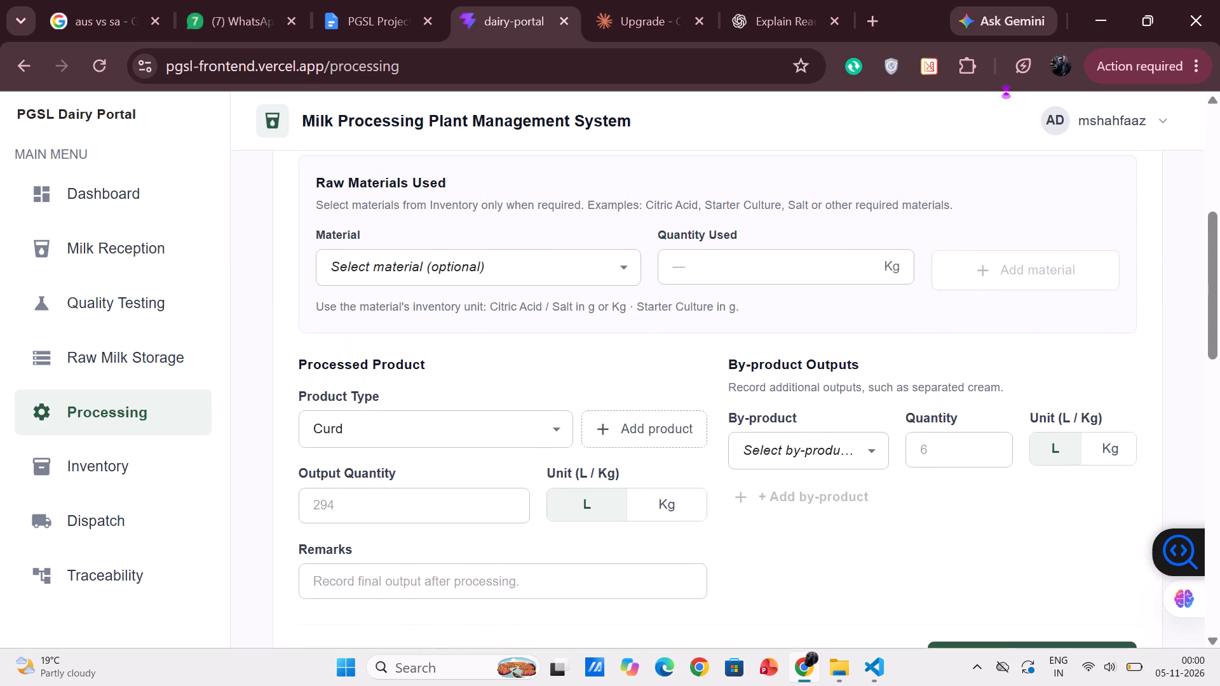
scroll(896, 383, "down", 4)
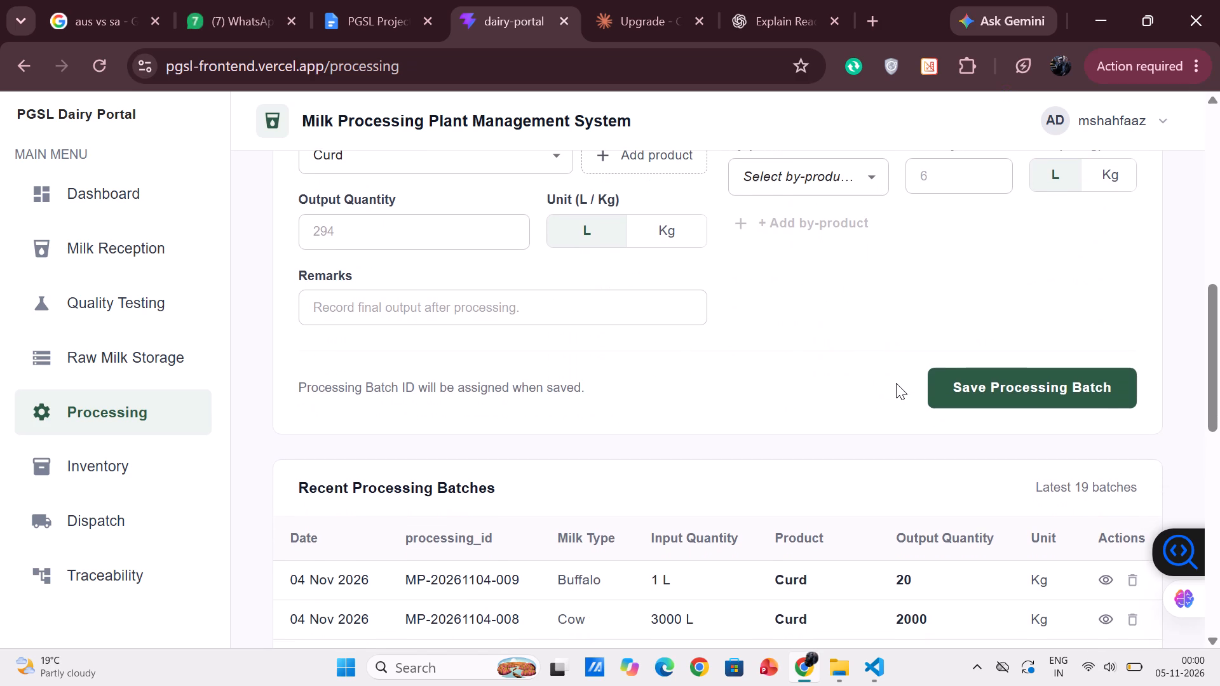
scroll(896, 383, "down", 1)
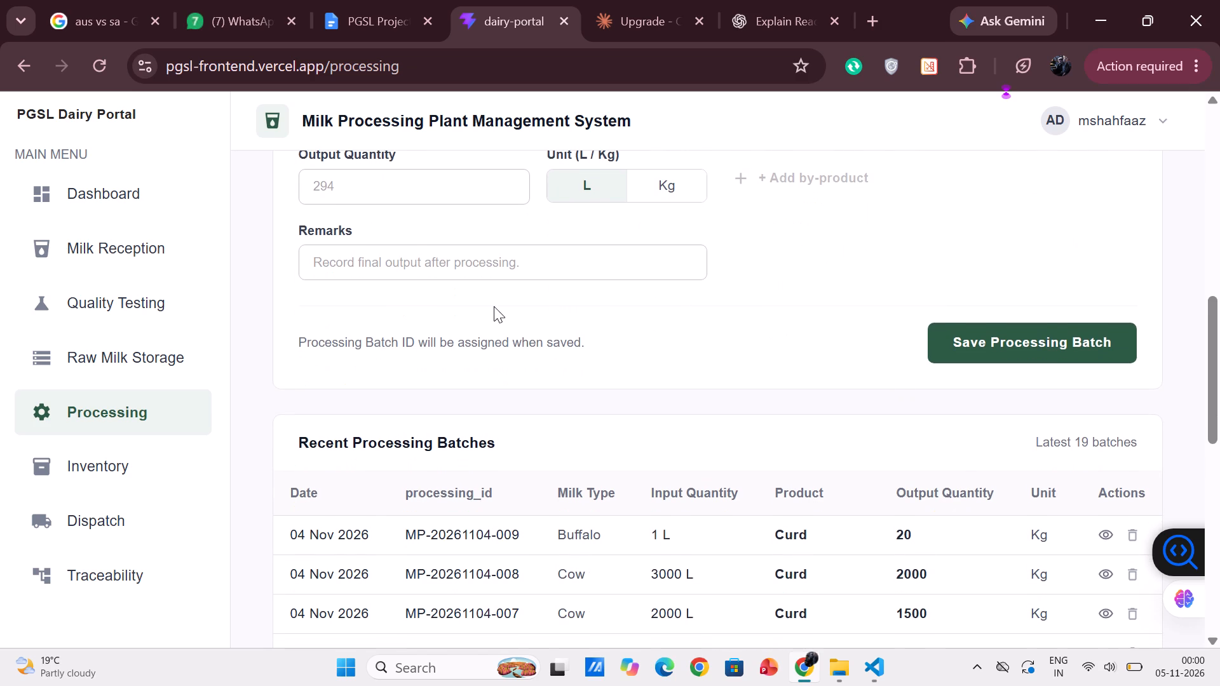
left_click(111, 474)
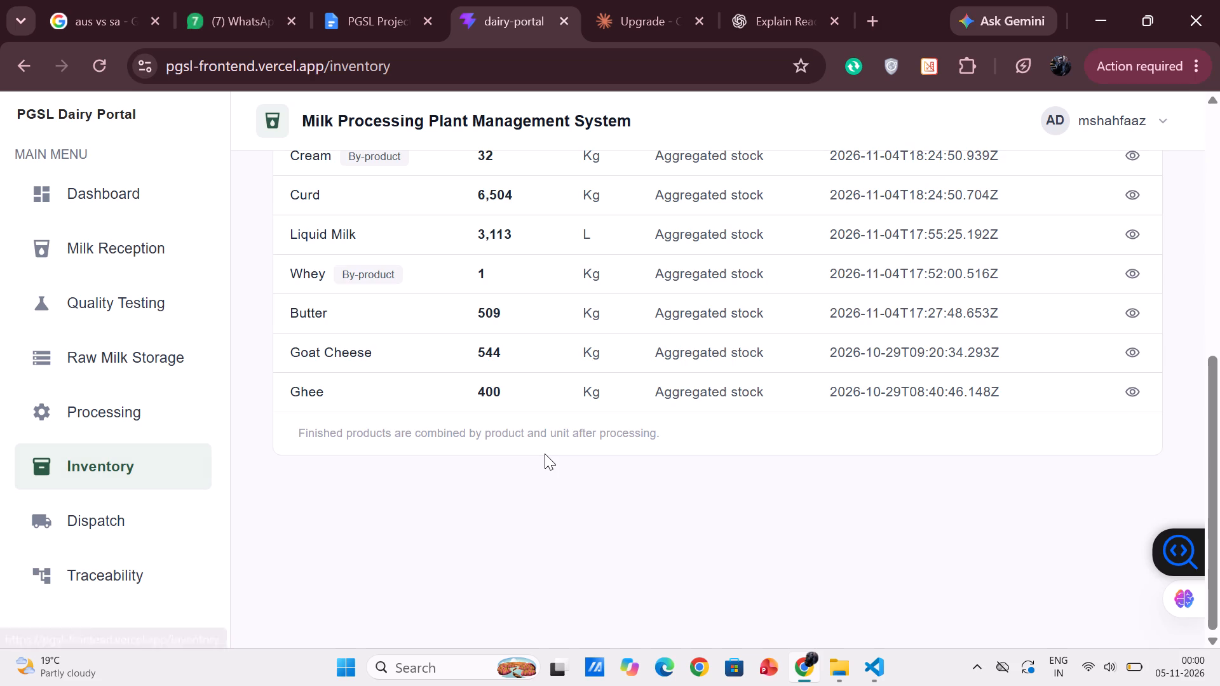
scroll(545, 454, "up", 1)
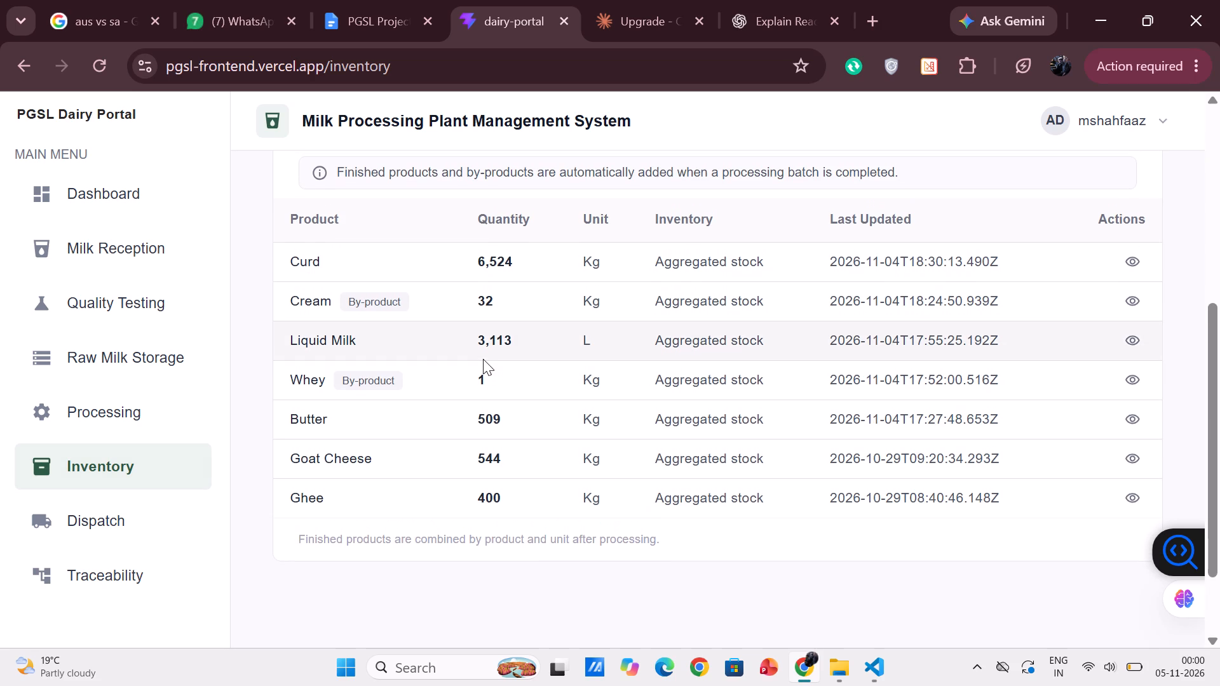
scroll(483, 359, "up", 1)
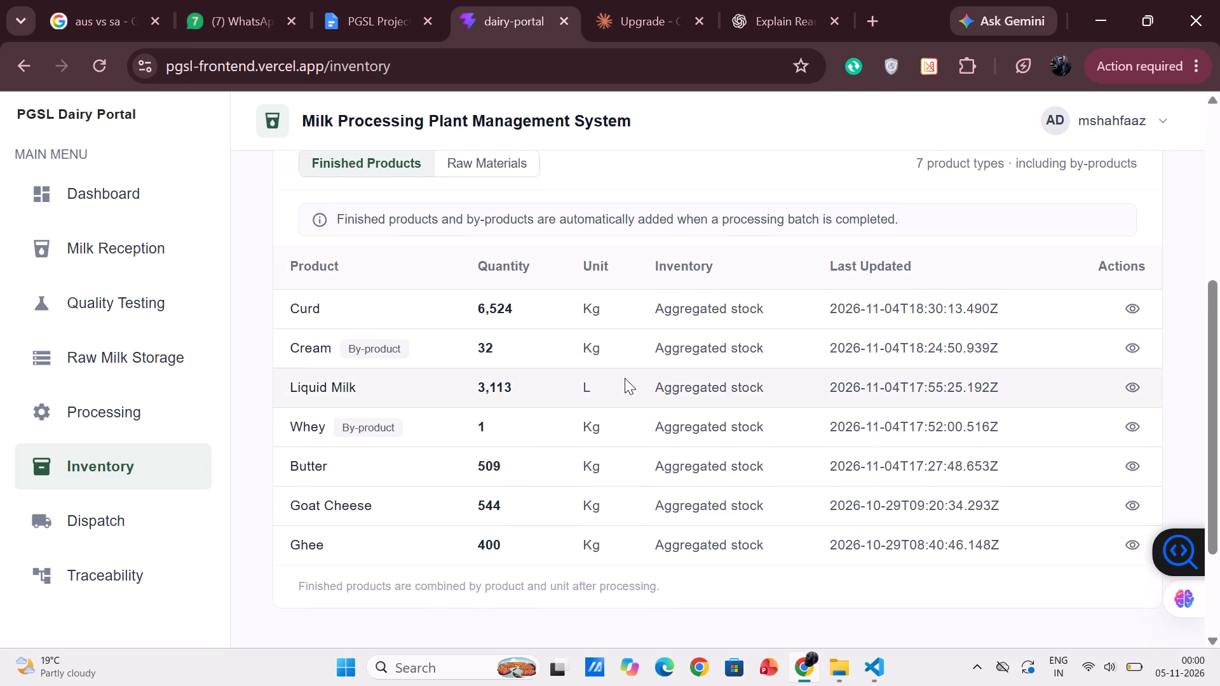
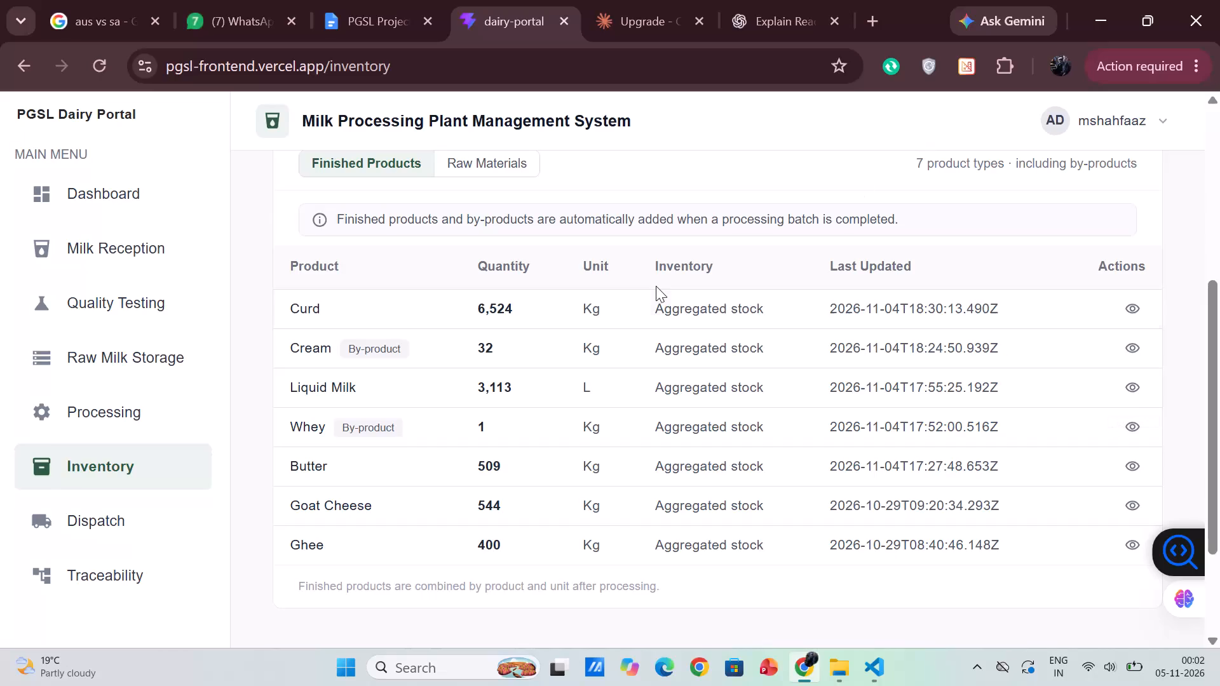
Examine the raw materials stock in Inventory, including the available quantity and stock level of Citric Acid.
left_click(473, 159)
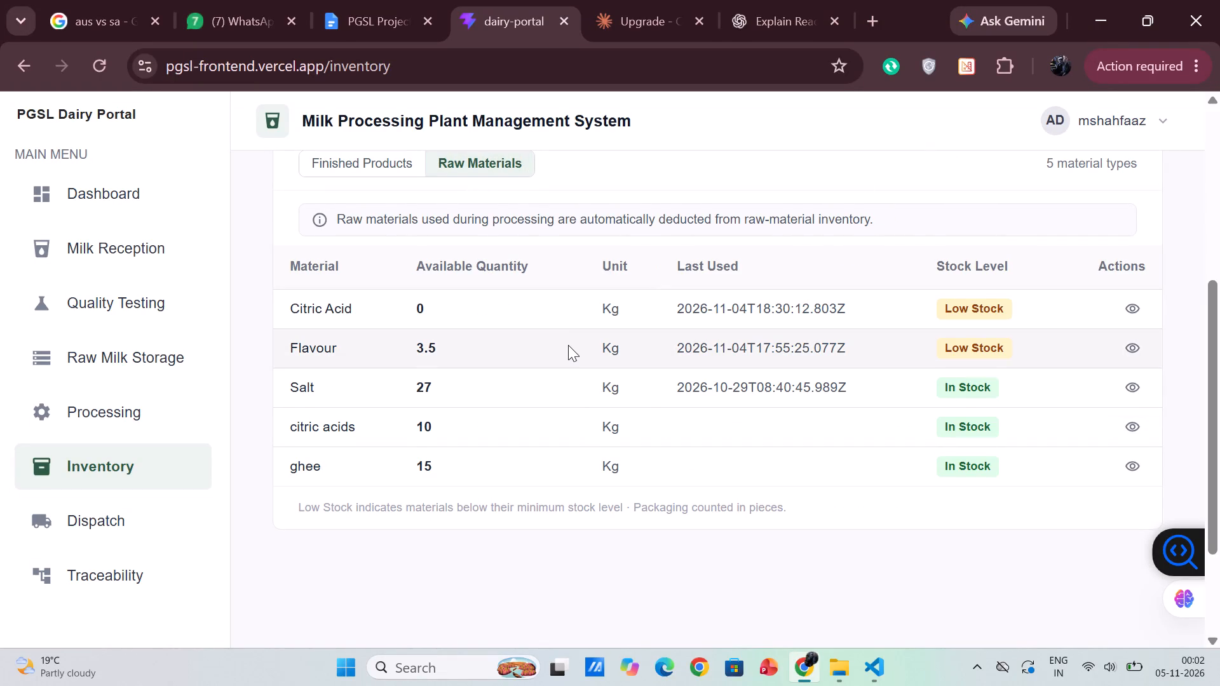
scroll(568, 345, "up", 1)
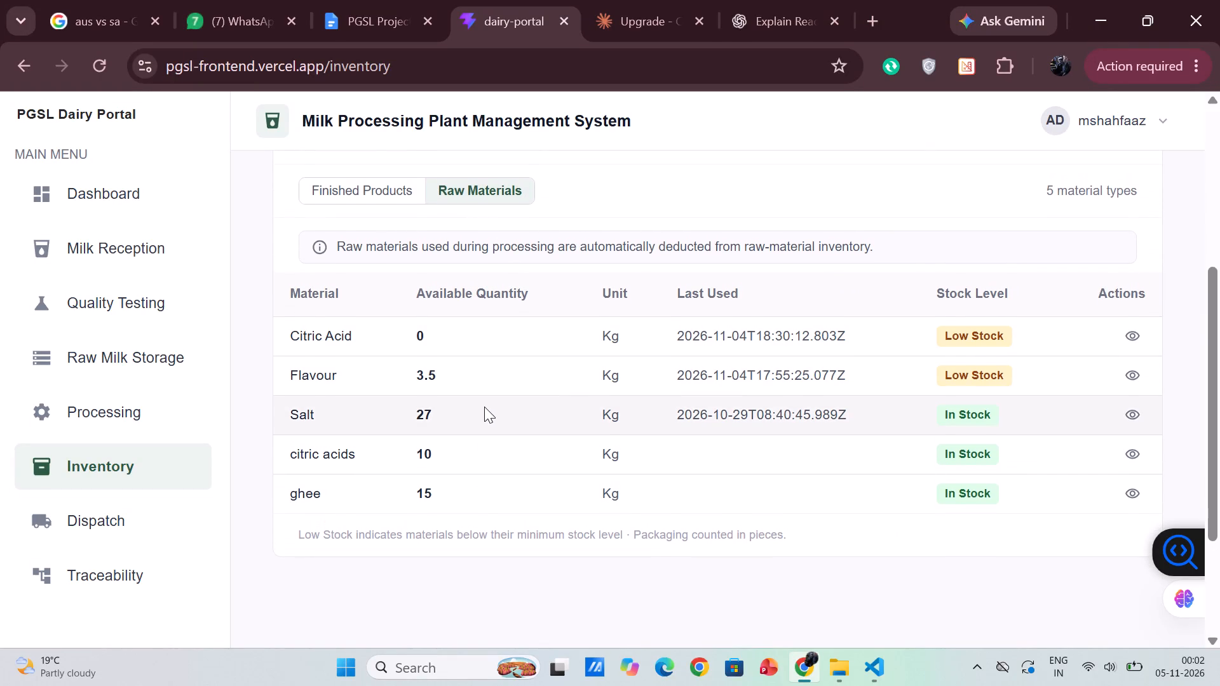
scroll(484, 407, "up", 3)
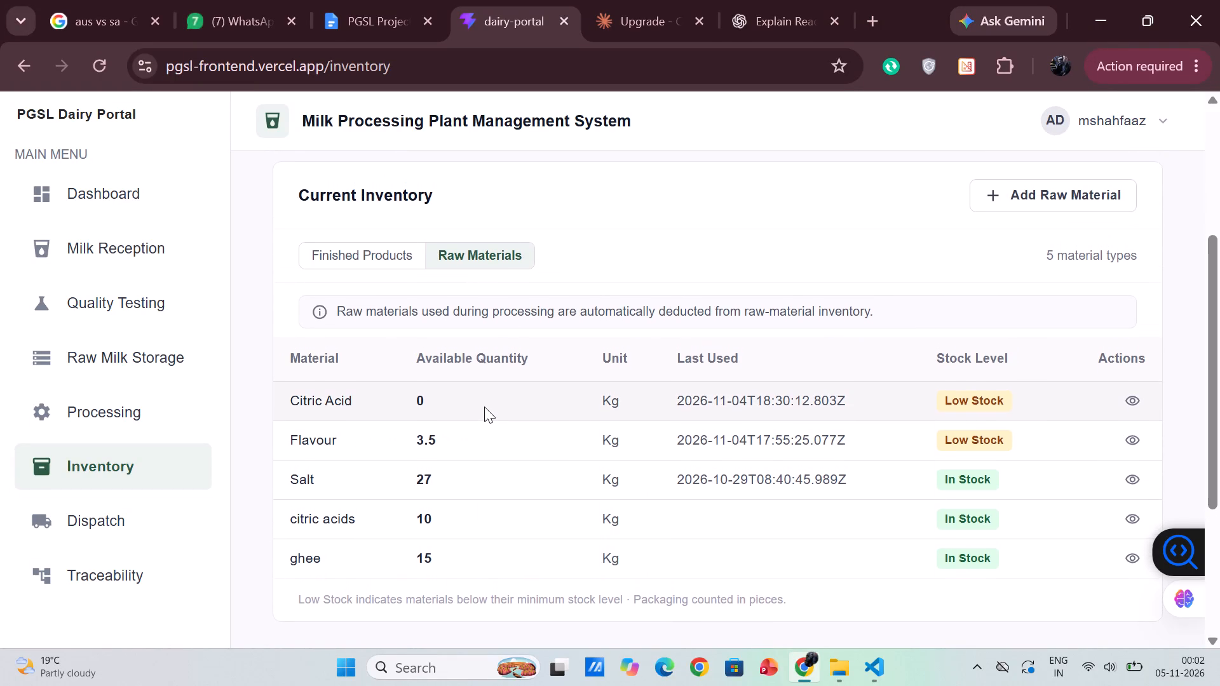
scroll(484, 407, "up", 4)
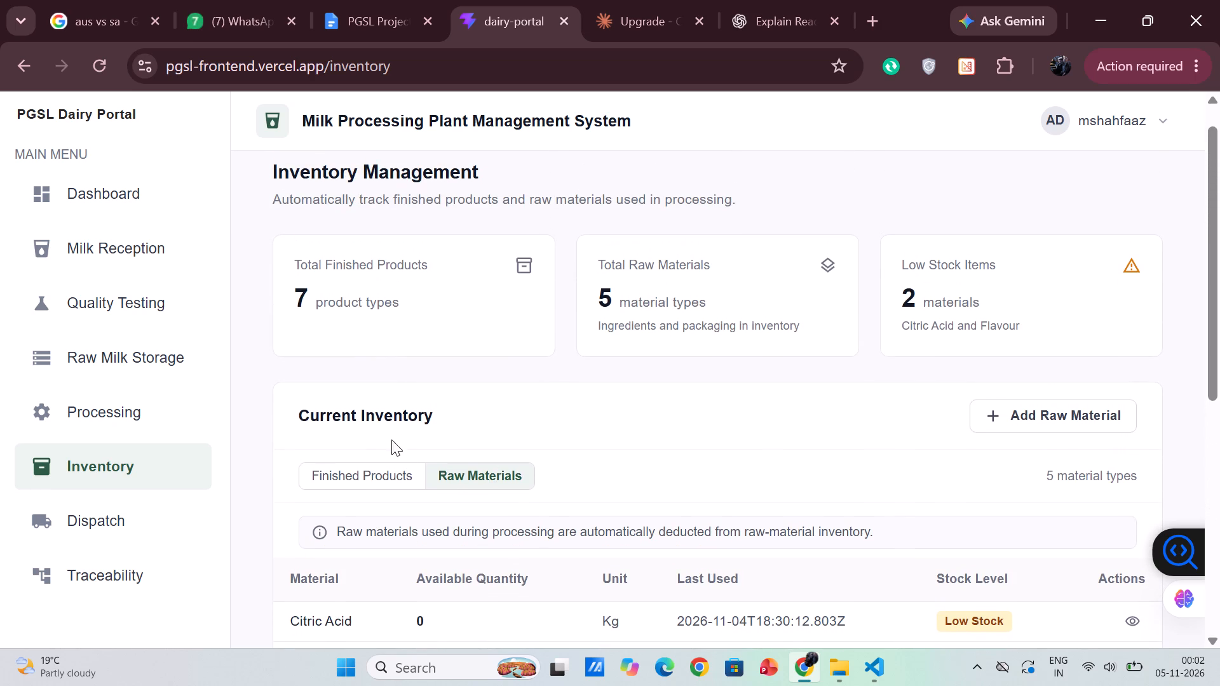
Recheck the finished products and by-products stock in the current inventory for the Curd batch's outputs.
left_click(355, 467)
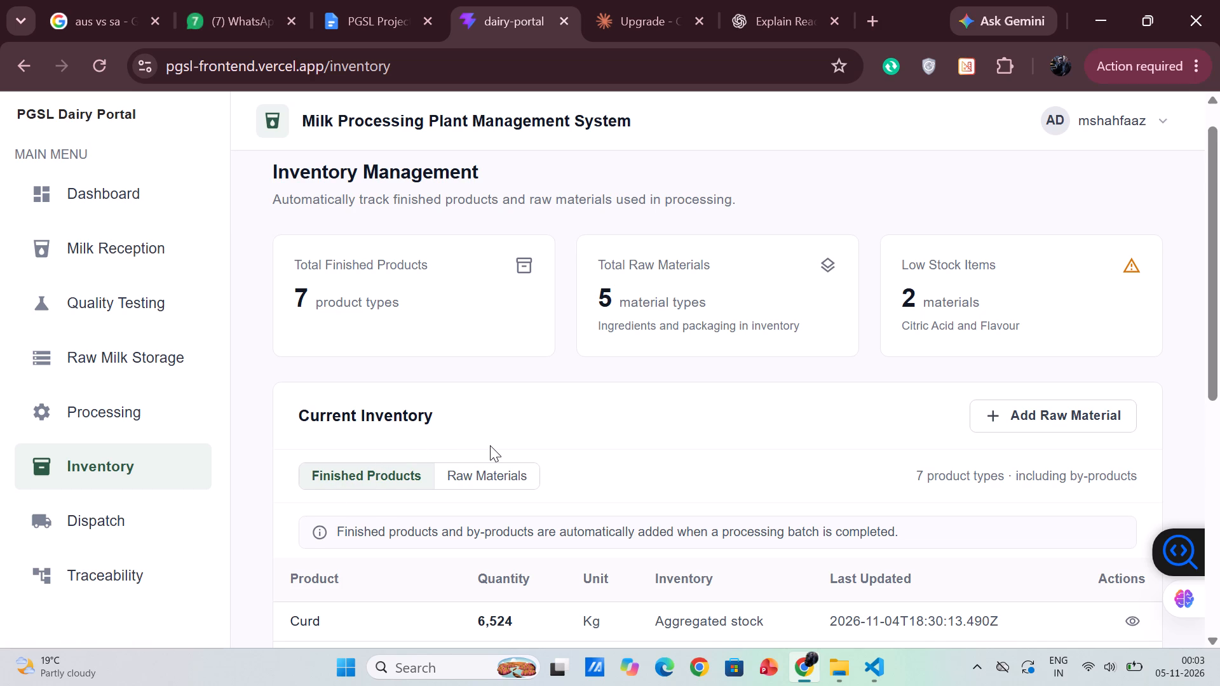
scroll(490, 445, "down", 1)
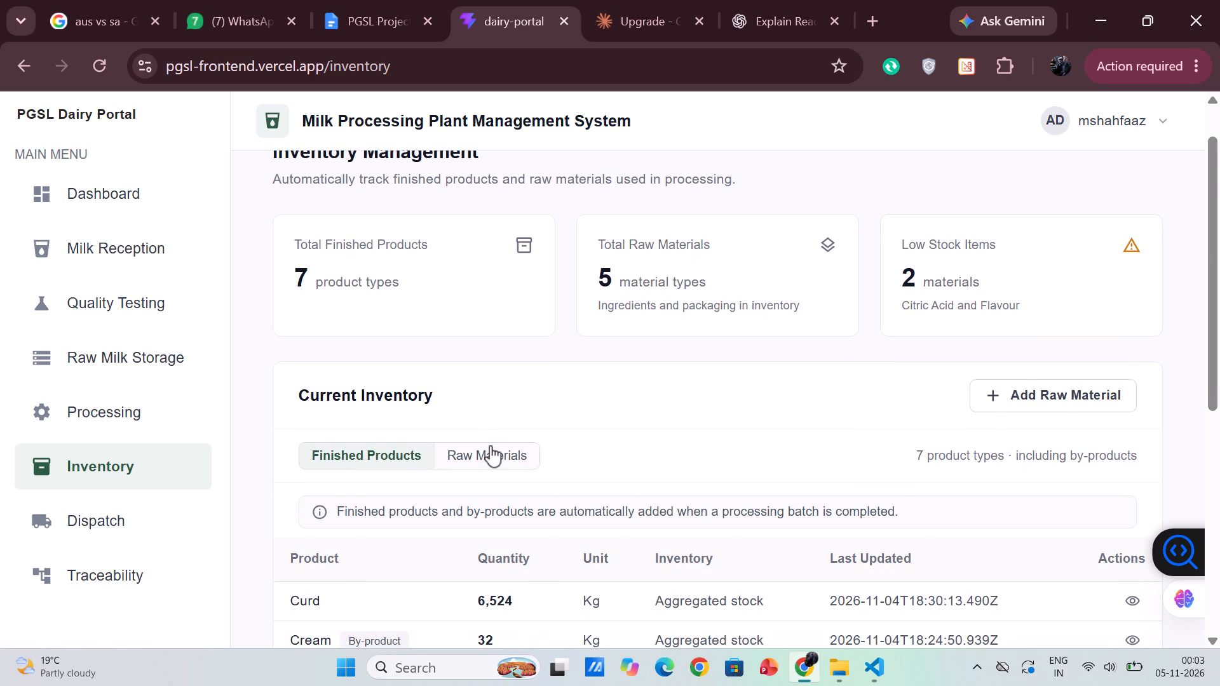
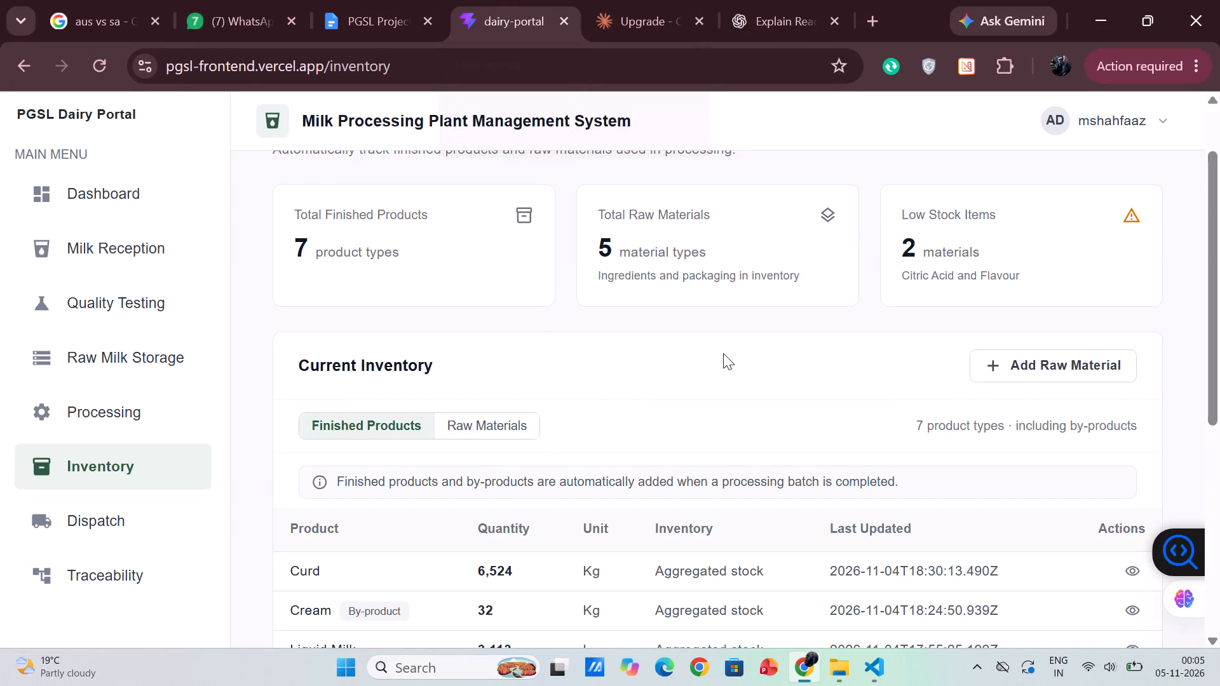
Examine the finished products and by-products stock, plus the raw materials quantities and stock levels, in the current inventory.
scroll(723, 353, "down", 6)
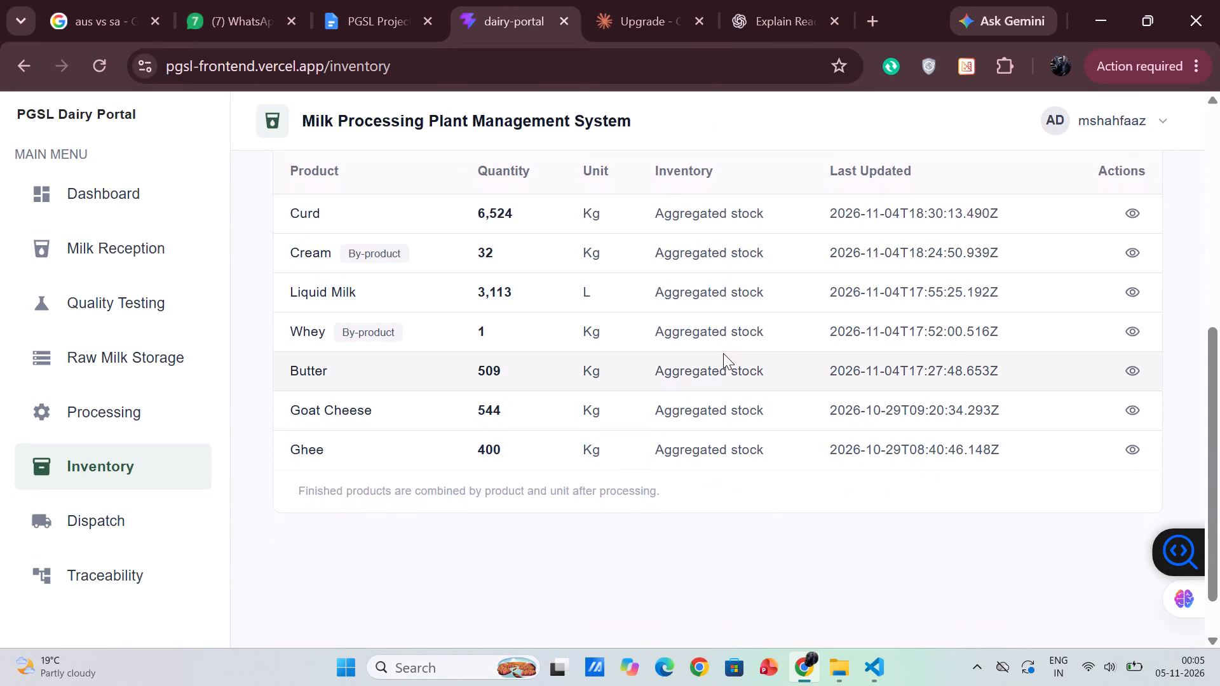
scroll(723, 353, "up", 1)
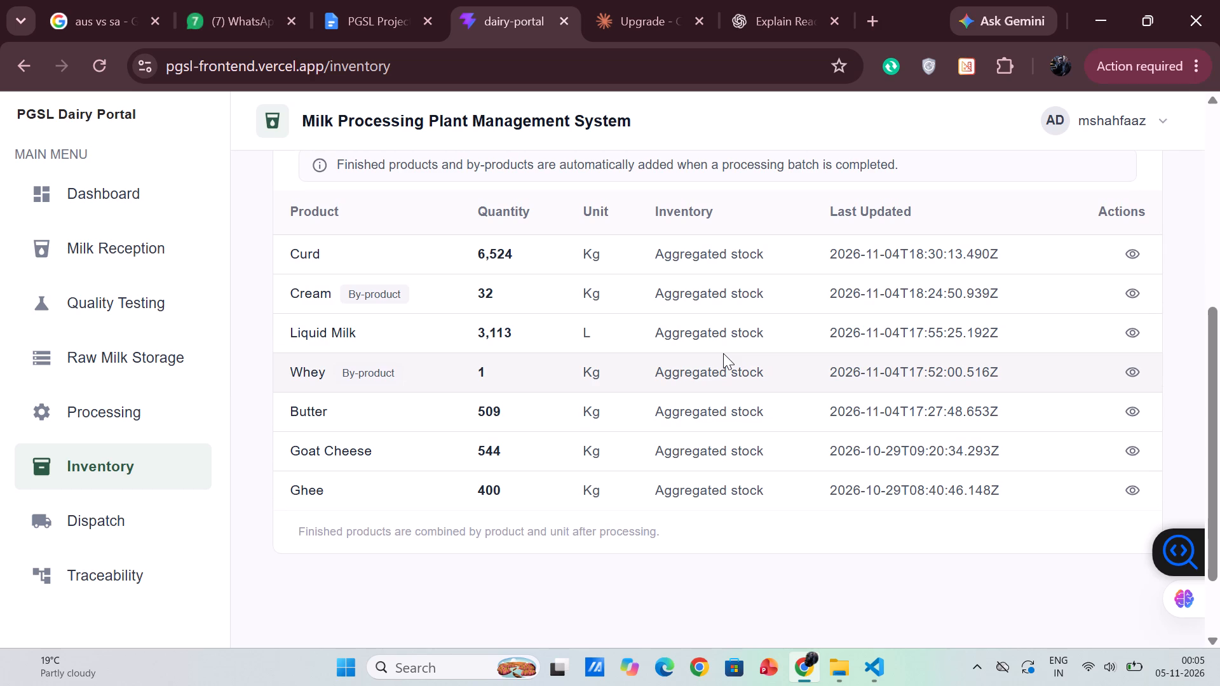
scroll(723, 353, "up", 5)
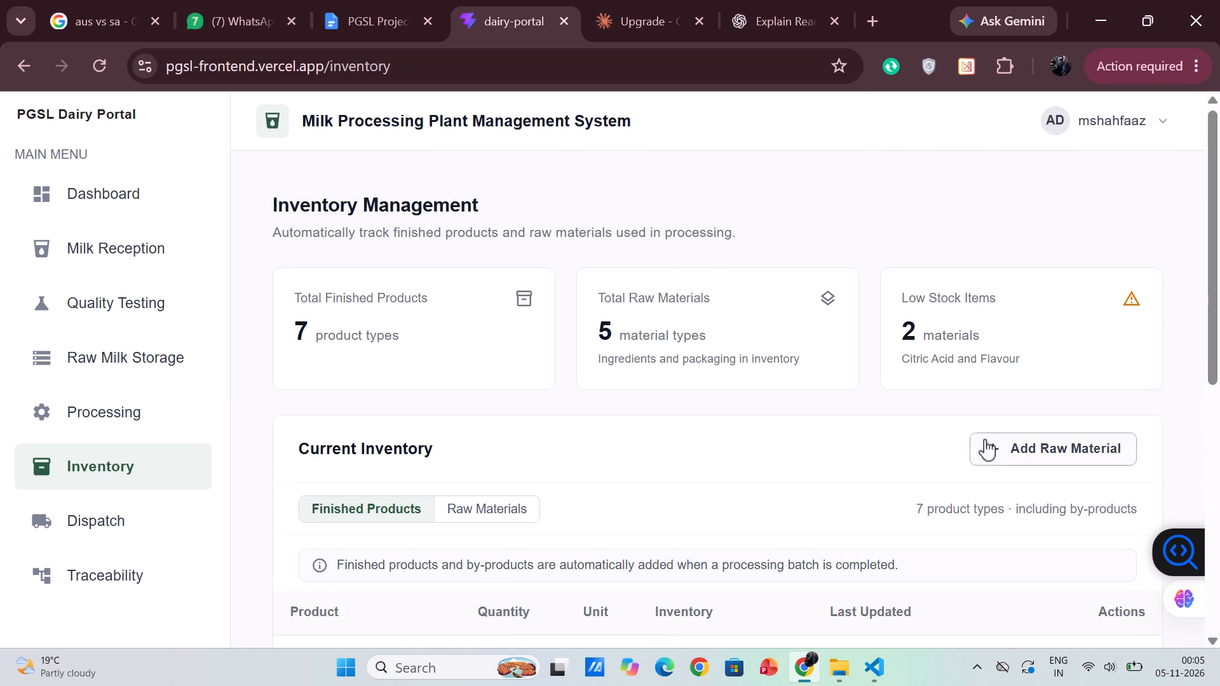
left_click(485, 511)
scroll(482, 489, "down", 2)
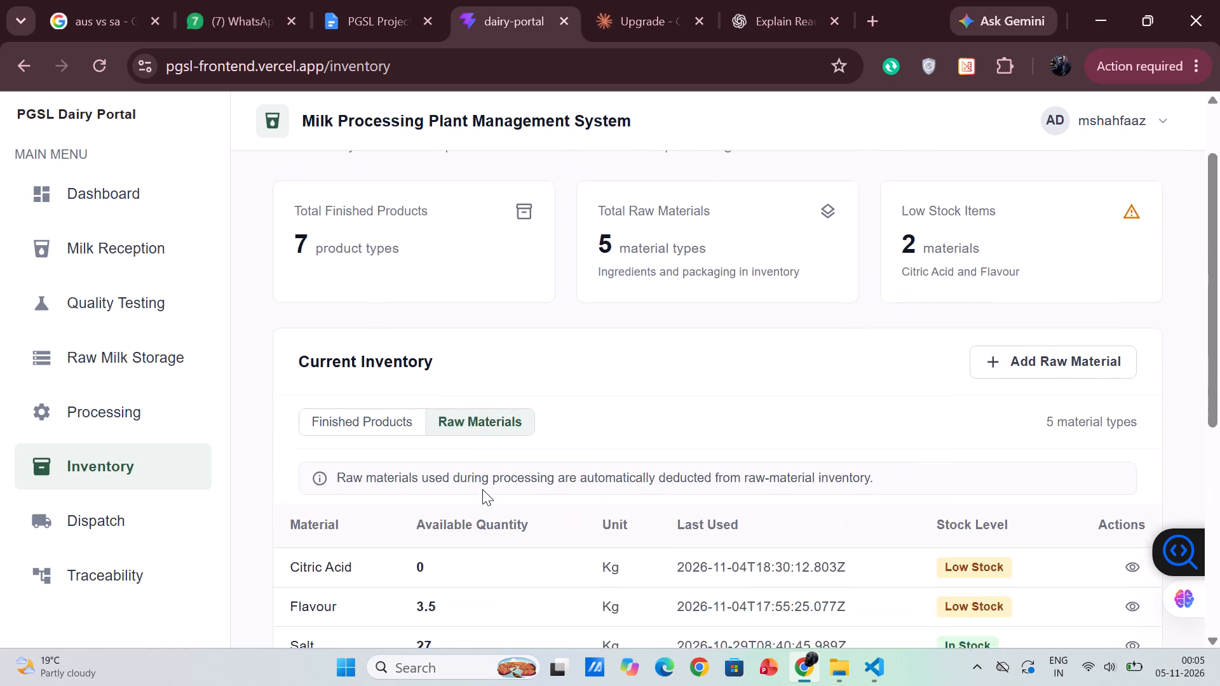
scroll(482, 489, "down", 2)
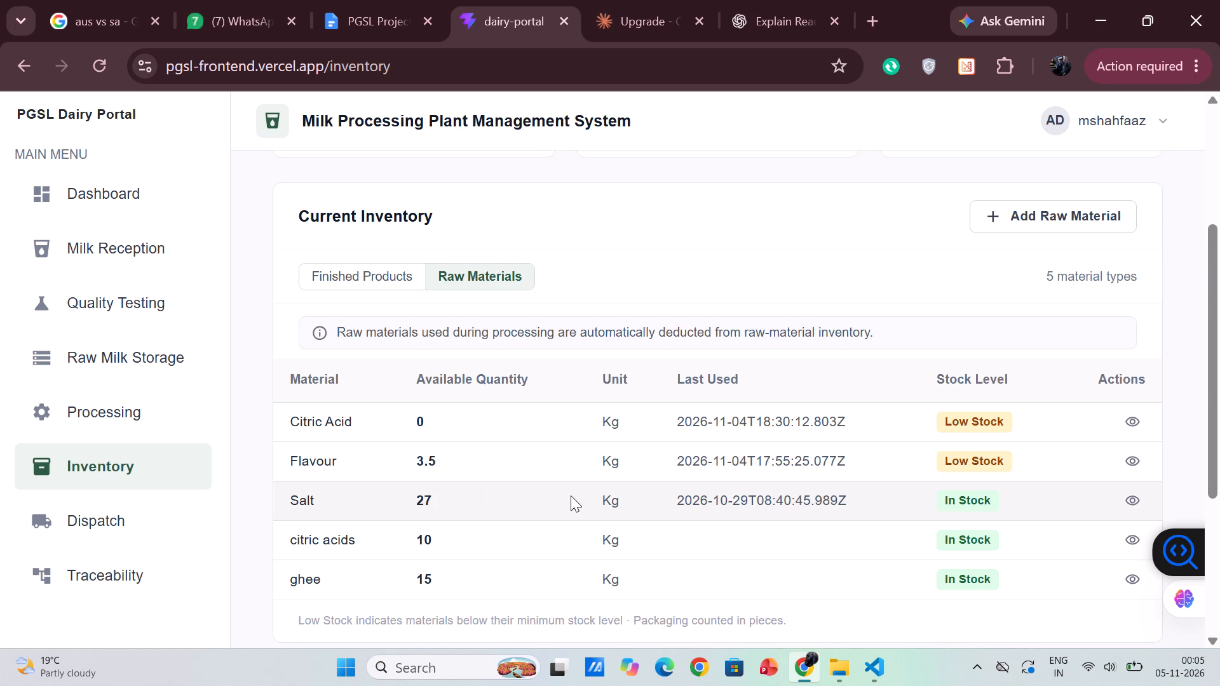
scroll(571, 495, "up", 6)
In Processing, add Citric Acid with a quantity of -90 Kg to the raw materials used for a new batch.
left_click(121, 429)
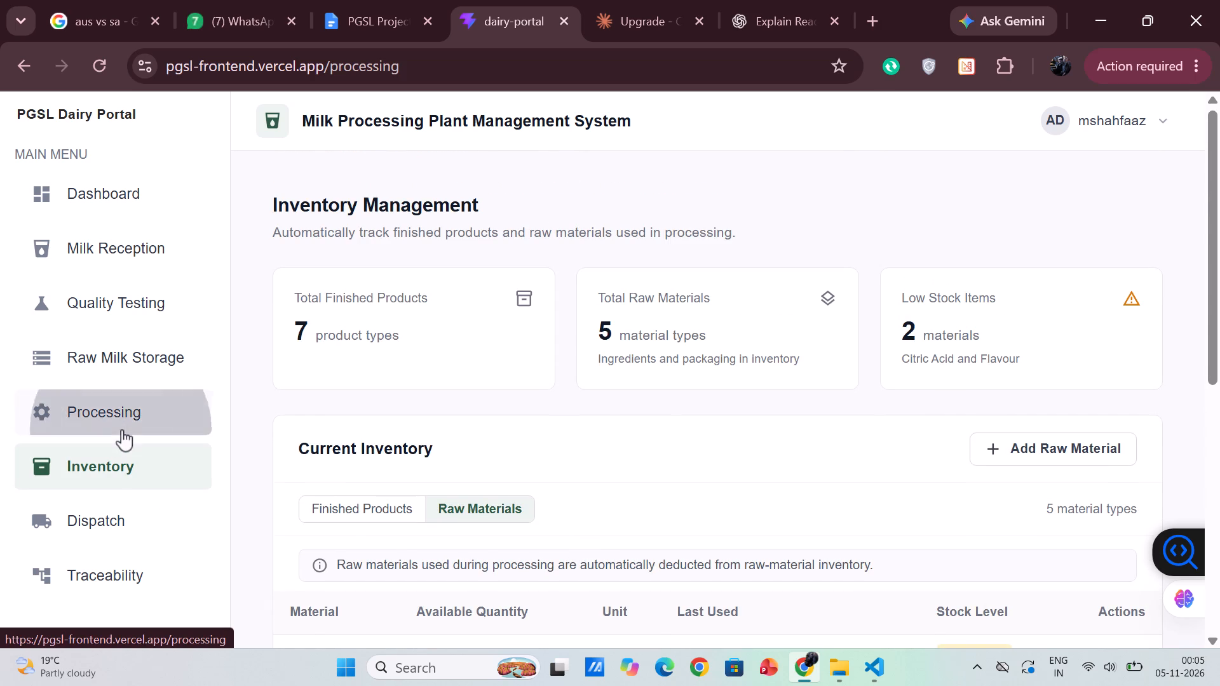
scroll(447, 455, "down", 2)
scroll(447, 455, "up", 1)
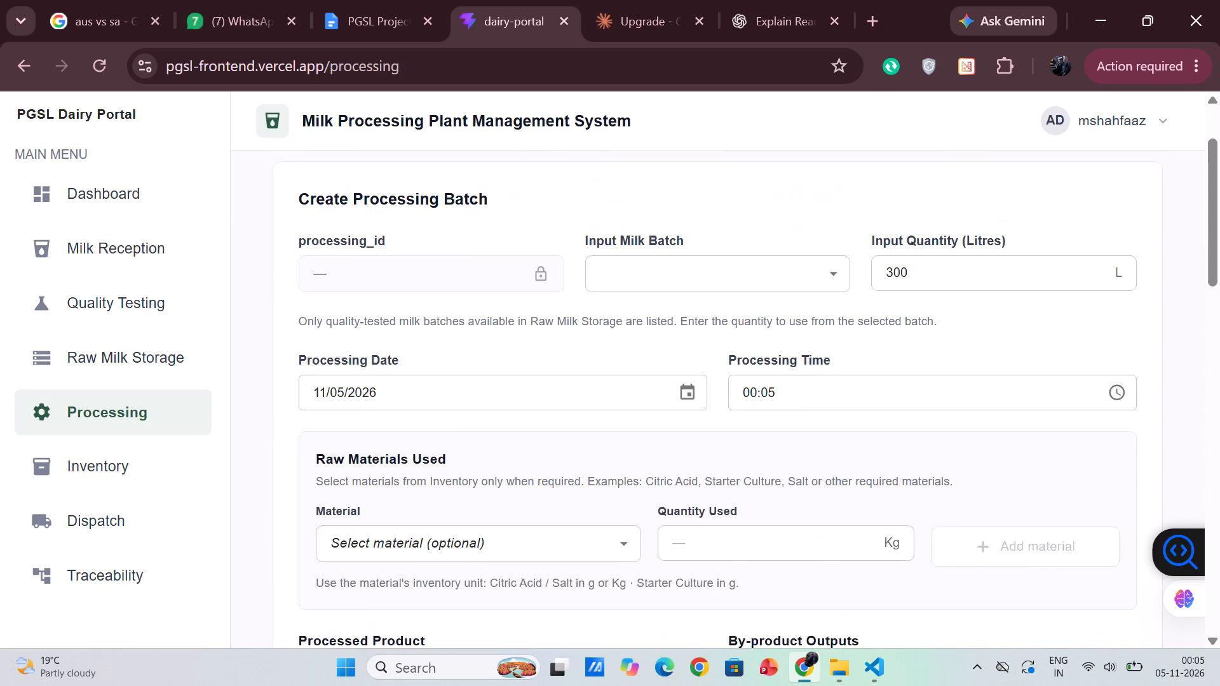
left_click(675, 349)
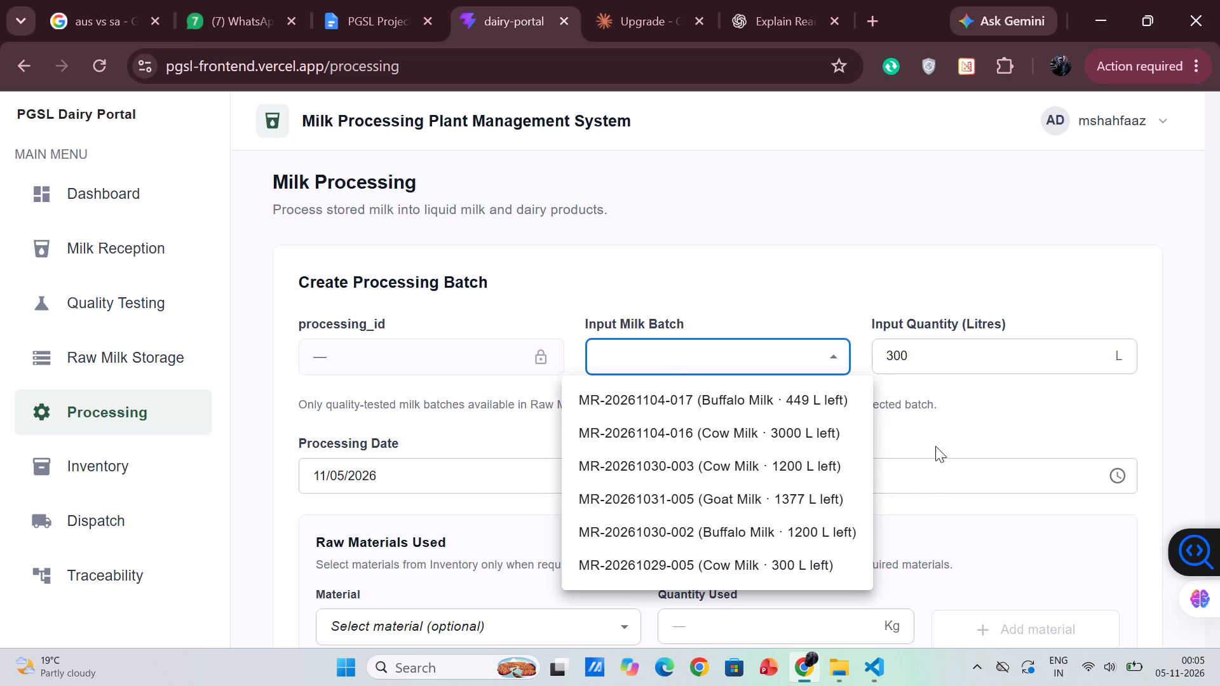
left_click(941, 426)
left_click(919, 350)
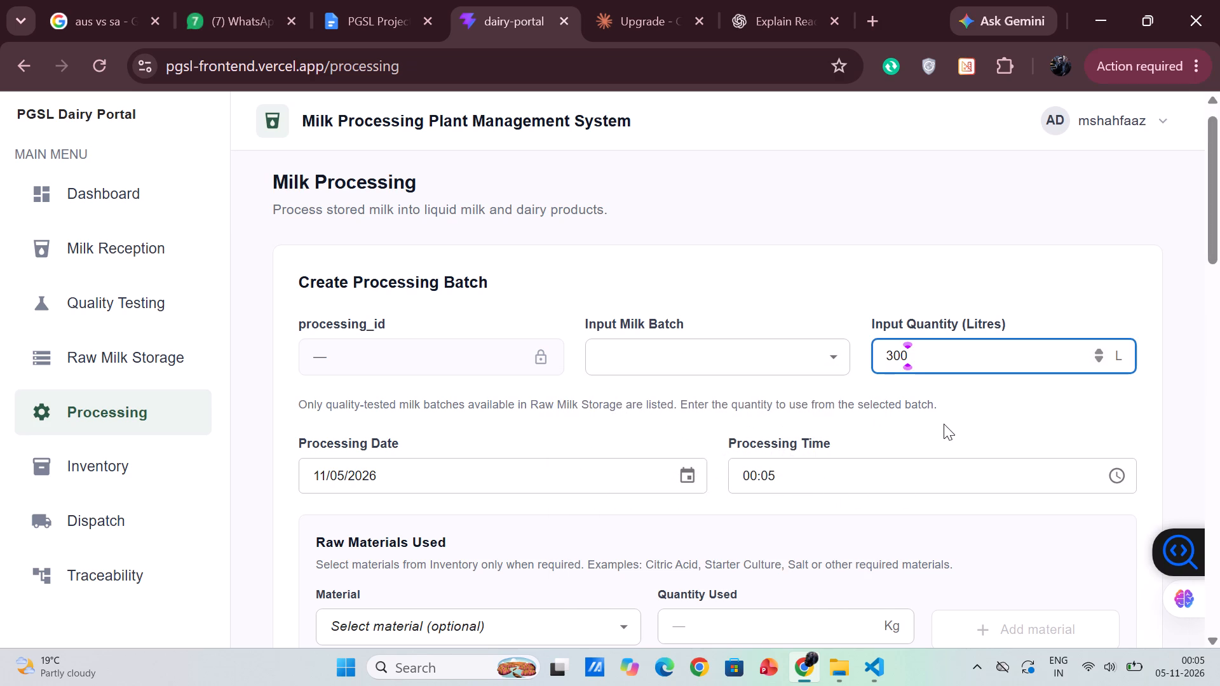
left_click(944, 424)
scroll(832, 454, "down", 3)
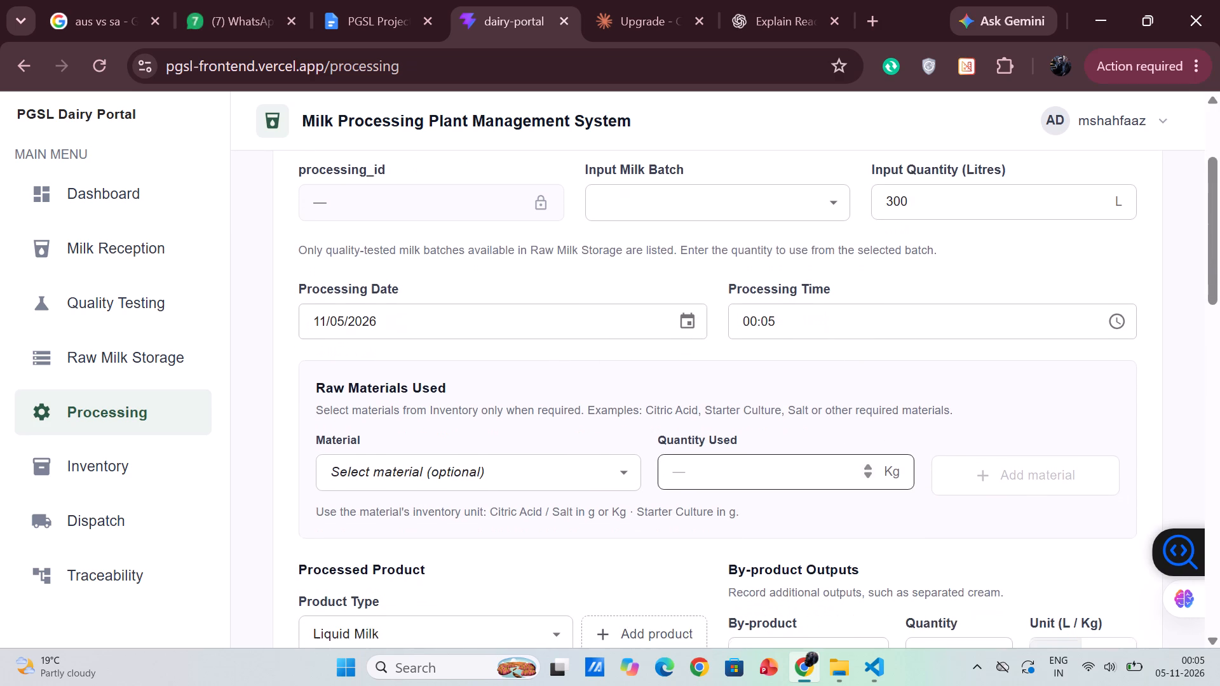
scroll(832, 454, "down", 1)
left_click(619, 462)
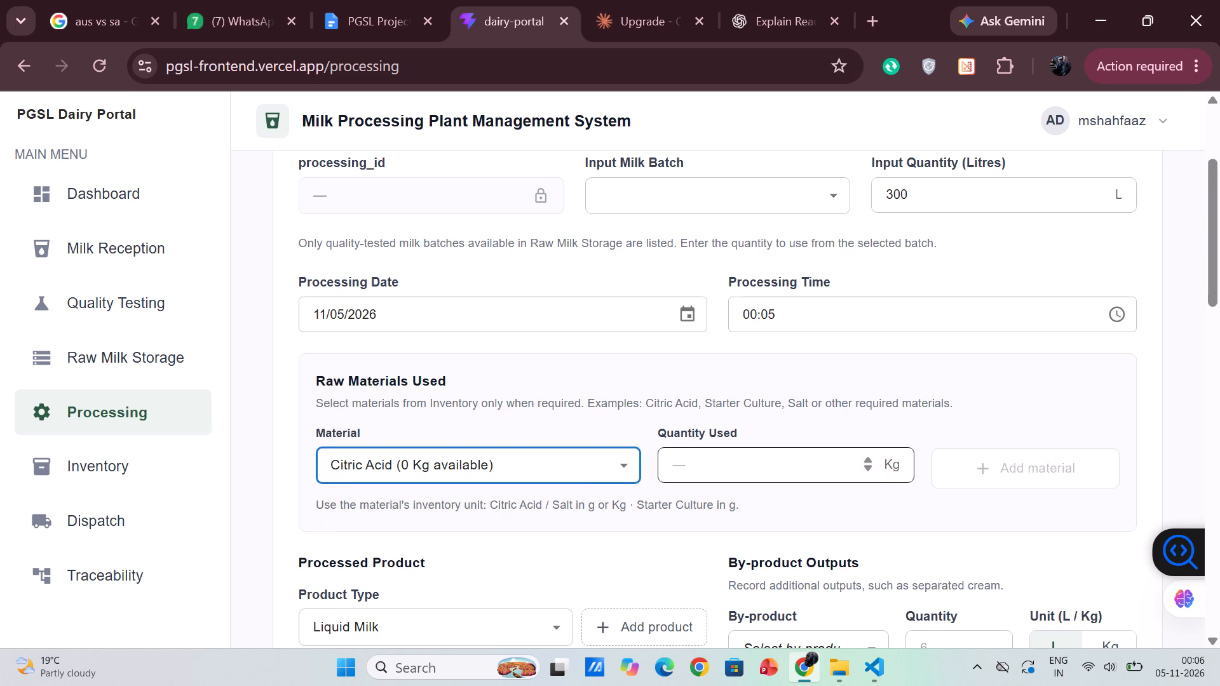
left_click(701, 461)
type("-90")
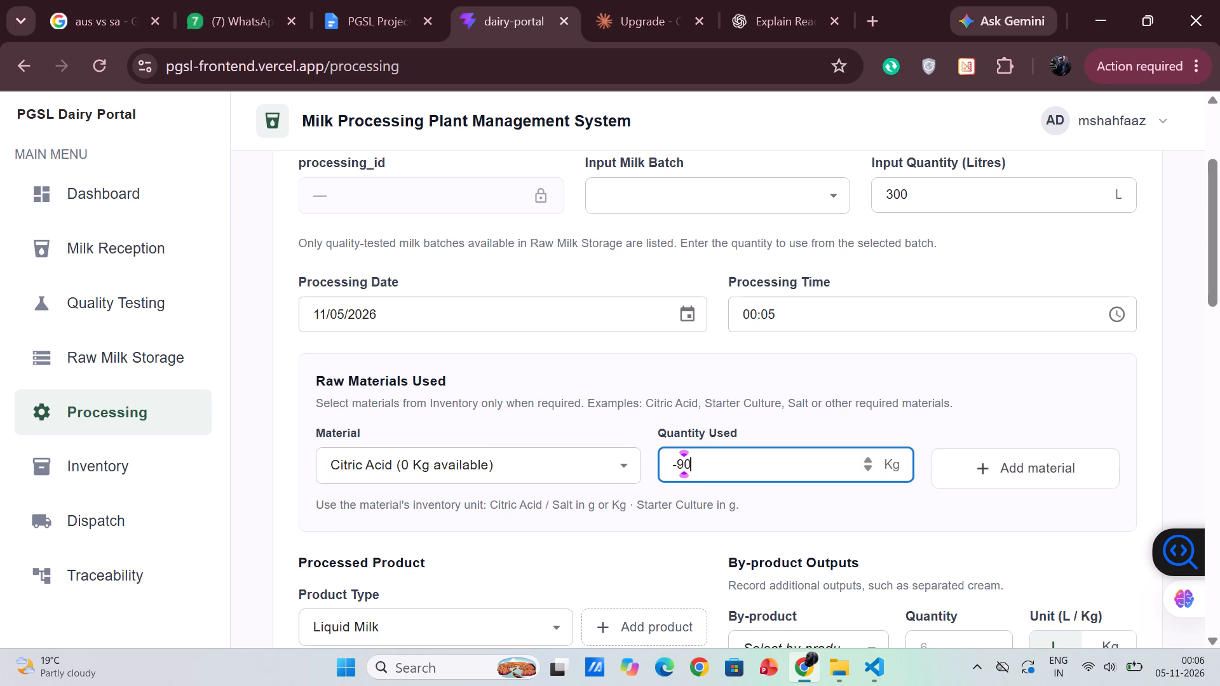
left_click(973, 461)
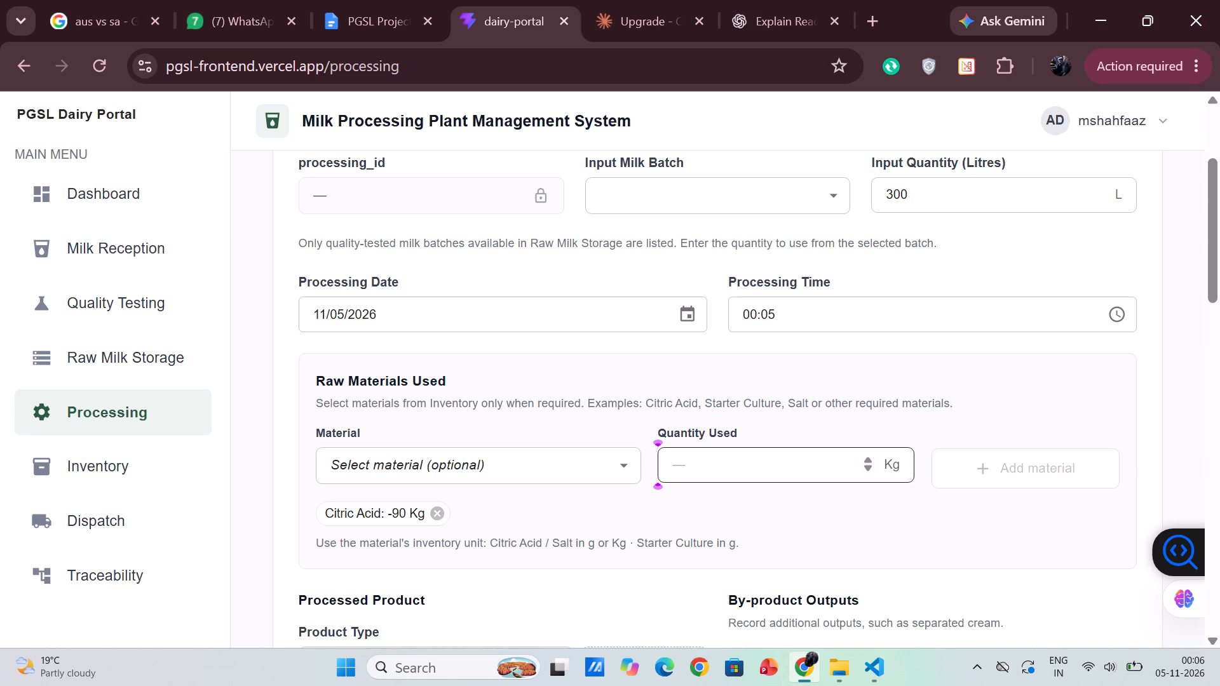
Enter Cream as the by-product output with a quantity of -99 and try to save the processing batch.
scroll(737, 461, "down", 2)
scroll(737, 461, "up", 1)
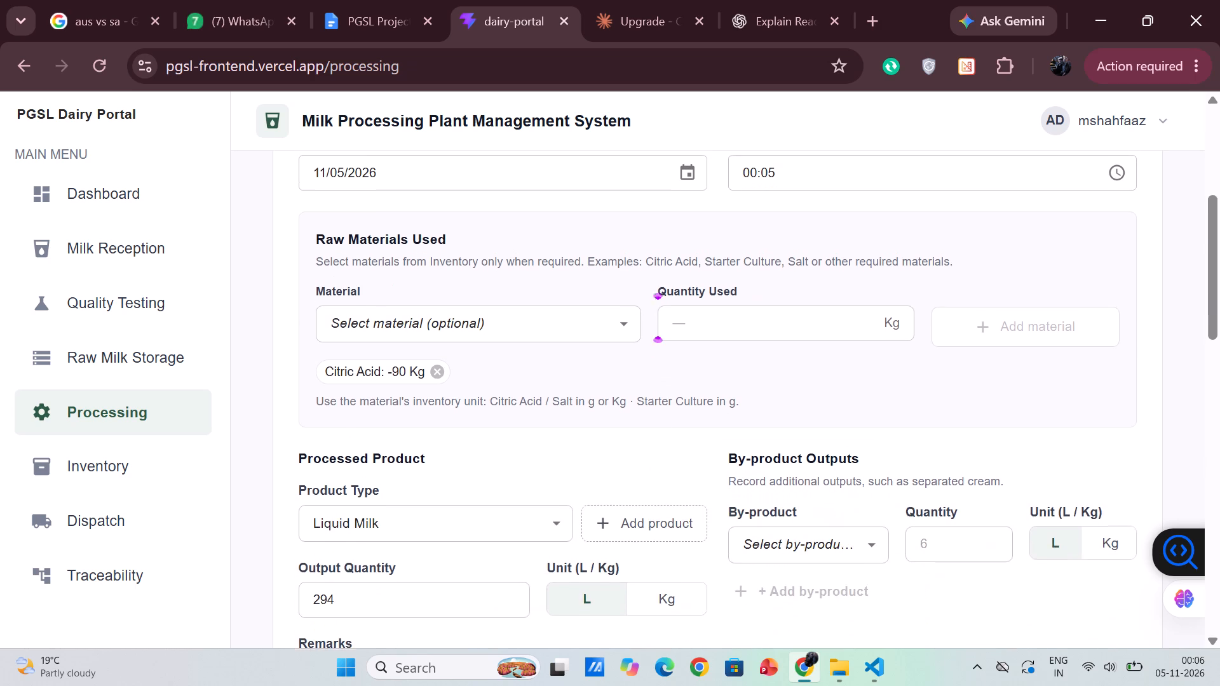
scroll(737, 461, "up", 1)
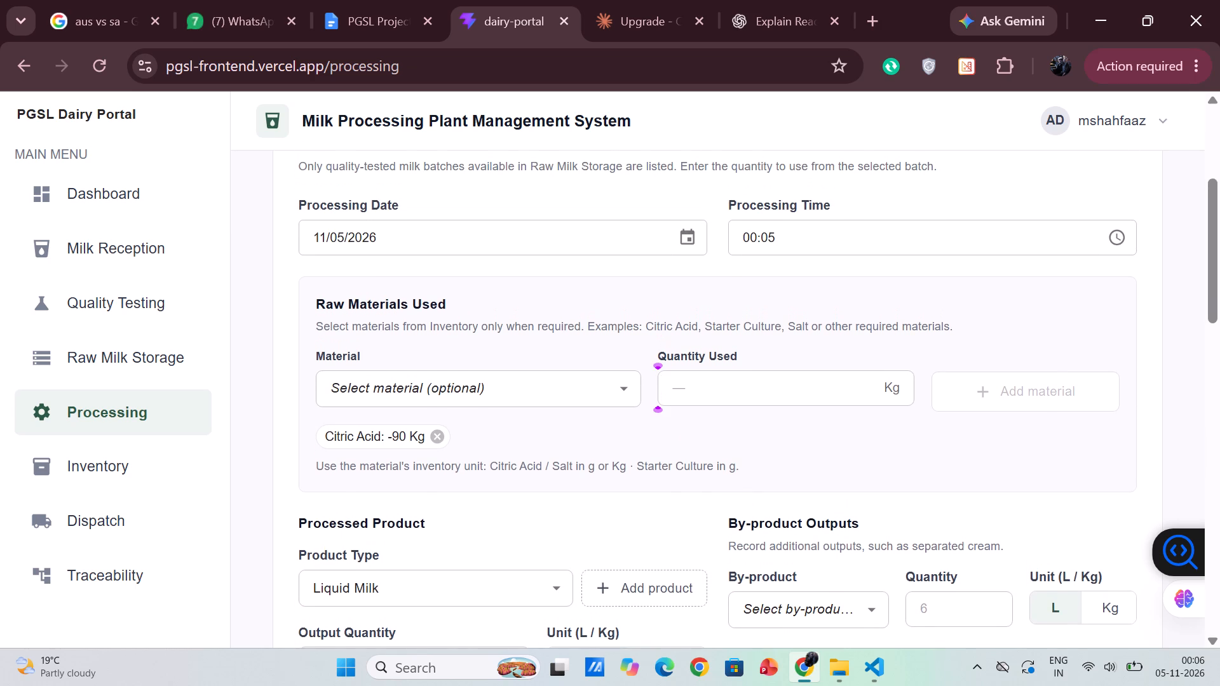
scroll(648, 498, "down", 1)
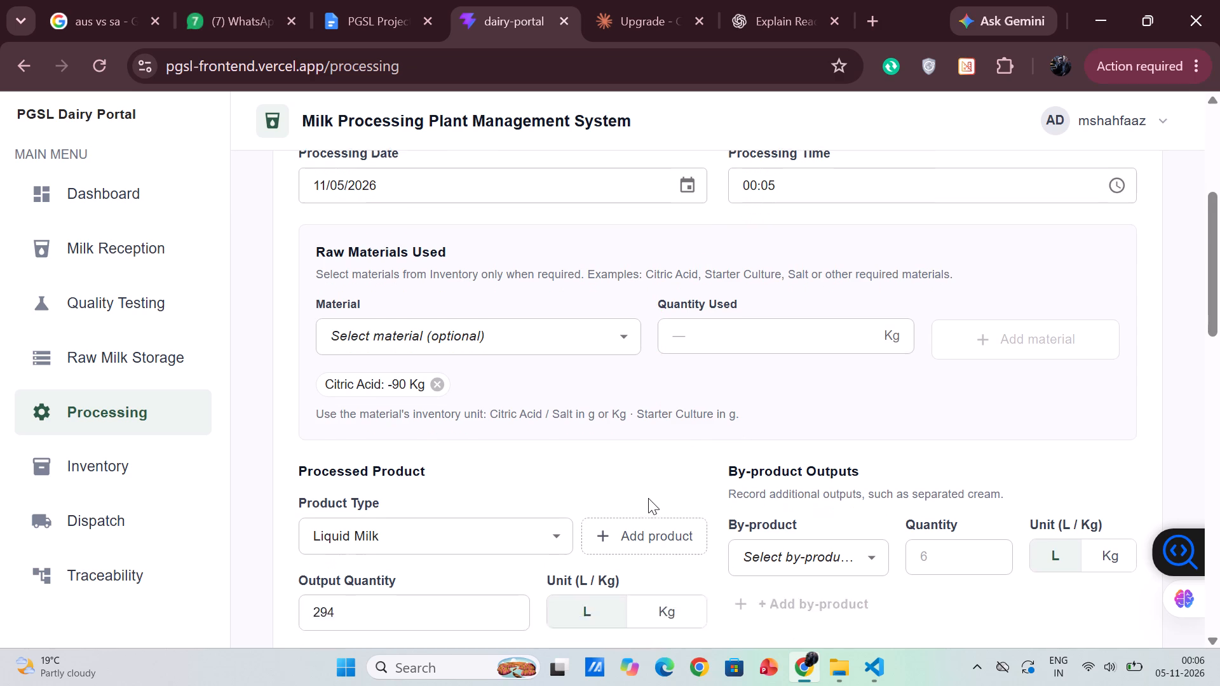
scroll(648, 498, "down", 1)
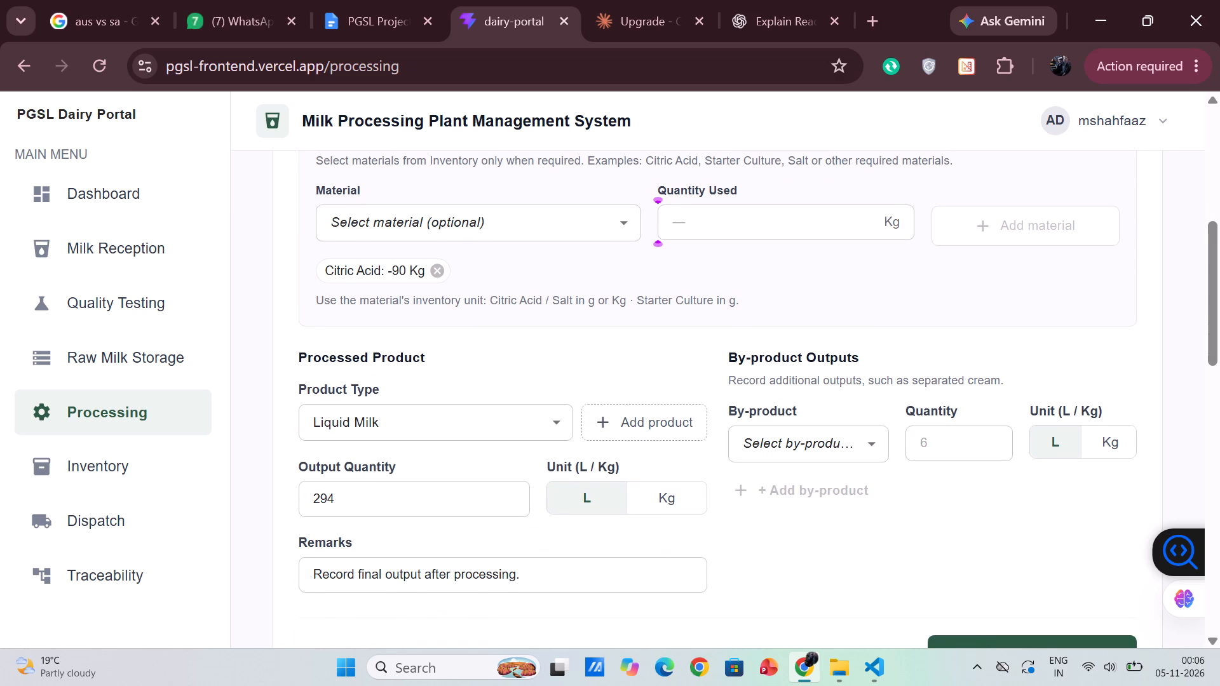
left_click(801, 447)
left_click(769, 509)
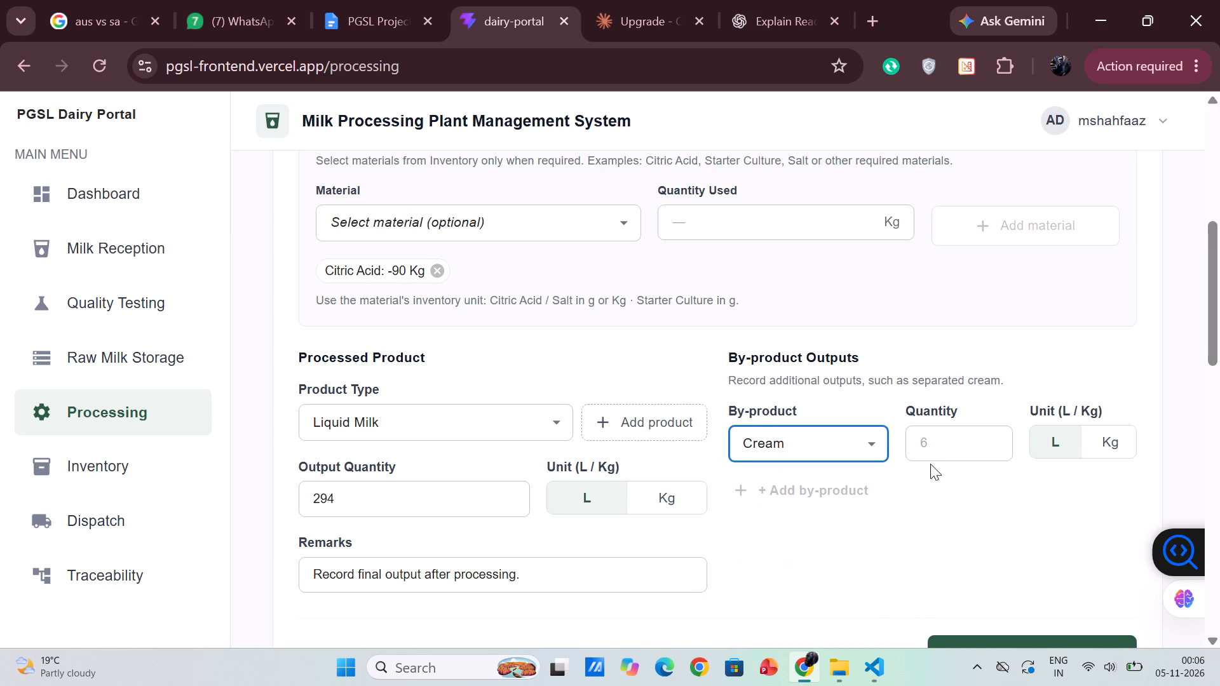
left_click(953, 435)
type("-90")
scroll(953, 435, "down", 2)
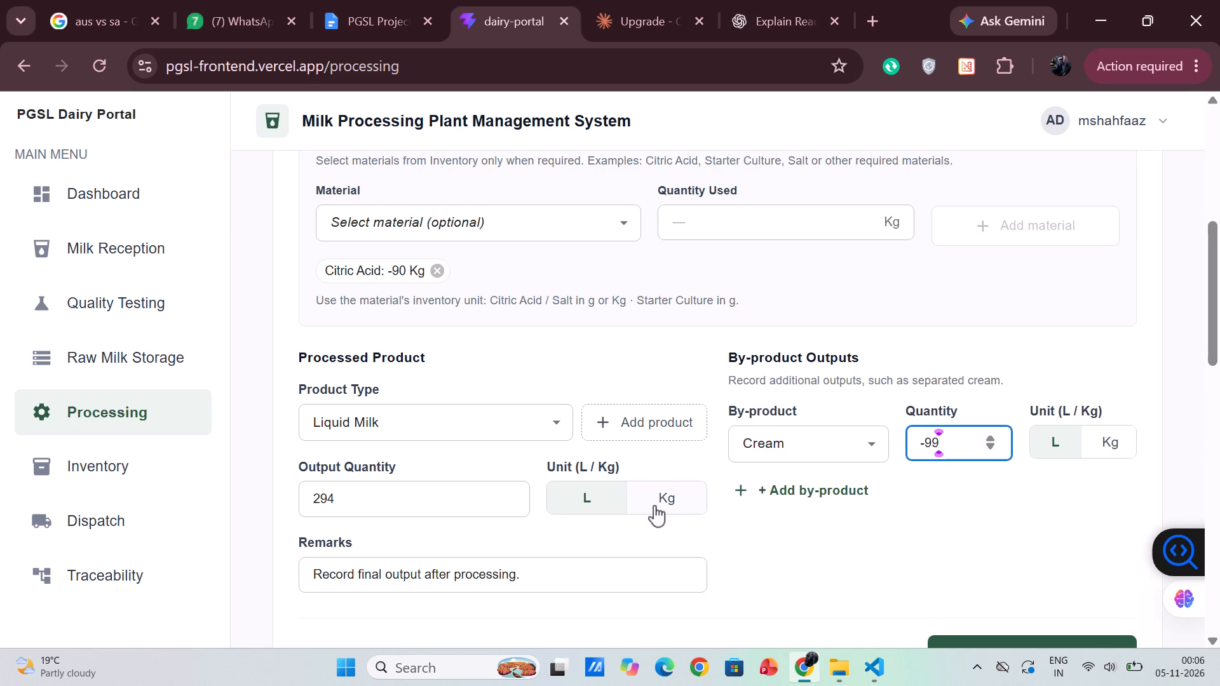
scroll(654, 504, "down", 3)
left_click(951, 483)
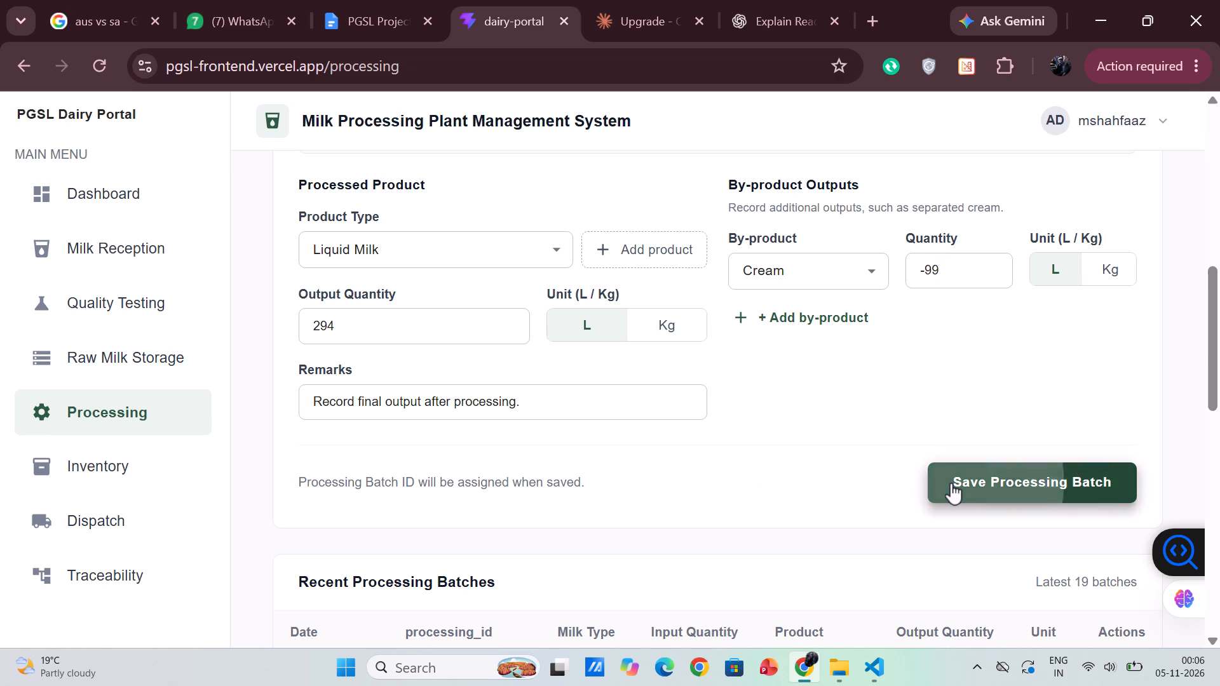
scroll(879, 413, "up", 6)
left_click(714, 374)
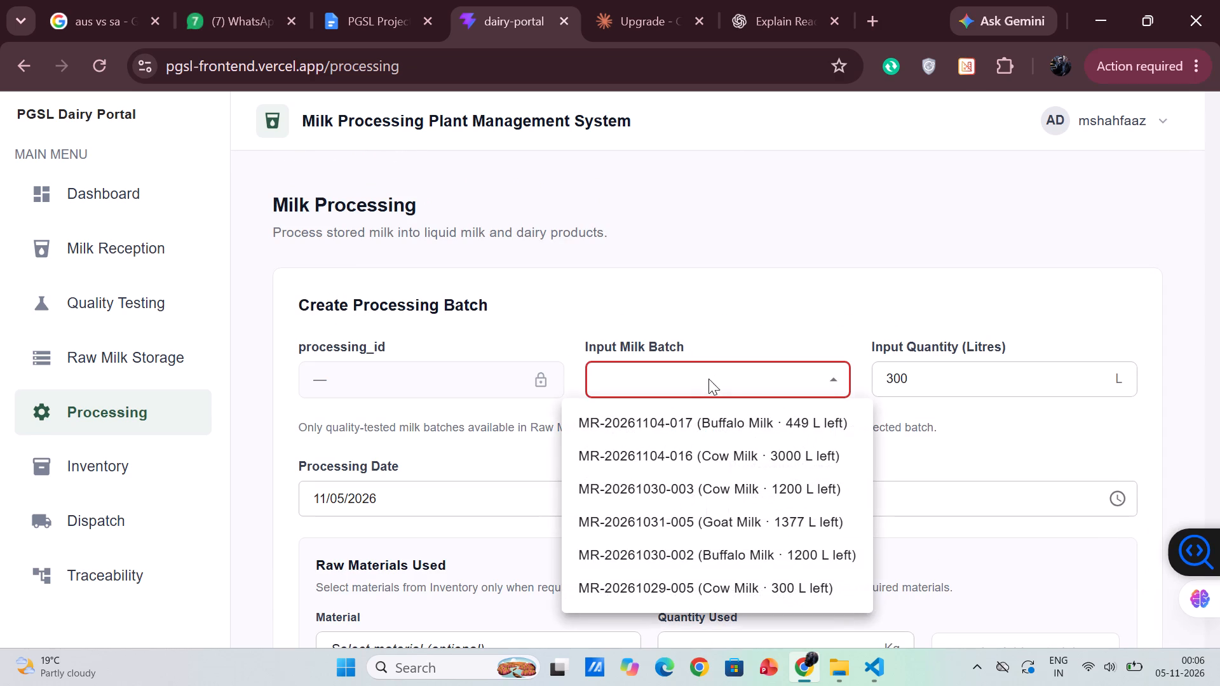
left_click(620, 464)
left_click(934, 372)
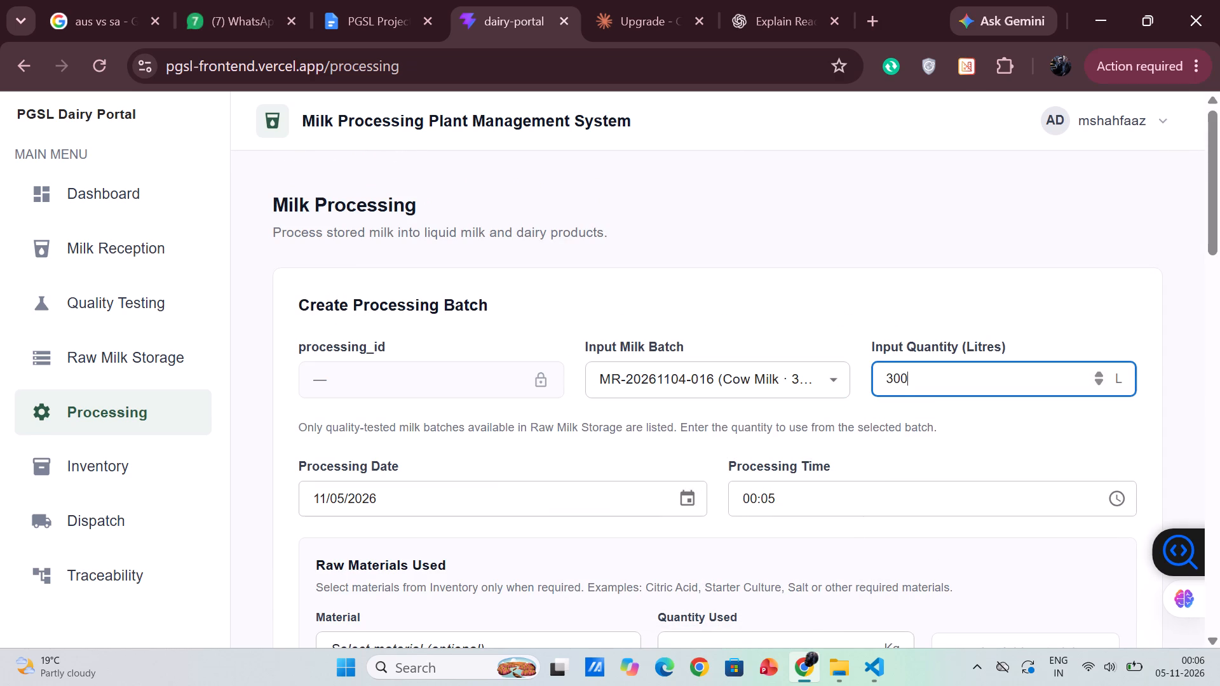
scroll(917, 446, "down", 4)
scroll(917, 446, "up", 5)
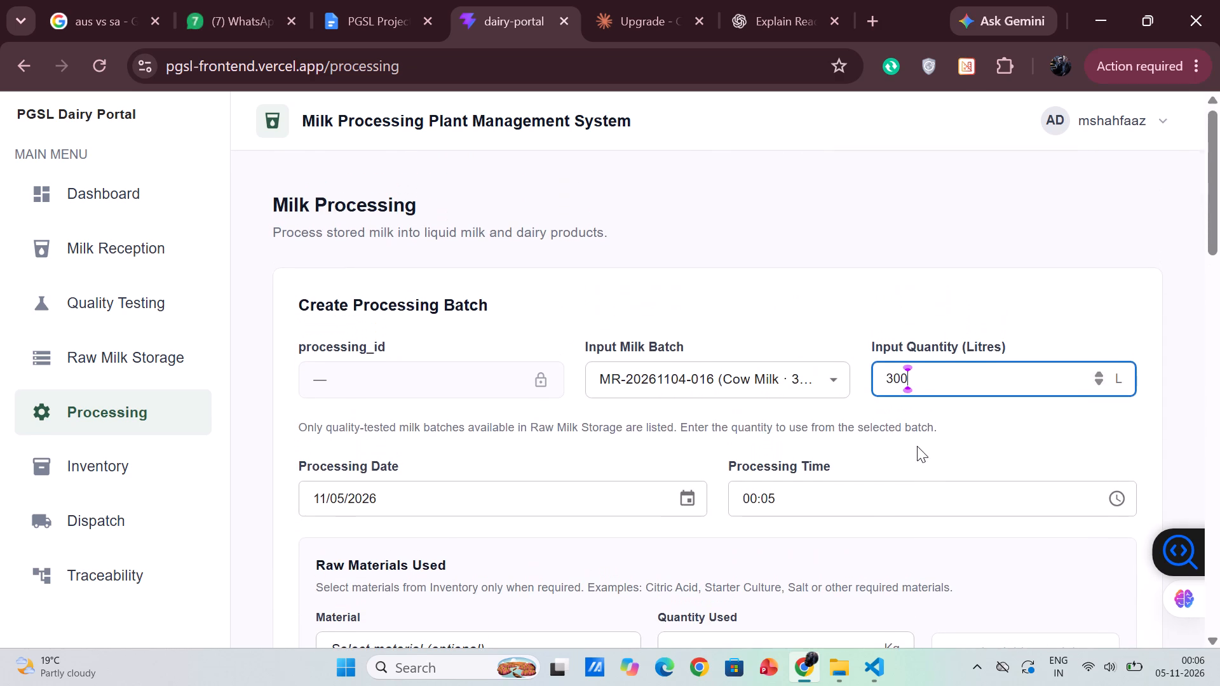
left_click(798, 387)
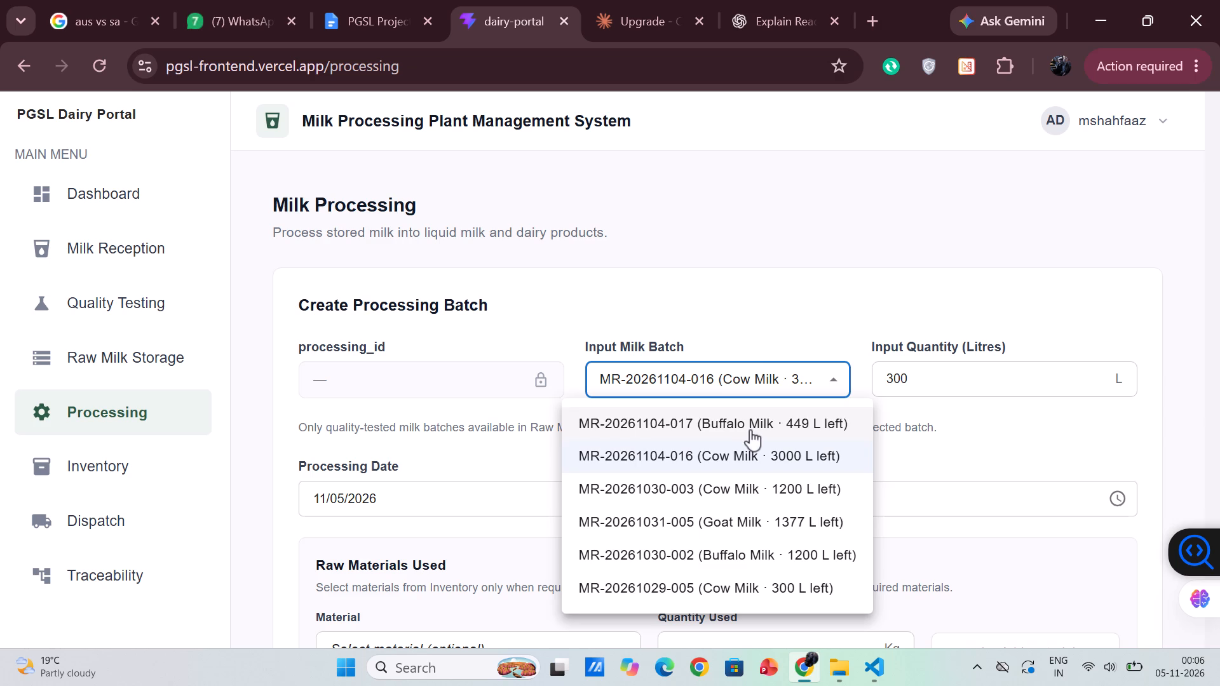
left_click(750, 429)
left_click(909, 392)
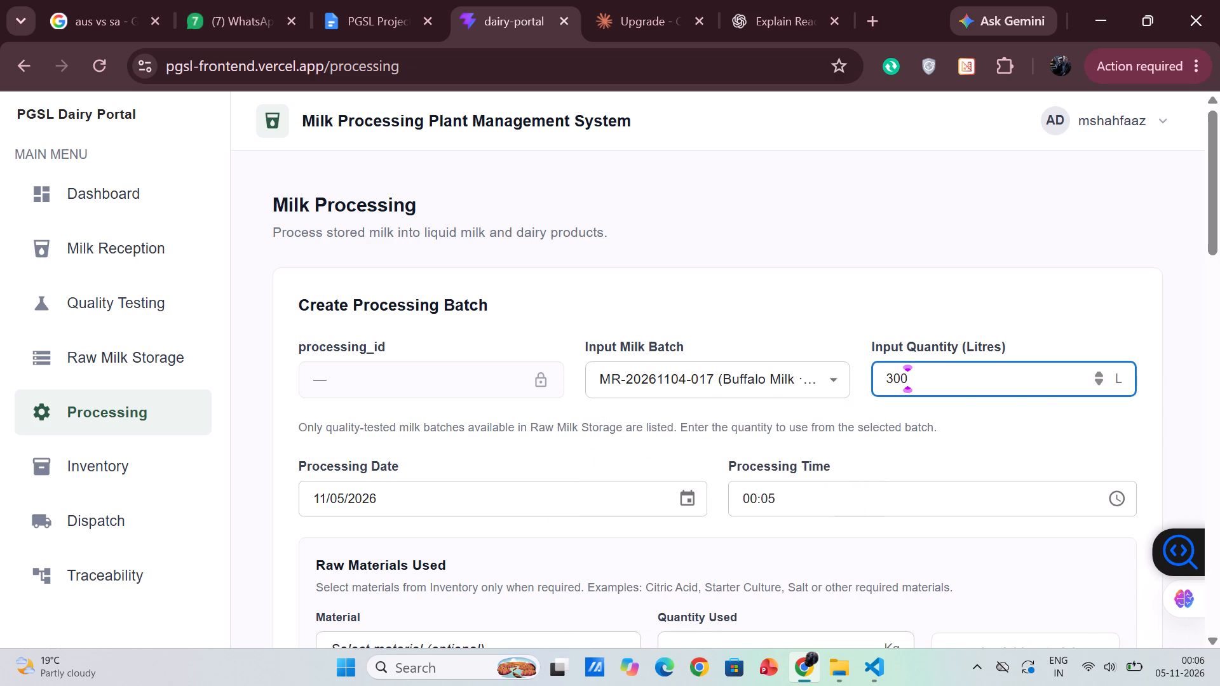
key("0")
key("BackSpace")
Try to save the processing batch with the negative Citric Acid and Cream quantities, and check the recent batches and form for the outcome.
scroll(909, 392, "down", 3)
scroll(961, 340, "down", 3)
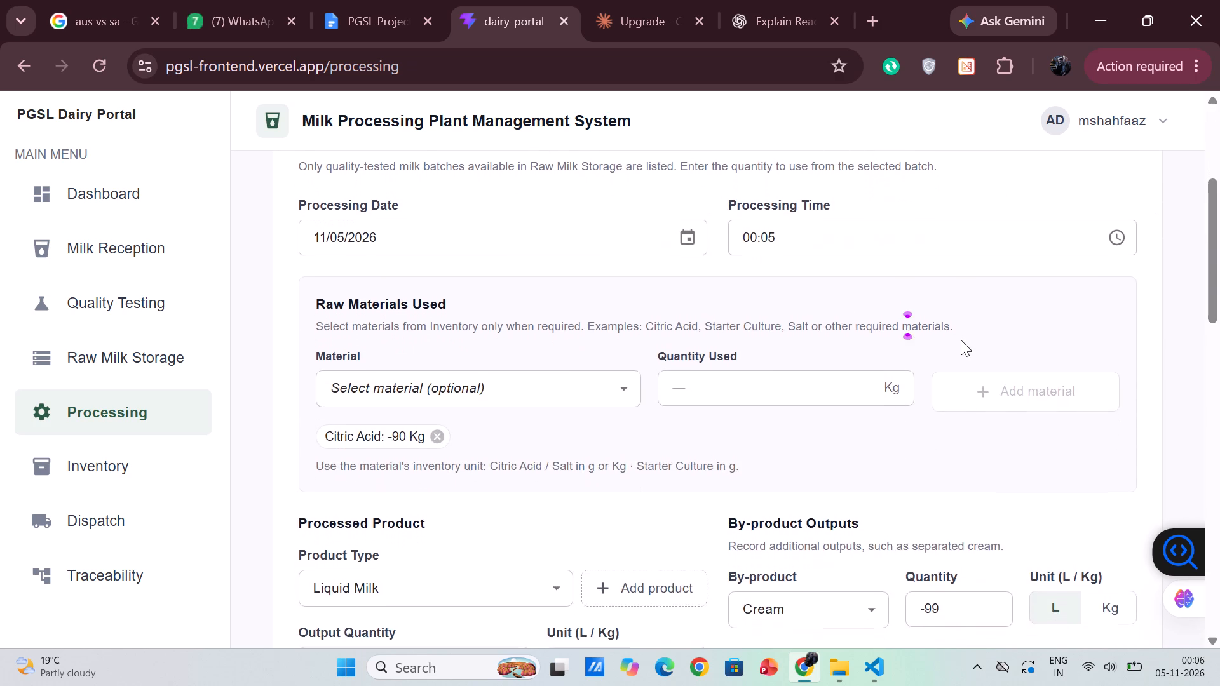
scroll(961, 340, "down", 2)
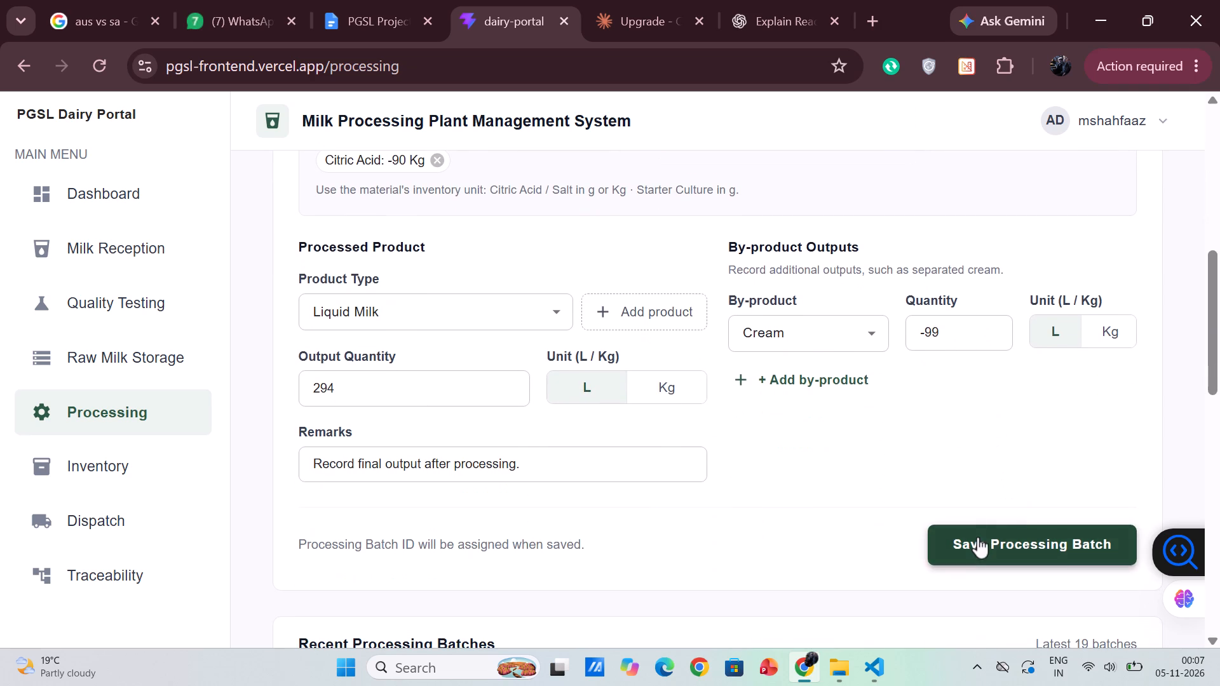
left_click(977, 537)
scroll(829, 463, "down", 4)
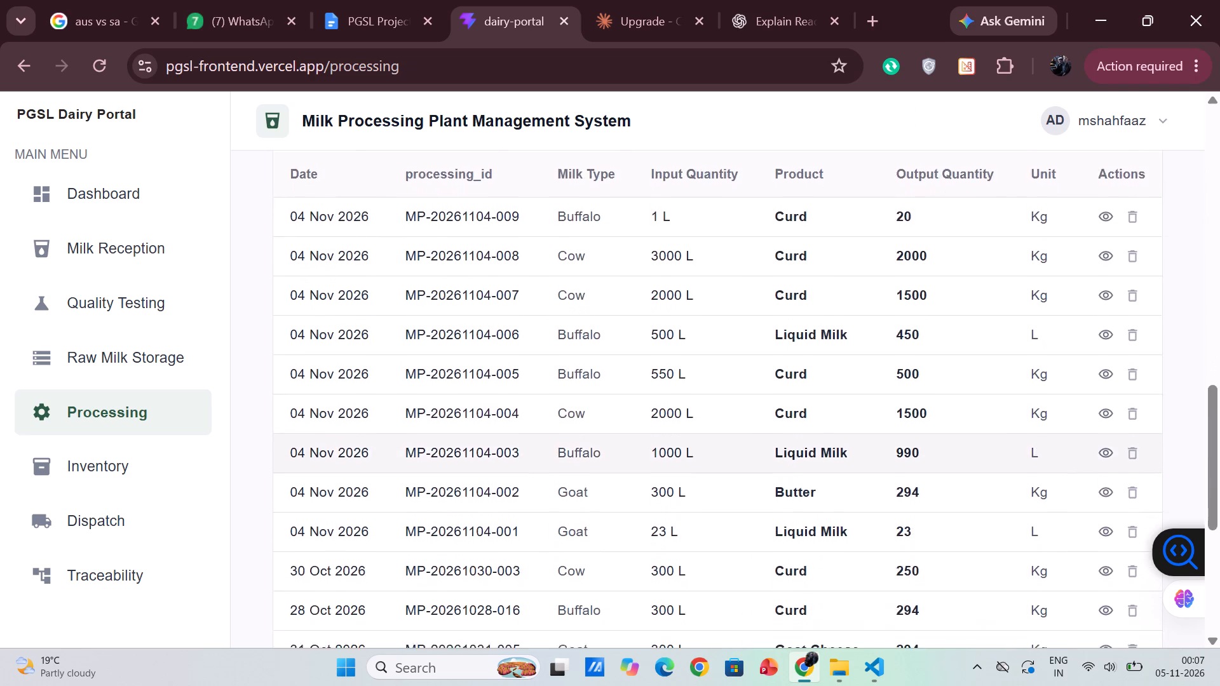
scroll(829, 463, "up", 4)
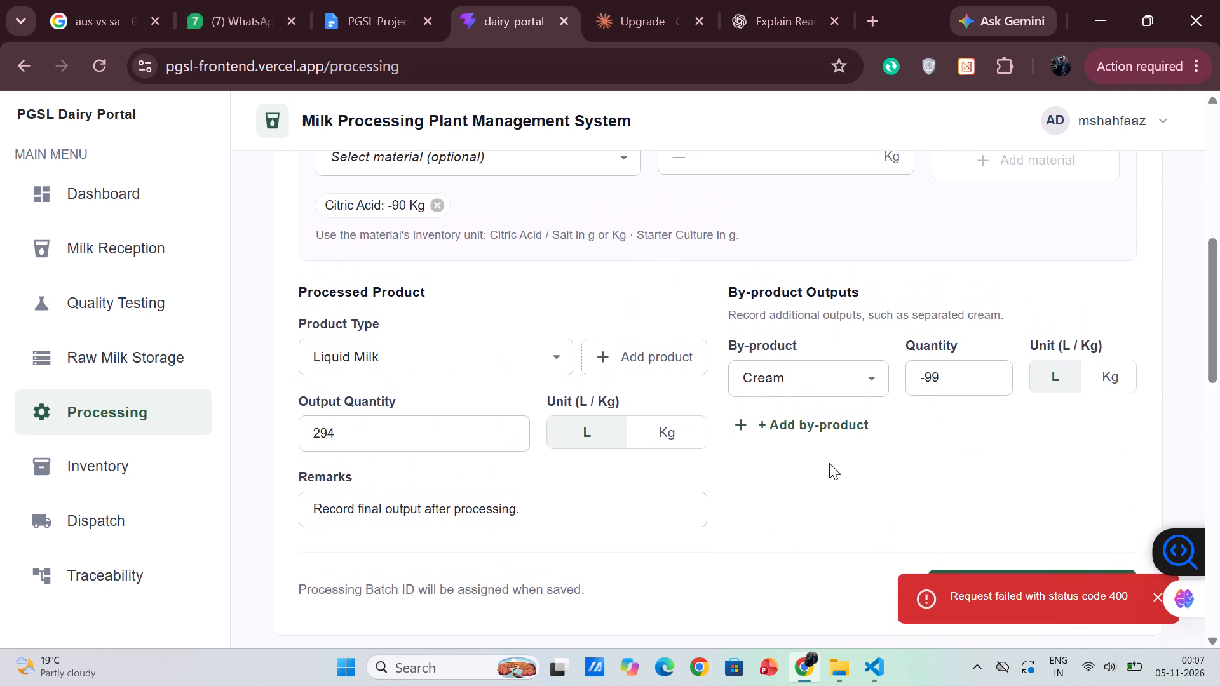
scroll(829, 463, "up", 1)
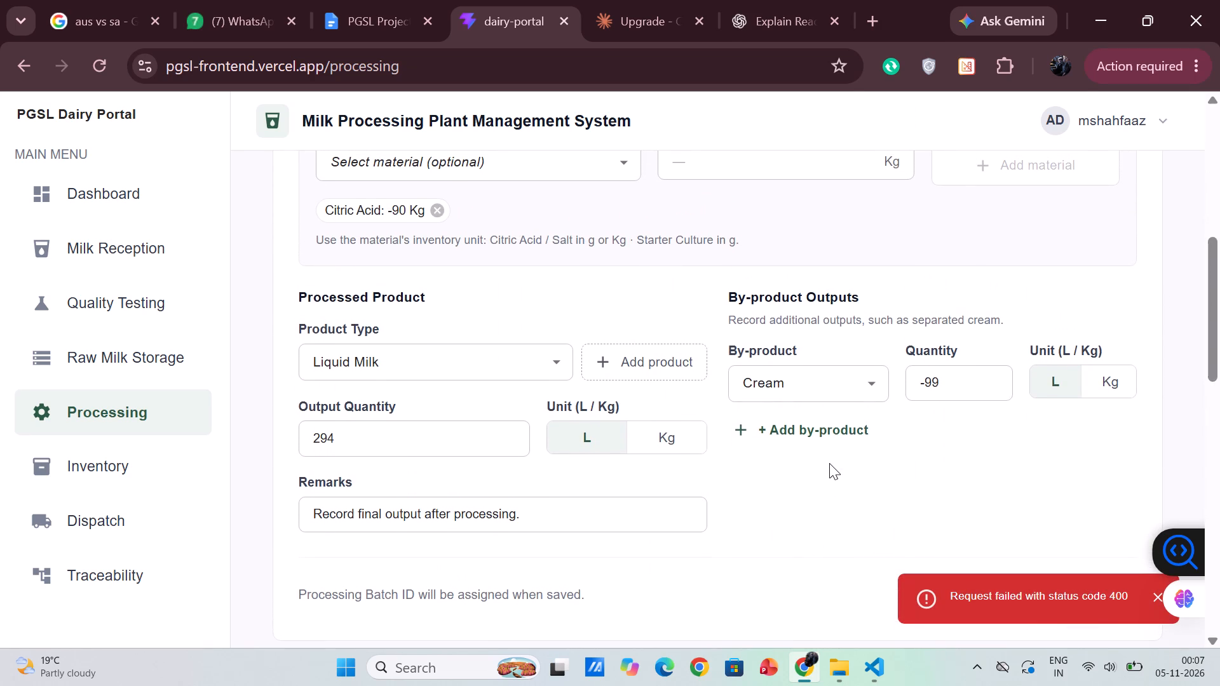
scroll(829, 463, "up", 1)
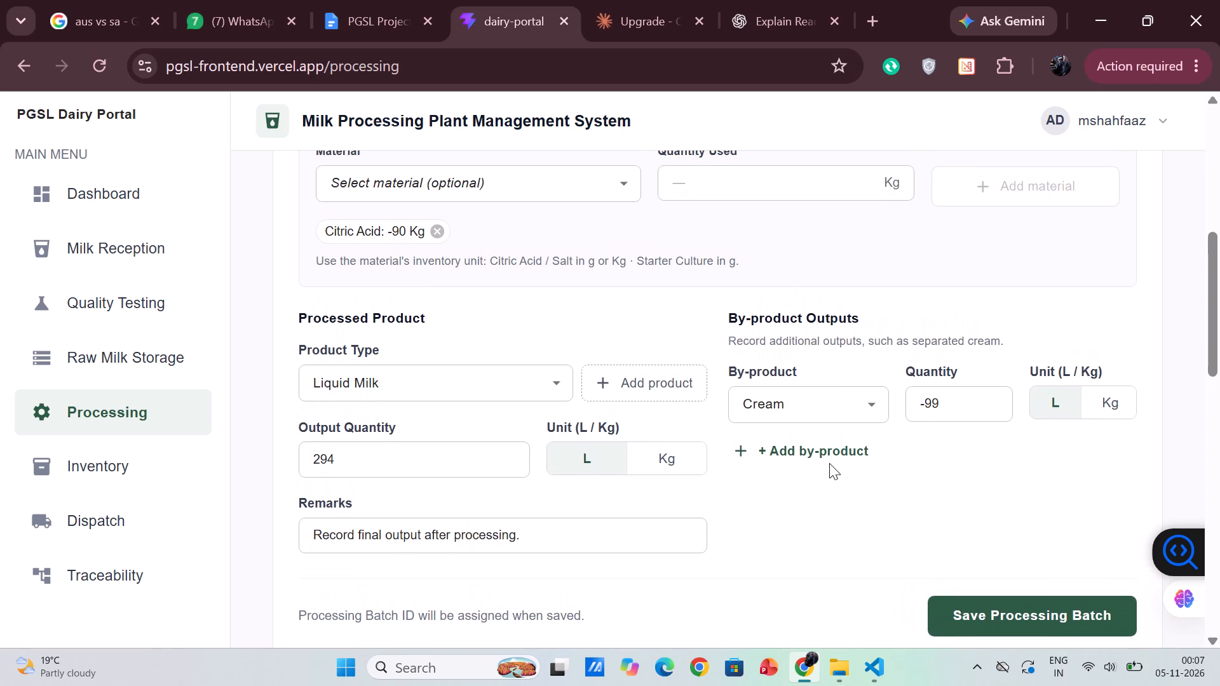
scroll(829, 463, "up", 1)
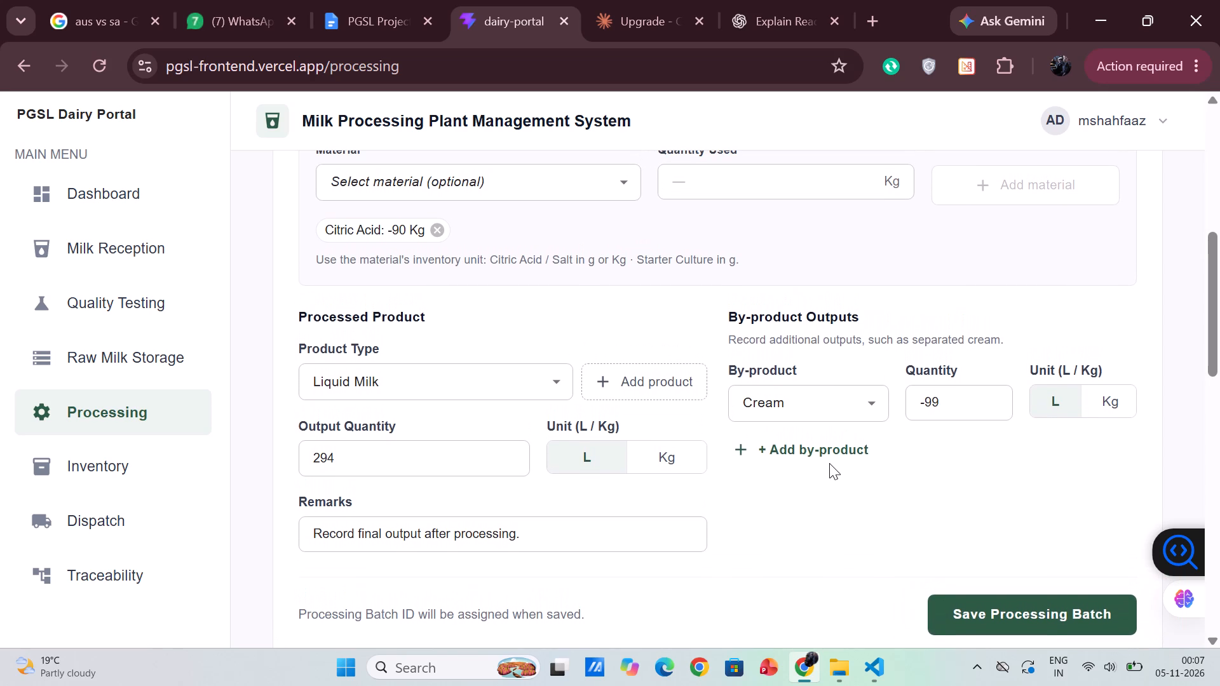
scroll(829, 463, "up", 1)
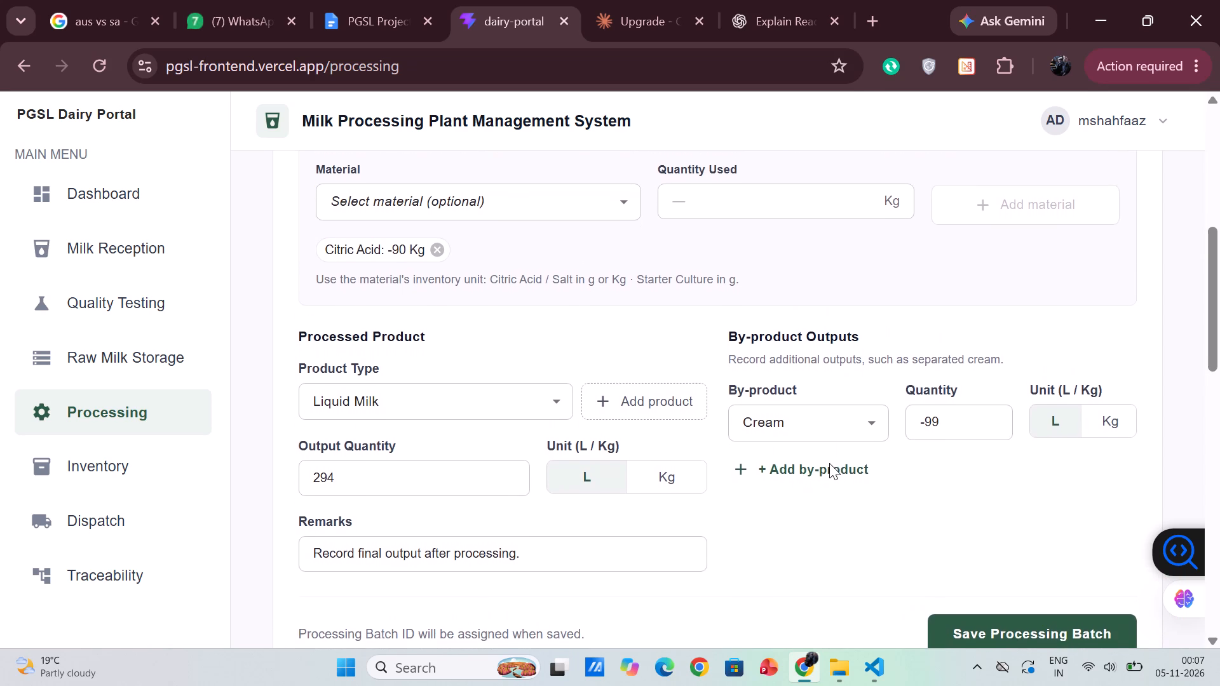
Replace the -90 Kg Citric Acid entry in the raw materials used with a Citric Acid entry of -18 Kg.
scroll(829, 463, "up", 6)
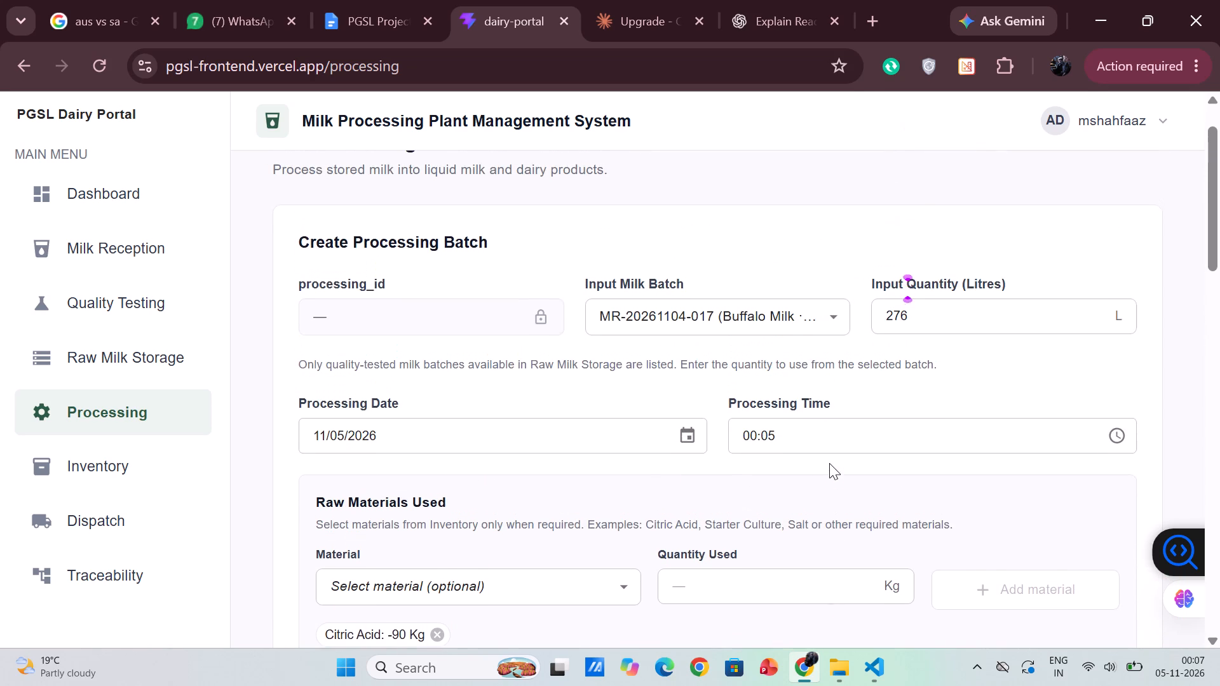
scroll(686, 490, "down", 1)
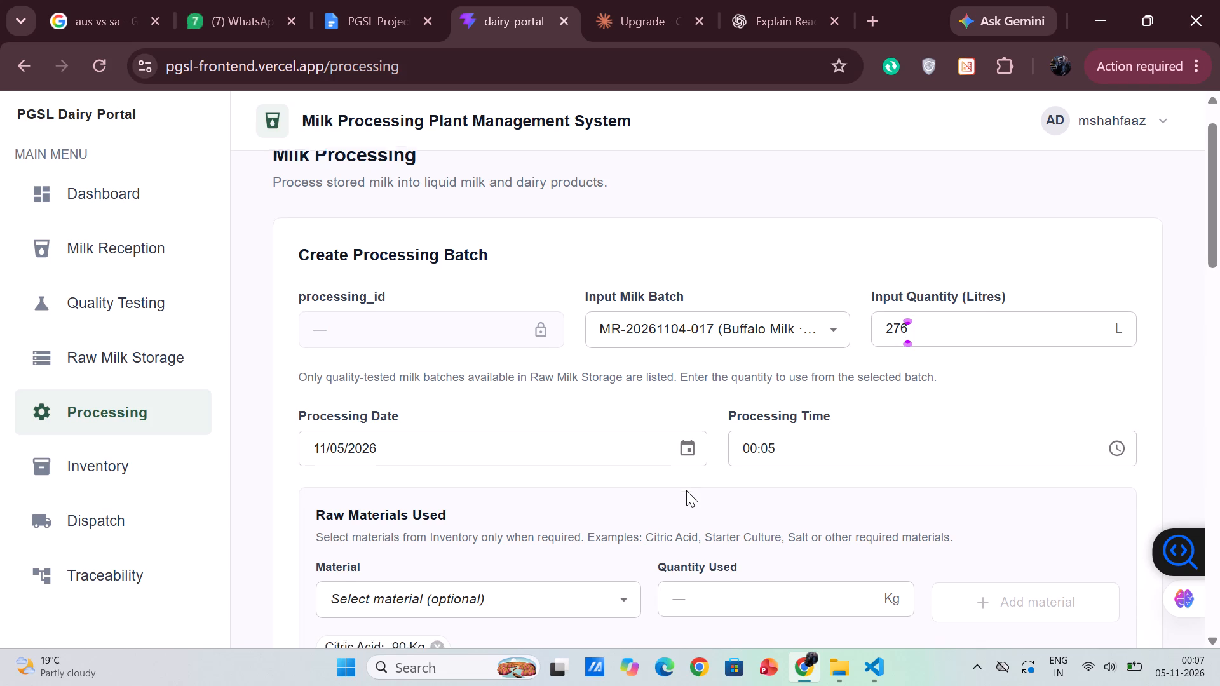
scroll(686, 490, "down", 1)
left_click(525, 534)
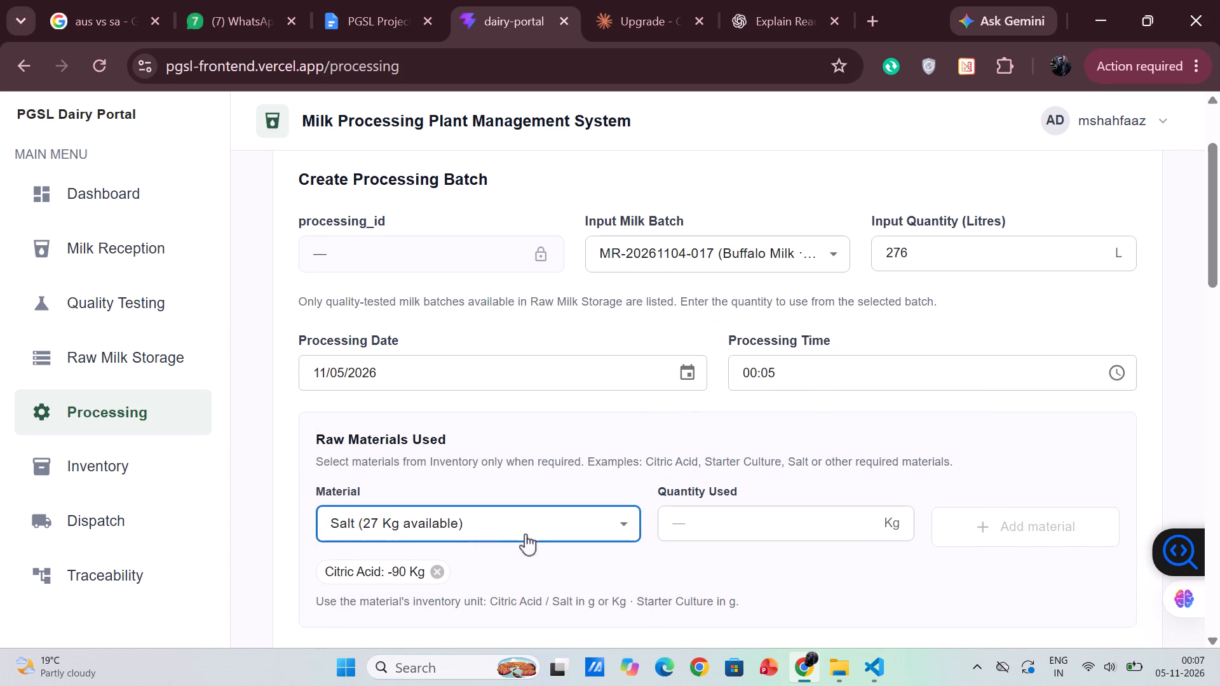
left_click(519, 524)
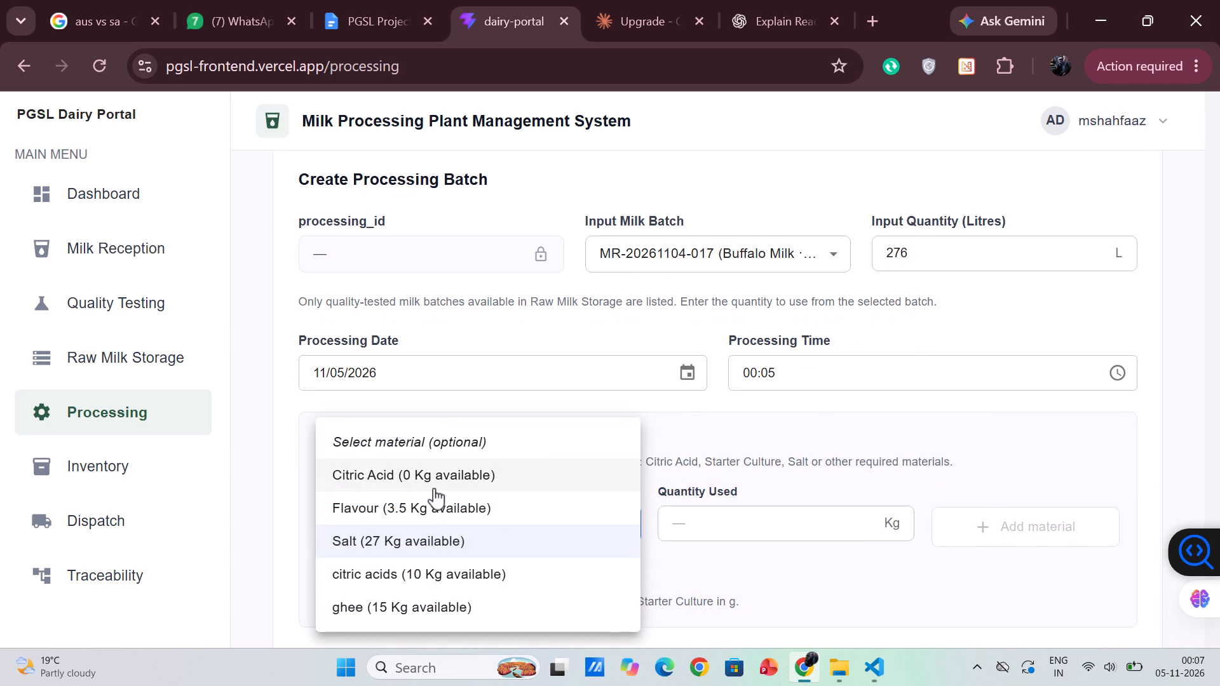
left_click(440, 474)
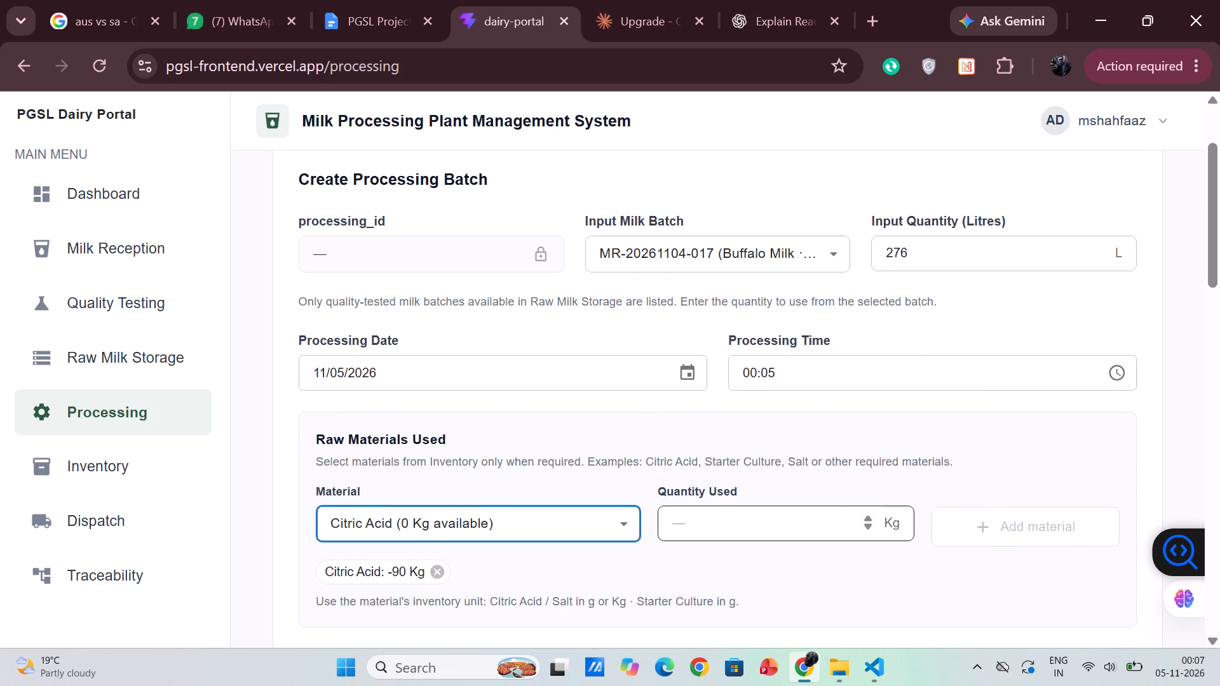
left_click(707, 523)
key("minus")
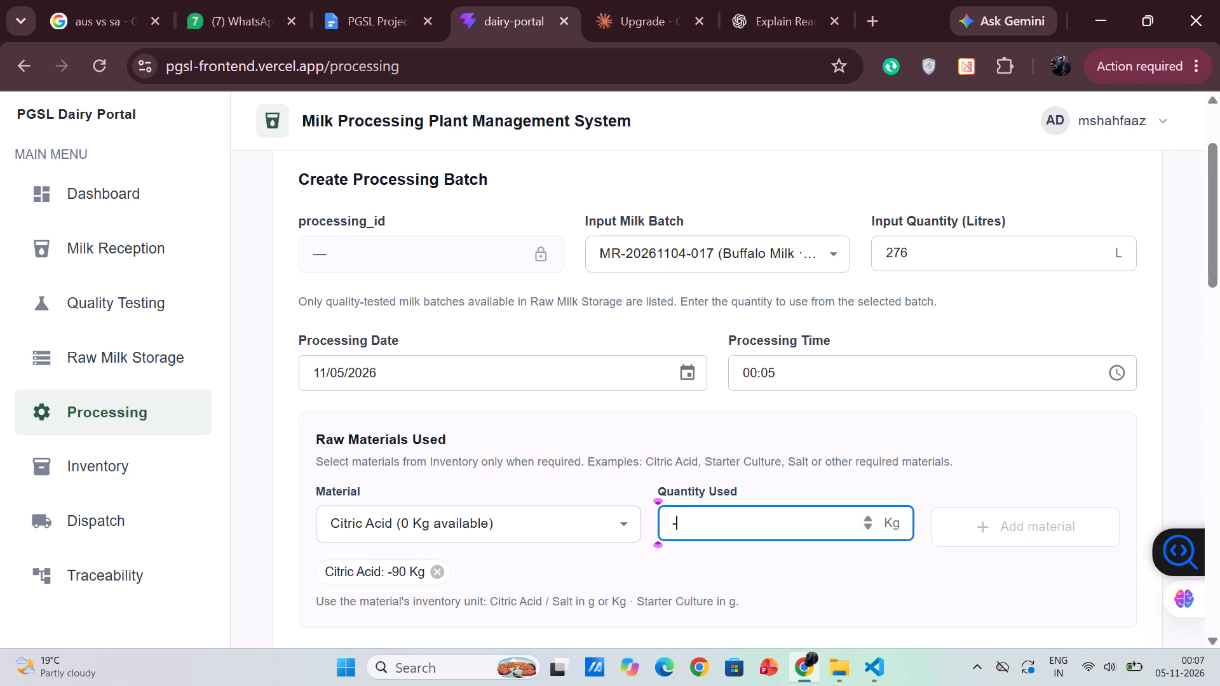
type("18")
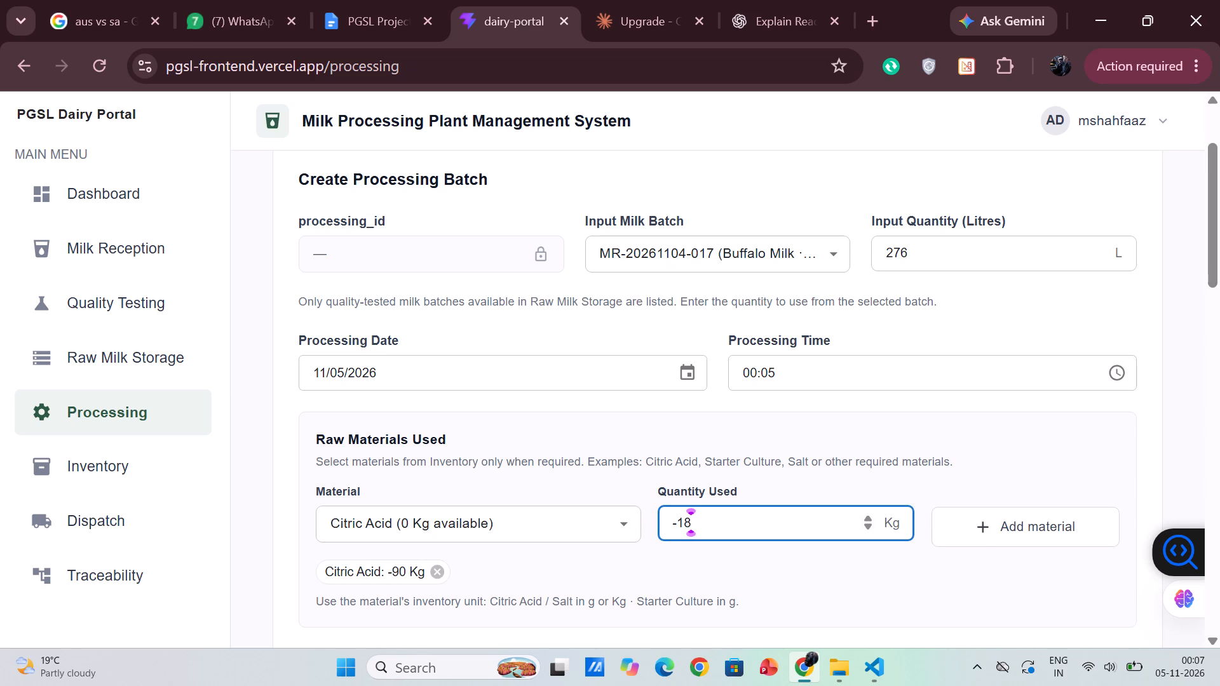
left_click(980, 531)
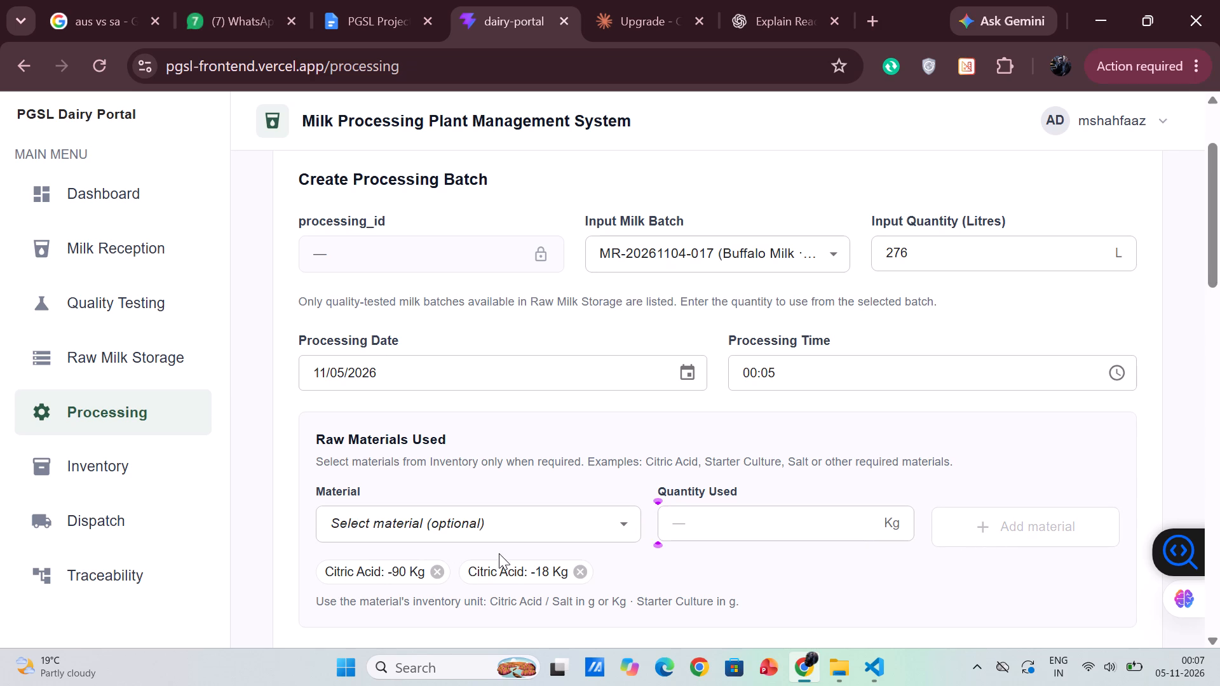
left_click(435, 575)
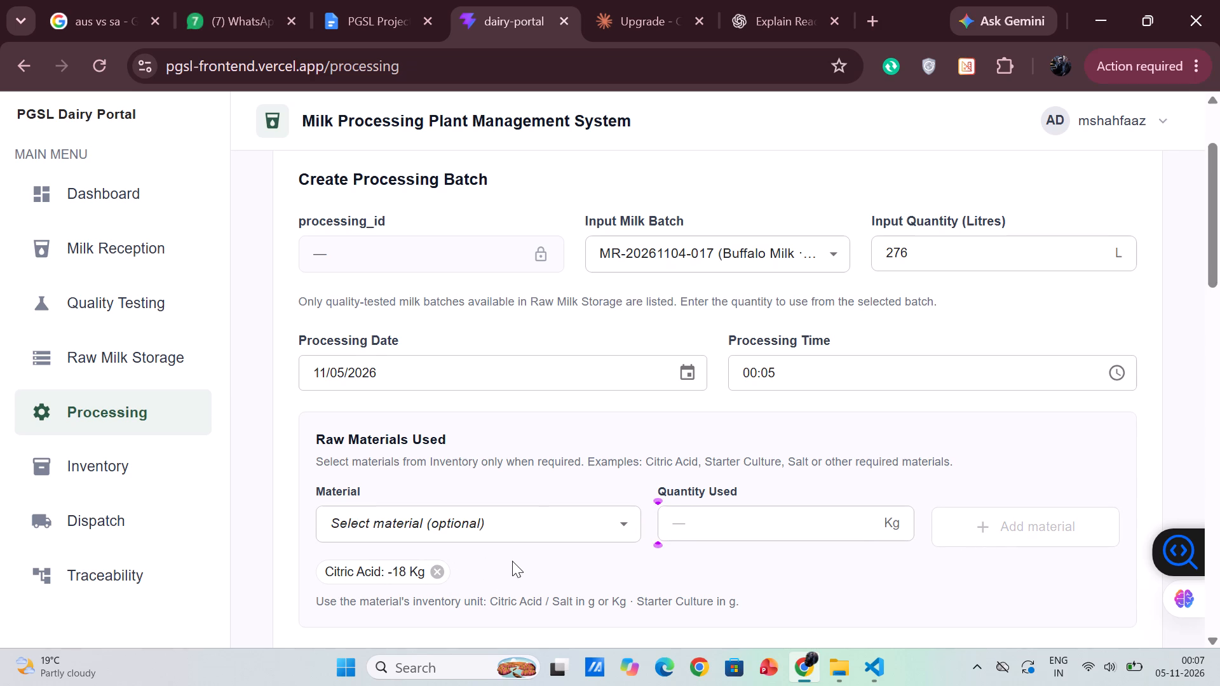
Add the Cream by-product with its quantity of -99 L to the by-product outputs.
scroll(512, 561, "down", 6)
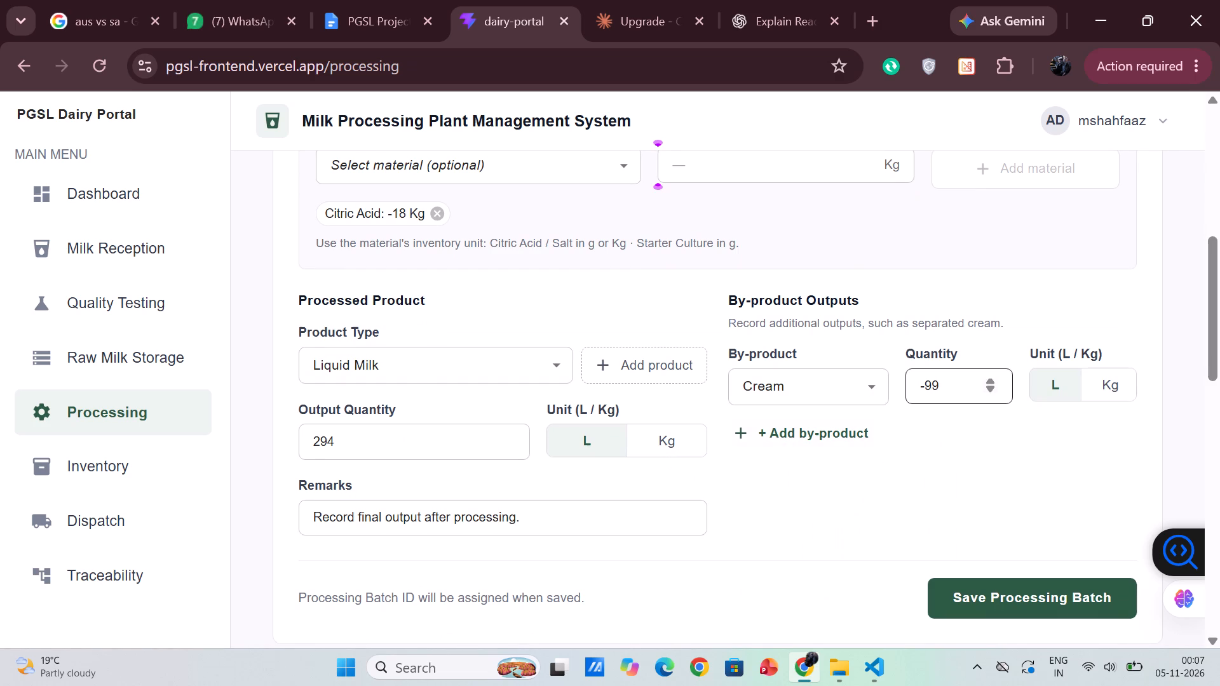
left_click(834, 430)
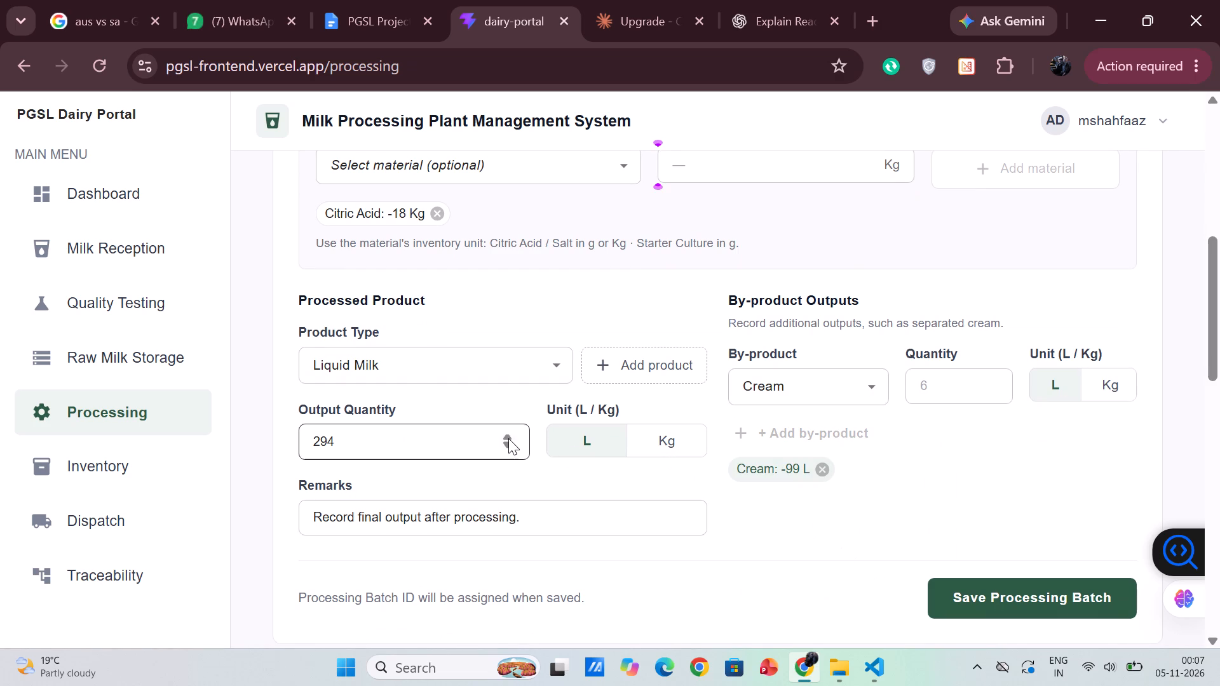
Keep Liquid Milk as the product type, try to save the processing batch, and check the form for the outcome.
left_click(491, 374)
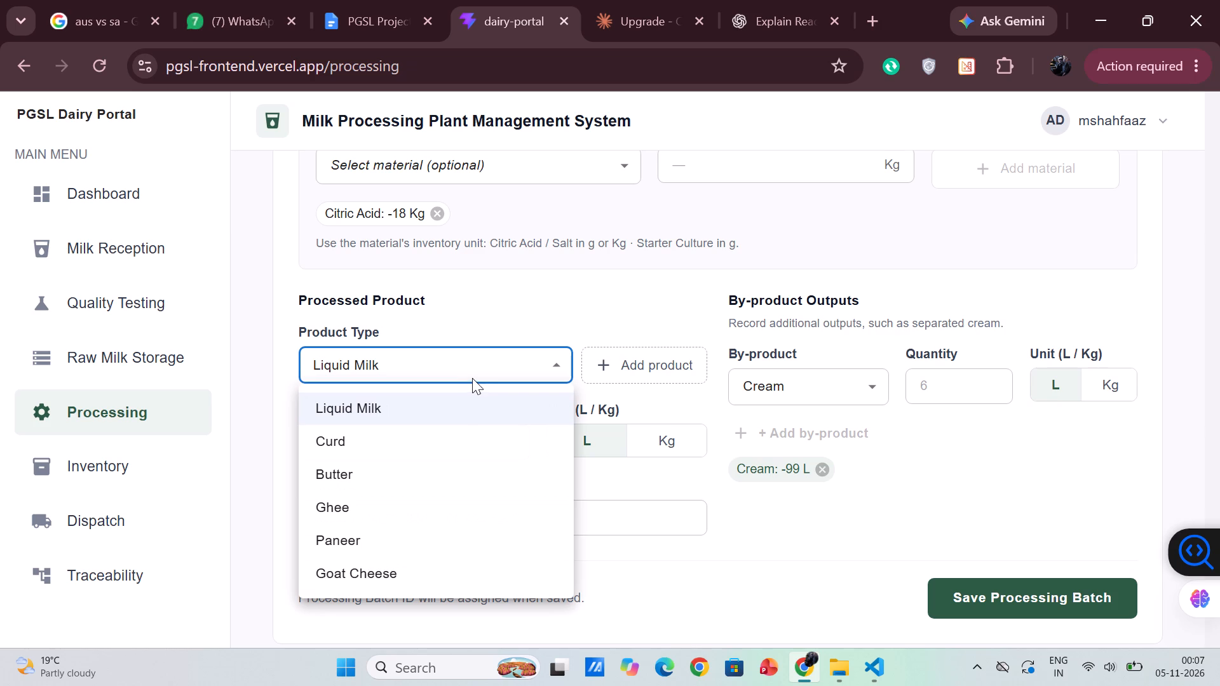
left_click(498, 358)
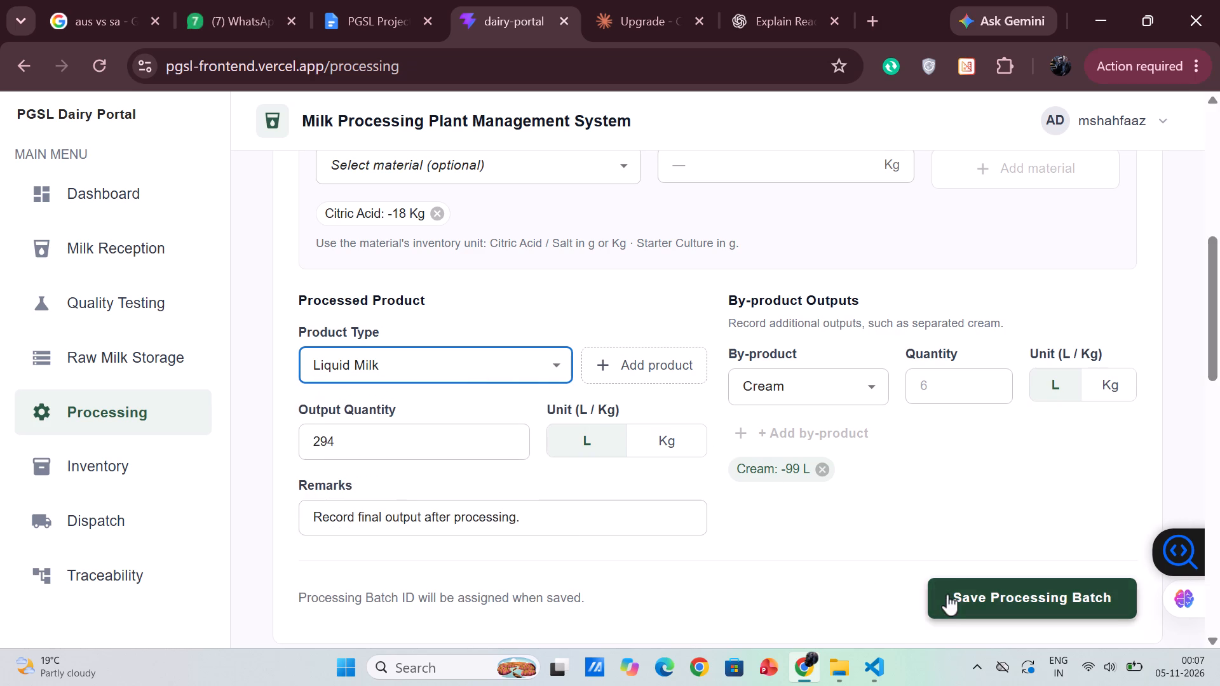
left_click(947, 594)
scroll(913, 506, "down", 2)
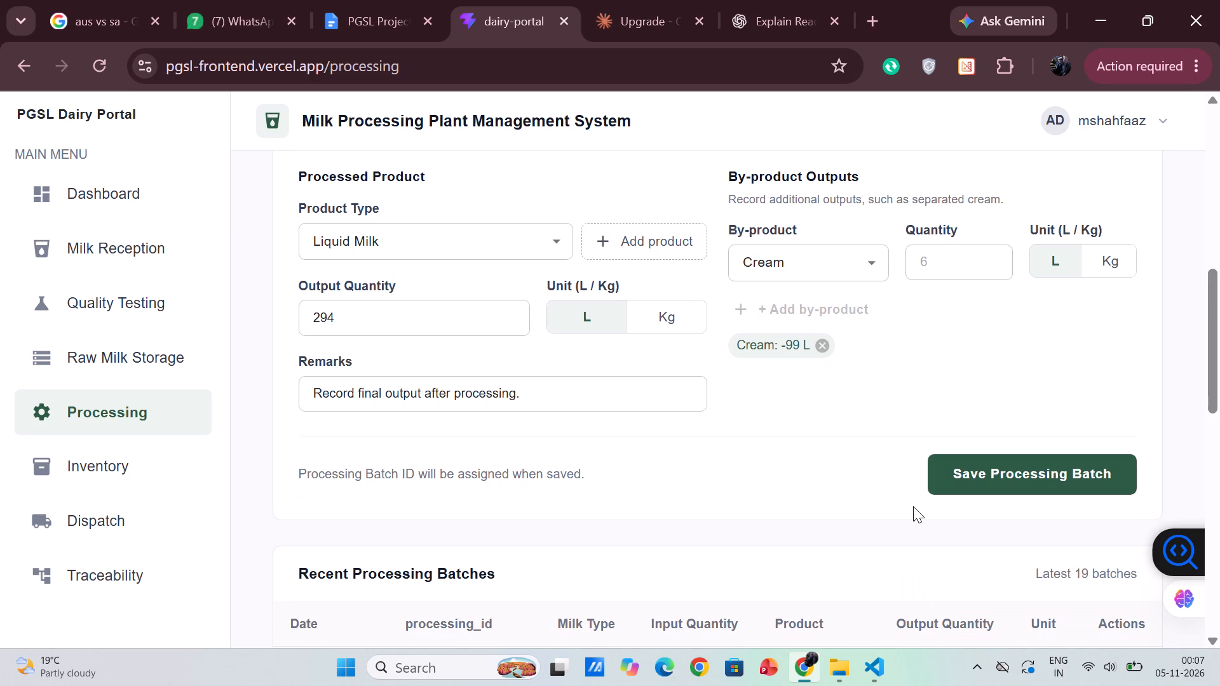
scroll(913, 506, "up", 4)
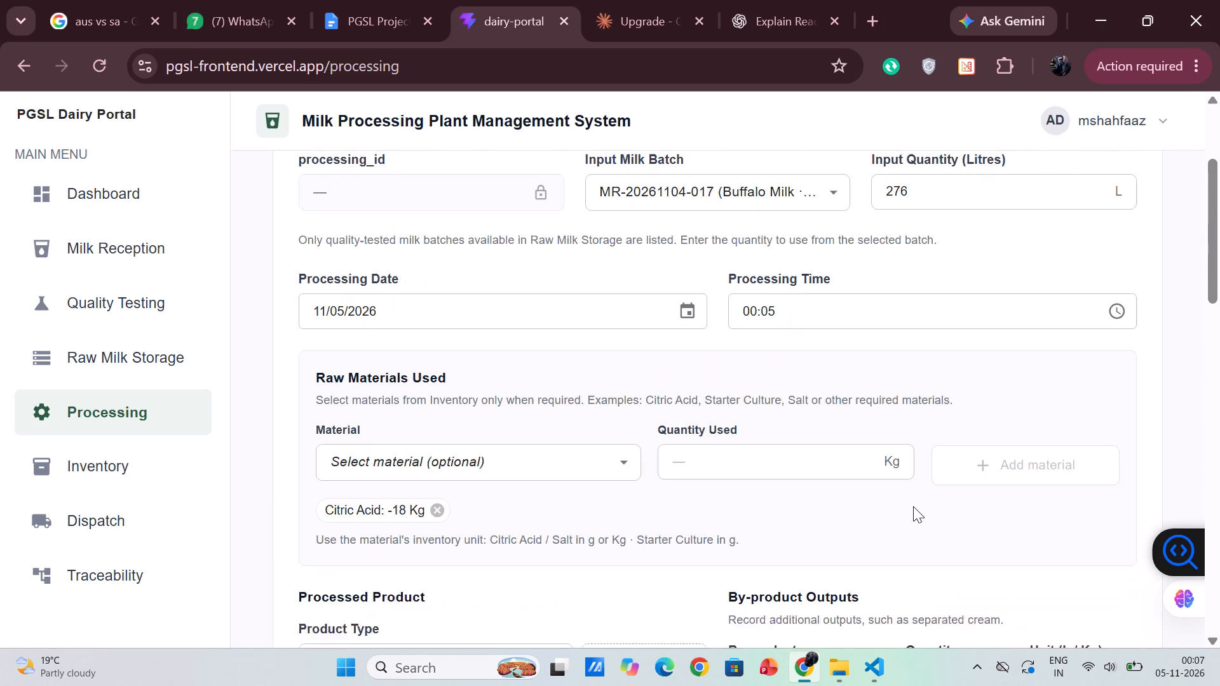
scroll(644, 375, "up", 2)
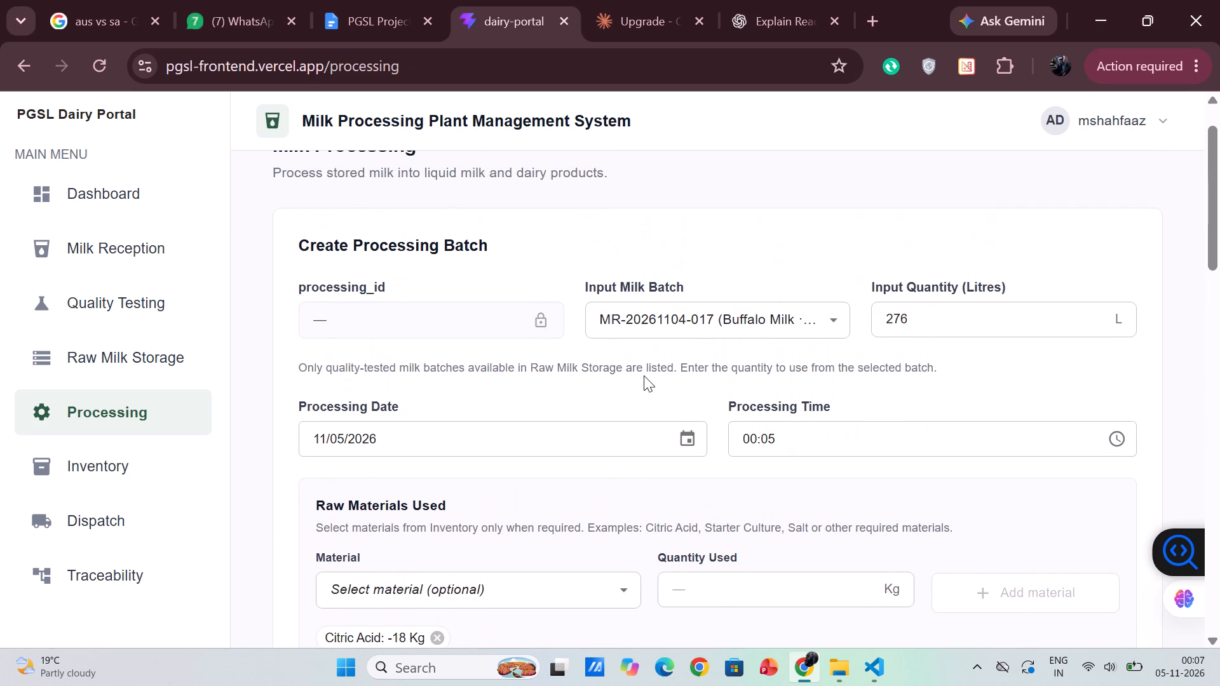
Replace the Citric Acid entry in the raw materials used with a Flavour entry of -90 Kg.
scroll(644, 375, "down", 1)
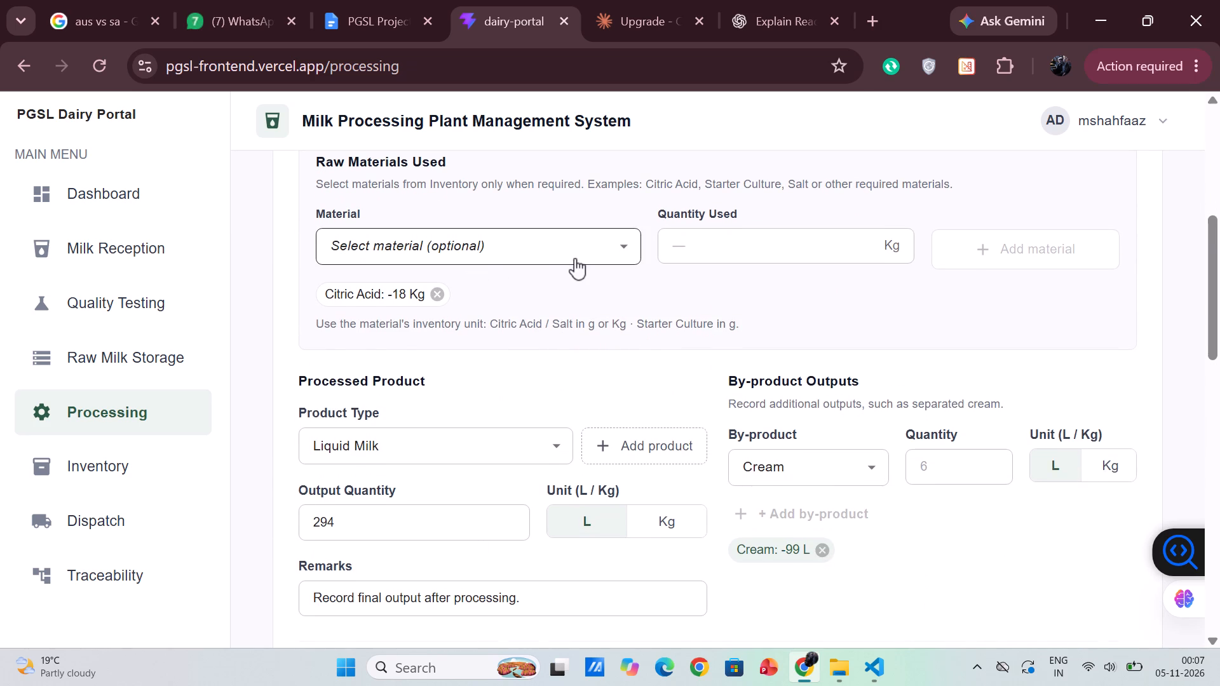
left_click(574, 258)
left_click(449, 352)
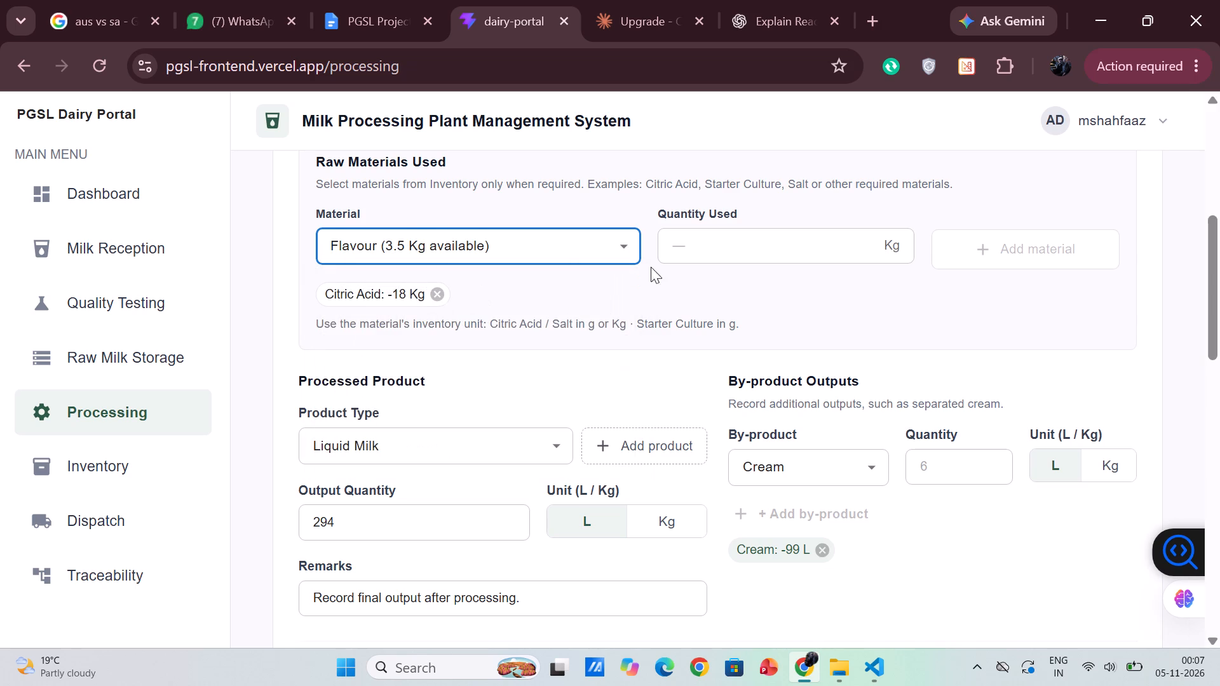
left_click(712, 232)
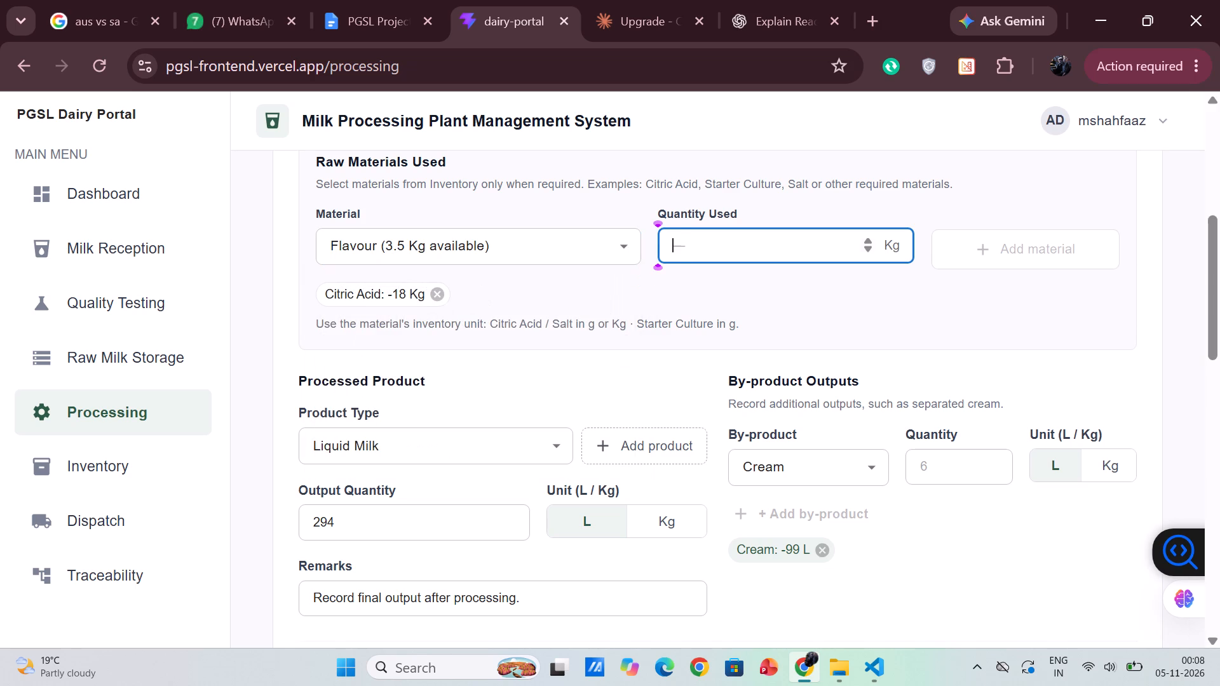
type("-90")
left_click(1038, 251)
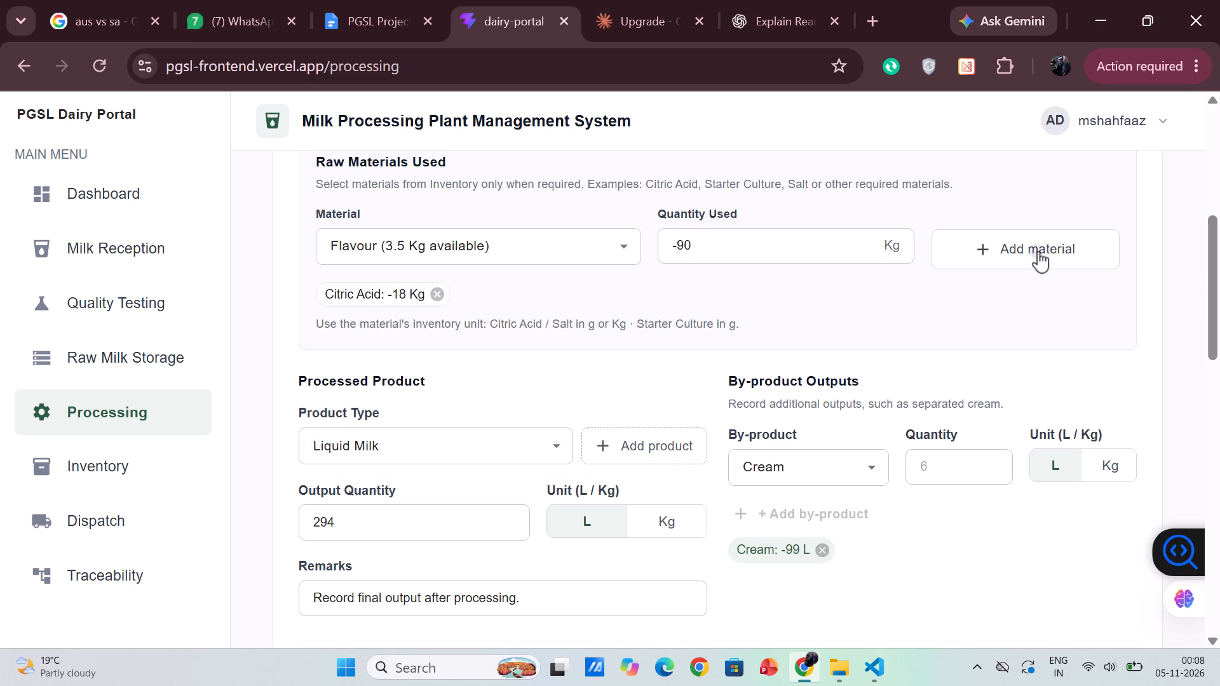
left_click(435, 299)
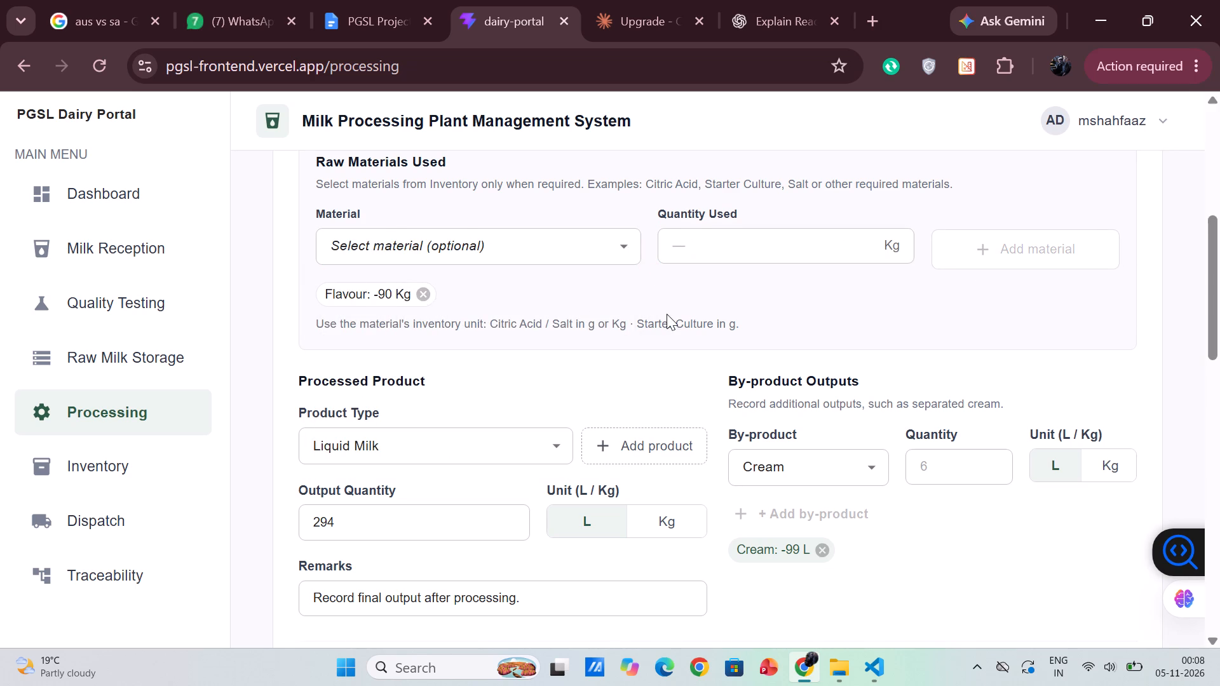
Review the form entries and try to save the processing batch with negative Flavour and Cream quantities.
scroll(667, 314, "up", 5)
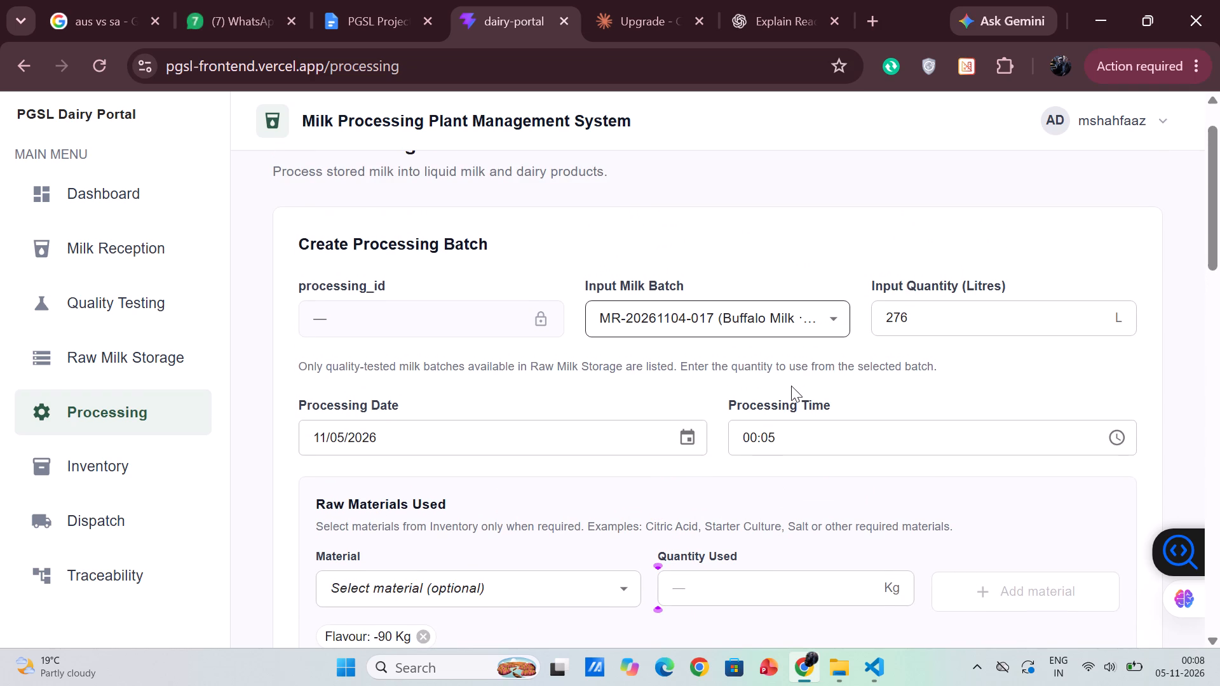
scroll(792, 385, "down", 5)
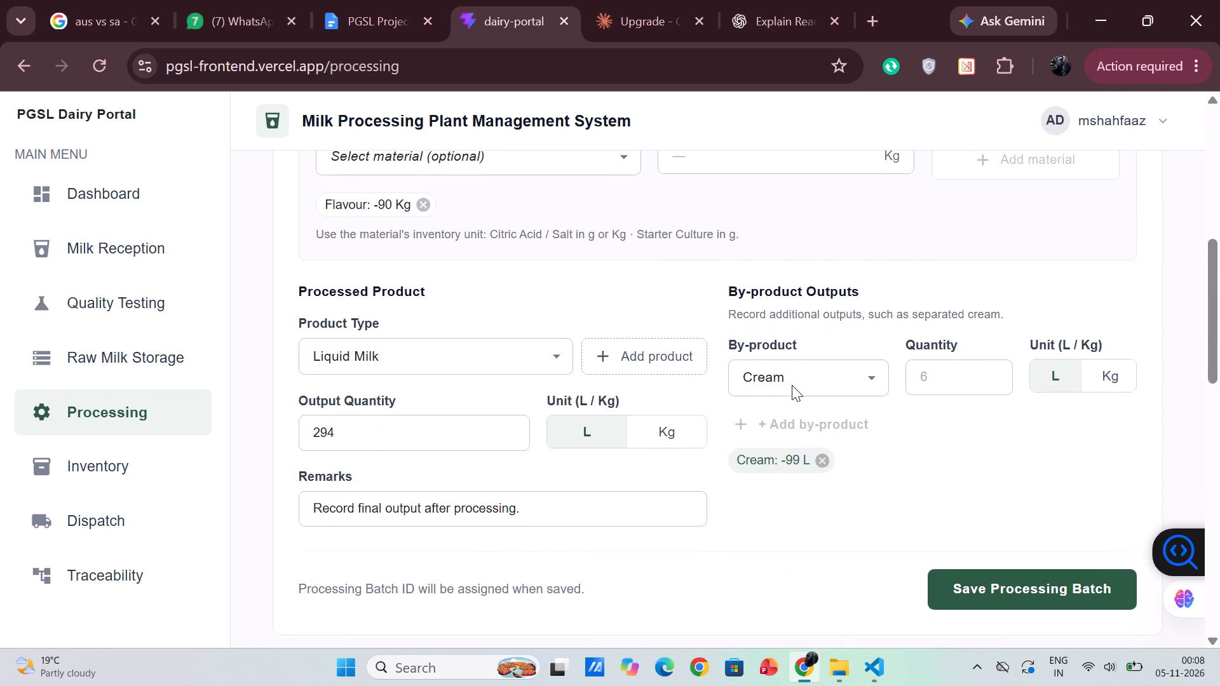
scroll(792, 385, "down", 1)
scroll(717, 438, "down", 1)
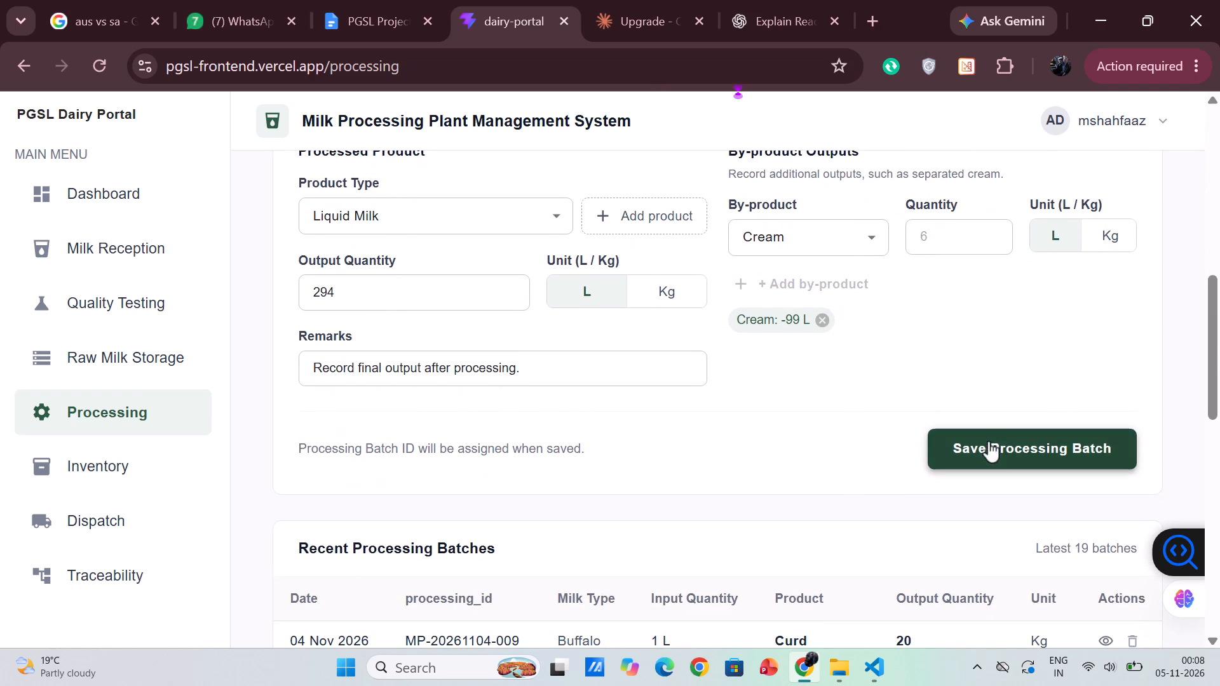
left_click(988, 441)
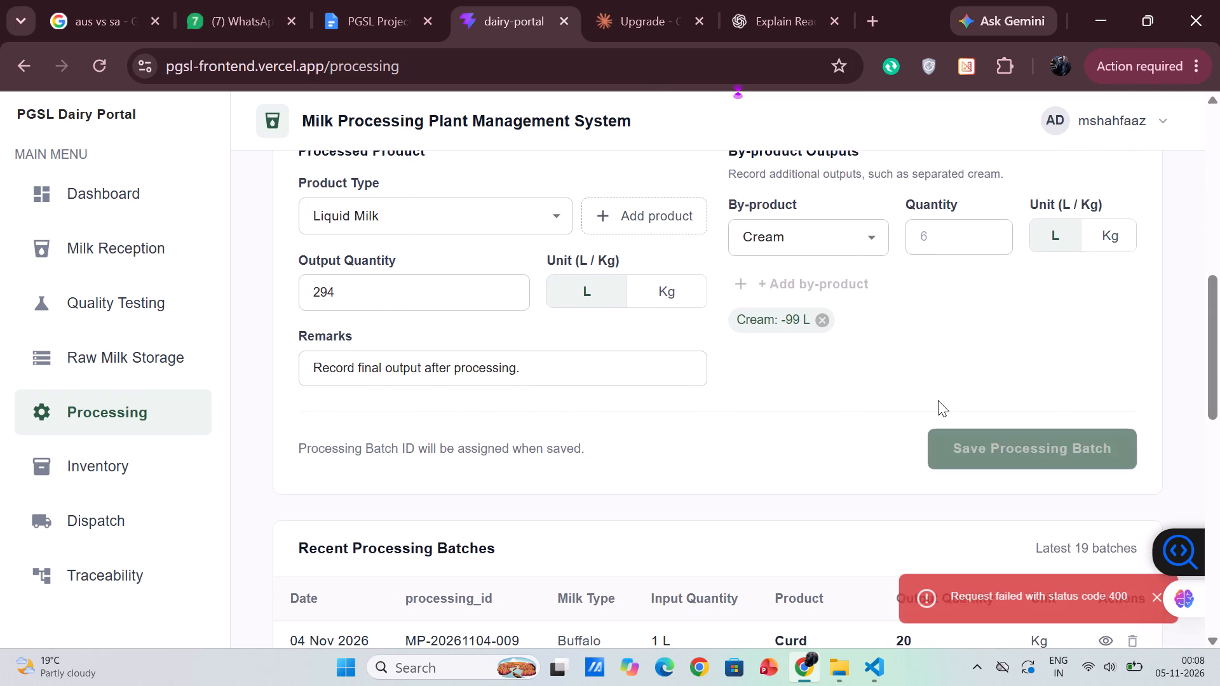
Replace the -90 Kg Flavour entry in the raw materials used with a Flavour entry of 2 Kg.
scroll(938, 400, "up", 5)
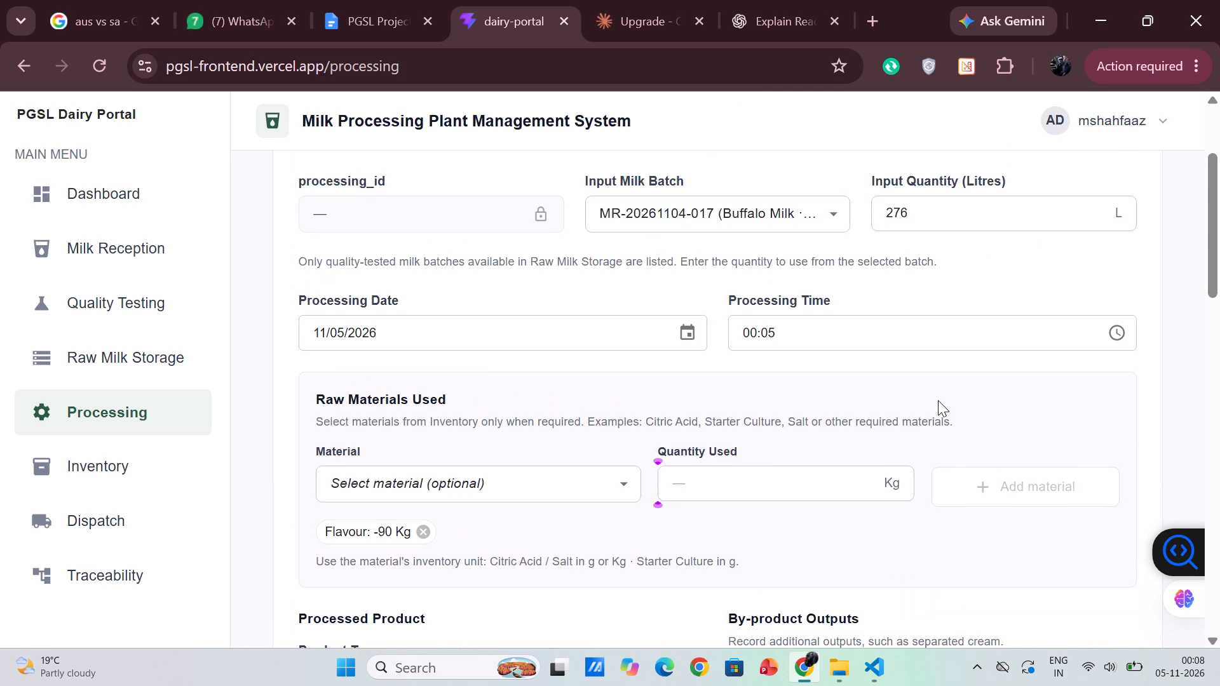
left_click(549, 474)
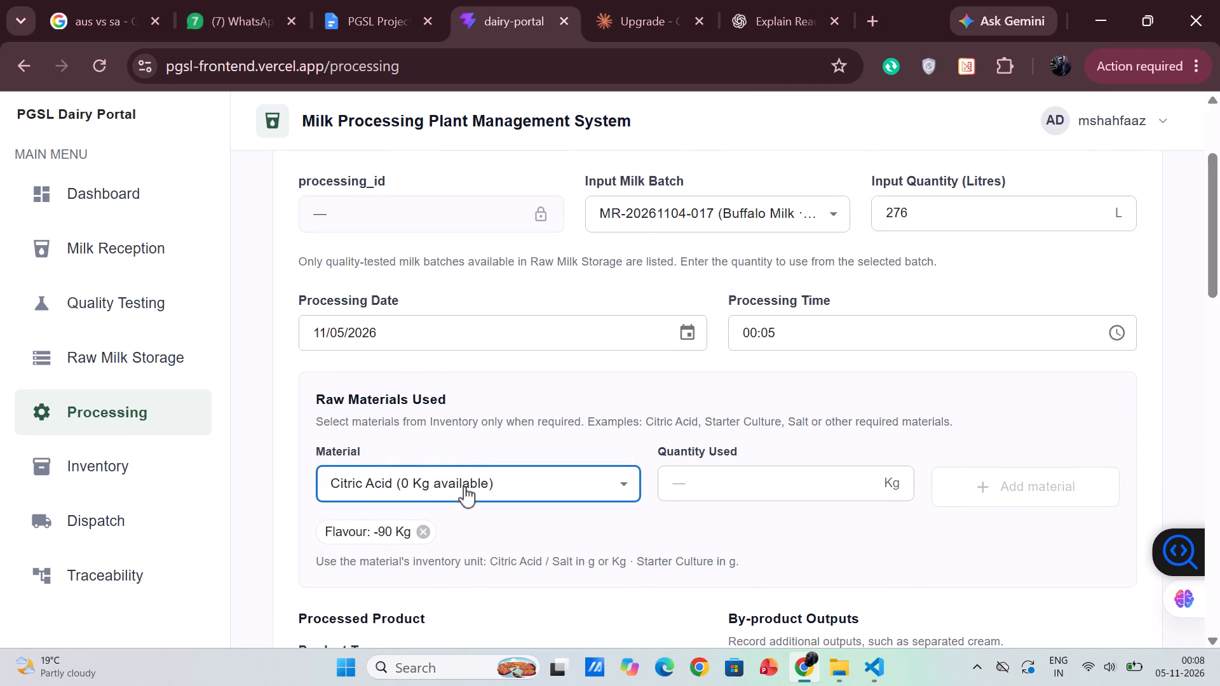
left_click(471, 484)
left_click(428, 508)
left_click(684, 469)
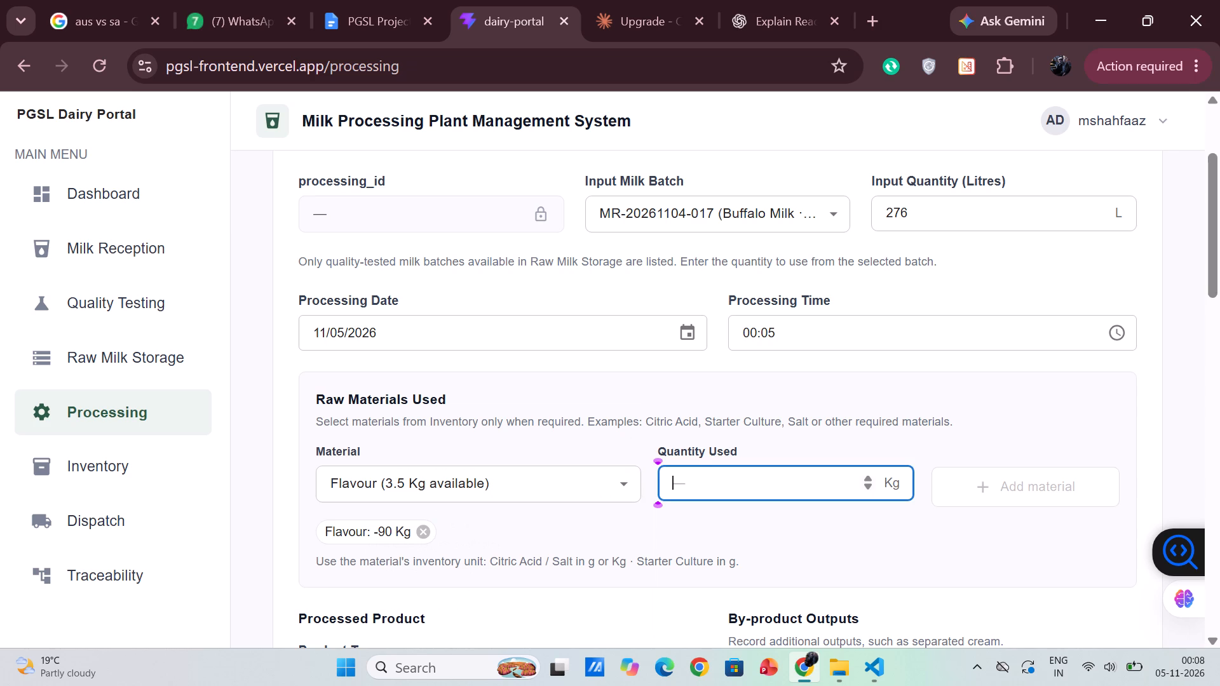
key("2")
left_click(1007, 490)
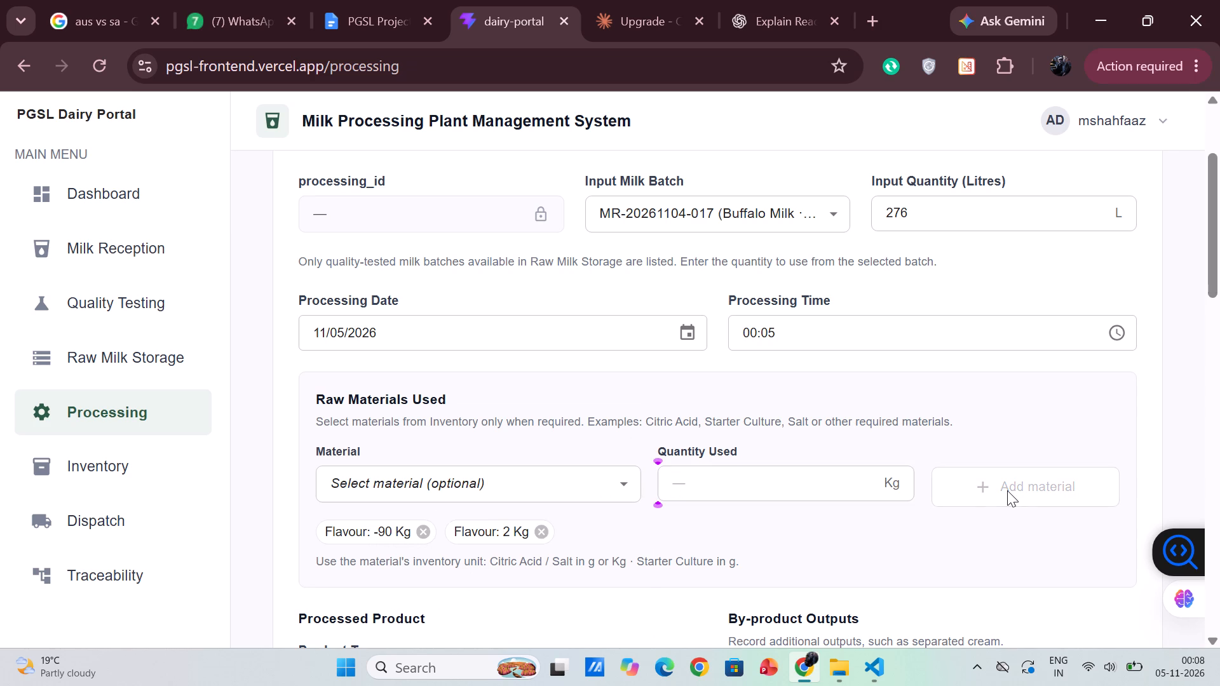
left_click(419, 532)
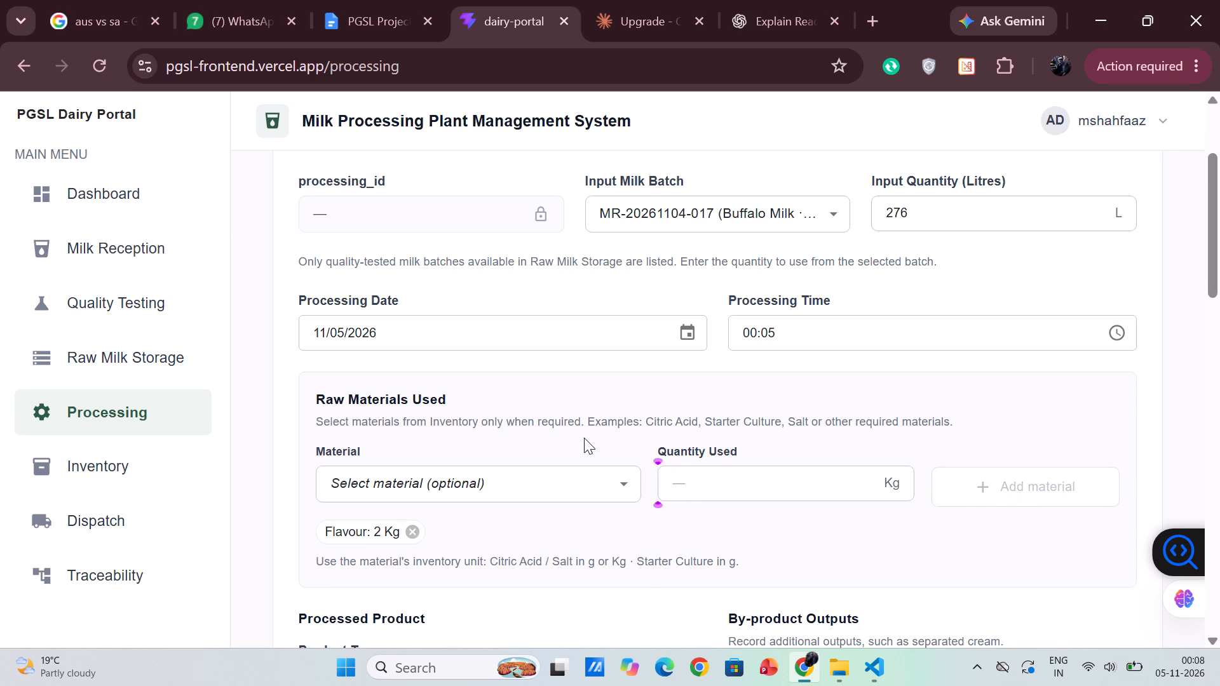
Remove the -99 L Cream entry from the by-product outputs.
scroll(584, 438, "up", 3)
left_click(915, 375)
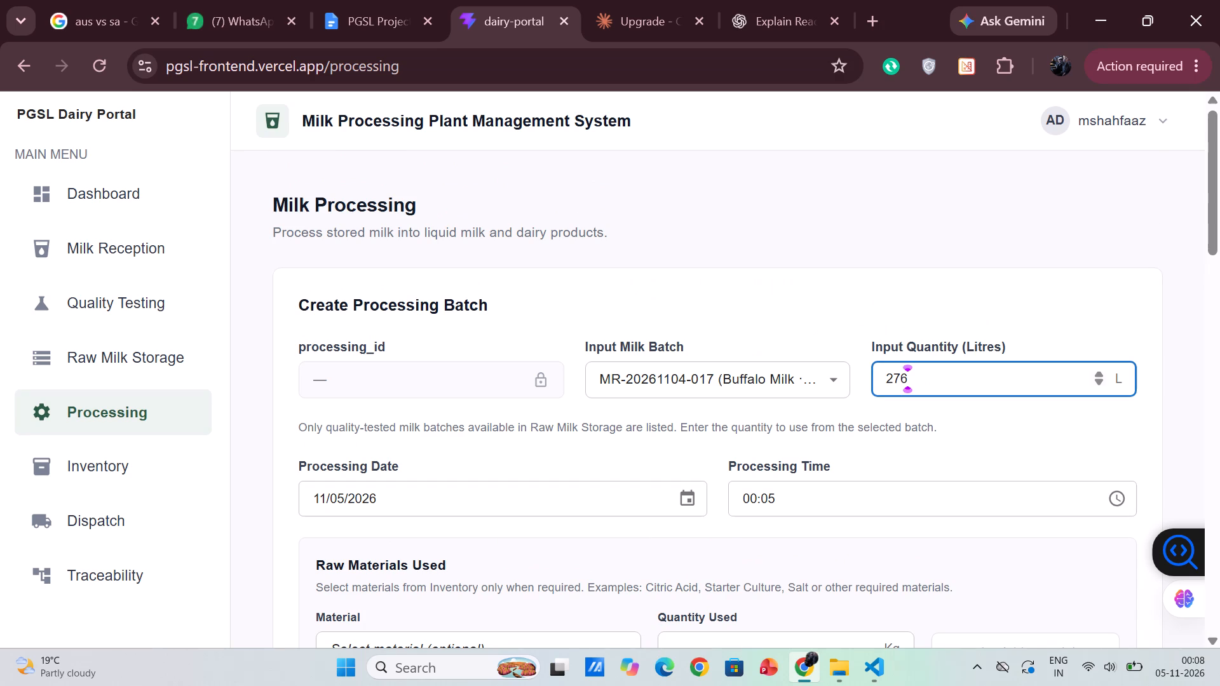
scroll(915, 375, "down", 6)
scroll(837, 445, "down", 3)
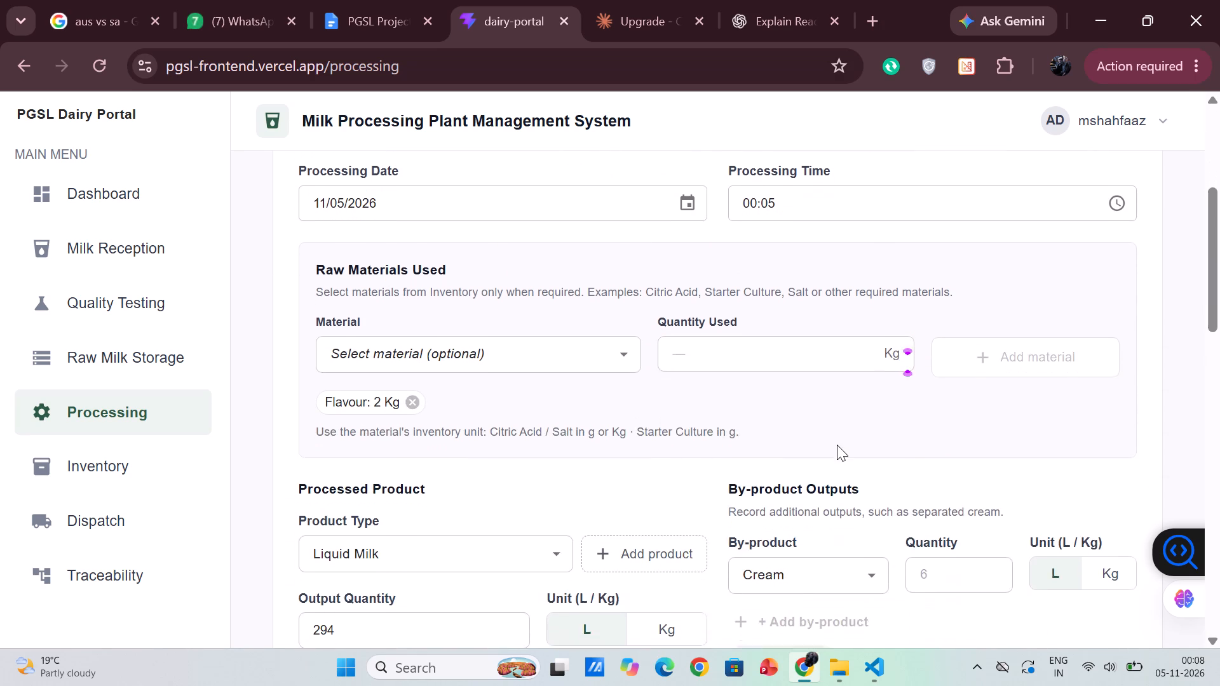
scroll(777, 392, "down", 2)
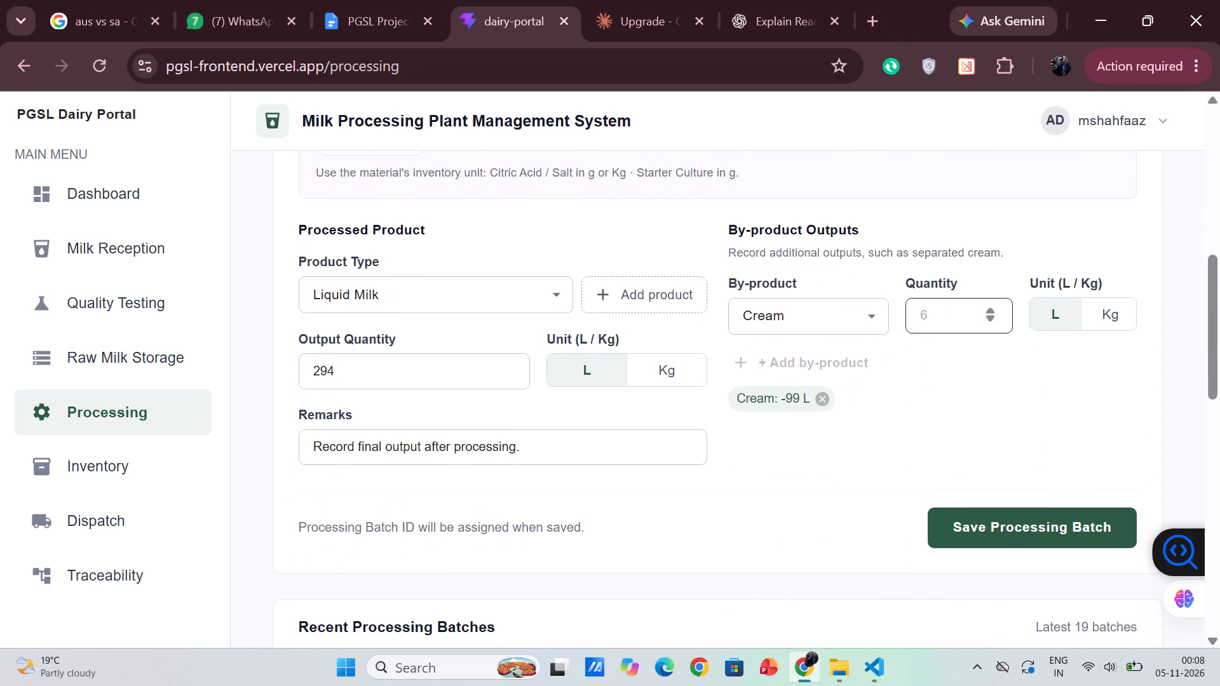
left_click(820, 405)
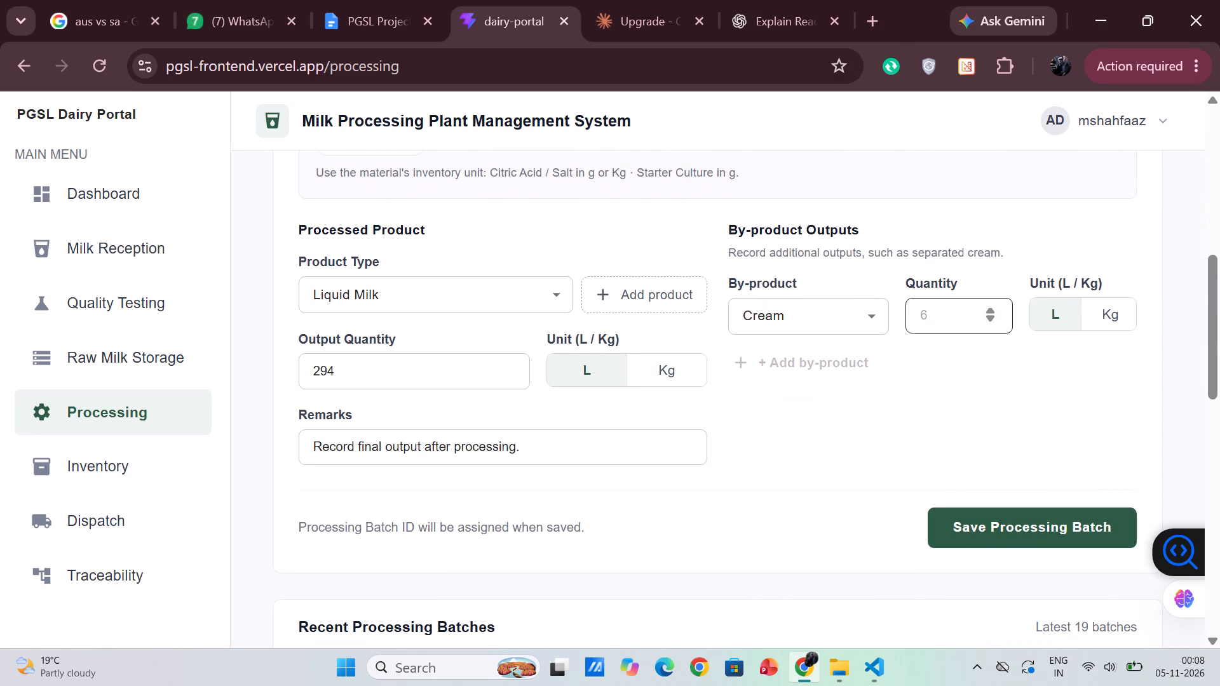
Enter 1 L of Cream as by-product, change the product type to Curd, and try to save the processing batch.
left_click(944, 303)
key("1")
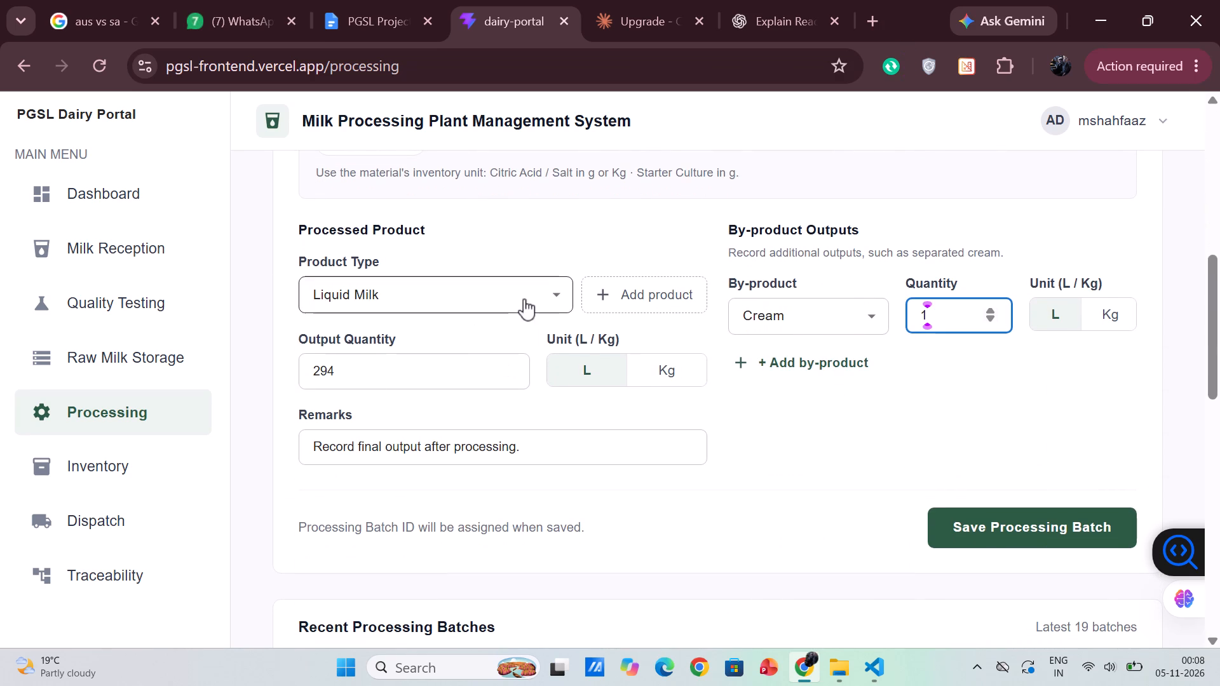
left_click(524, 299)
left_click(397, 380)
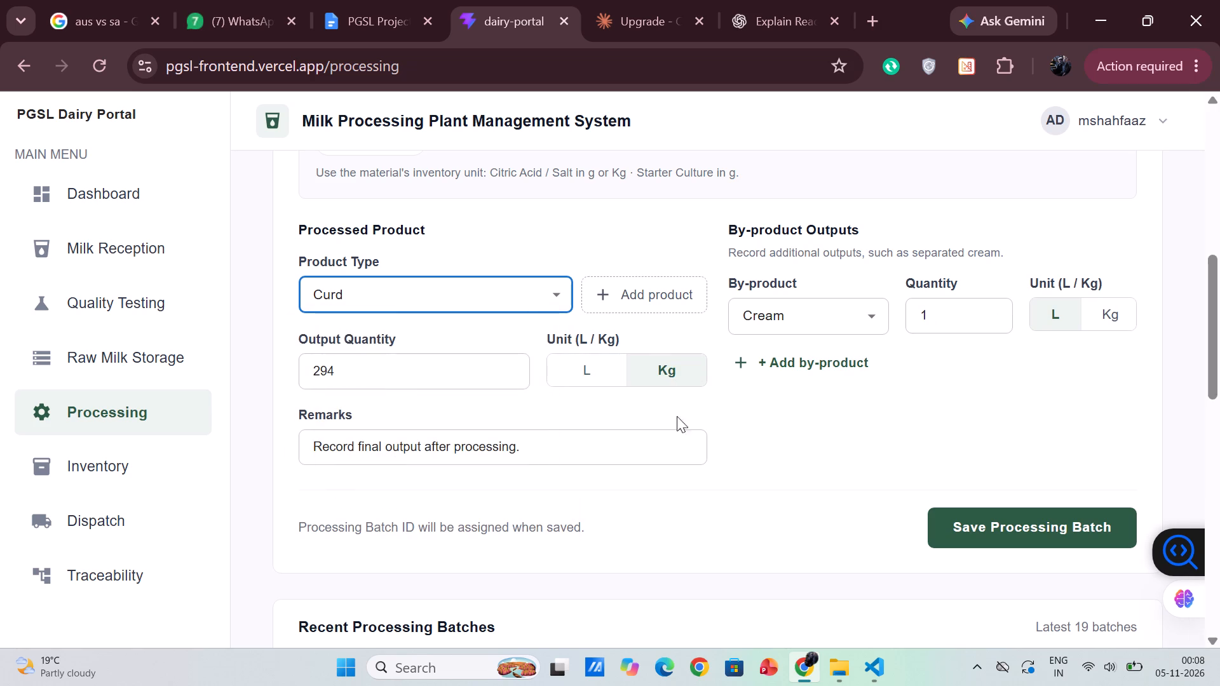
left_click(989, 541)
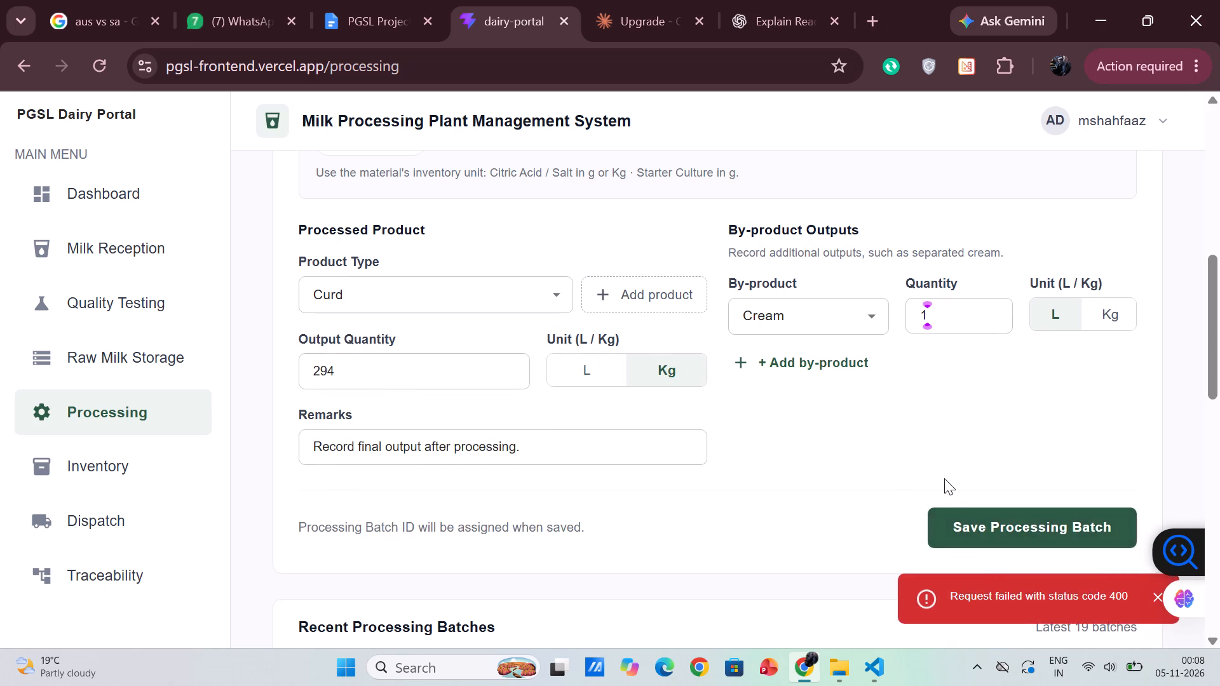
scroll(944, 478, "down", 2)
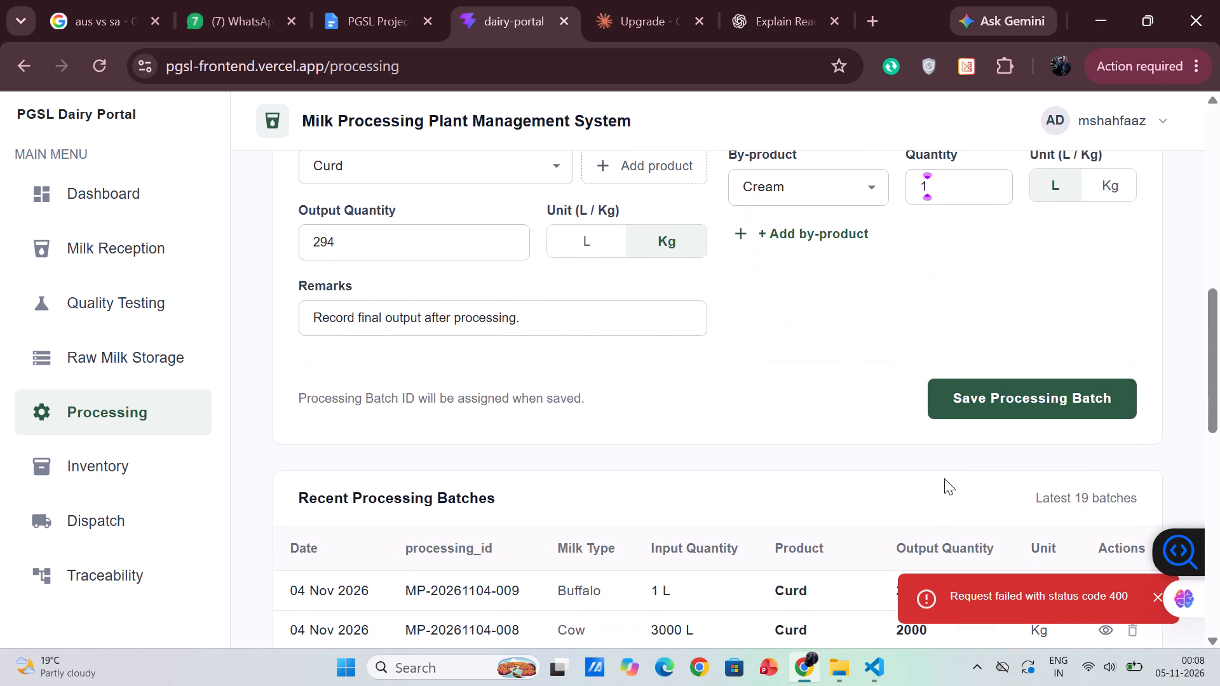
left_click(108, 61)
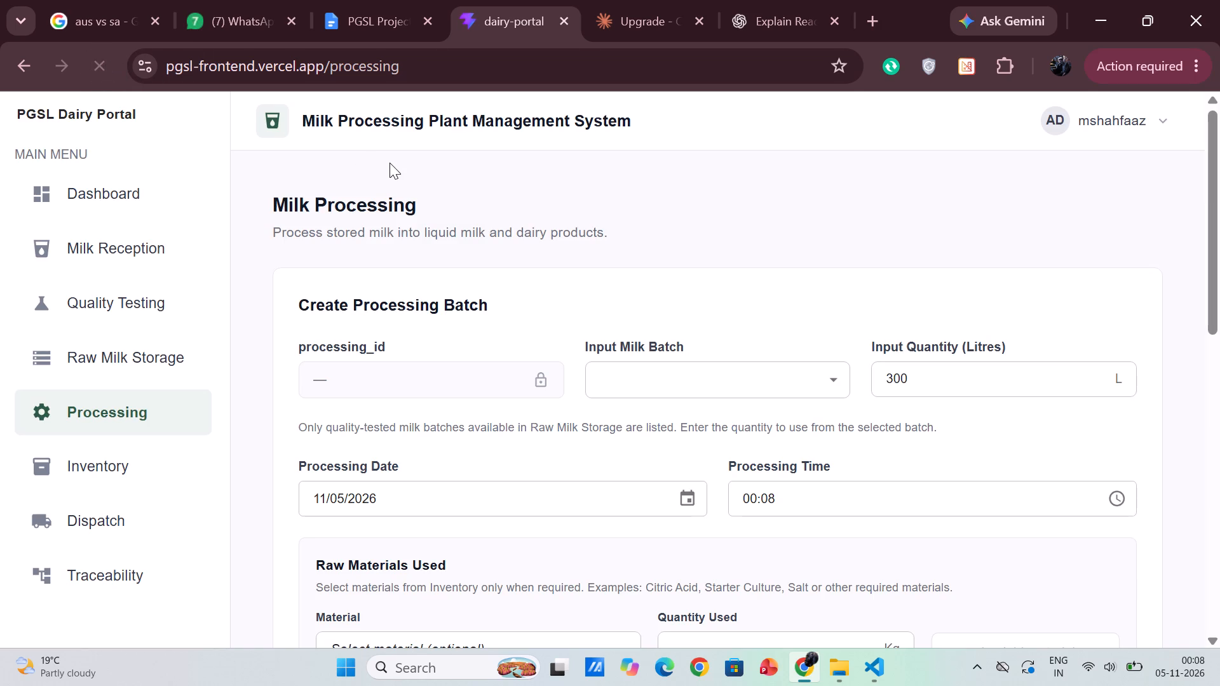
scroll(463, 281, "down", 1)
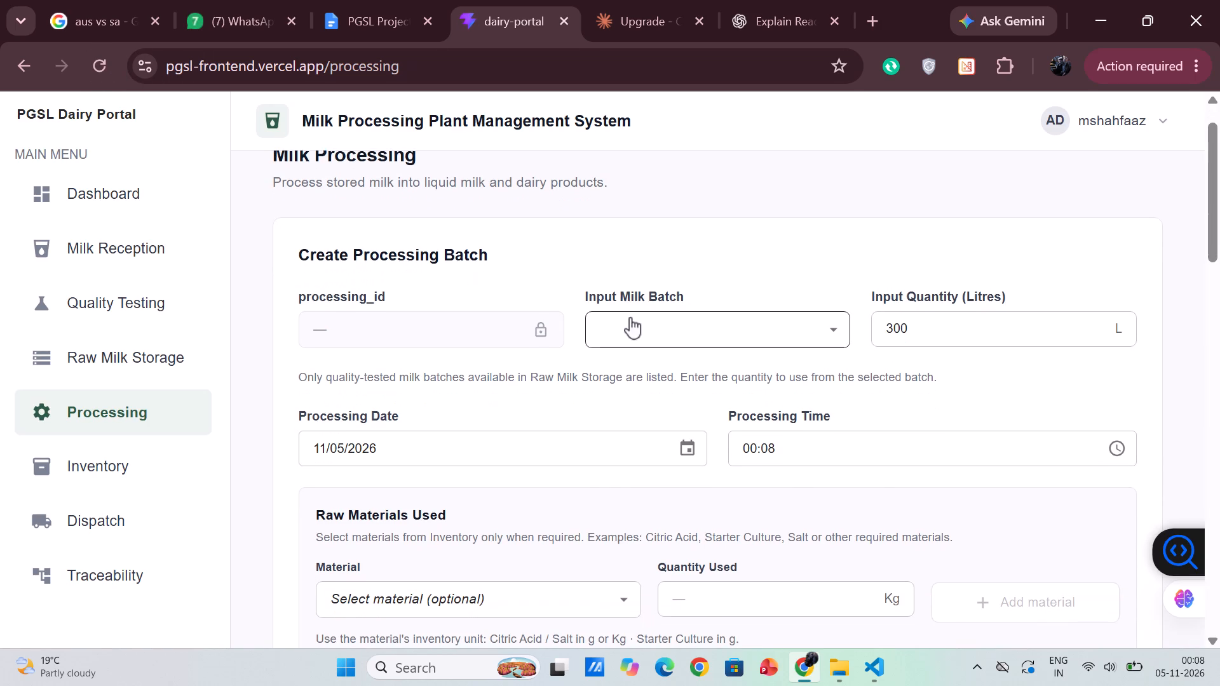
left_click(630, 317)
left_click(658, 382)
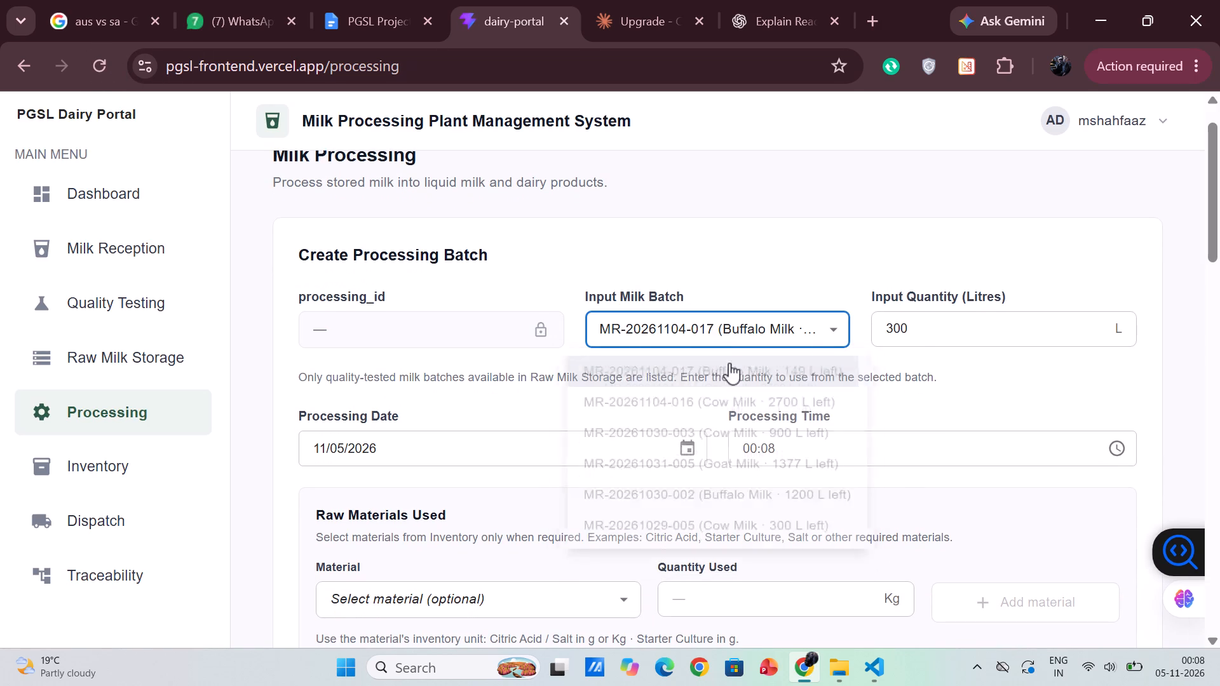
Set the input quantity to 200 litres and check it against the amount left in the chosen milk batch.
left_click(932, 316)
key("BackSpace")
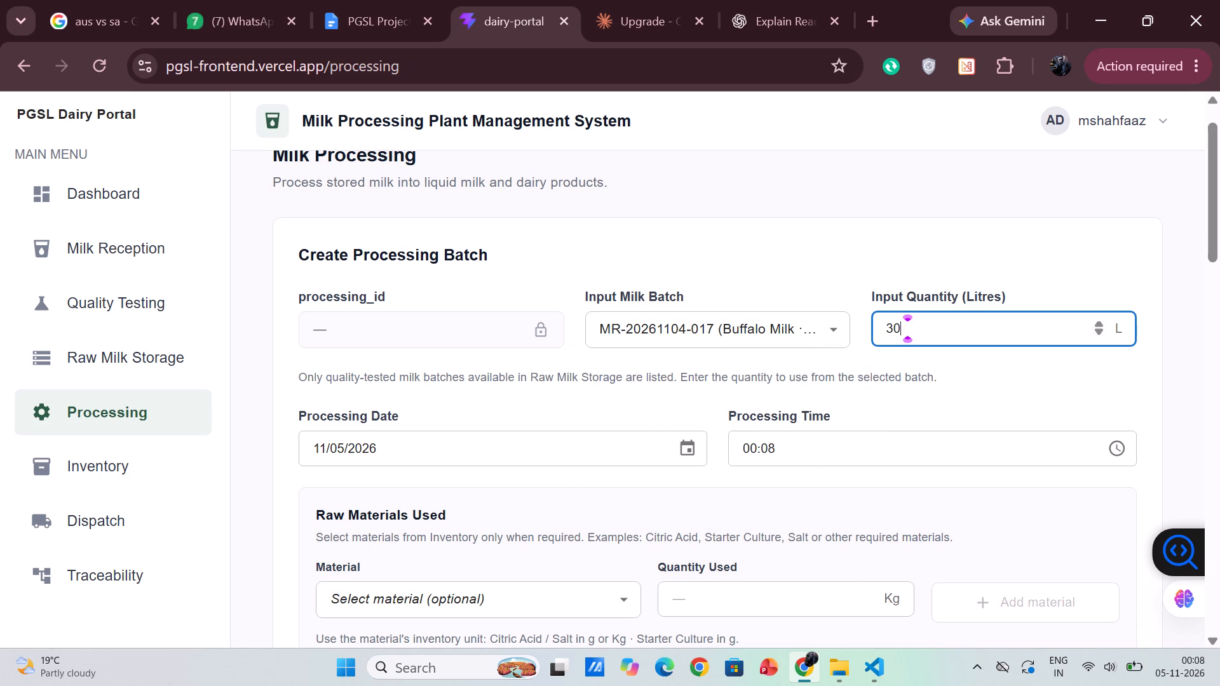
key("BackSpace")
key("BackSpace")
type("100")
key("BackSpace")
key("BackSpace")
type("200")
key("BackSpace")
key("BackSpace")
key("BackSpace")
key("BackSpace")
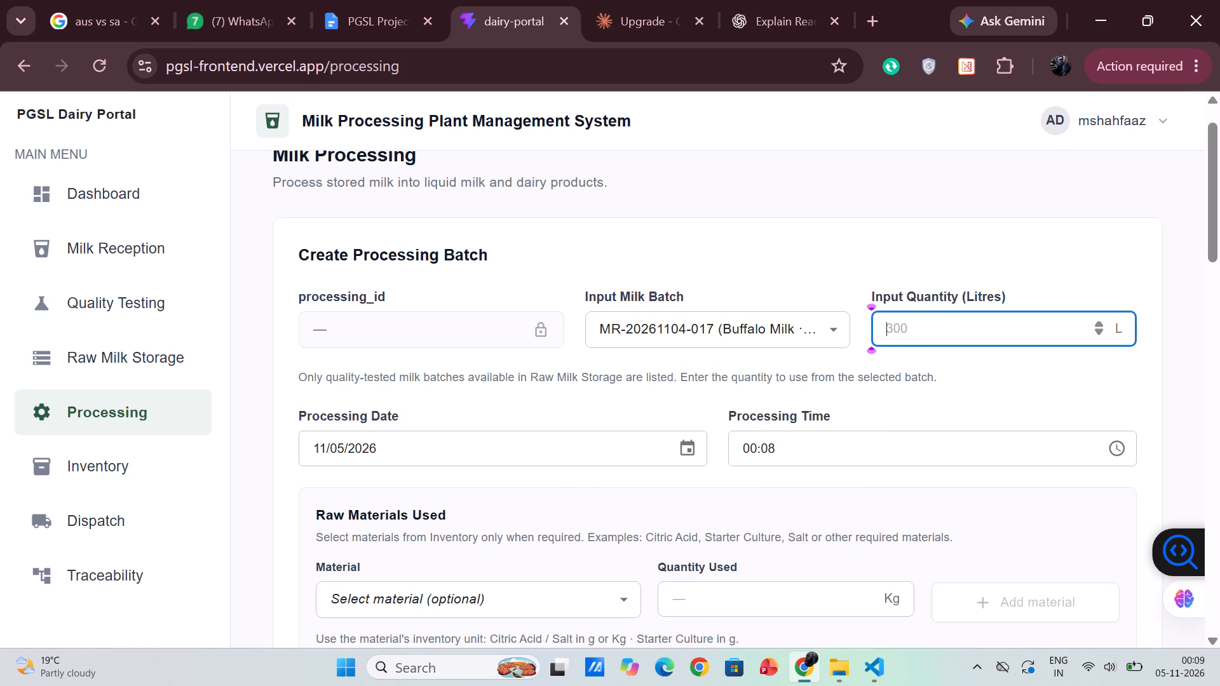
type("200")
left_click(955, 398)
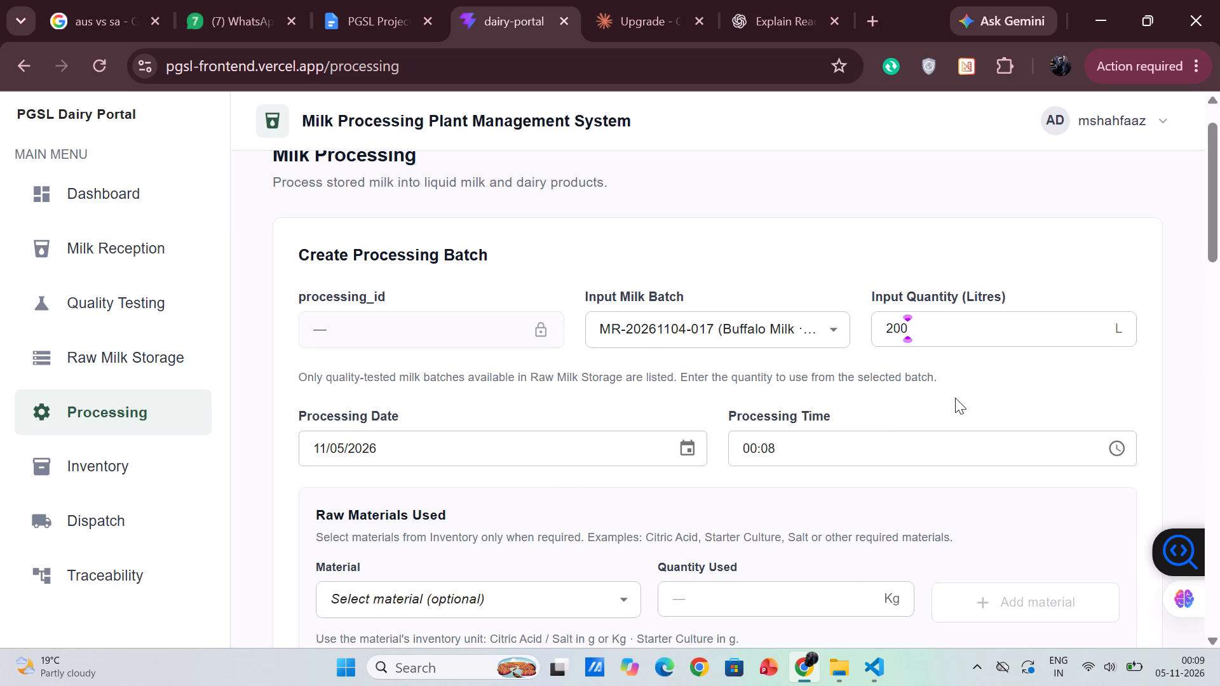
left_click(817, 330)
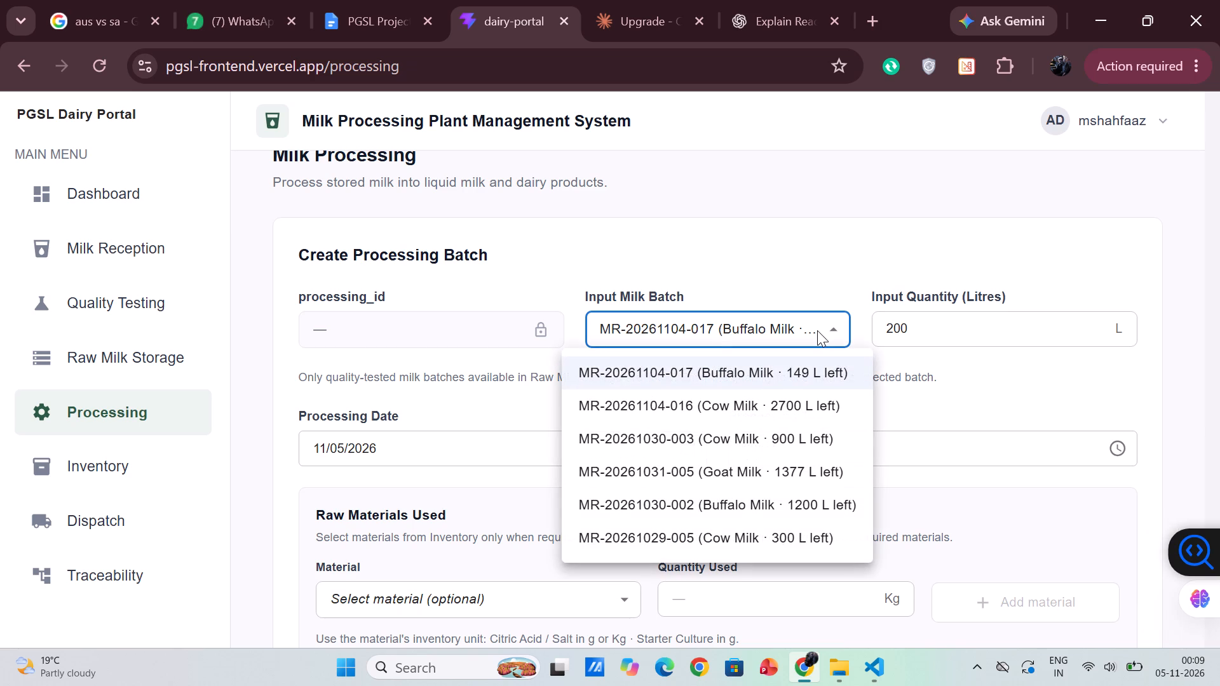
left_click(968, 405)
Add 2 Kg of Flavour to the raw materials used.
scroll(560, 436, "down", 1)
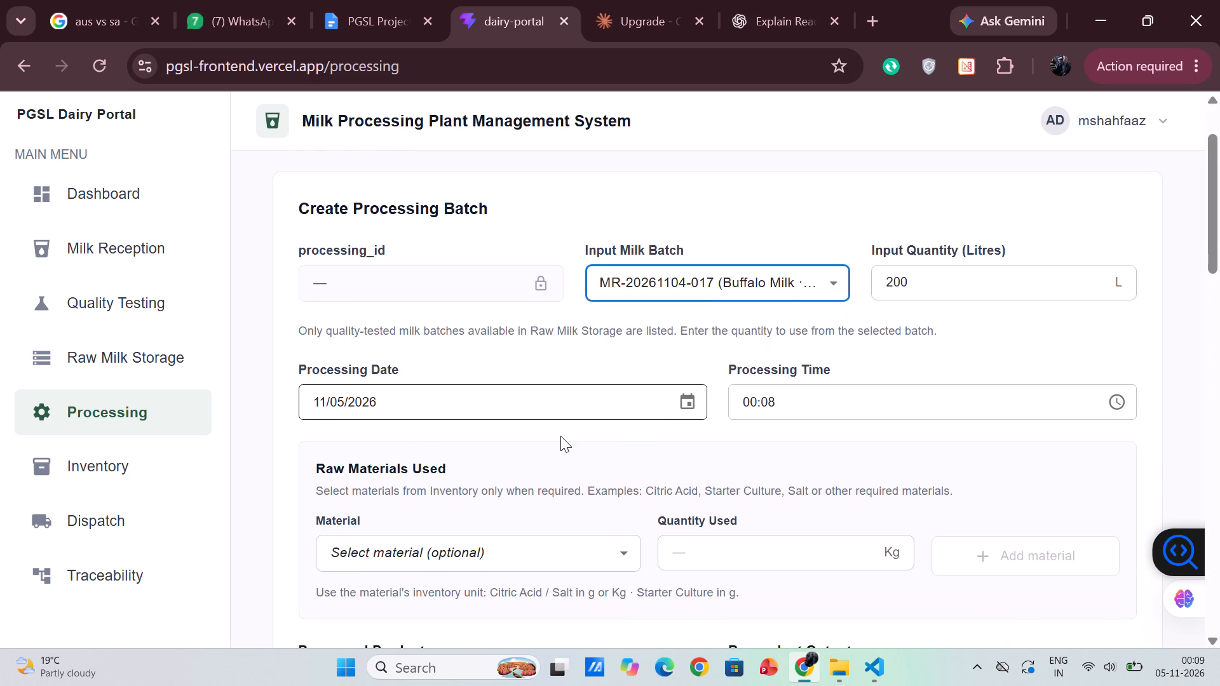
scroll(632, 430, "down", 1)
left_click(495, 497)
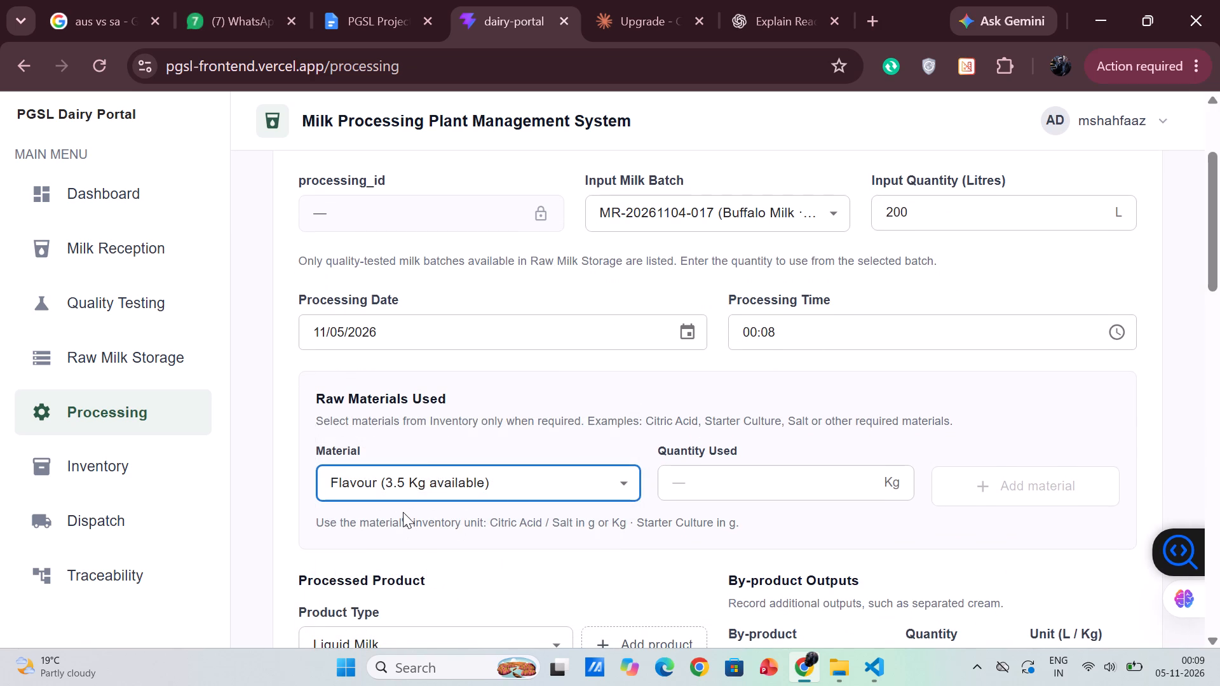
left_click(767, 464)
key("2")
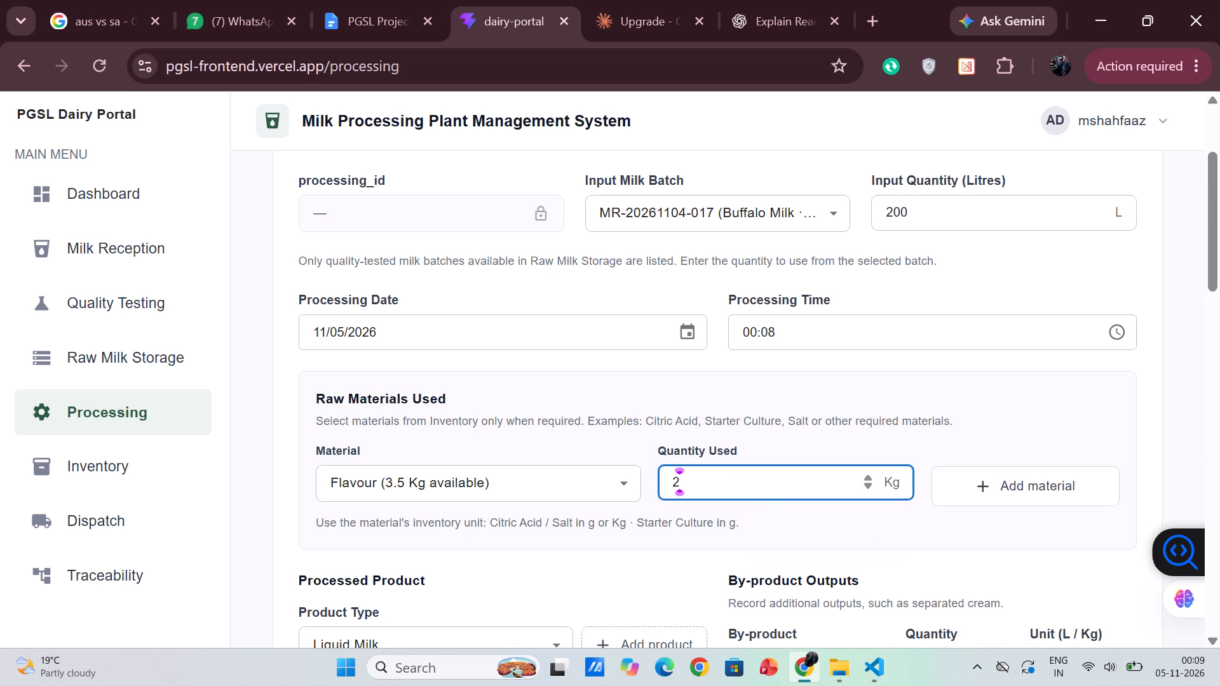
left_click(995, 493)
Enter 13 L of Cream as the by-product output and try to save the processing batch.
scroll(995, 493, "down", 3)
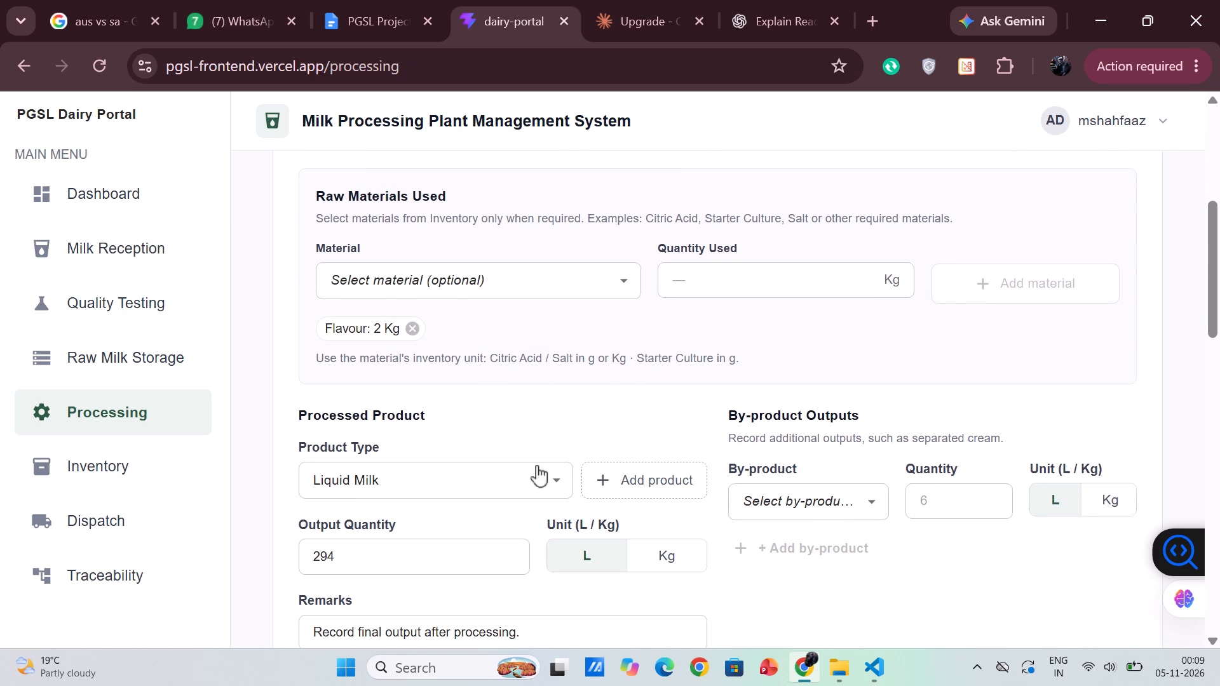
left_click(860, 494)
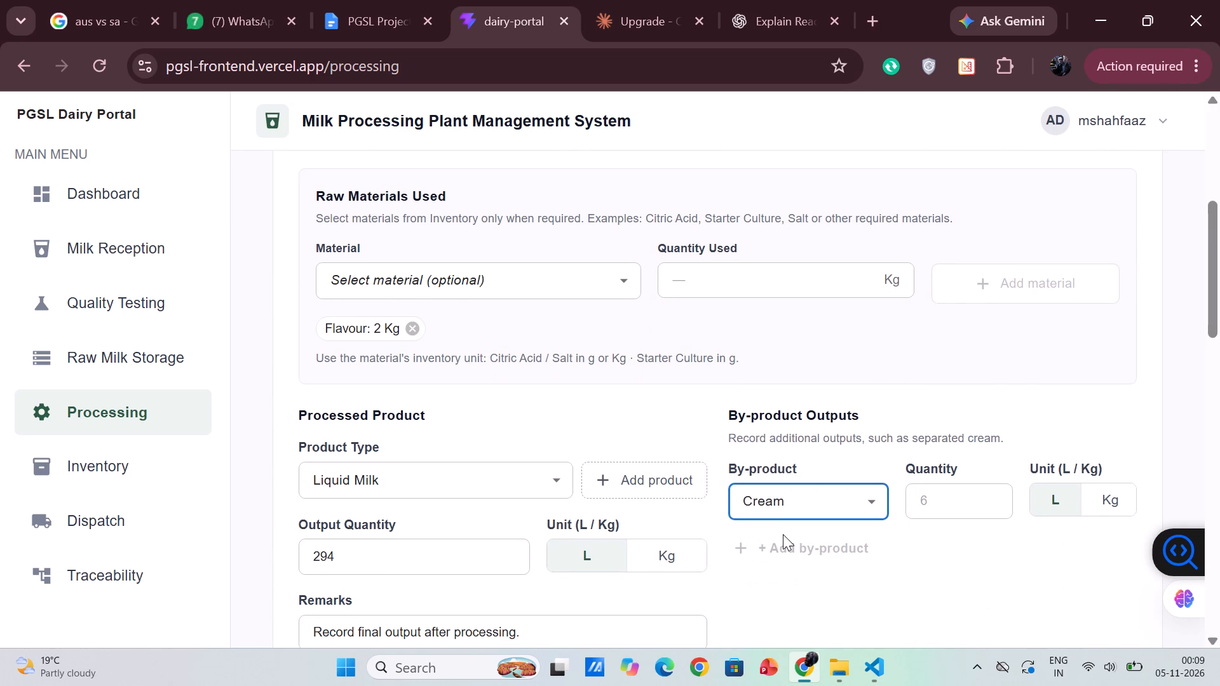
left_click(968, 506)
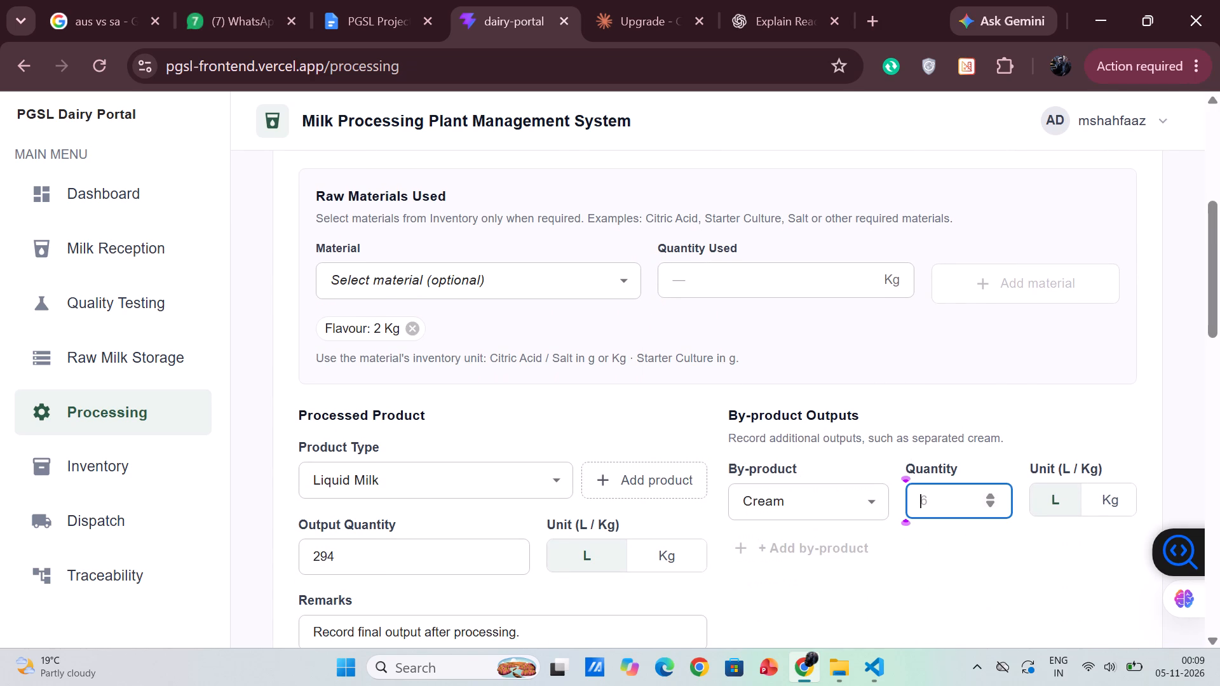
type("13")
scroll(988, 410, "down", 1)
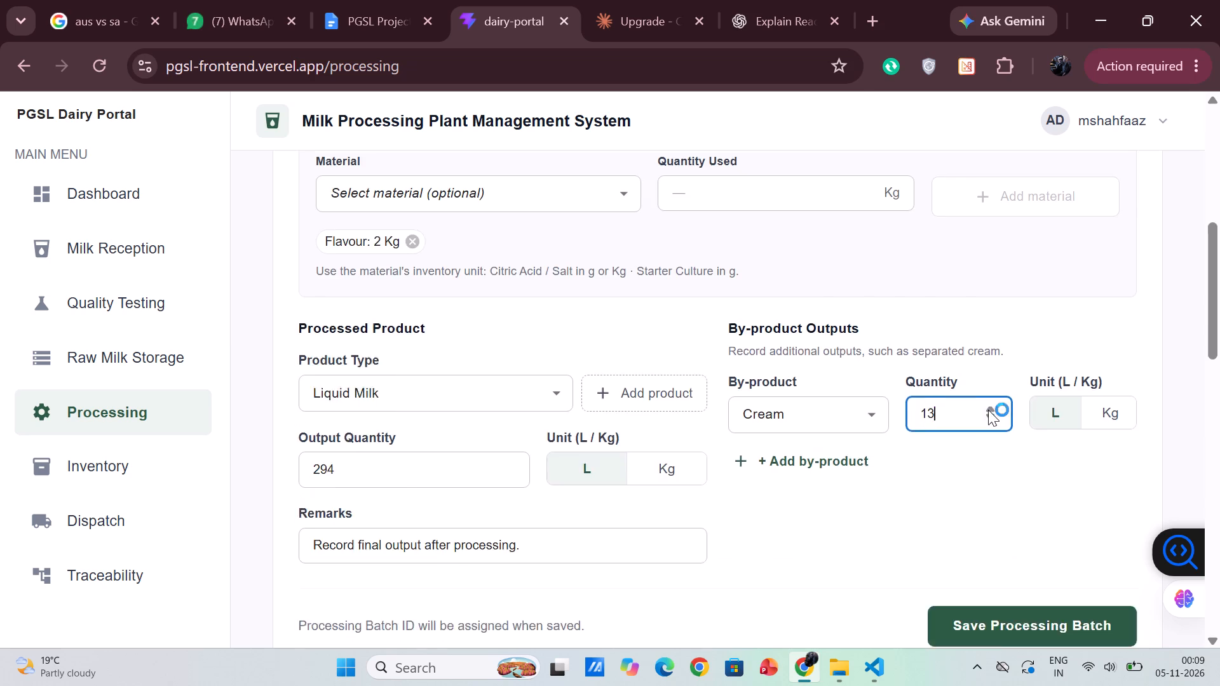
scroll(988, 410, "down", 2)
left_click(1038, 452)
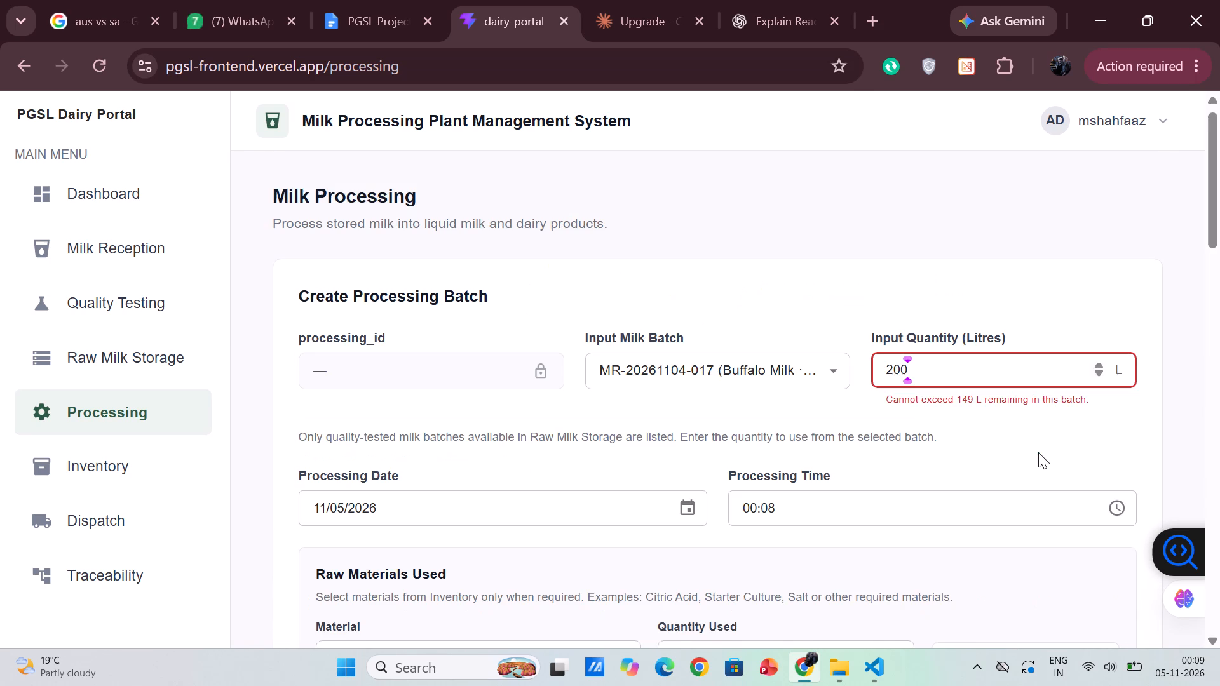
Set the input quantity to 149 litres, save the processing batch, and check the recent processing batches.
key("BackSpace")
key("BackSpace")
key("BackSpace")
type("149")
scroll(890, 461, "down", 3)
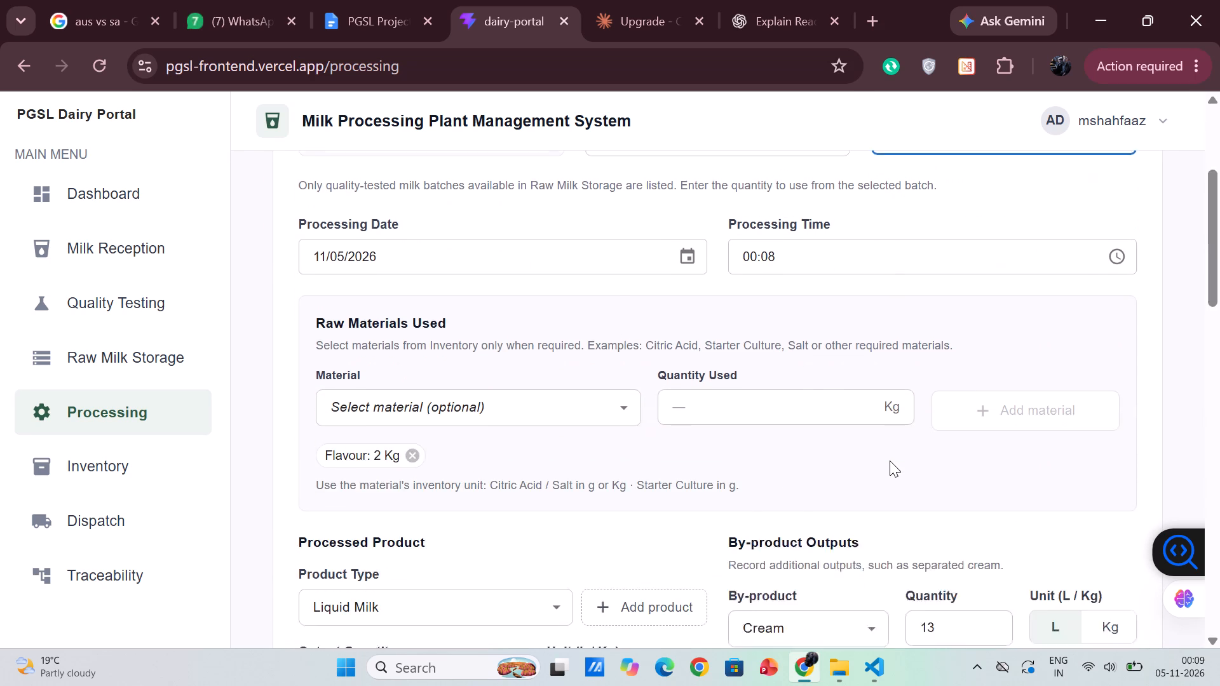
scroll(667, 402, "down", 3)
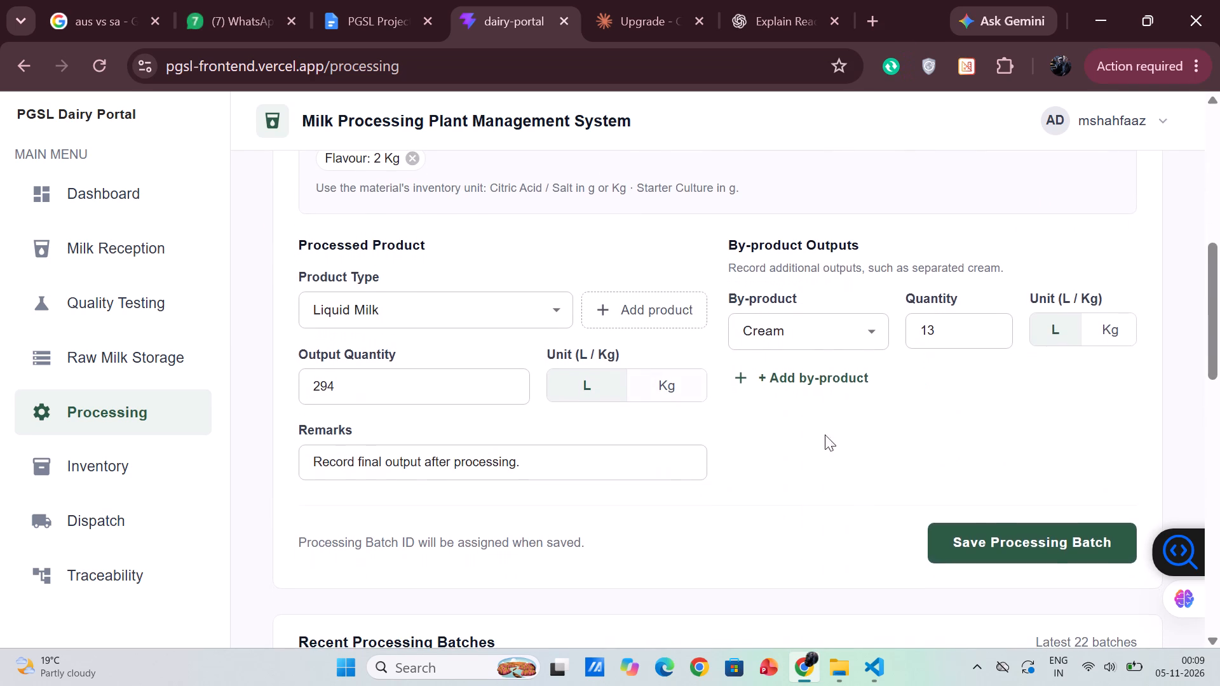
left_click(1005, 539)
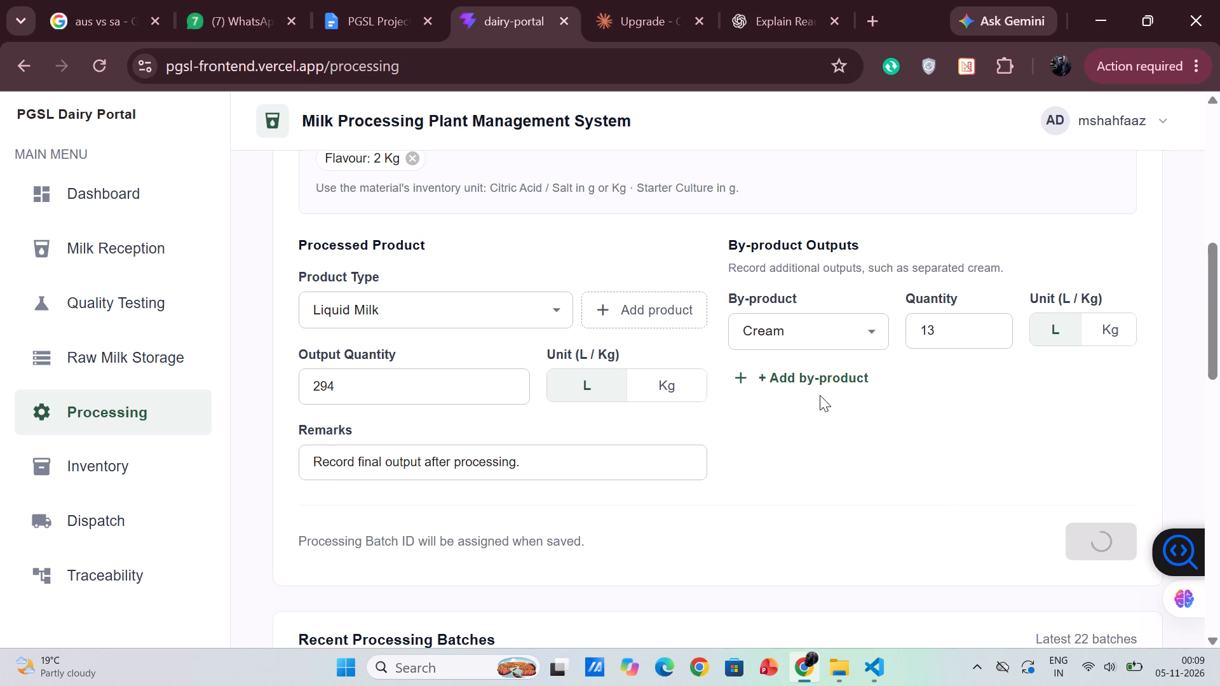
scroll(820, 395, "down", 3)
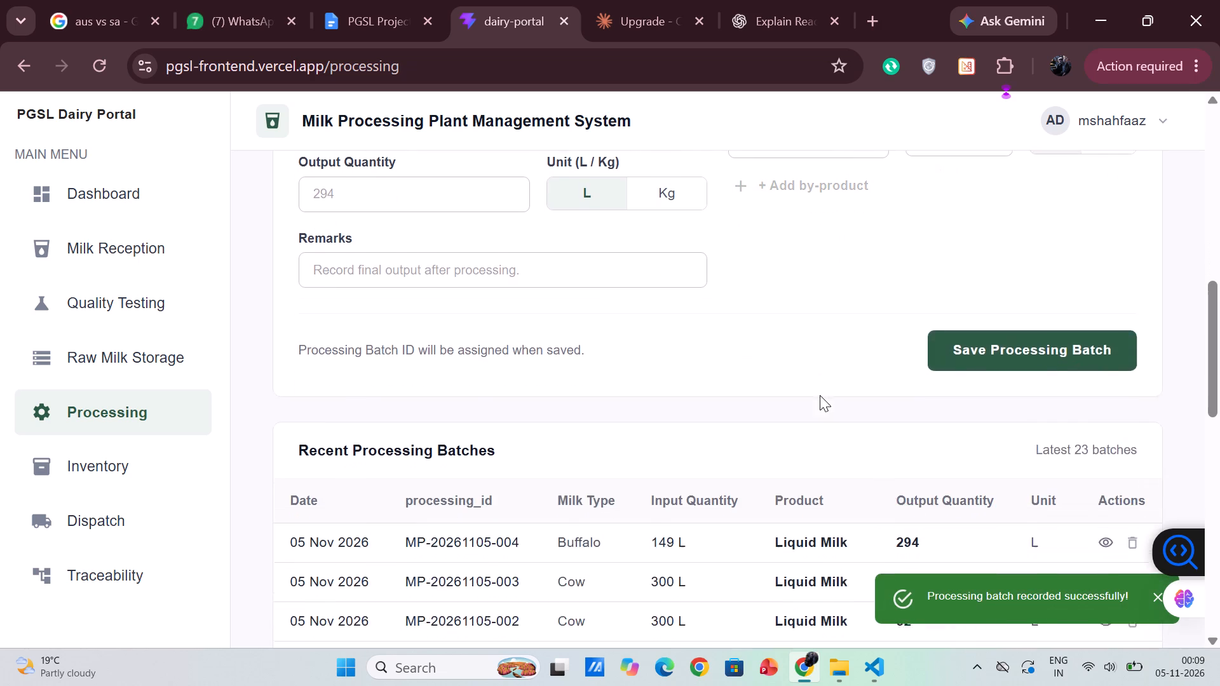
scroll(820, 395, "down", 2)
scroll(820, 395, "up", 2)
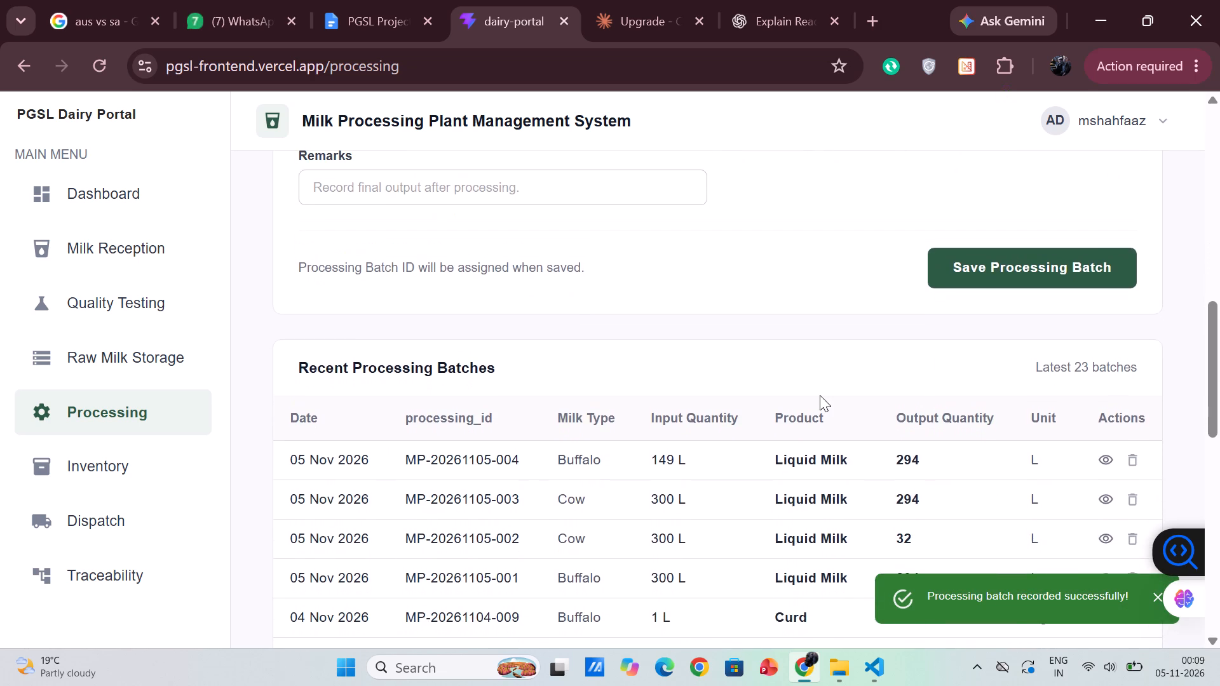
scroll(820, 395, "up", 2)
scroll(548, 416, "up", 3)
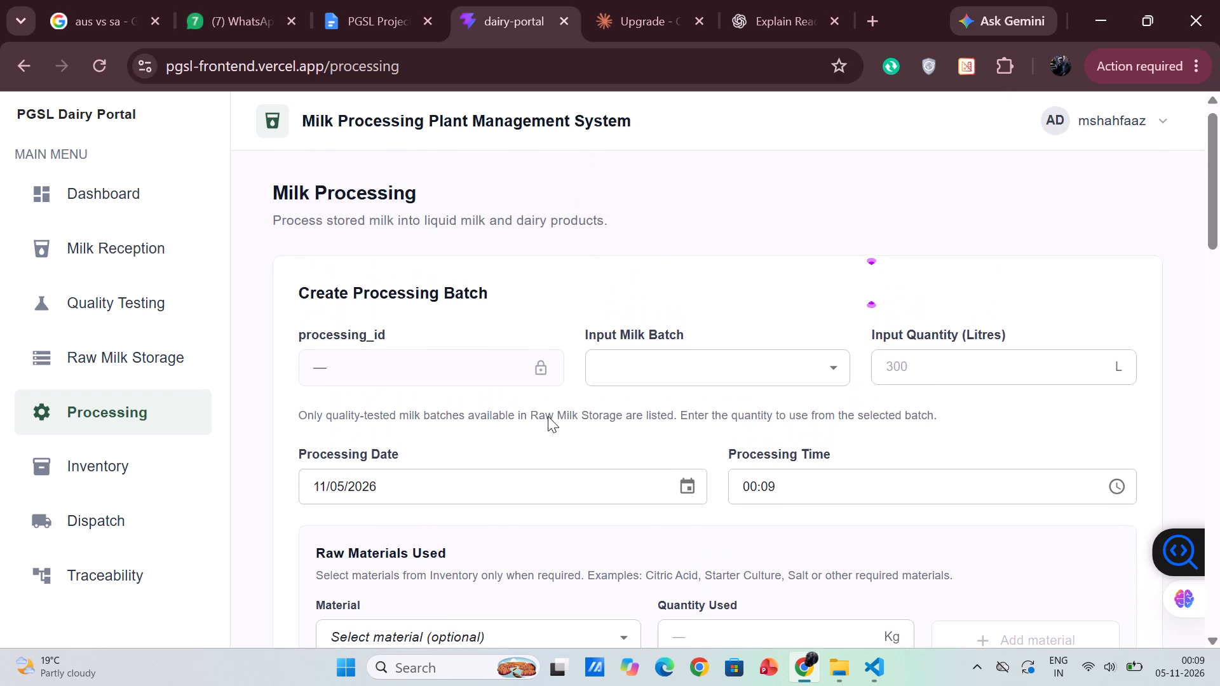
left_click_drag(745, 370, 658, 408)
left_click(658, 408)
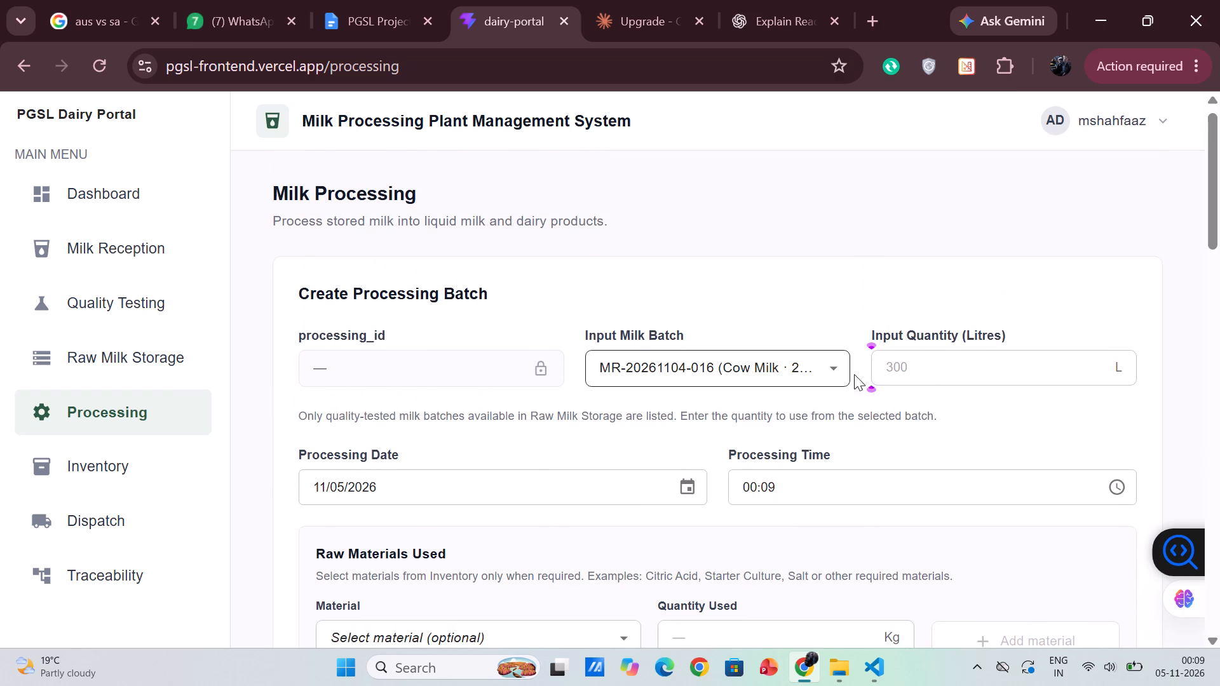
left_click(893, 367)
type("28")
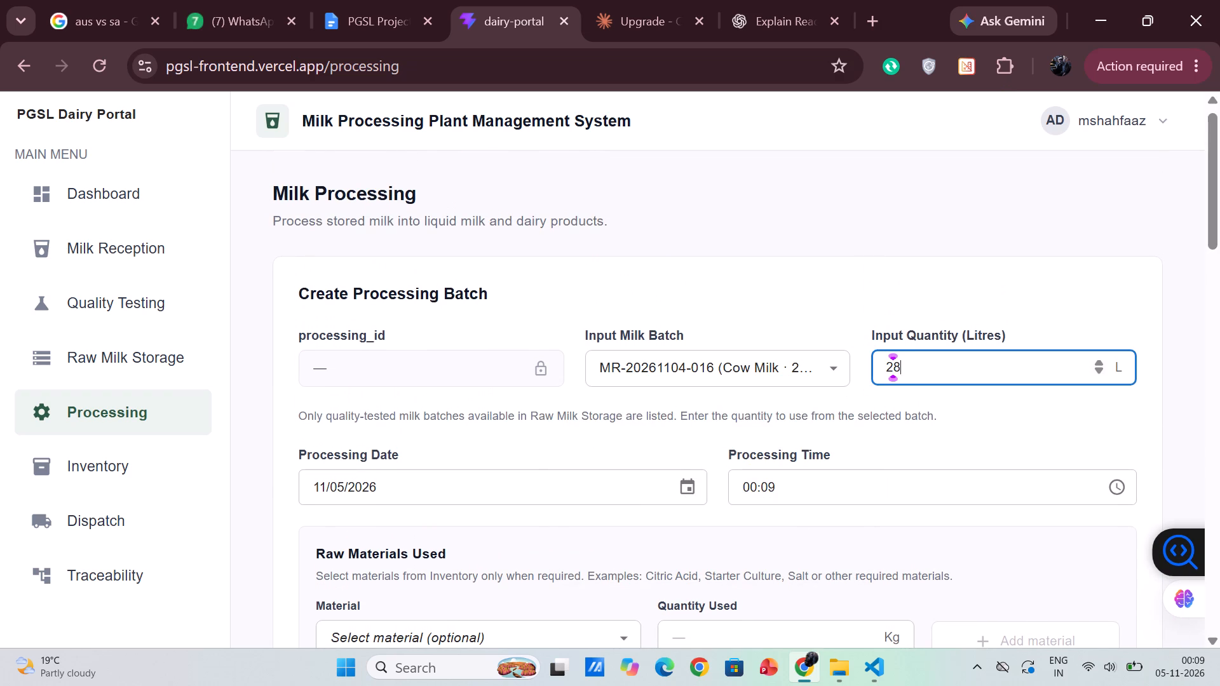
Add a Flavour entry of -18 Kg to the raw materials used.
scroll(852, 389, "down", 2)
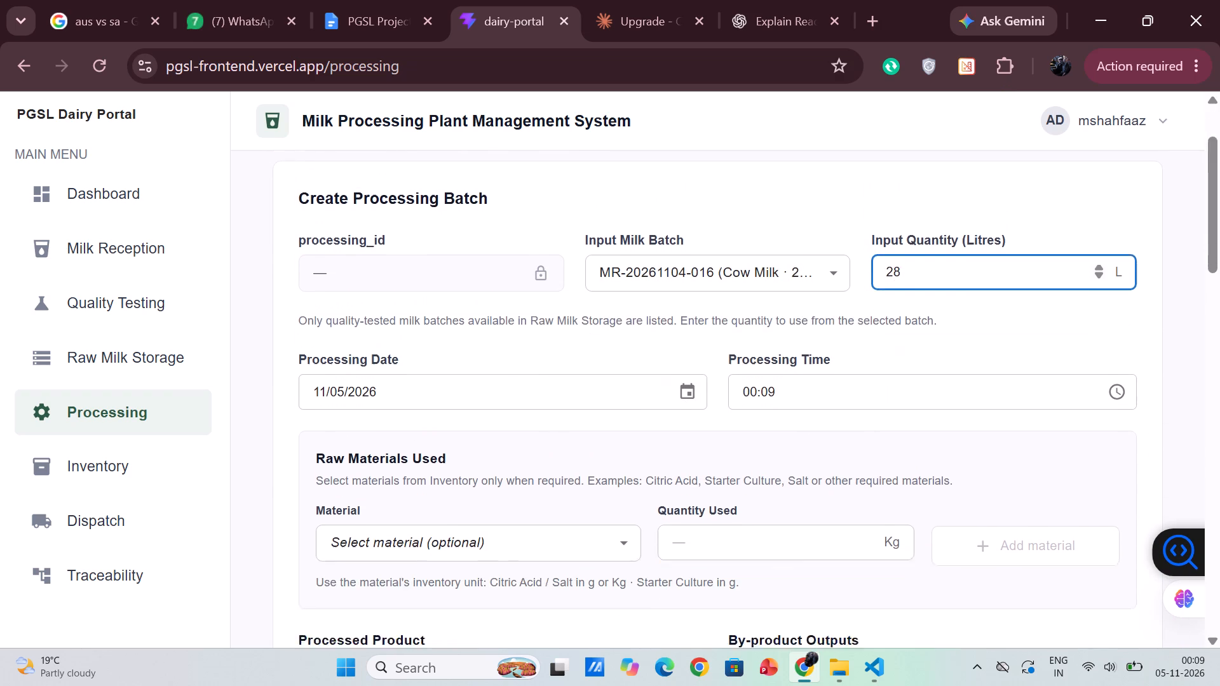
scroll(852, 389, "down", 2)
left_click(550, 360)
left_click(421, 465)
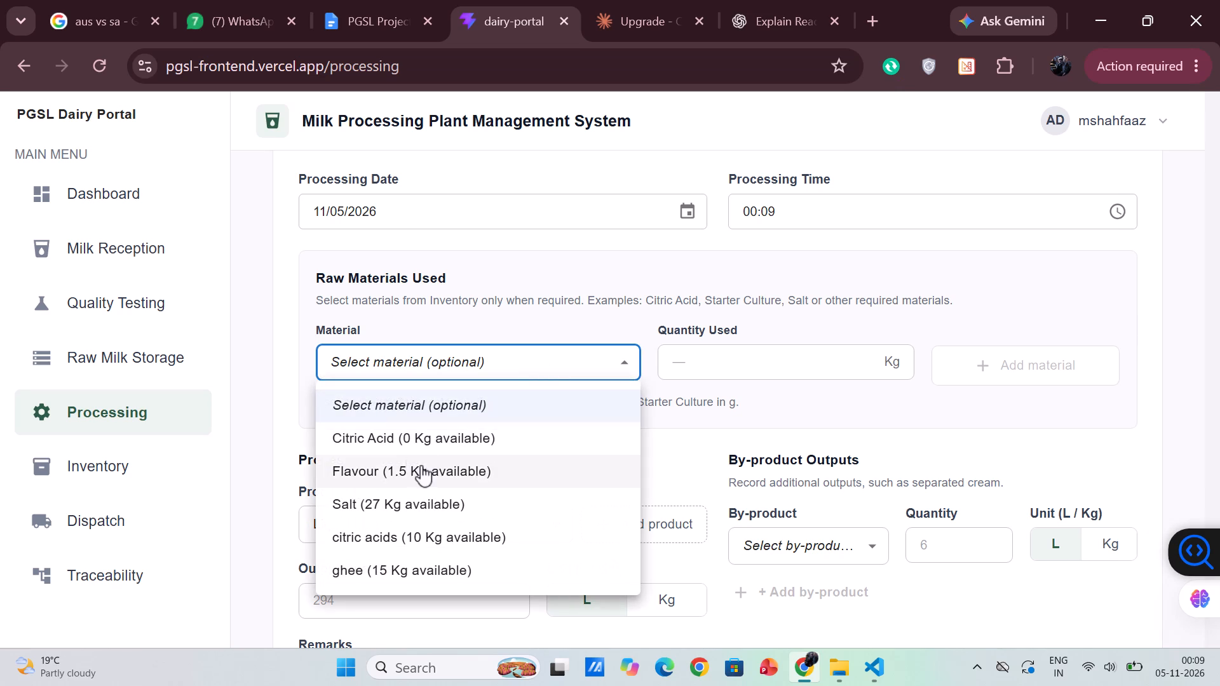
left_click(718, 355)
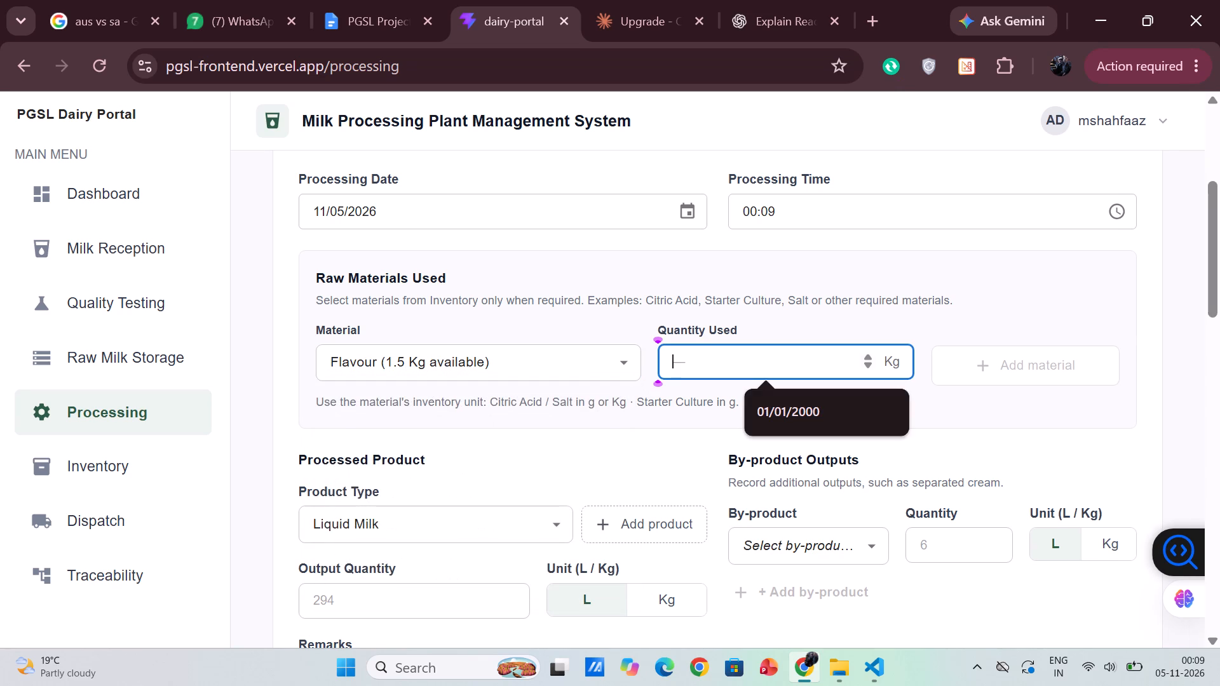
key("minus")
type("18")
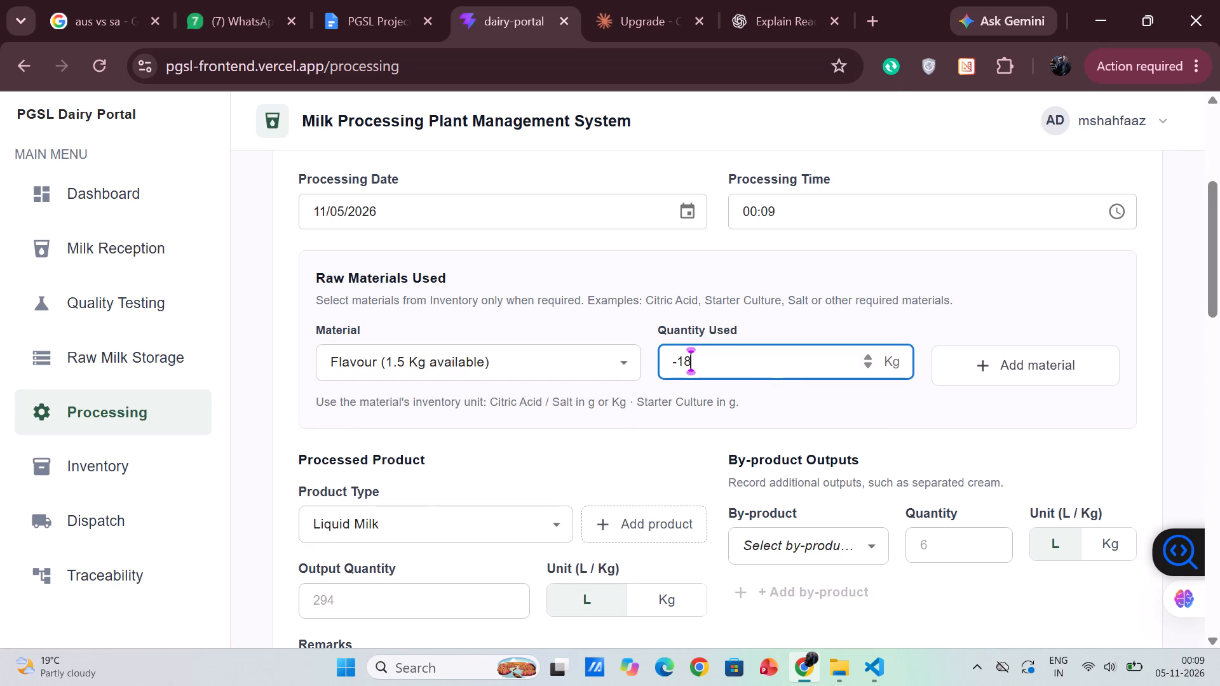
left_click(1015, 375)
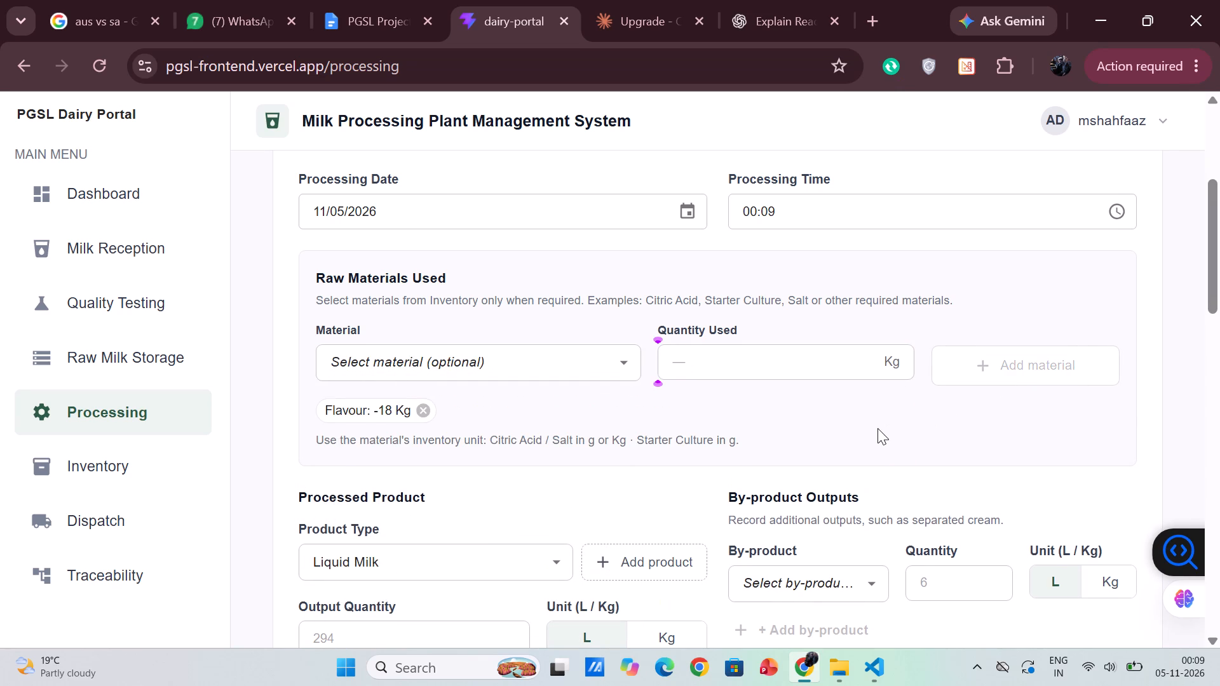
Add a Whey entry of -10 L to the by-product outputs.
scroll(878, 428, "down", 2)
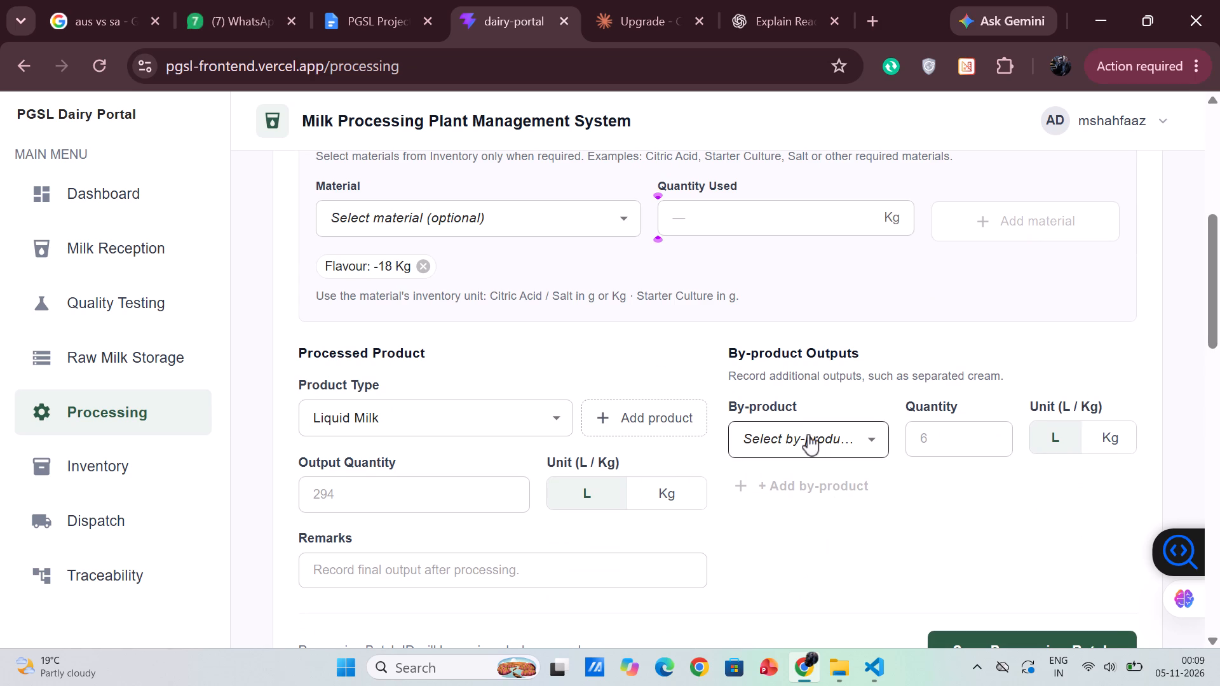
left_click(808, 434)
left_click(761, 525)
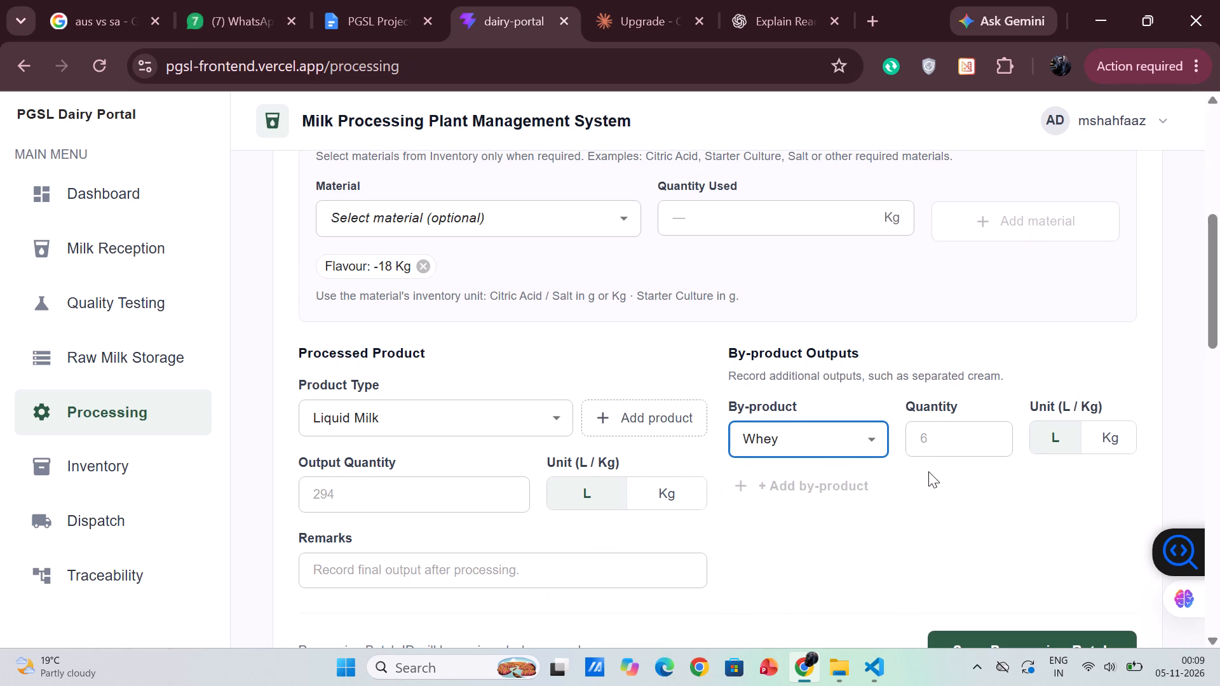
left_click(965, 429)
type("-10")
left_click(932, 514)
scroll(932, 514, "down", 1)
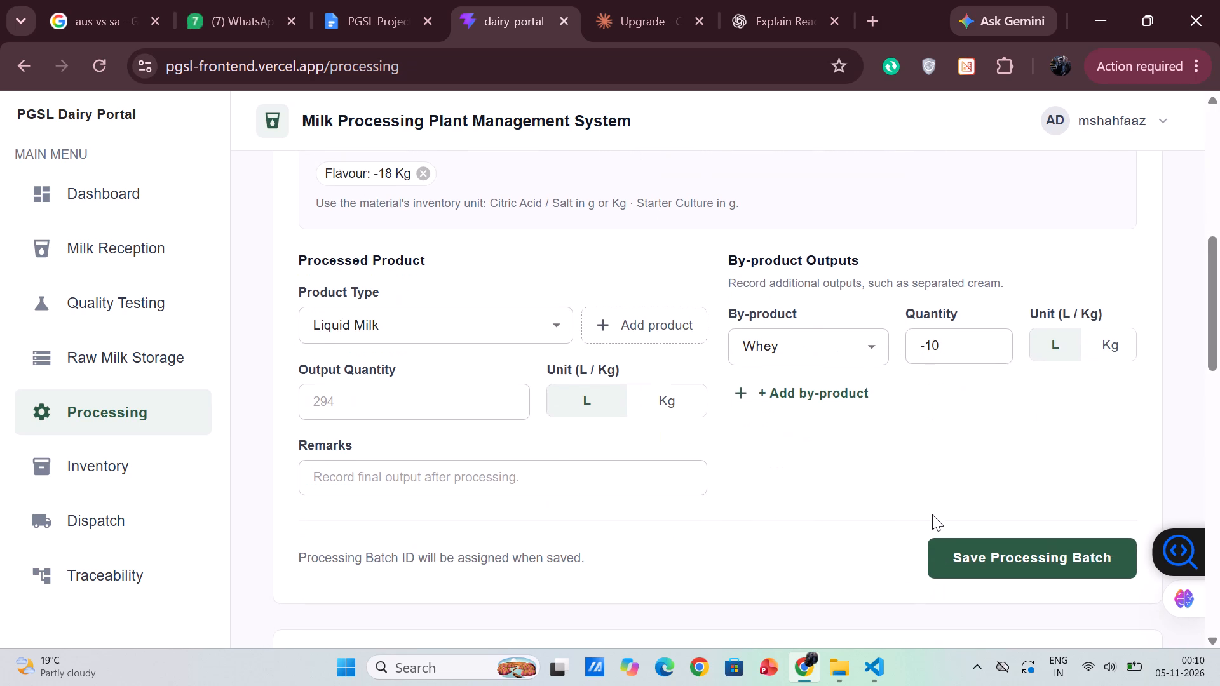
left_click(736, 382)
Set the processed product to Ghee with an output quantity of 289 Kg and save the processing batch.
scroll(879, 411, "down", 1)
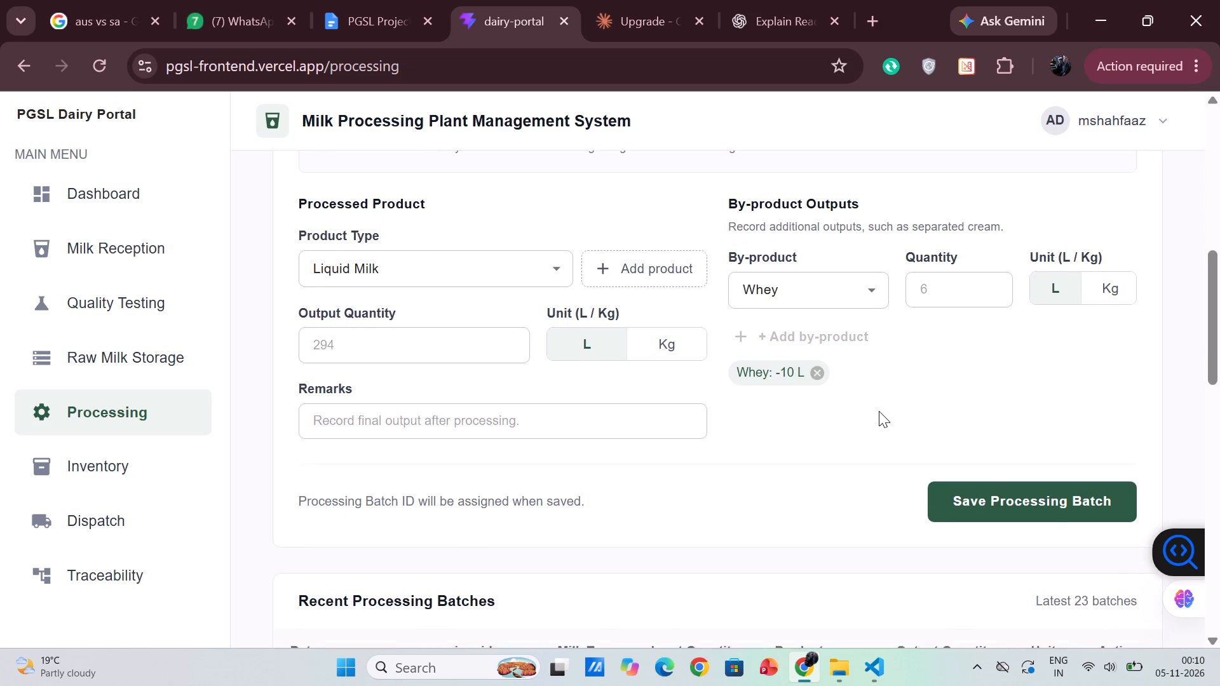
scroll(879, 411, "down", 1)
left_click(393, 321)
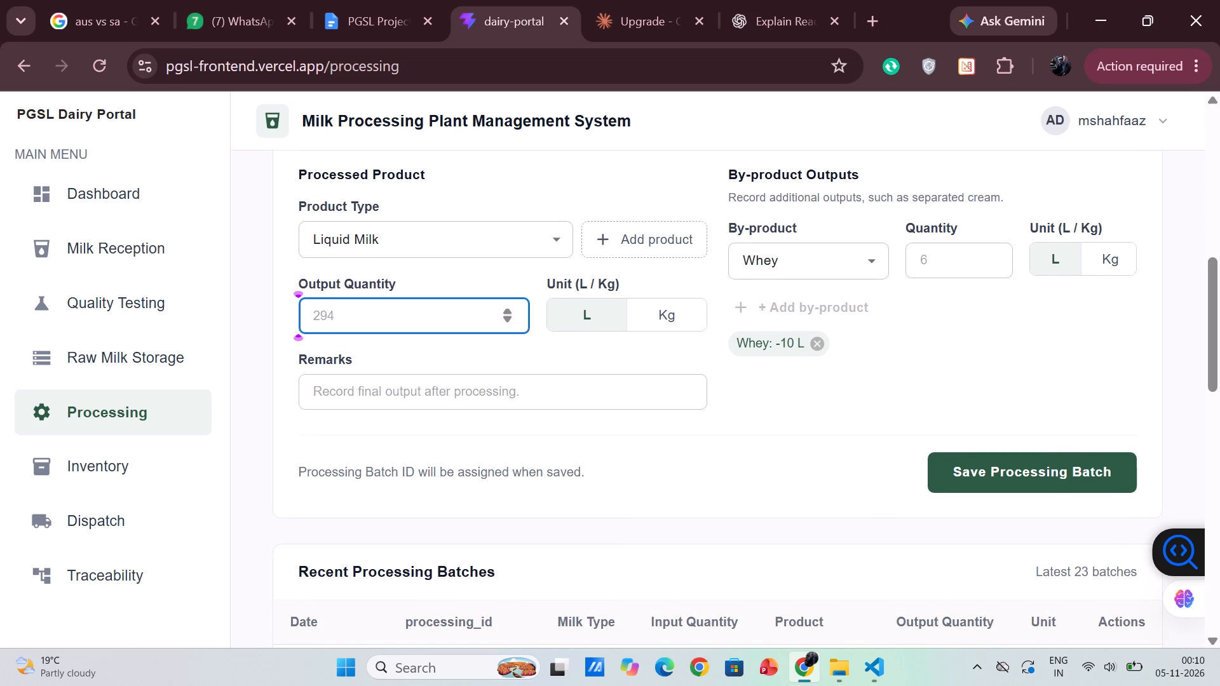
type("289")
left_click(658, 324)
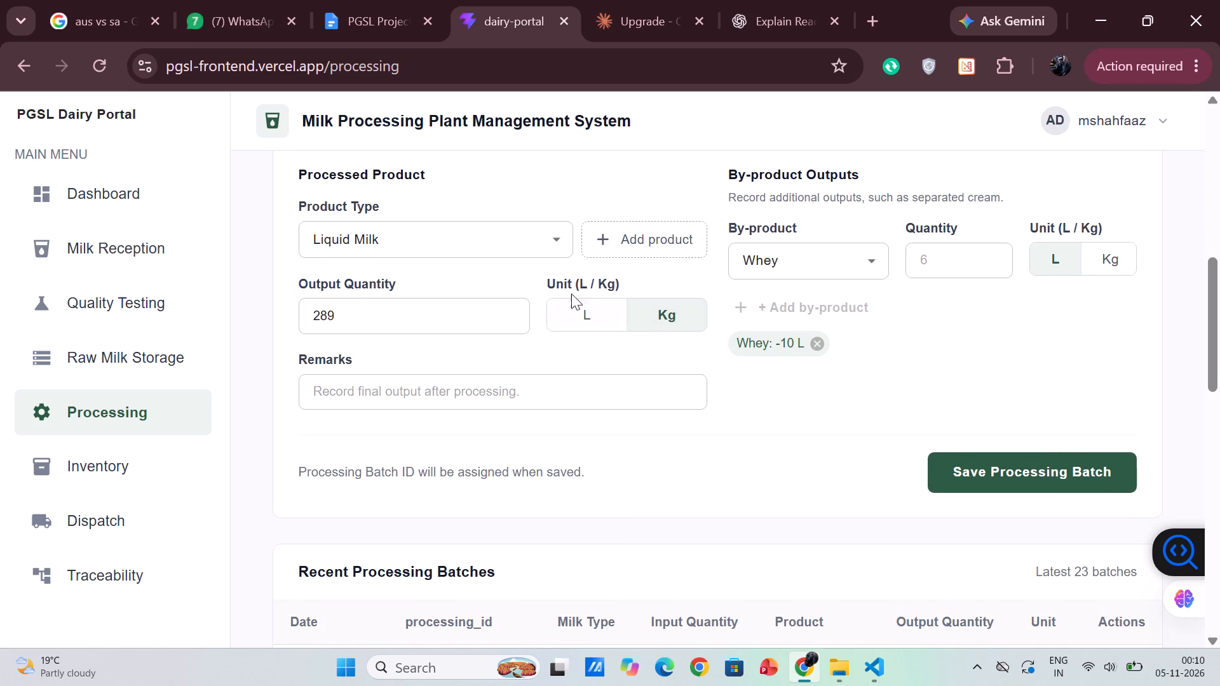
left_click(576, 320)
left_click(407, 235)
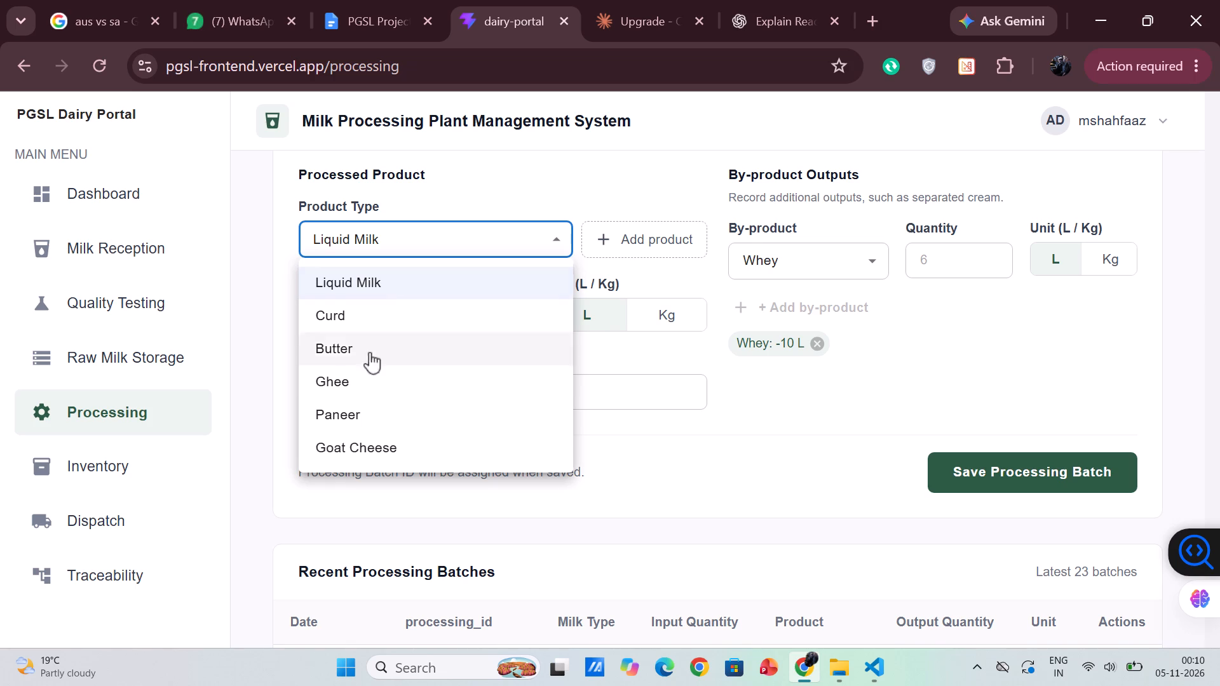
left_click(363, 366)
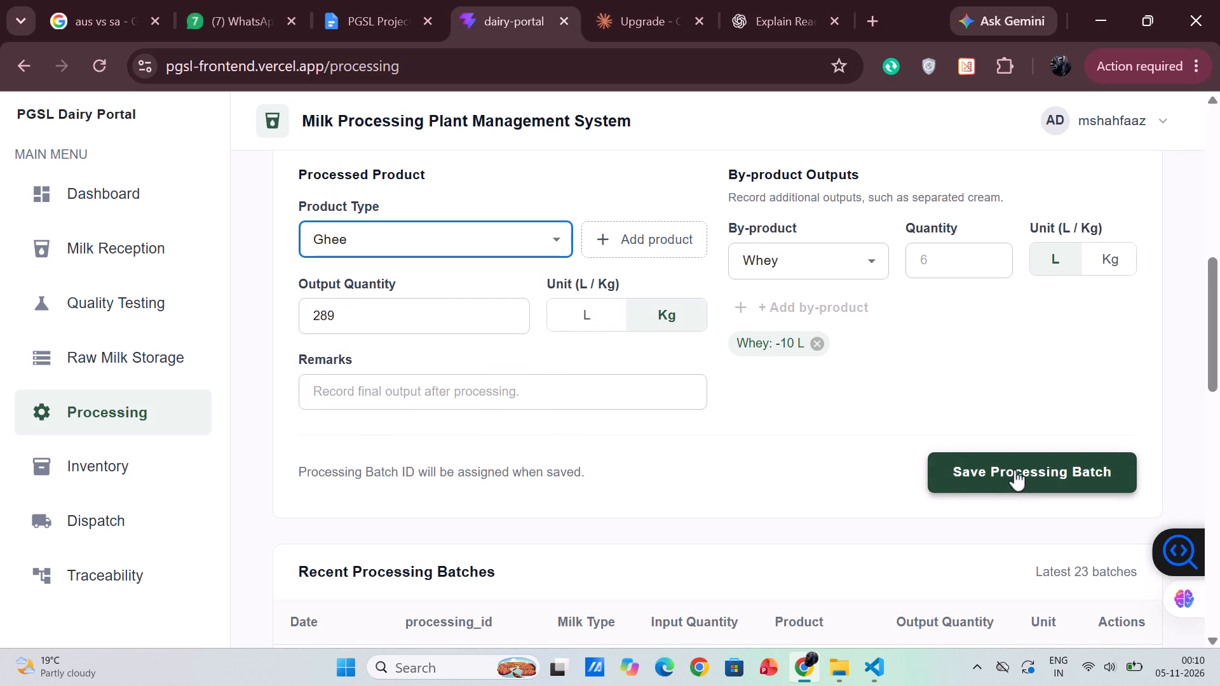
left_click(1014, 469)
Examine the reset form and the recent processing batches for the newly saved Ghee batch.
scroll(896, 426, "down", 2)
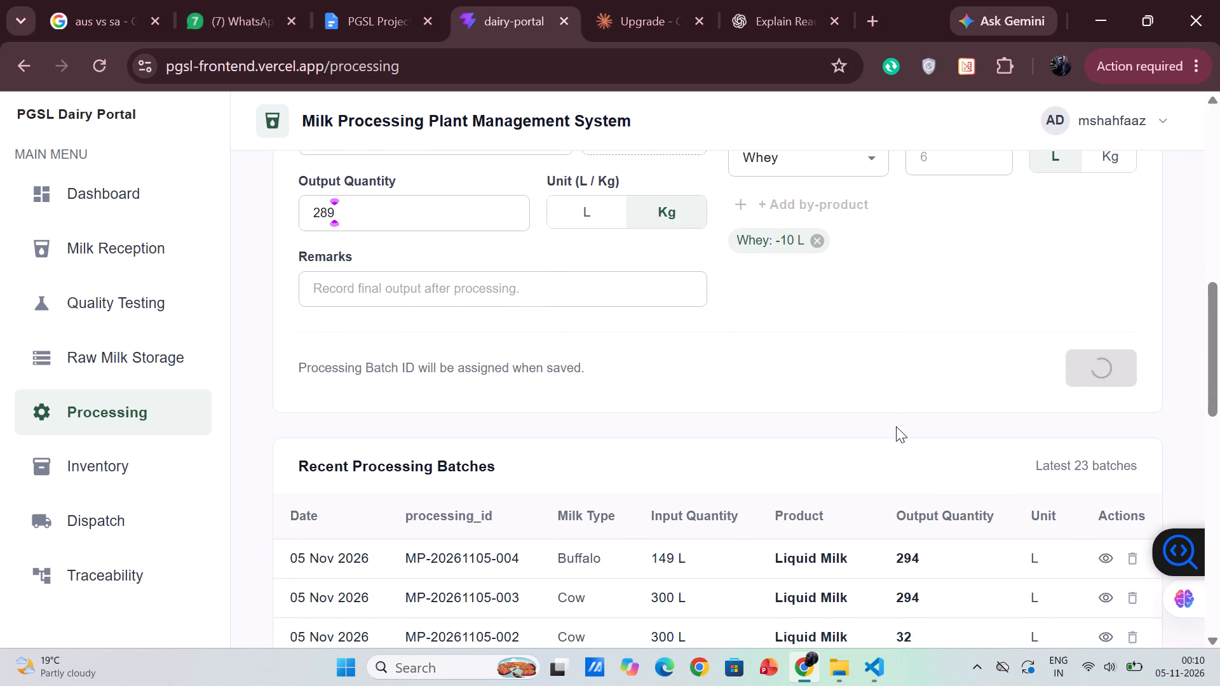
scroll(896, 426, "up", 4)
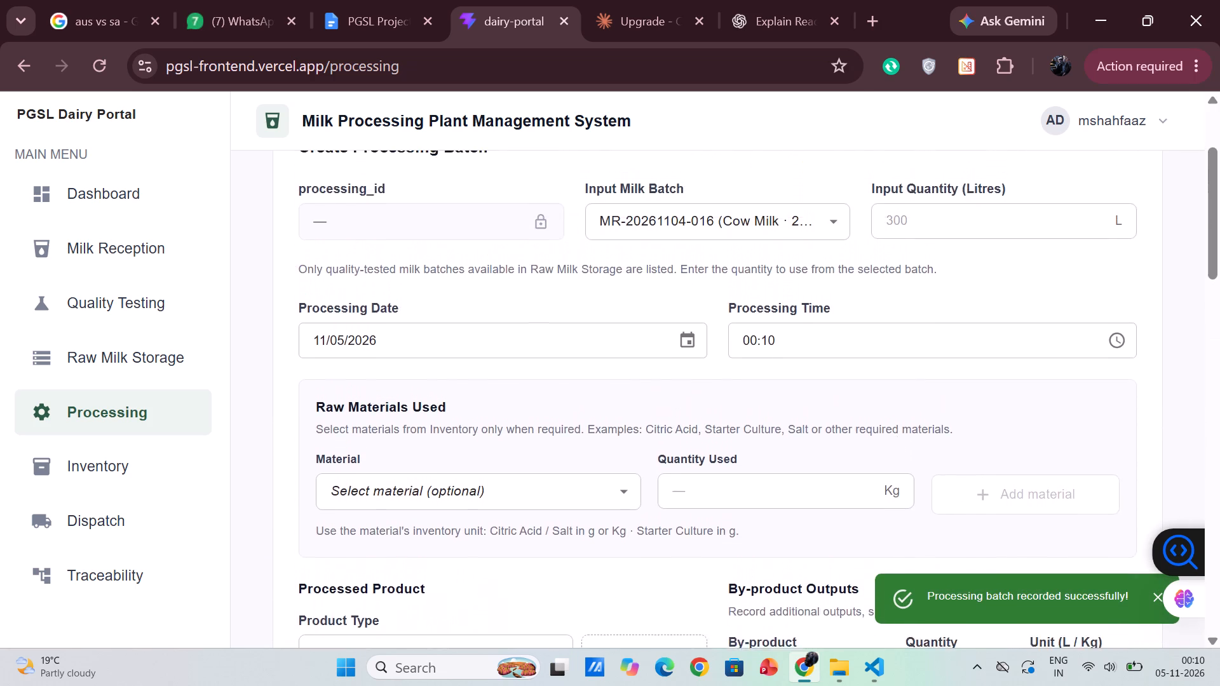
scroll(896, 426, "down", 6)
scroll(896, 426, "up", 5)
scroll(896, 426, "down", 2)
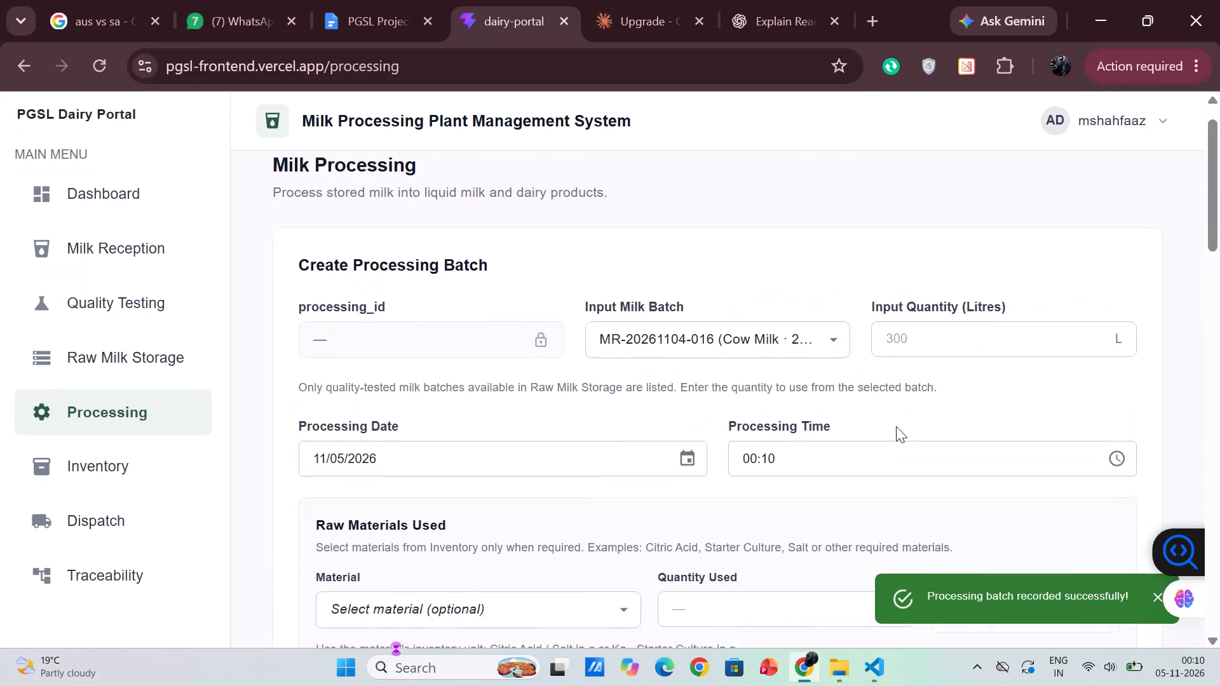
scroll(896, 426, "down", 2)
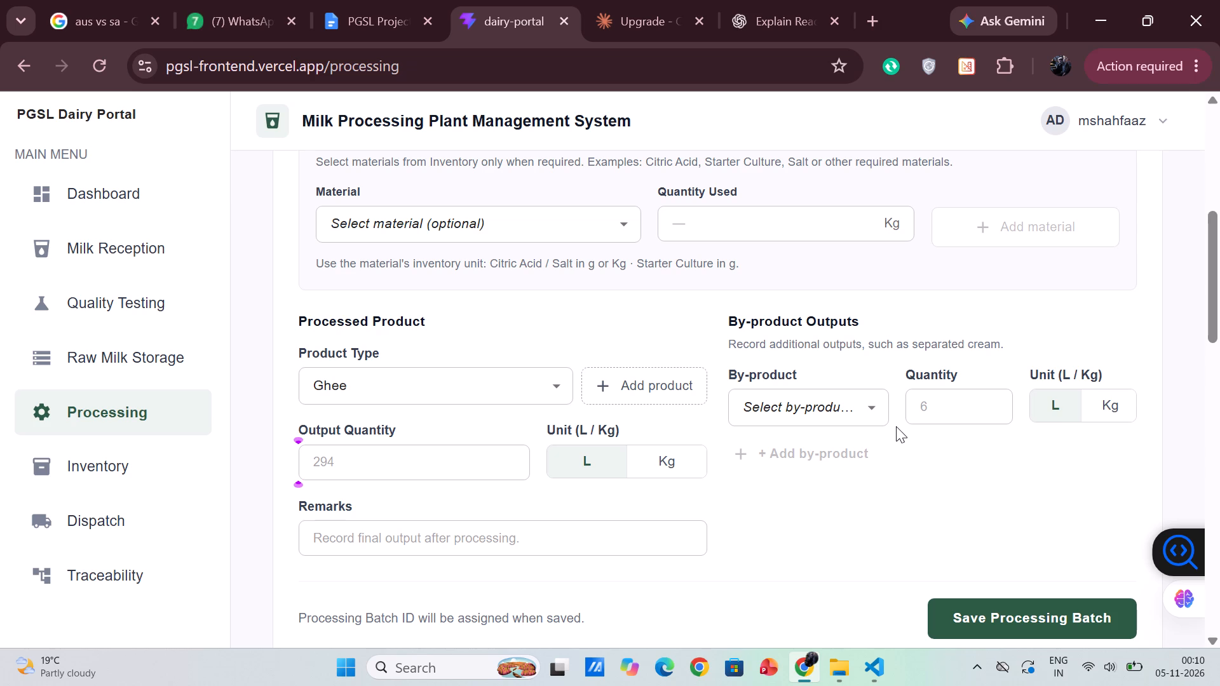
scroll(896, 426, "down", 7)
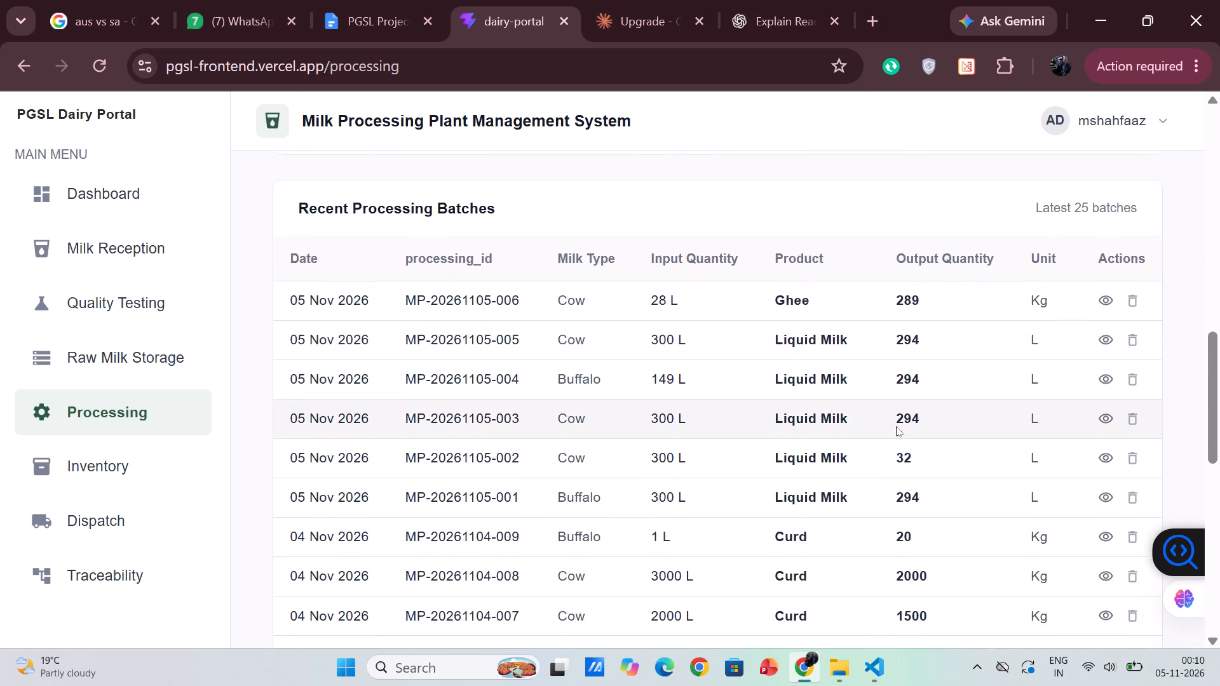
scroll(896, 426, "up", 1)
left_click(896, 426)
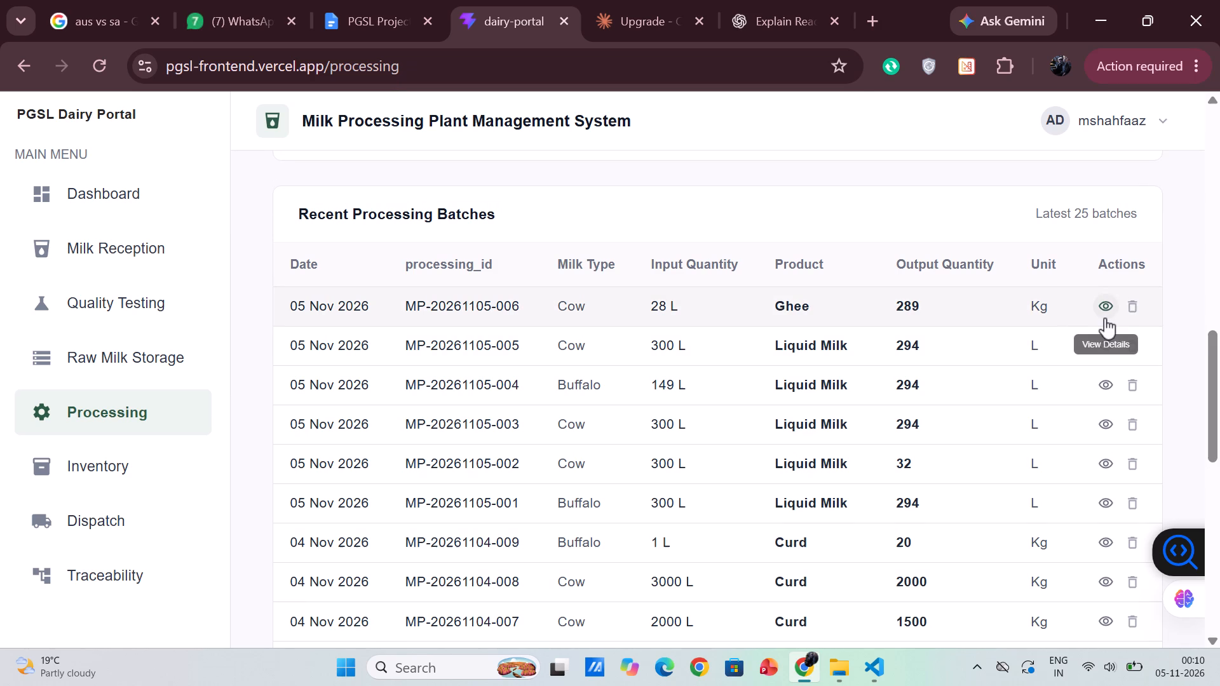
Review the new Ghee batch's full details, including its raw materials used and by-products, and close them.
scroll(716, 387, "right", 1)
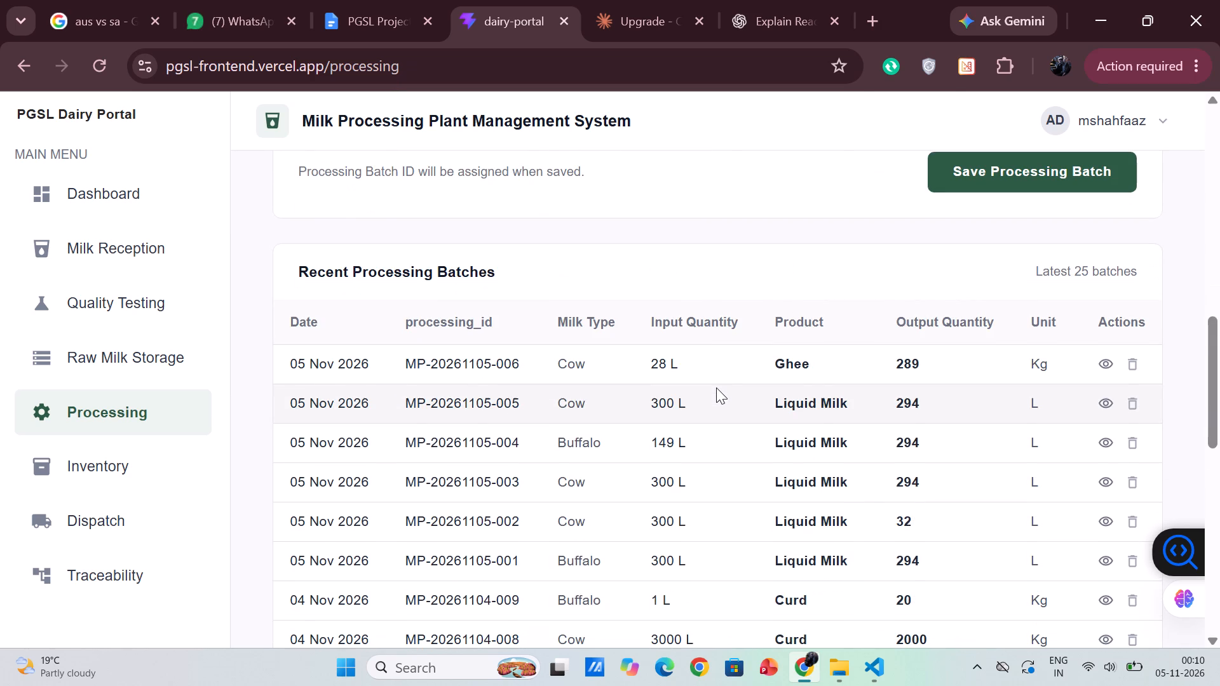
scroll(716, 387, "right", 1)
left_click(1097, 356)
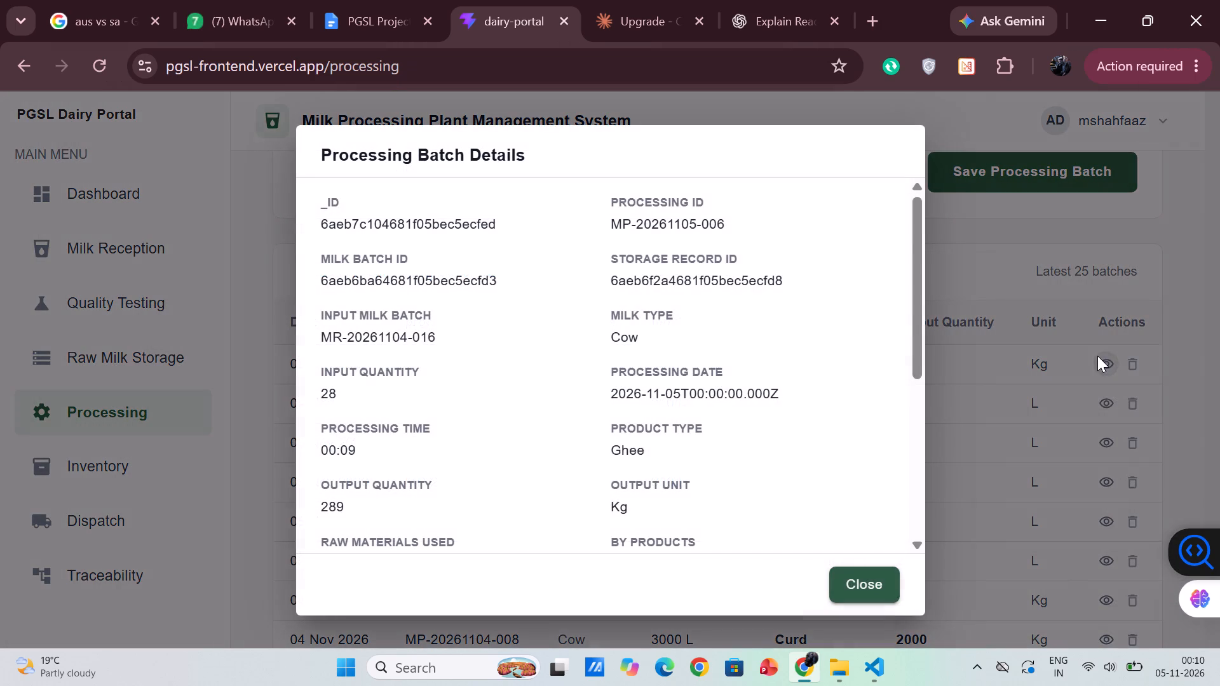
scroll(688, 451, "down", 4)
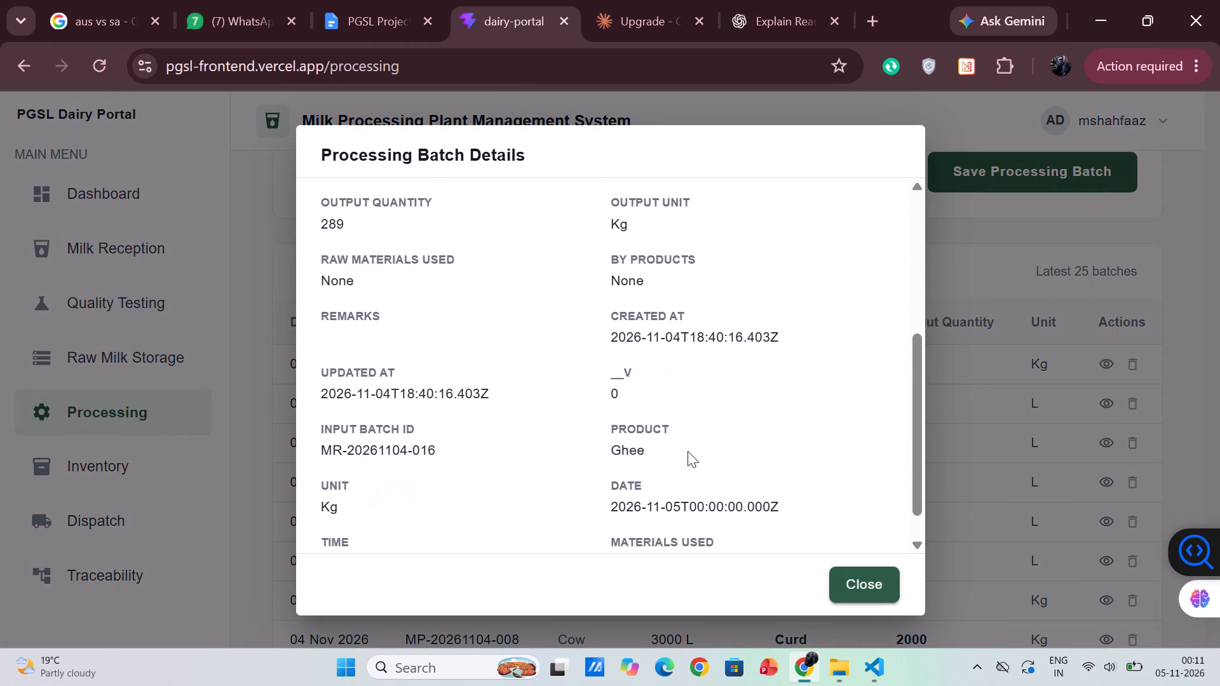
scroll(688, 451, "down", 2)
scroll(688, 451, "up", 3)
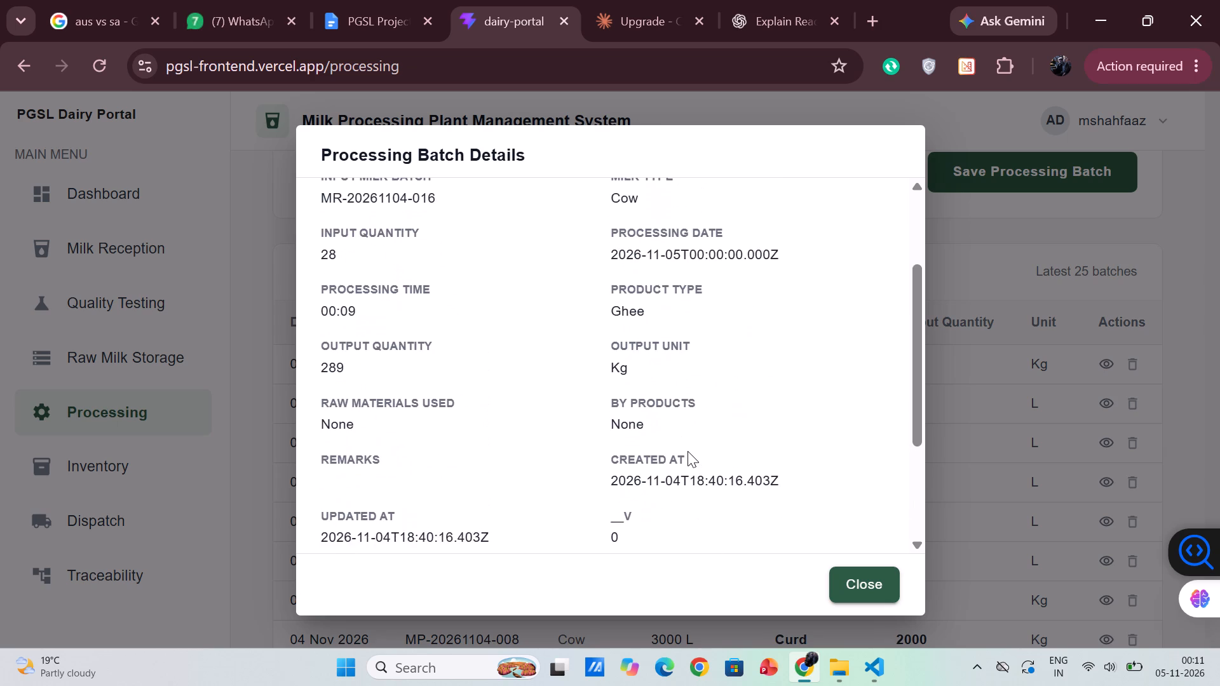
scroll(688, 451, "up", 2)
left_click(867, 582)
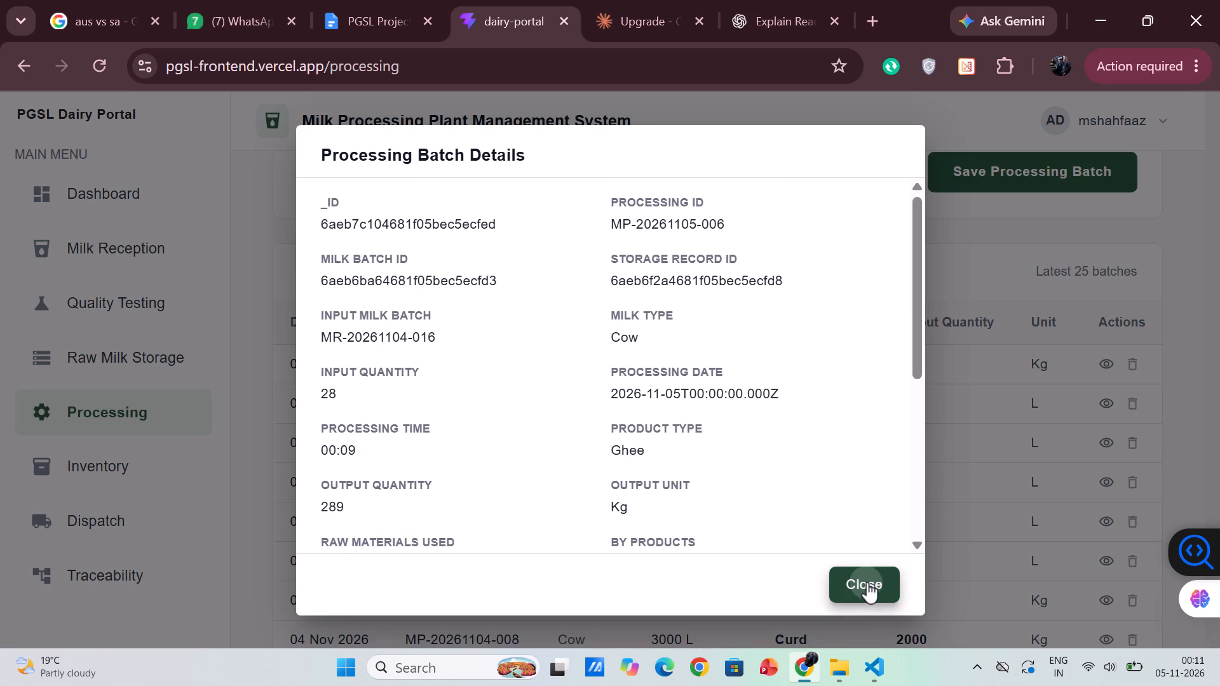
scroll(867, 582, "up", 5)
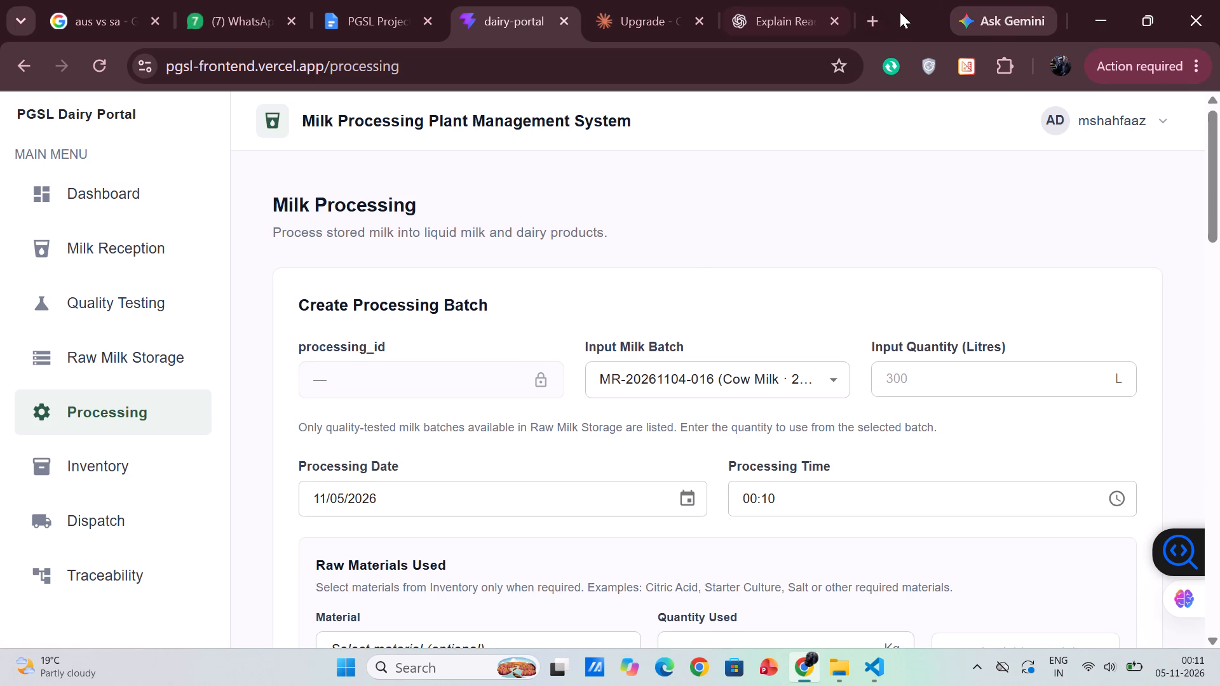
Switch to the iitrpr.ac.in Chrome profile, search Google for figma, and open the Figma website.
left_click(879, 11)
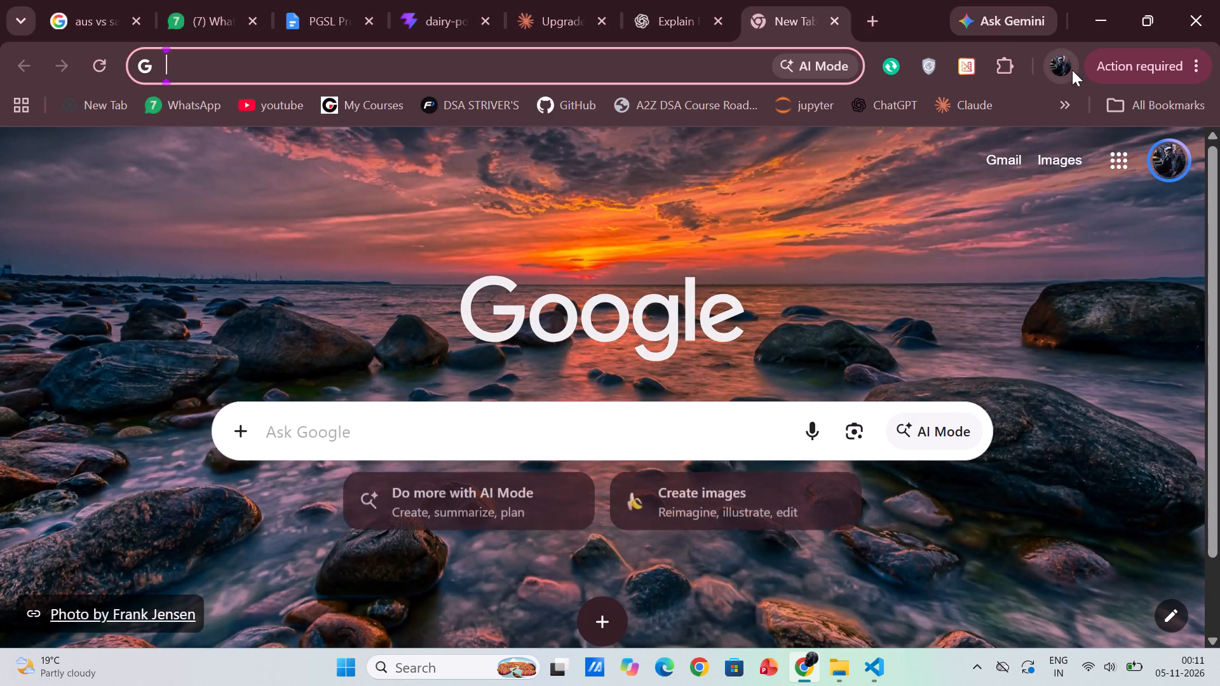
left_click(1072, 70)
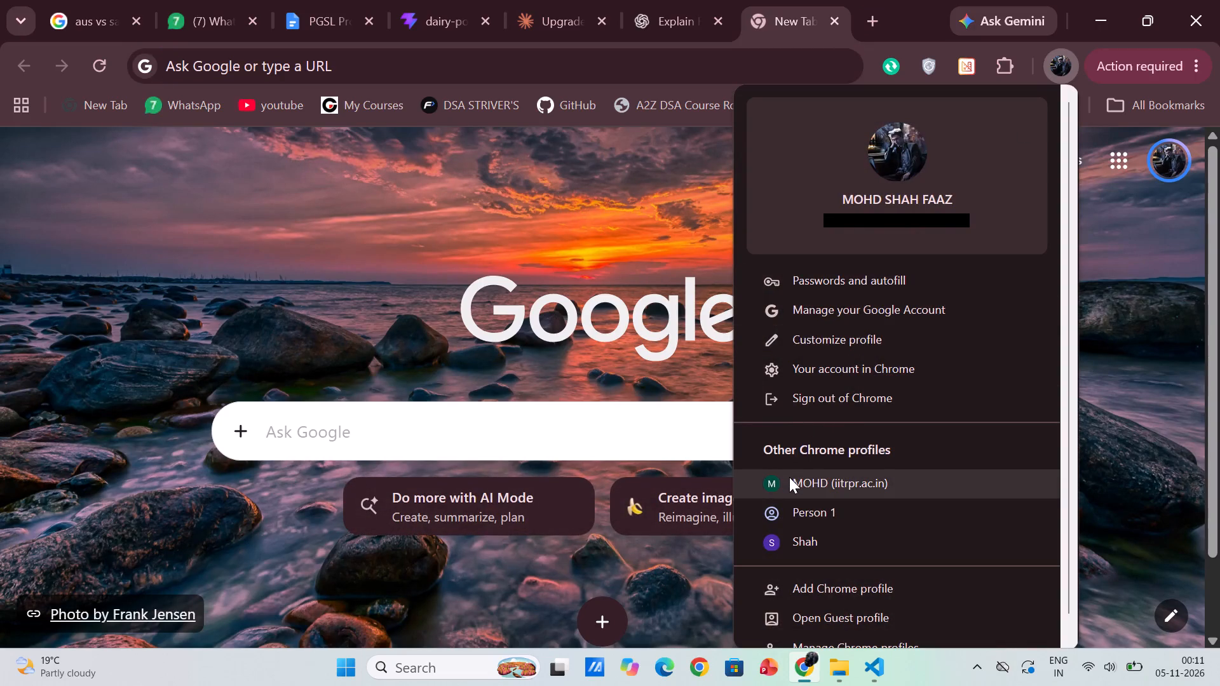
left_click(789, 477)
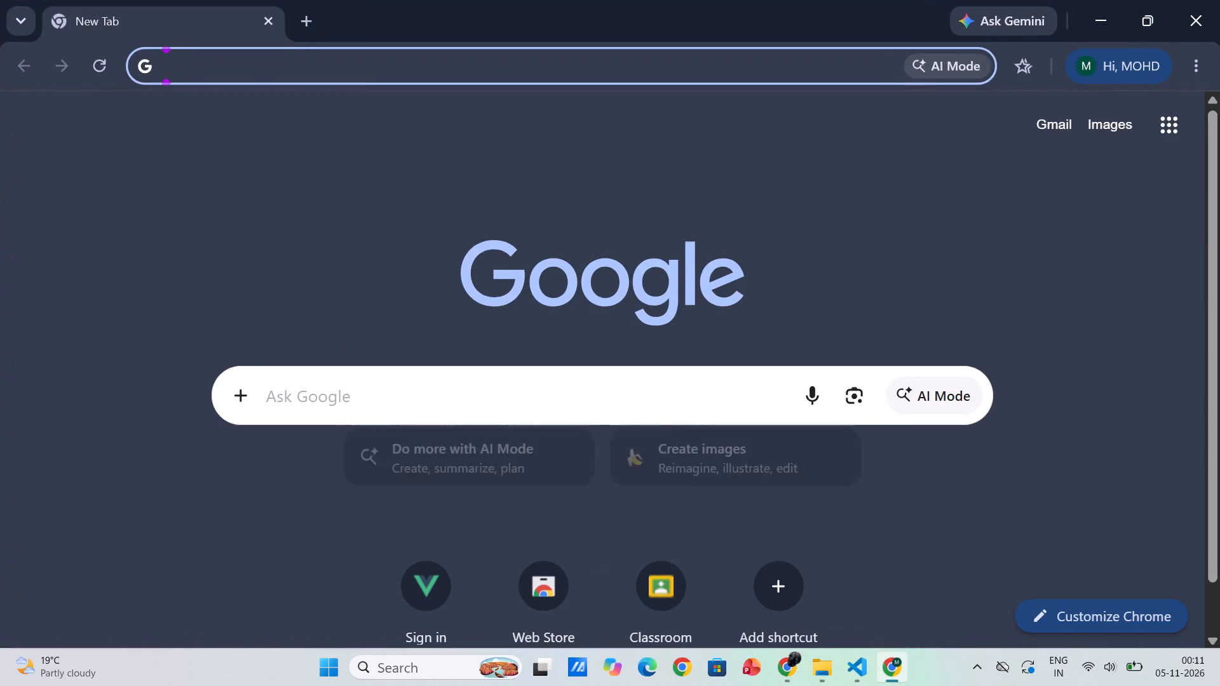
left_click(352, 401)
scroll(335, 492, "down", 2)
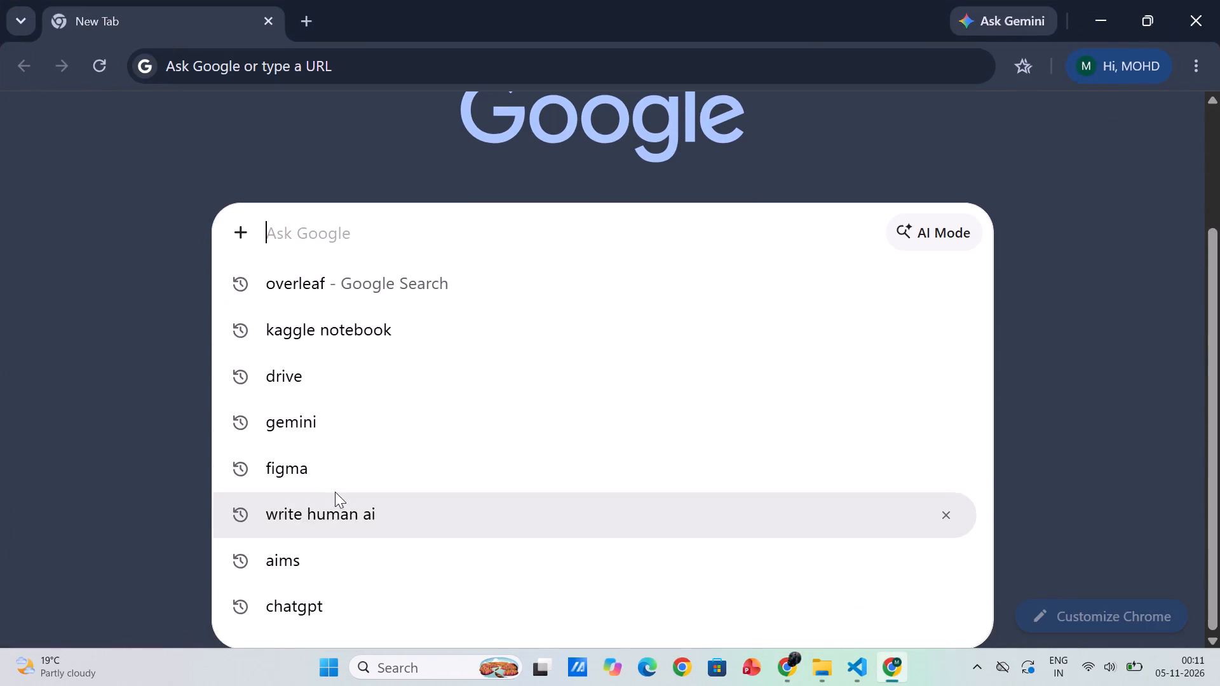
left_click(292, 455)
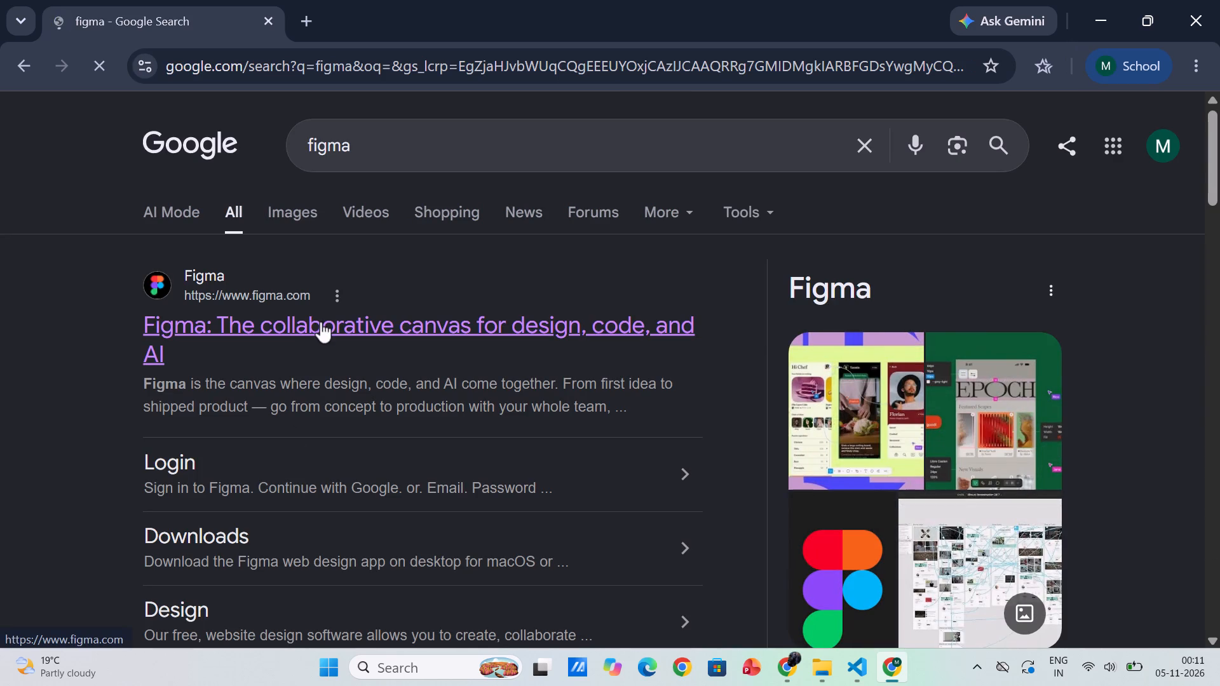
left_click(320, 321)
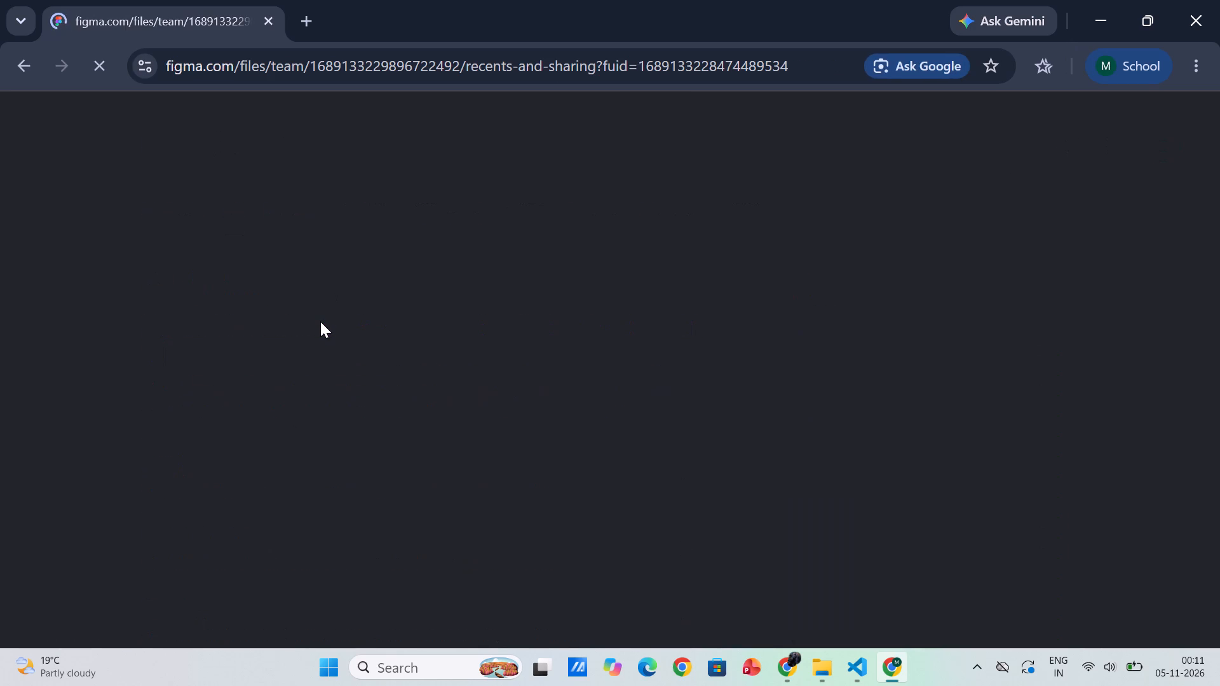
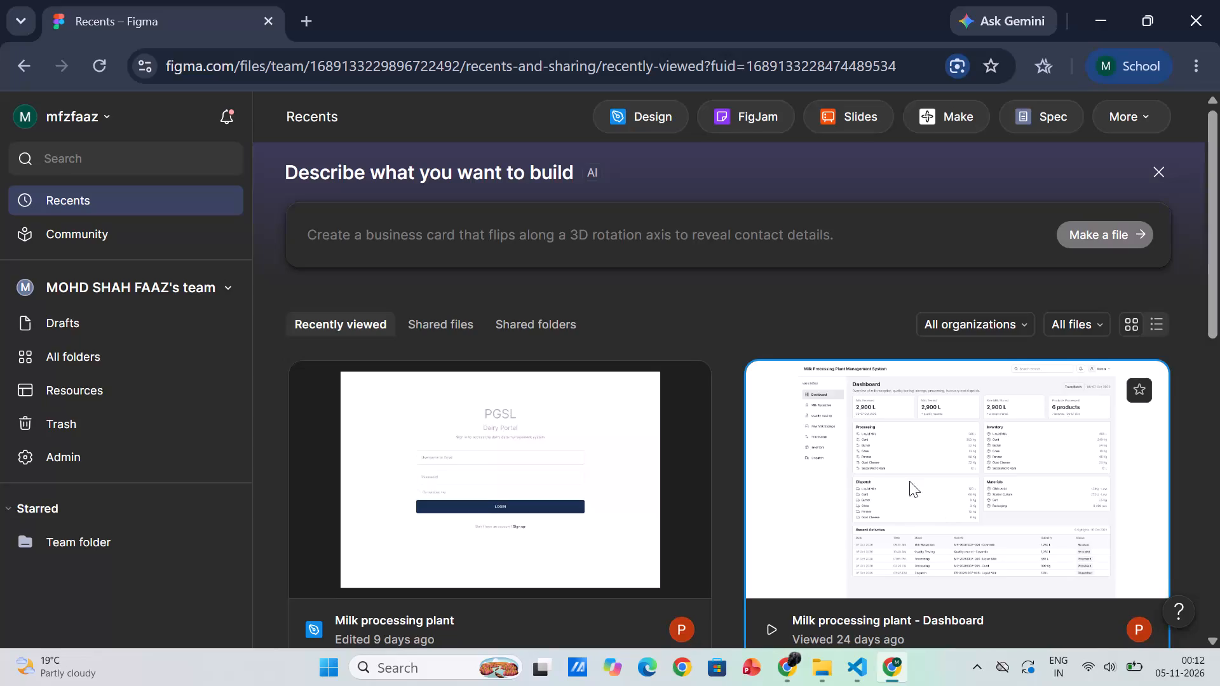
Open the "Milk processing plant - Dashboard" prototype, look through the dashboard down to Recent Activities, and return to the recent files.
double_click(865, 442)
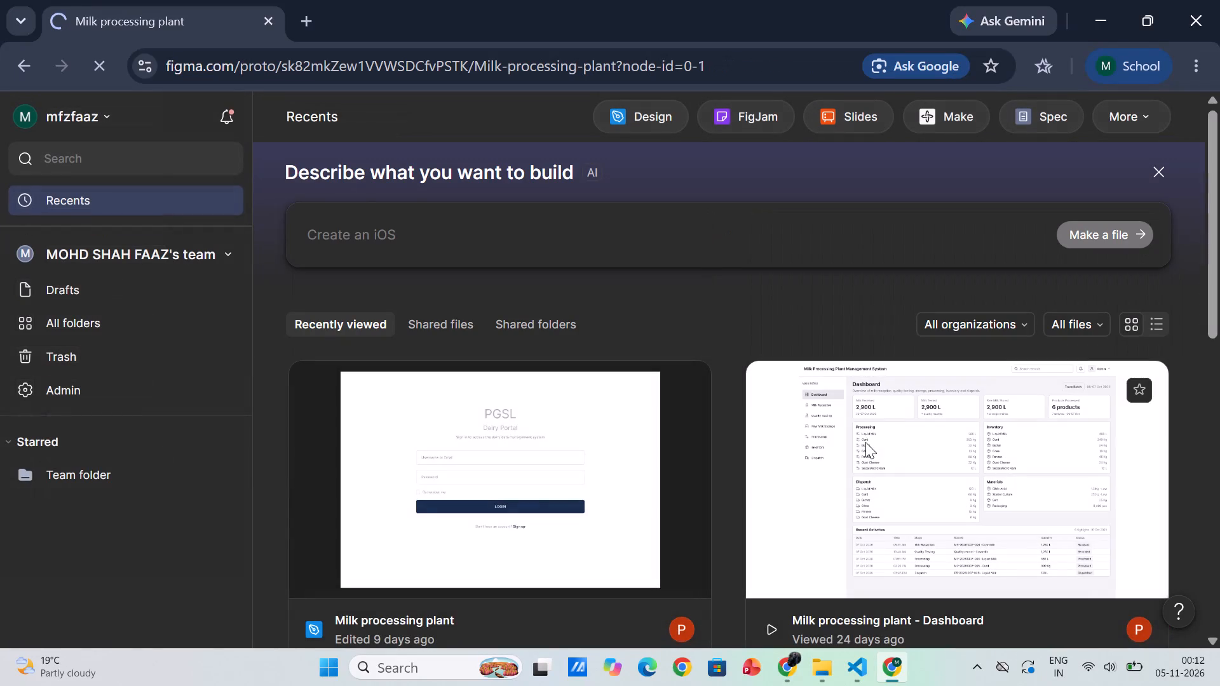
scroll(799, 585, "down", 3)
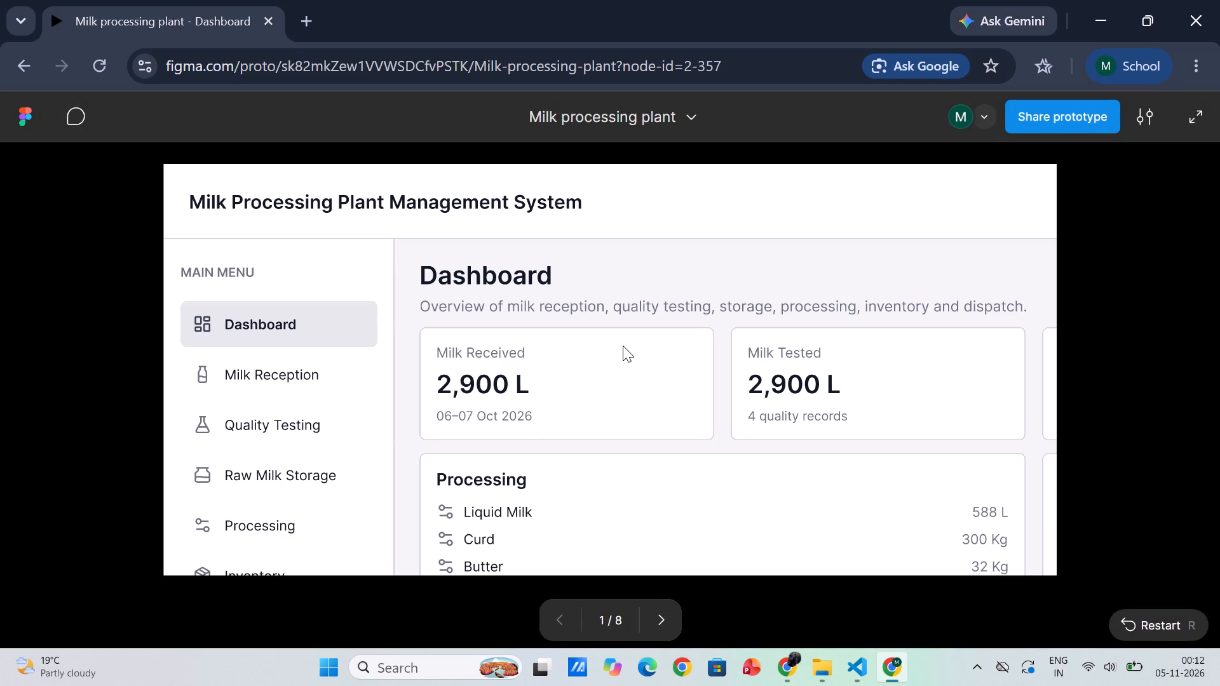
scroll(456, 29, "down", 1)
scroll(506, 316, "down", 2)
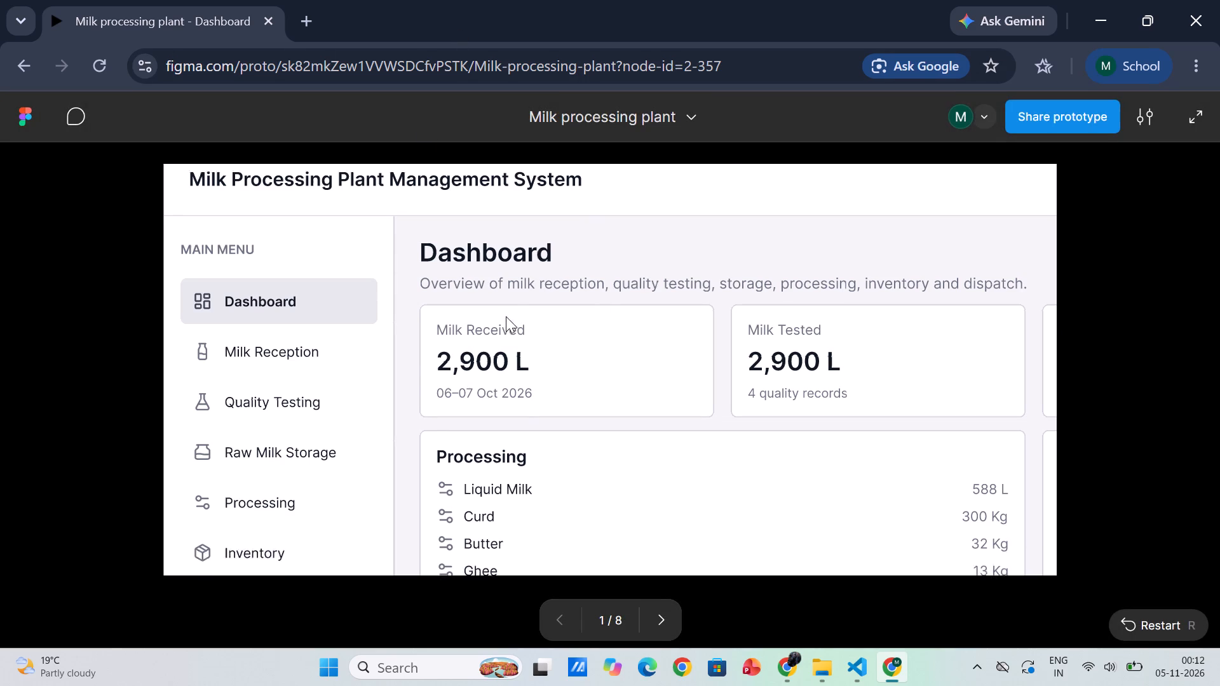
scroll(506, 316, "down", 4)
scroll(506, 316, "left", 1)
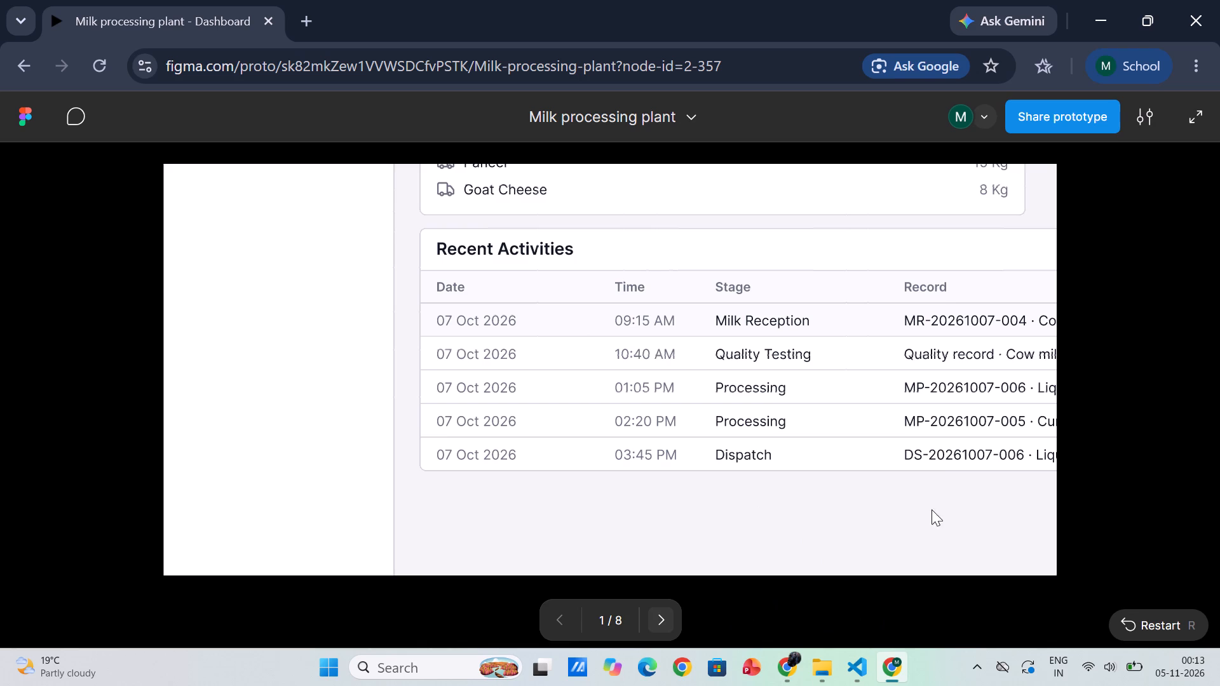
left_click(32, 64)
left_click(20, 46)
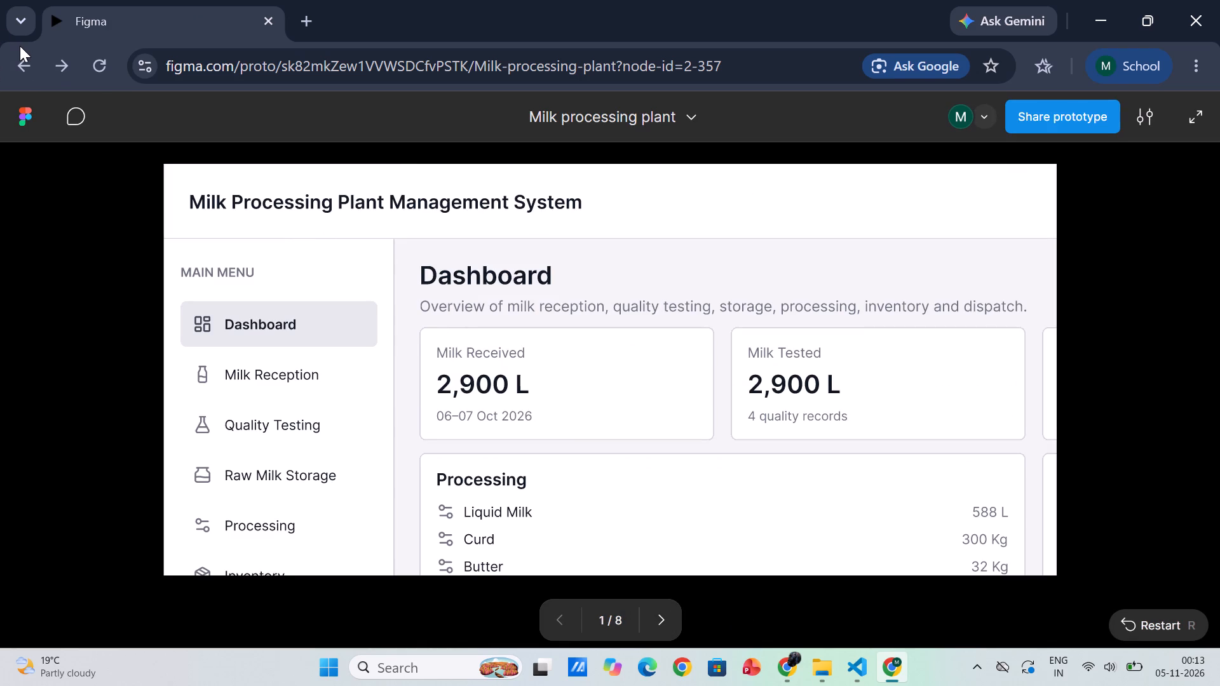
left_click(17, 64)
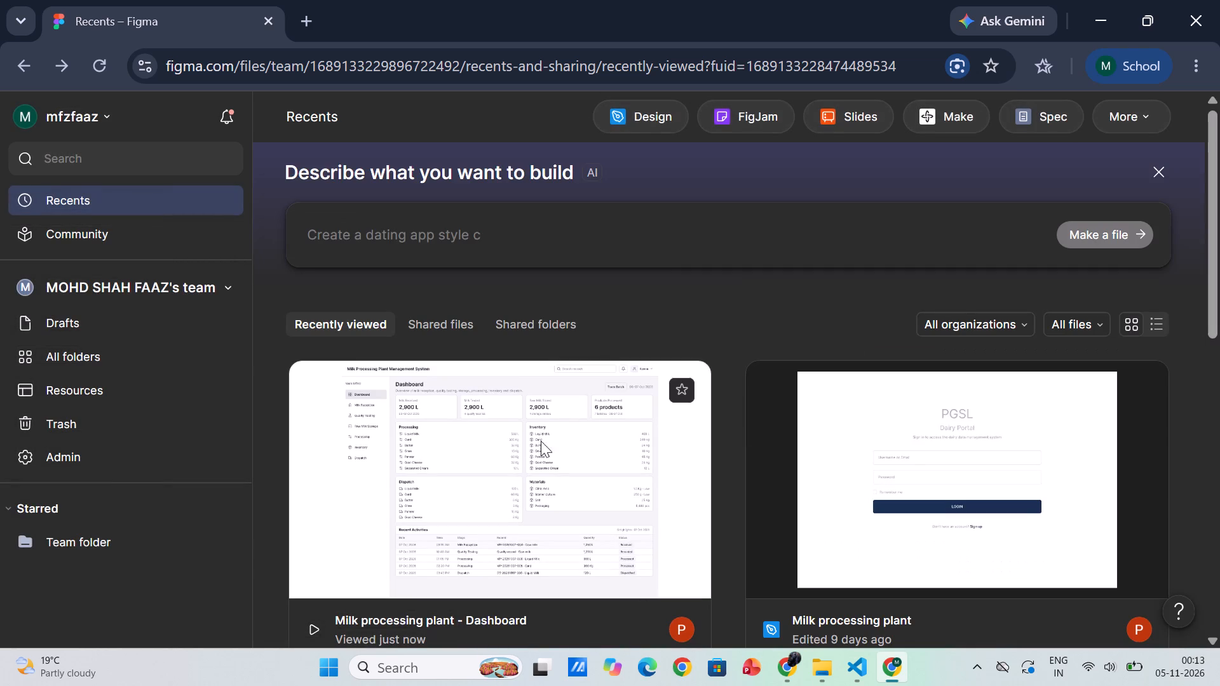
Reopen the "Milk processing plant - Dashboard" prototype from the recently viewed files.
left_click(508, 446)
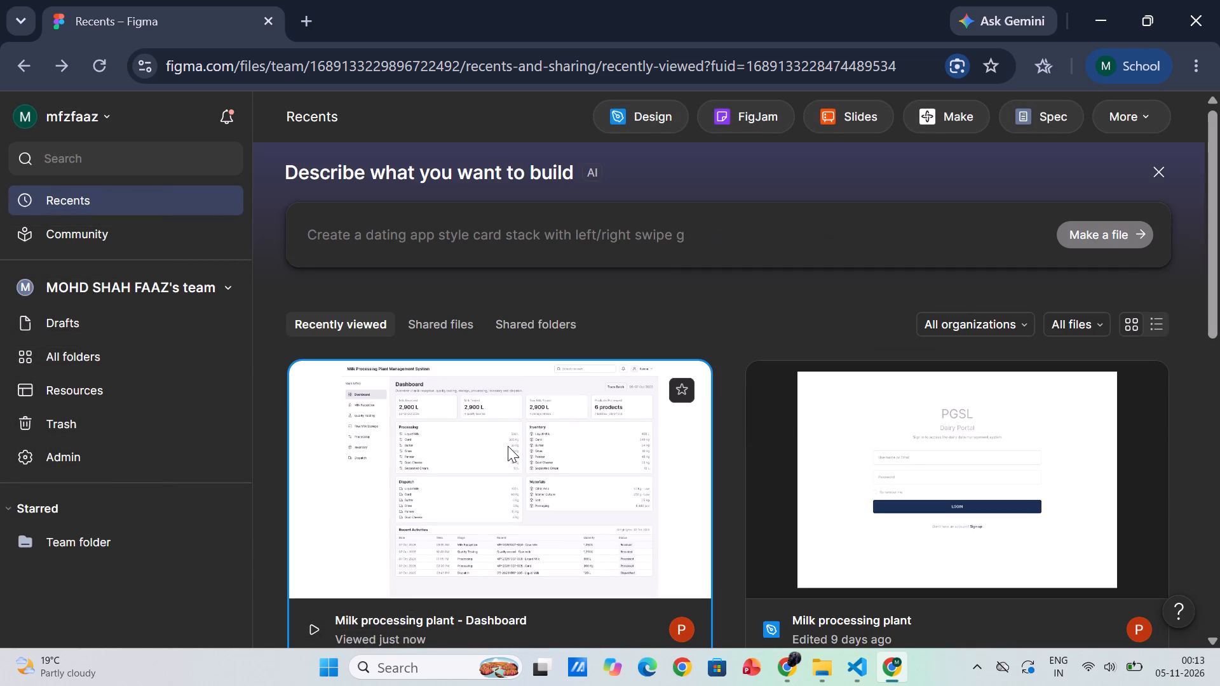
left_click(508, 446)
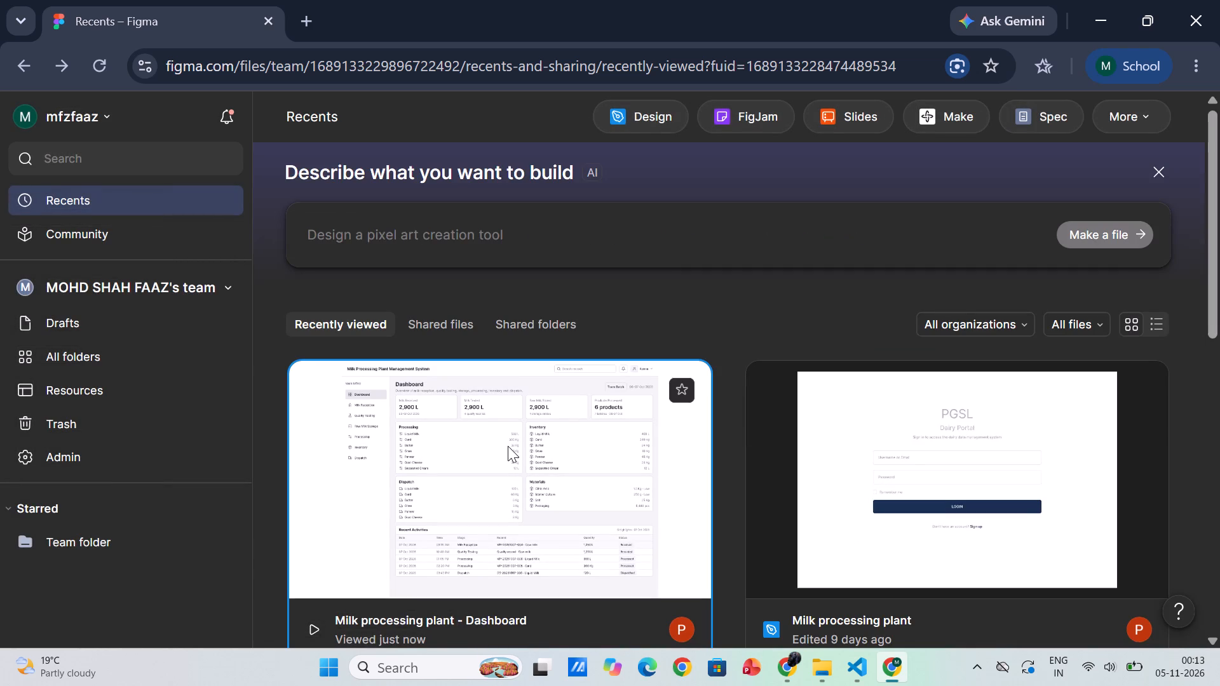
left_click(515, 481)
left_click(515, 481)
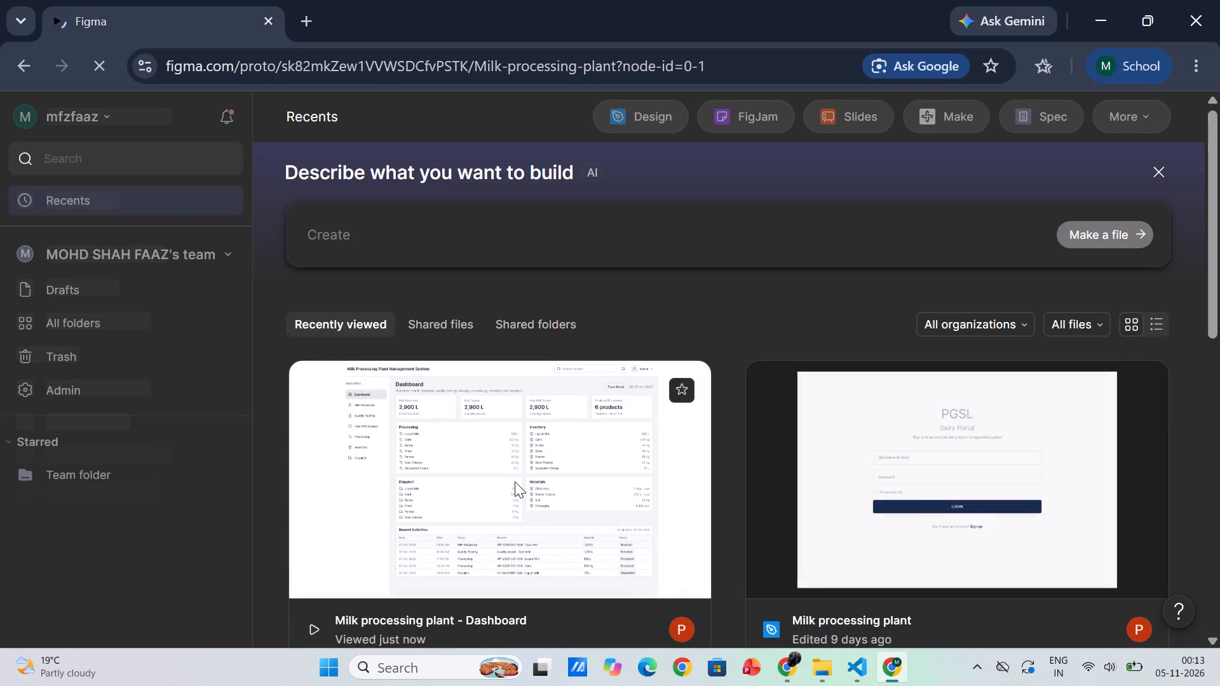
scroll(504, 412, "down", 2)
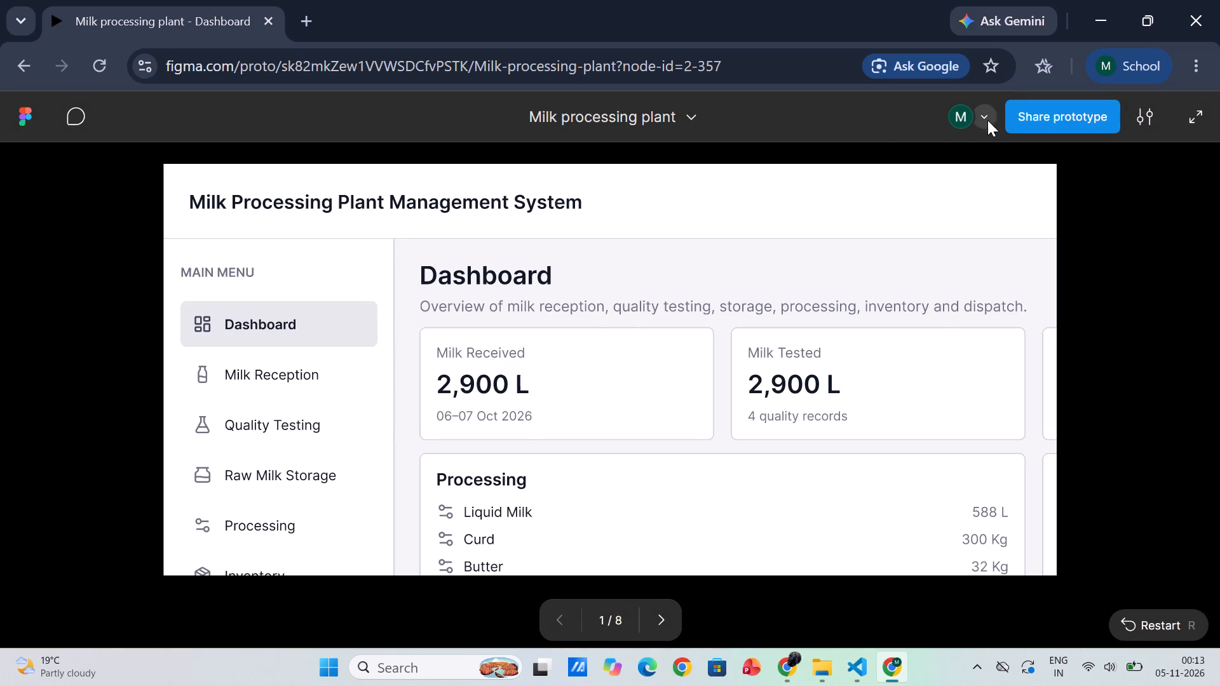
left_click(1140, 610)
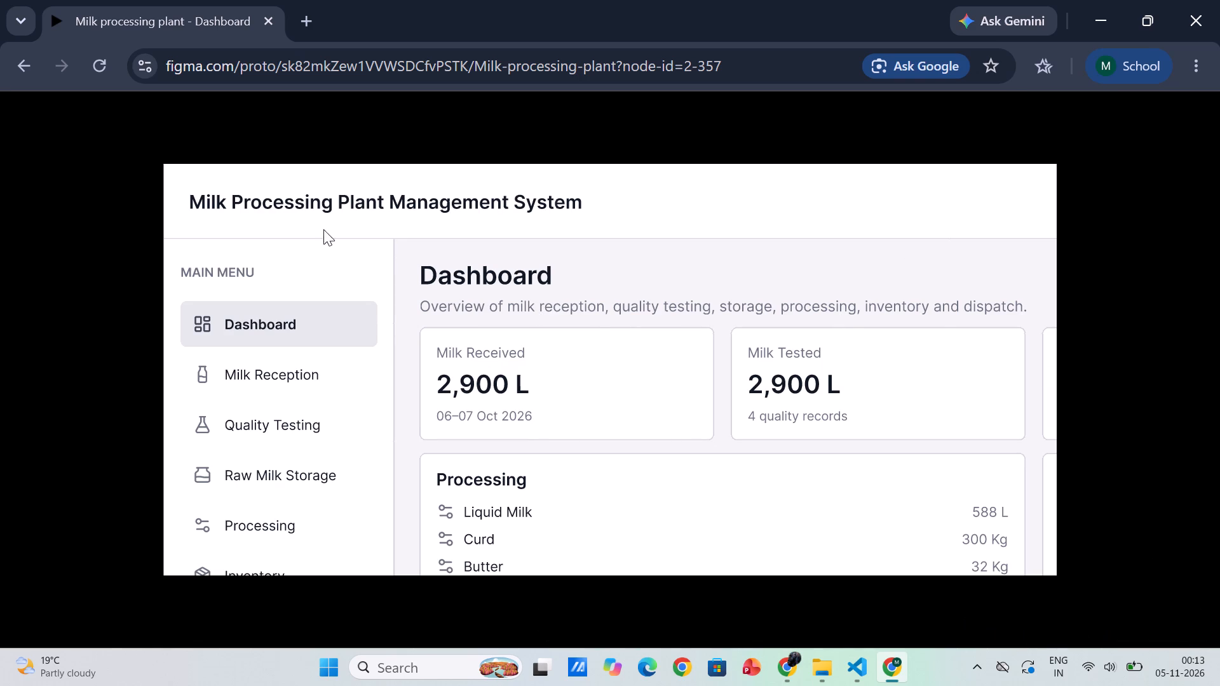
Examine the prototype dashboard's summary cards and its Processing and Inventory product lists.
scroll(508, 497, "down", 4)
scroll(508, 497, "left", 2)
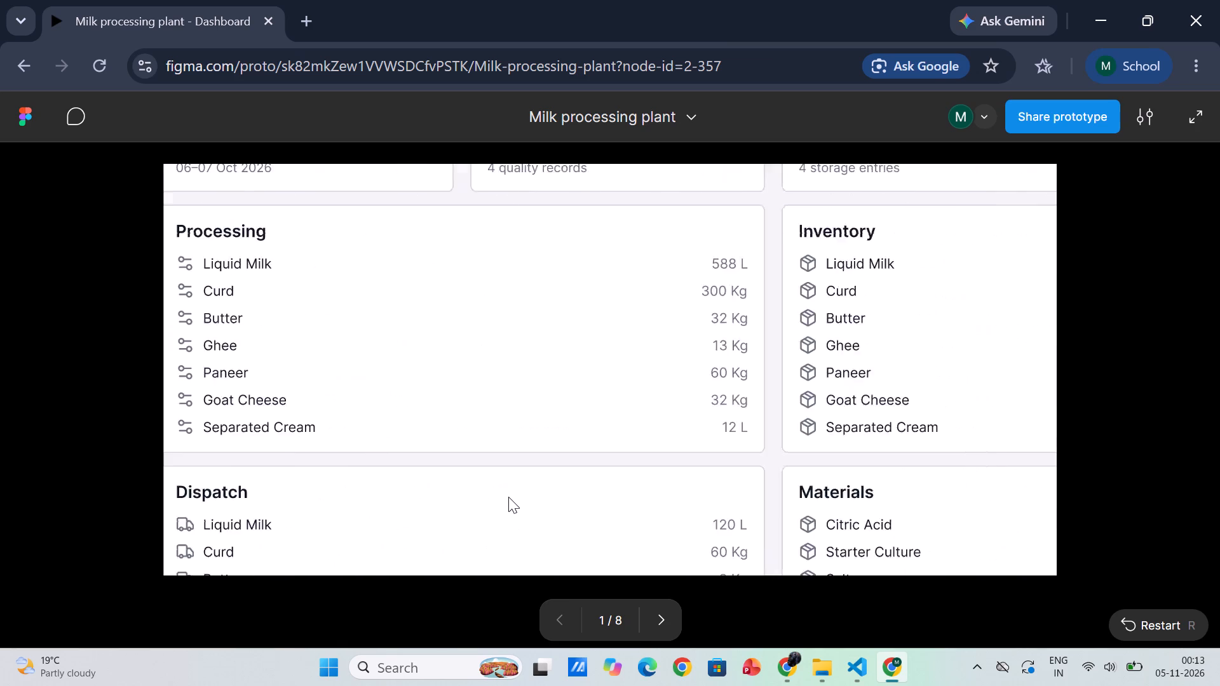
scroll(508, 497, "left", 3)
scroll(508, 497, "right", 5)
scroll(508, 497, "left", 6)
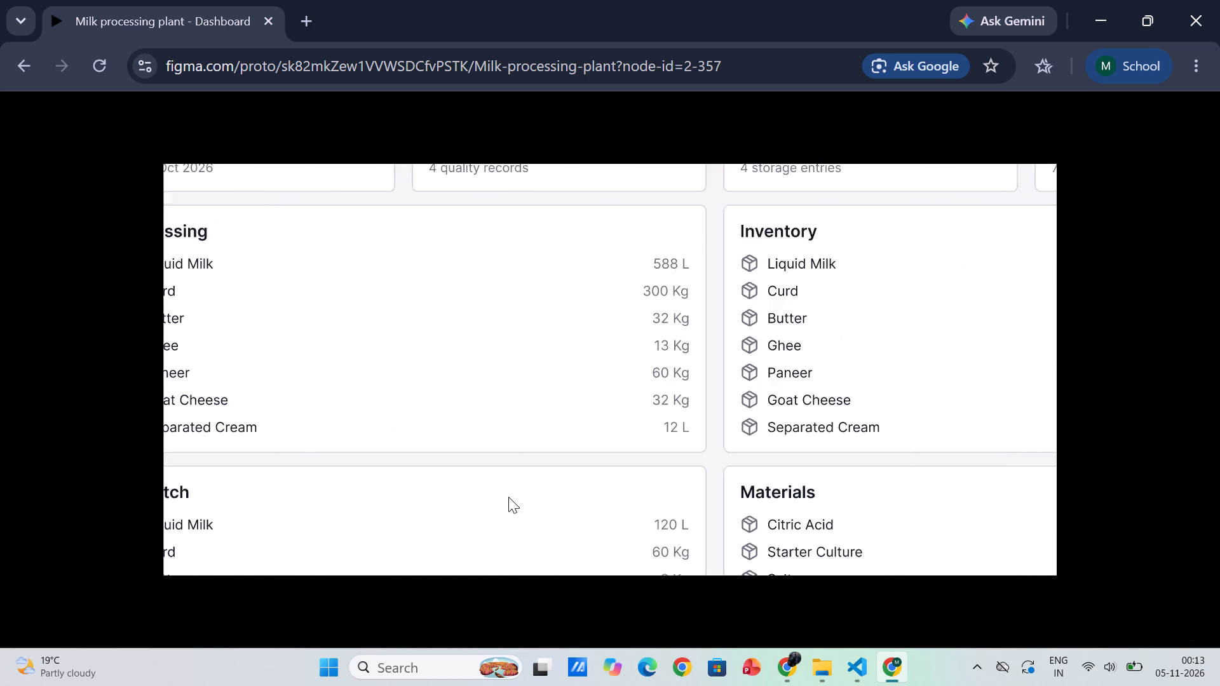
scroll(508, 497, "left", 2)
scroll(508, 497, "right", 5)
scroll(508, 497, "up", 1)
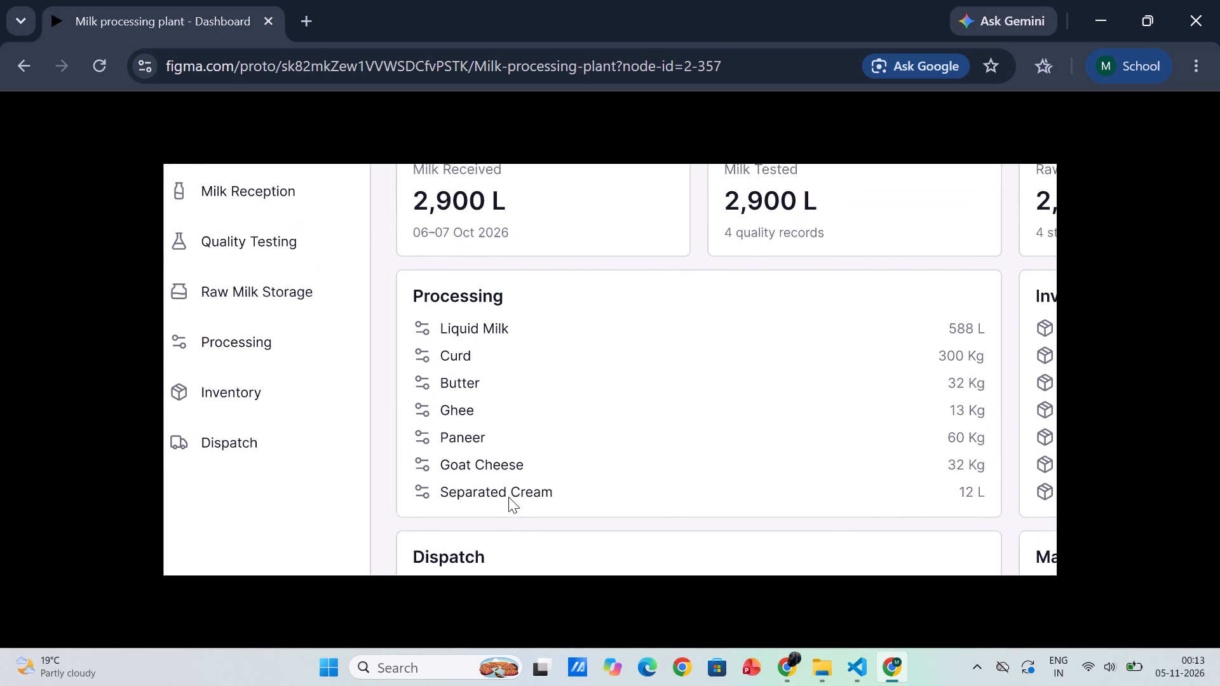
scroll(508, 497, "up", 2)
scroll(508, 497, "left", 1)
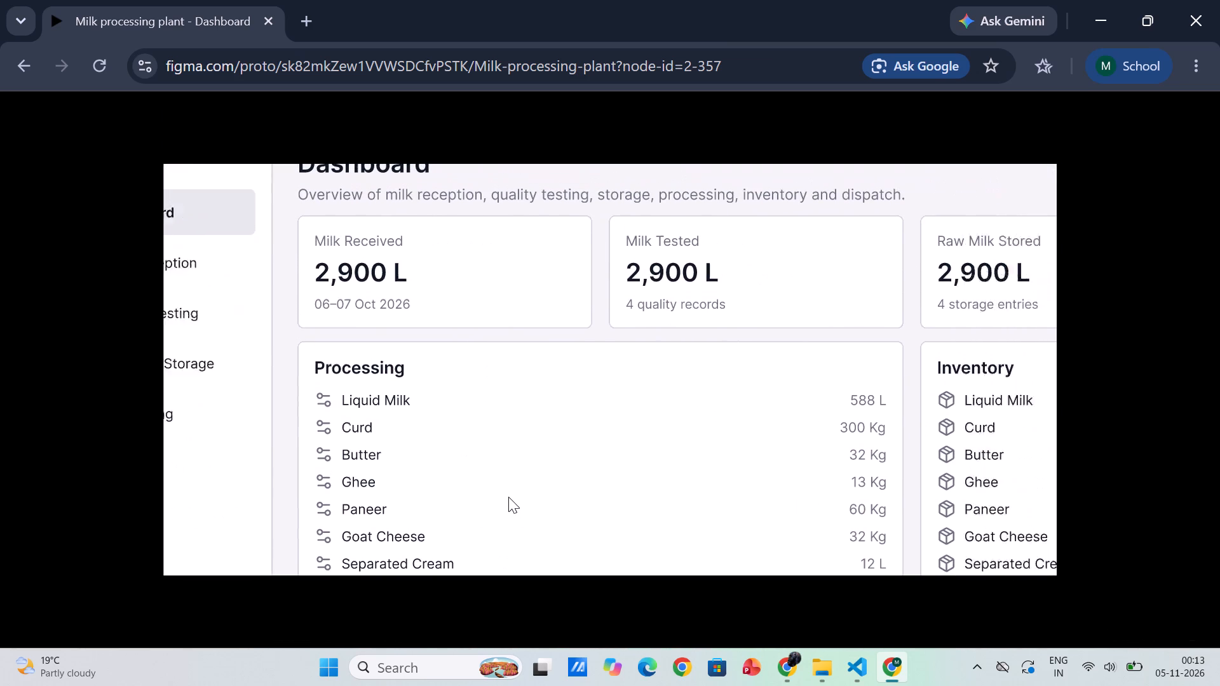
scroll(508, 497, "left", 7)
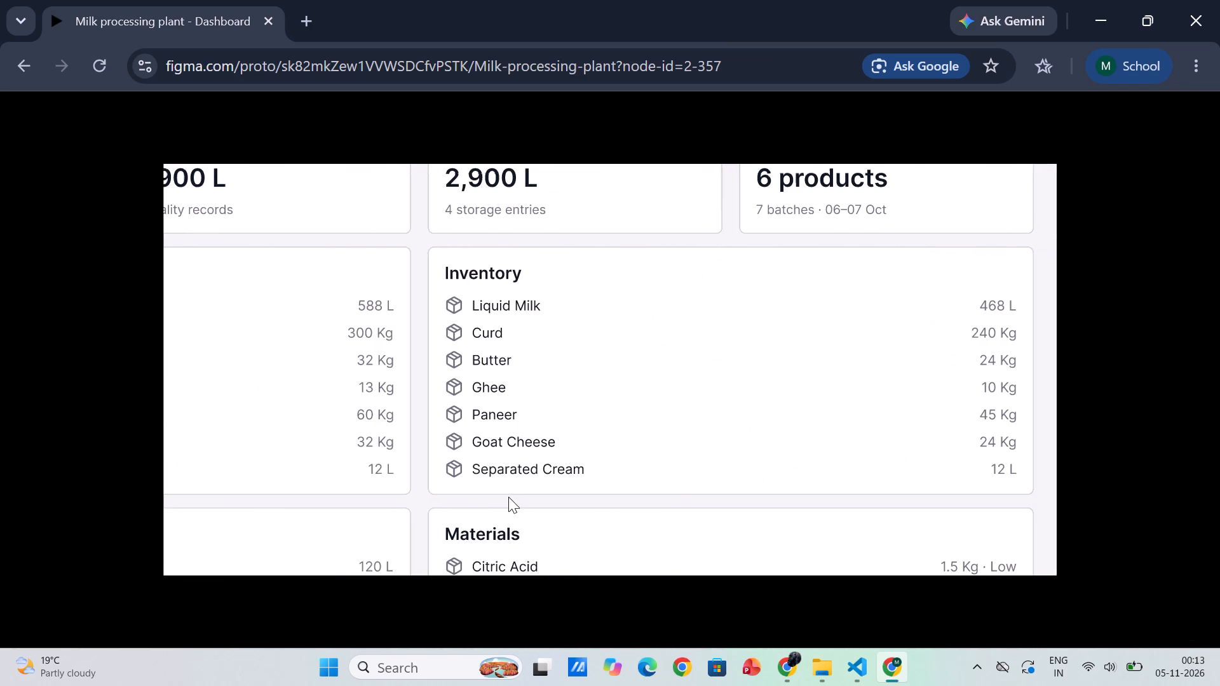
scroll(508, 497, "up", 3)
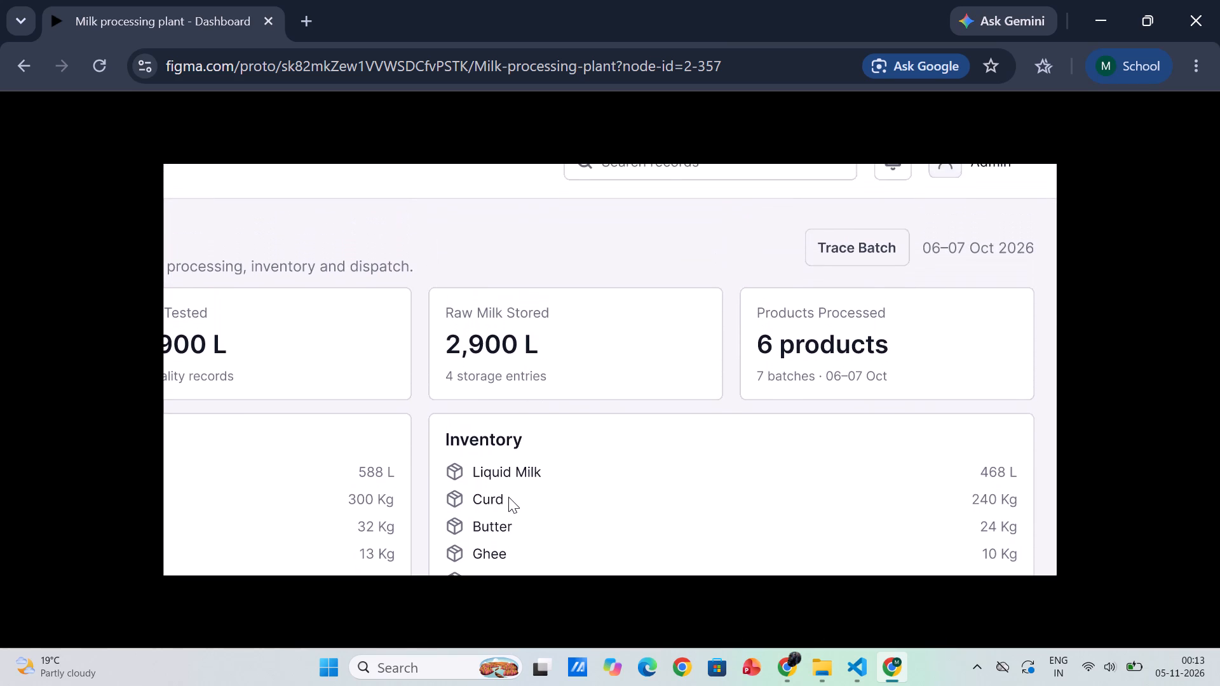
scroll(508, 497, "right", 9)
scroll(508, 497, "left", 4)
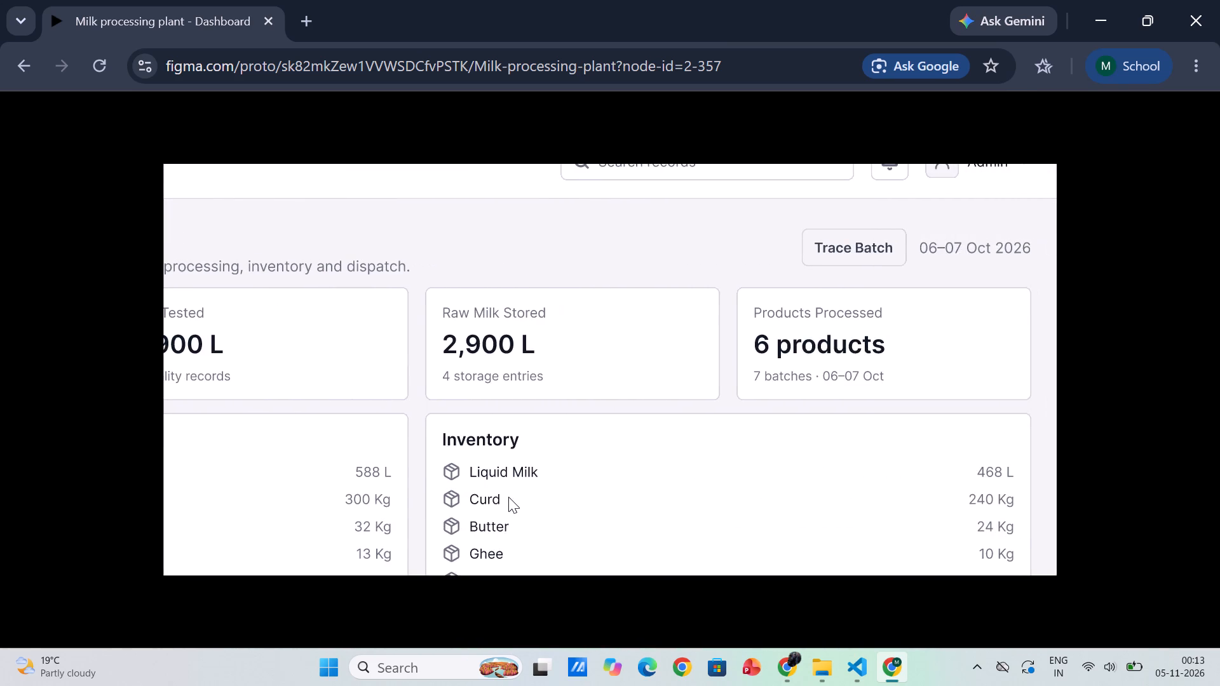
Examine the prototype dashboard's Materials and Dispatch sections and all columns of the Recent Activities table.
scroll(508, 497, "down", 7)
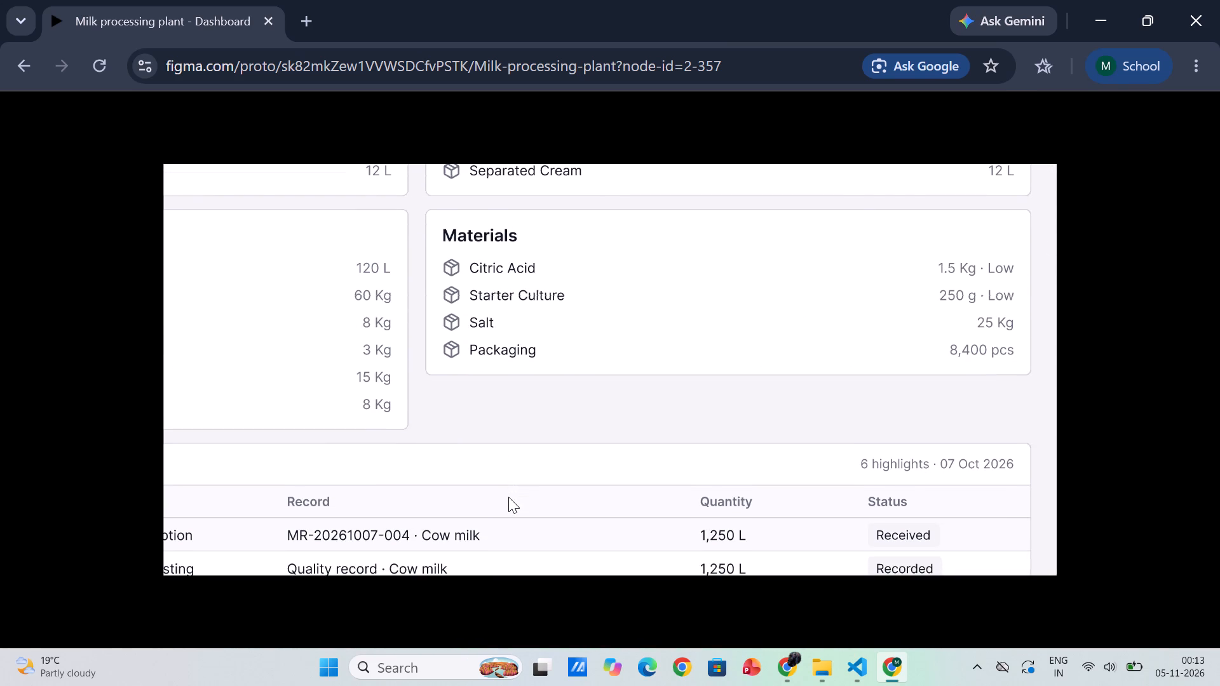
scroll(508, 497, "up", 1)
scroll(508, 497, "right", 2)
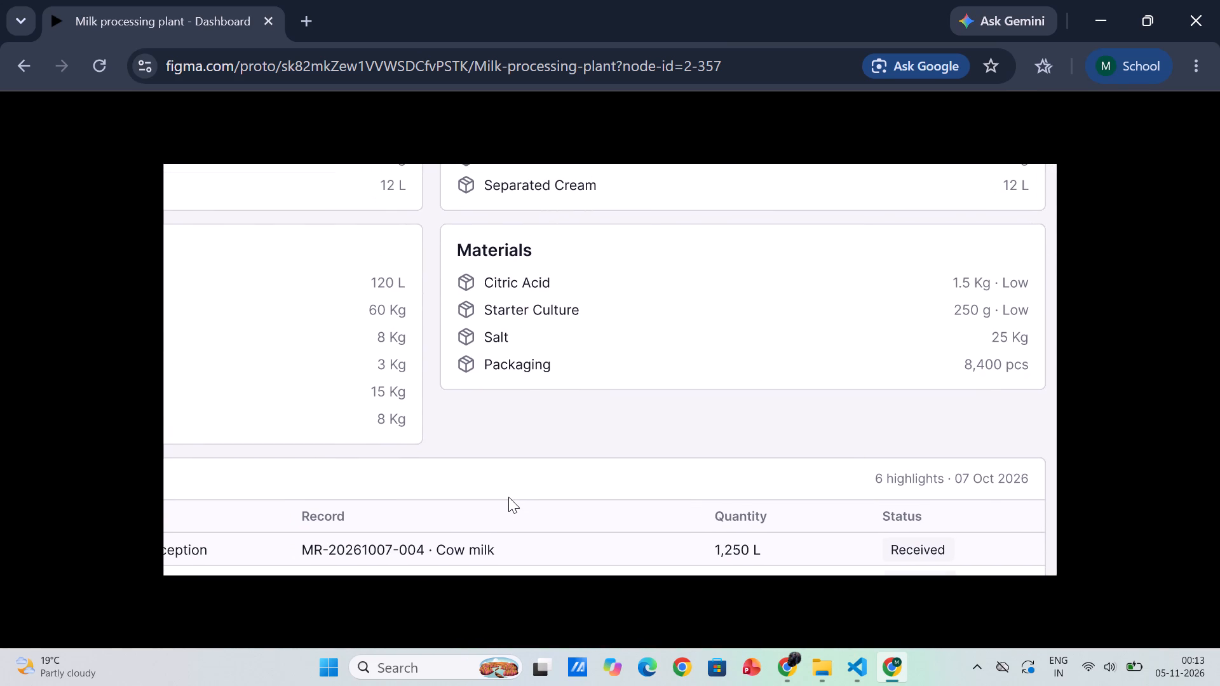
scroll(508, 497, "right", 3)
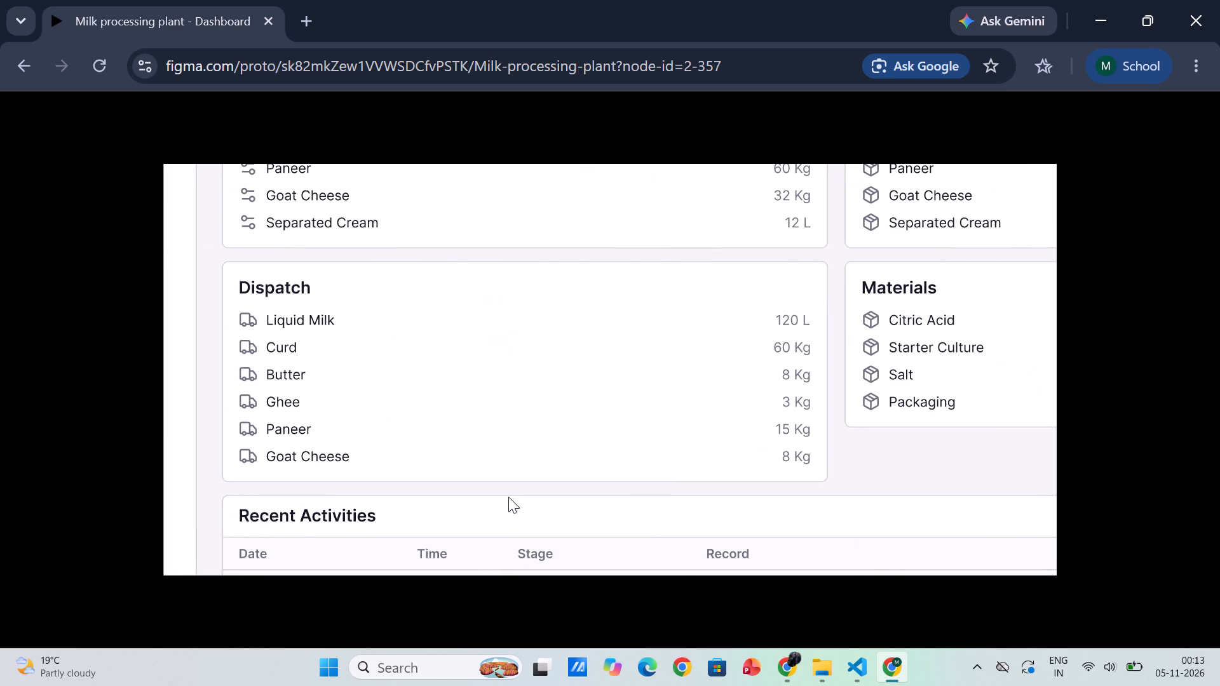
scroll(508, 497, "down", 3)
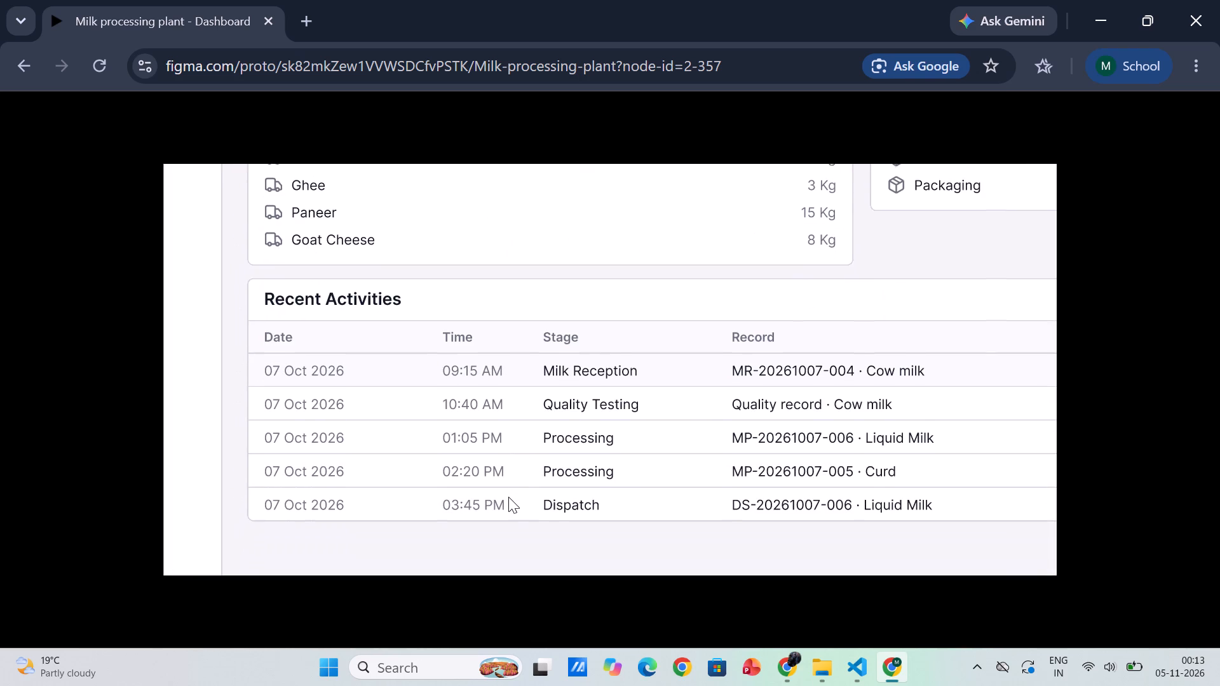
scroll(508, 497, "down", 1)
scroll(508, 497, "left", 5)
scroll(508, 497, "right", 8)
scroll(508, 497, "up", 16)
scroll(508, 497, "left", 5)
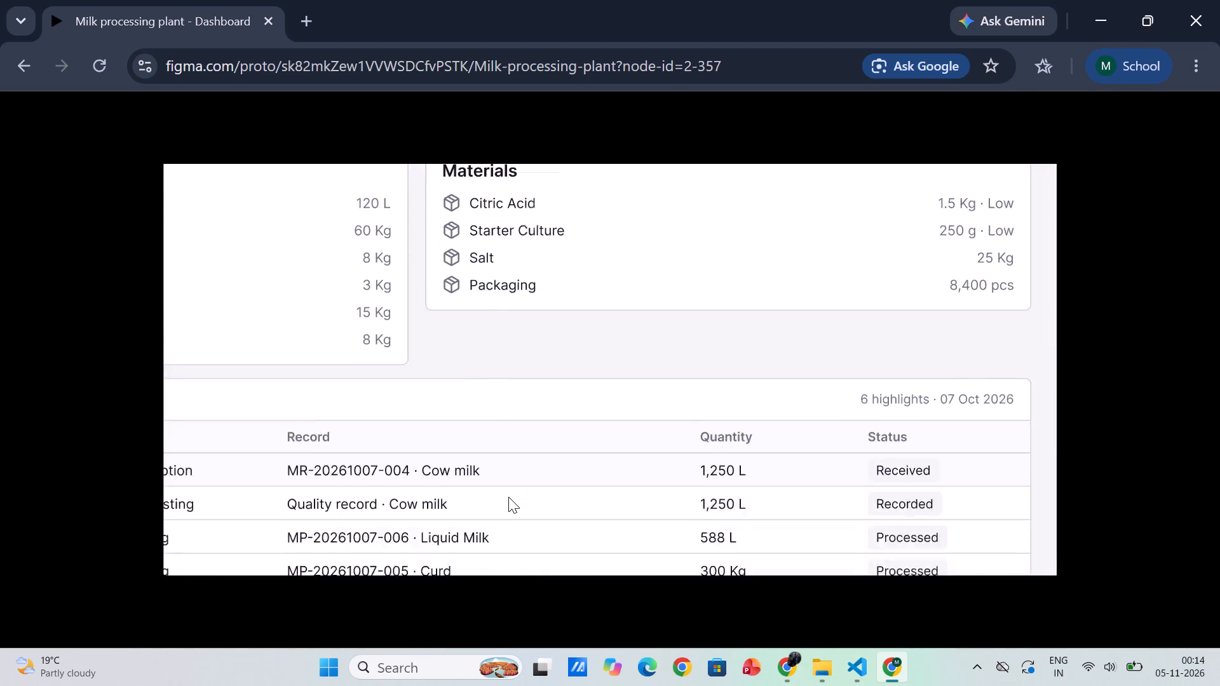
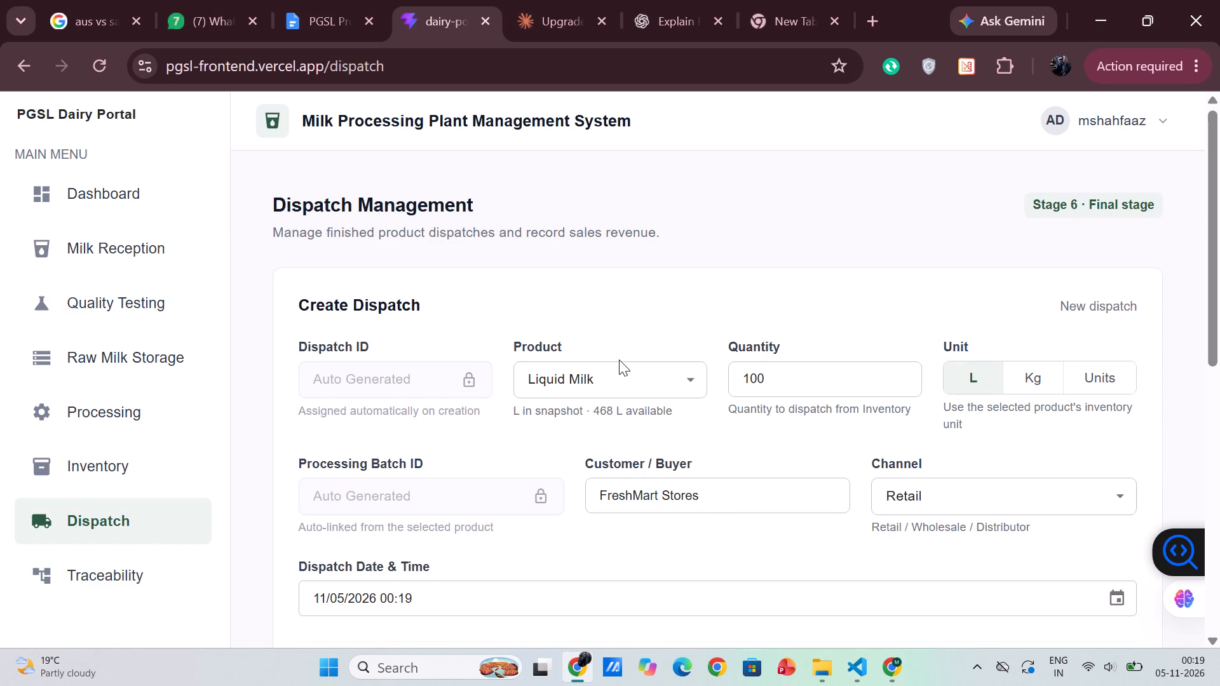
left_click(615, 384)
left_click(601, 305)
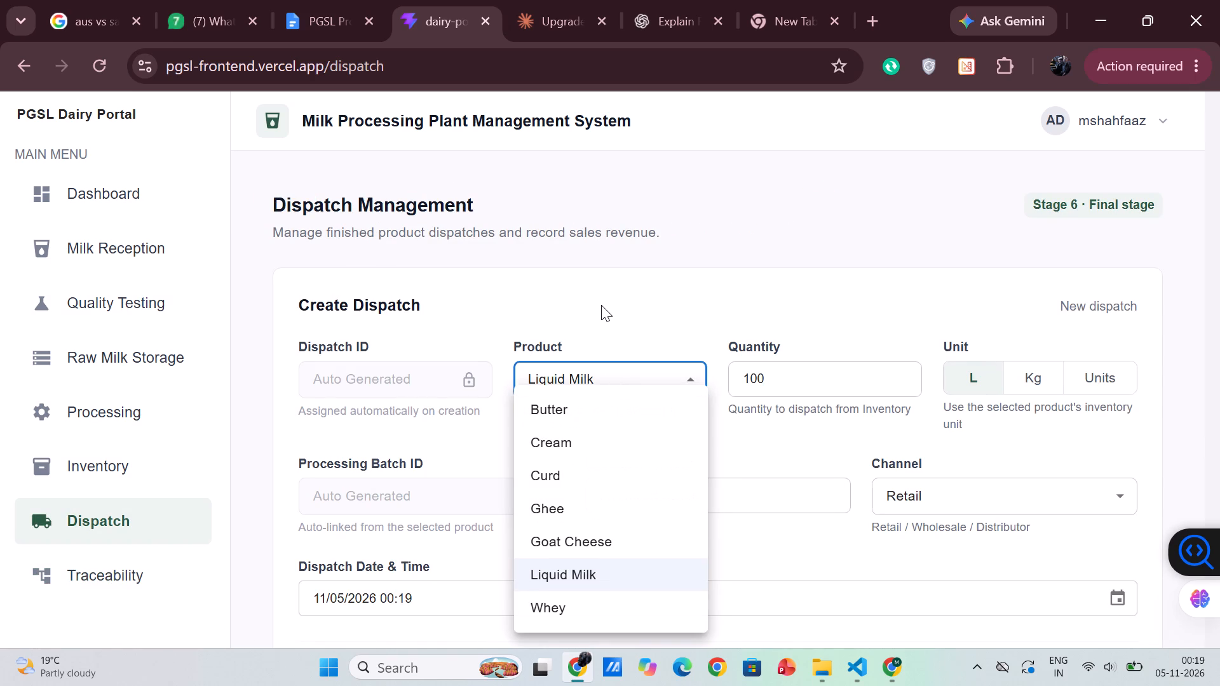
left_click(652, 389)
left_click(610, 323)
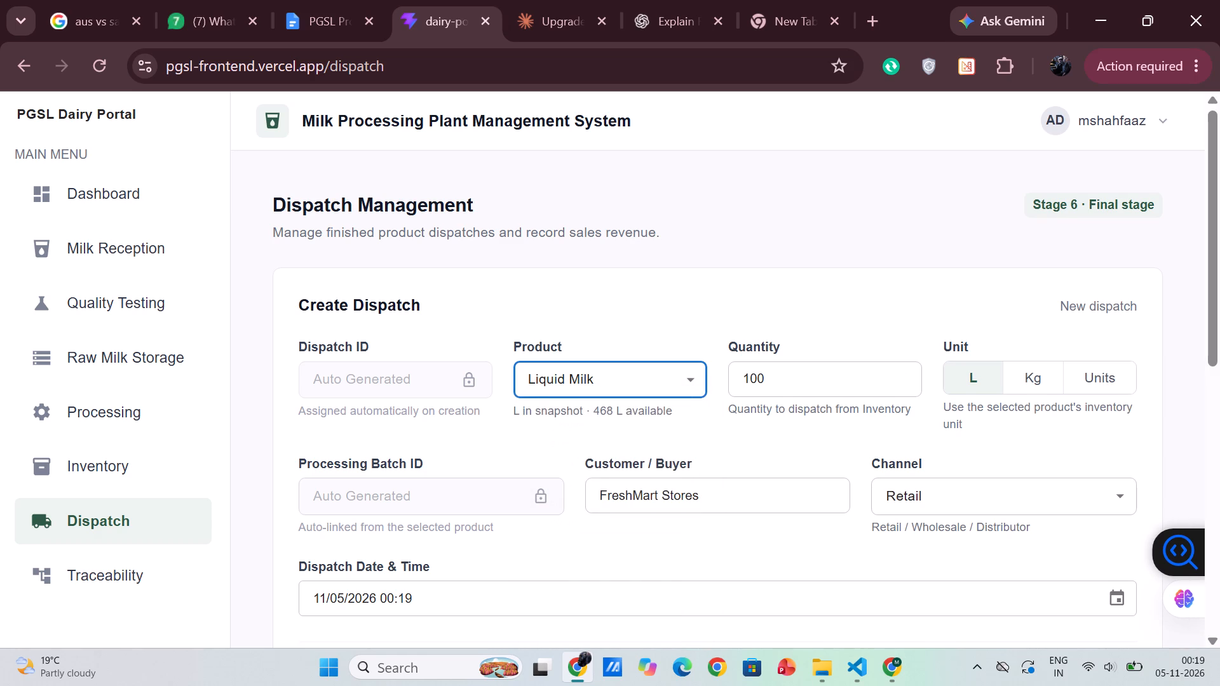
scroll(537, 486, "down", 7)
scroll(537, 486, "up", 2)
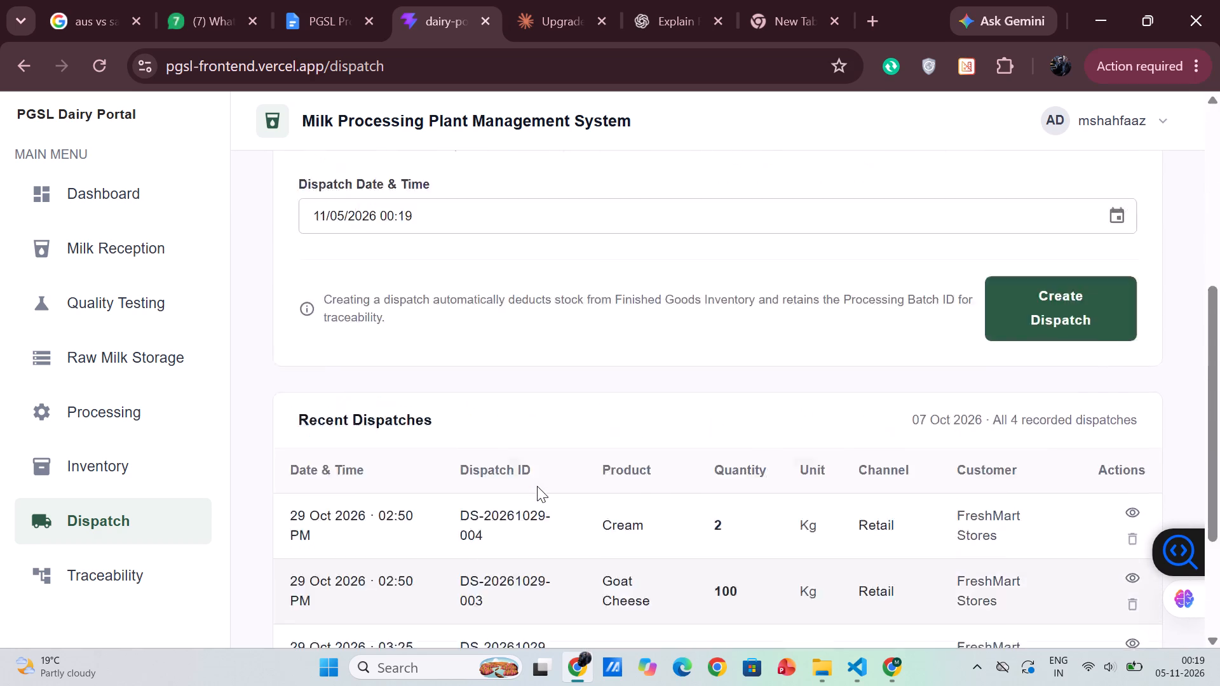
scroll(537, 486, "up", 4)
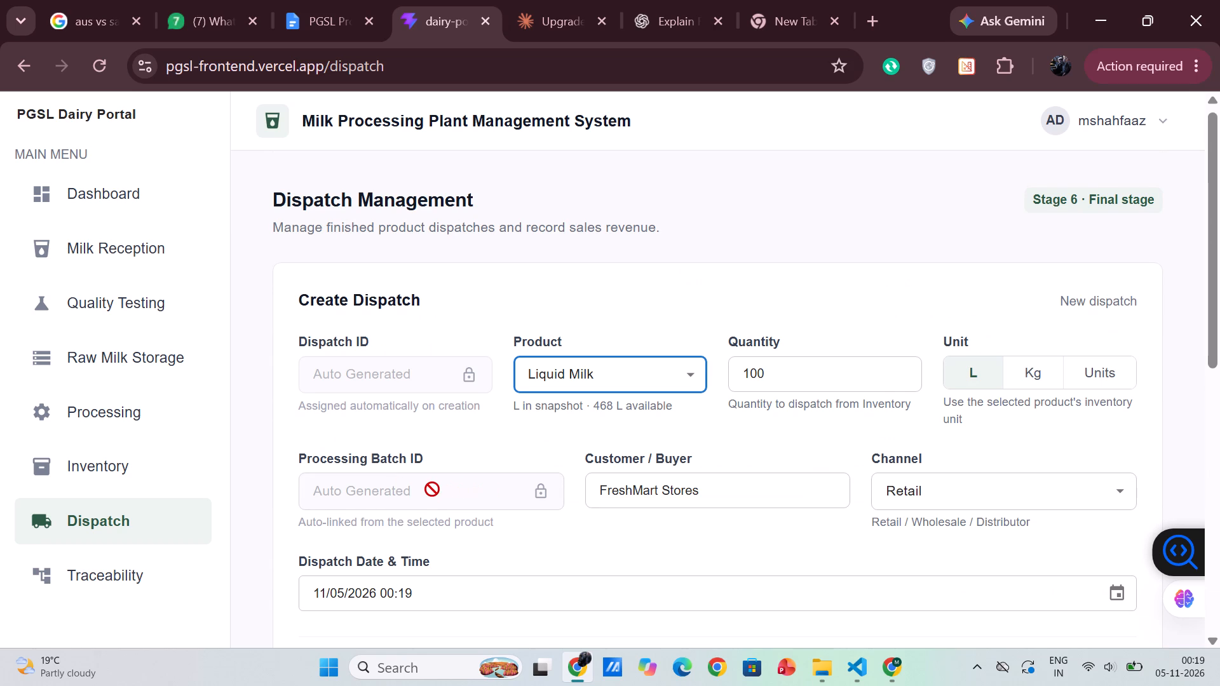
scroll(421, 488, "down", 1)
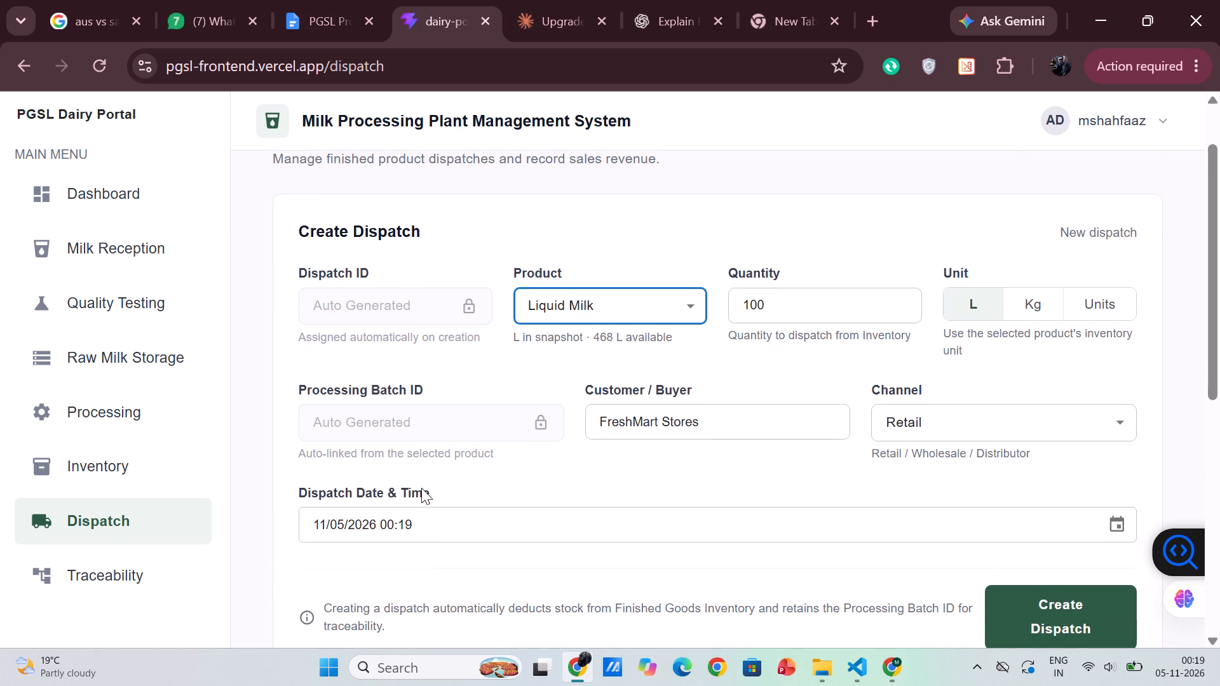
Look through the Inventory, Processing, Raw Milk Storage and Quality Testing pages, ending back on the Dispatch page.
left_click(69, 464)
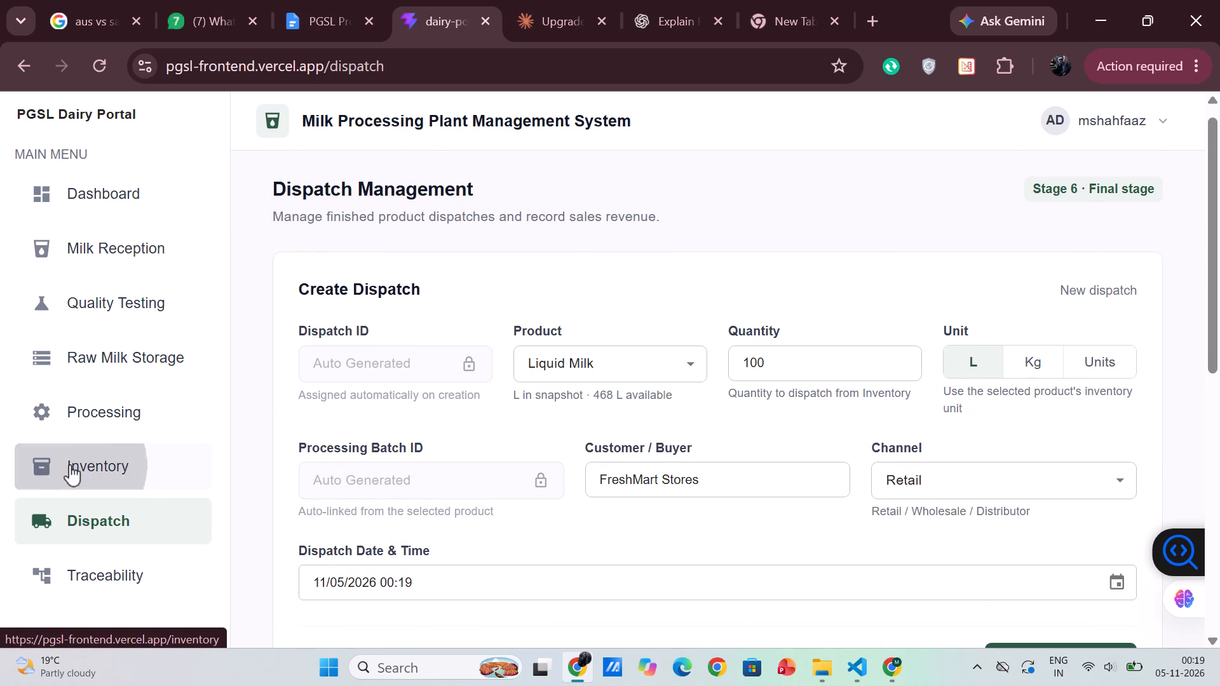
scroll(121, 413, "up", 3)
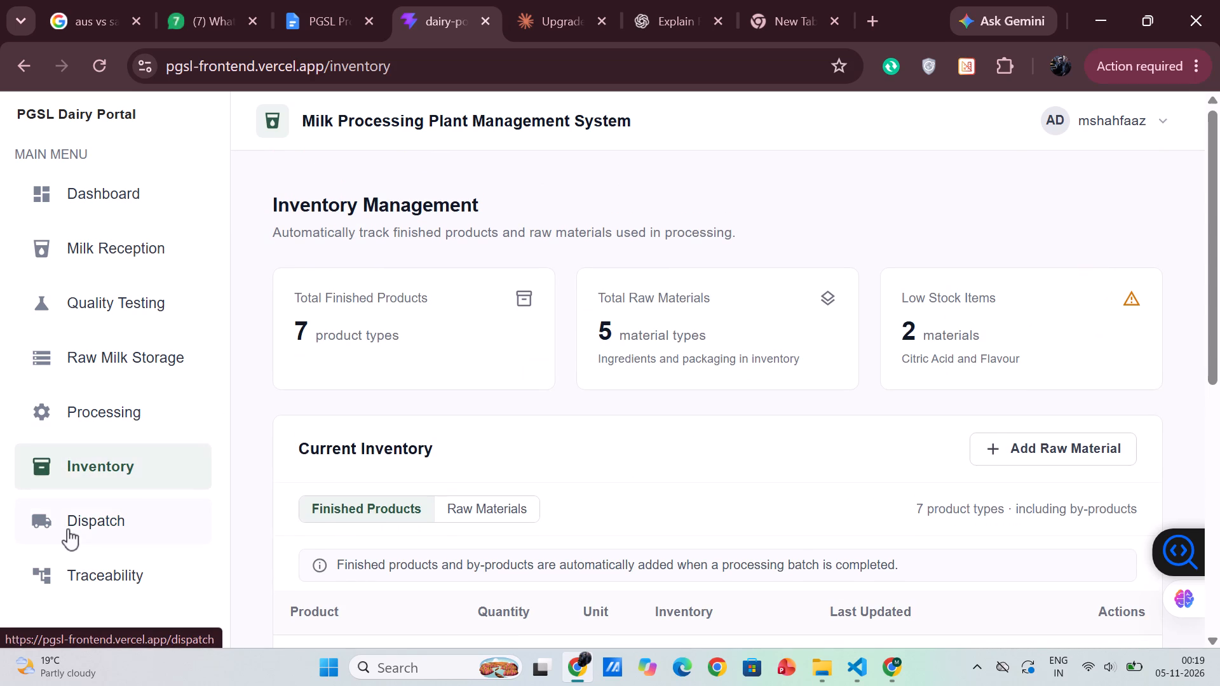
left_click(67, 528)
left_click(148, 389)
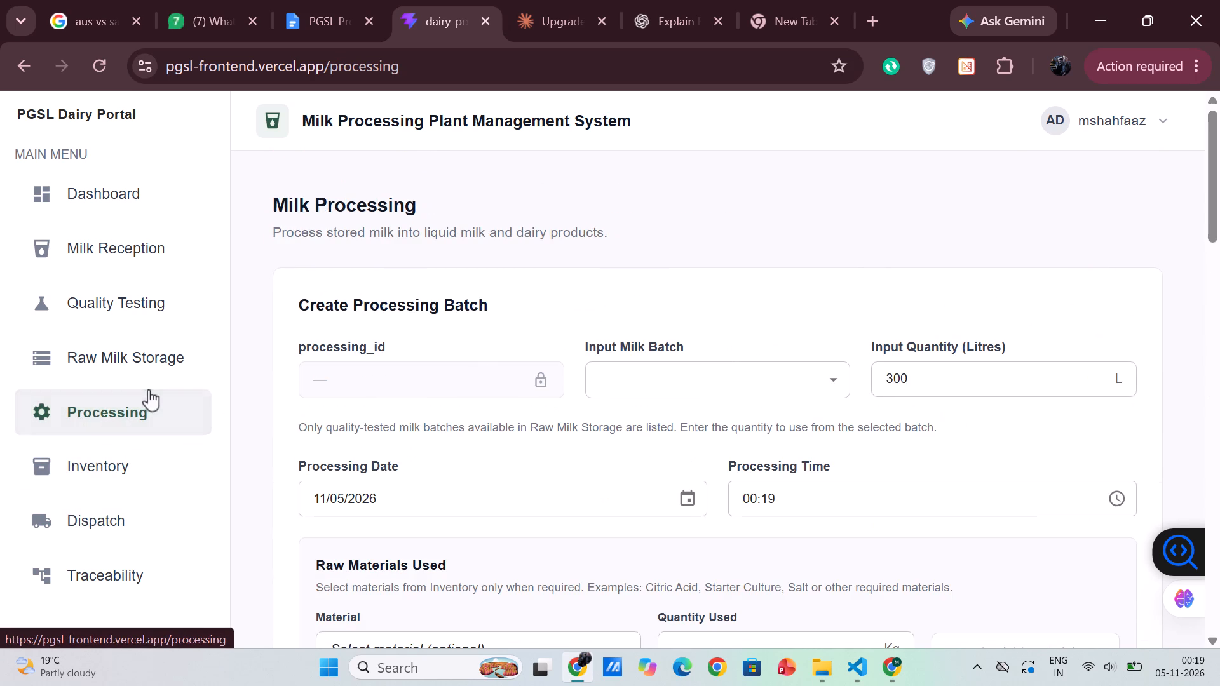
left_click(156, 344)
left_click(159, 304)
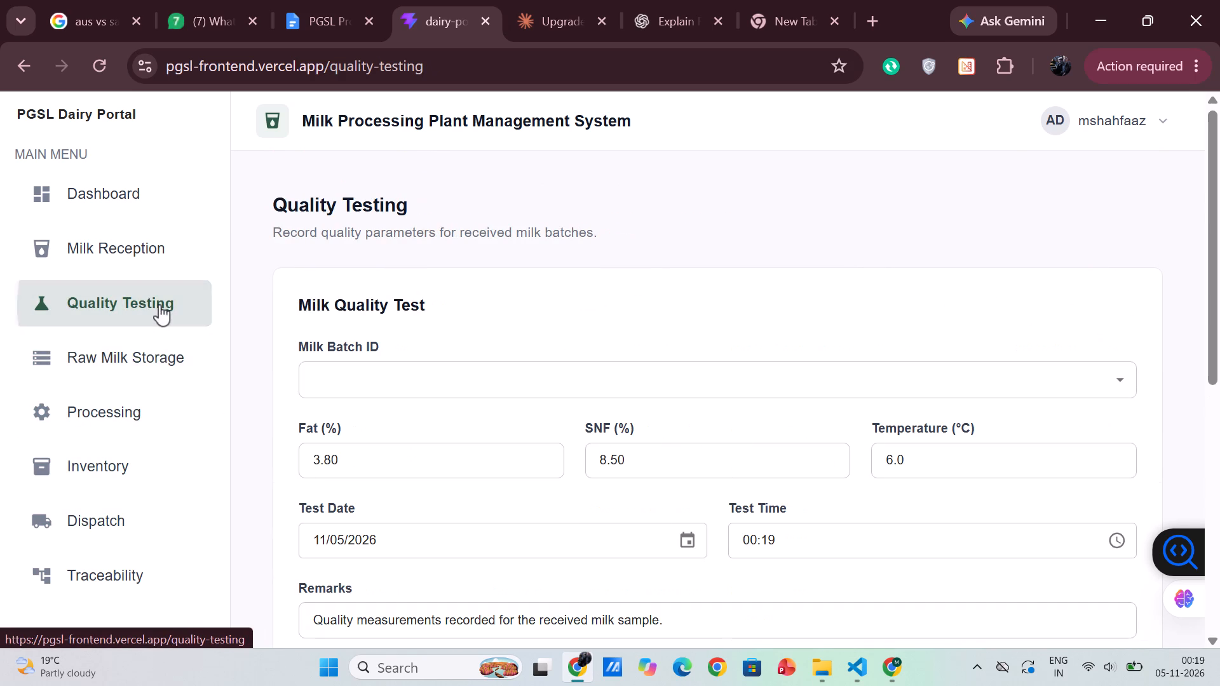
left_click(109, 534)
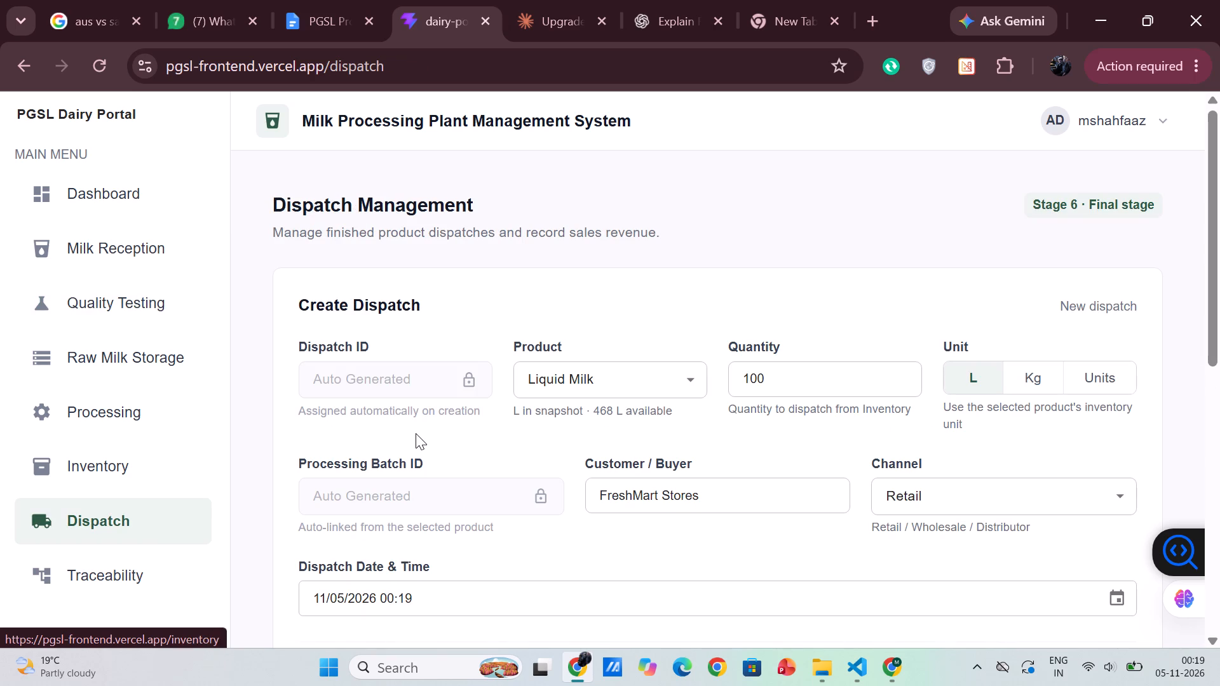
scroll(416, 433, "up", 3)
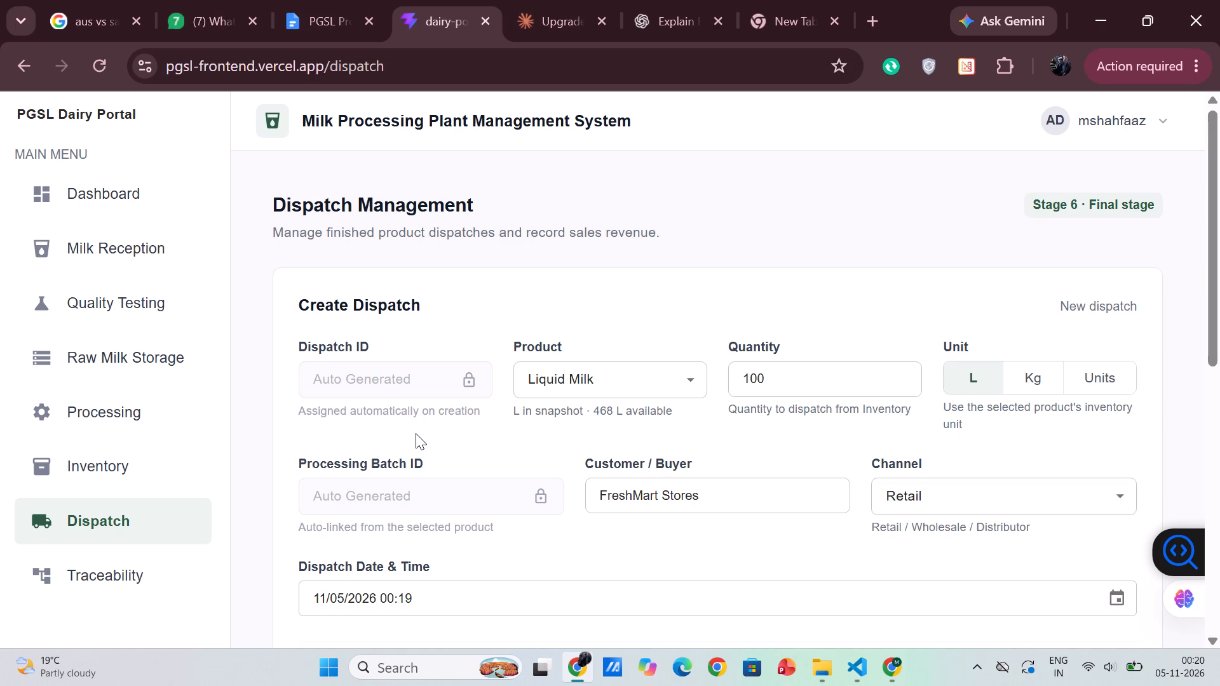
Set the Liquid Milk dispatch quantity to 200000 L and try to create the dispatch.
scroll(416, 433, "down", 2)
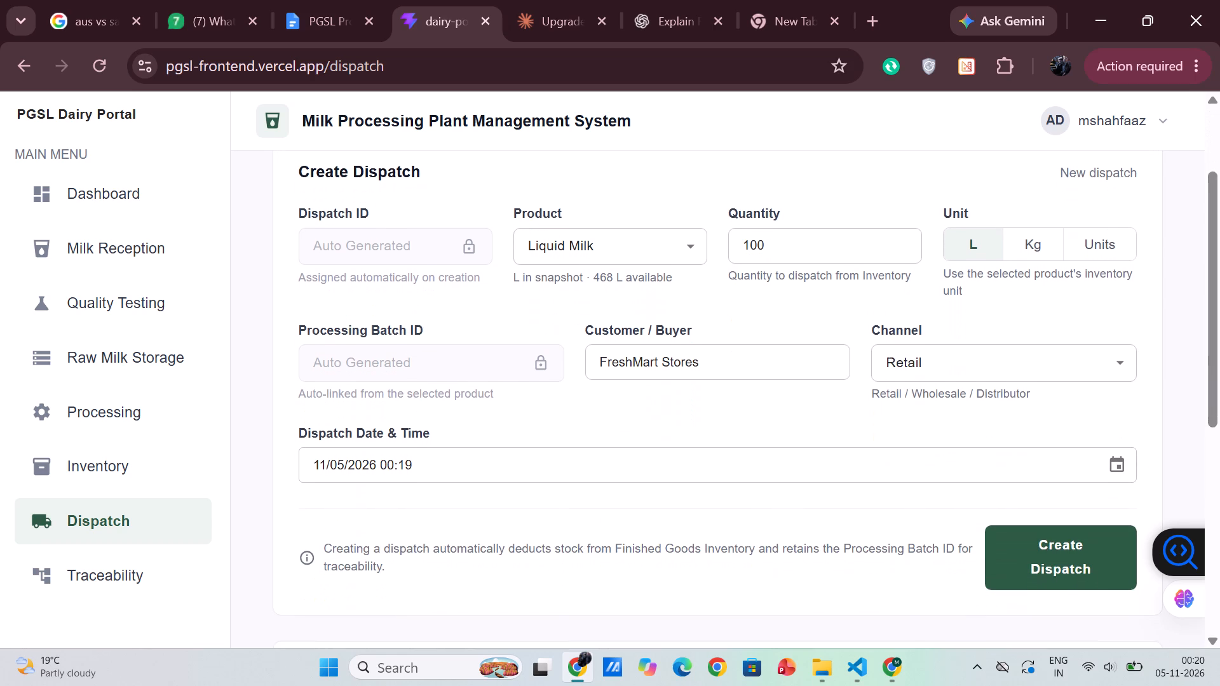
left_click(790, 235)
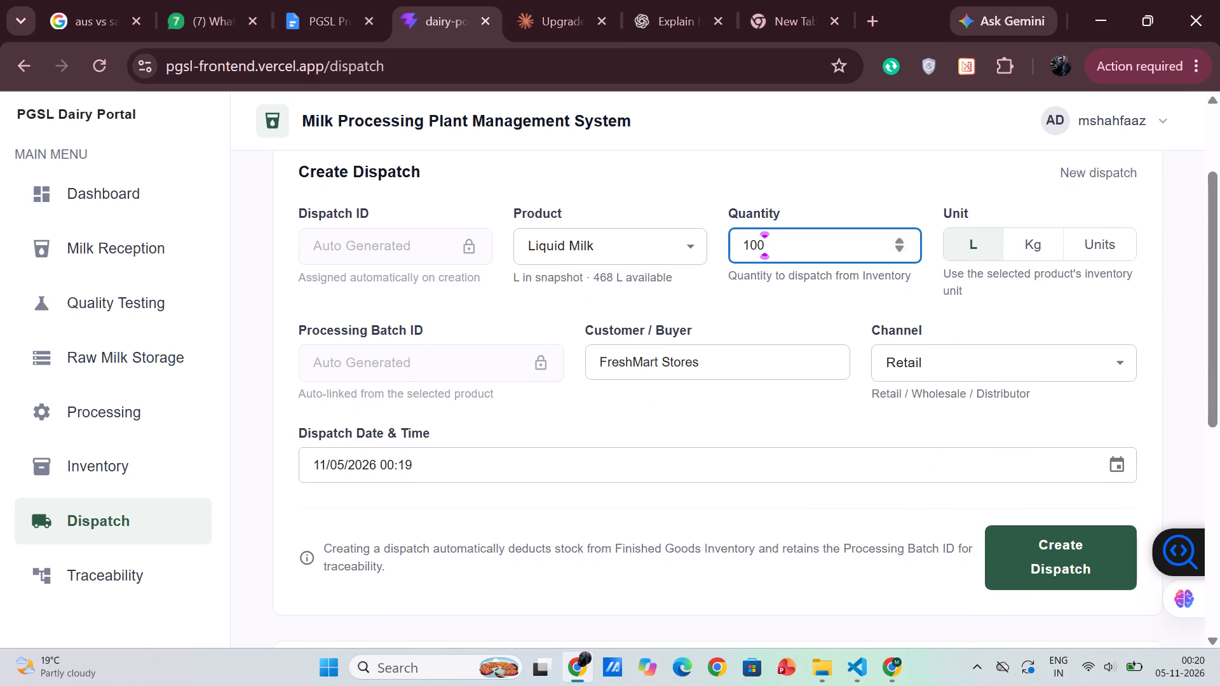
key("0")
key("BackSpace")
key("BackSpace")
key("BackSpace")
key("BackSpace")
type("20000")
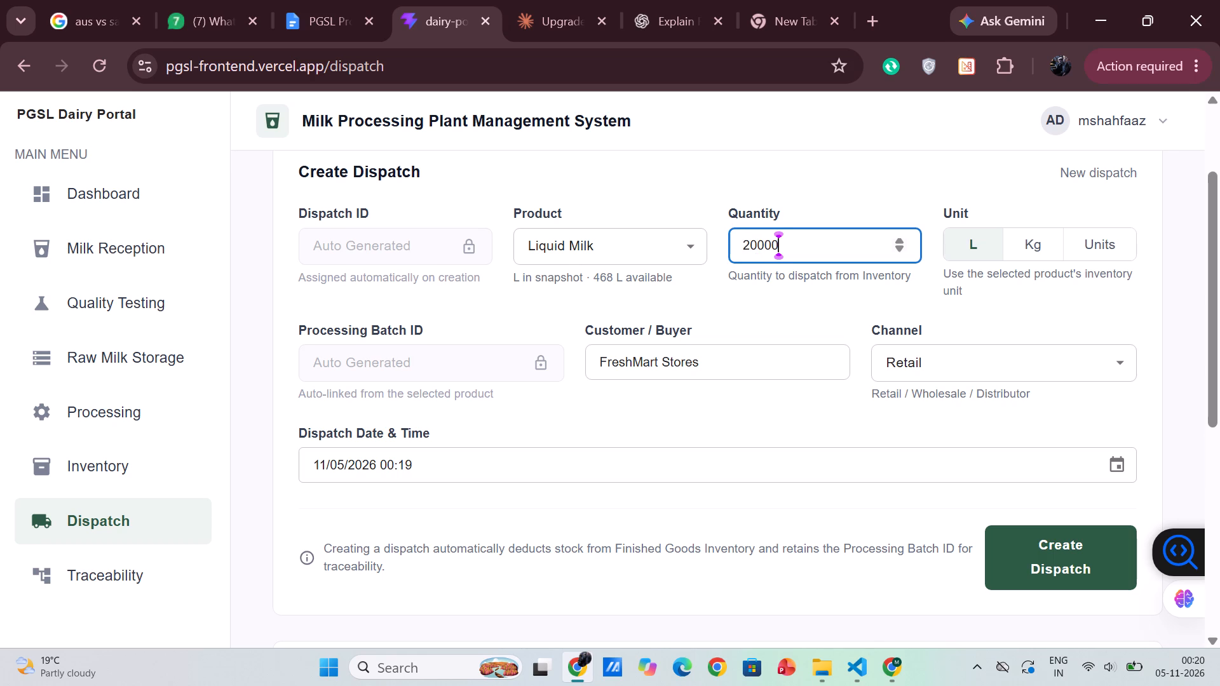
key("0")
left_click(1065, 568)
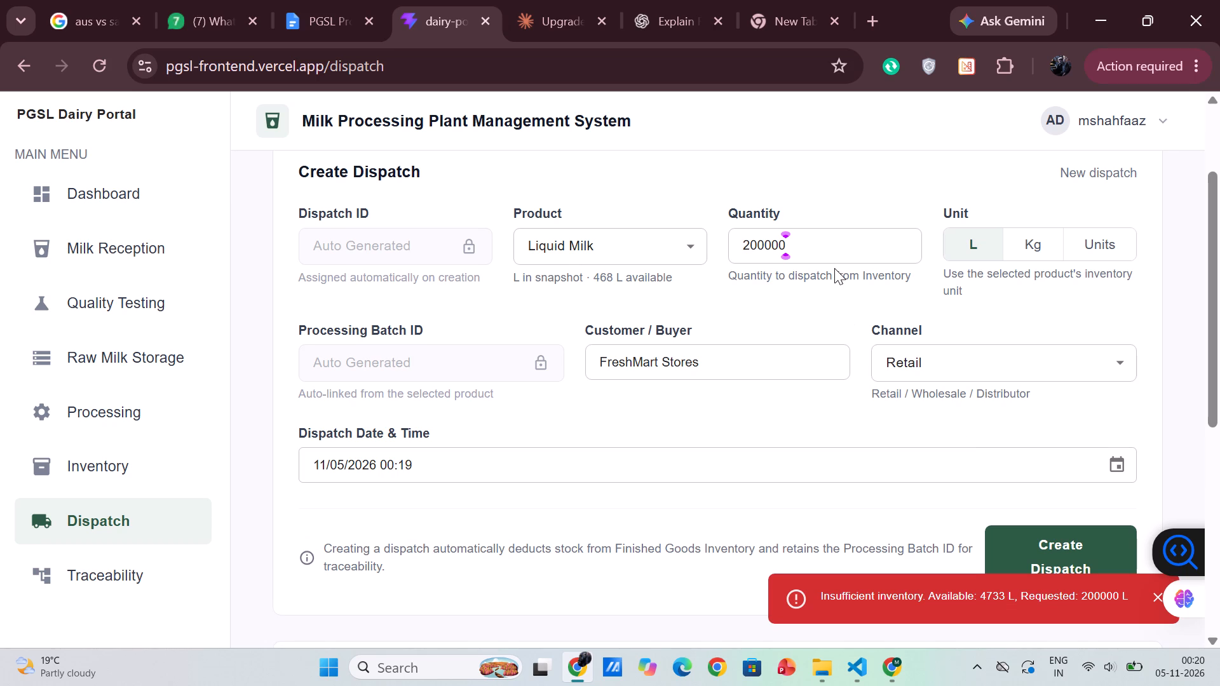
Change the Liquid Milk quantity to 2000 L and submit the retail dispatch for FreshMart Stores.
left_click(829, 251)
key("BackSpace")
key("BackSpace")
key("BackSpace")
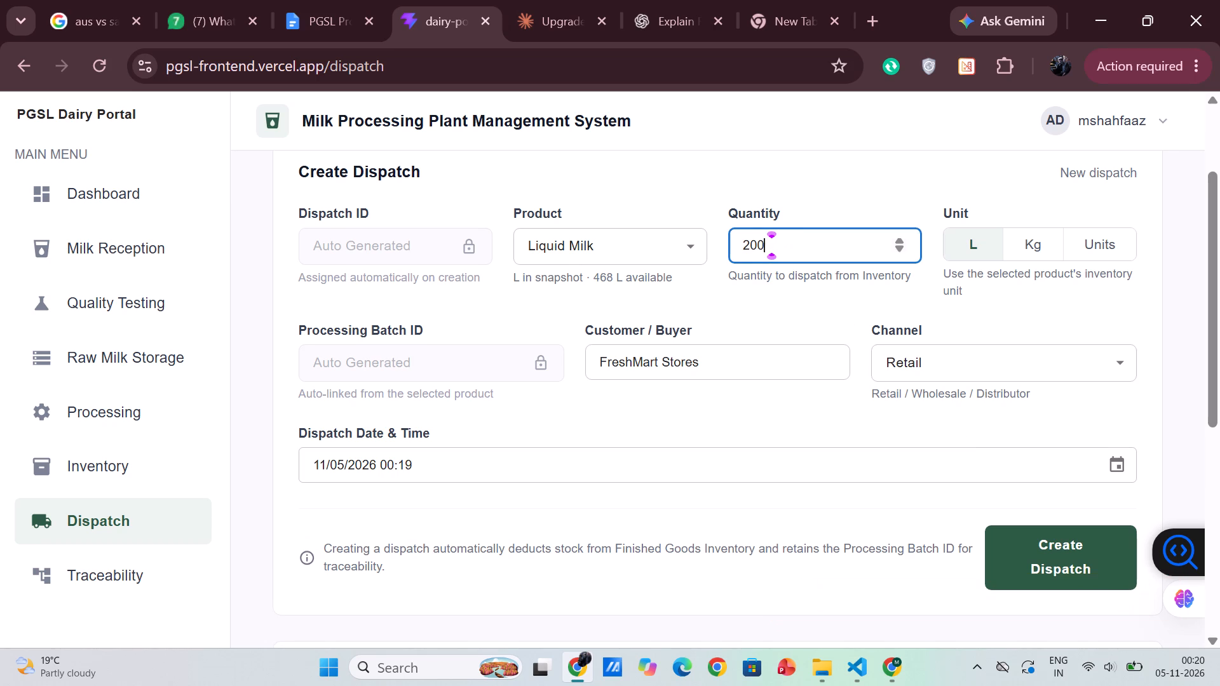
key("BackSpace")
key("BackSpace")
key("BackSpace")
key("BackSpace")
type("2000")
key("Delete")
key("Return")
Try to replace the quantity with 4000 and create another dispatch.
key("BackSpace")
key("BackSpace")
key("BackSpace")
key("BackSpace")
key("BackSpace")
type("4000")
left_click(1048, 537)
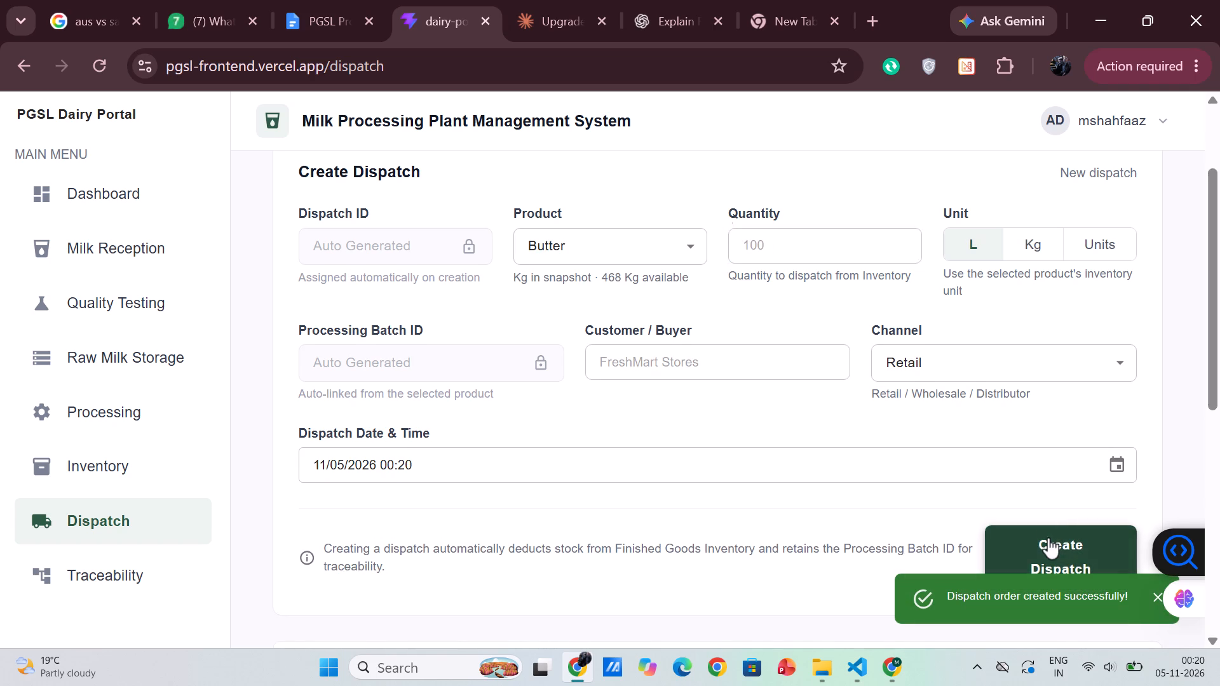
Fill in the Butter dispatch with quantity 4000, customer FreshMart Stores and channel Wholesale, and try to create it.
scroll(965, 503, "down", 4)
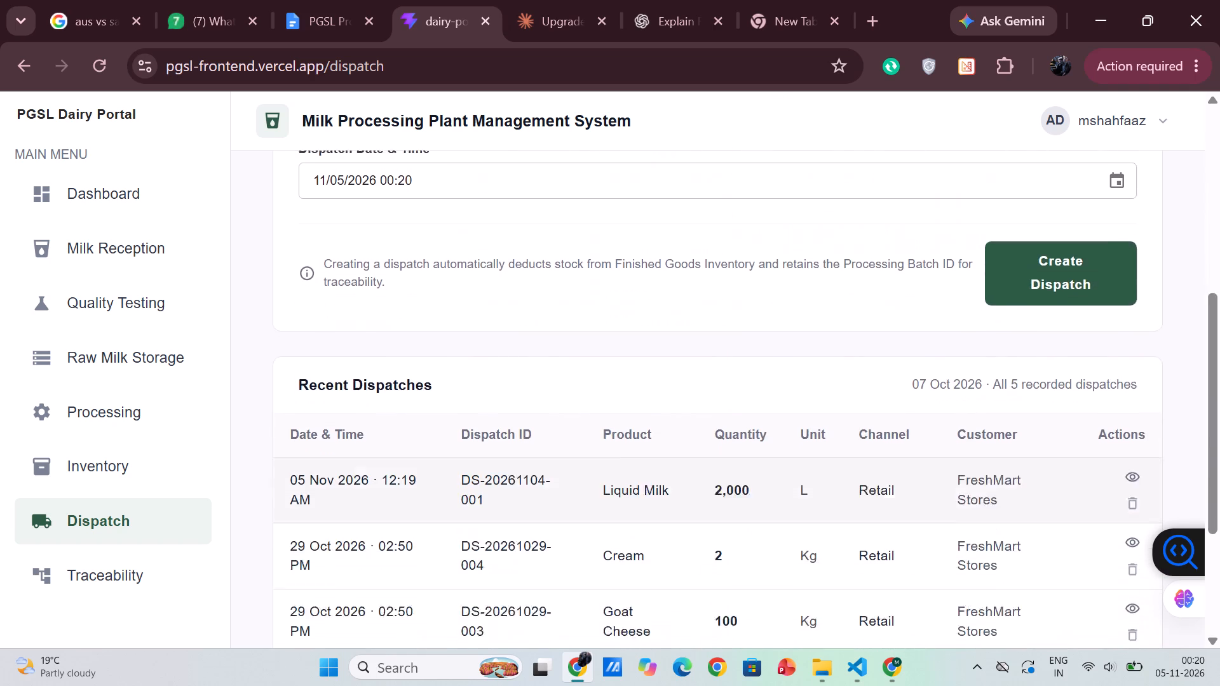
scroll(965, 503, "down", 1)
scroll(965, 503, "up", 4)
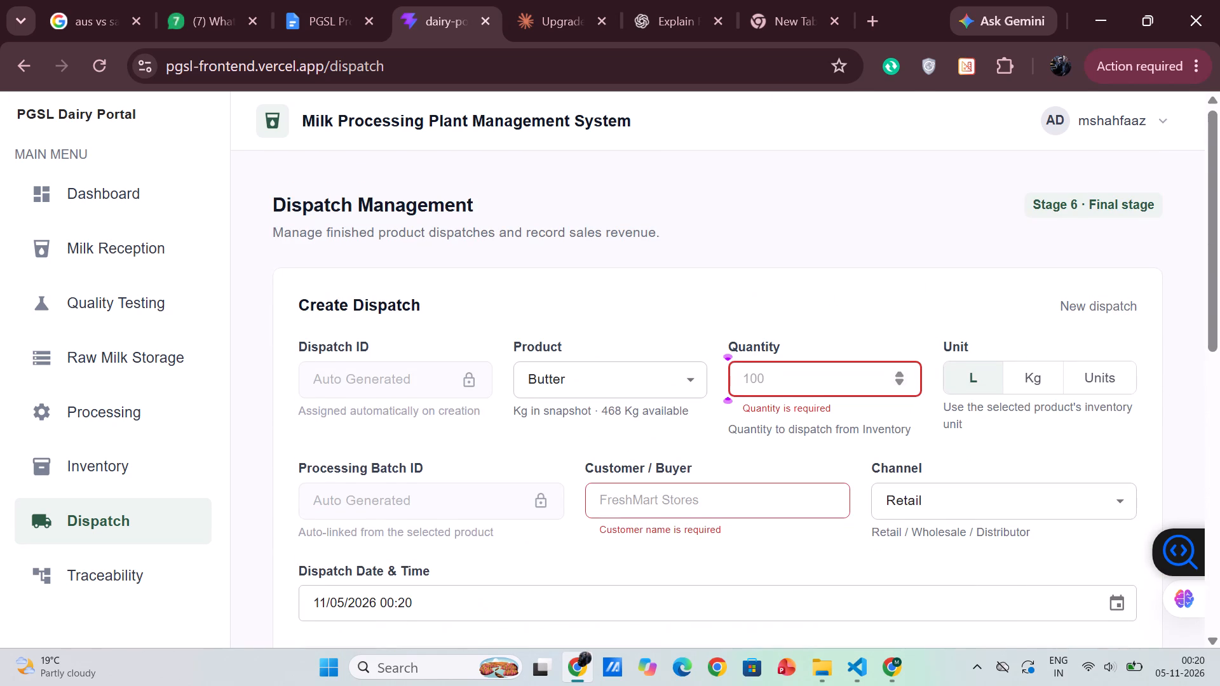
left_click(774, 383)
type("4000")
left_click(647, 486)
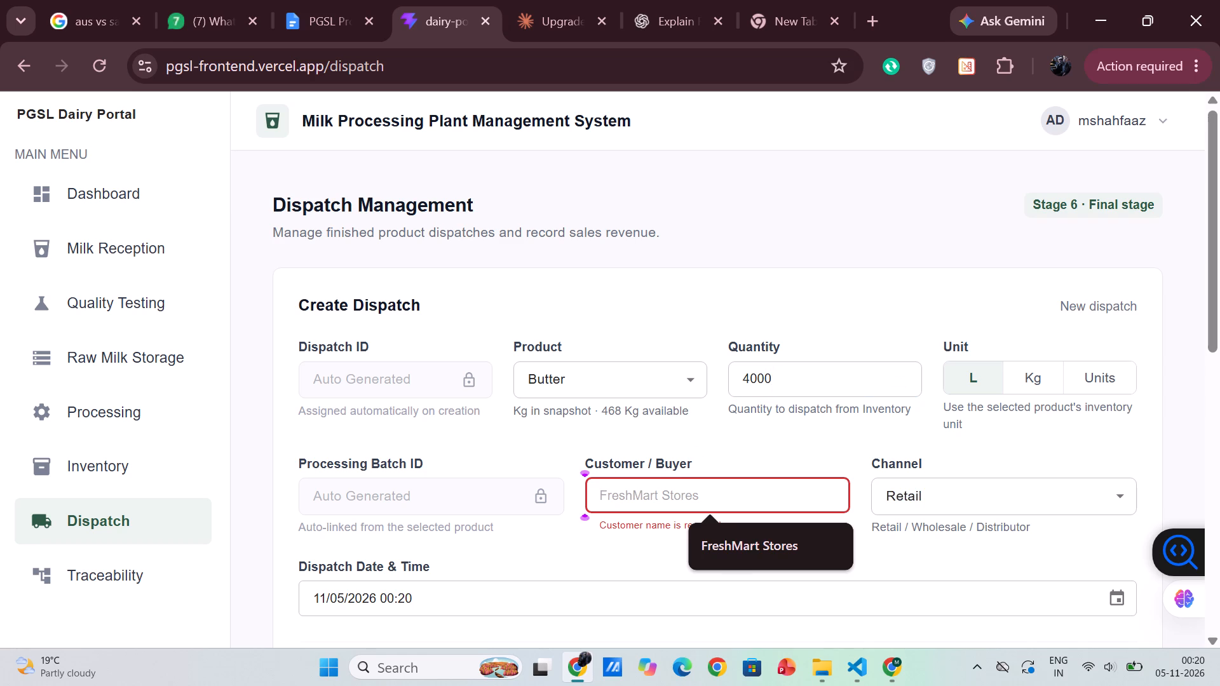
left_click(735, 552)
left_click(936, 486)
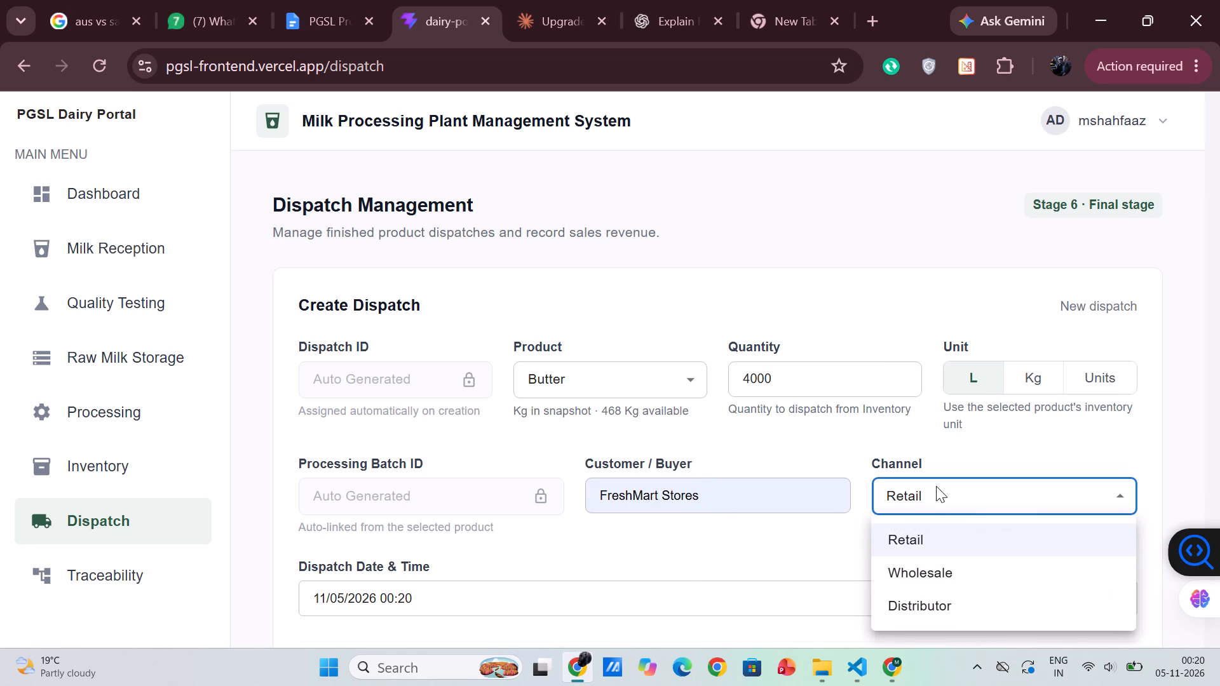
left_click(917, 579)
scroll(917, 579, "down", 3)
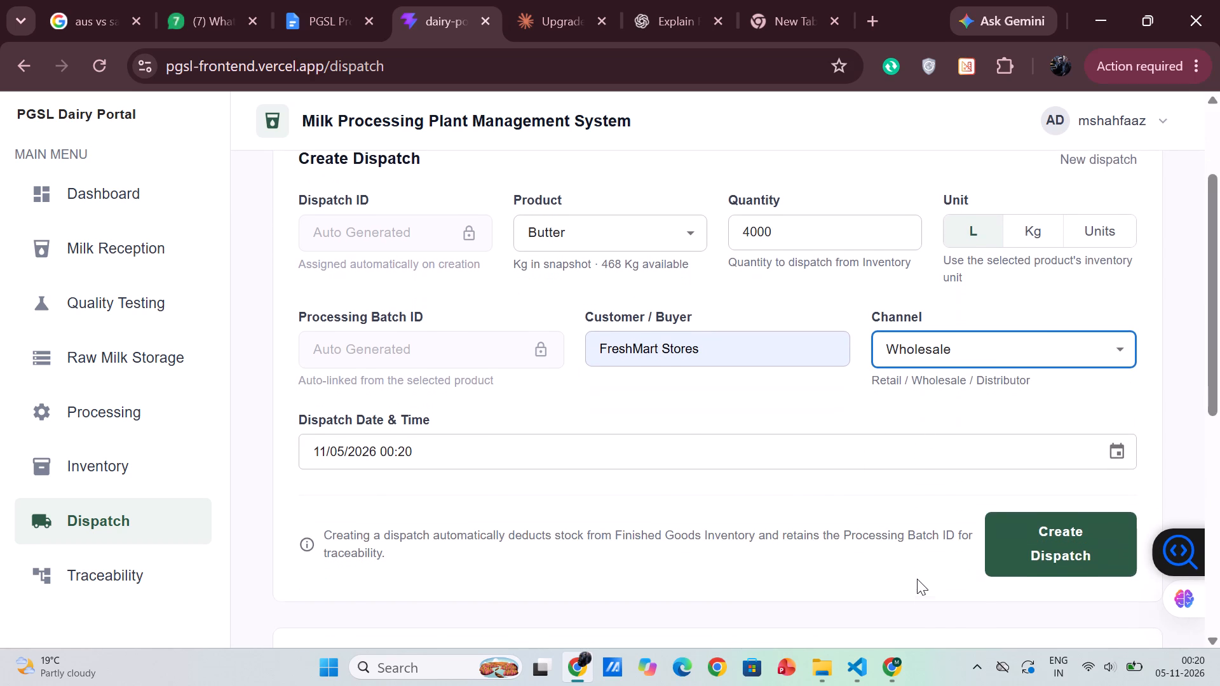
scroll(917, 579, "down", 1)
left_click(1020, 532)
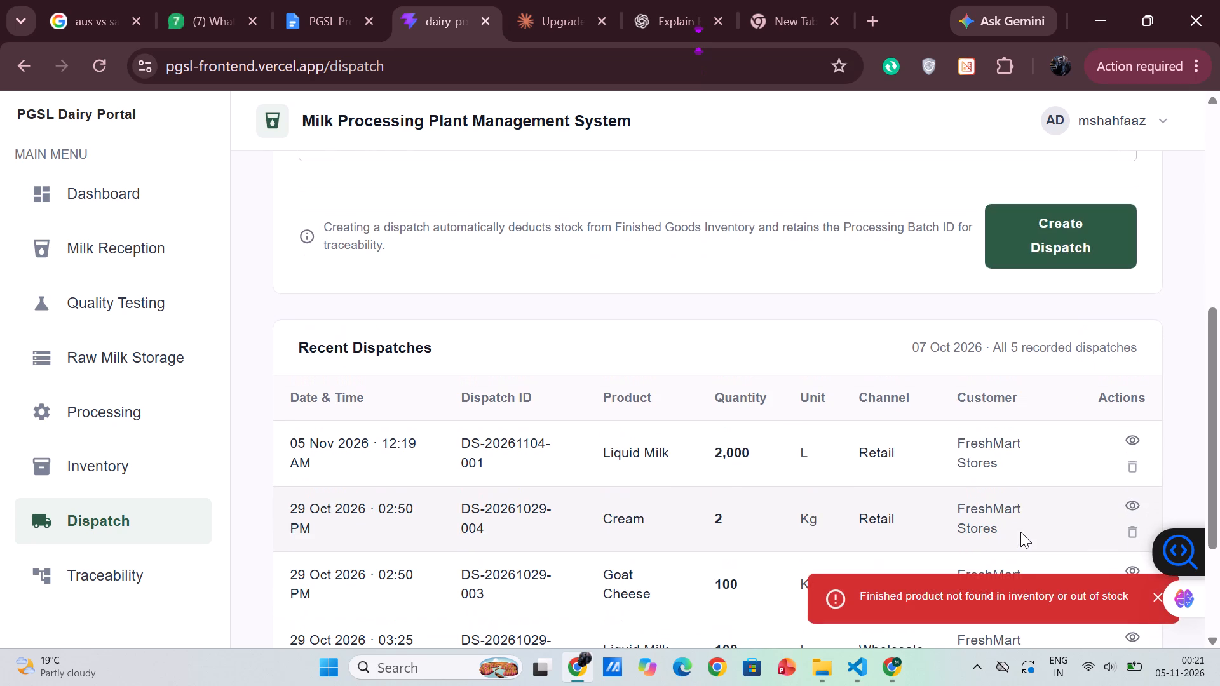
Switch the dispatch product to Cream, change it to Liquid Milk, and try to create the dispatch.
scroll(1020, 532, "up", 1)
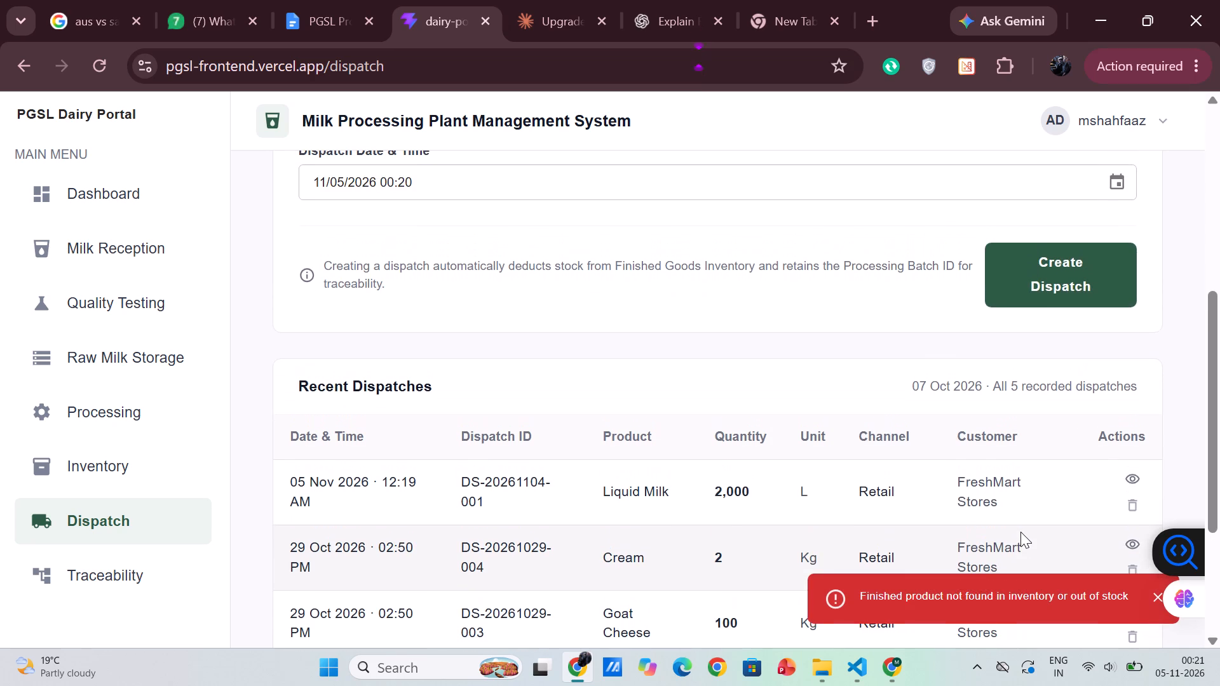
scroll(1020, 532, "up", 3)
scroll(839, 390, "down", 1)
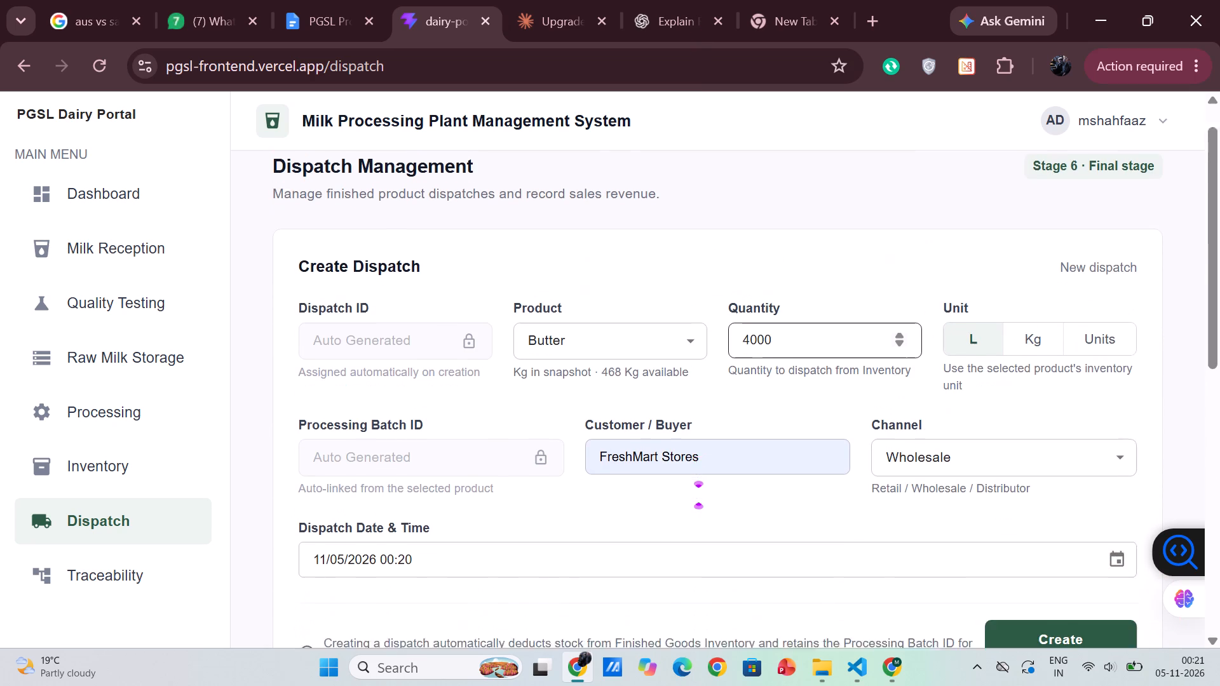
scroll(839, 390, "down", 1)
left_click(590, 233)
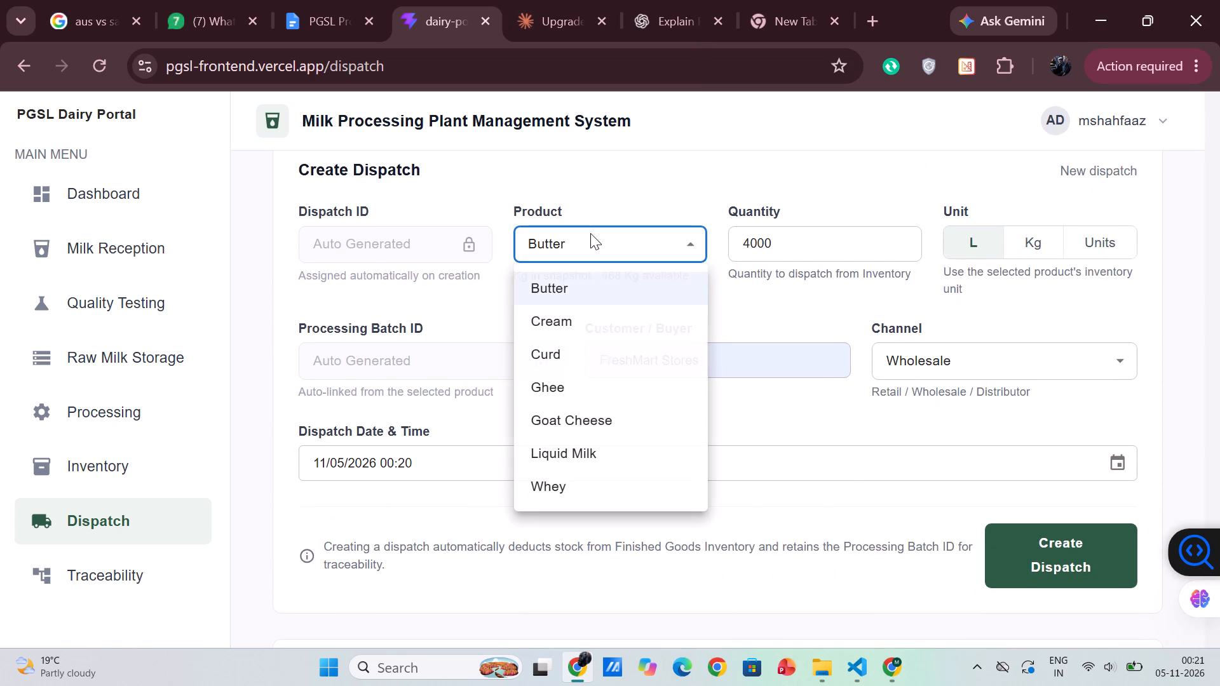
left_click(554, 311)
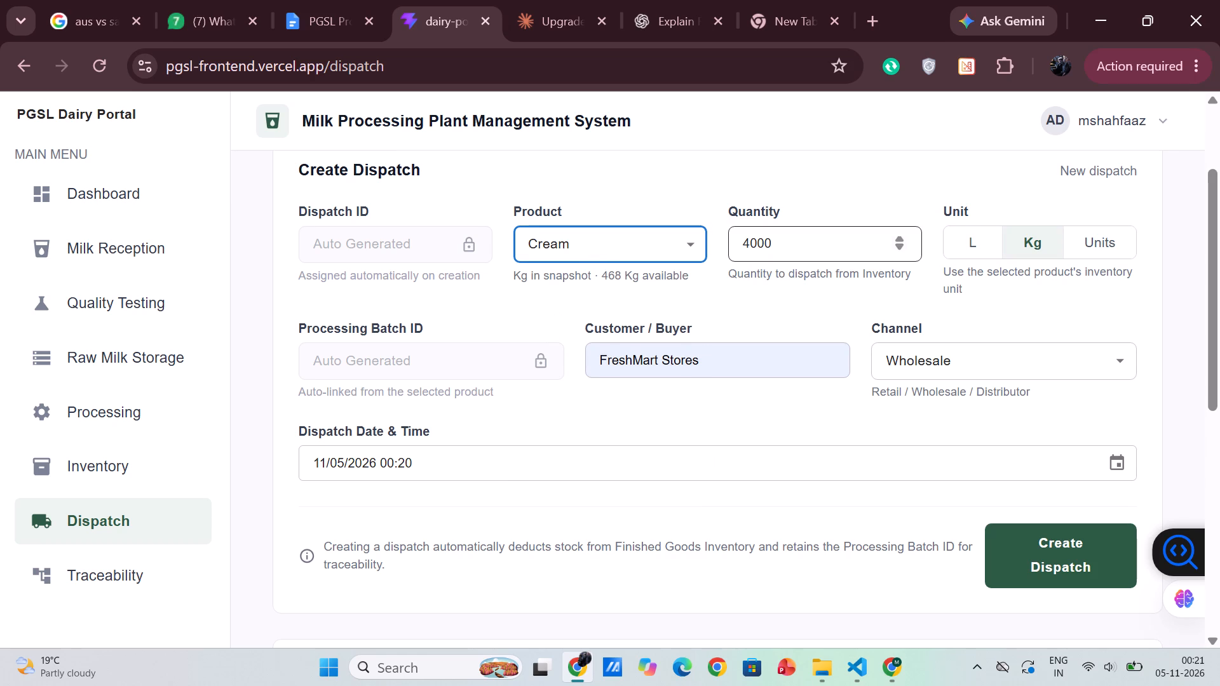
left_click(619, 255)
left_click(553, 453)
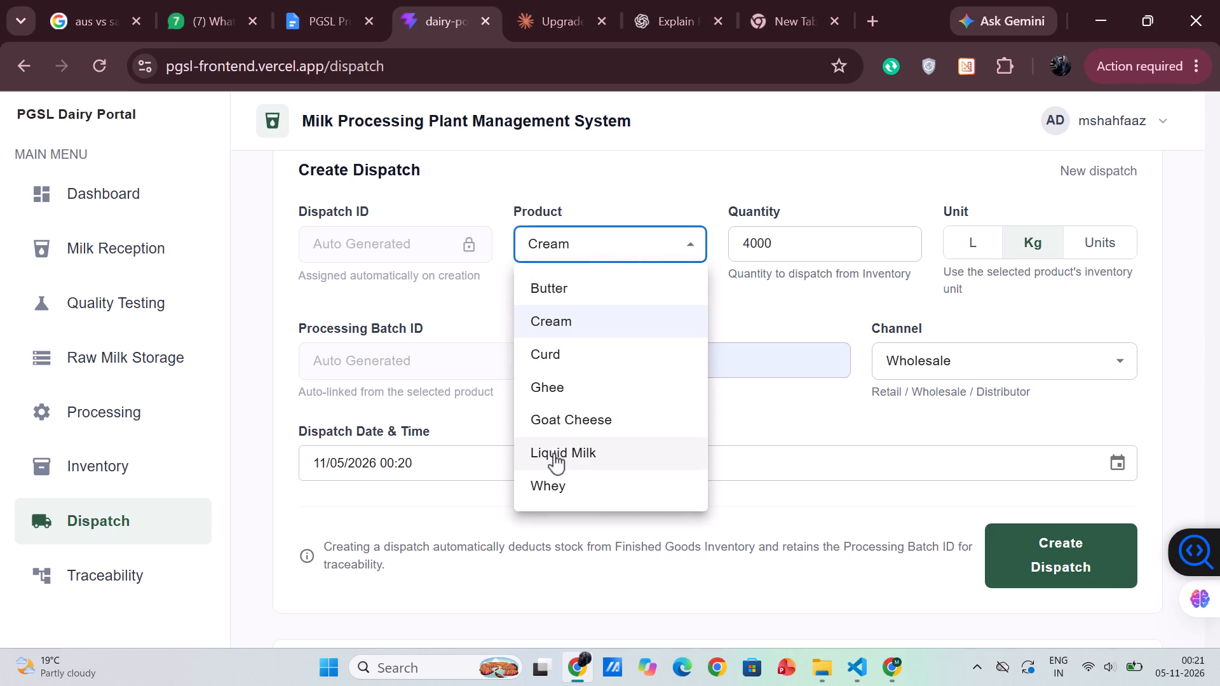
left_click(1026, 560)
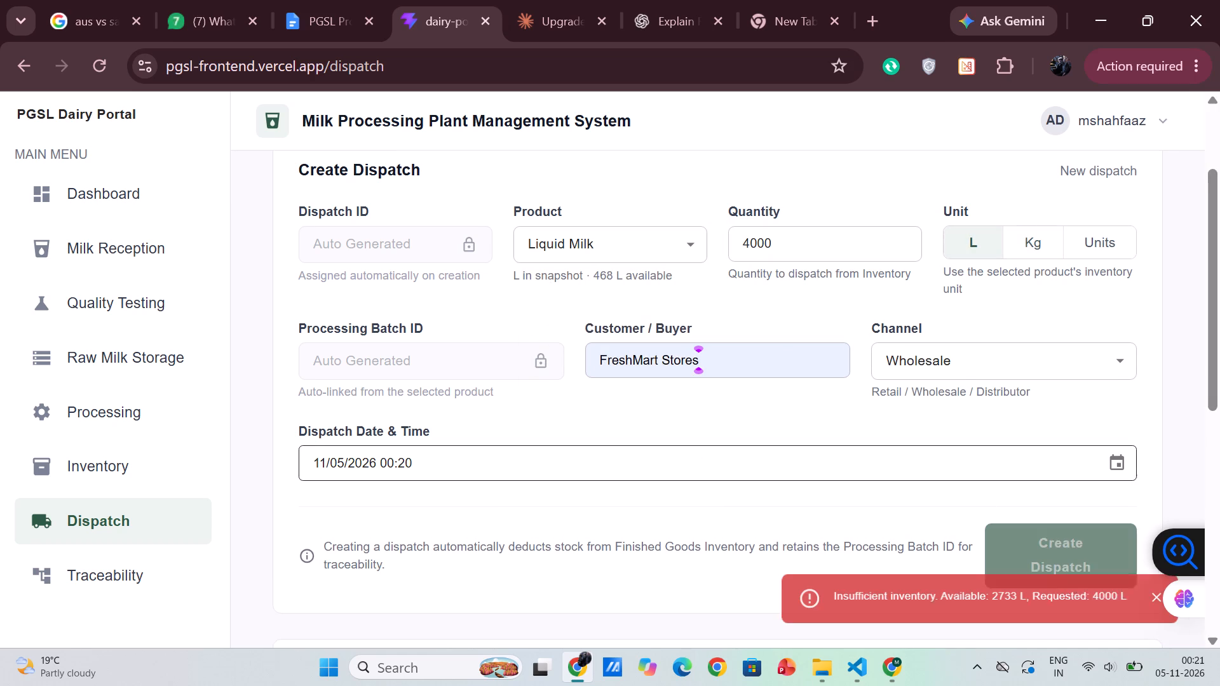
Set the Liquid Milk quantity to 1000 L and create the wholesale dispatch.
left_click(818, 237)
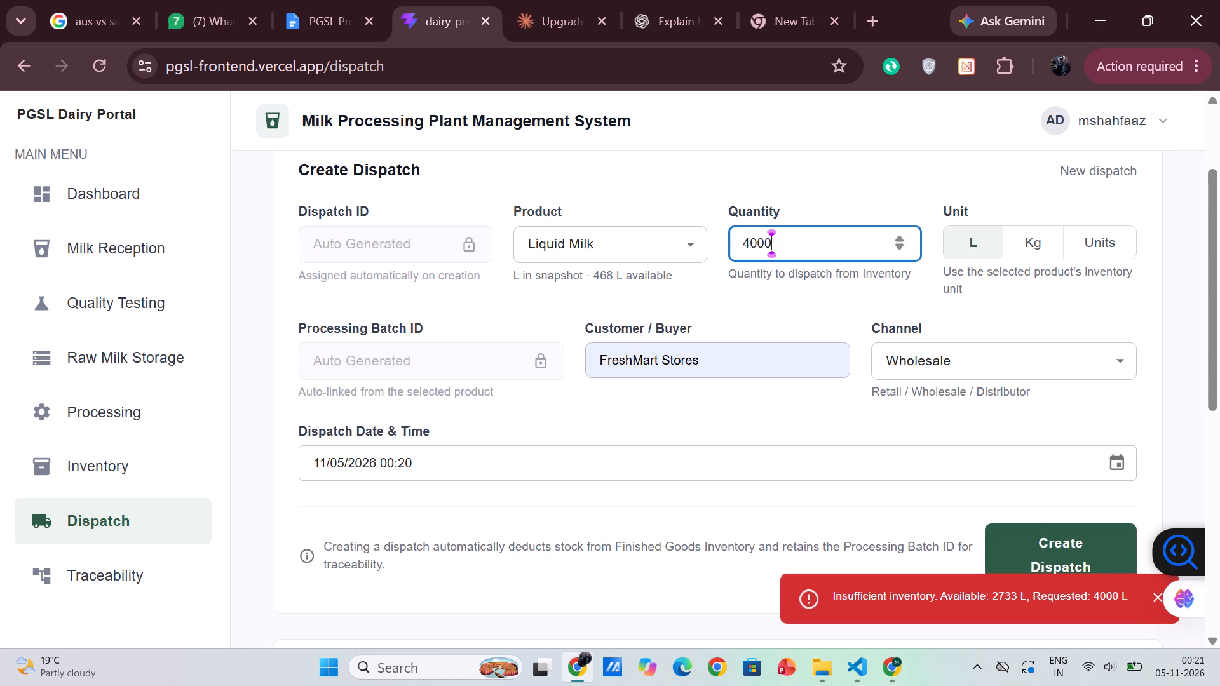
left_click(754, 242)
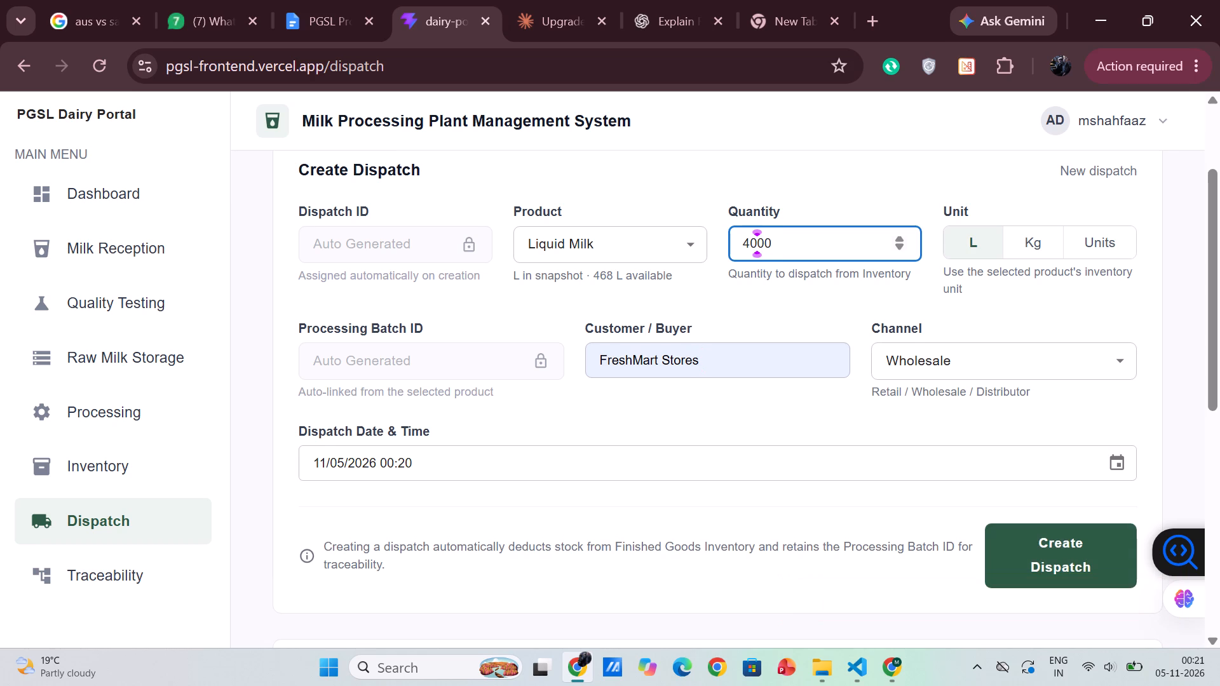
key("Left")
key("BackSpace")
key("1")
left_click(1048, 539)
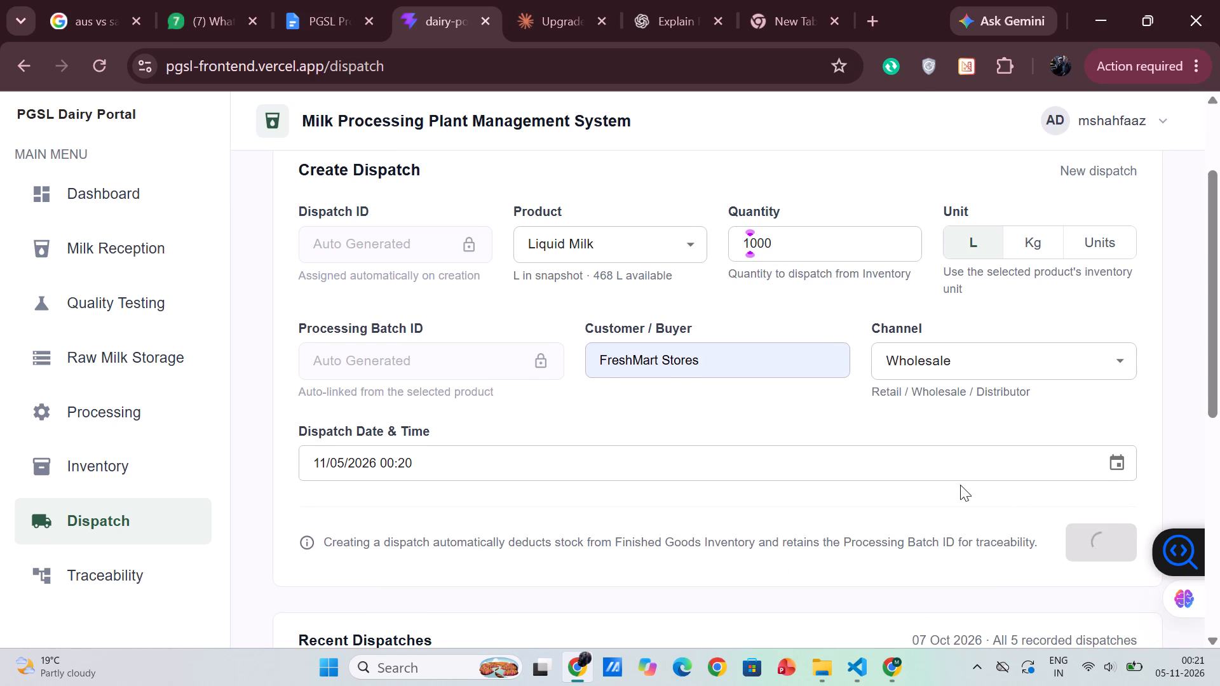
Examine the entries in the Recent Dispatches table, including the newly created Liquid Milk dispatches.
scroll(960, 485, "down", 5)
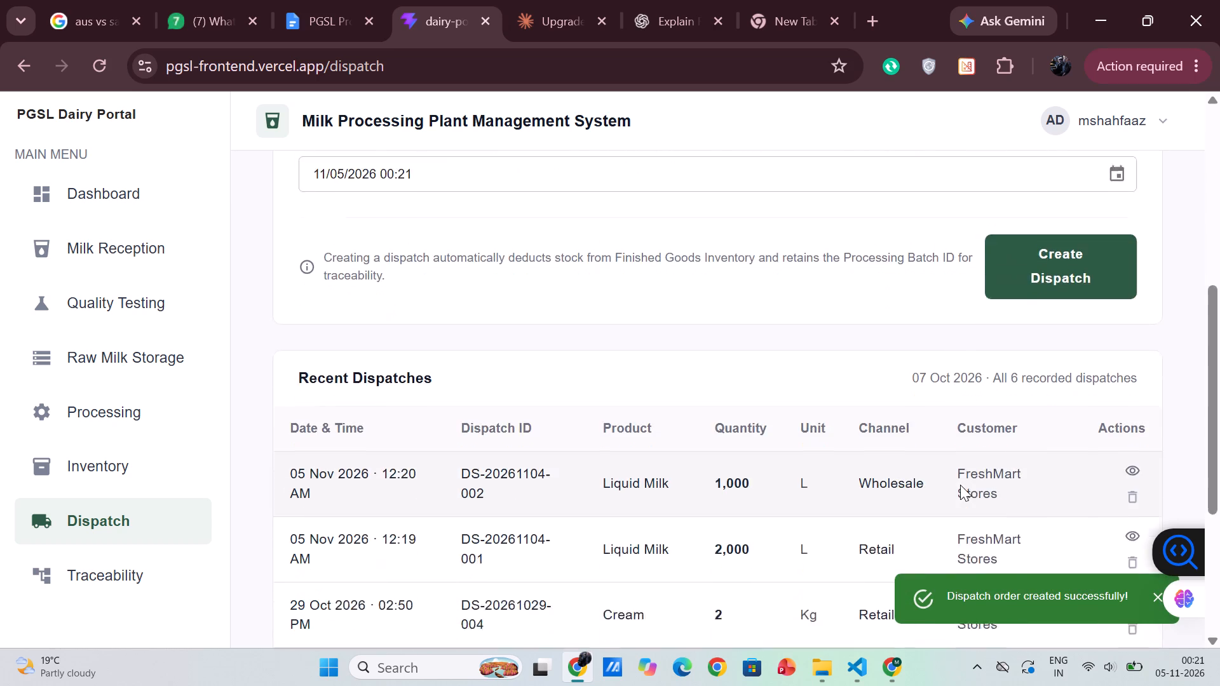
scroll(960, 485, "down", 1)
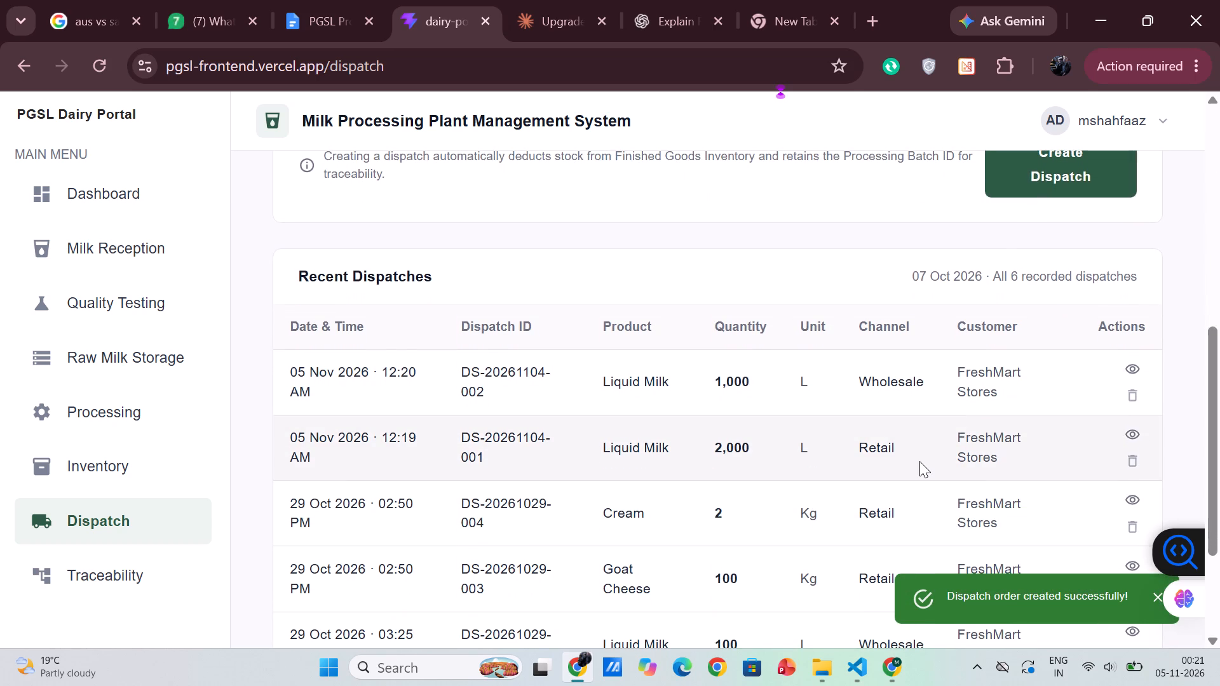
scroll(919, 461, "down", 1)
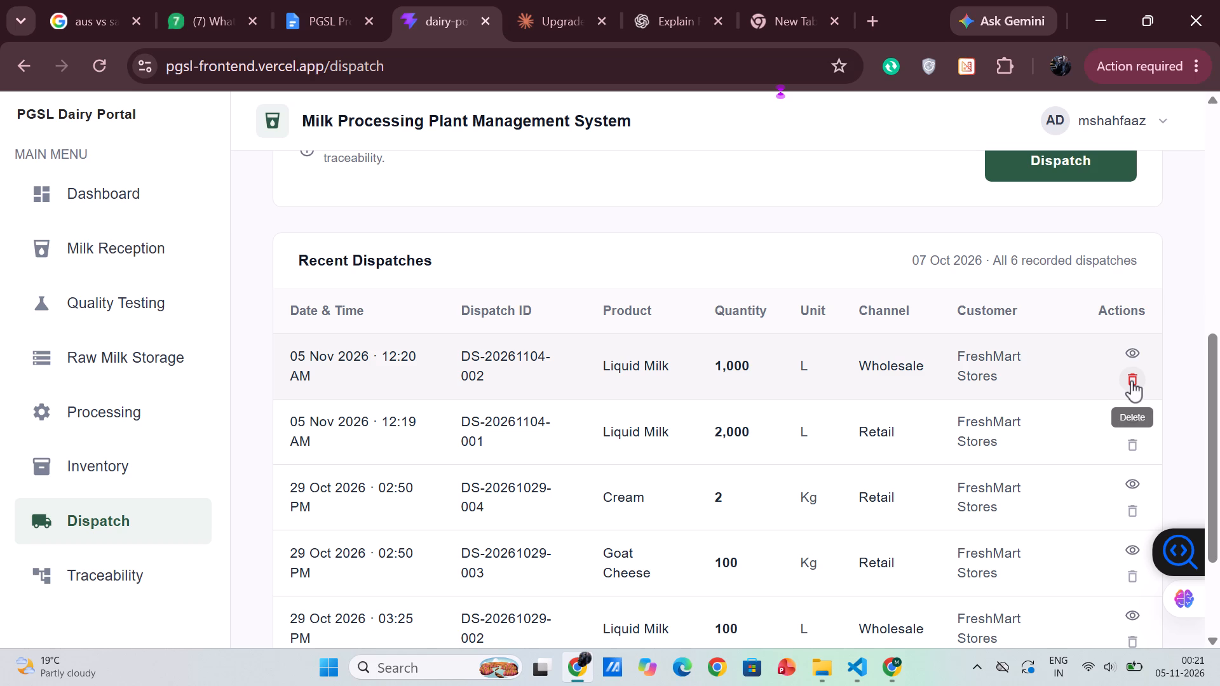
scroll(1010, 492, "down", 5)
scroll(1010, 492, "up", 1)
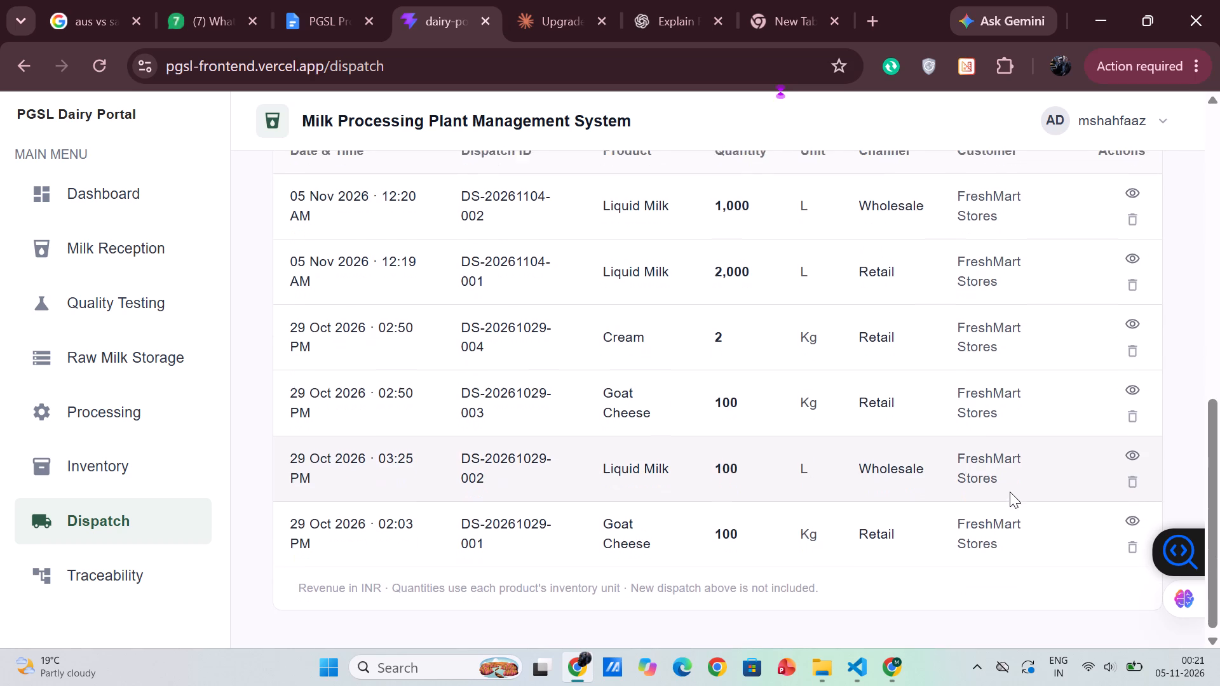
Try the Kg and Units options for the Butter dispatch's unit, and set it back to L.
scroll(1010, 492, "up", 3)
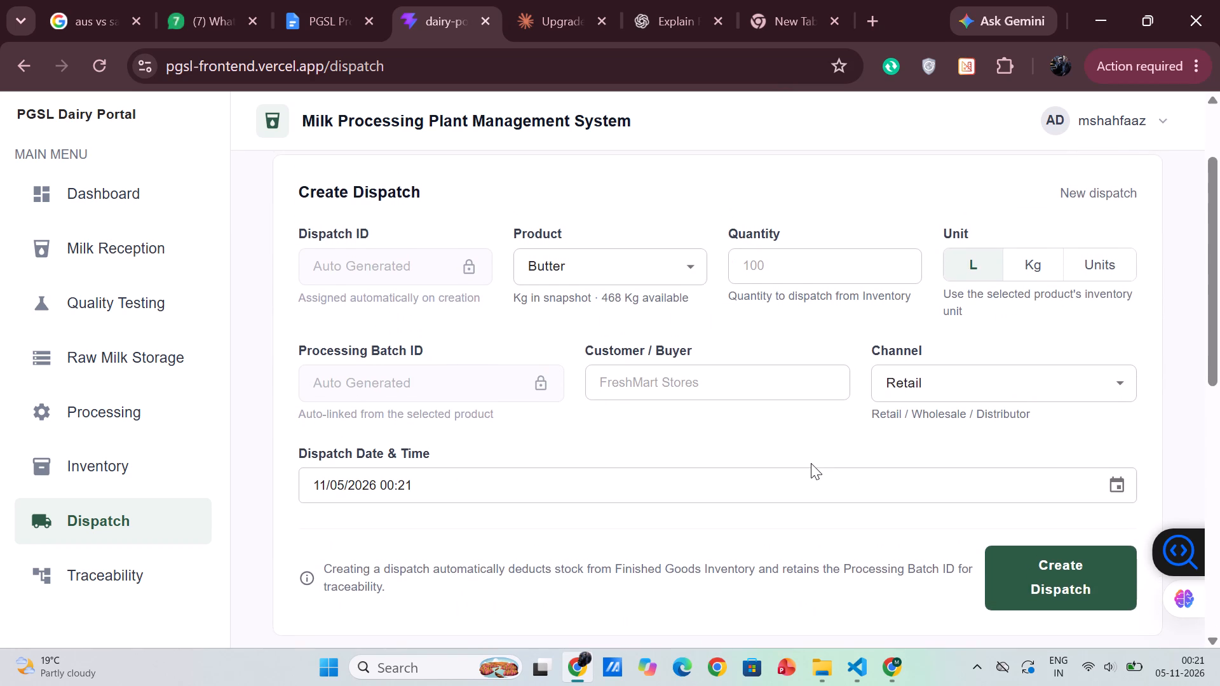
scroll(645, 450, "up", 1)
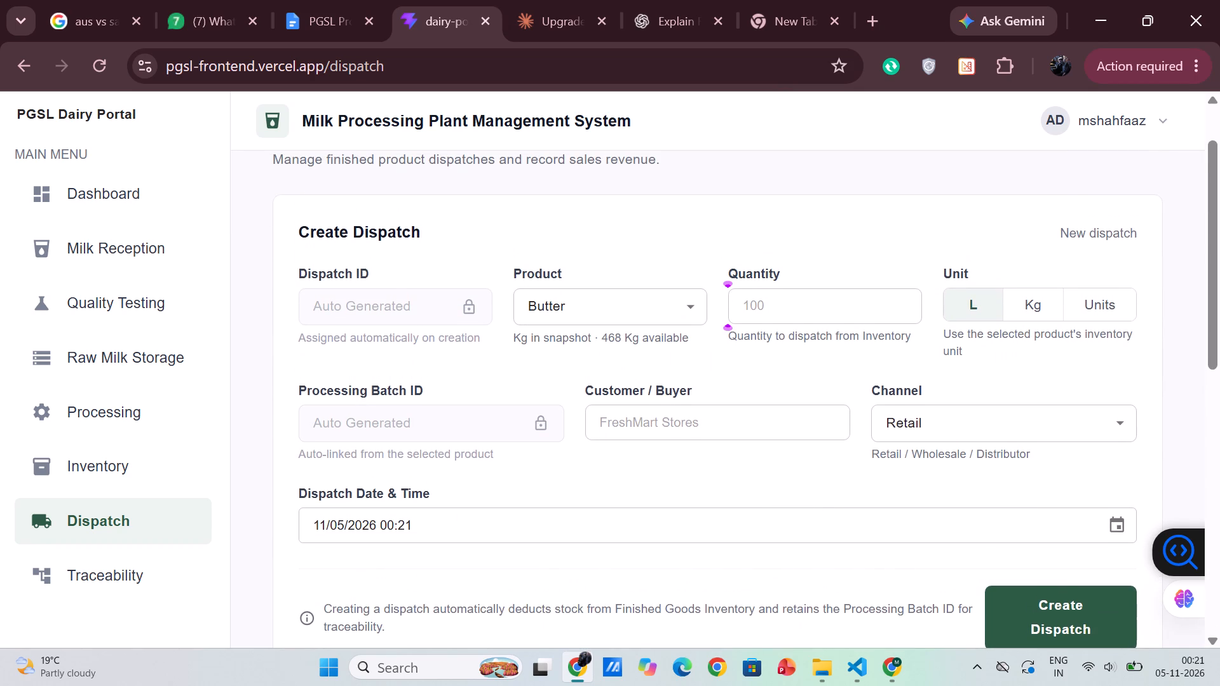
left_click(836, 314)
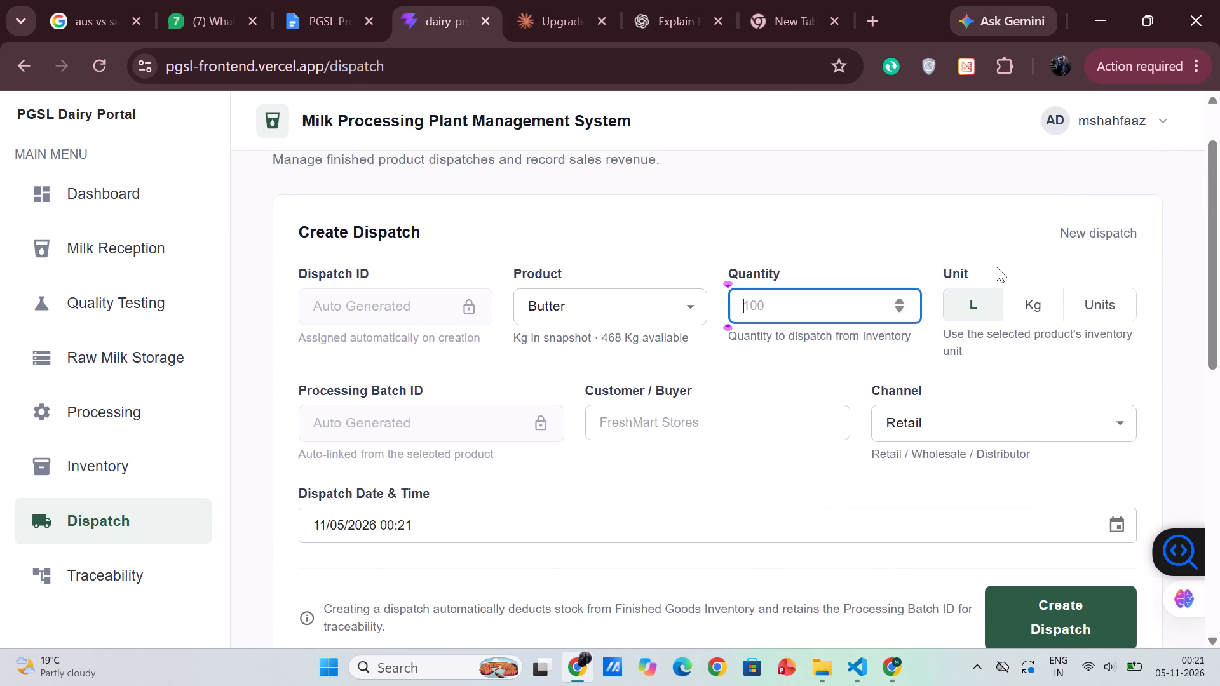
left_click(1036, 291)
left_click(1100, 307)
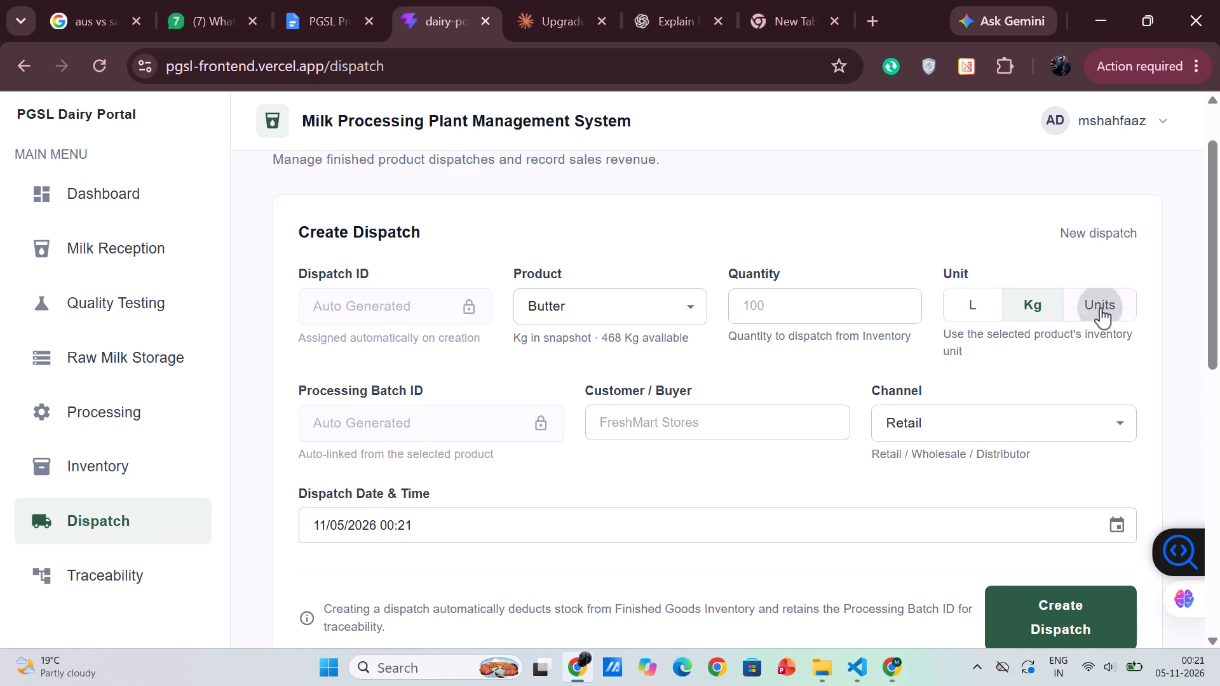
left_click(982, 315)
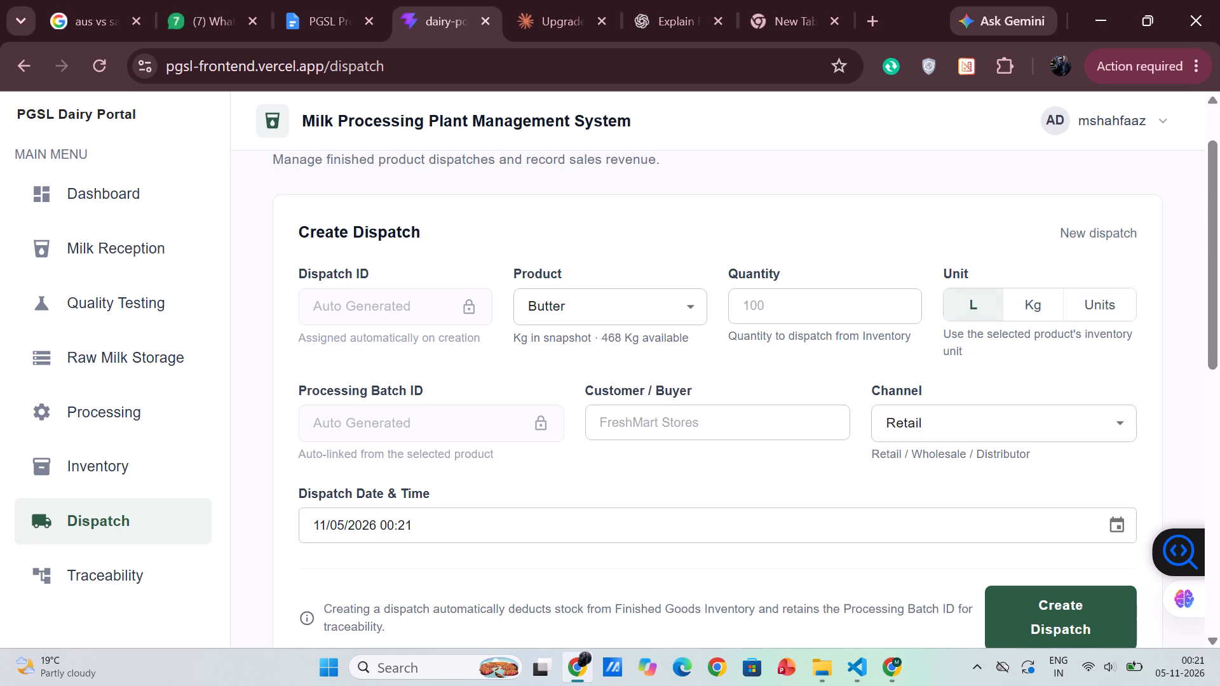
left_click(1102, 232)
Examine the finished products' stock quantities on the Inventory page, including Liquid Milk.
scroll(982, 325, "up", 2)
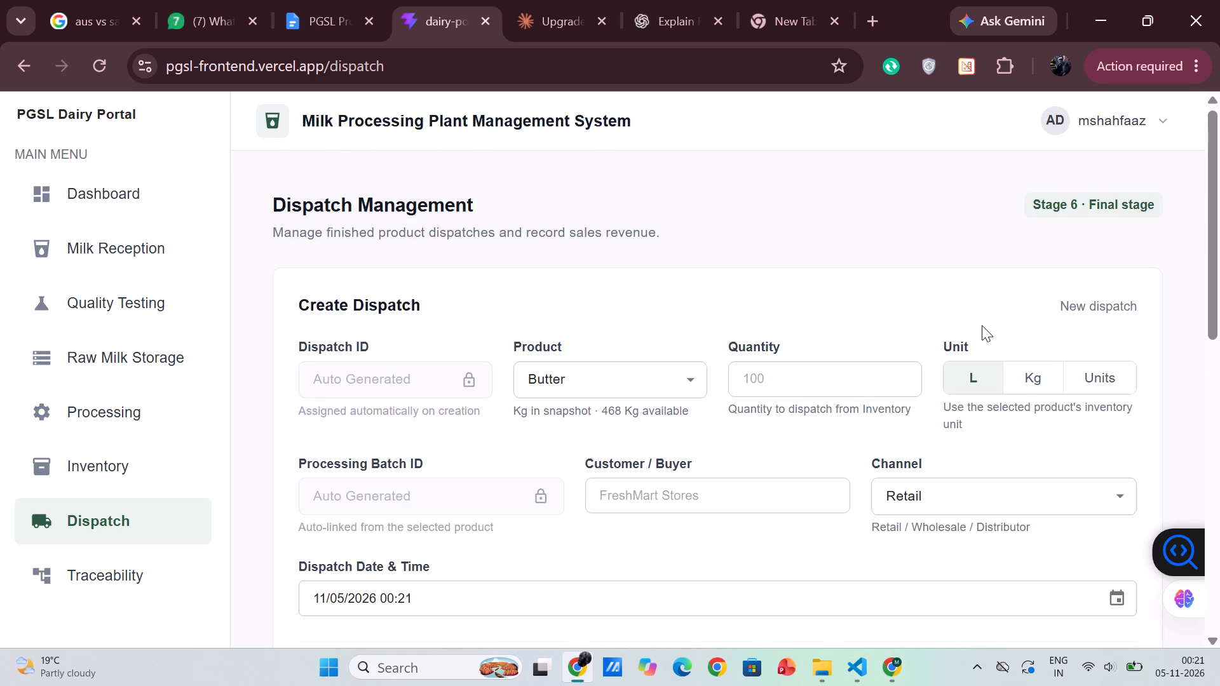
scroll(982, 325, "down", 4)
scroll(982, 325, "up", 2)
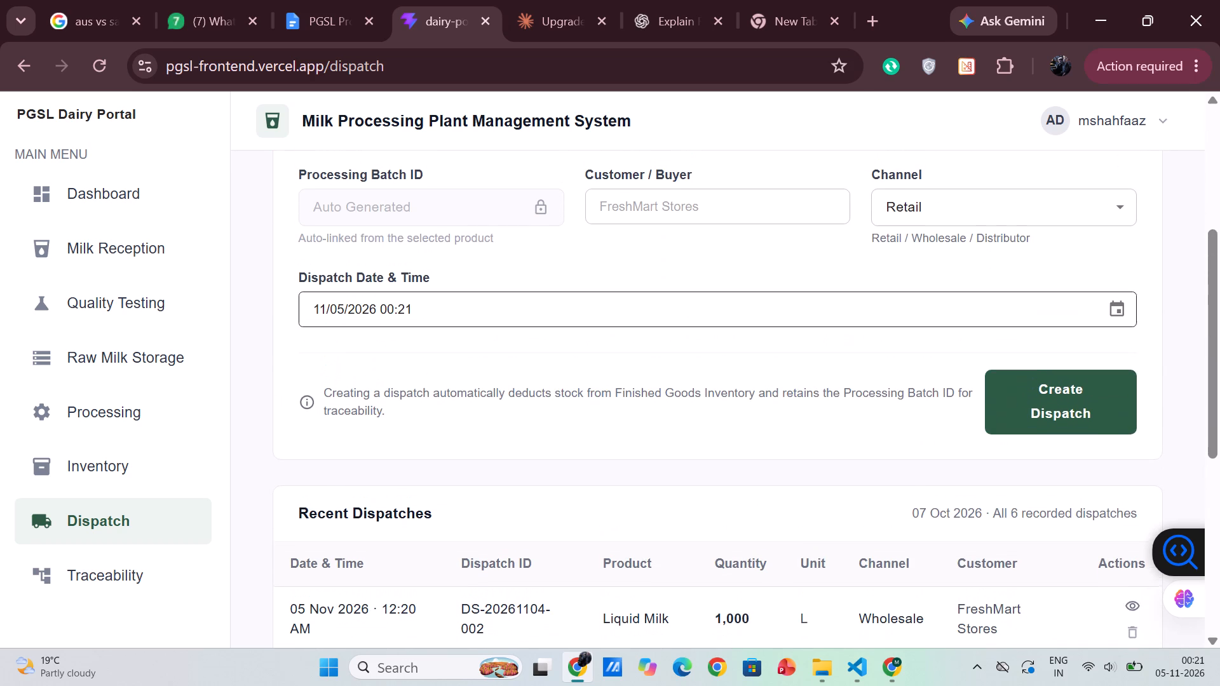
scroll(833, 393, "down", 3)
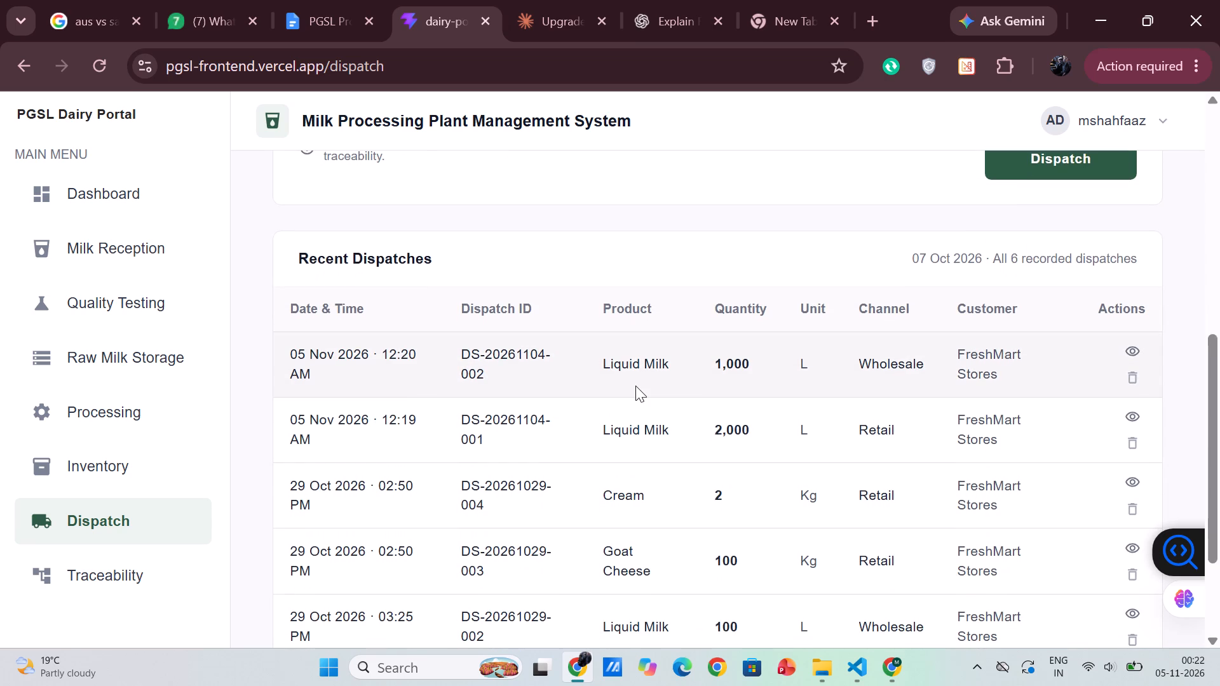
scroll(635, 386, "up", 2)
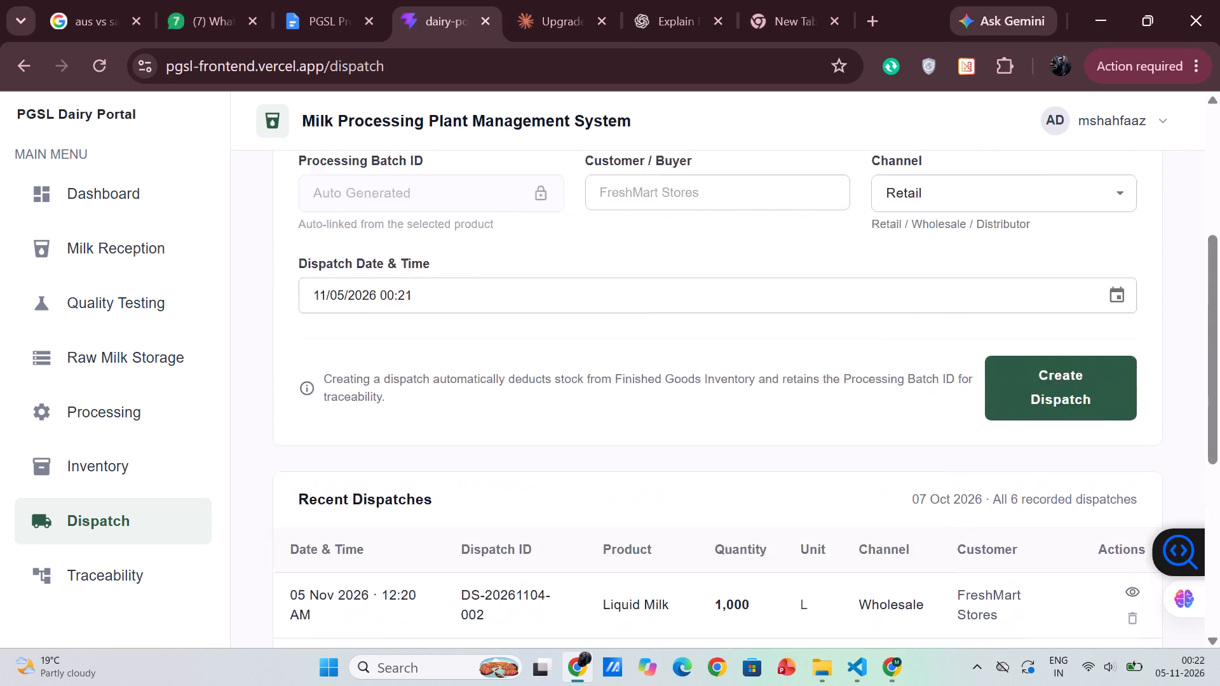
scroll(635, 386, "up", 1)
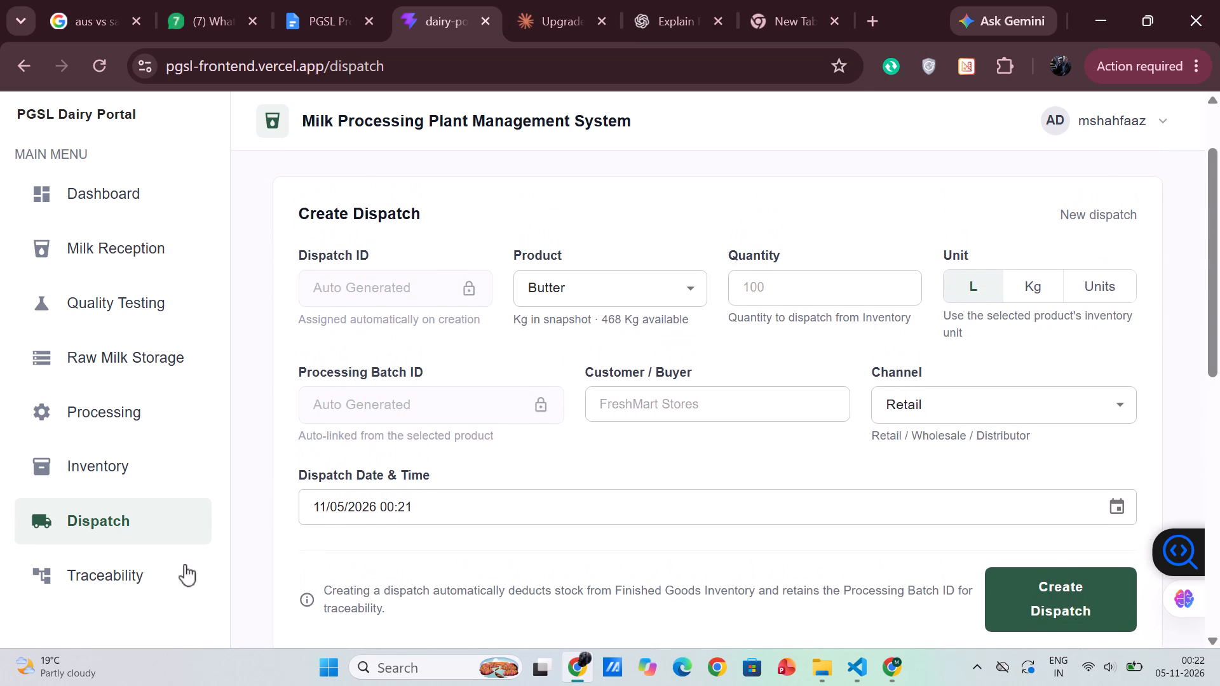
left_click(146, 467)
scroll(555, 469, "down", 2)
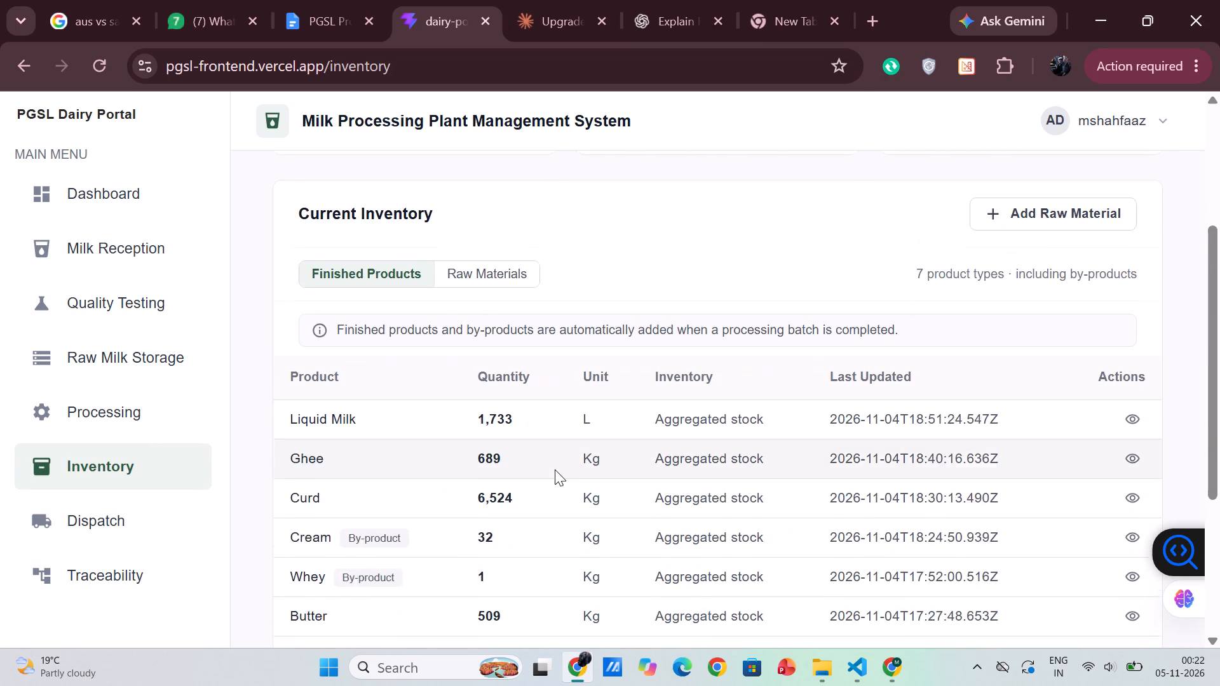
scroll(555, 469, "down", 1)
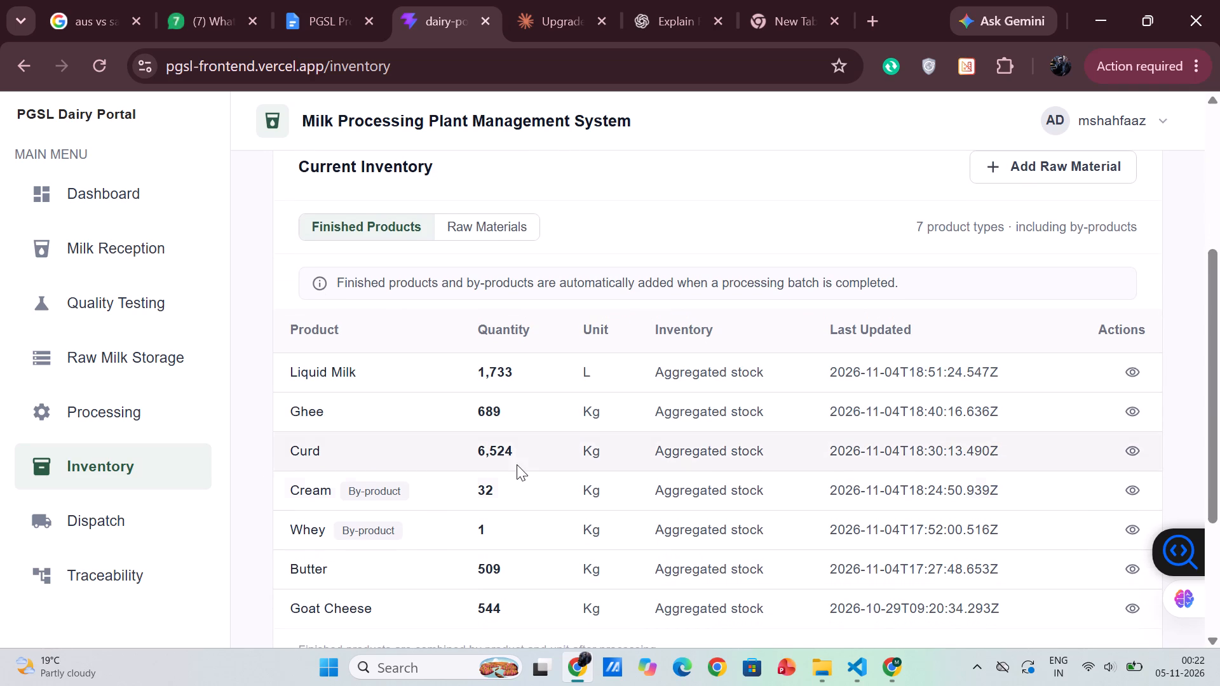
Create a retail dispatch of 1733 L of Liquid Milk for FreshMart Stores and check it in Recent Dispatches.
left_click(142, 526)
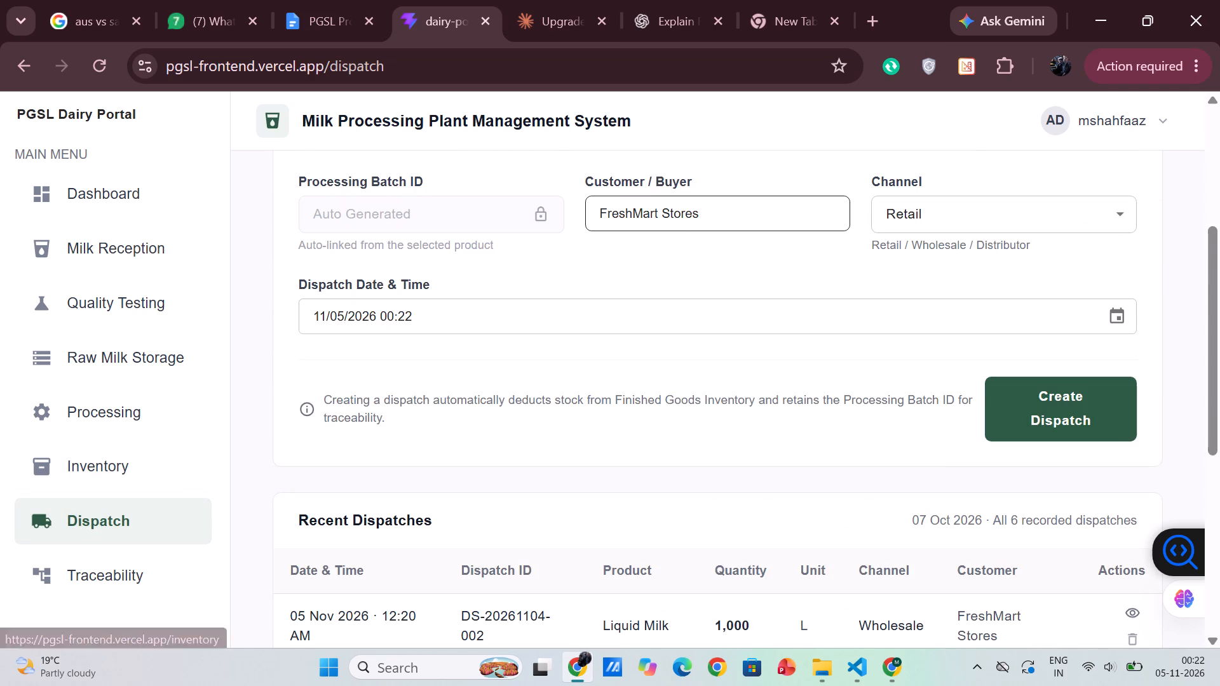
scroll(693, 231, "up", 4)
left_click(789, 365)
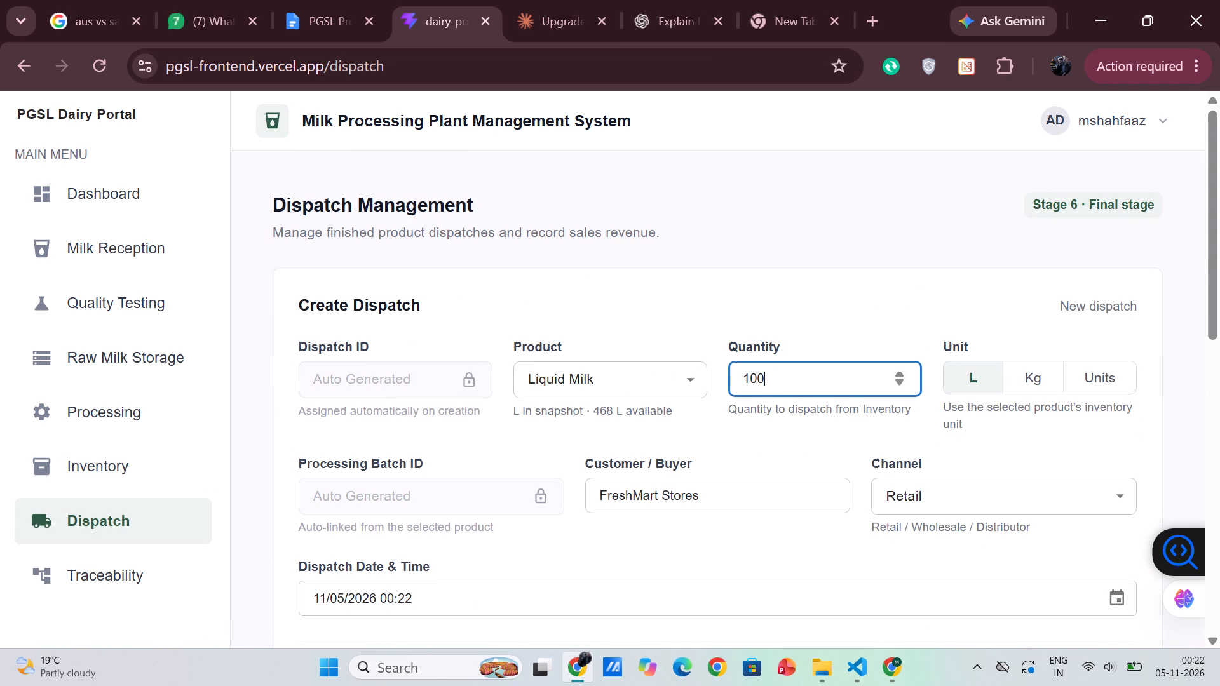
key("BackSpace")
key("BackSpace")
type("733")
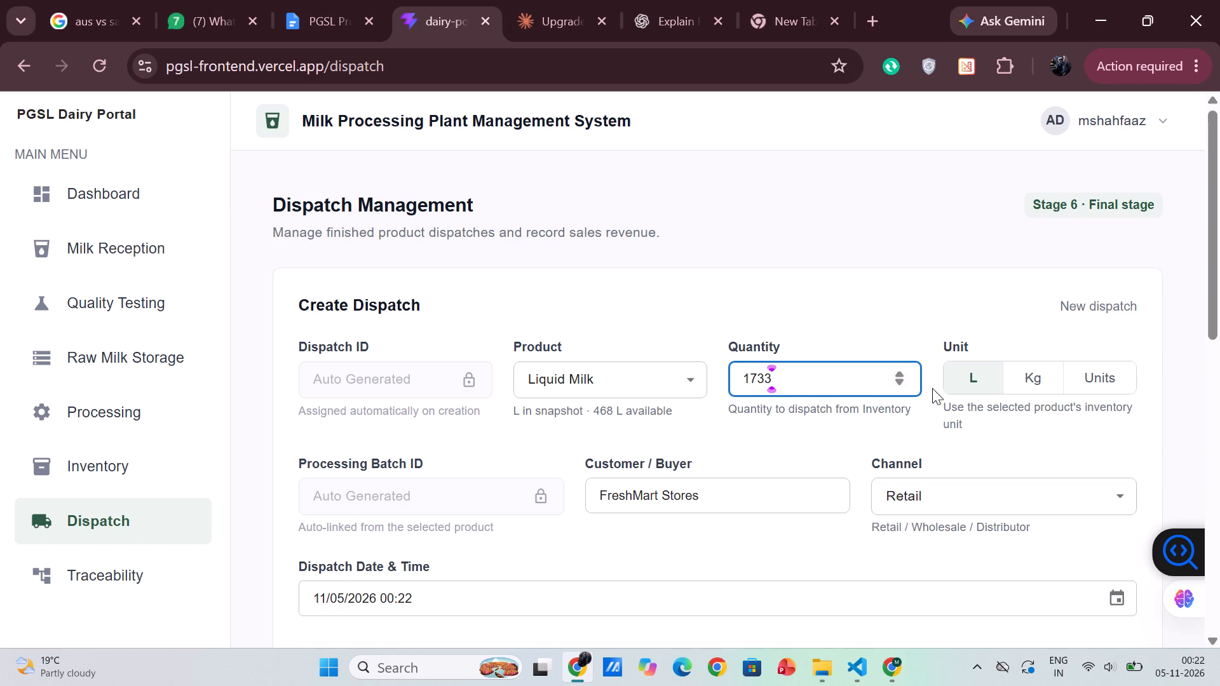
scroll(773, 505, "down", 6)
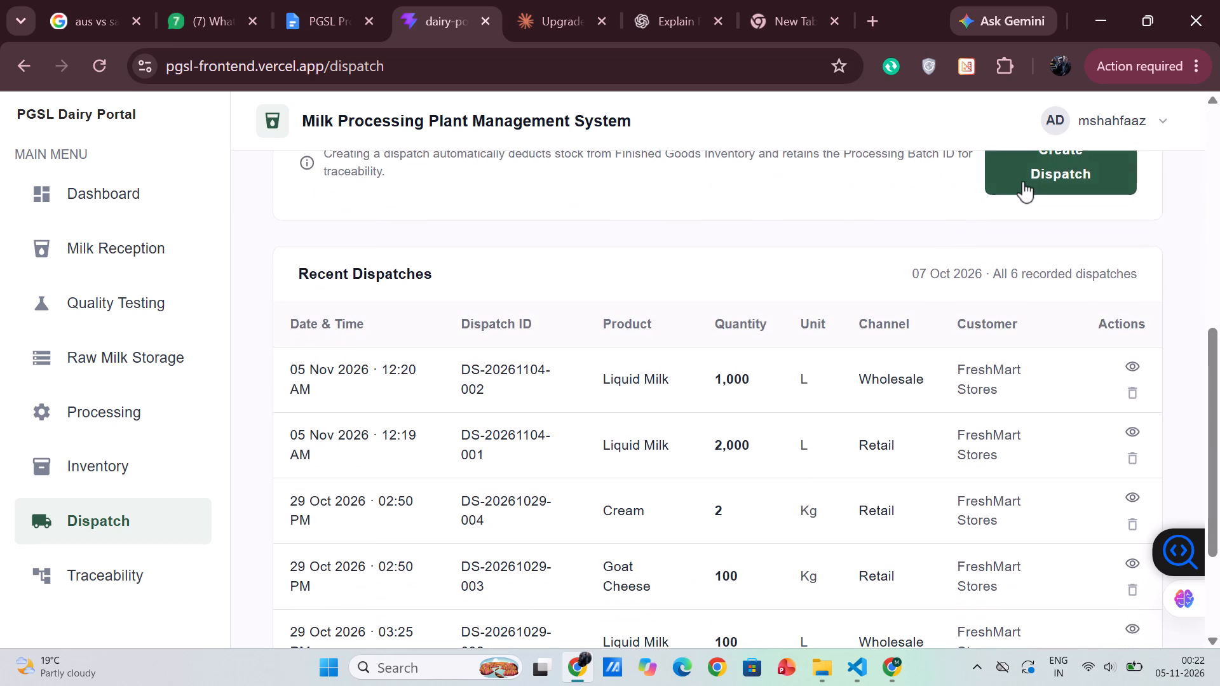
left_click(1023, 181)
scroll(945, 362, "up", 3)
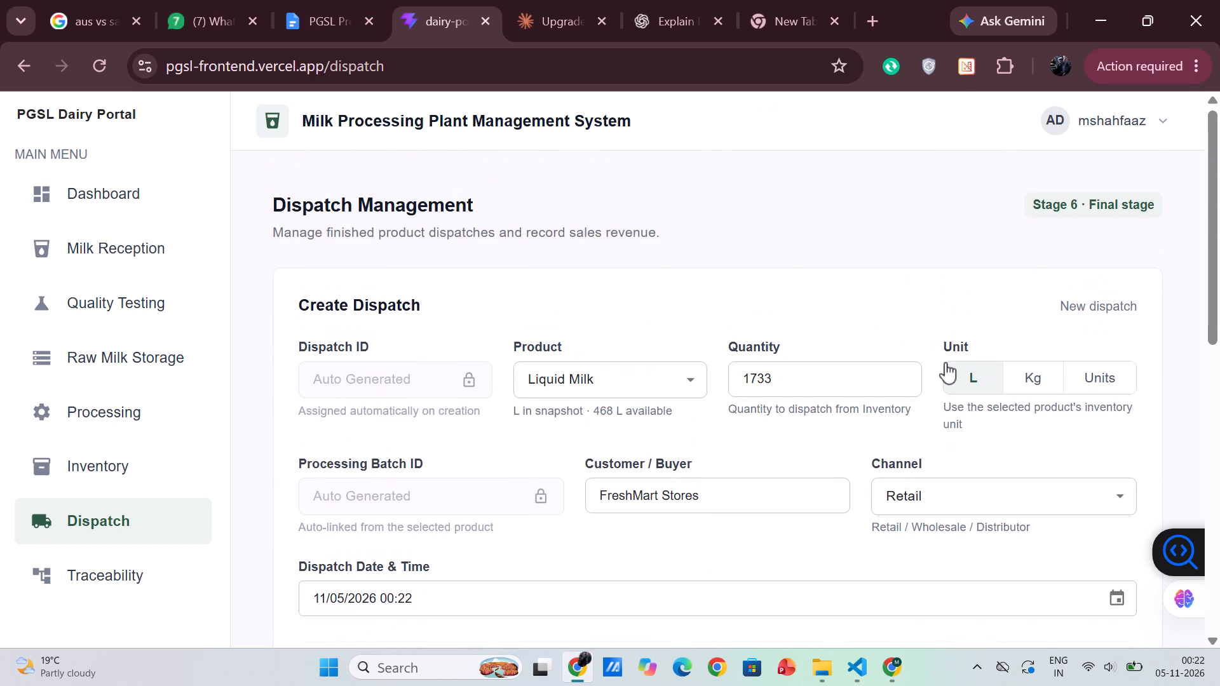
scroll(859, 289, "down", 4)
scroll(864, 452, "down", 2)
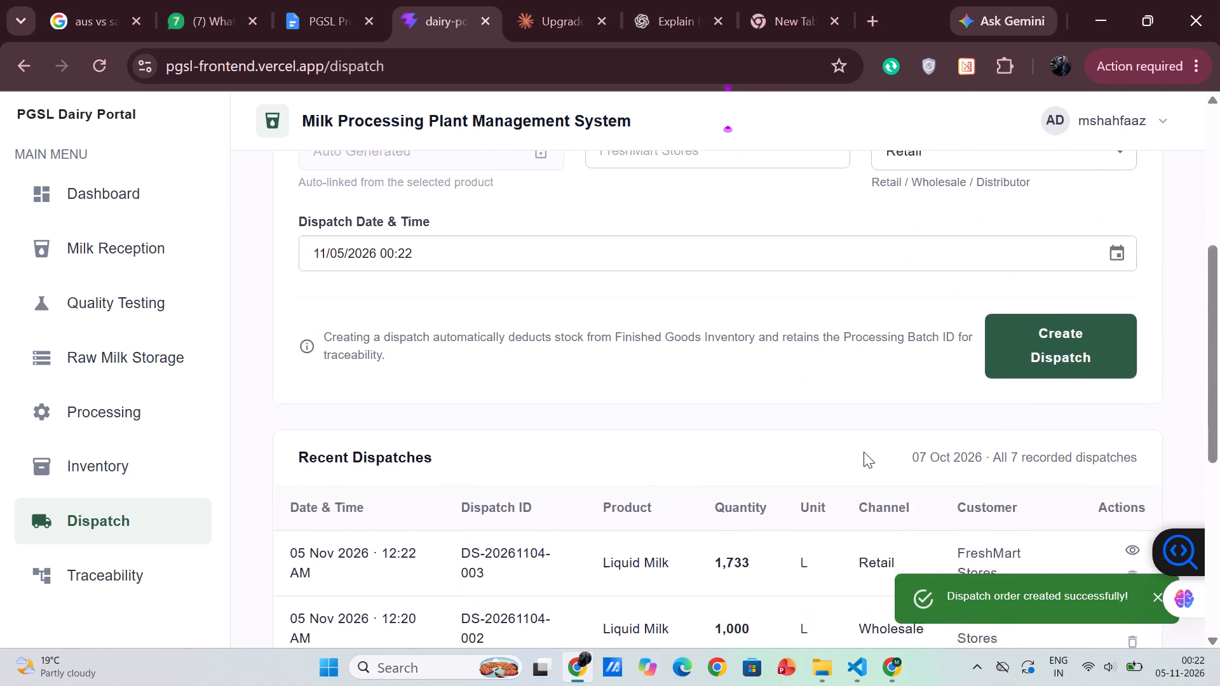
scroll(864, 452, "down", 1)
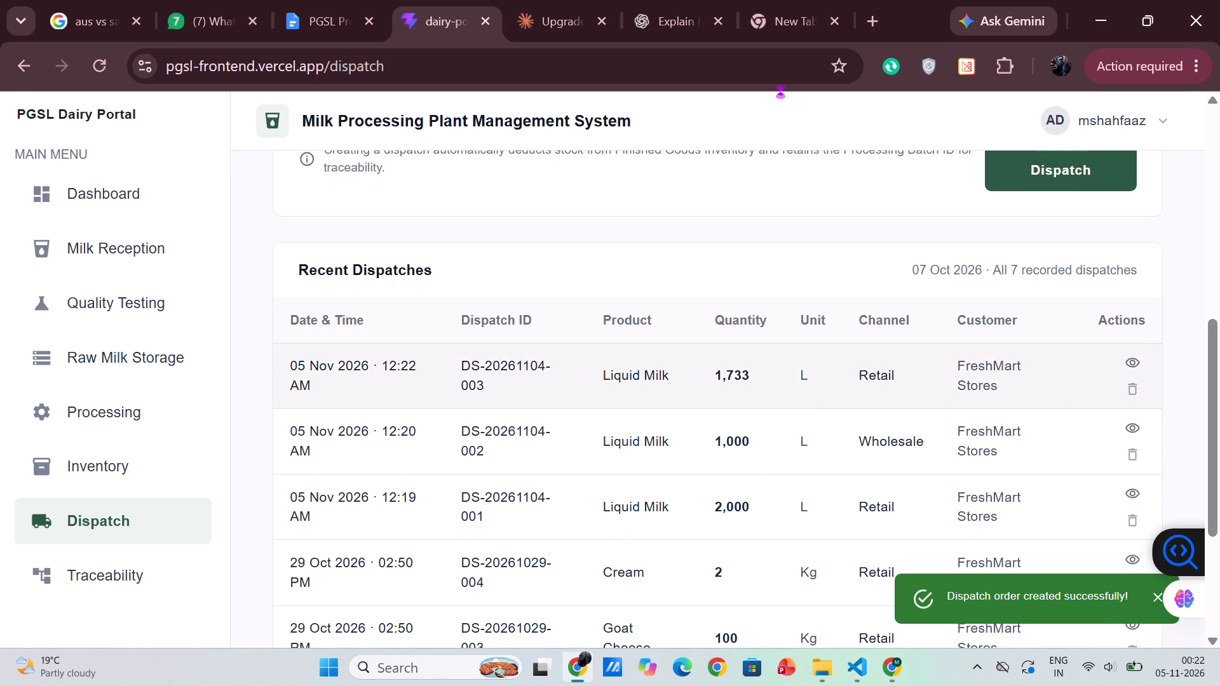
Open the Traceability page and view its batch tracing form.
left_click(81, 586)
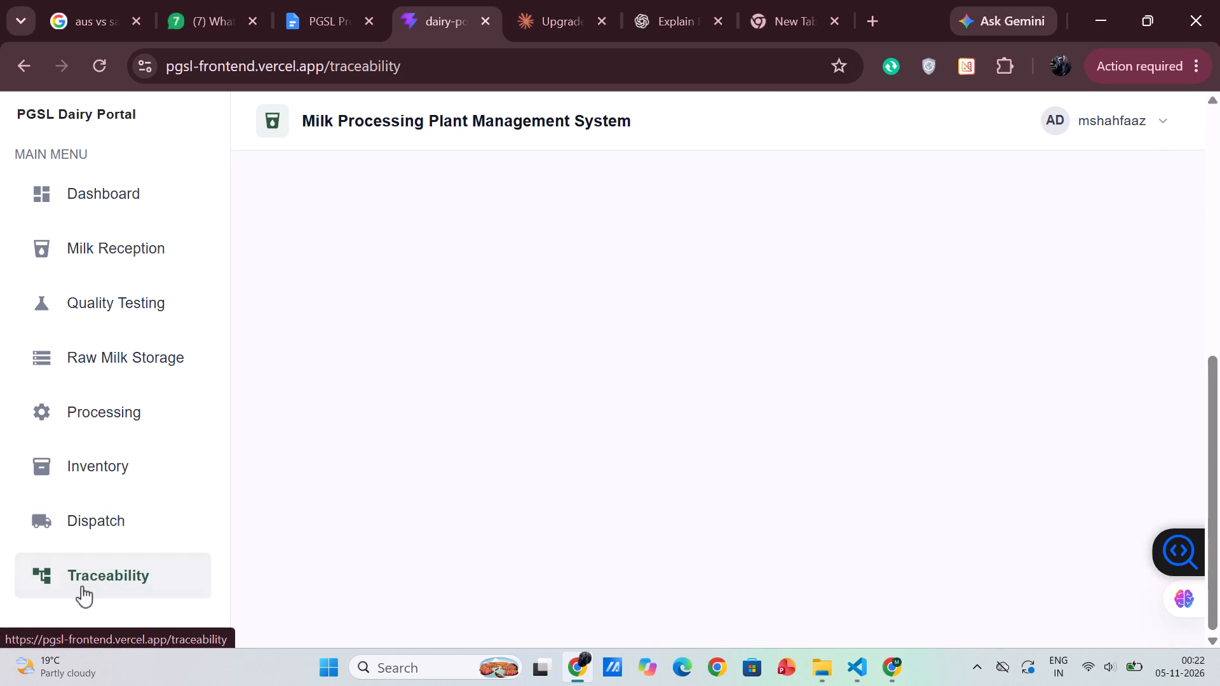
scroll(400, 409, "up", 5)
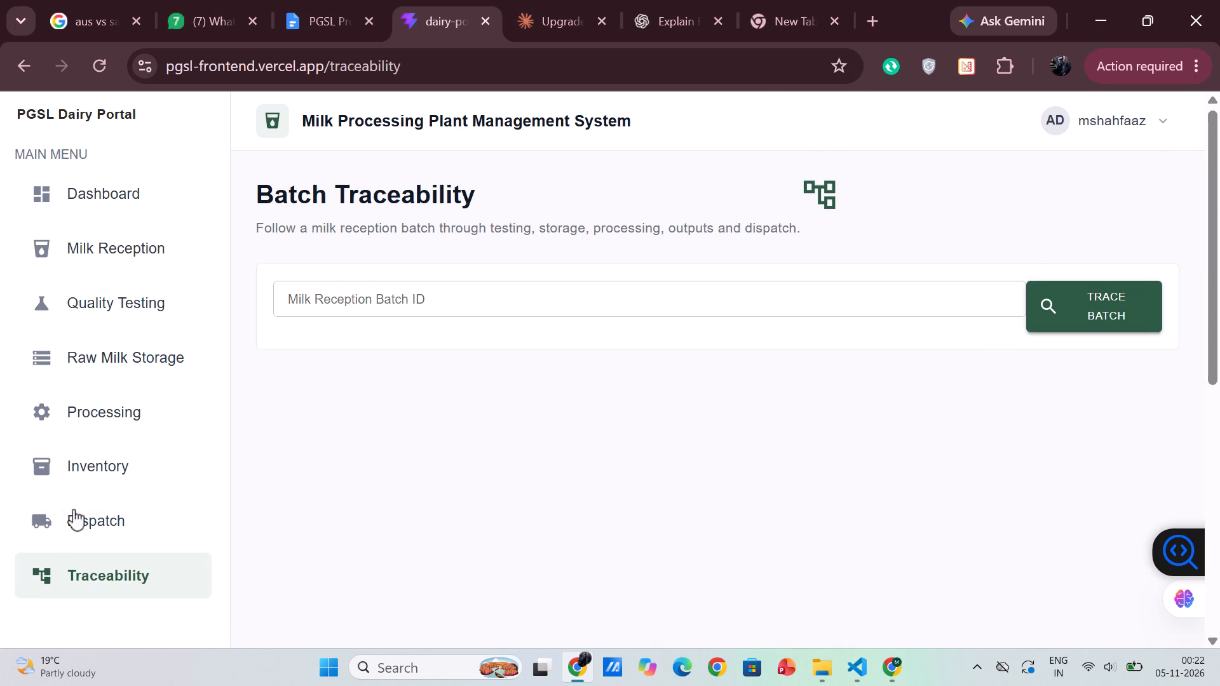
Return to the Dispatch page and examine its Recent Dispatches table and Create Dispatch form.
left_click(83, 501)
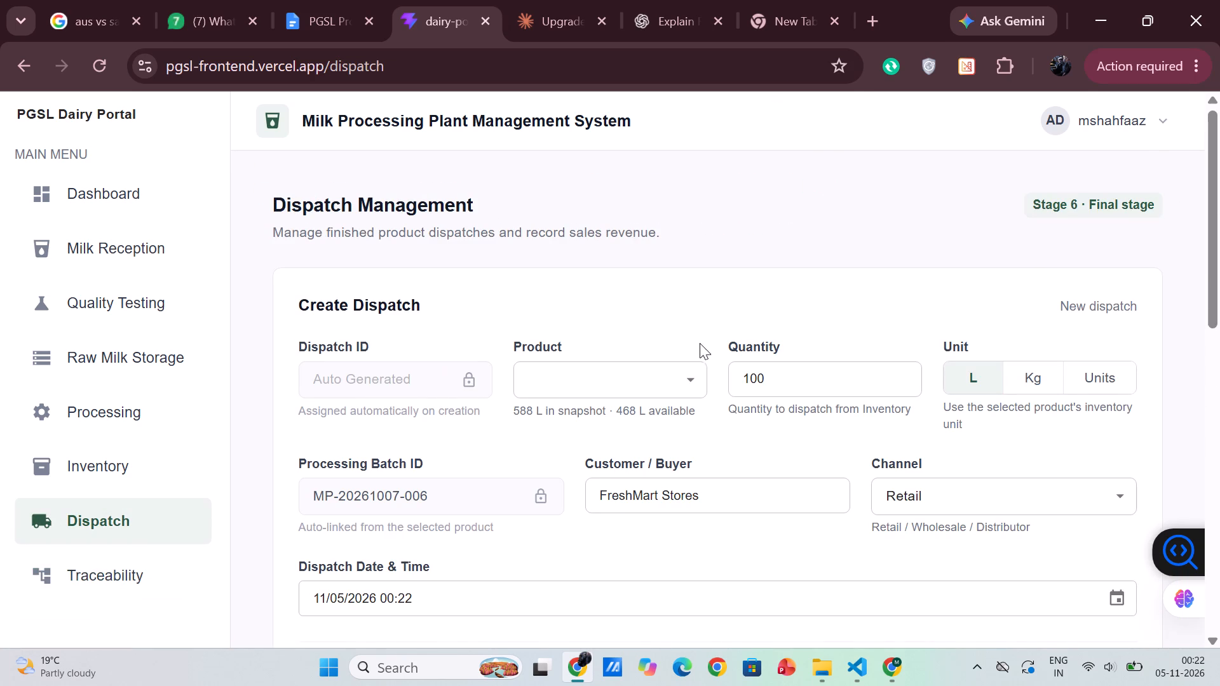
scroll(703, 339, "down", 6)
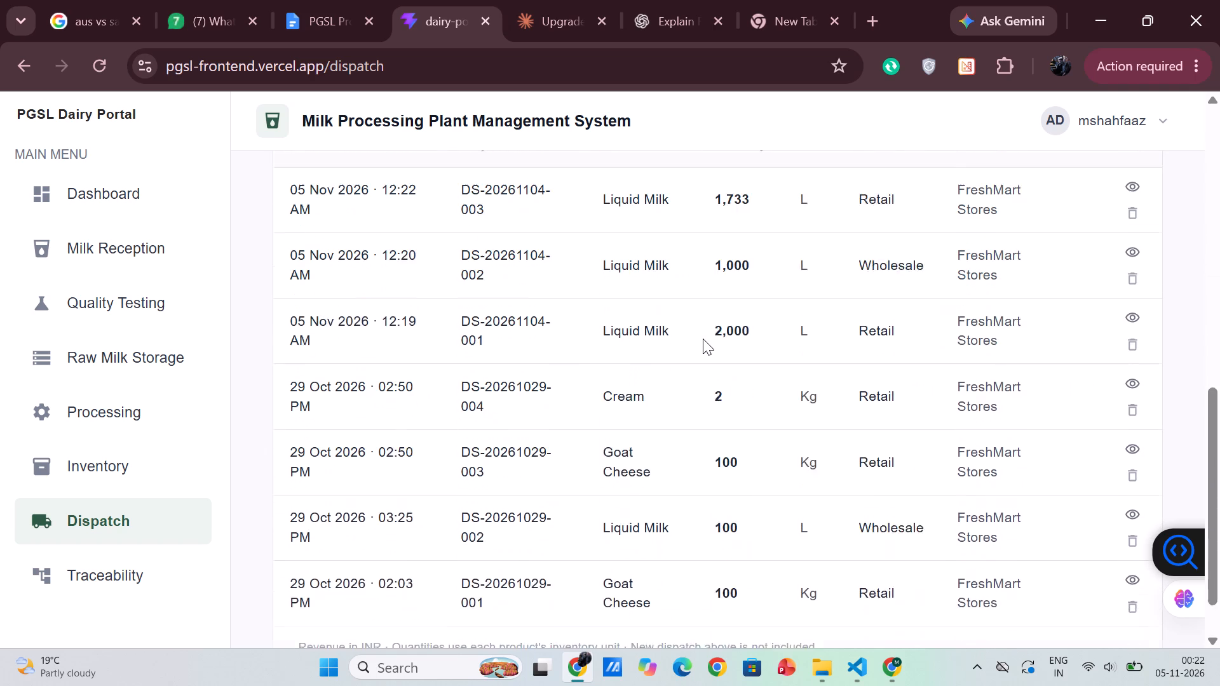
scroll(703, 339, "down", 3)
scroll(703, 339, "up", 7)
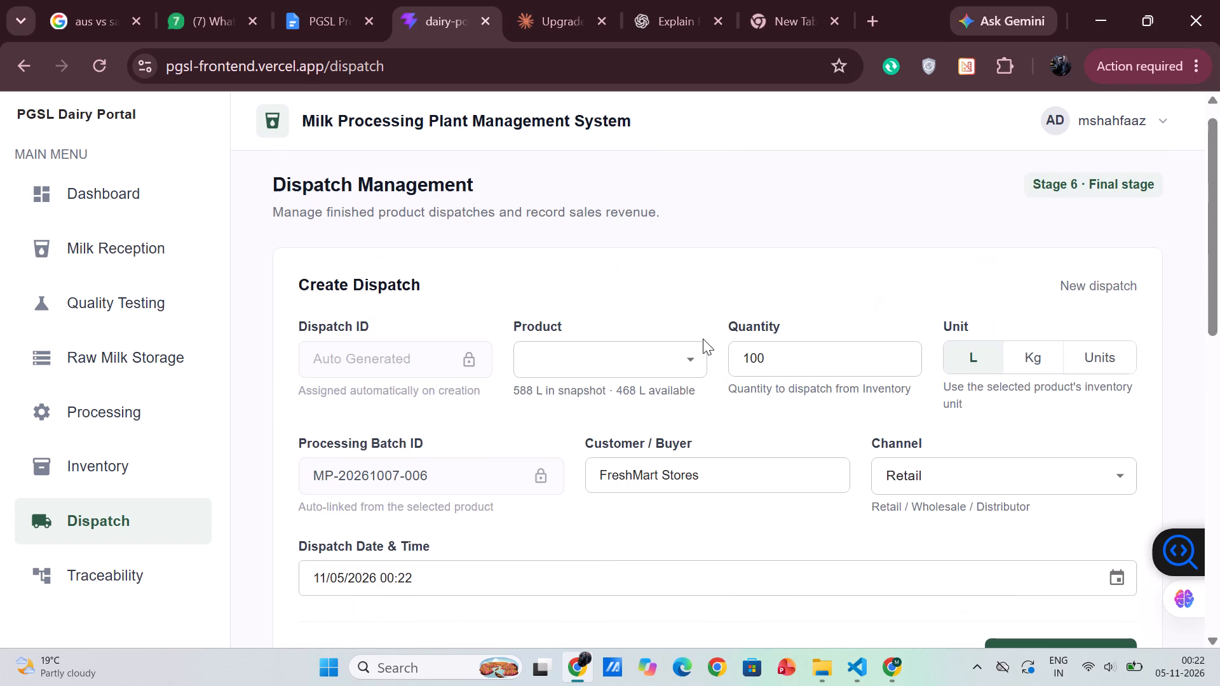
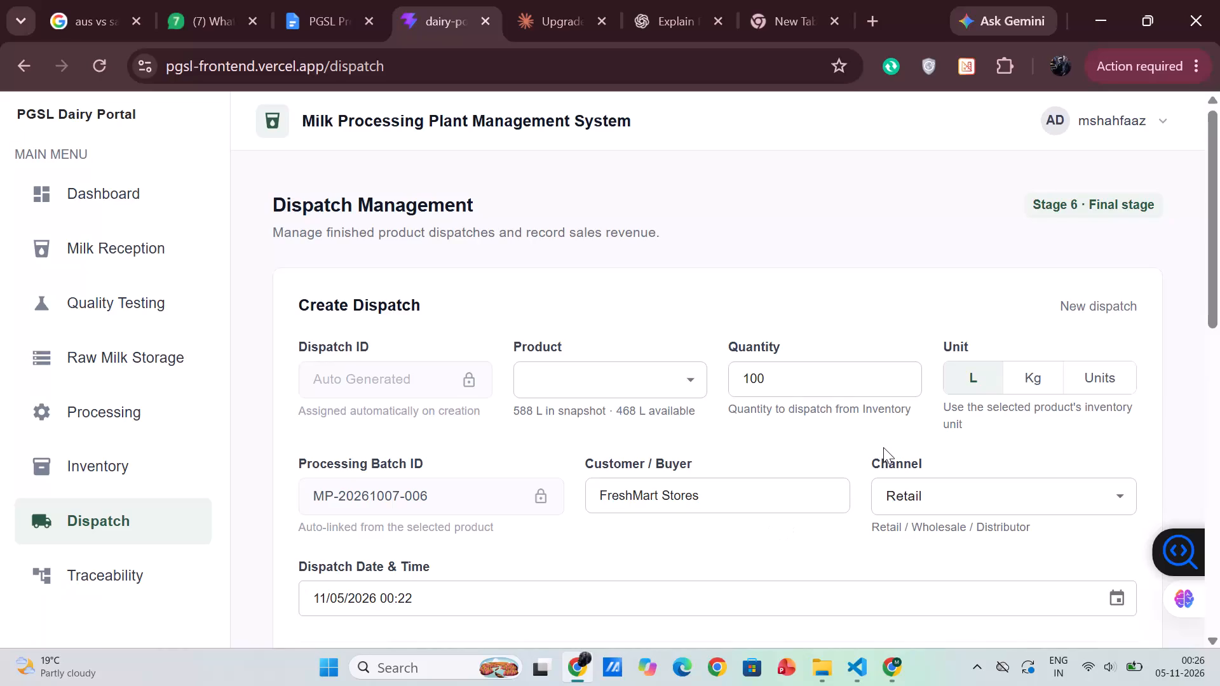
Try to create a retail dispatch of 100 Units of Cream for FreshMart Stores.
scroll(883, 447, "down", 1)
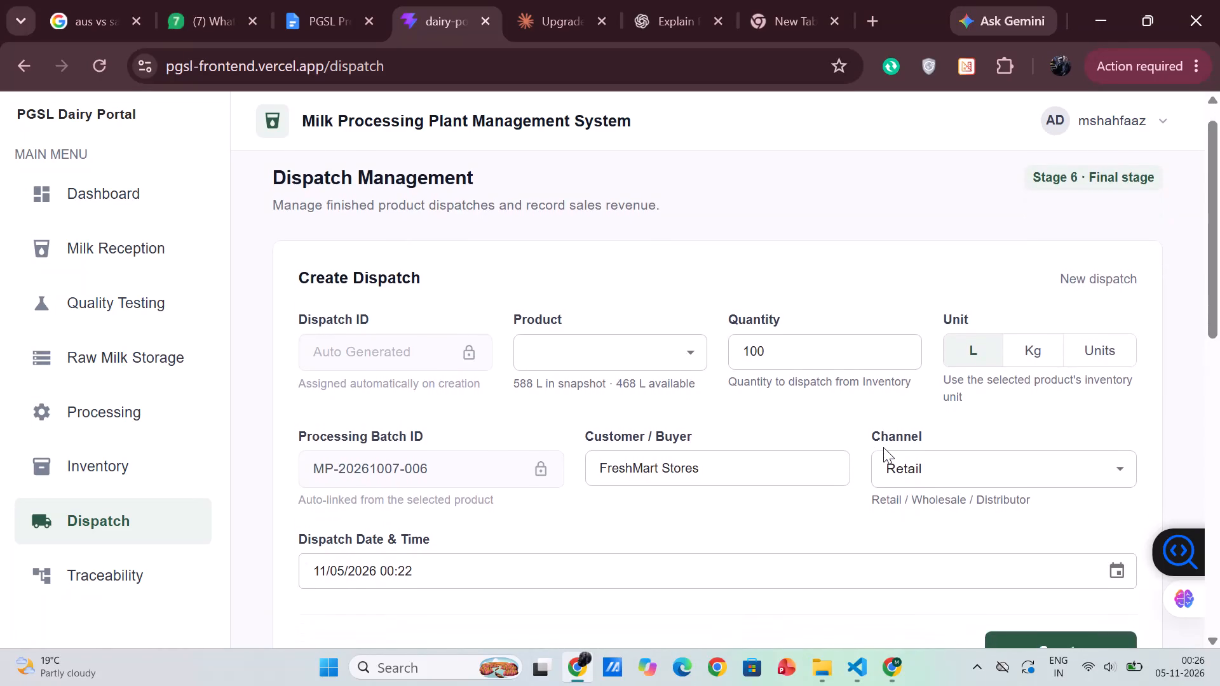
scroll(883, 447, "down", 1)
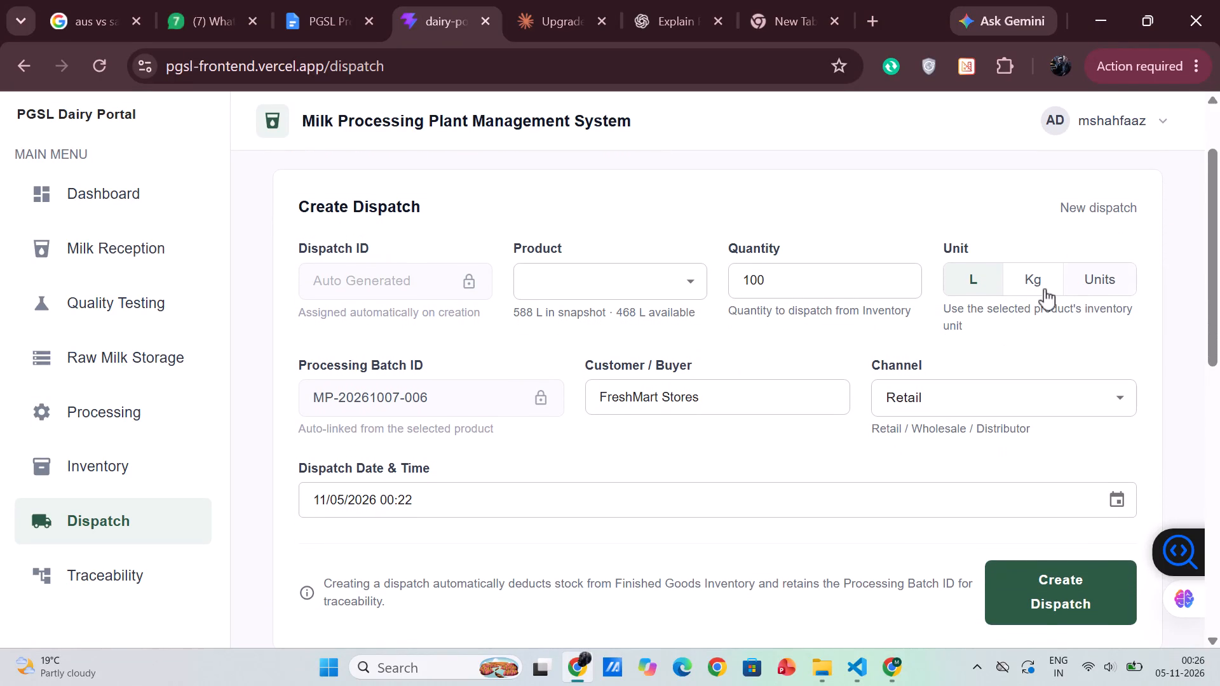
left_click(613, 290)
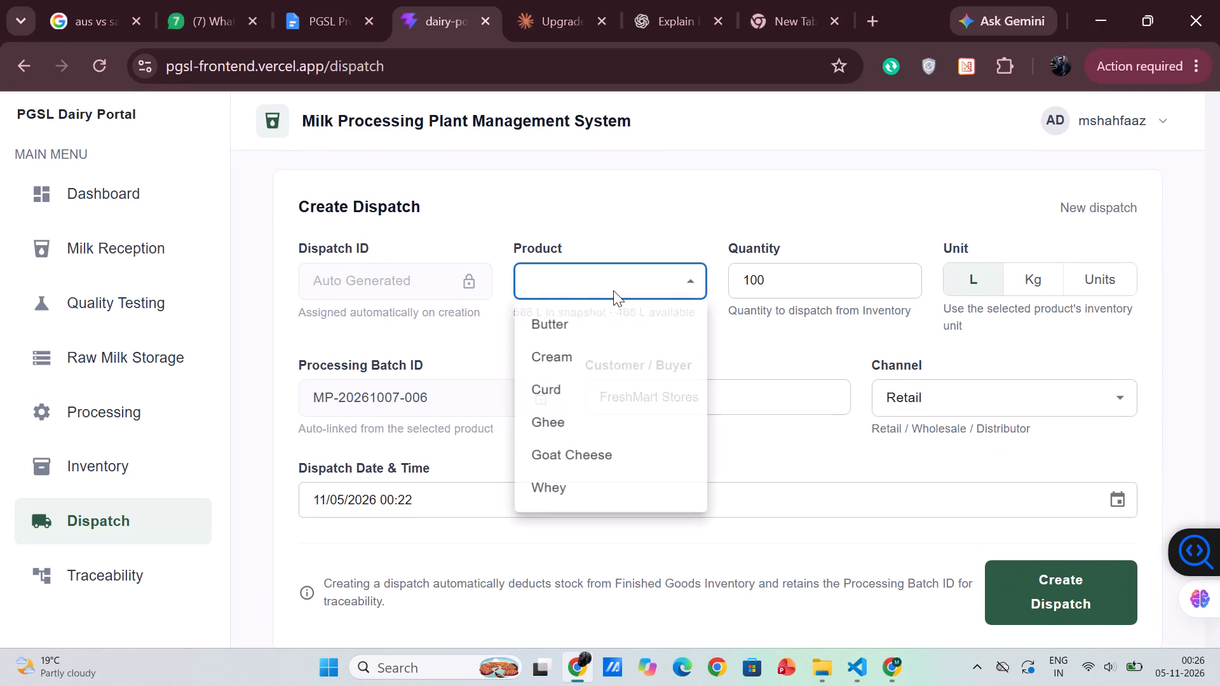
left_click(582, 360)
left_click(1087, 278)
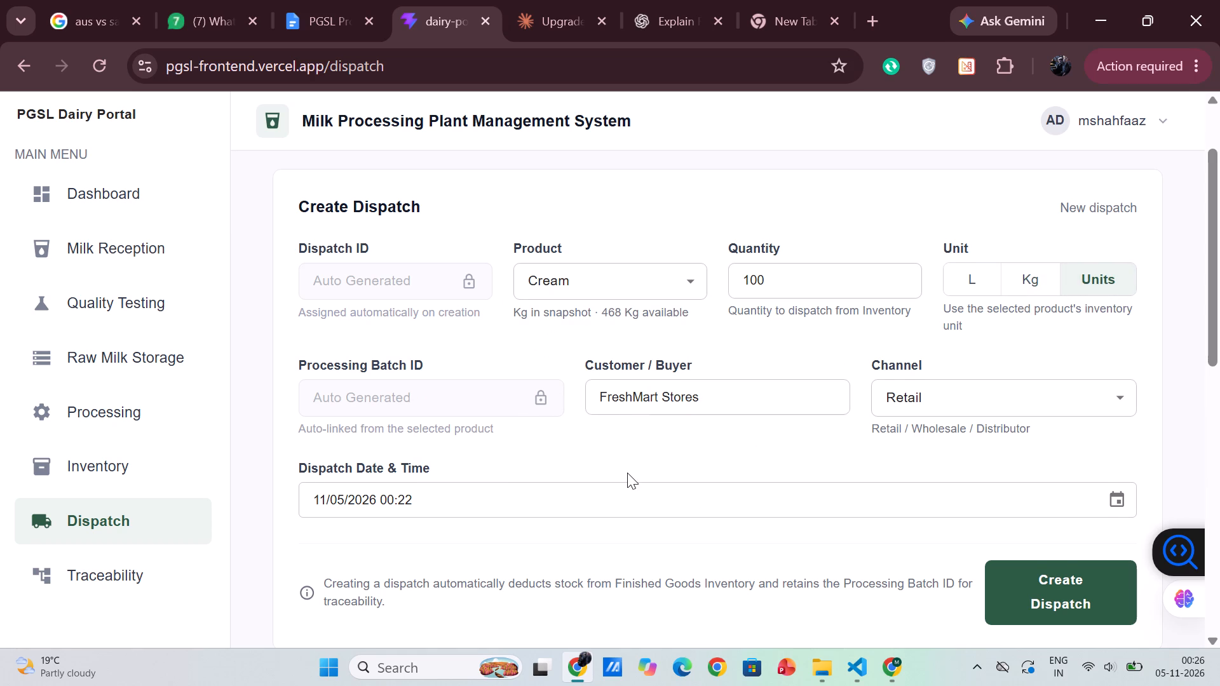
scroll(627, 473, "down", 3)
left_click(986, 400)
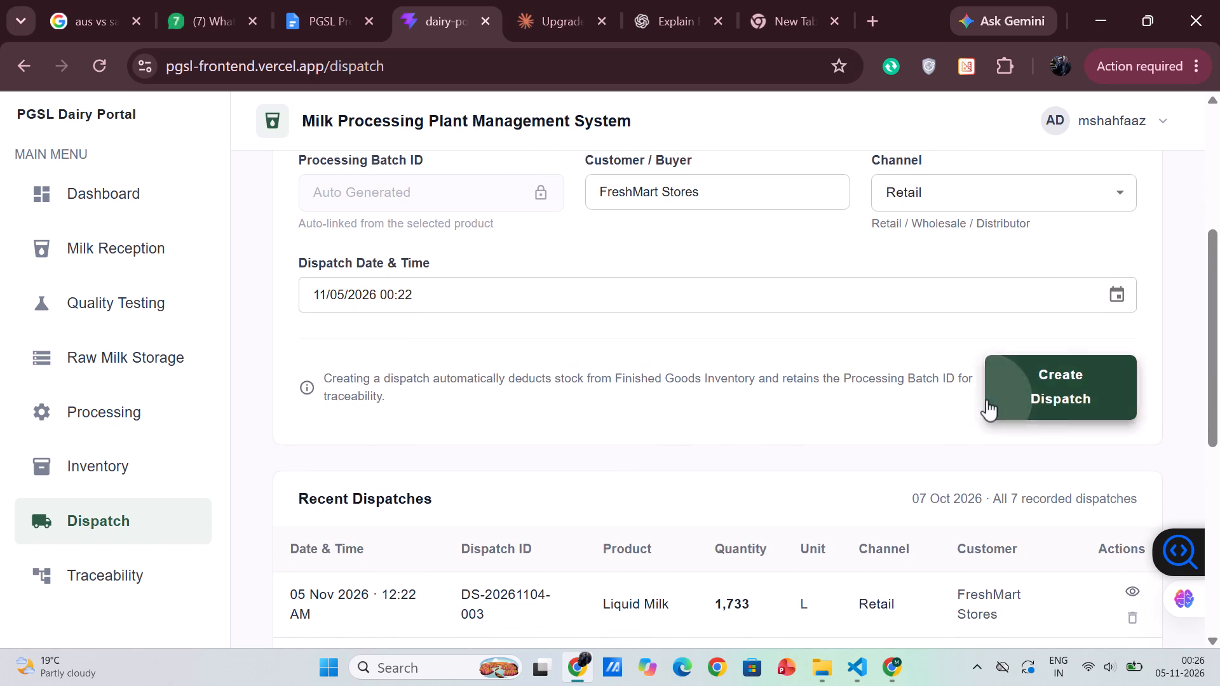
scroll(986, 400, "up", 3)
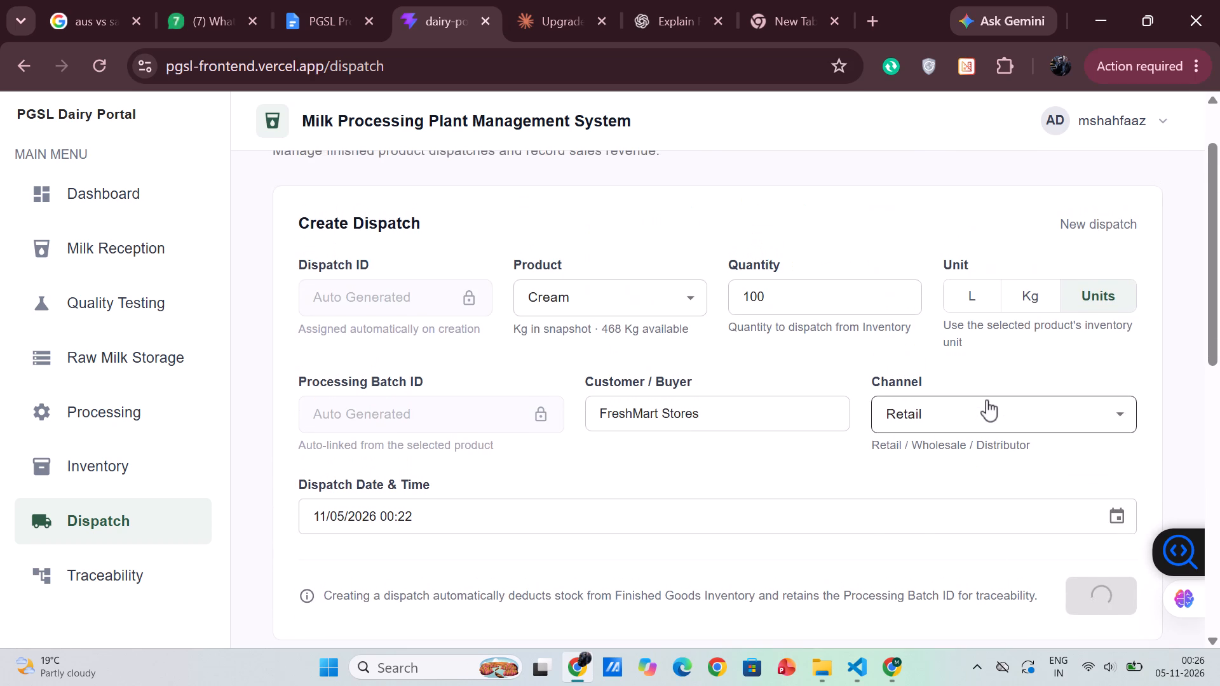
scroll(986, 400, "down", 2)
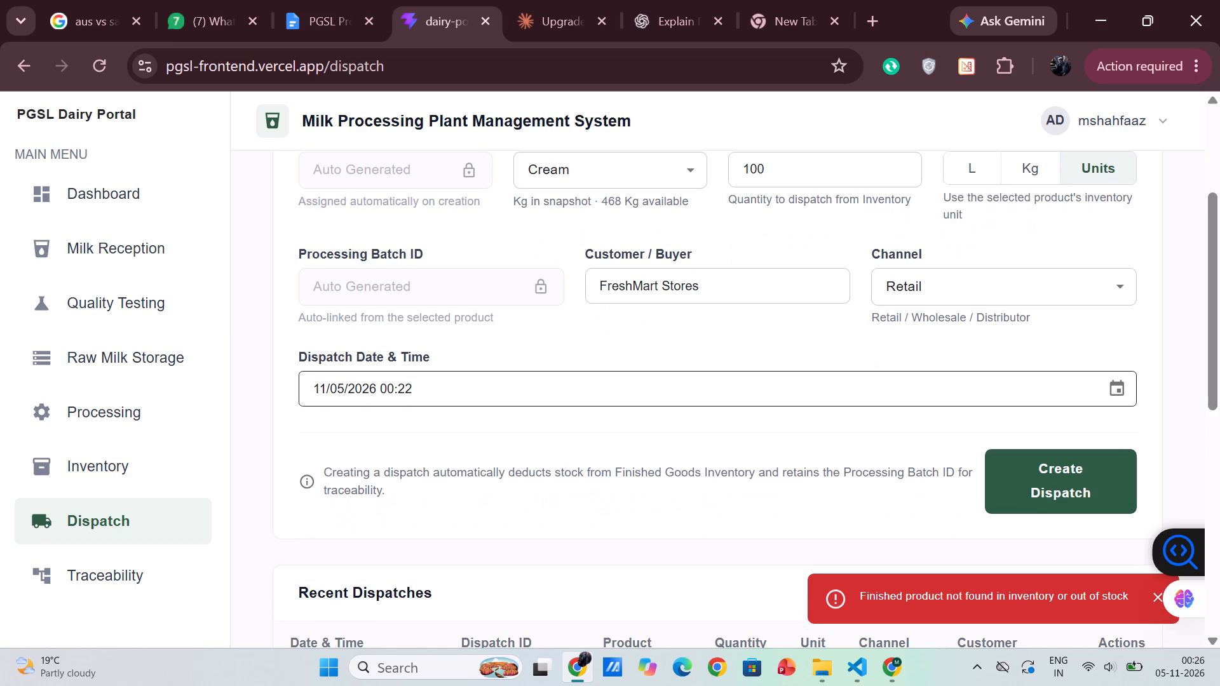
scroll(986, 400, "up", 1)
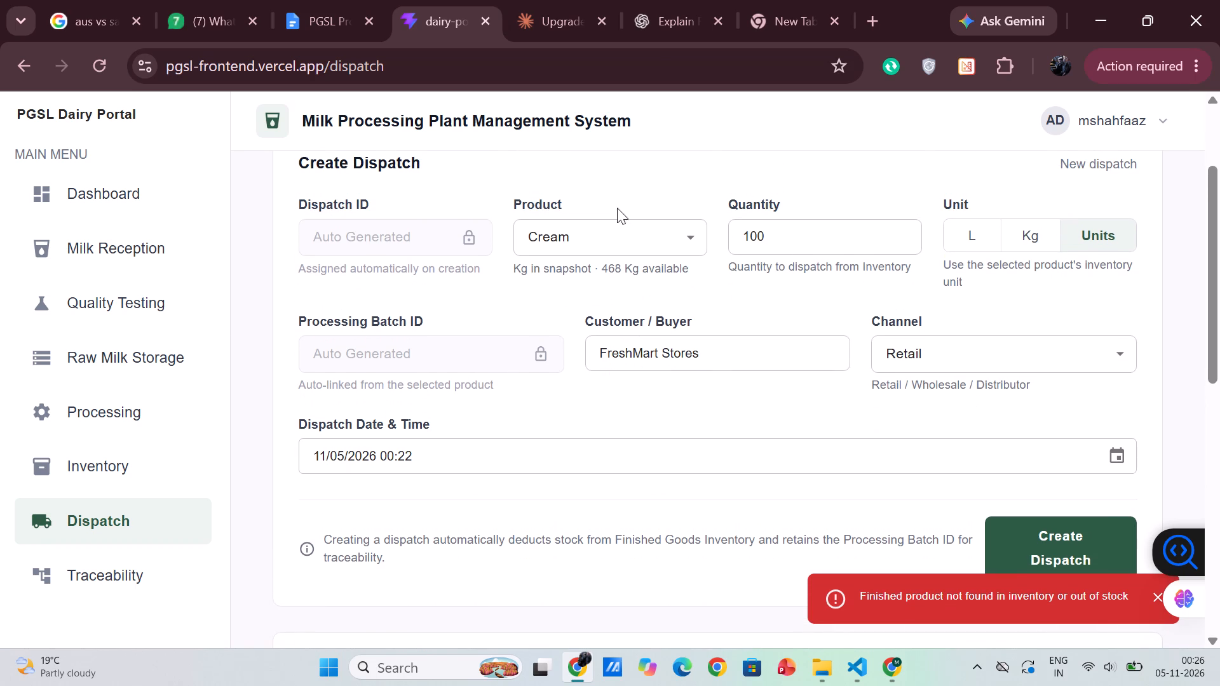
Check the finished products' stock quantities and units on the Inventory page.
left_click(610, 226)
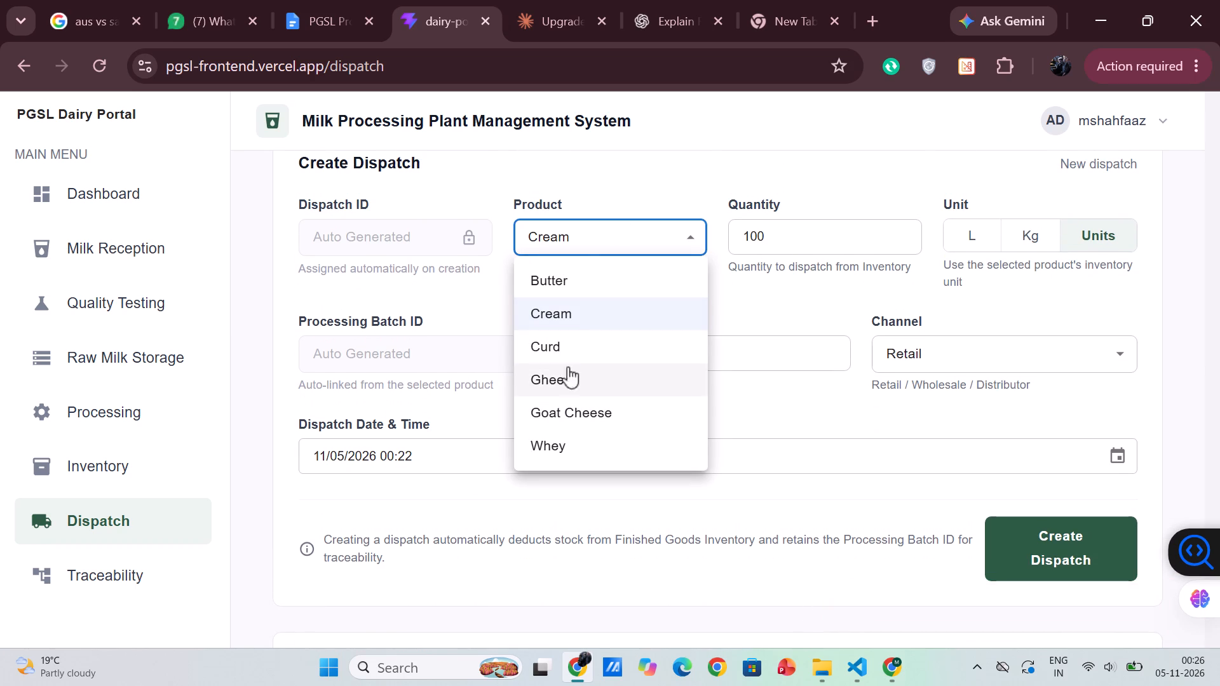
left_click(119, 471)
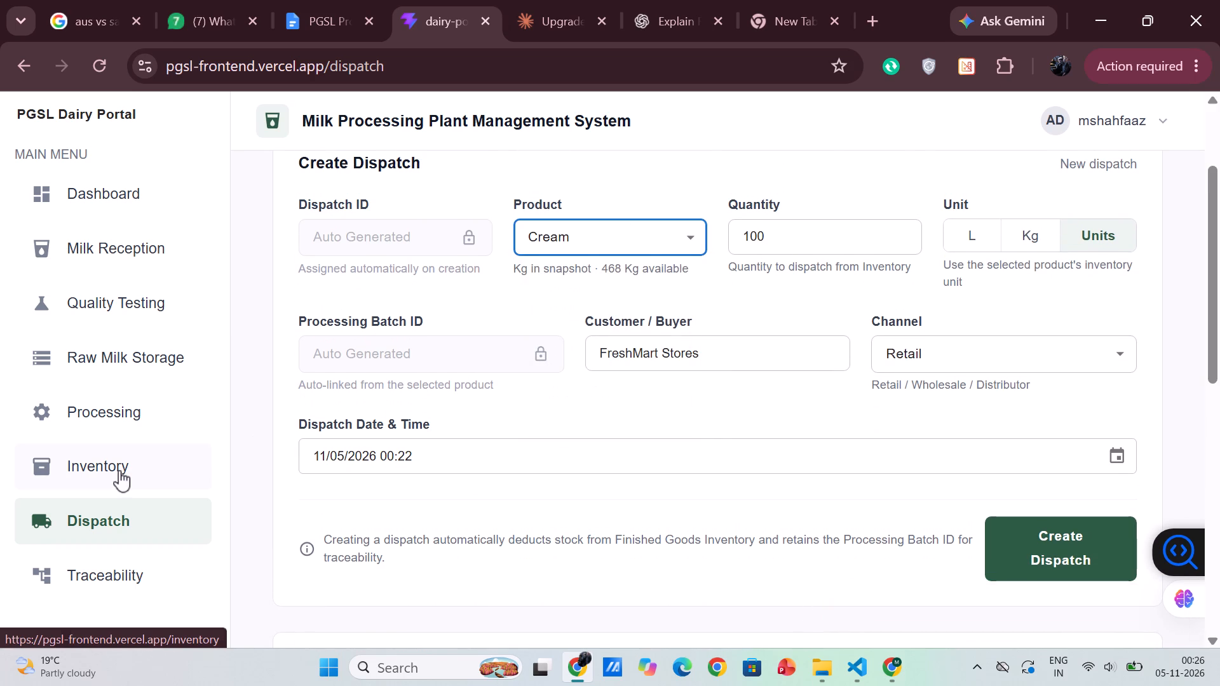
left_click(119, 470)
scroll(472, 471, "down", 2)
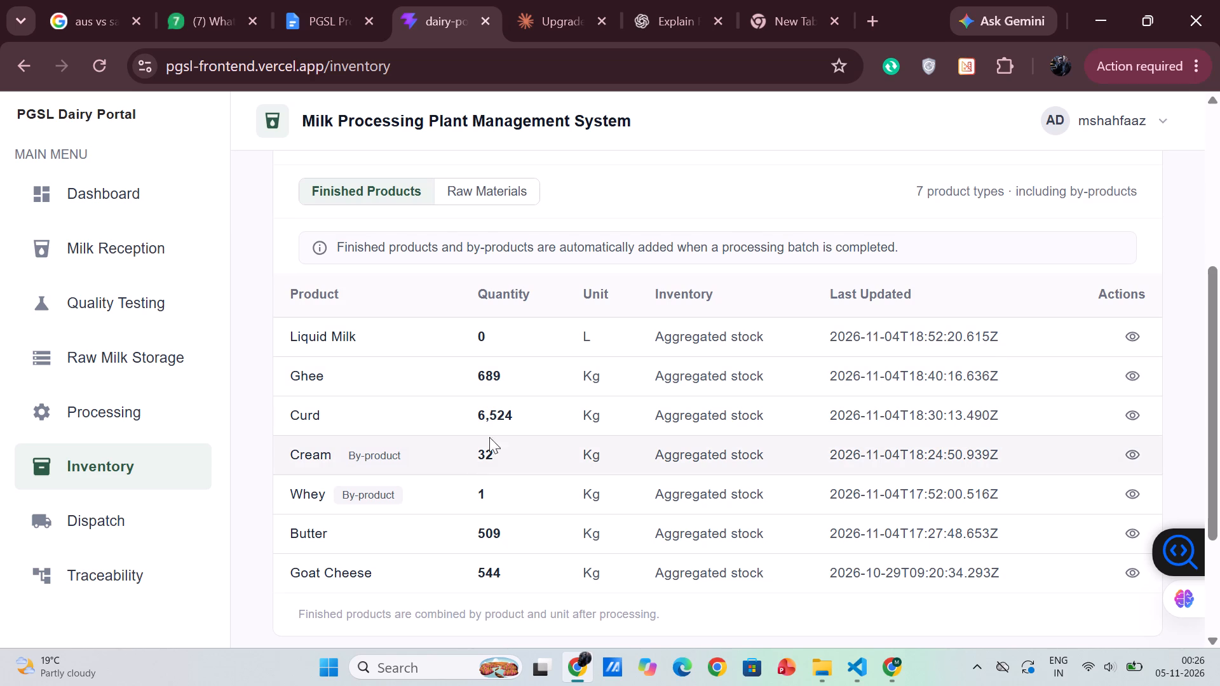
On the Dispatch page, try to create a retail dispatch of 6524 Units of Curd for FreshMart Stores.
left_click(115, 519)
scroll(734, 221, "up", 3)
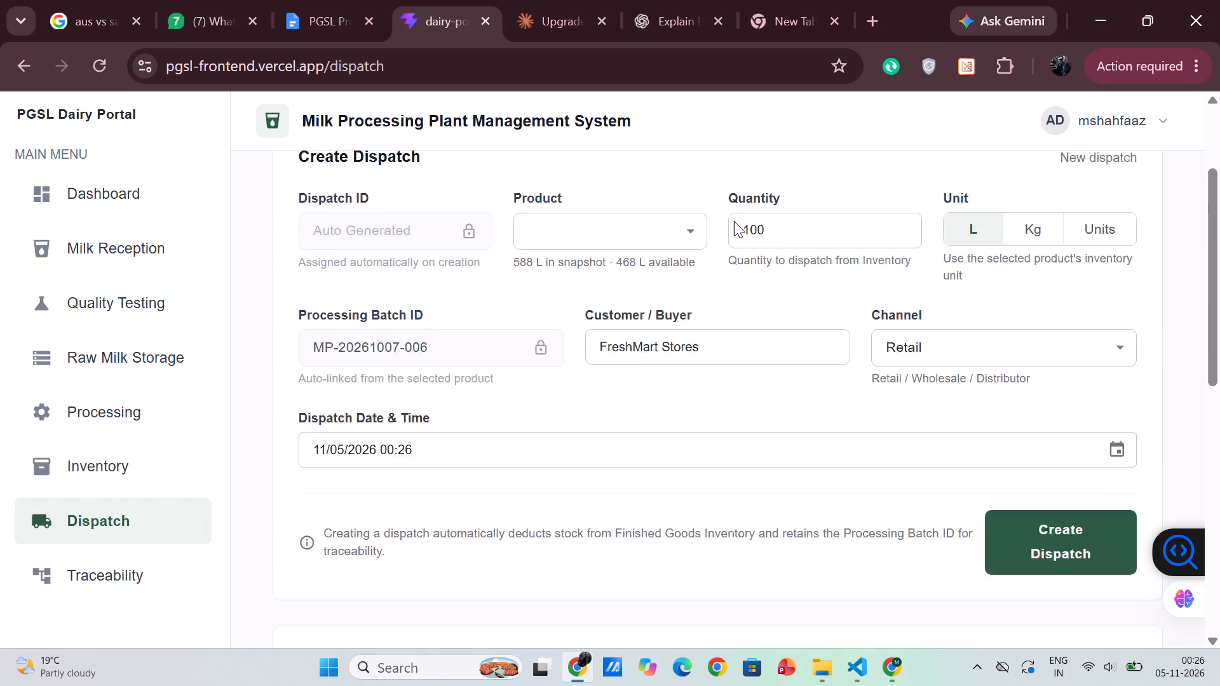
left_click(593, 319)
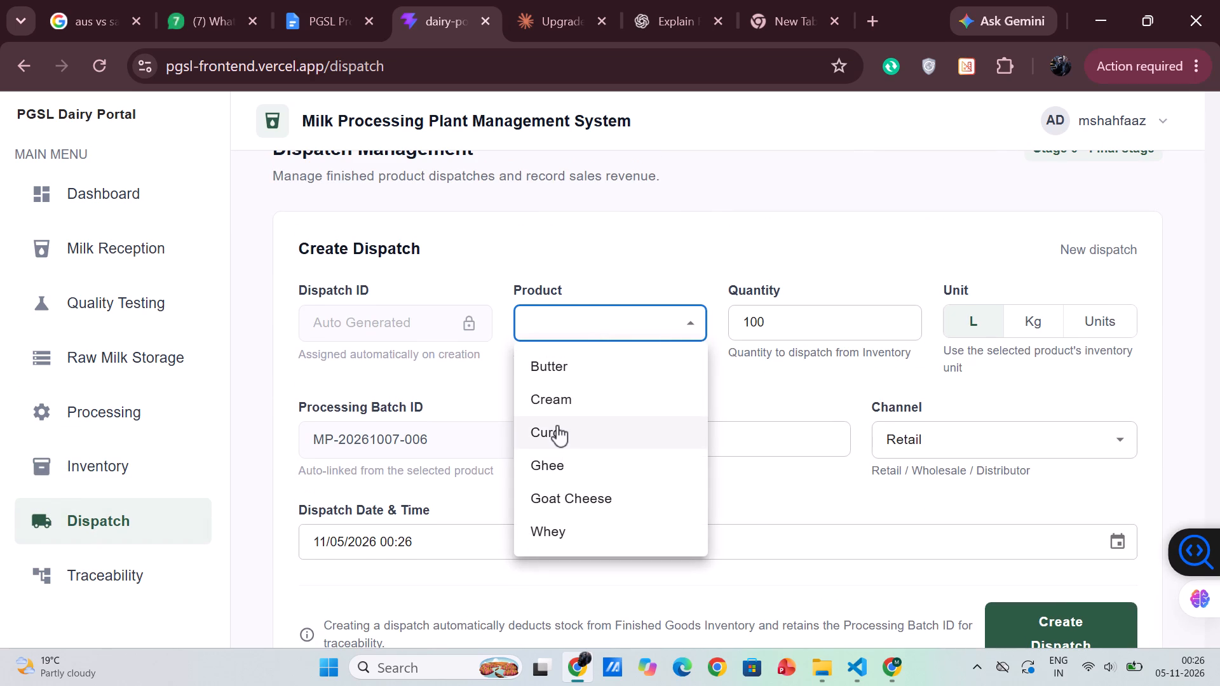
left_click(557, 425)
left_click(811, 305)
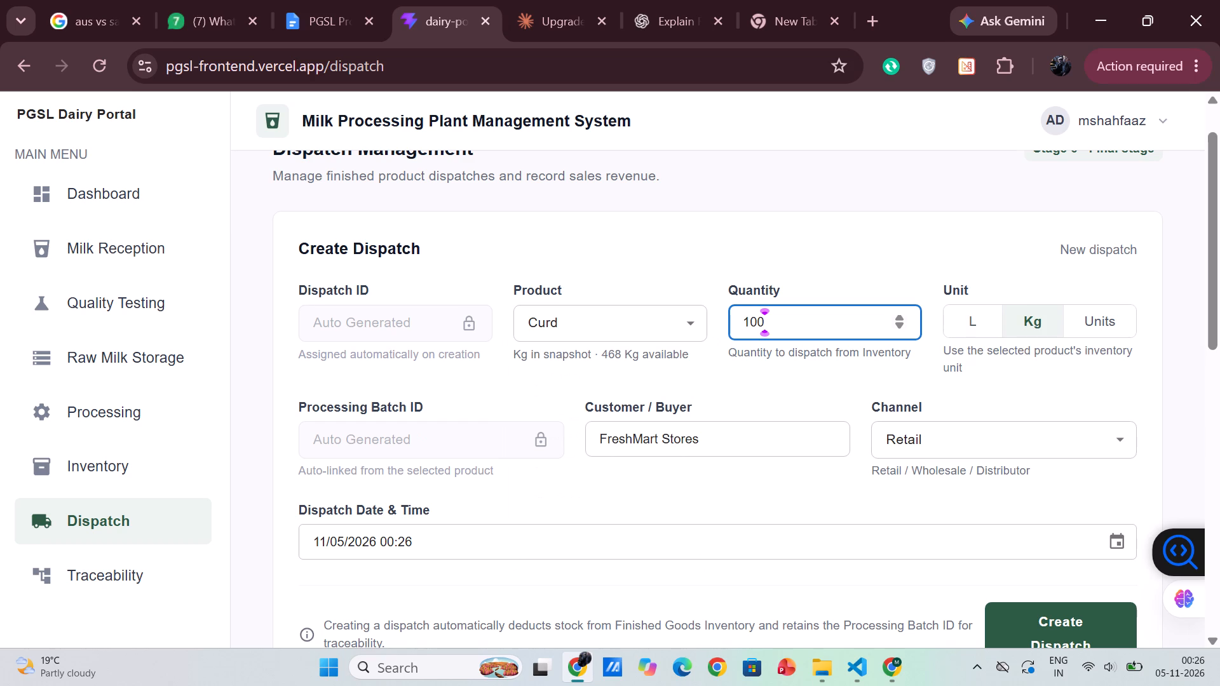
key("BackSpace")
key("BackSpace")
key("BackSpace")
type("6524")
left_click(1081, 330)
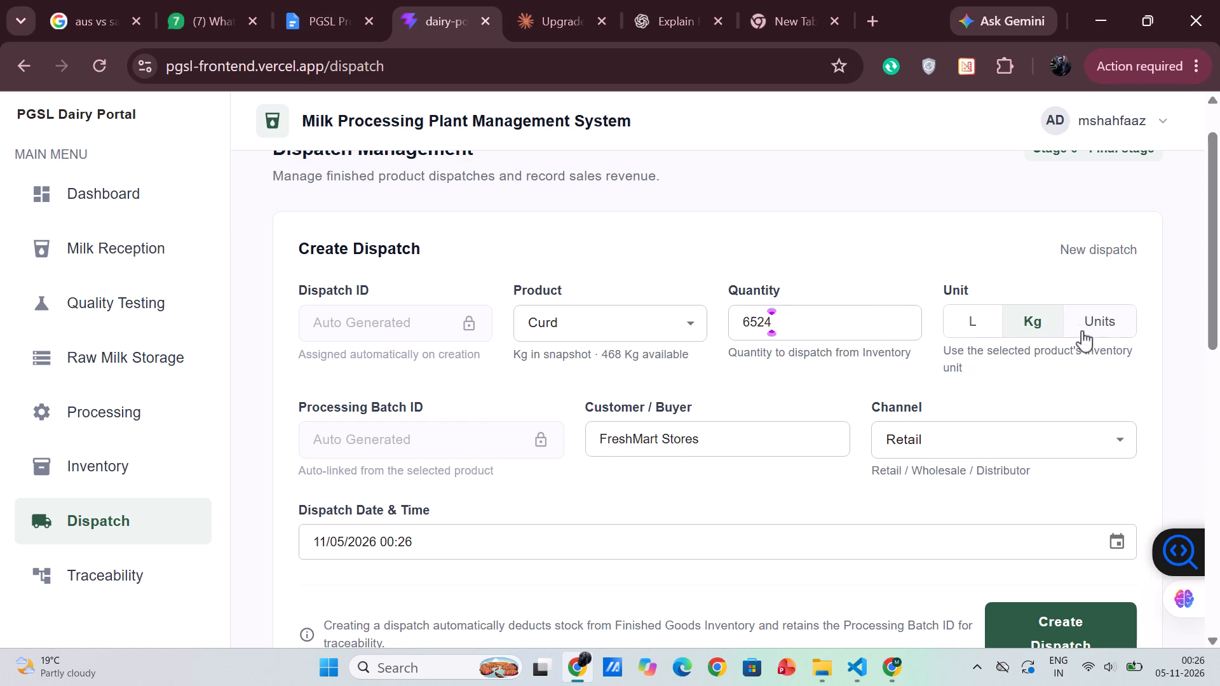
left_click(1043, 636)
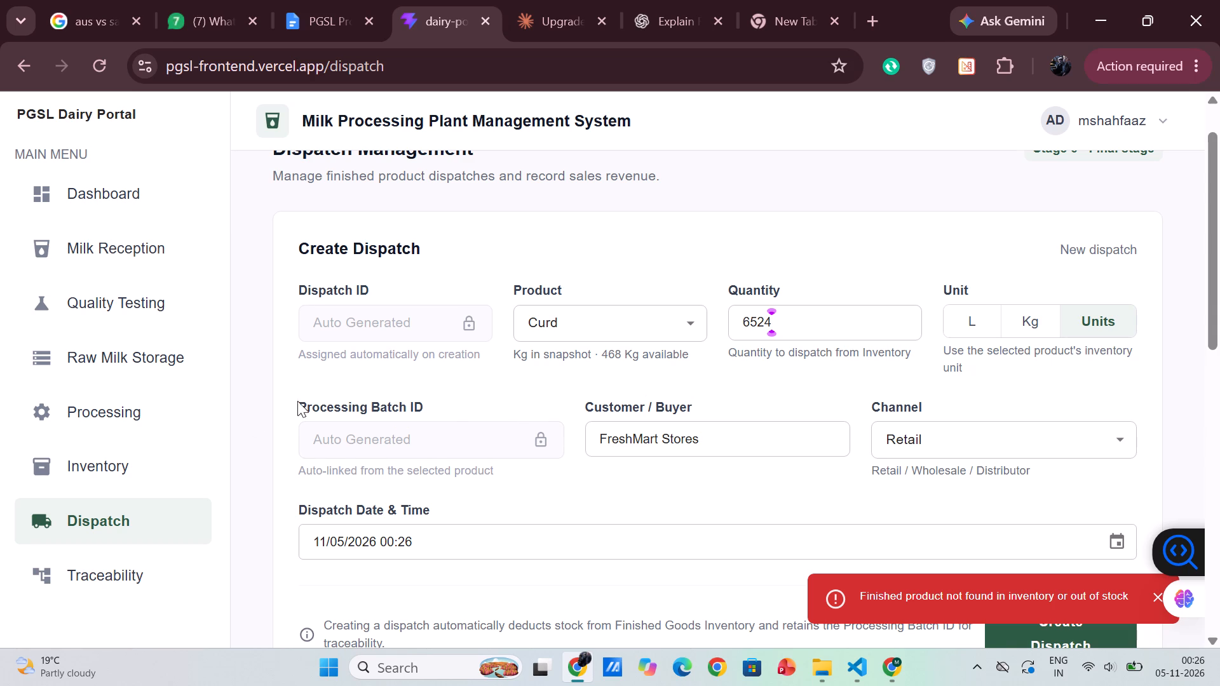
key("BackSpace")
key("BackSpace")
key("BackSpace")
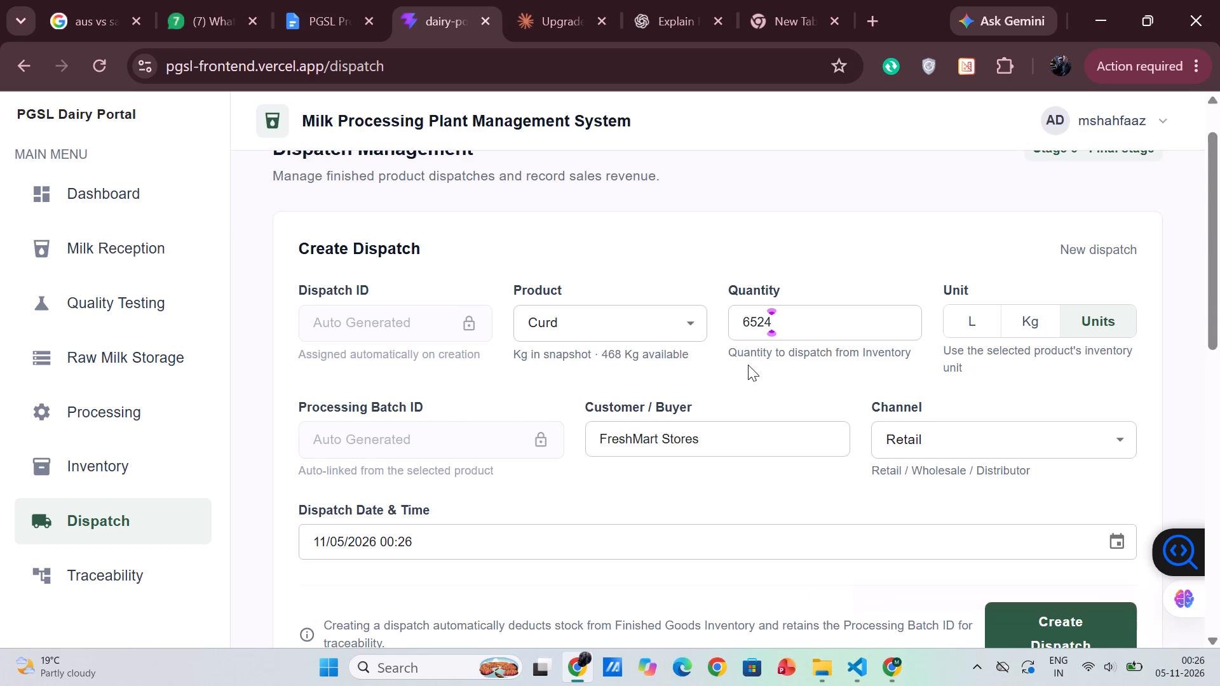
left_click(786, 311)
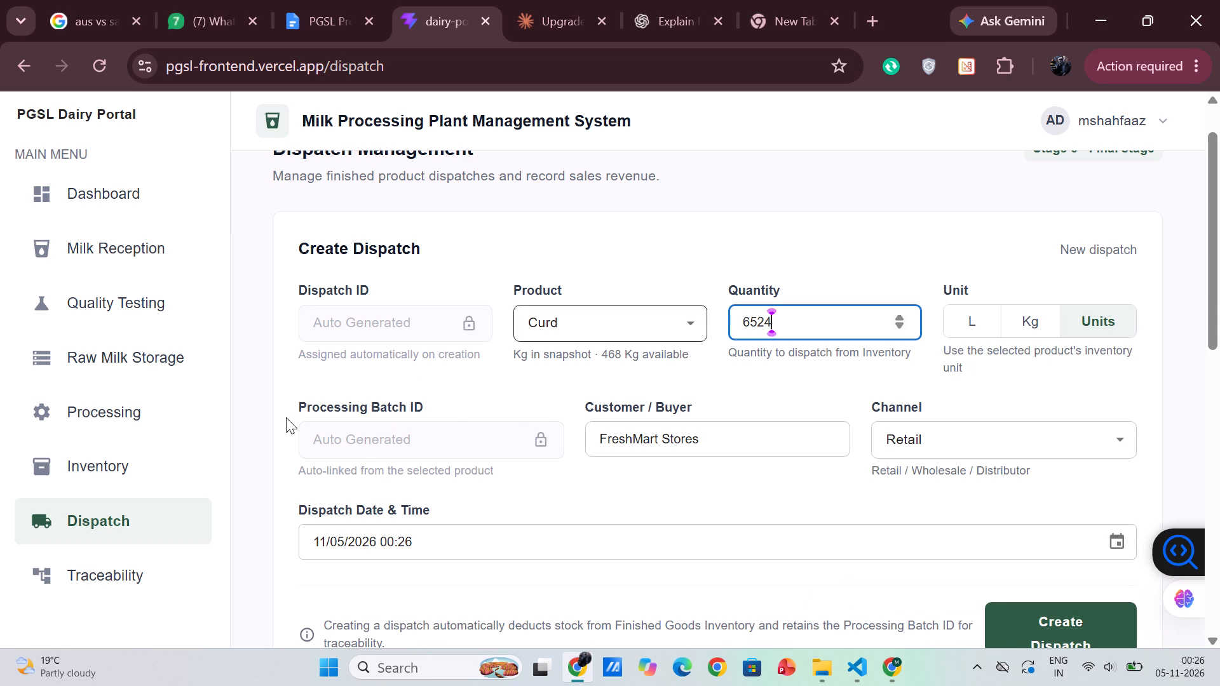
Recheck Curd's stock quantity and unit in the finished products list on the Inventory page.
left_click(126, 445)
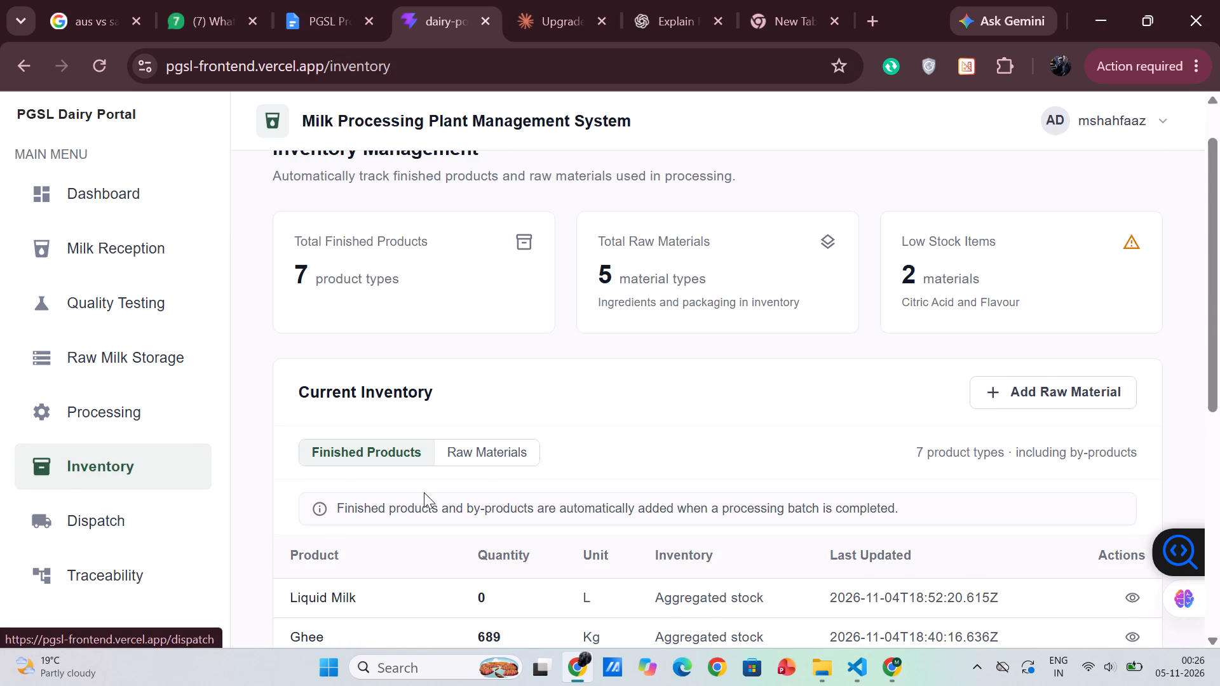
scroll(424, 492, "down", 2)
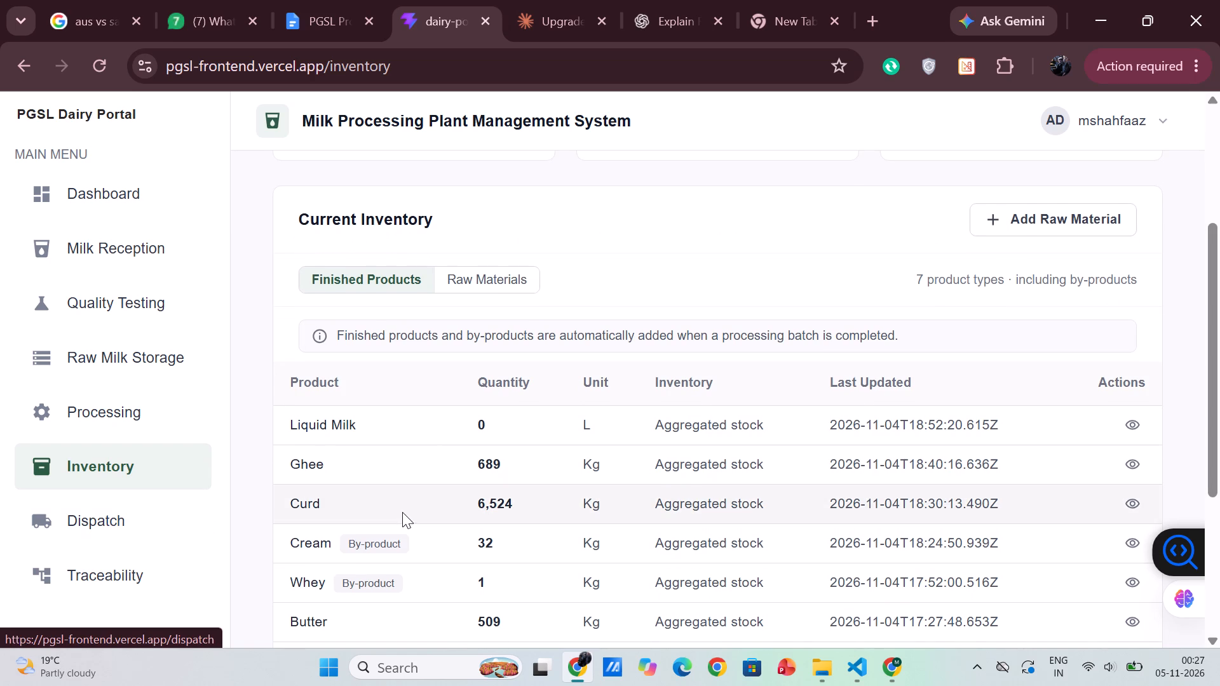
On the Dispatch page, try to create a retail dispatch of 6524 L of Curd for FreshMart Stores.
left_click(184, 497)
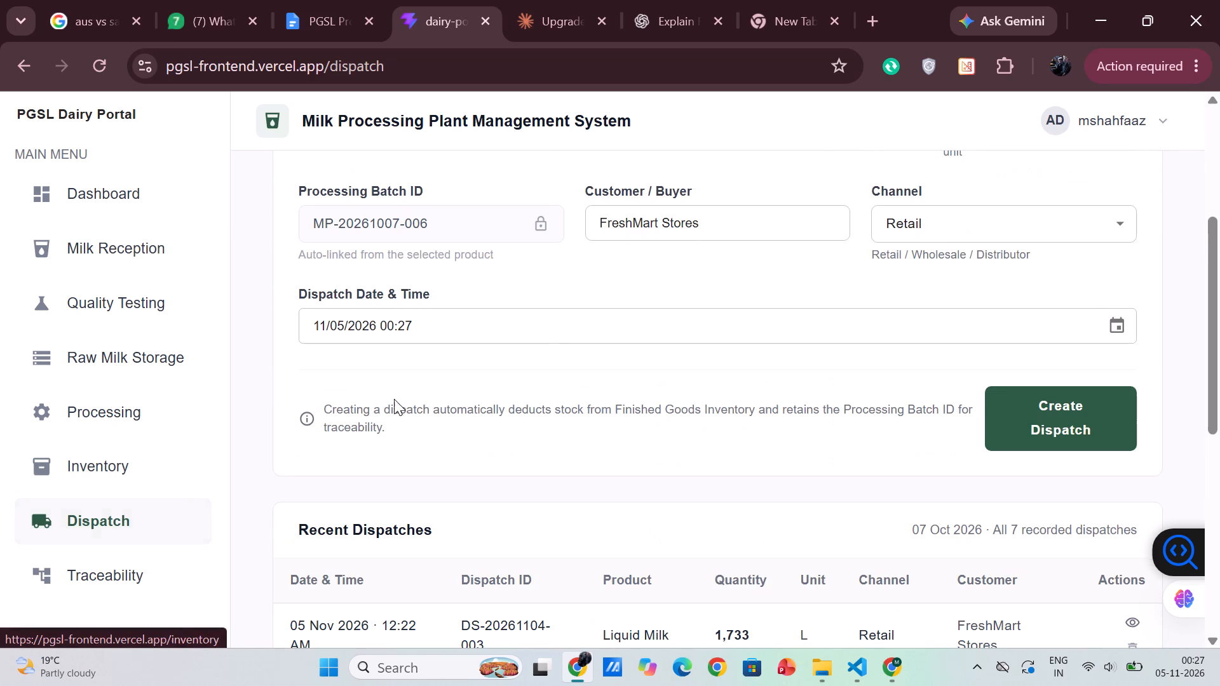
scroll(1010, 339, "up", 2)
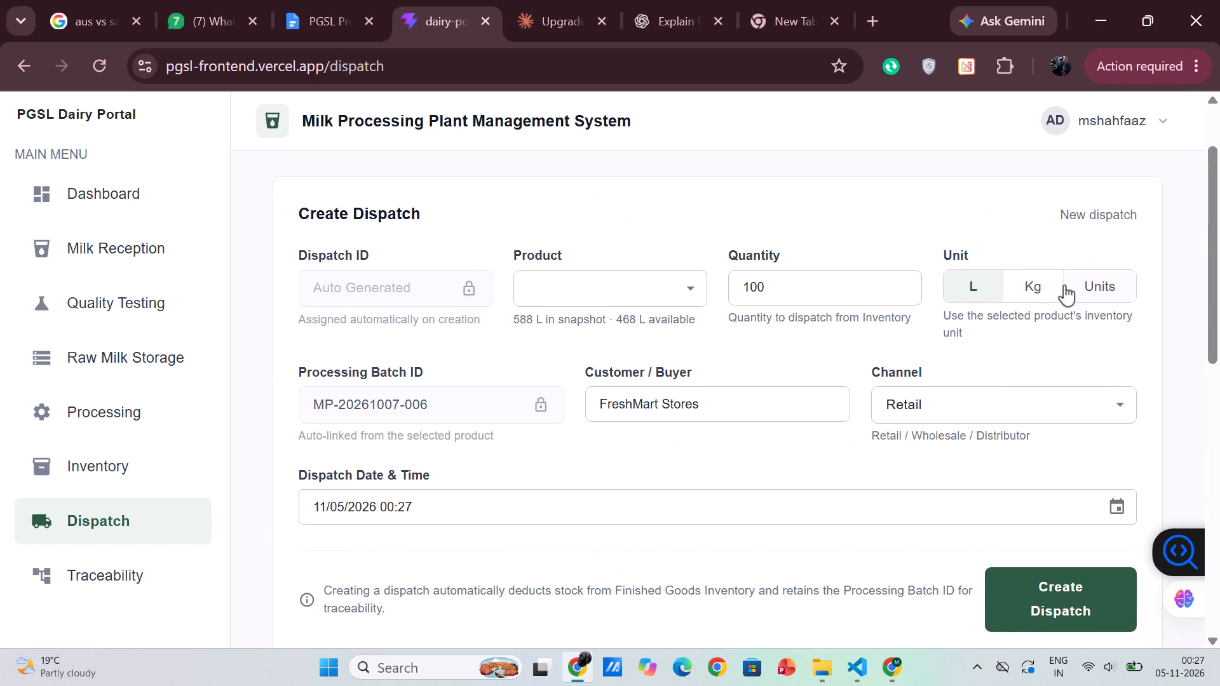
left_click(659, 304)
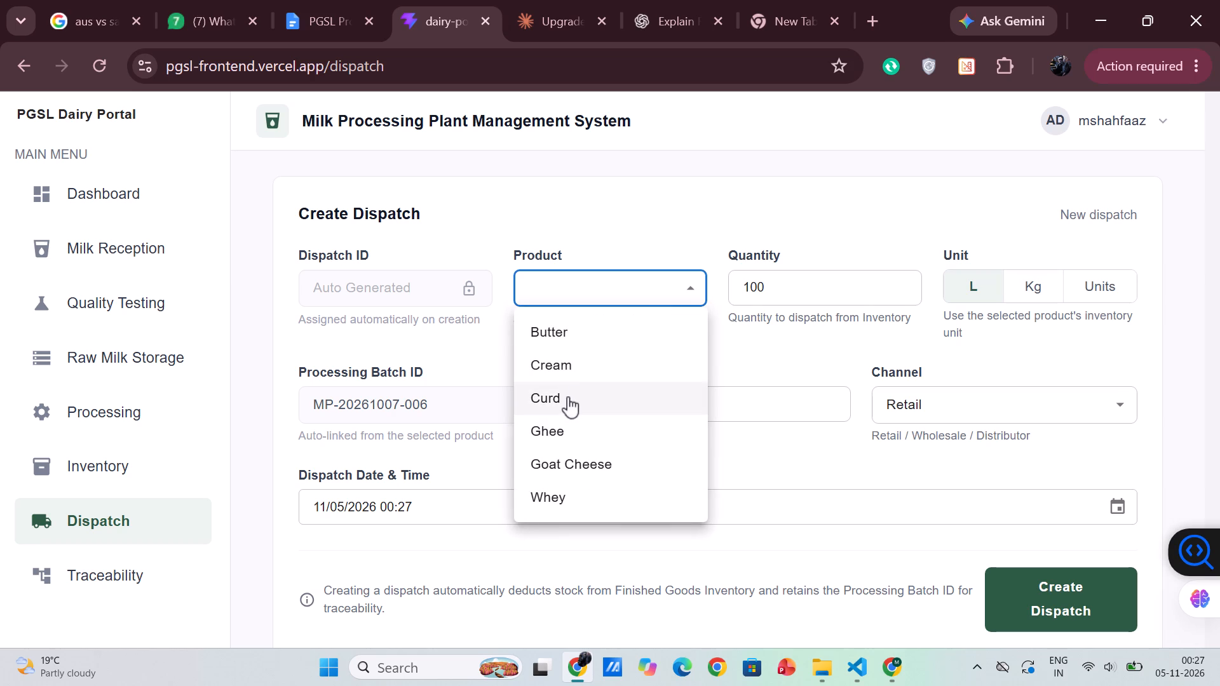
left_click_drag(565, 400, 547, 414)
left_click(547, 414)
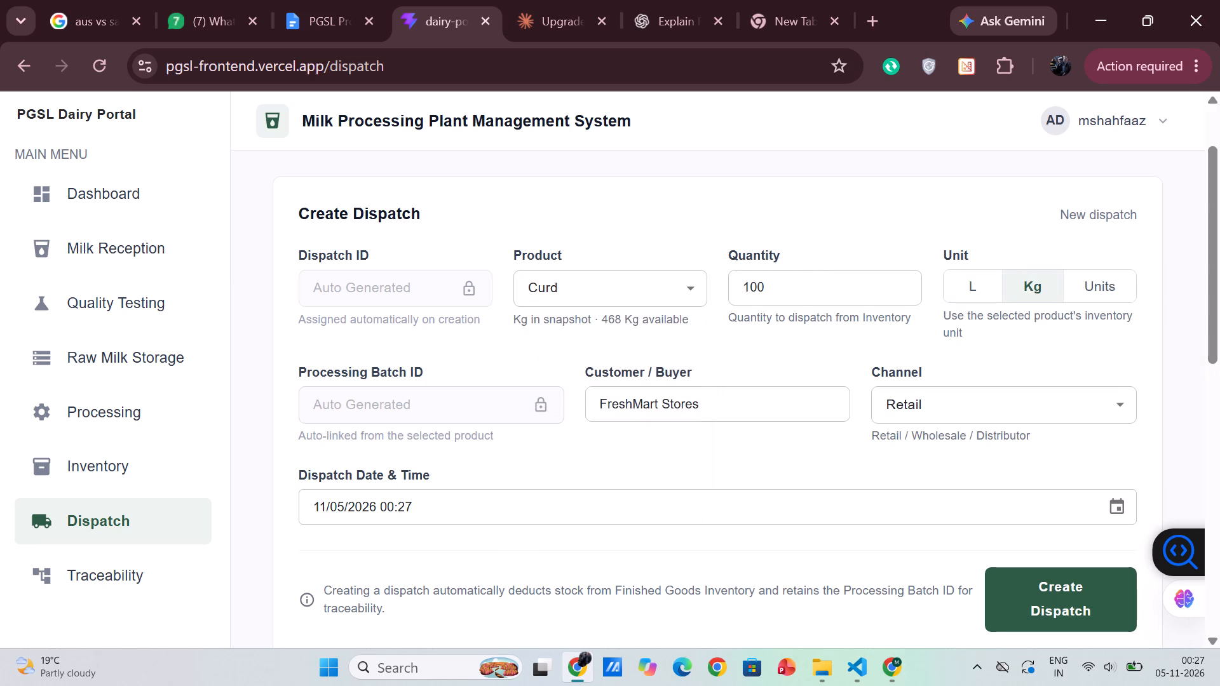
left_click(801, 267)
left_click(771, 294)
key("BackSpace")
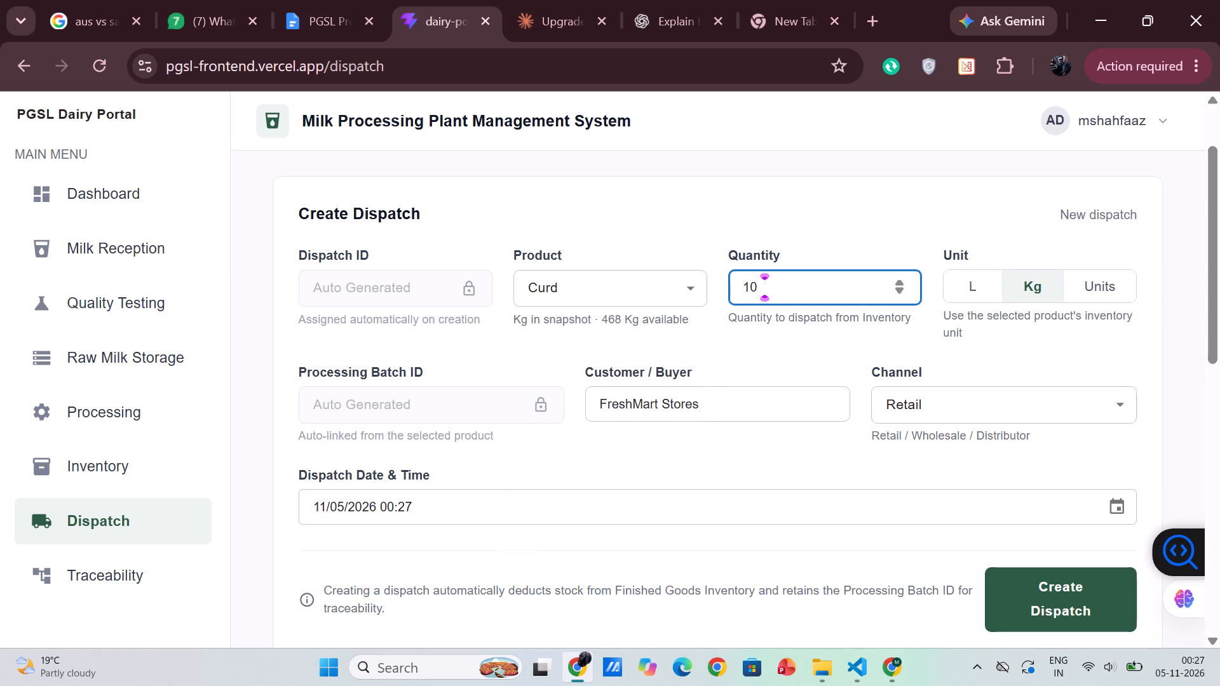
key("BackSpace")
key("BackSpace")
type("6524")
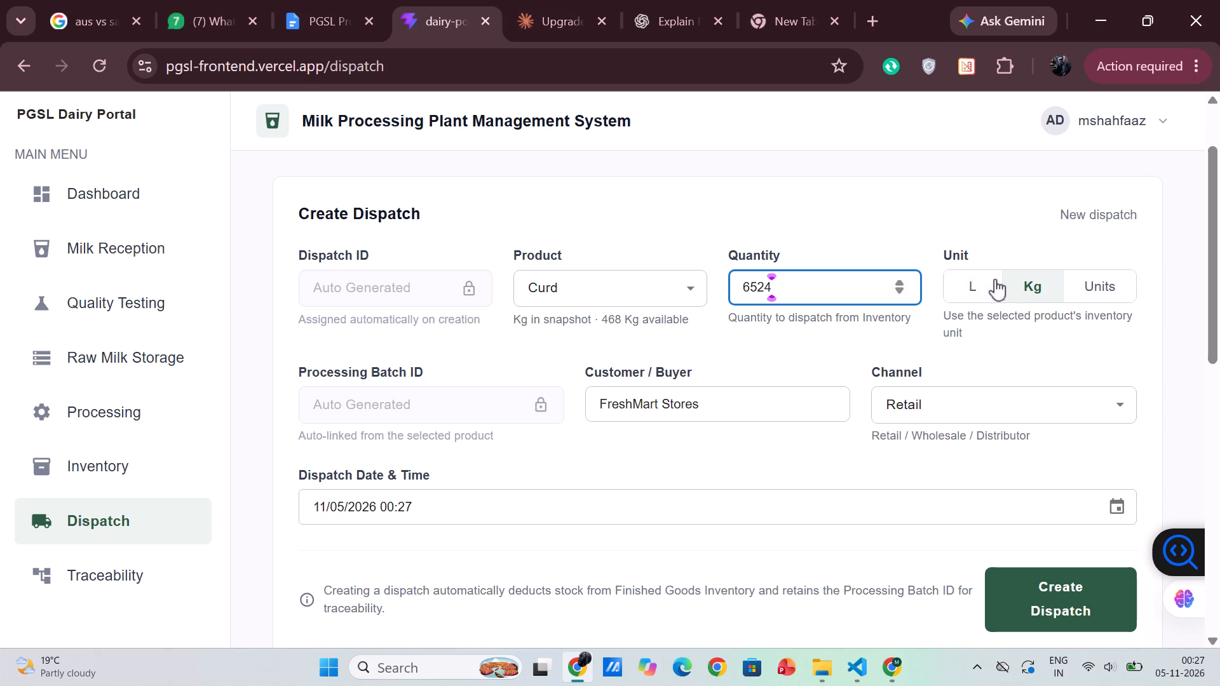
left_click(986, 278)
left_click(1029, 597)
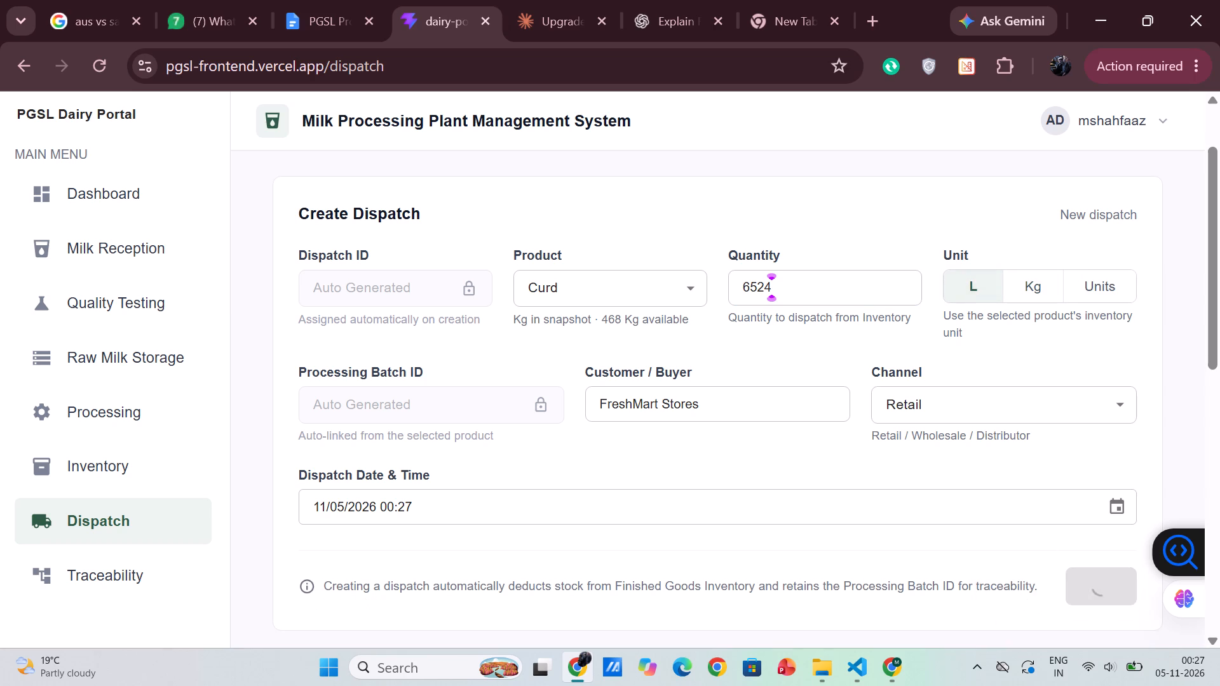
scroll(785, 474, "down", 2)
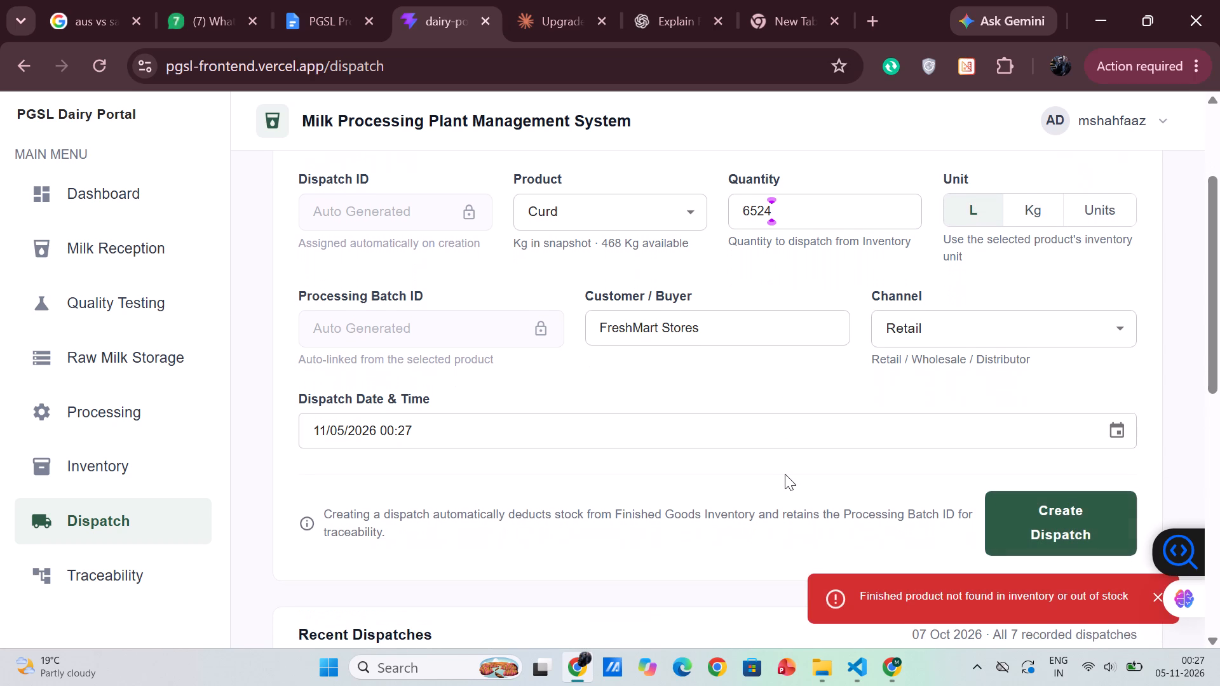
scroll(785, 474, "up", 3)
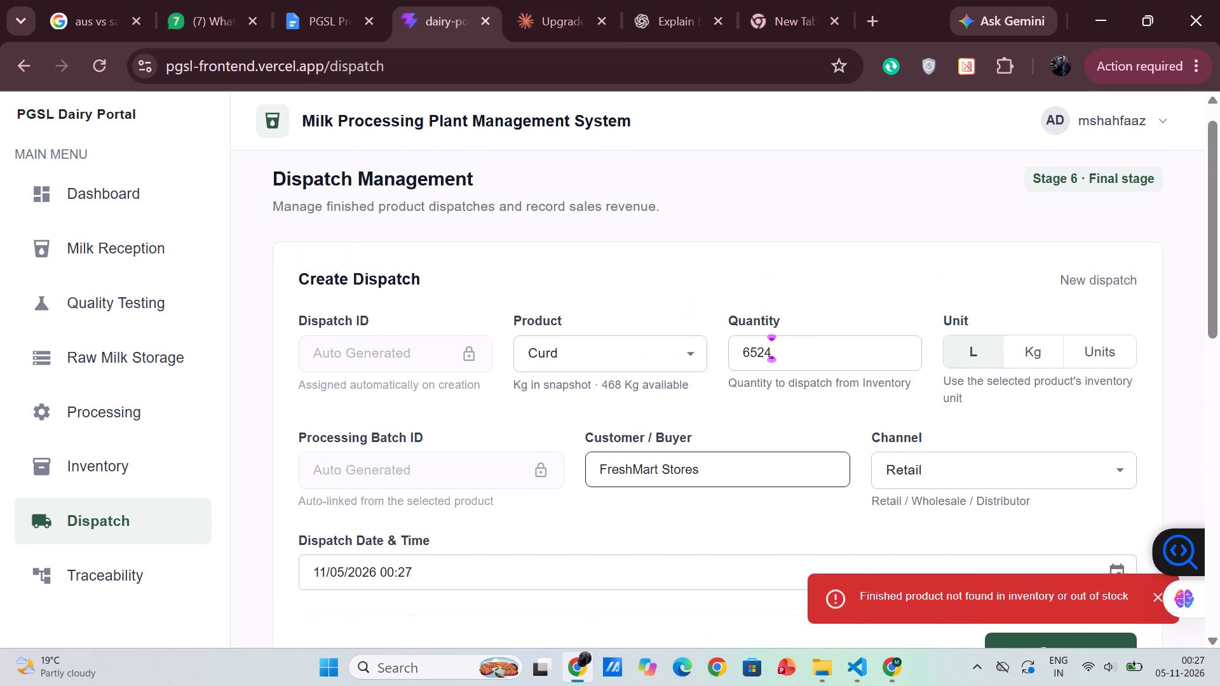
Reload the Dispatch page and check the finished products' stock on the Inventory page again.
left_click(91, 52)
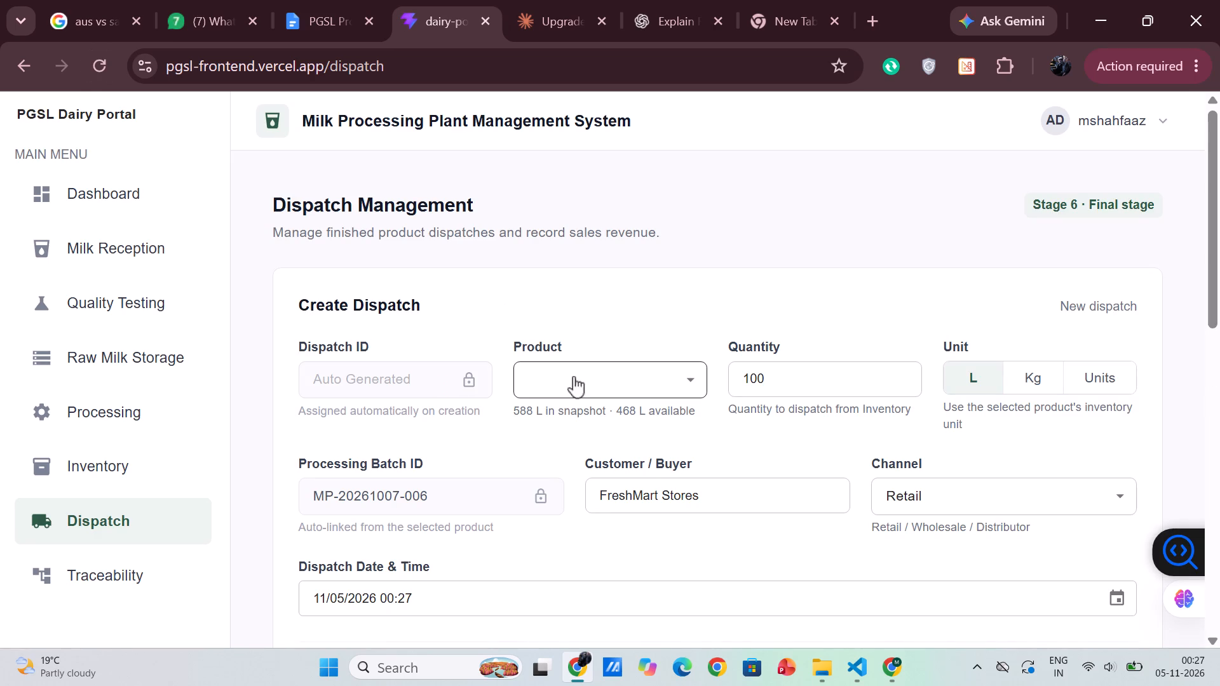
left_click(617, 380)
left_click(135, 478)
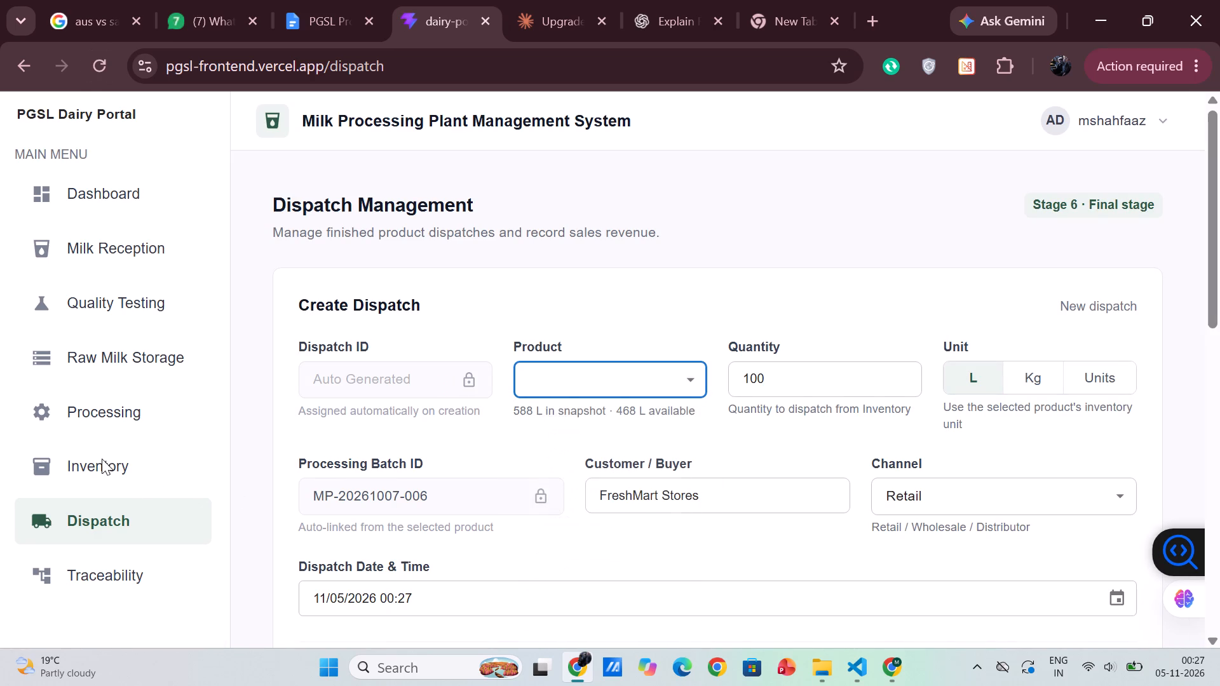
left_click(102, 459)
scroll(367, 464, "down", 3)
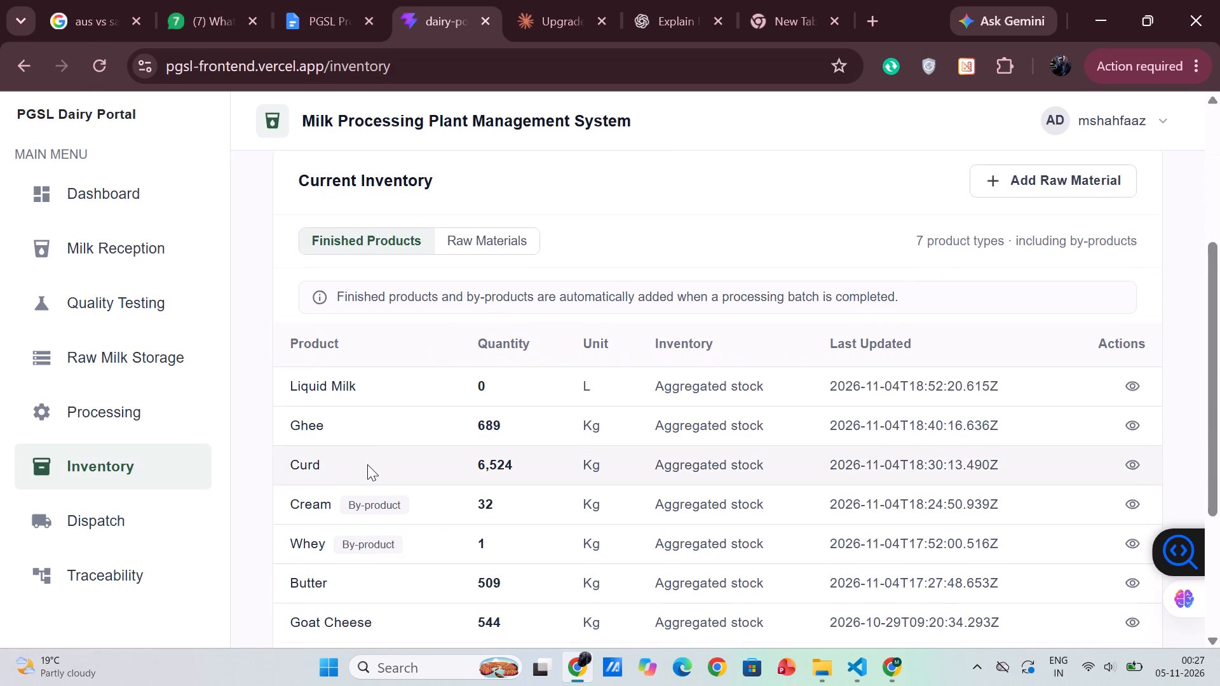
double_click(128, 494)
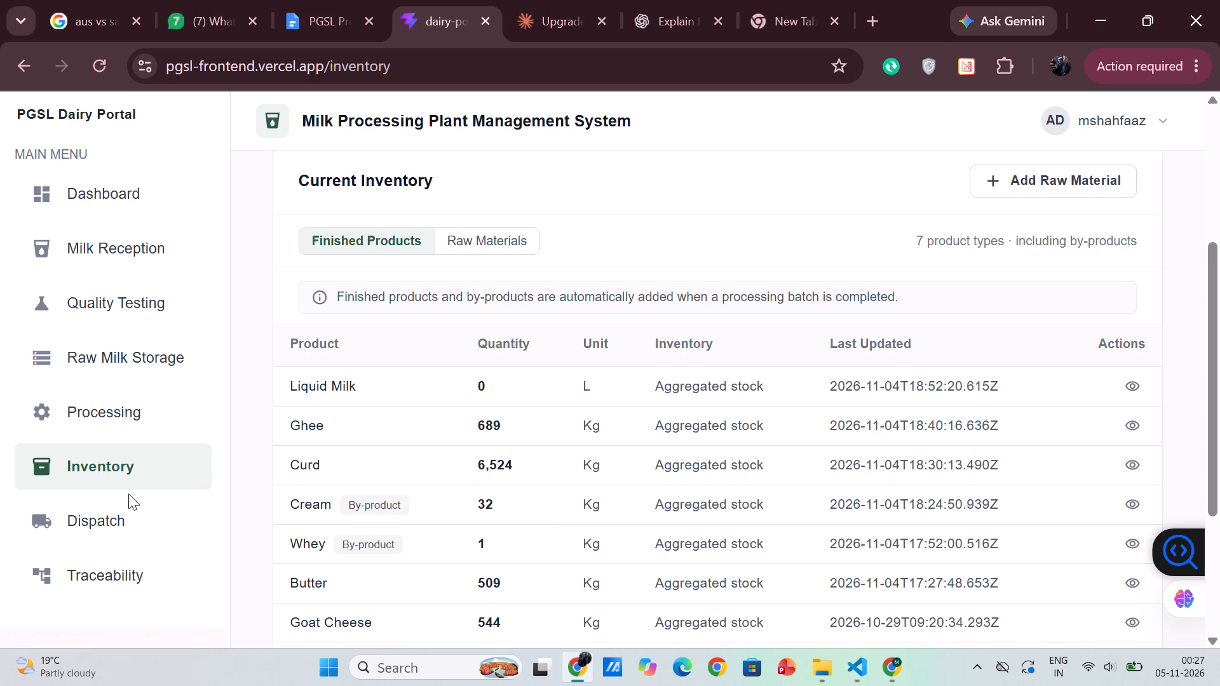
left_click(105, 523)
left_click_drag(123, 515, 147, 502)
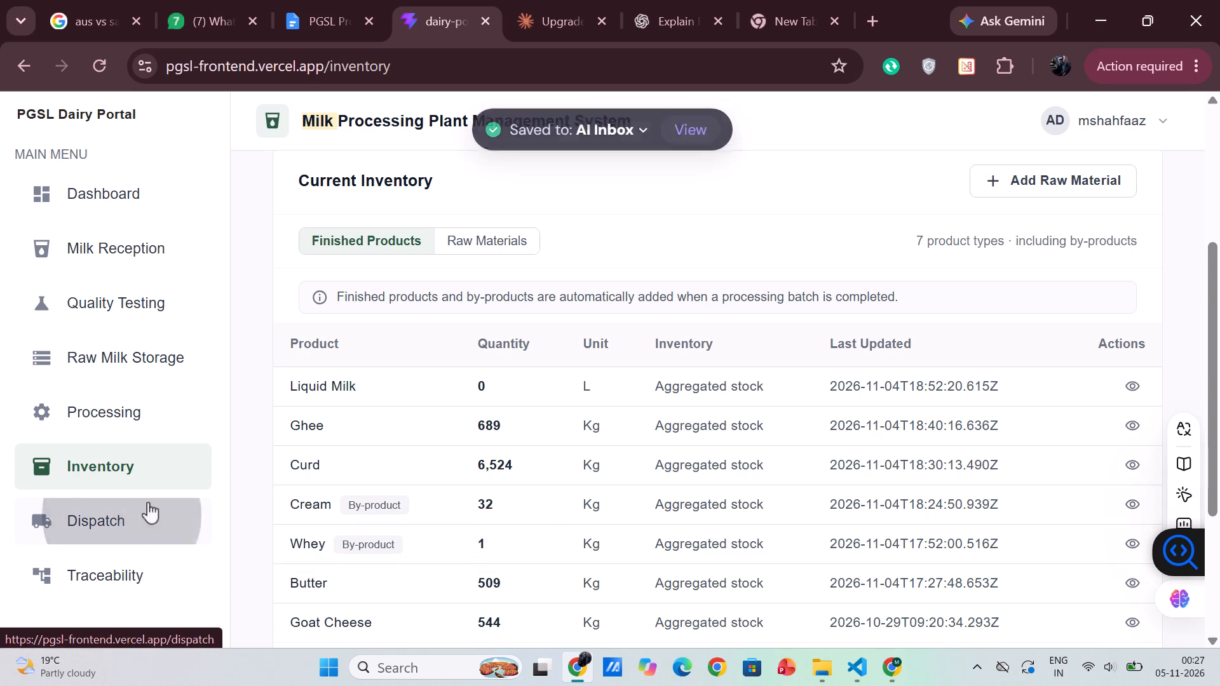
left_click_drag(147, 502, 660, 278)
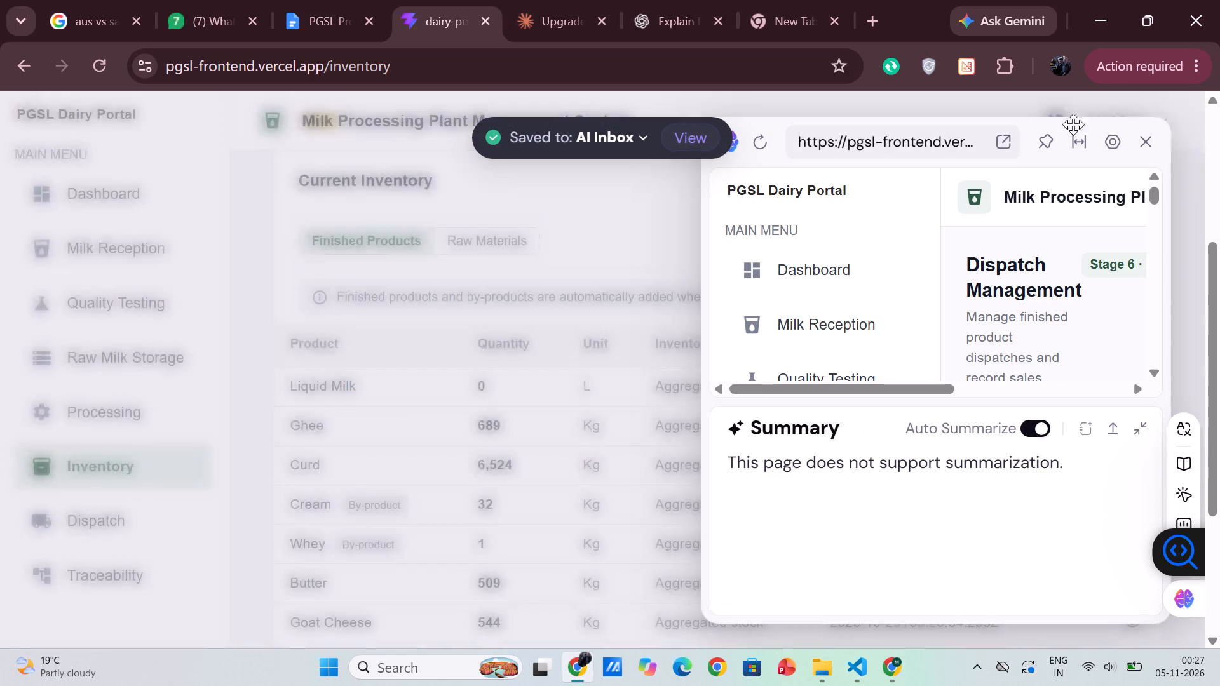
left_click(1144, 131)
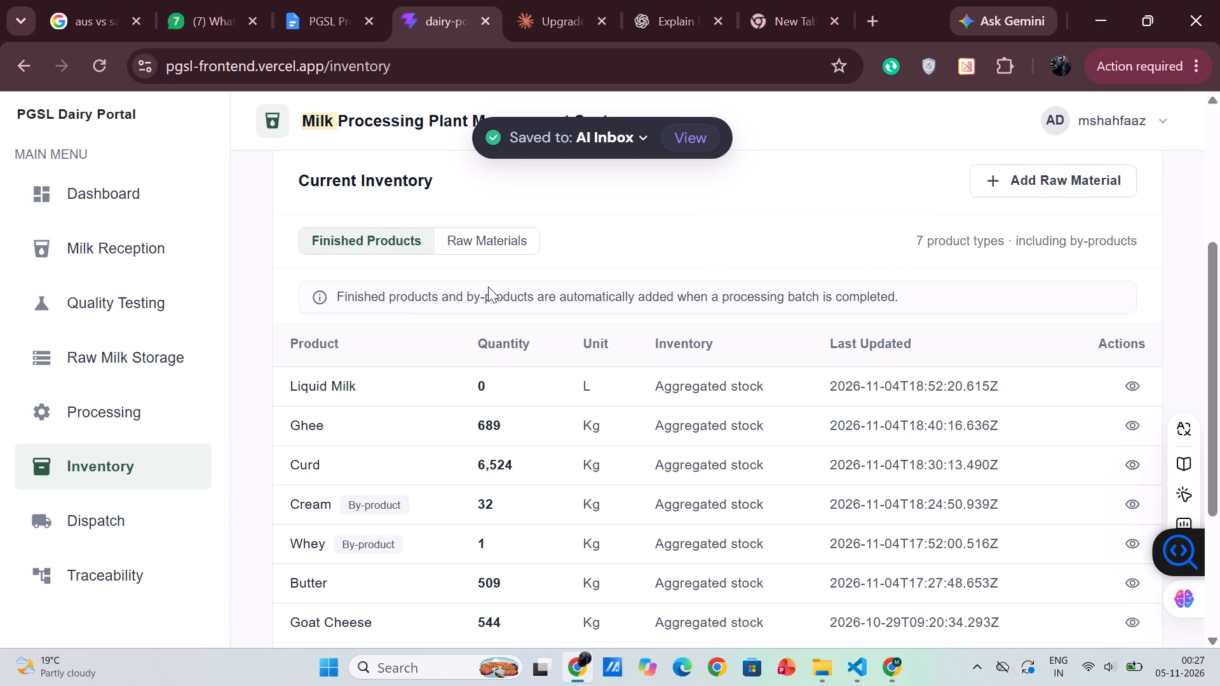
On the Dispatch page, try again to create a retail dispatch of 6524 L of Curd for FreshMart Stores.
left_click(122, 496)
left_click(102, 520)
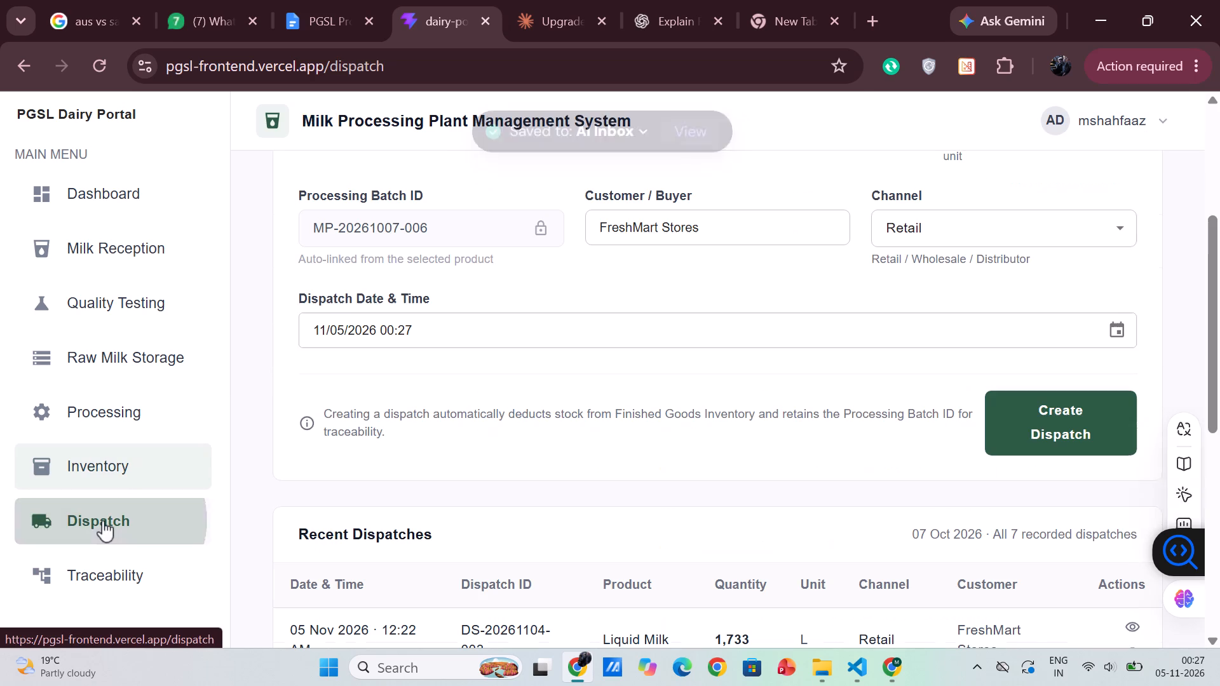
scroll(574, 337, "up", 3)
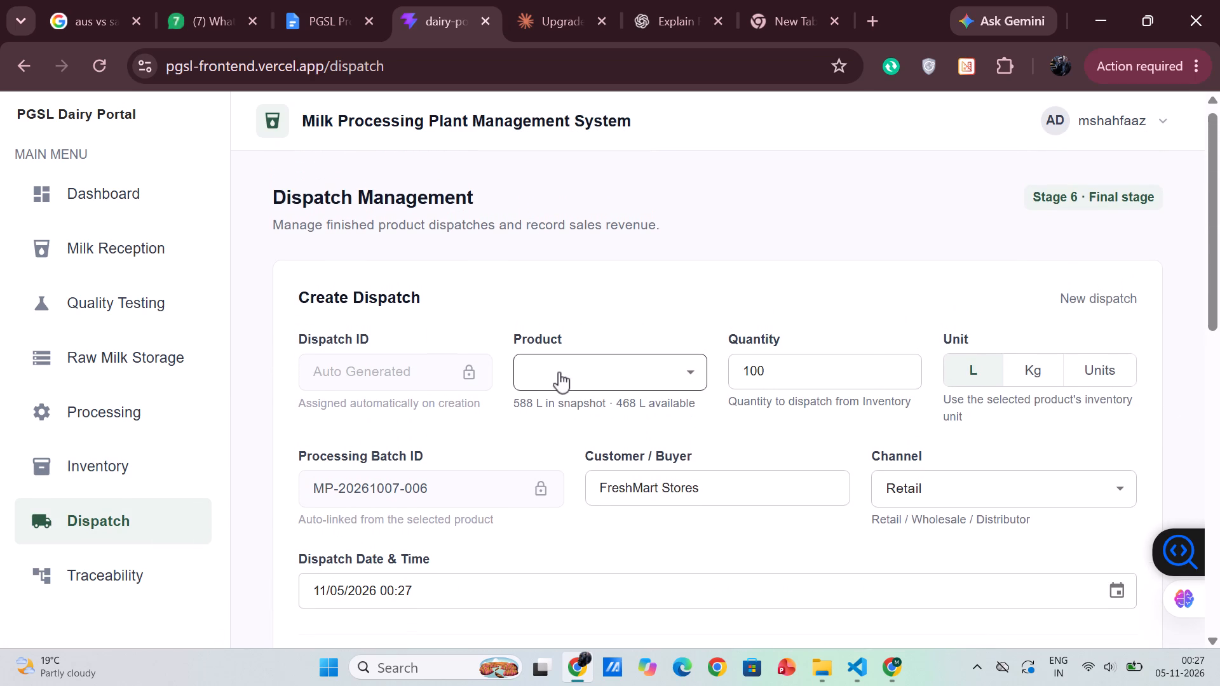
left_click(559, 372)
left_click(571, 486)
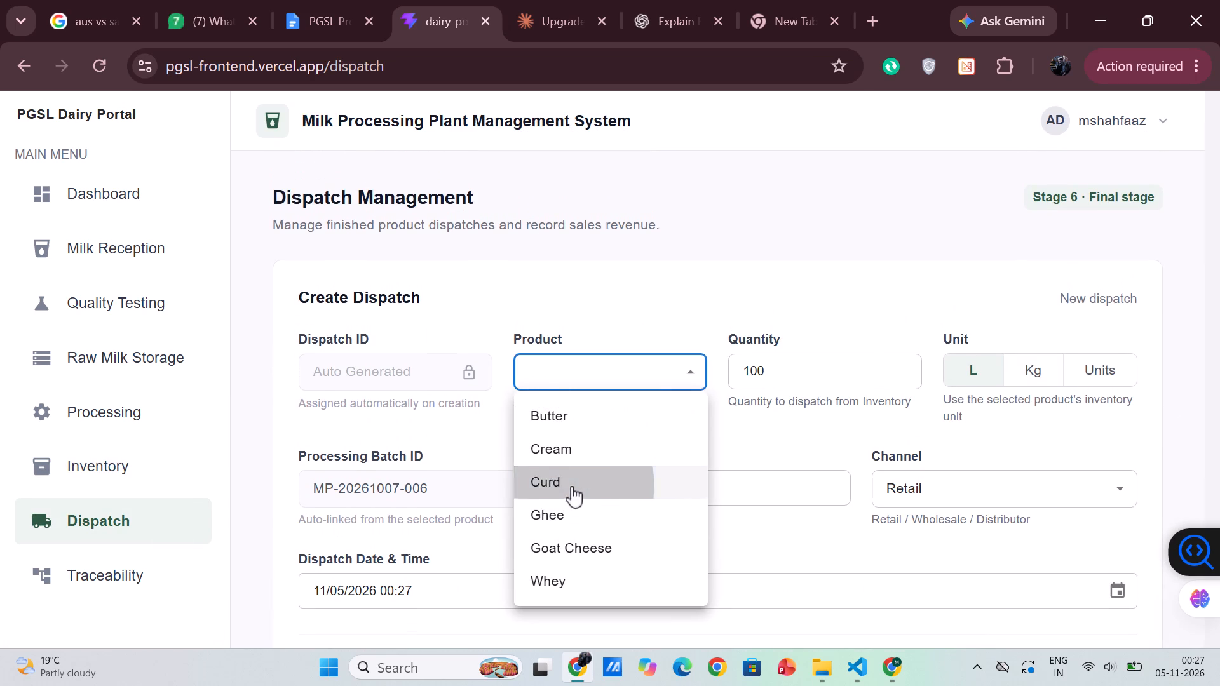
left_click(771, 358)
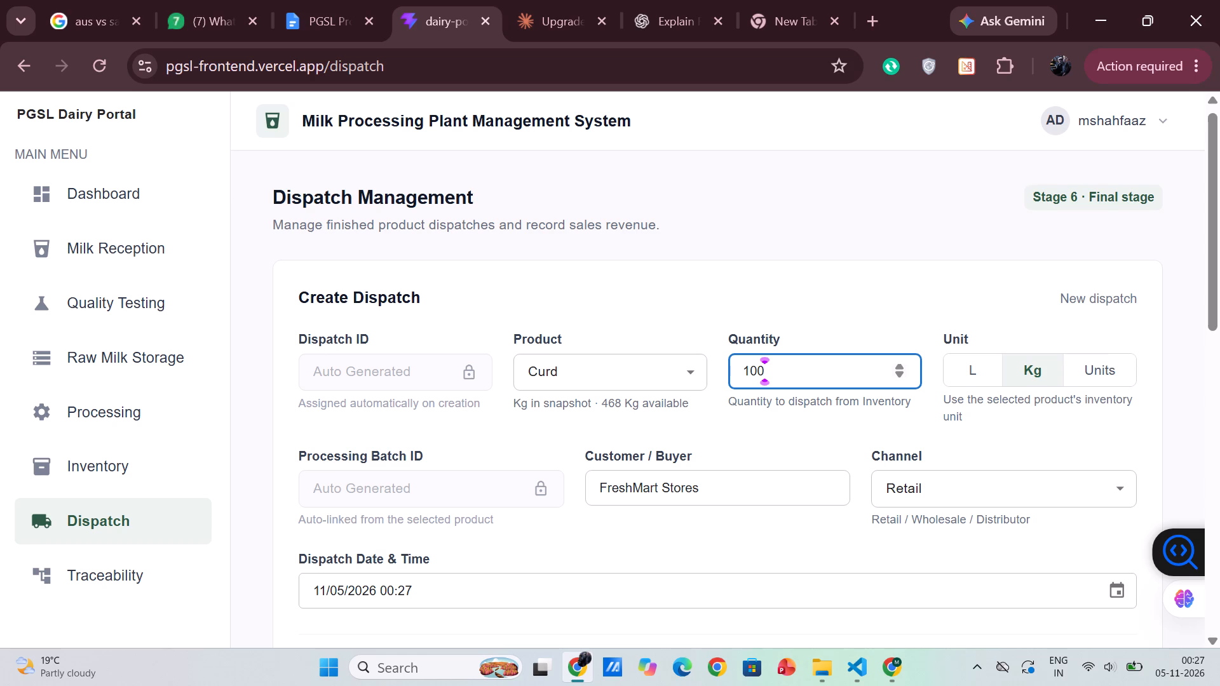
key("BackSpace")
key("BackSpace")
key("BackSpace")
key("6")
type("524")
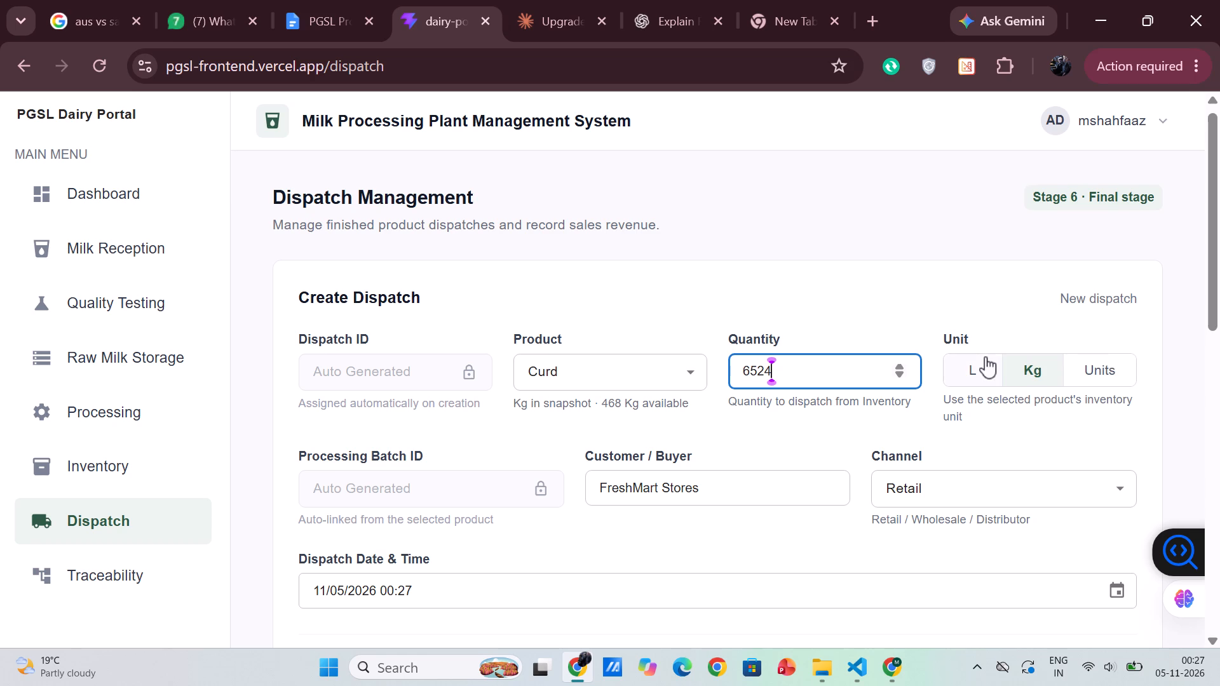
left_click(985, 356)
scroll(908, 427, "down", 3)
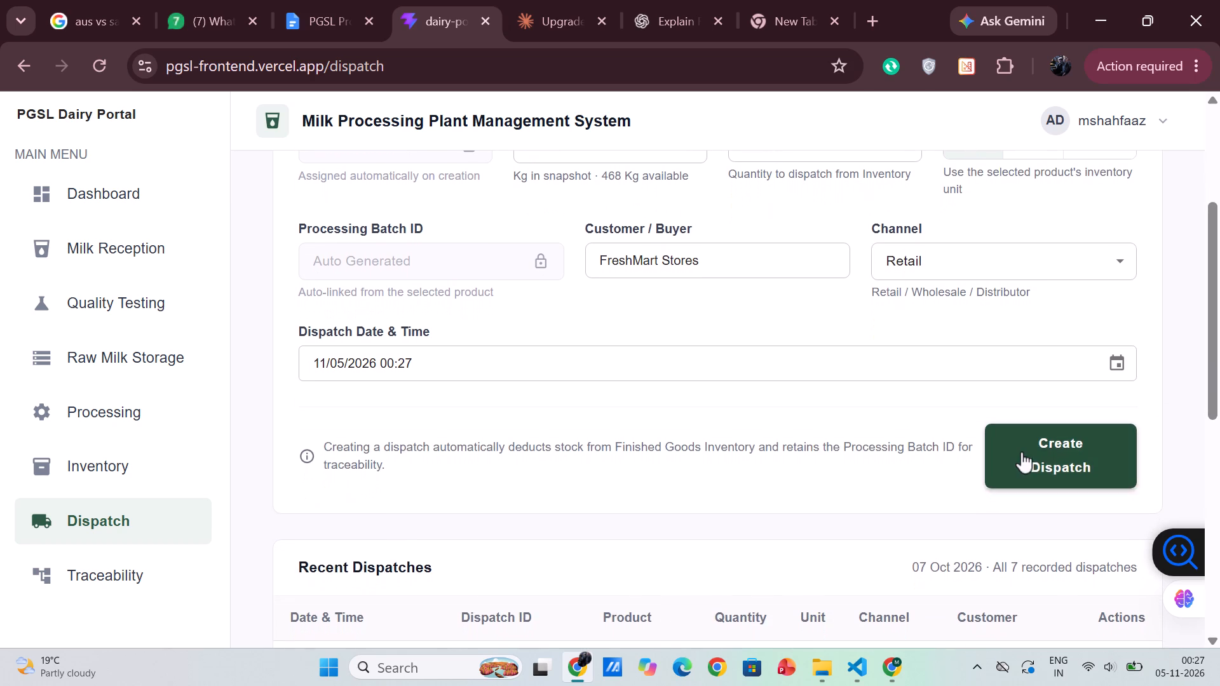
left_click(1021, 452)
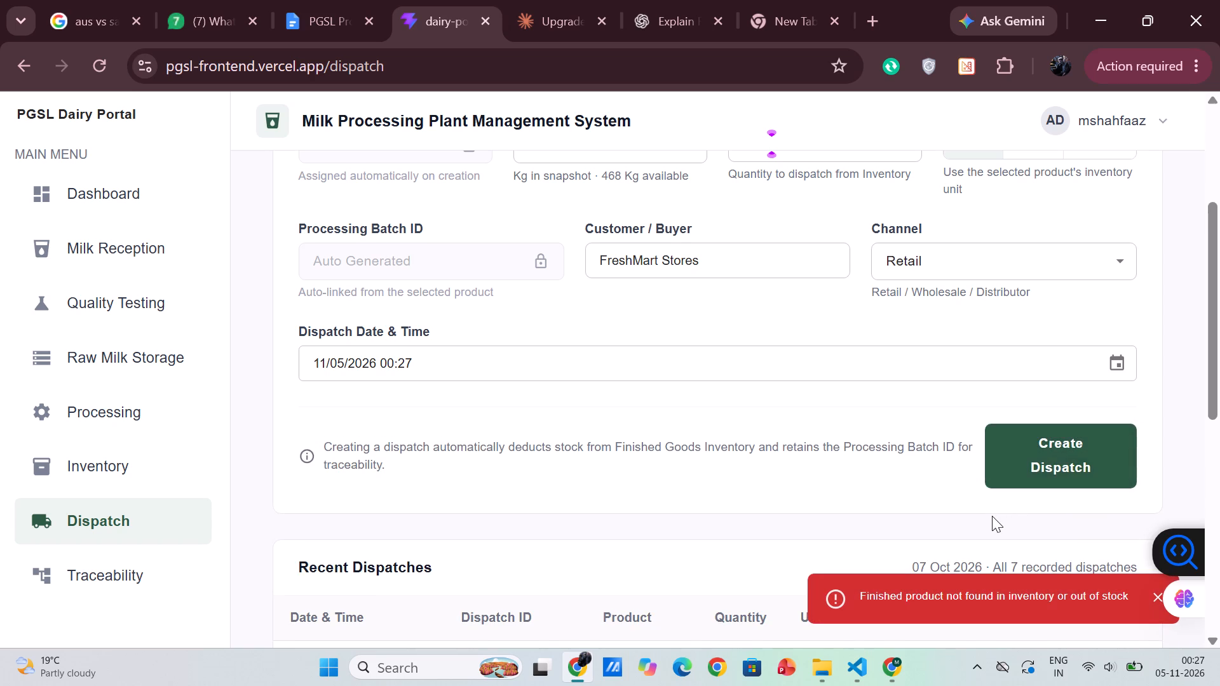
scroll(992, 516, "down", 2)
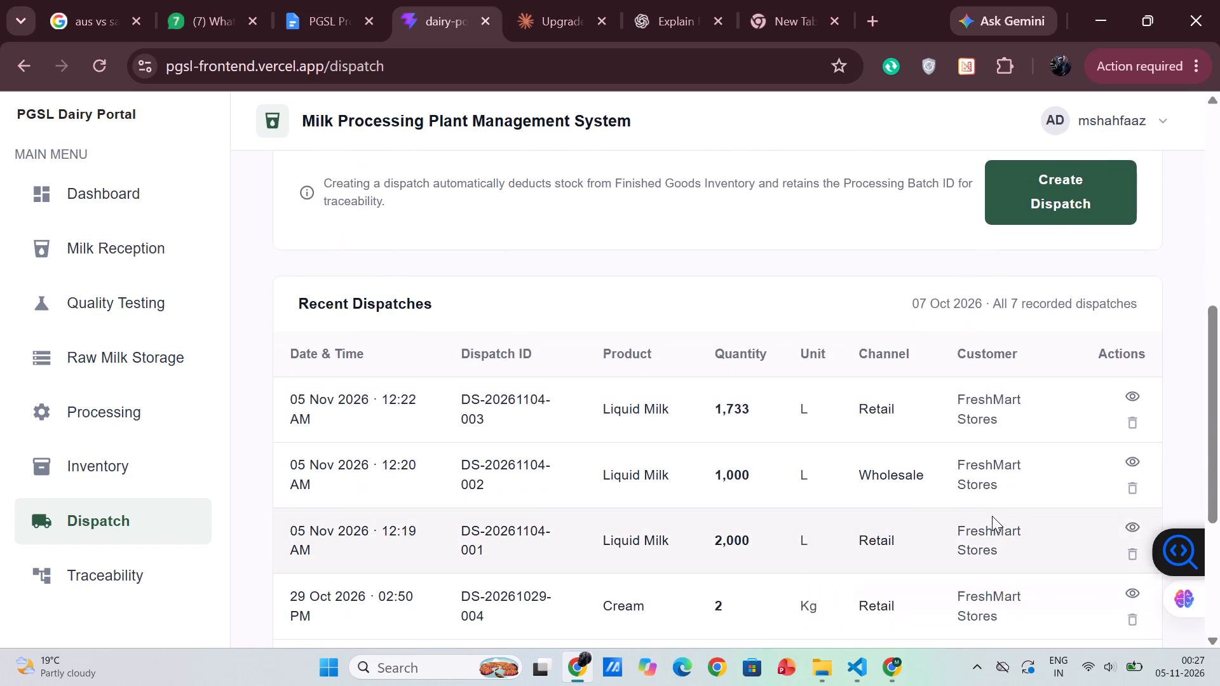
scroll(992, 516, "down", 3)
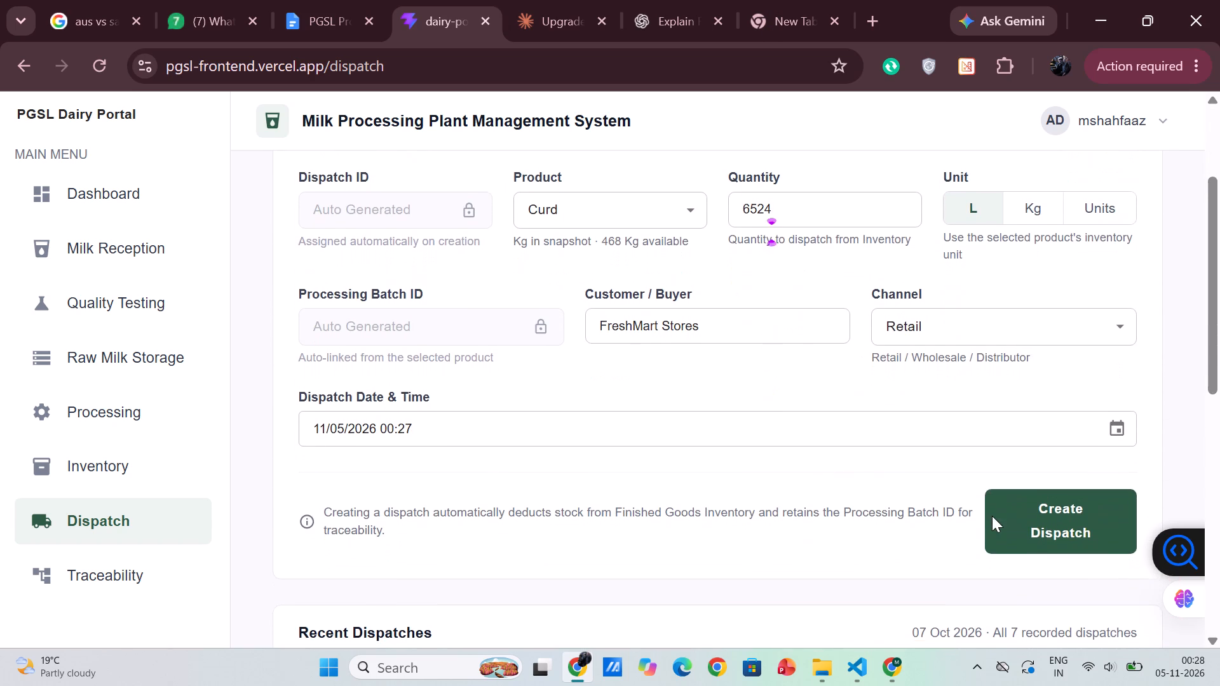
View Curd's item details in the finished products list on the Inventory page, and close them.
left_click(102, 483)
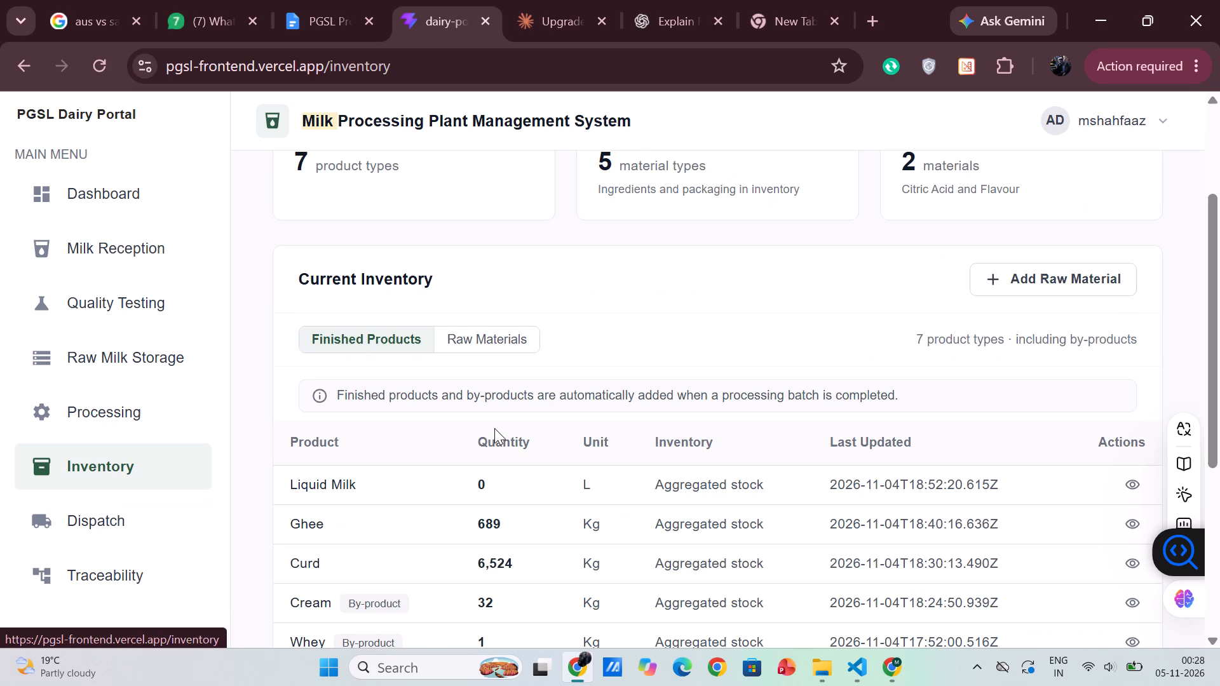
scroll(494, 428, "down", 2)
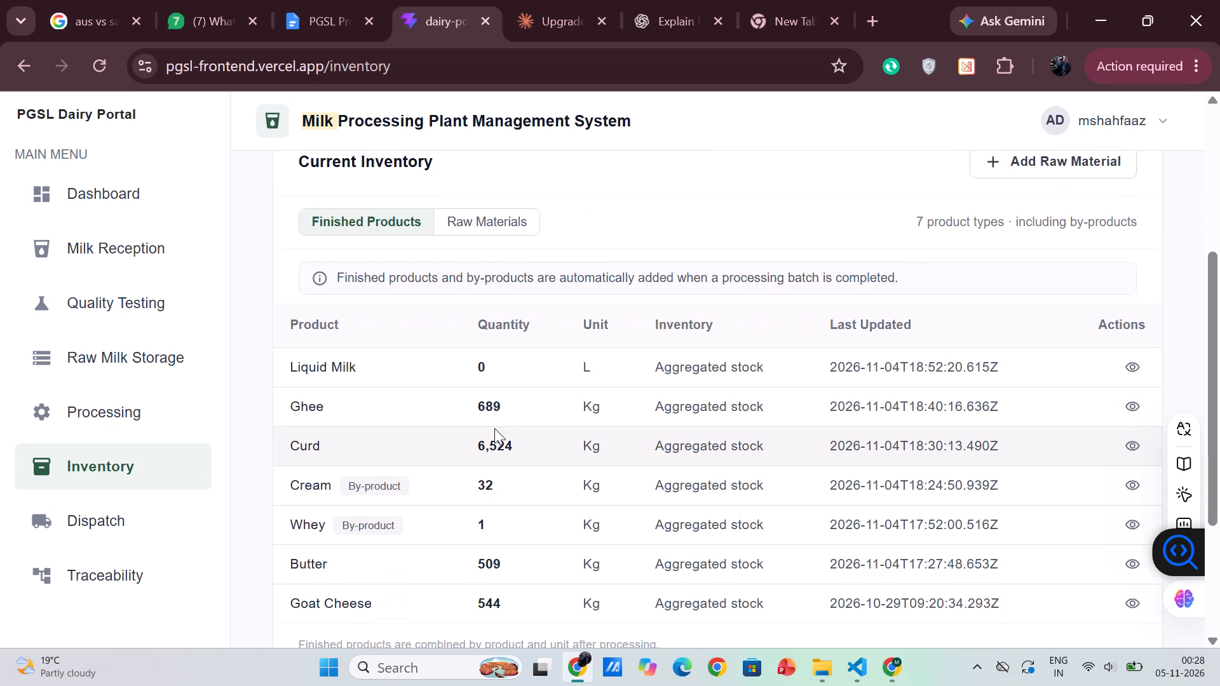
left_click(1134, 448)
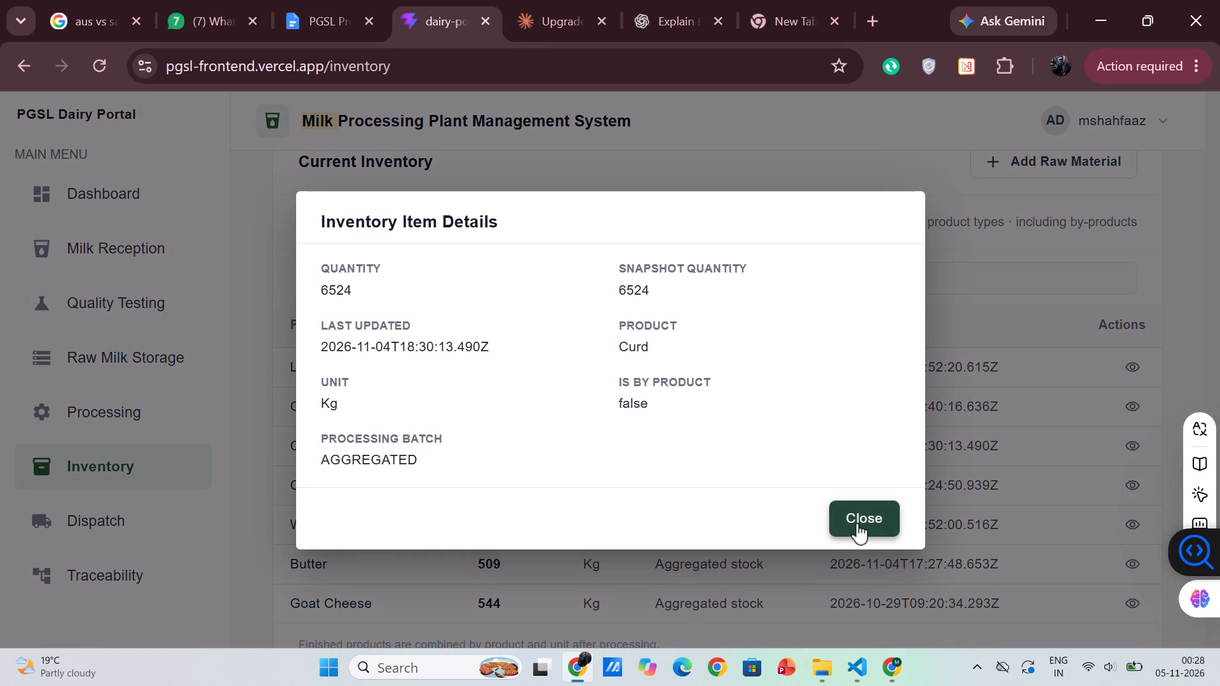
left_click(857, 523)
On the Dispatch page, create a retail dispatch of 1000 Kg of Curd for FreshMart Stores and check the recent dispatches.
left_click(121, 528)
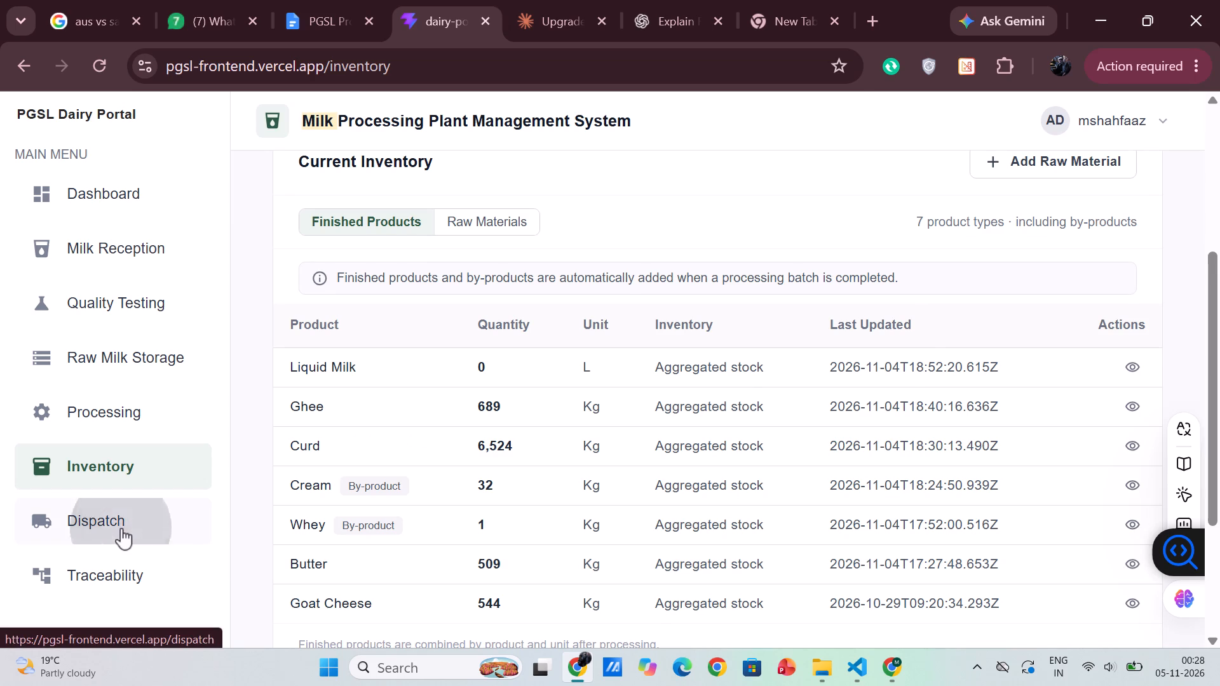
scroll(599, 274, "up", 1)
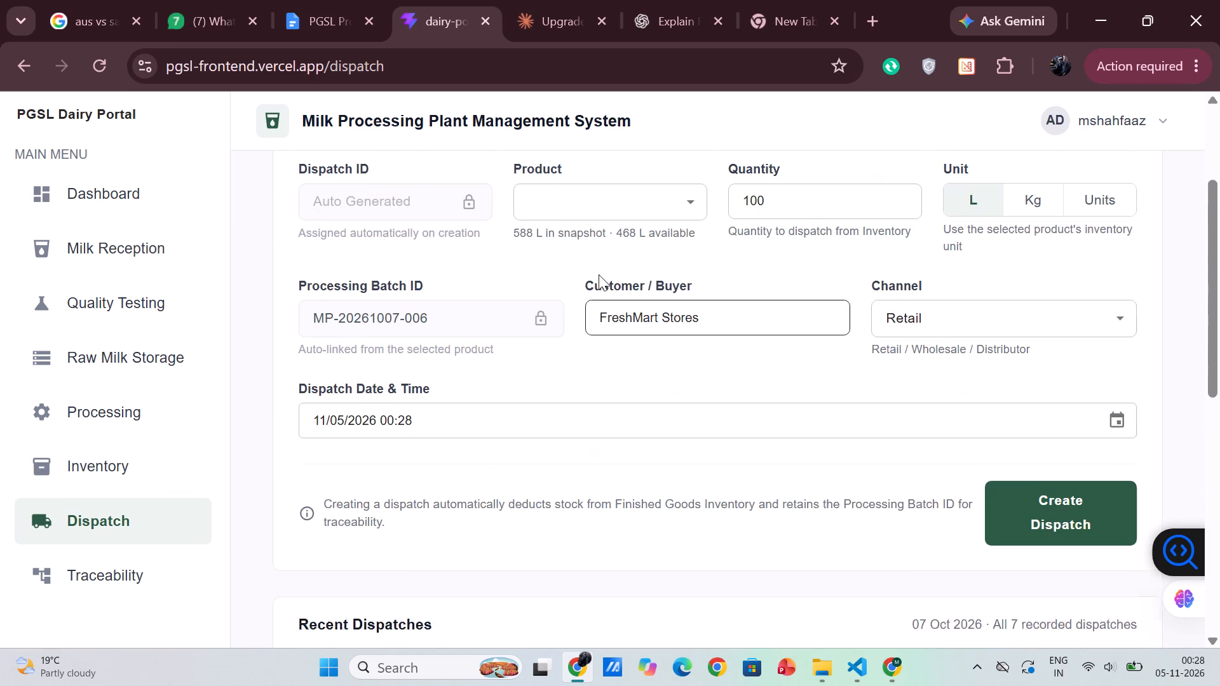
scroll(599, 274, "up", 1)
left_click(607, 247)
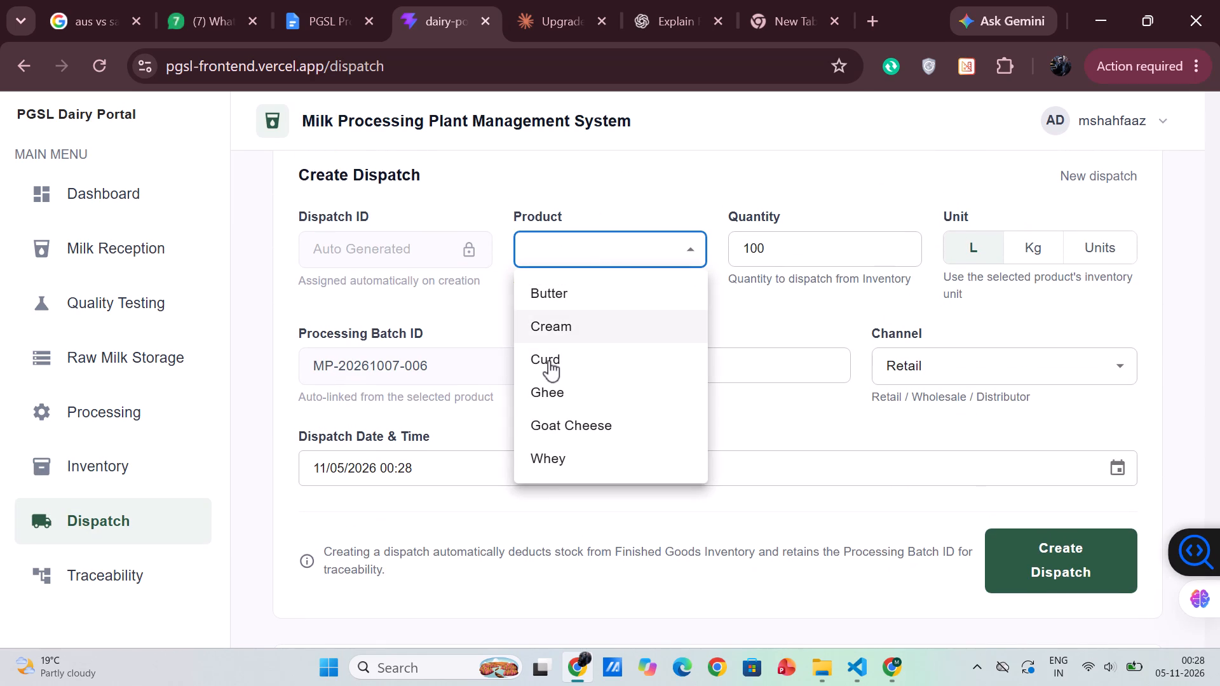
left_click(550, 360)
left_click_drag(811, 226, 768, 264)
left_click(768, 264)
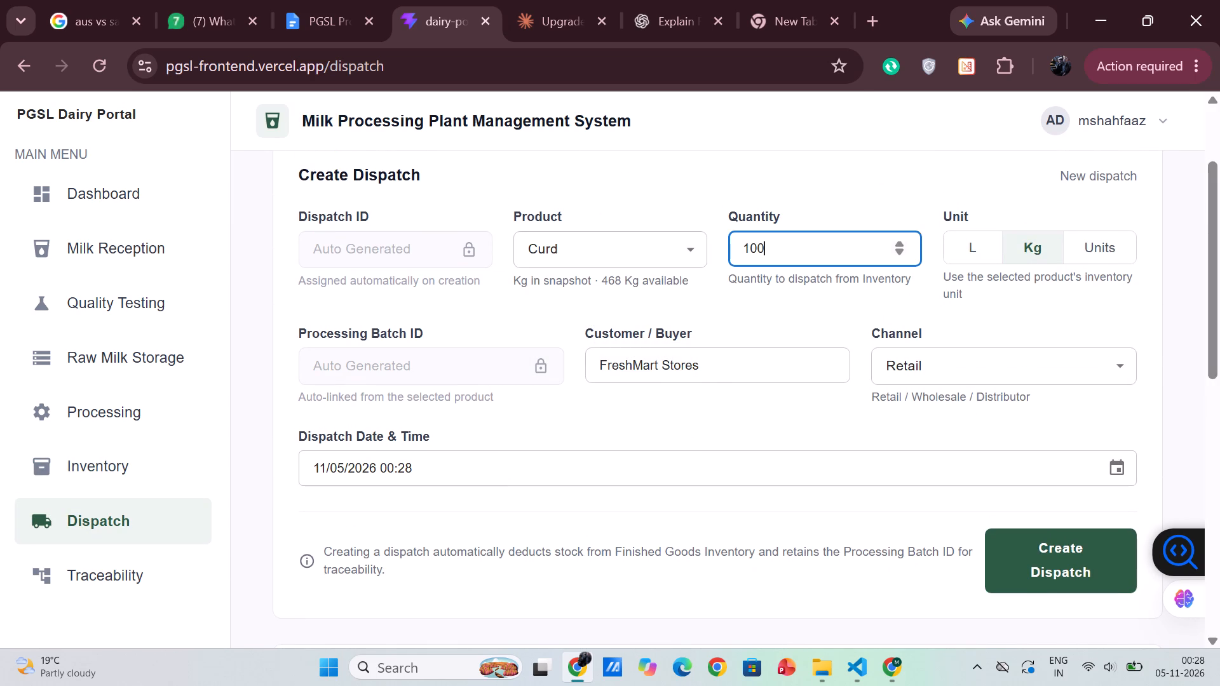
key("BackSpace")
key("BackSpace")
key("BackSpace")
type("6524")
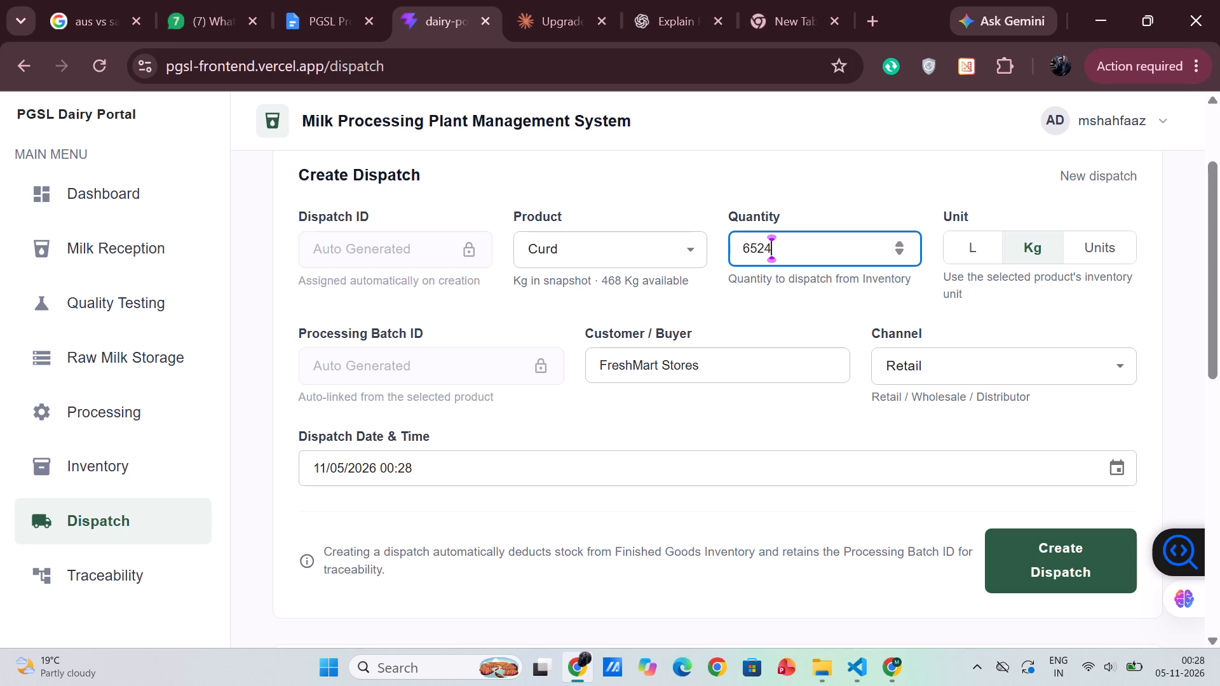
key("BackSpace")
key("BackSpace")
key("BackSpace")
key("BackSpace")
type("1000")
left_click(978, 250)
left_click(1029, 252)
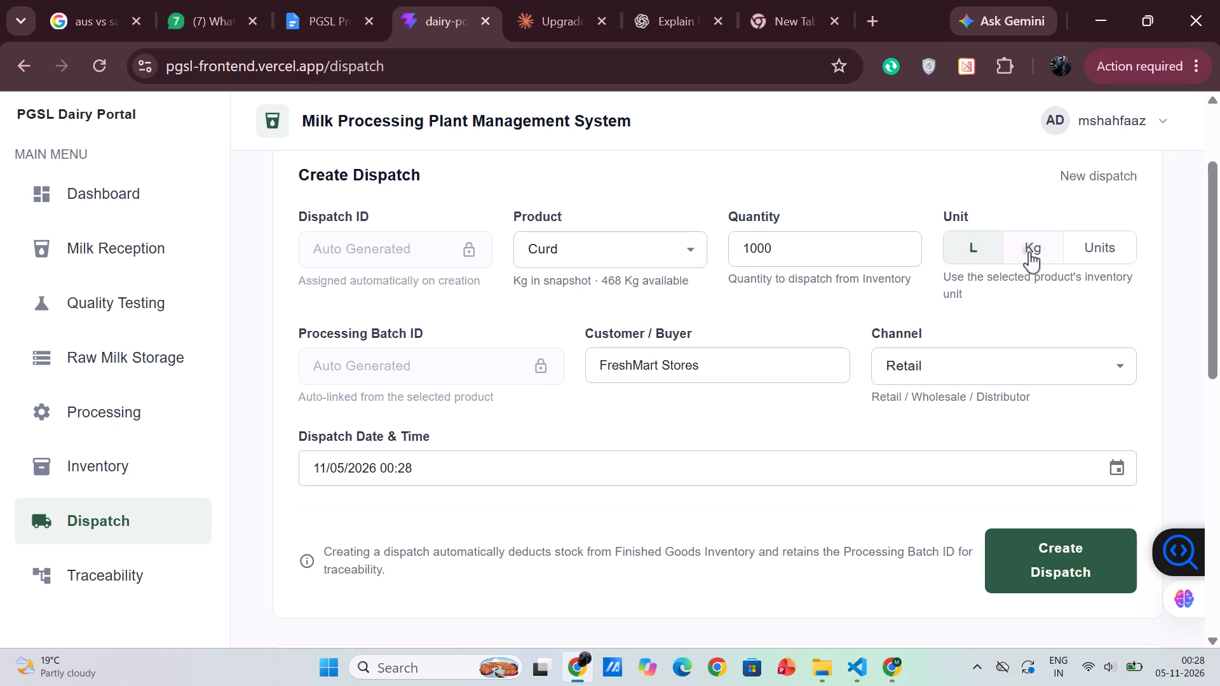
left_click(1032, 567)
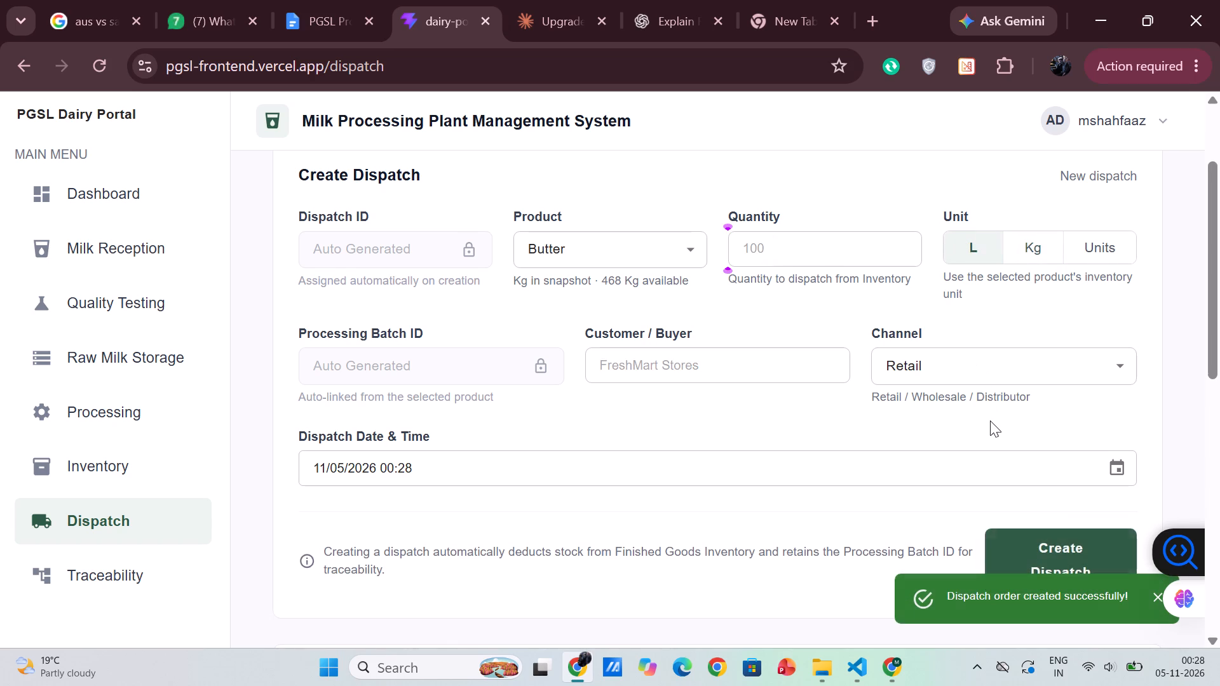
scroll(990, 420, "down", 6)
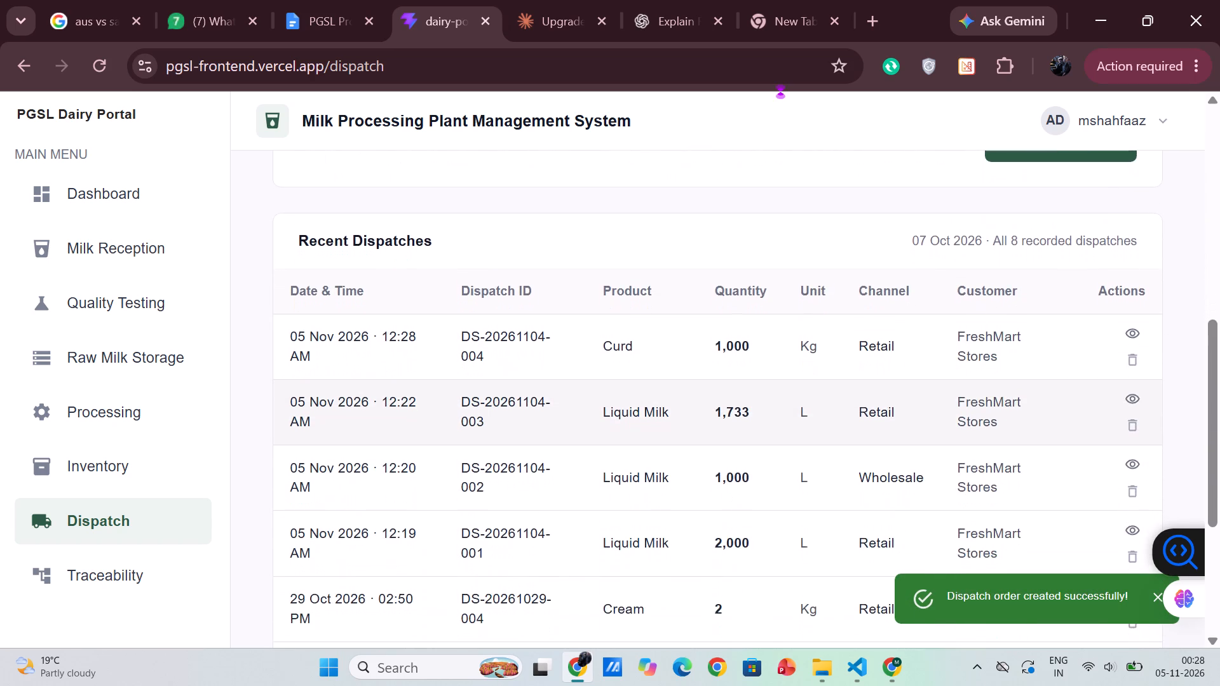
scroll(990, 420, "down", 2)
Check Curd's stock quantity in the finished products list on the Inventory page.
left_click(58, 474)
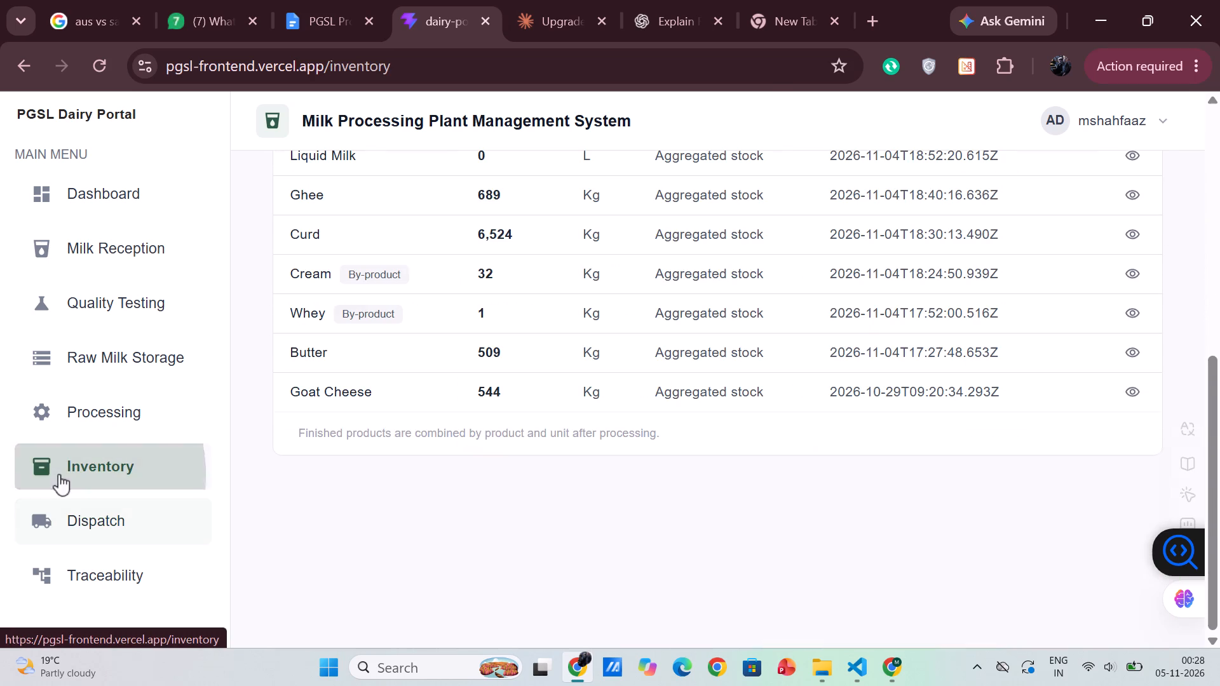
scroll(467, 489, "up", 2)
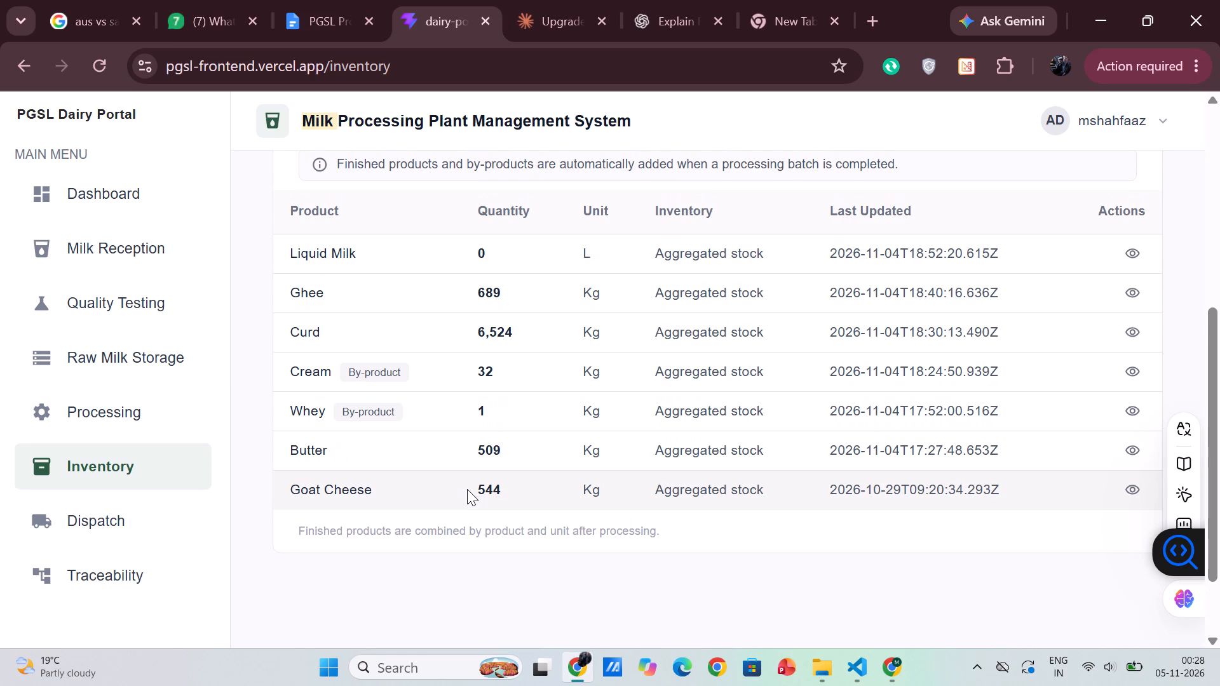
scroll(467, 489, "up", 2)
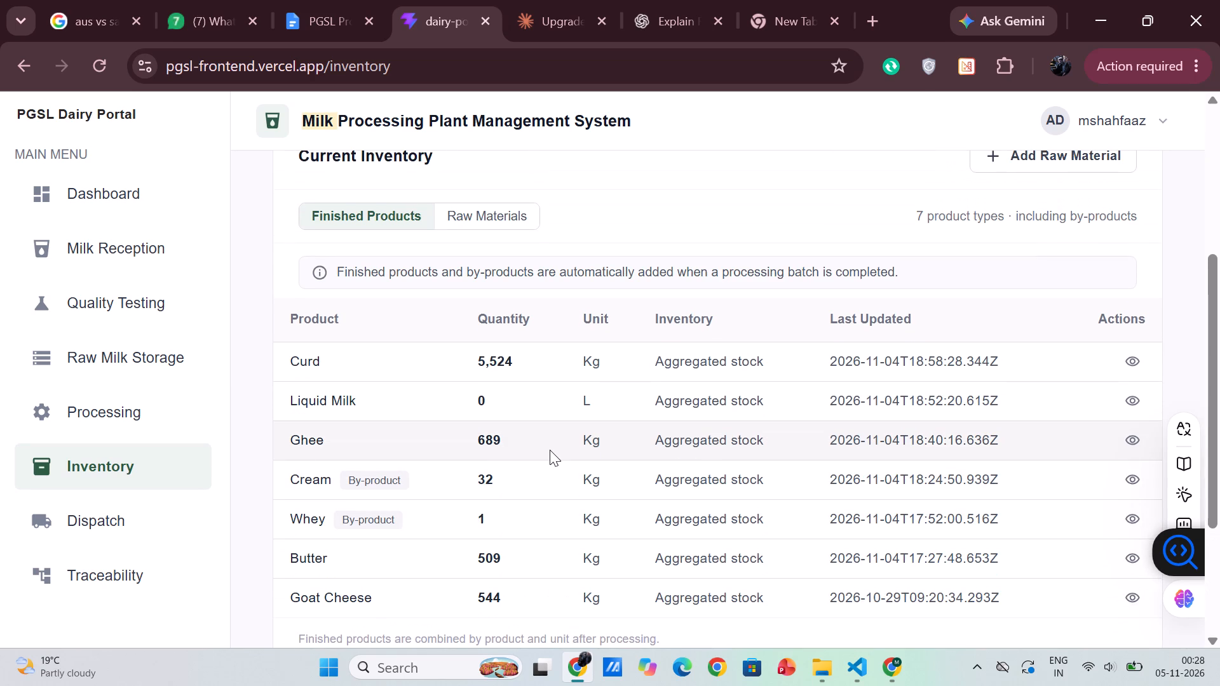
scroll(550, 450, "up", 1)
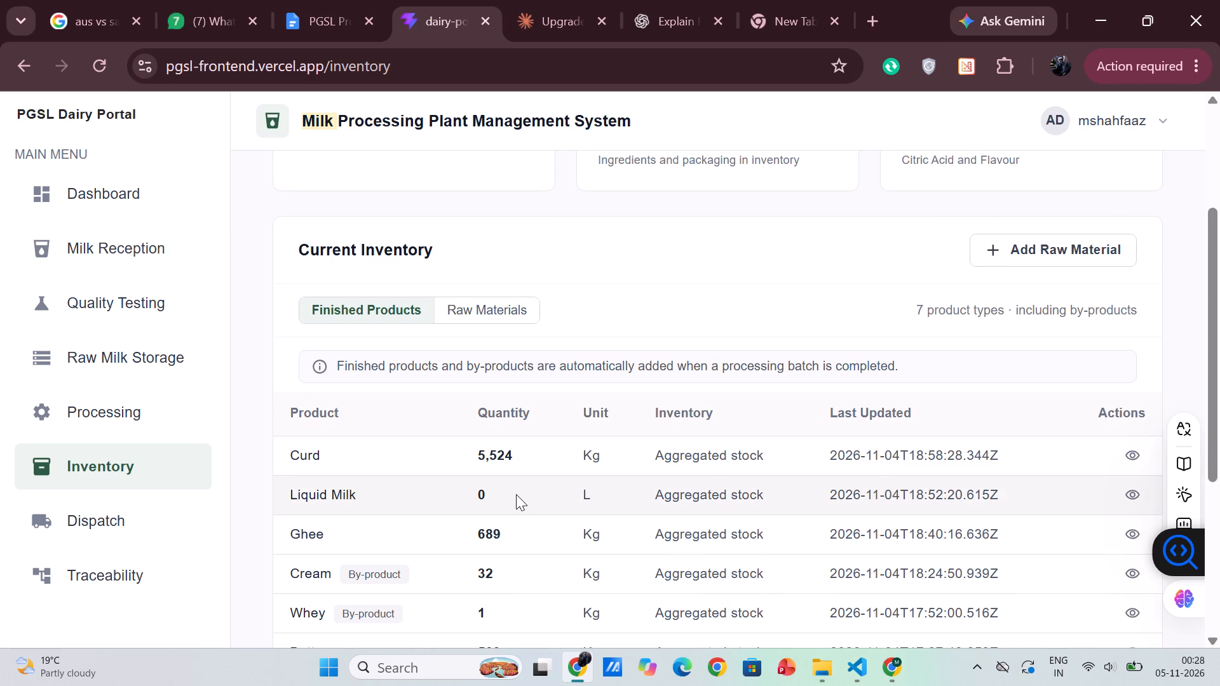
scroll(516, 494, "up", 2)
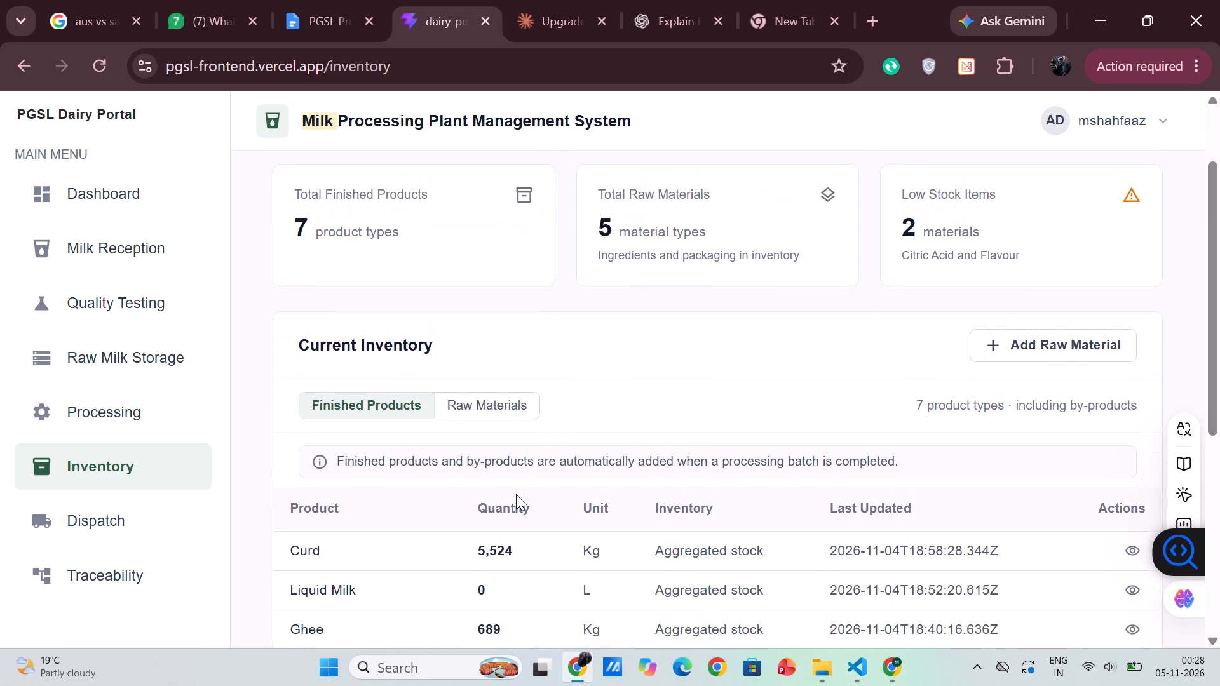
scroll(516, 494, "up", 2)
Review the raw materials stock list and the finished products stock list under Current Inventory.
left_click(476, 516)
scroll(476, 516, "down", 3)
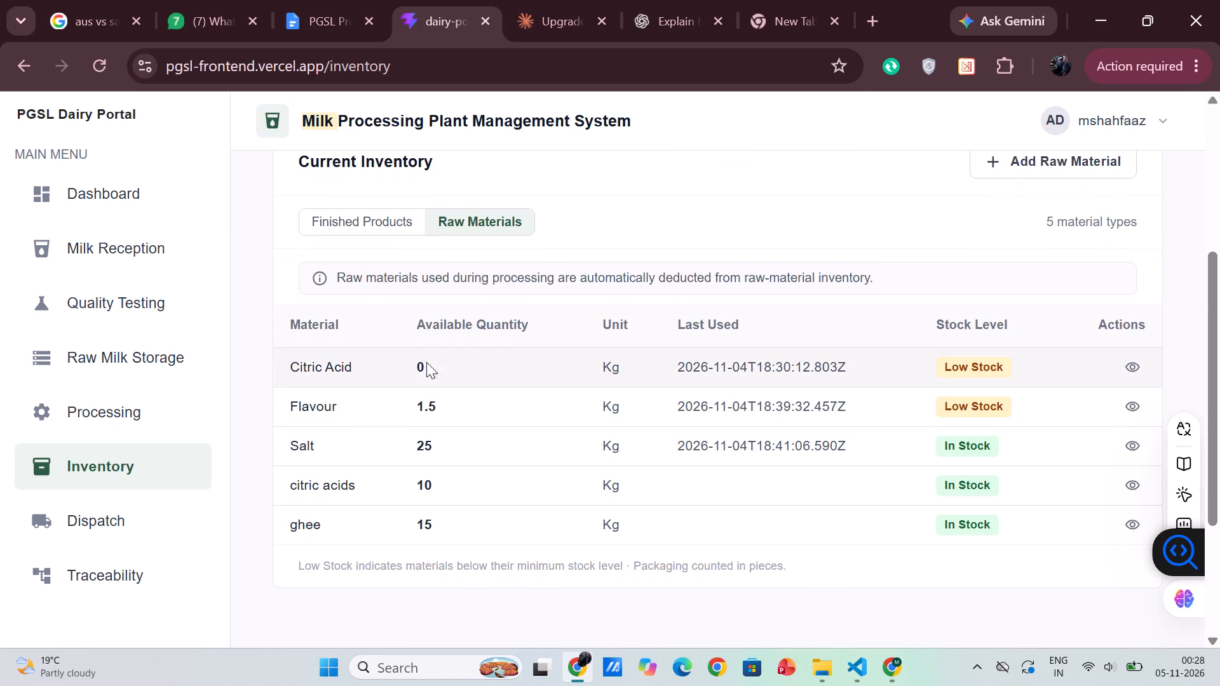
left_click(382, 230)
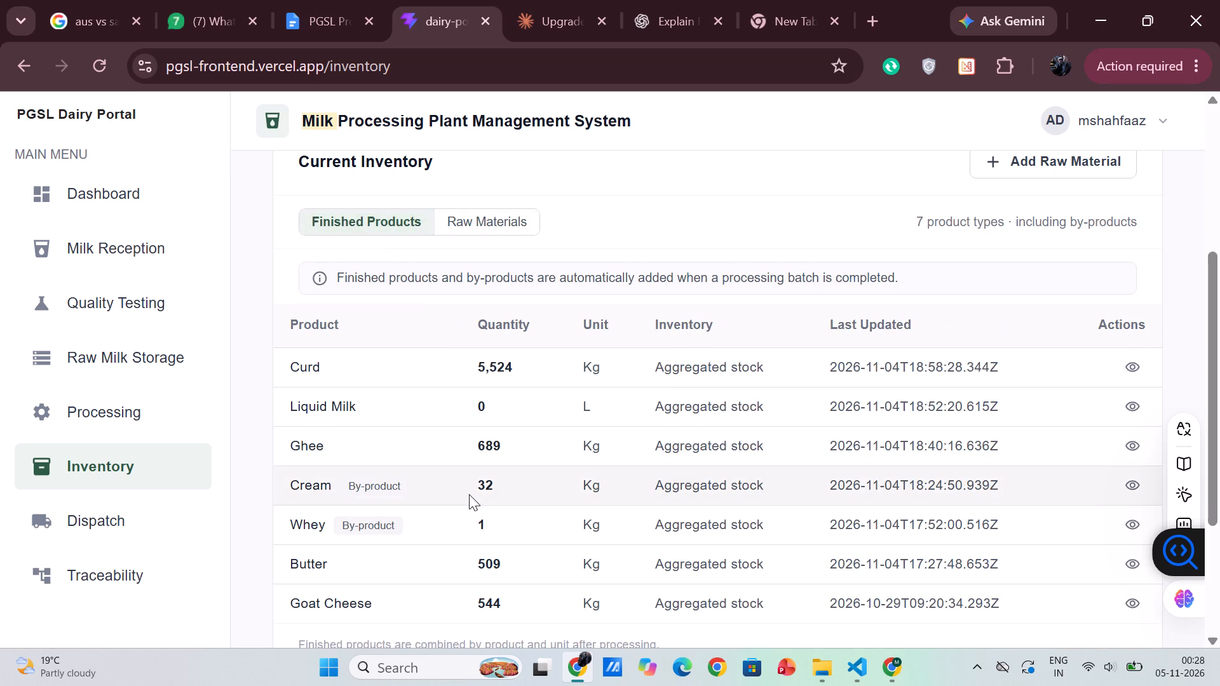
scroll(469, 494, "down", 2)
scroll(469, 494, "up", 2)
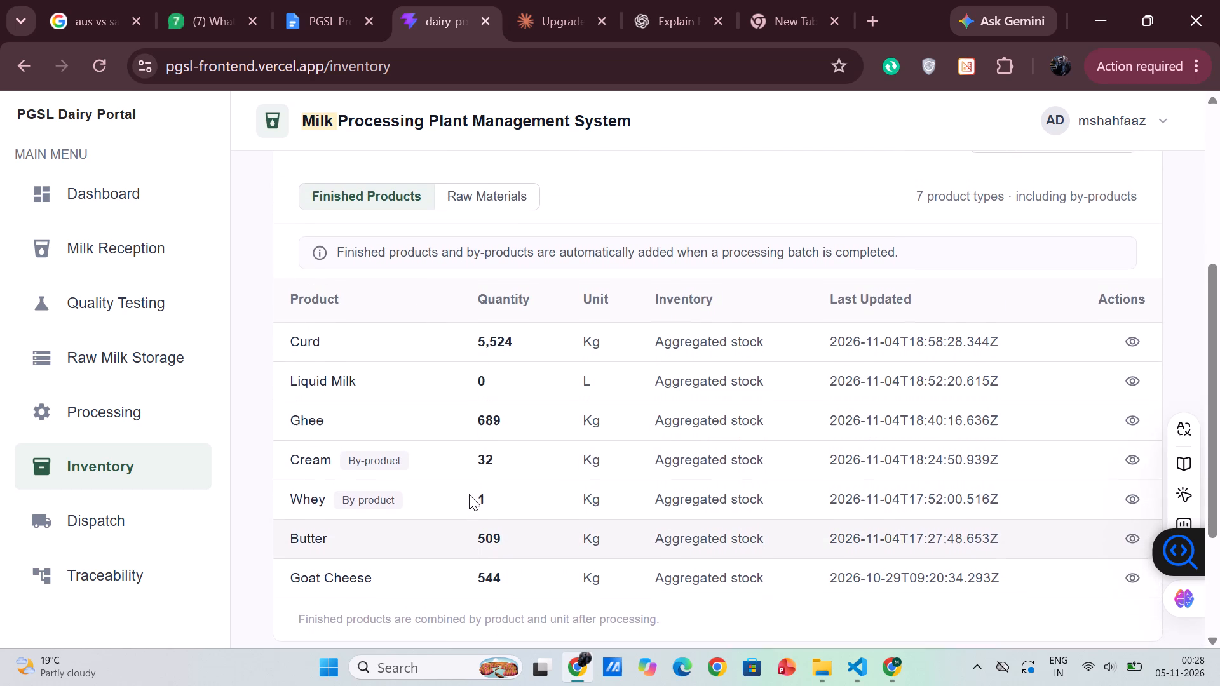
scroll(469, 494, "up", 1)
left_click(473, 371)
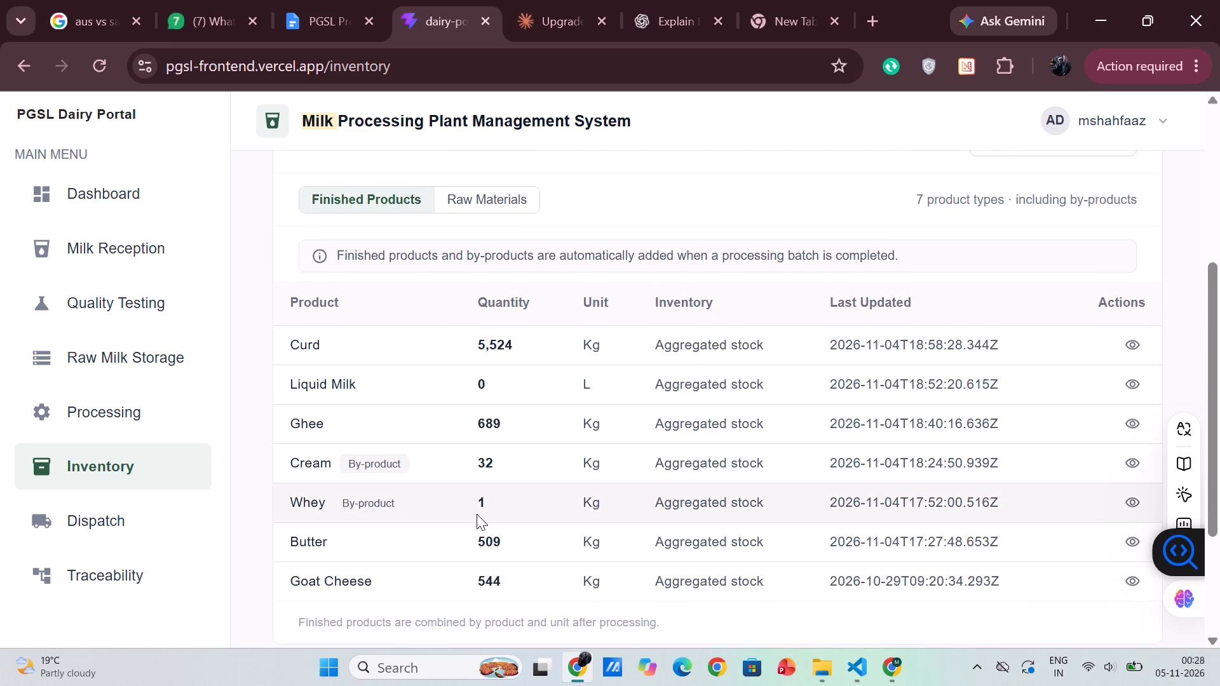
left_click(476, 514)
scroll(476, 514, "up", 1)
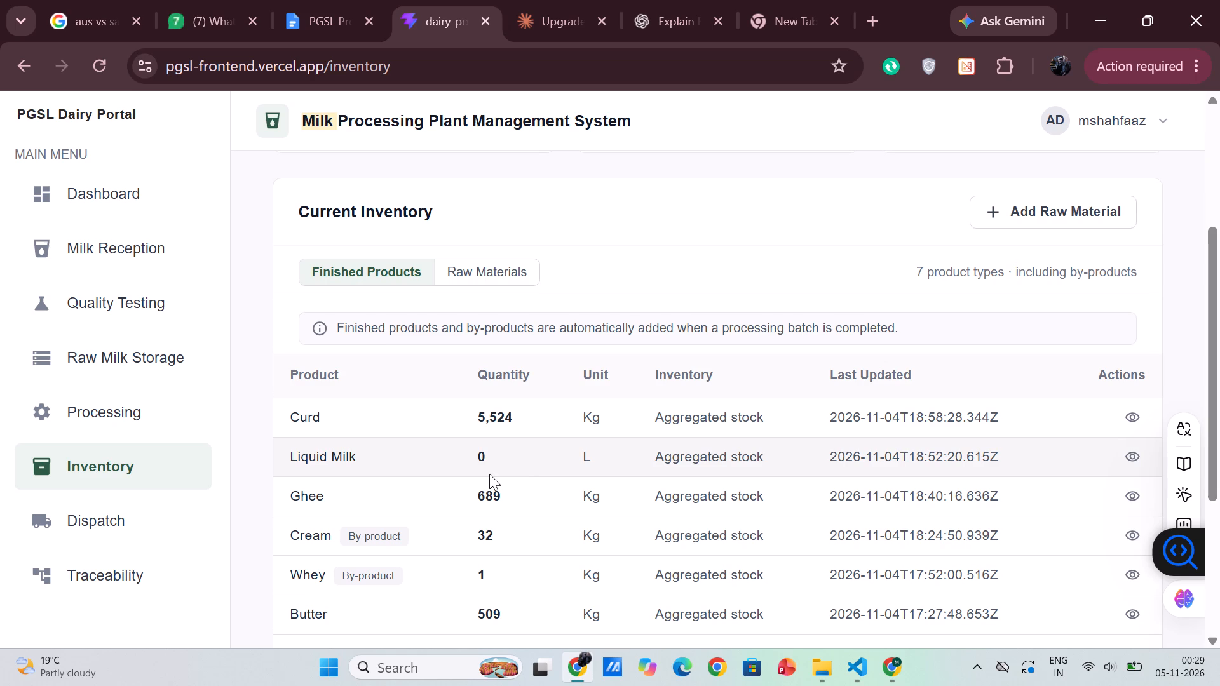
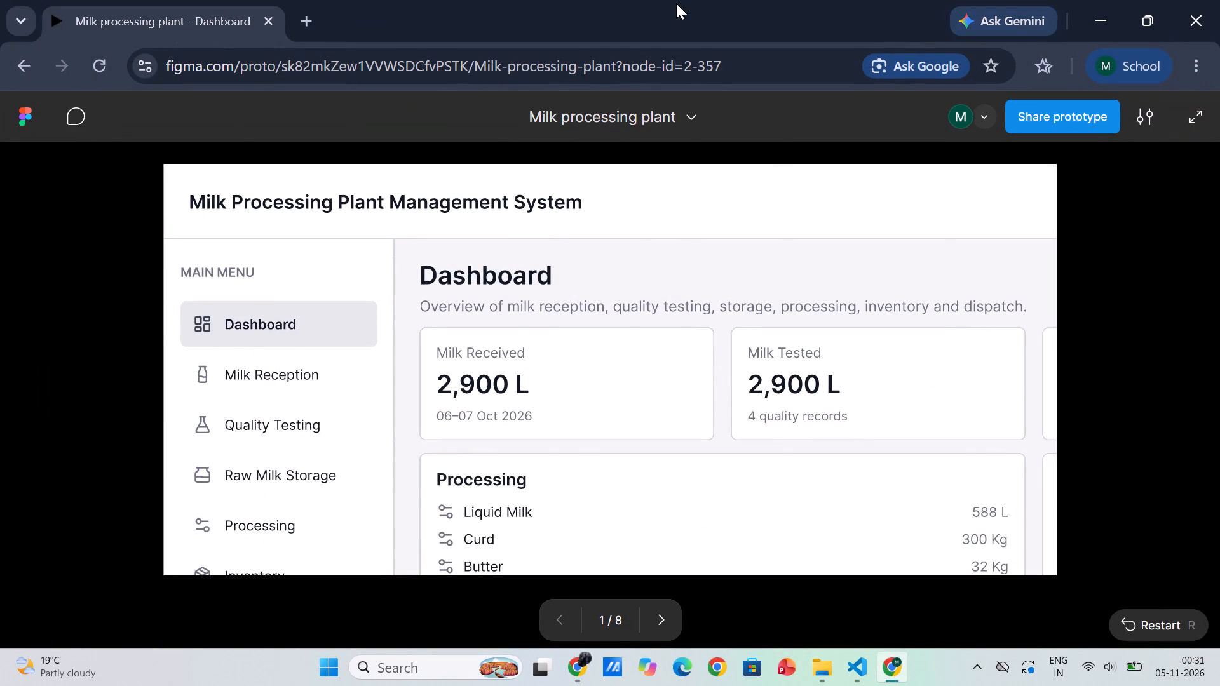
Switch to Visual Studio Code and collapse the api, assets, auth and context folders under src in the project tree.
left_click(848, 649)
scroll(424, 407, "up", 9)
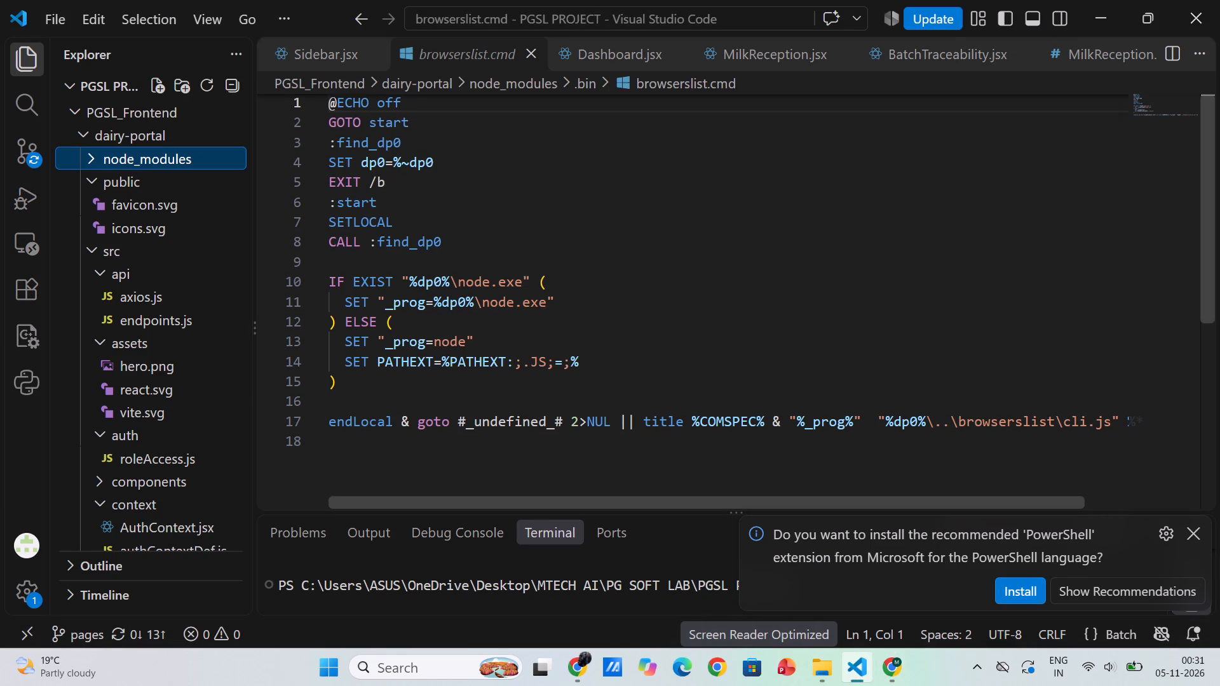
scroll(110, 378, "down", 1)
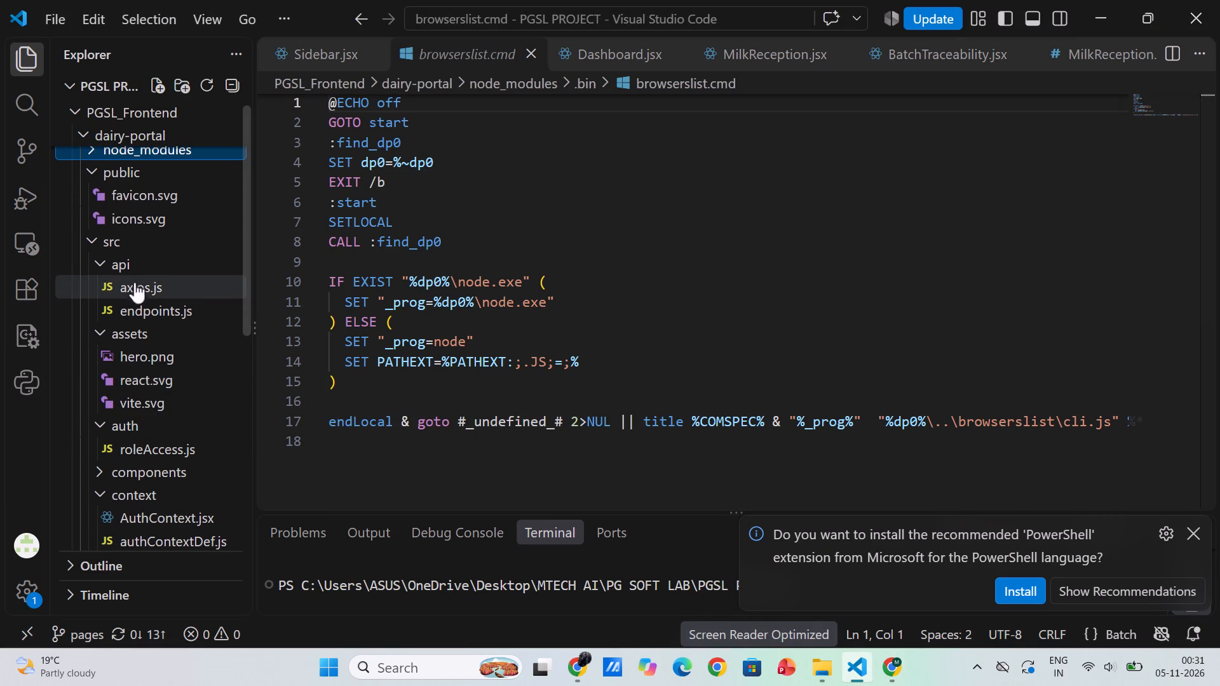
left_click(143, 260)
left_click(143, 260)
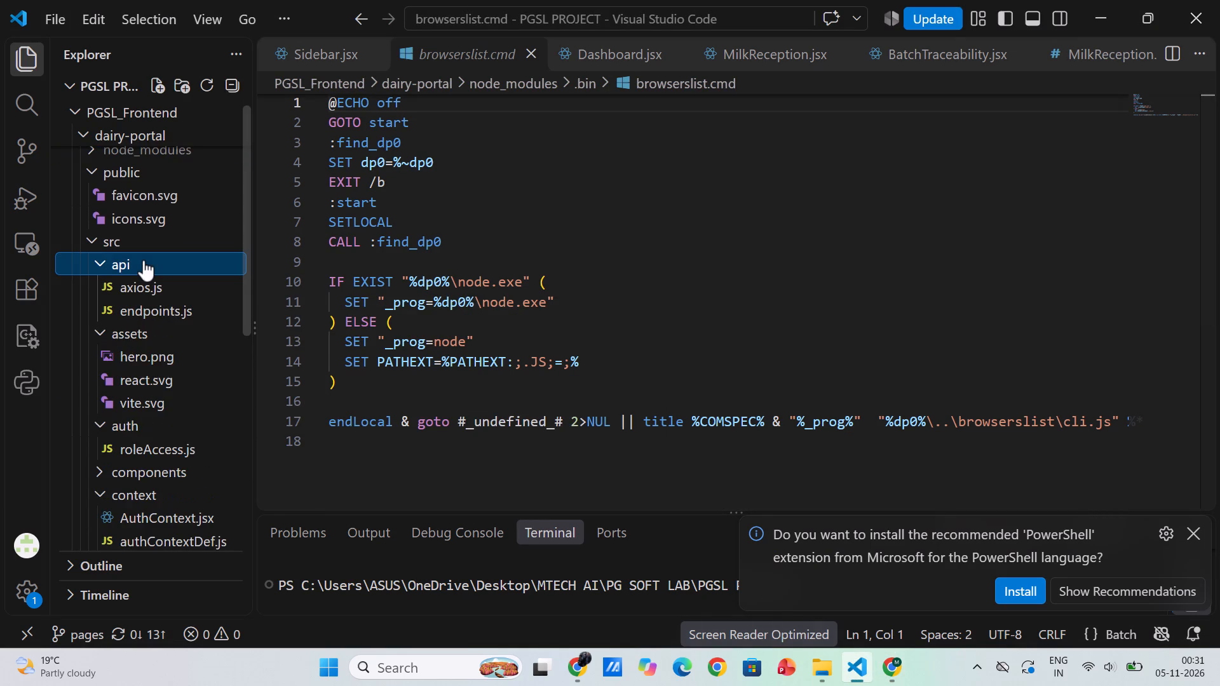
left_click(143, 260)
left_click(143, 285)
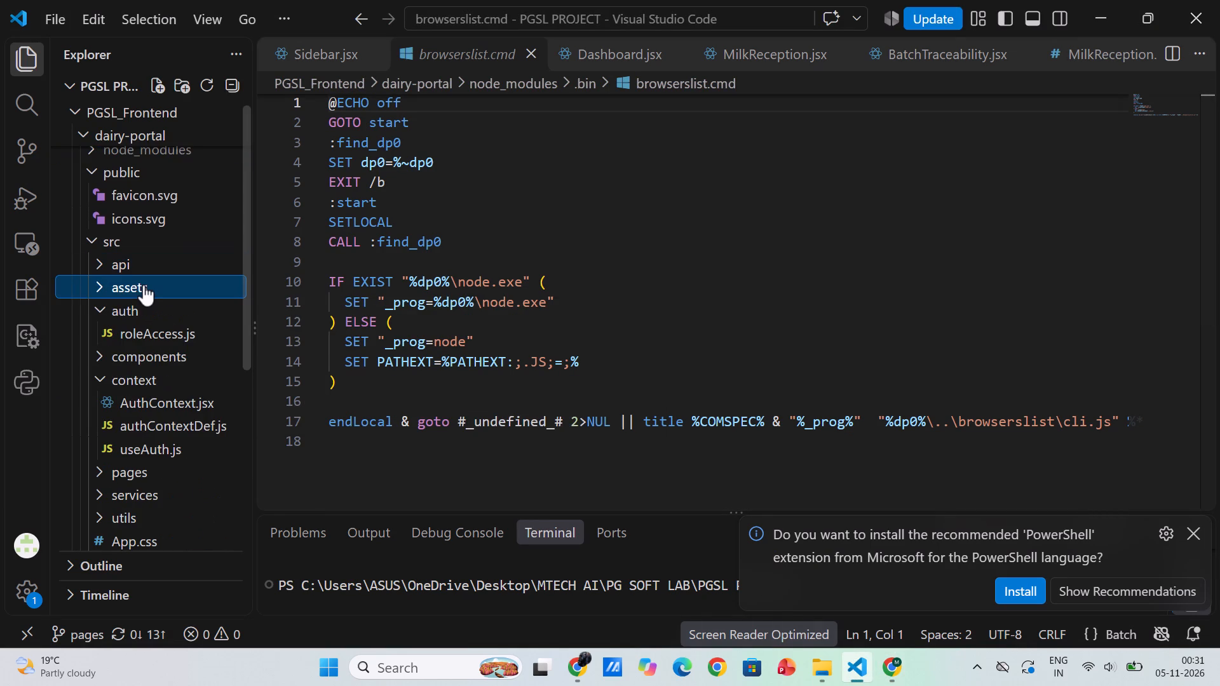
left_click(132, 300)
left_click(146, 360)
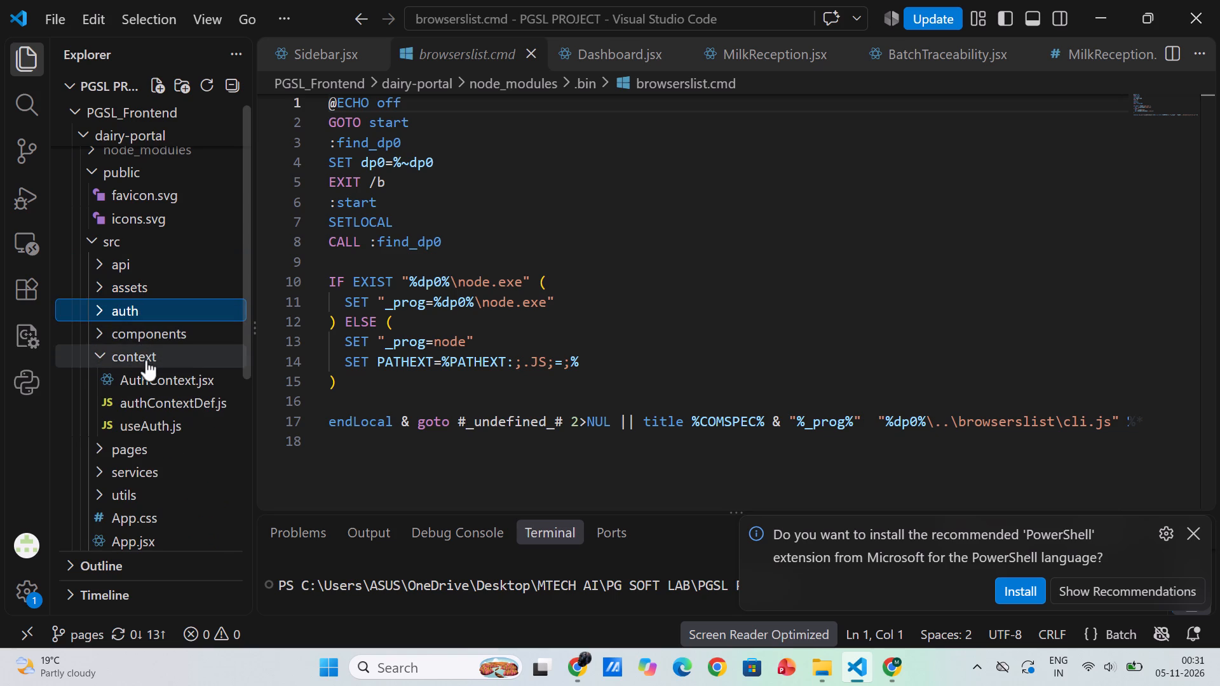
Expand the api folder under src and open endpoints.js to view the API endpoint definitions.
scroll(137, 431, "down", 3)
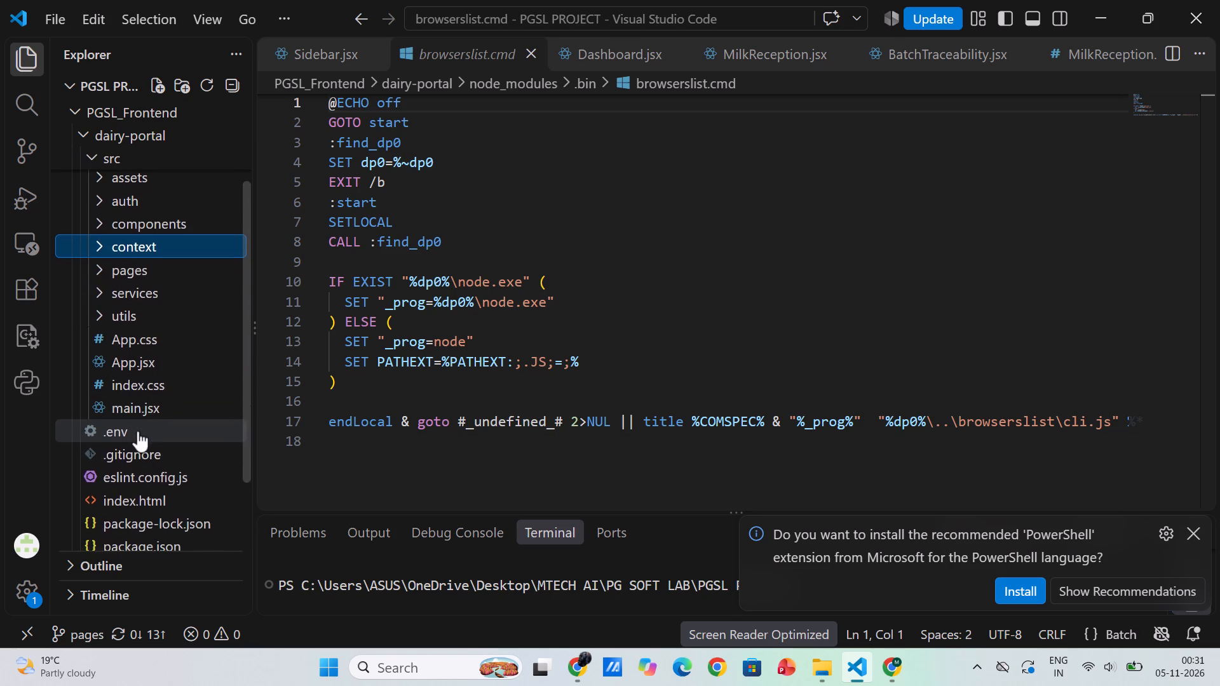
scroll(137, 431, "up", 2)
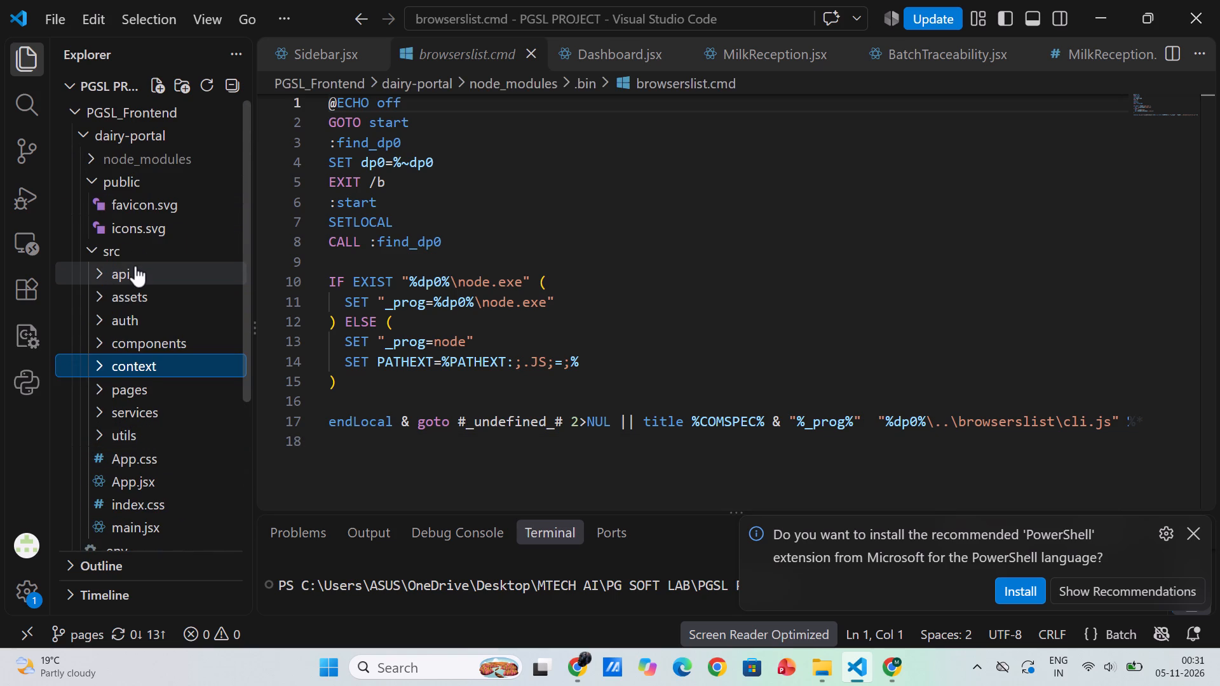
left_click(135, 266)
left_click(150, 312)
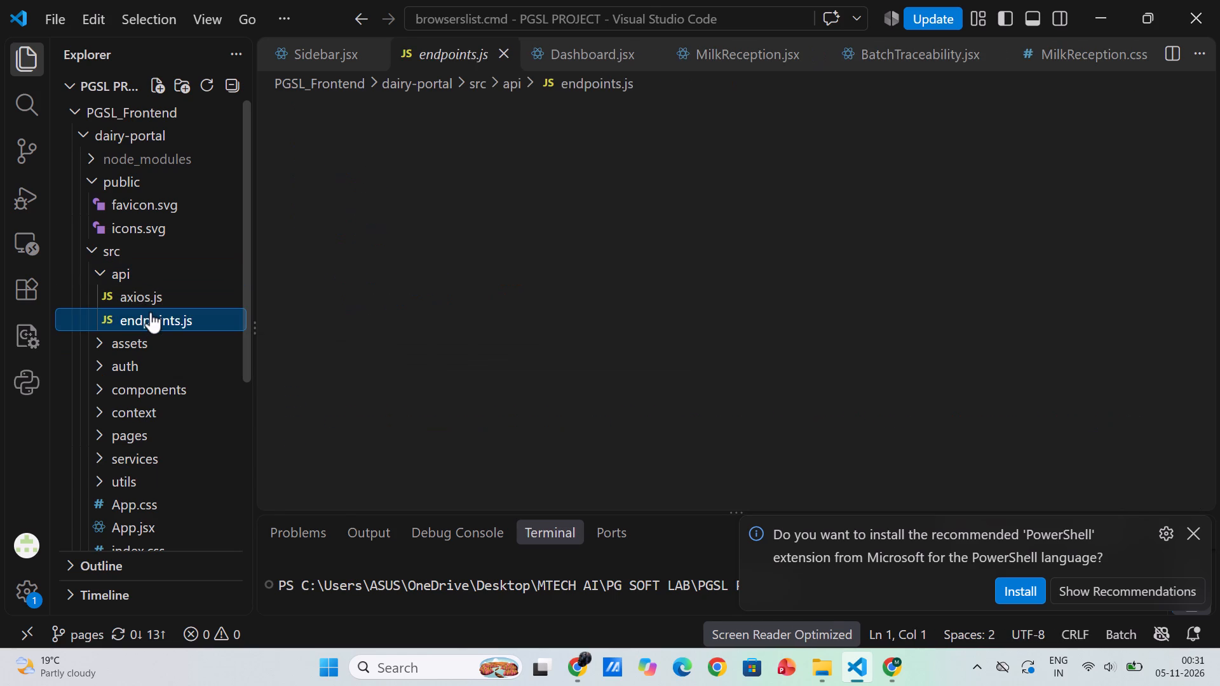
scroll(423, 360, "up", 7)
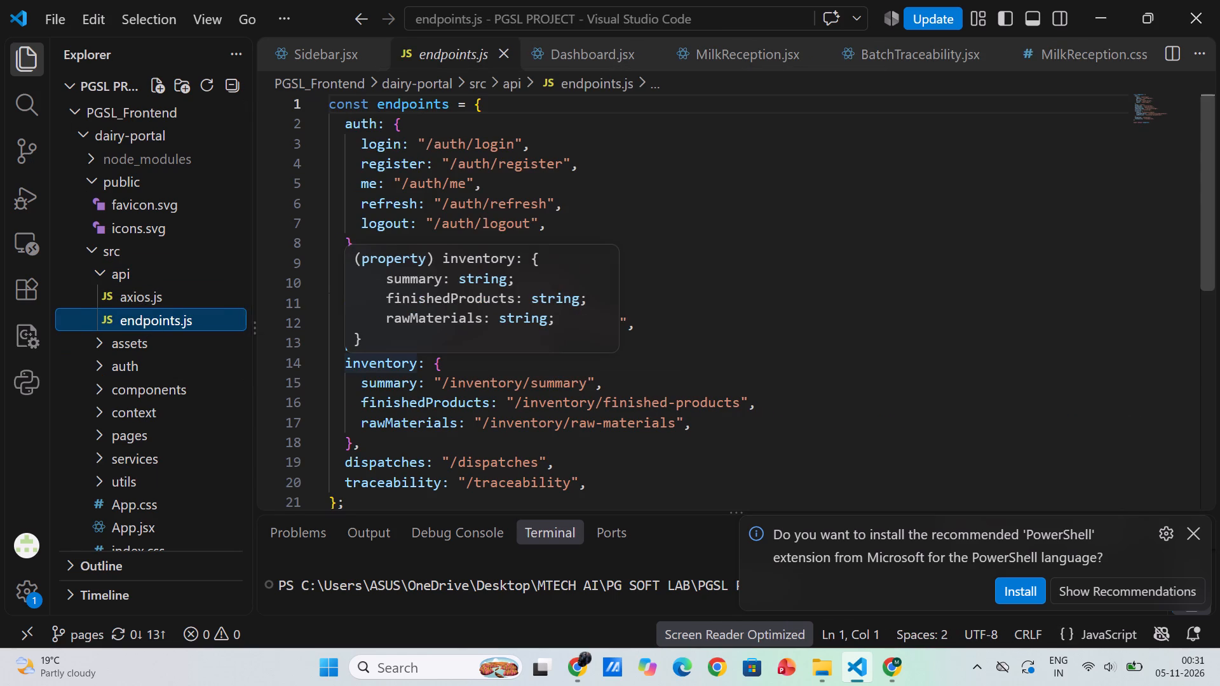
Open BatchTraceability.jsx from the pages folder and read through its code from the imports to the end of the file.
scroll(125, 445, "down", 7)
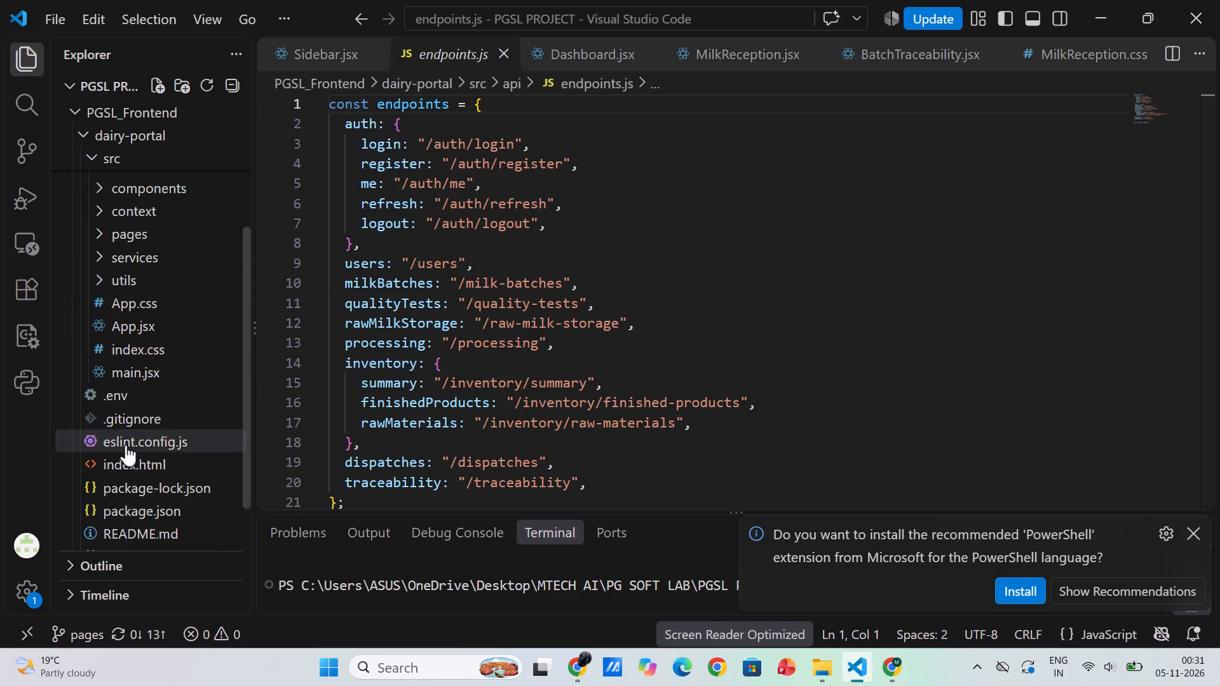
scroll(125, 445, "up", 3)
scroll(137, 319, "up", 1)
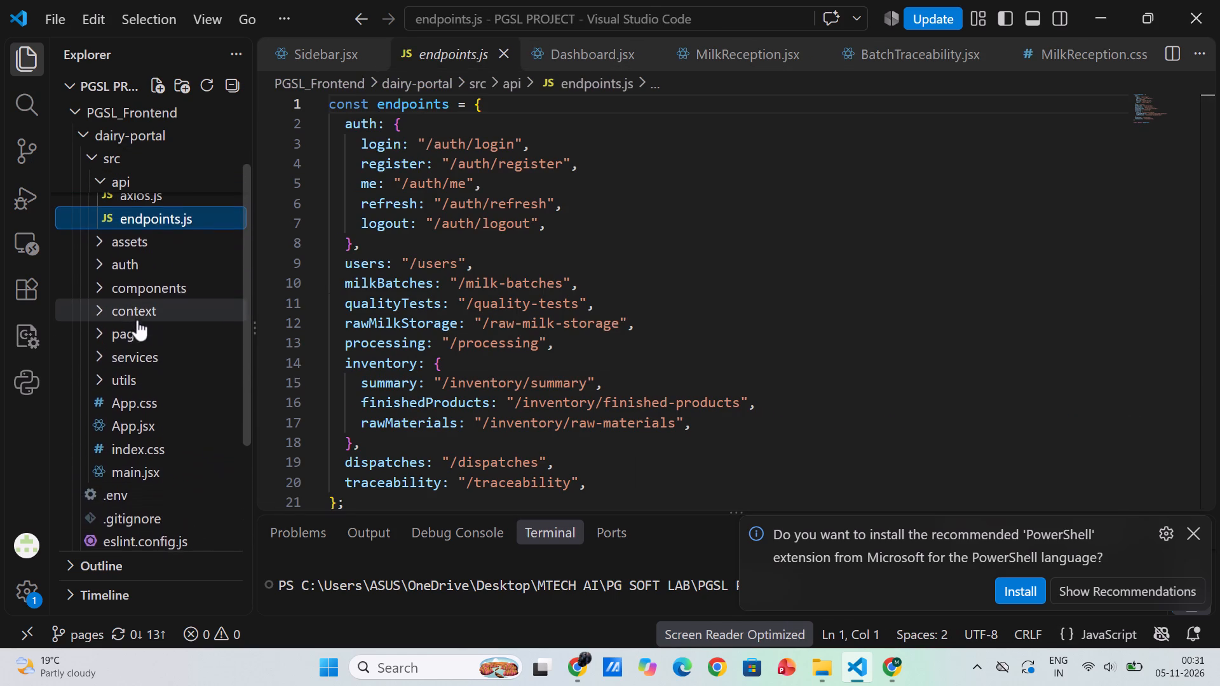
scroll(137, 319, "up", 1)
left_click(122, 342)
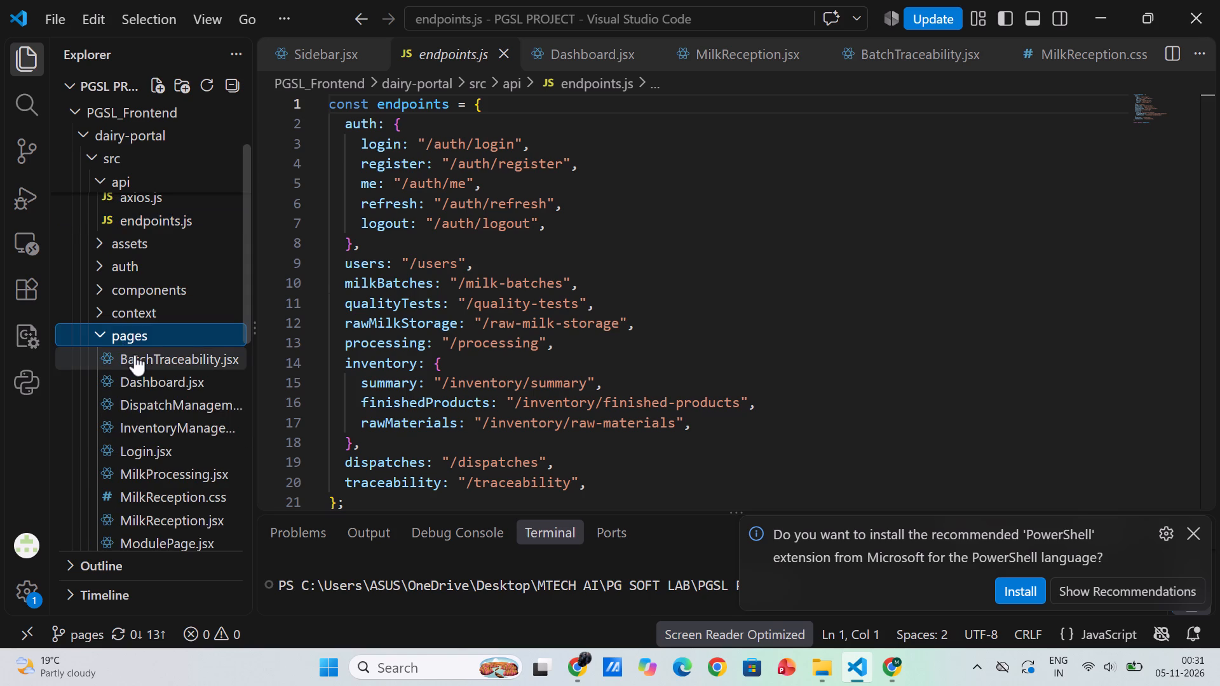
left_click(134, 354)
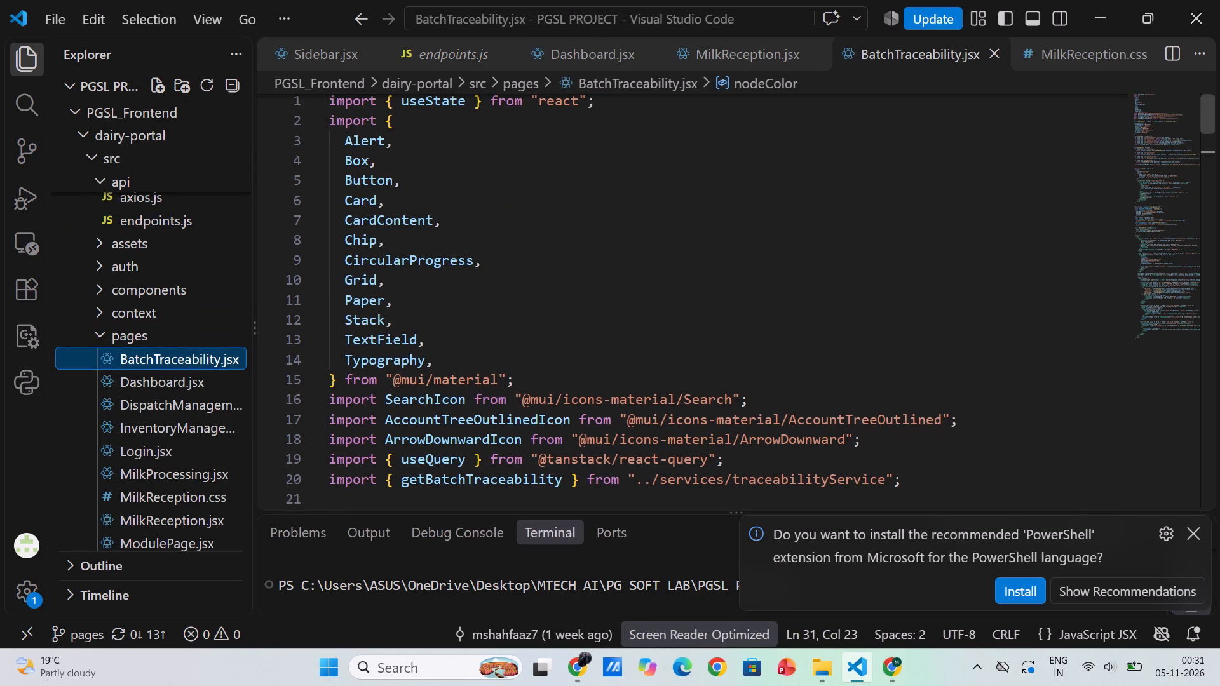
scroll(656, 370, "up", 1)
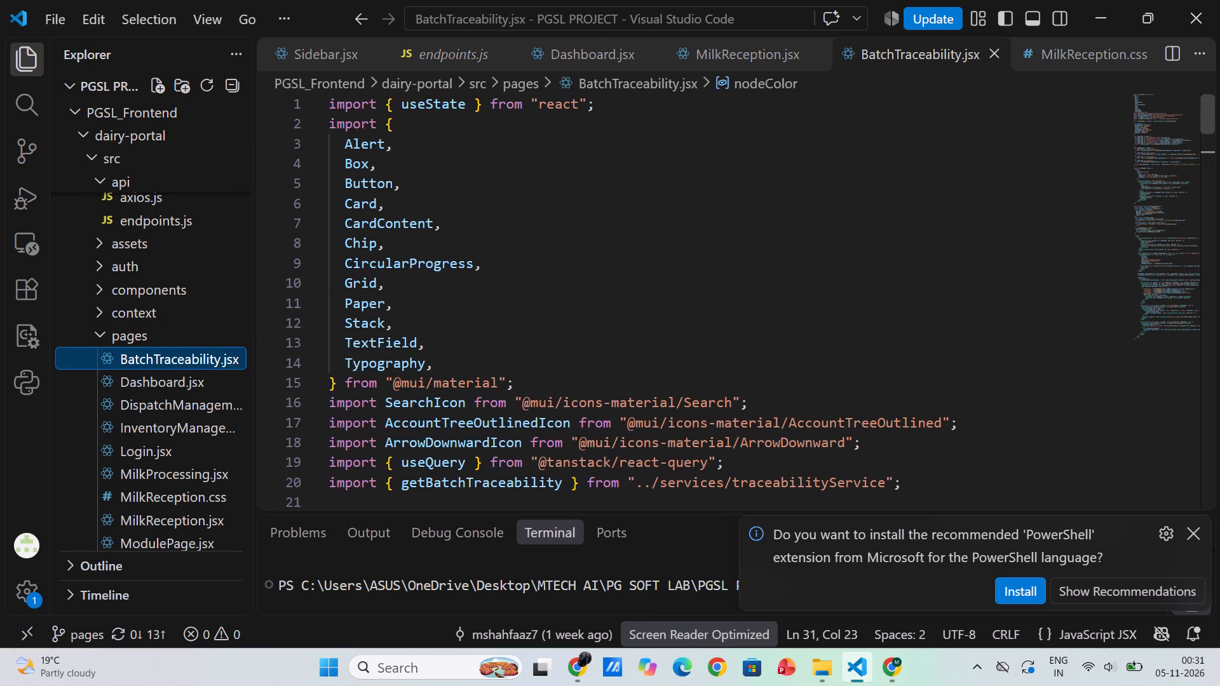
scroll(501, 304, "down", 1)
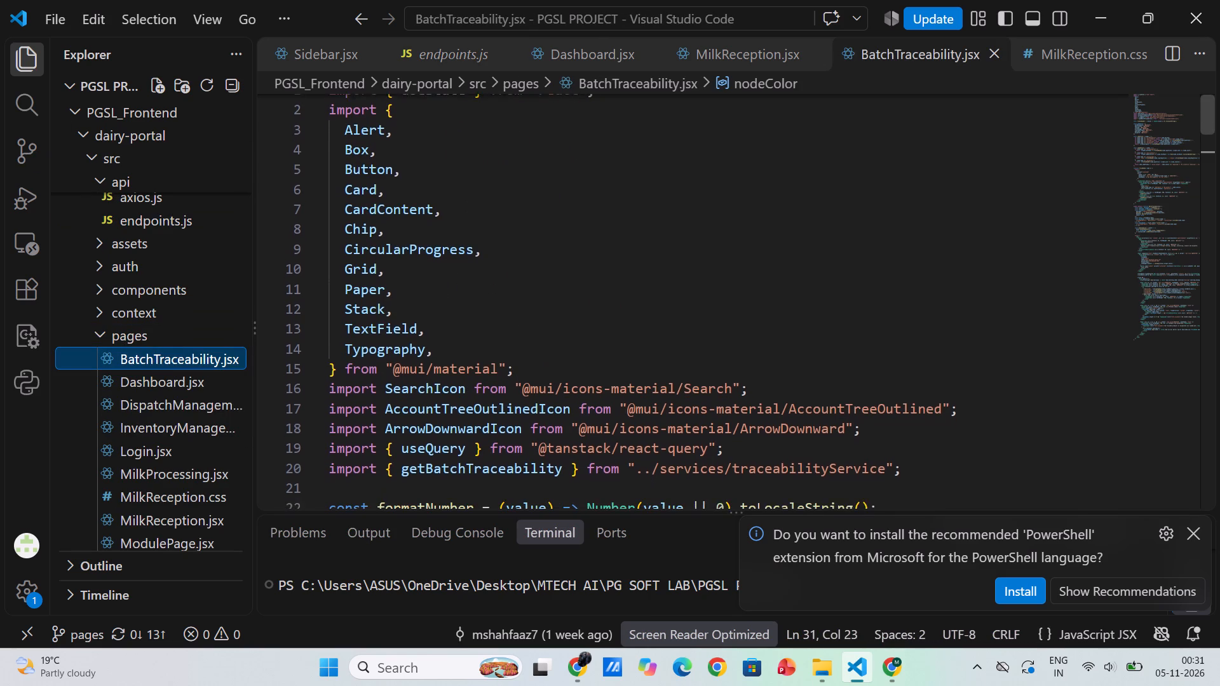
scroll(501, 304, "down", 2)
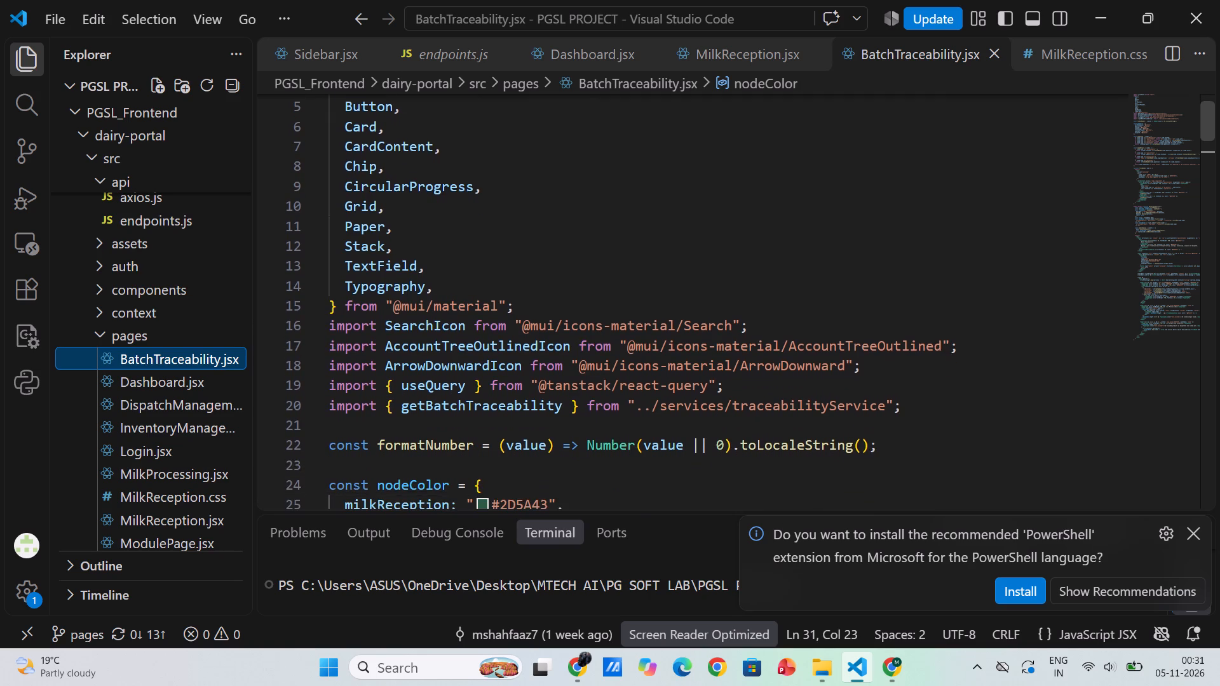
scroll(501, 304, "down", 10)
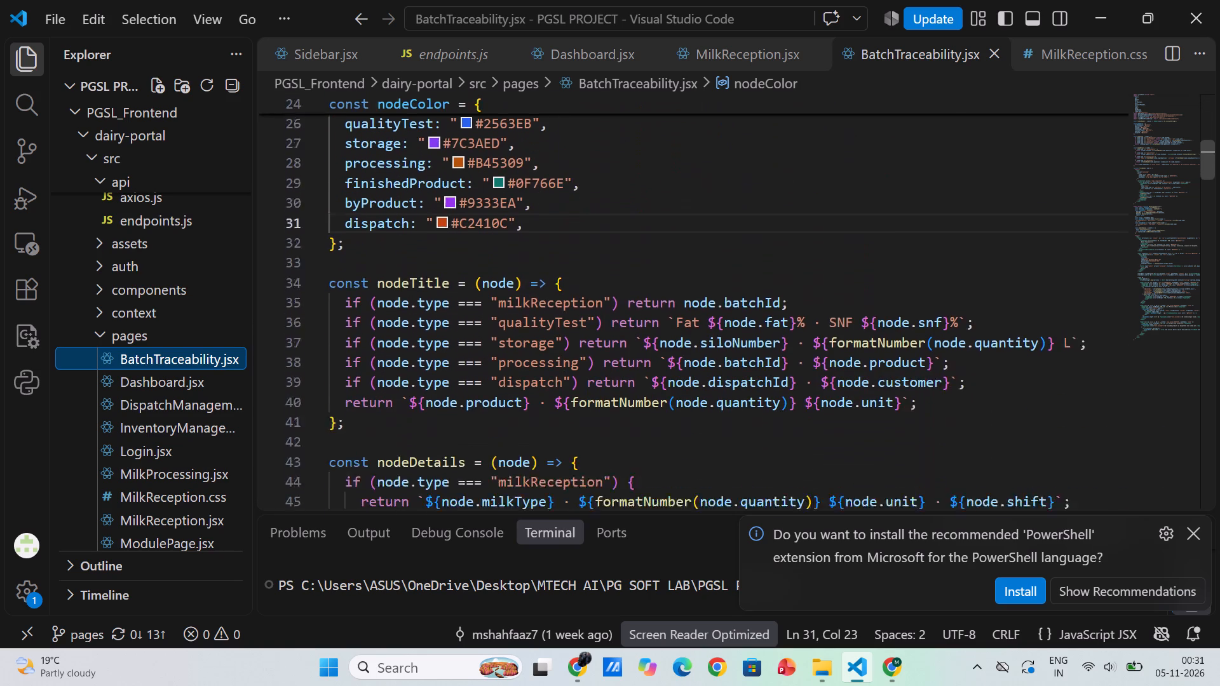
scroll(501, 304, "down", 15)
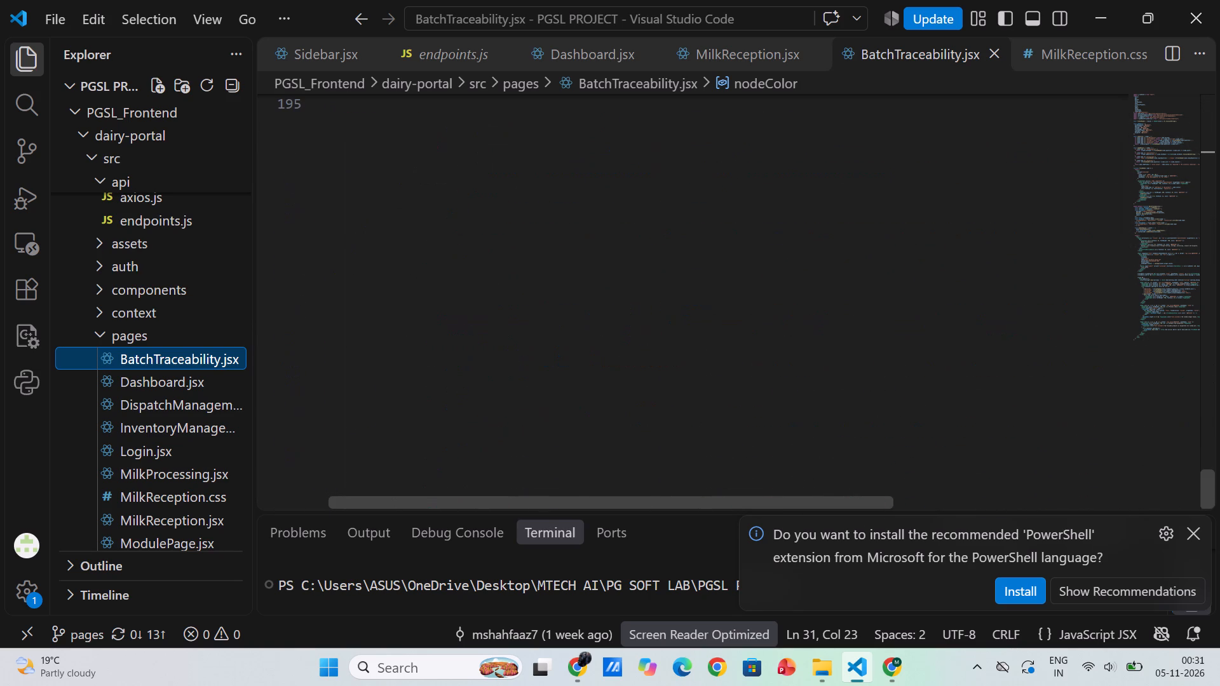
Bring up the browser window with the Figma milk processing plant prototype and close it.
left_click(884, 664)
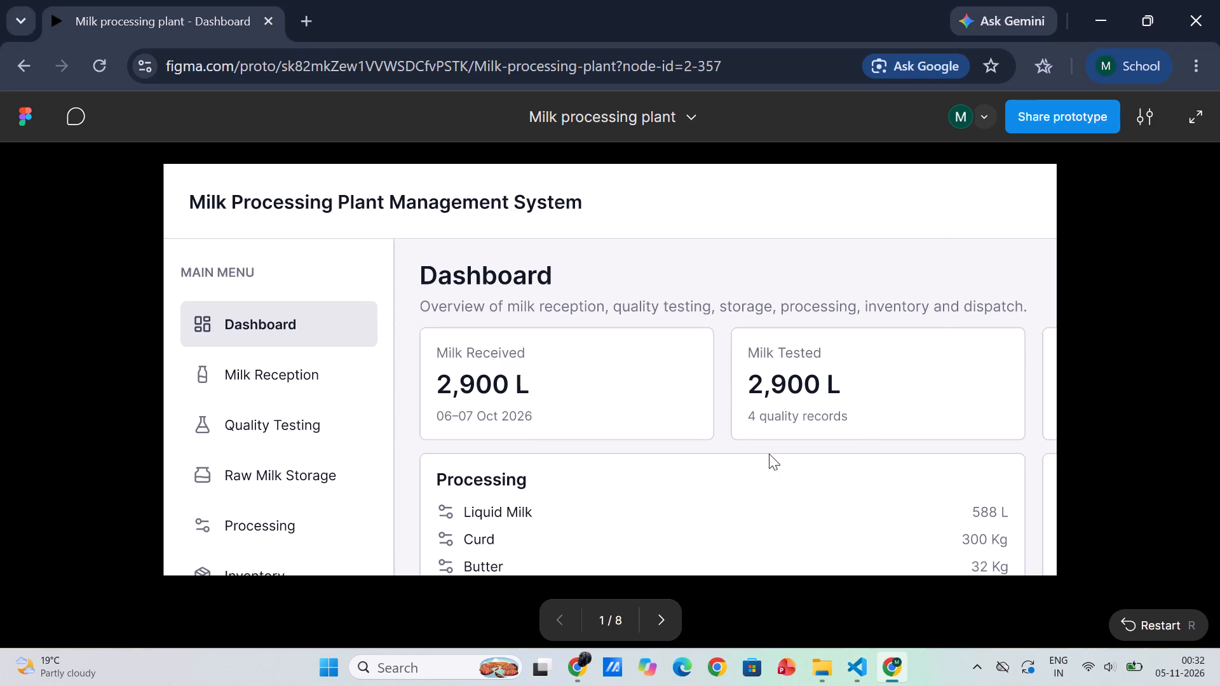
left_click(1114, 1)
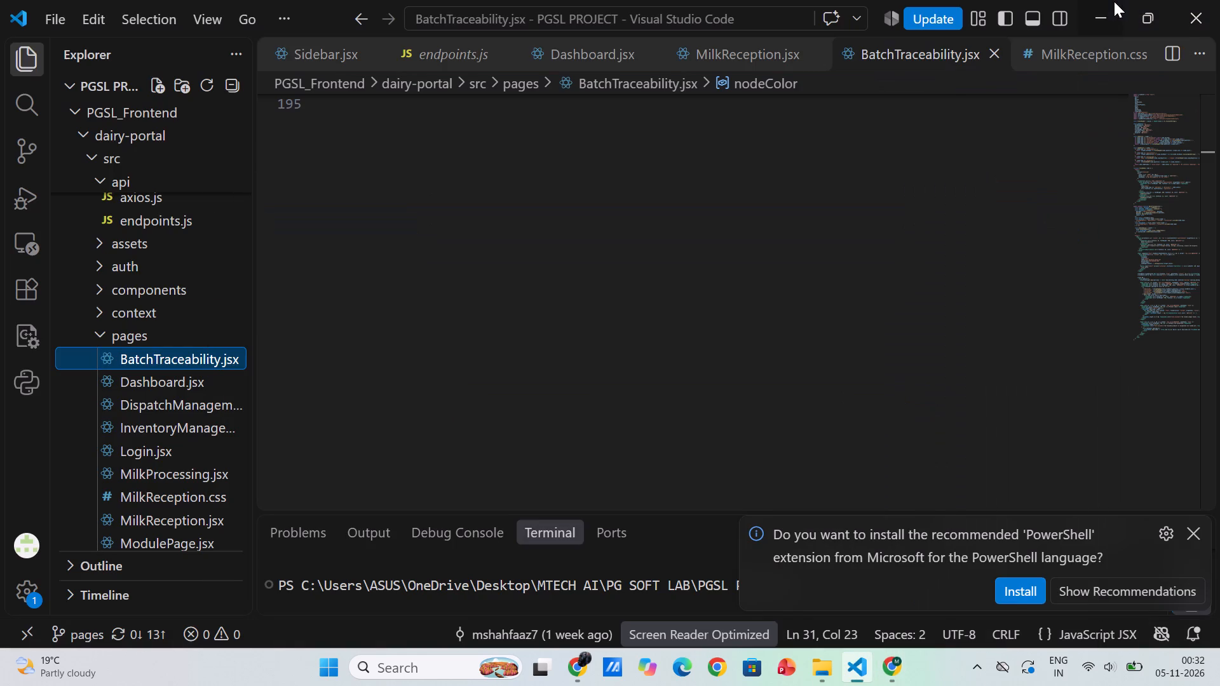
left_click(904, 684)
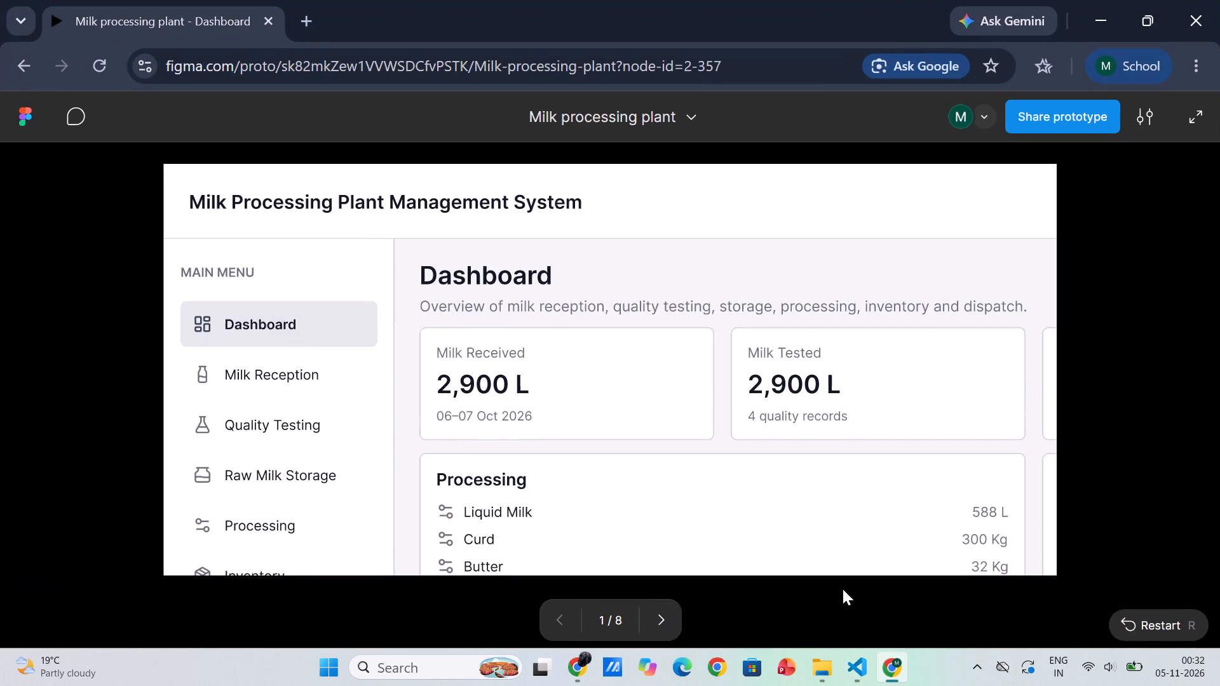
left_click(1216, 3)
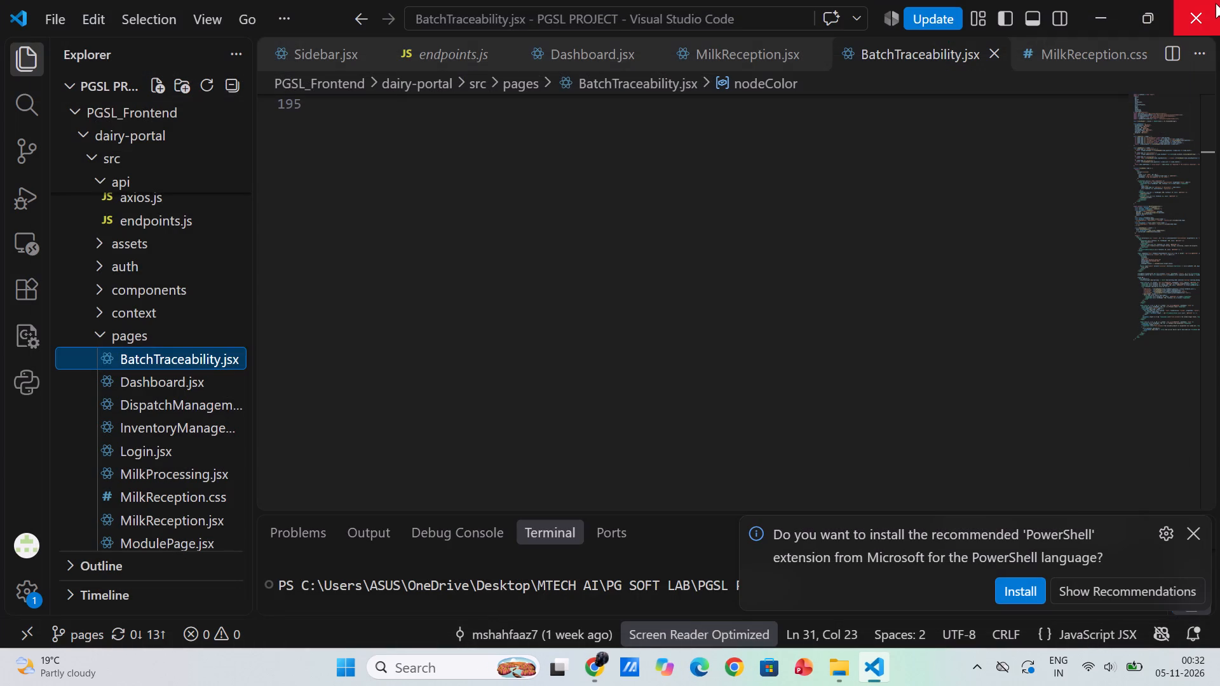
Minimise Visual Studio Code to return to the dairy portal in Chrome, and move Chrome's icon to the end of the taskbar apps.
left_click(1116, 2)
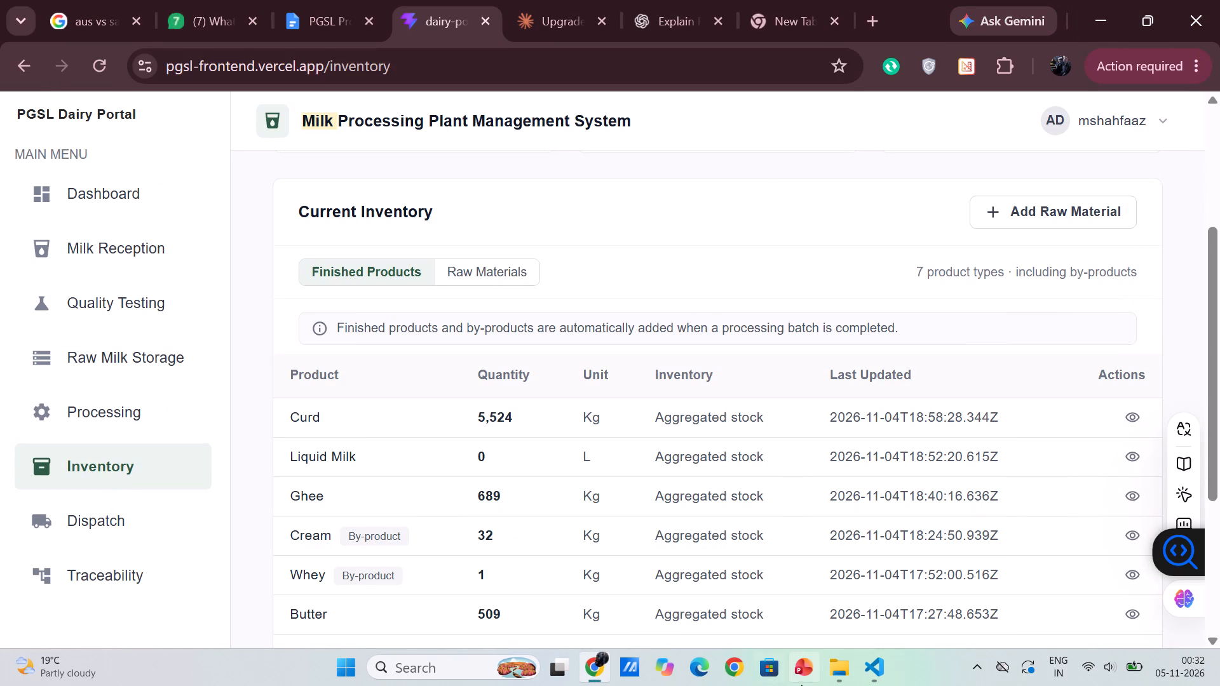
left_click_drag(589, 661, 1043, 683)
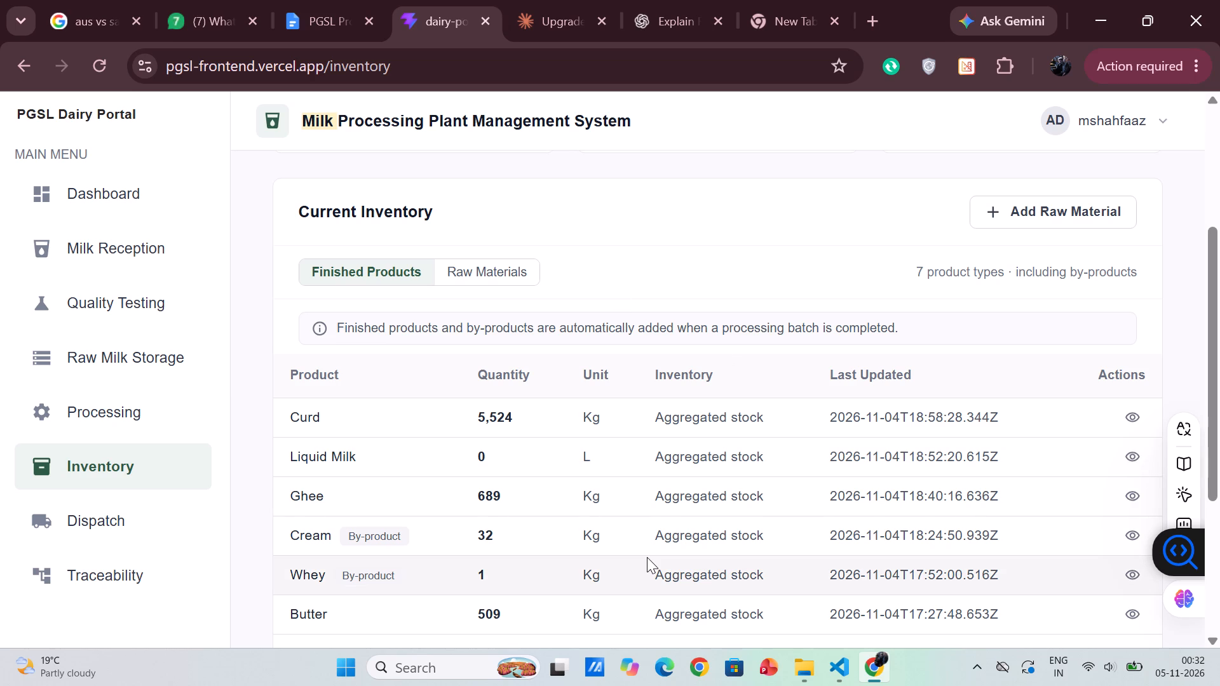
Review the Inventory page's summary cards, the finished products stock list and the raw materials stock list.
scroll(647, 557, "up", 3)
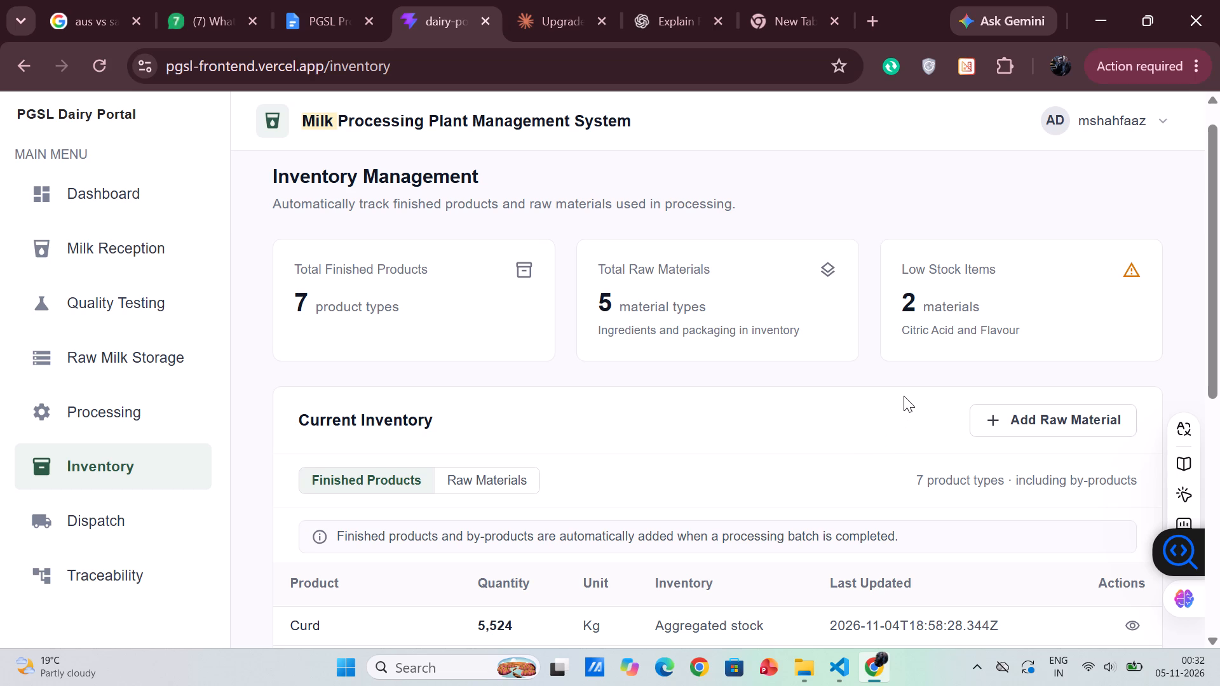
scroll(713, 361, "down", 5)
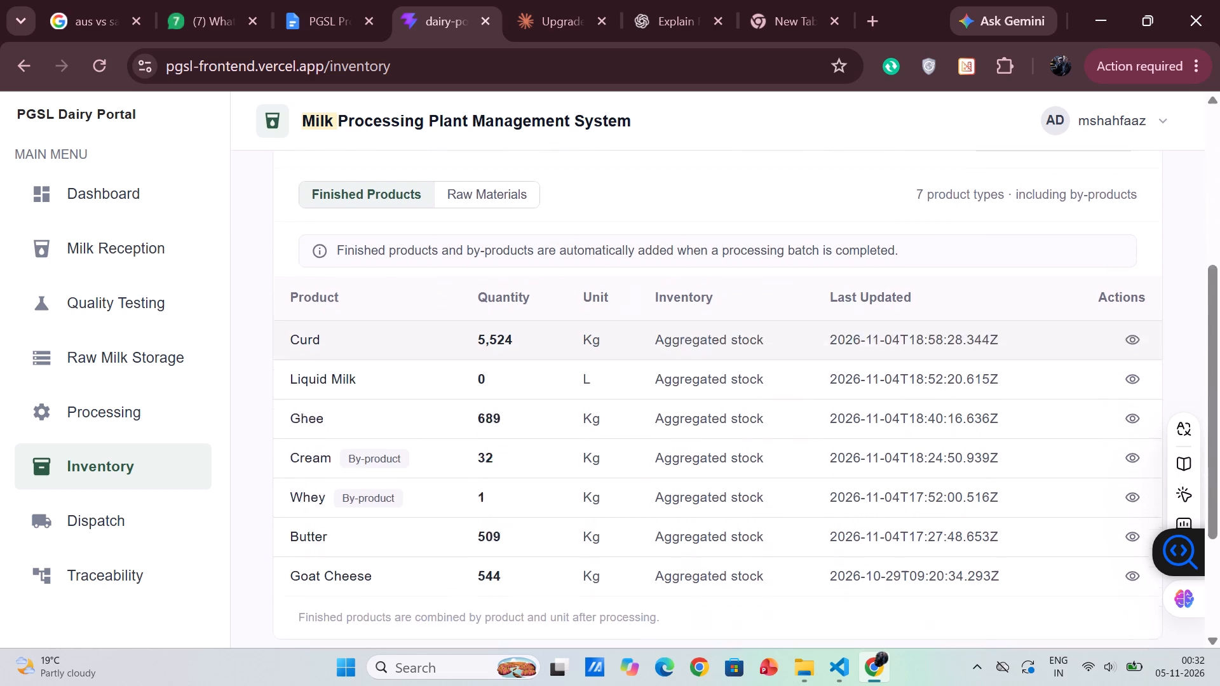
scroll(713, 361, "down", 1)
scroll(713, 361, "up", 2)
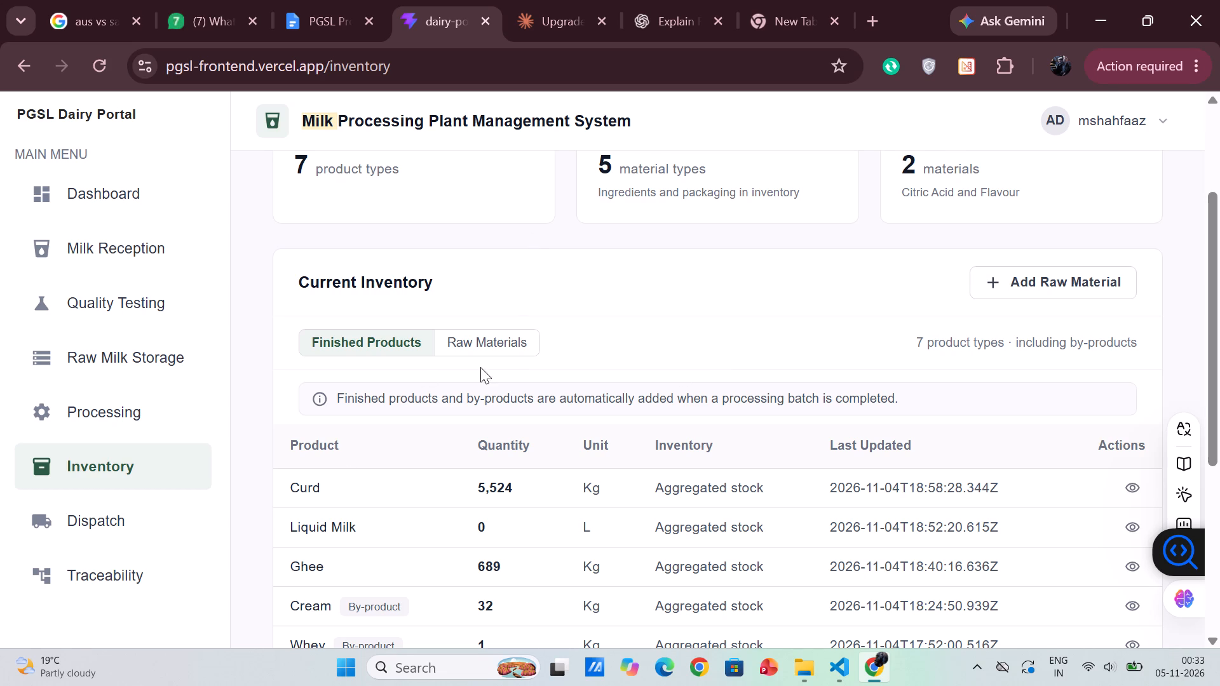
left_click(506, 351)
scroll(846, 485, "down", 1)
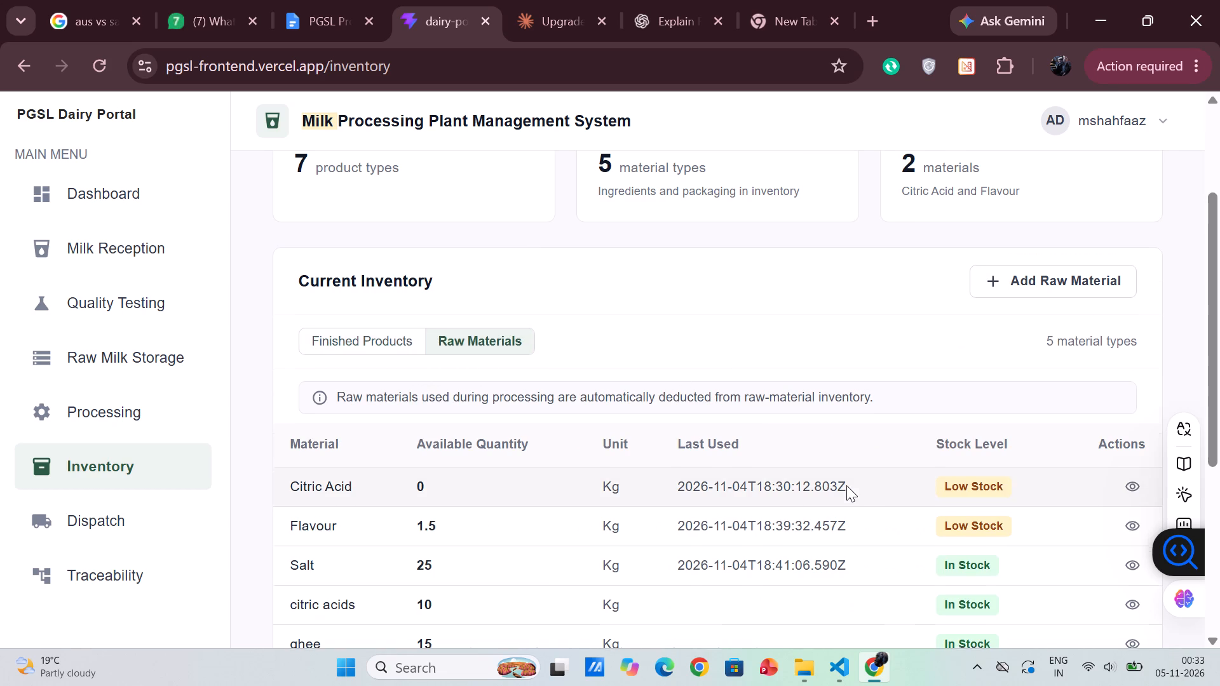
scroll(846, 485, "down", 1)
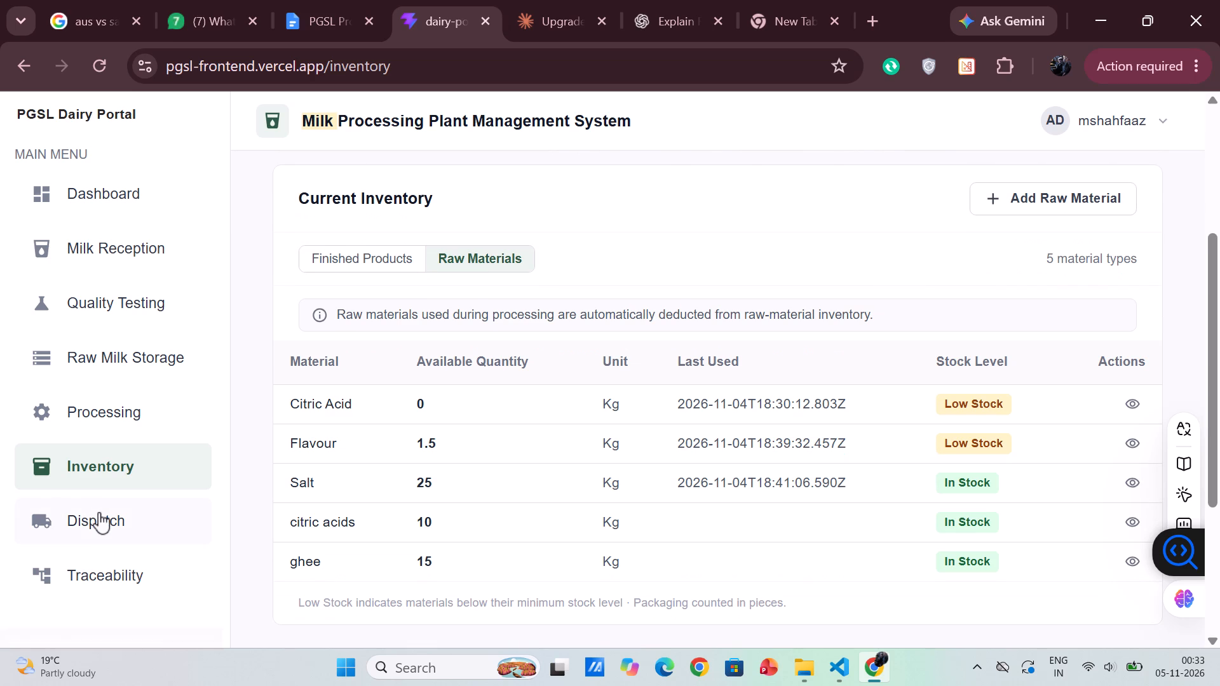
On the Dispatch page, select Goat Cheese as the product in the dispatch form and look over the recent dispatches.
left_click(98, 512)
scroll(635, 537, "down", 1)
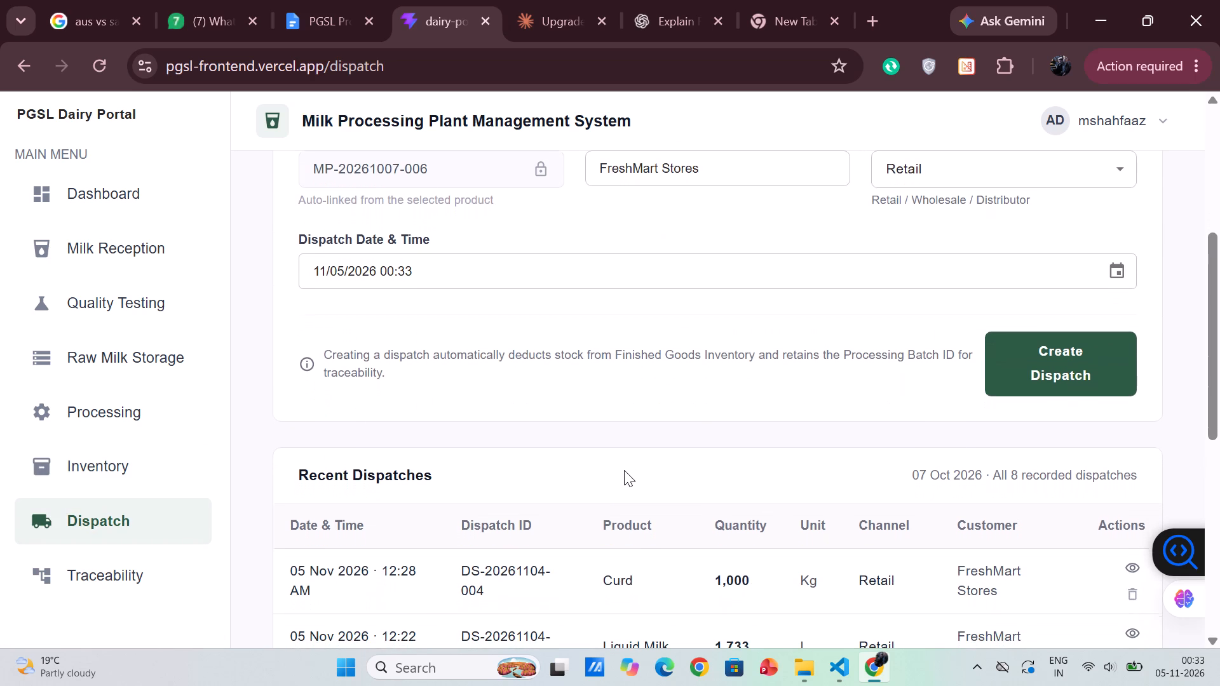
scroll(717, 391, "up", 2)
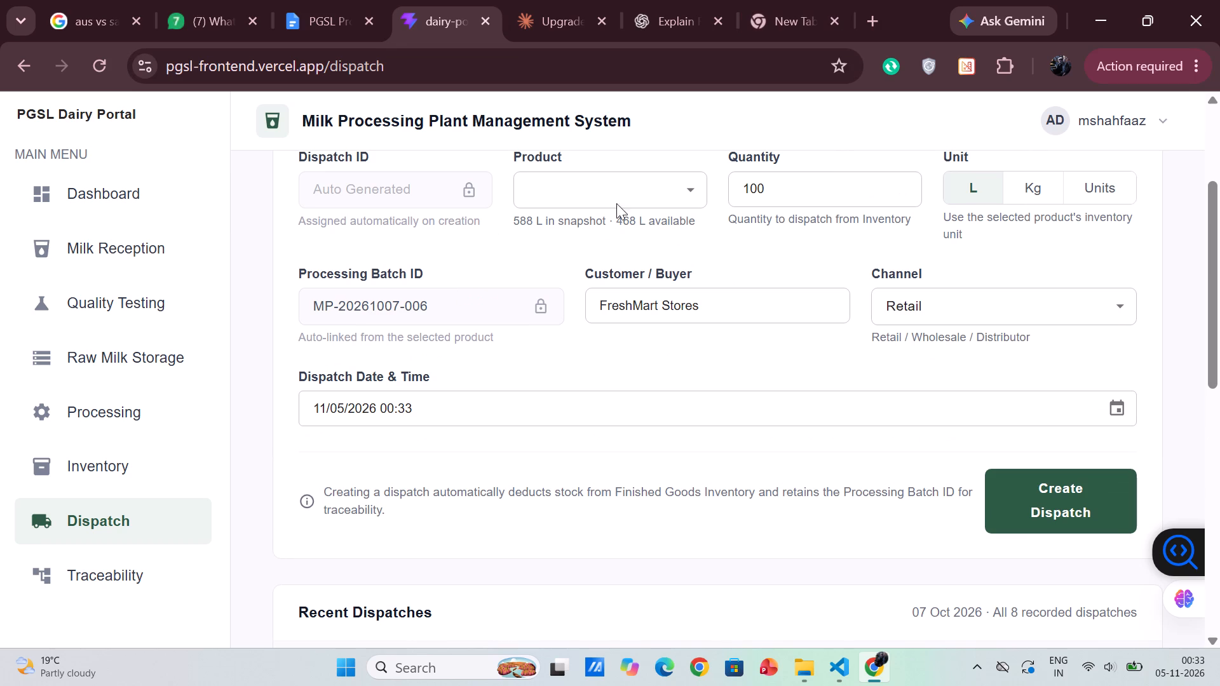
left_click(642, 174)
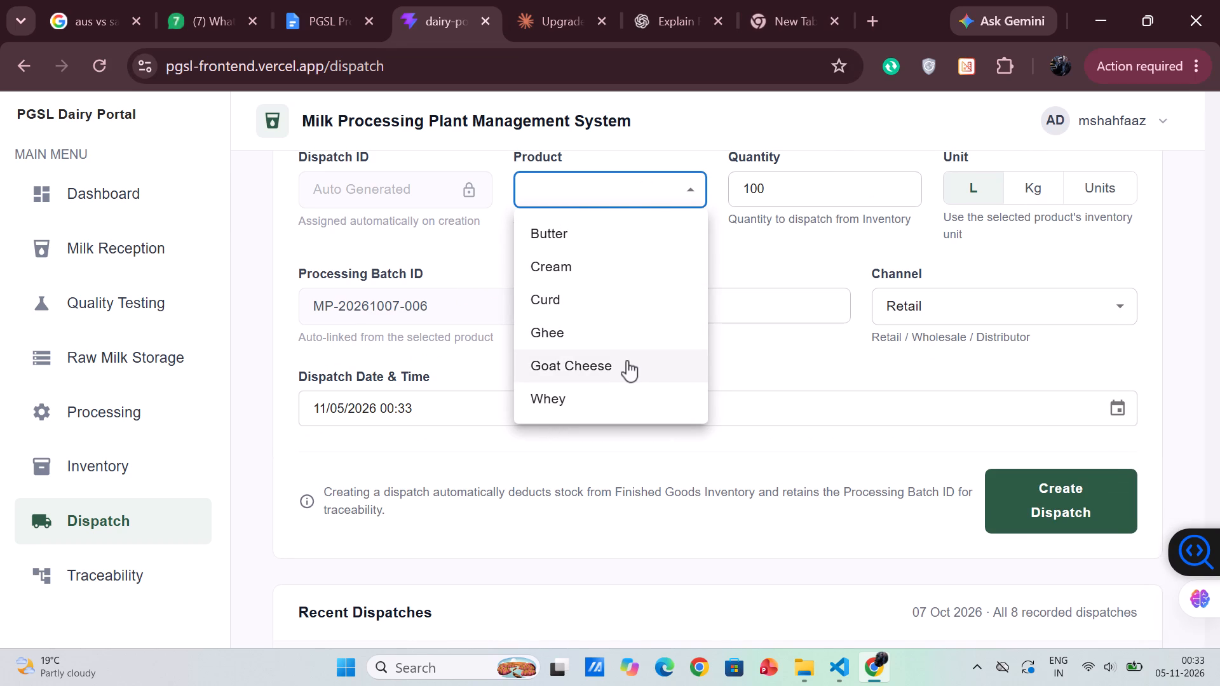
left_click(623, 361)
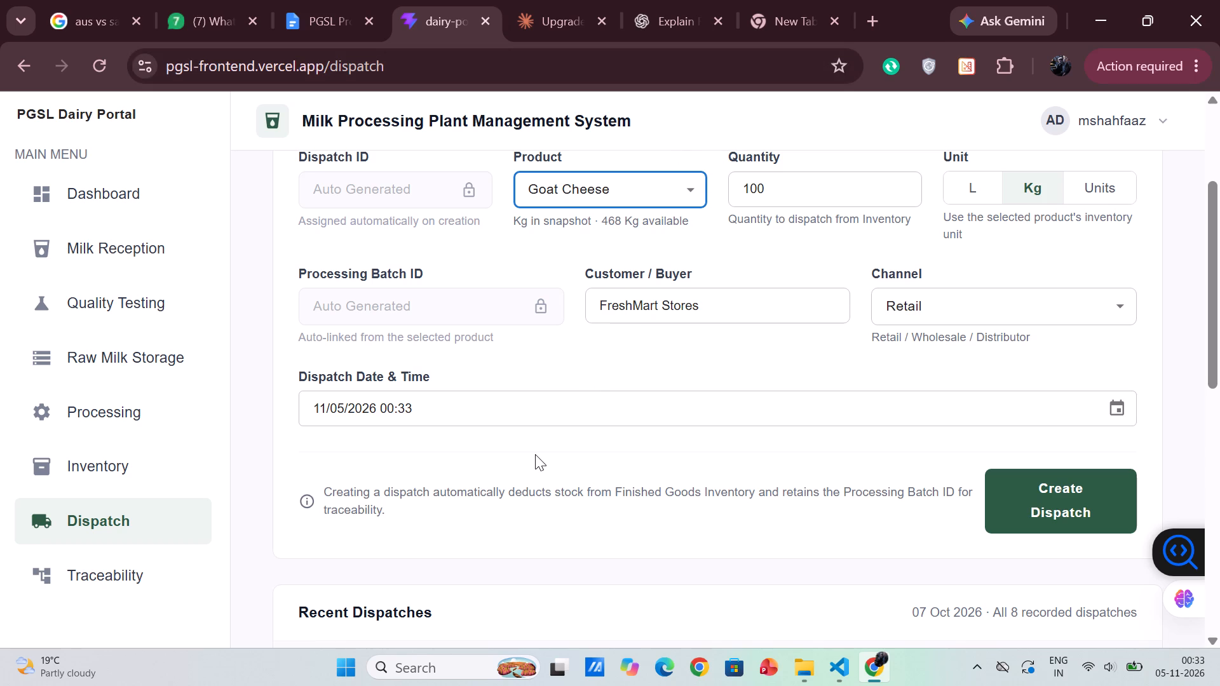
scroll(645, 489, "left", 3)
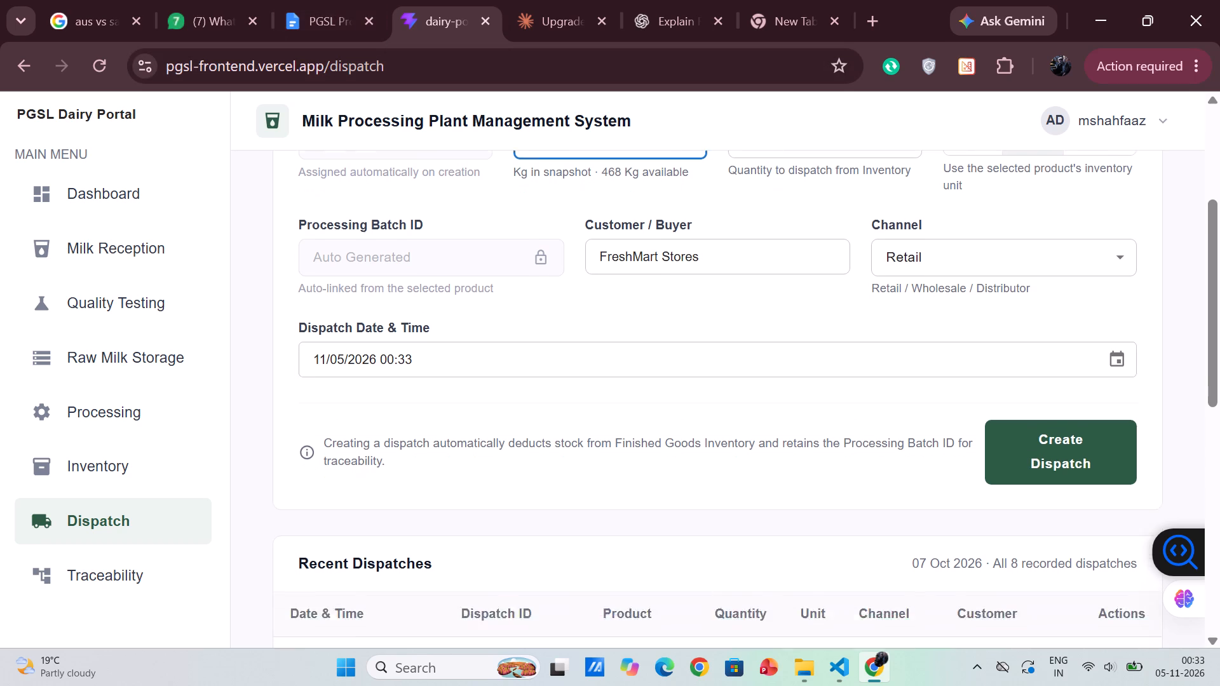
scroll(645, 489, "left", 4)
scroll(645, 489, "down", 5)
scroll(645, 489, "up", 3)
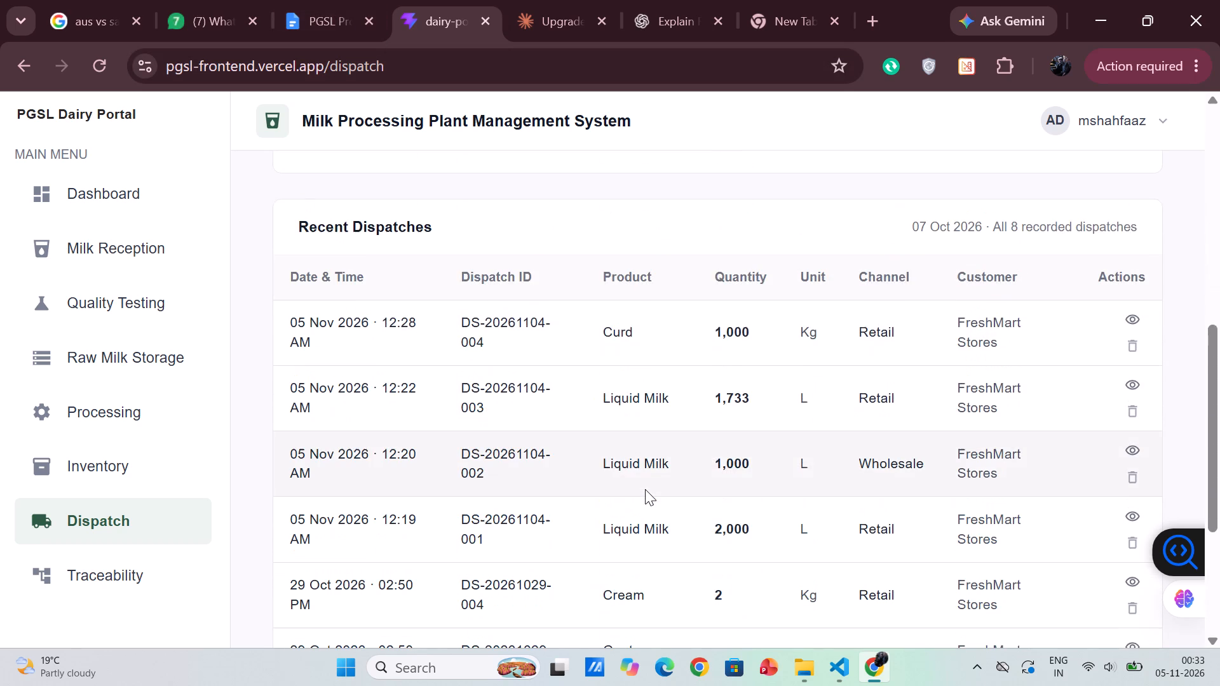
Review the recent dispatches list and the Create Dispatch form's product, quantity and unit fields on the Dispatch page.
scroll(645, 489, "down", 5)
scroll(645, 489, "up", 1)
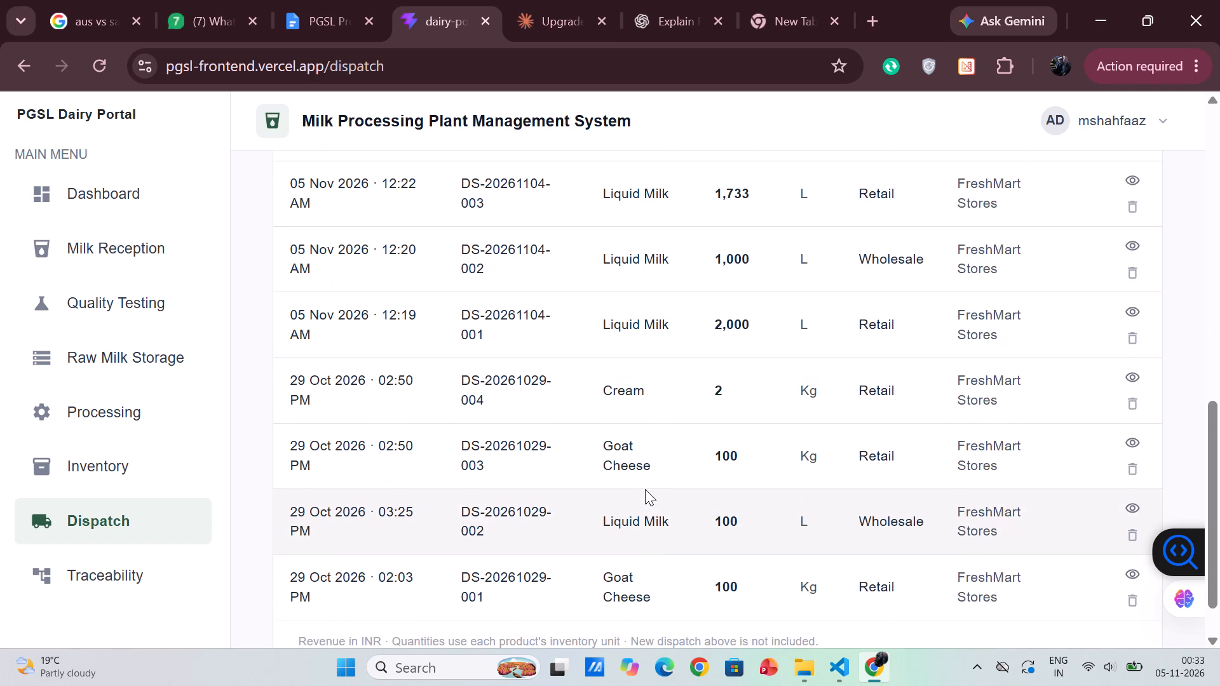
scroll(645, 489, "up", 6)
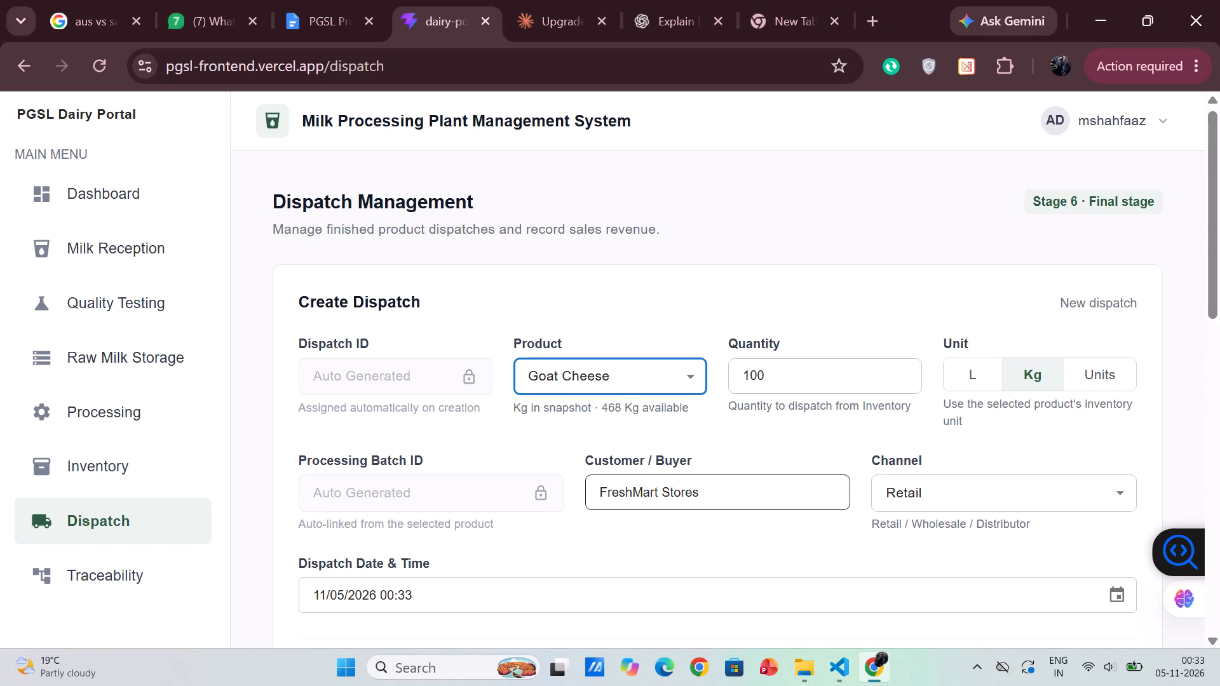
scroll(645, 489, "down", 1)
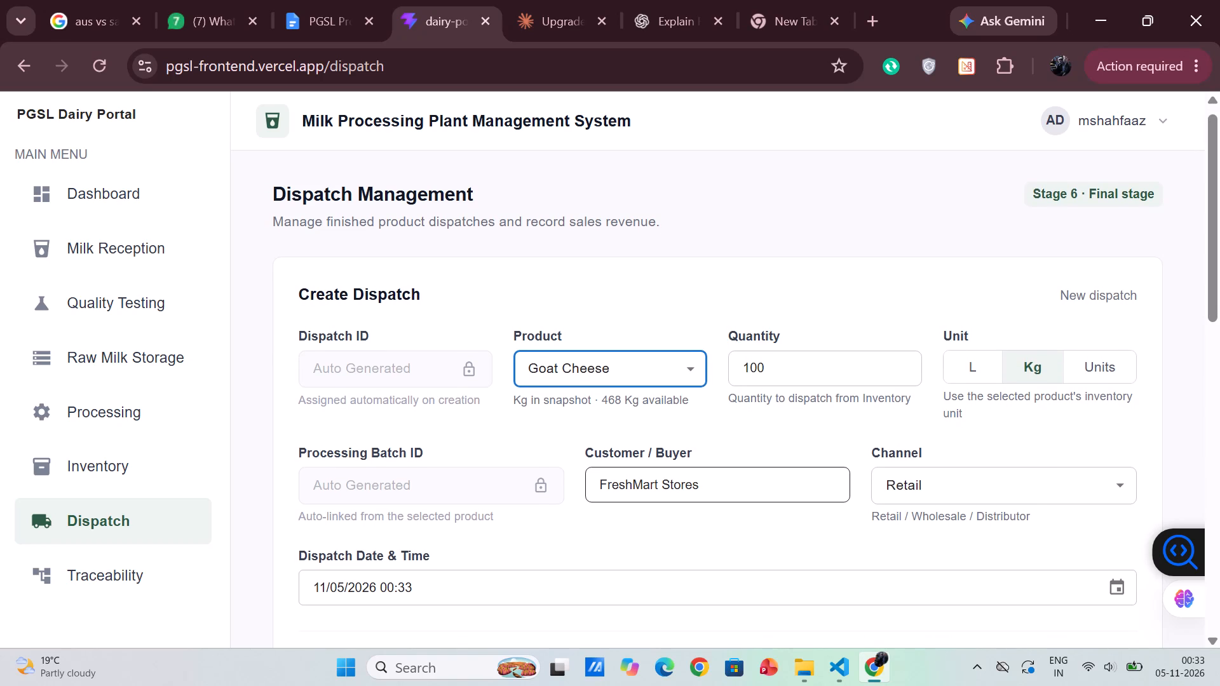
scroll(645, 489, "down", 3)
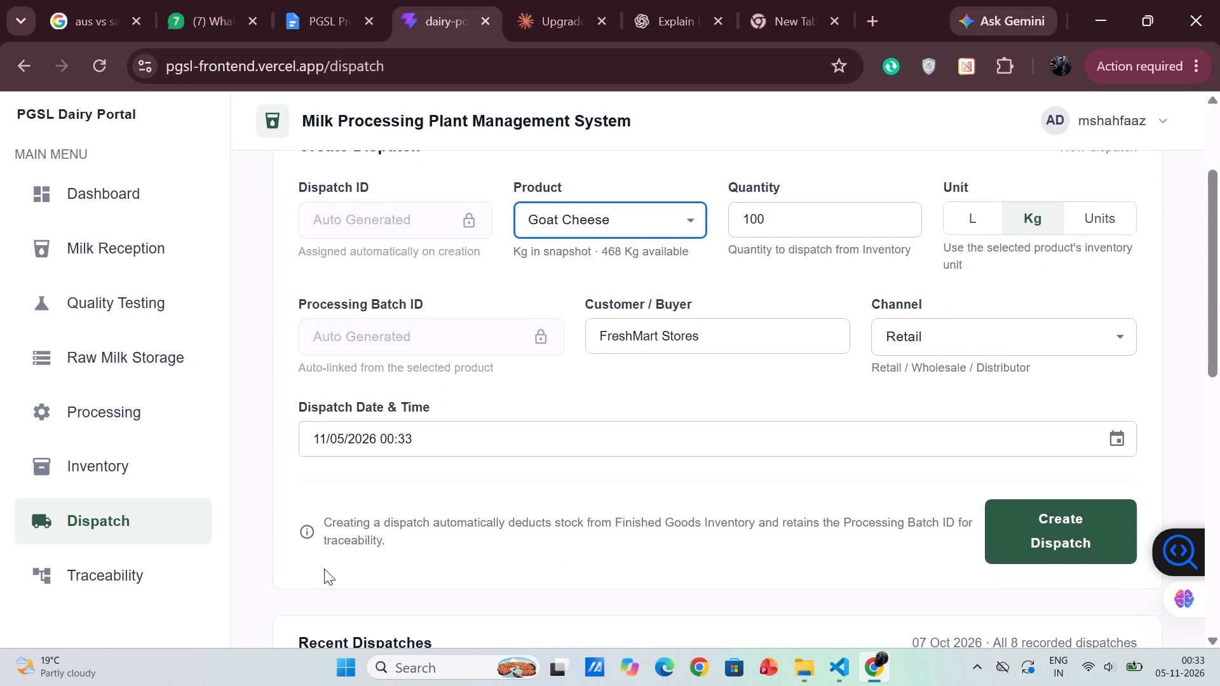
Go to the Inventory page and check the finished products' quantities, units and last-updated entries.
left_click(151, 466)
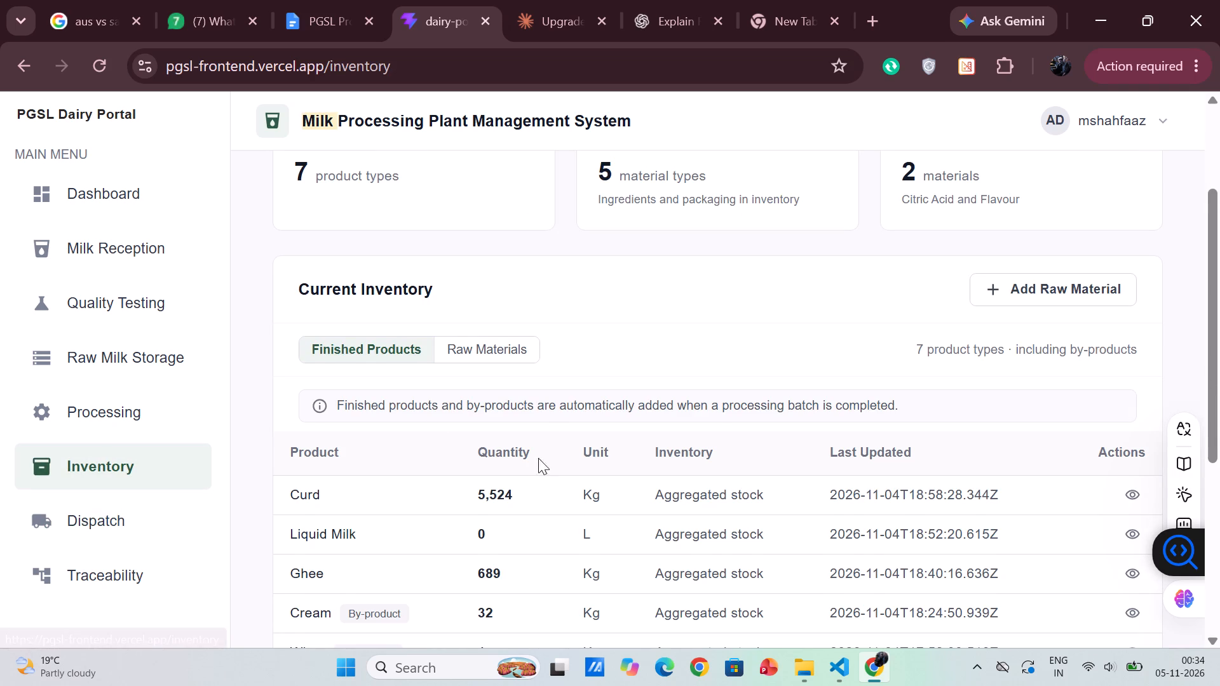
scroll(604, 279, "down", 1)
scroll(751, 521, "left", 2)
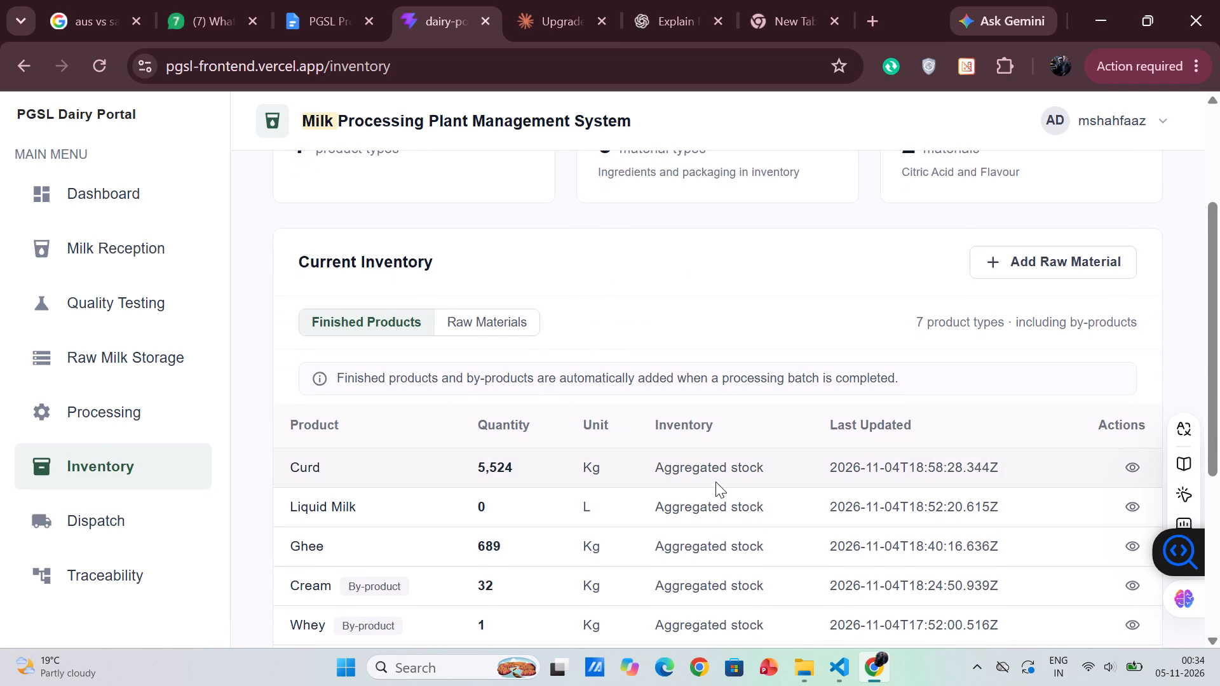
scroll(932, 509, "down", 7)
scroll(932, 509, "up", 1)
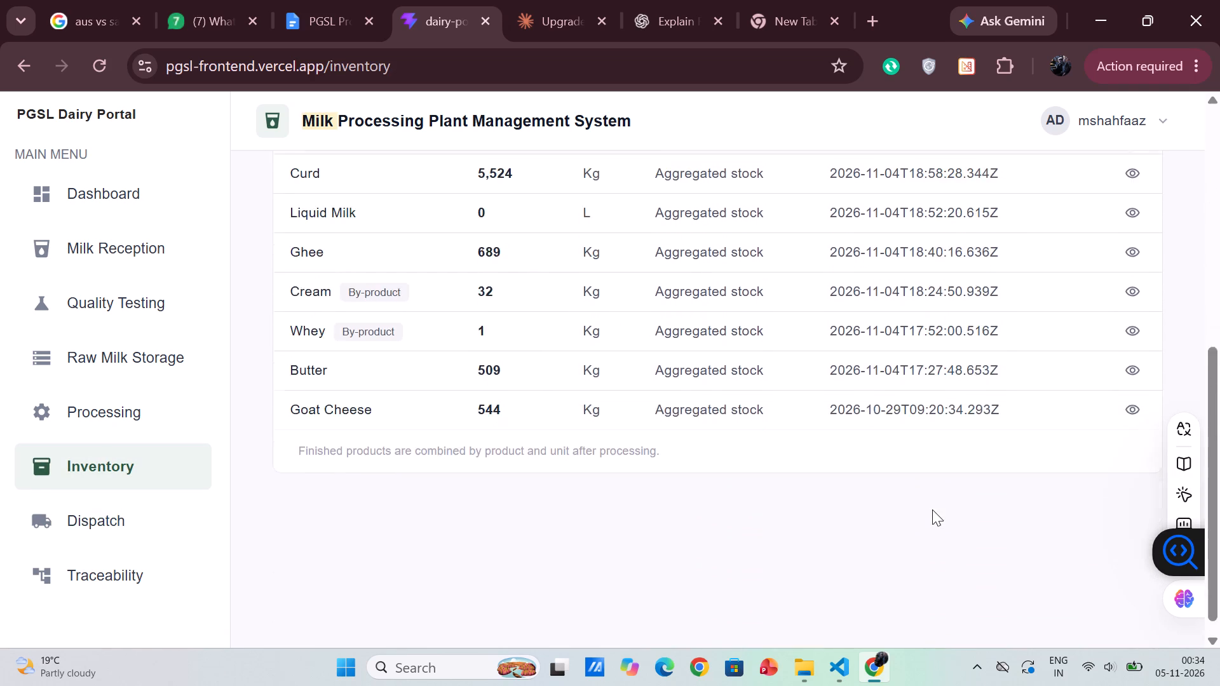
scroll(932, 509, "up", 1)
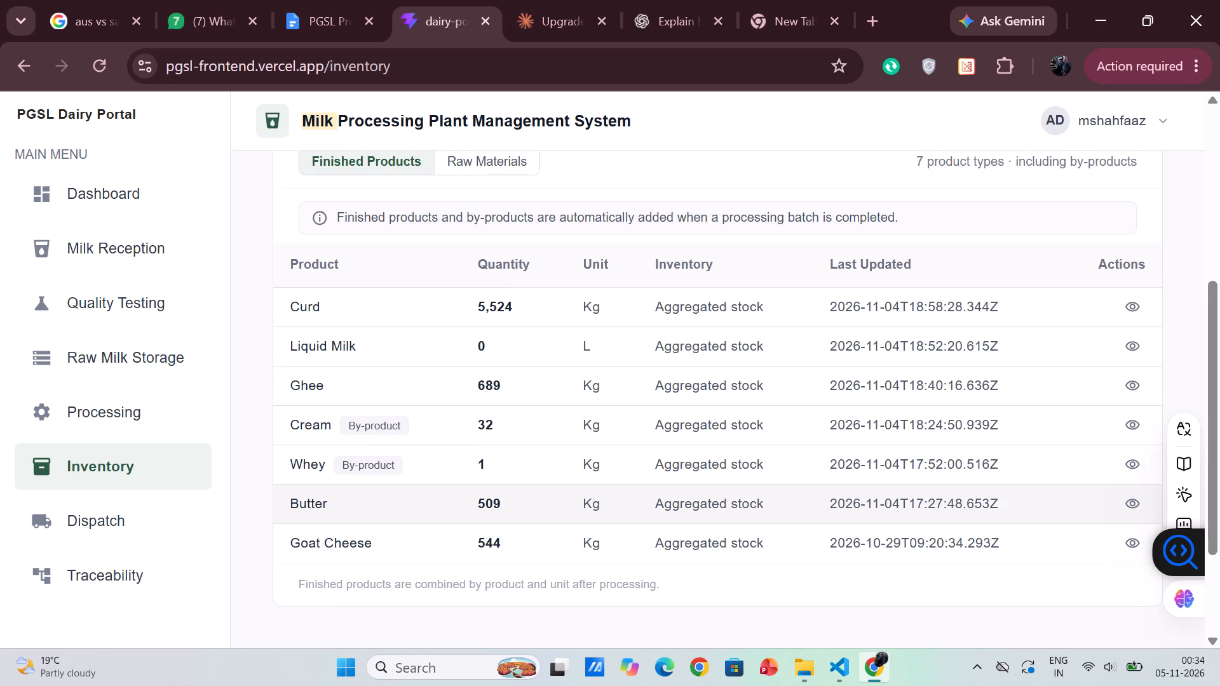
scroll(932, 509, "up", 9)
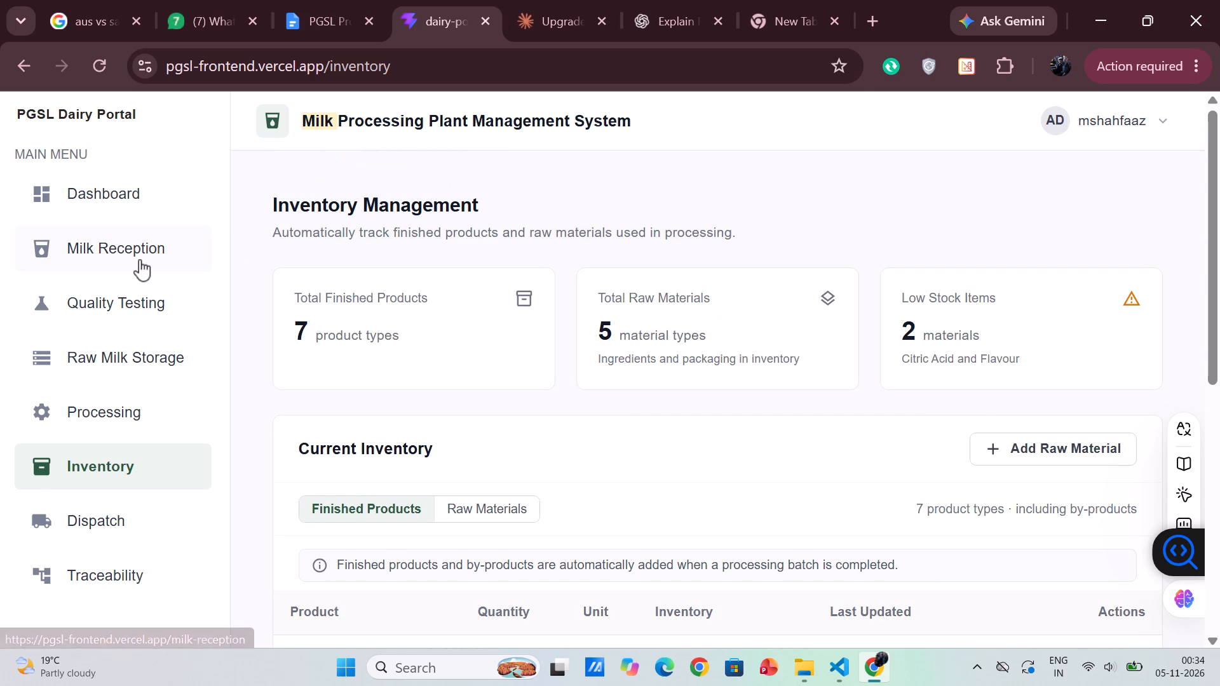
left_click(139, 259)
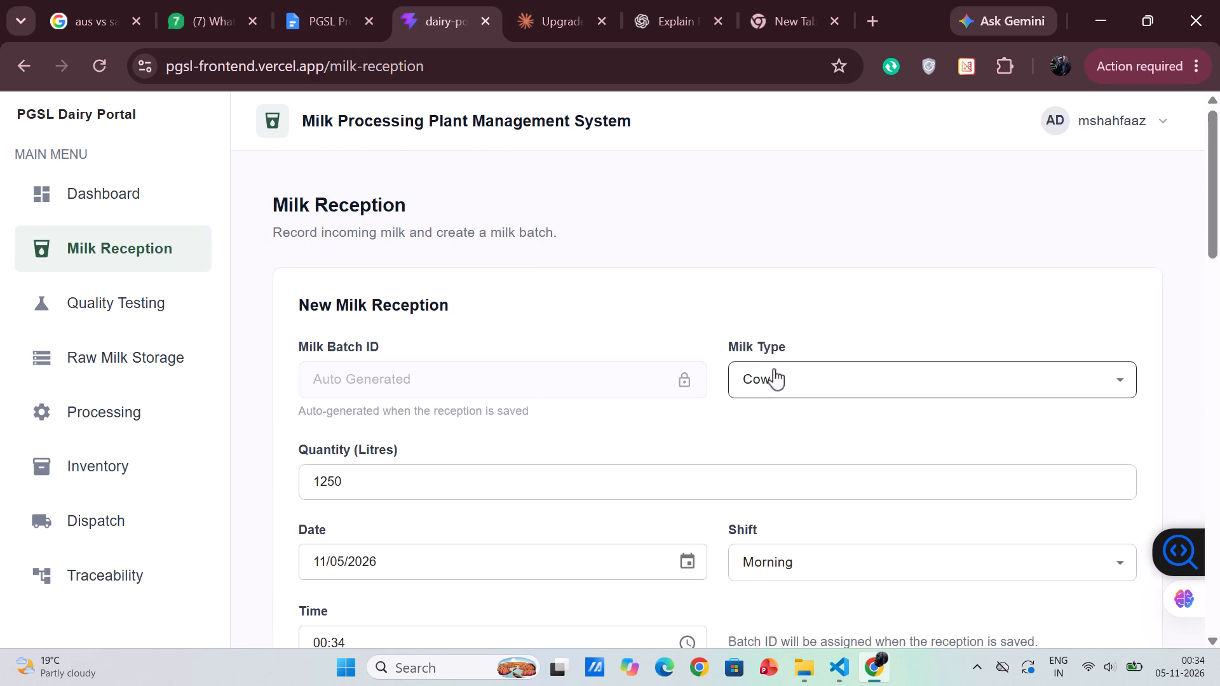
scroll(636, 443, "down", 1)
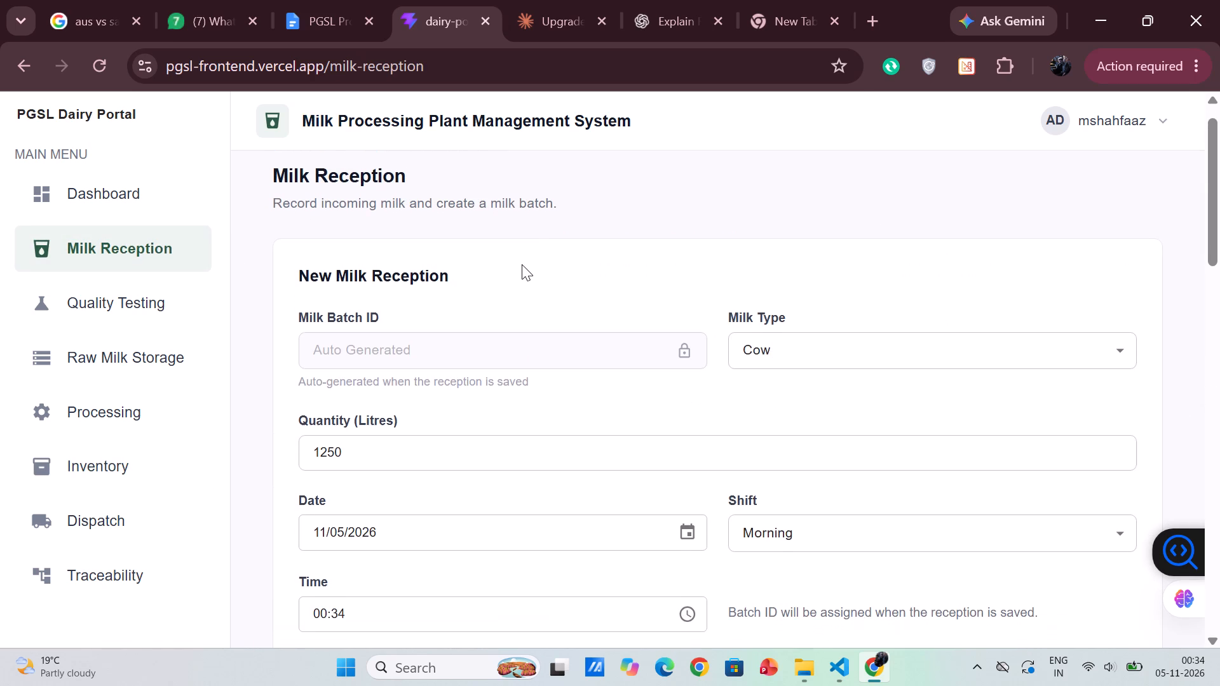
scroll(529, 481, "down", 8)
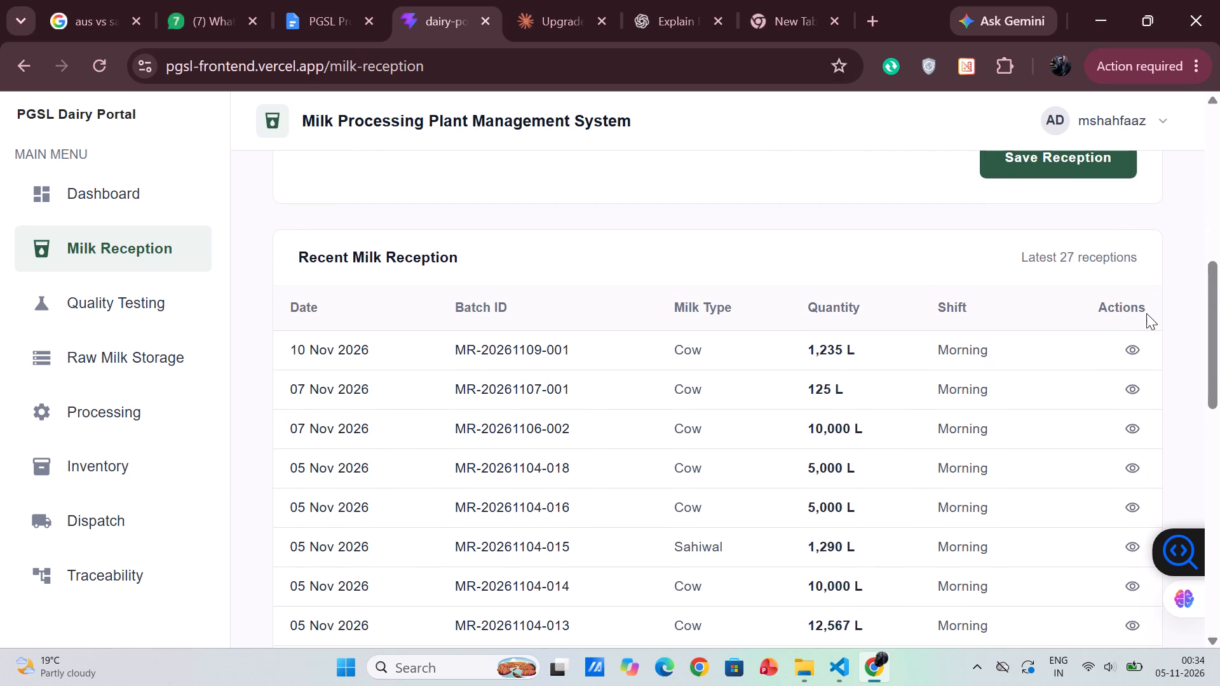
left_click(1132, 347)
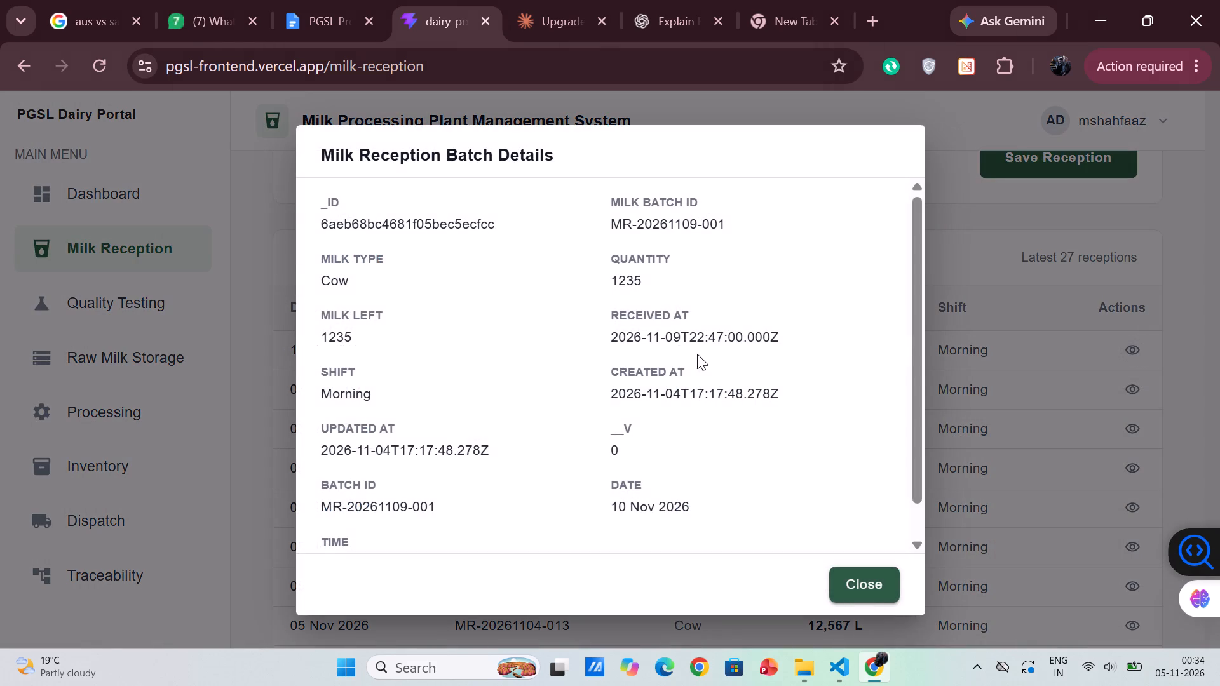
scroll(667, 353, "down", 3)
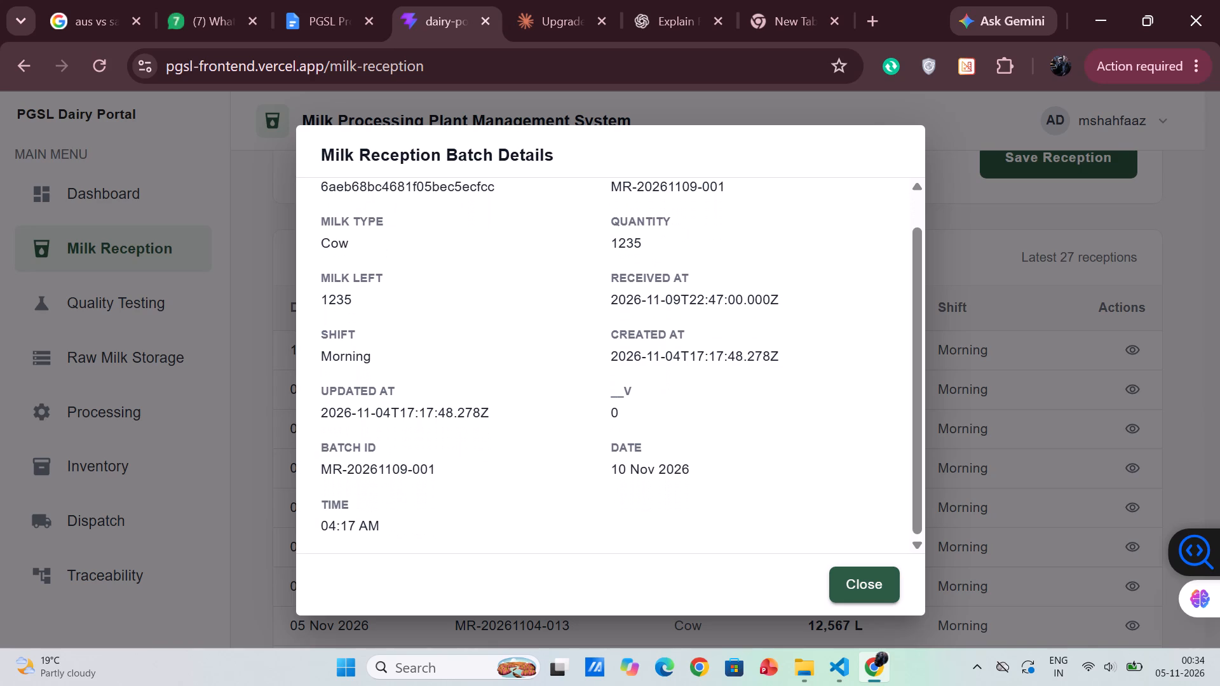
scroll(621, 365, "up", 1)
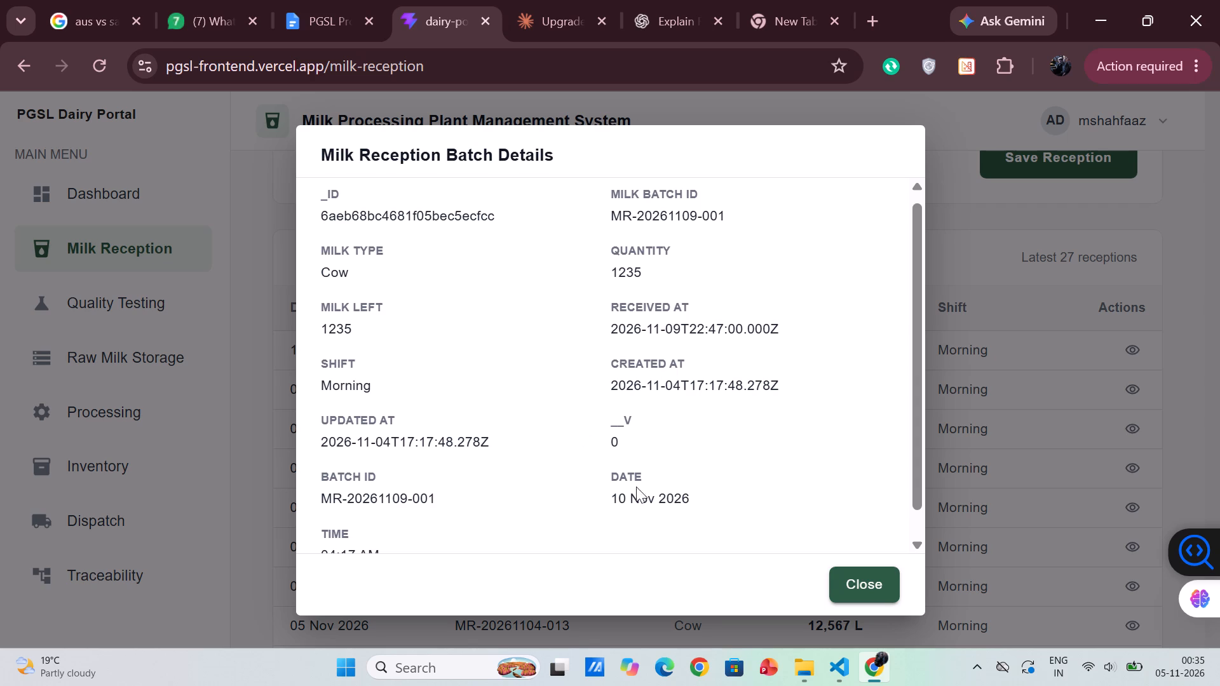
left_click(848, 595)
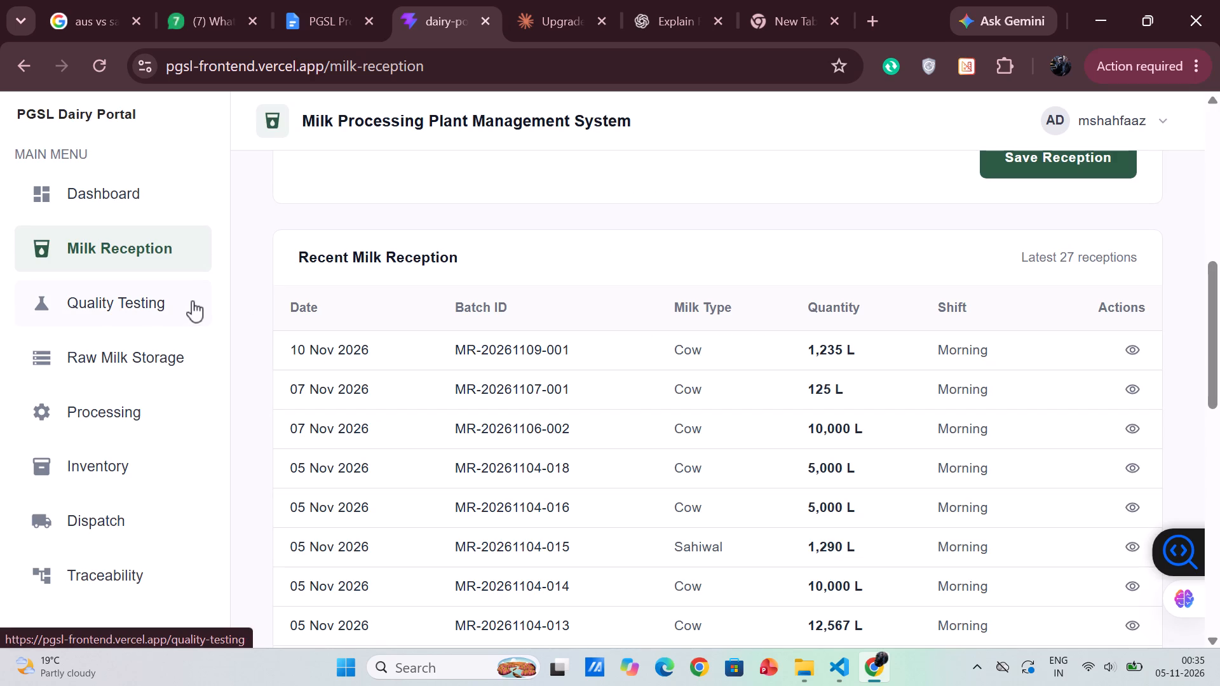
Go to the Quality Testing page and look over the Milk Quality Test form and the recent quality test records.
left_click(190, 300)
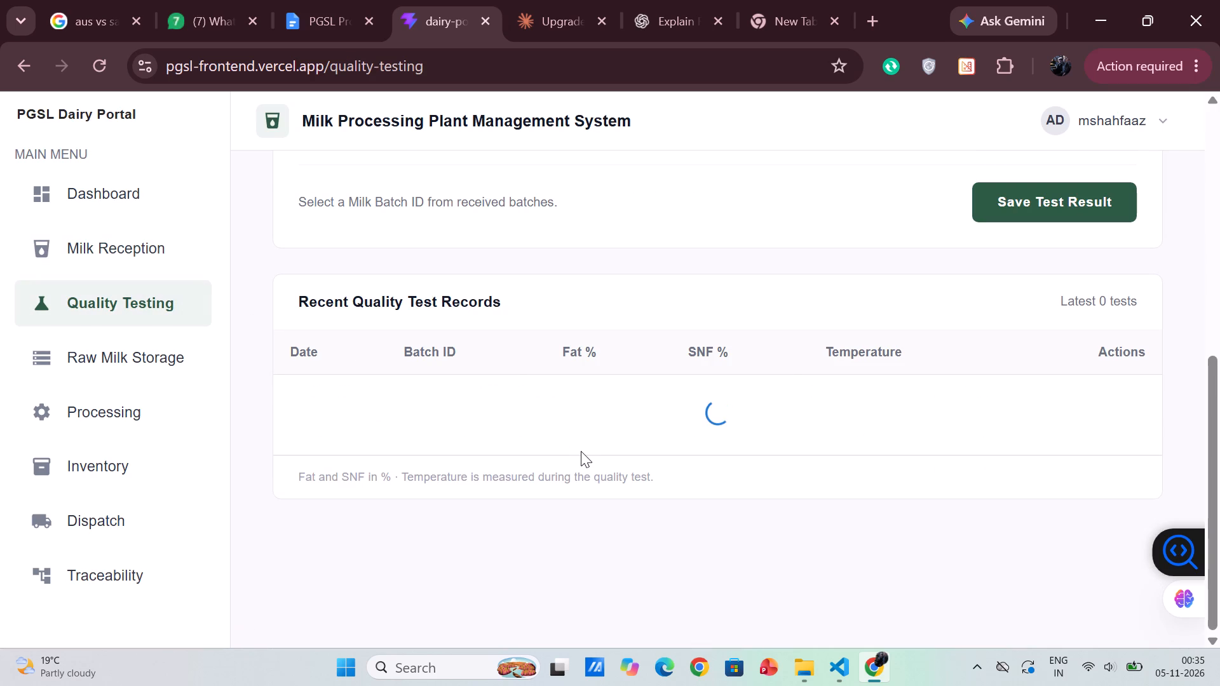
scroll(581, 451, "up", 6)
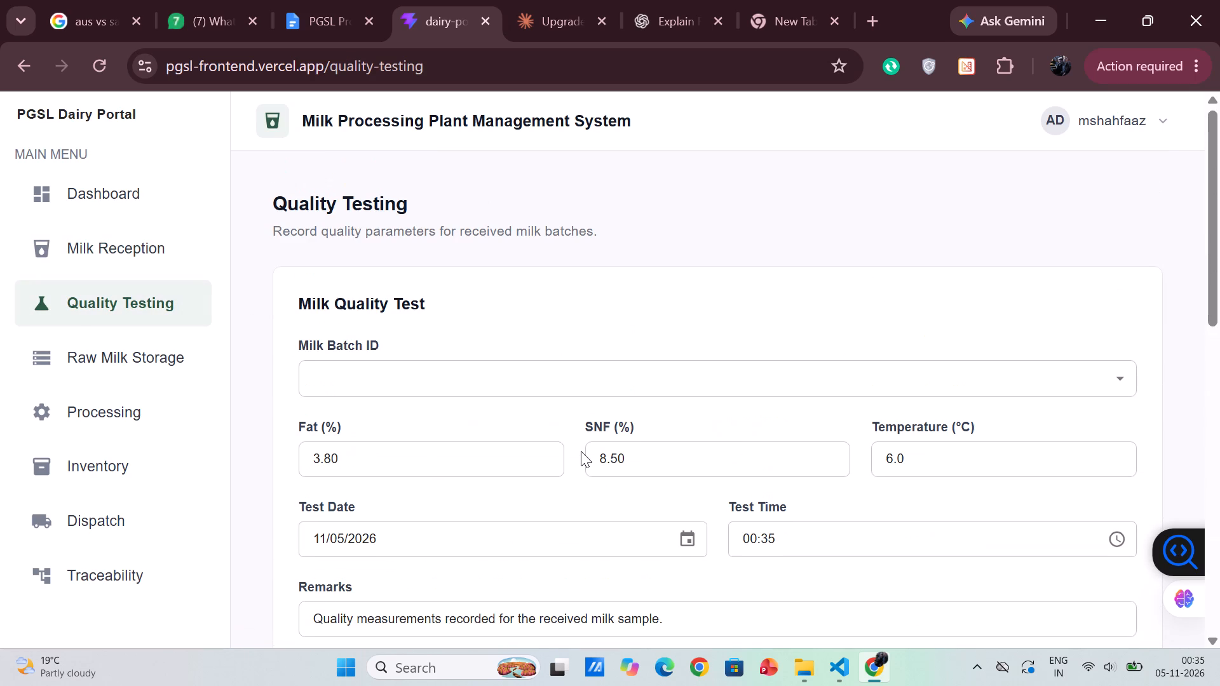
left_click(757, 489)
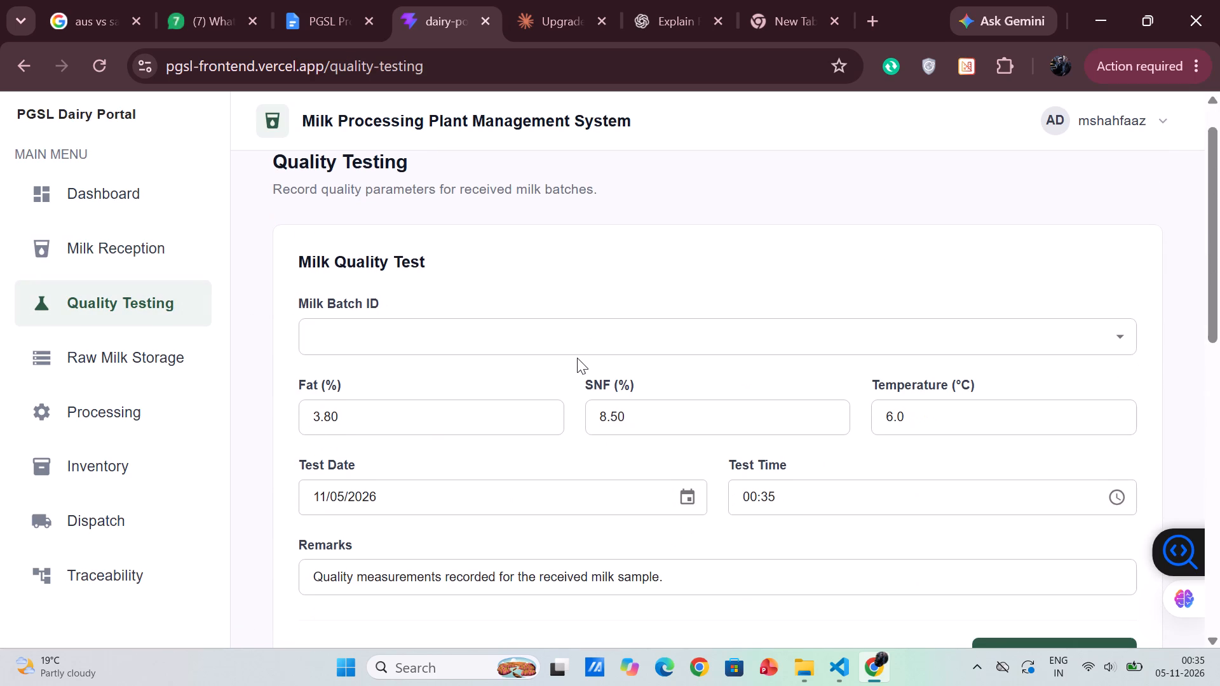
left_click(577, 358)
scroll(752, 443, "down", 6)
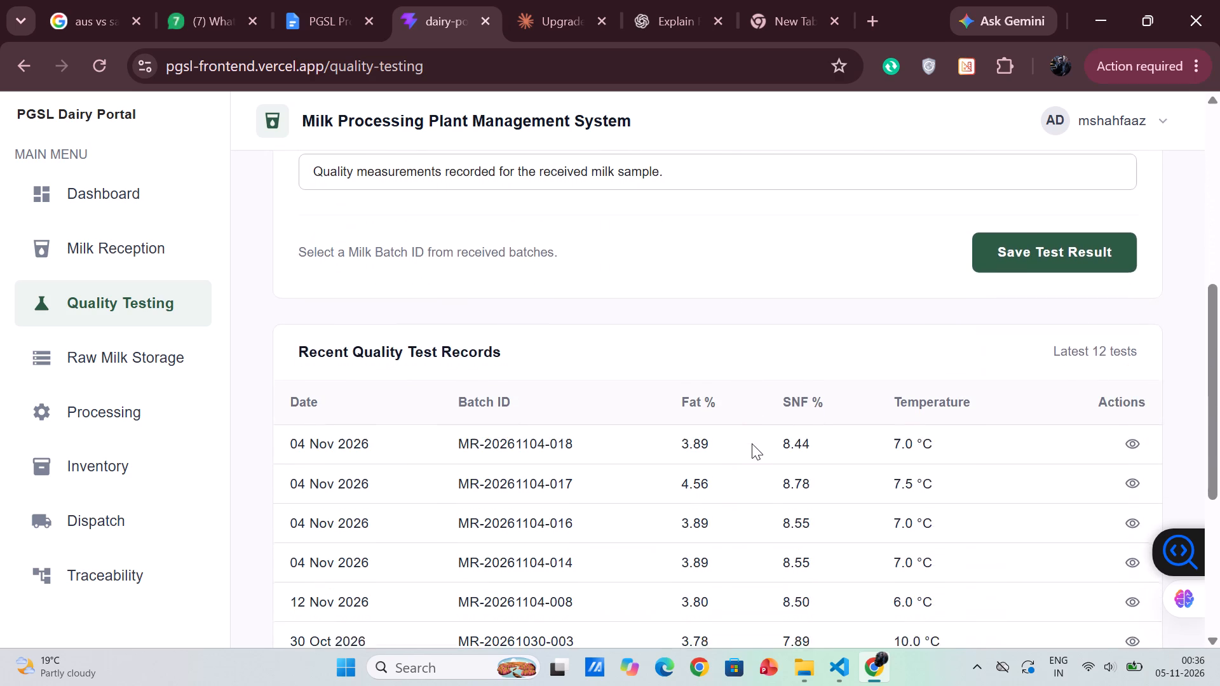
scroll(752, 443, "down", 1)
right_click(751, 447)
left_click(1219, 429)
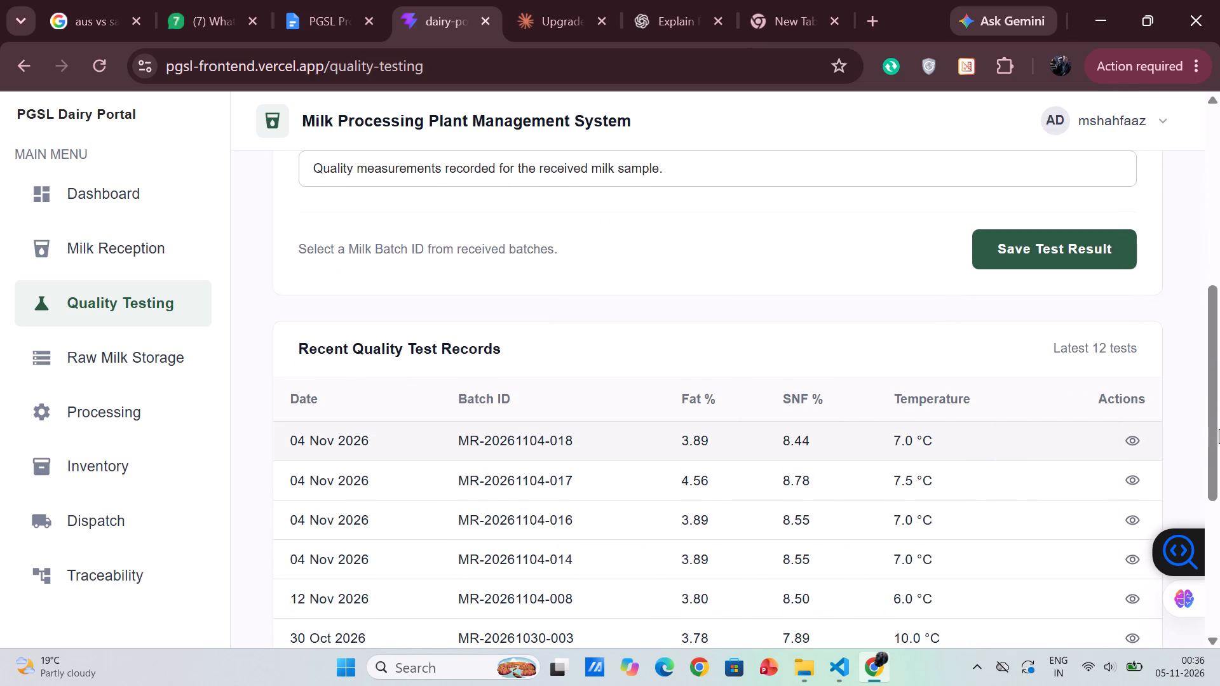
left_click(1128, 435)
scroll(552, 448, "down", 1)
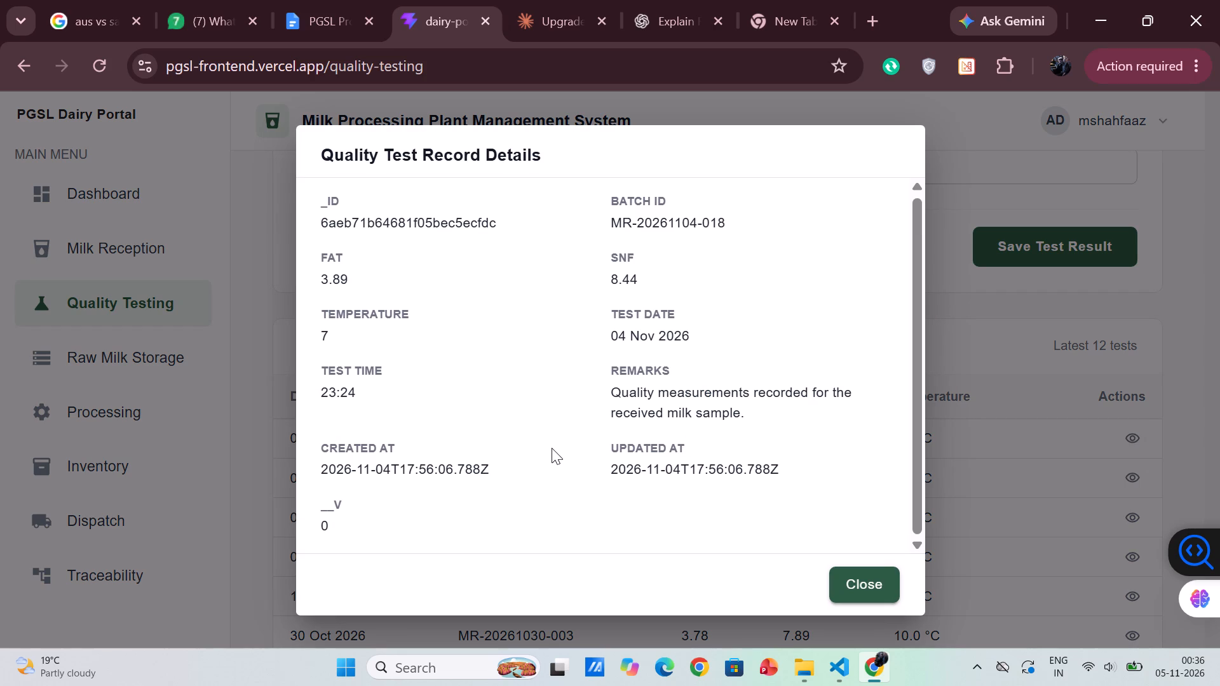
scroll(552, 448, "up", 2)
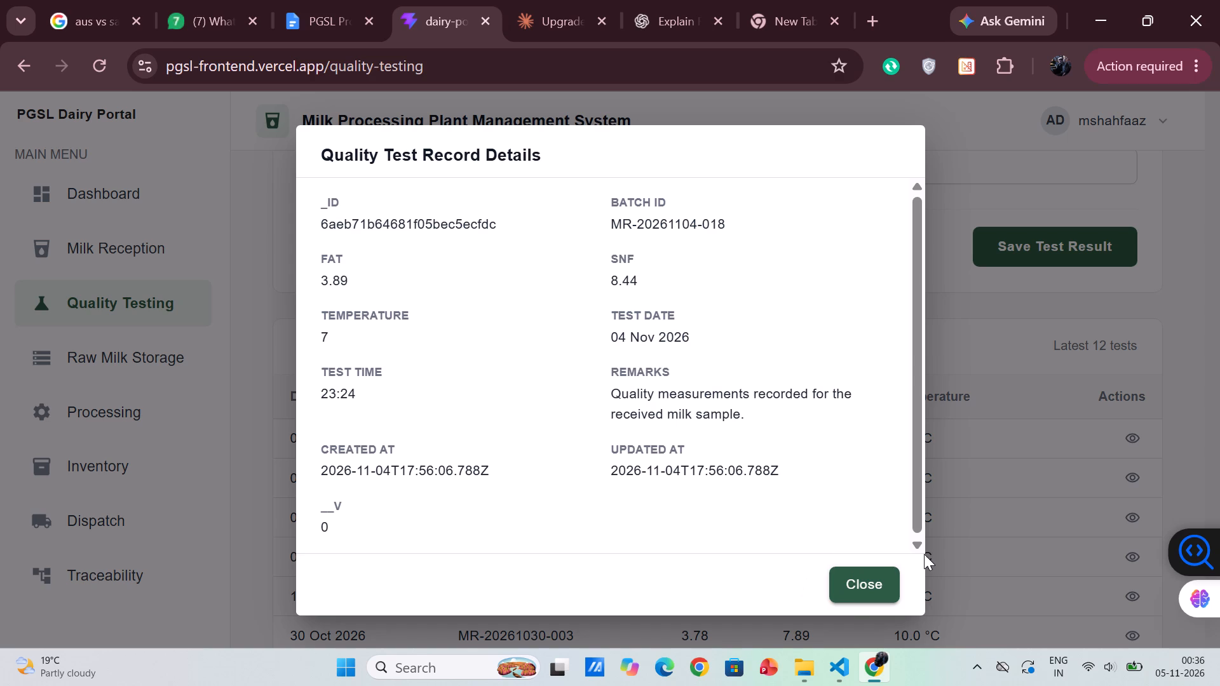
left_click(855, 596)
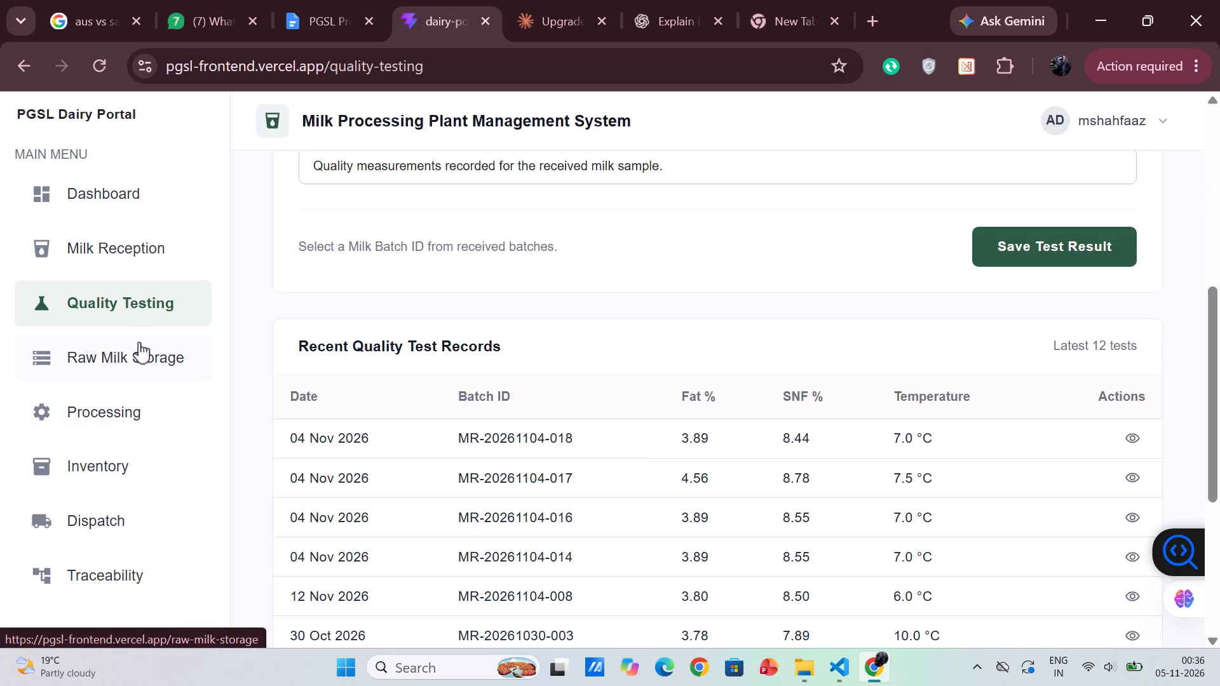
Go to the Raw Milk Storage page and examine the Add Milk to Storage form.
left_click(139, 342)
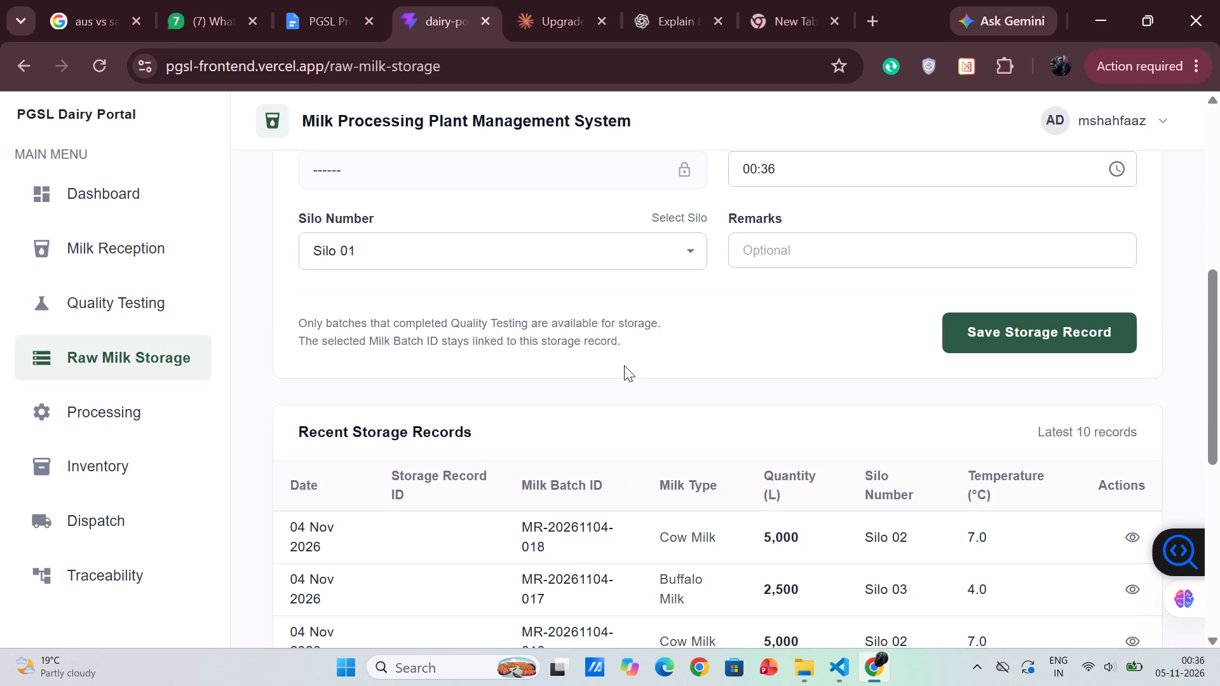
scroll(624, 365, "up", 5)
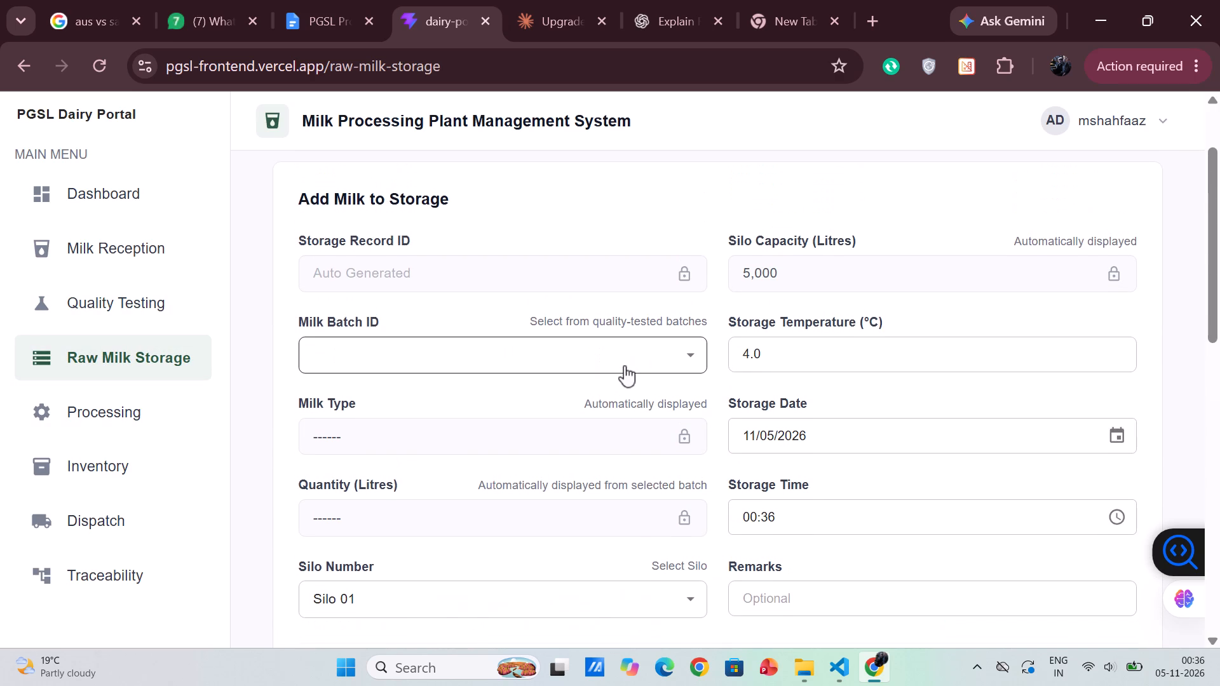
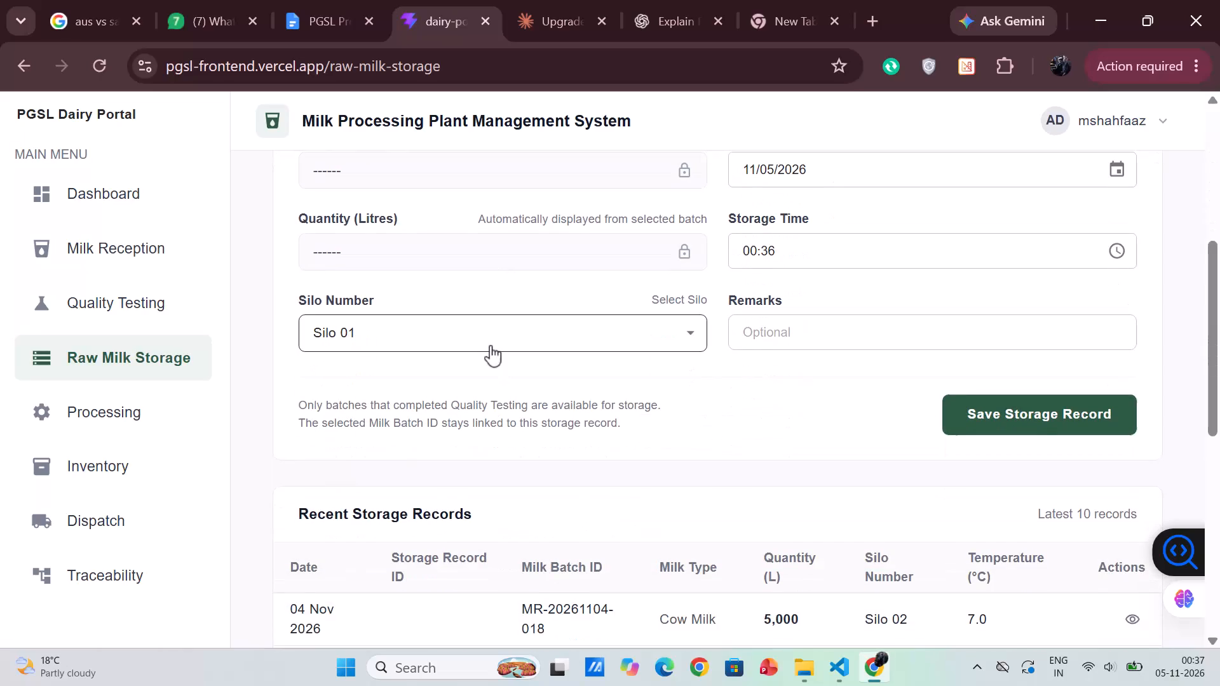
Look through the Recent Storage Records table on the Raw Milk Storage page, down to its last row.
scroll(492, 309, "down", 2)
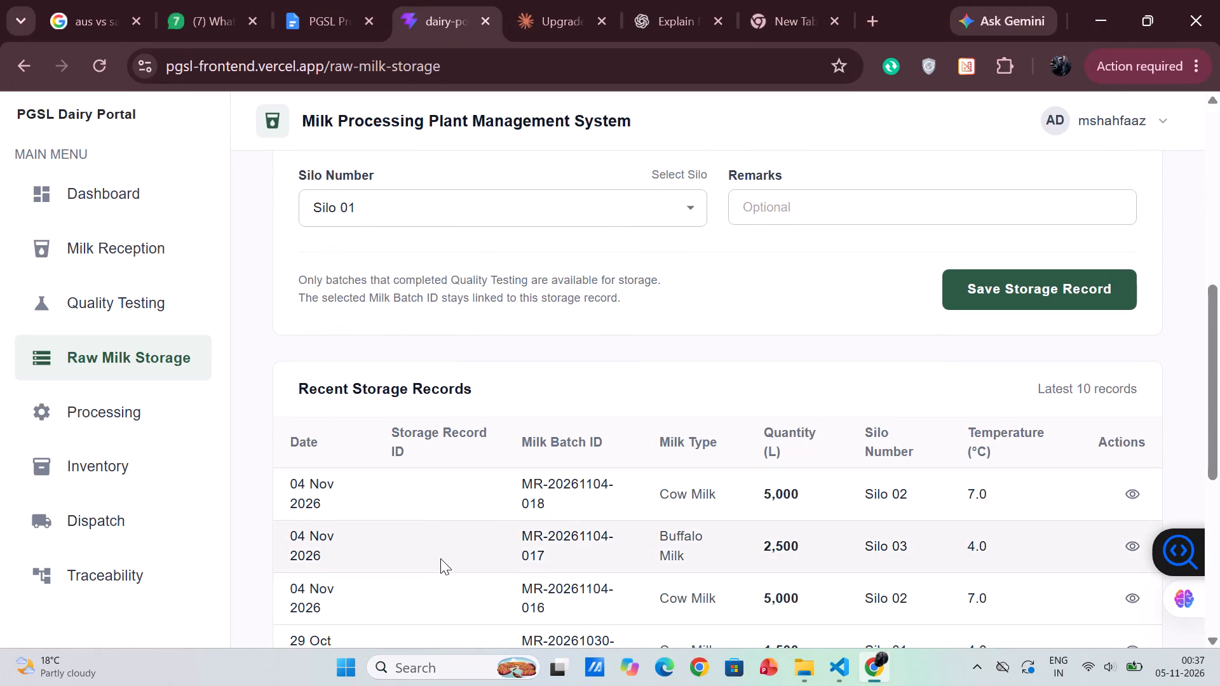
scroll(442, 523, "down", 3)
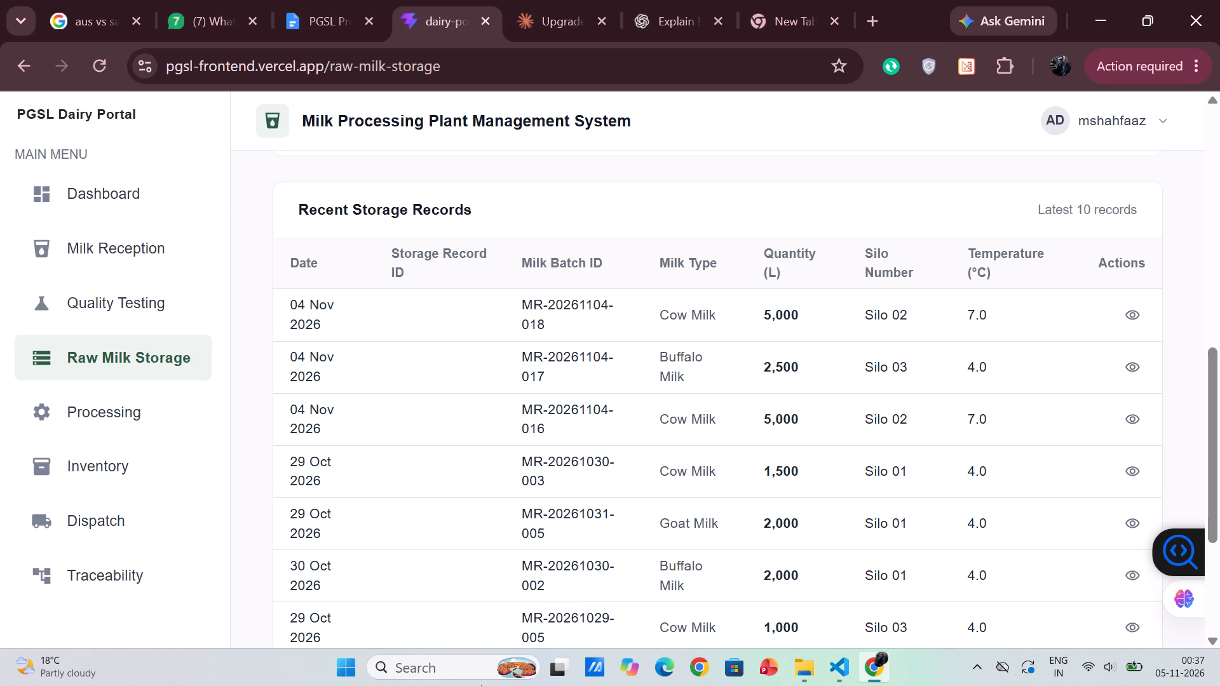
scroll(604, 475, "down", 6)
scroll(604, 475, "right", 1)
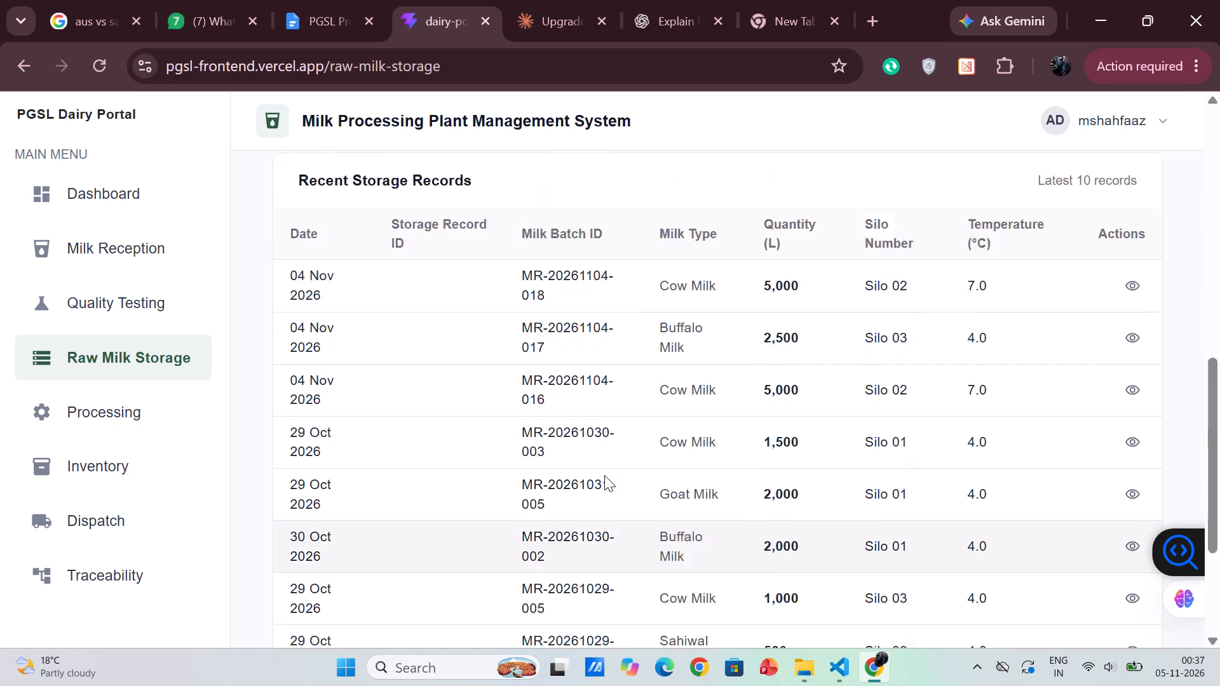
scroll(604, 475, "right", 1)
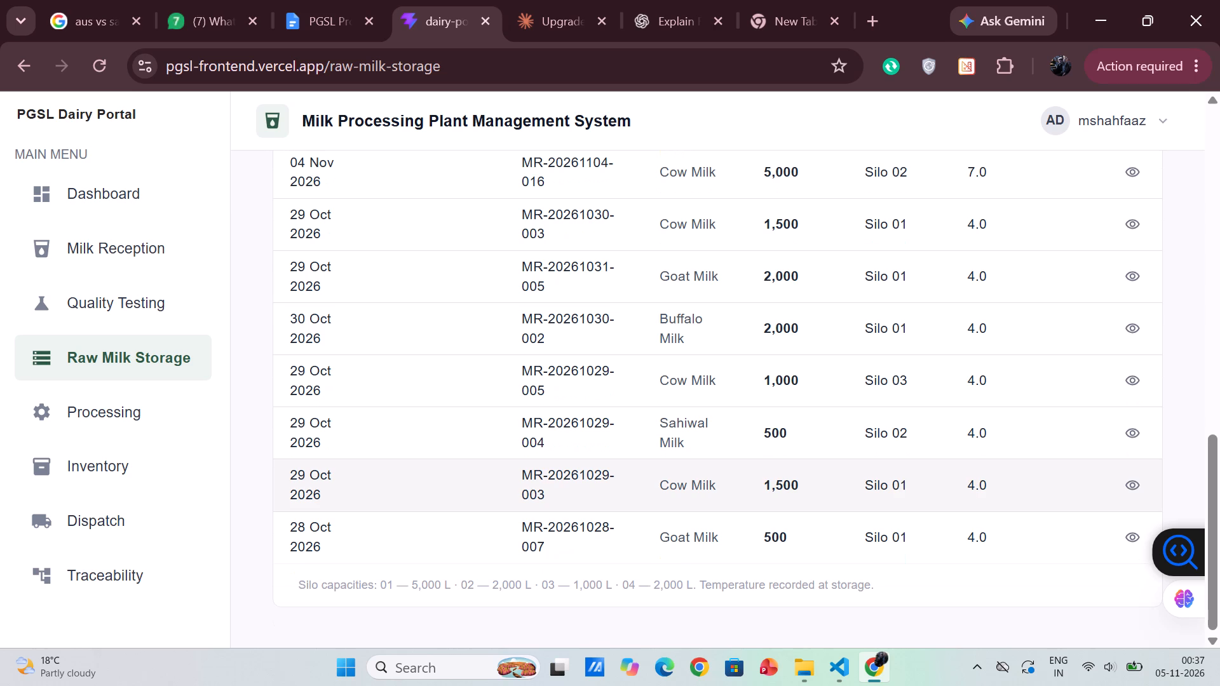
scroll(604, 475, "up", 6)
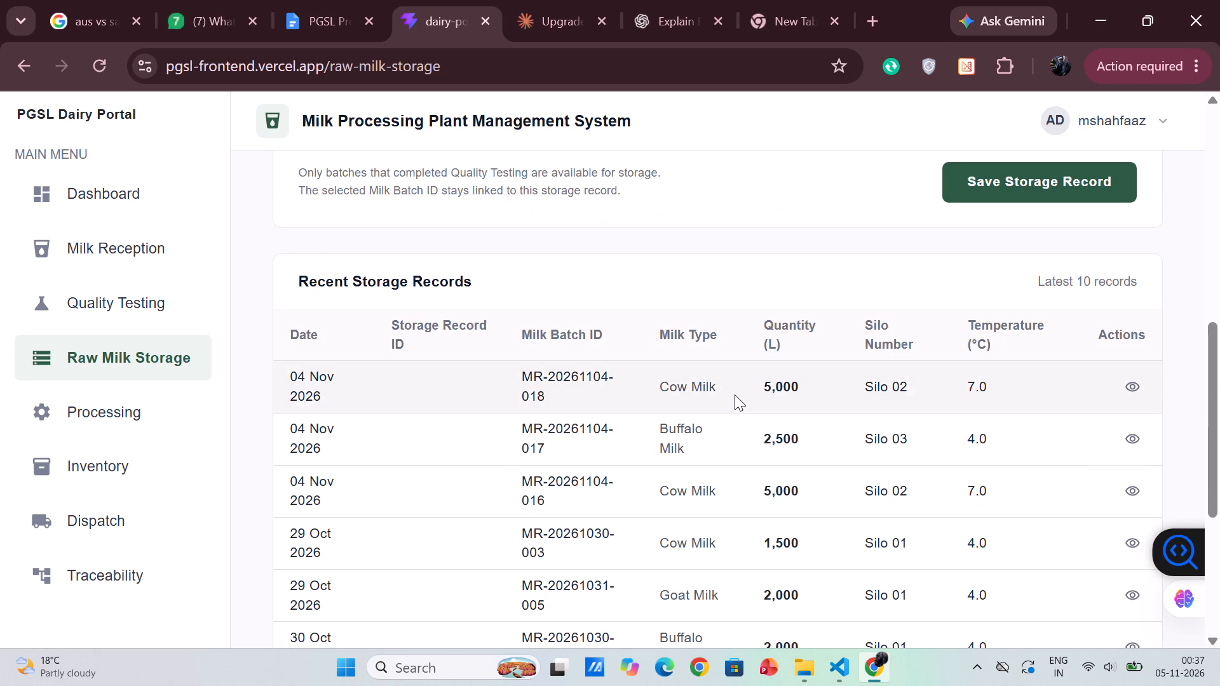
scroll(735, 394, "down", 3)
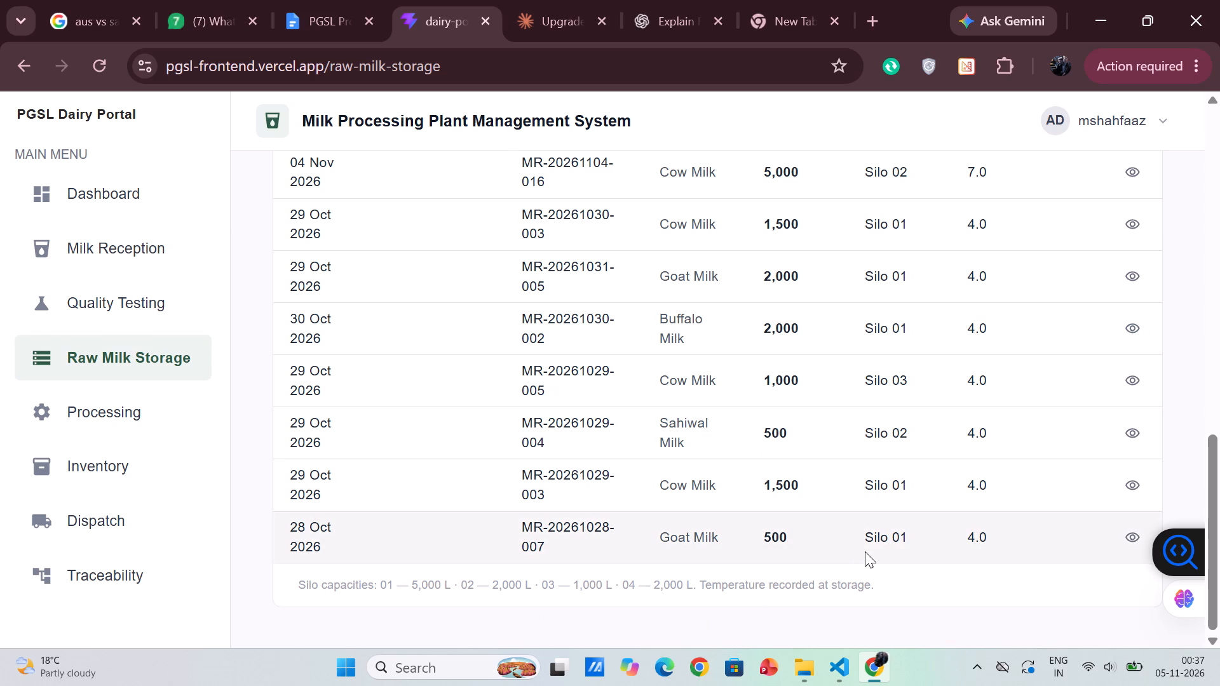
scroll(865, 551, "up", 7)
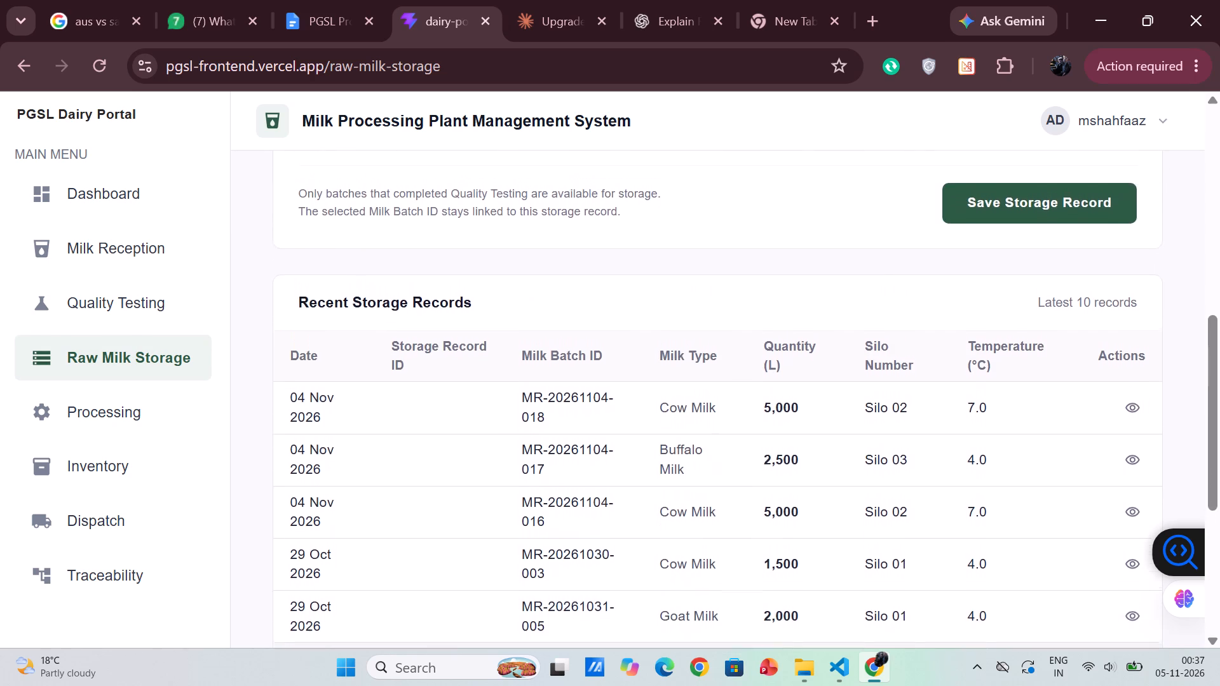
scroll(865, 551, "down", 7)
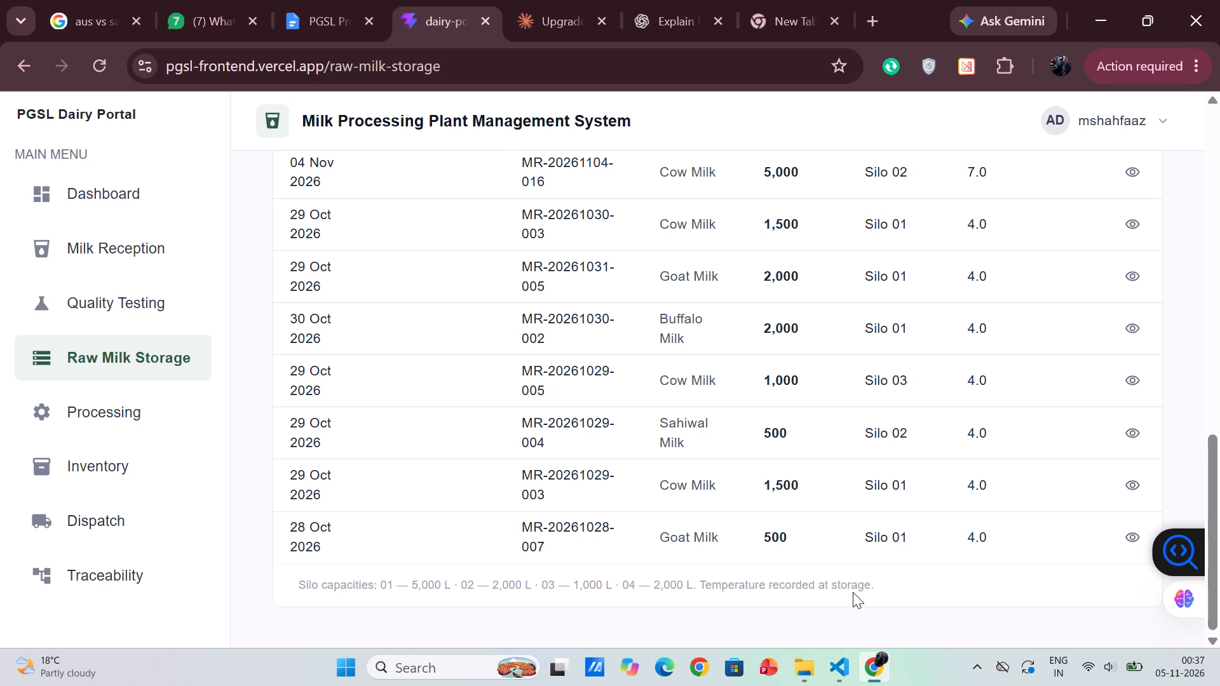
Examine the note on silo capacities and storage temperature beneath the Recent Storage Records table.
left_click(888, 579)
triple_click(853, 588)
double_click(853, 588)
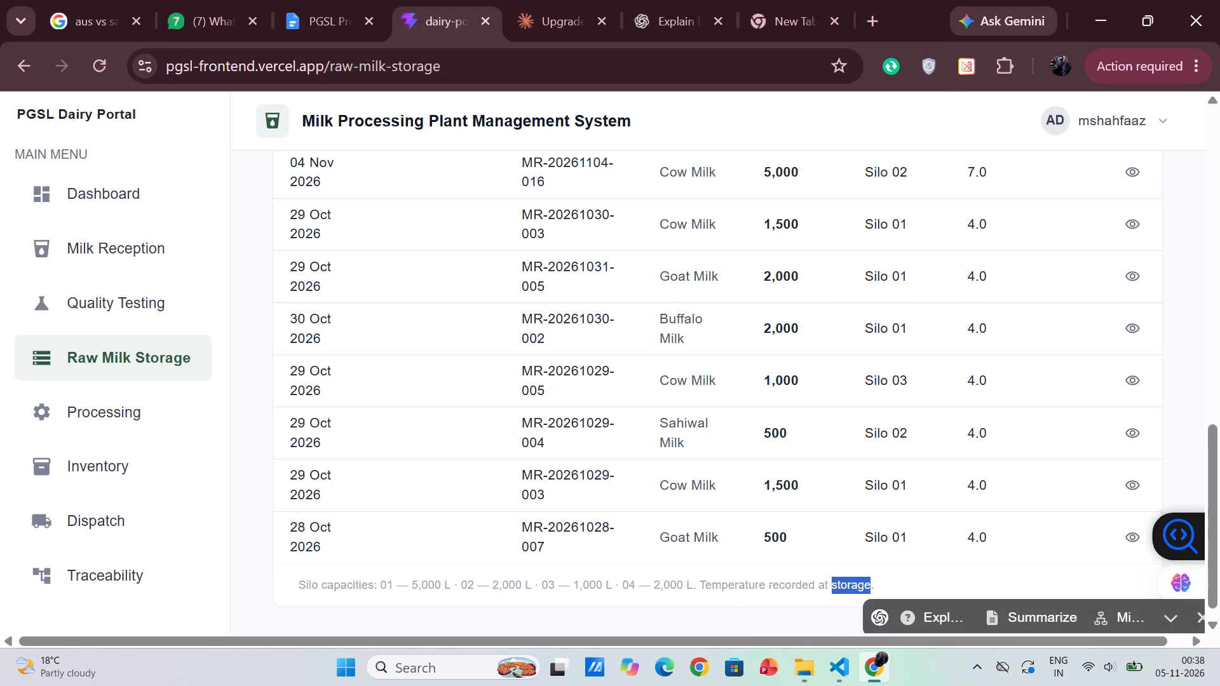
double_click(853, 588)
double_click(853, 588)
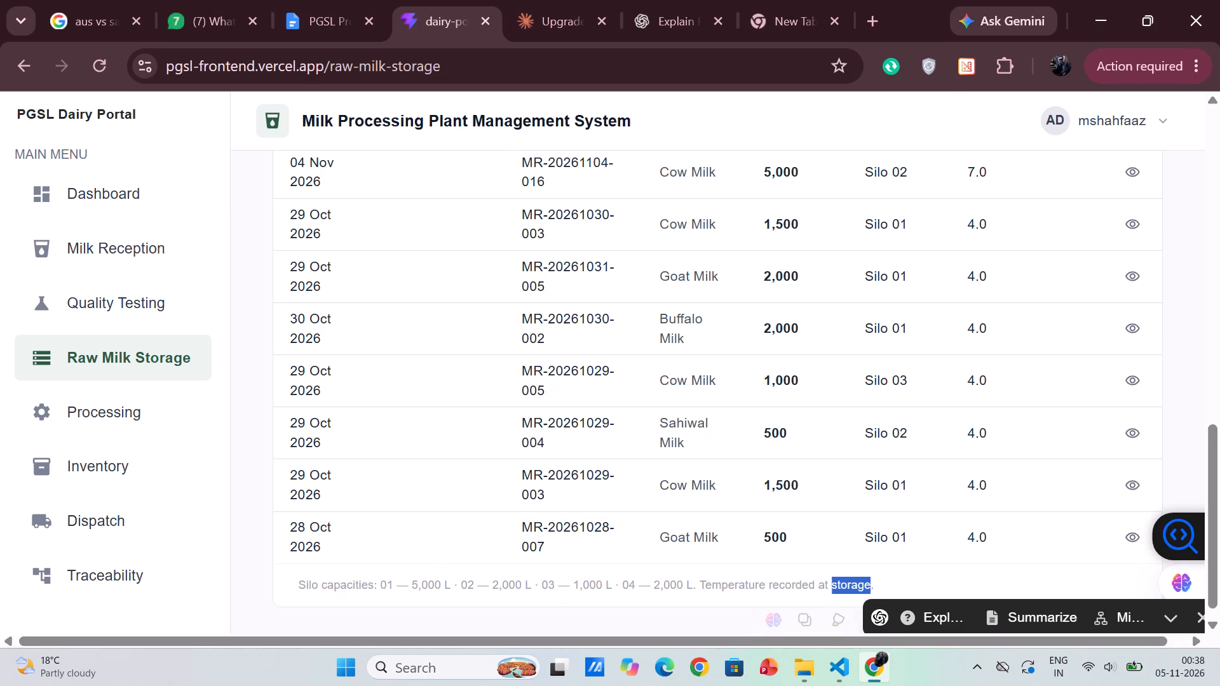
double_click(886, 582)
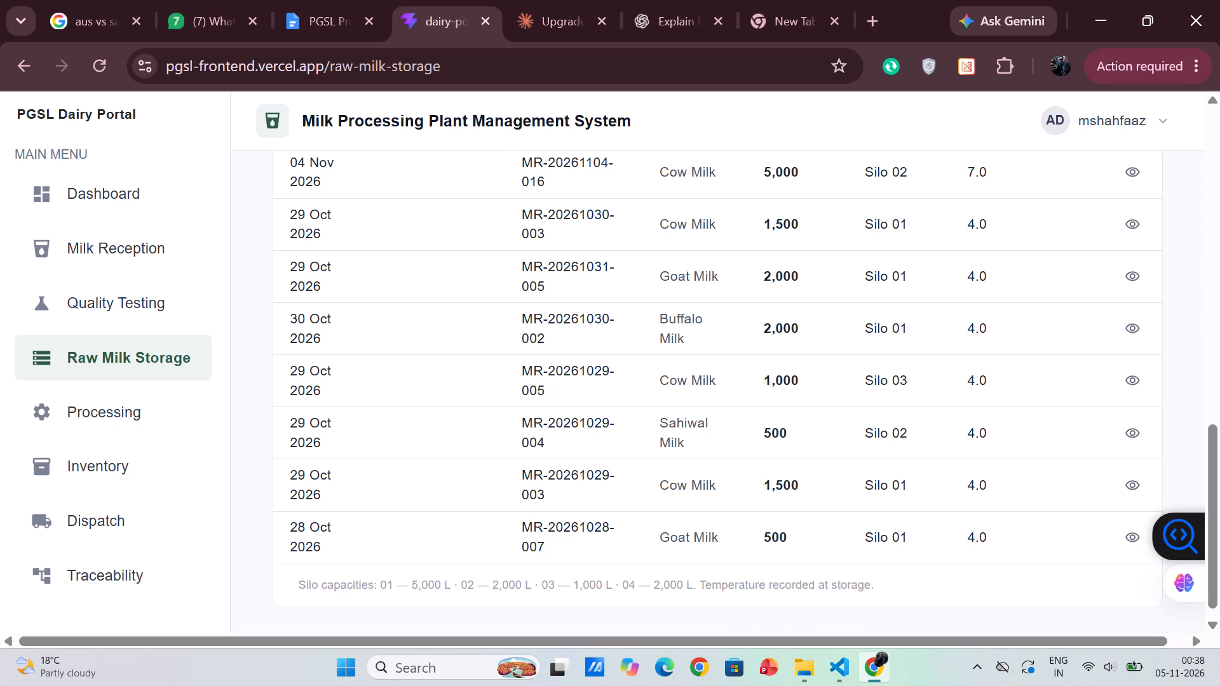
double_click(660, 584)
left_click(660, 584)
triple_click(660, 584)
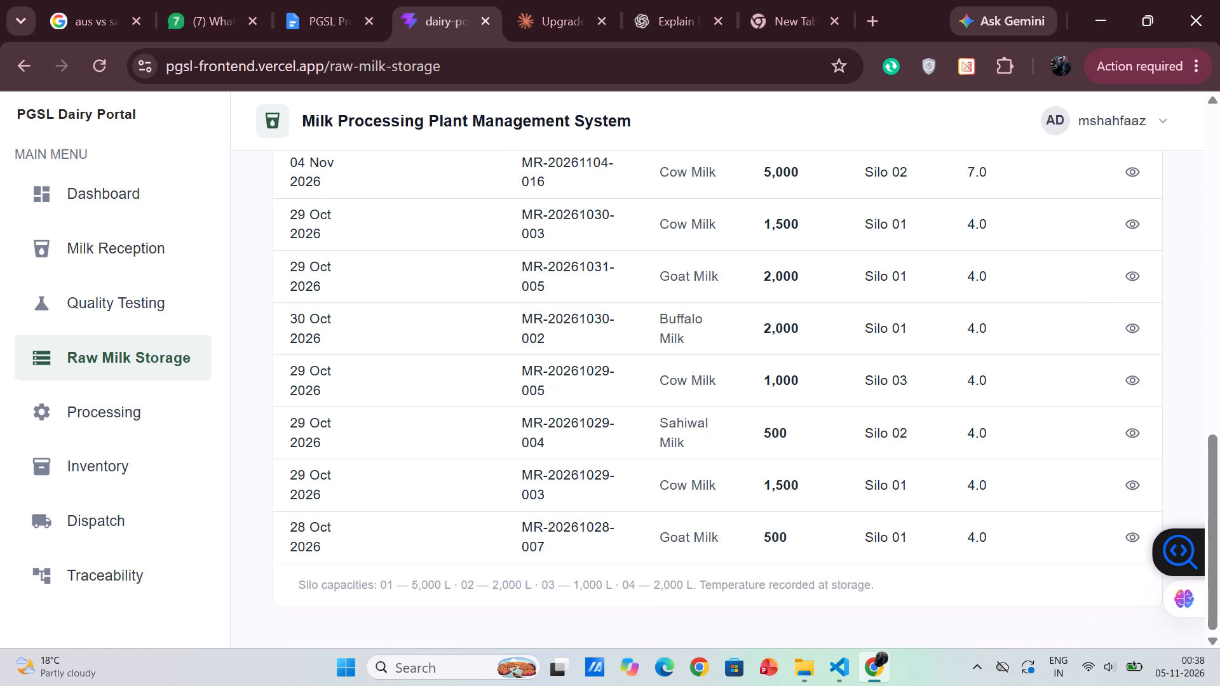
left_click(660, 584)
left_click(660, 584)
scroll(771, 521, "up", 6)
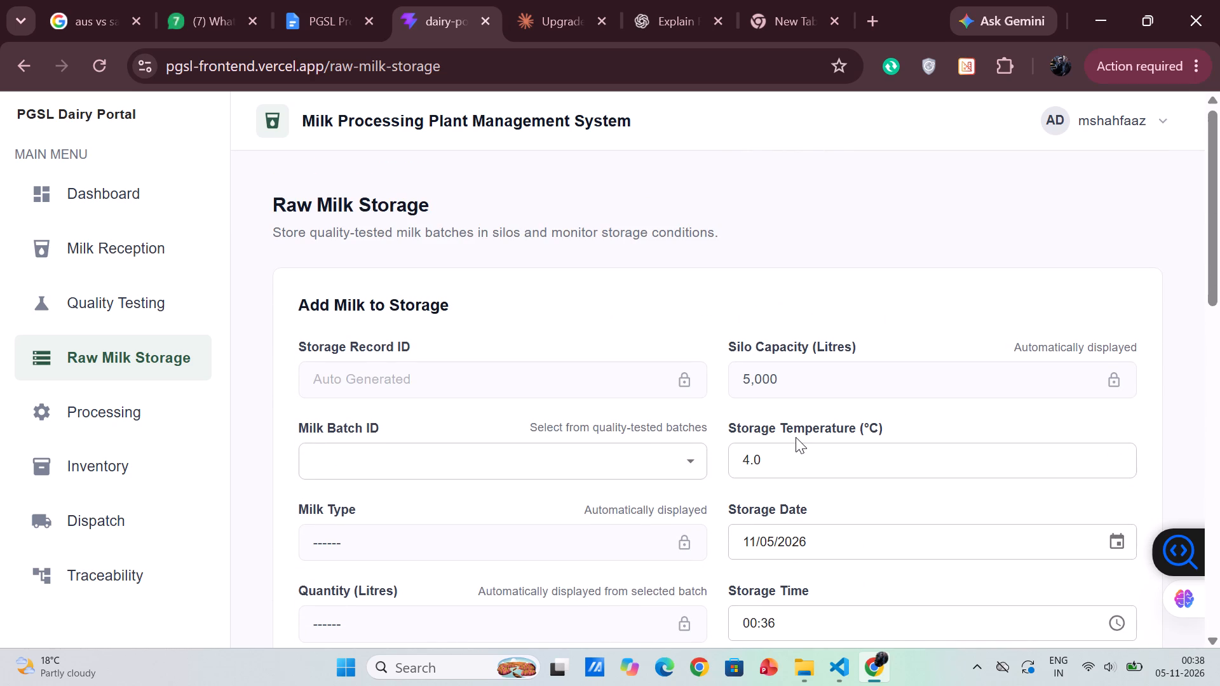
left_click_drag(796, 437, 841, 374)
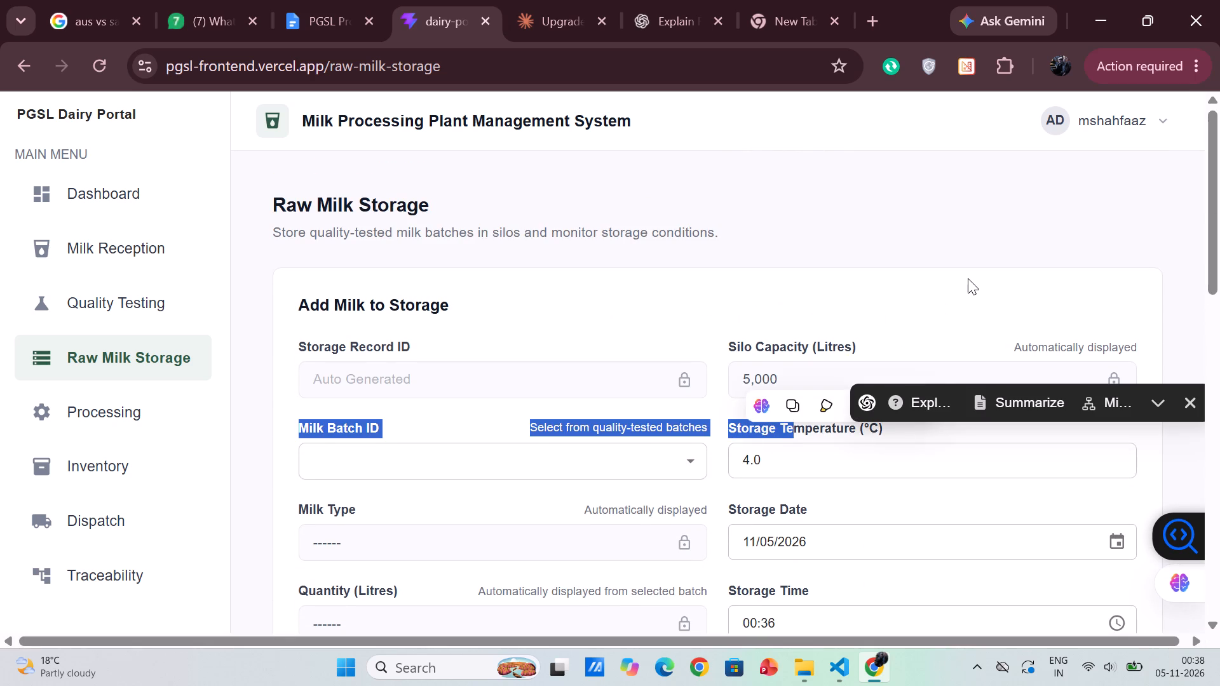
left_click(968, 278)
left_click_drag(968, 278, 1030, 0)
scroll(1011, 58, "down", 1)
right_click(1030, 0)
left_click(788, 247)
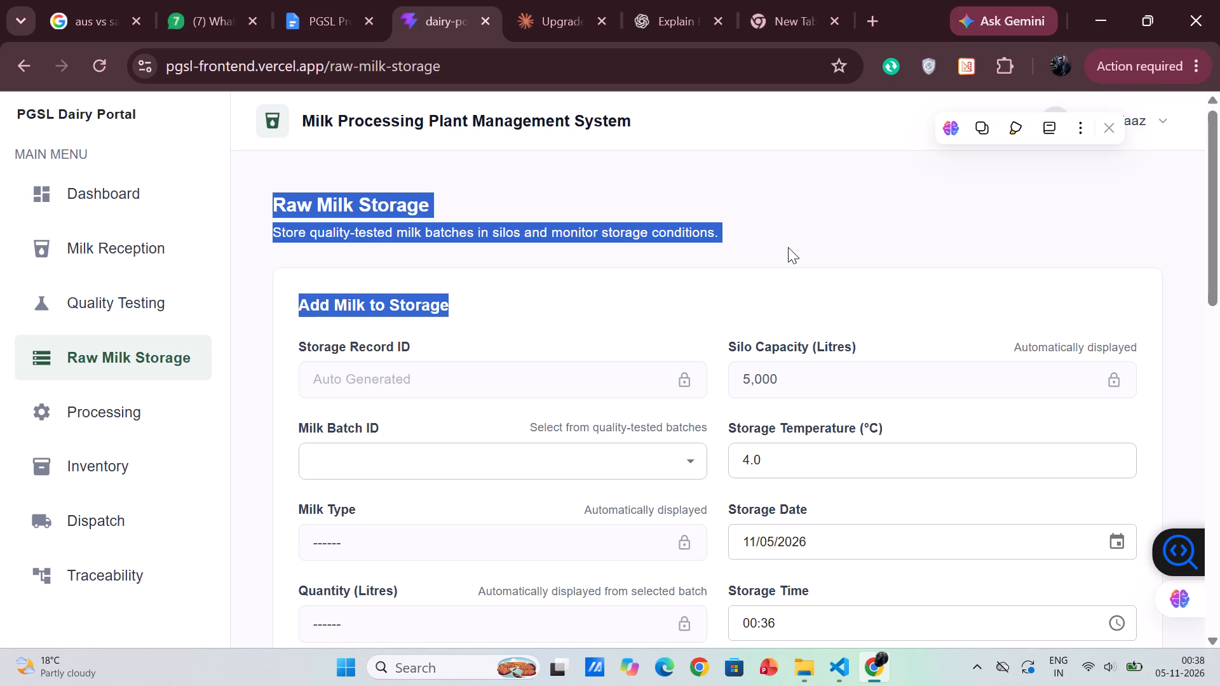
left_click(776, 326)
Check the Add Milk to Storage form's fields, including the locked Quantity and Silo Capacity fields.
scroll(776, 326, "down", 1)
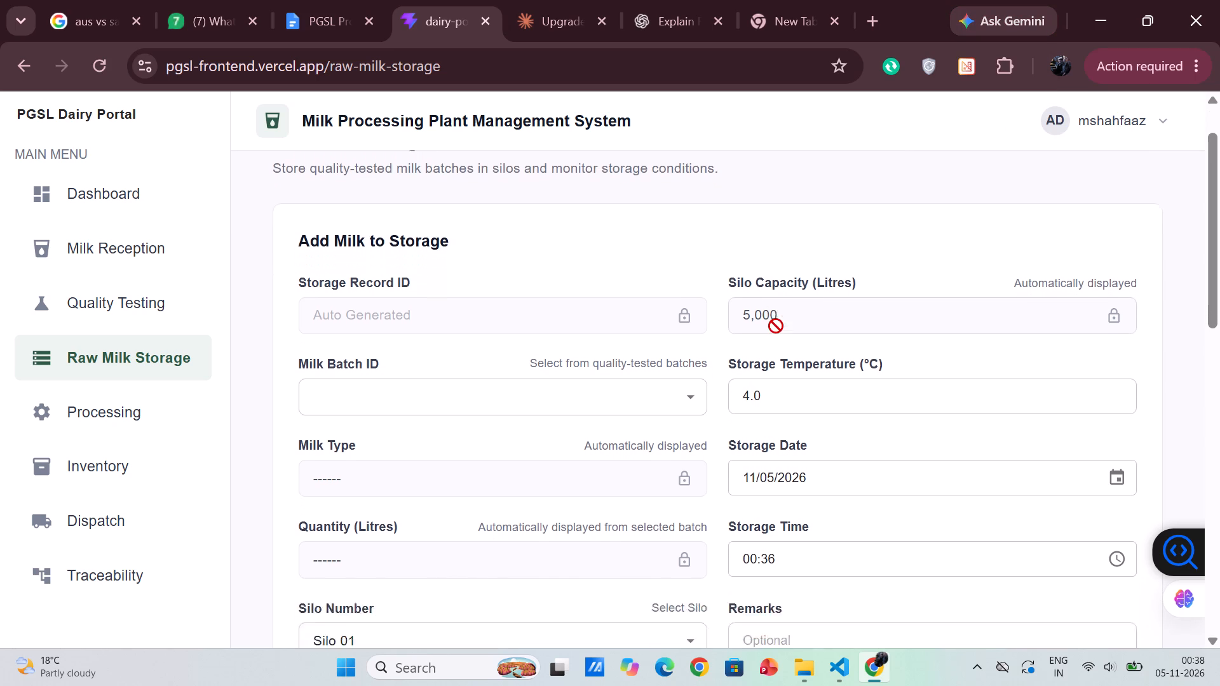
scroll(776, 326, "down", 2)
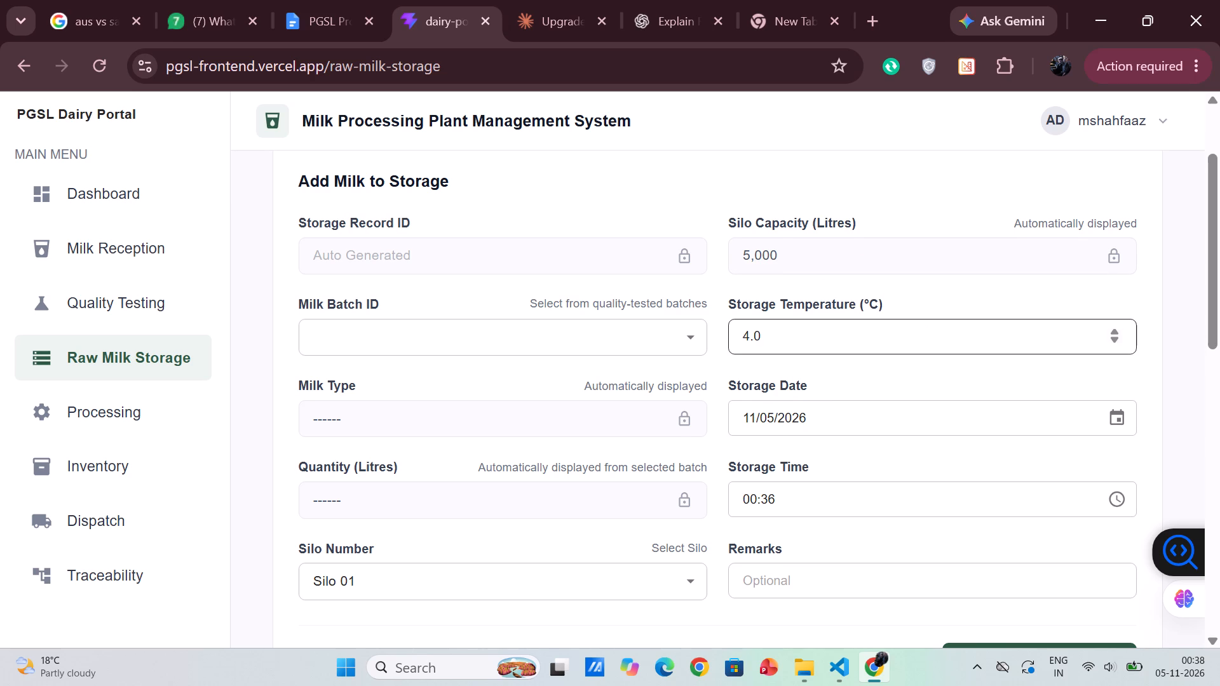
scroll(662, 384, "down", 1)
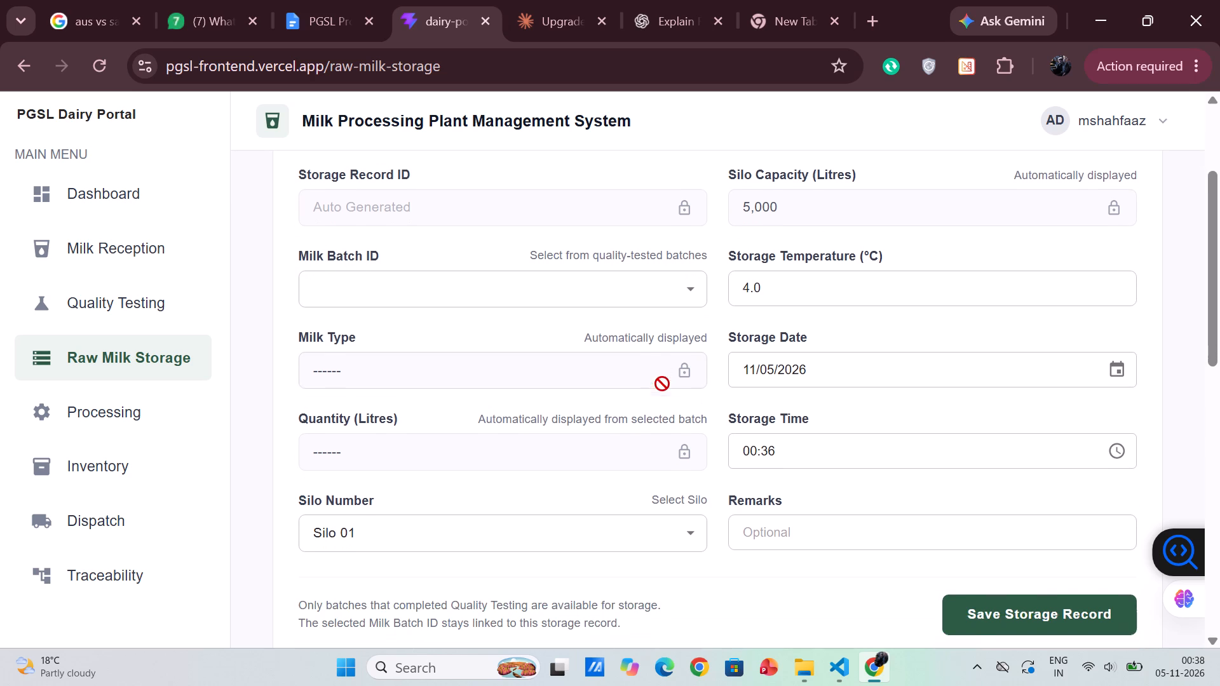
scroll(662, 384, "down", 1)
left_click(574, 395)
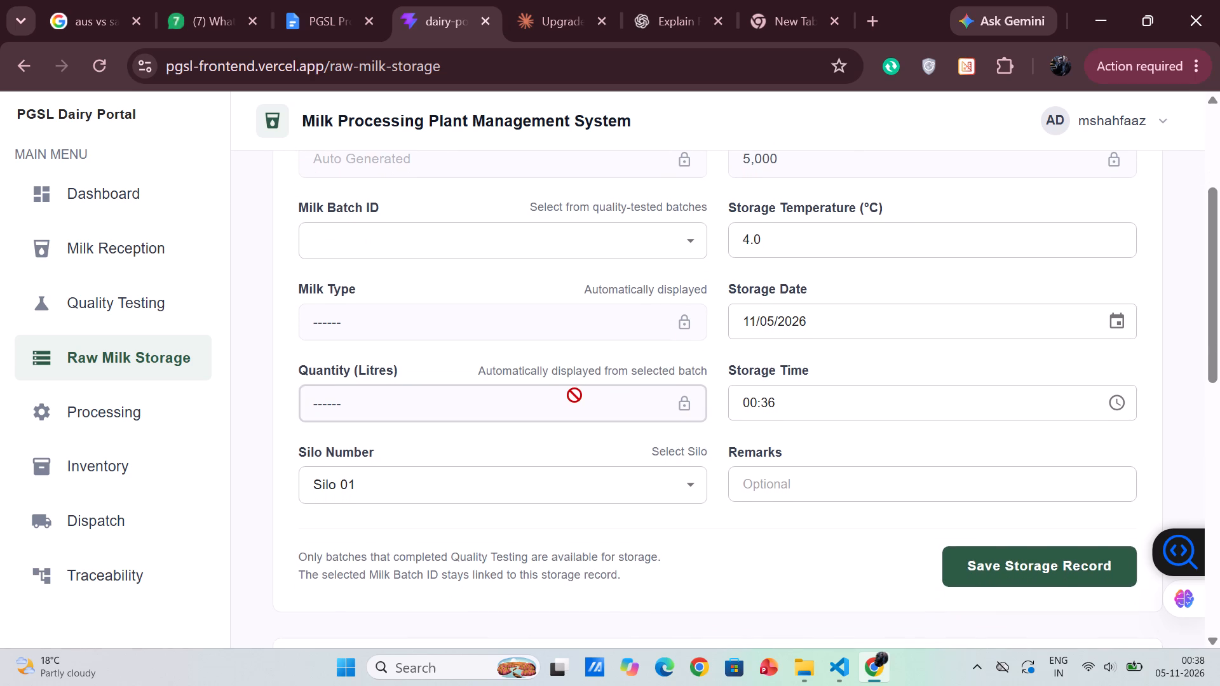
scroll(616, 344, "up", 1)
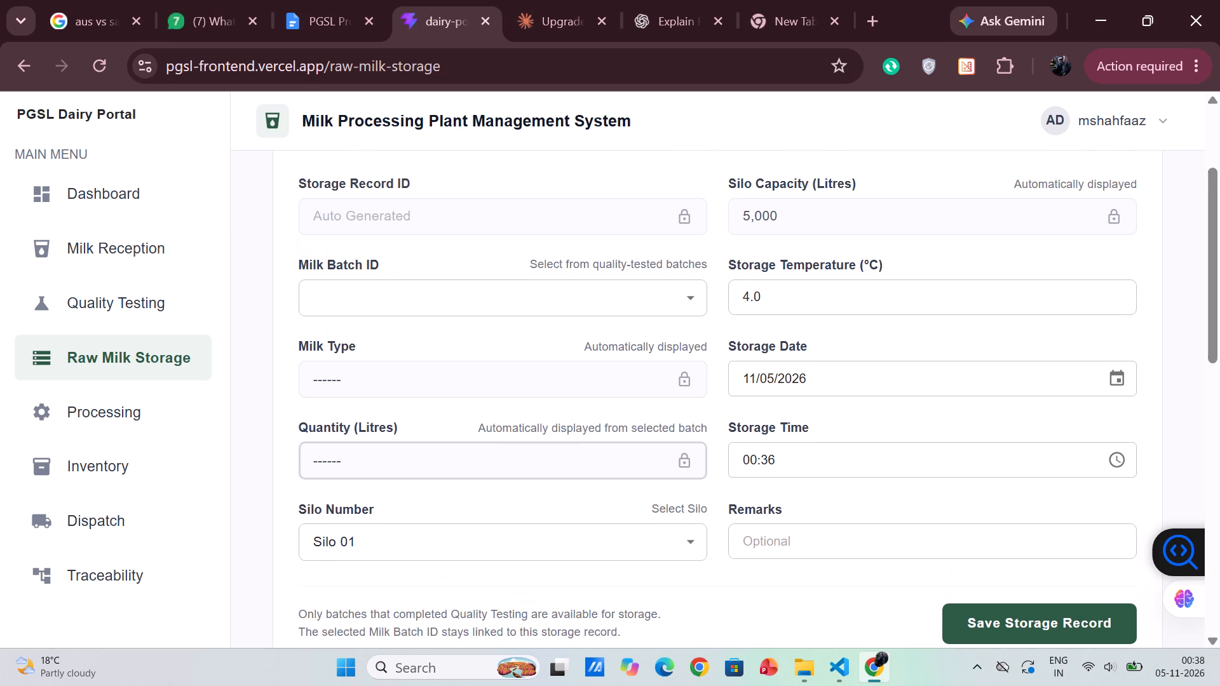
left_click(787, 227)
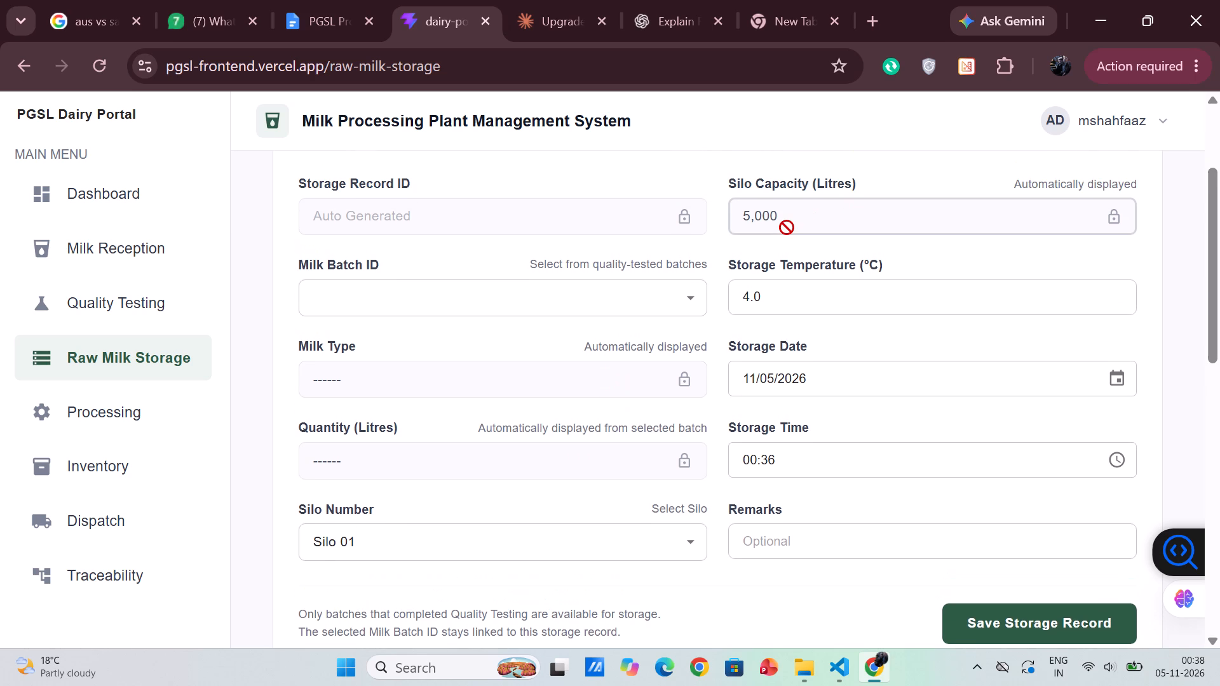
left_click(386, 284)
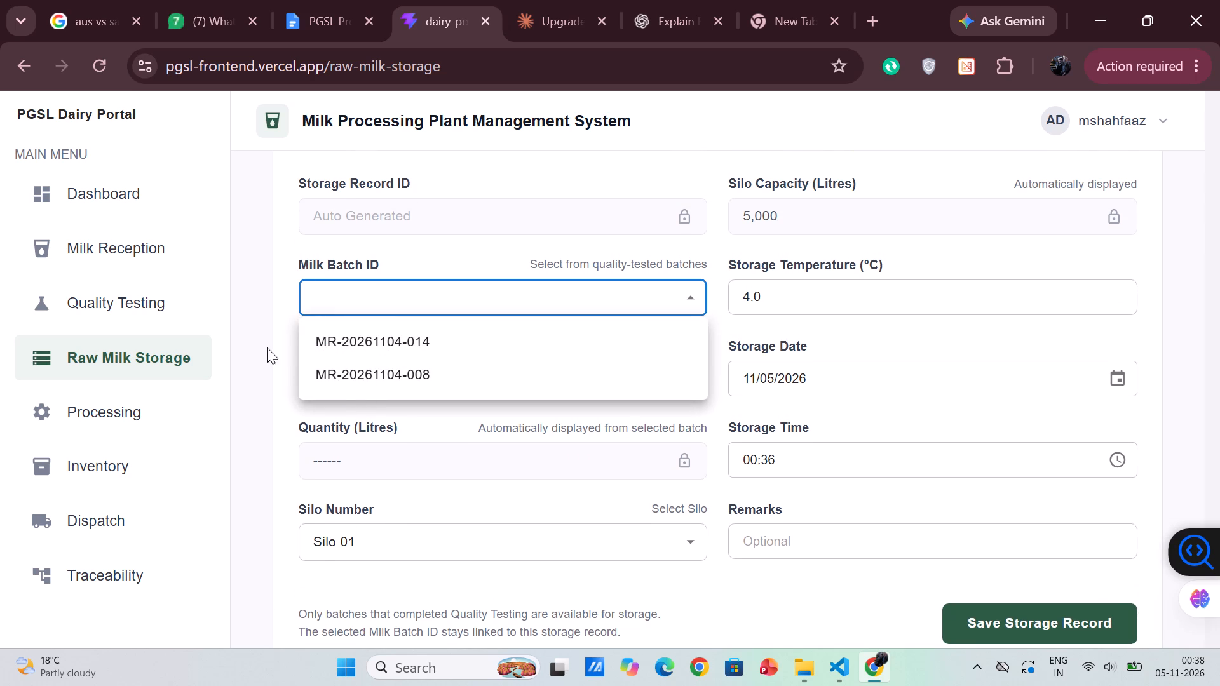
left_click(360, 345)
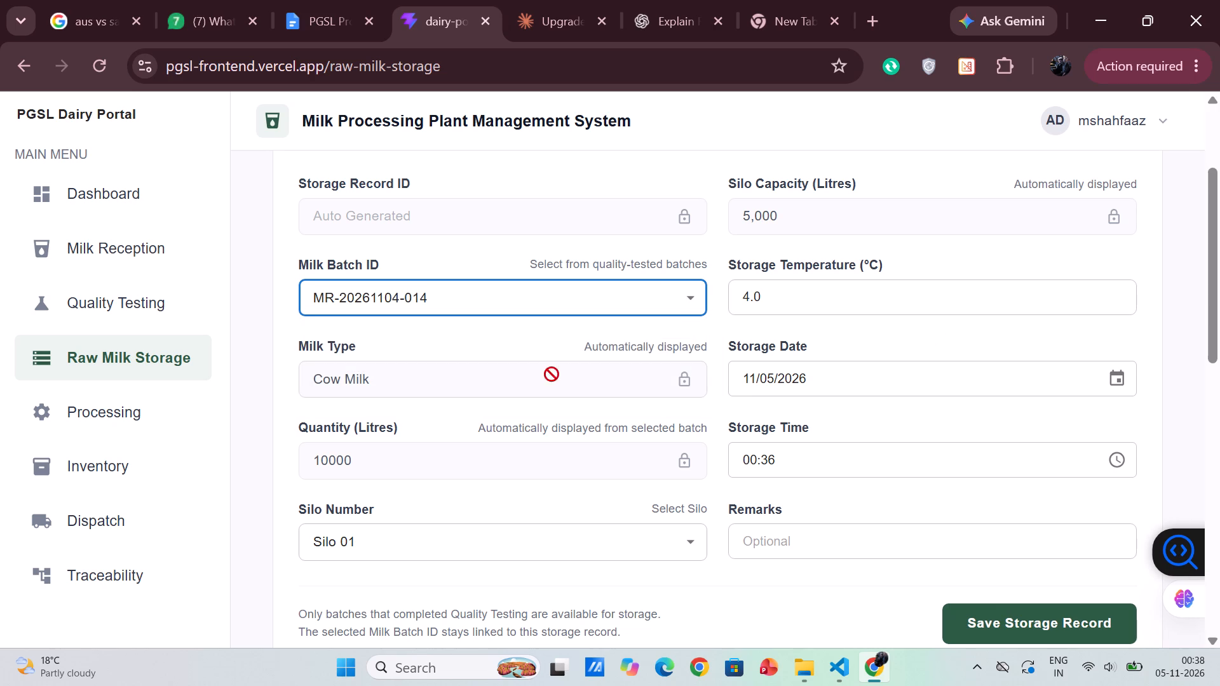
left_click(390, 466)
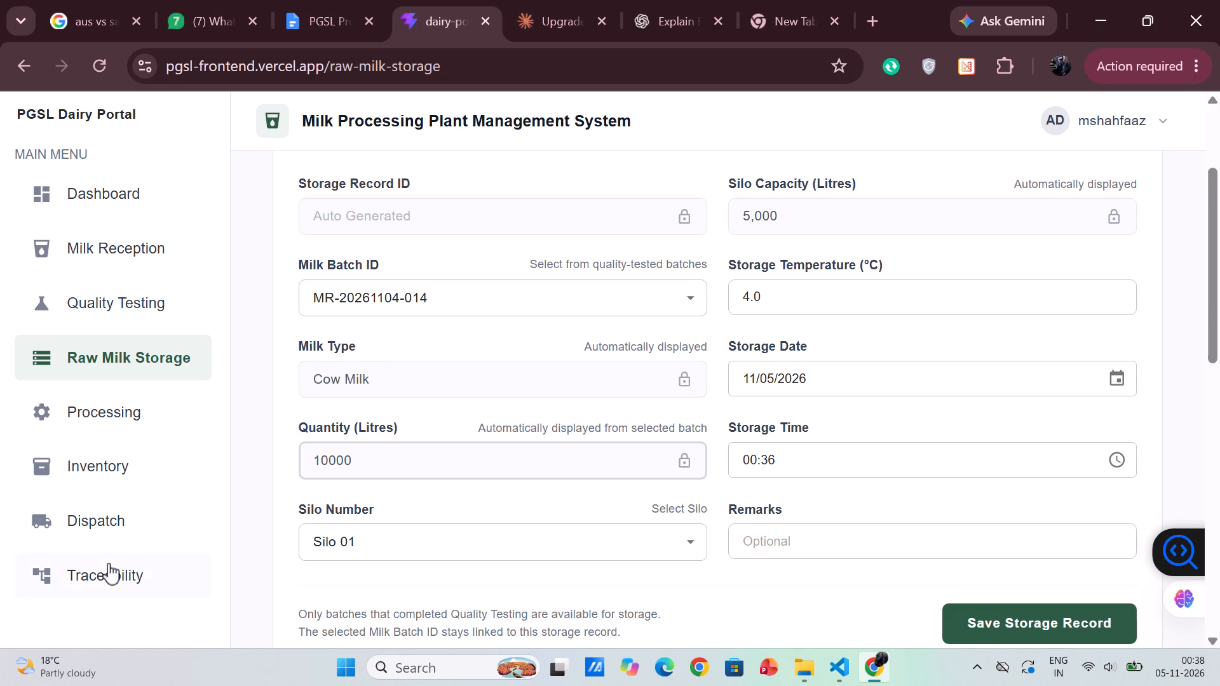
left_click(109, 403)
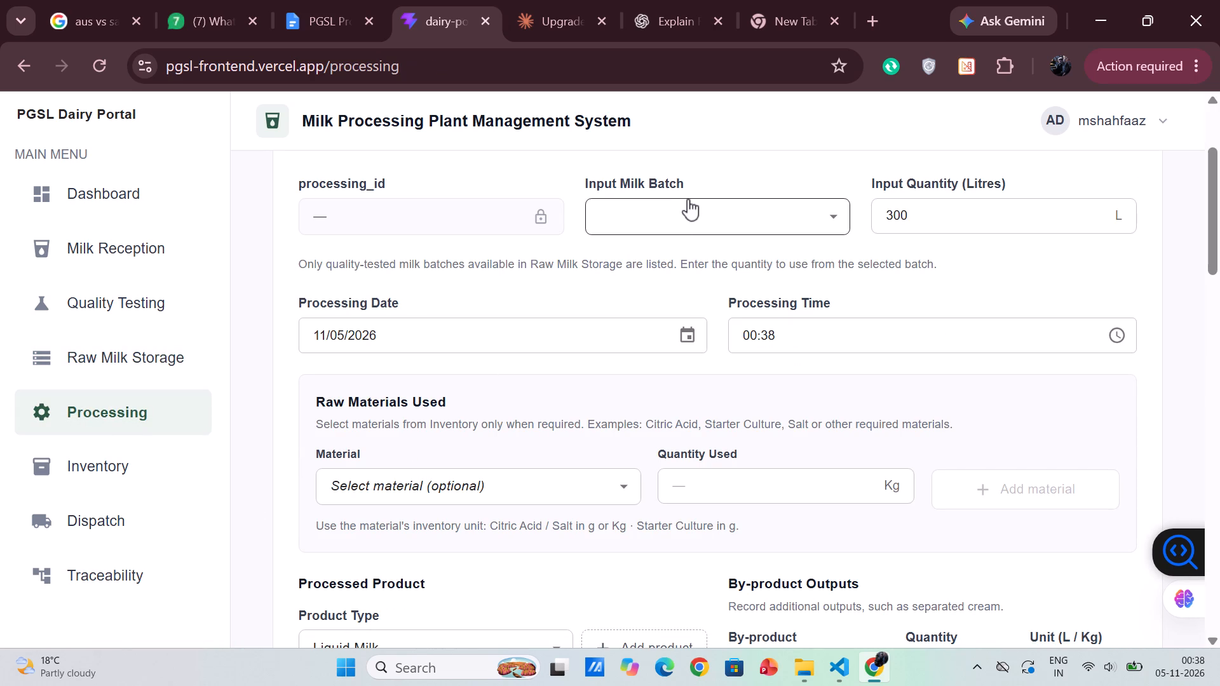
left_click(691, 210)
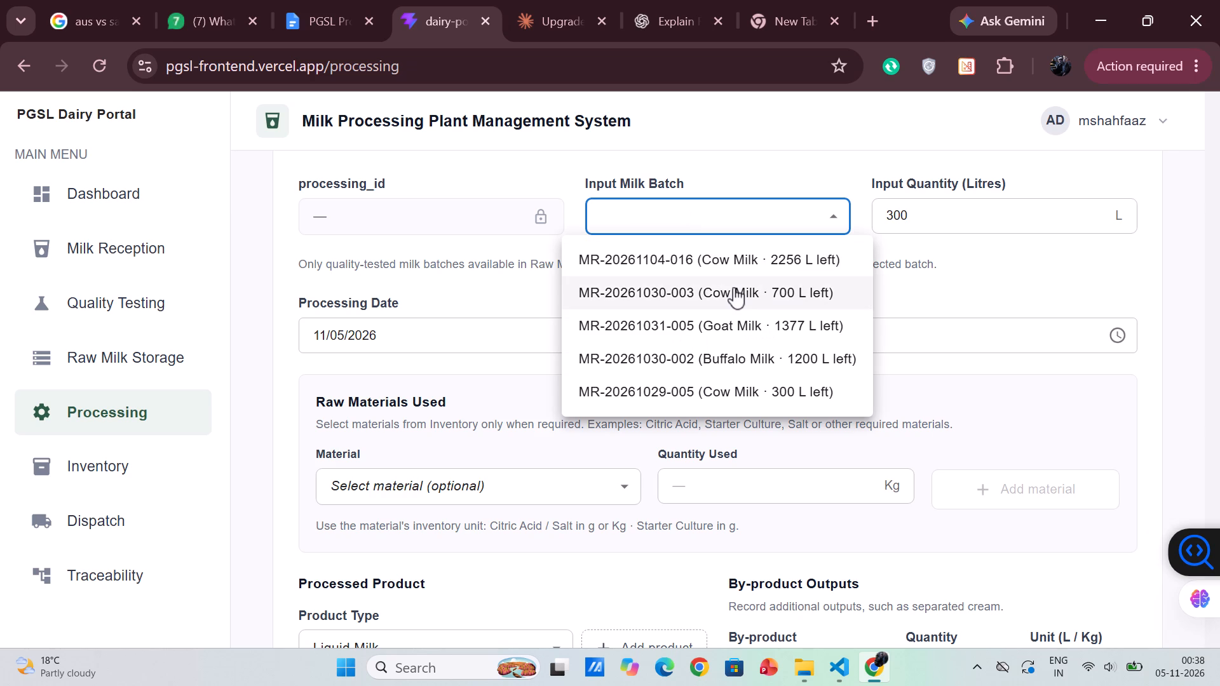
left_click(752, 253)
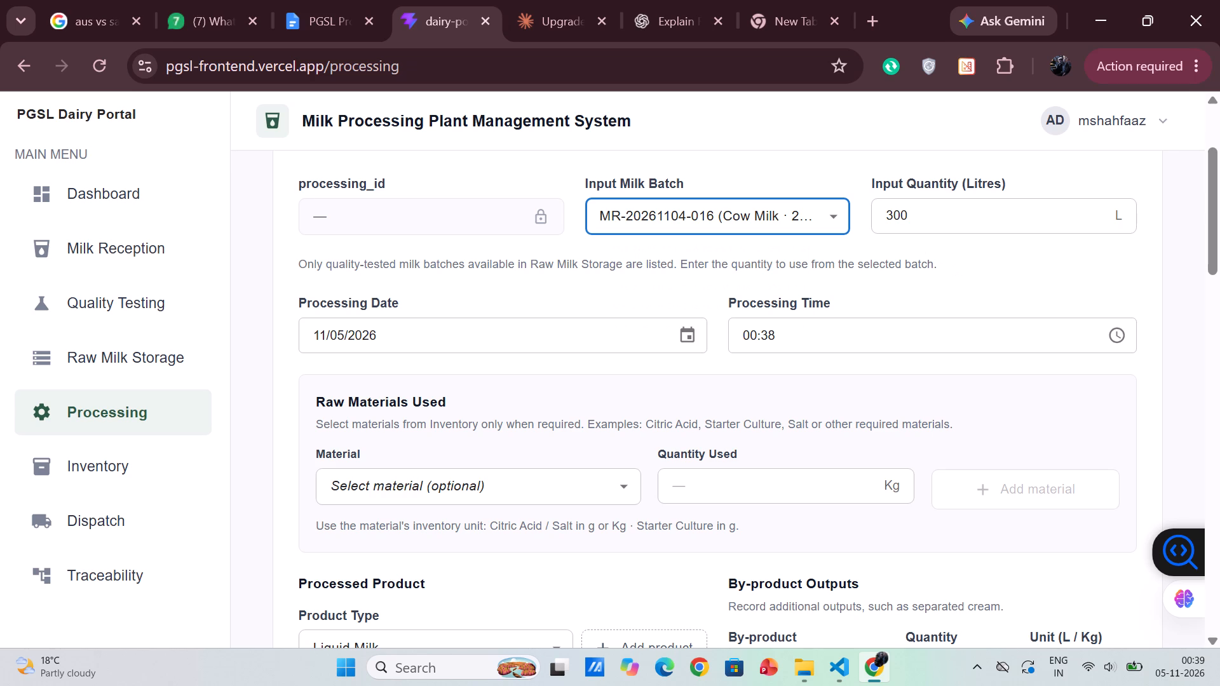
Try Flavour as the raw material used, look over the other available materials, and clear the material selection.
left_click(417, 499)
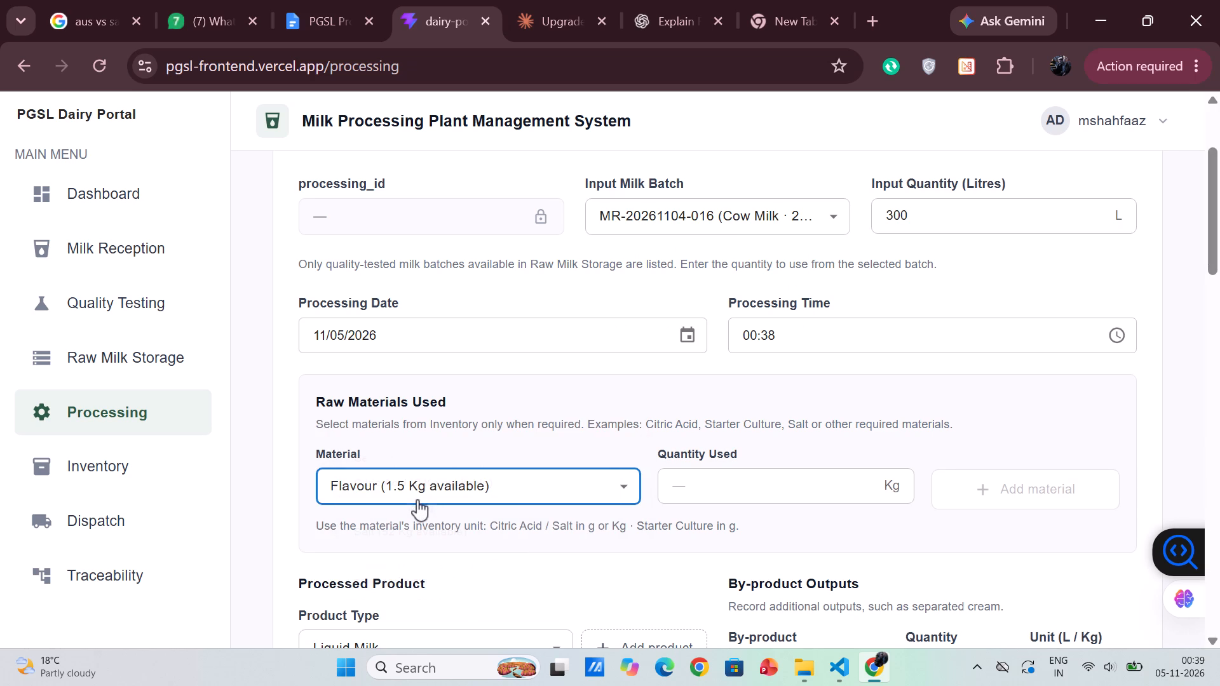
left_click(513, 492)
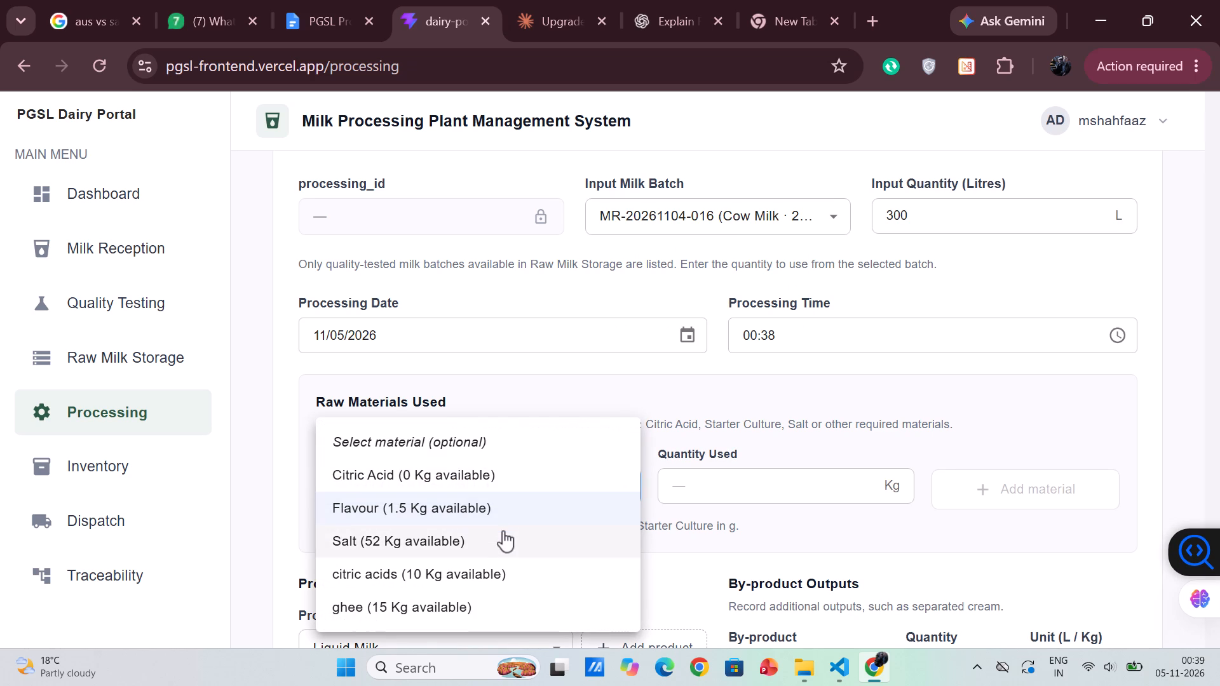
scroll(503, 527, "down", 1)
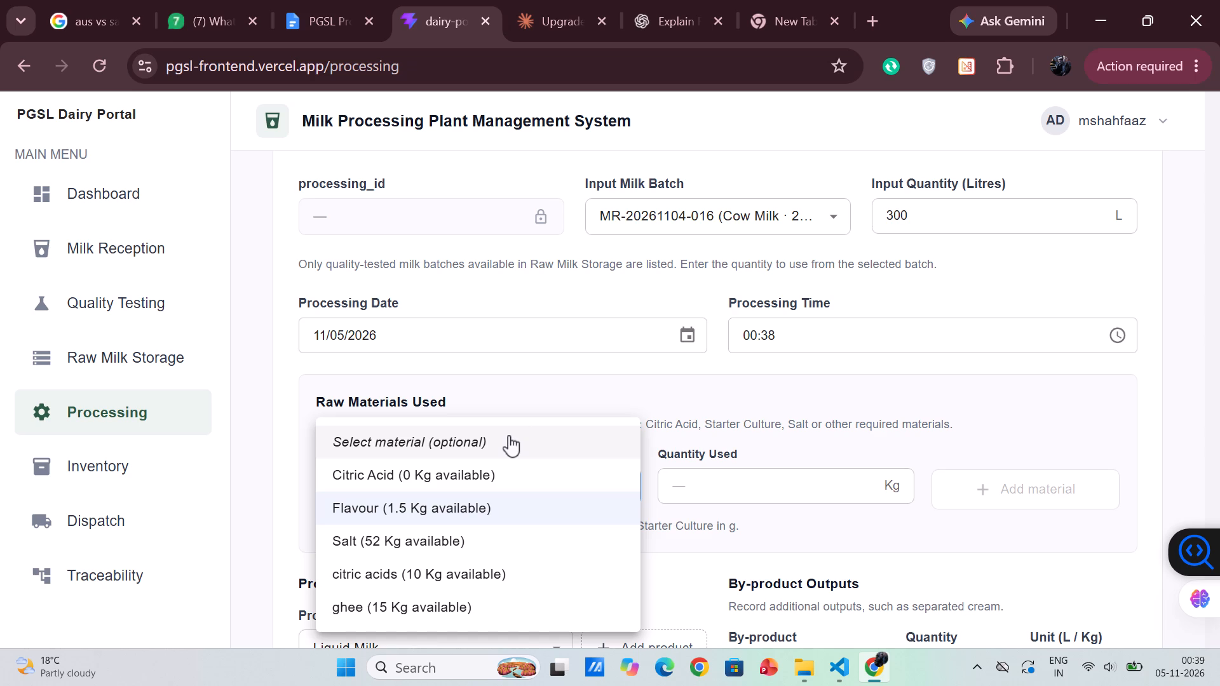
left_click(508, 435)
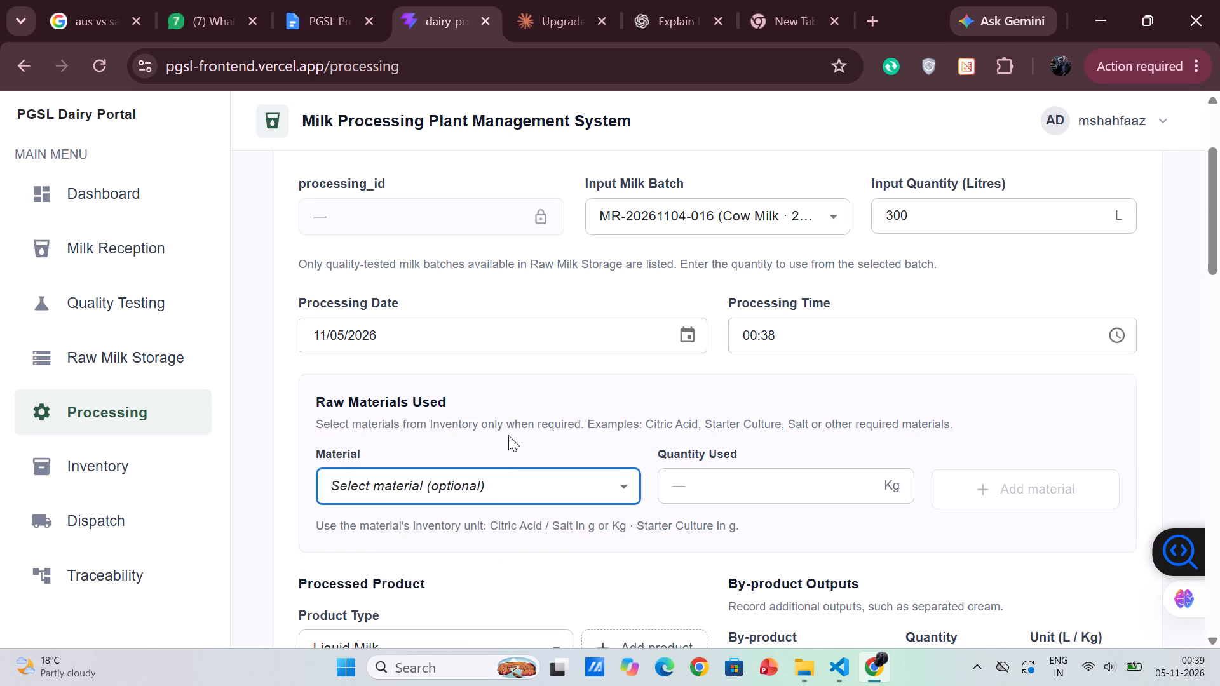
Check the Quantity Used field and Add material control with no raw material selected, and look over the material options.
scroll(463, 511, "down", 2)
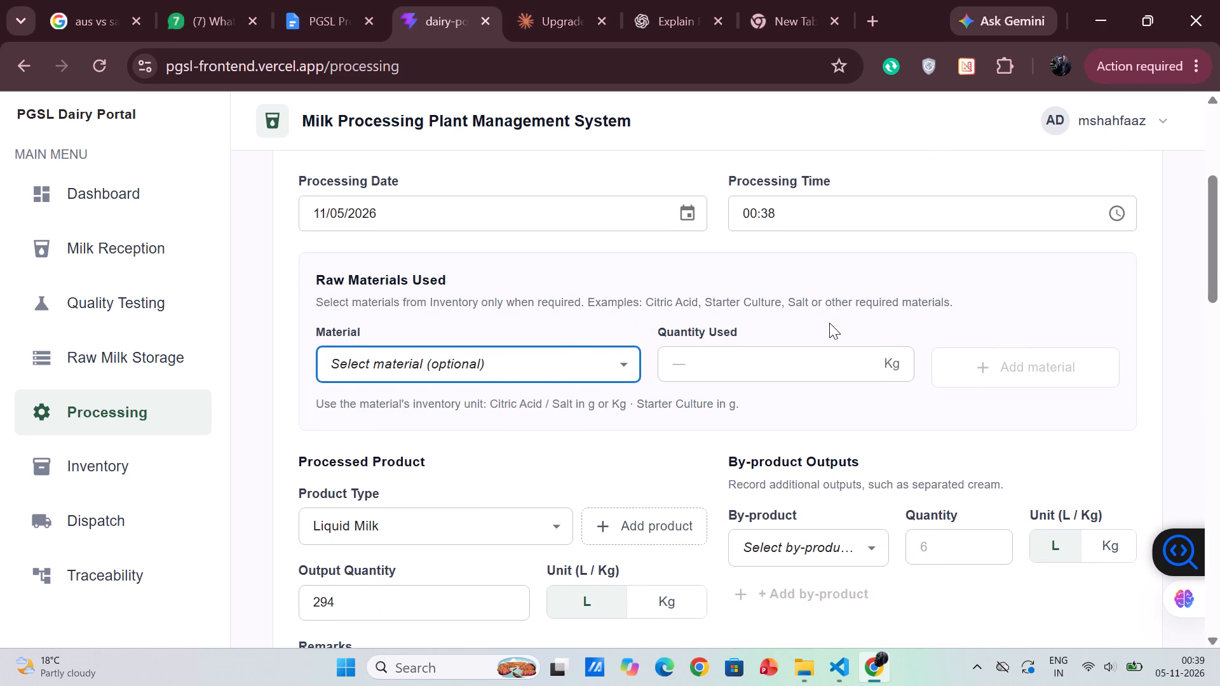
left_click(724, 356)
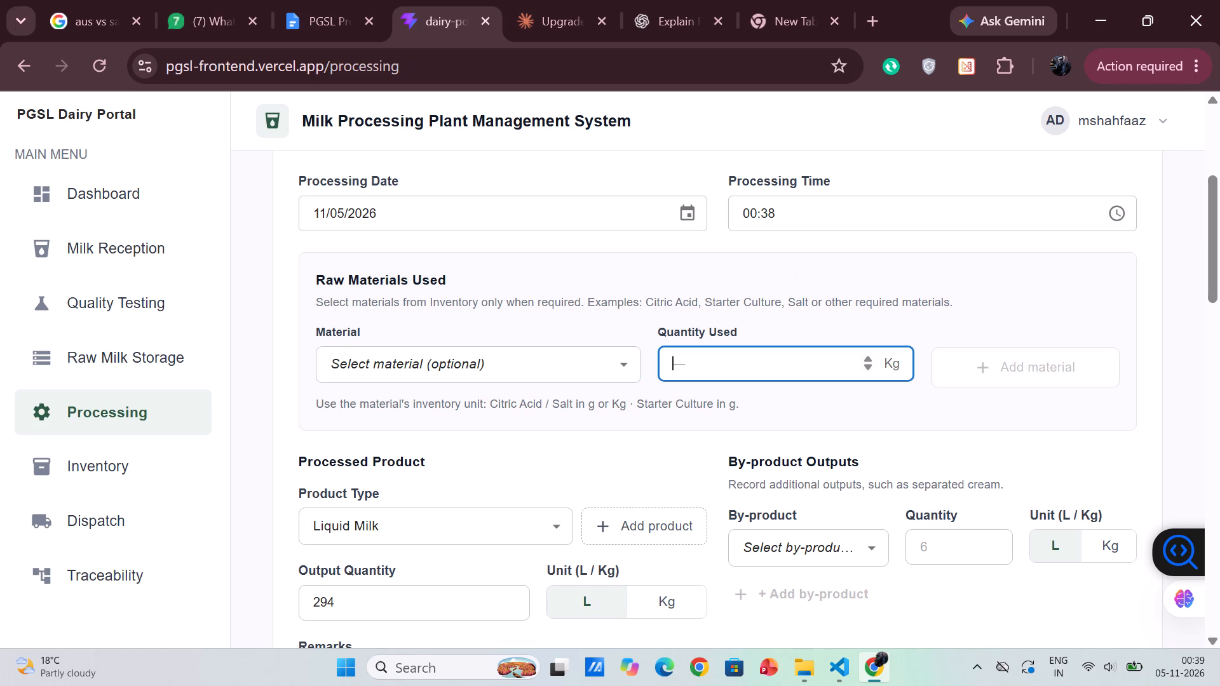
left_click(985, 362)
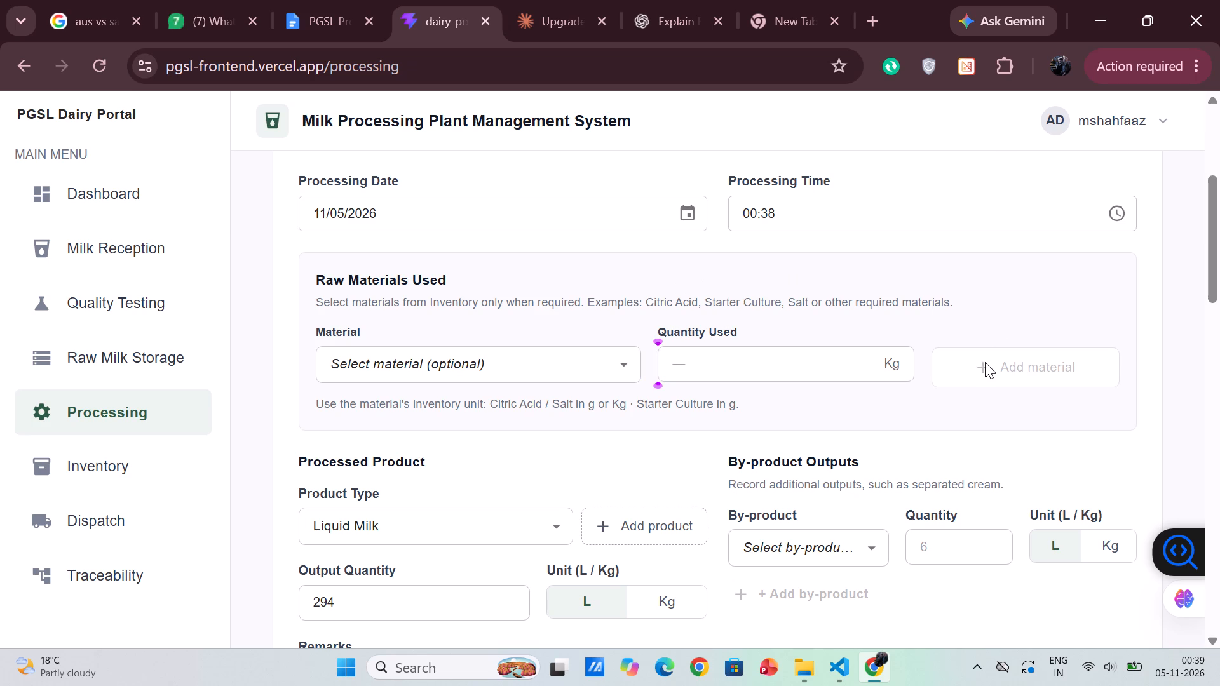
right_click(993, 319)
left_click(1040, 502)
left_click(501, 354)
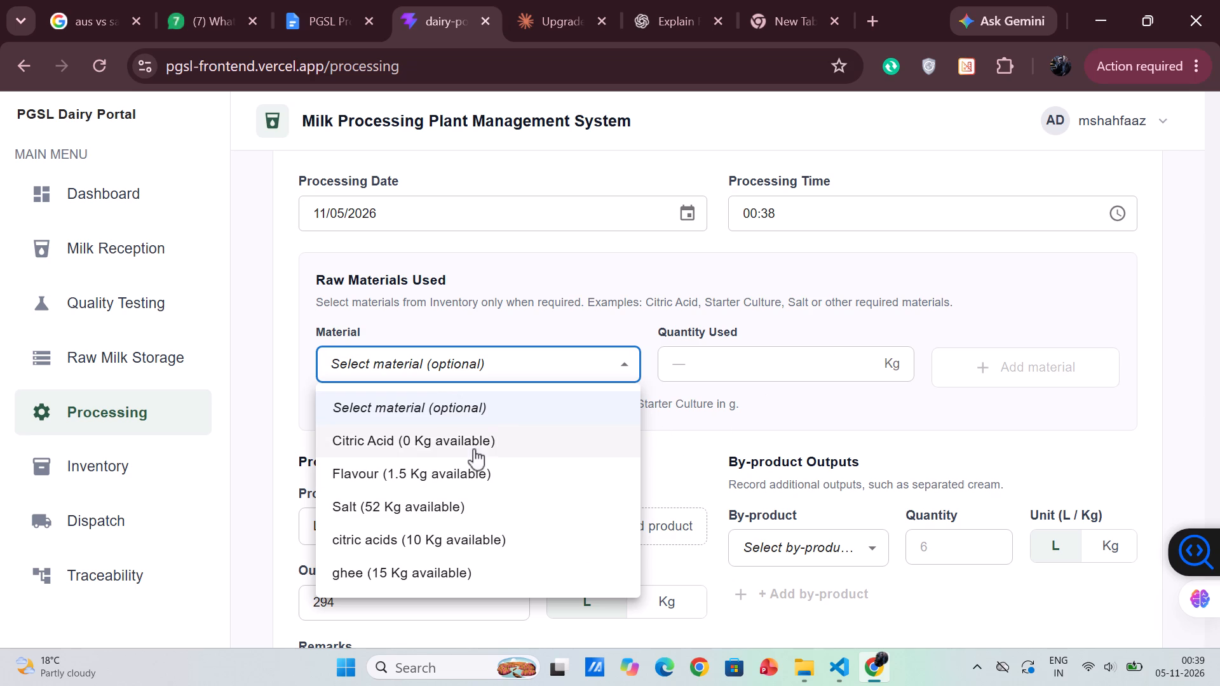
left_click(857, 397)
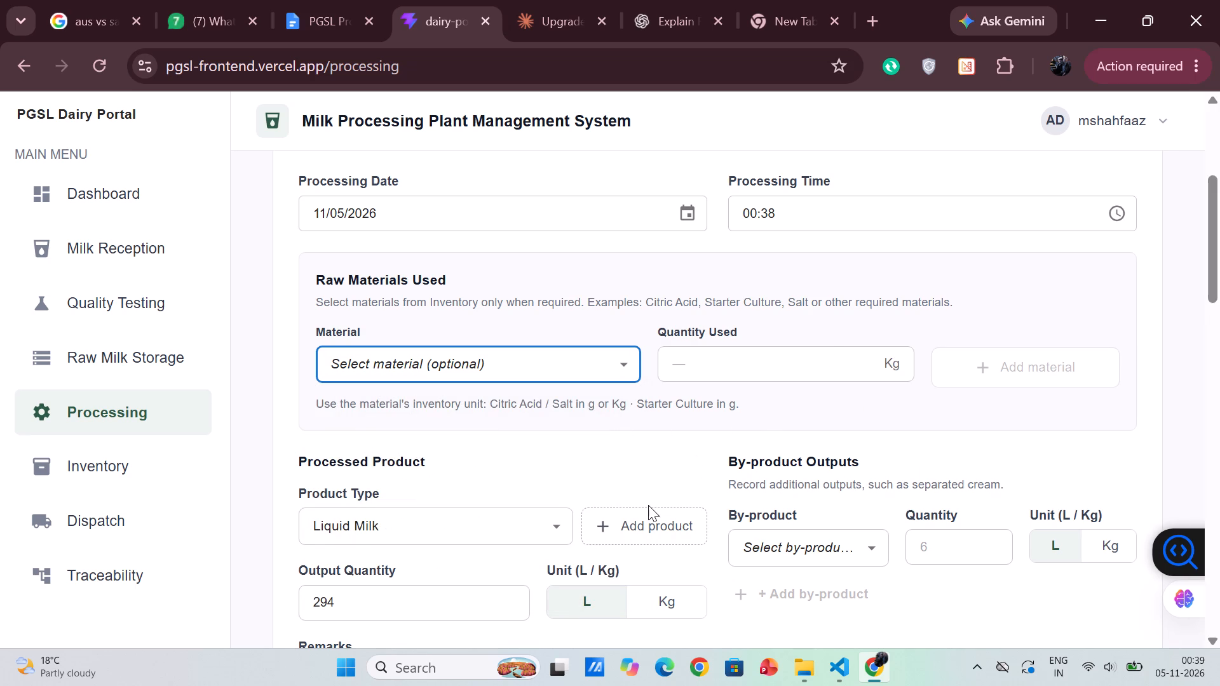
Examine the Create Processing Batch form from input batch through by-product outputs, and the Recent Processing Batches table.
scroll(648, 505, "down", 4)
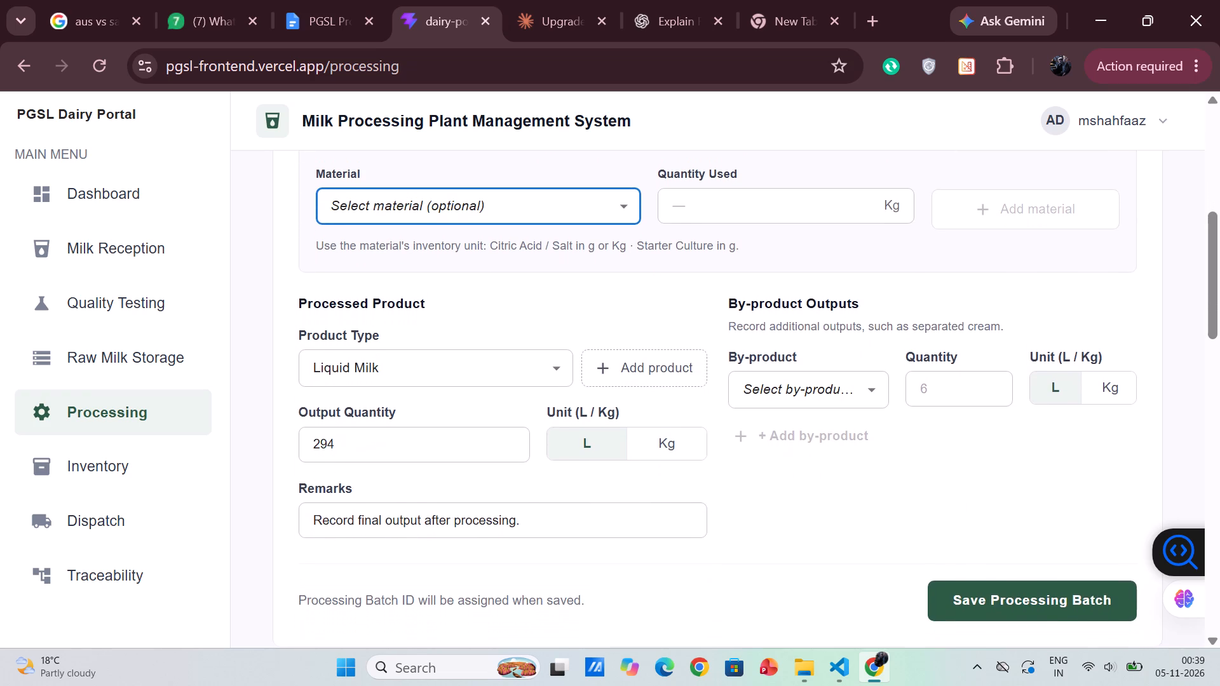
scroll(648, 505, "down", 4)
scroll(648, 505, "up", 7)
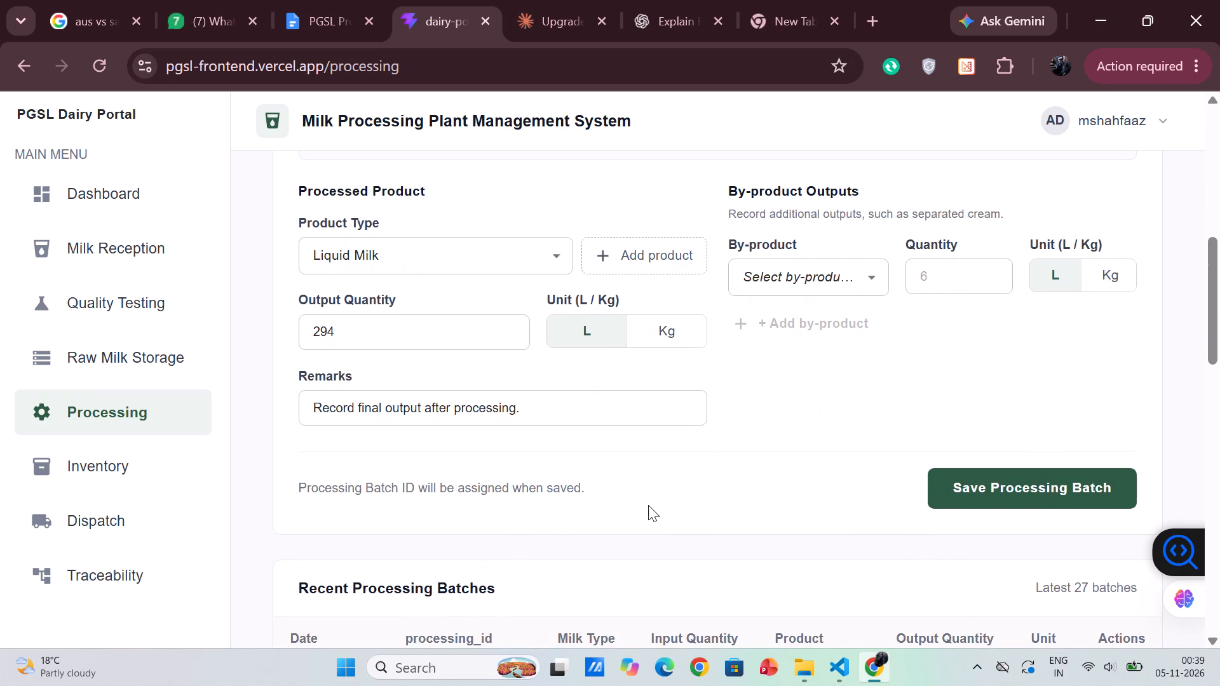
scroll(648, 505, "up", 2)
scroll(648, 505, "down", 8)
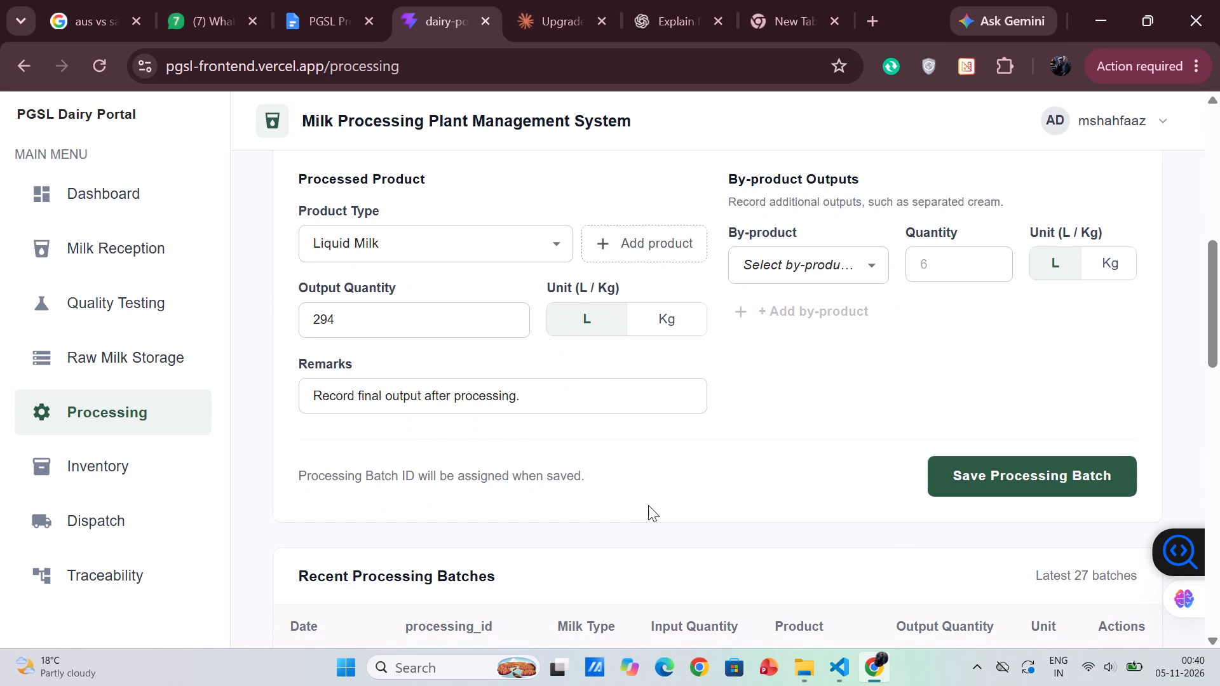
scroll(648, 505, "up", 5)
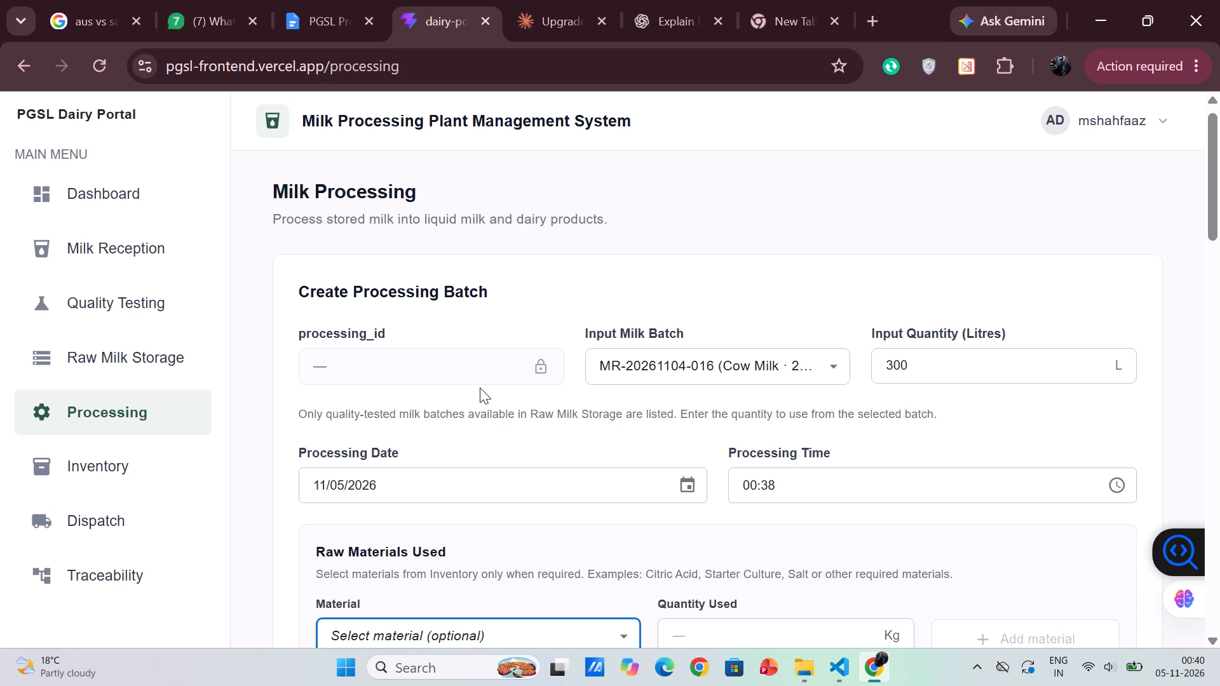
scroll(480, 387, "down", 1)
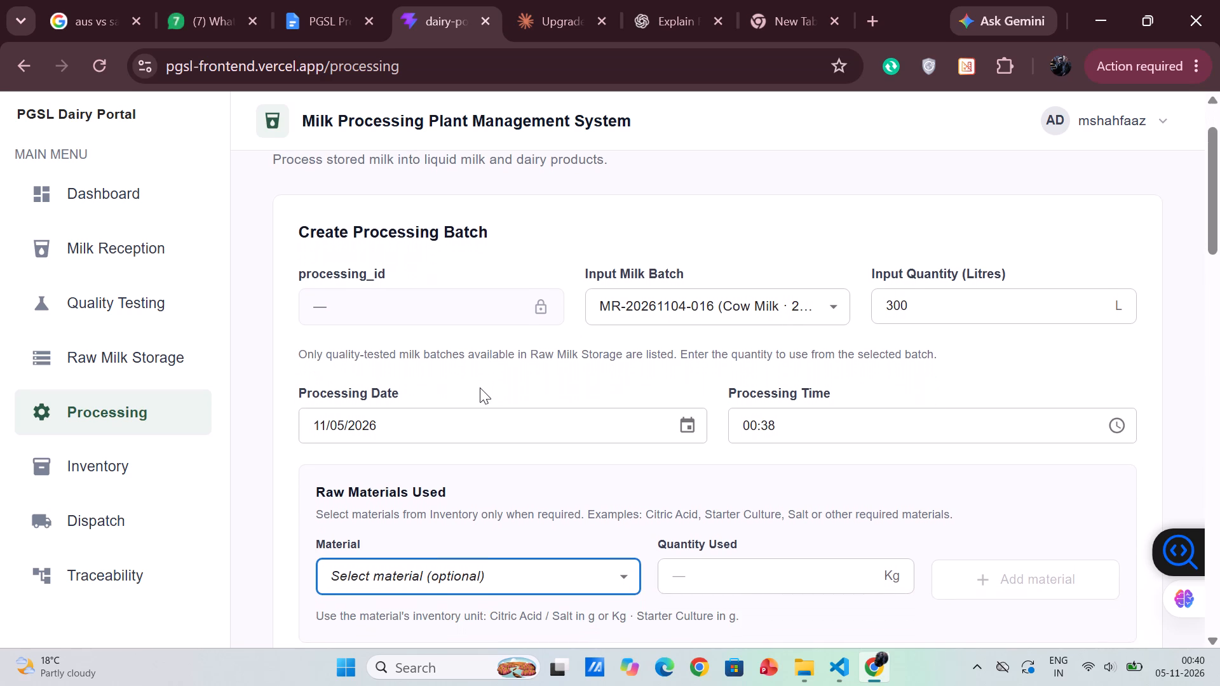
scroll(480, 387, "down", 3)
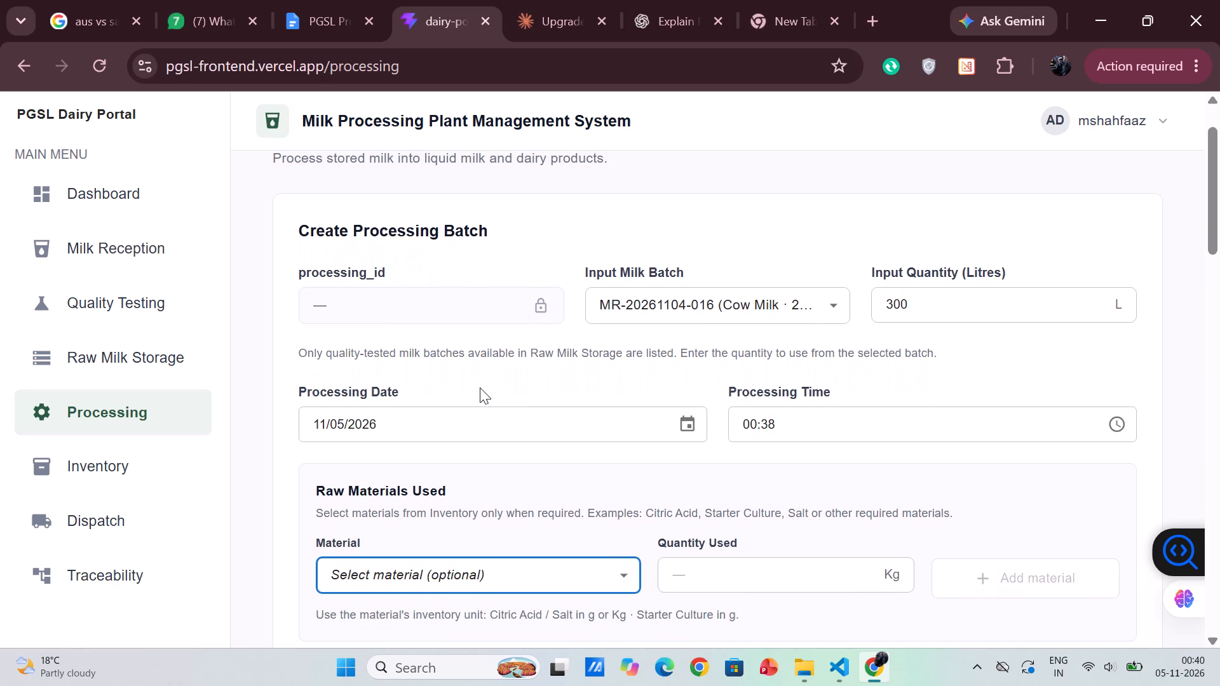
scroll(480, 387, "down", 5)
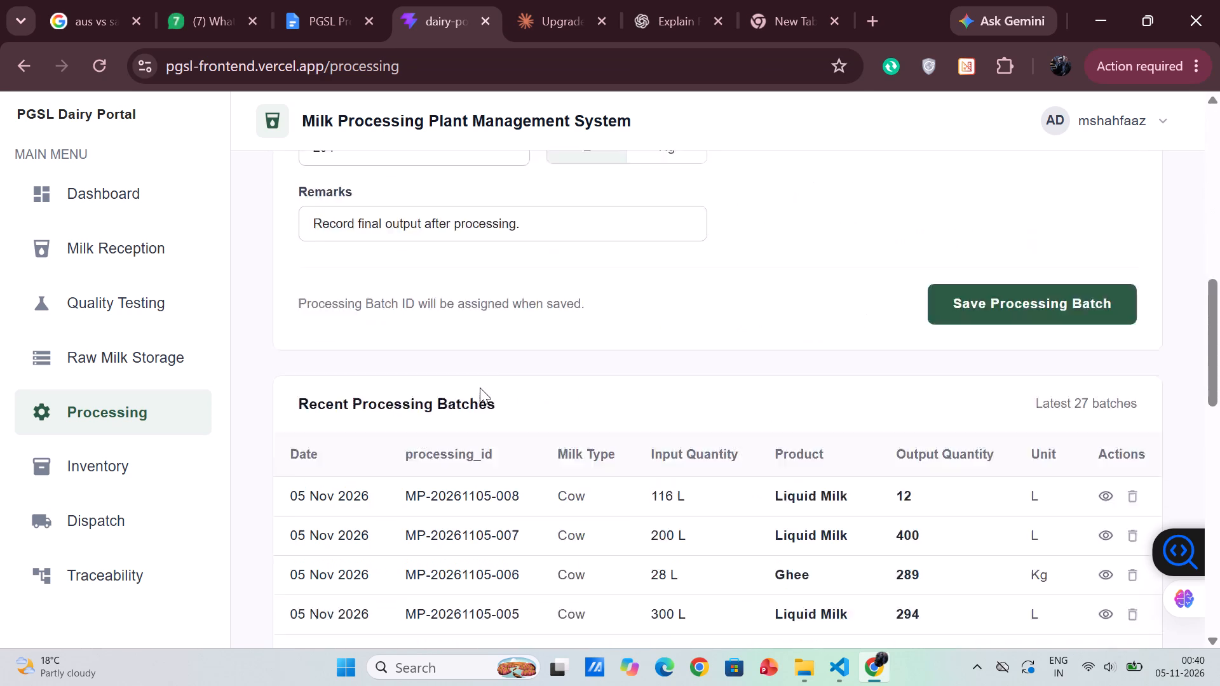
scroll(480, 387, "up", 1)
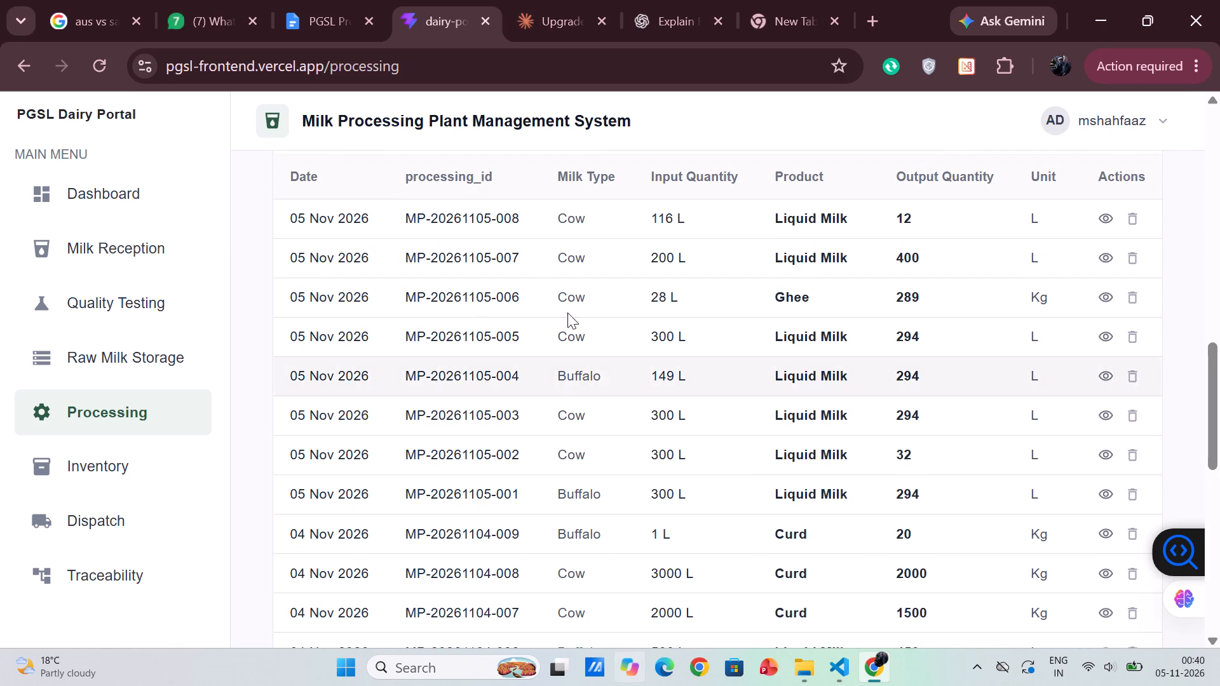
scroll(552, 245, "up", 6)
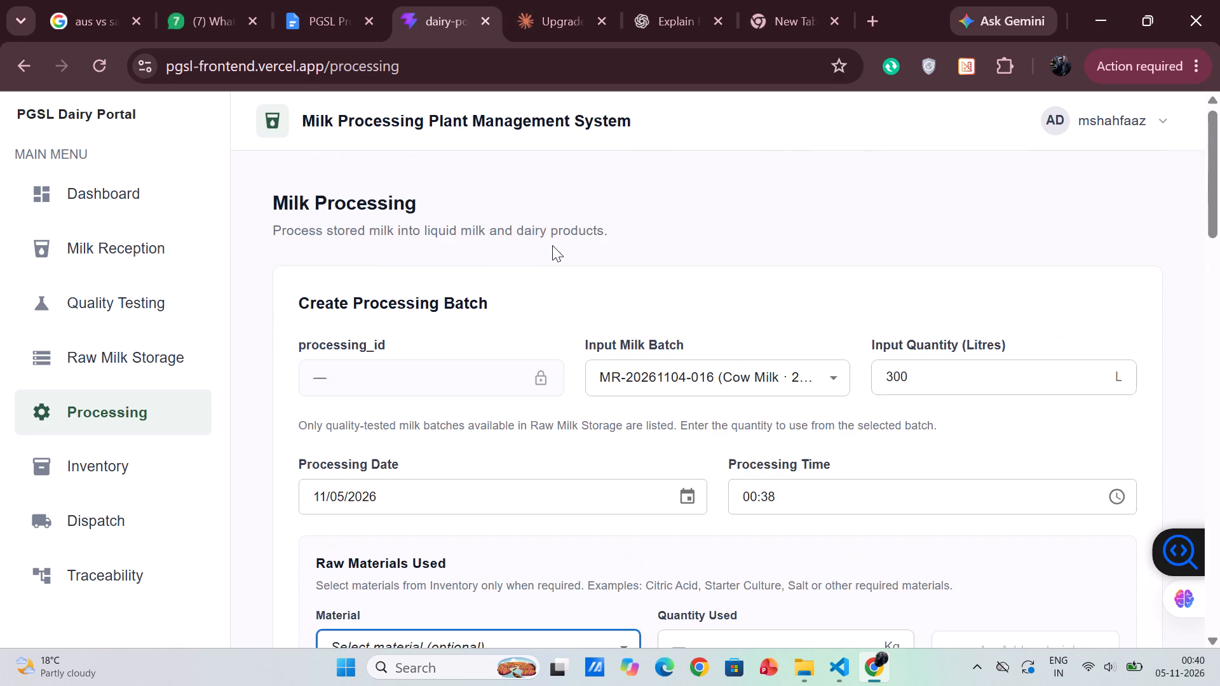
scroll(552, 245, "down", 3)
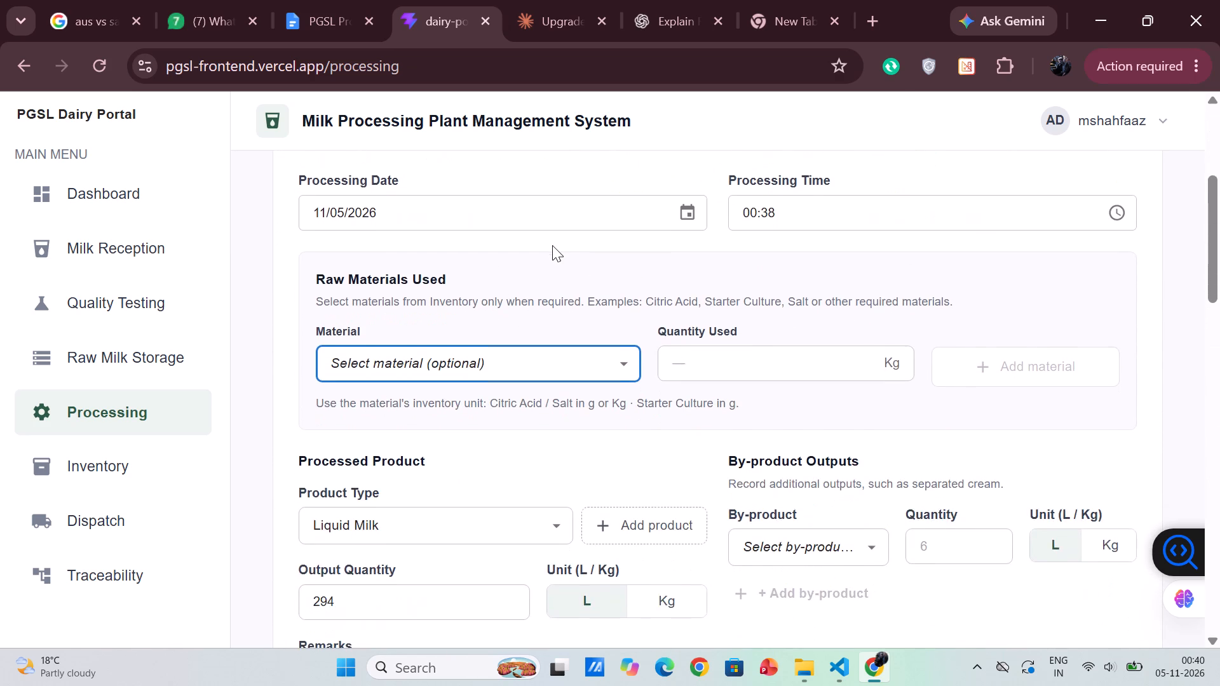
scroll(552, 245, "down", 5)
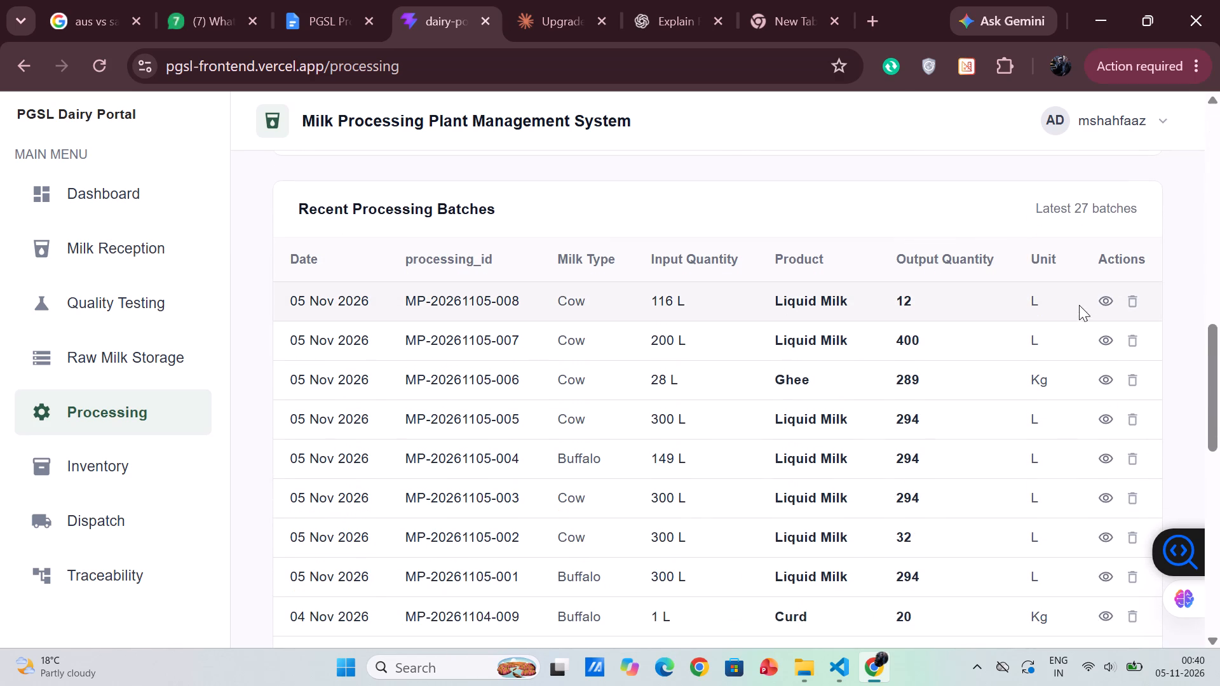
scroll(1003, 310, "up", 8)
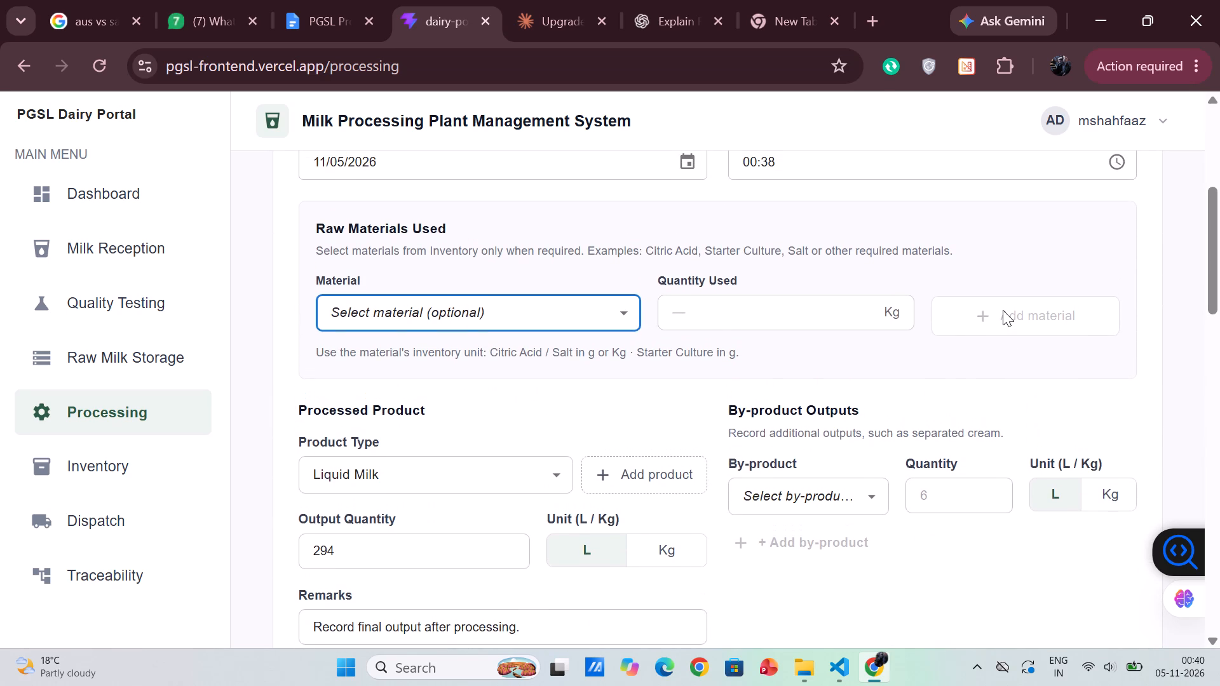
scroll(922, 402, "up", 1)
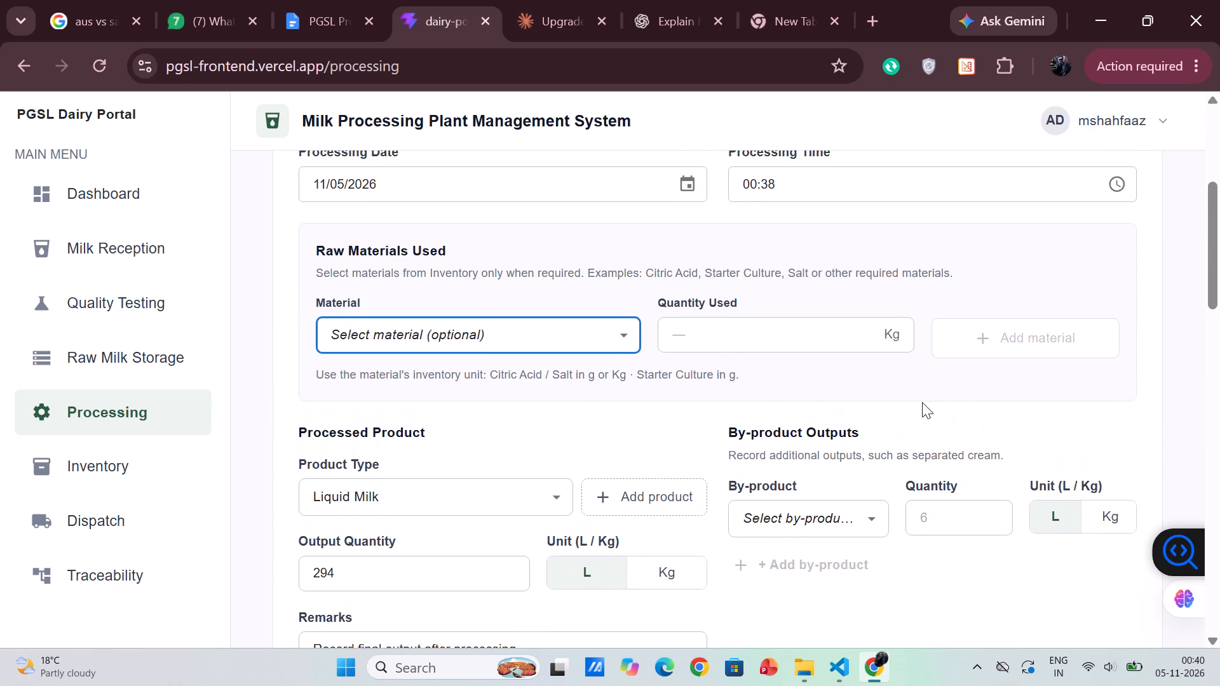
scroll(922, 402, "up", 1)
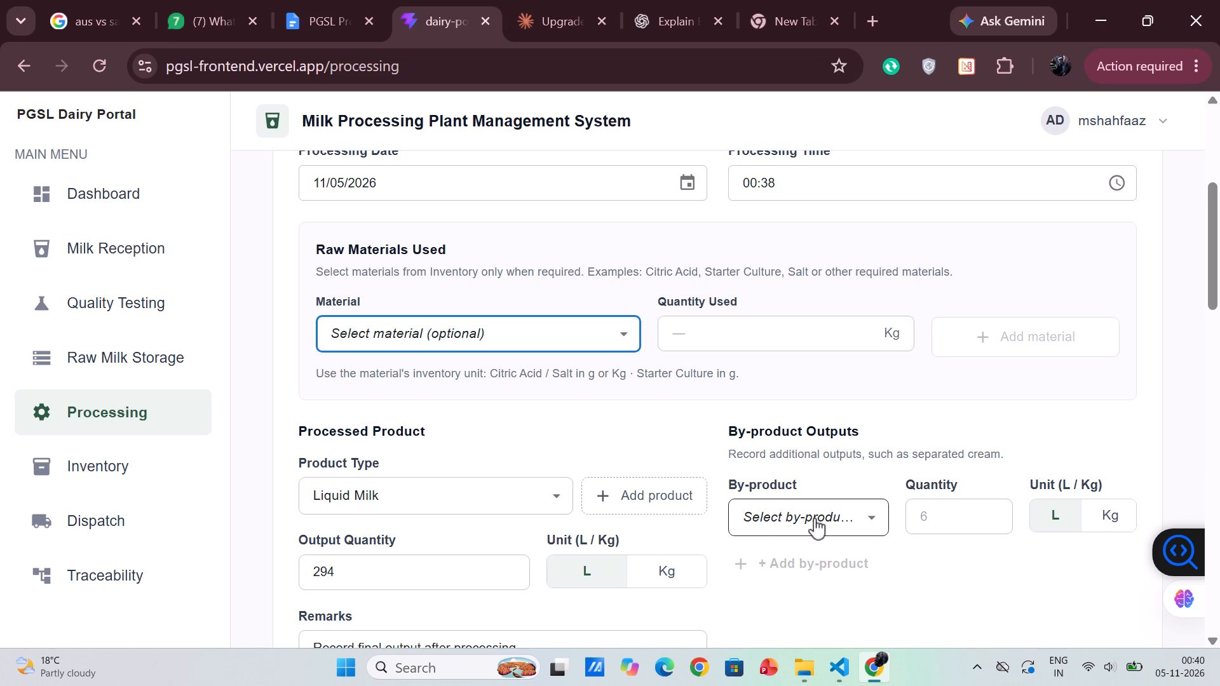
Add Salt as a raw material used, with a negative quantity of -90 Kg.
left_click(706, 335)
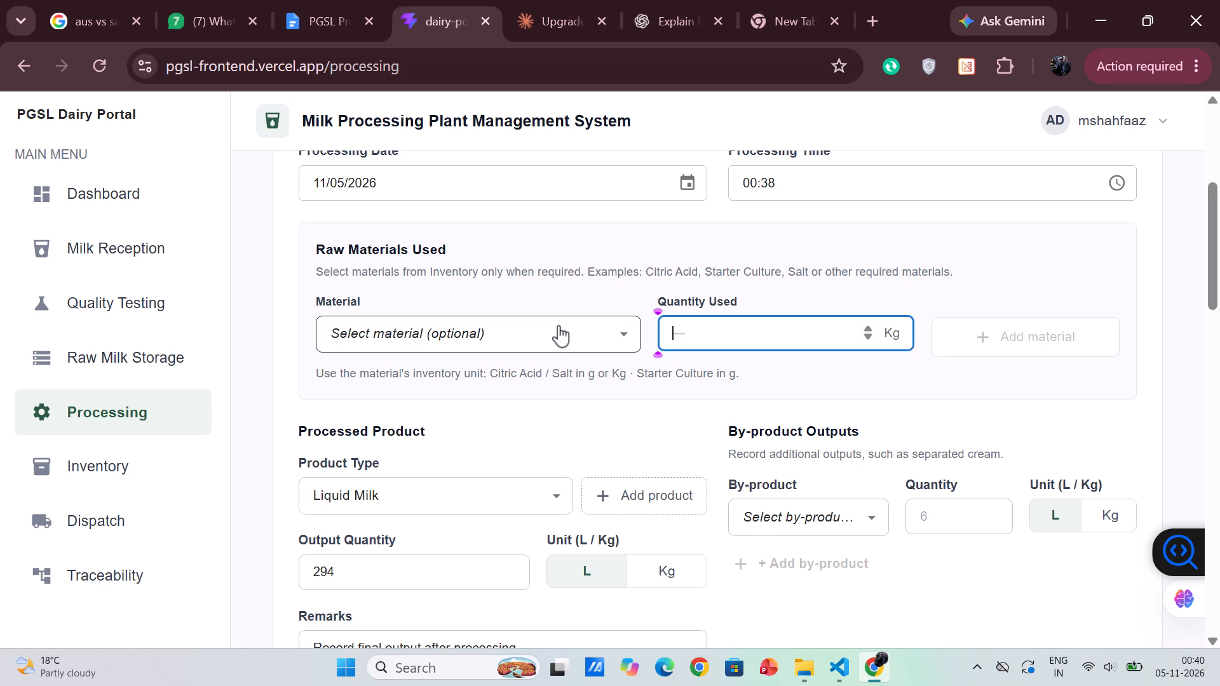
left_click(558, 325)
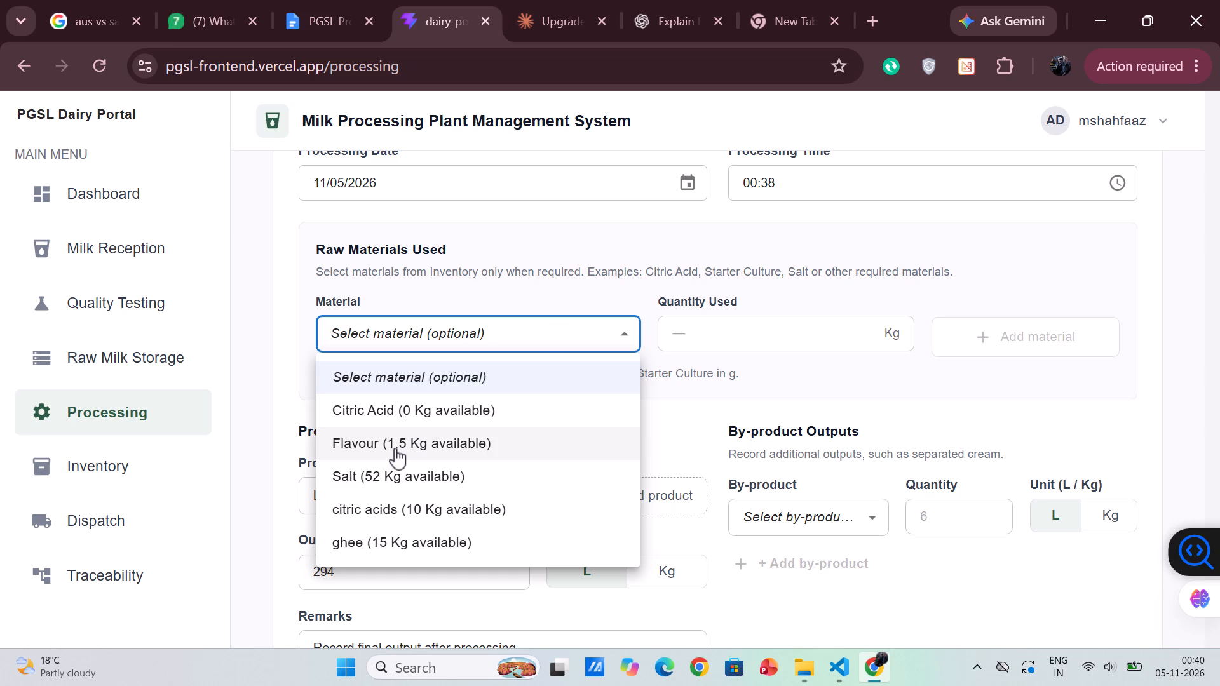
left_click(384, 473)
left_click(775, 313)
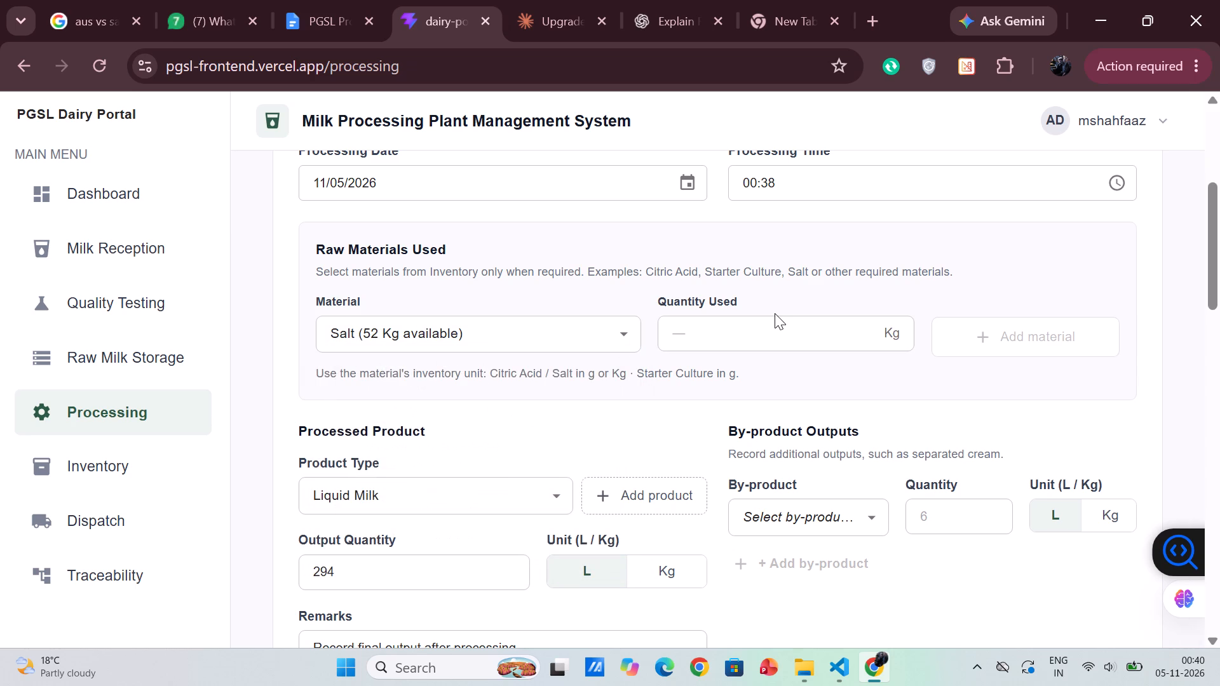
left_click(735, 325)
type("-90")
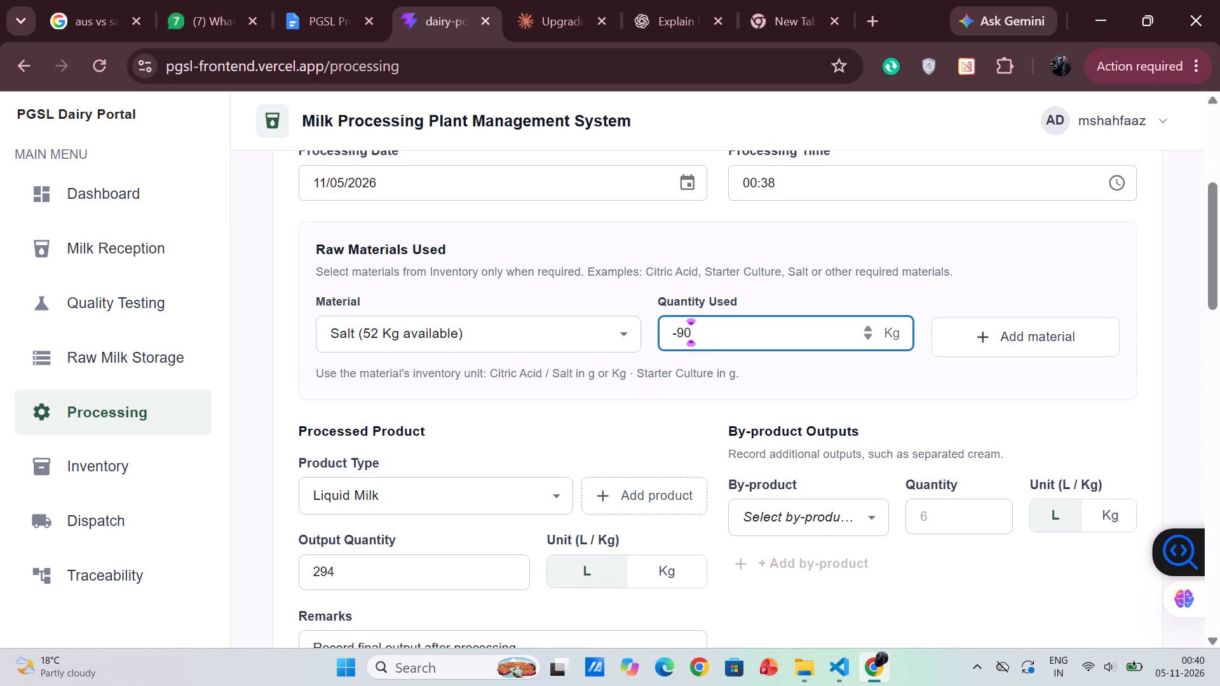
left_click(971, 329)
Save the processing batch containing the negative Salt quantity and check the page's batch list and form.
scroll(875, 291, "up", 1)
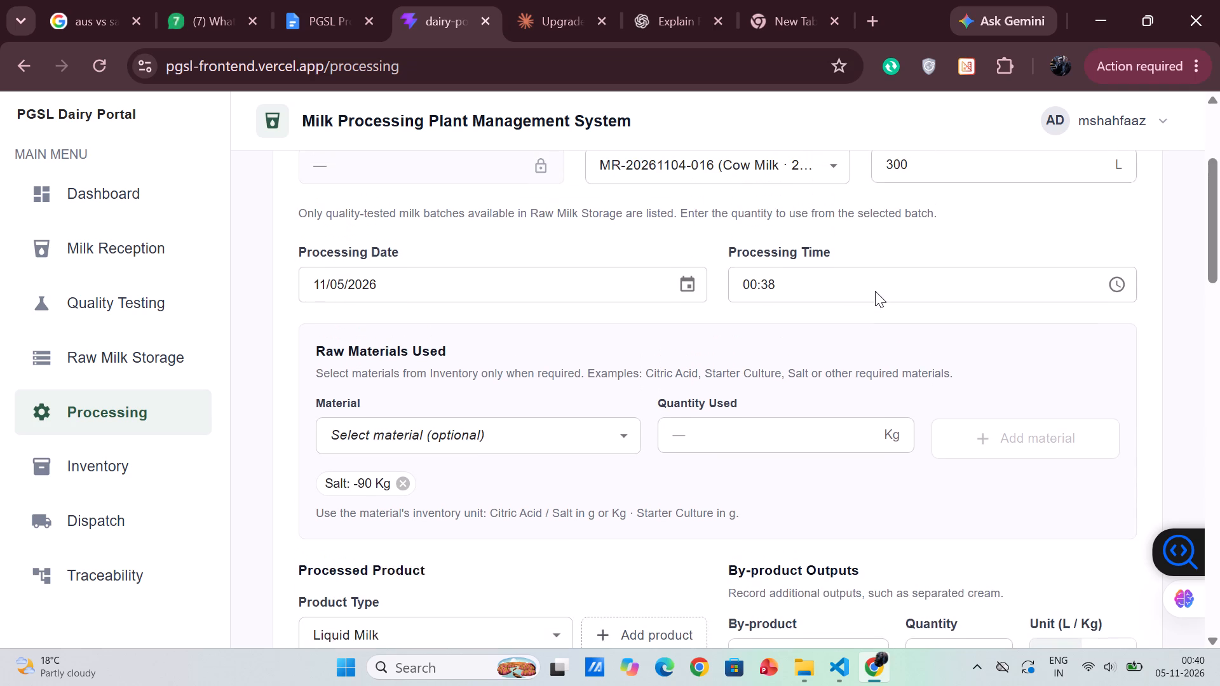
scroll(875, 291, "up", 1)
scroll(918, 217, "down", 3)
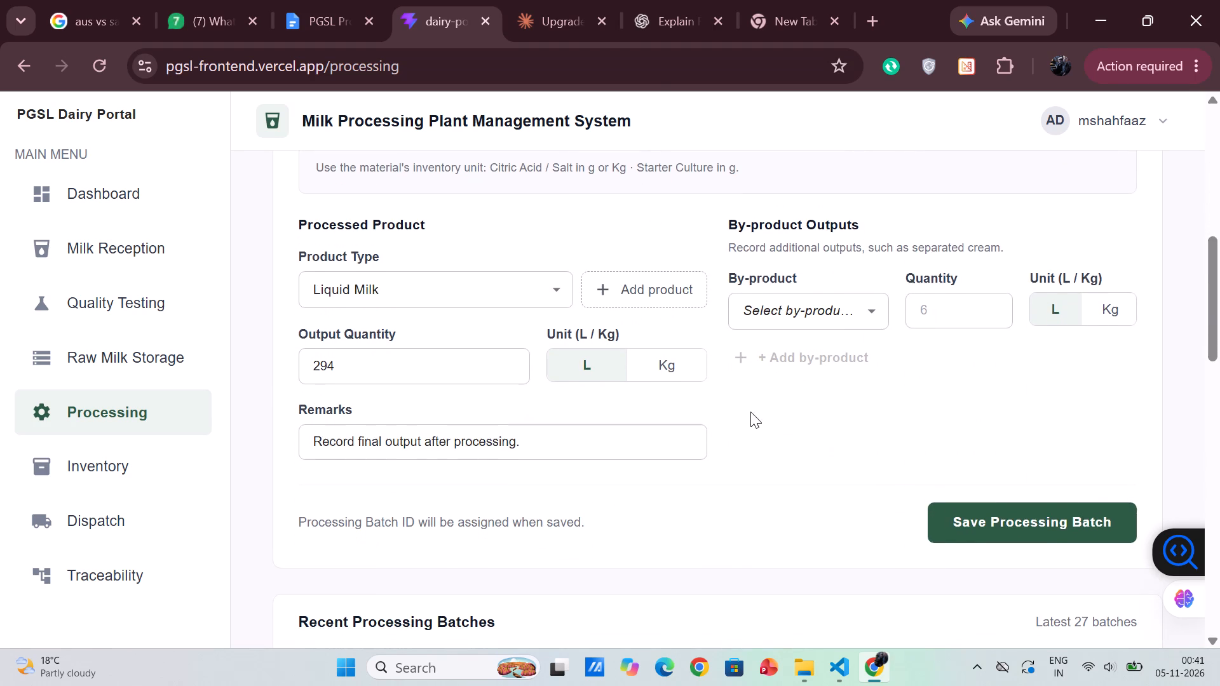
left_click(956, 529)
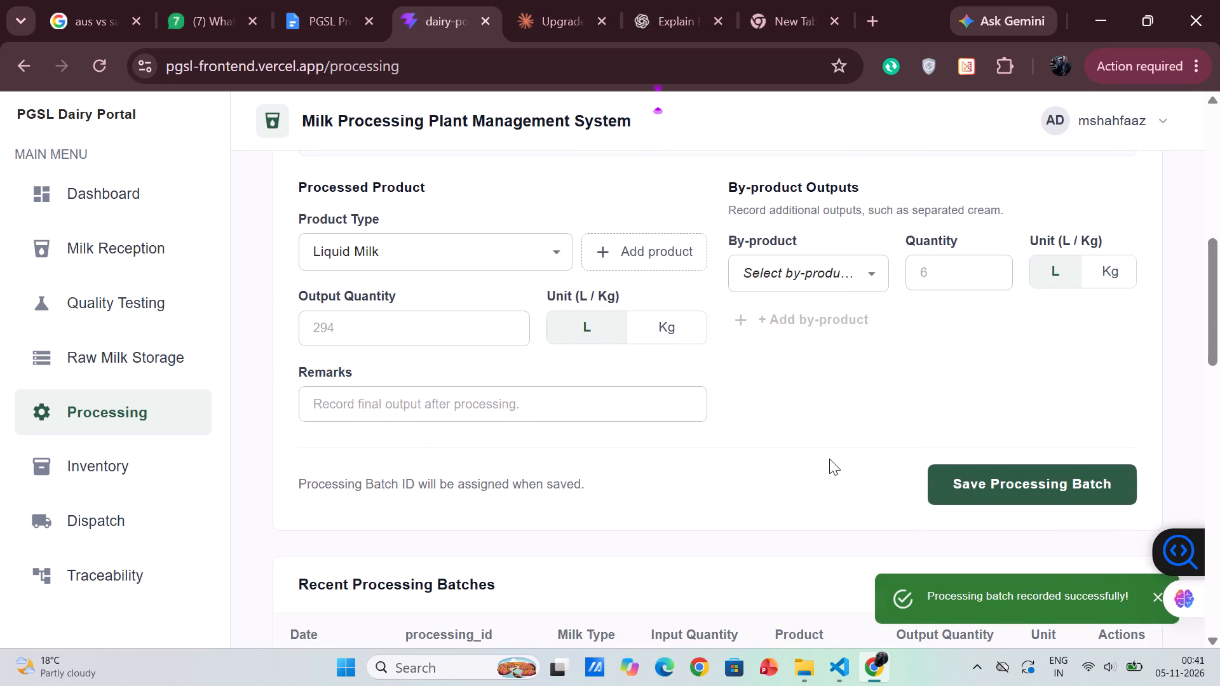
scroll(829, 459, "down", 4)
scroll(829, 459, "up", 3)
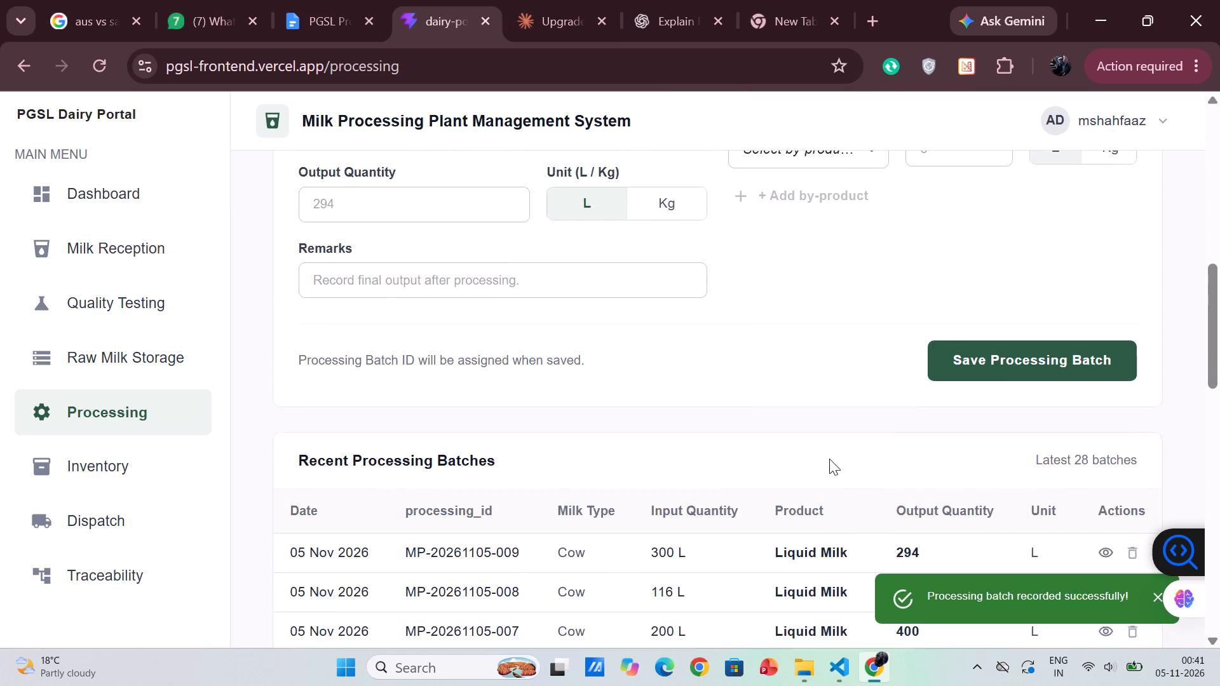
scroll(829, 459, "up", 6)
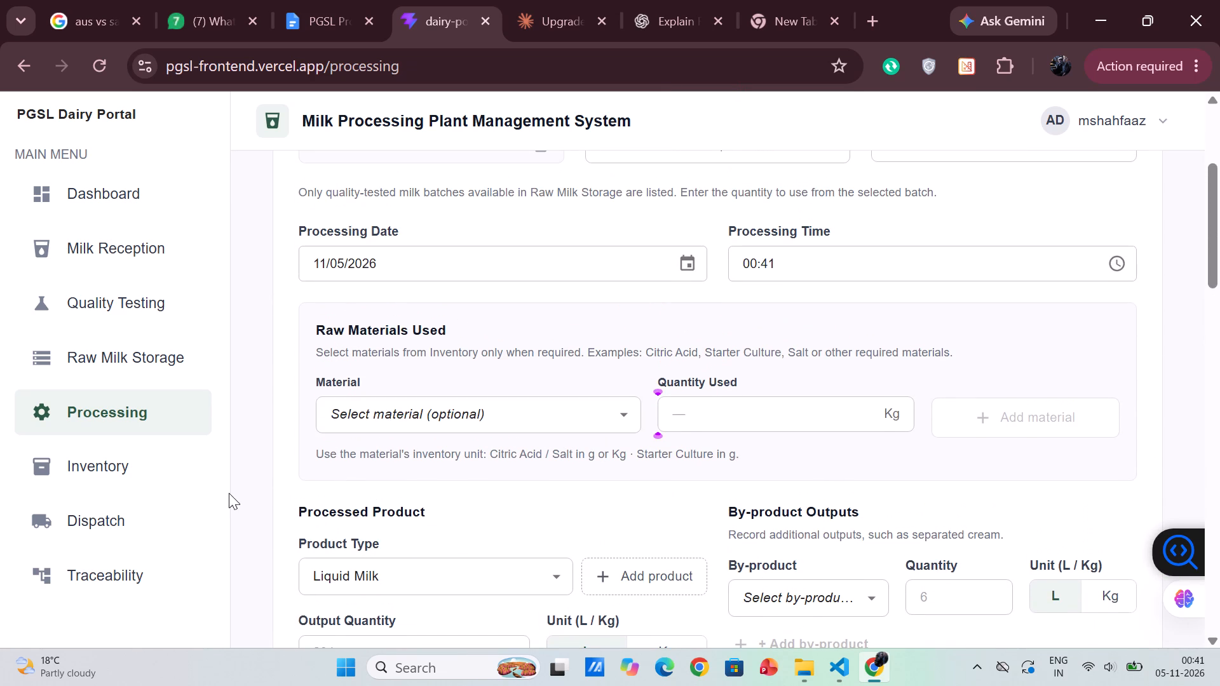
Go to Inventory and check the finished products stock and the available Salt quantity under raw materials.
left_click(164, 480)
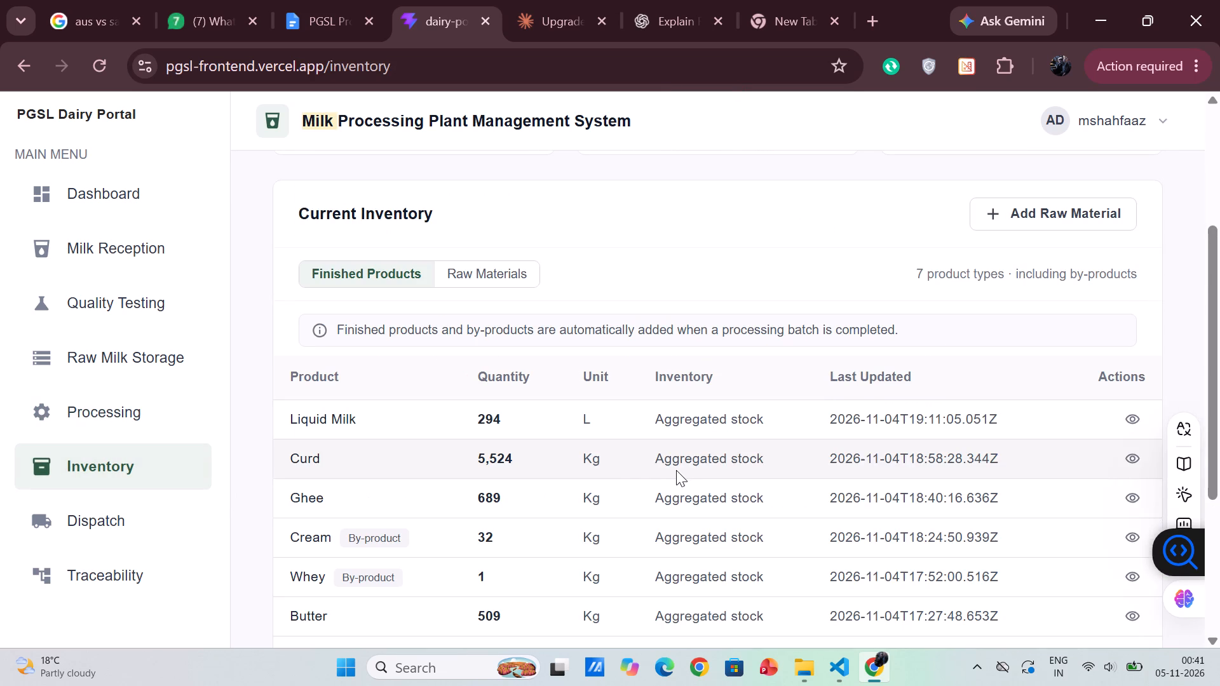
scroll(603, 549, "down", 4)
scroll(603, 549, "up", 2)
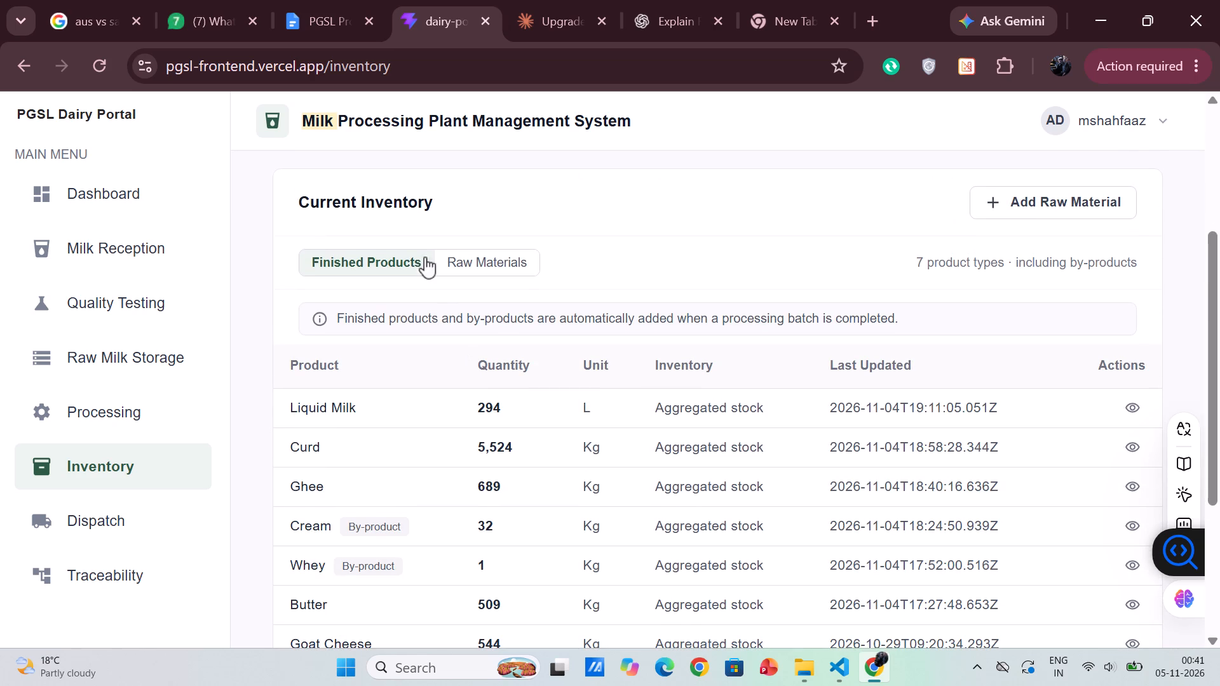
left_click(463, 254)
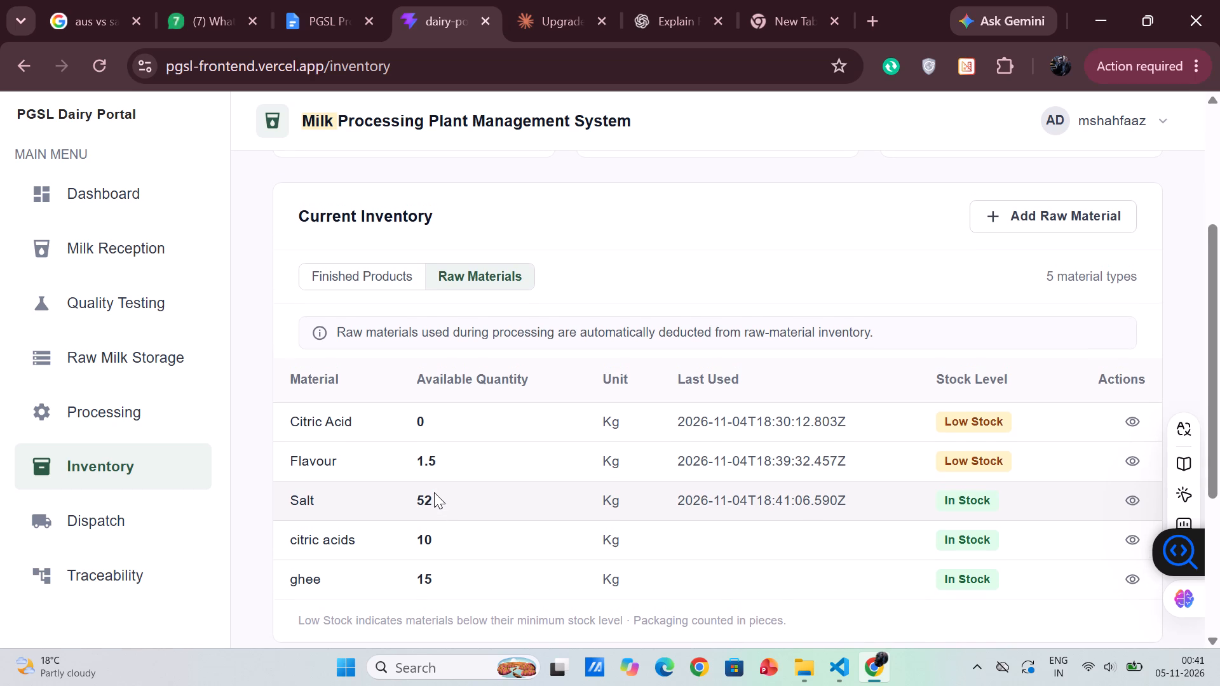
Return to Processing and examine the Create Processing Batch form and the entries in the Recent Processing Batches table.
left_click(99, 422)
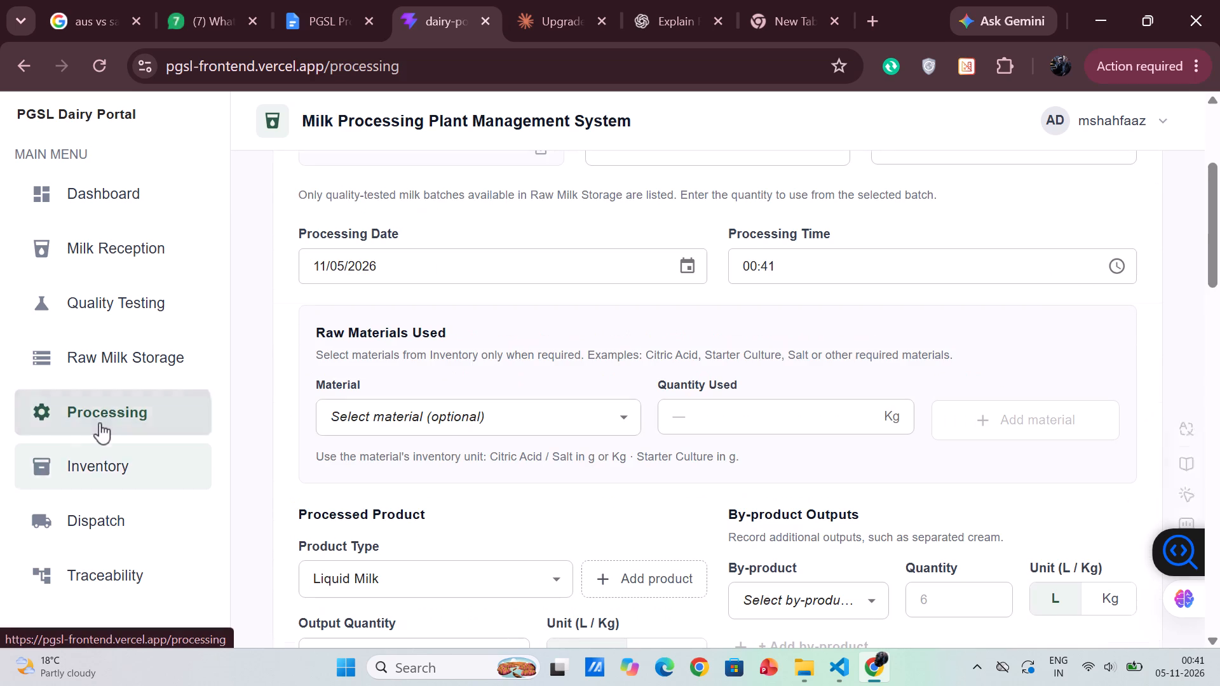
scroll(557, 509, "down", 5)
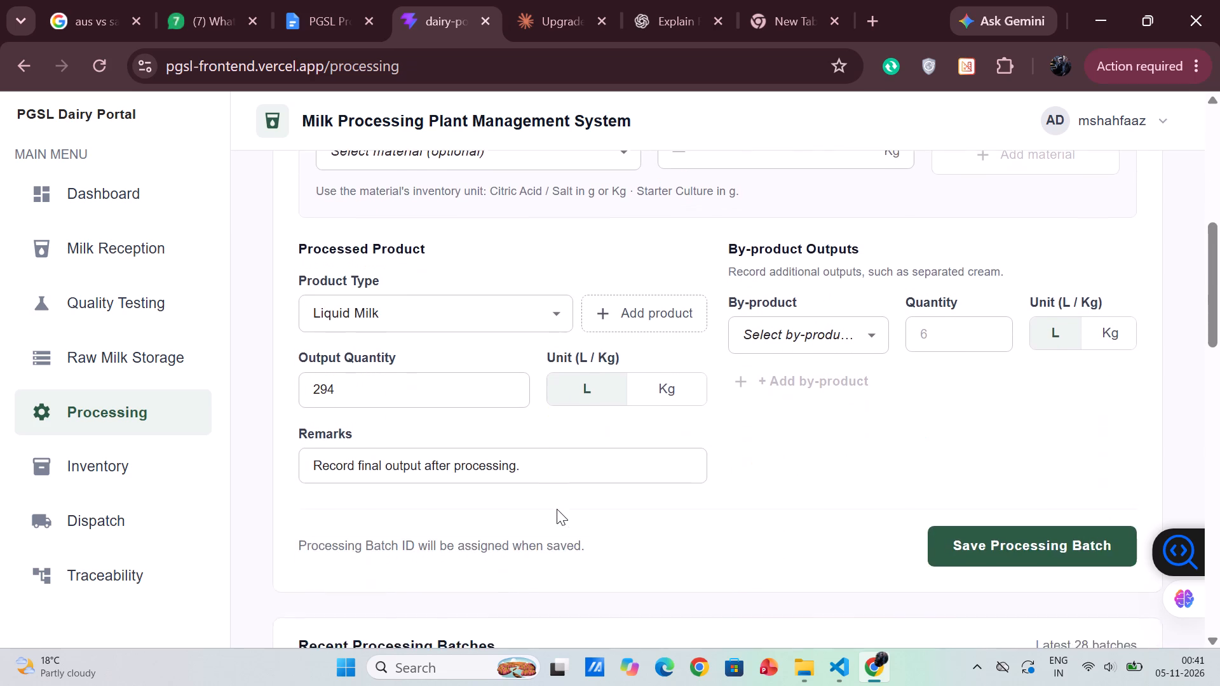
scroll(557, 509, "down", 10)
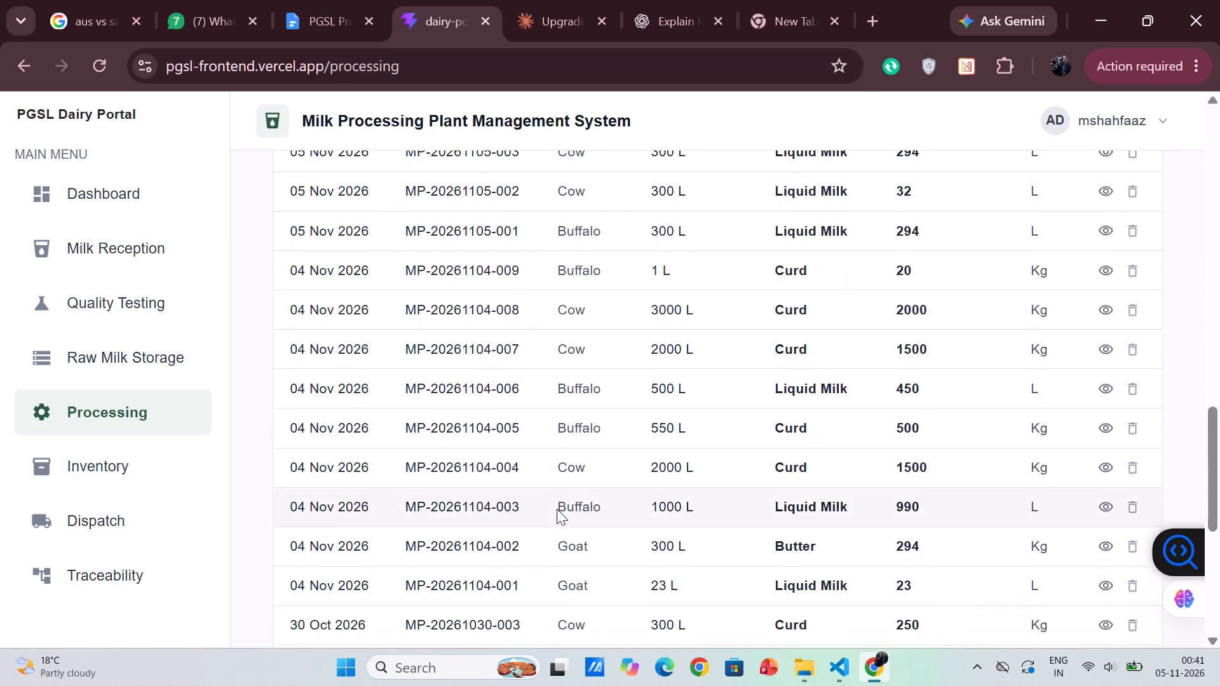
scroll(557, 509, "up", 1)
scroll(557, 509, "right", 1)
scroll(635, 365, "up", 4)
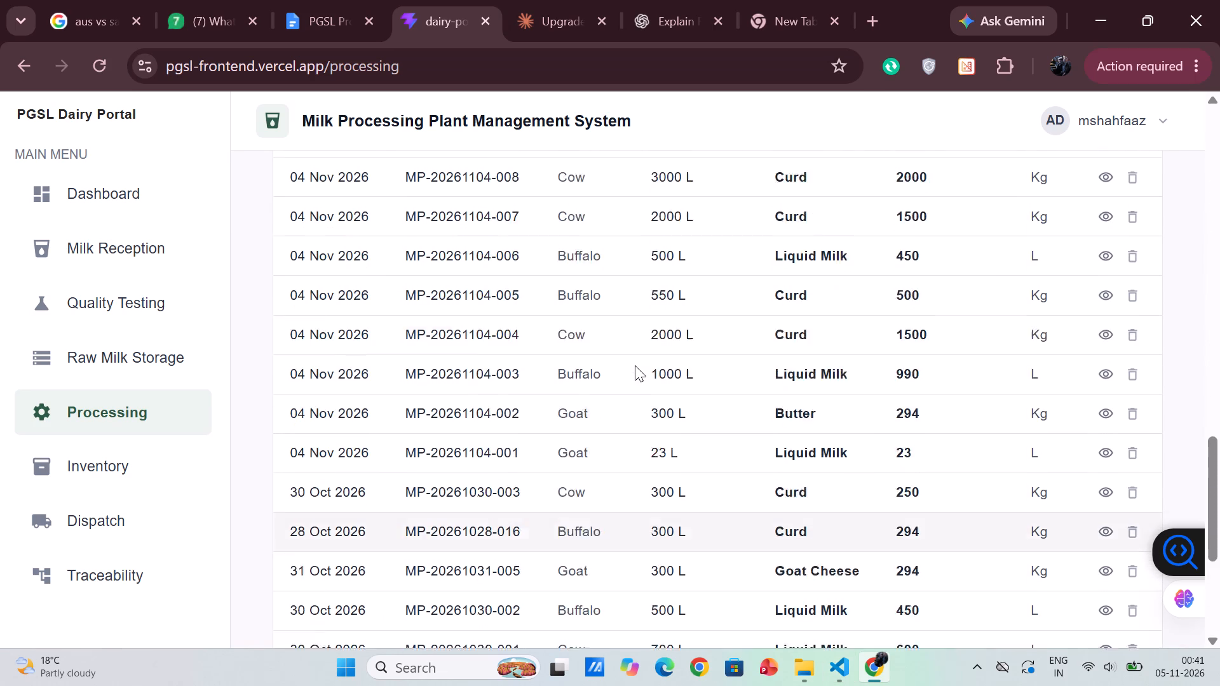
scroll(635, 365, "up", 6)
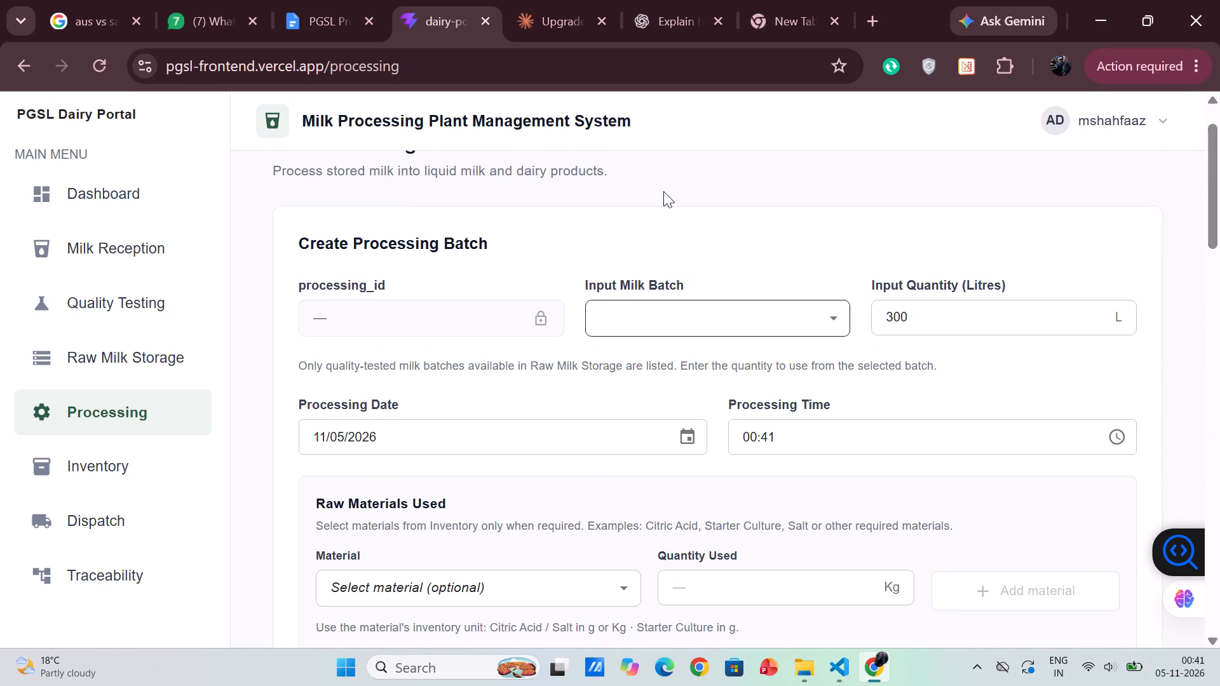
scroll(599, 440, "down", 1)
right_click(528, 309)
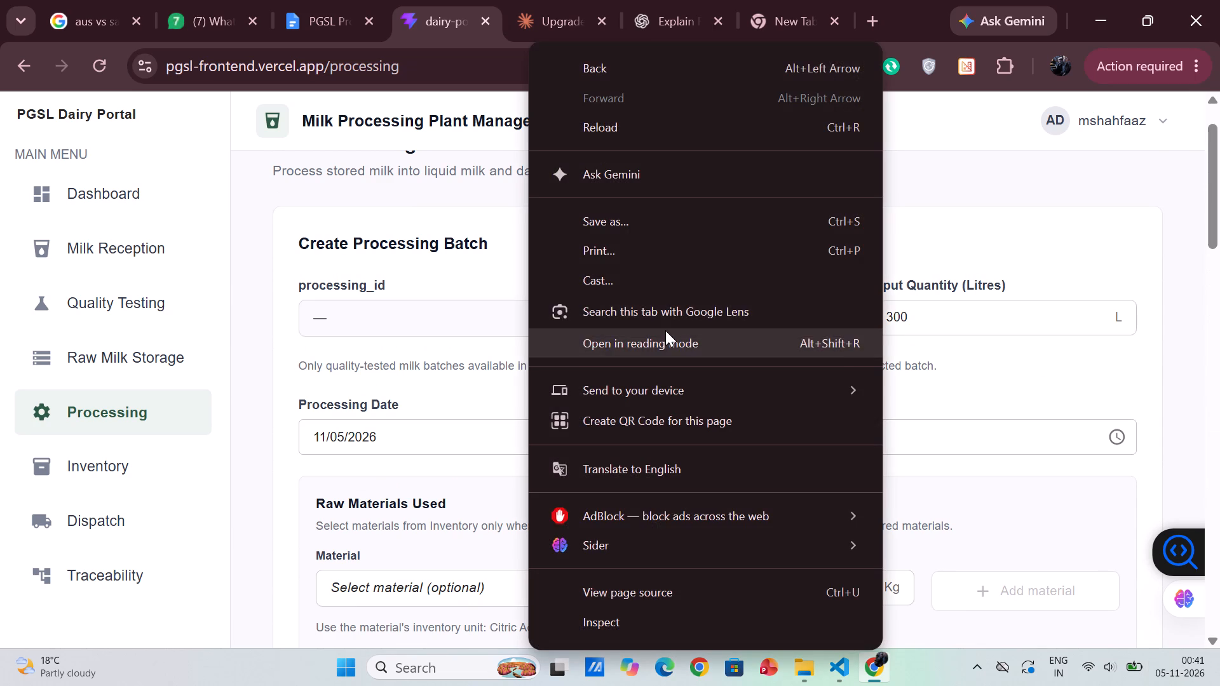
left_click(956, 360)
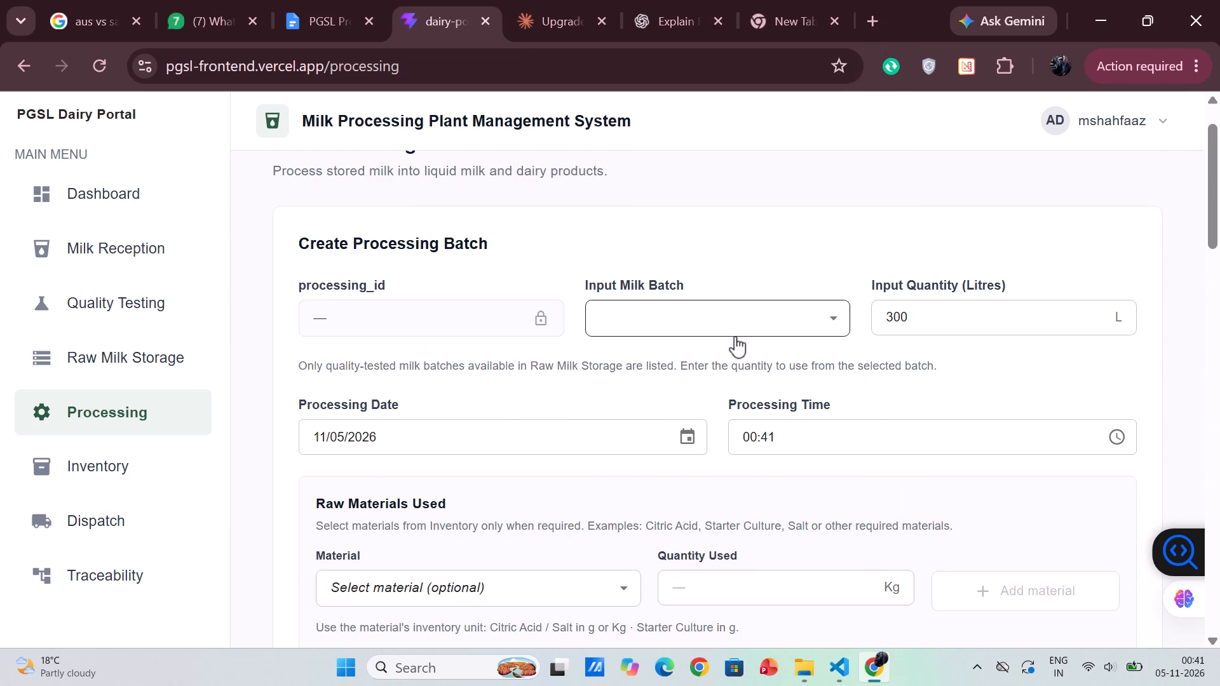
Check the available input milk batches and by-product choices in the Create Processing Batch form, and inspect its quantity and remarks fields.
left_click(735, 336)
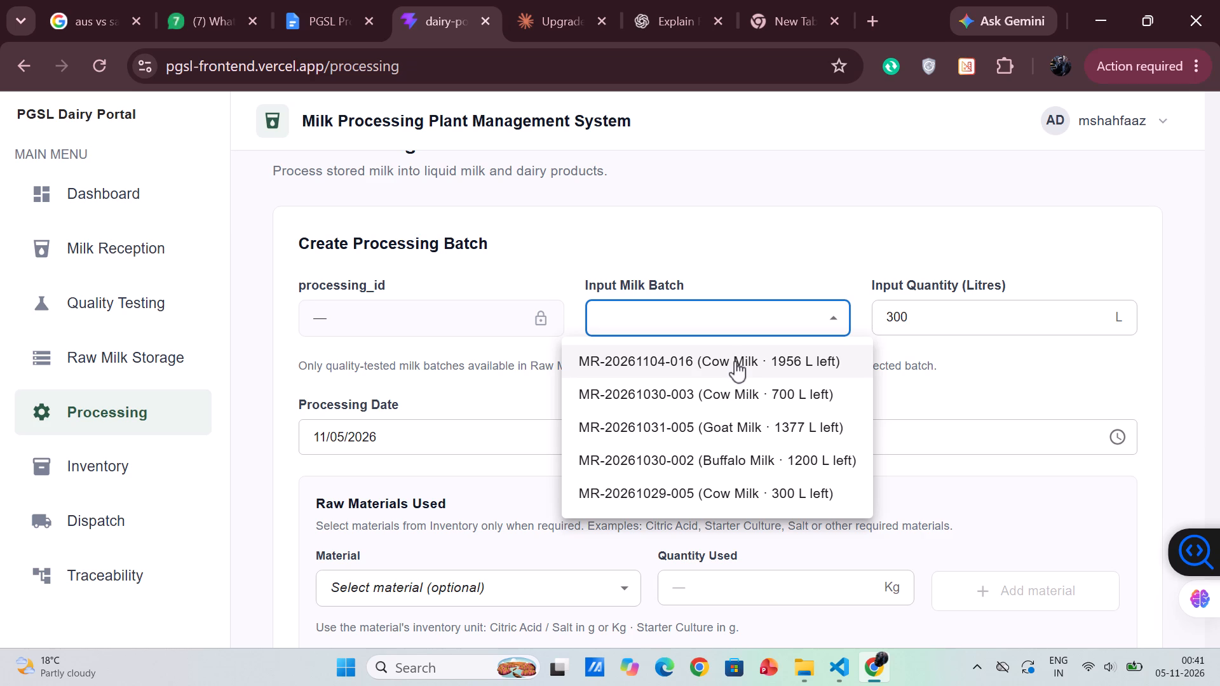
left_click(1059, 389)
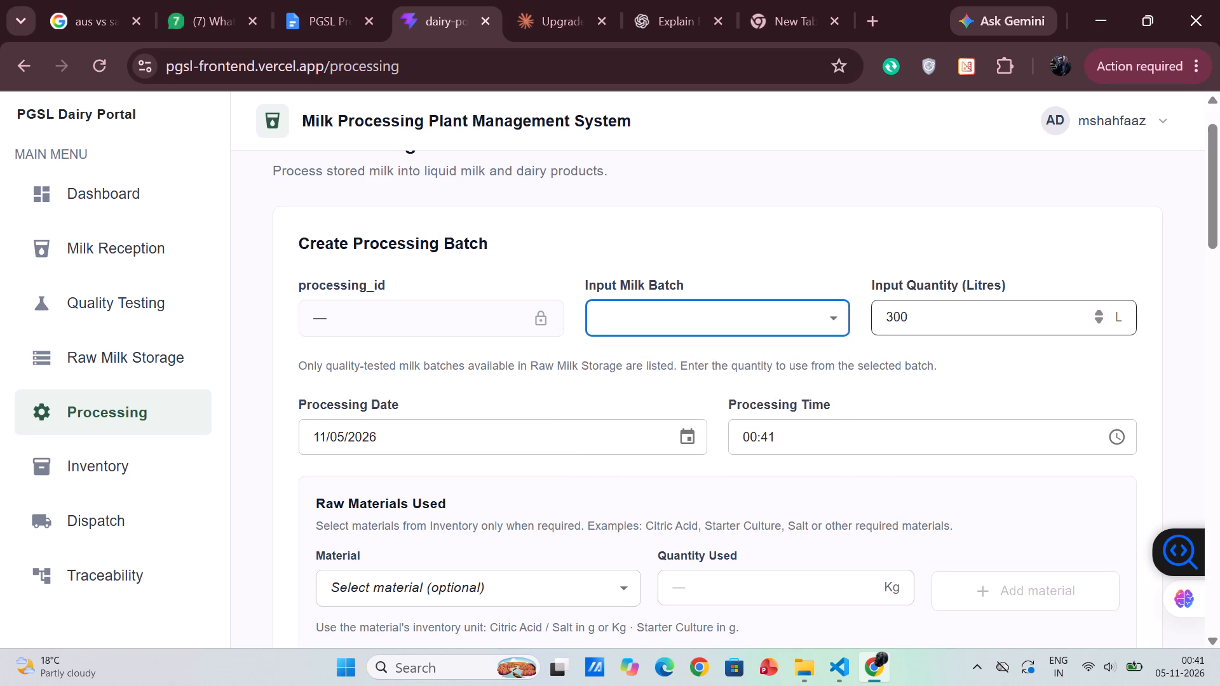
left_click(979, 325)
left_click(969, 365)
scroll(969, 365, "down", 8)
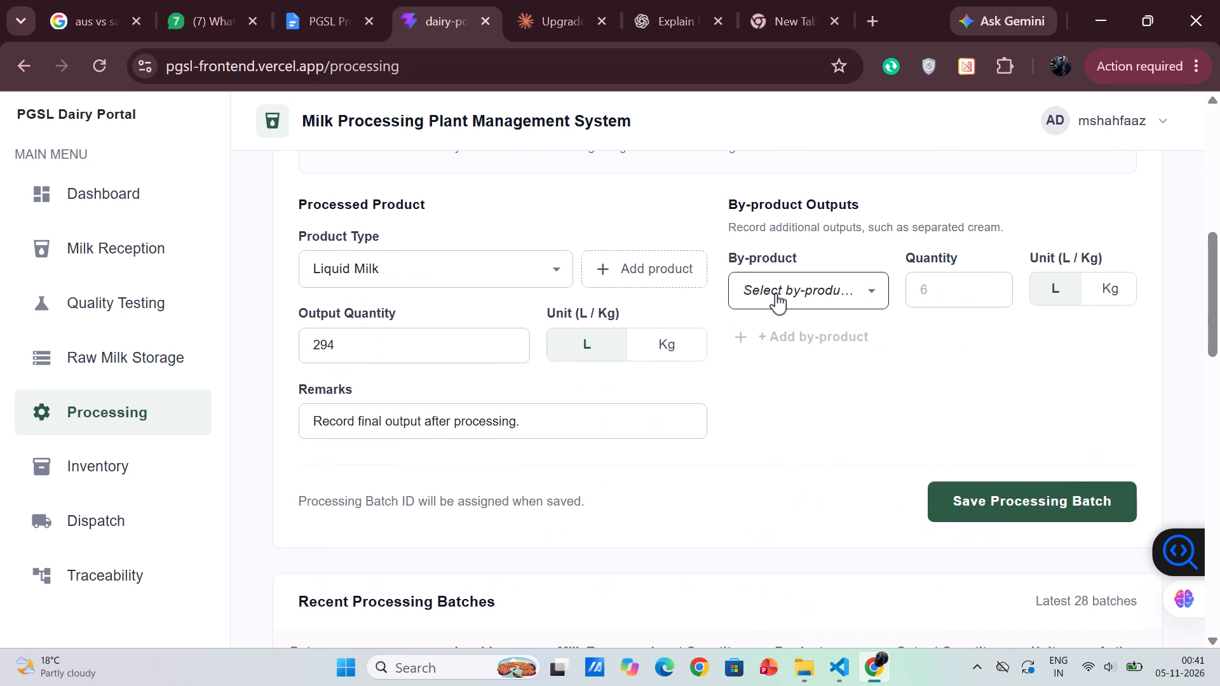
left_click(775, 293)
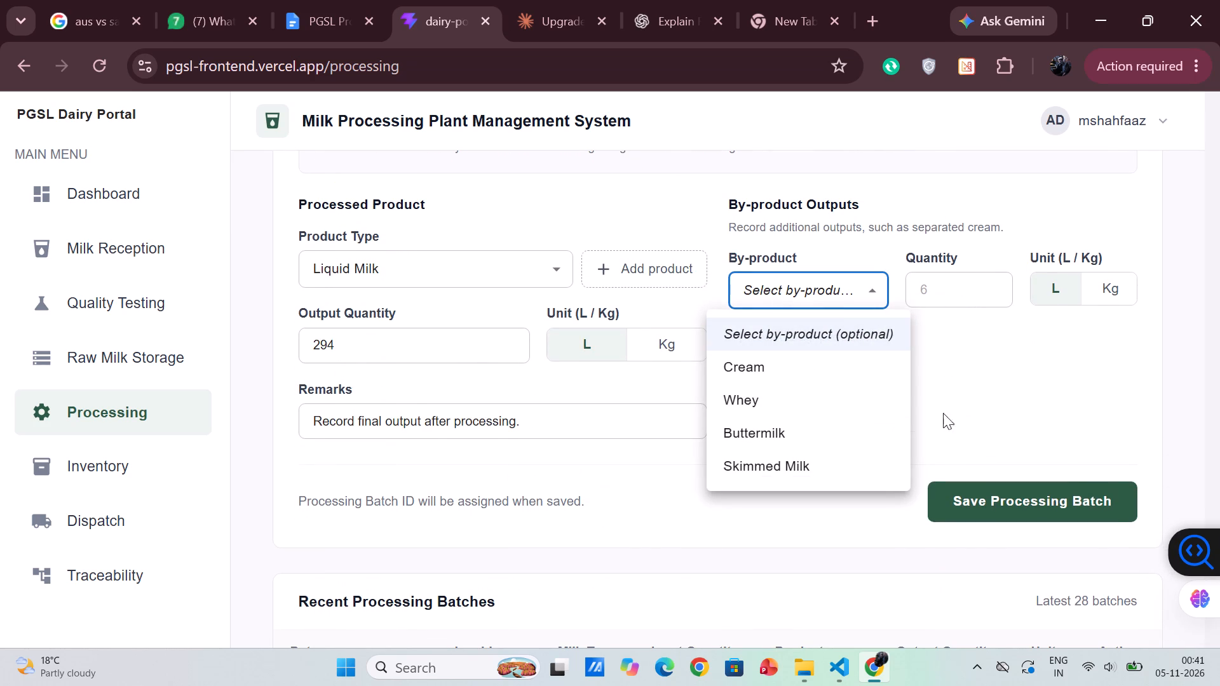
left_click(957, 417)
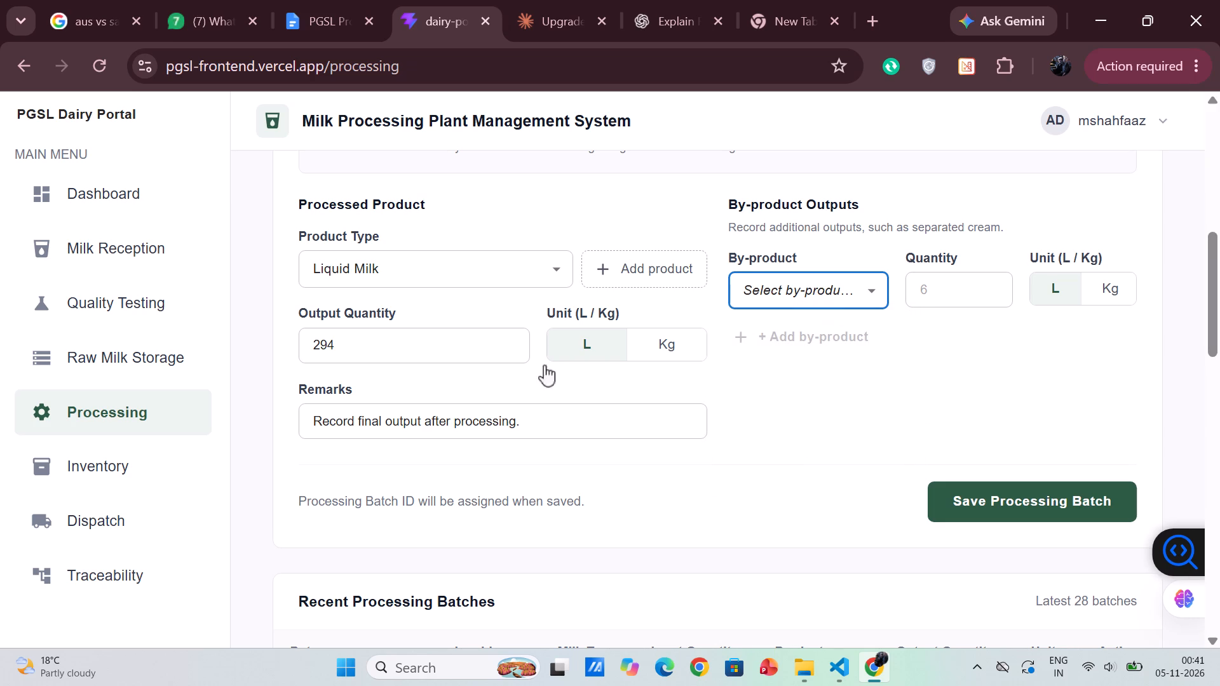
left_click(607, 429)
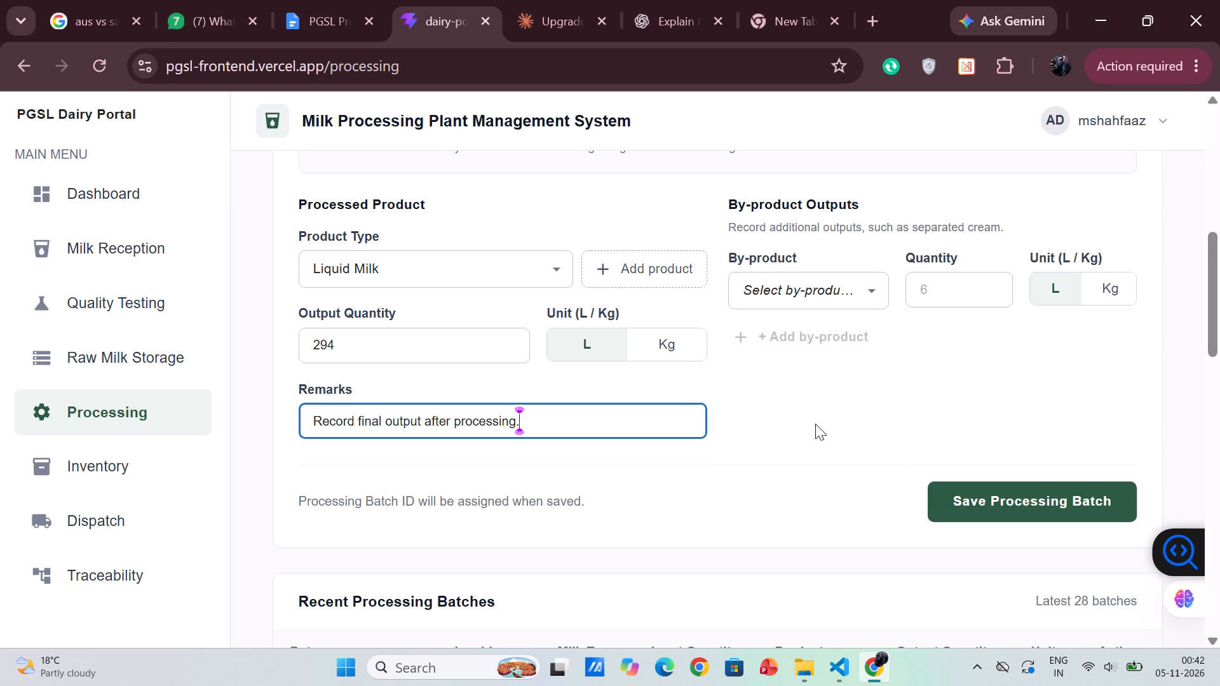
scroll(815, 424, "down", 1)
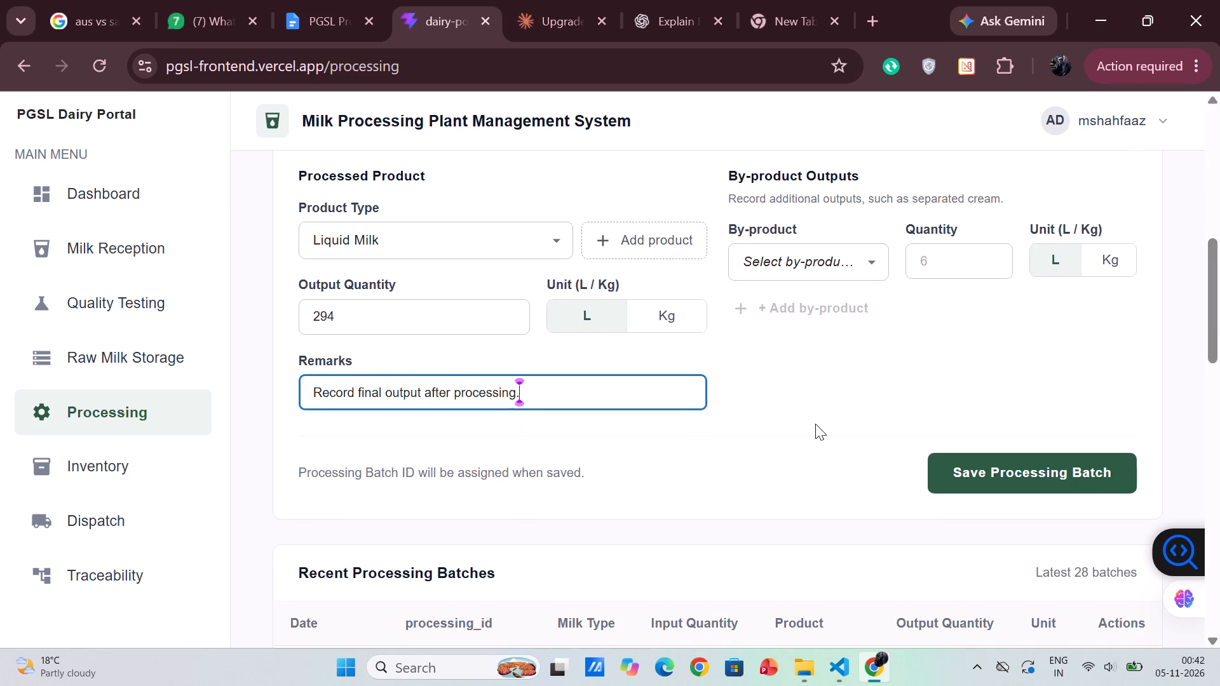
Go to Inventory and review the finished products stock and the inventory summary cards.
left_click(100, 453)
scroll(472, 426, "up", 1)
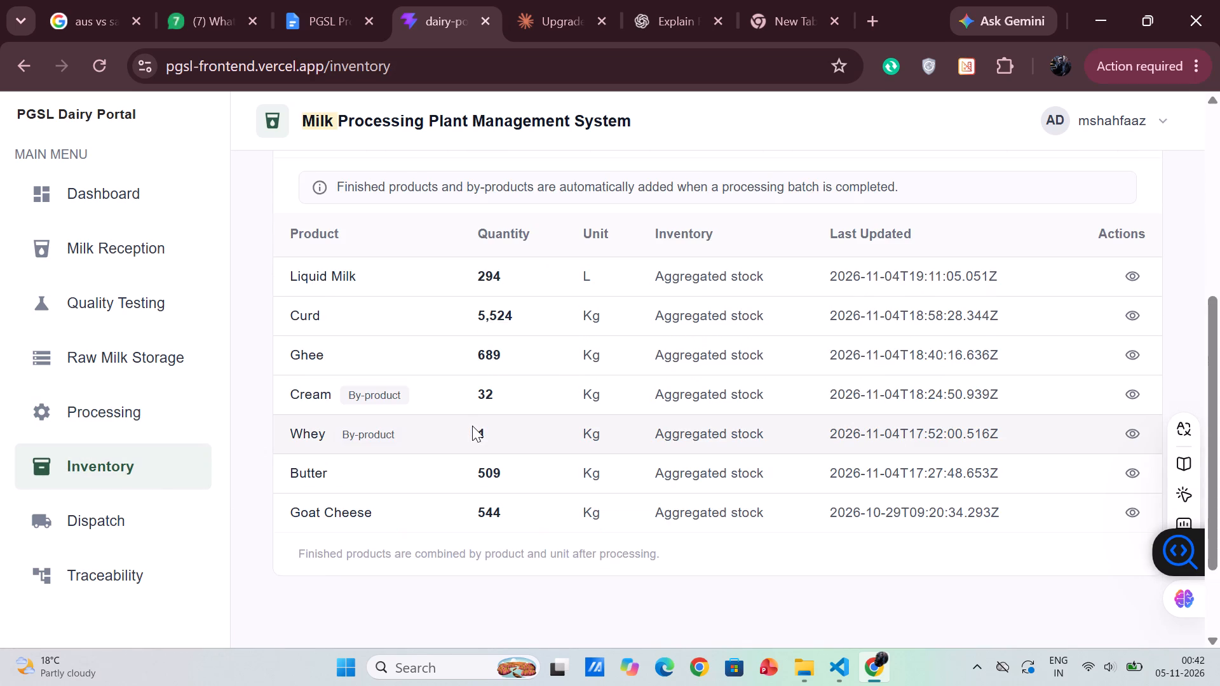
scroll(472, 426, "up", 9)
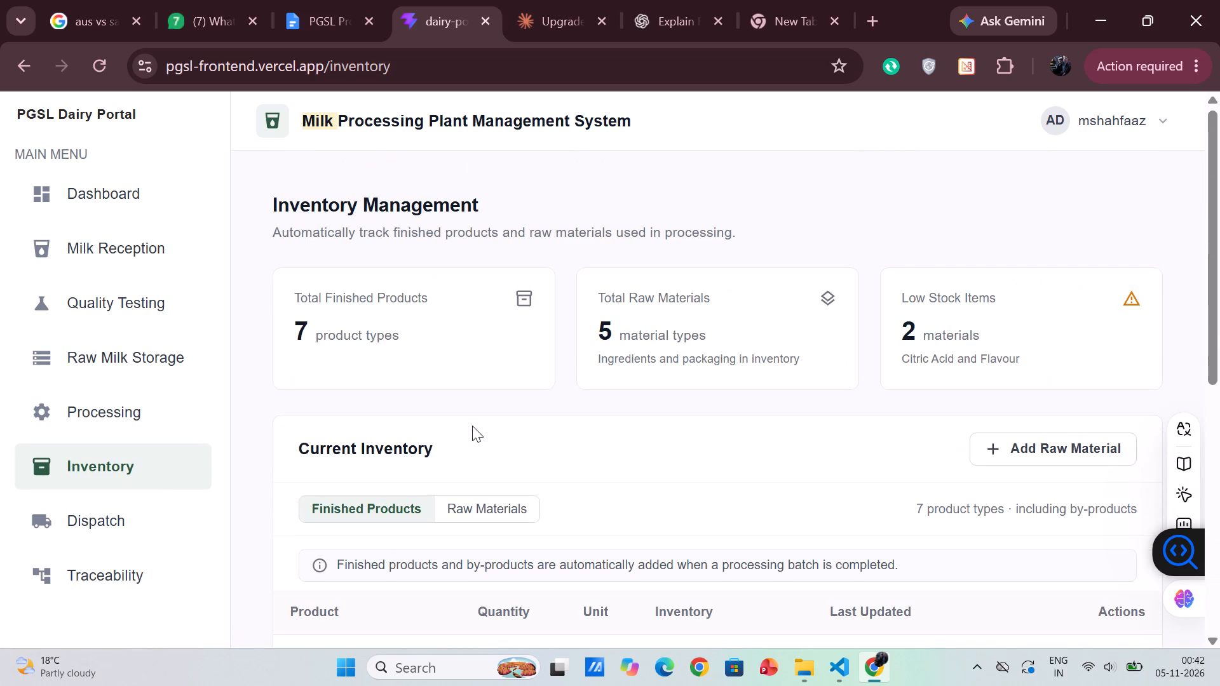